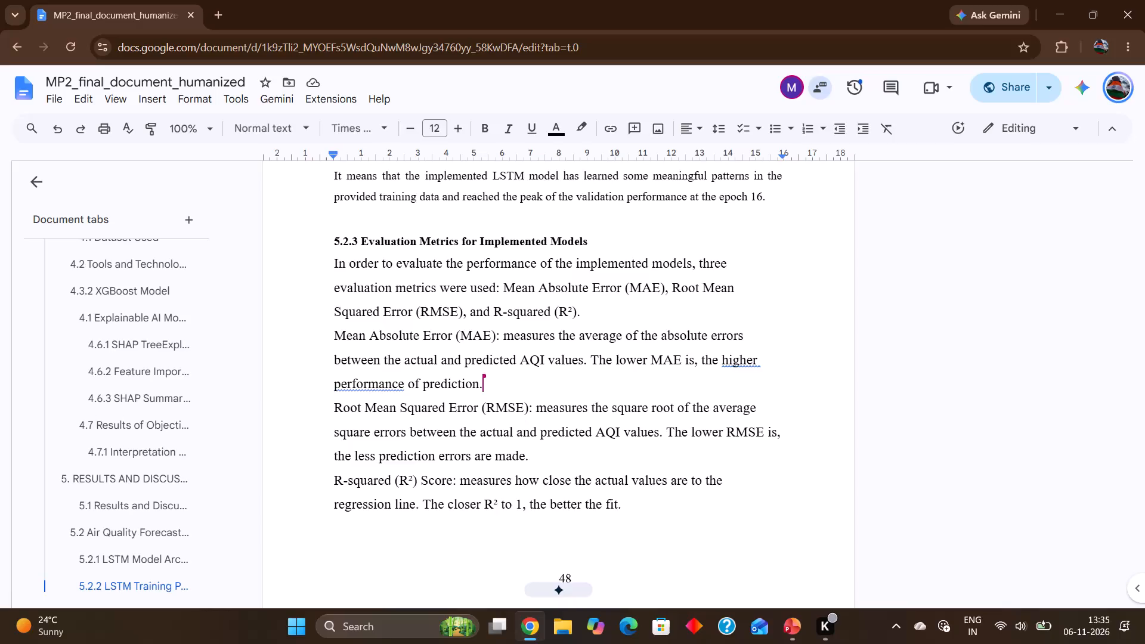
Review the report's page layout from section 5.2.3 back through chapter 5 to section 4.6.3 and return to the start of chapter 5.
scroll(650, 388, down, 4)
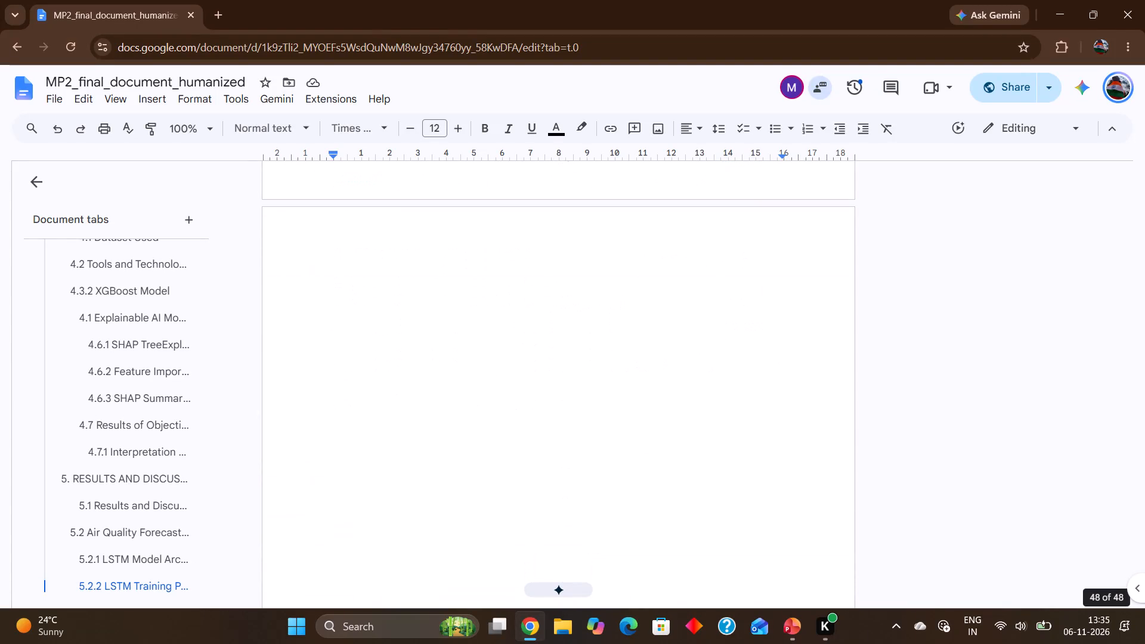
scroll(650, 388, down, 1)
scroll(650, 388, up, 6)
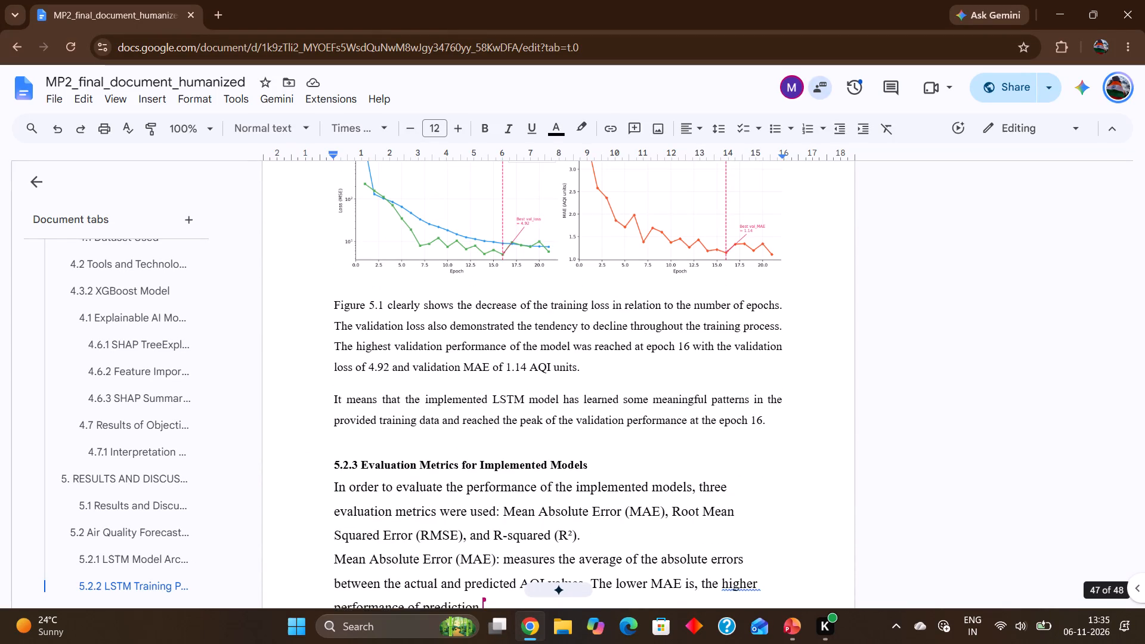
scroll(650, 388, up, 6)
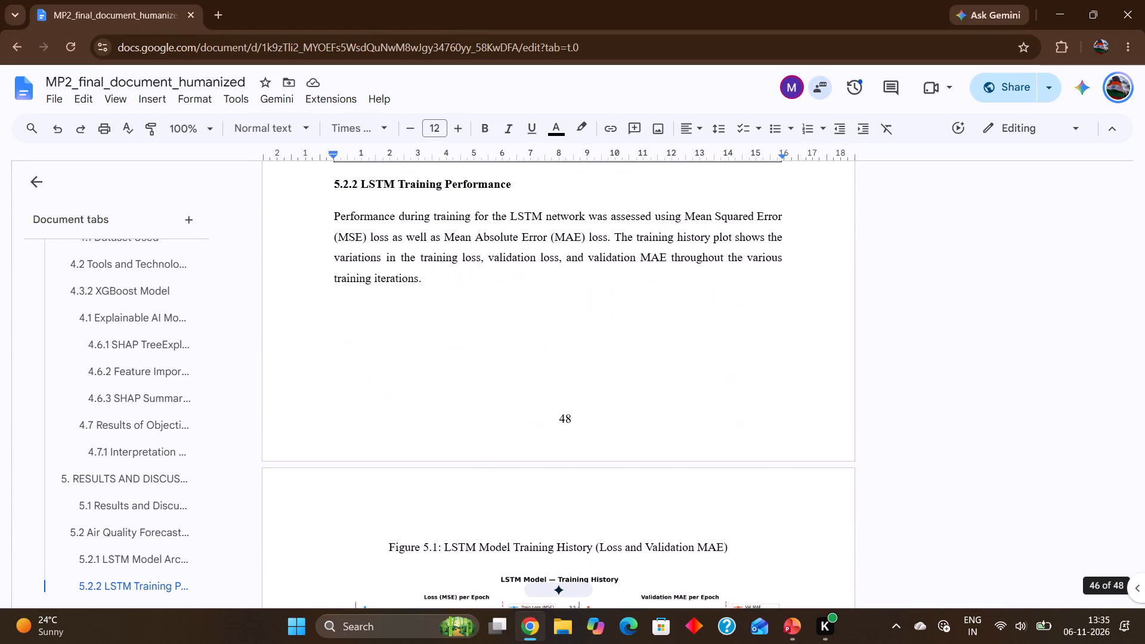
scroll(650, 388, up, 6)
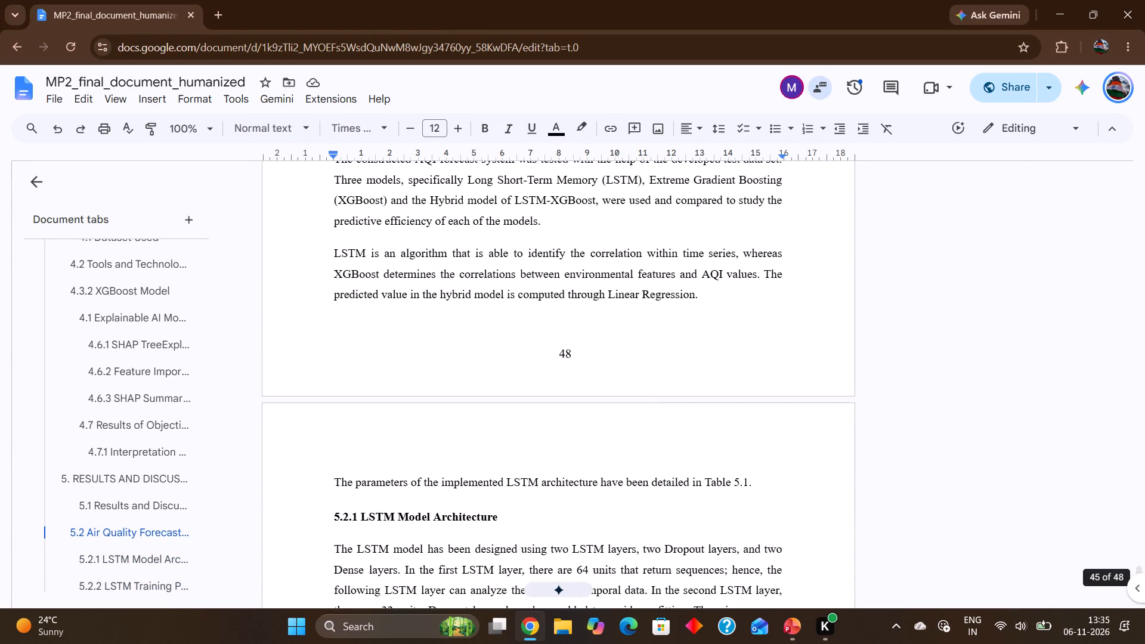
scroll(650, 388, up, 3)
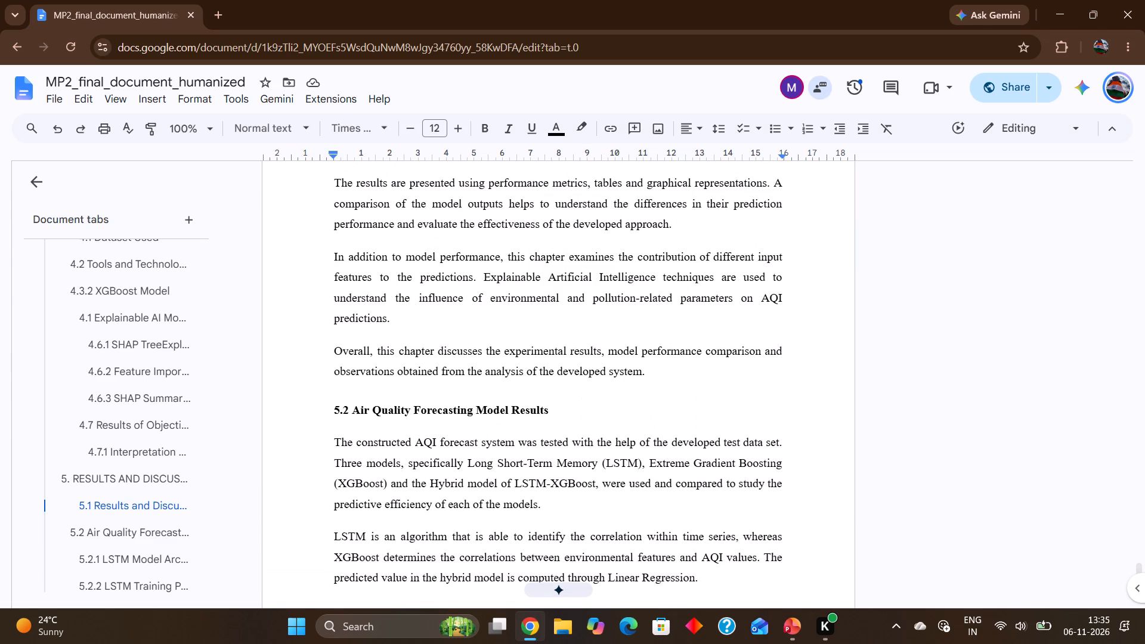
scroll(650, 388, up, 5)
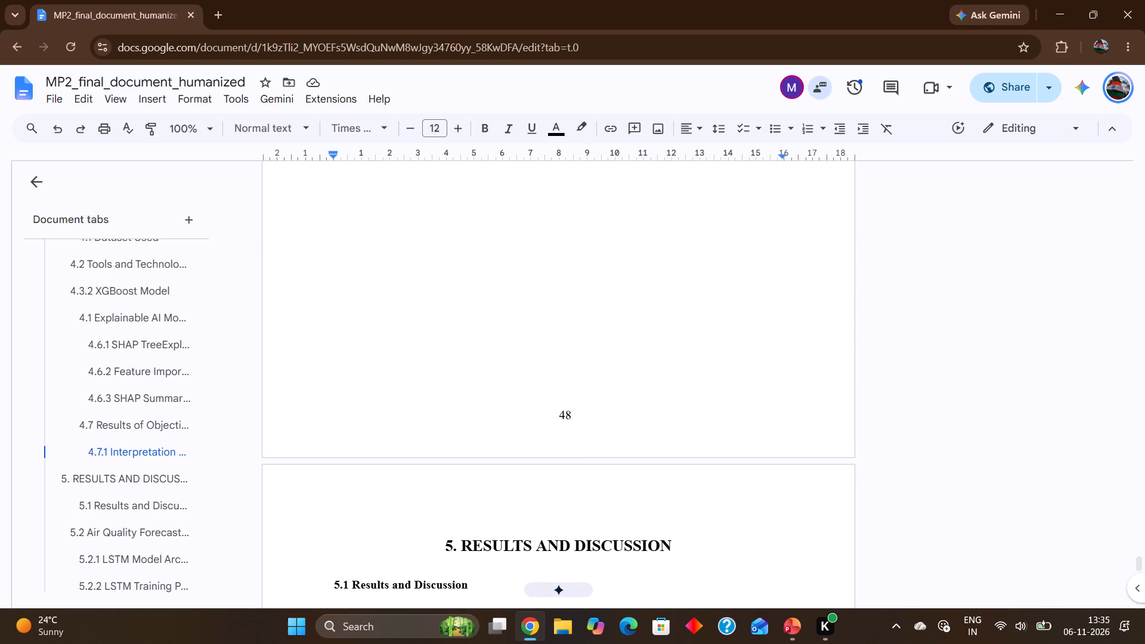
scroll(650, 388, up, 1)
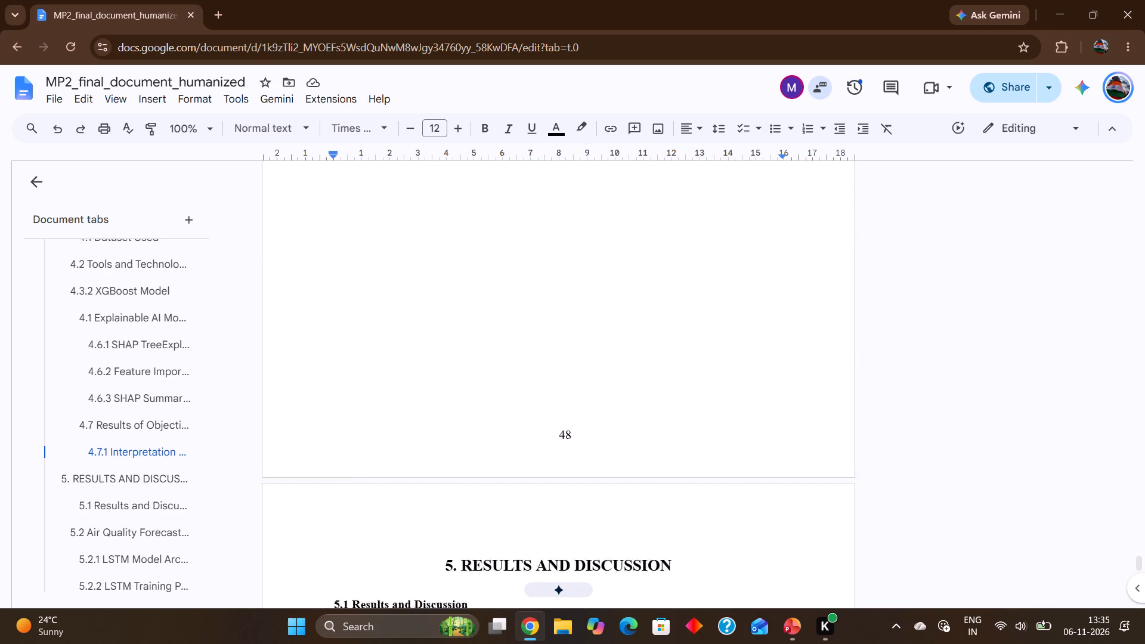
scroll(650, 388, up, 11)
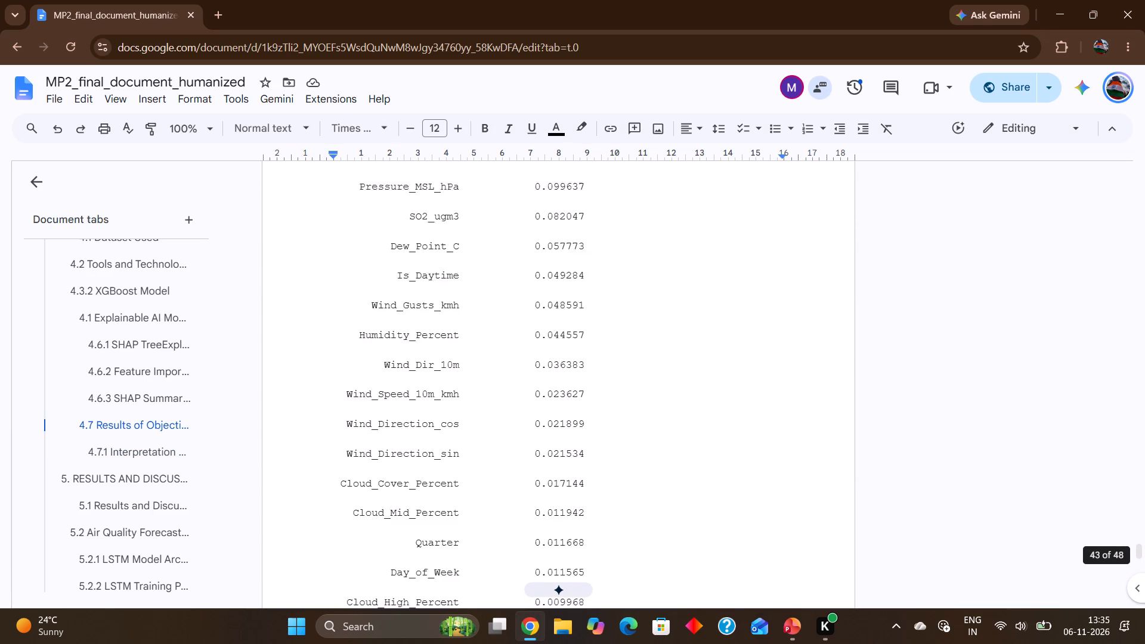
scroll(650, 388, up, 5)
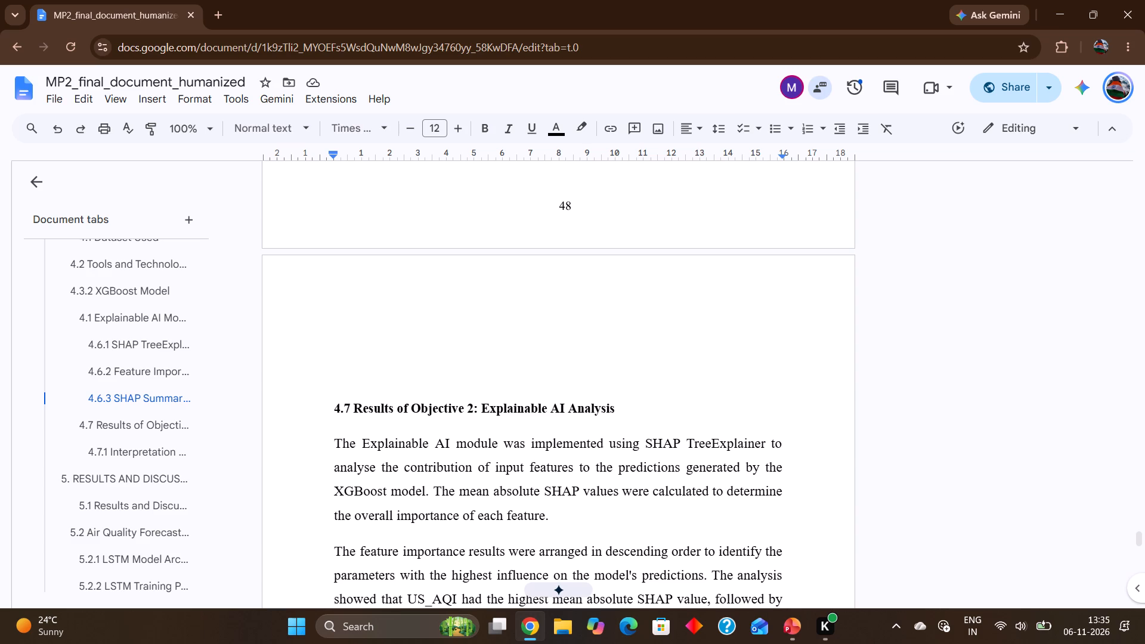
scroll(650, 388, up, 7)
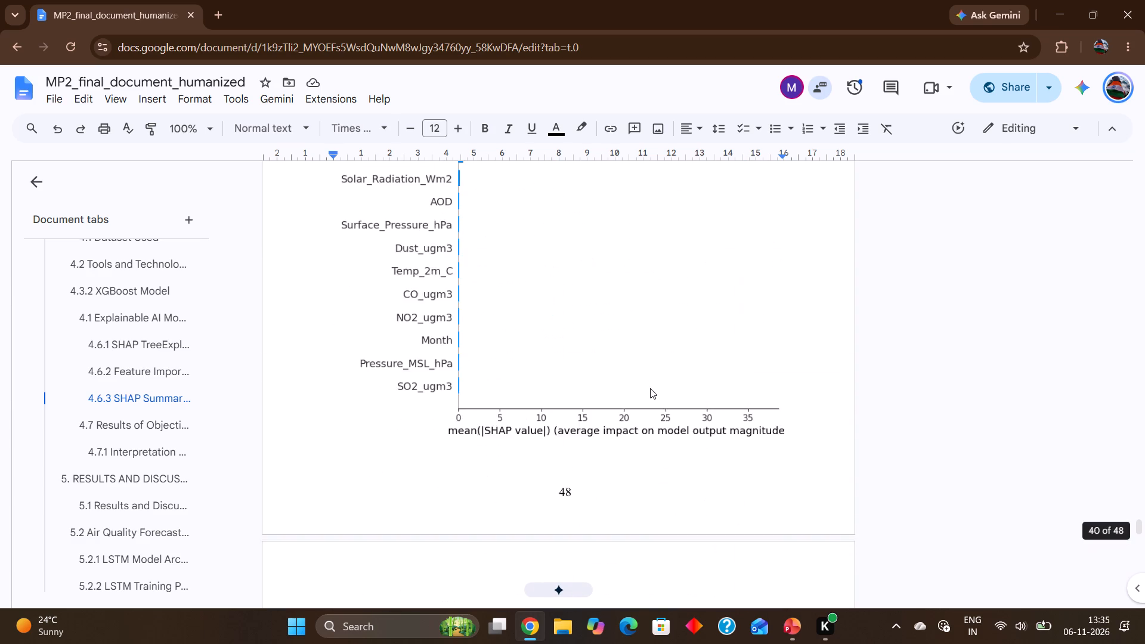
scroll(650, 388, up, 4)
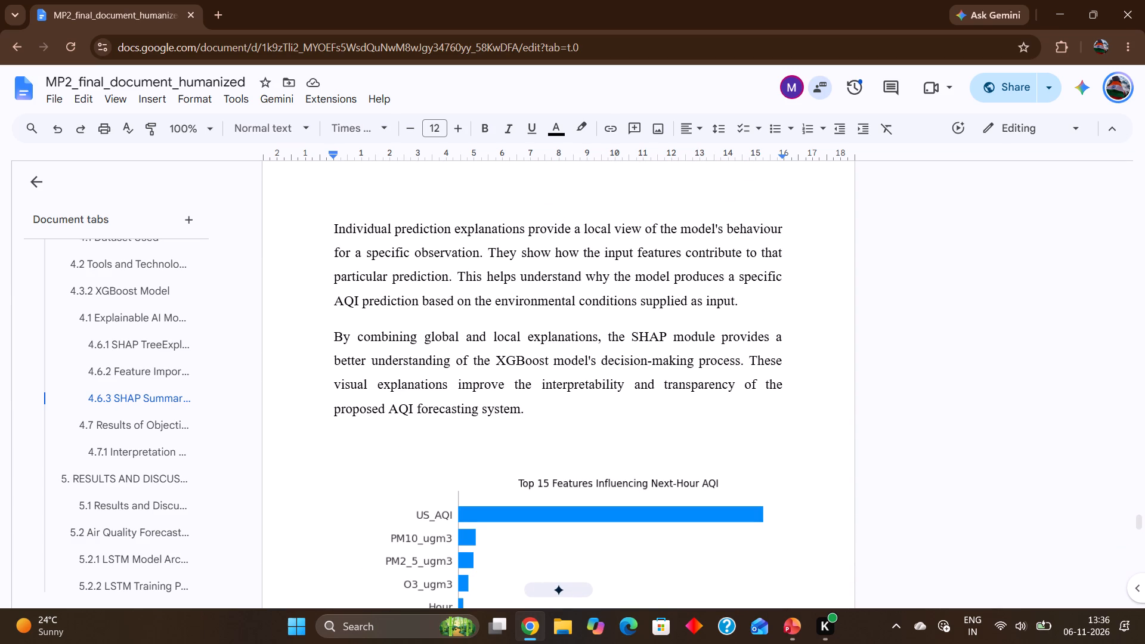
scroll(650, 388, up, 4)
scroll(650, 388, down, 1)
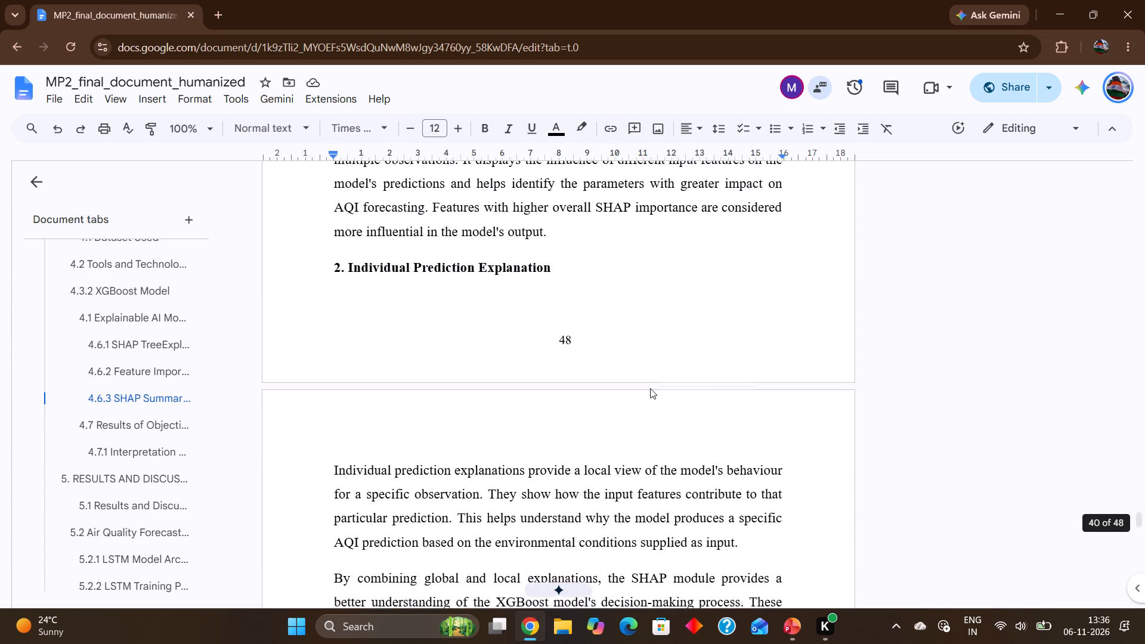
scroll(650, 388, down, 16)
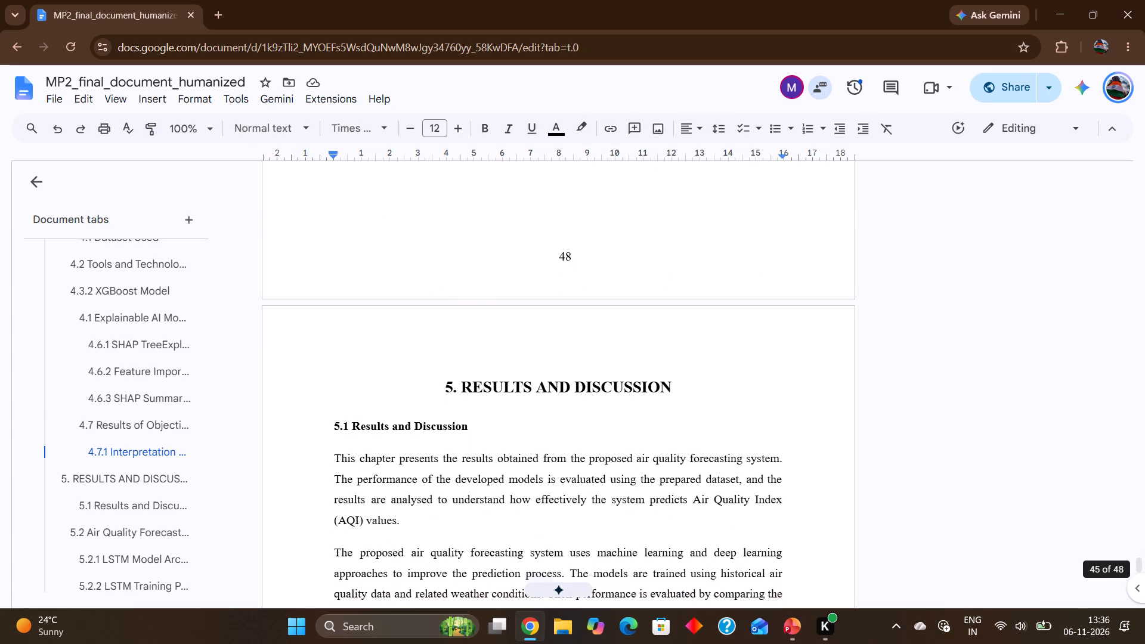
scroll(650, 388, down, 2)
Review the text, figures and spacing from section 4.7.1 back to section 4.3.3 Hybrid Prediction using Linear Regression.
scroll(650, 388, up, 8)
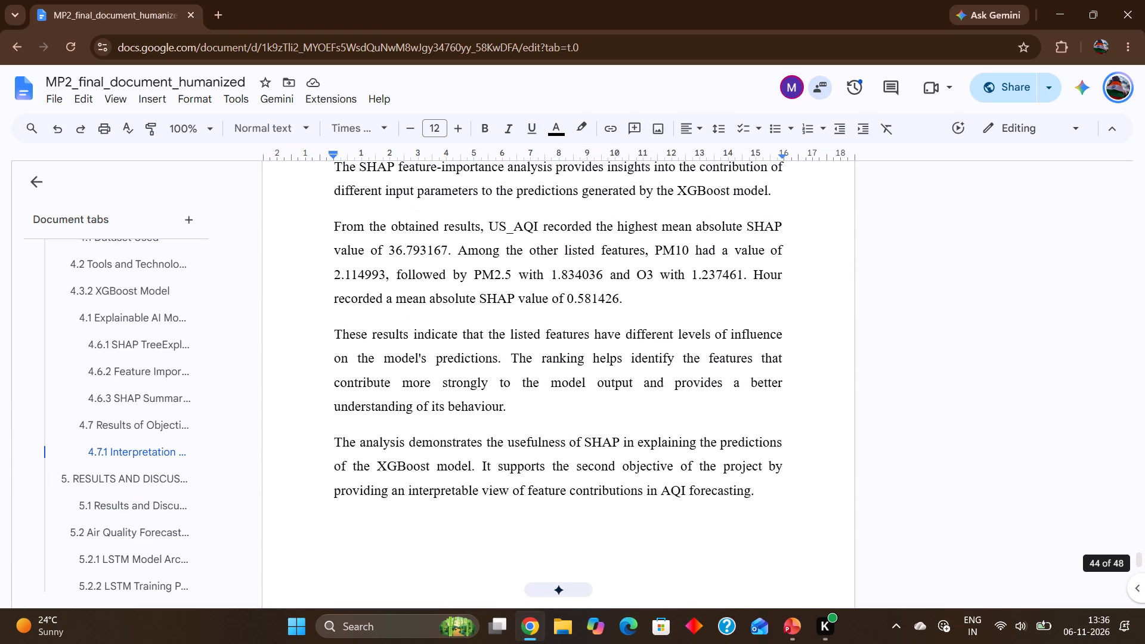
scroll(650, 388, up, 8)
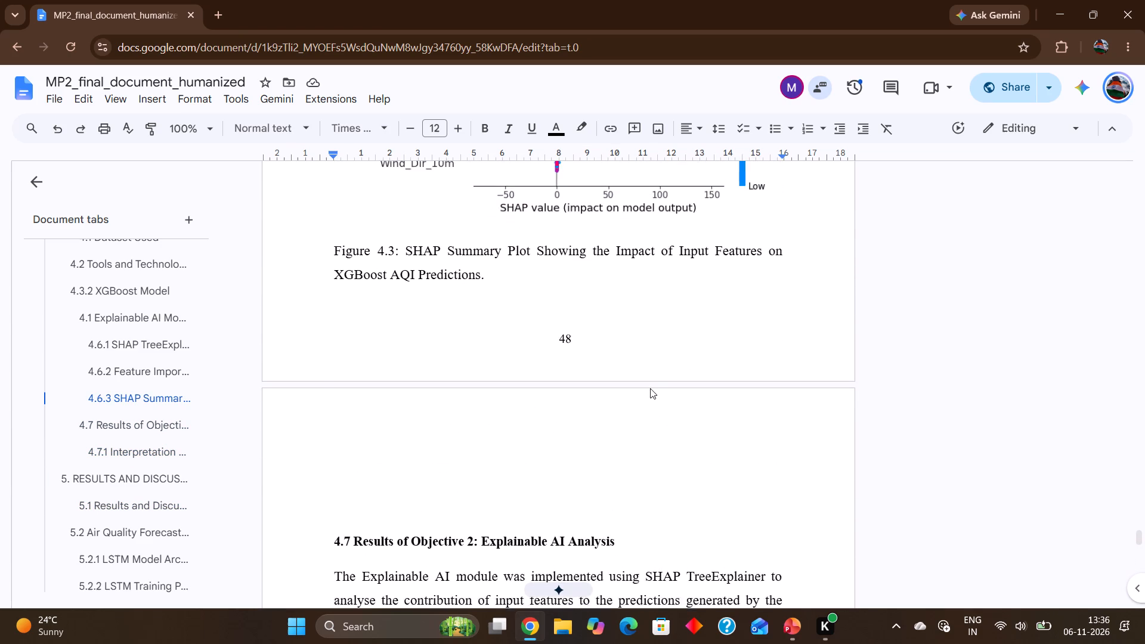
scroll(650, 388, up, 8)
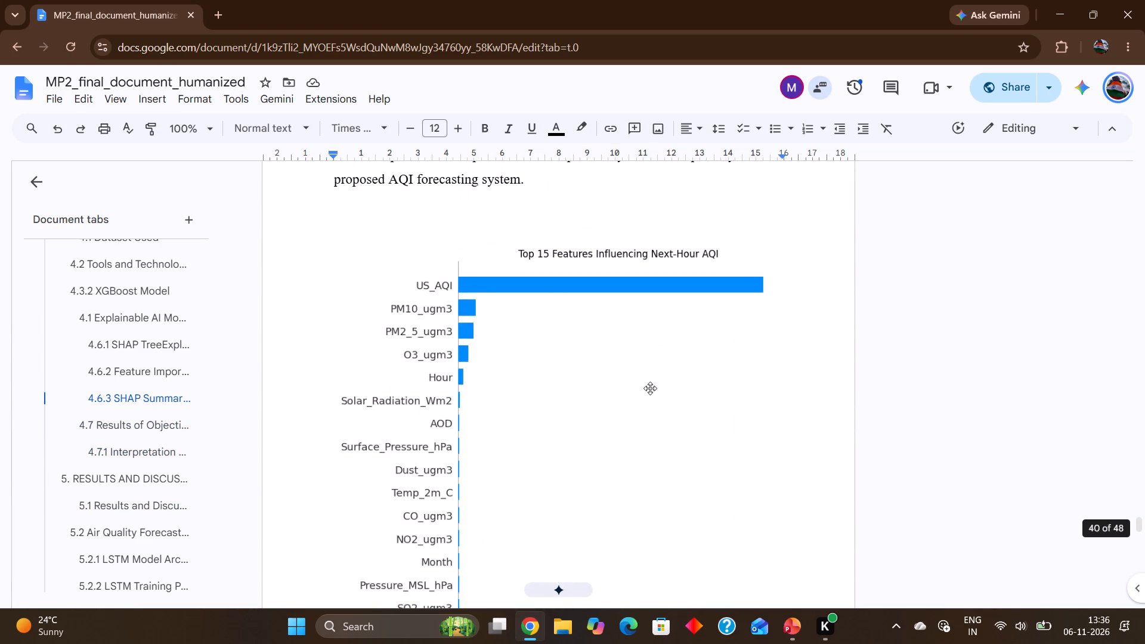
scroll(650, 388, up, 9)
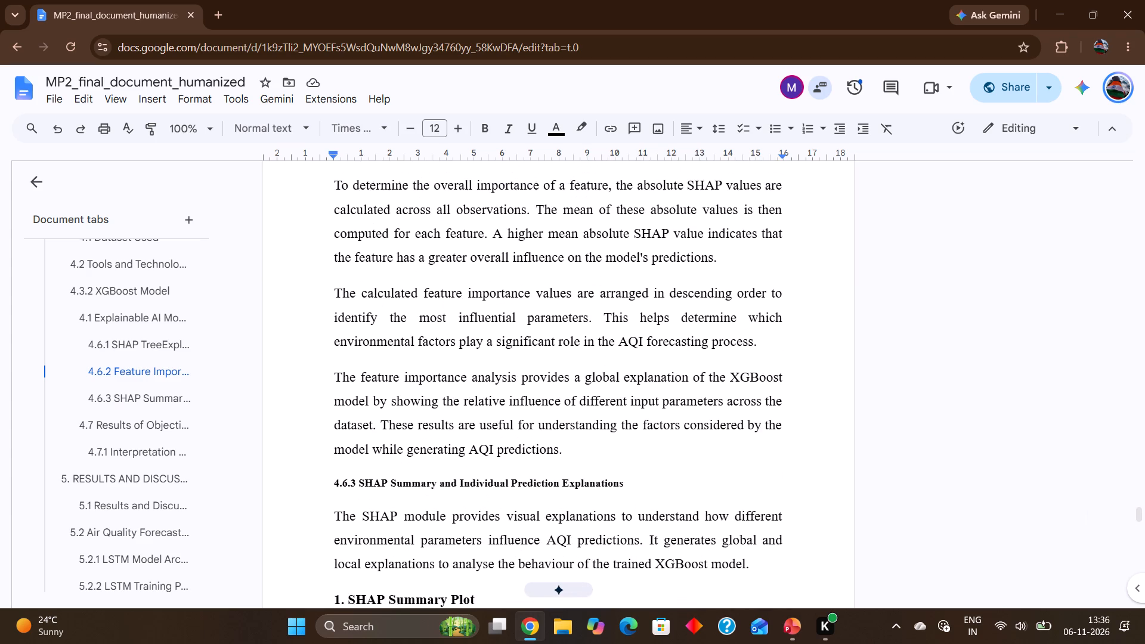
scroll(650, 388, up, 6)
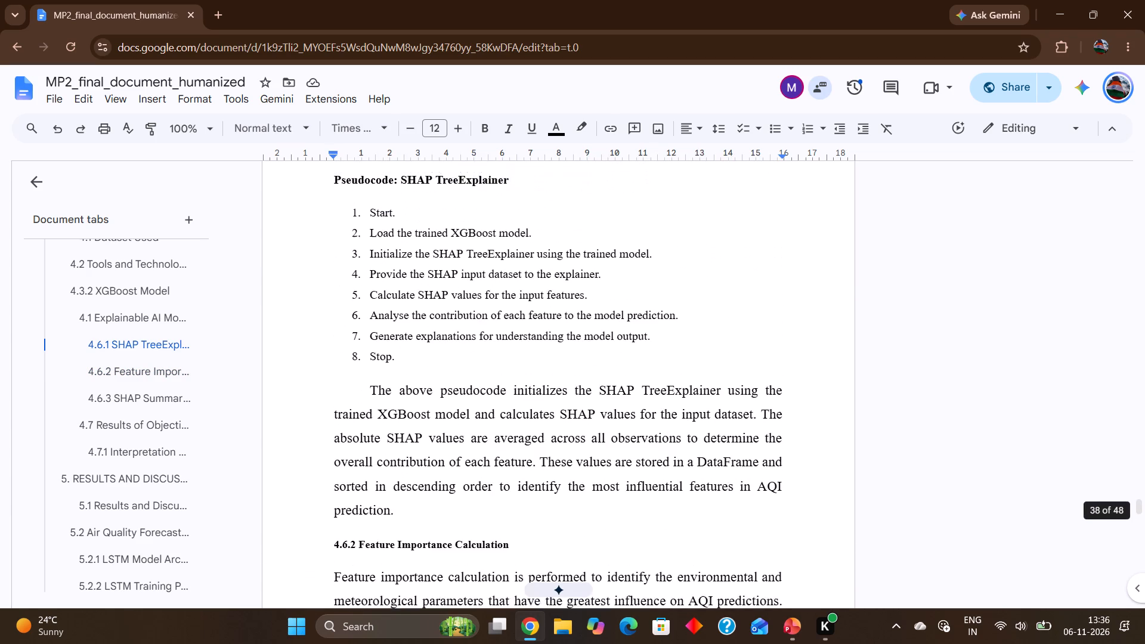
scroll(650, 388, up, 6)
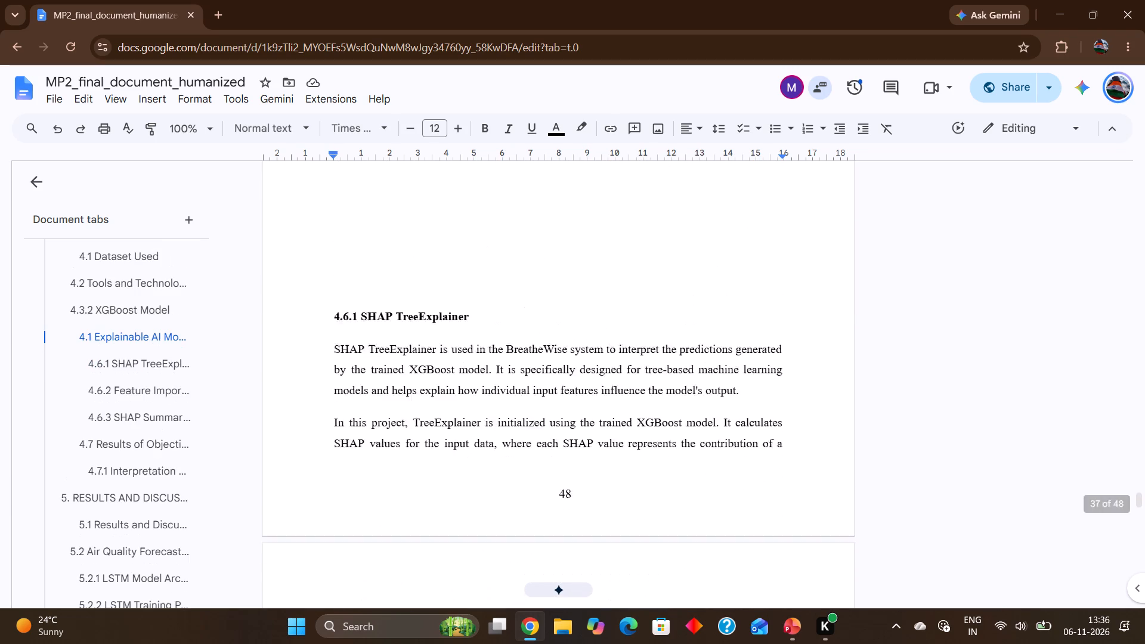
scroll(650, 388, up, 6)
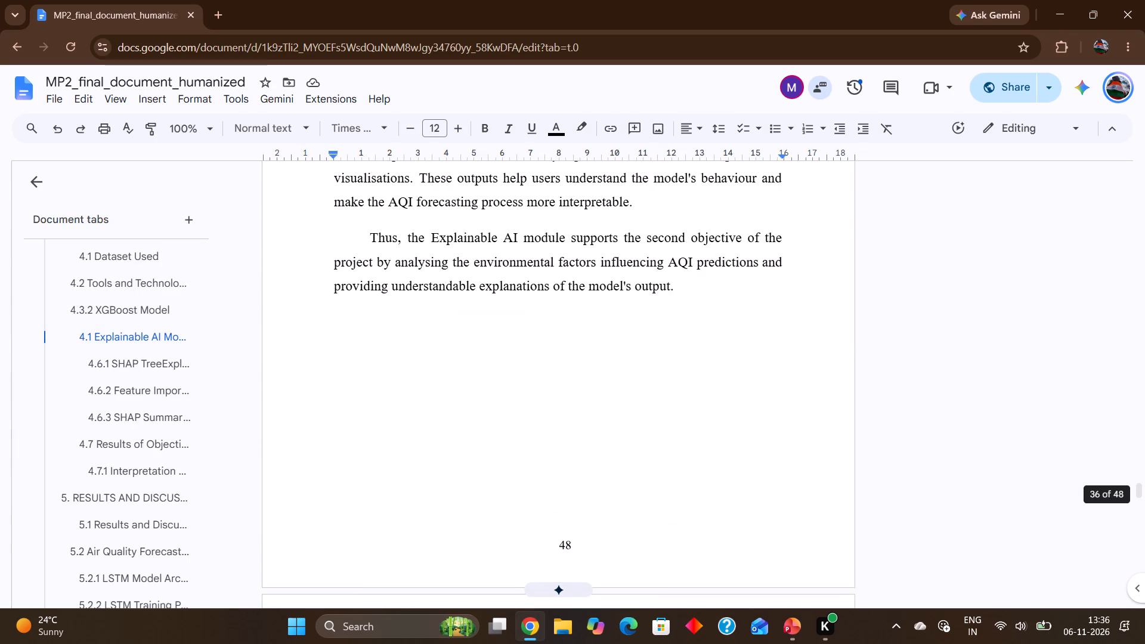
scroll(650, 388, up, 9)
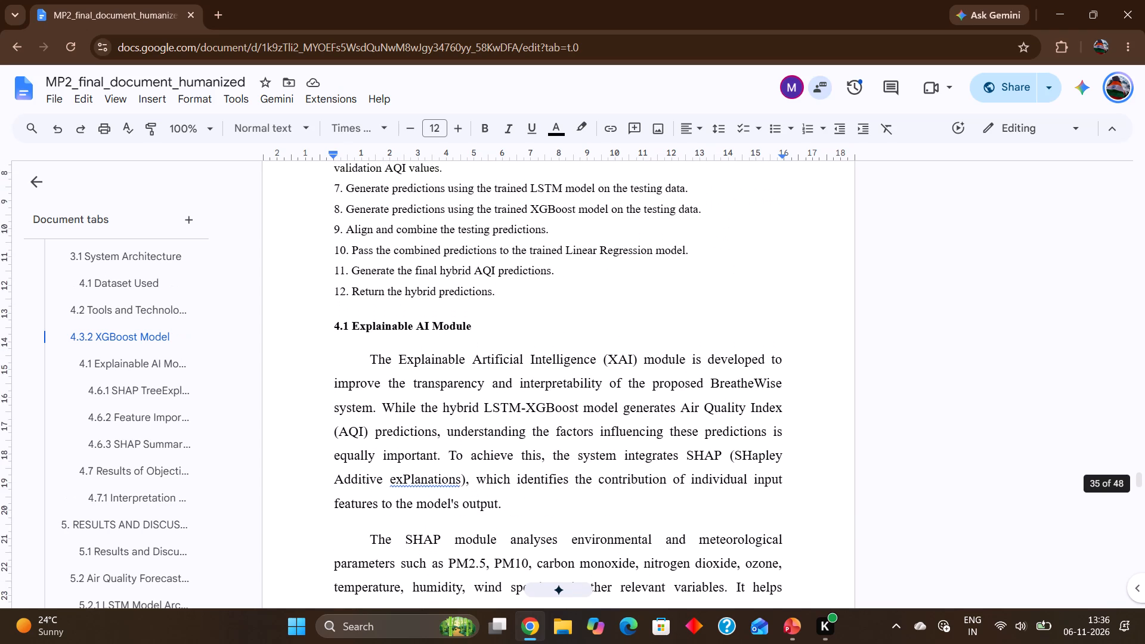
scroll(650, 388, up, 3)
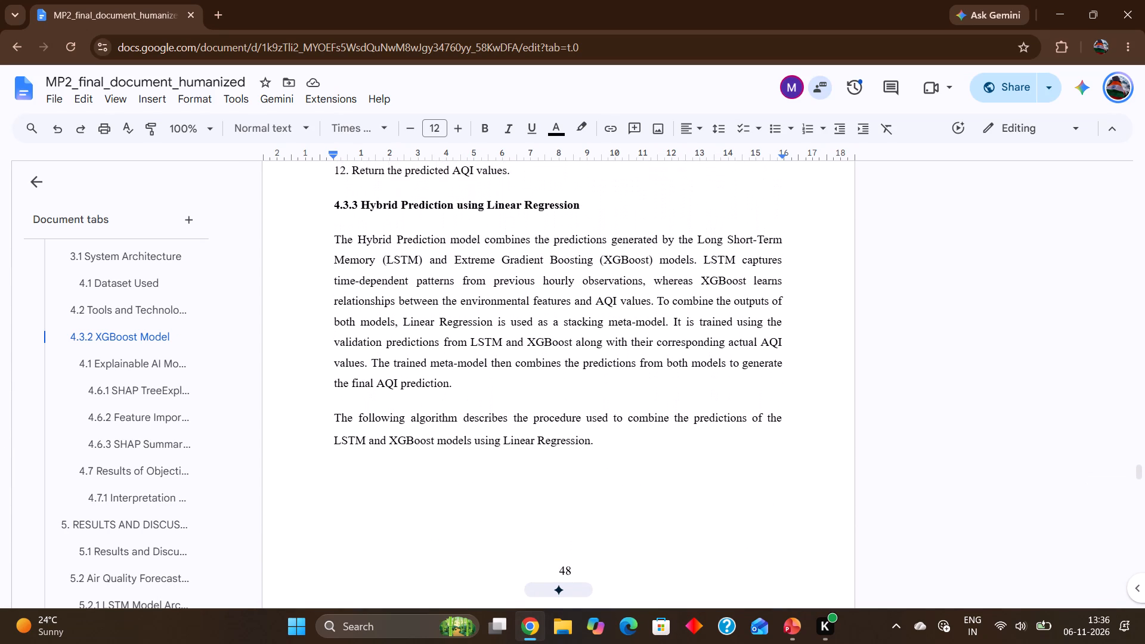
Delete the empty lines between the Figure 4.1 flowchart caption and the 4.6.1 SHAP TreeExplainer heading.
scroll(650, 388, down, 2)
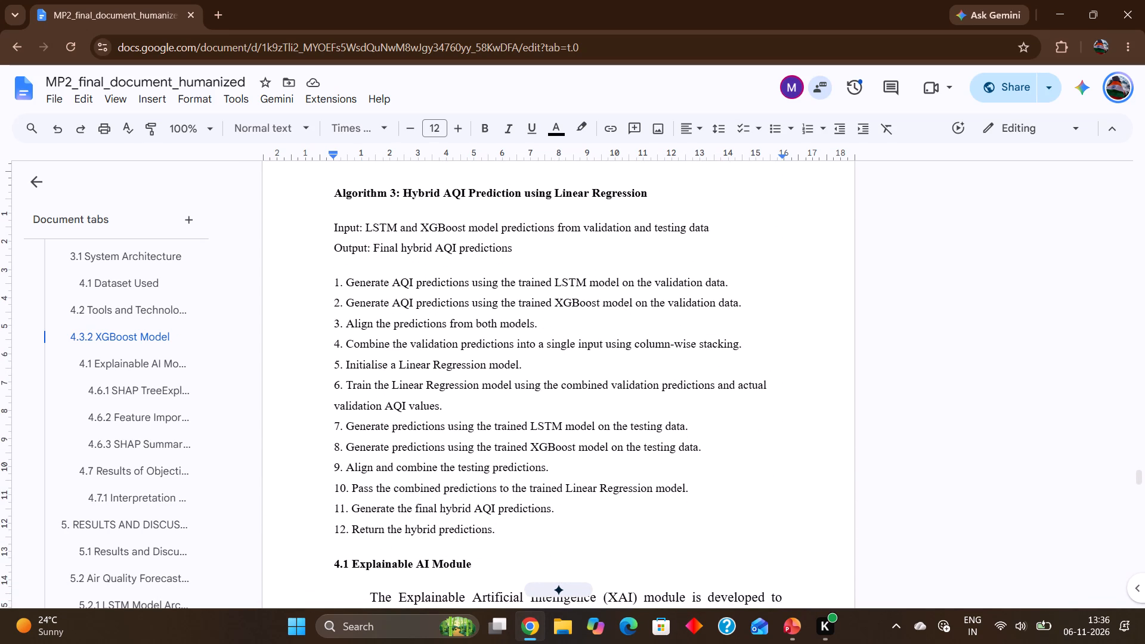
scroll(638, 415, down, 8)
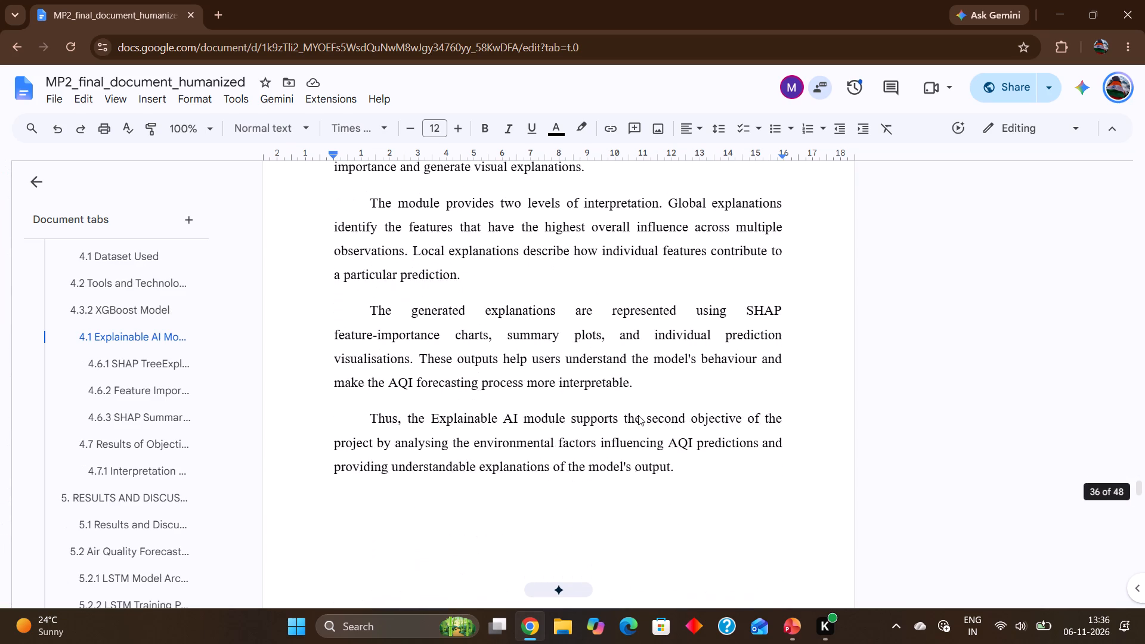
scroll(638, 415, down, 6)
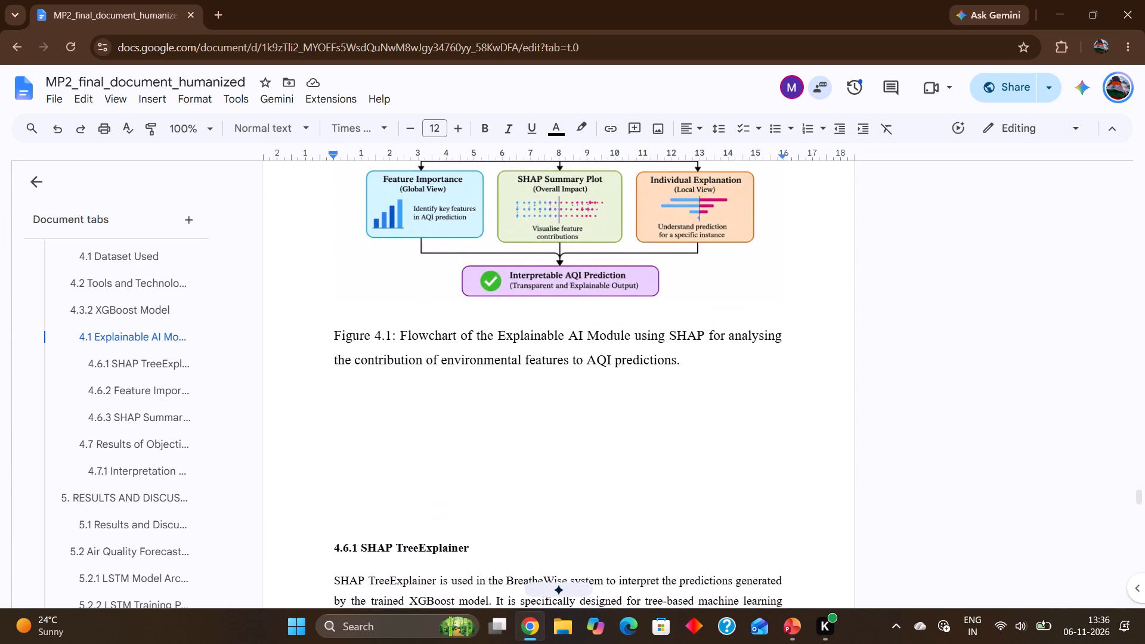
click(380, 472)
key(BackSpace)
key(BackSpace)
key(BackSpace)
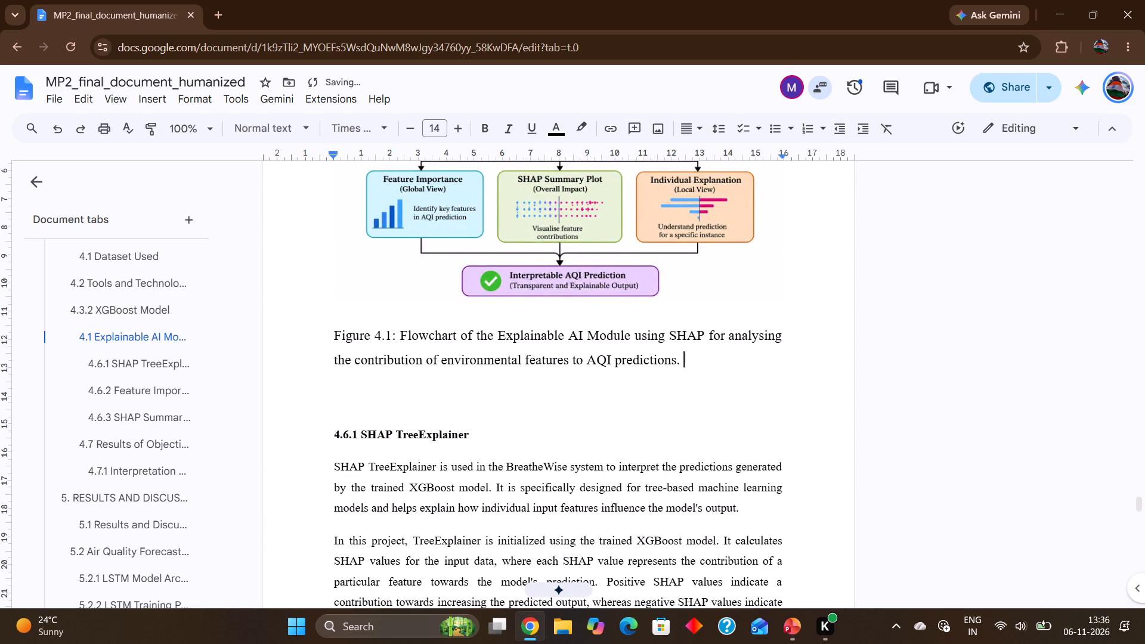
click(346, 413)
key(BackSpace)
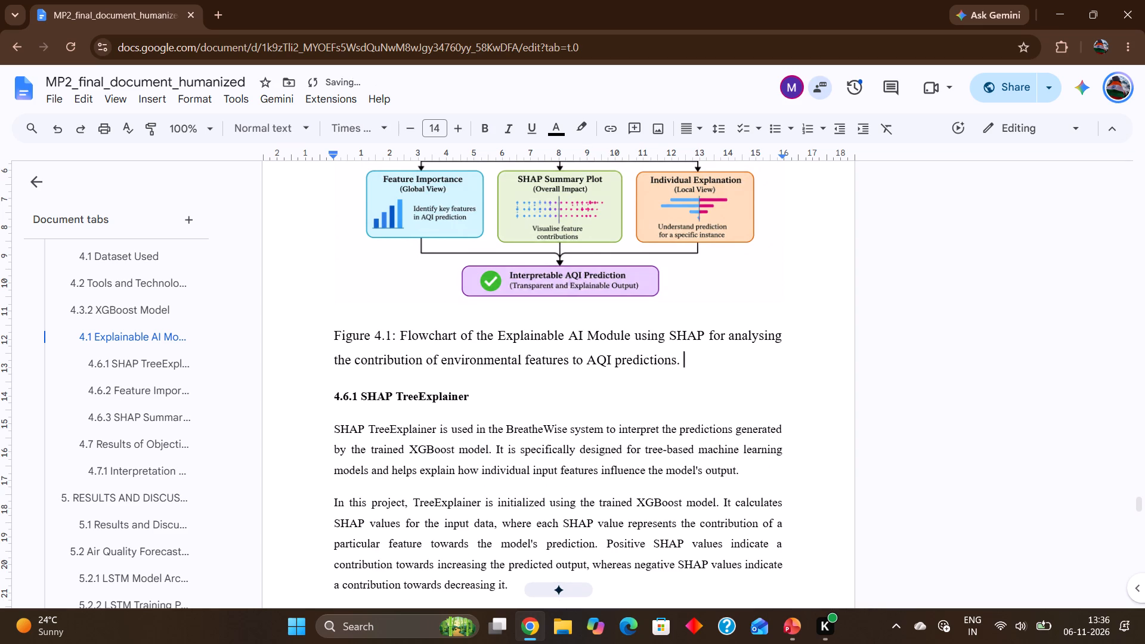
Review the text, page breaks and spacing from section 4.6.1 SHAP TreeExplainer through the feature influence chart after section 4.6.3.
scroll(320, 467, down, 5)
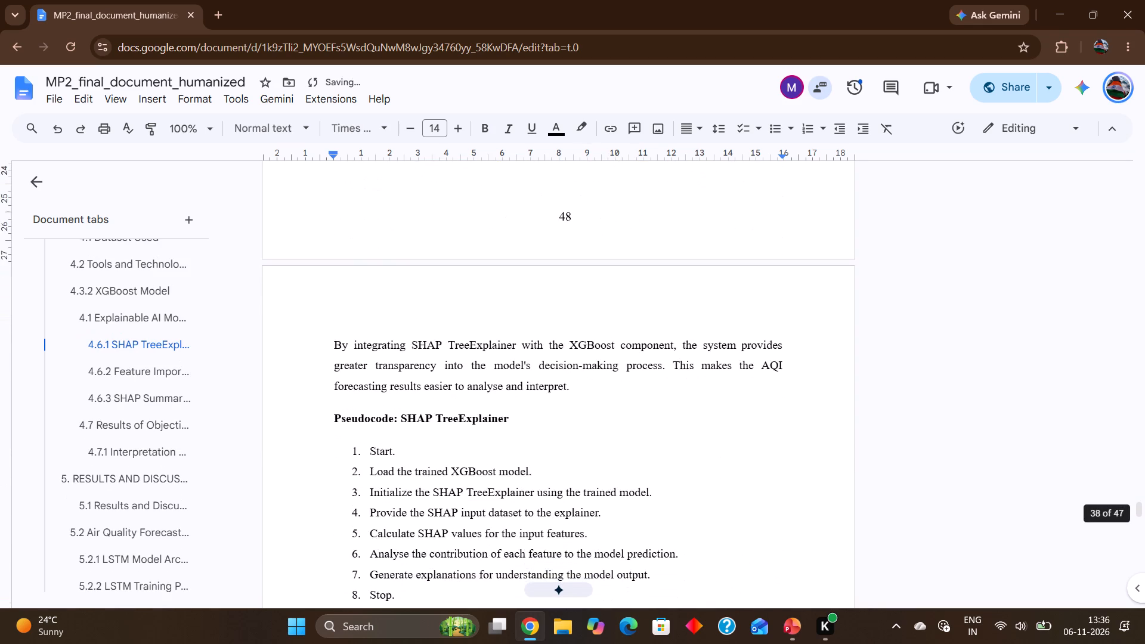
scroll(320, 467, down, 6)
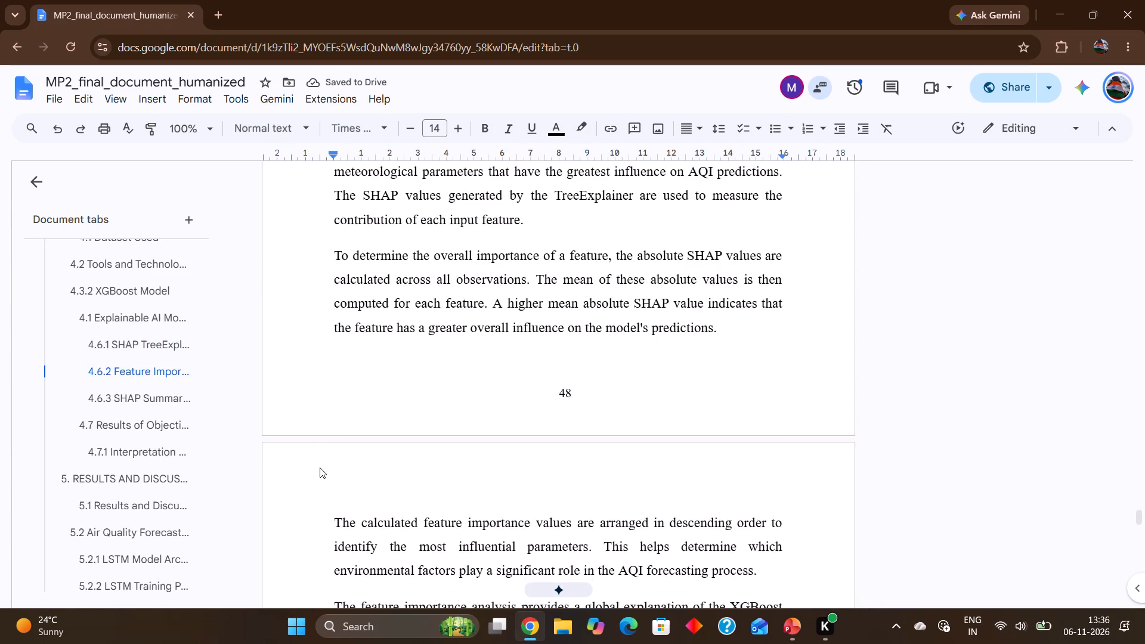
scroll(320, 467, down, 8)
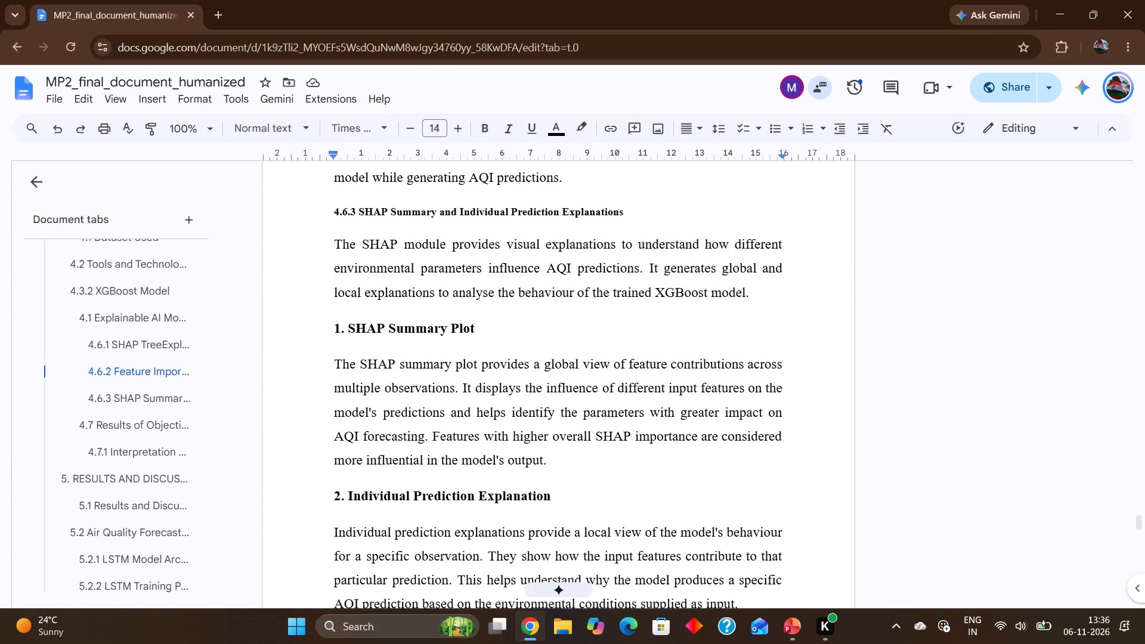
scroll(320, 467, down, 2)
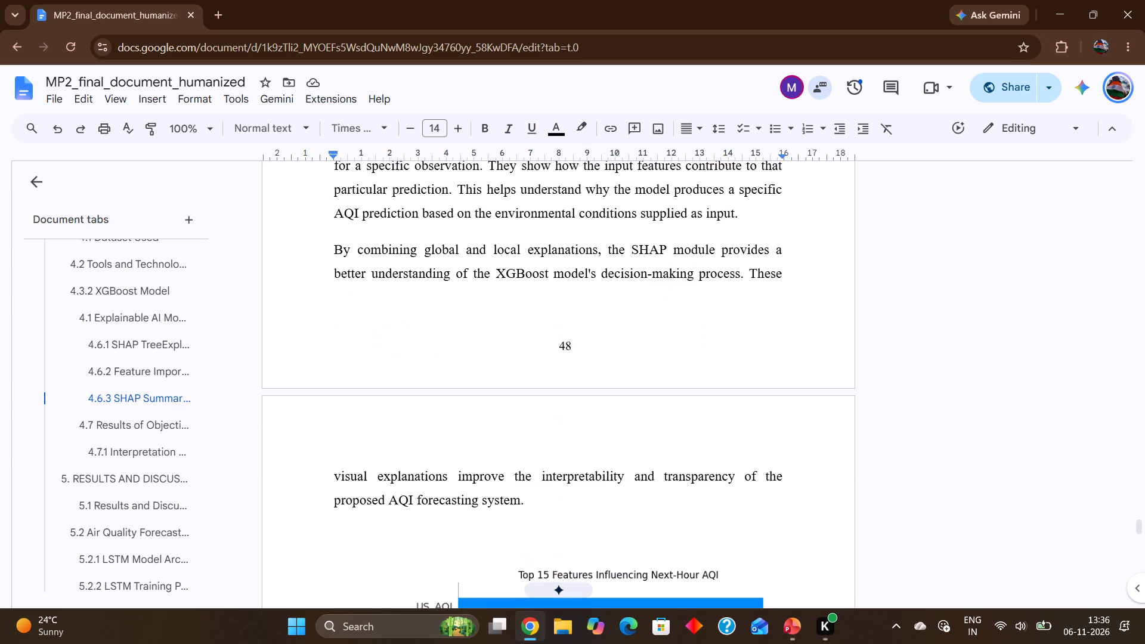
scroll(320, 467, down, 1)
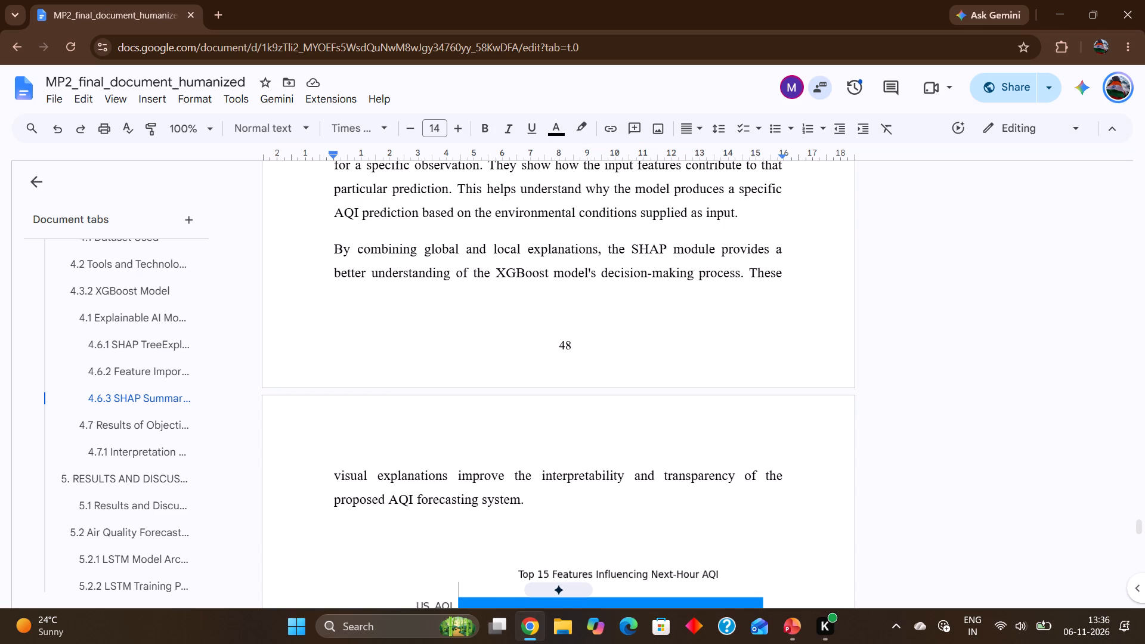
scroll(366, 487, down, 6)
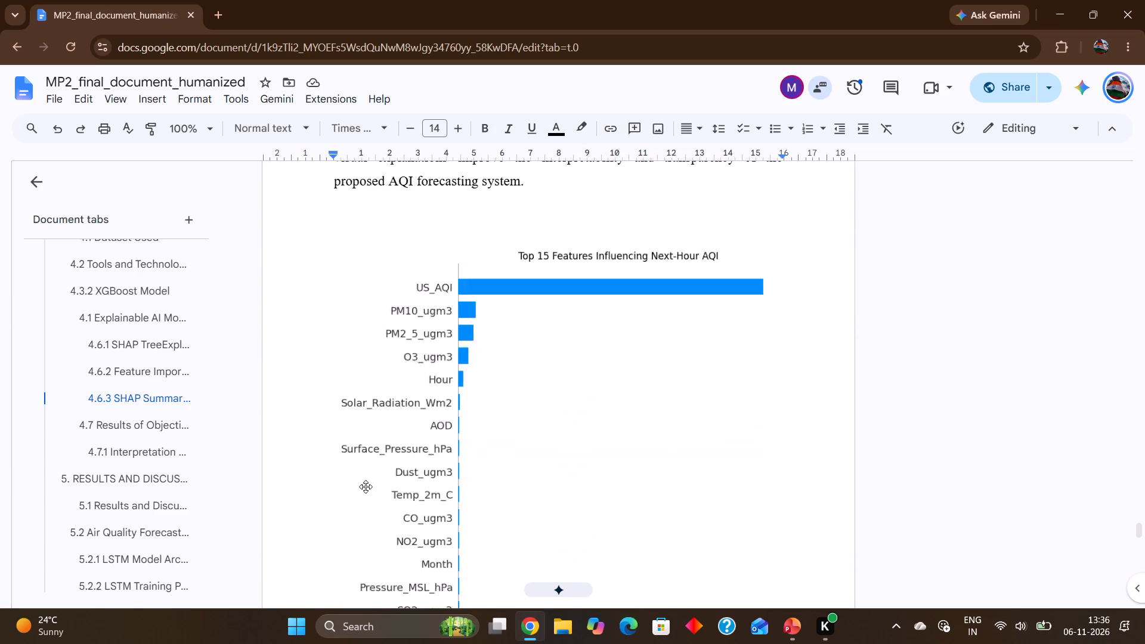
Review the section 4.7 SHAP results table and the remaining pages through the evaluation metrics at the end of the report.
scroll(366, 487, down, 7)
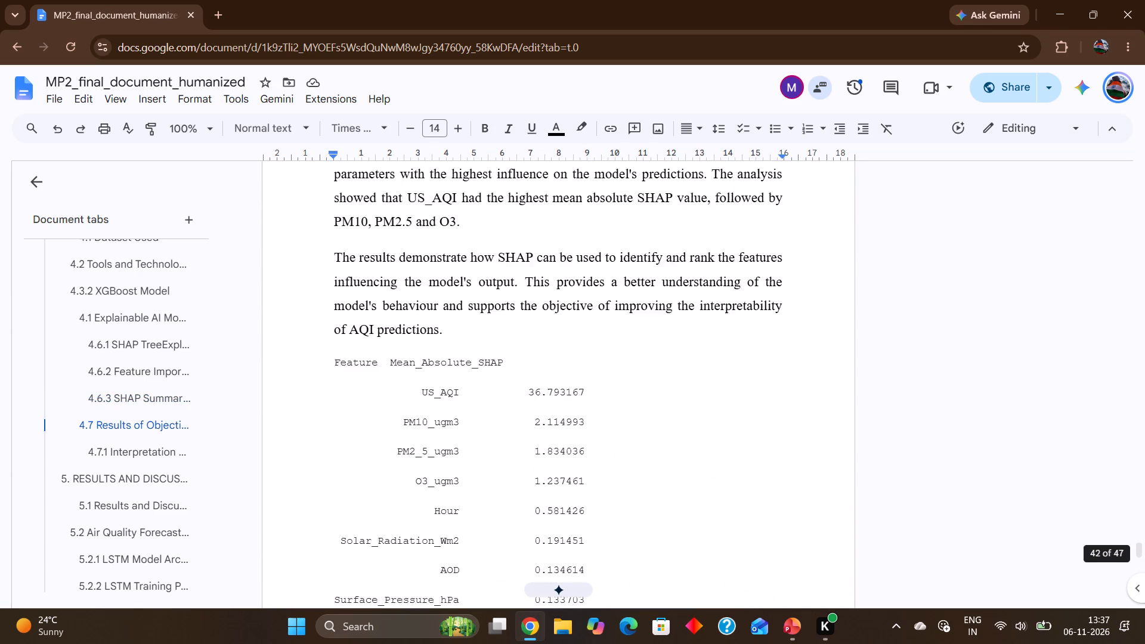
scroll(366, 487, down, 1)
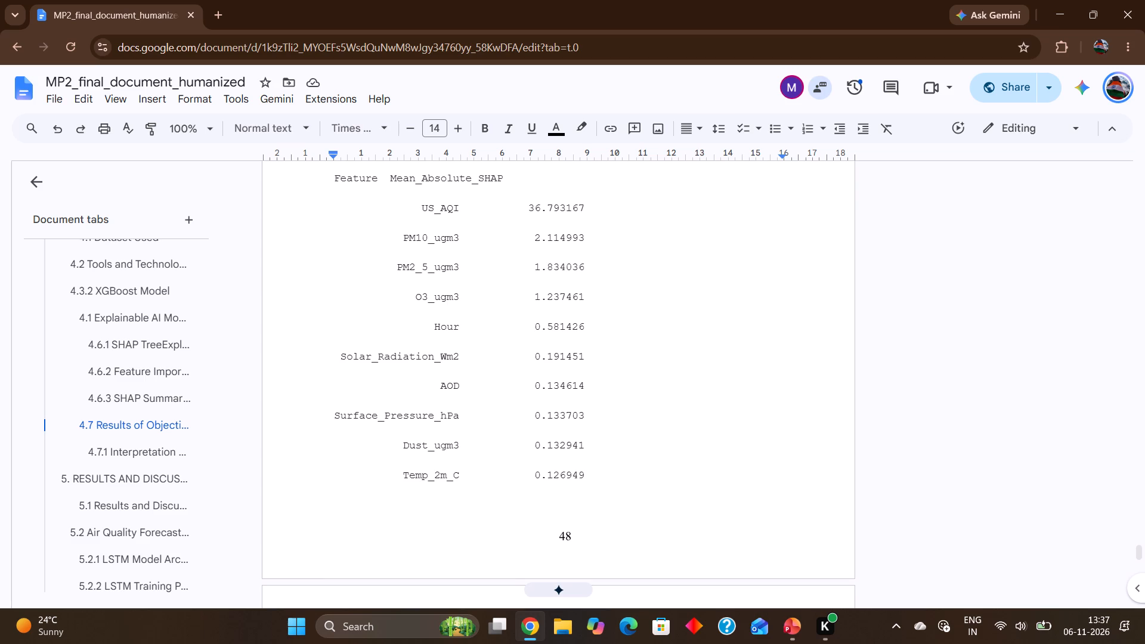
scroll(366, 487, down, 2)
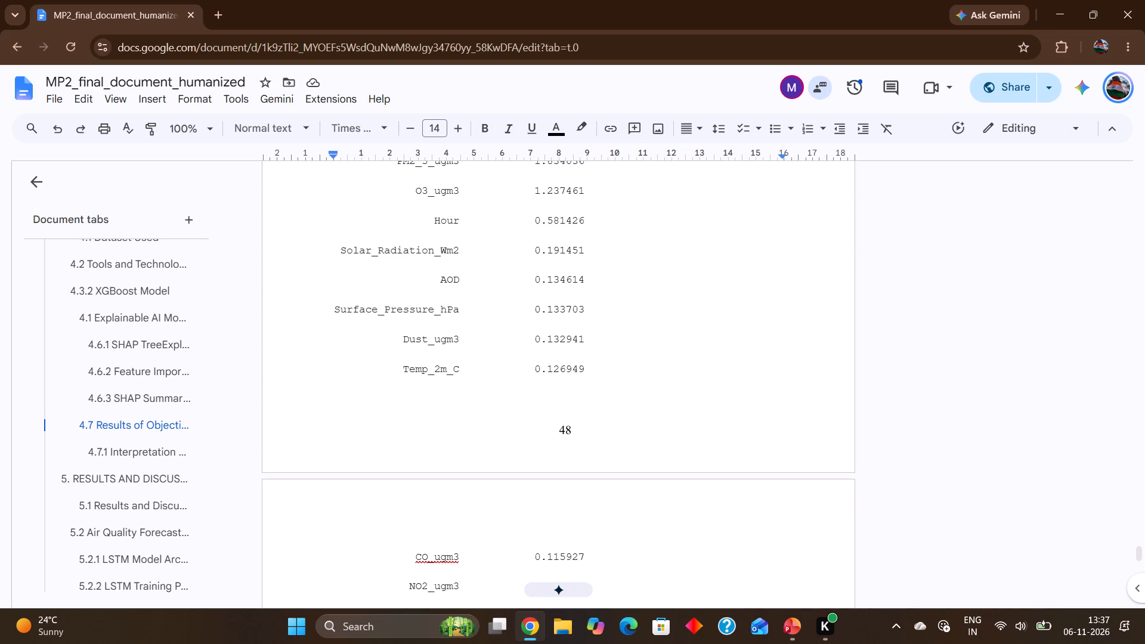
scroll(453, 469, down, 2)
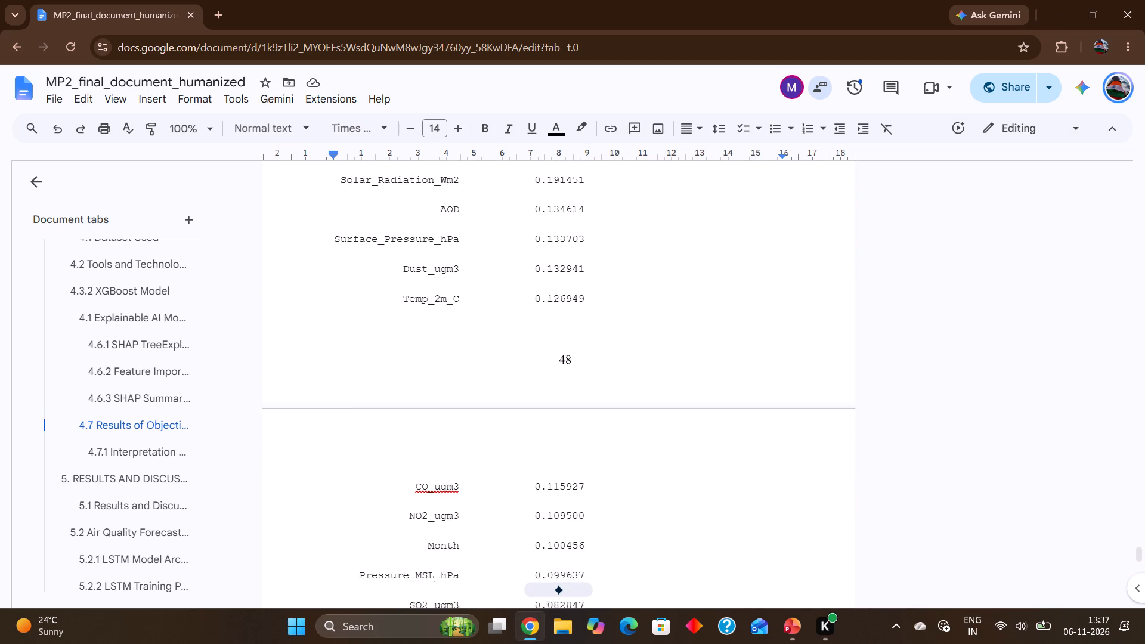
scroll(453, 469, down, 17)
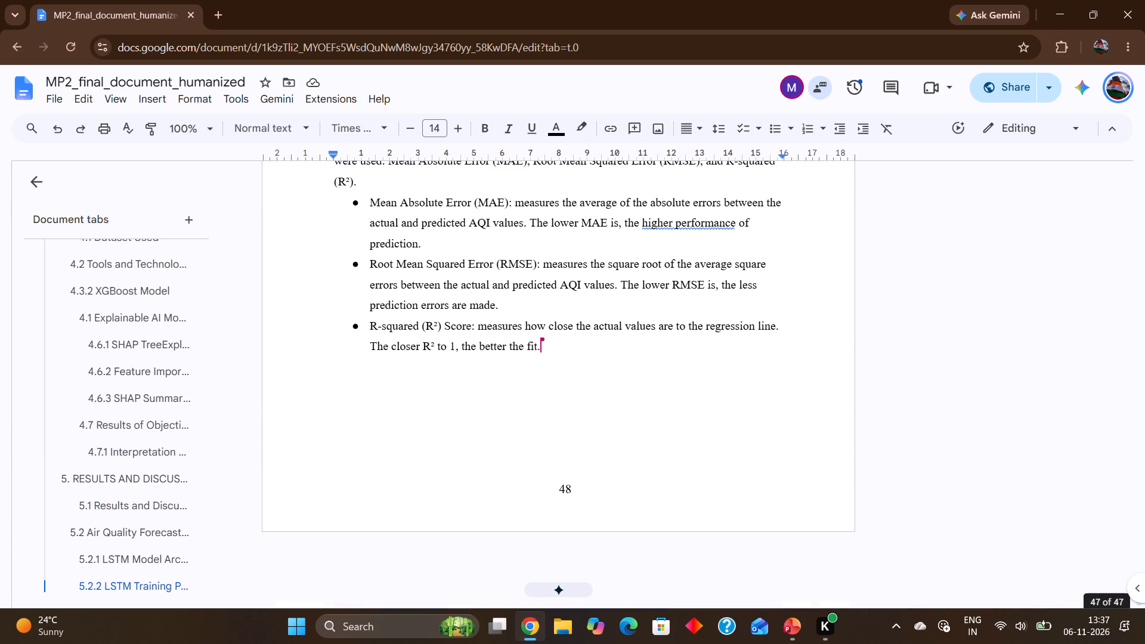
scroll(453, 469, down, 2)
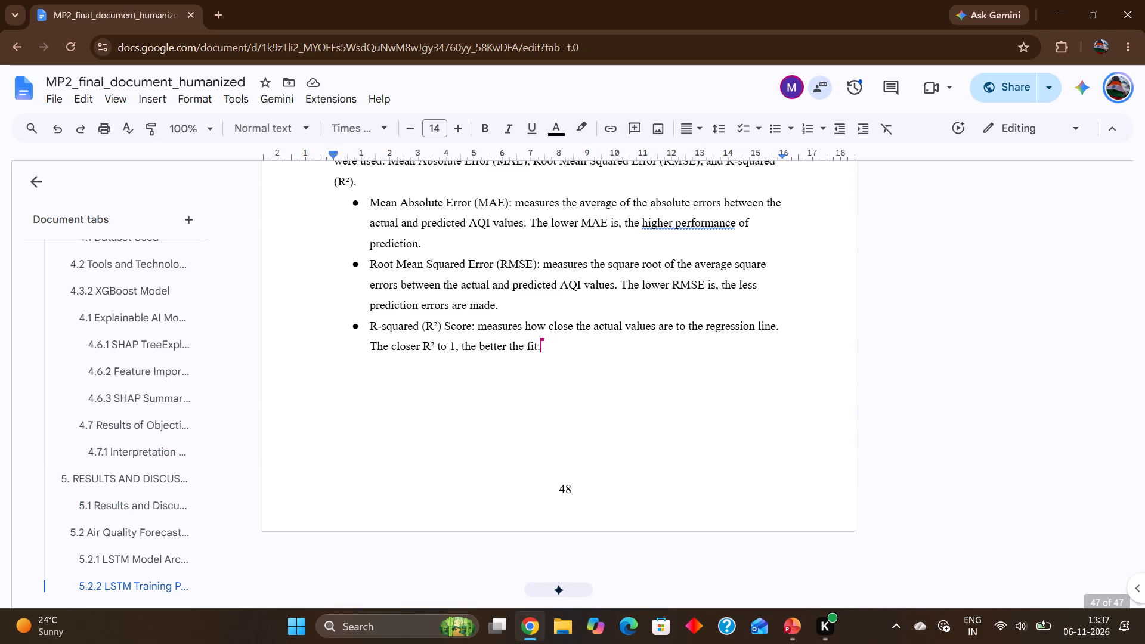
Delete the page-number drawing reading 48 from the Section 14 footer on the last page and return to the body text.
click(578, 490)
triple_click(566, 481)
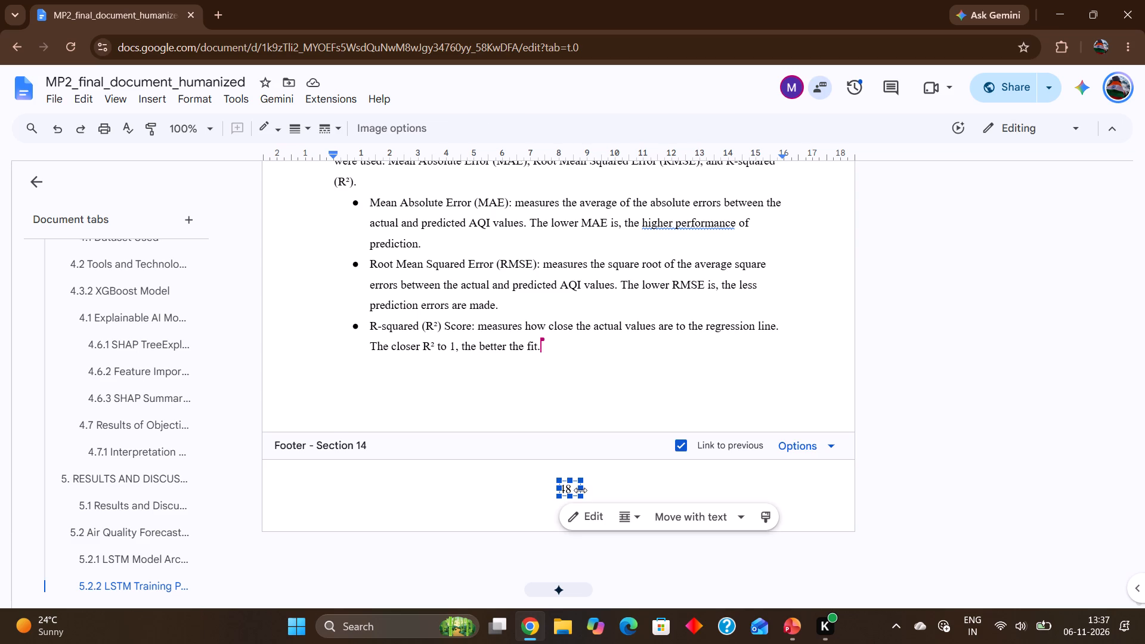
double_click(572, 495)
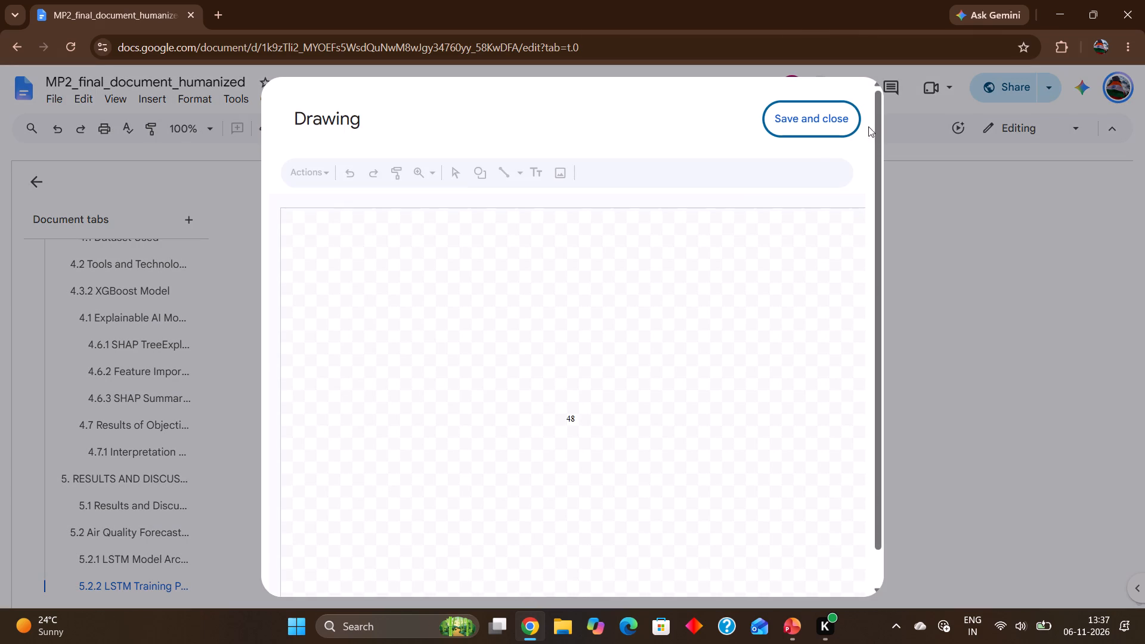
click(946, 220)
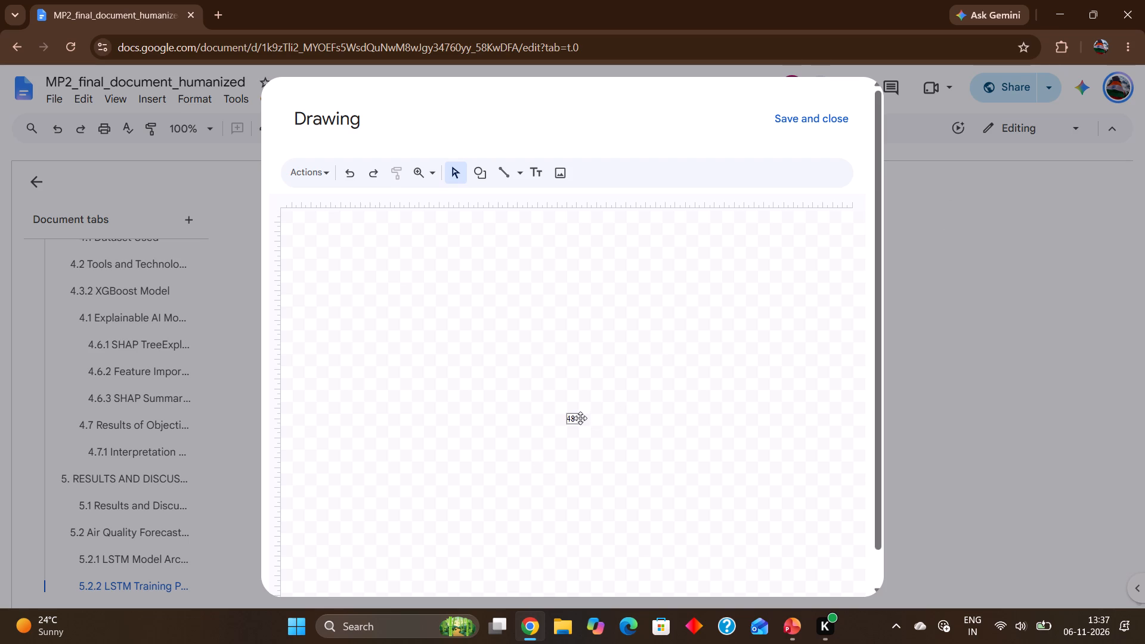
click(580, 418)
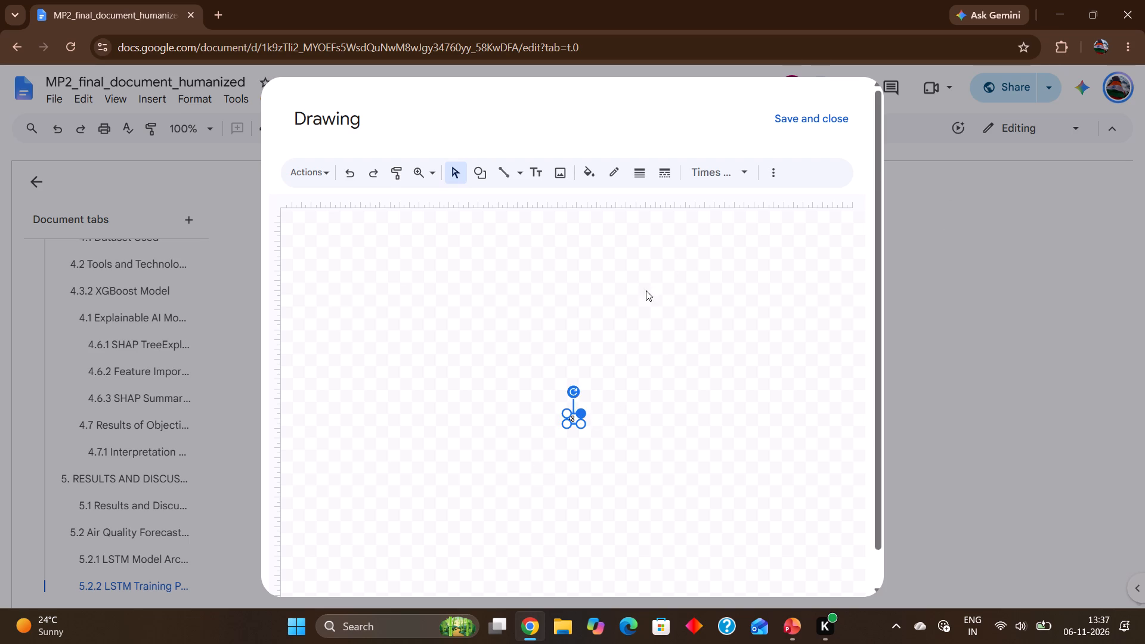
click(831, 115)
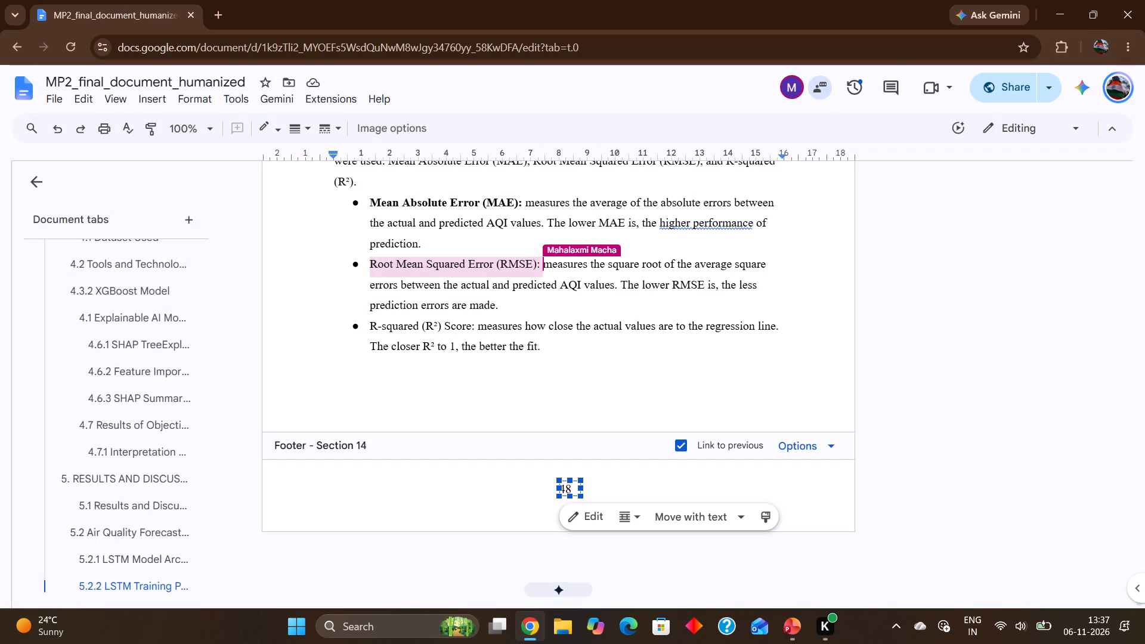
key(BackSpace)
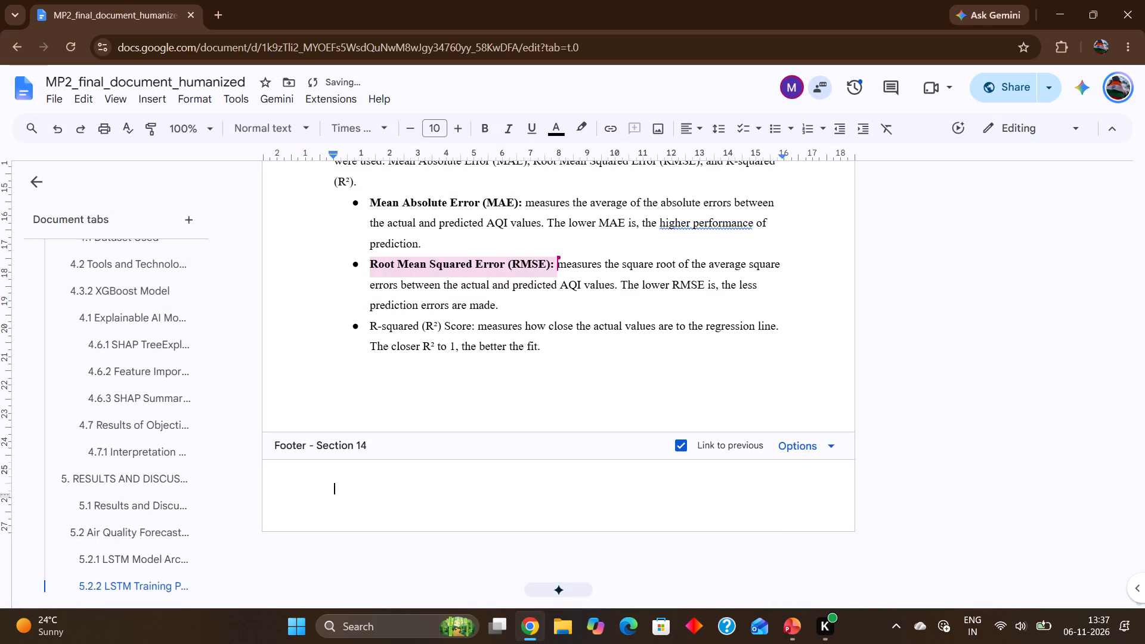
click(643, 401)
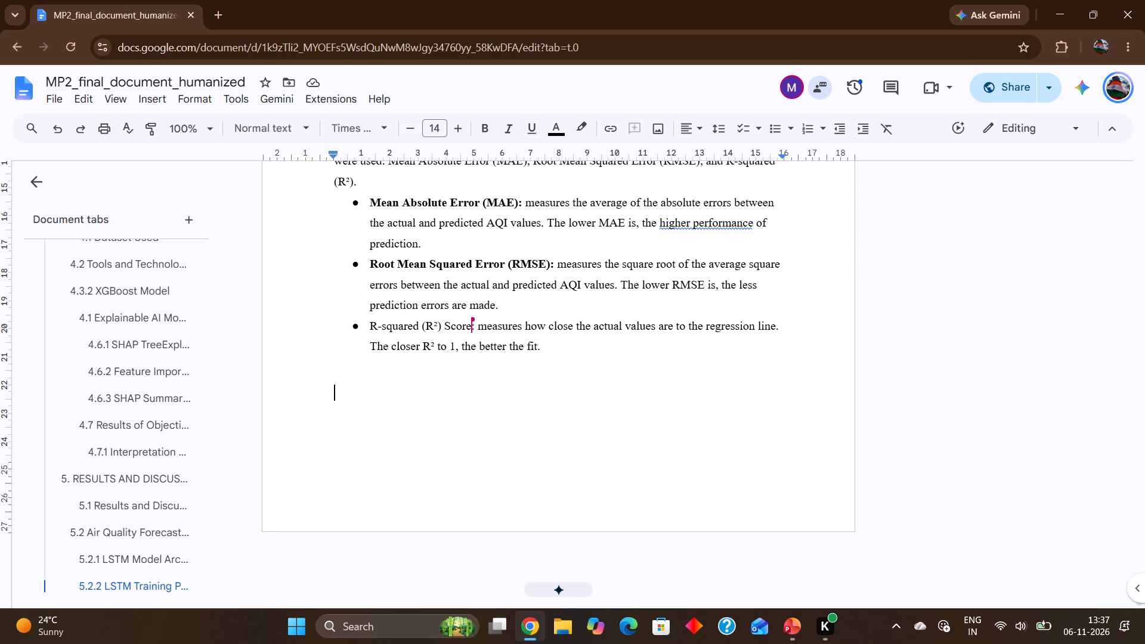
Insert three blank lines after the R-squared bullet at the end of the report to start a new page.
scroll(119, 596, down, 3)
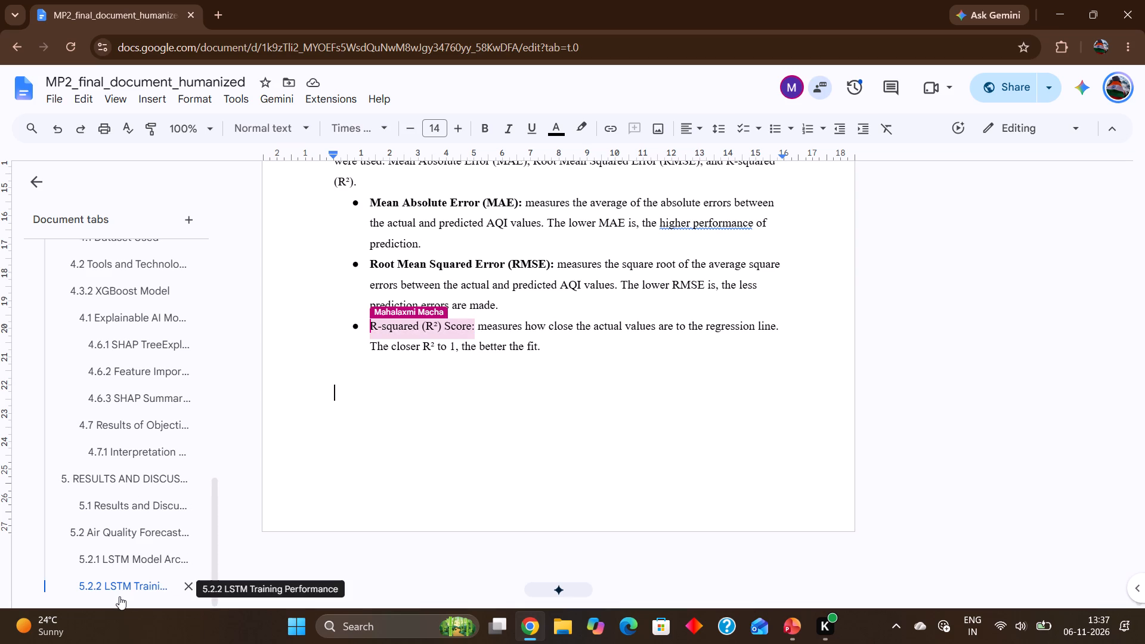
scroll(525, 543, down, 3)
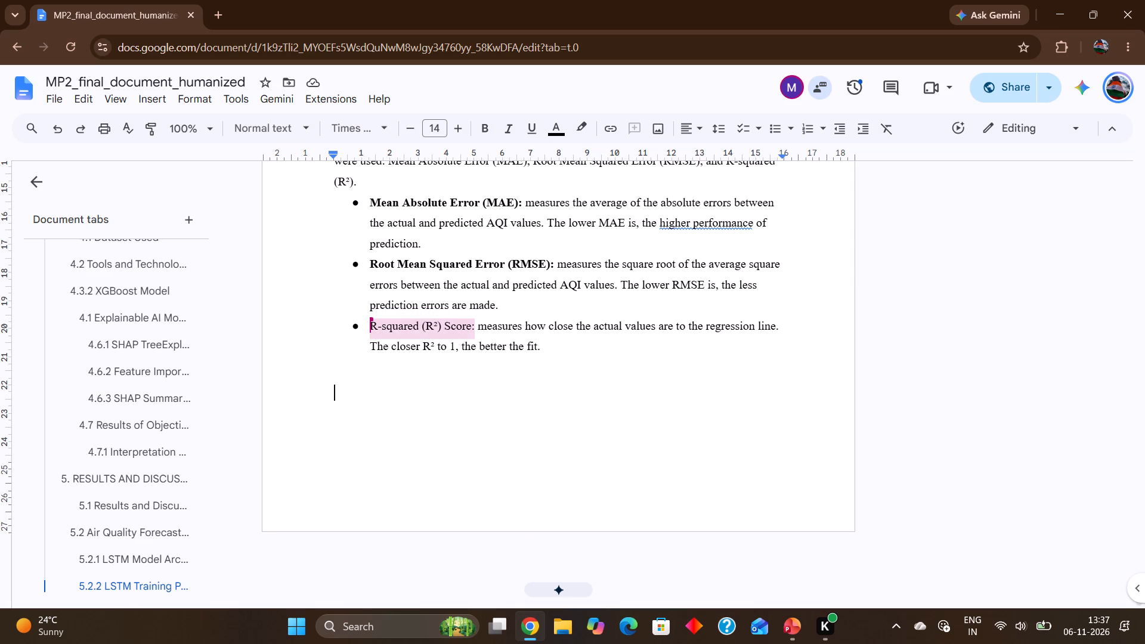
key(Return)
key(Return)
key(Return)
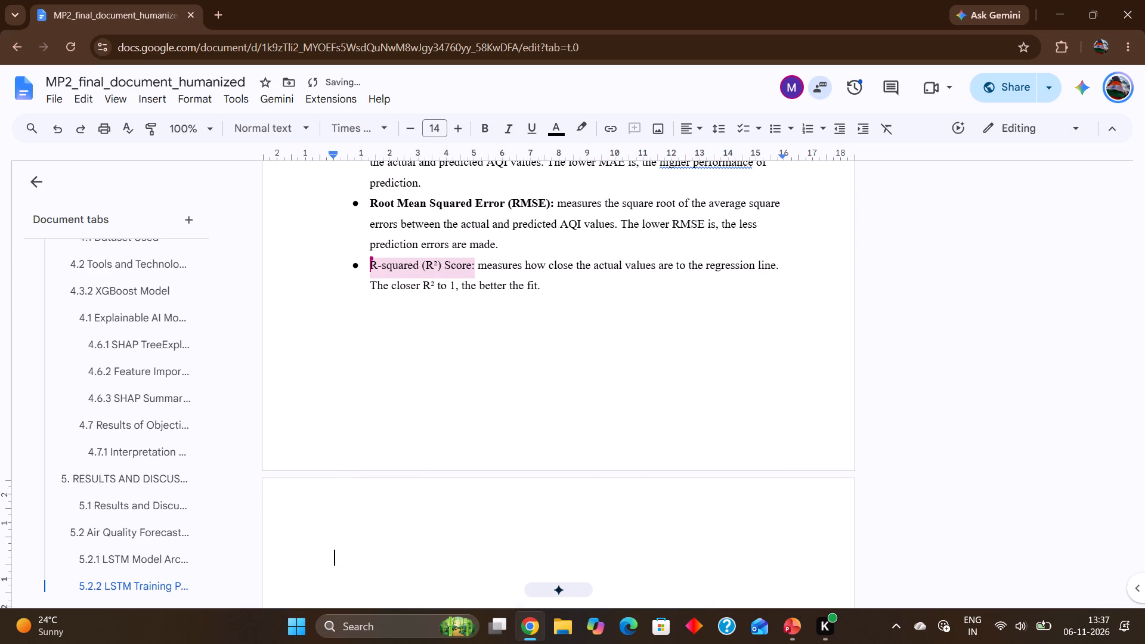
click(558, 286)
click(415, 540)
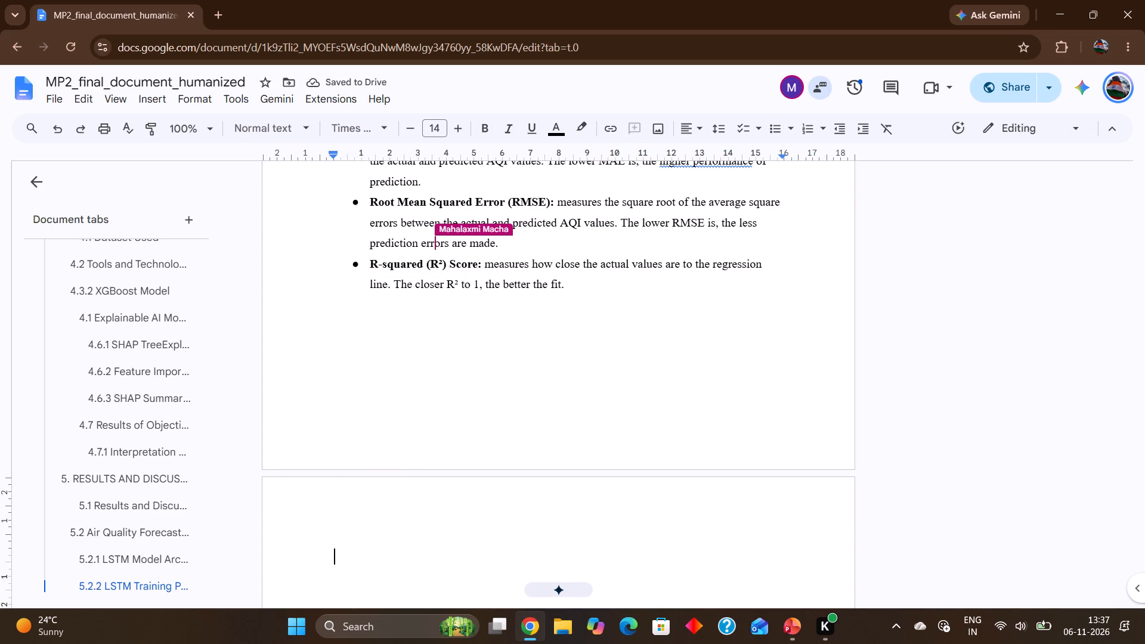
scroll(468, 552, down, 3)
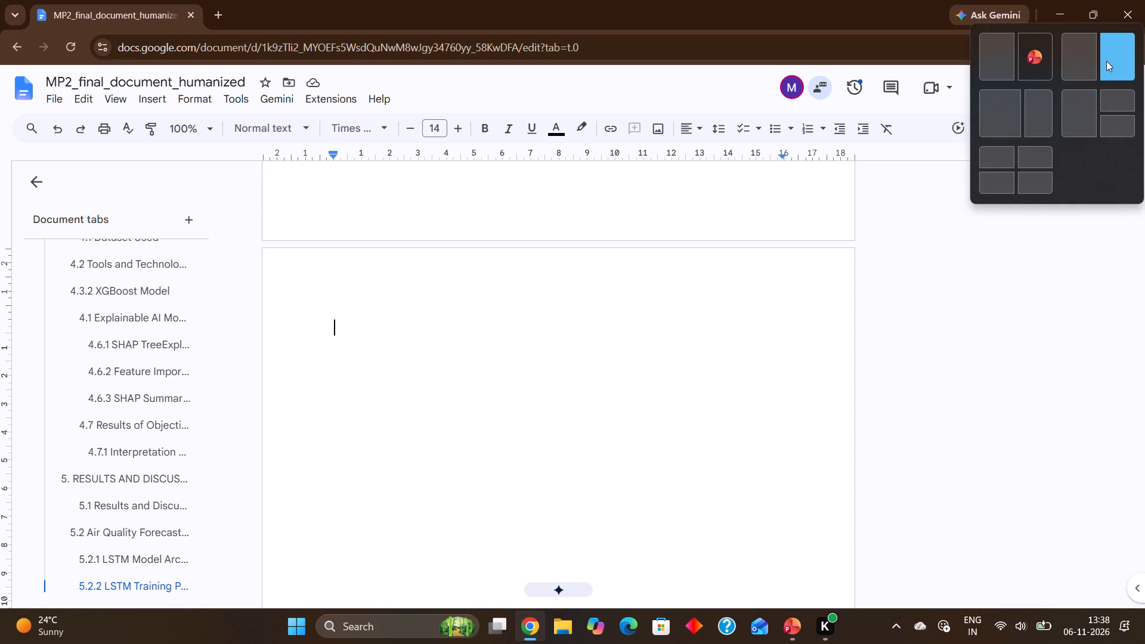
Snap the report's browser window to the right half of the screen.
click(1106, 60)
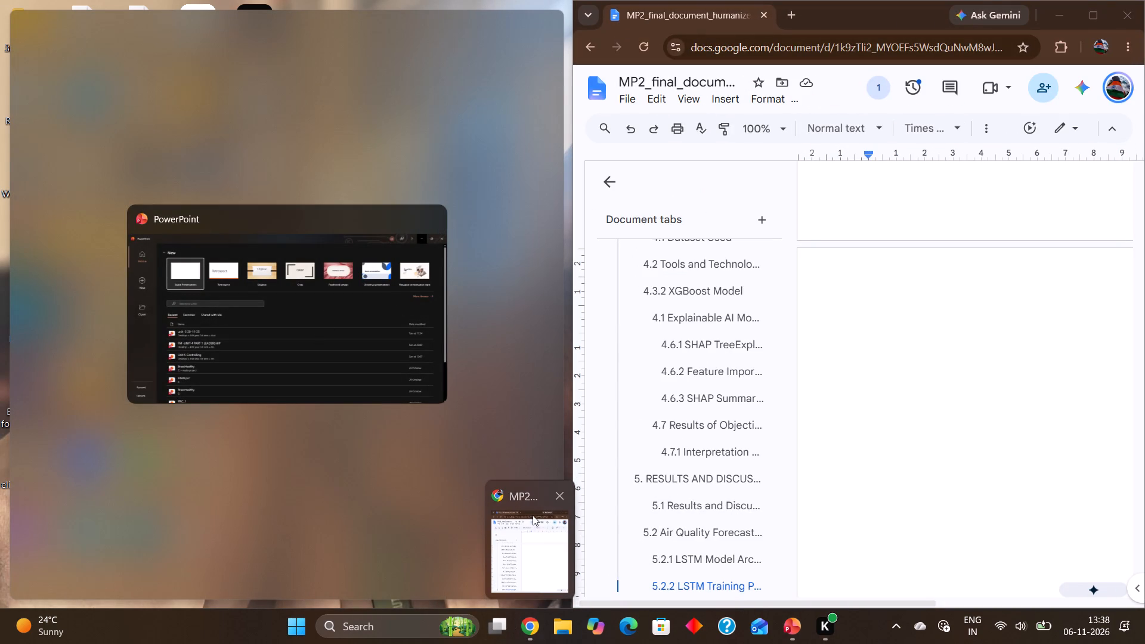
click(519, 532)
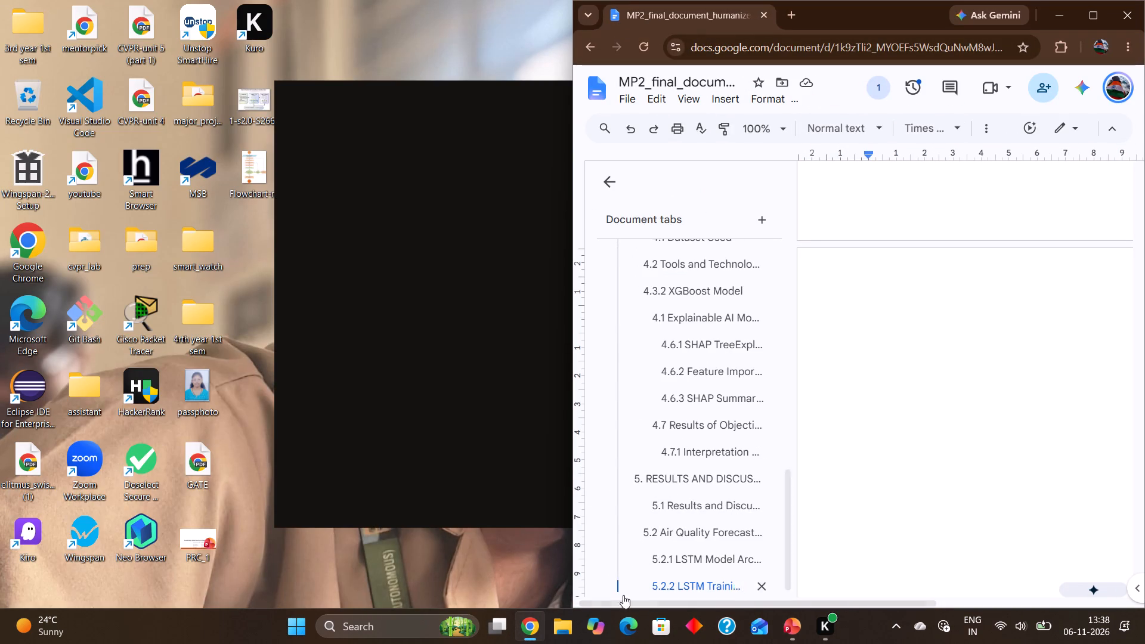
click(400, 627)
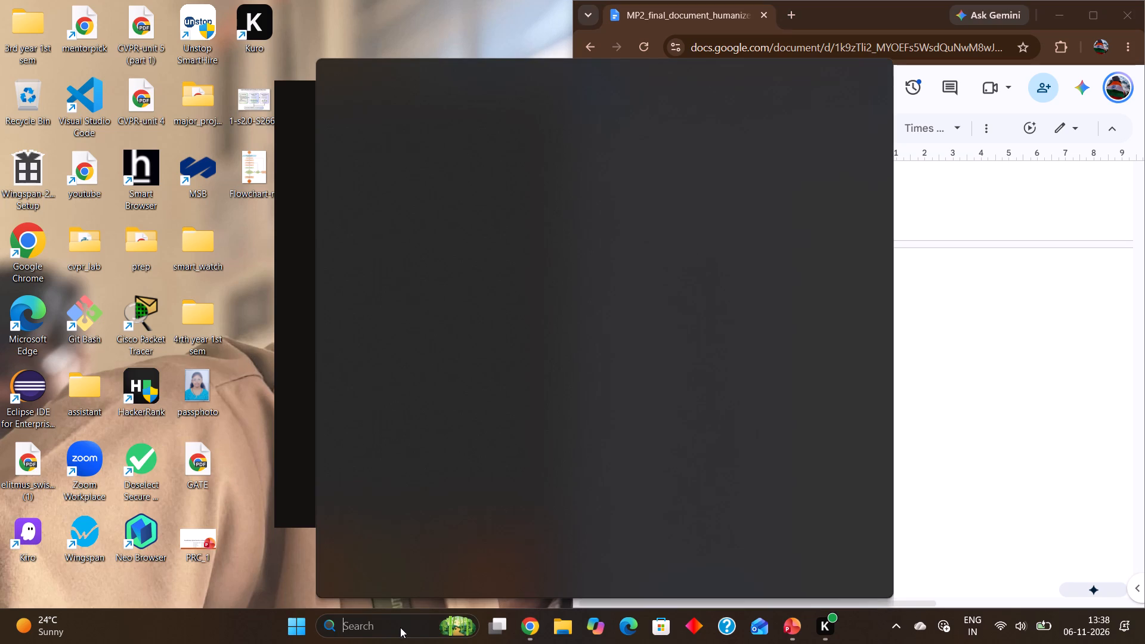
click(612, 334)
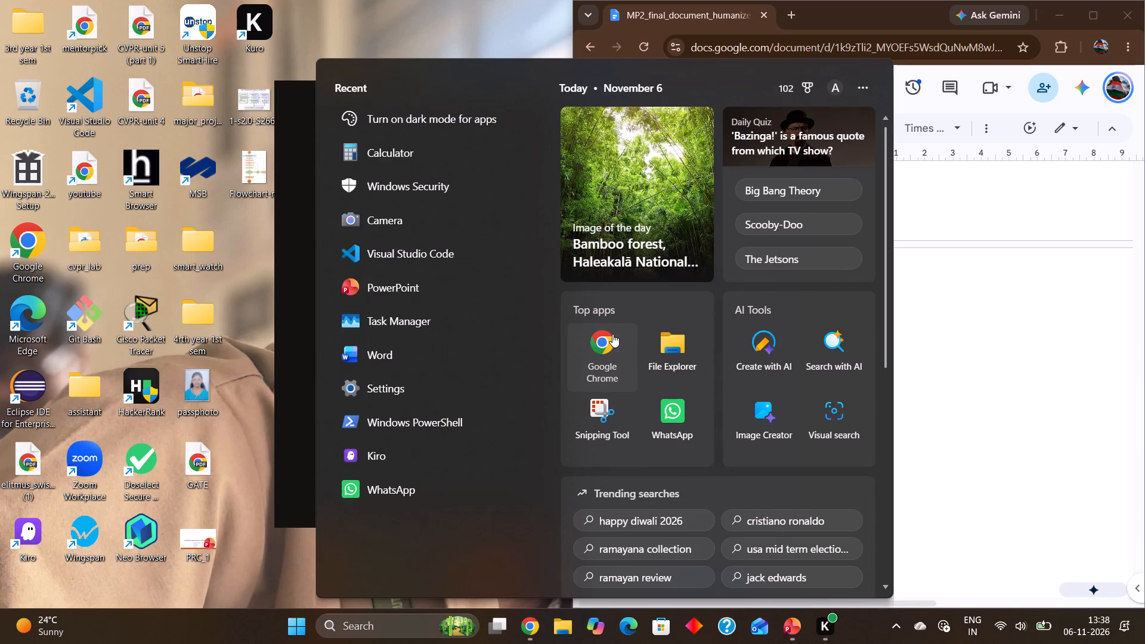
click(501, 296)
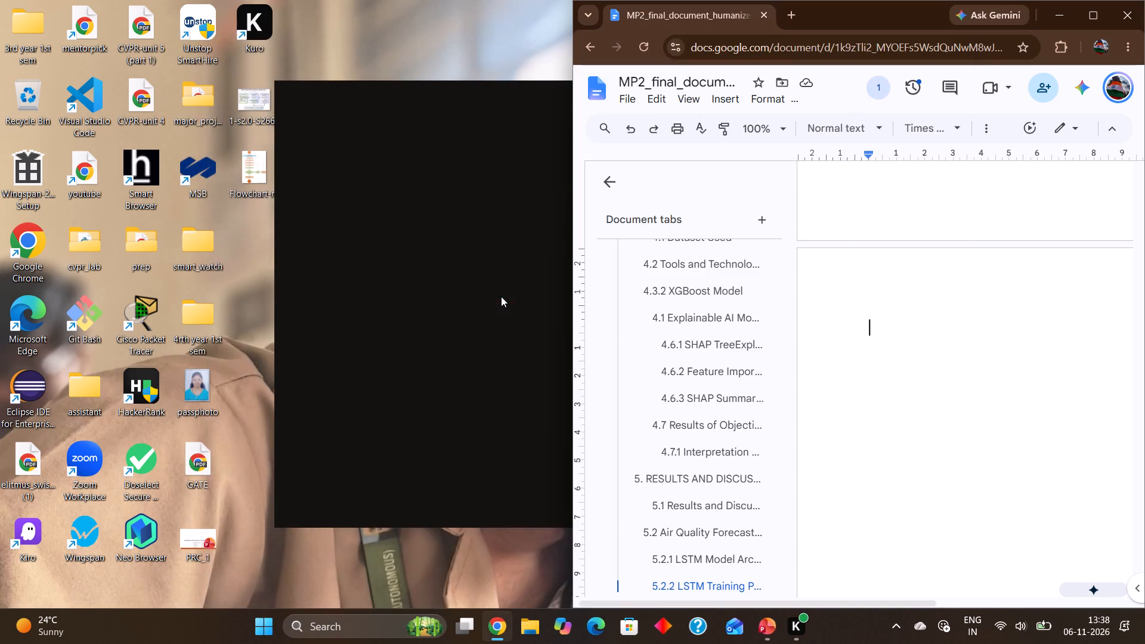
Open a new browser tab, detach it into its own window and snap it to the left half beside the report.
click(791, 10)
drag(797, 10, 350, 30)
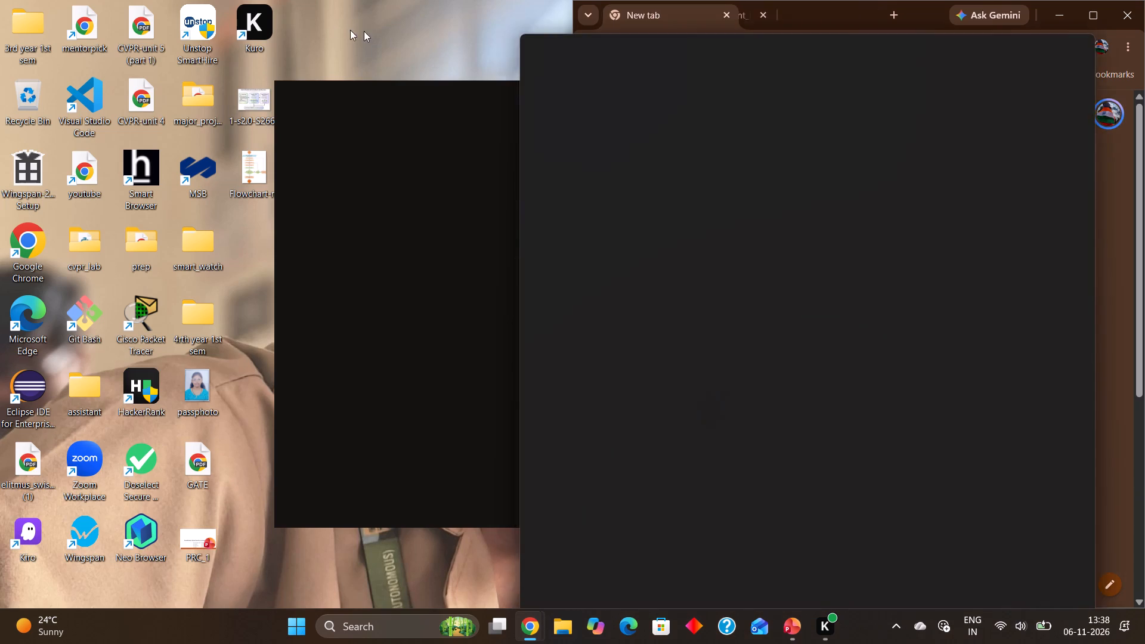
drag(350, 30, 30, 14)
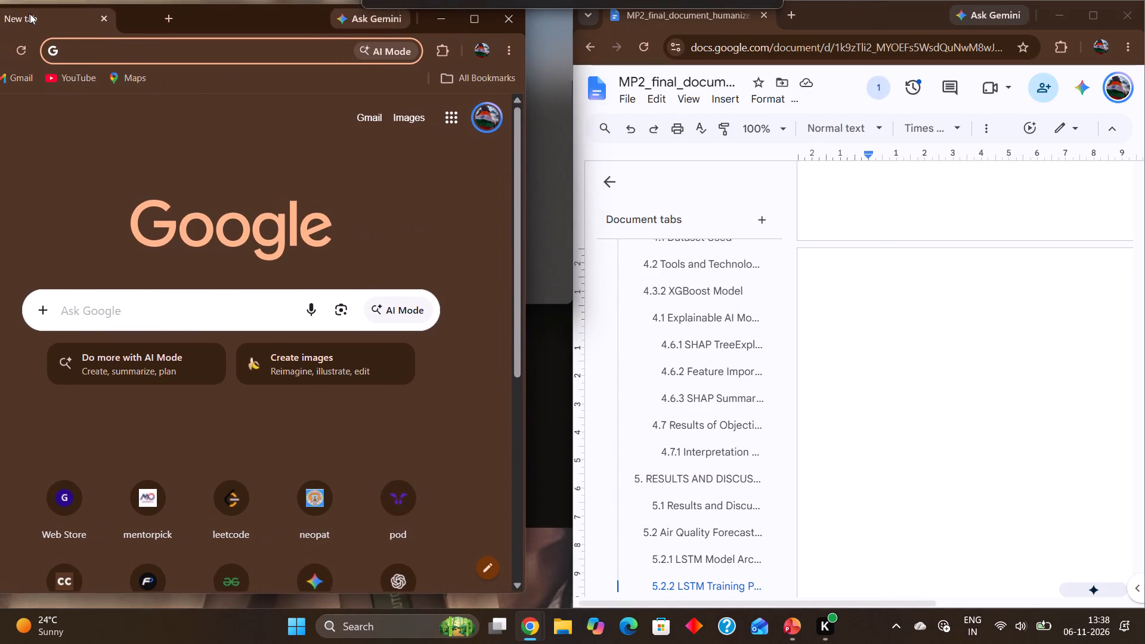
drag(30, 14, 55, 20)
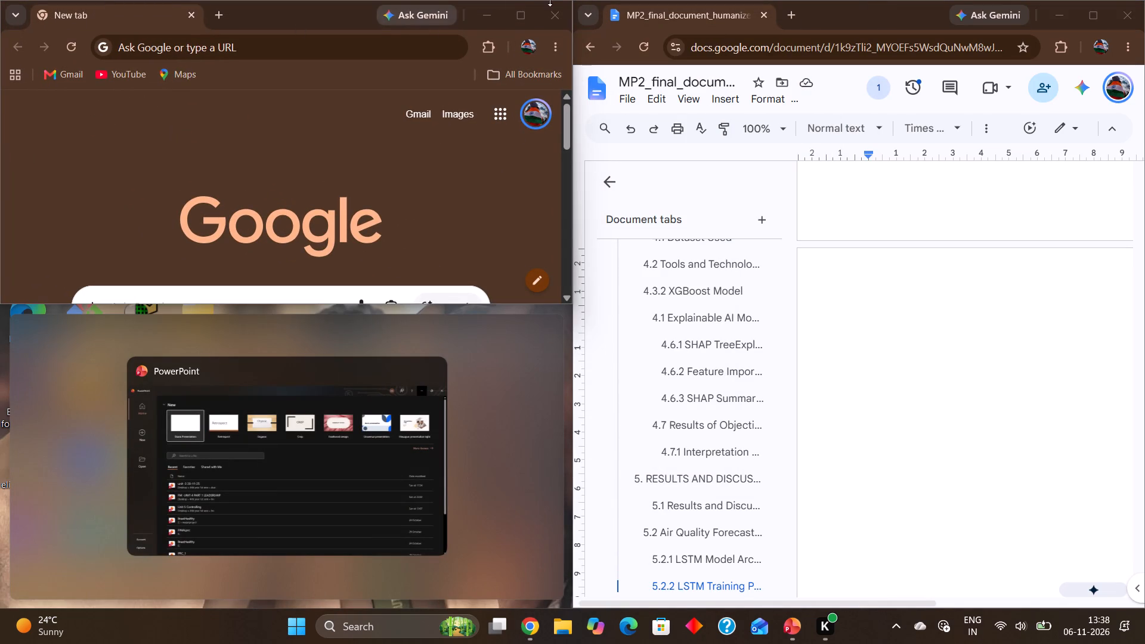
click(528, 16)
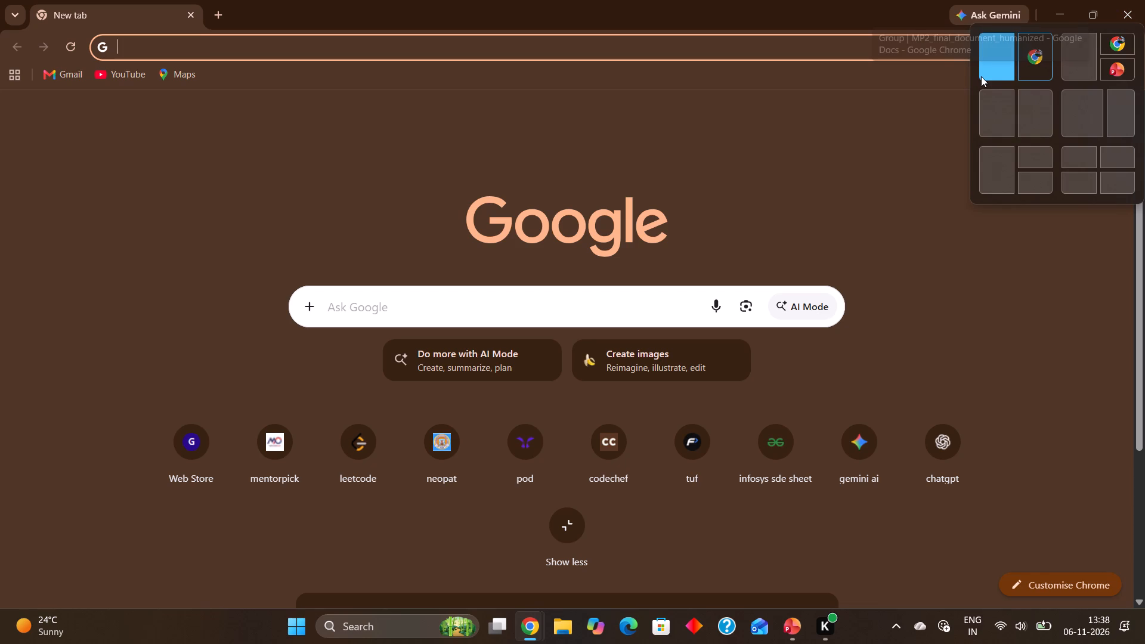
click(995, 68)
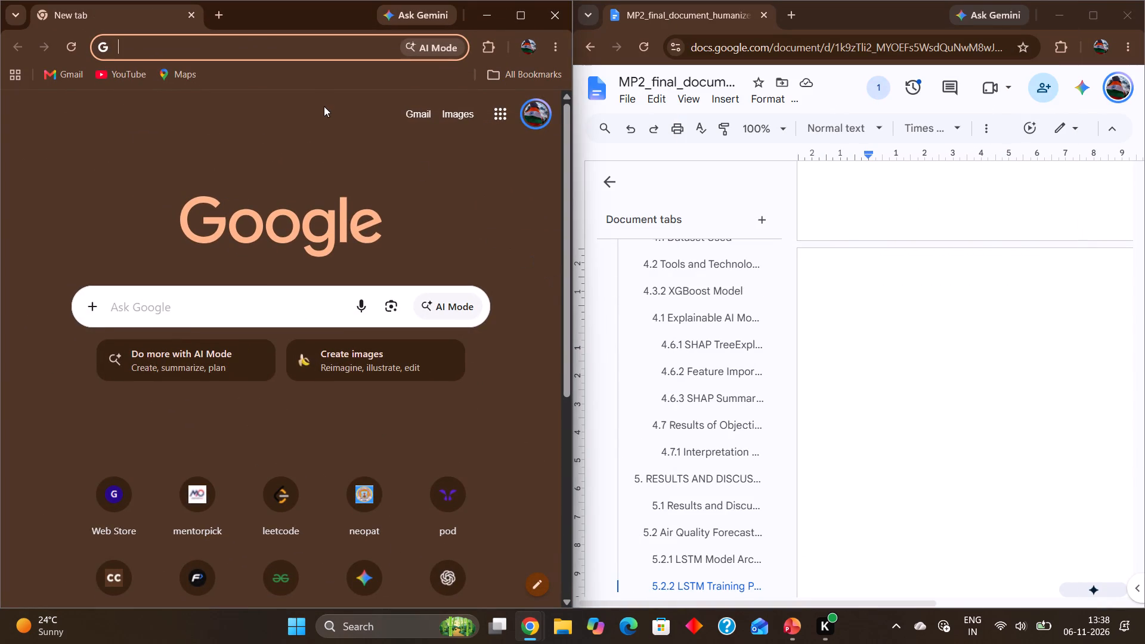
Review the end of the report, from the Section 5.2.3 evaluation metrics to the blank page after the R-squared bullet.
scroll(386, 537, down, 4)
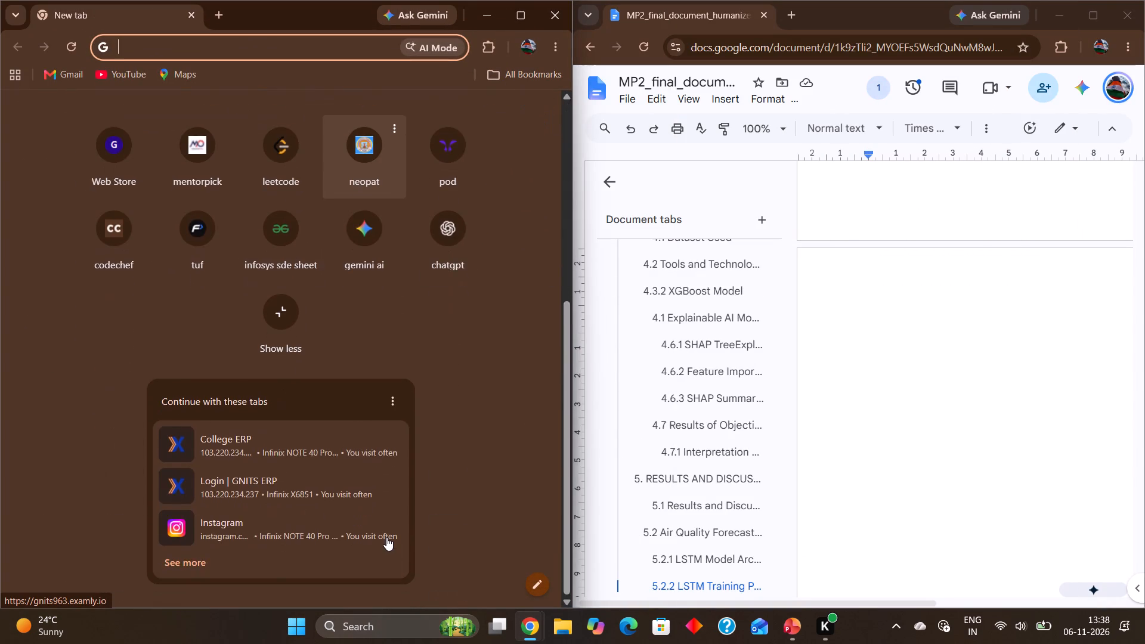
scroll(386, 537, up, 5)
scroll(834, 465, left, 3)
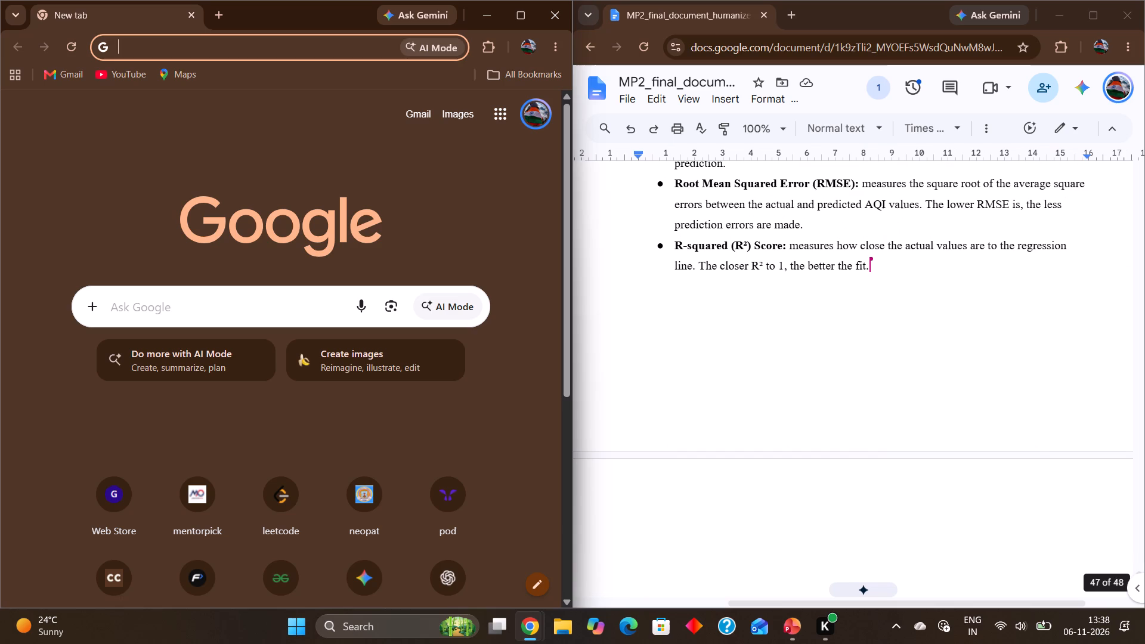
scroll(822, 510, right, 1)
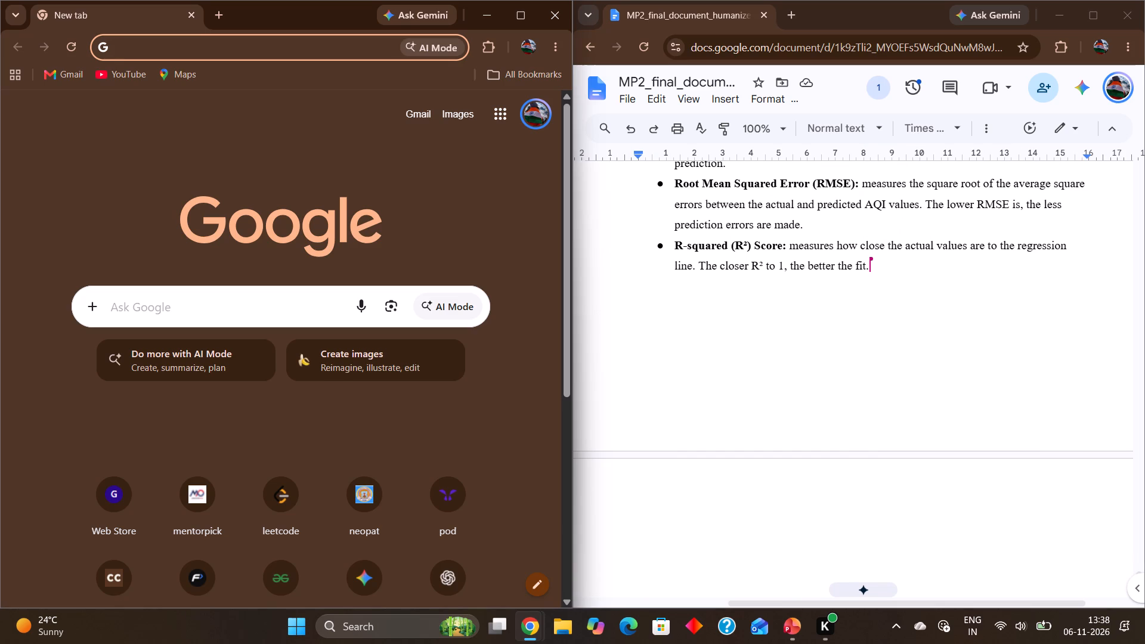
scroll(840, 410, down, 3)
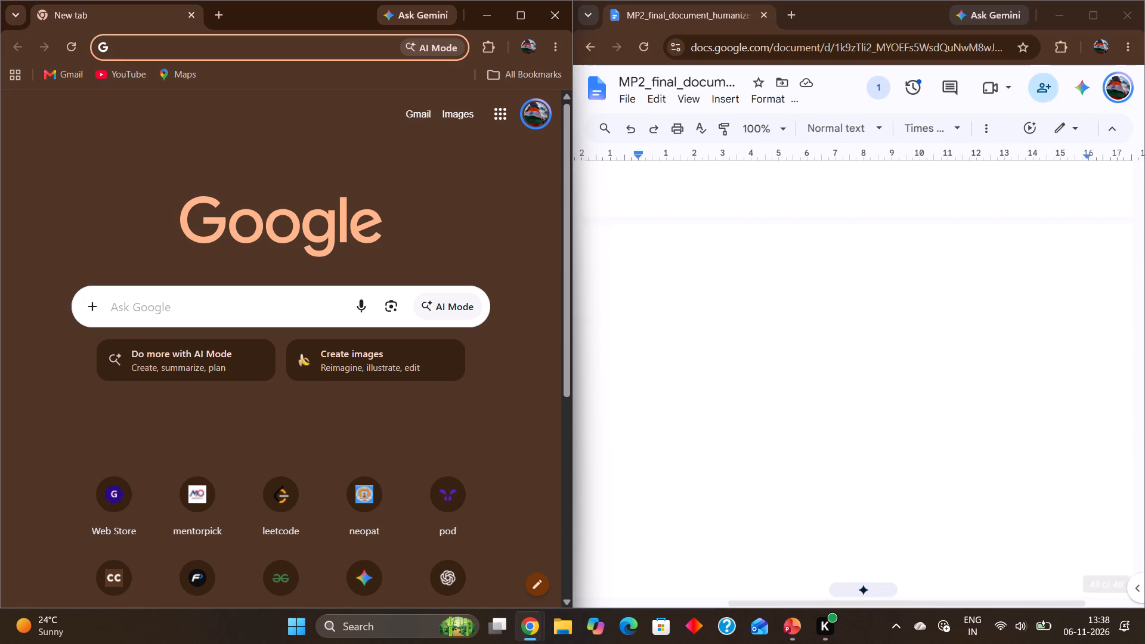
scroll(840, 410, down, 2)
scroll(840, 410, up, 3)
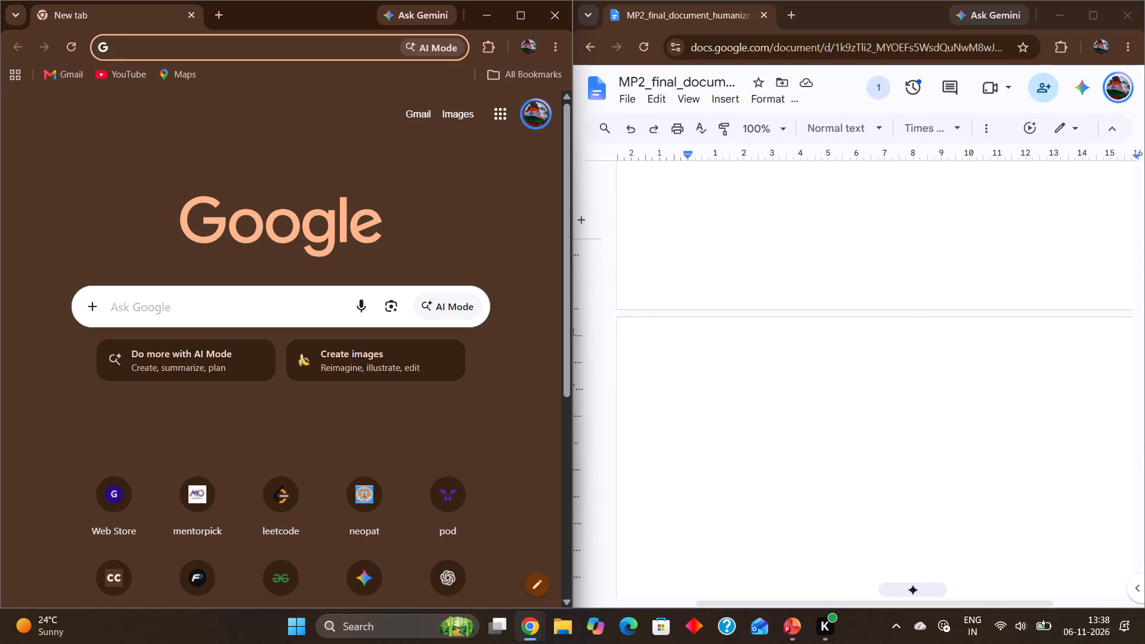
scroll(840, 410, down, 3)
scroll(840, 410, up, 4)
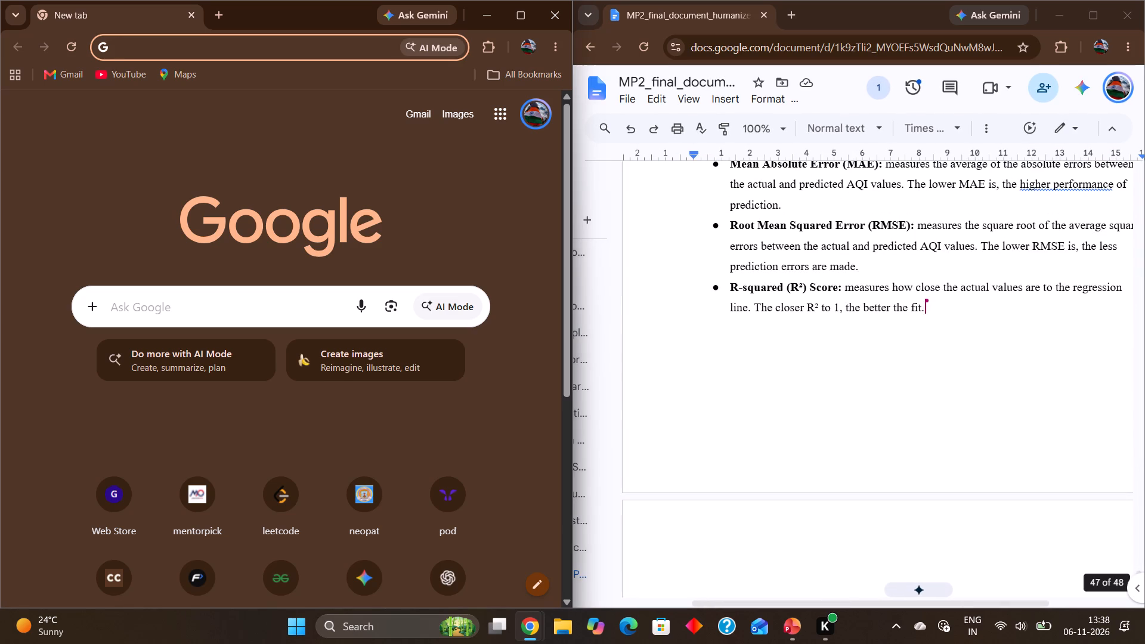
scroll(840, 410, left, 1)
scroll(840, 410, right, 1)
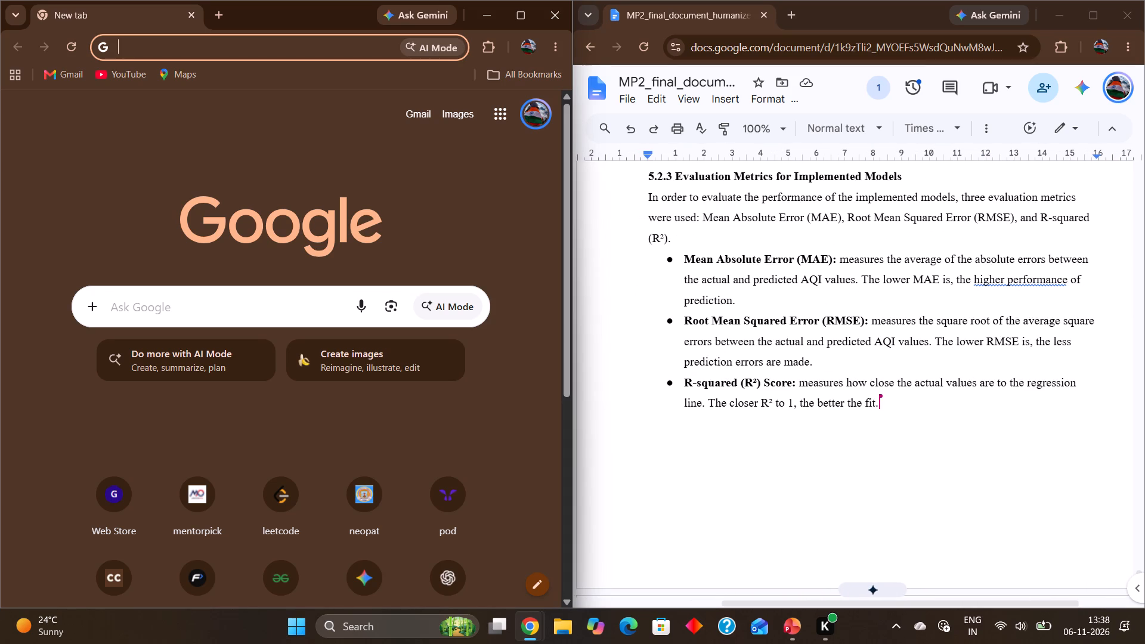
scroll(906, 321, up, 3)
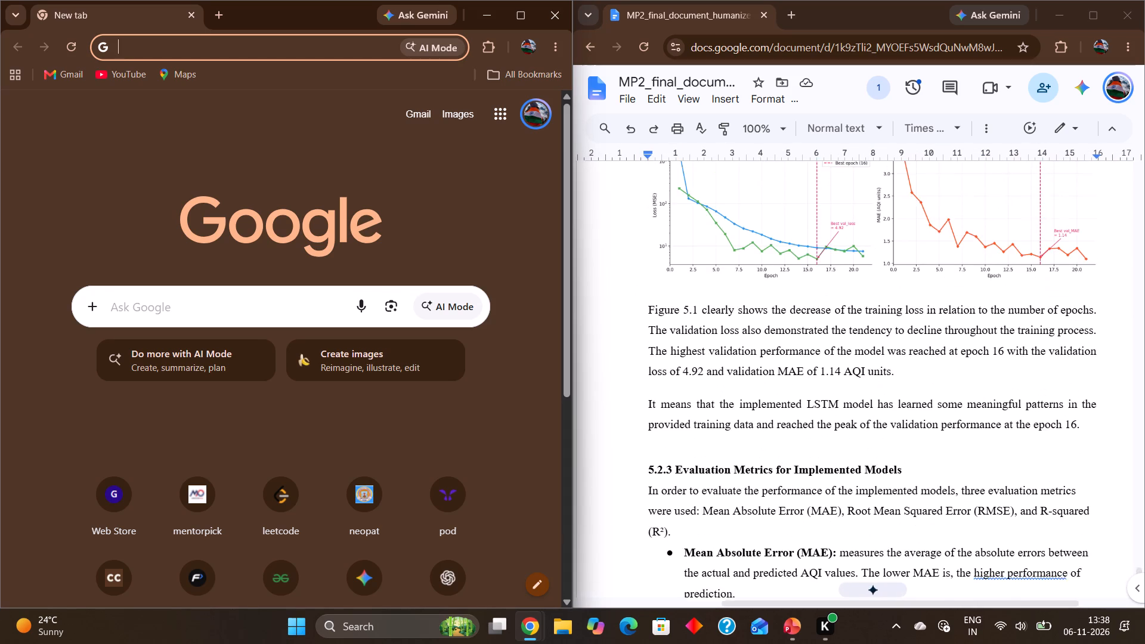
scroll(906, 321, down, 3)
click(800, 267)
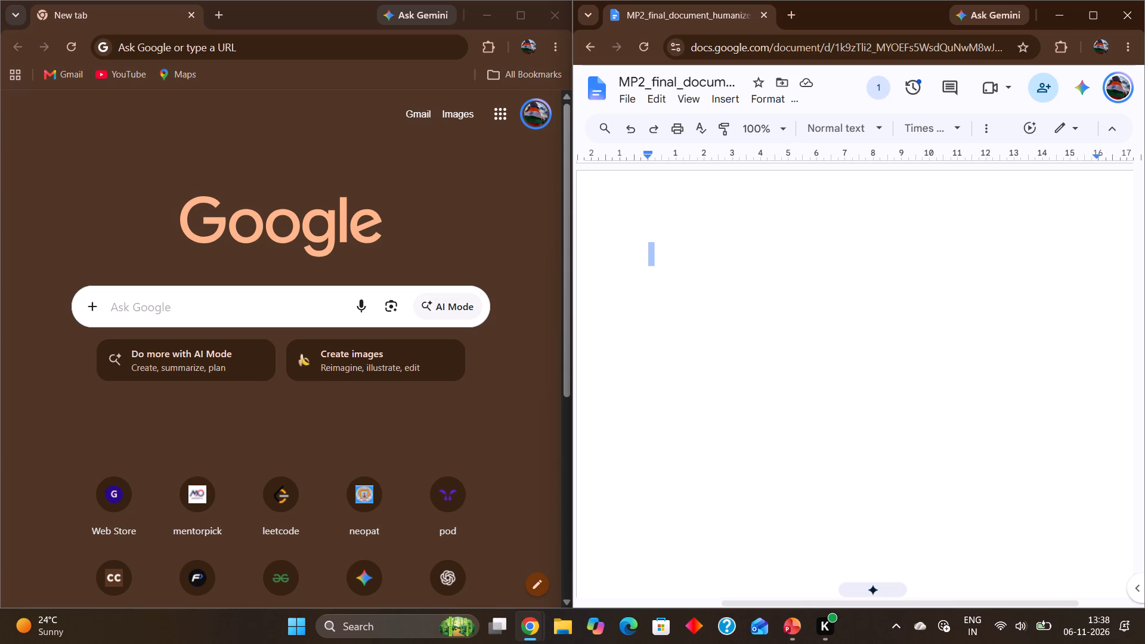
scroll(905, 260, up, 1)
scroll(905, 260, down, 1)
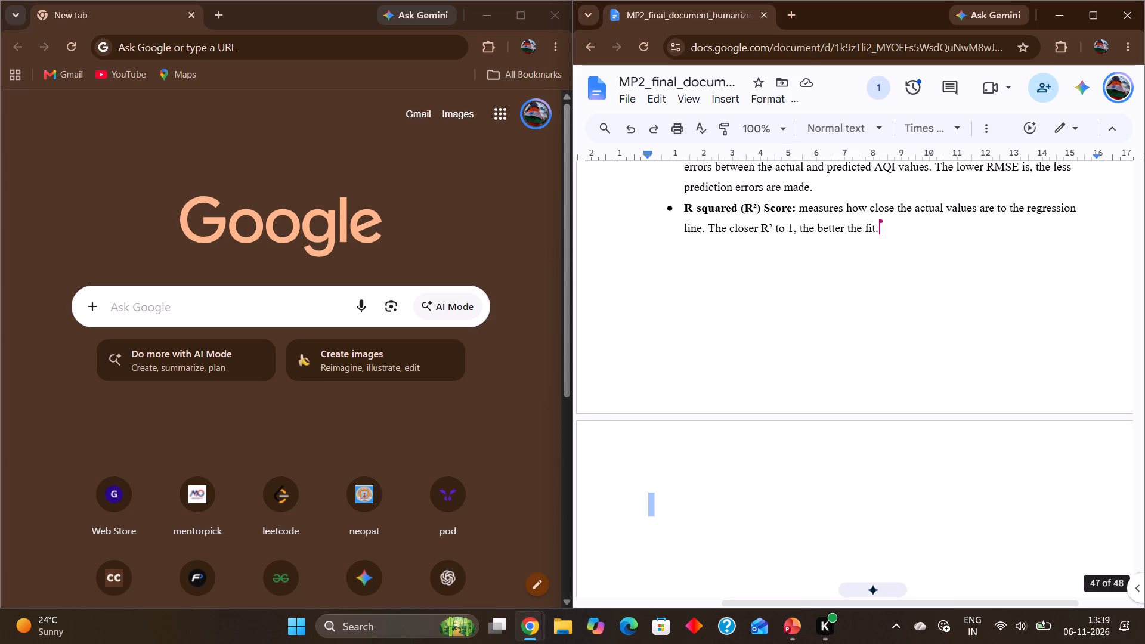
scroll(905, 260, down, 1)
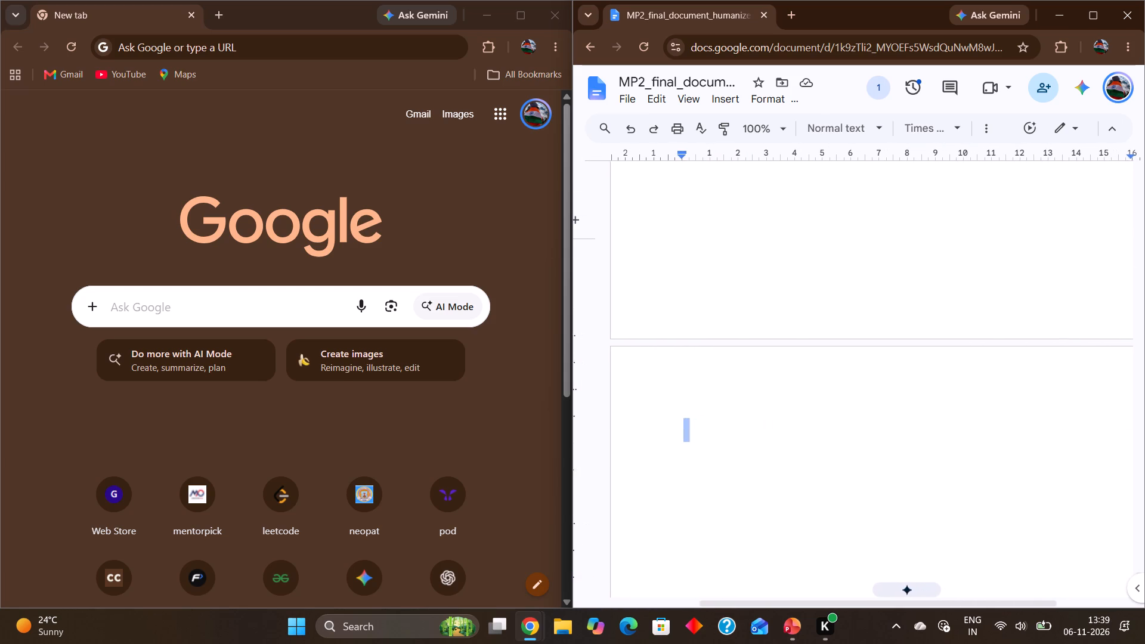
scroll(1014, 434, down, 1)
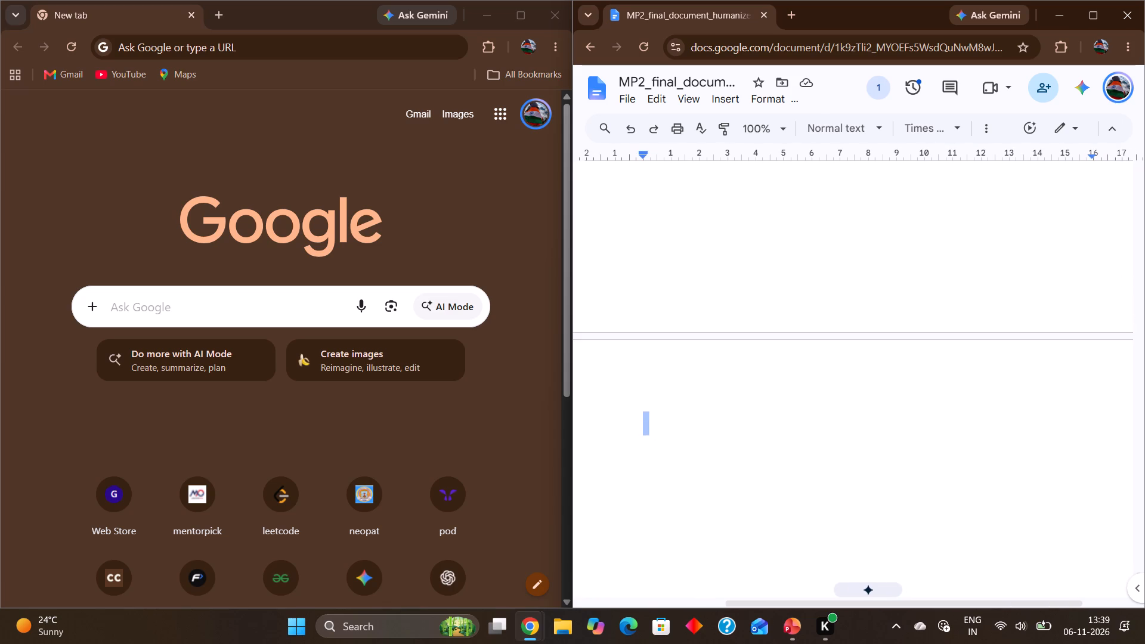
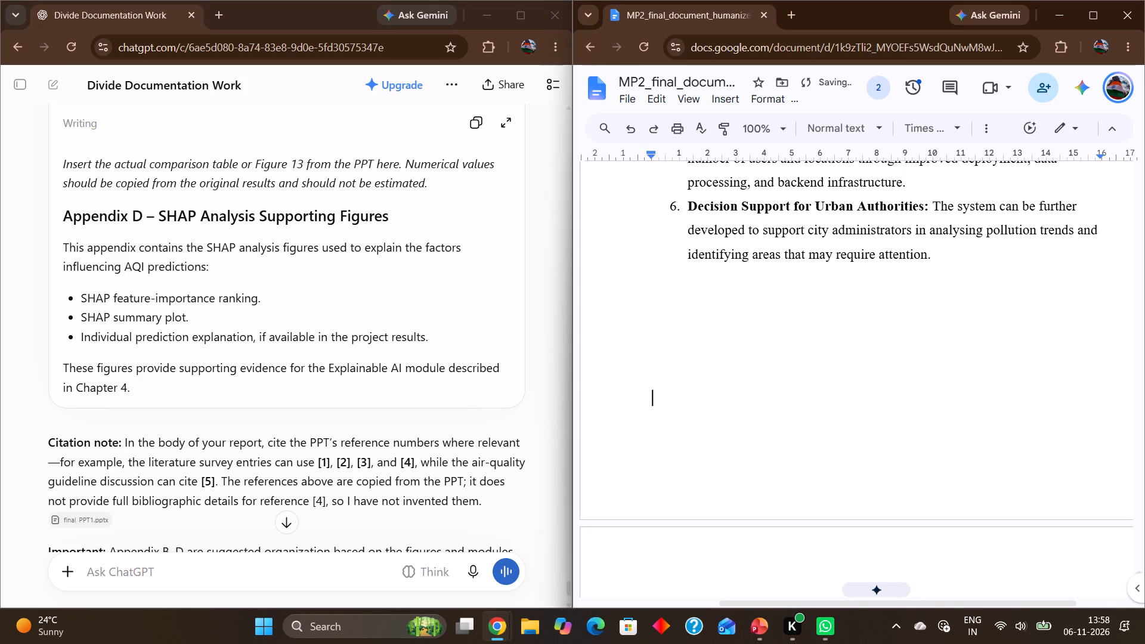
key(Return)
key(Return)
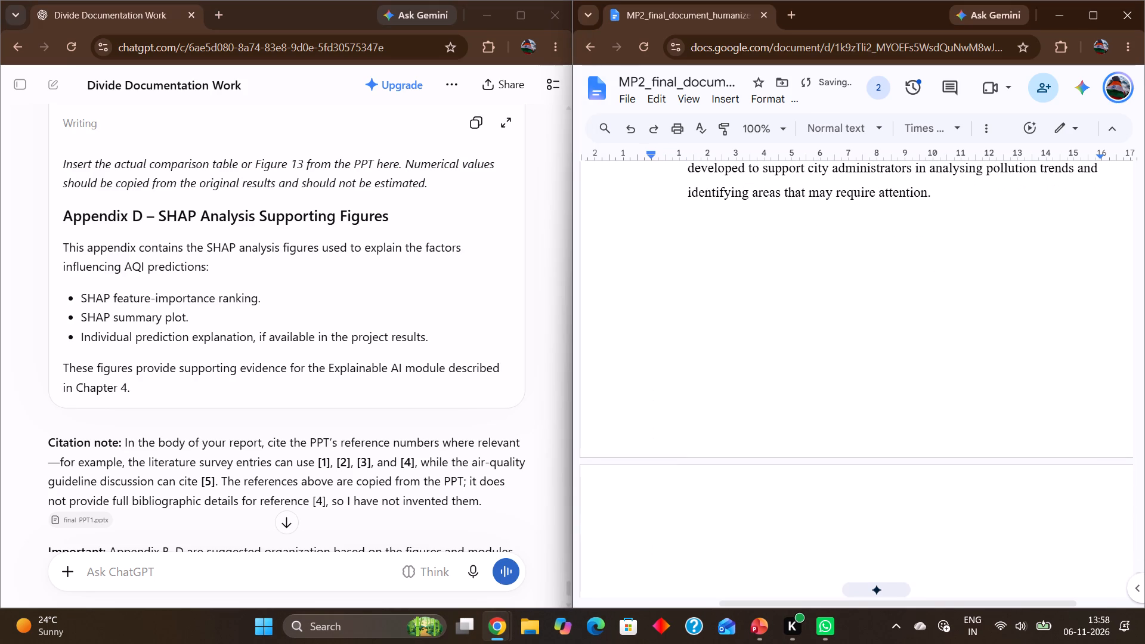
key(ctrl+v)
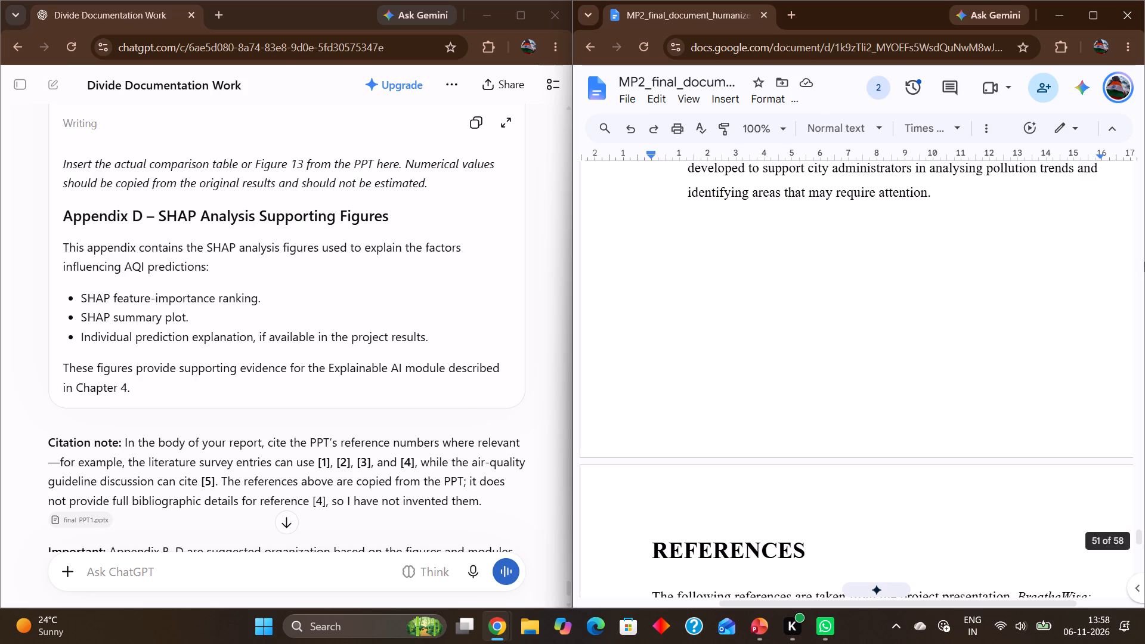
Delete the horizontal line below reference [5] at the end of the pasted References section.
scroll(840, 343, down, 4)
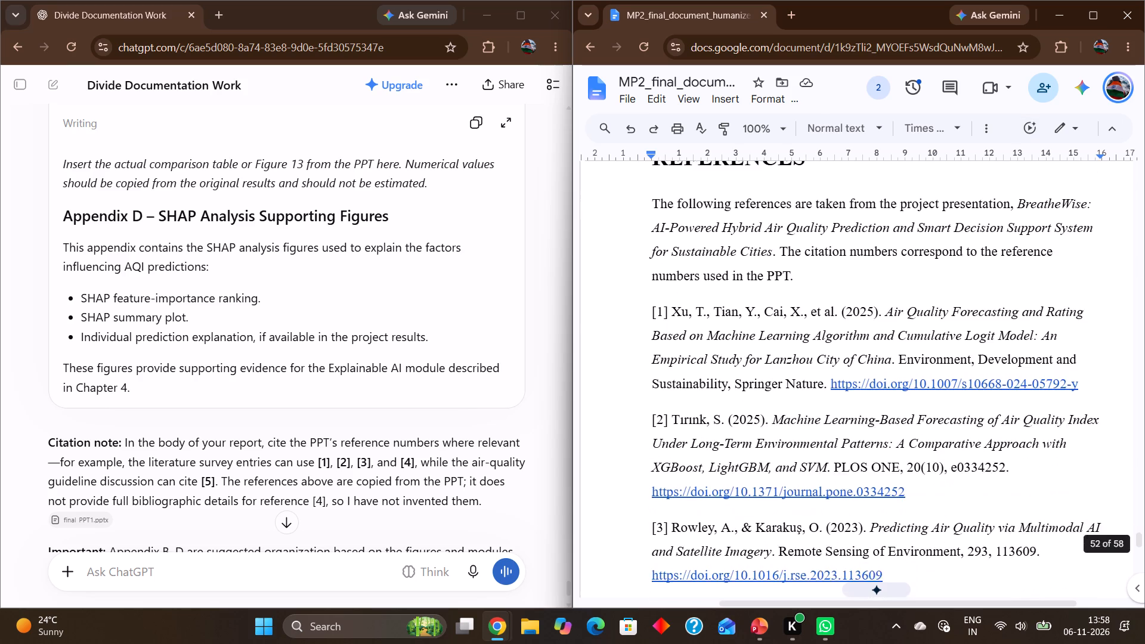
scroll(840, 343, down, 2)
scroll(840, 343, left, 2)
scroll(840, 343, down, 4)
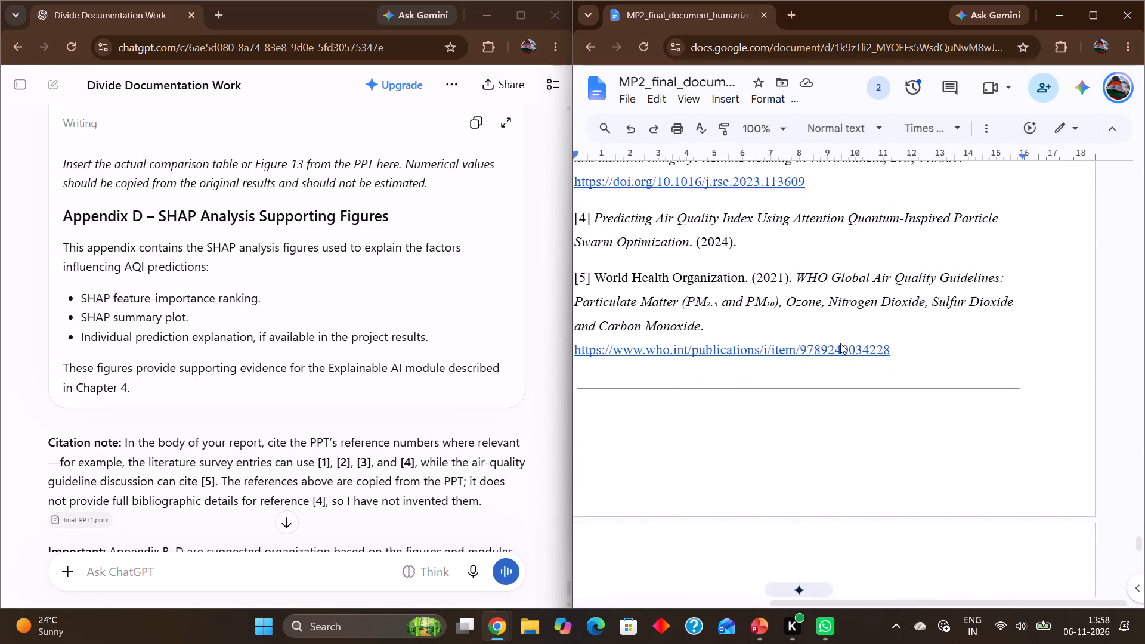
scroll(840, 343, right, 2)
scroll(840, 343, left, 1)
scroll(791, 405, up, 1)
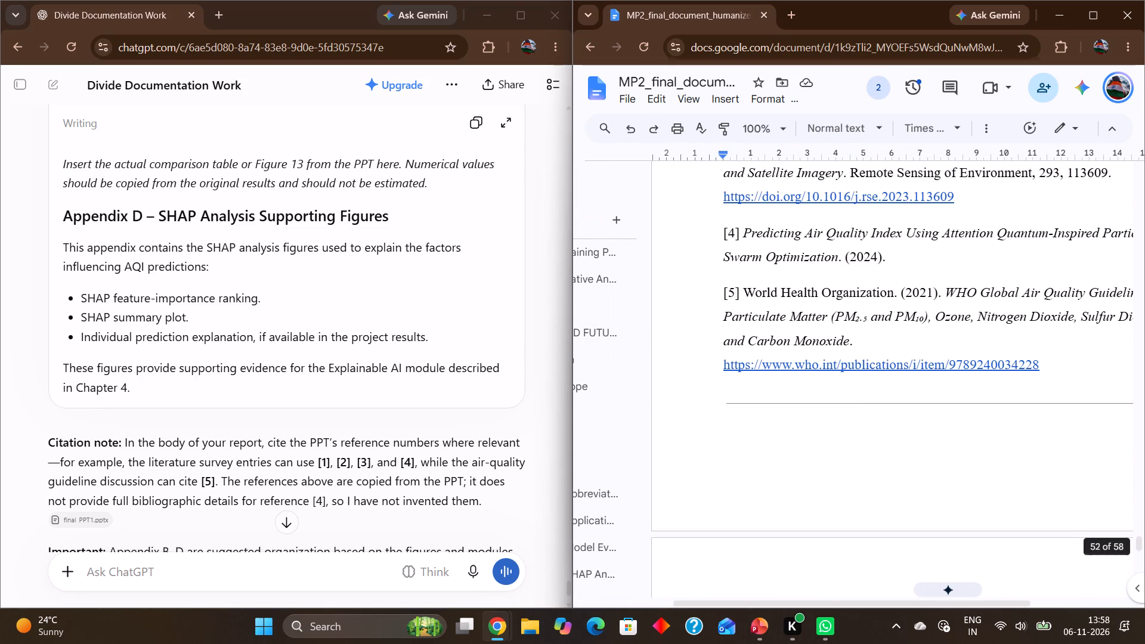
scroll(791, 405, up, 1)
click(824, 409)
key(Right)
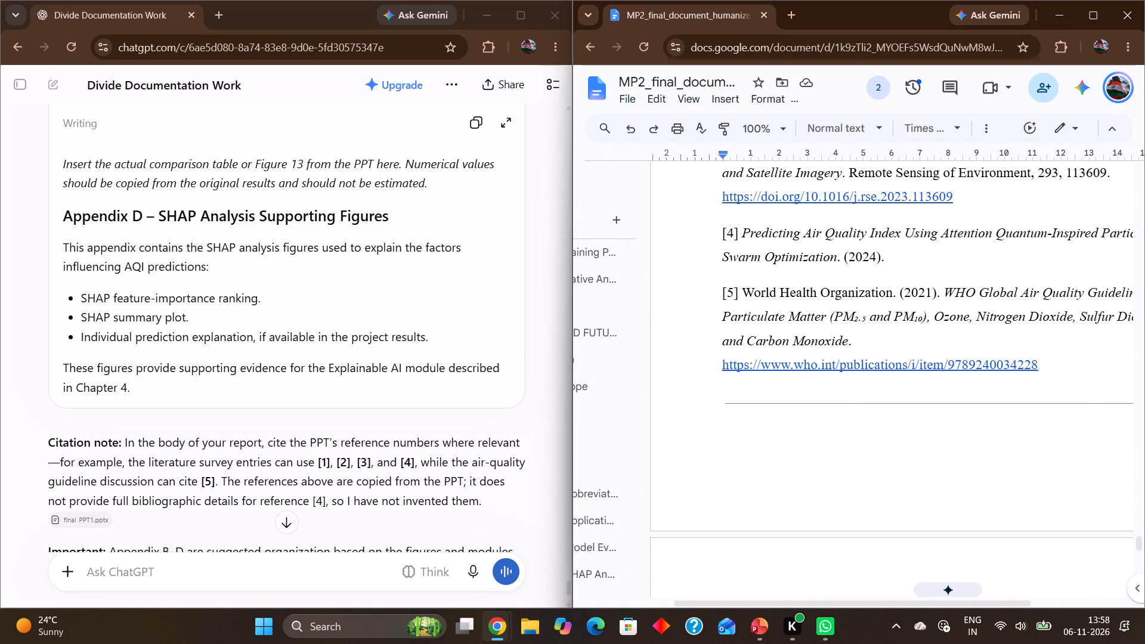
key(BackSpace)
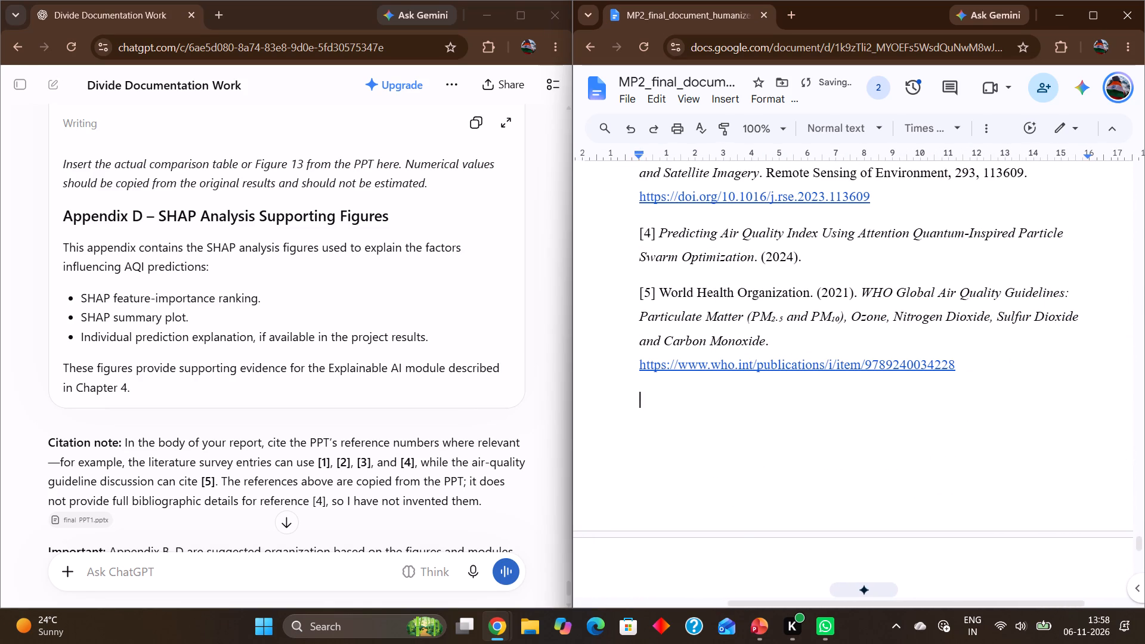
Check the layout of the pasted glossary table in the report, down to the XAI entry.
scroll(850, 444, down, 8)
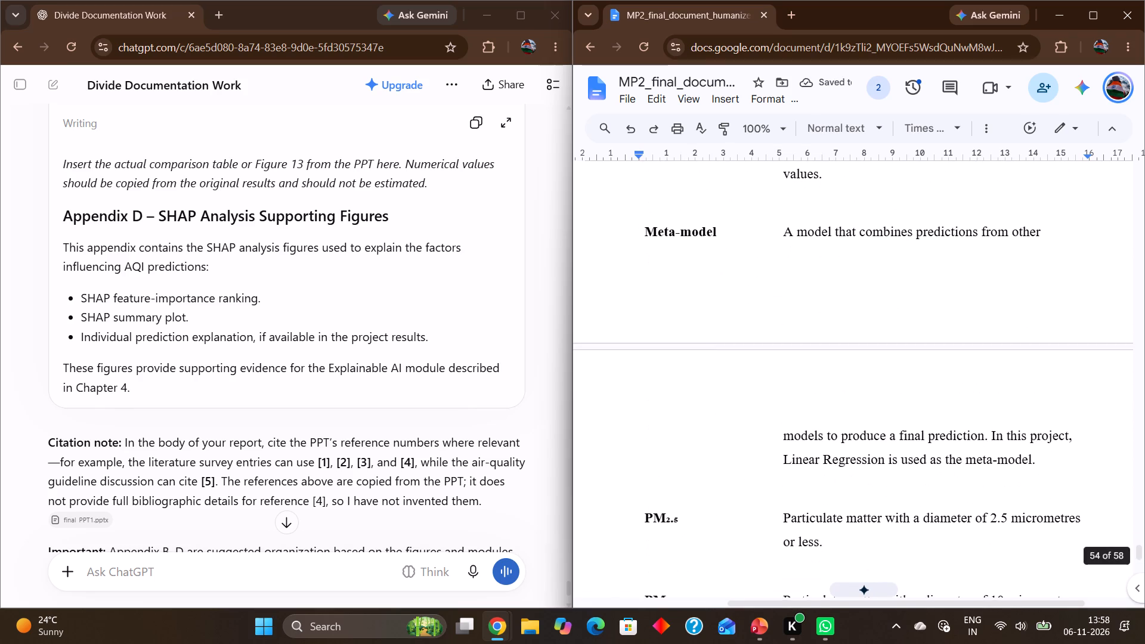
scroll(850, 444, down, 3)
scroll(850, 444, left, 1)
scroll(850, 444, down, 2)
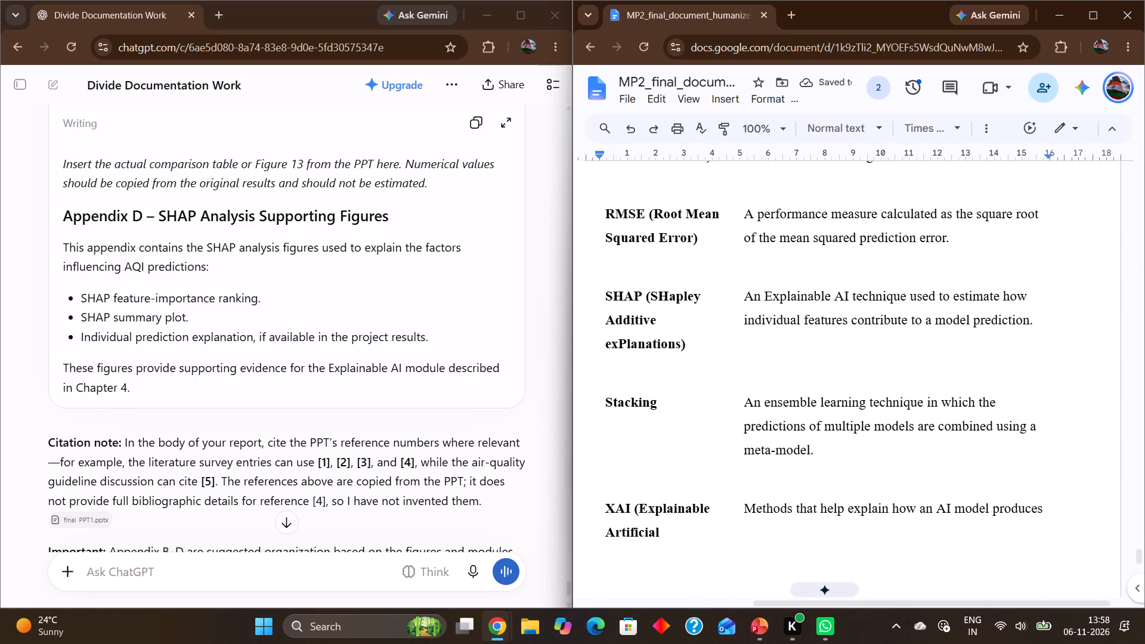
Delete the horizontal line between the XGBoost glossary entry and the APPENDIX heading in the report.
scroll(850, 444, down, 3)
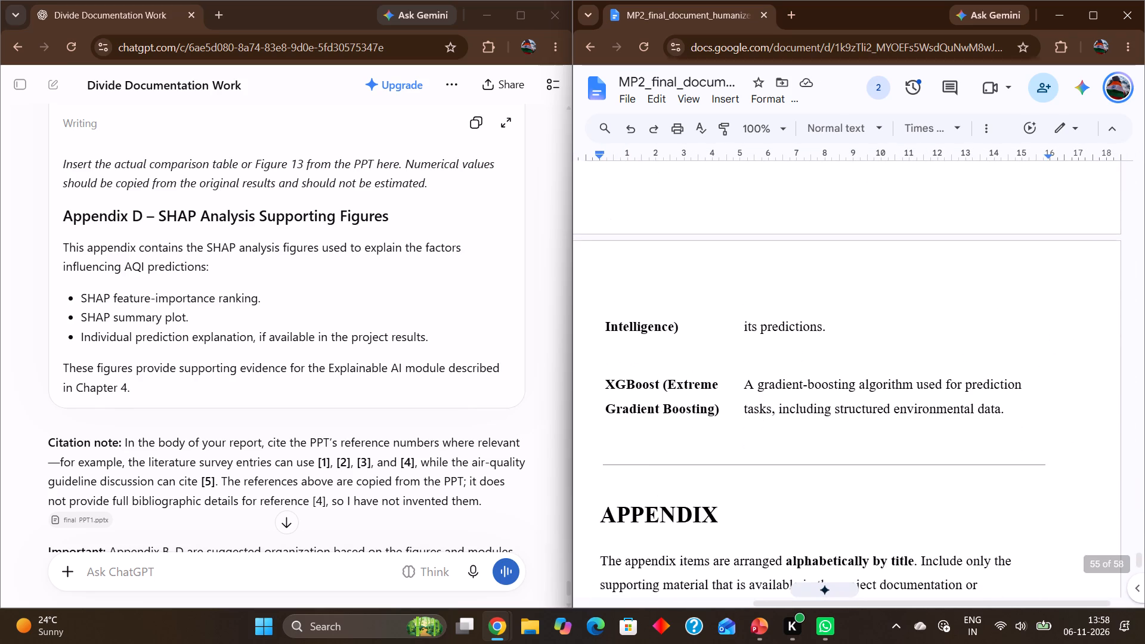
click(1055, 459)
key(BackSpace)
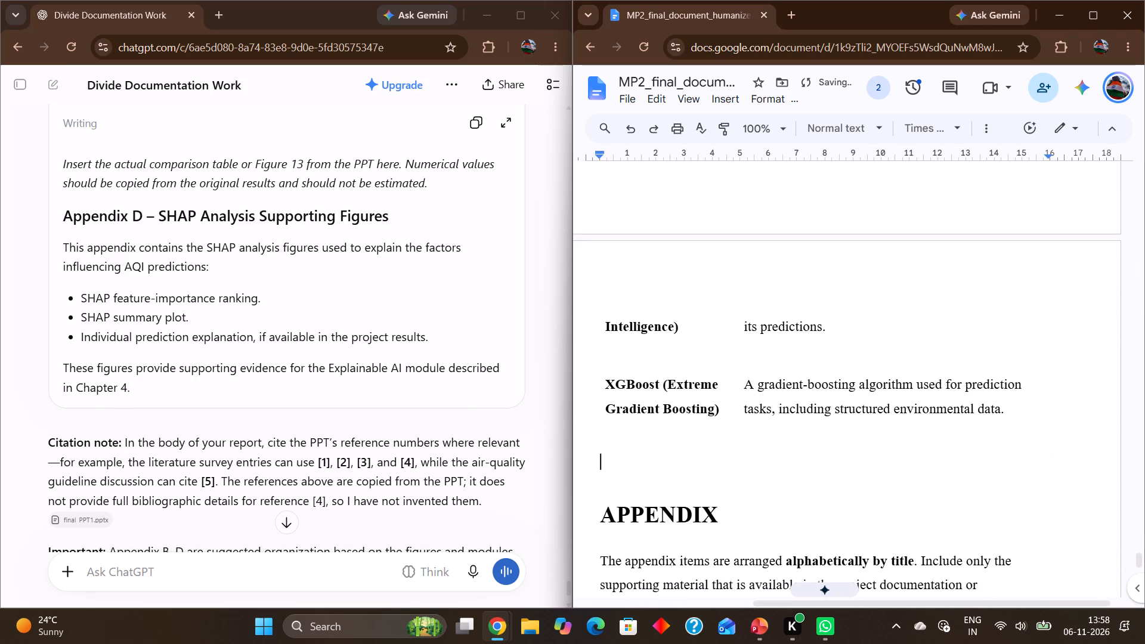
Review the pasted appendix in the report from Appendix A – Abbreviations through Appendix D to the document's end.
scroll(1055, 459, down, 3)
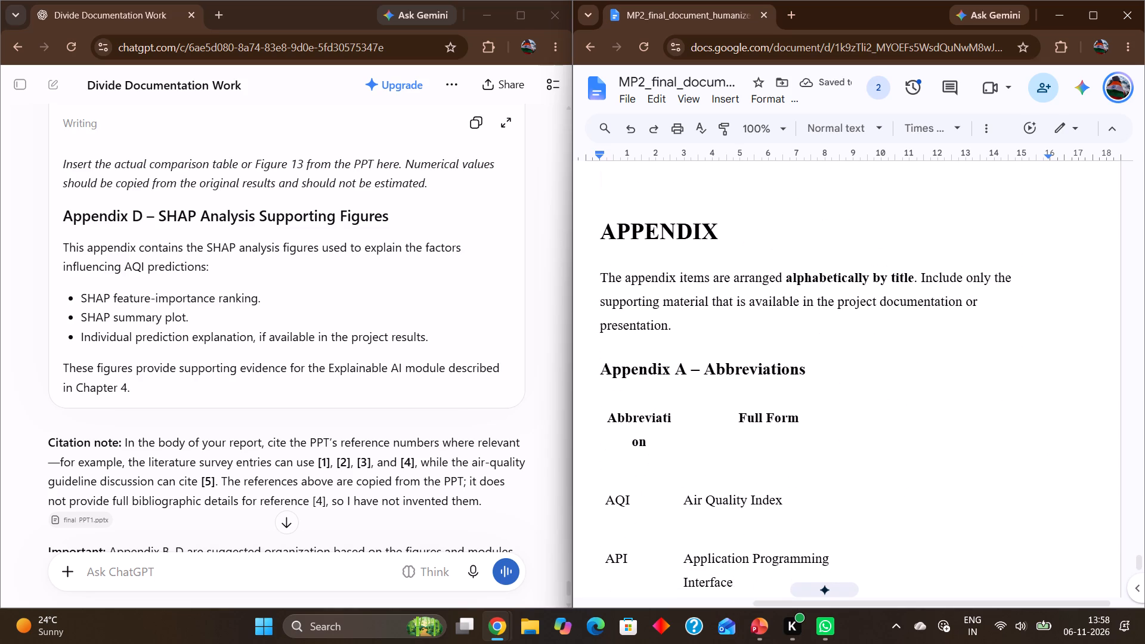
scroll(984, 397, down, 9)
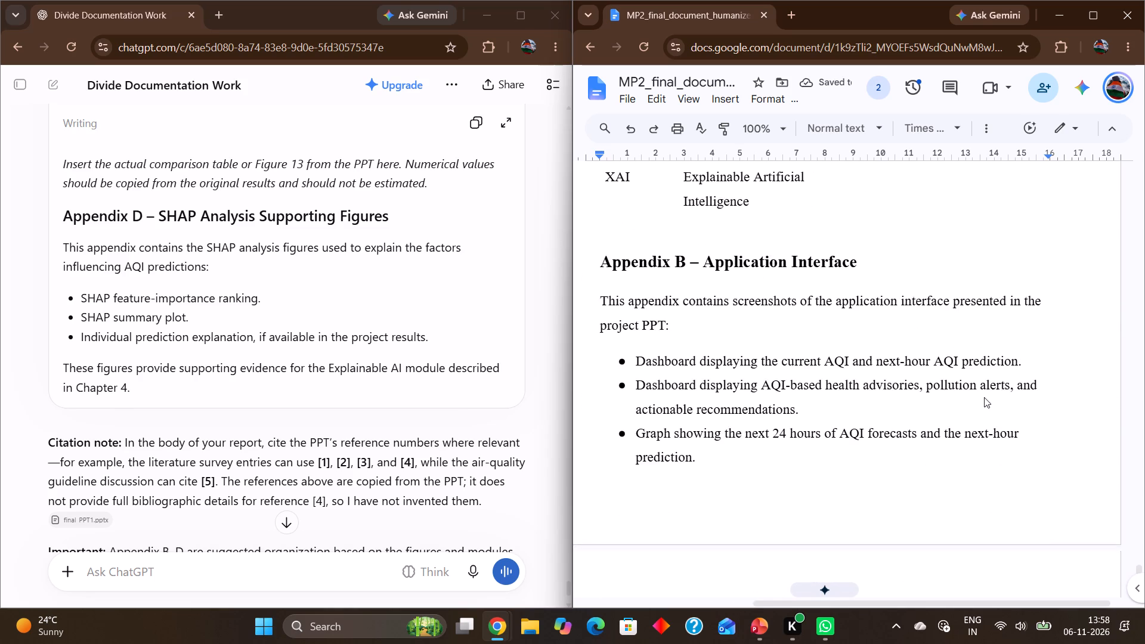
scroll(984, 397, down, 8)
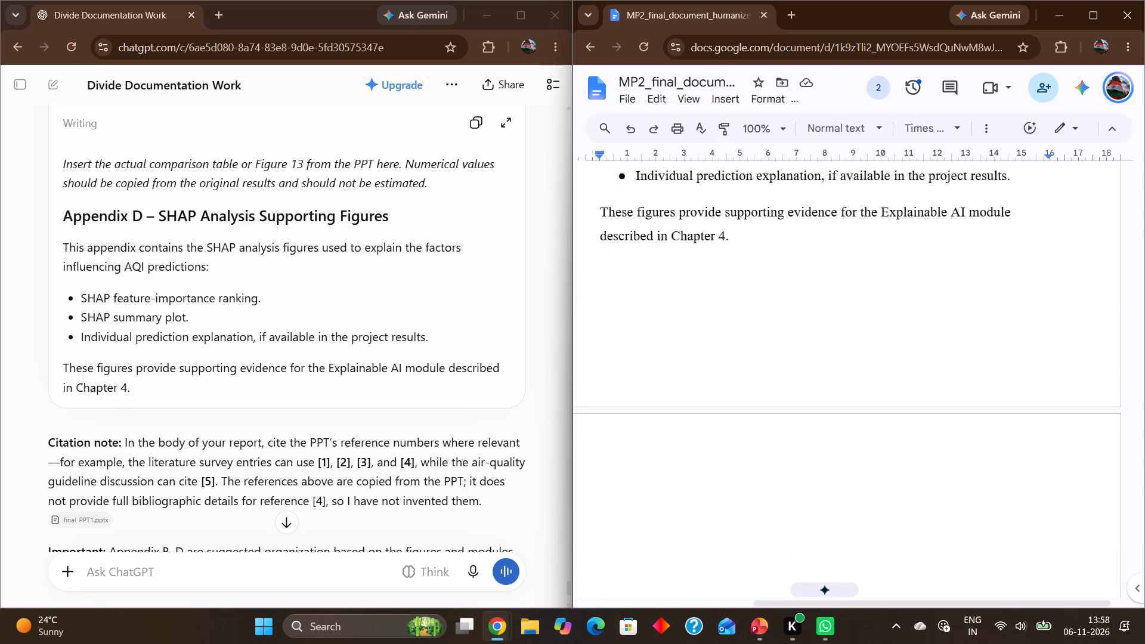
scroll(984, 397, down, 2)
scroll(984, 397, right, 3)
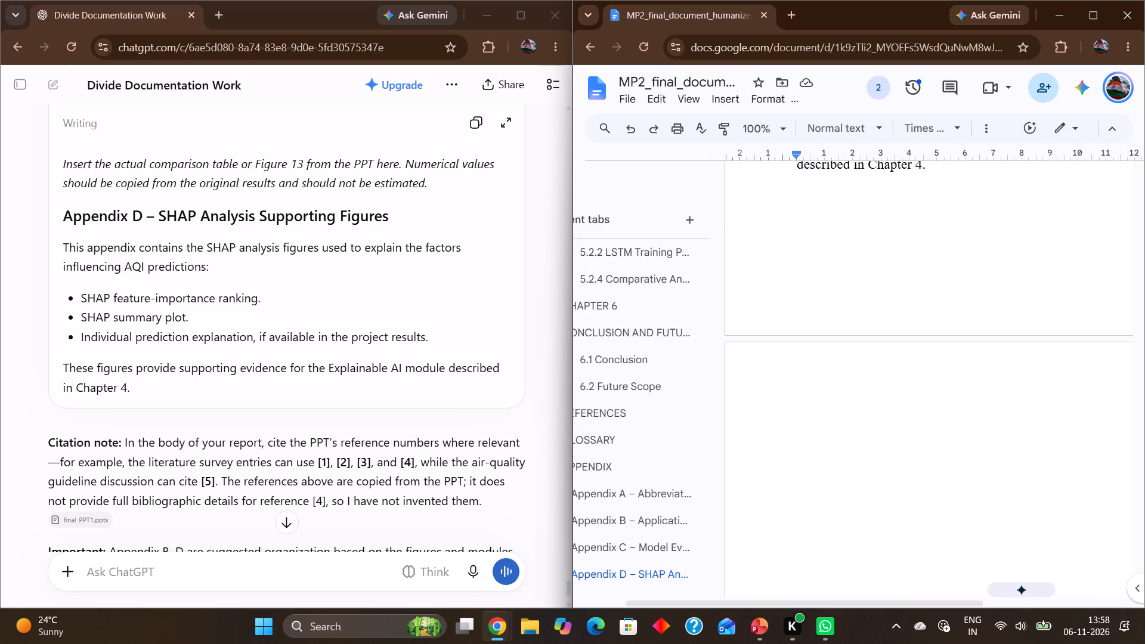
scroll(984, 397, left, 2)
scroll(984, 397, down, 3)
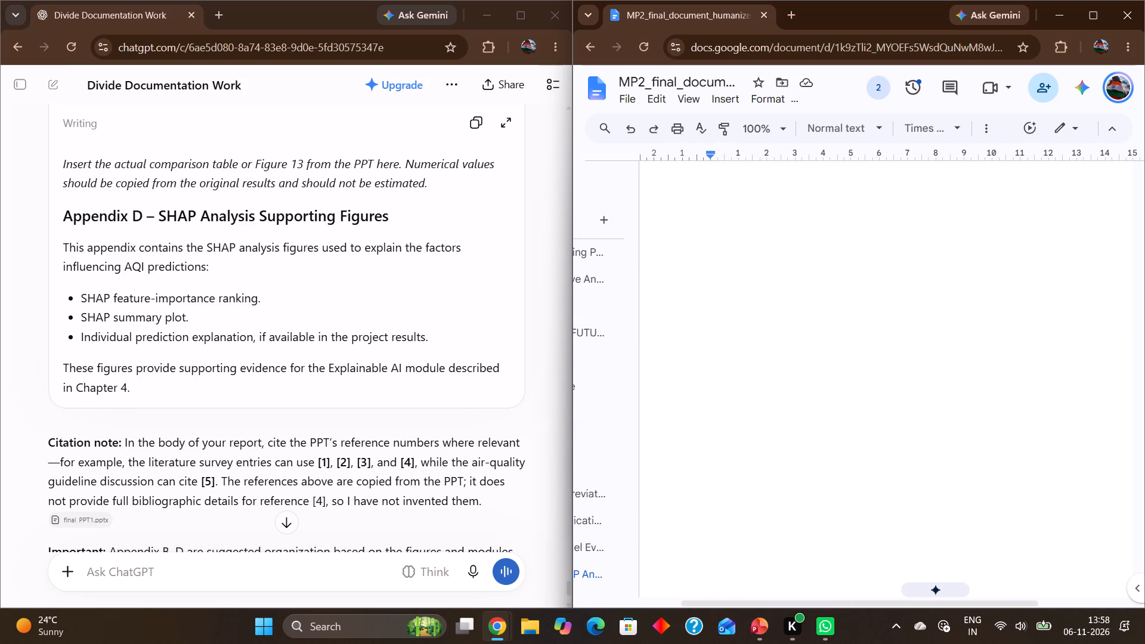
Delete Appendix D's closing paragraph beginning "These figures provide supporting evidence", along with the empty line it leaves.
scroll(984, 397, up, 5)
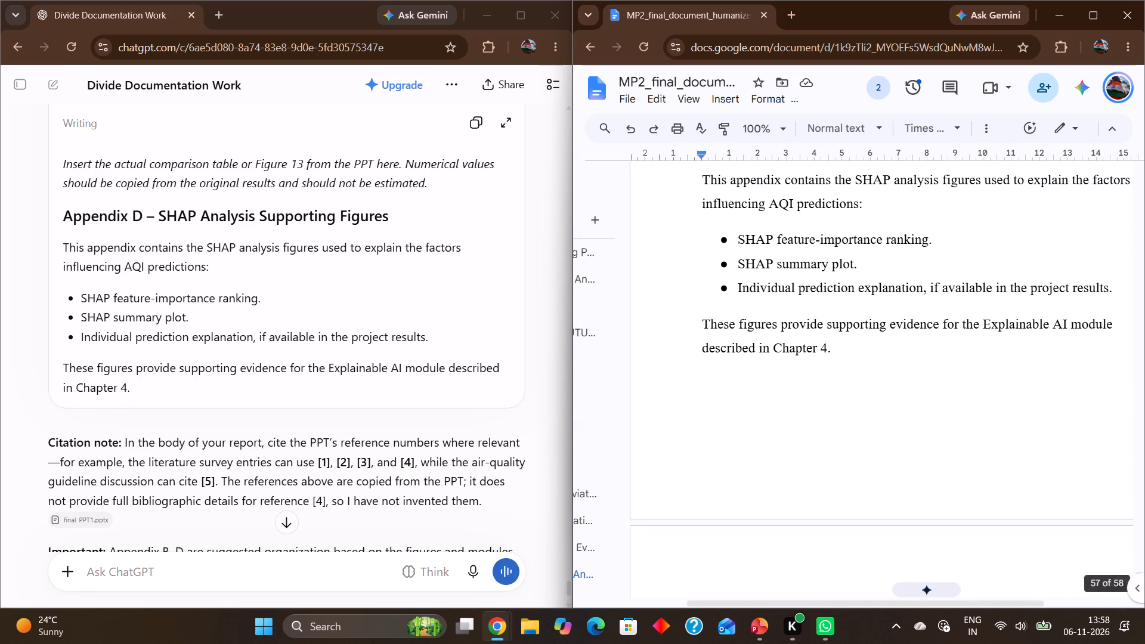
drag(703, 325, 849, 356)
key(BackSpace)
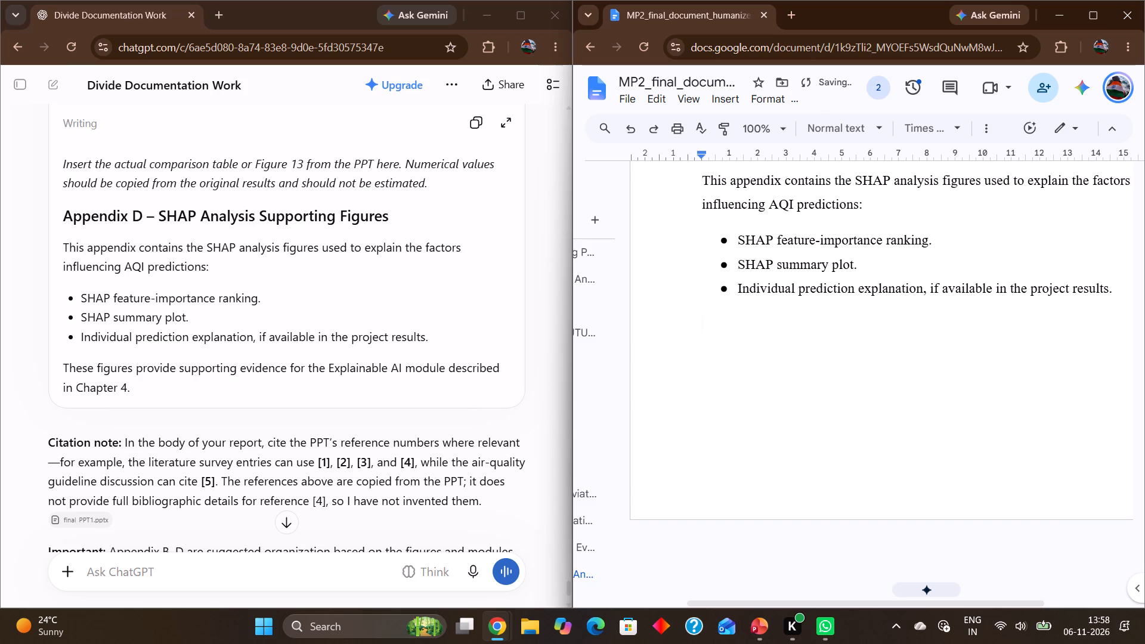
key(BackSpace)
Recheck the appendix content backwards from Appendix D to the abbreviations table in Appendix A.
scroll(849, 356, up, 3)
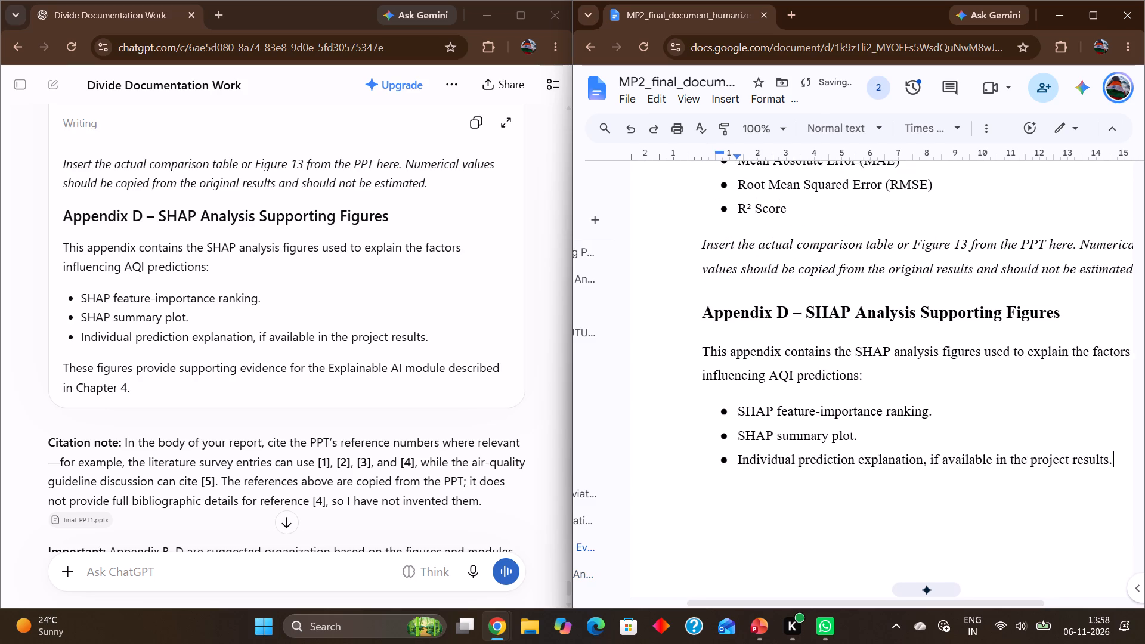
scroll(849, 356, up, 7)
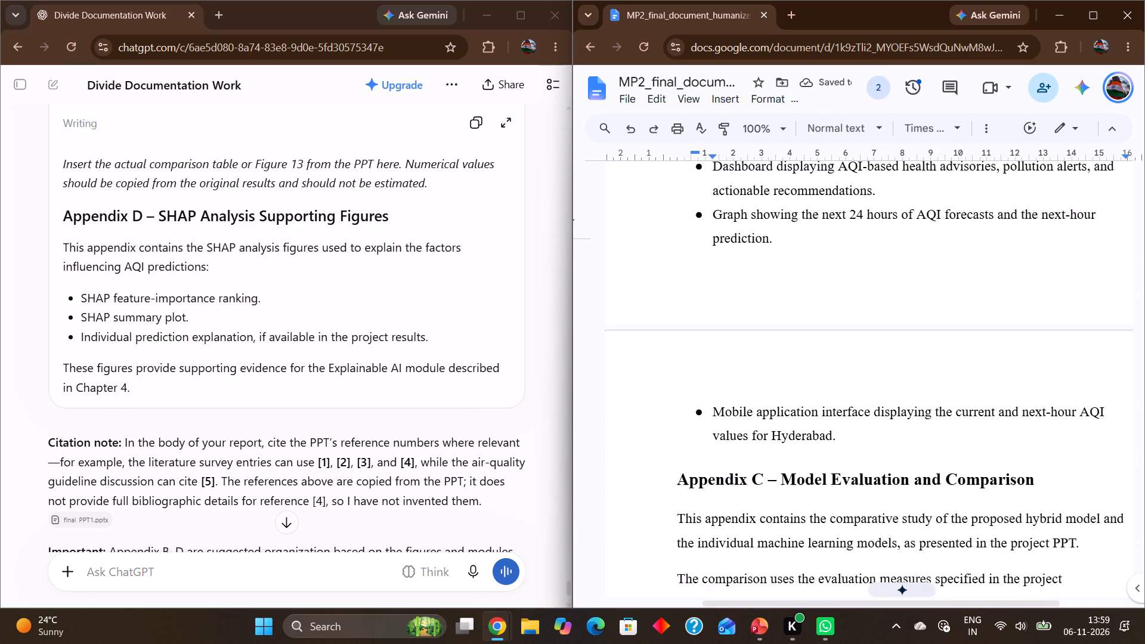
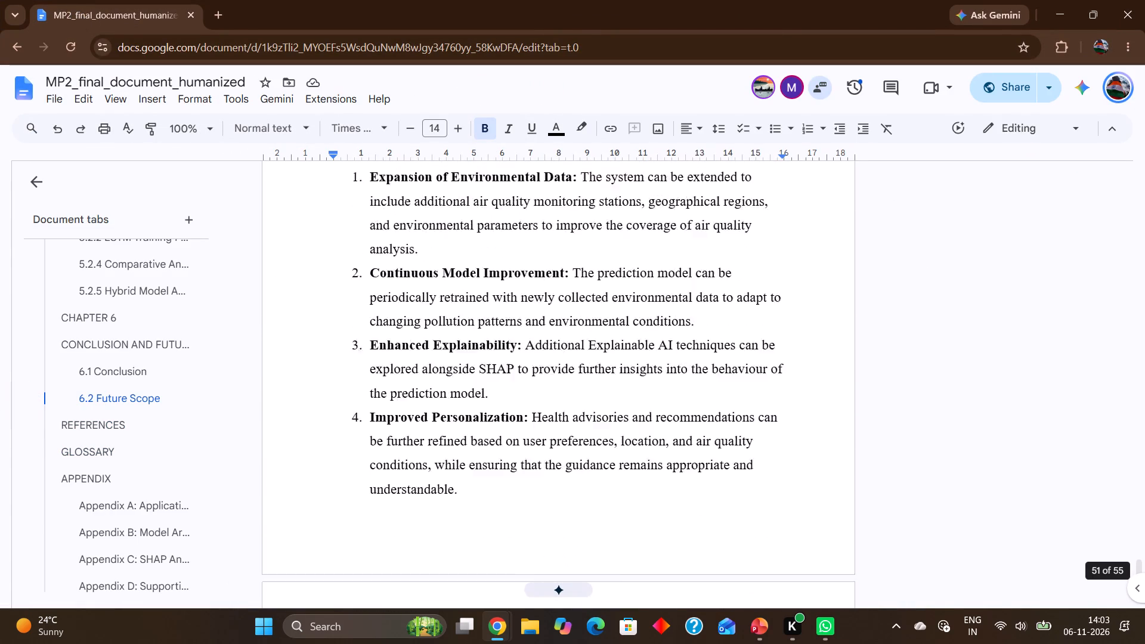
scroll(770, 348, up, 12)
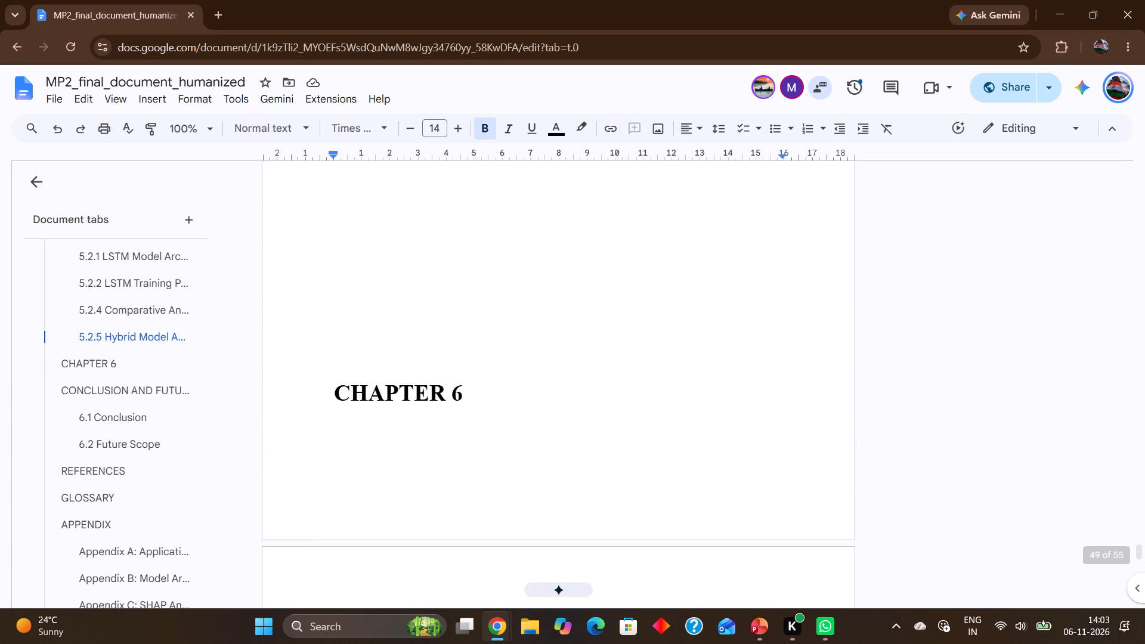
click(391, 338)
key(Return)
key(Return)
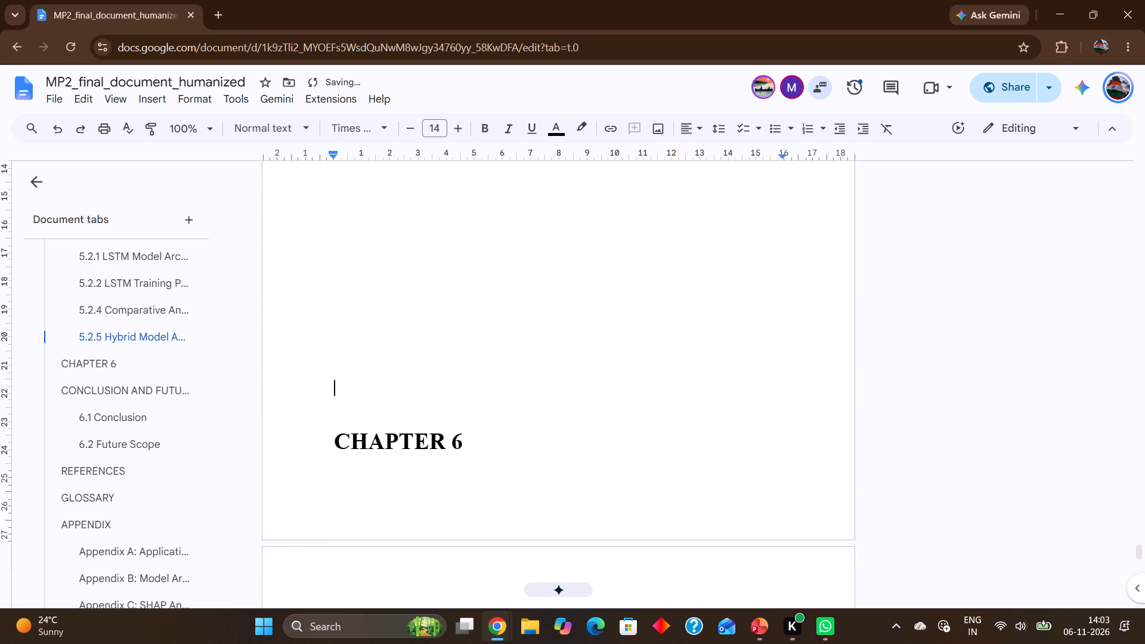
key(Return)
Review the page layout from section 5.2.4 Comparative Analysis through 5.2.5 Hybrid Model Analysis to the start of Chapter 6.
scroll(391, 338, up, 6)
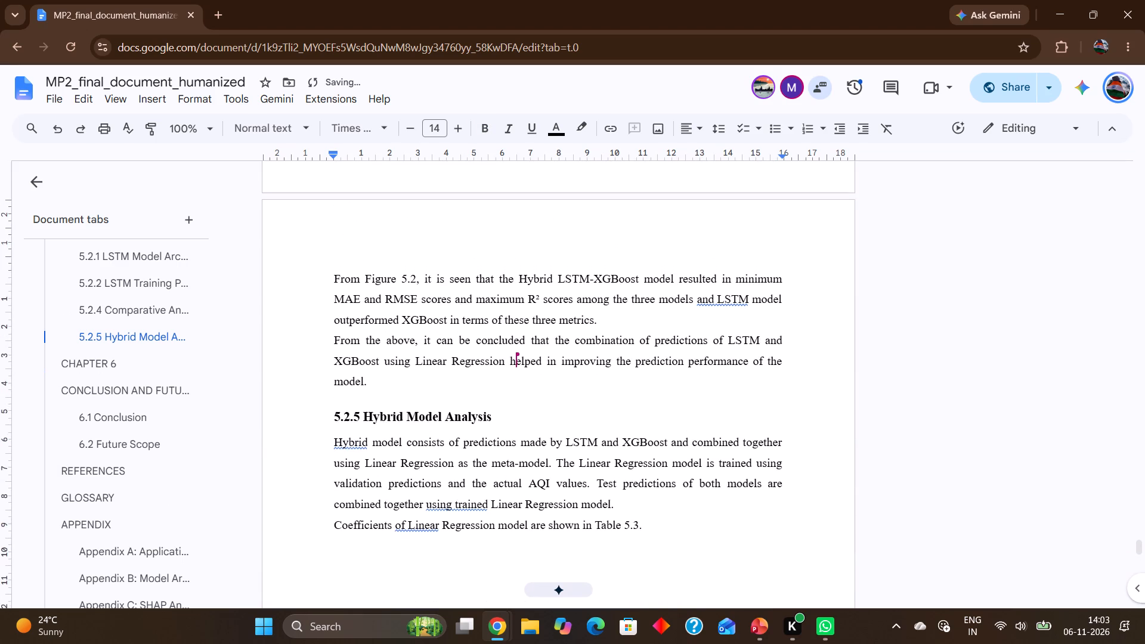
scroll(391, 338, up, 5)
scroll(391, 338, down, 3)
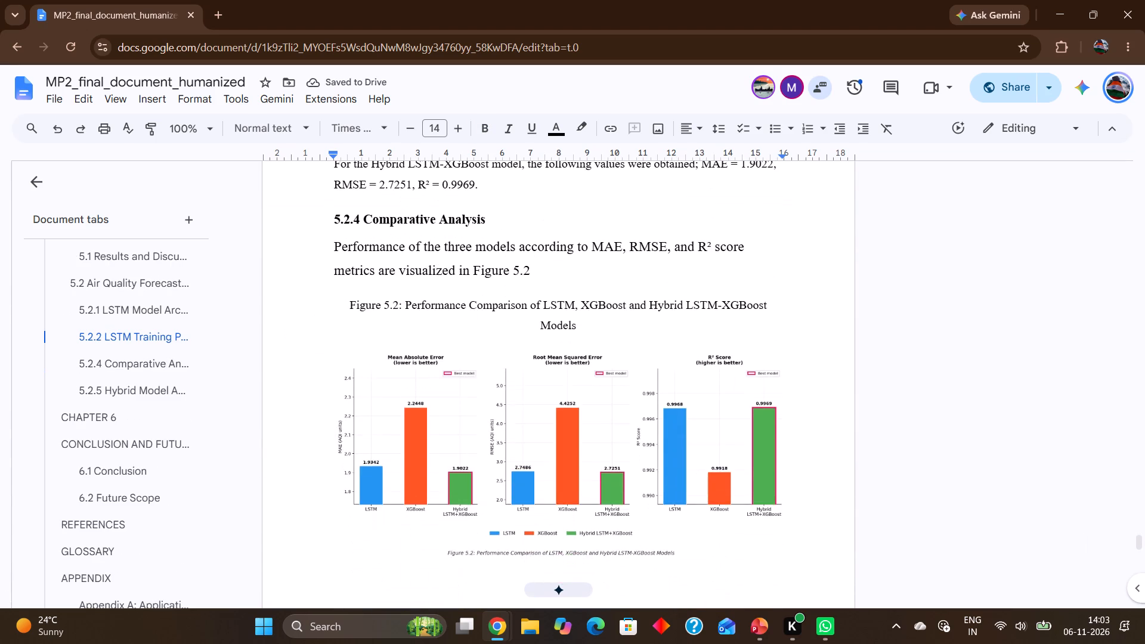
scroll(391, 338, down, 9)
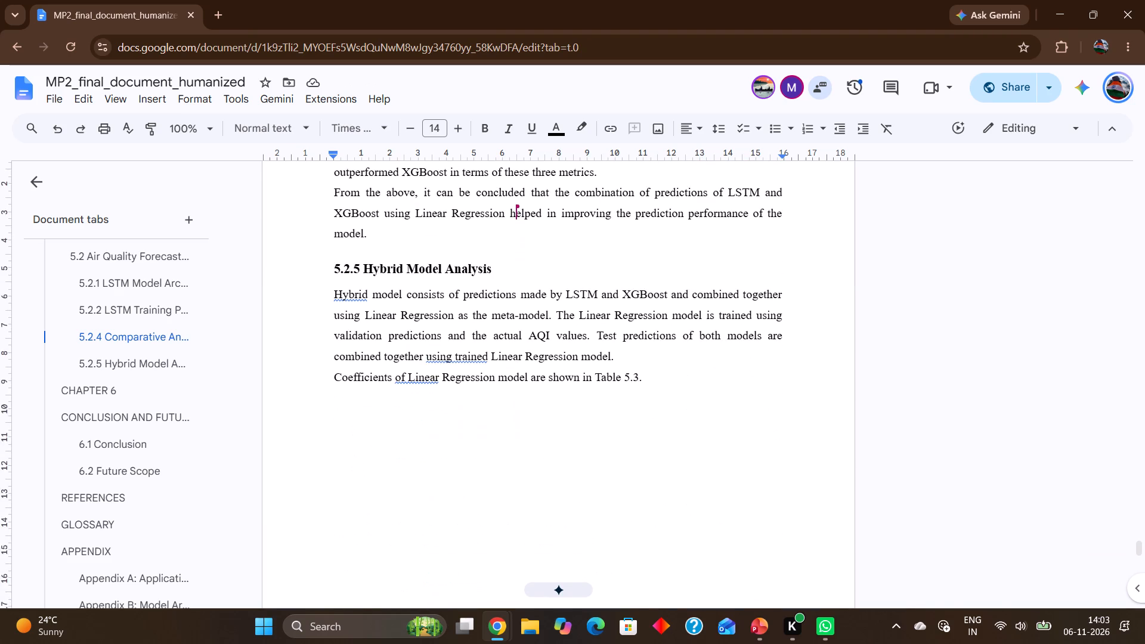
scroll(391, 338, down, 6)
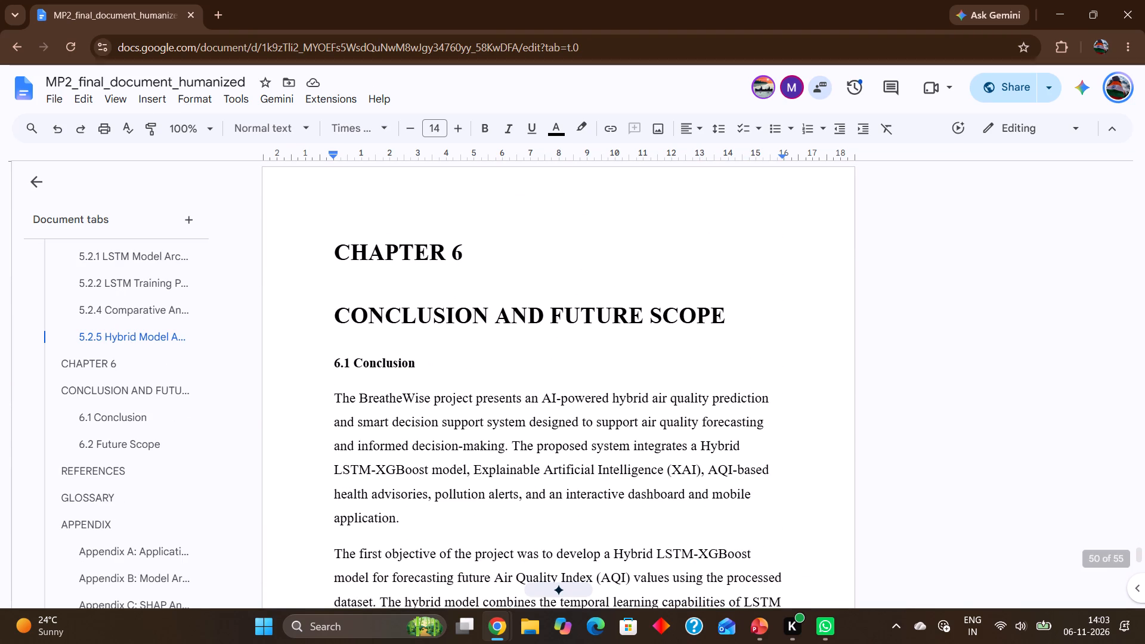
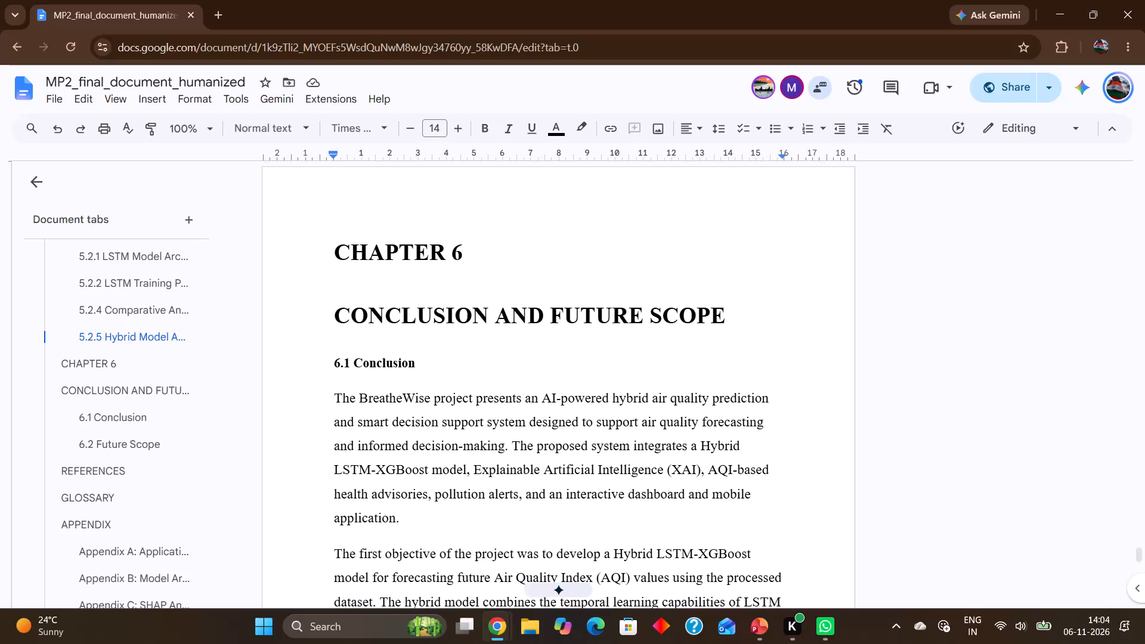
Review the page layout of Chapter 6 from its heading through section 6.1 Conclusion.
scroll(464, 366, down, 3)
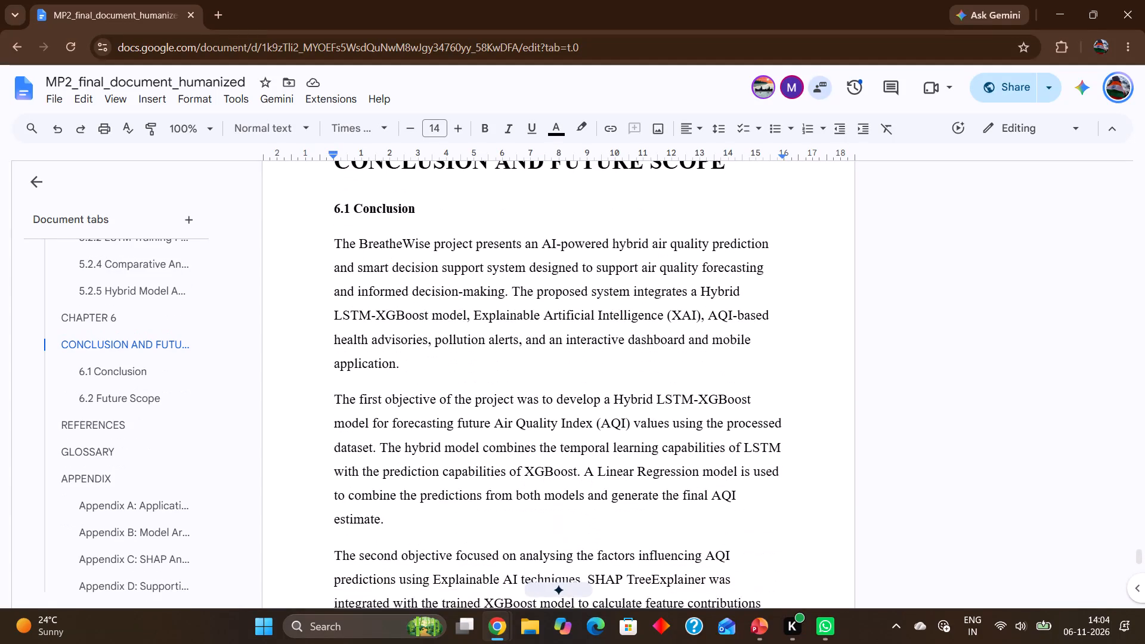
scroll(464, 366, down, 7)
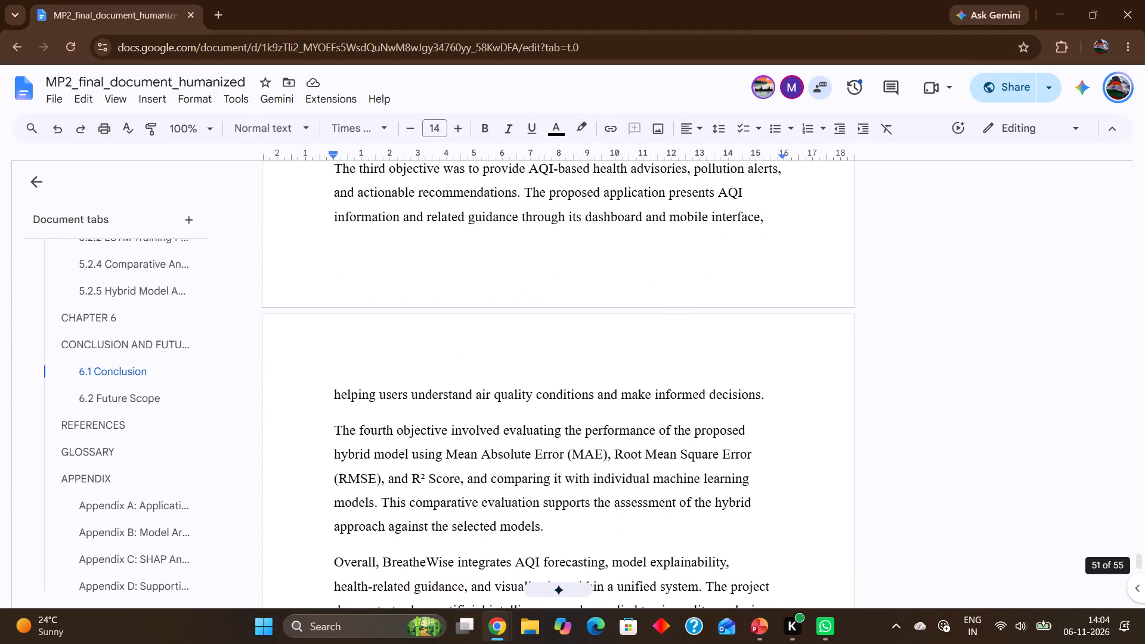
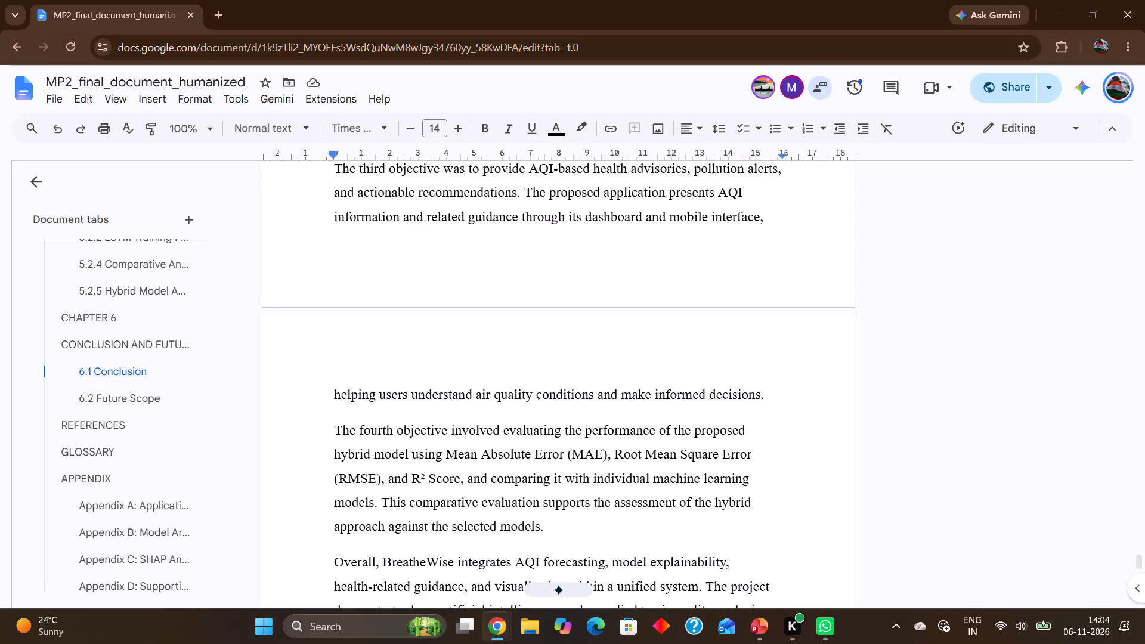
Delete the "CHAPTER 6" heading line above "CONCLUSION AND FUTURE SCOPE".
scroll(545, 386, down, 3)
scroll(545, 386, up, 3)
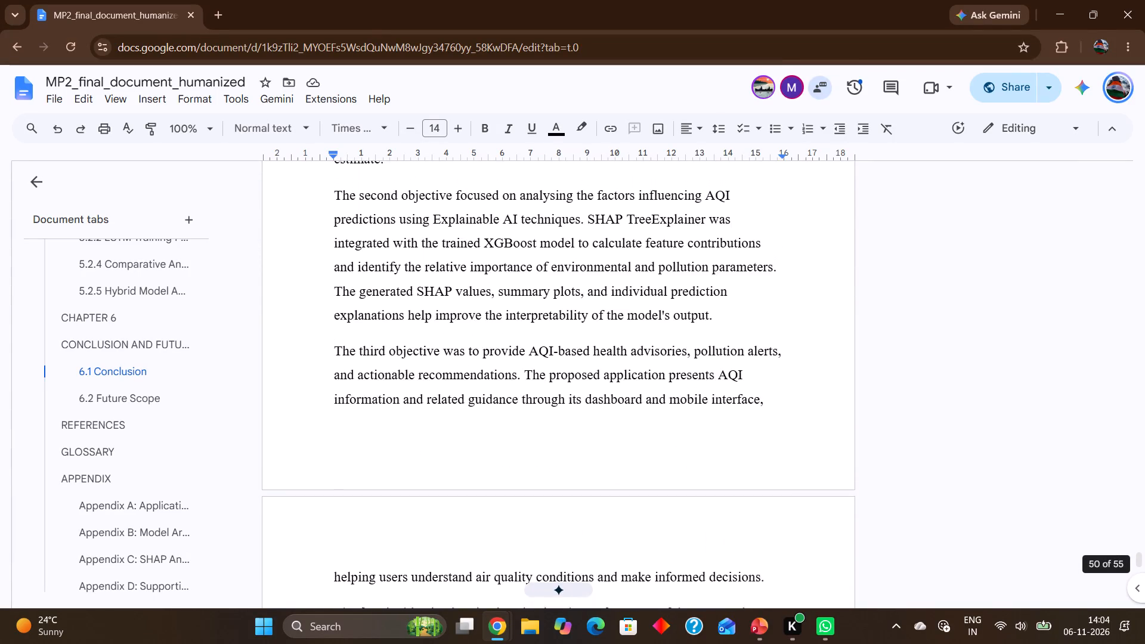
scroll(545, 386, up, 7)
scroll(545, 386, down, 1)
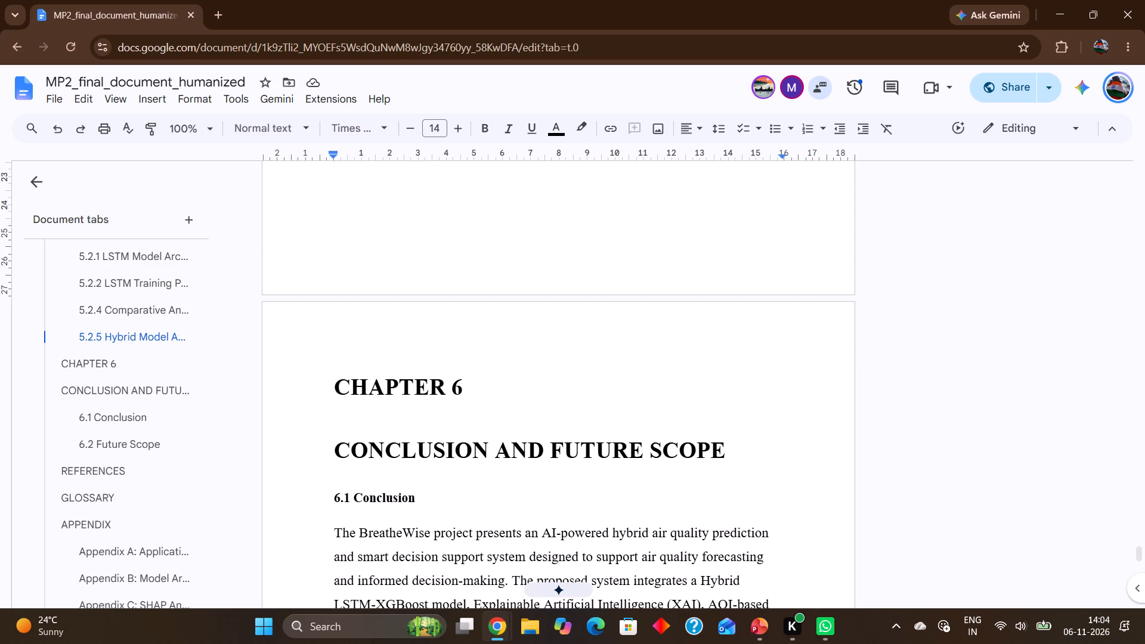
drag(468, 389, 332, 391)
key(BackSpace)
key(BackSpace)
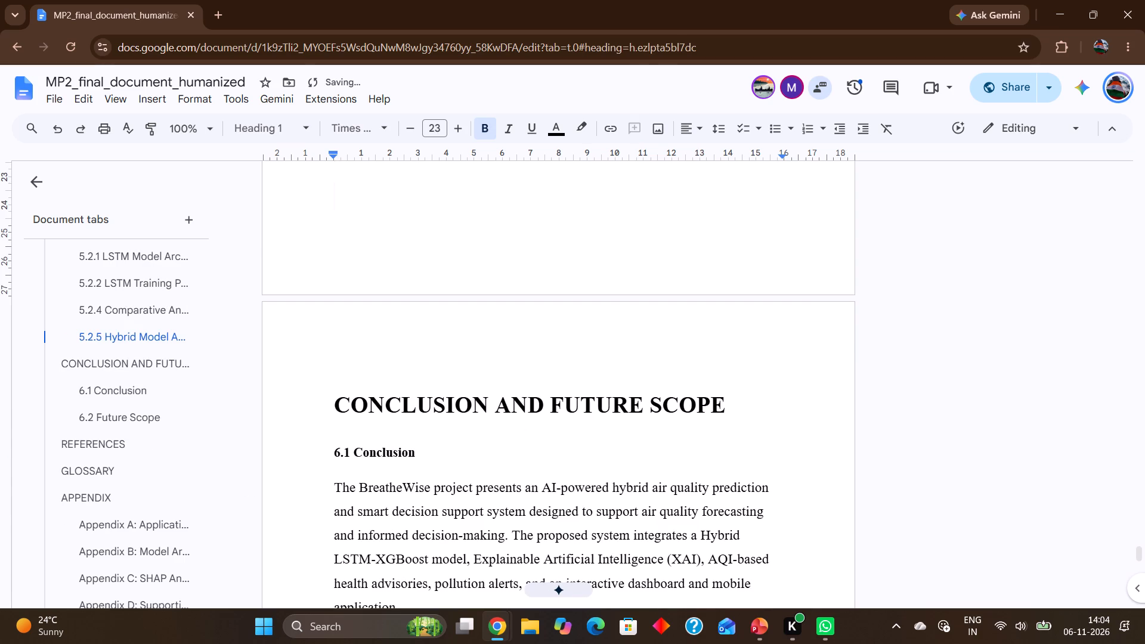
Prefix the "CONCLUSION AND FUTURE SCOPE" heading with "6." and remove the blank line above it.
click(340, 401)
key(6)
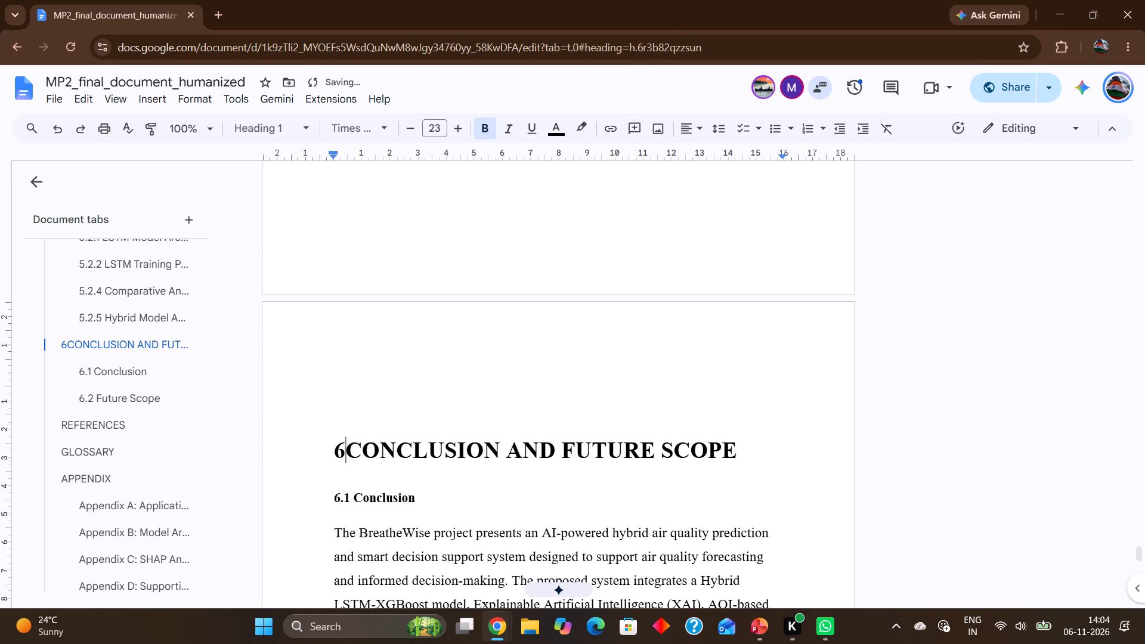
key(period)
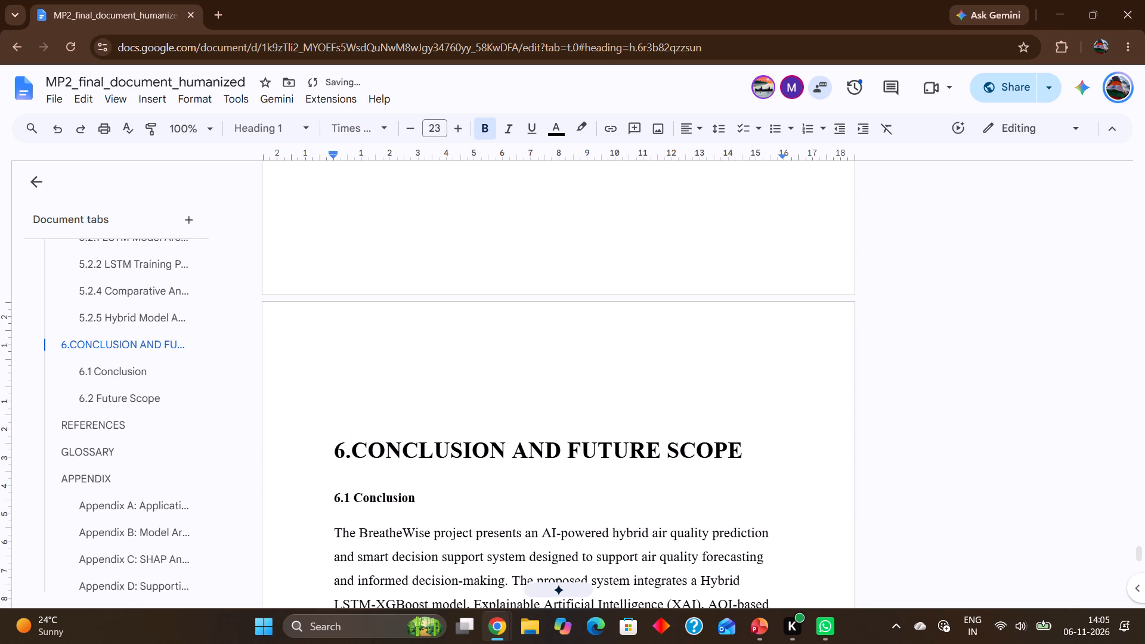
click(382, 394)
key(BackSpace)
key(BackSpace)
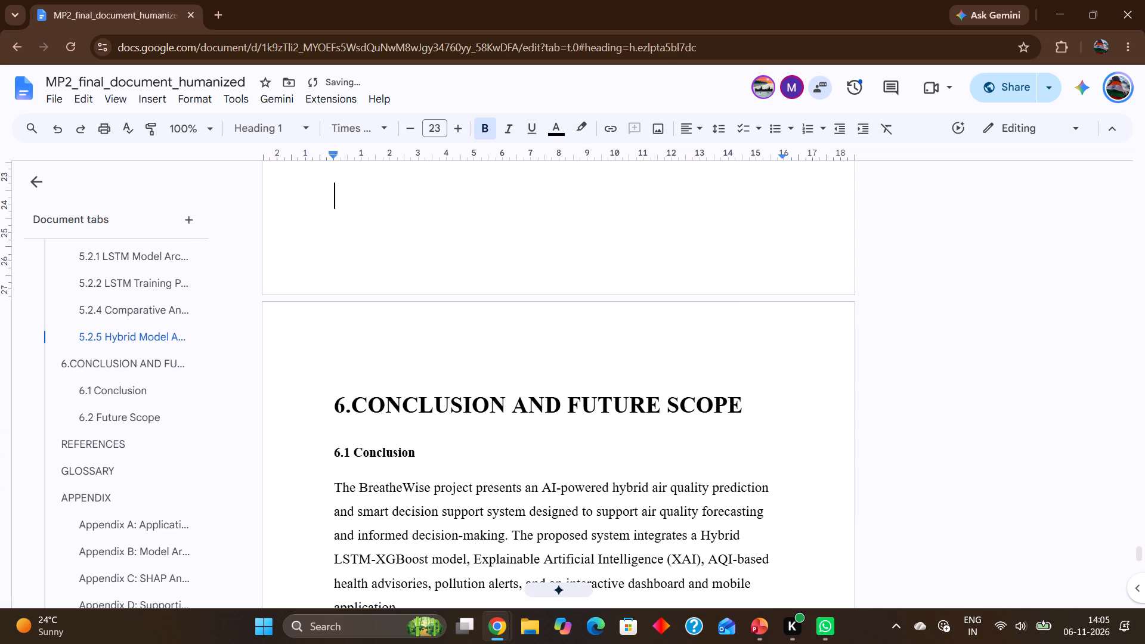
Apply Times New Roman to everything from the "6.CONCLUSION AND FUTURE SCOPE" heading to the end of Appendix D.
click(349, 364)
key(Left)
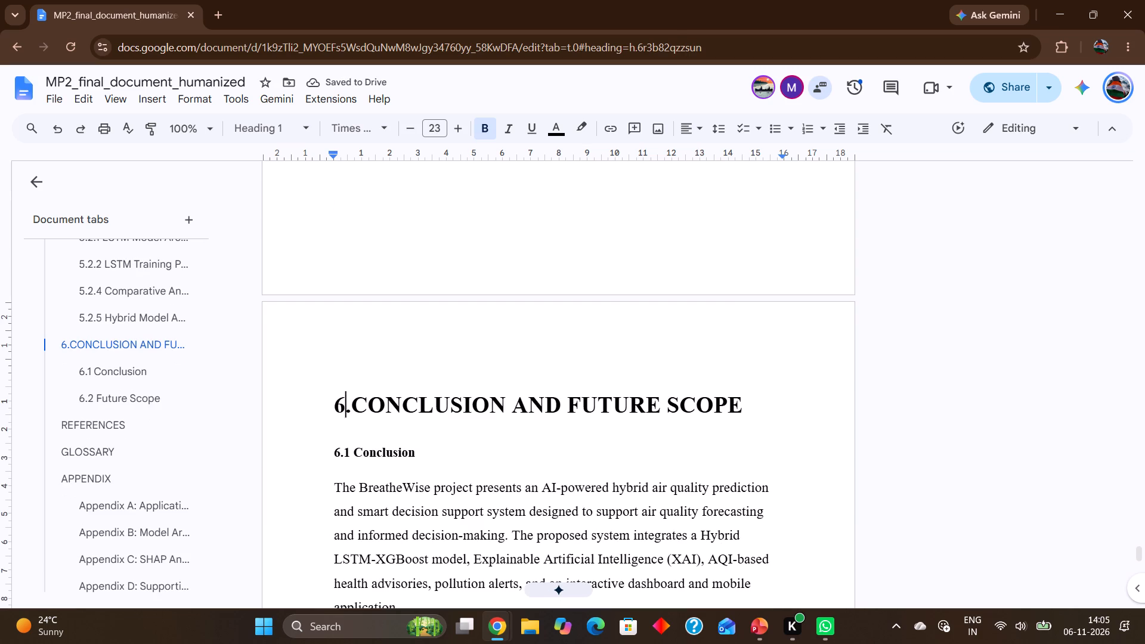
drag(327, 410, 361, 406)
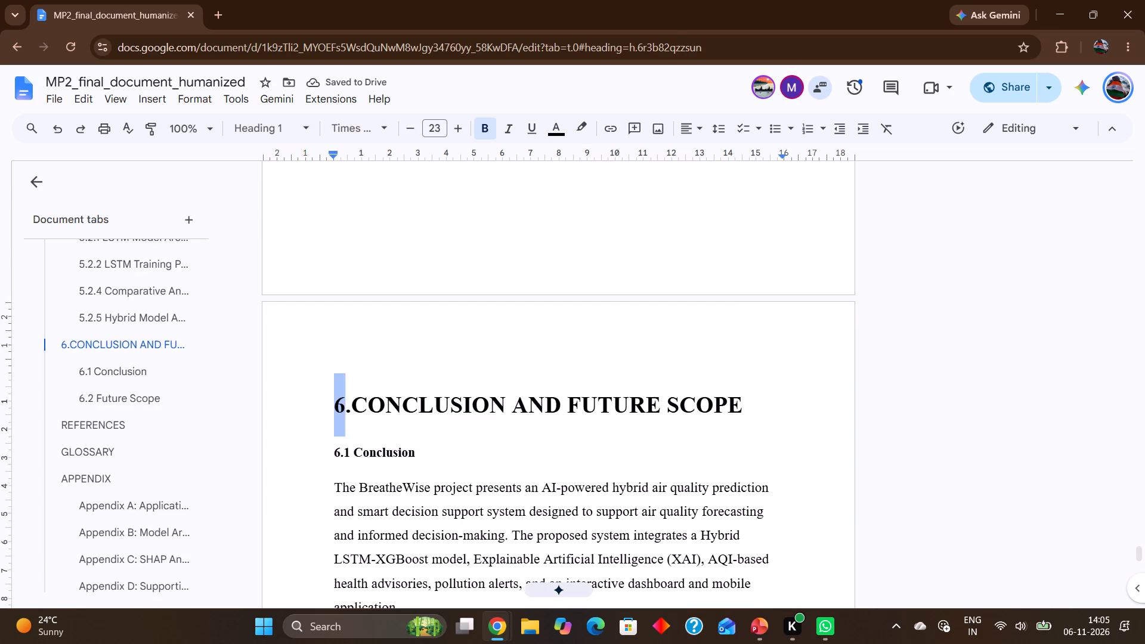
drag(361, 406, 743, 426)
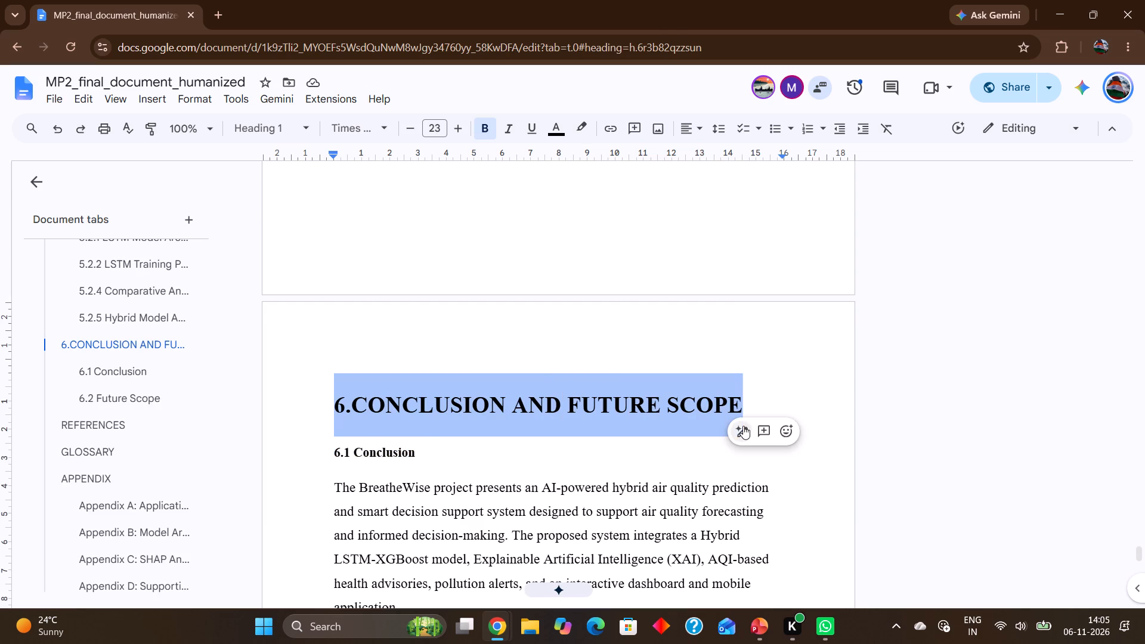
click(403, 340)
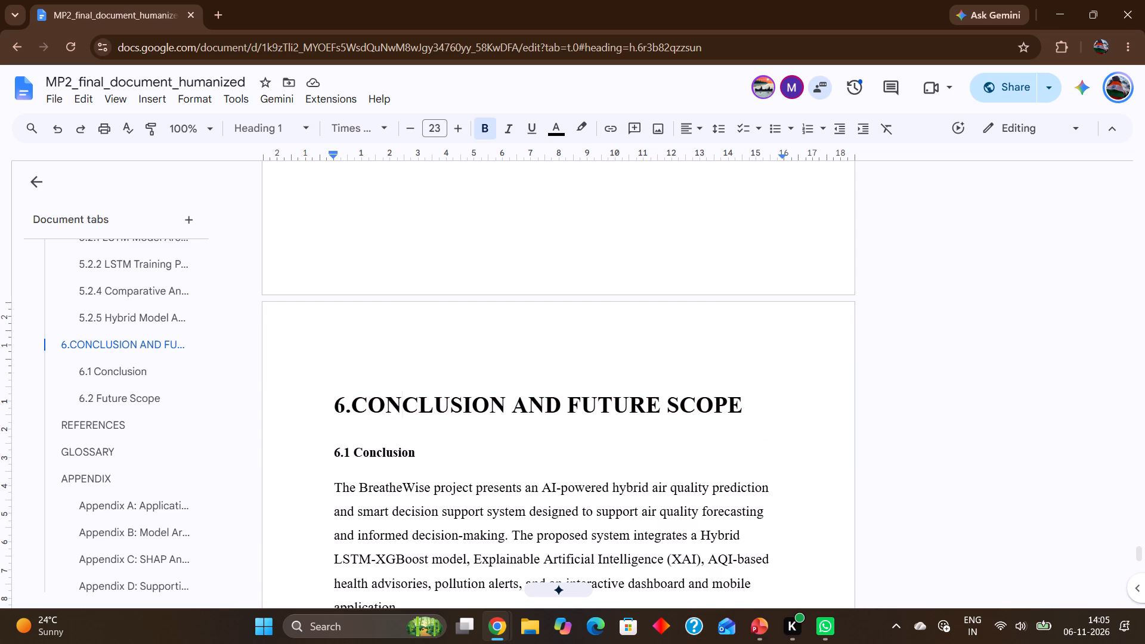
drag(315, 382, 435, 643)
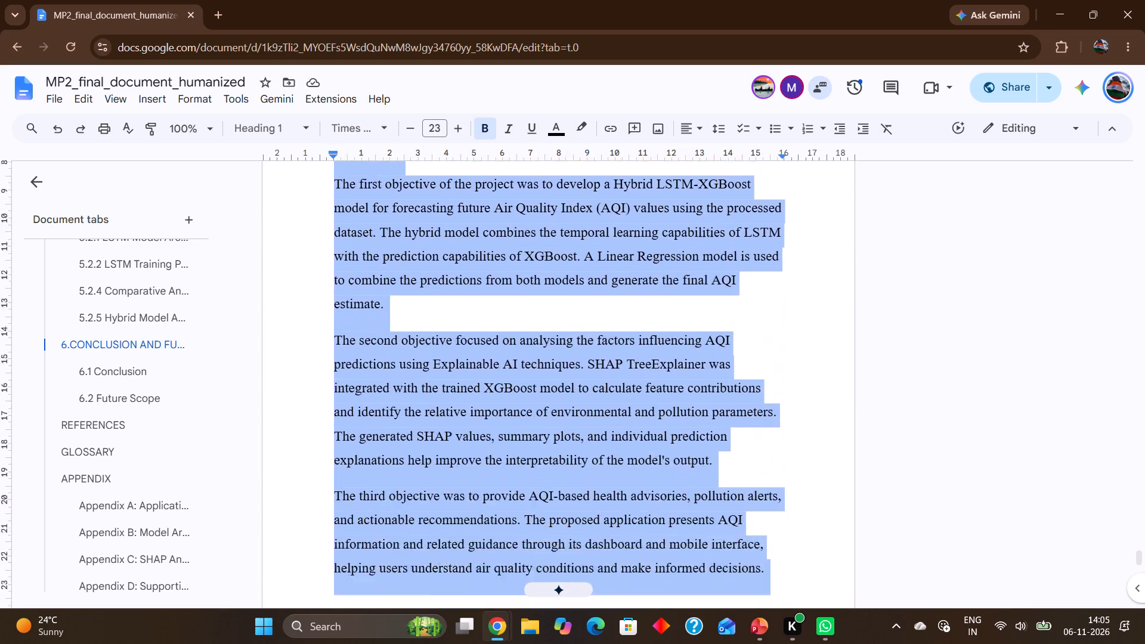
drag(435, 643, 437, 643)
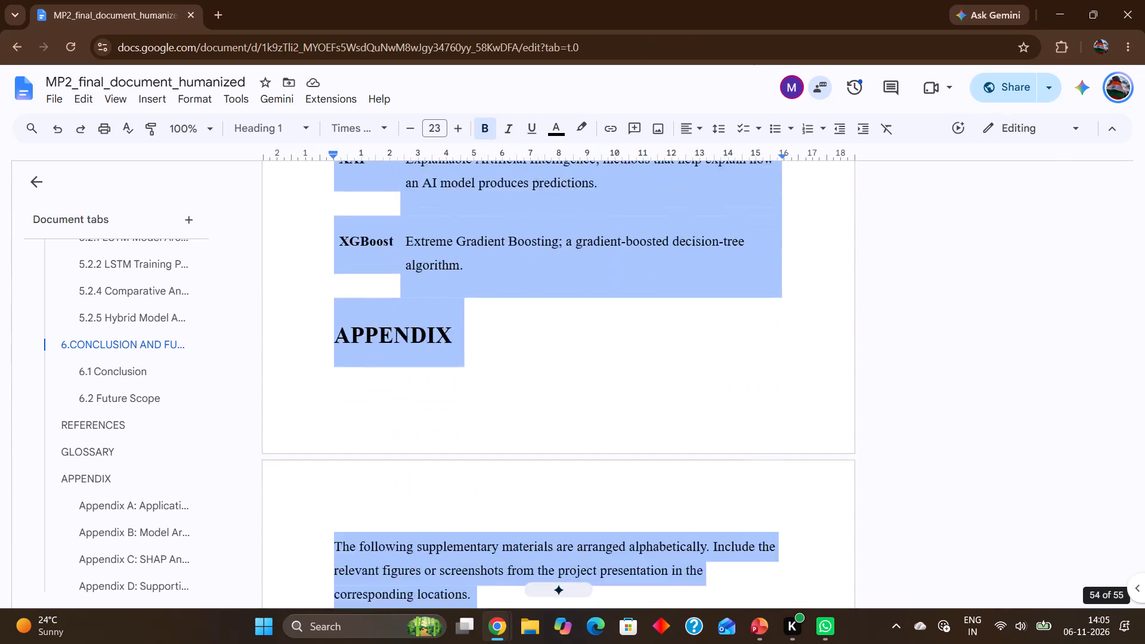
drag(437, 643, 444, 643)
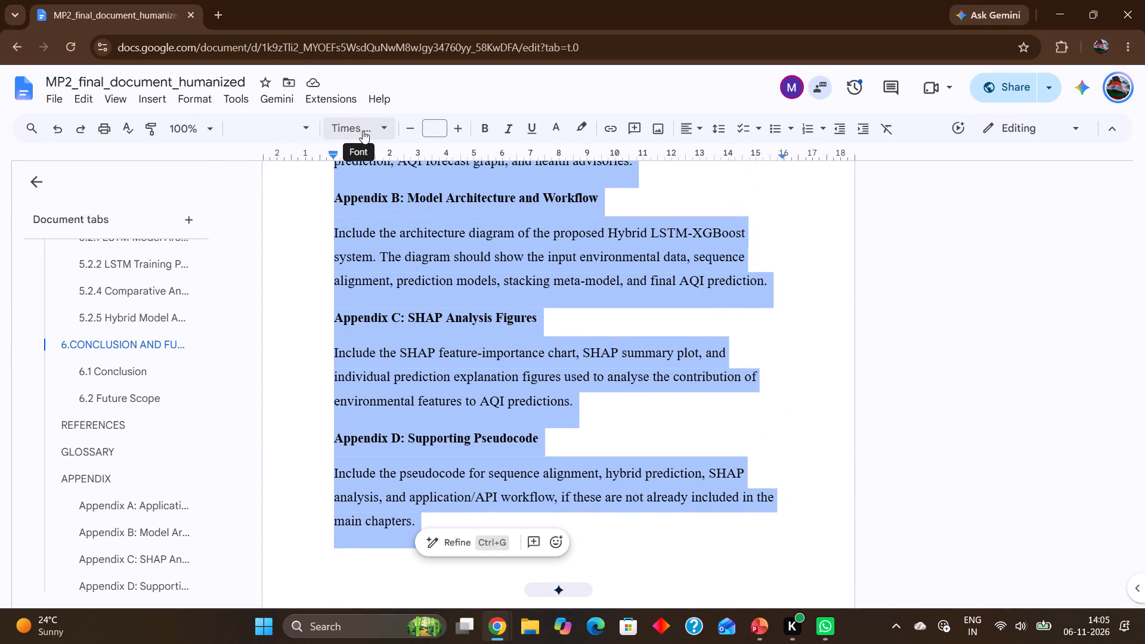
click(384, 127)
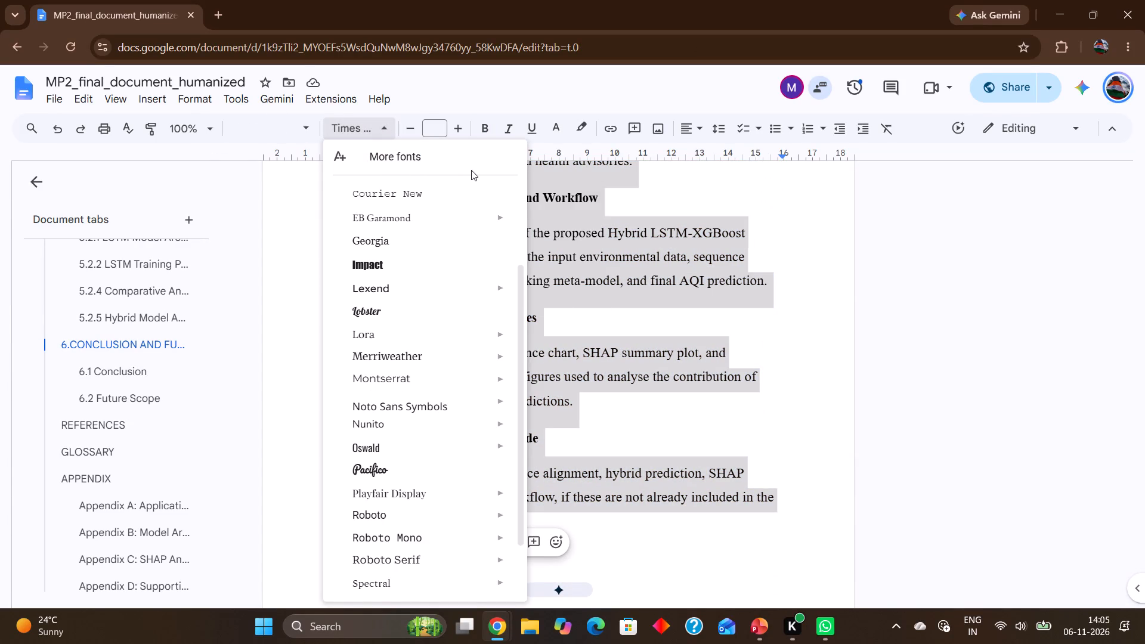
scroll(416, 482, down, 1)
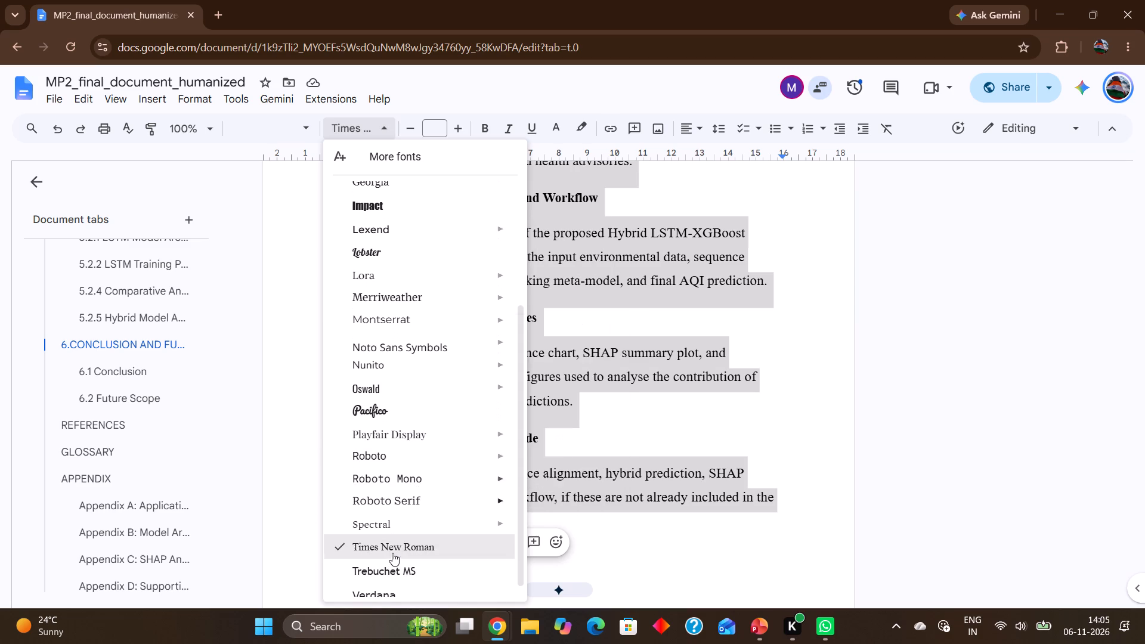
click(392, 555)
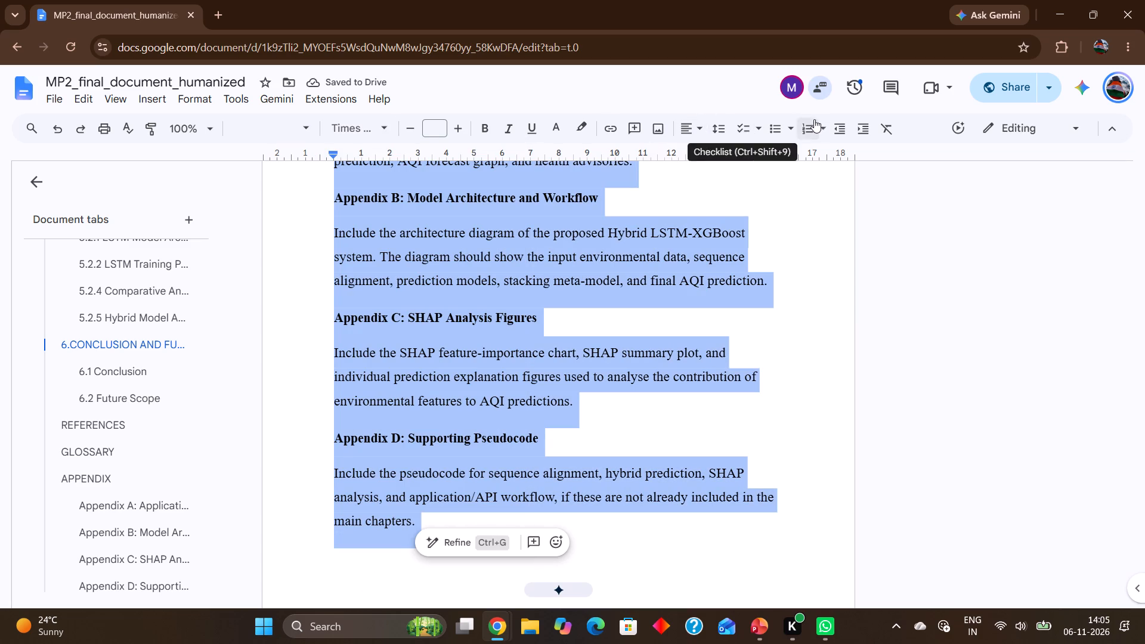
Justify the selected text from the chapter 6 heading through Appendix D and set its font size to 12.
click(702, 128)
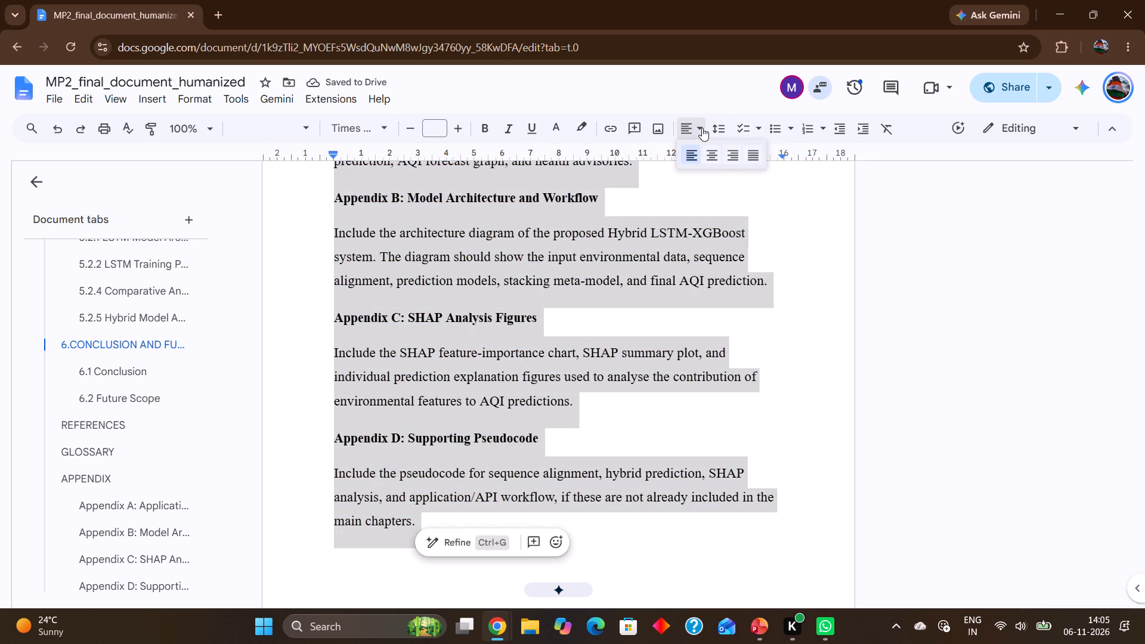
click(752, 151)
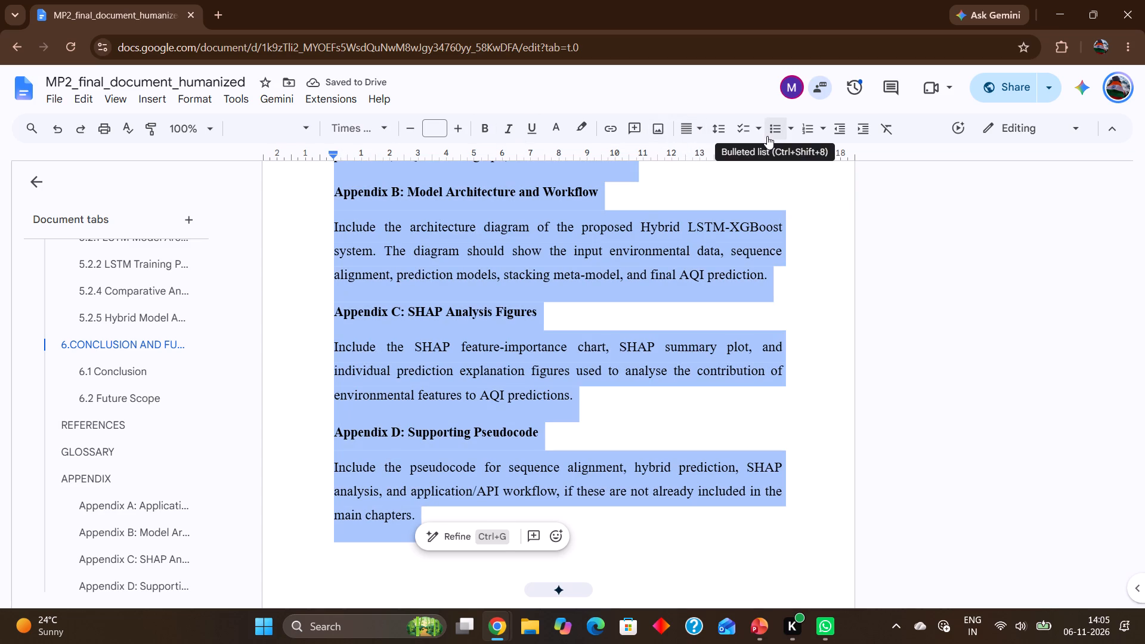
click(438, 132)
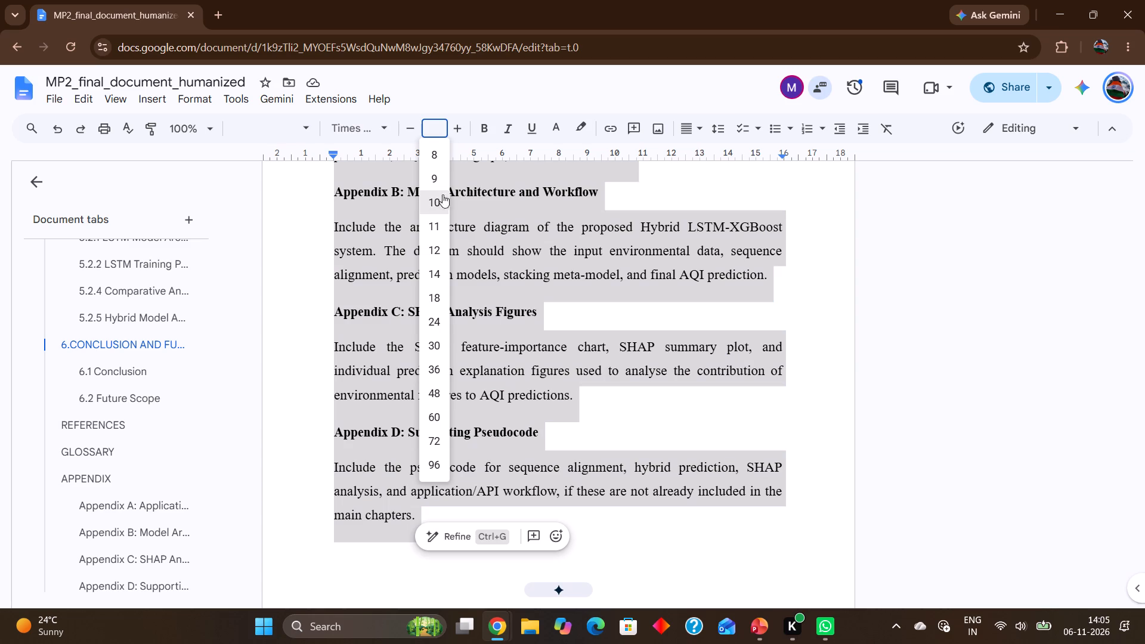
click(441, 253)
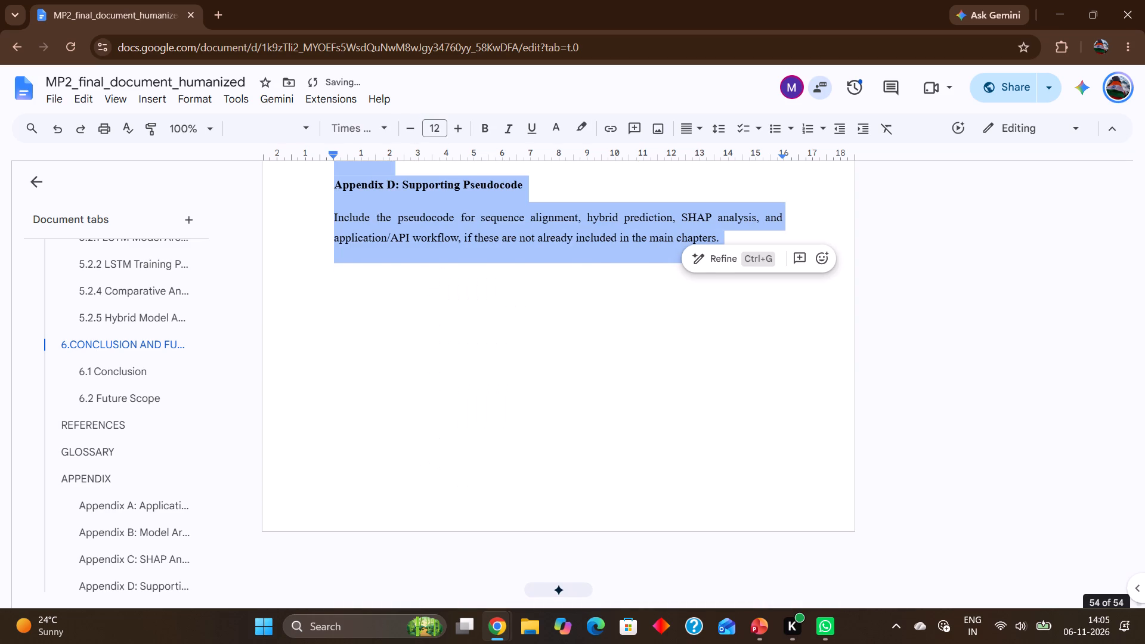
click(541, 326)
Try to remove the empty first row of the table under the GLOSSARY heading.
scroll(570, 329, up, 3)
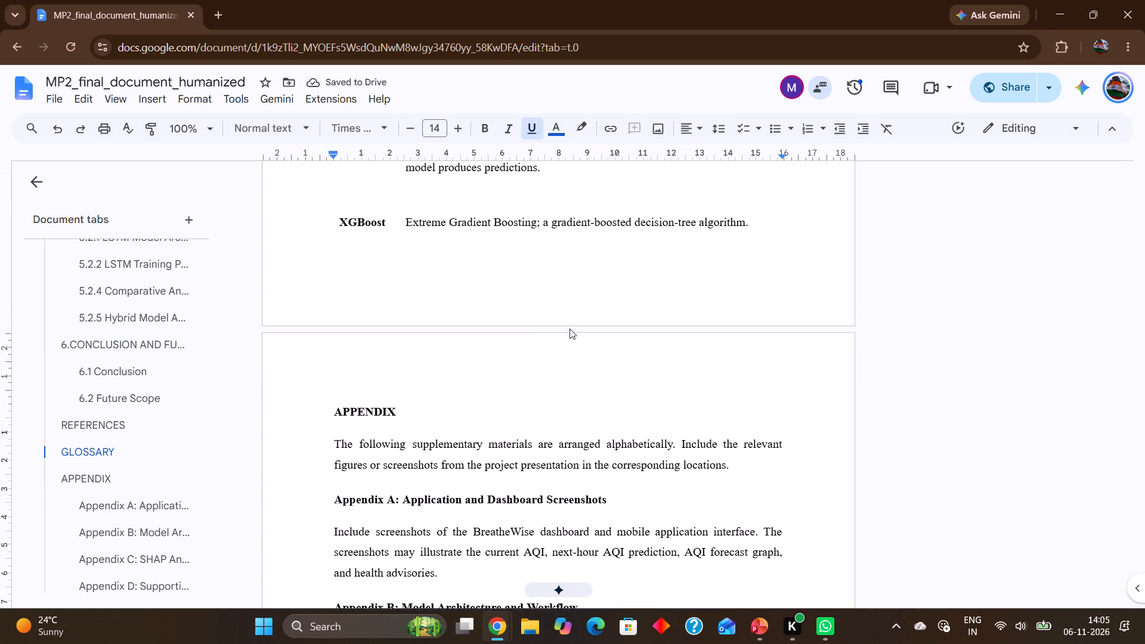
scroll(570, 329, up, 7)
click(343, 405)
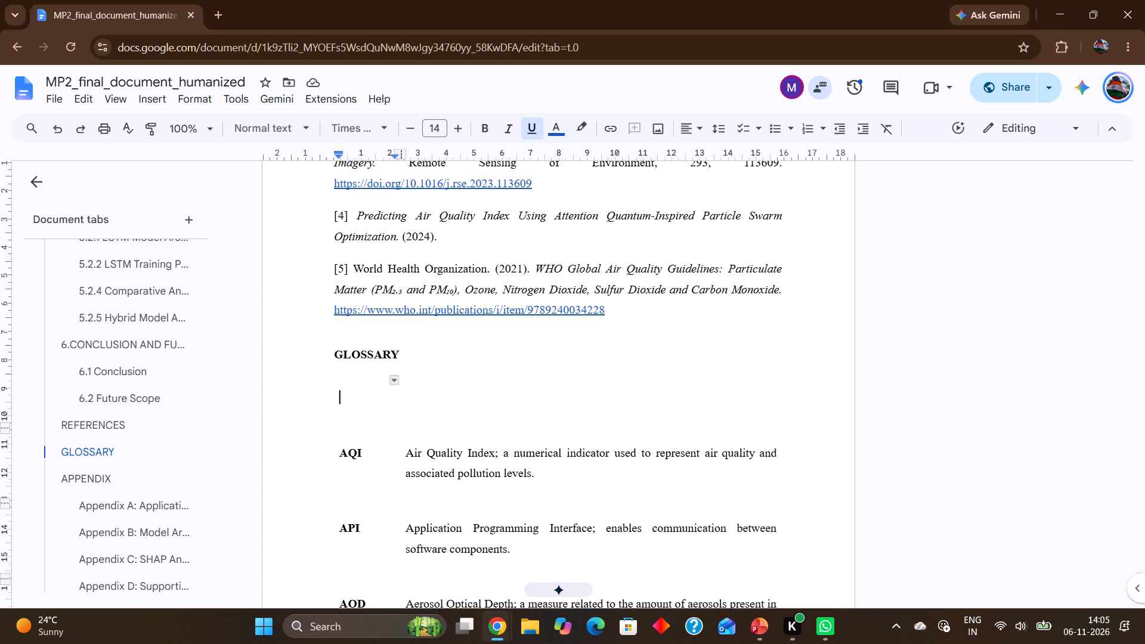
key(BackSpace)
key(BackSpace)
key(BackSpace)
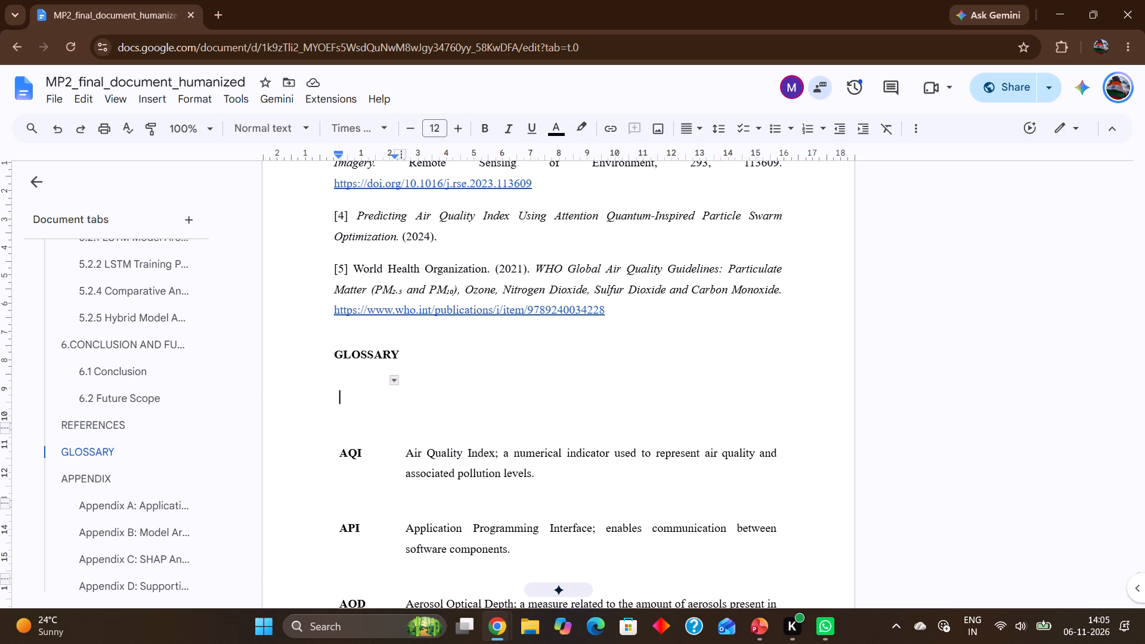
Set the font size of the "6.CONCLUSION AND FUTURE SCOPE" heading to 14.
scroll(492, 373, up, 3)
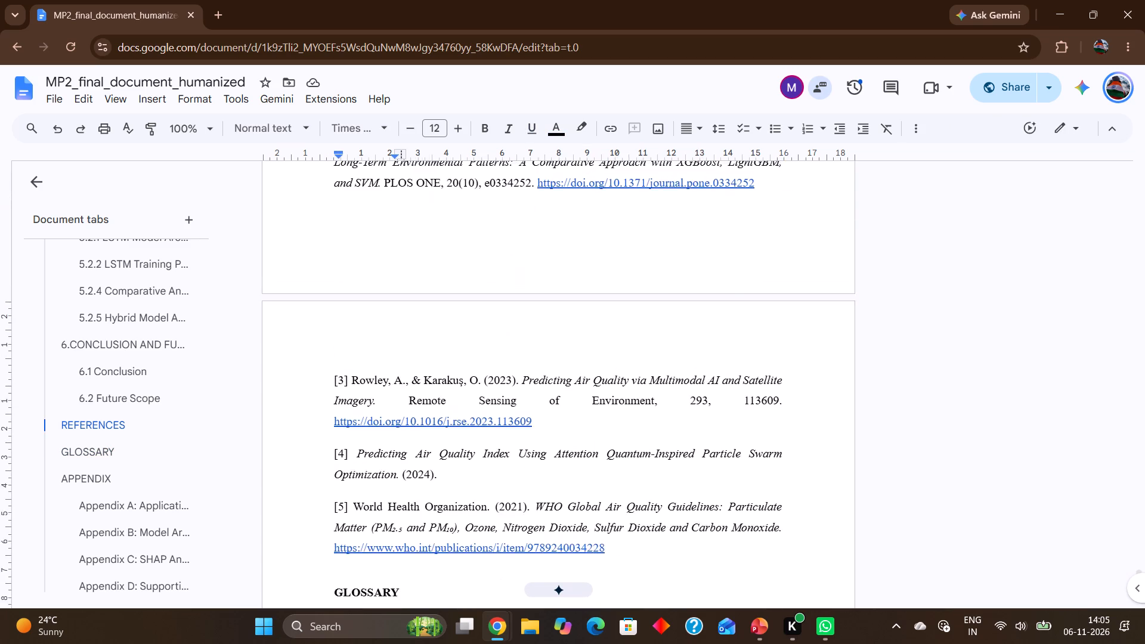
scroll(492, 373, up, 7)
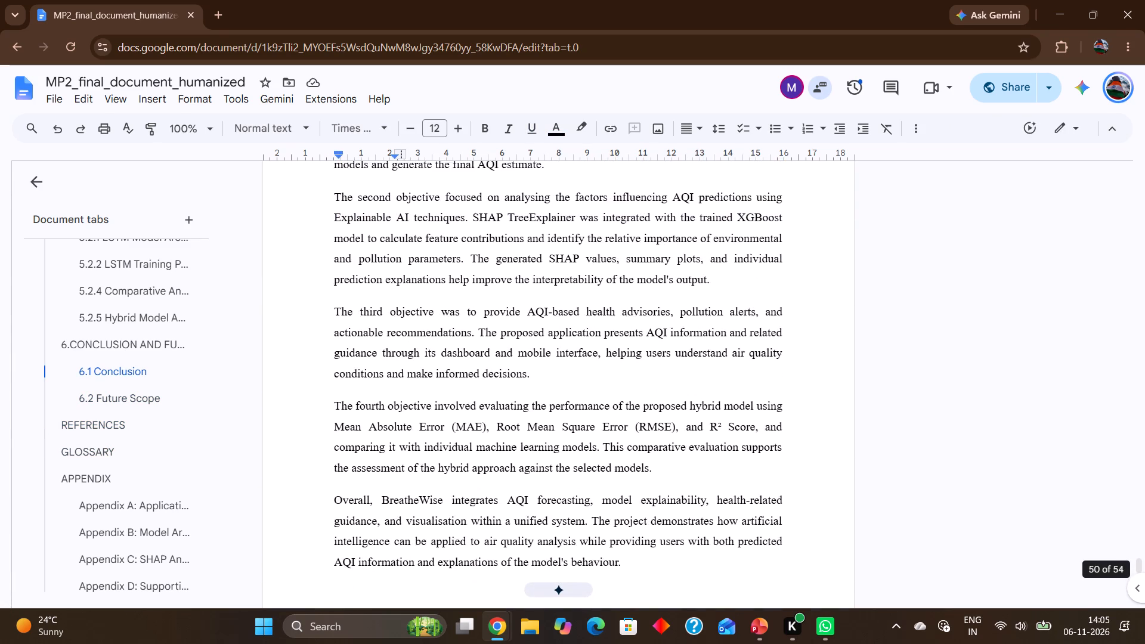
scroll(492, 373, up, 4)
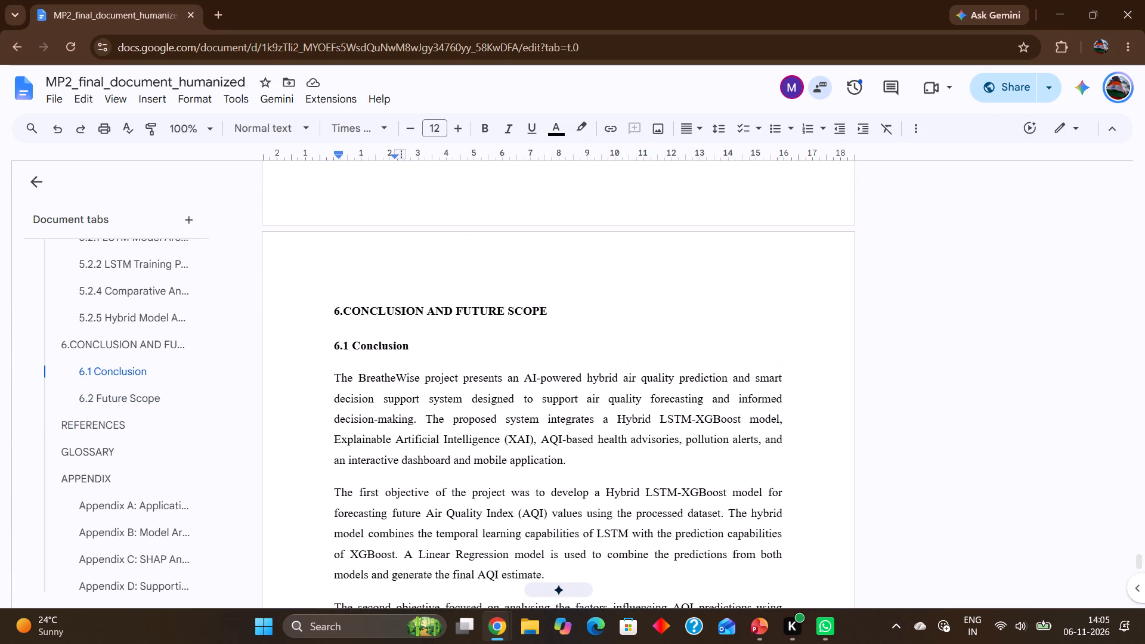
scroll(492, 373, up, 2)
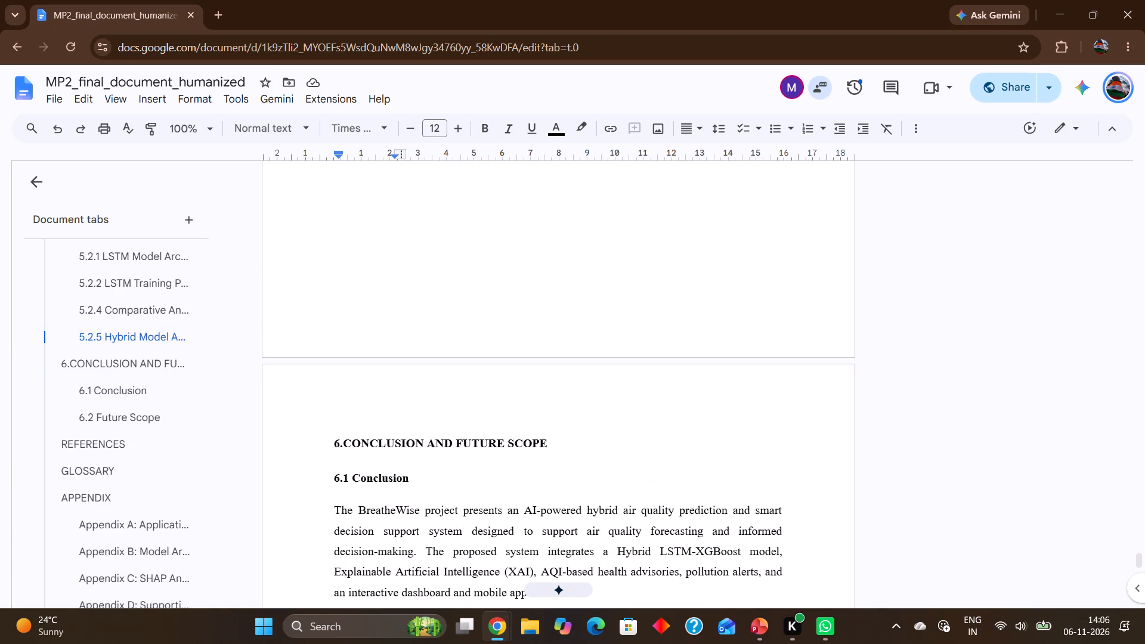
drag(326, 444, 561, 454)
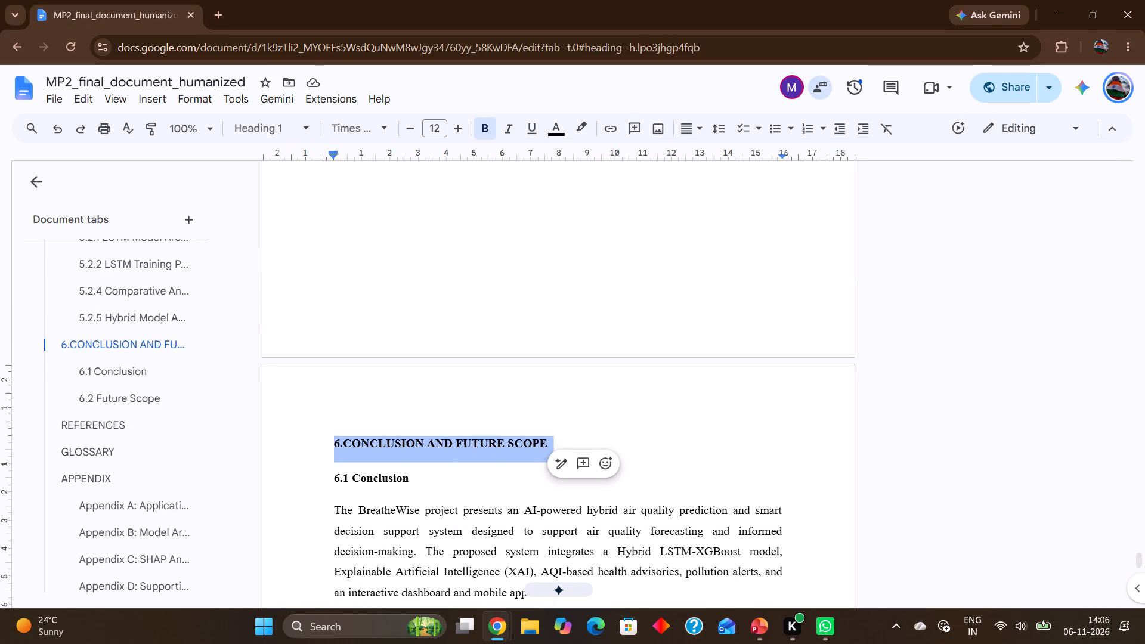
click(384, 128)
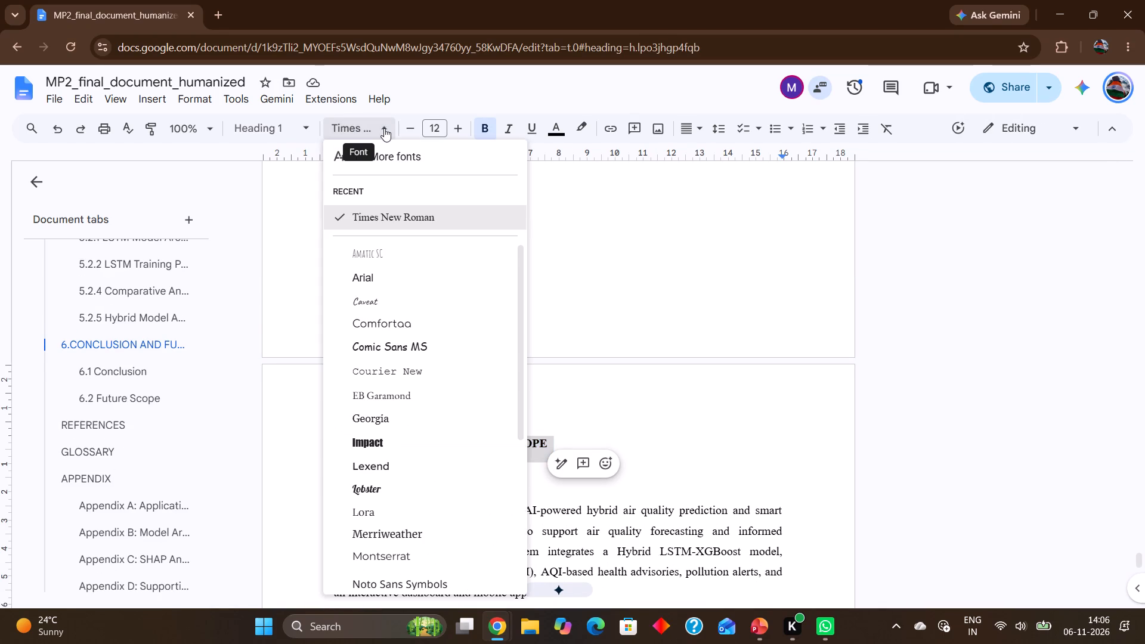
click(454, 125)
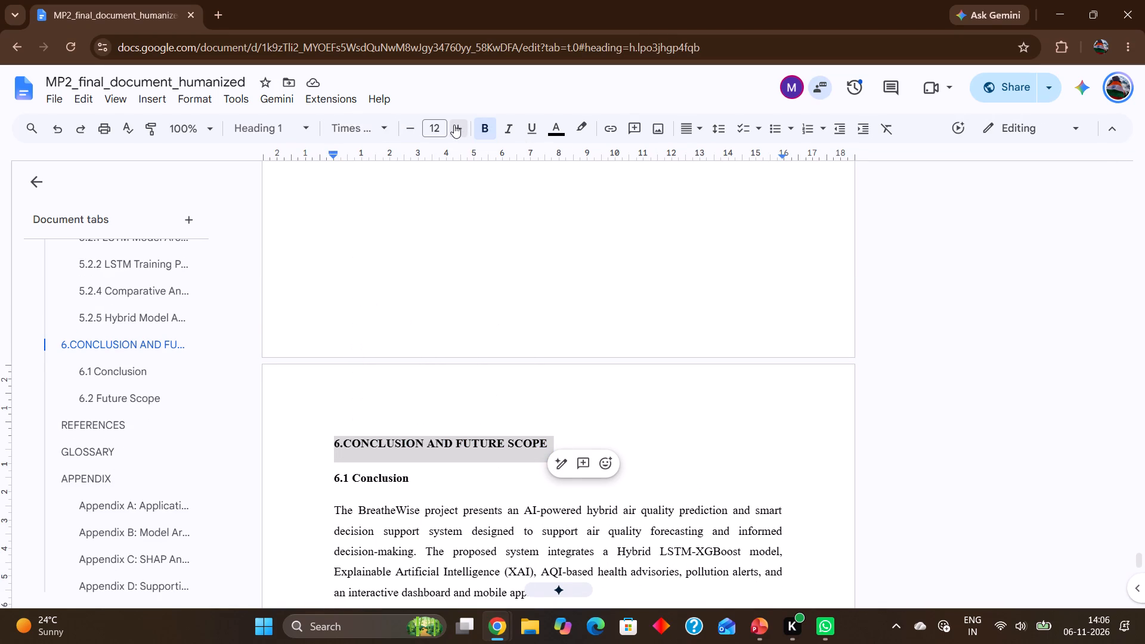
click(454, 125)
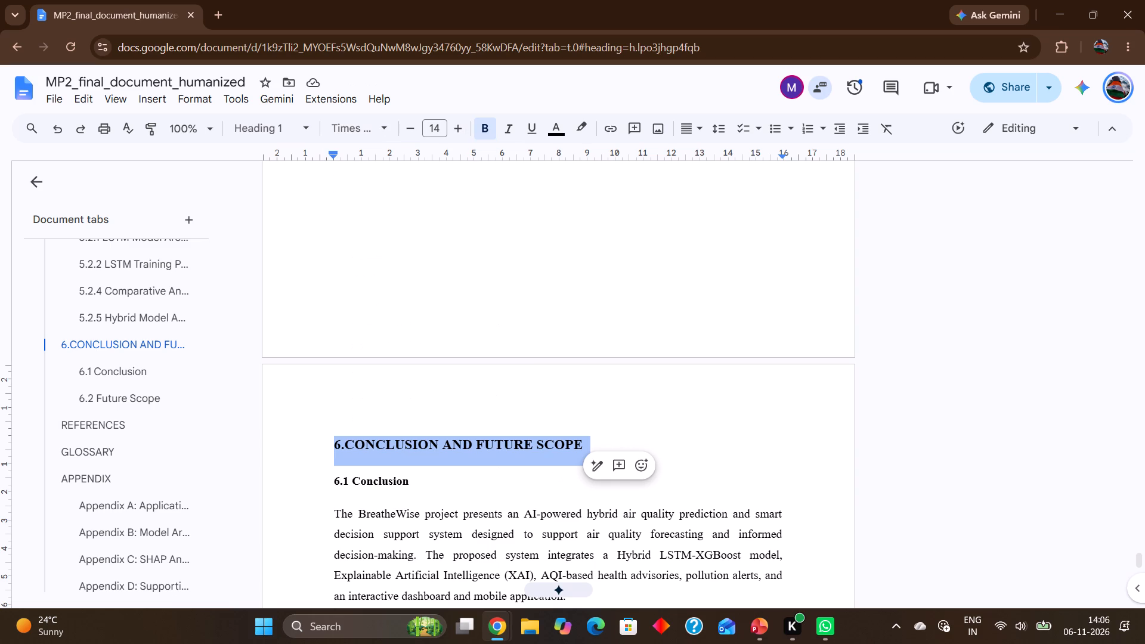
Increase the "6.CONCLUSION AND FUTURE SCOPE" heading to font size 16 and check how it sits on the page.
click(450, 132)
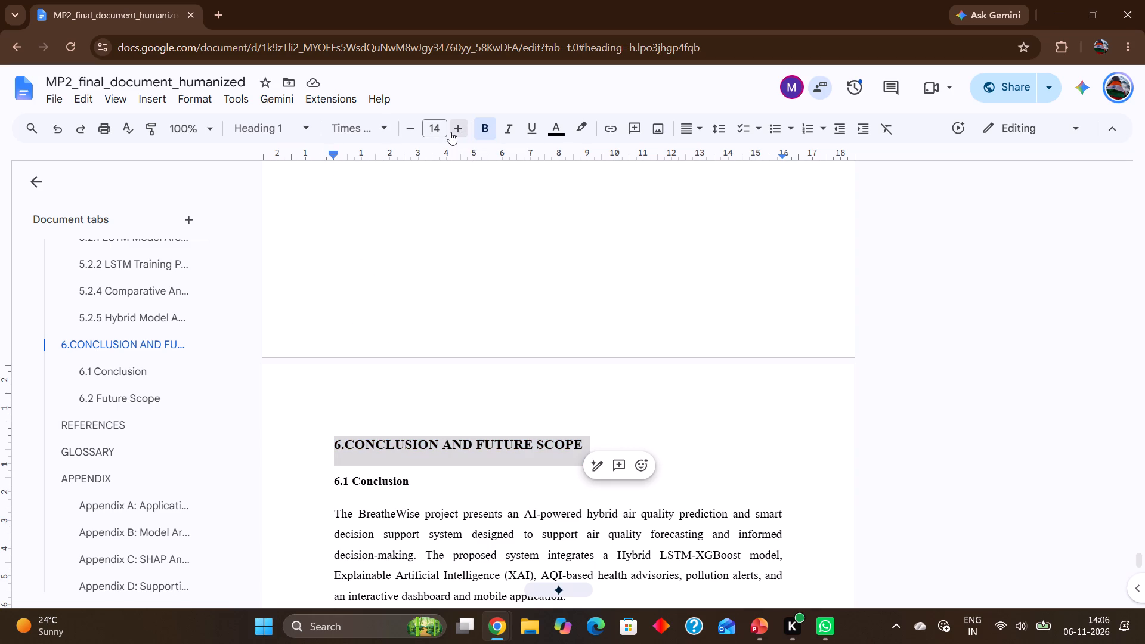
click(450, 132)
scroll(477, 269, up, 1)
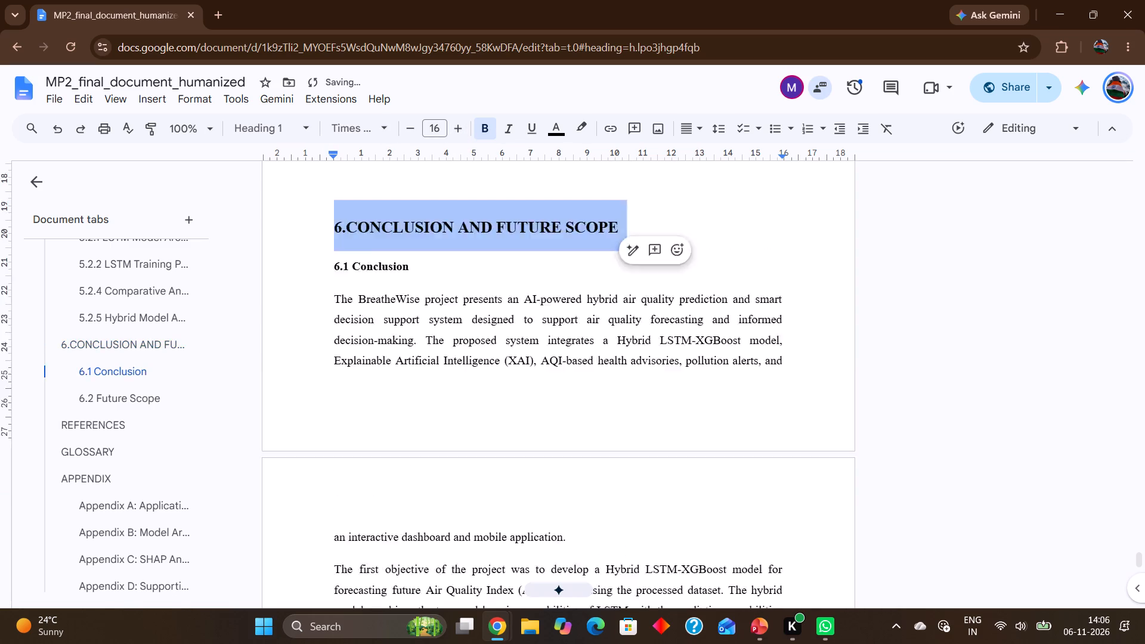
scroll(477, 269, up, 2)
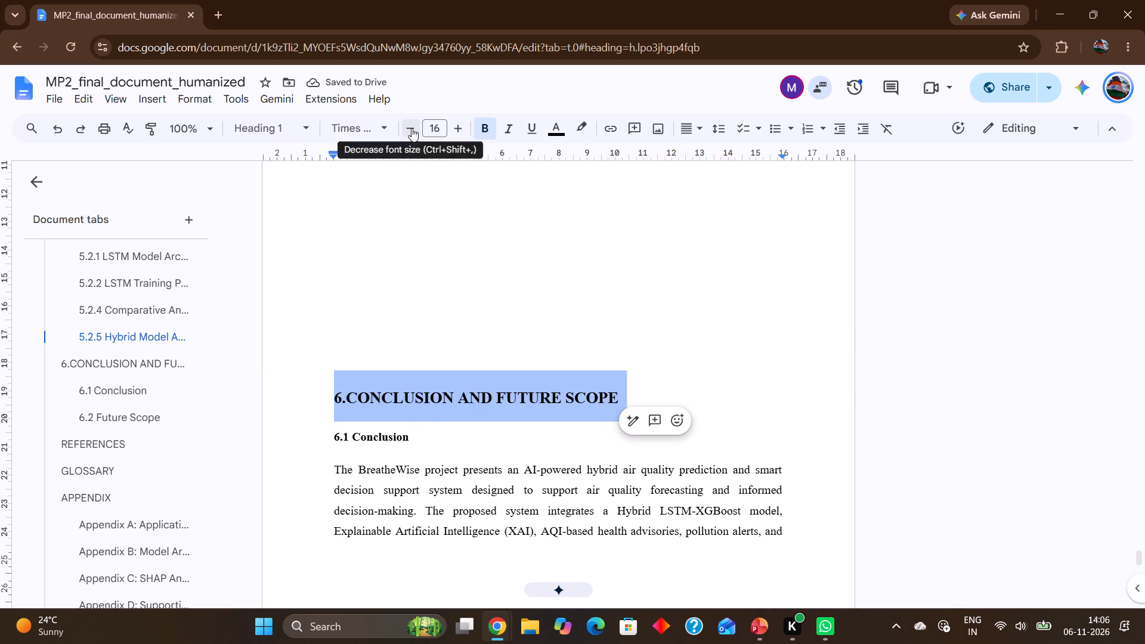
Set the "6.CONCLUSION AND FUTURE SCOPE" heading back to font size 14.
click(411, 128)
click(411, 128)
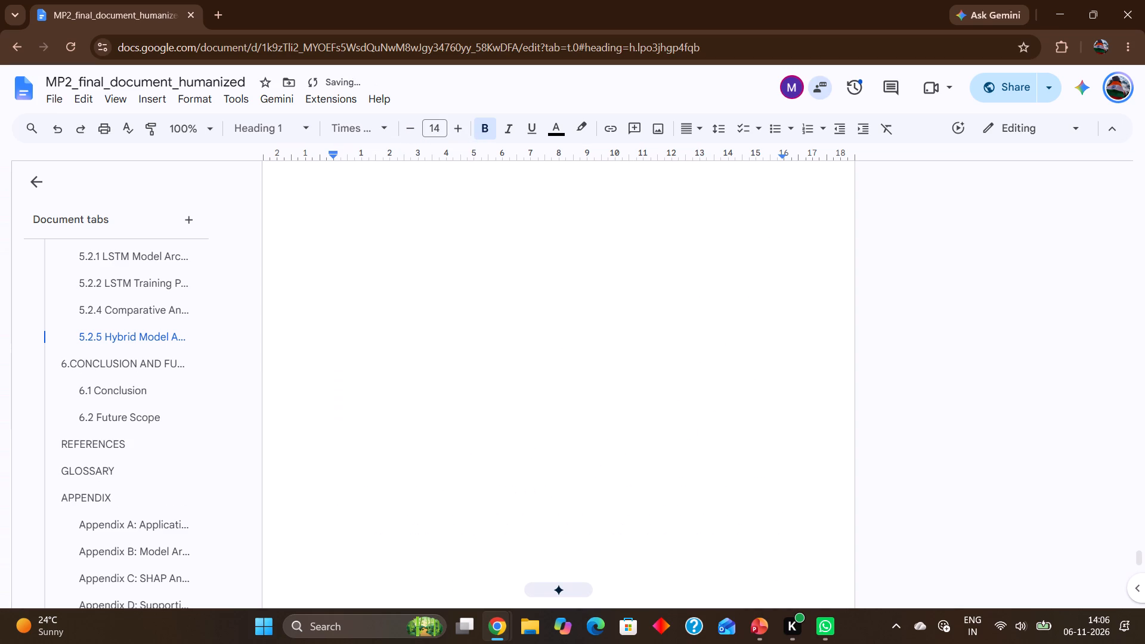
Check the font size and alignment of the "5. RESULTS AND DISCUSSION" chapter heading.
scroll(531, 275, up, 7)
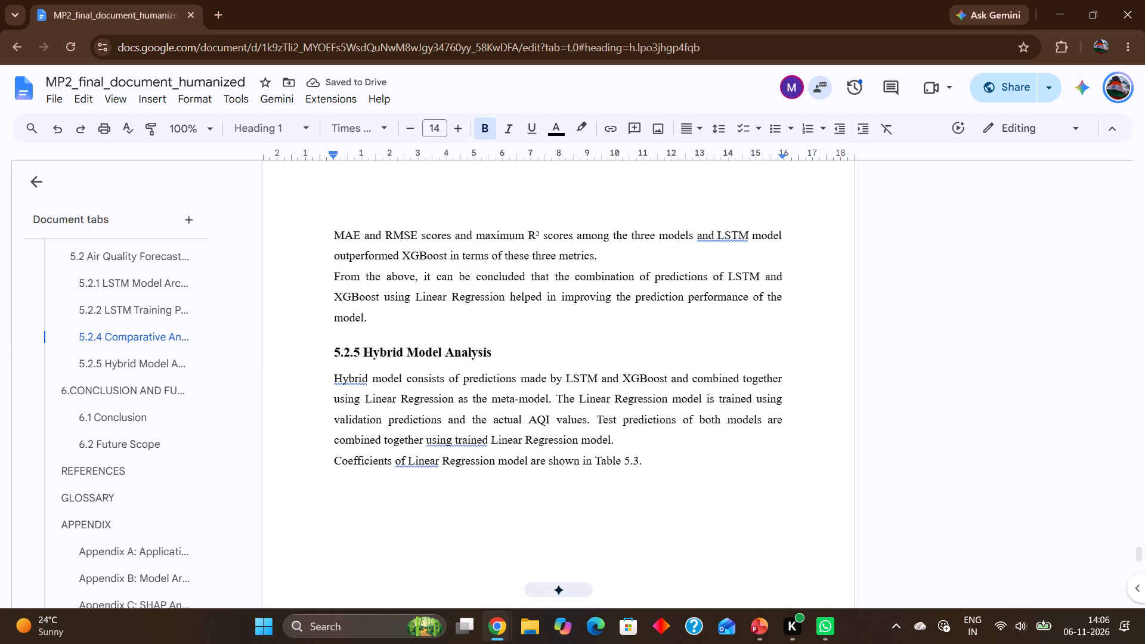
scroll(531, 275, up, 12)
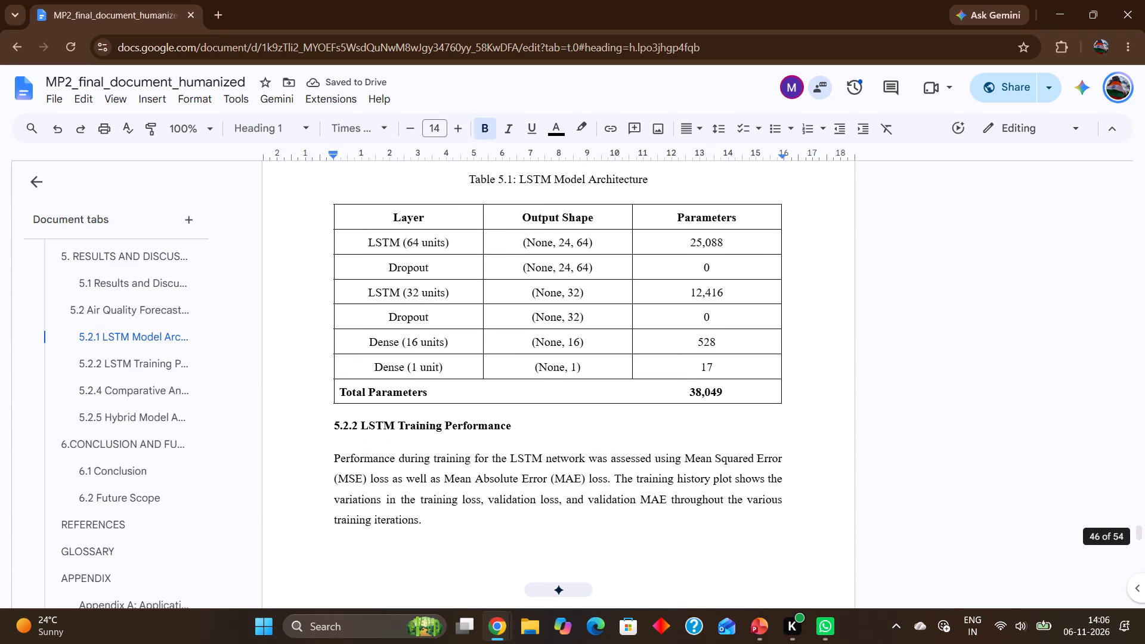
scroll(531, 275, up, 3)
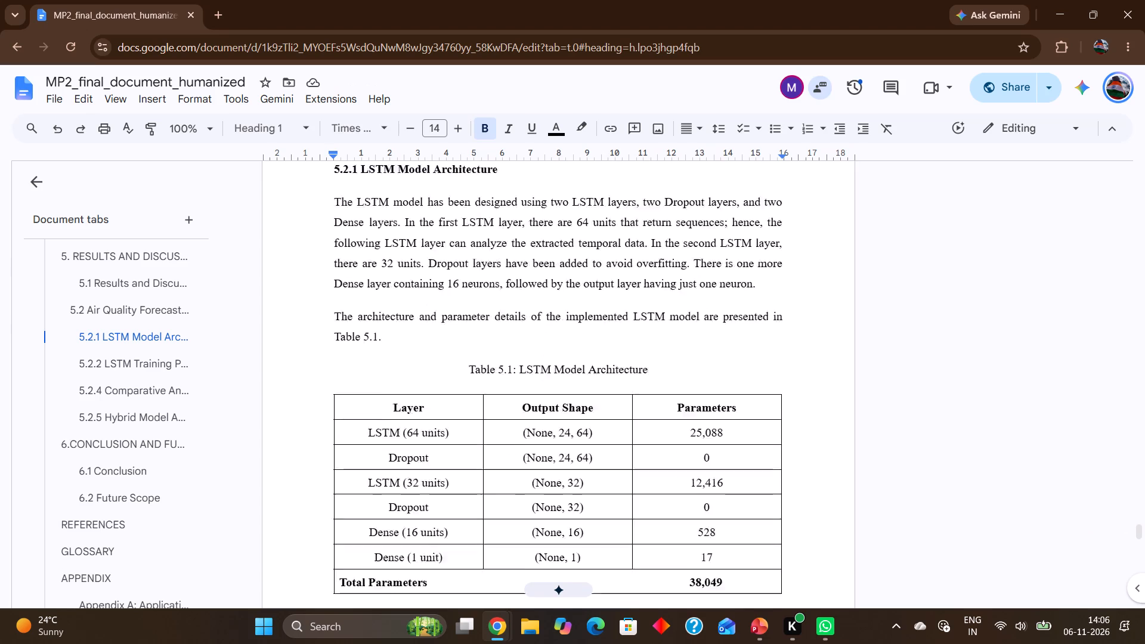
scroll(531, 275, up, 3)
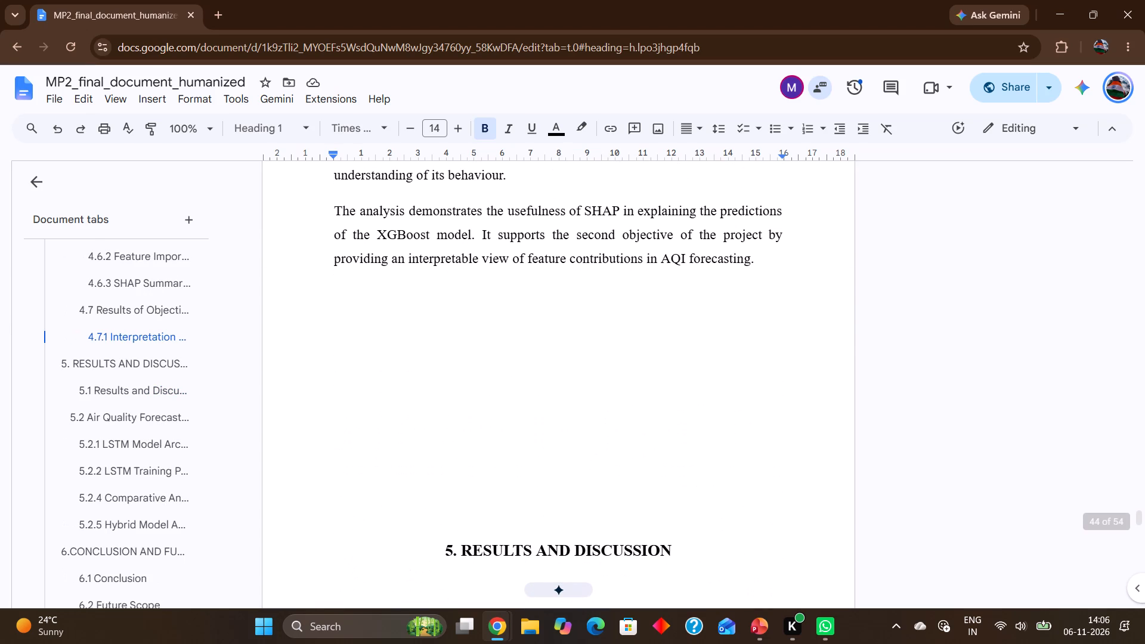
drag(439, 549, 701, 561)
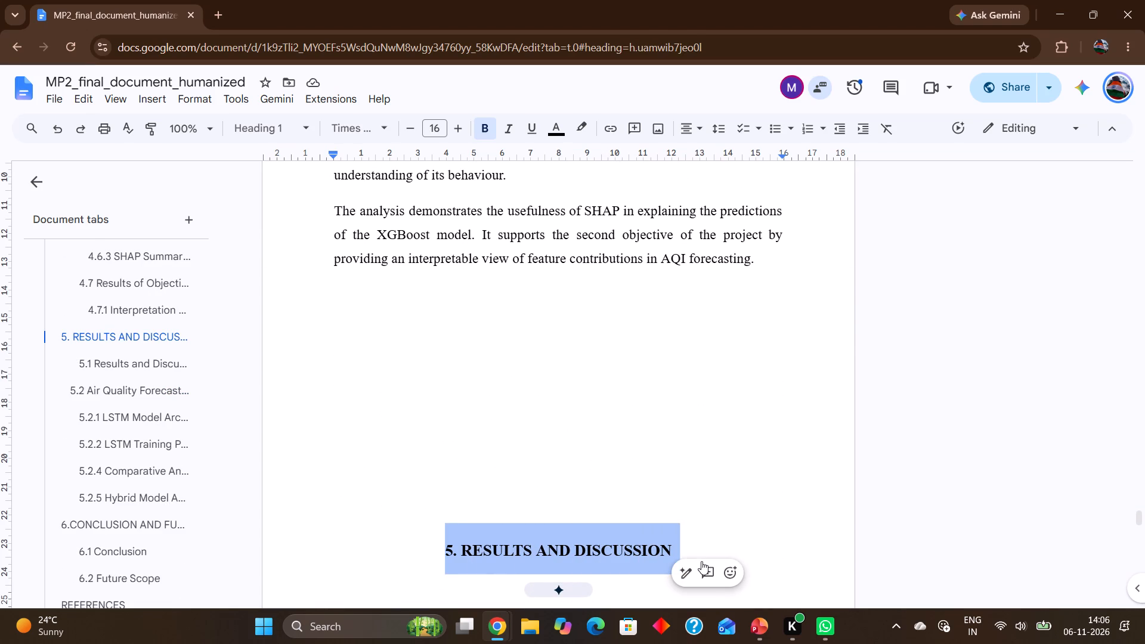
click(702, 478)
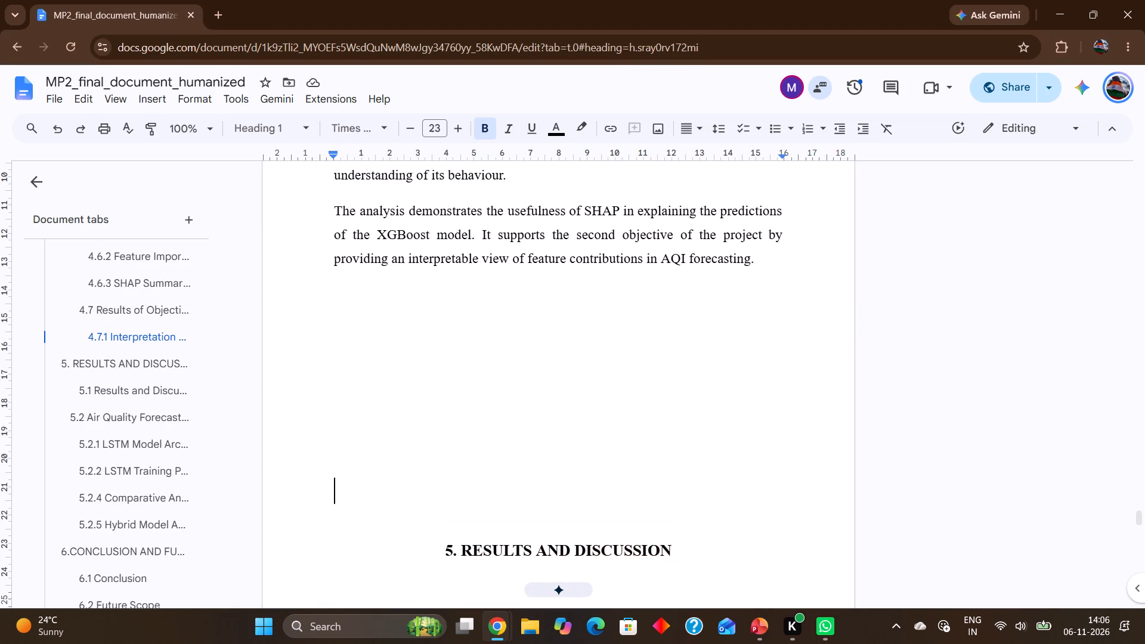
Check the formatting of the "4. IMPLEMENTATION" heading, the "4.1 Dataset Used" subheading and the body text below it.
scroll(573, 405, up, 14)
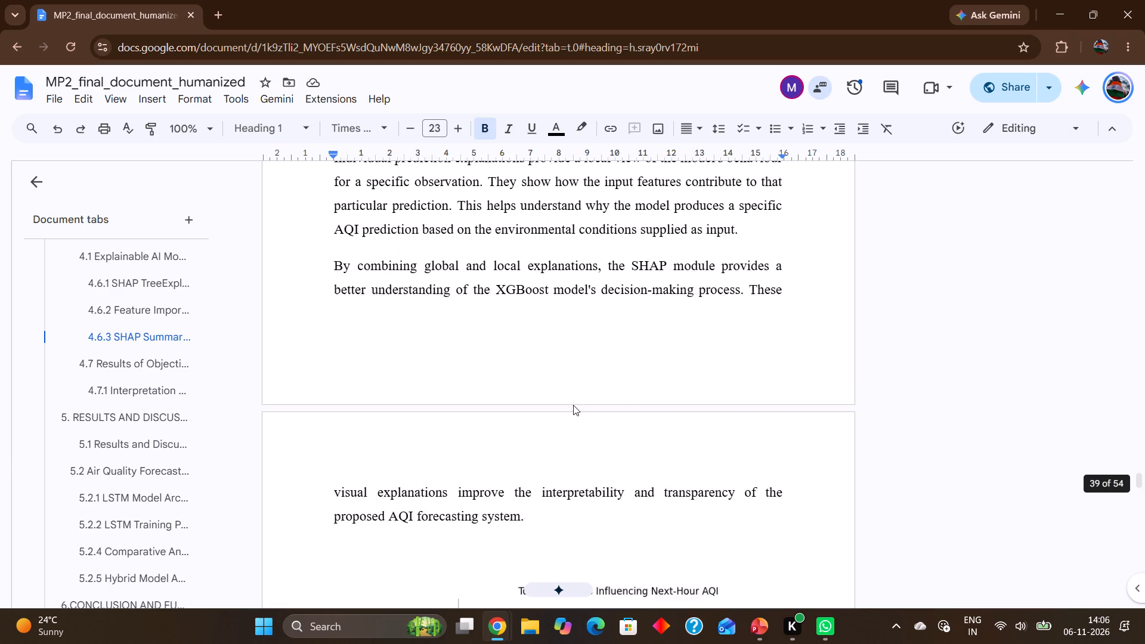
scroll(573, 405, up, 8)
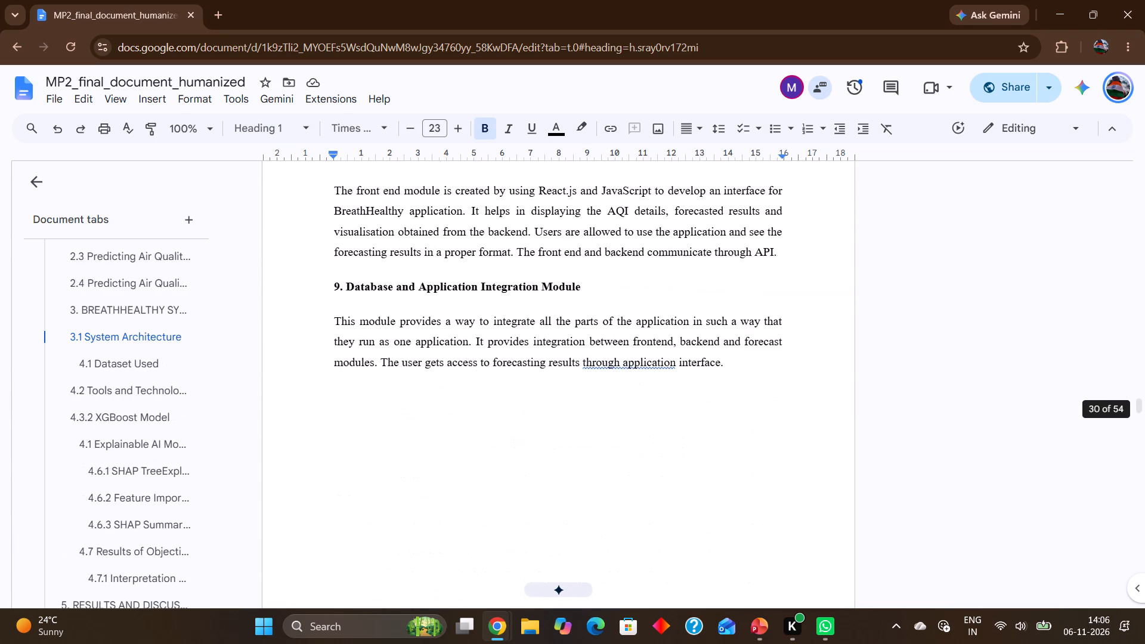
scroll(573, 405, up, 1)
scroll(548, 343, down, 3)
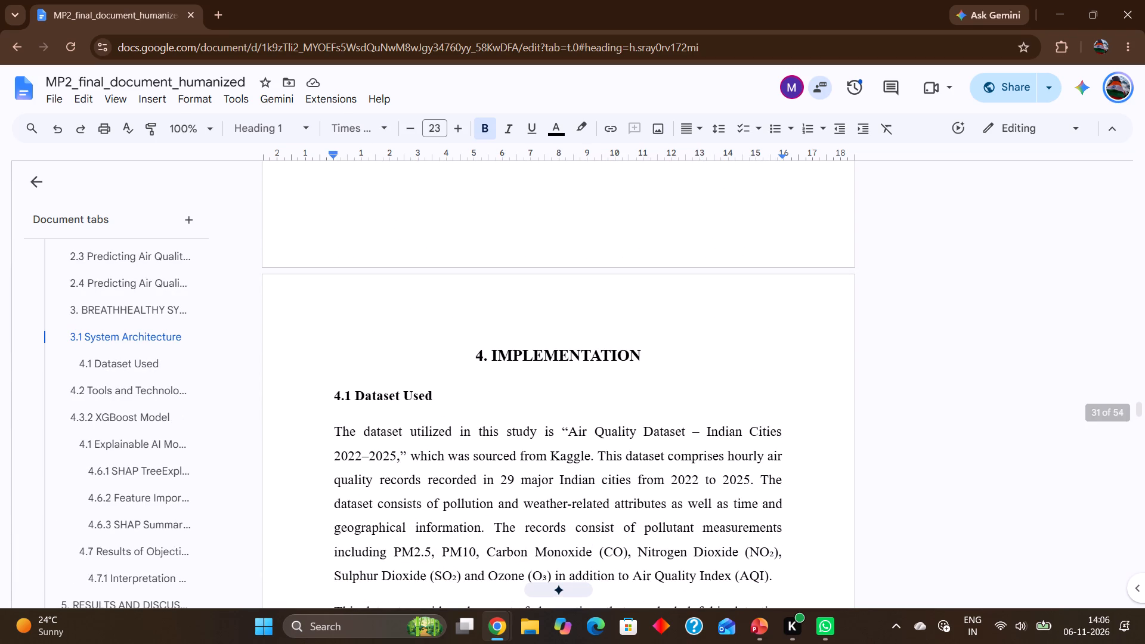
drag(661, 352, 420, 351)
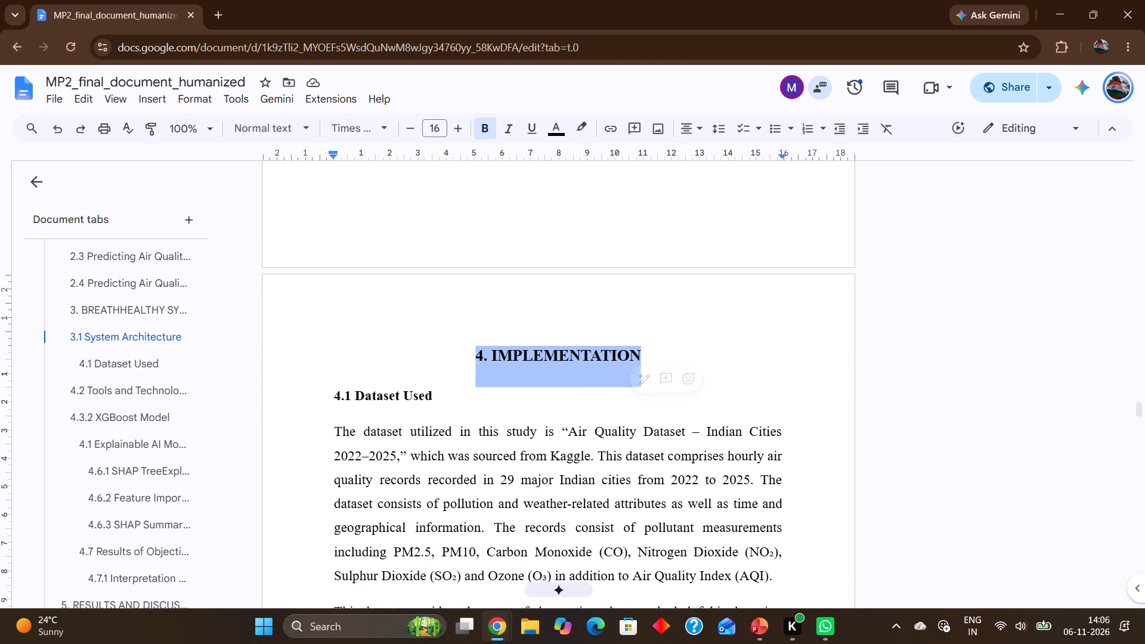
click(640, 291)
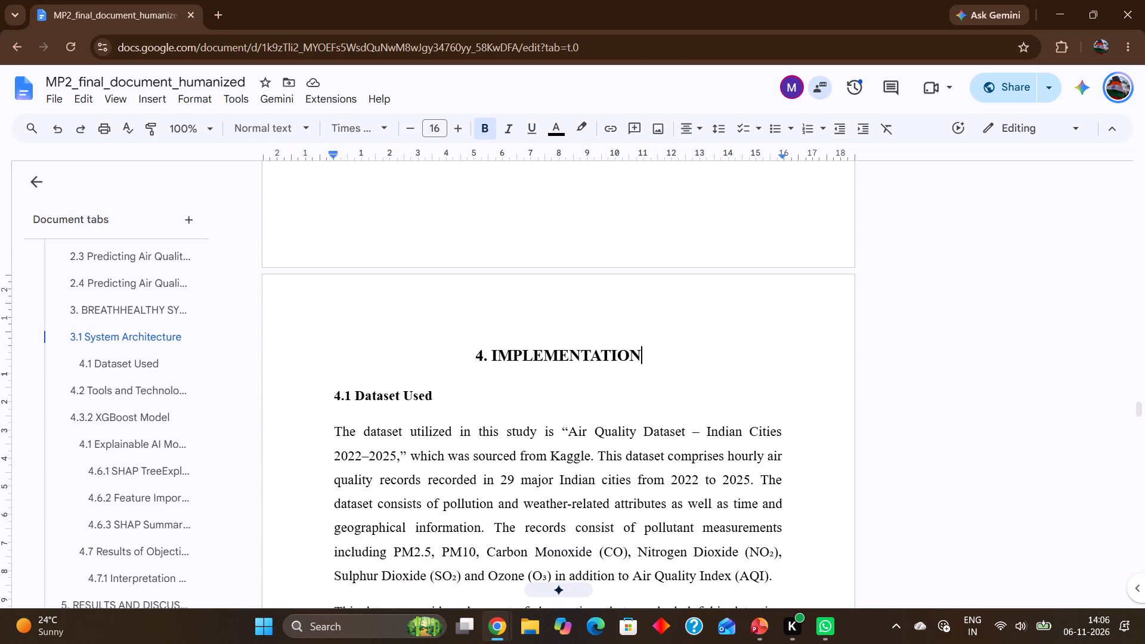
scroll(779, 439, down, 1)
drag(456, 373, 333, 376)
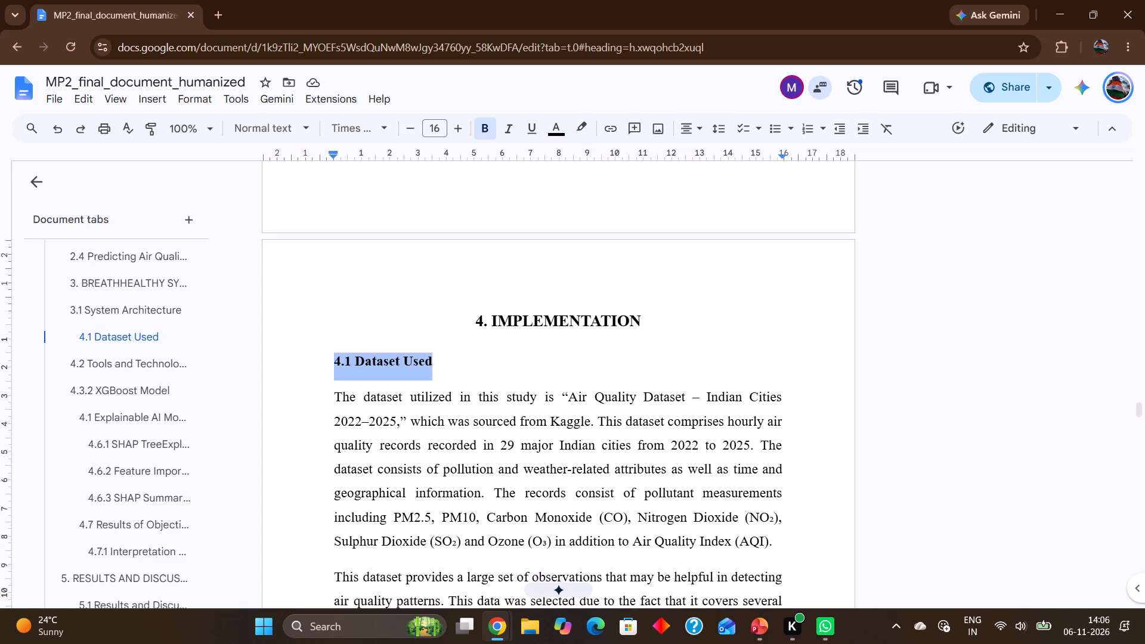
drag(333, 376, 333, 376)
click(644, 414)
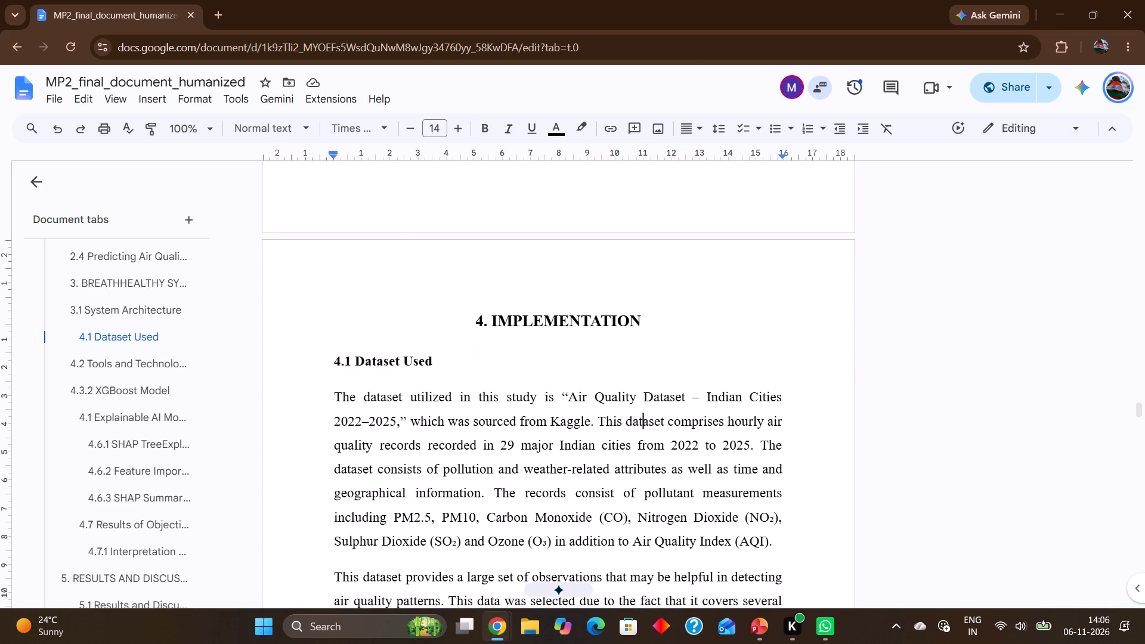
Review the layout and headings from chapter 4 through to the appendix at the end of the document.
scroll(657, 475, down, 4)
scroll(657, 475, up, 4)
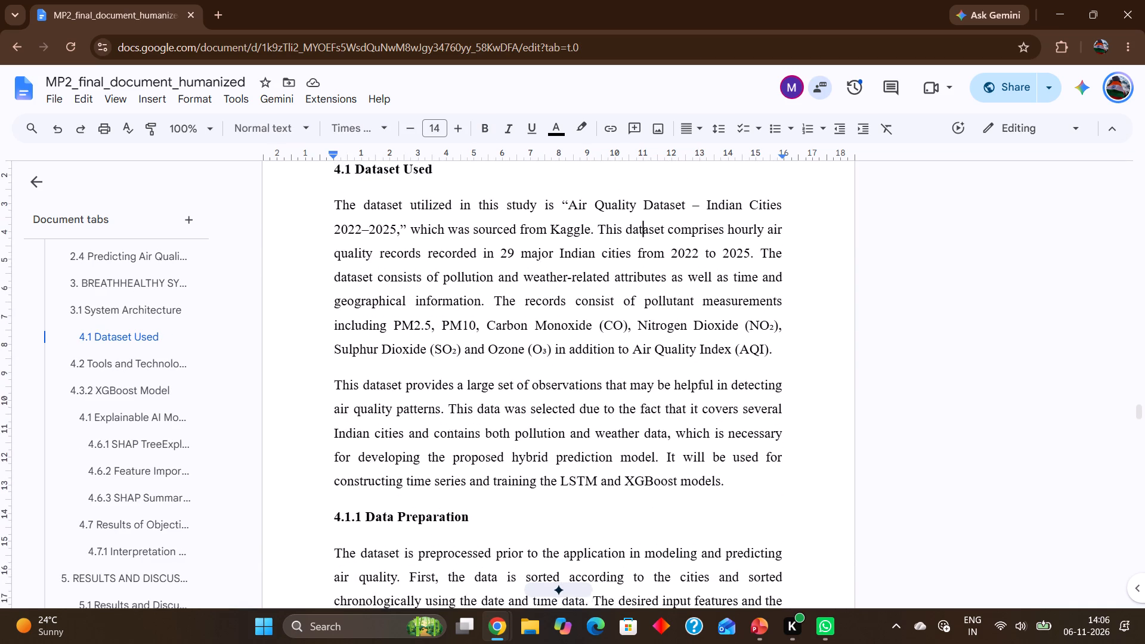
scroll(657, 475, down, 2)
scroll(657, 475, up, 2)
scroll(657, 475, down, 2)
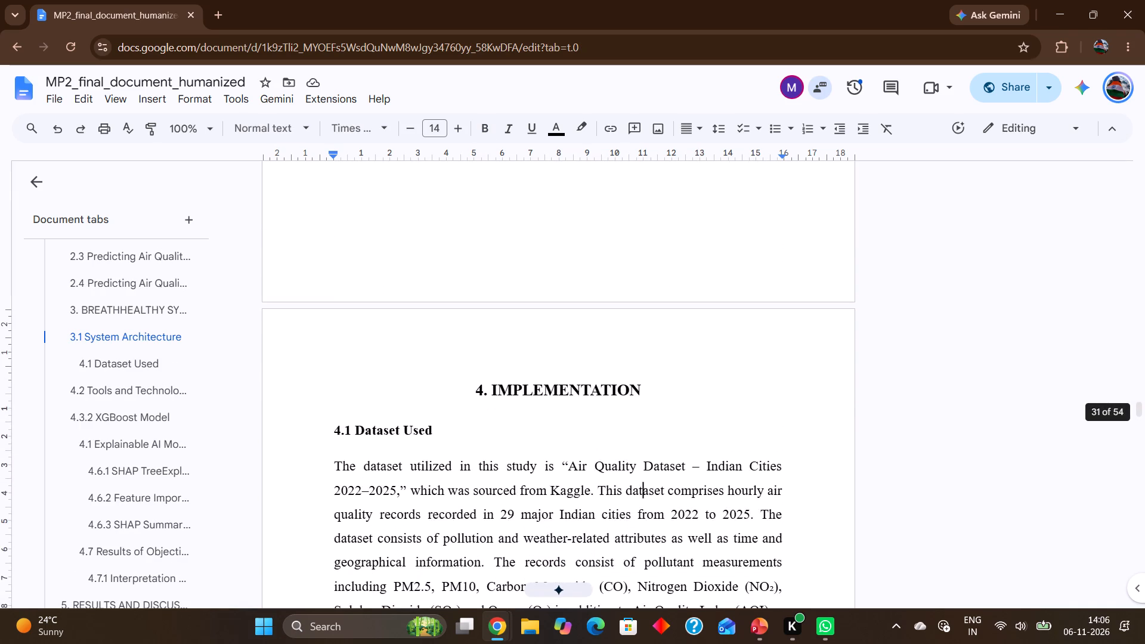
scroll(657, 475, down, 11)
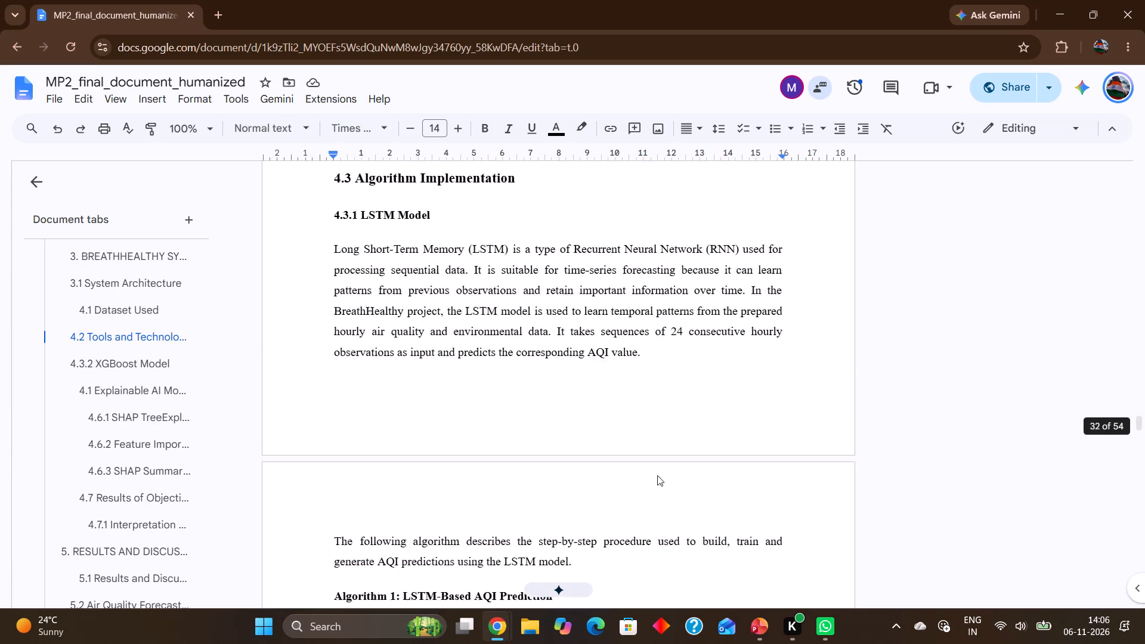
scroll(657, 475, down, 8)
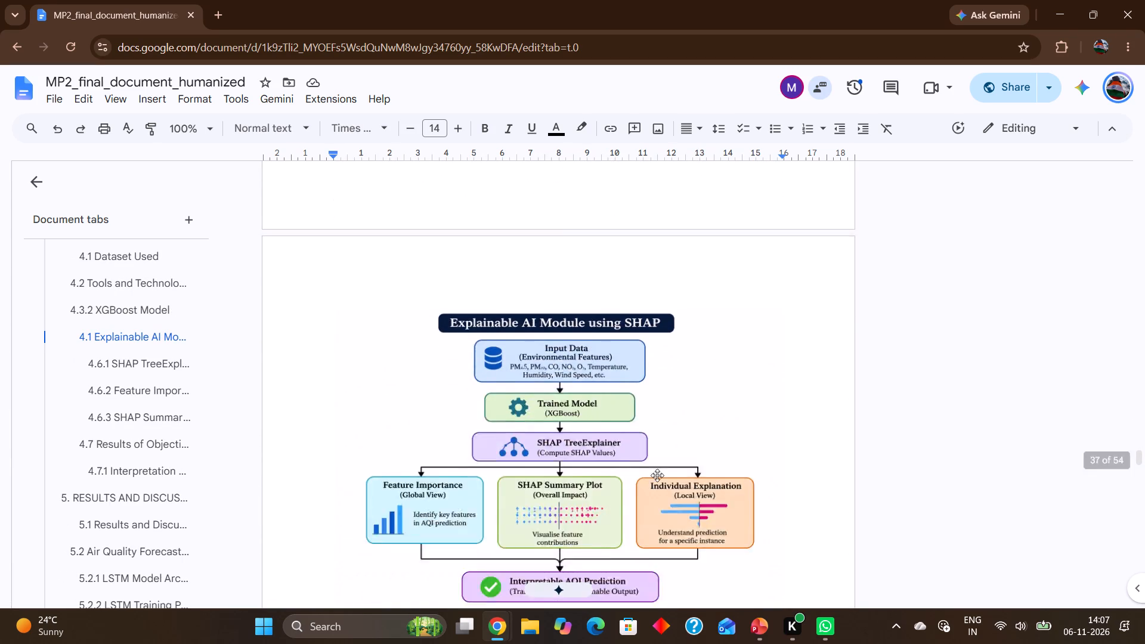
scroll(657, 475, down, 10)
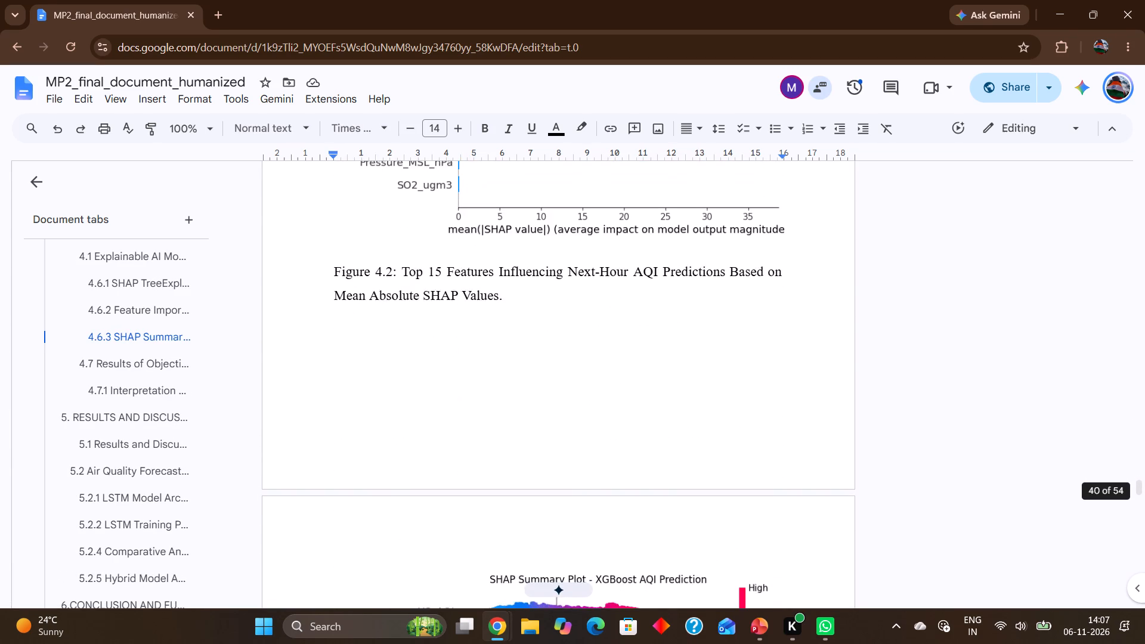
scroll(657, 475, down, 11)
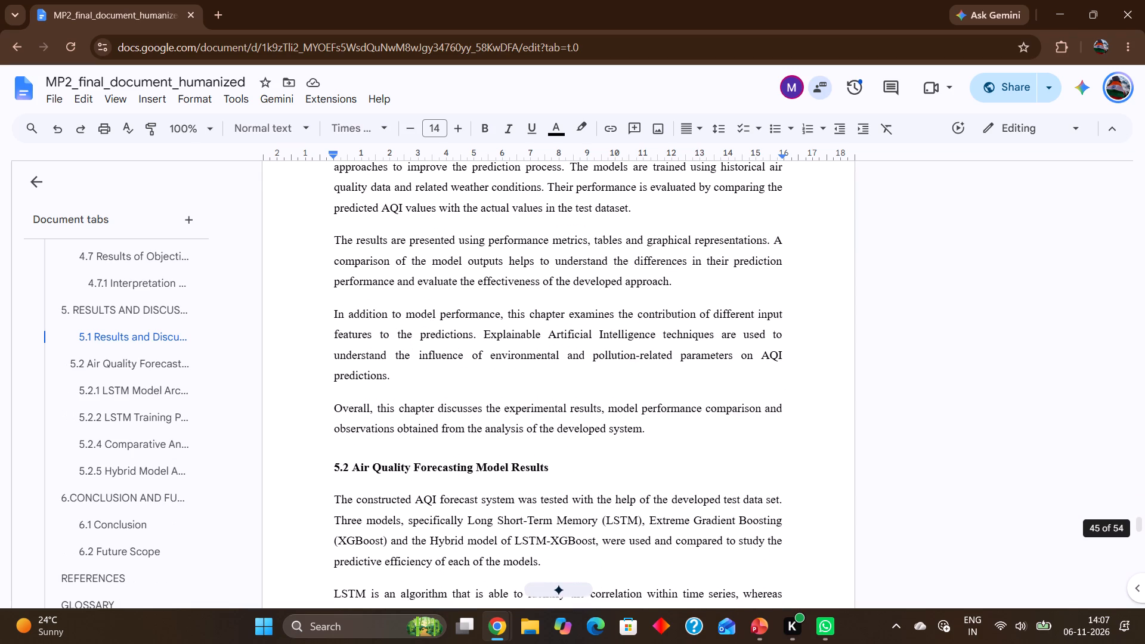
scroll(657, 475, down, 7)
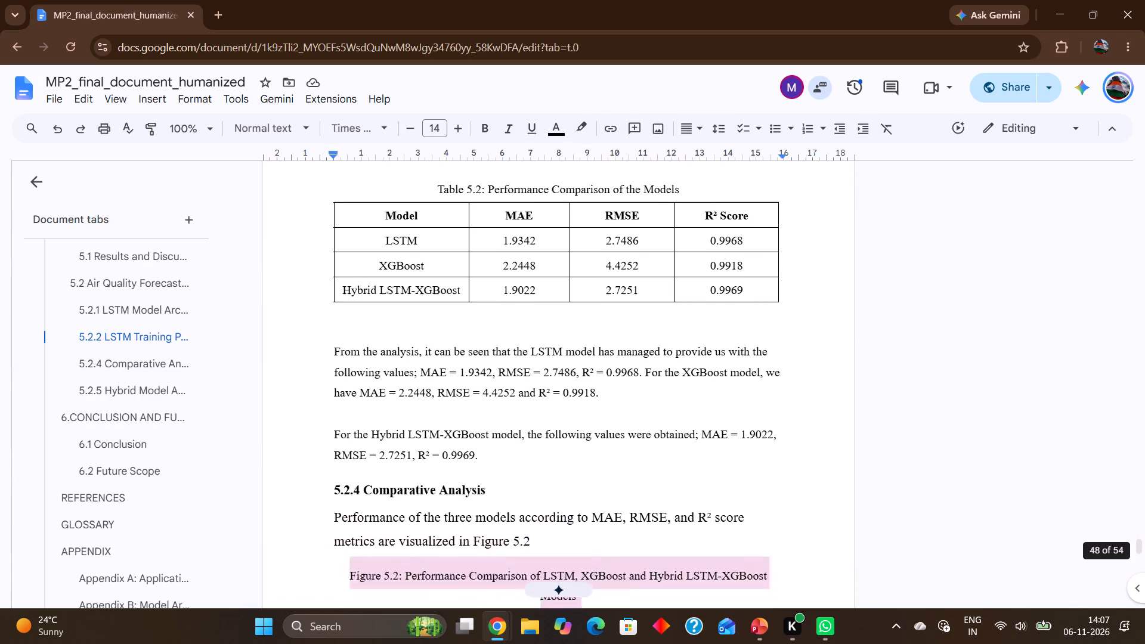
scroll(657, 475, down, 10)
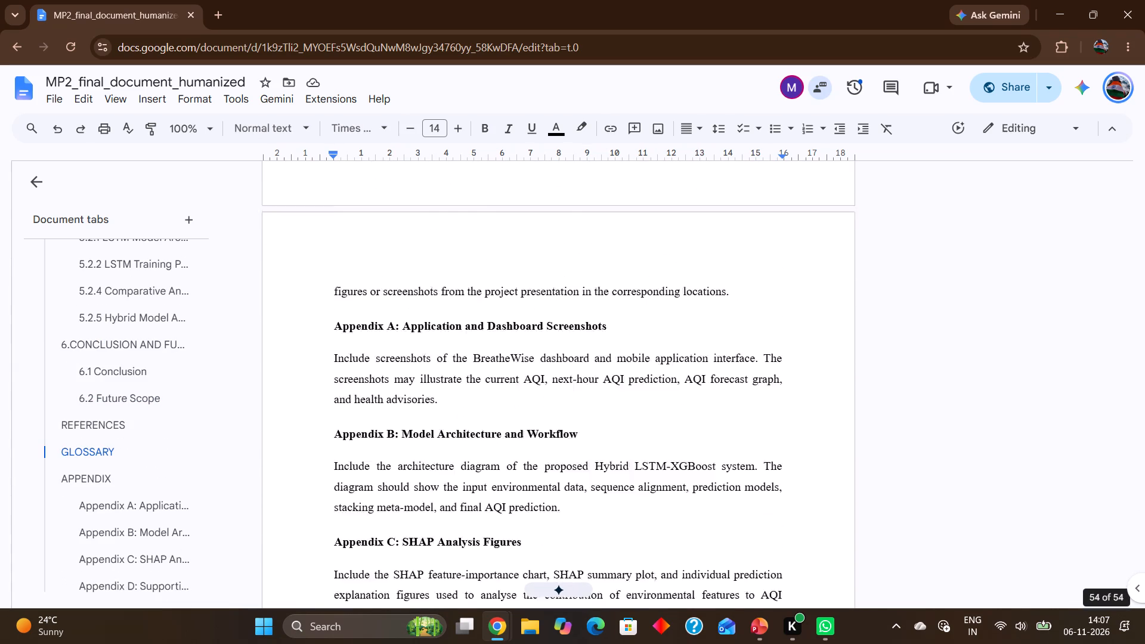
scroll(657, 475, down, 2)
Insert three blank lines above the "6.CONCLUSION AND FUTURE SCOPE" heading so the chapter starts on a new page.
scroll(657, 475, up, 4)
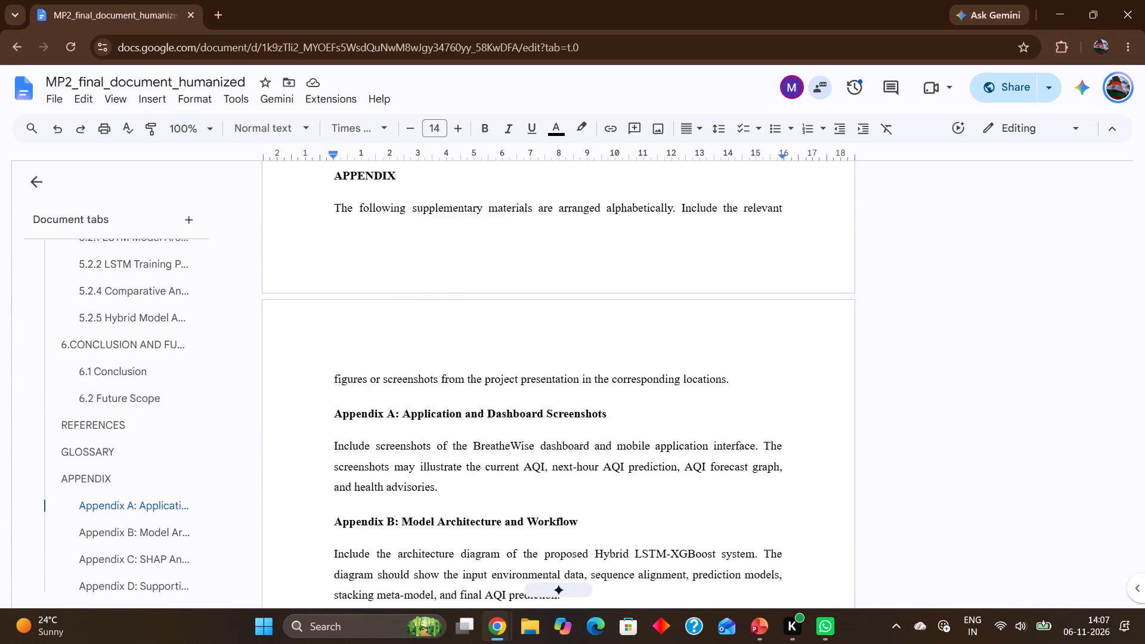
scroll(657, 475, up, 8)
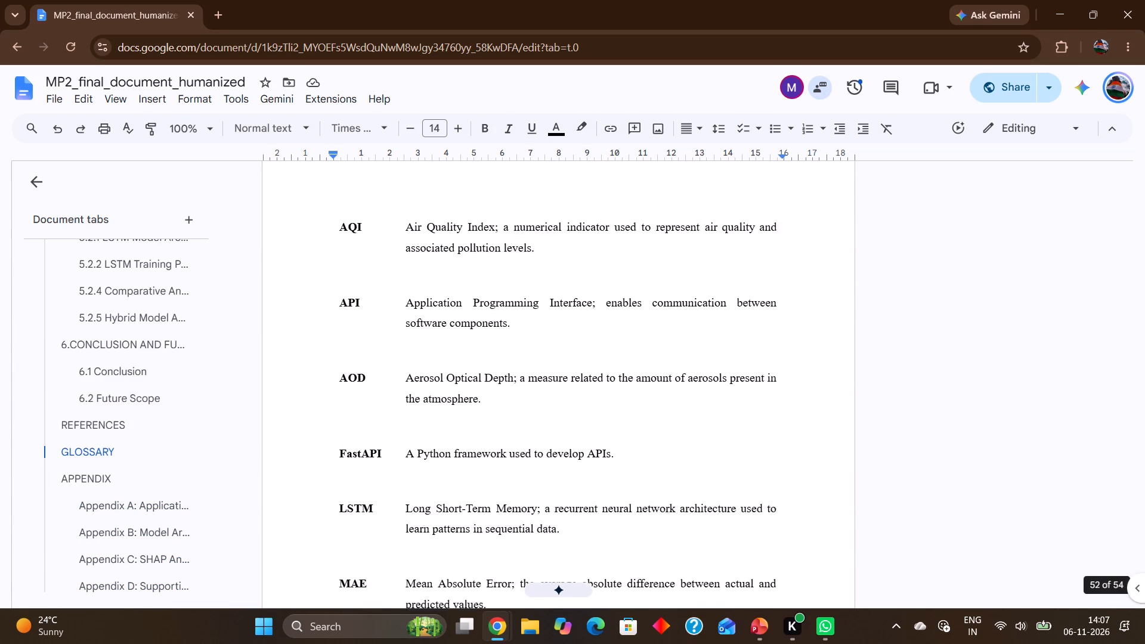
scroll(657, 475, up, 7)
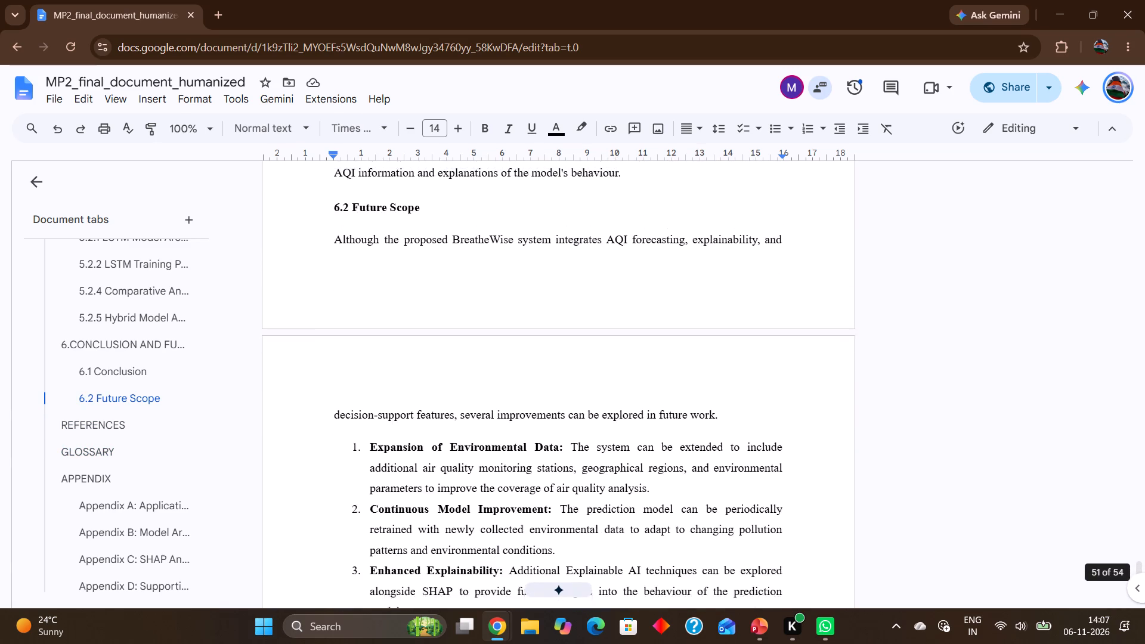
scroll(657, 475, up, 3)
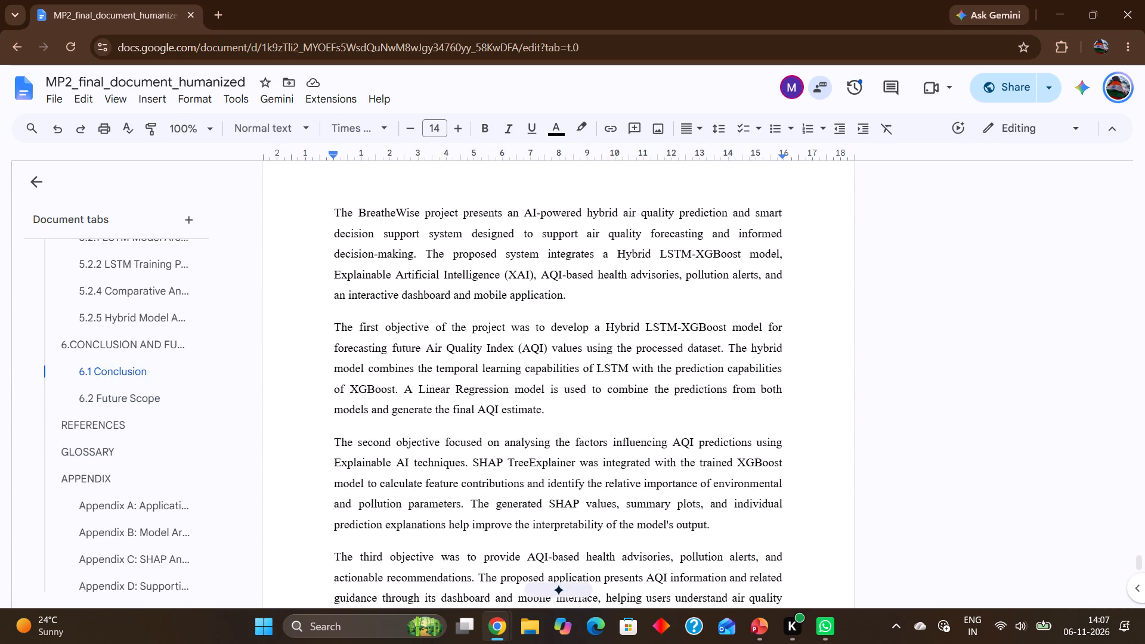
scroll(657, 475, up, 2)
click(401, 209)
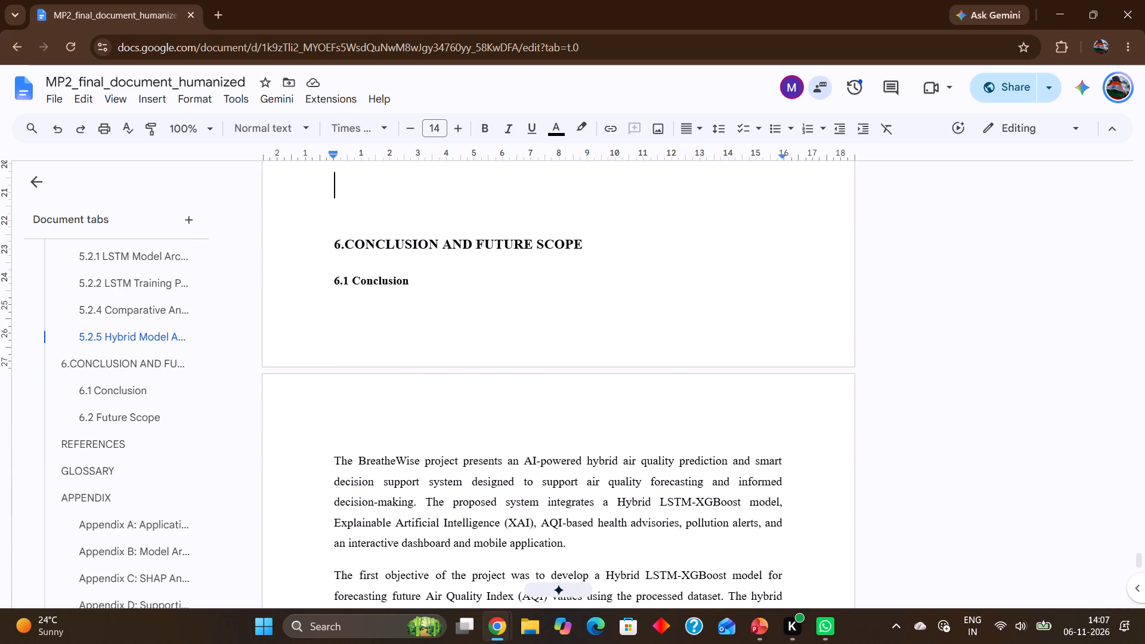
key(Return)
key(Return)
key(Return)
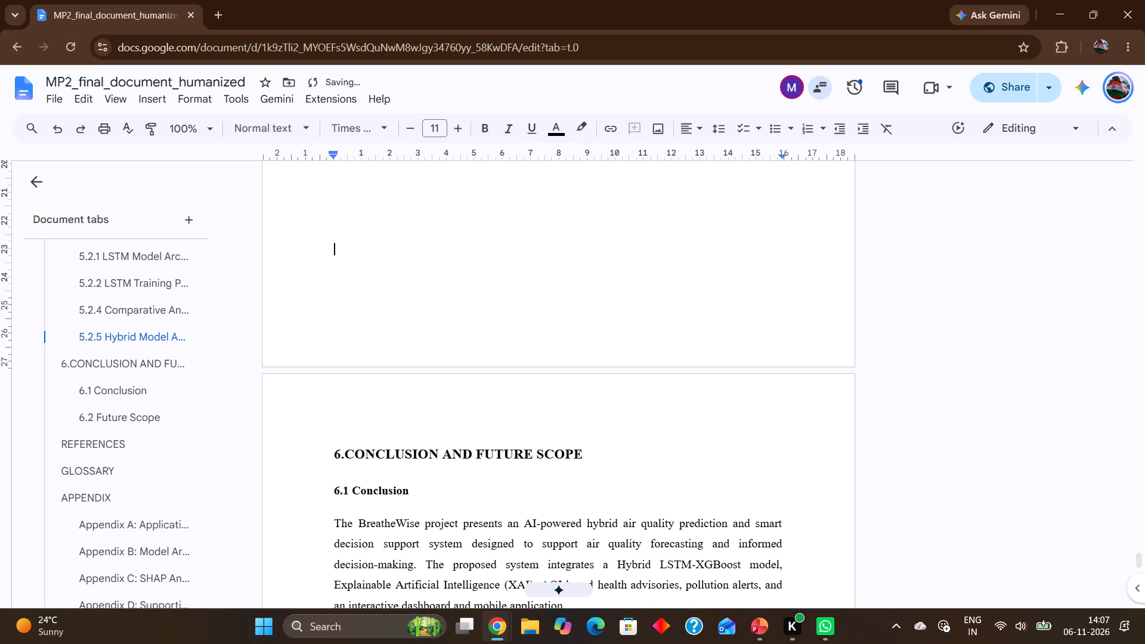
Centre the "6.CONCLUSION AND FUTURE SCOPE" heading.
drag(330, 450, 623, 472)
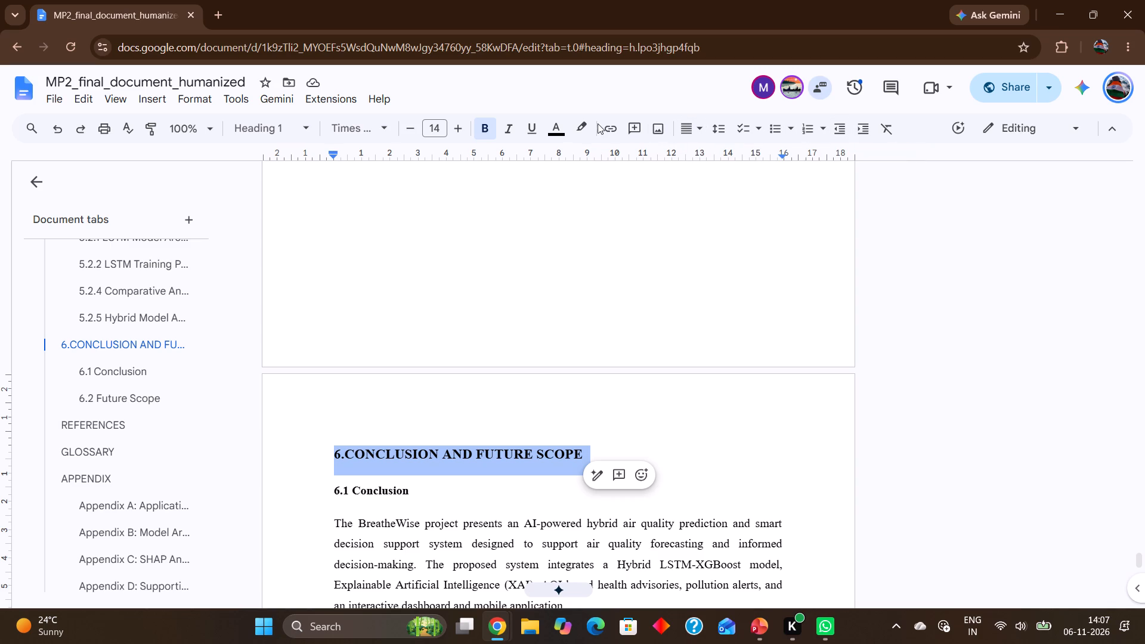
click(700, 135)
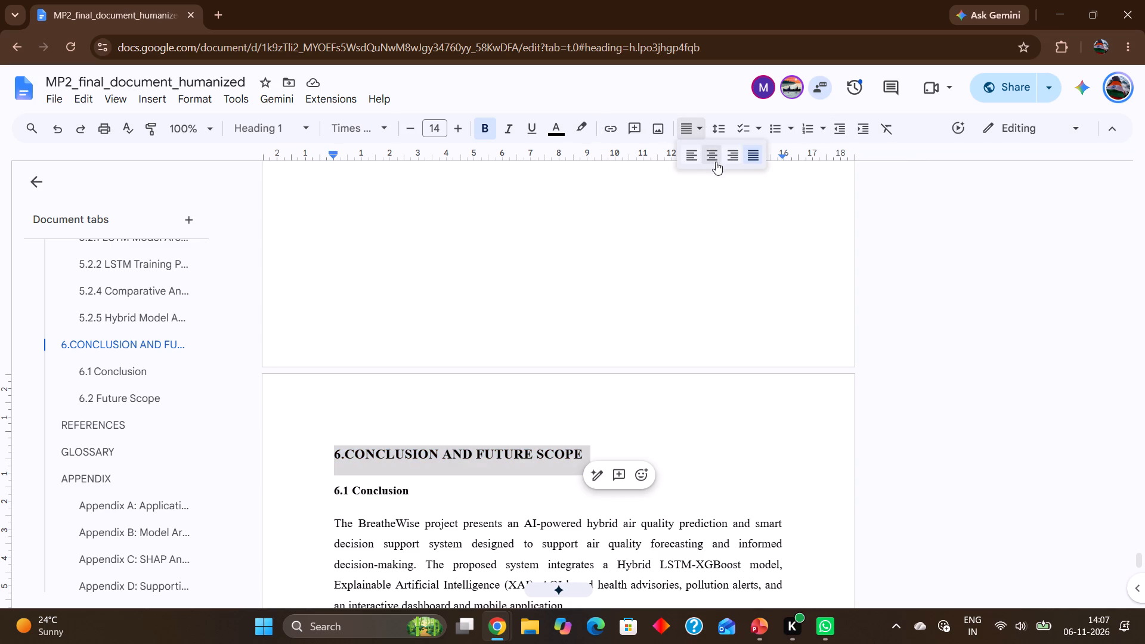
click(716, 162)
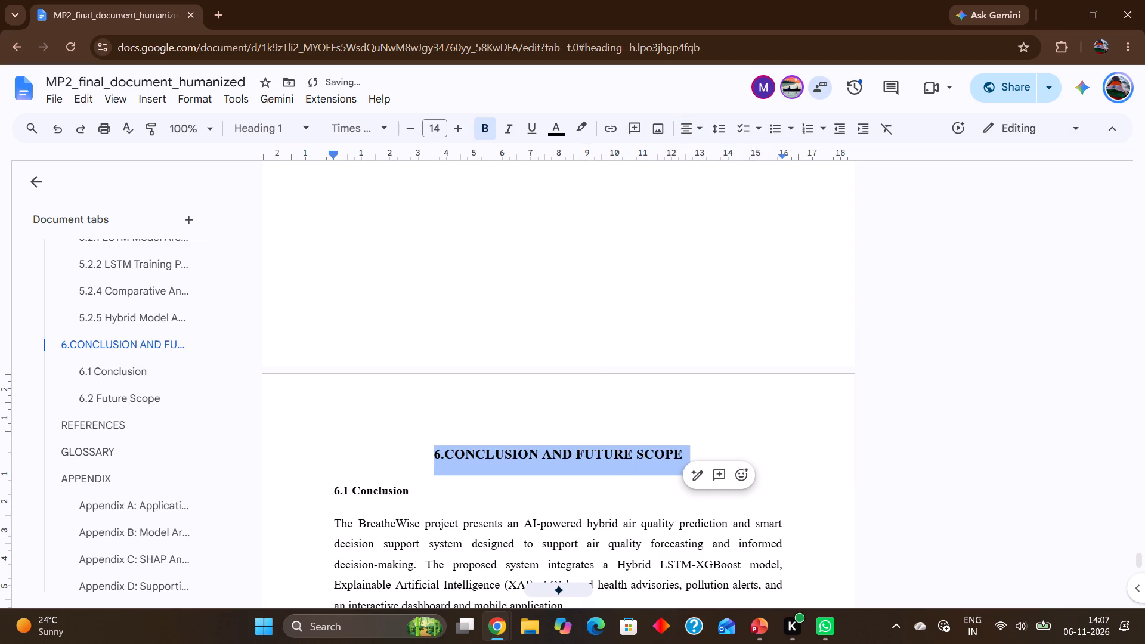
Set the font size of the "6.1 Conclusion" subheading to 14.
click(490, 506)
drag(443, 495, 426, 495)
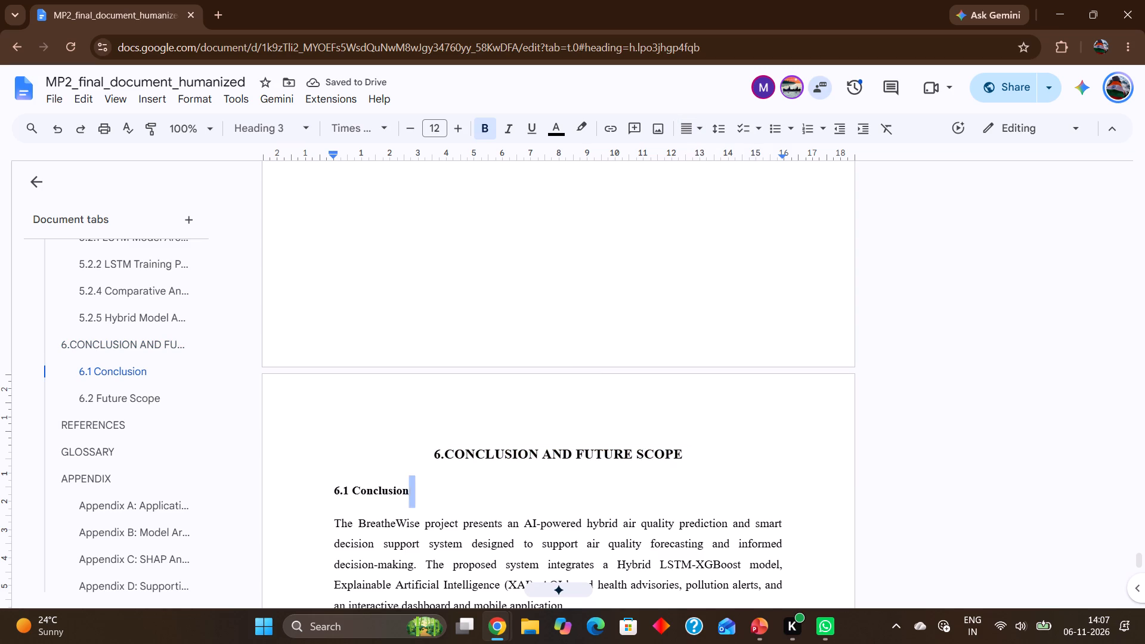
drag(426, 495, 322, 501)
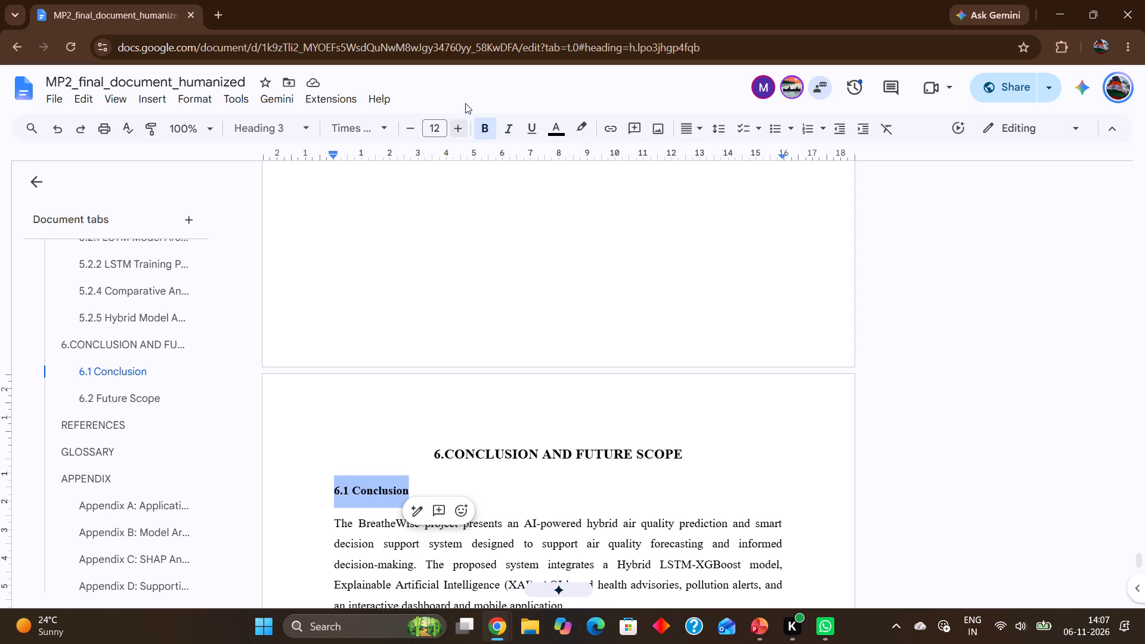
click(457, 122)
click(457, 122)
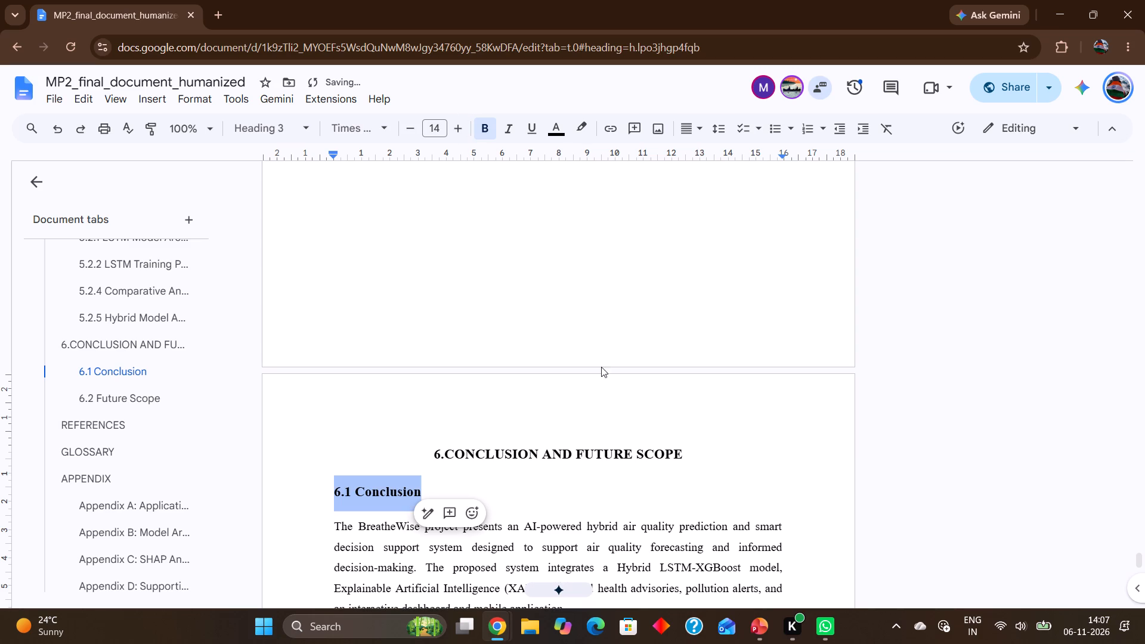
click(595, 490)
Indent the first line of each of the six body paragraphs under the "6.1 Conclusion" subheading by one tab.
scroll(562, 510, down, 2)
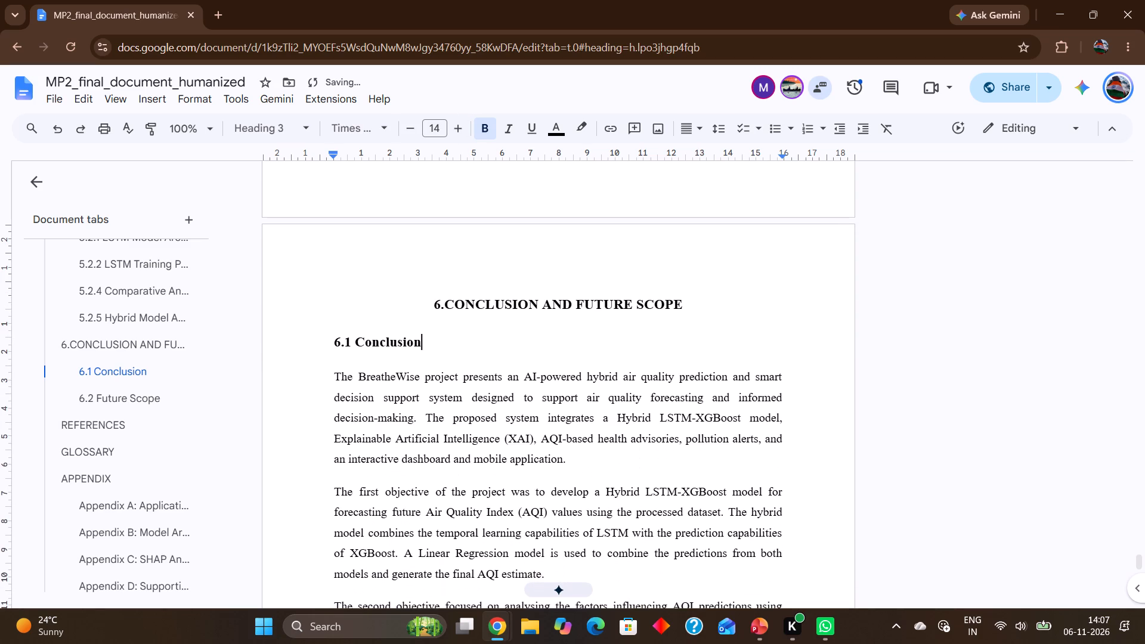
click(335, 375)
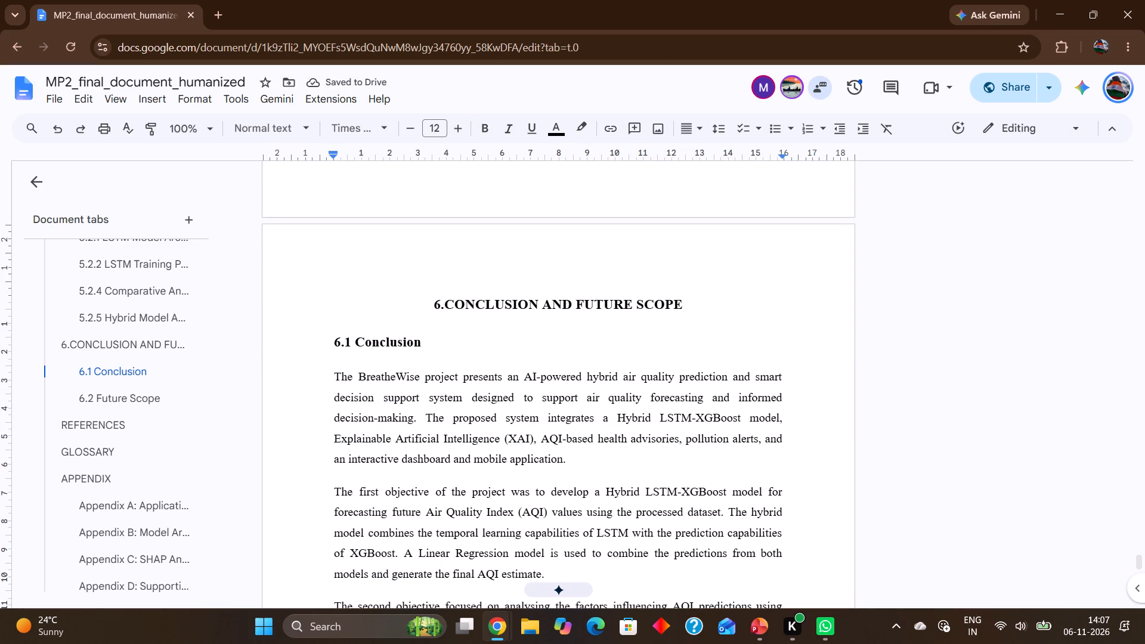
key(Tab)
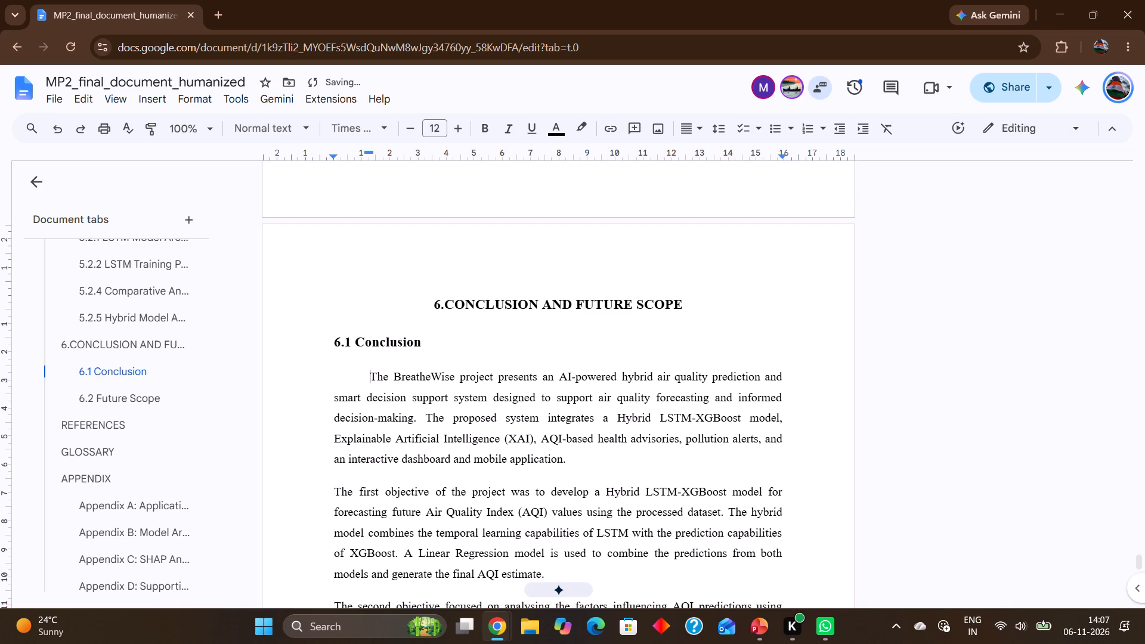
click(335, 494)
key(Tab)
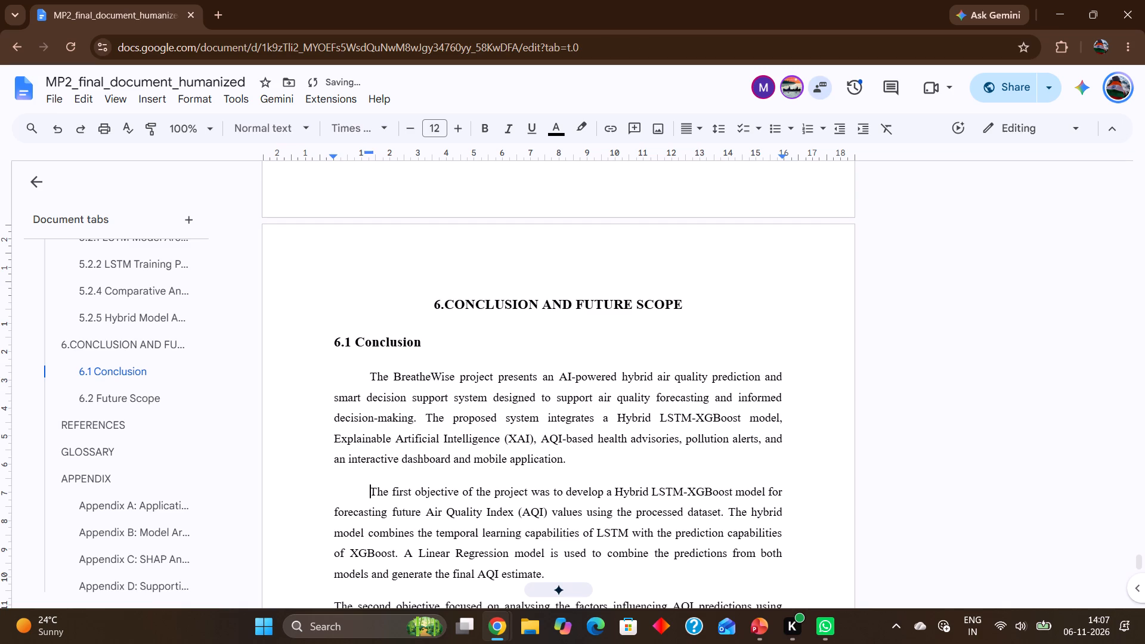
scroll(590, 520, down, 2)
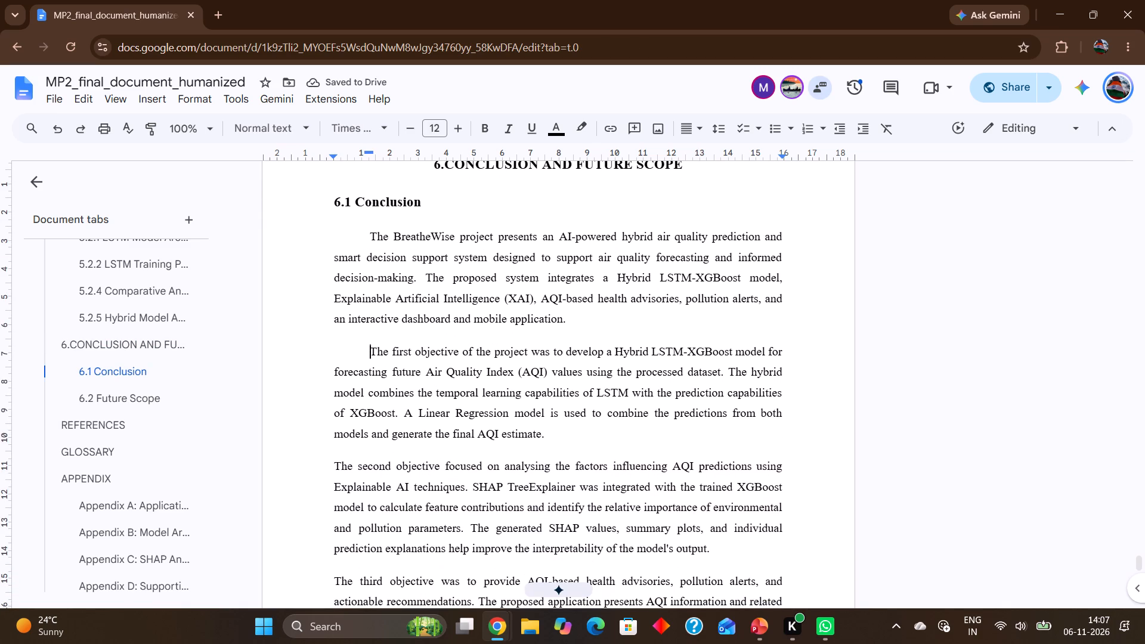
click(333, 469)
key(Tab)
scroll(525, 434, down, 2)
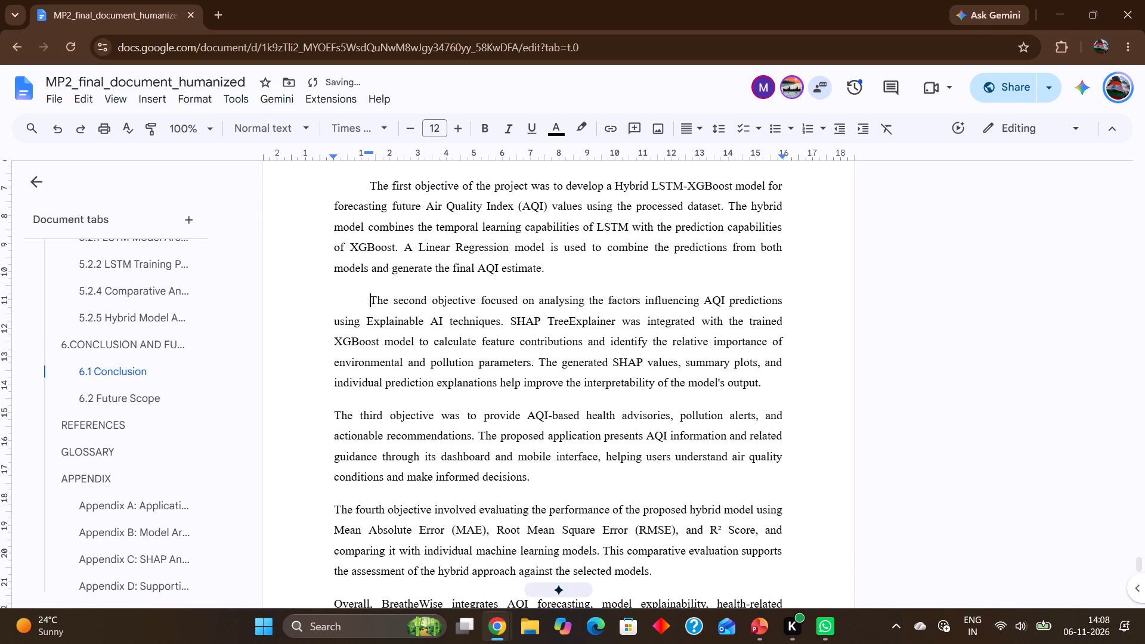
click(335, 413)
key(Tab)
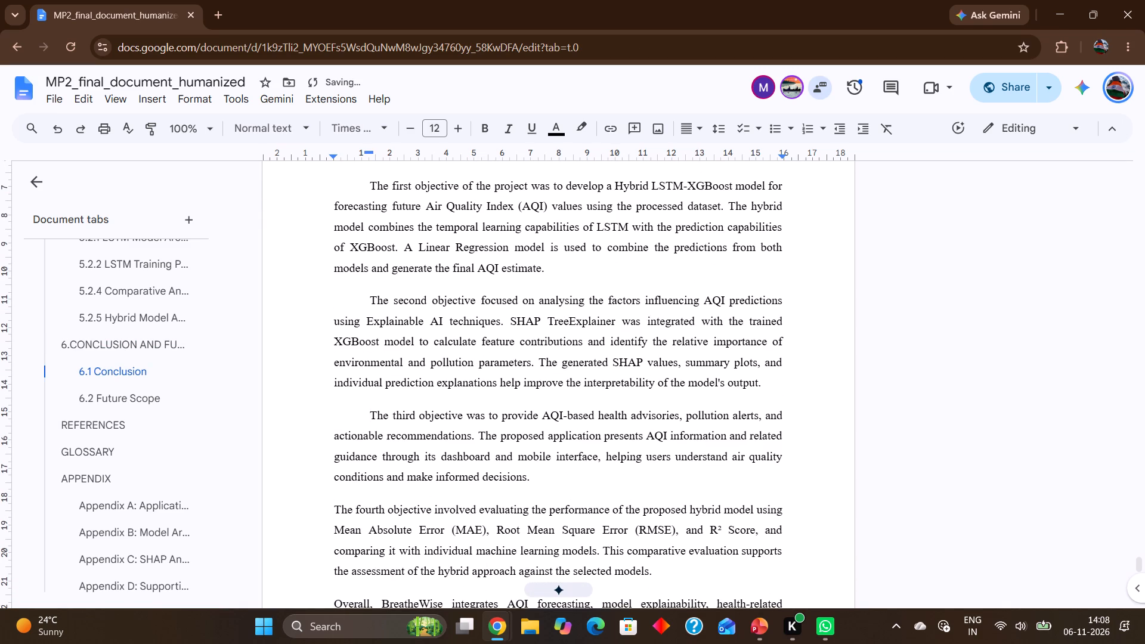
scroll(541, 515, down, 1)
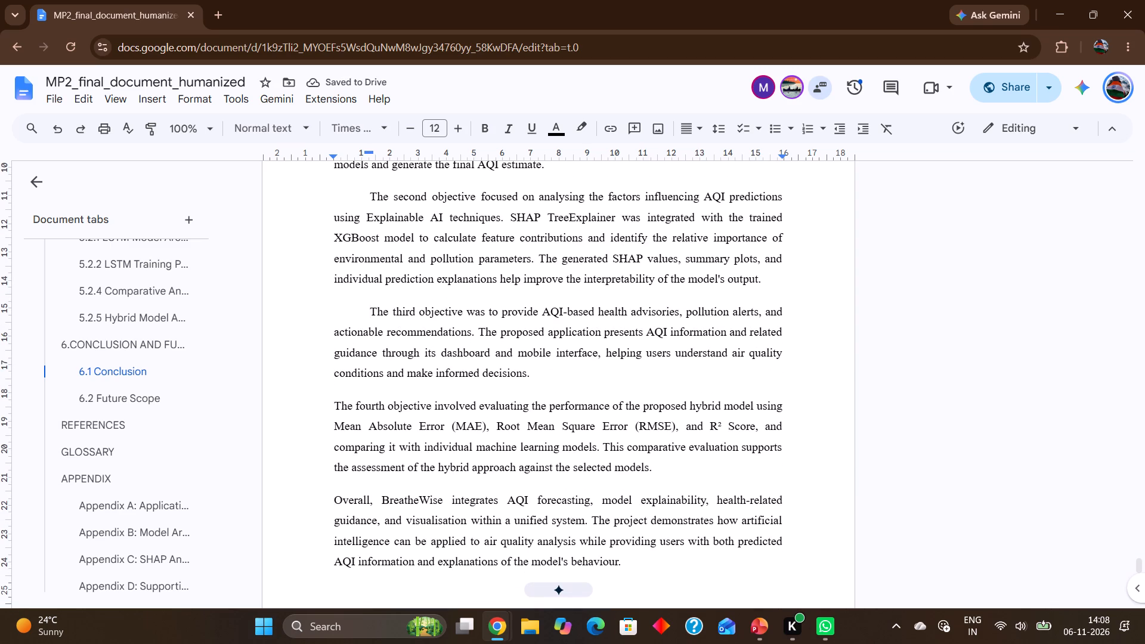
click(338, 407)
key(Left)
key(Tab)
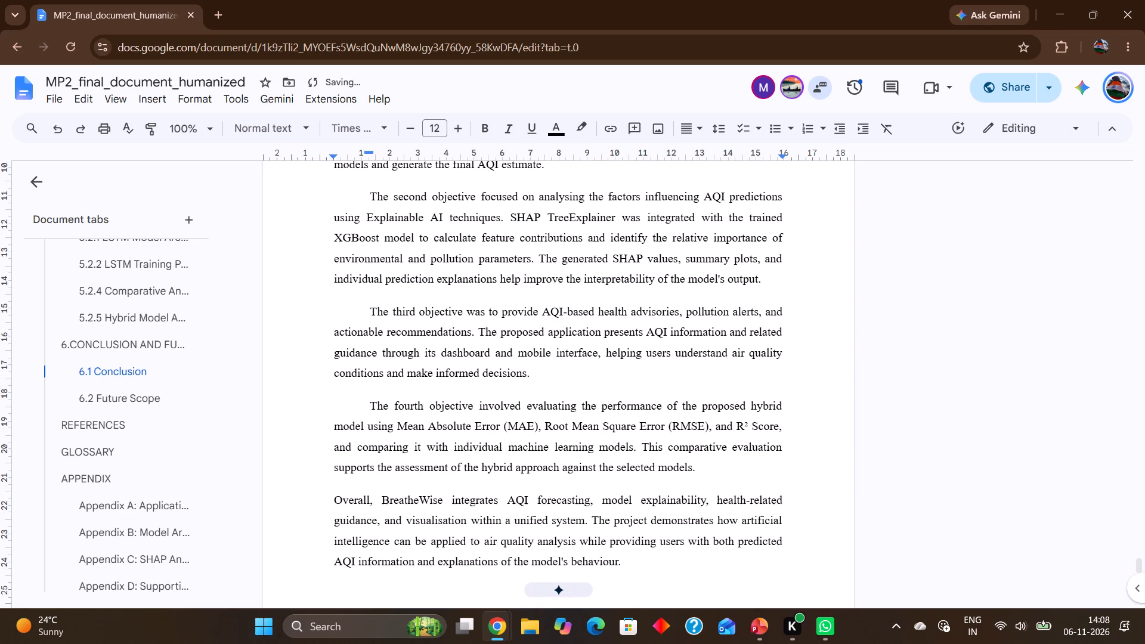
click(332, 504)
key(Tab)
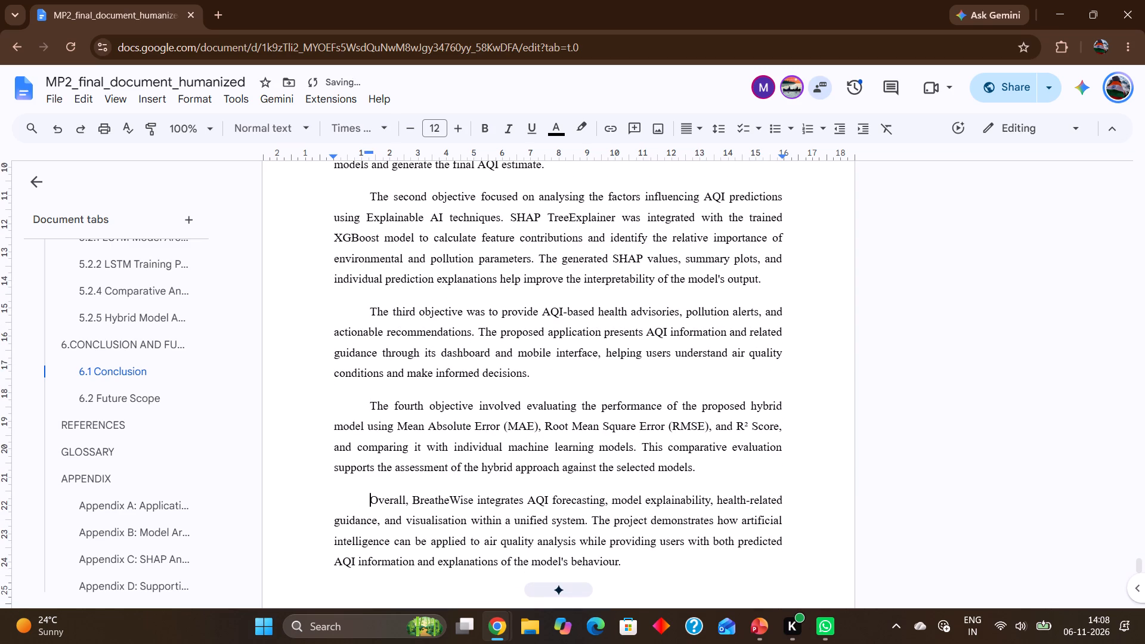
Set the font size of the "6.2 Future Scope" subheading to 14.
scroll(550, 499, down, 3)
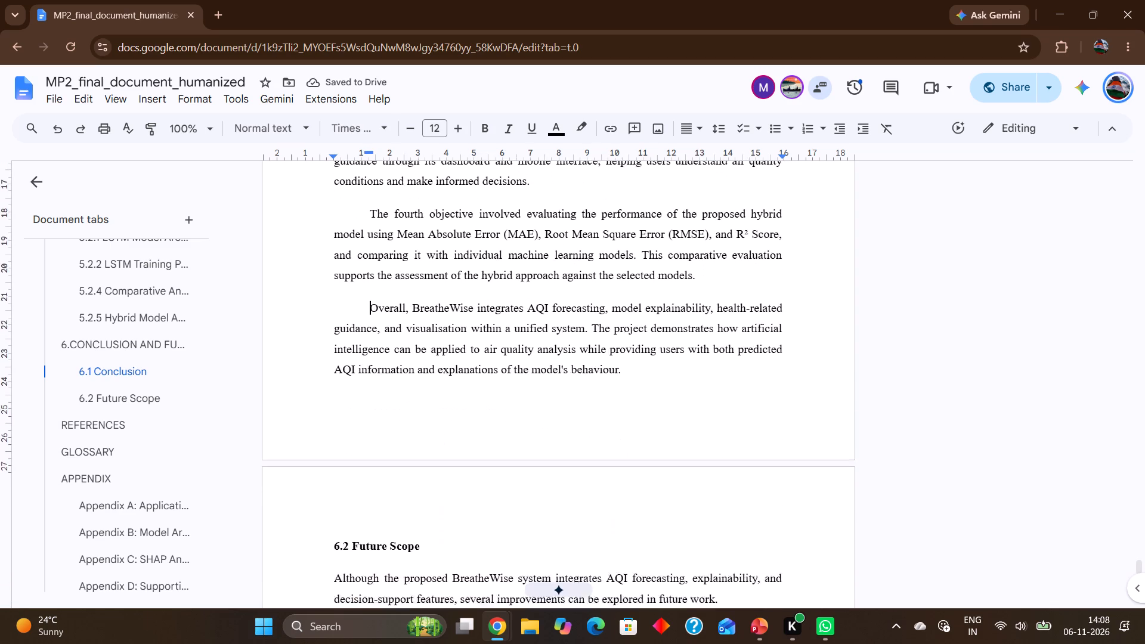
scroll(550, 499, down, 2)
drag(428, 305, 348, 306)
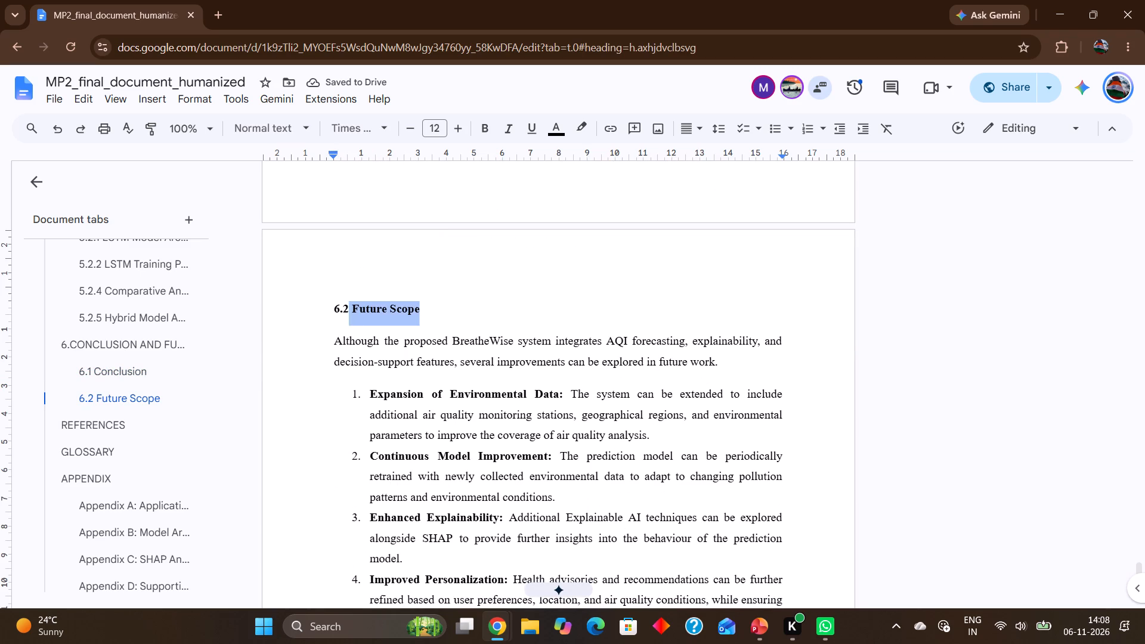
drag(348, 306, 332, 308)
double_click(459, 130)
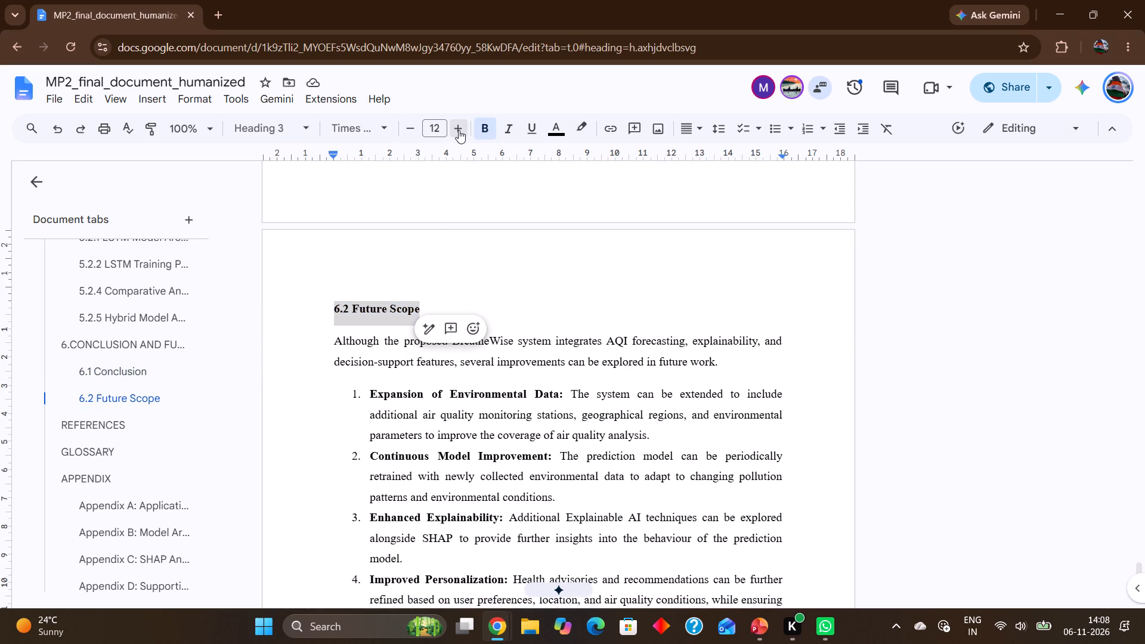
click(550, 313)
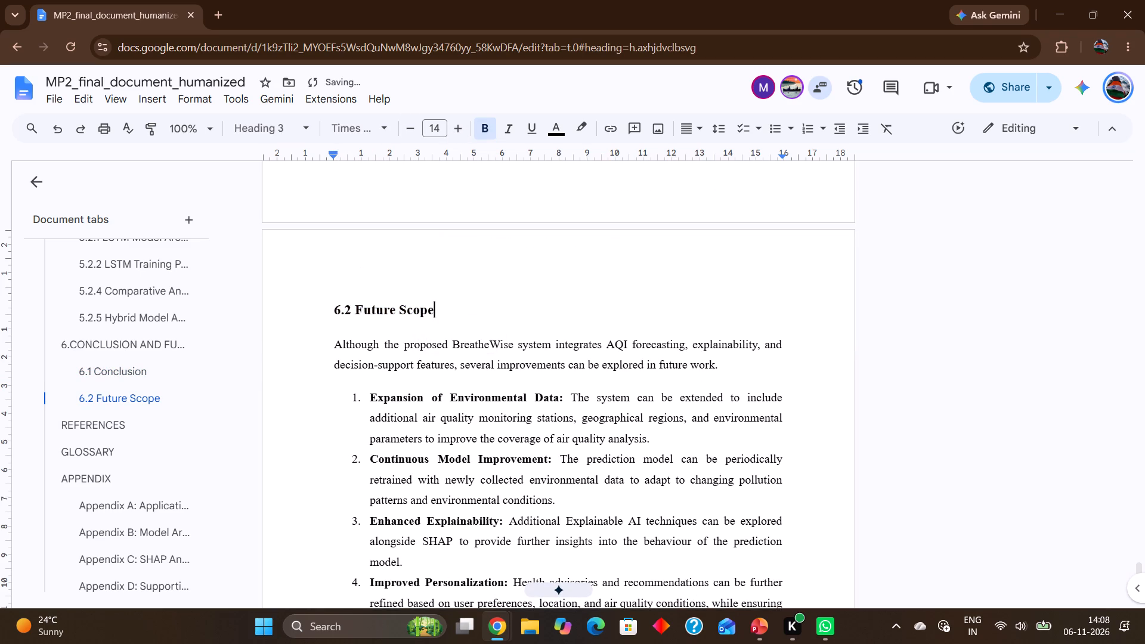
Indent the first line of the introductory paragraph under "6.2 Future Scope" by one tab.
click(333, 343)
key(Tab)
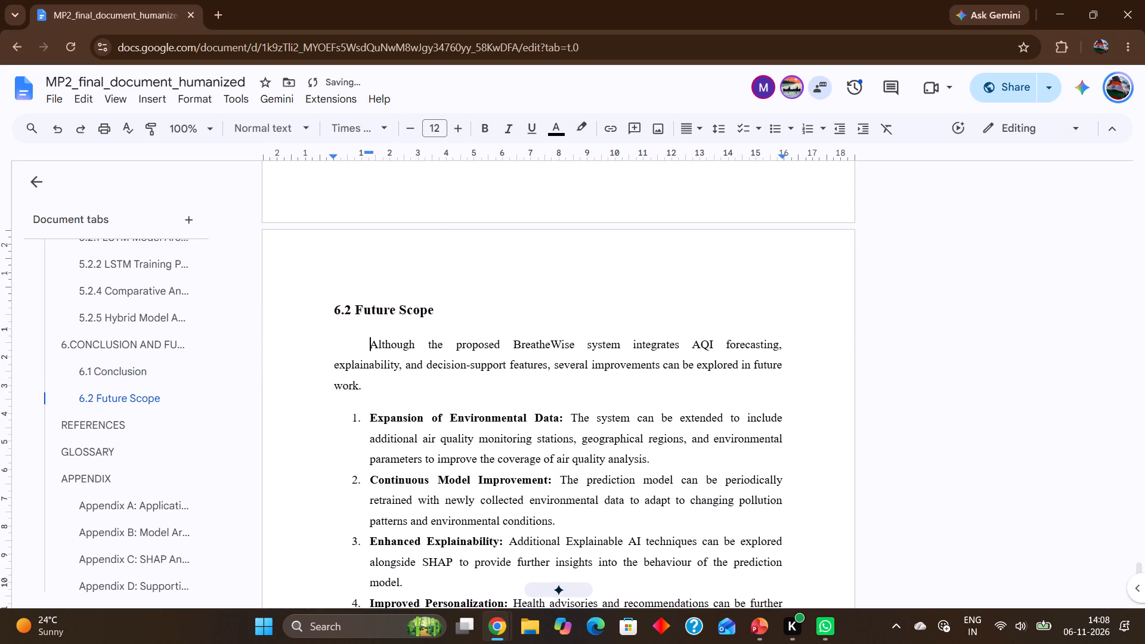
Insert blank lines between the end of the Future Scope list and the REFERENCES heading so REFERENCES starts on a new page.
scroll(460, 466, down, 2)
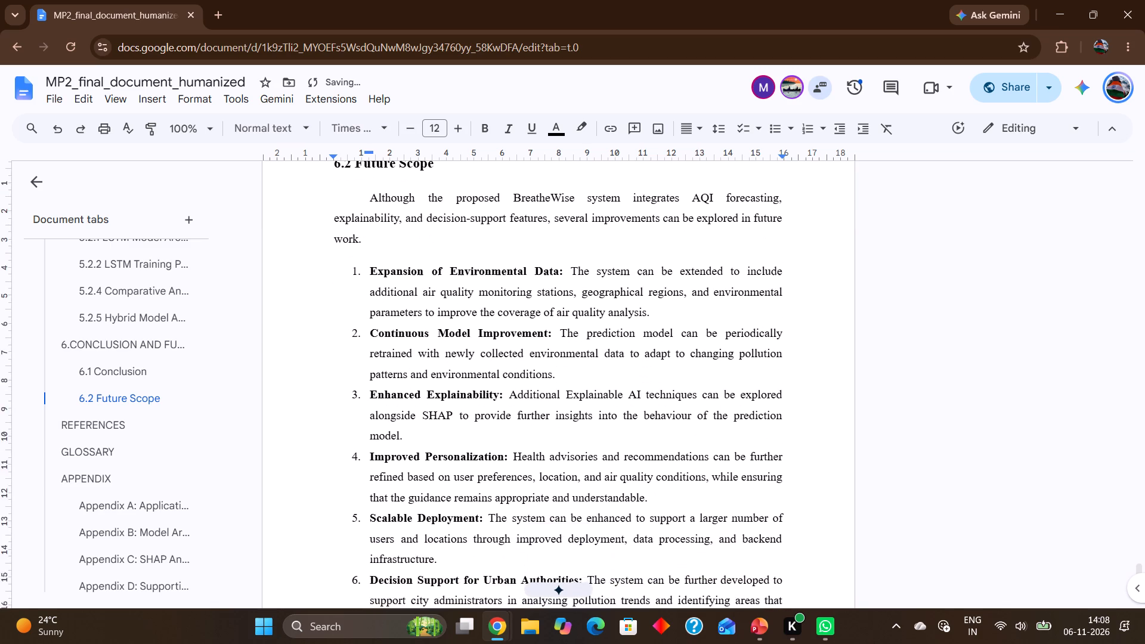
scroll(460, 466, down, 3)
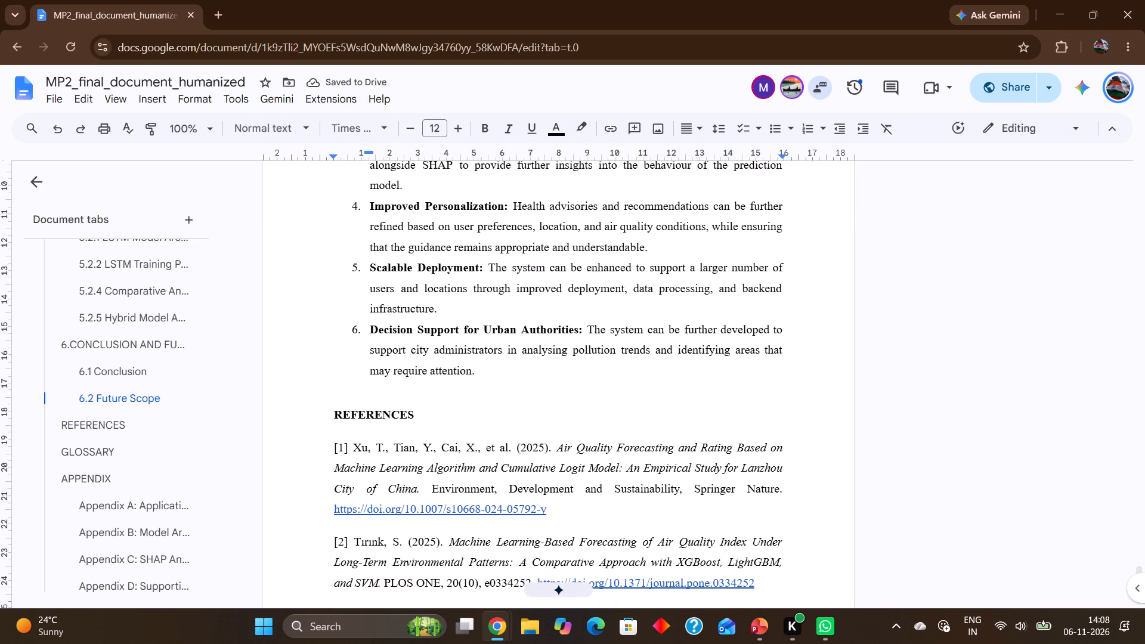
click(514, 382)
key(Return)
key(Return)
key(Return)
key(Return)
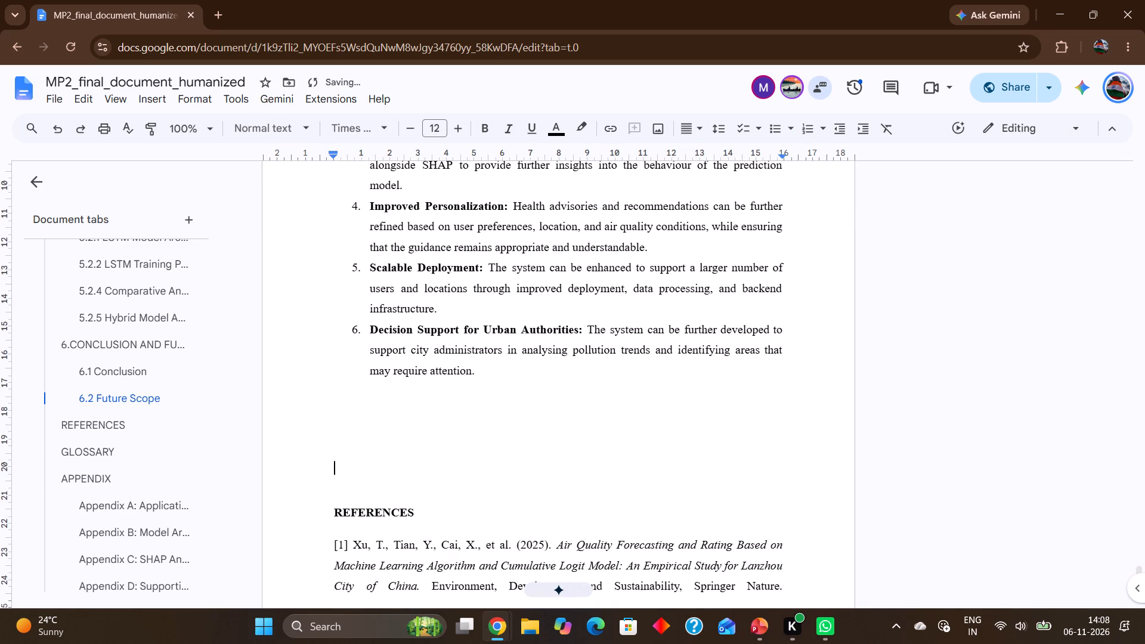
key(Return)
key(Return)
key(Return)
scroll(514, 382, down, 2)
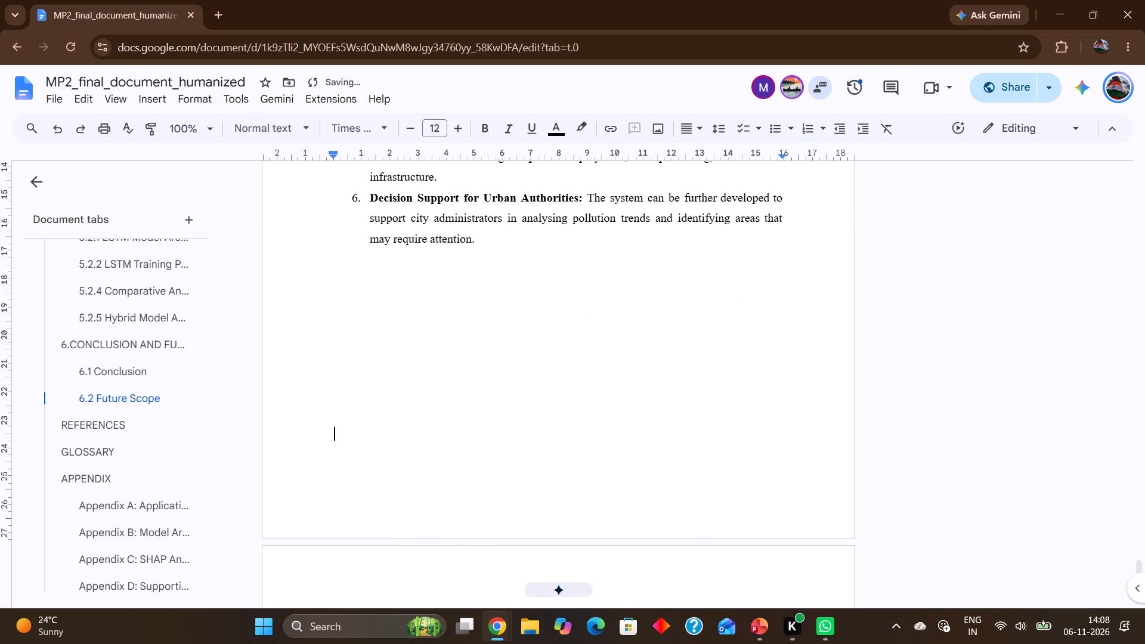
Centre the REFERENCES heading.
scroll(514, 382, down, 1)
click(452, 516)
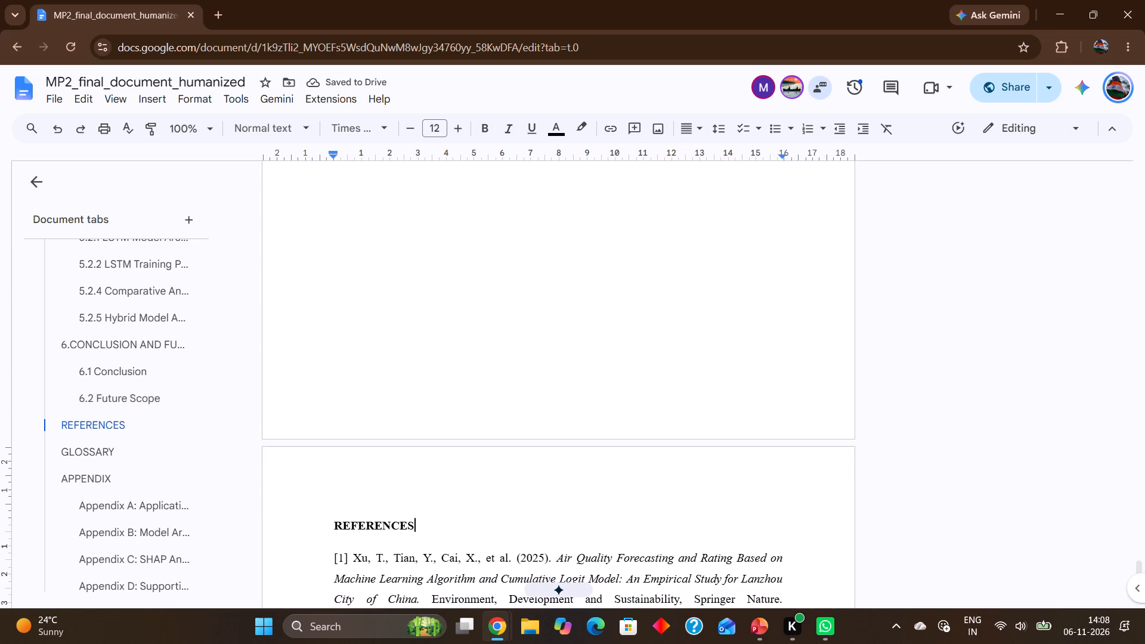
drag(425, 527, 332, 532)
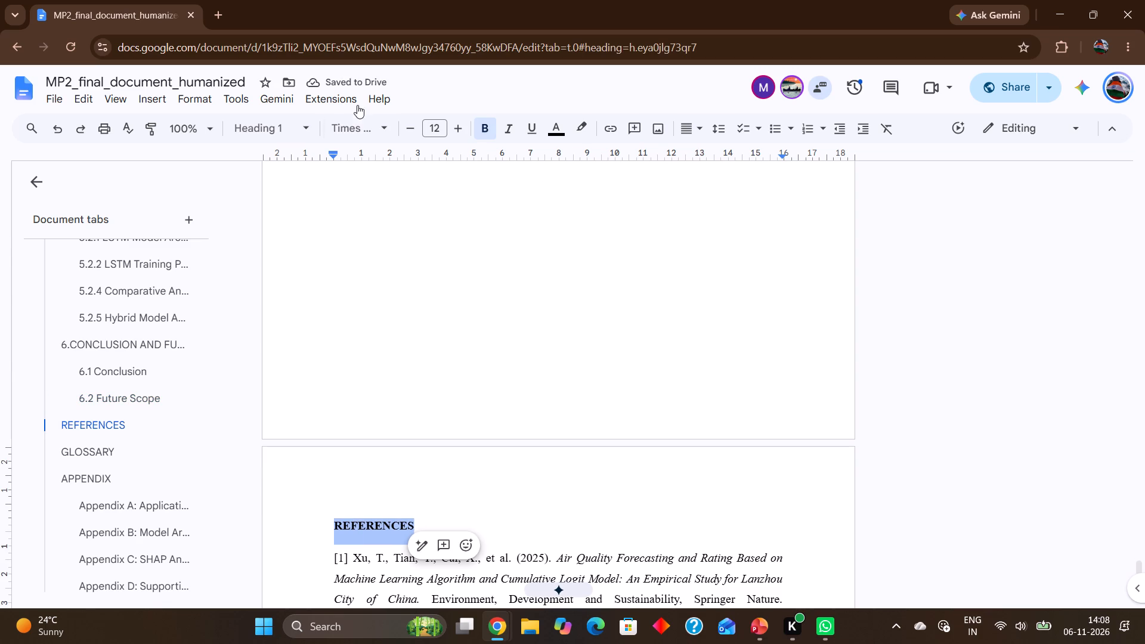
click(700, 129)
click(710, 151)
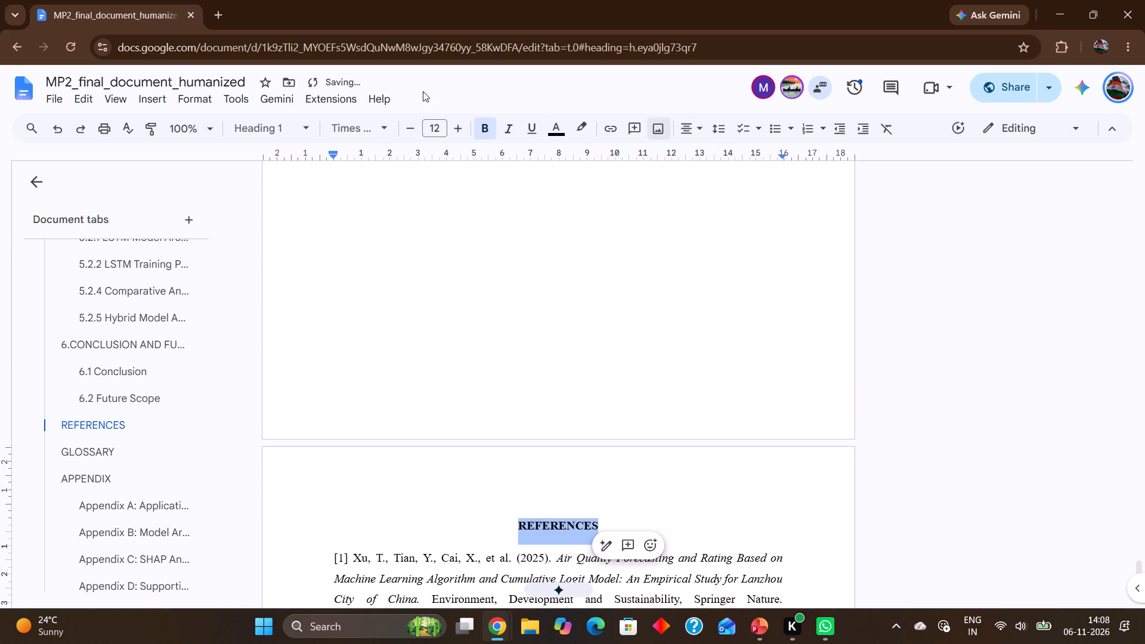
Set the font size of the REFERENCES heading to 16.
triple_click(456, 130)
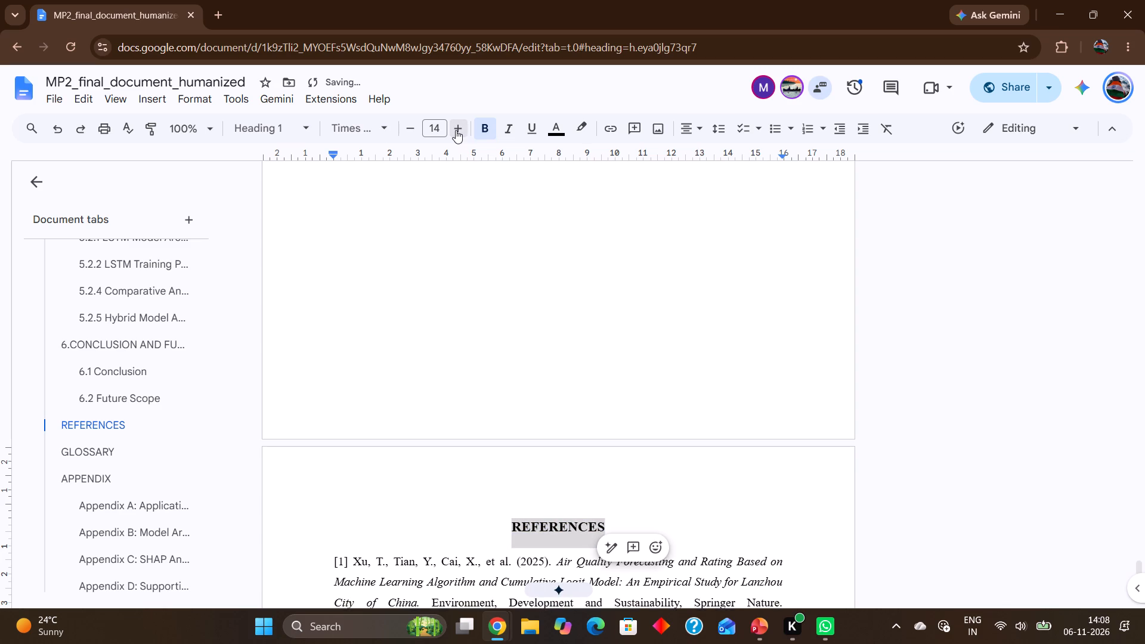
click(456, 130)
click(456, 130)
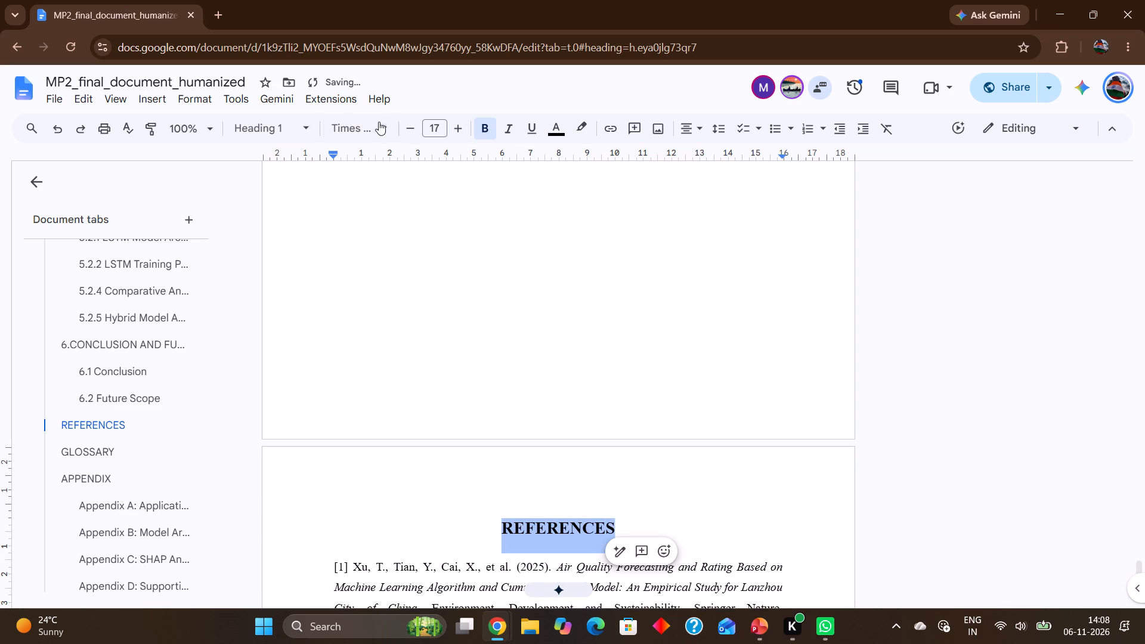
click(406, 128)
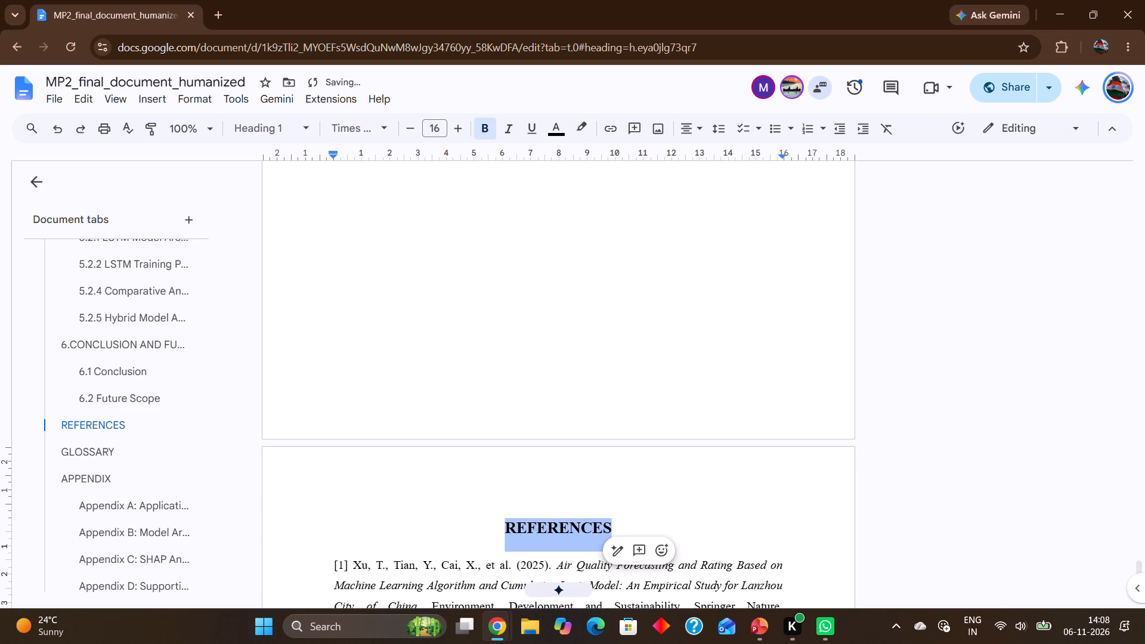
click(689, 486)
Insert six blank lines above the GLOSSARY heading so the section starts on a new page.
scroll(668, 541, down, 2)
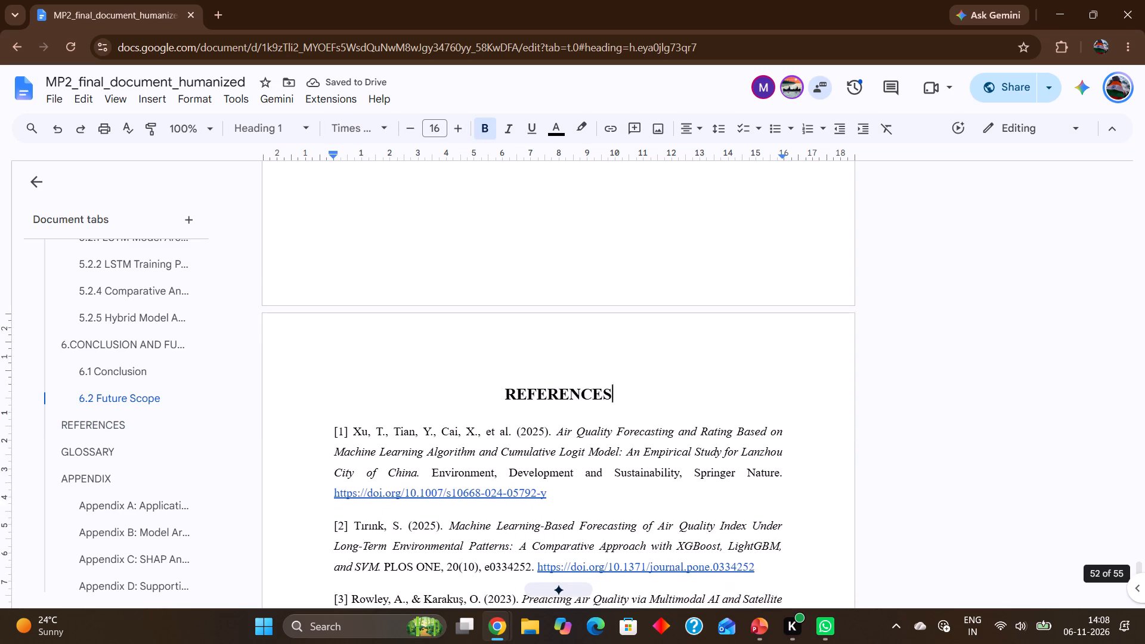
scroll(668, 541, down, 4)
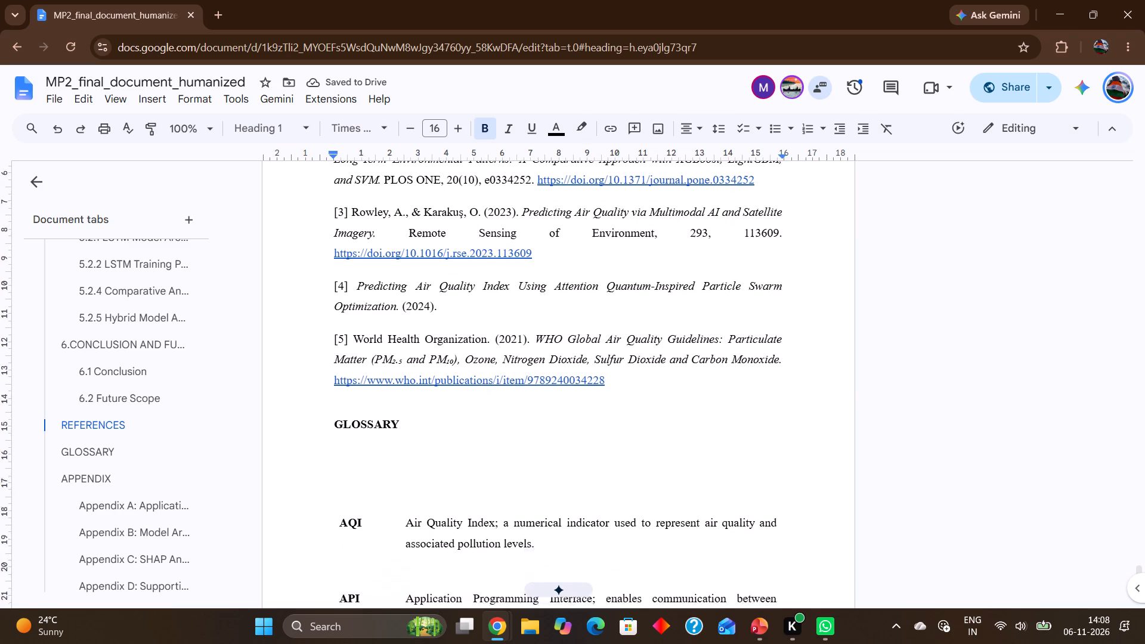
scroll(668, 541, down, 1)
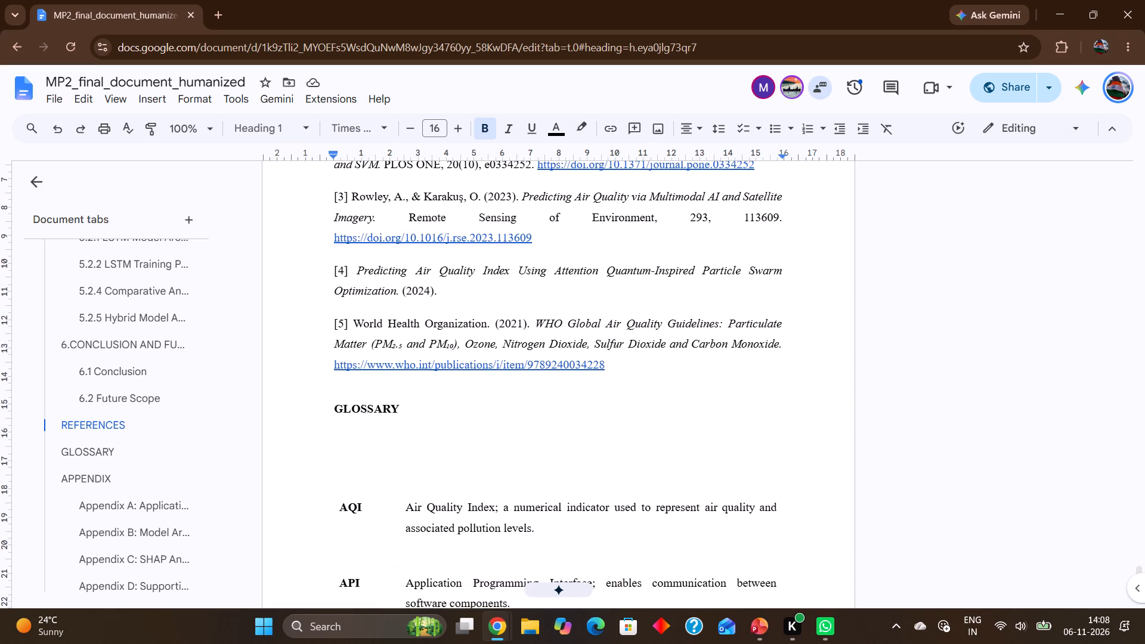
click(638, 373)
click(379, 398)
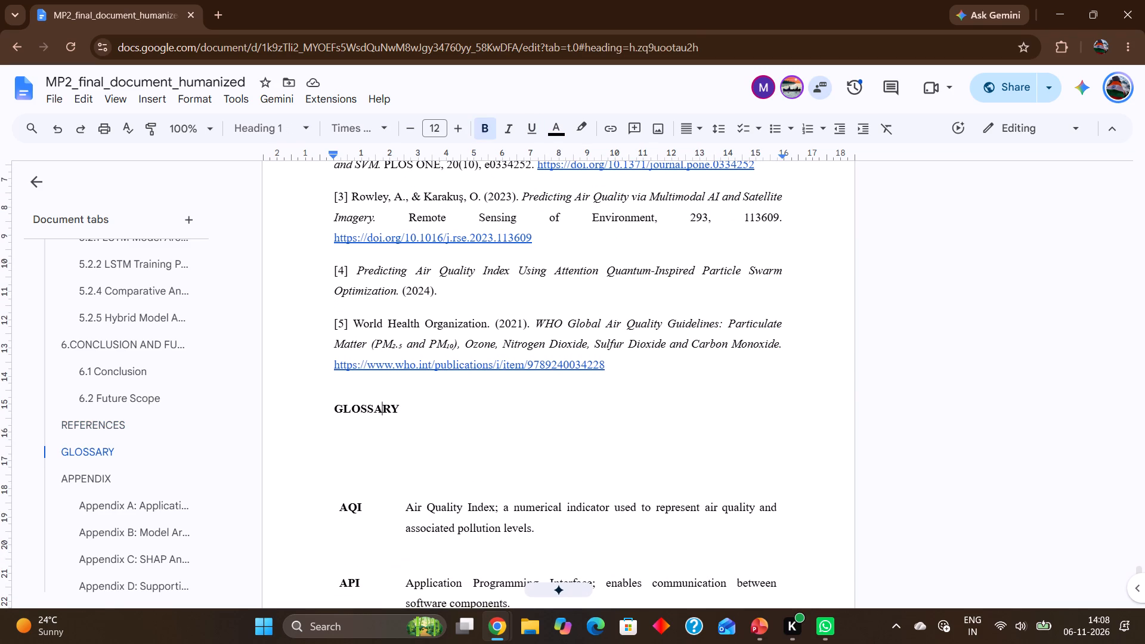
click(336, 408)
key(Return)
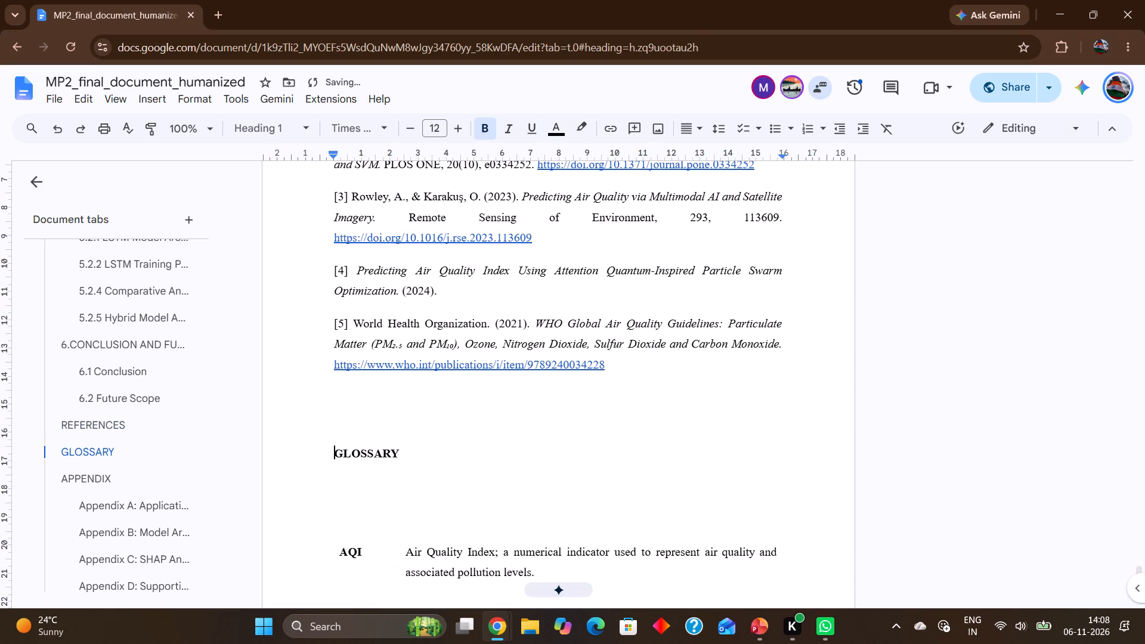
key(Return)
key(Return)
scroll(336, 408, down, 2)
key(Return)
key(Return)
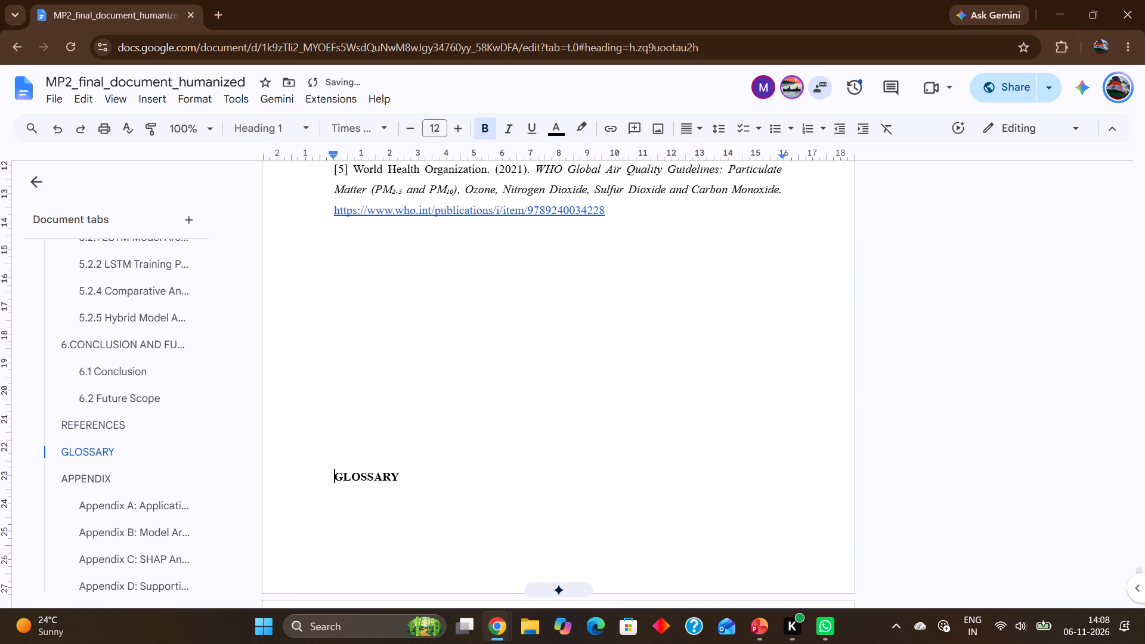
key(Return)
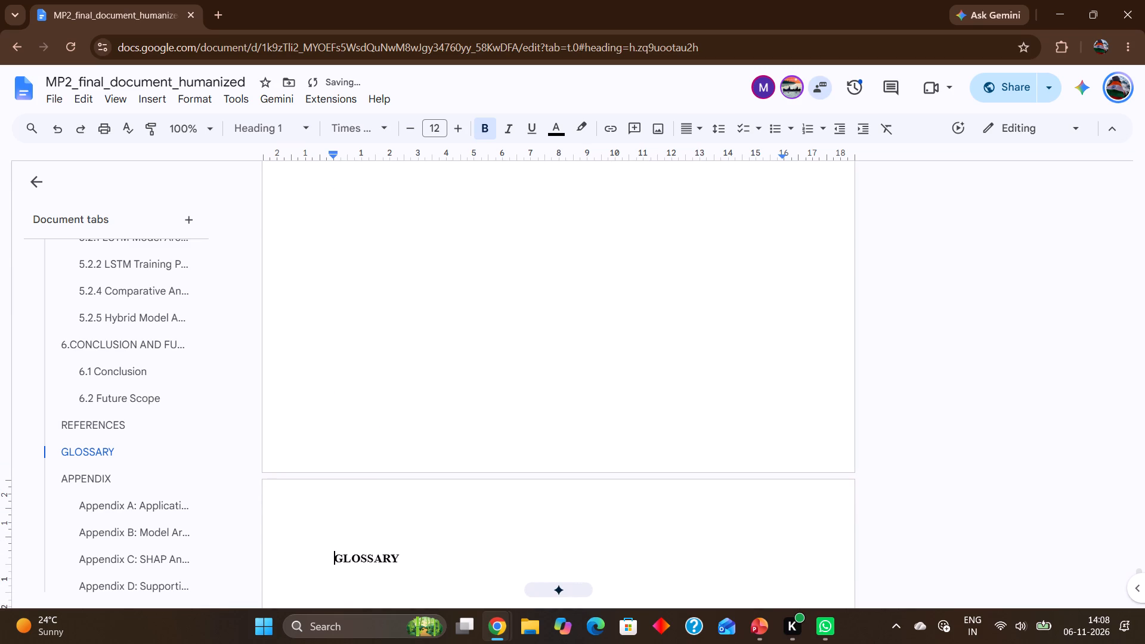
Set the font size of the GLOSSARY heading to 16.
drag(424, 561, 323, 563)
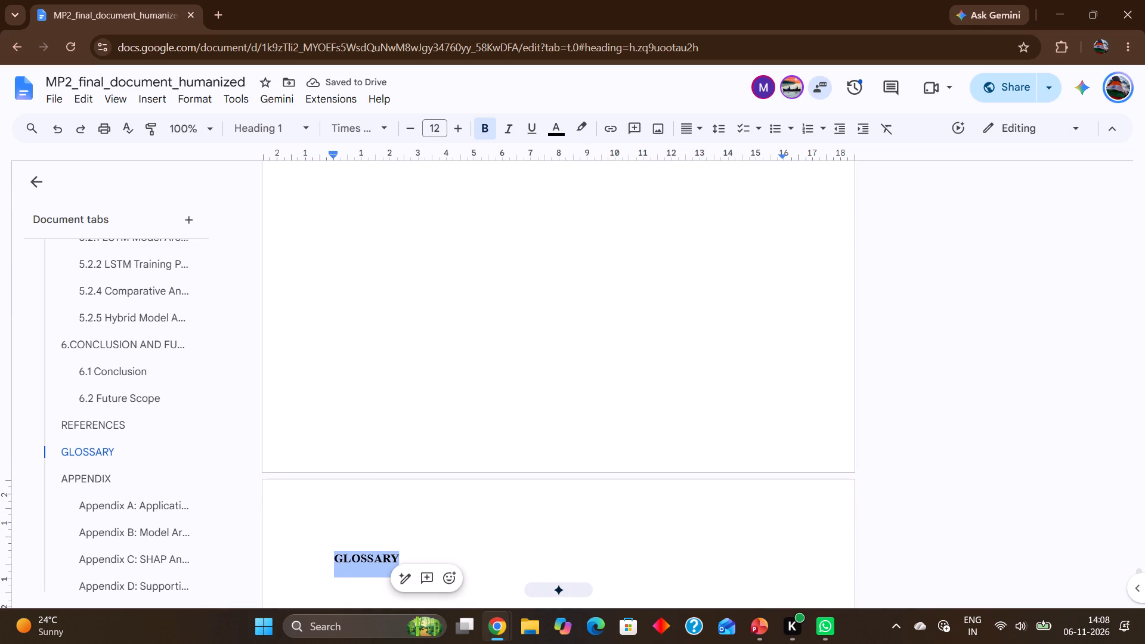
triple_click(463, 131)
click(463, 131)
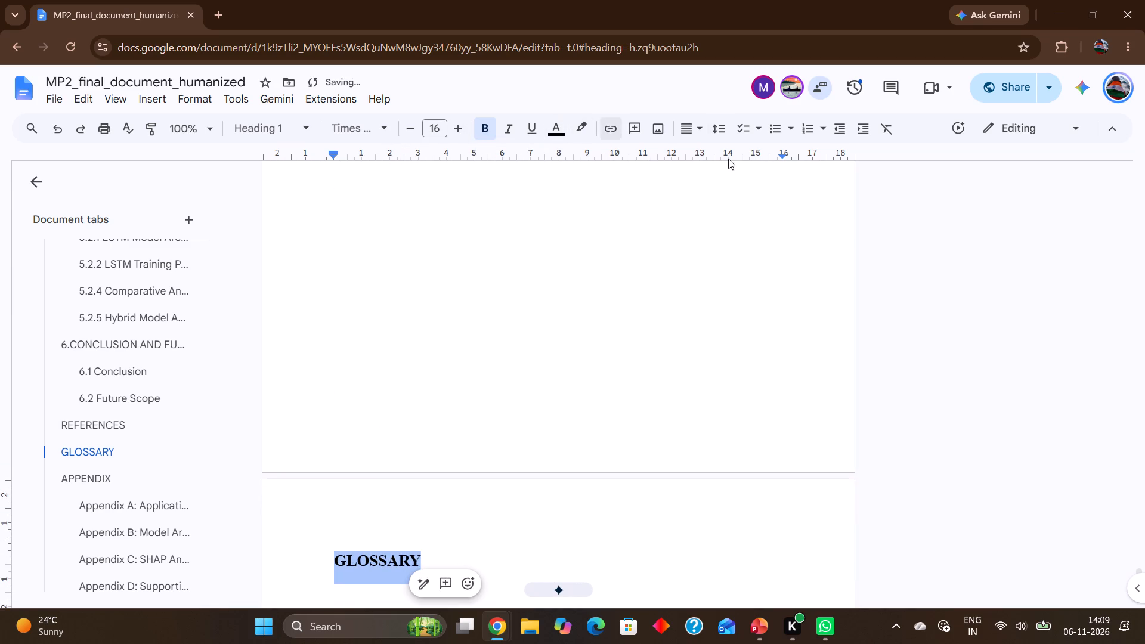
Centre the GLOSSARY heading.
click(700, 133)
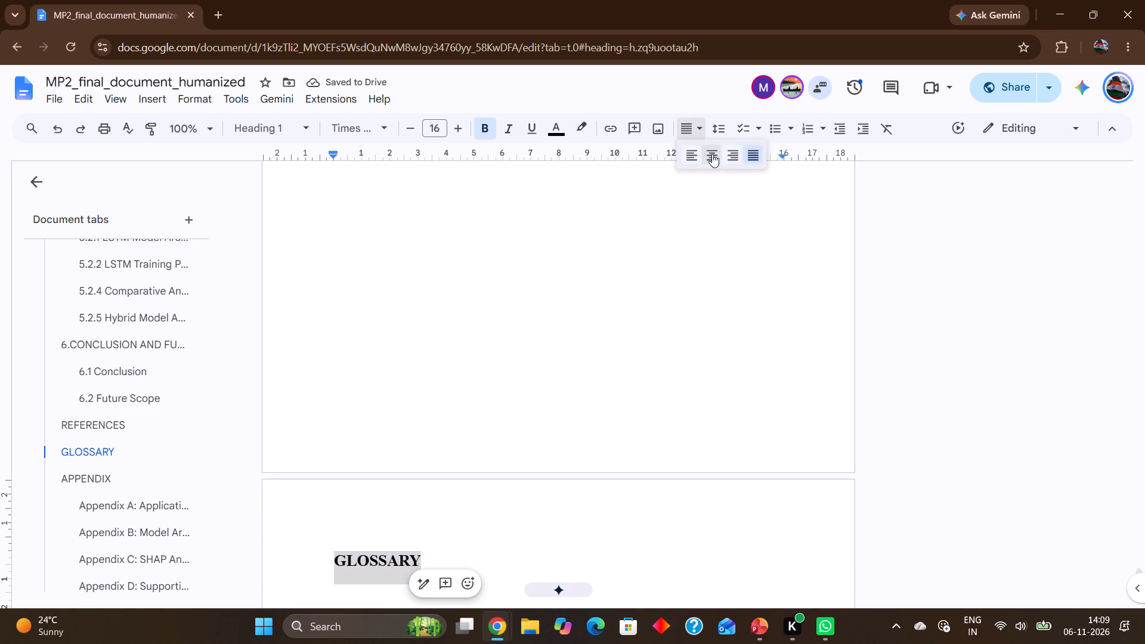
click(712, 154)
click(514, 447)
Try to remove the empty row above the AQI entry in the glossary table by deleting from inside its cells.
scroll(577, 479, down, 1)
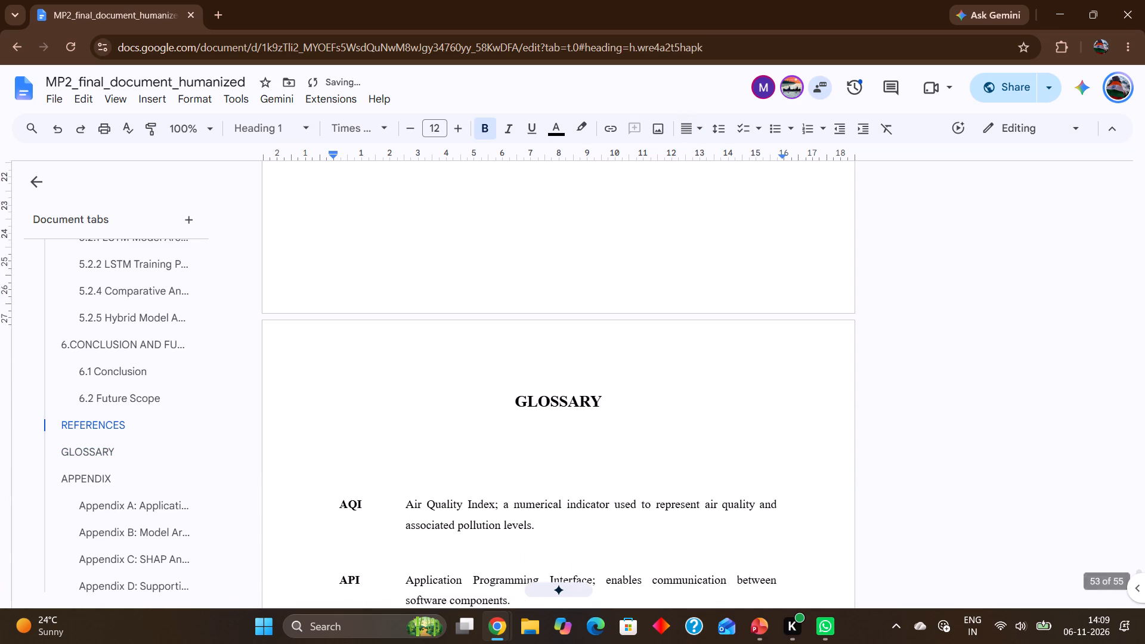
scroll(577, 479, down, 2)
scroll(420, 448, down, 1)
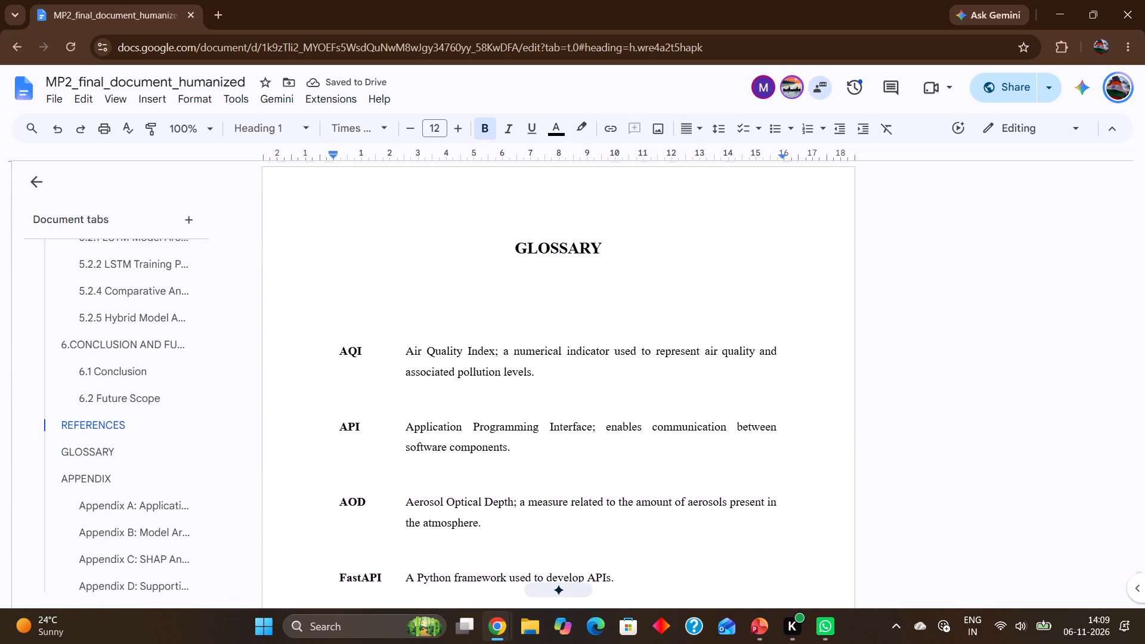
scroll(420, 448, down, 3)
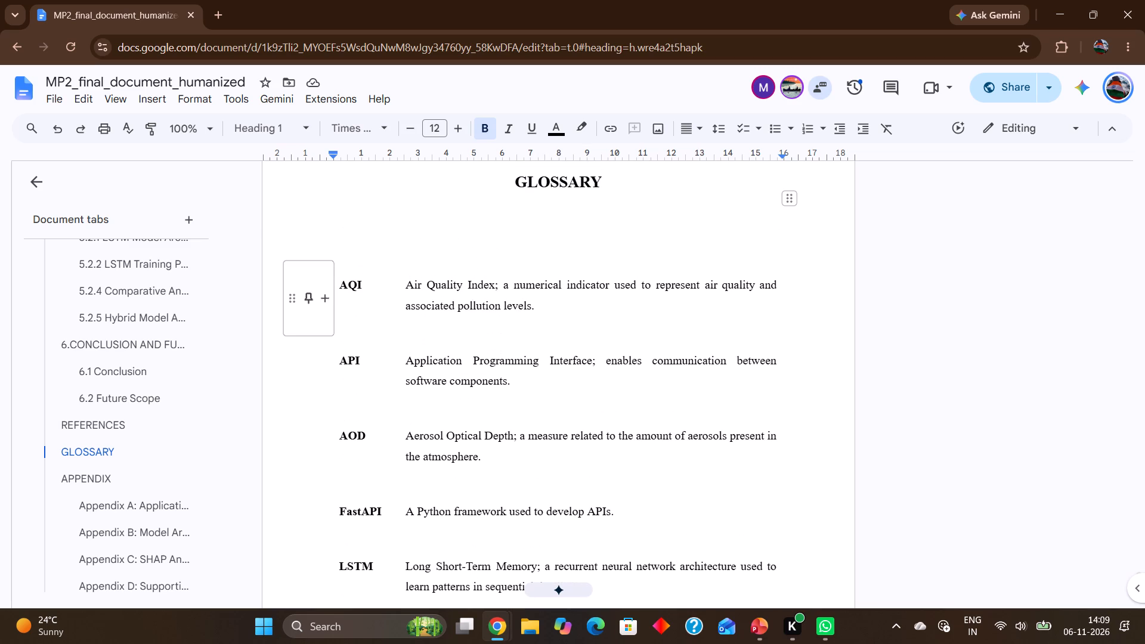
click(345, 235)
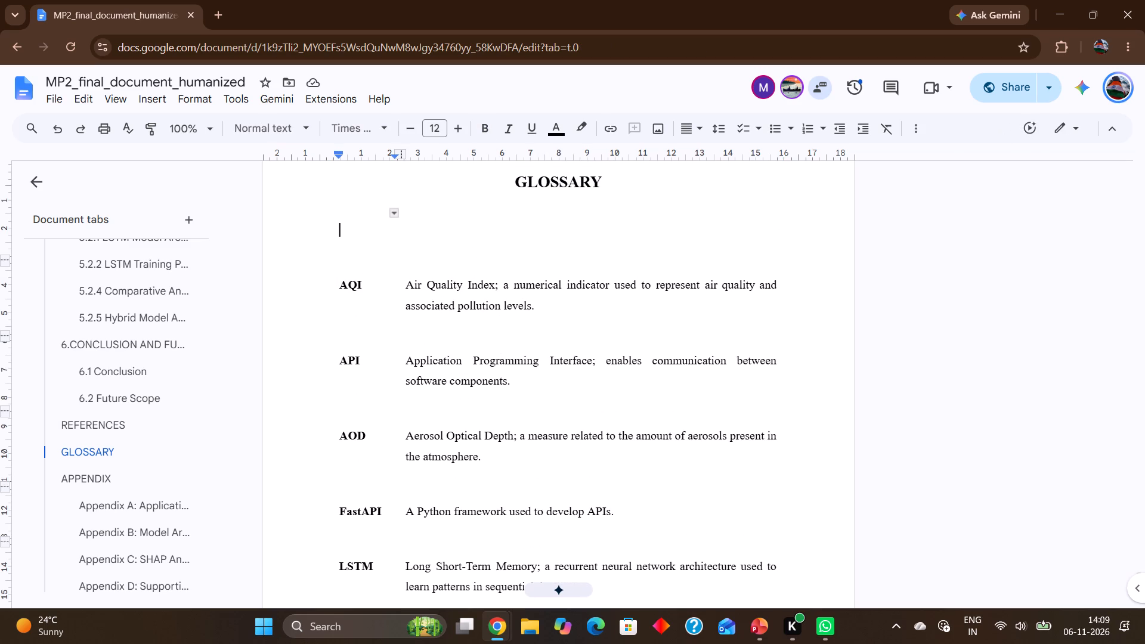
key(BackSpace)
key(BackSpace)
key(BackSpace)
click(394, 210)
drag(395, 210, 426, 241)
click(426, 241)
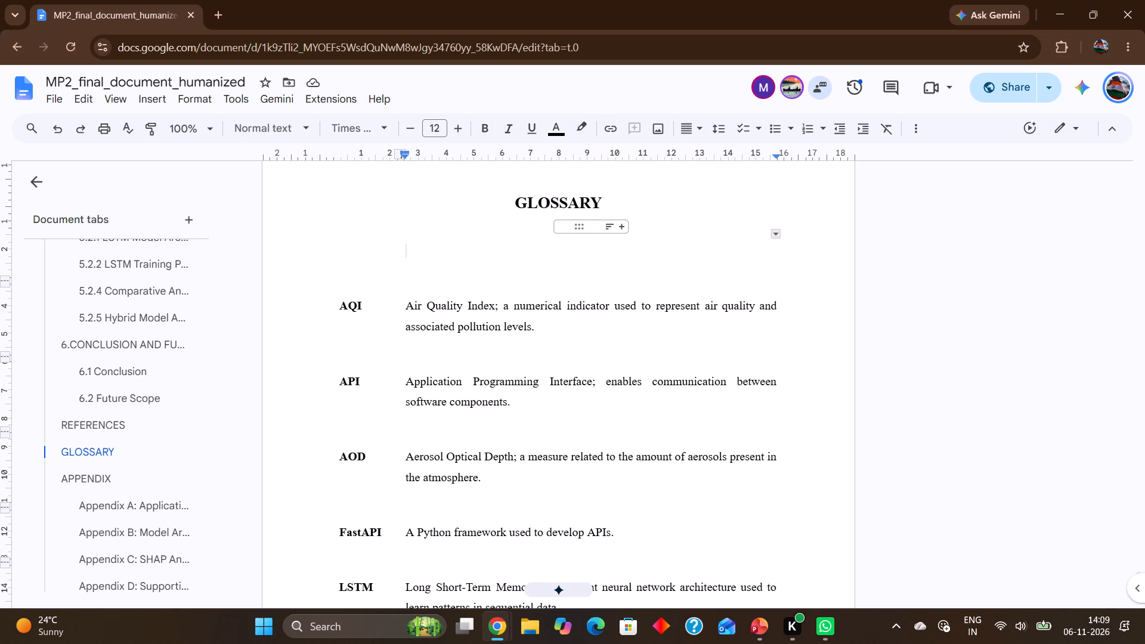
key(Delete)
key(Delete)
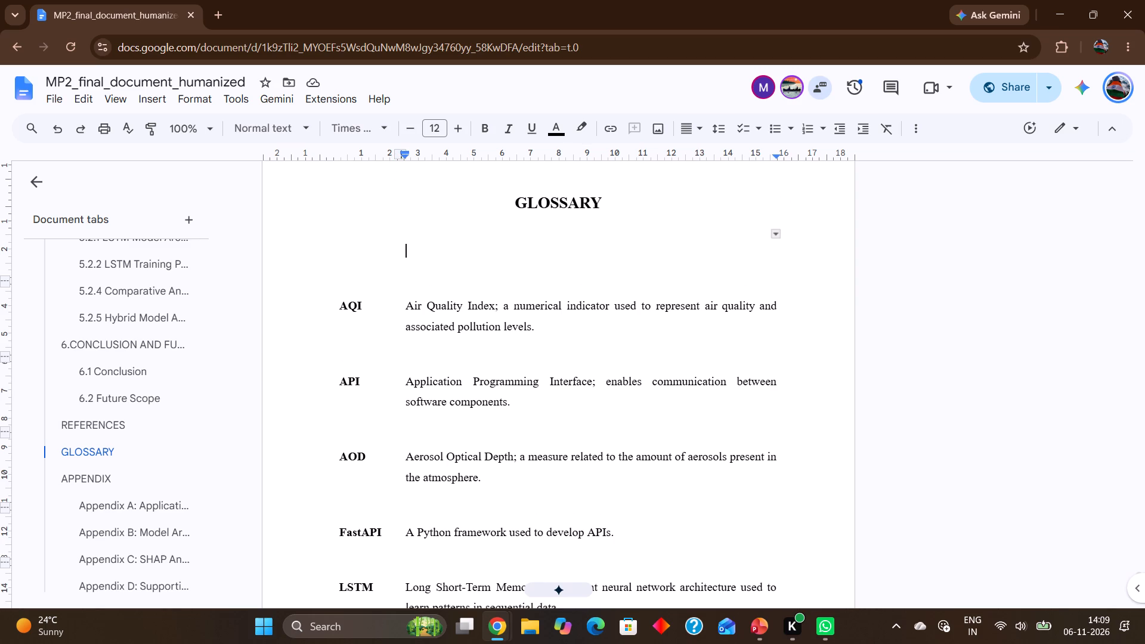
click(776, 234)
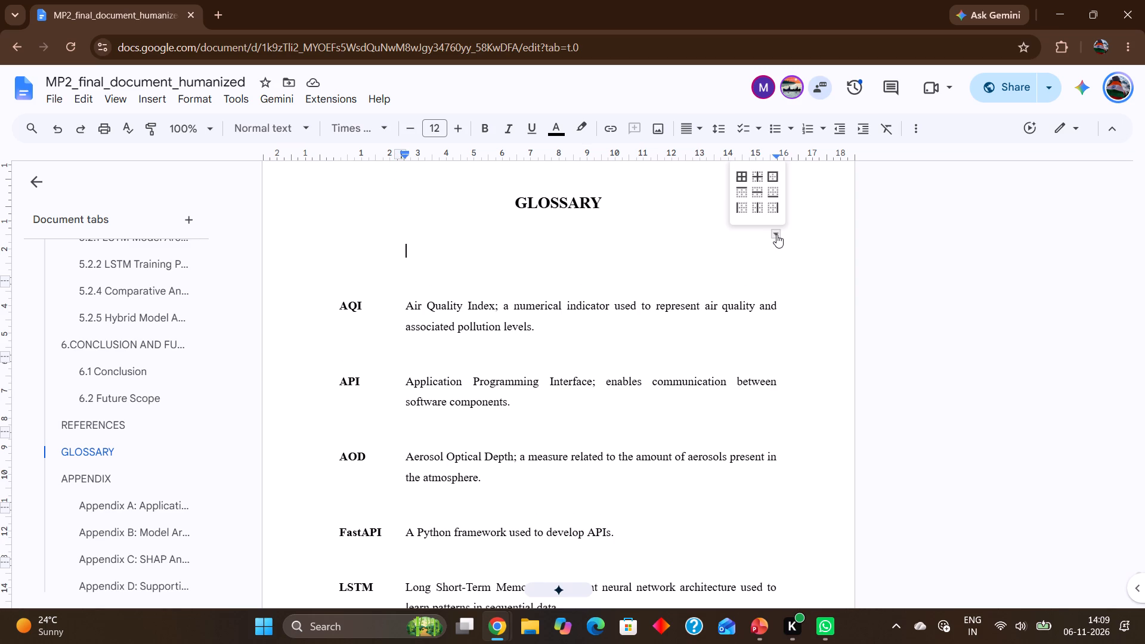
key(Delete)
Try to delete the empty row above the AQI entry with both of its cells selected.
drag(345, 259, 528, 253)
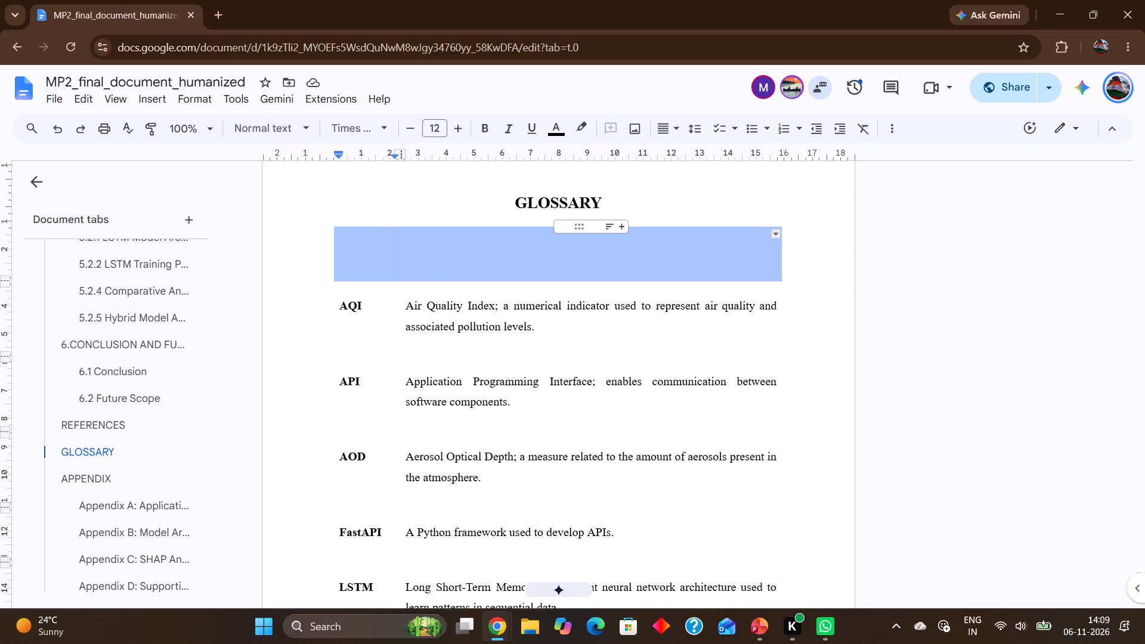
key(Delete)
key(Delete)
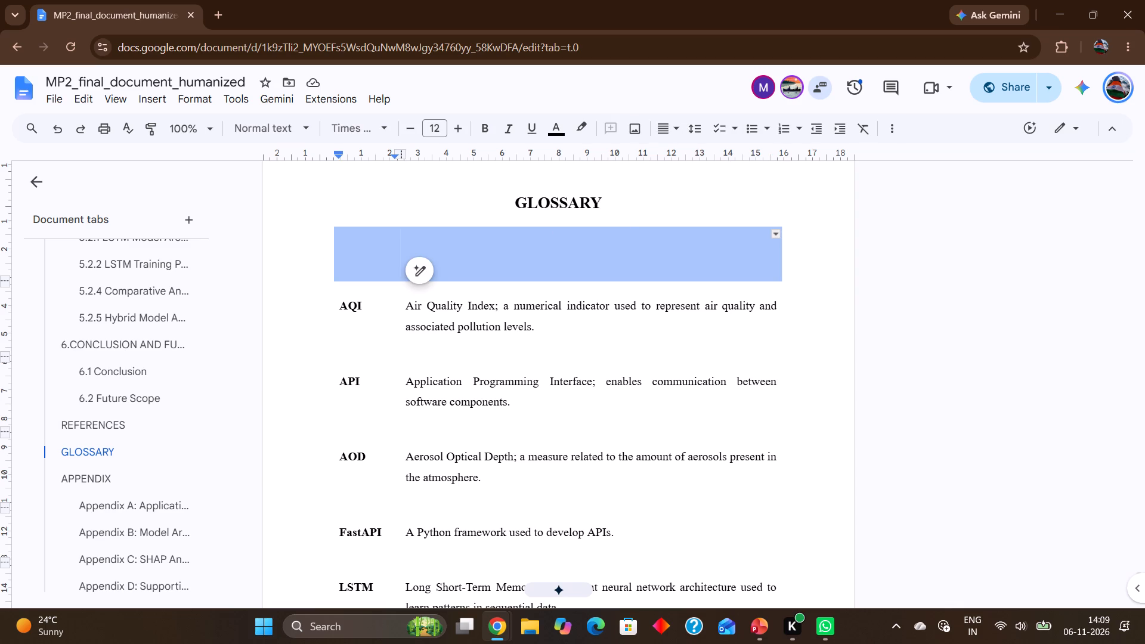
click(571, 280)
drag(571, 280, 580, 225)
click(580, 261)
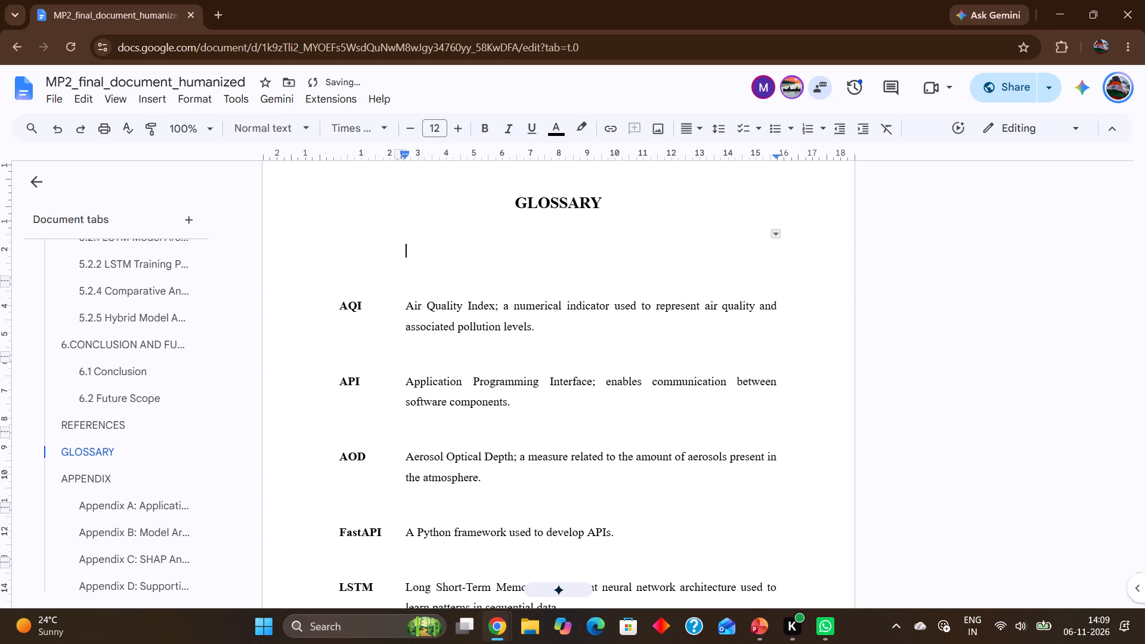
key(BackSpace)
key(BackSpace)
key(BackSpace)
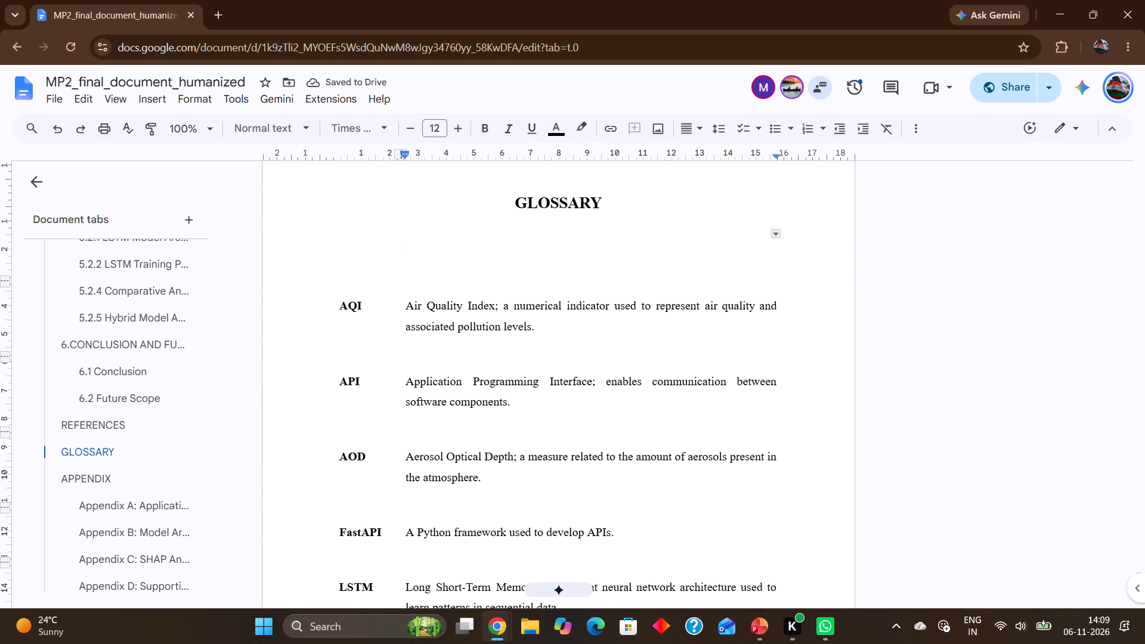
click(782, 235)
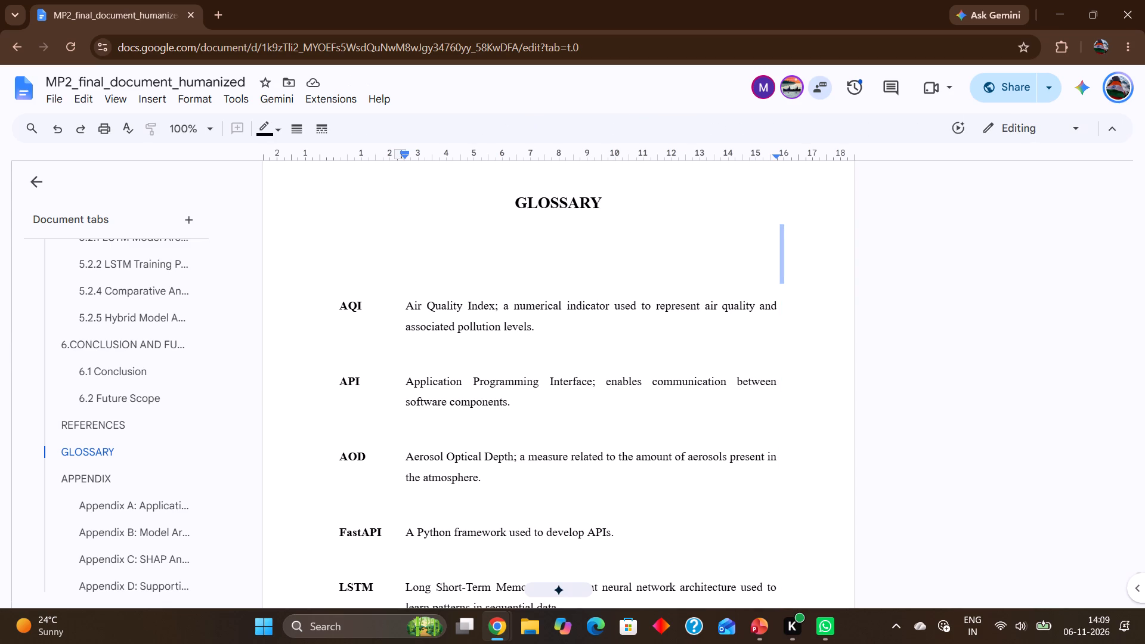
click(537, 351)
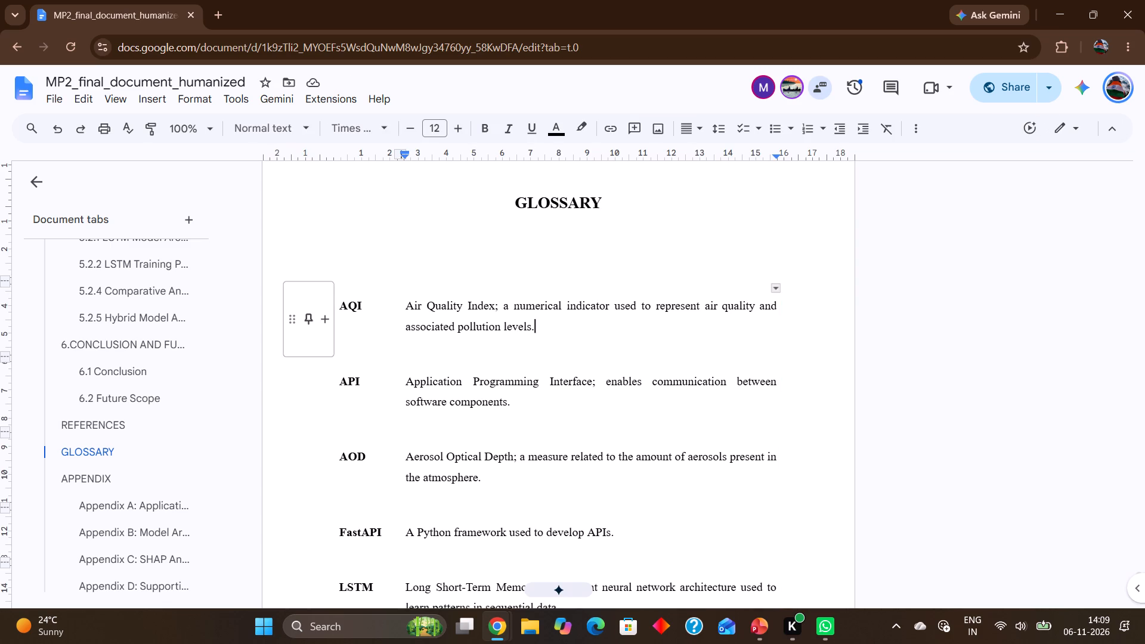
Set the line spacing to 1.5 for everything from the 6.1 Conclusion heading through the XGBoost entry in the glossary.
scroll(499, 348, up, 11)
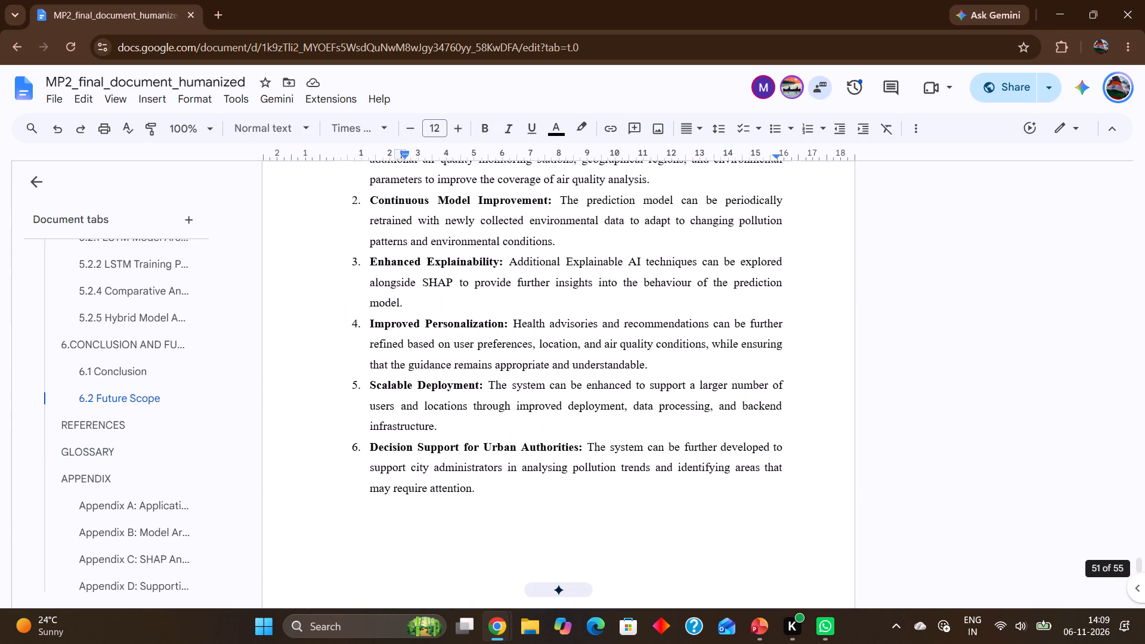
scroll(499, 348, up, 5)
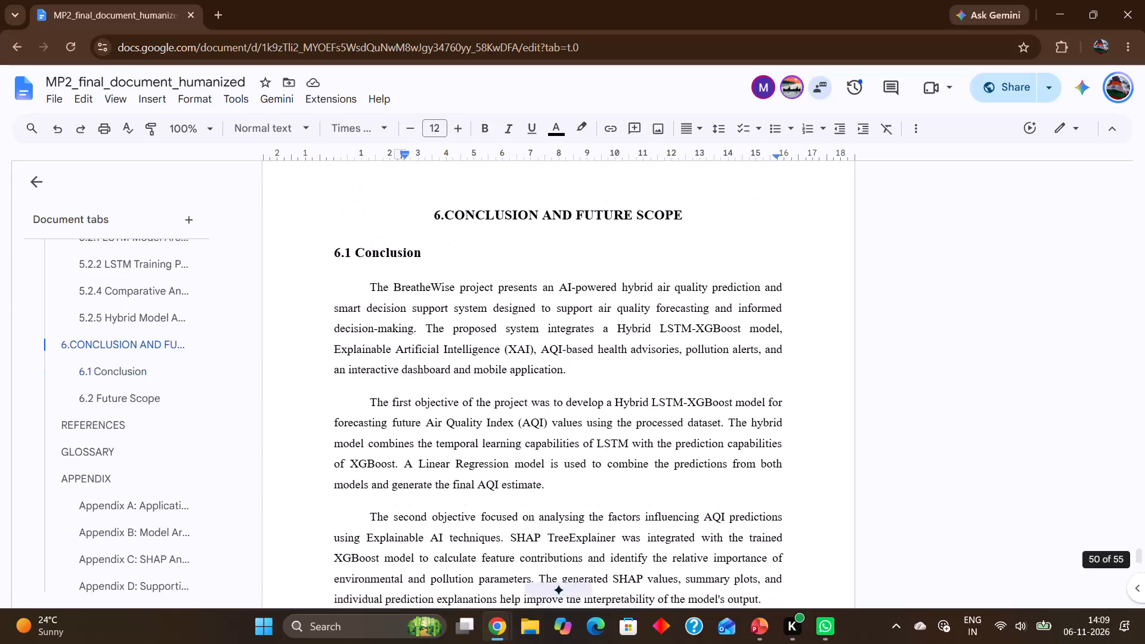
scroll(455, 339, up, 1)
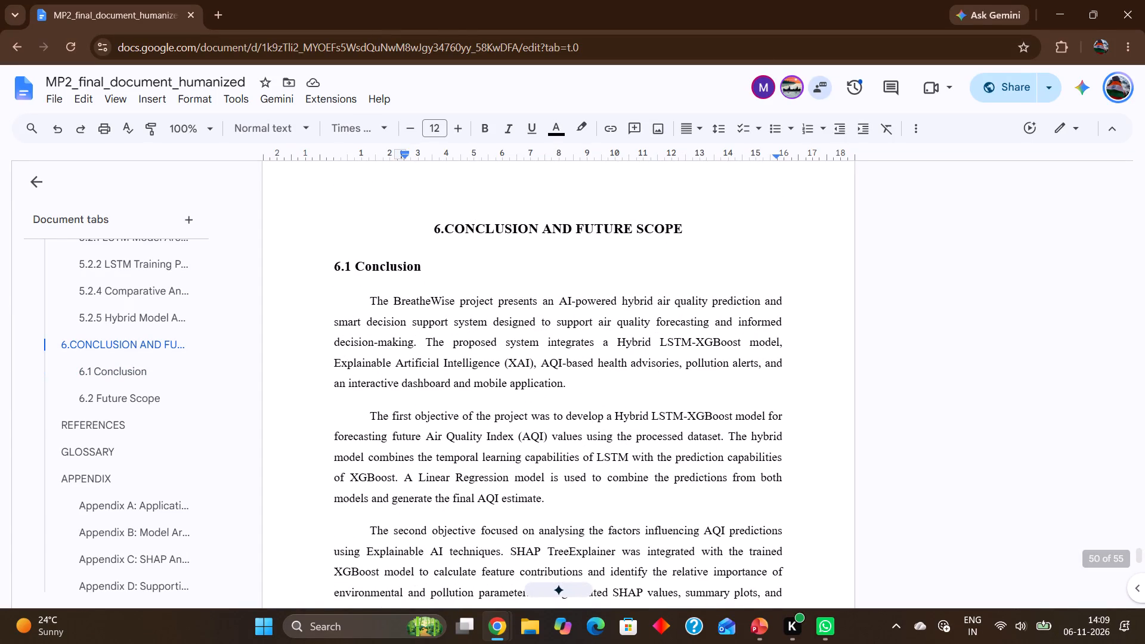
drag(331, 259, 551, 595)
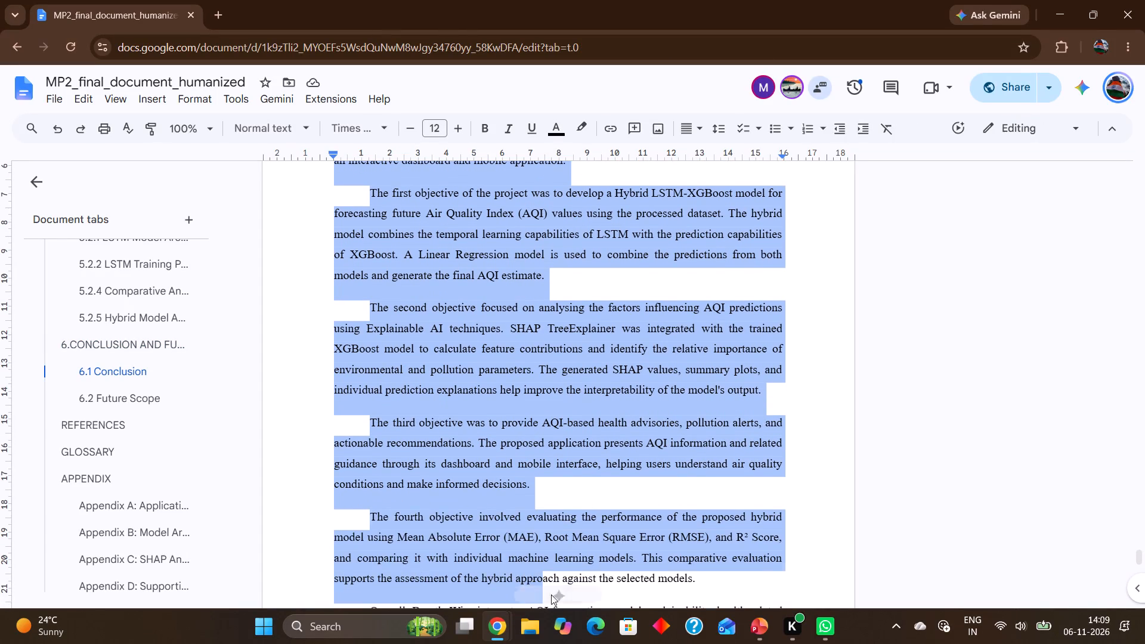
drag(551, 595, 680, 587)
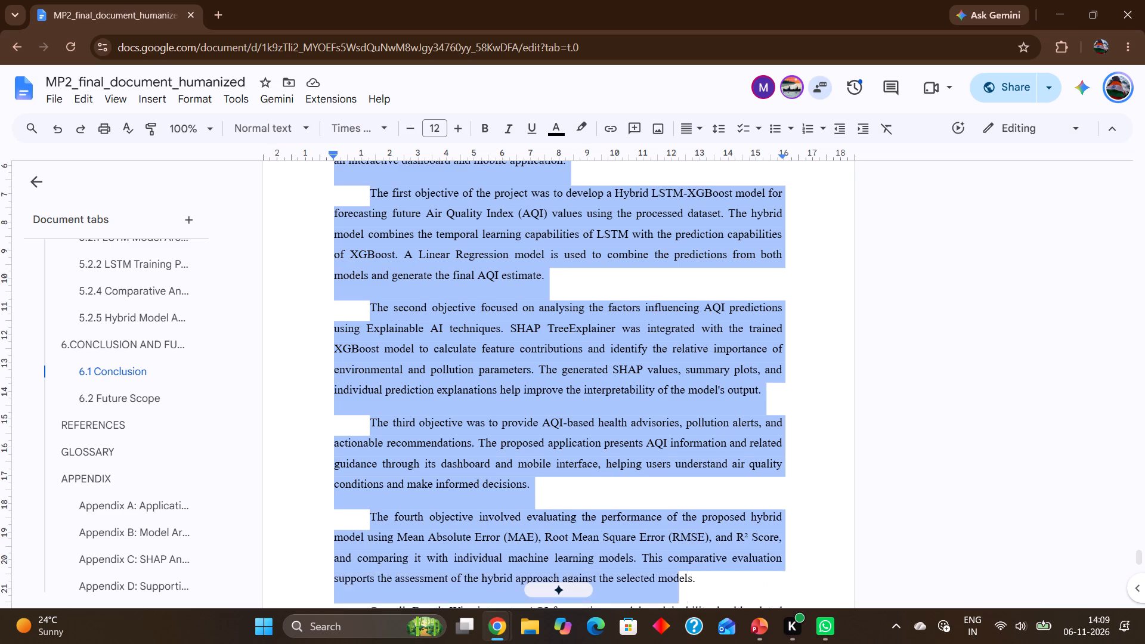
drag(680, 587, 688, 624)
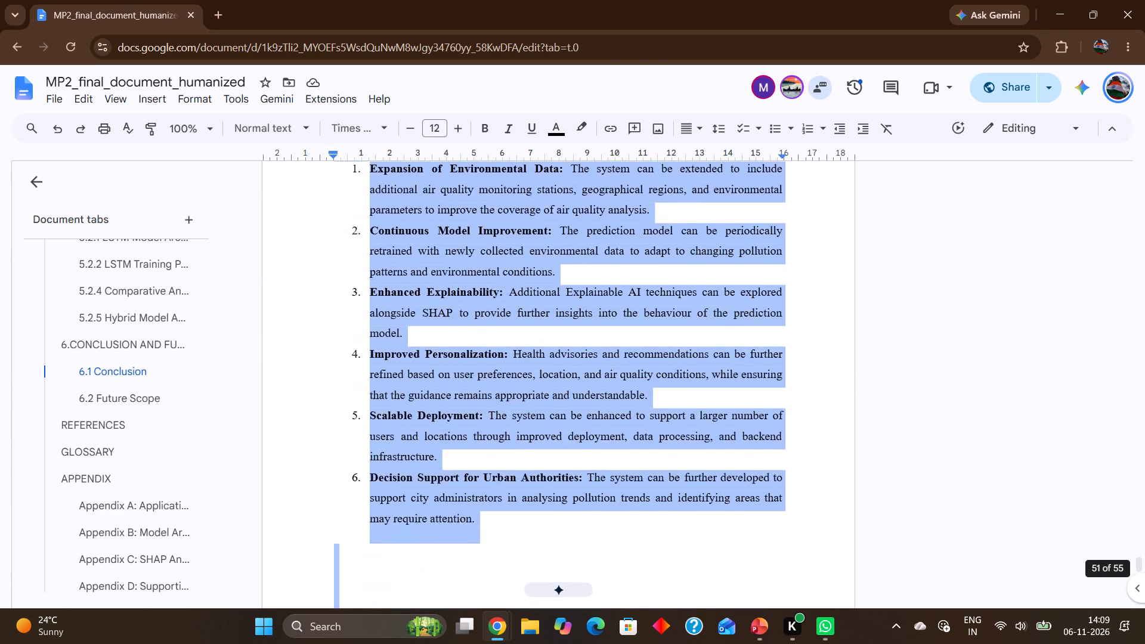
drag(688, 624, 684, 558)
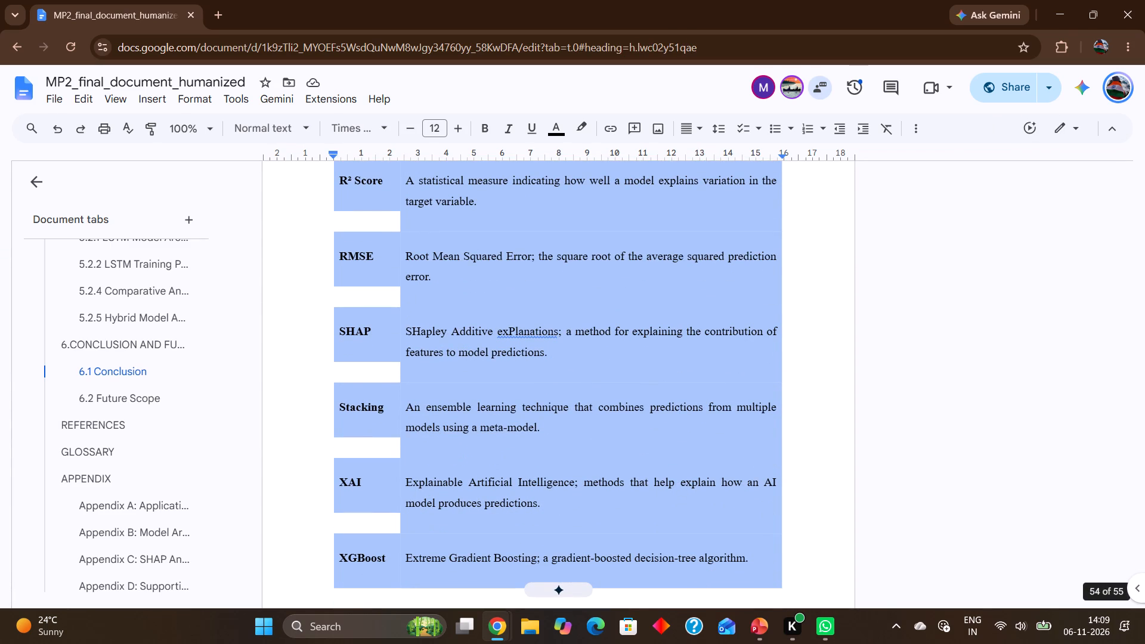
drag(684, 558, 765, 537)
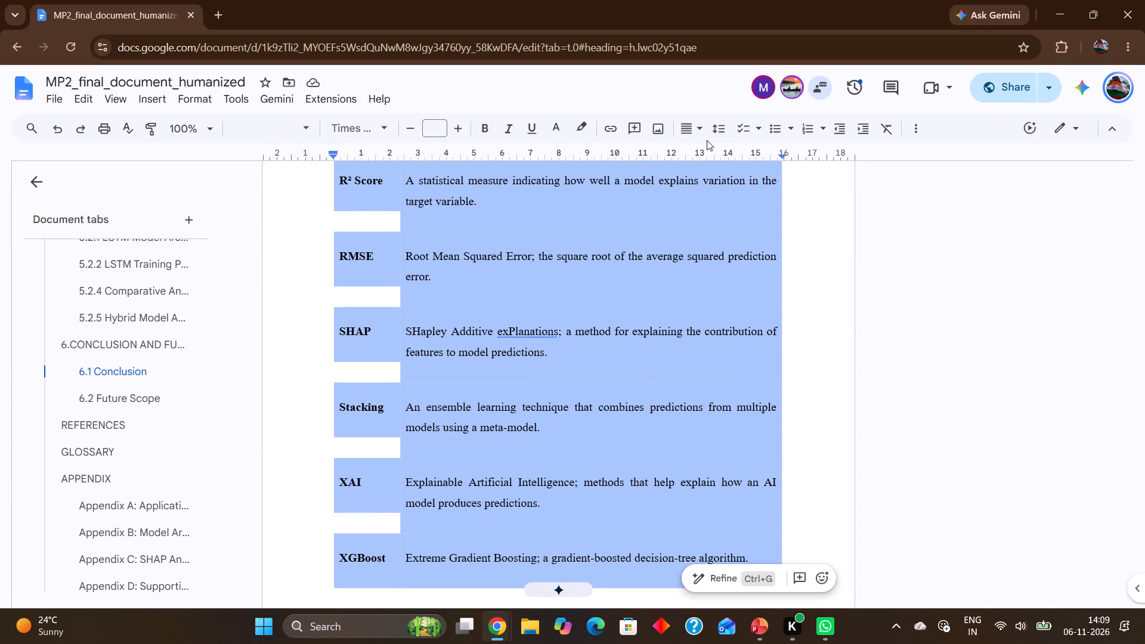
click(719, 132)
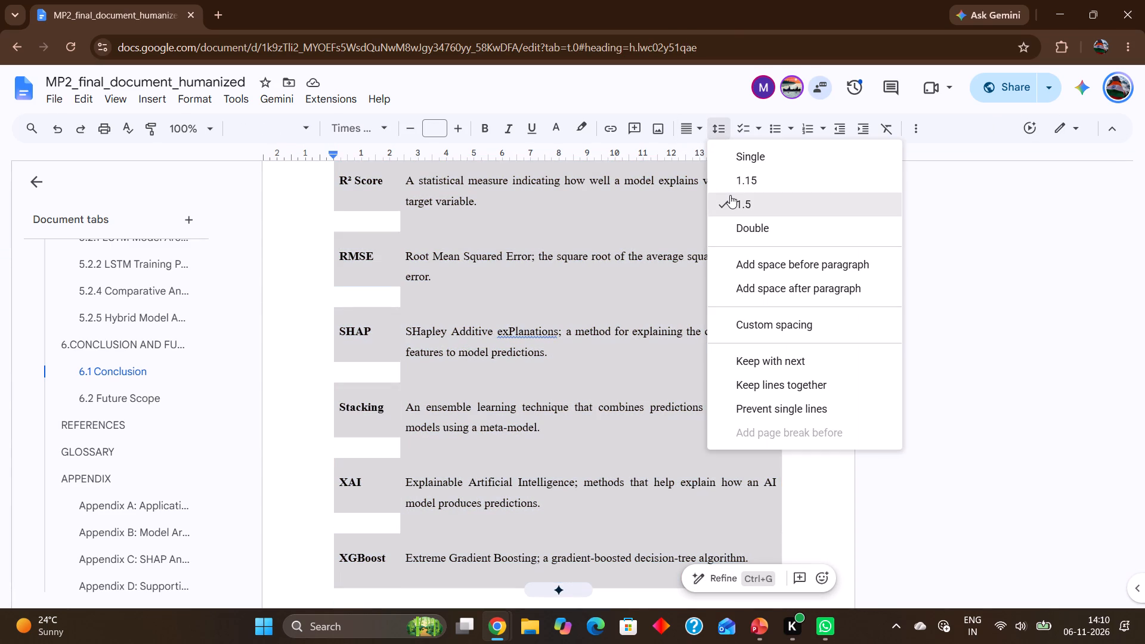
click(730, 194)
click(744, 202)
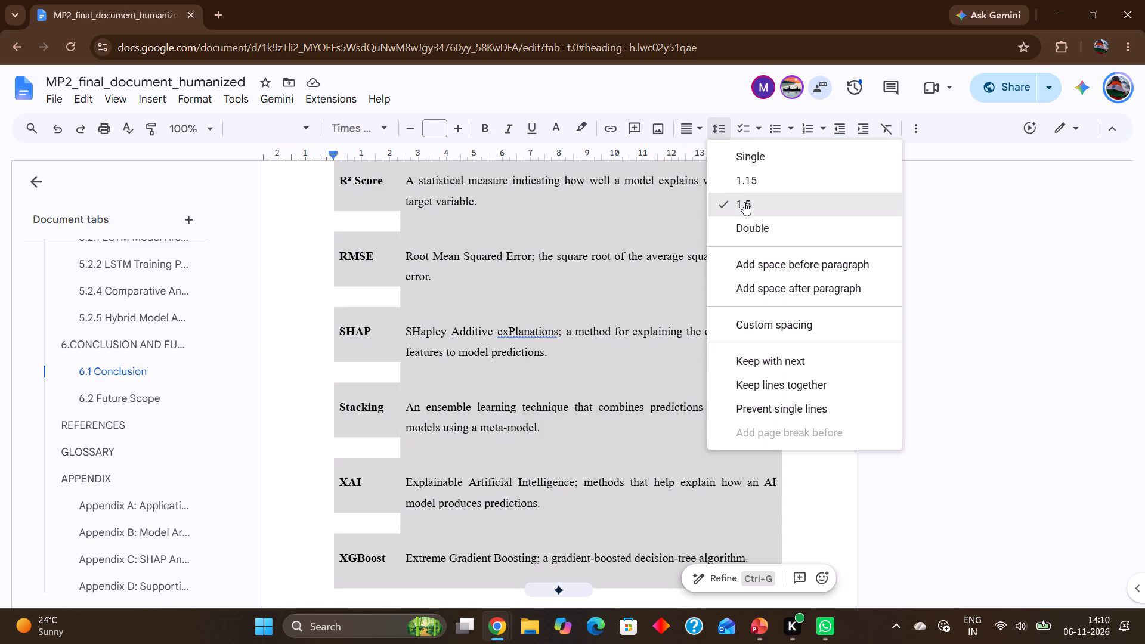
click(735, 204)
click(596, 253)
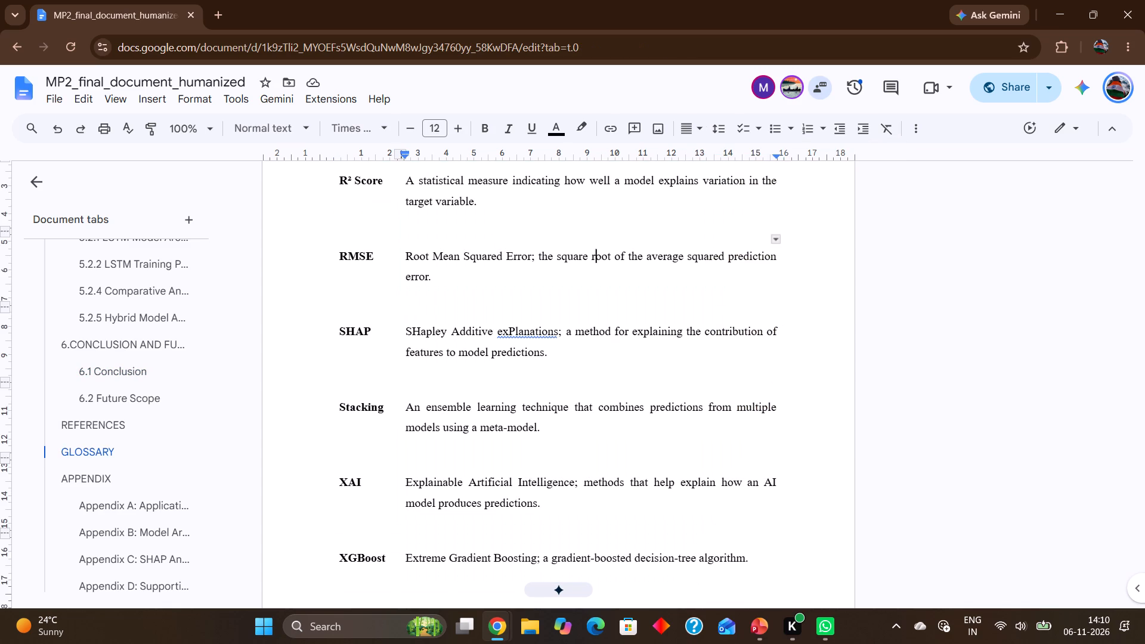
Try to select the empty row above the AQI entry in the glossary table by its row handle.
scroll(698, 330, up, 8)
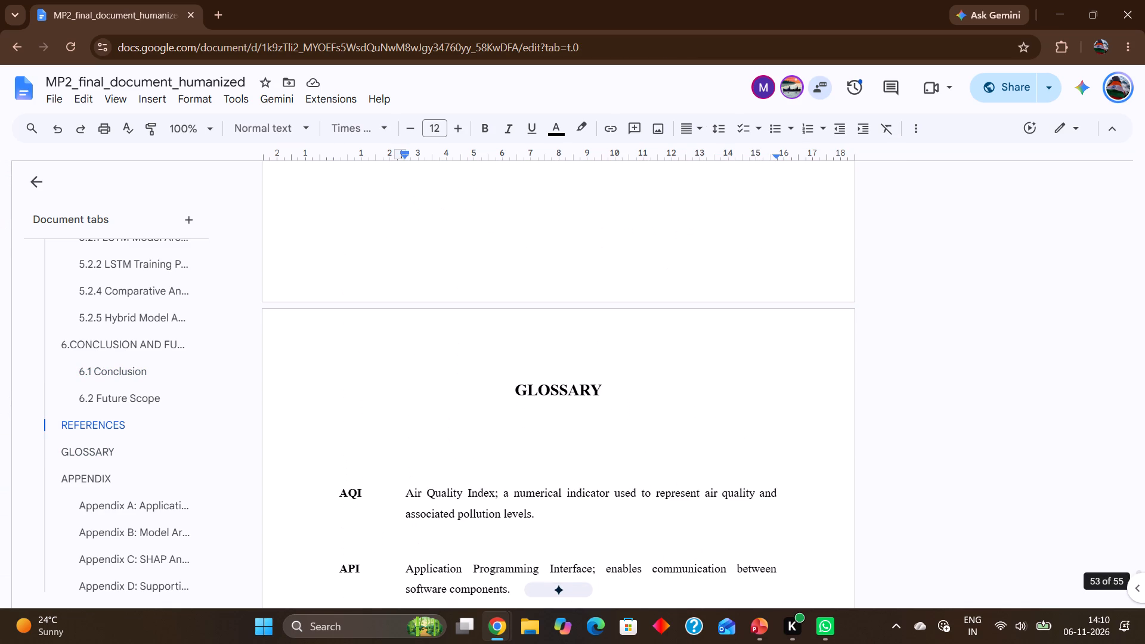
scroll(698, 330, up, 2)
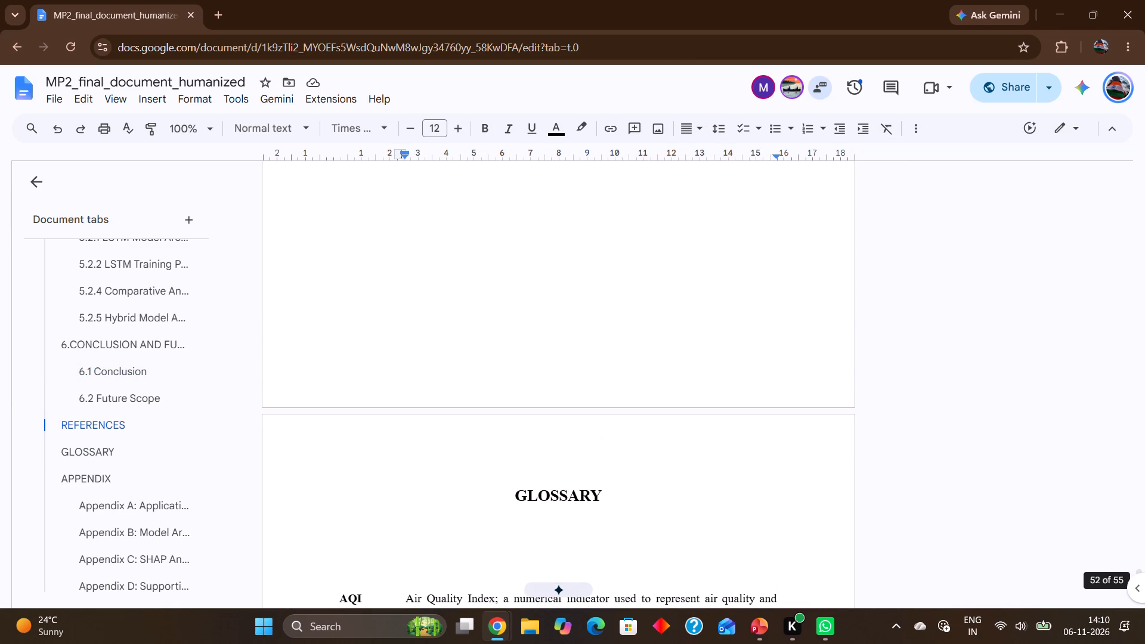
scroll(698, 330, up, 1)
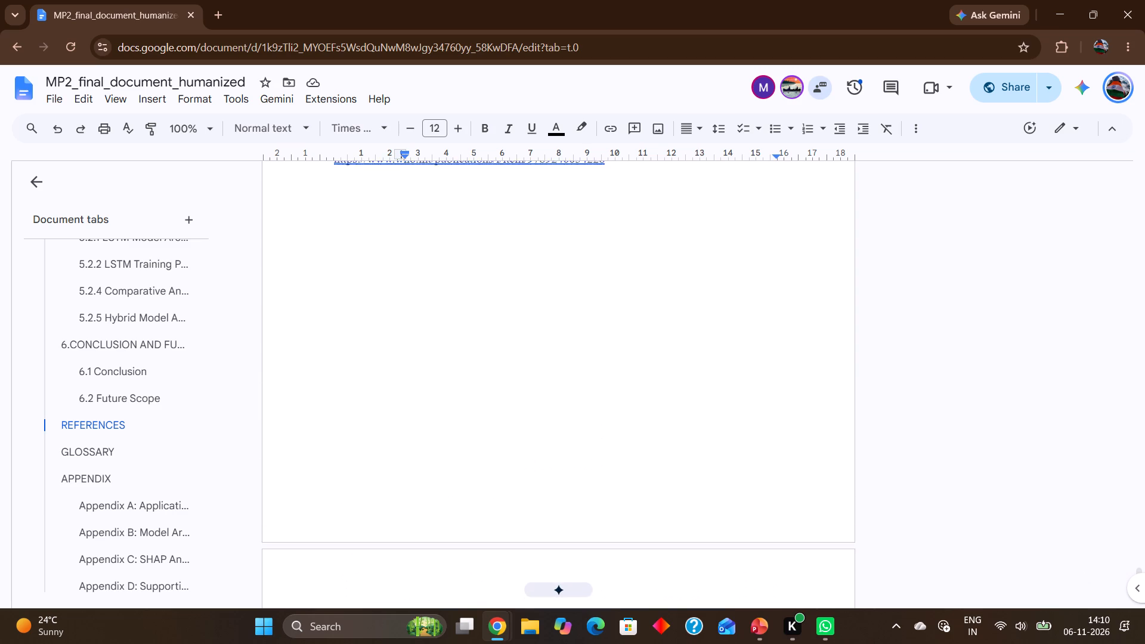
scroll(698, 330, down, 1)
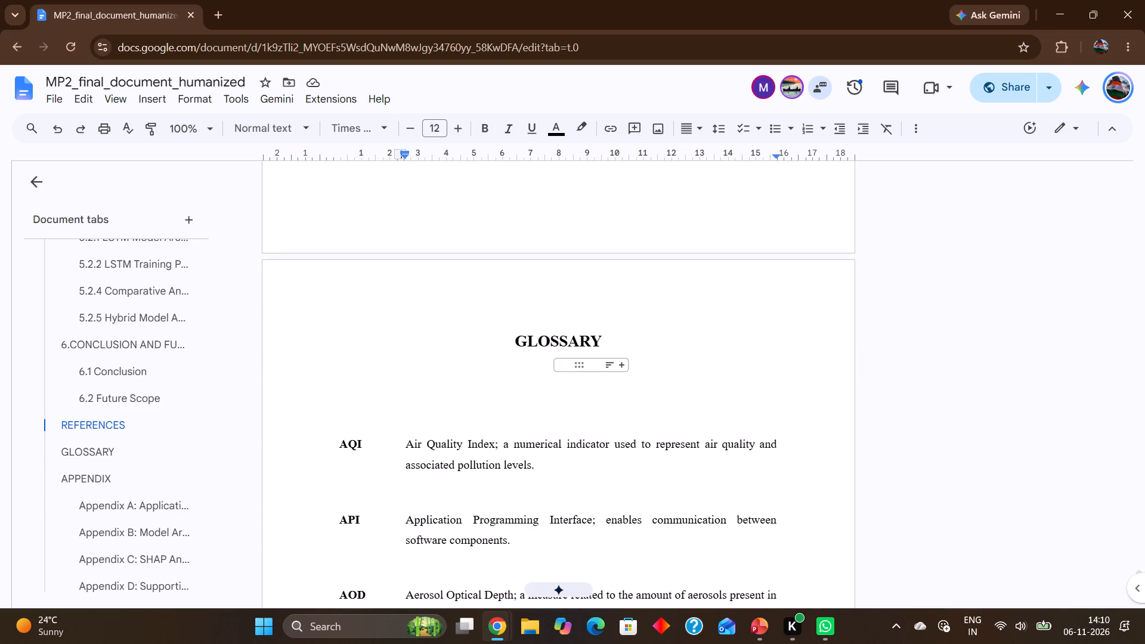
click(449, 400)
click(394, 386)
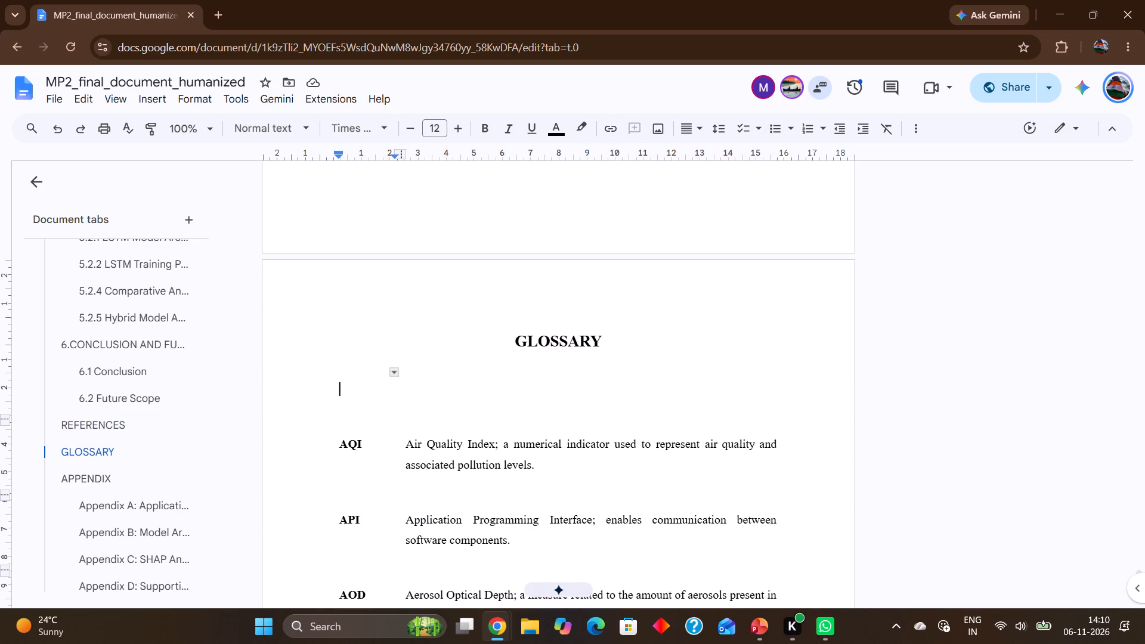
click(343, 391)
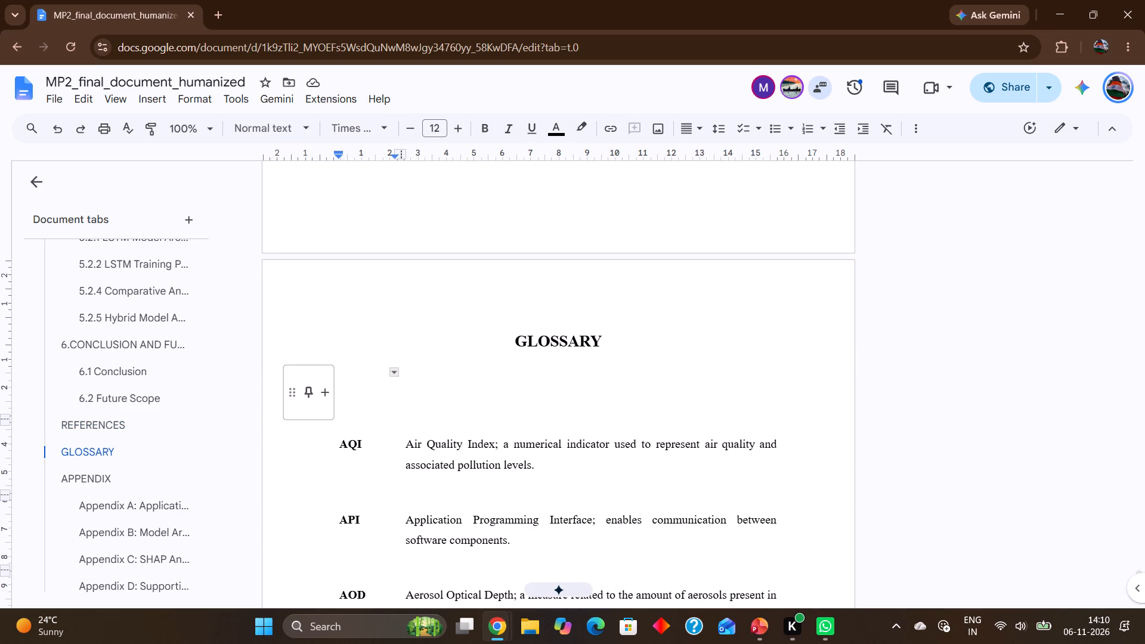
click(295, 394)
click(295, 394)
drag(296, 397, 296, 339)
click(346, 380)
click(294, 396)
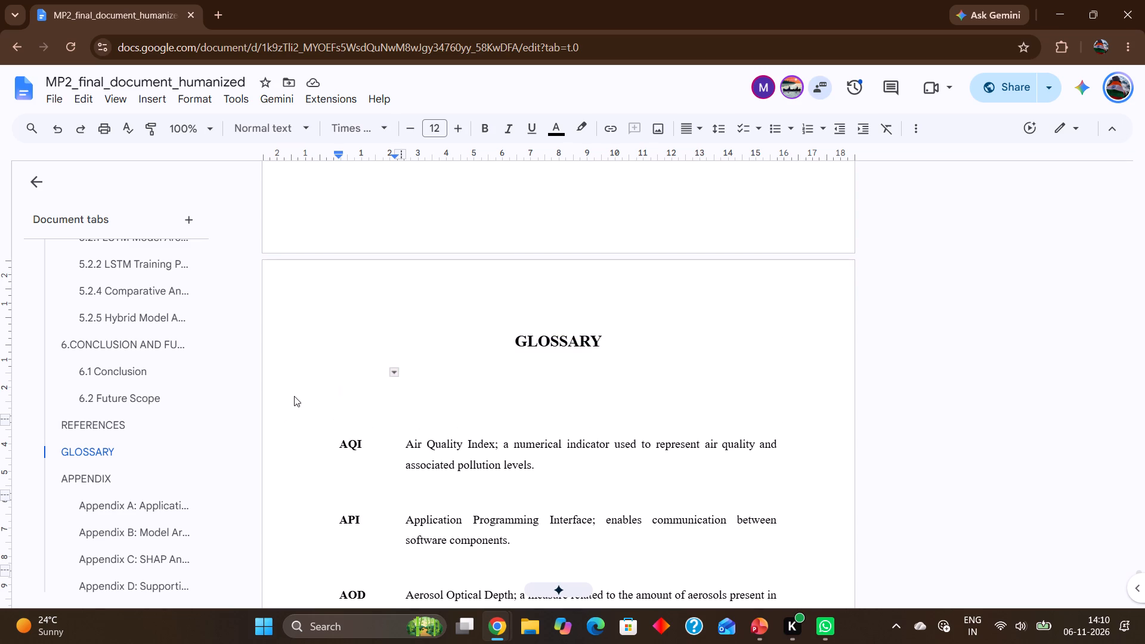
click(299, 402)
Delete the empty row above the AQI entry, covering both of its cells, from the glossary table.
drag(359, 394, 660, 397)
key(Delete)
key(Delete)
key(BackSpace)
key(BackSpace)
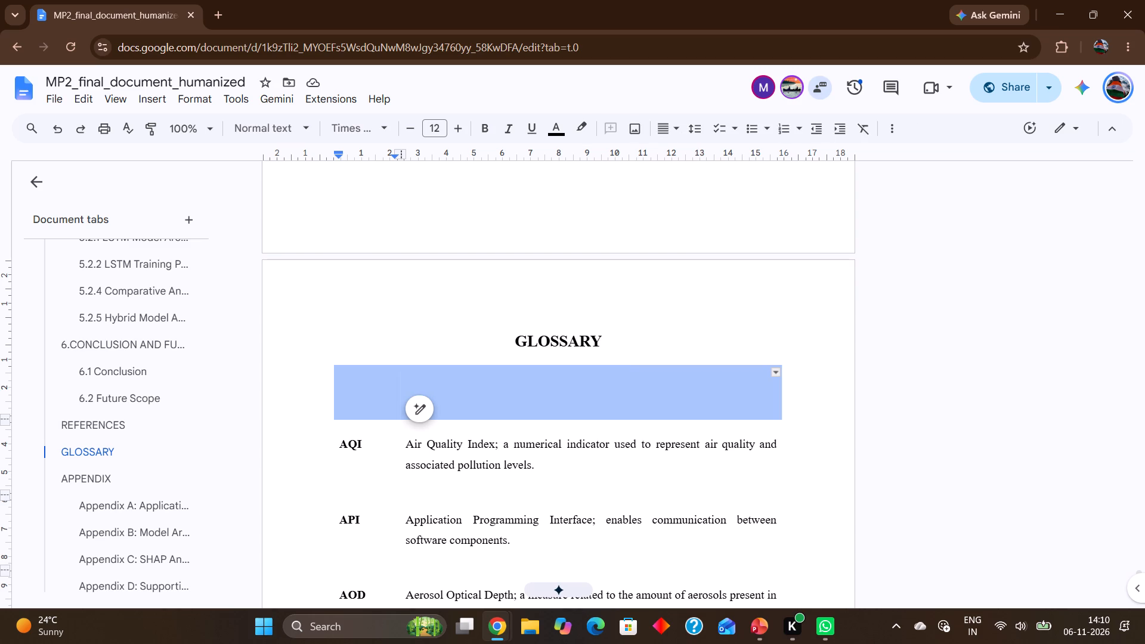
key(Delete)
key(Delete)
key(Delete)
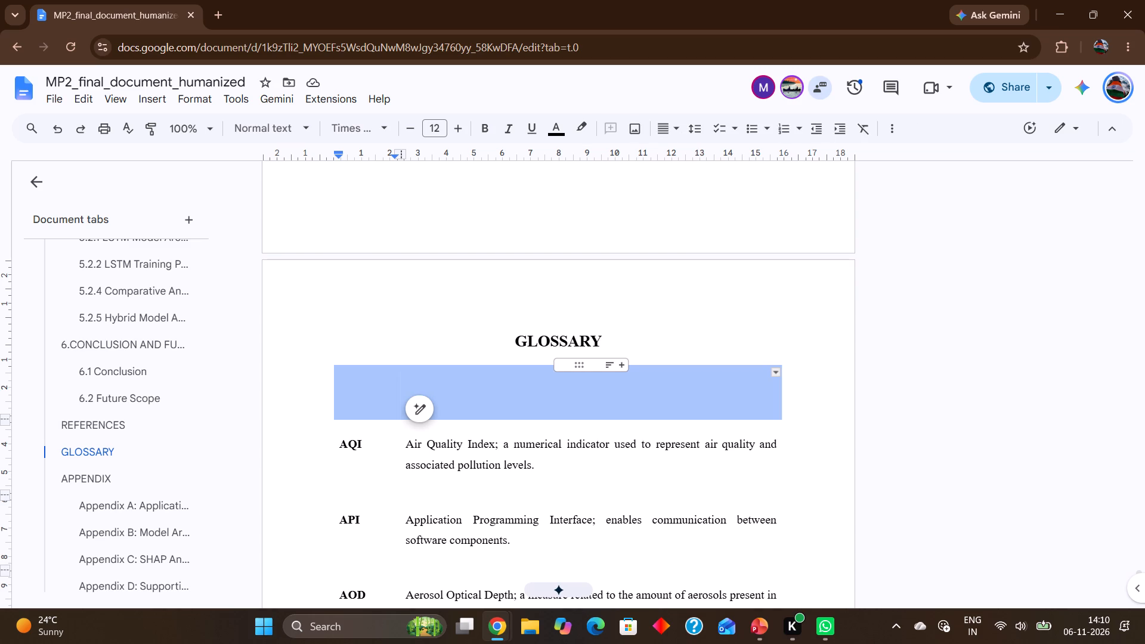
right_click(660, 397)
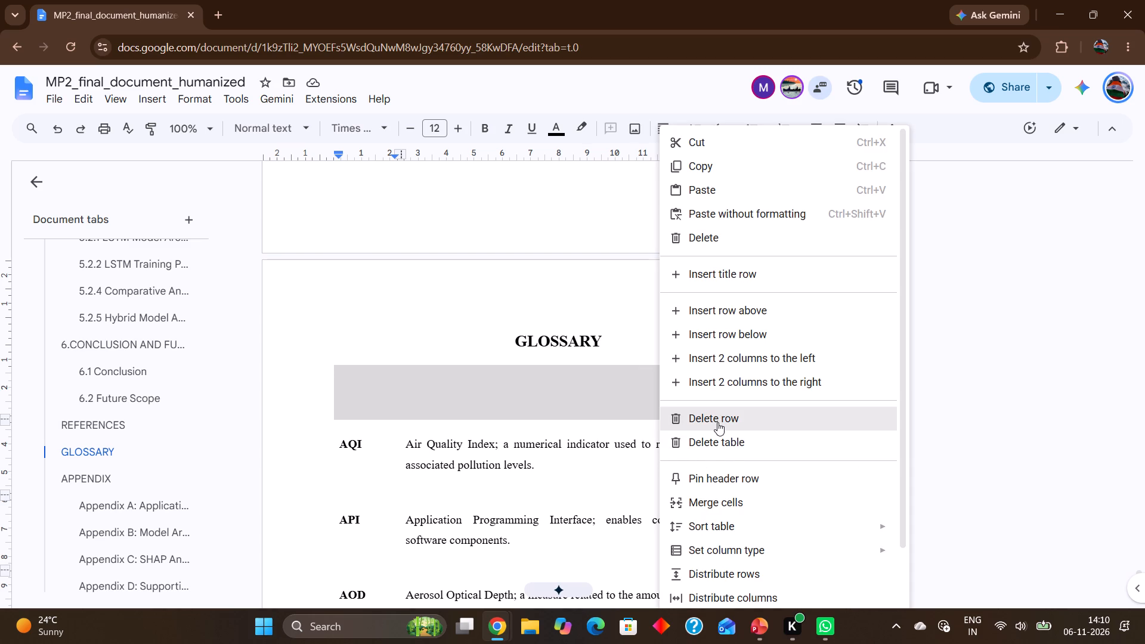
click(717, 422)
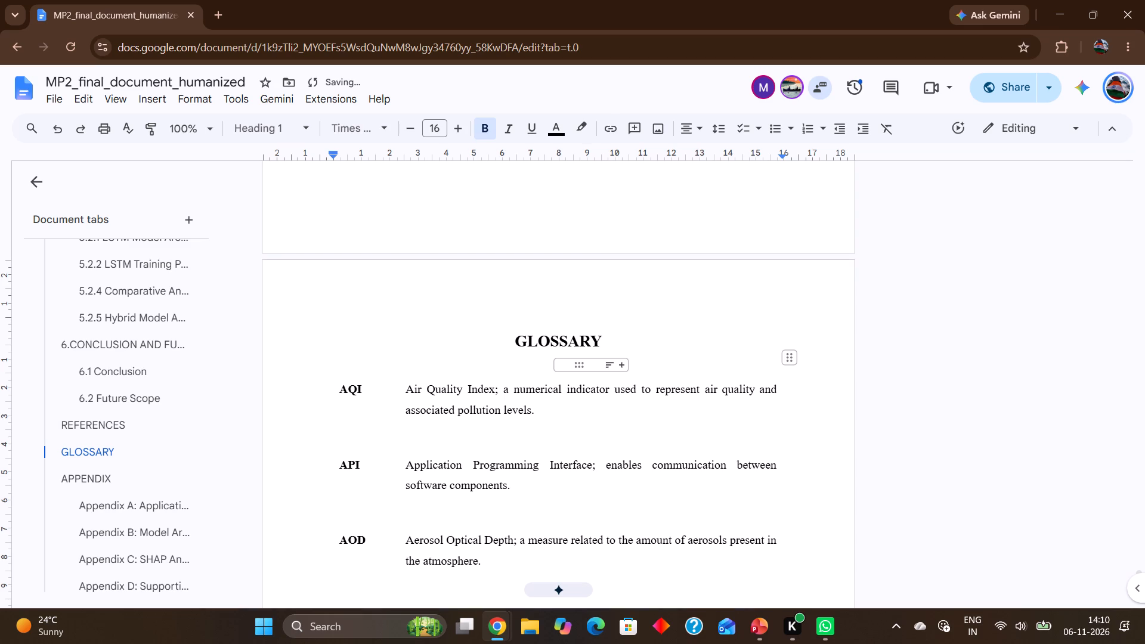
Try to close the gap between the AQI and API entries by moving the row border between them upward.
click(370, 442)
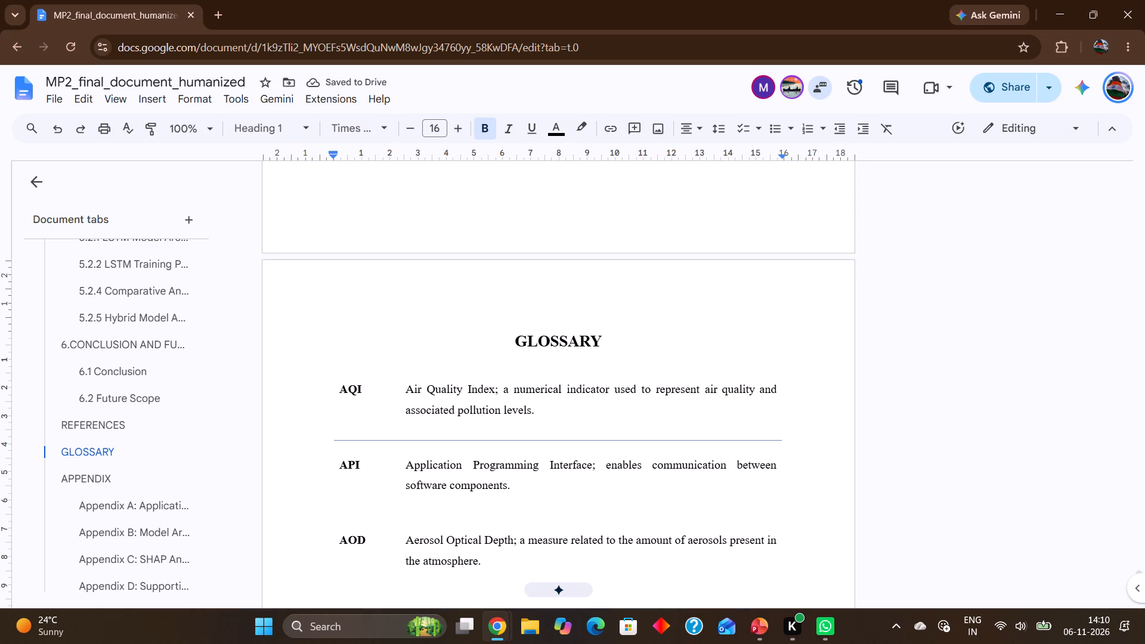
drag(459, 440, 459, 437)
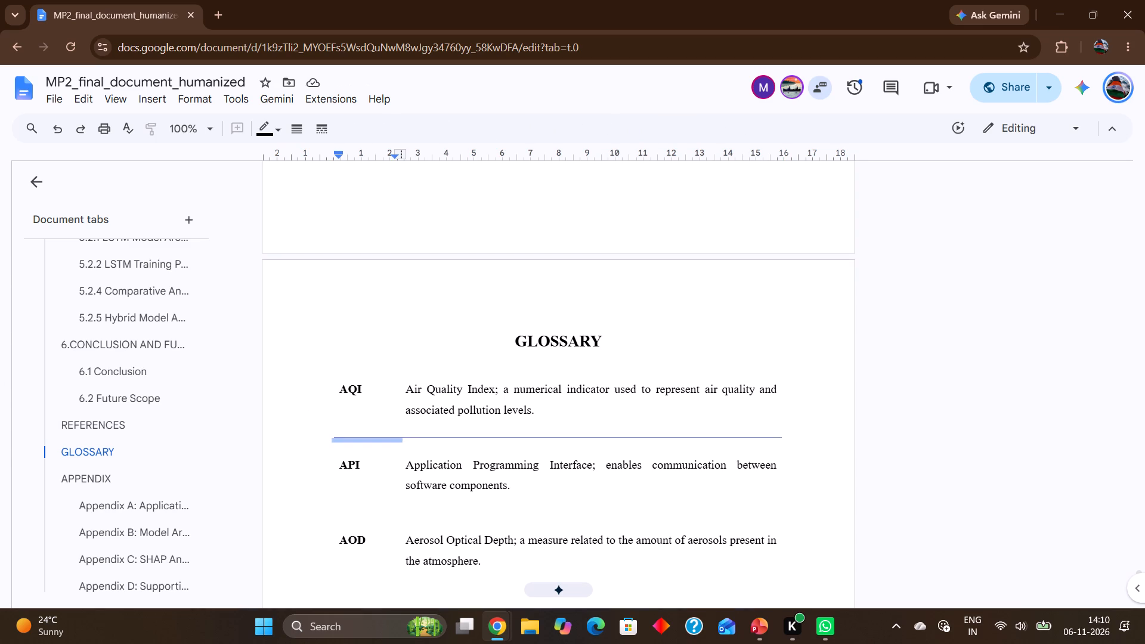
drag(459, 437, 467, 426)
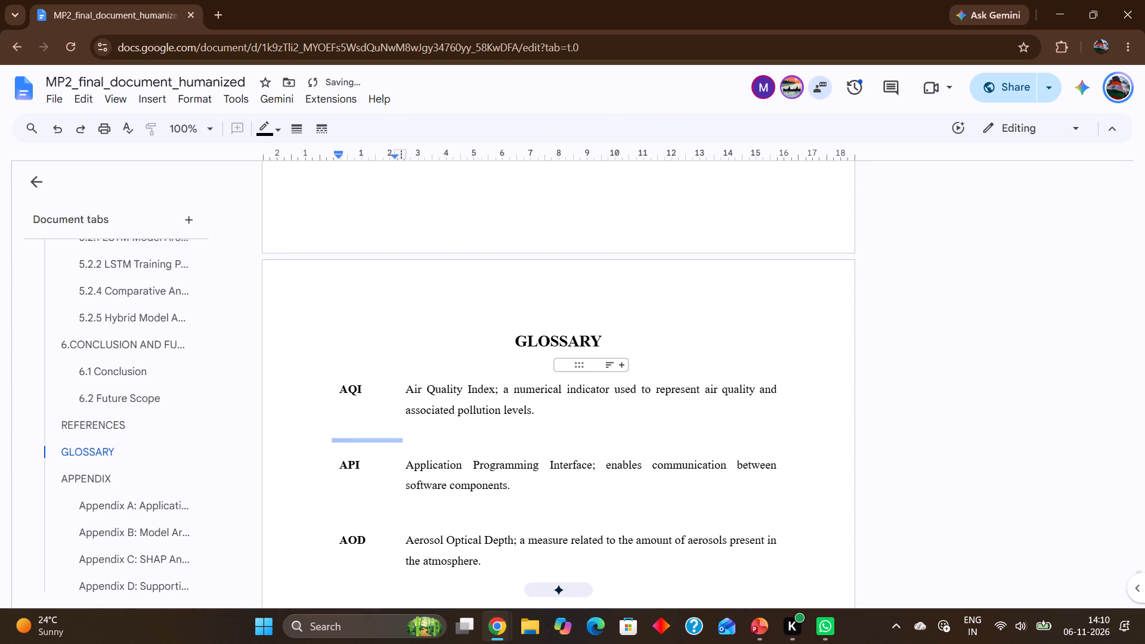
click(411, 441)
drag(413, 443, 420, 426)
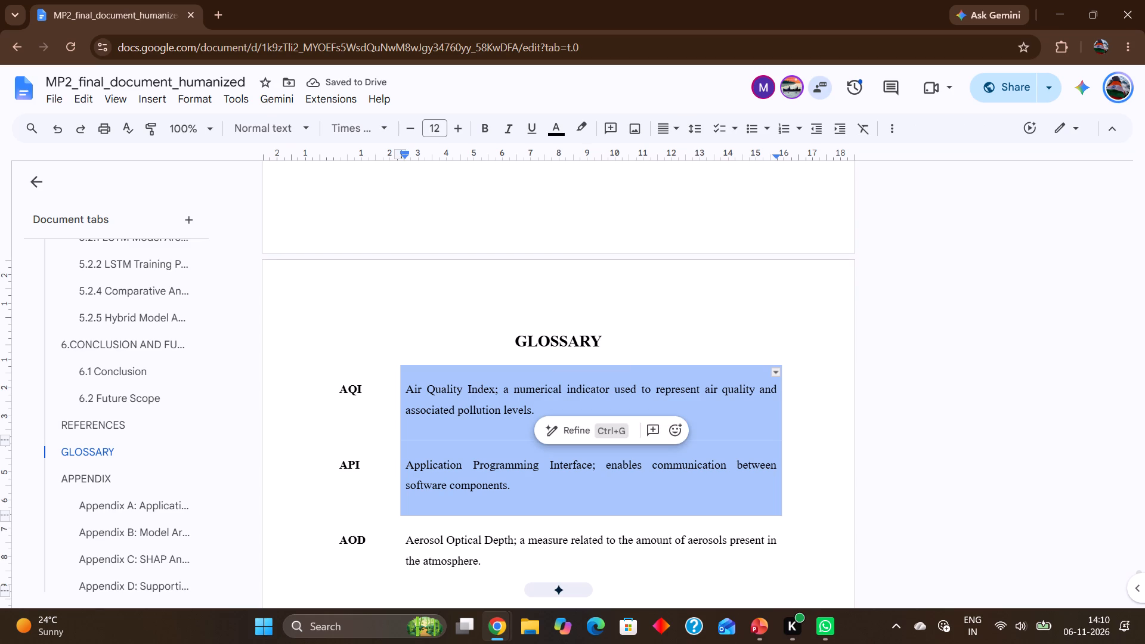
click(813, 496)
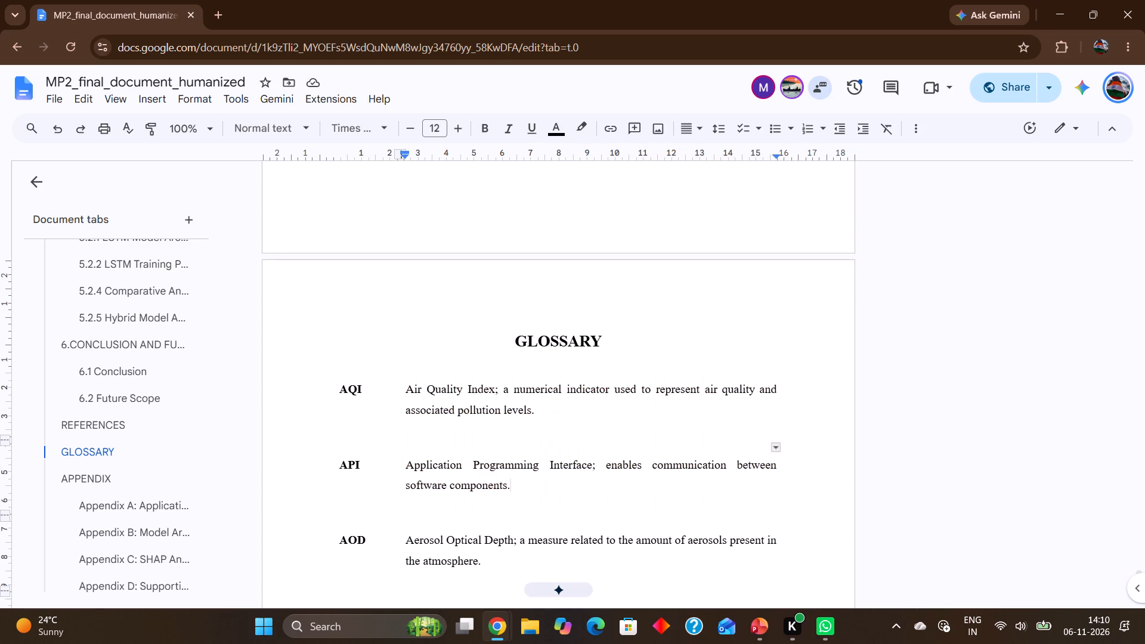
Look through the glossary entries and the start of the appendix to check their spacing and layout.
scroll(806, 531, down, 5)
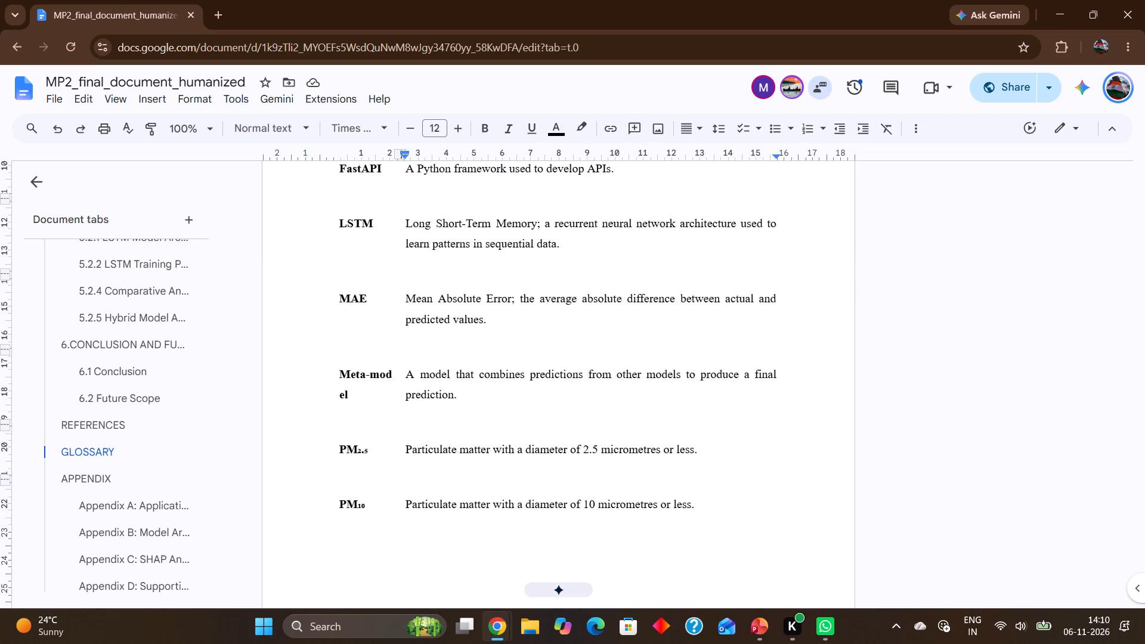
scroll(806, 531, down, 4)
scroll(806, 531, up, 2)
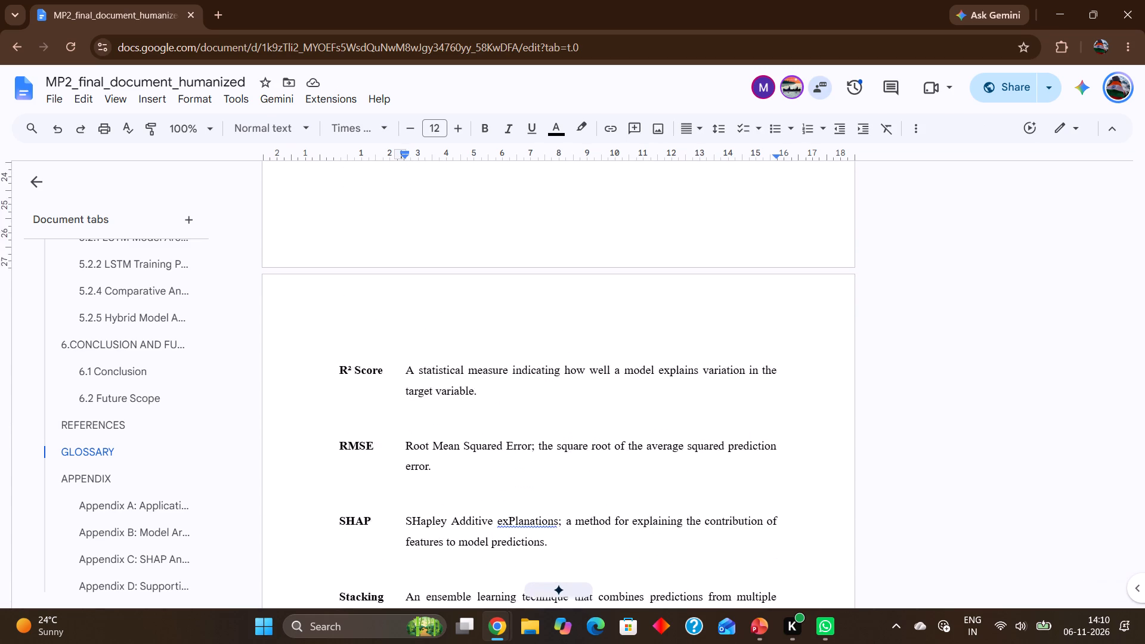
scroll(806, 531, down, 4)
scroll(806, 531, up, 3)
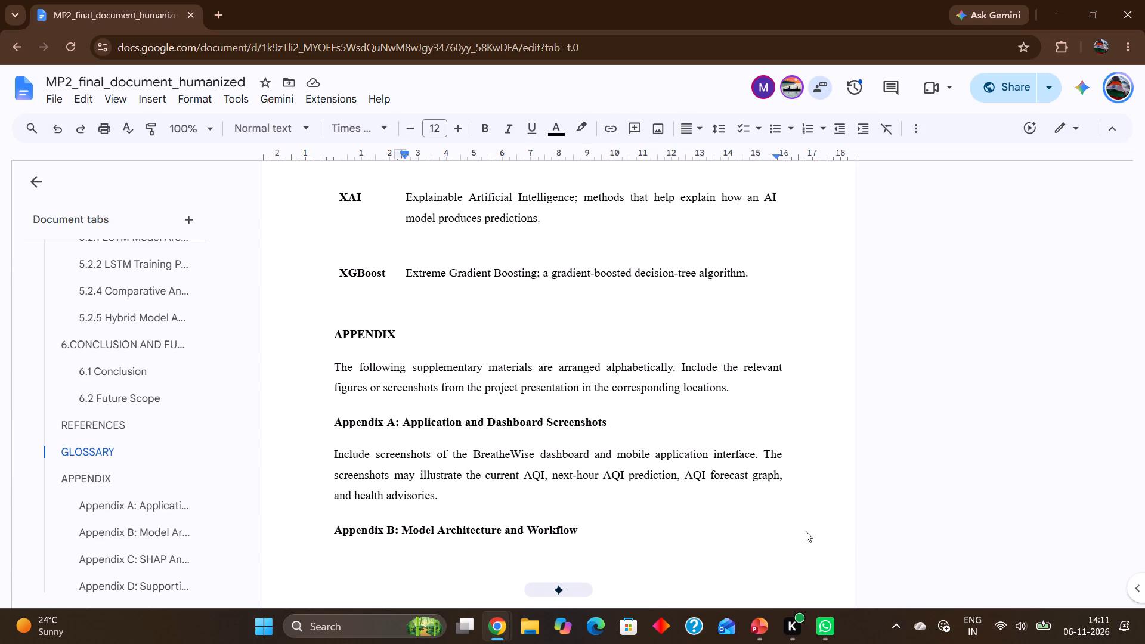
scroll(806, 531, up, 8)
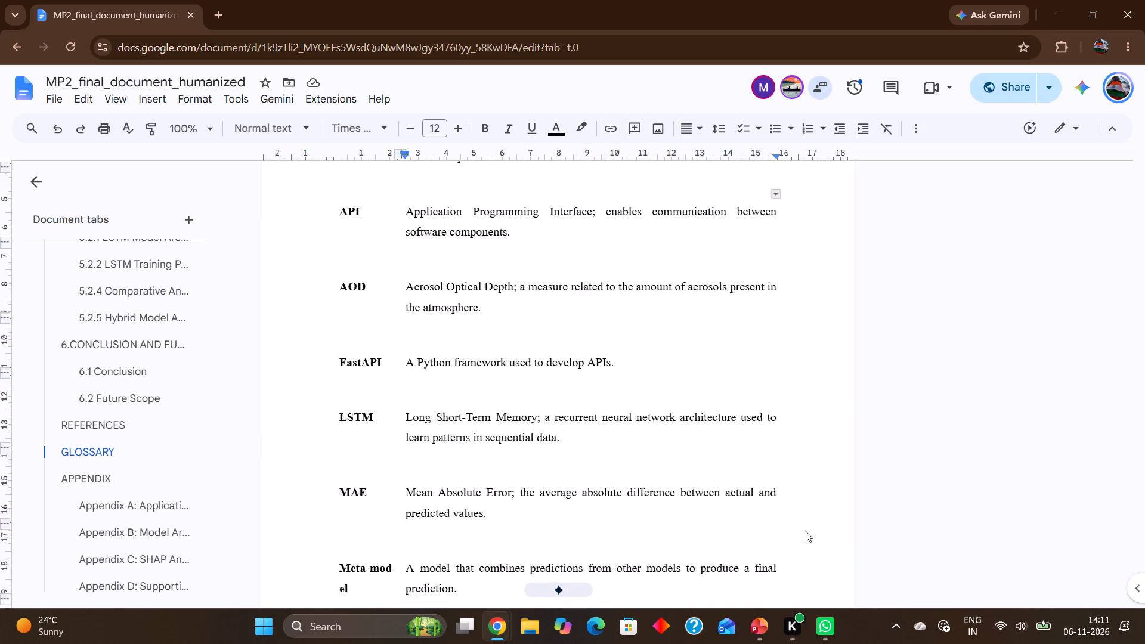
scroll(806, 531, up, 2)
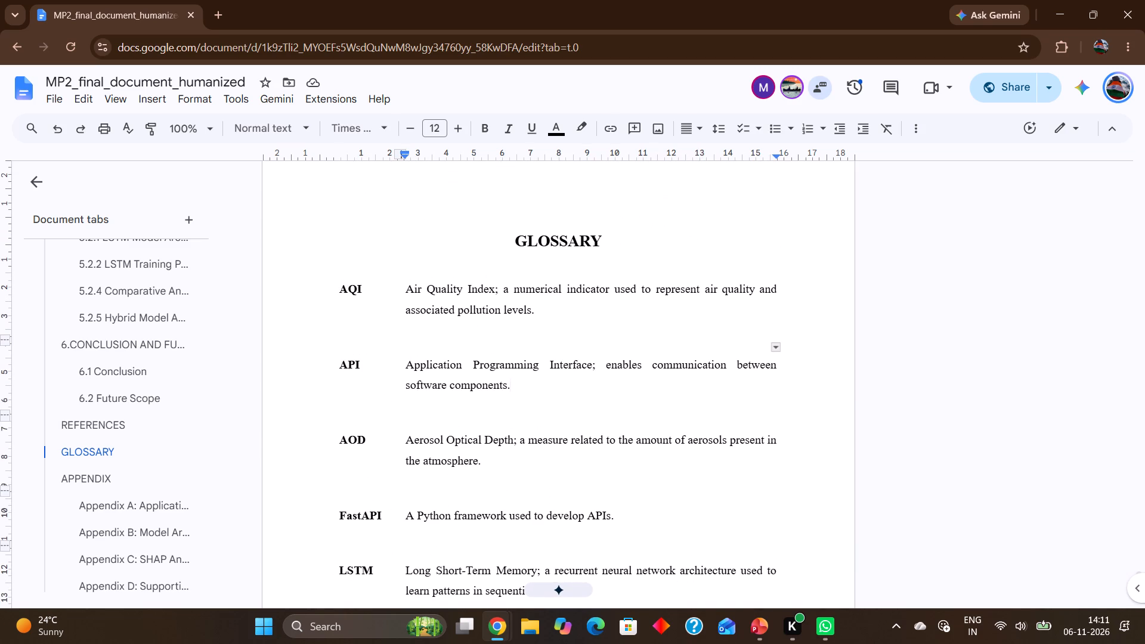
scroll(556, 358, up, 1)
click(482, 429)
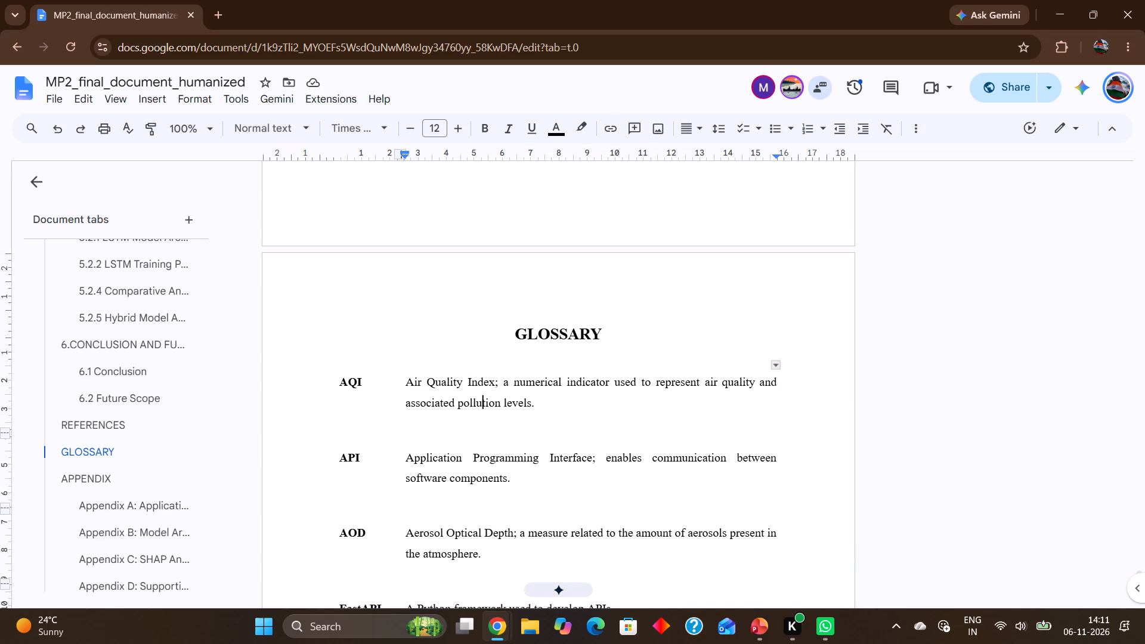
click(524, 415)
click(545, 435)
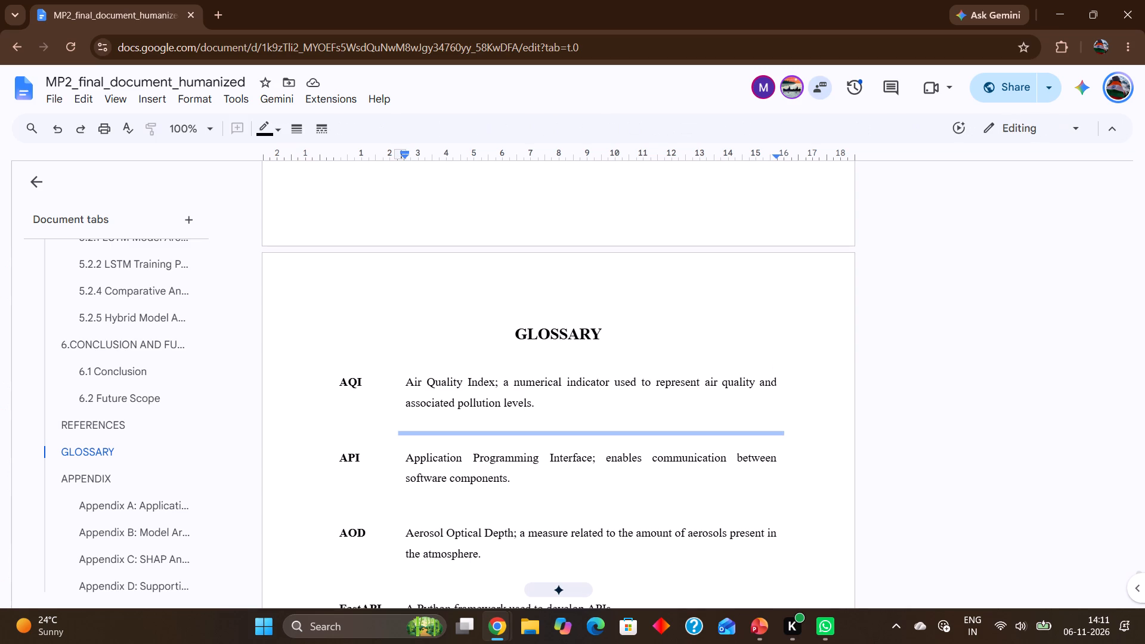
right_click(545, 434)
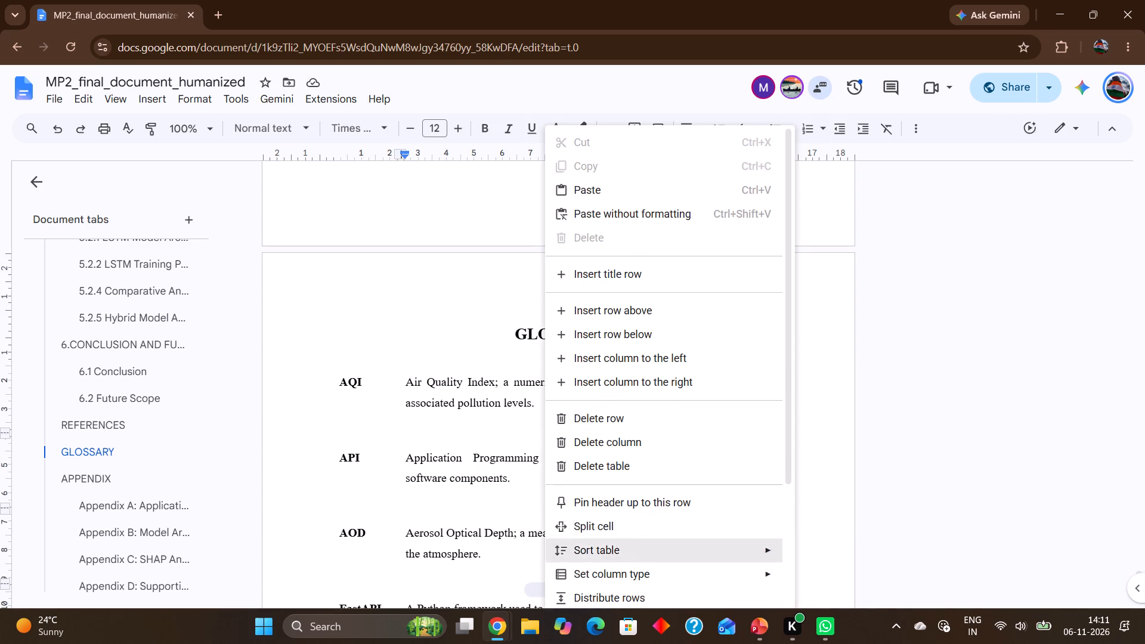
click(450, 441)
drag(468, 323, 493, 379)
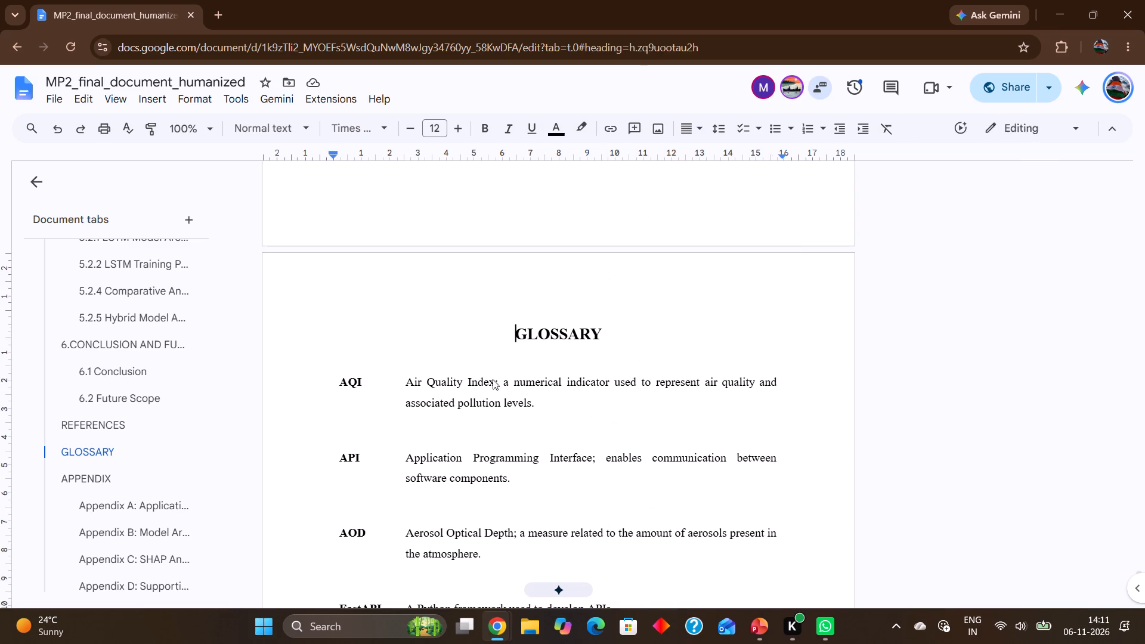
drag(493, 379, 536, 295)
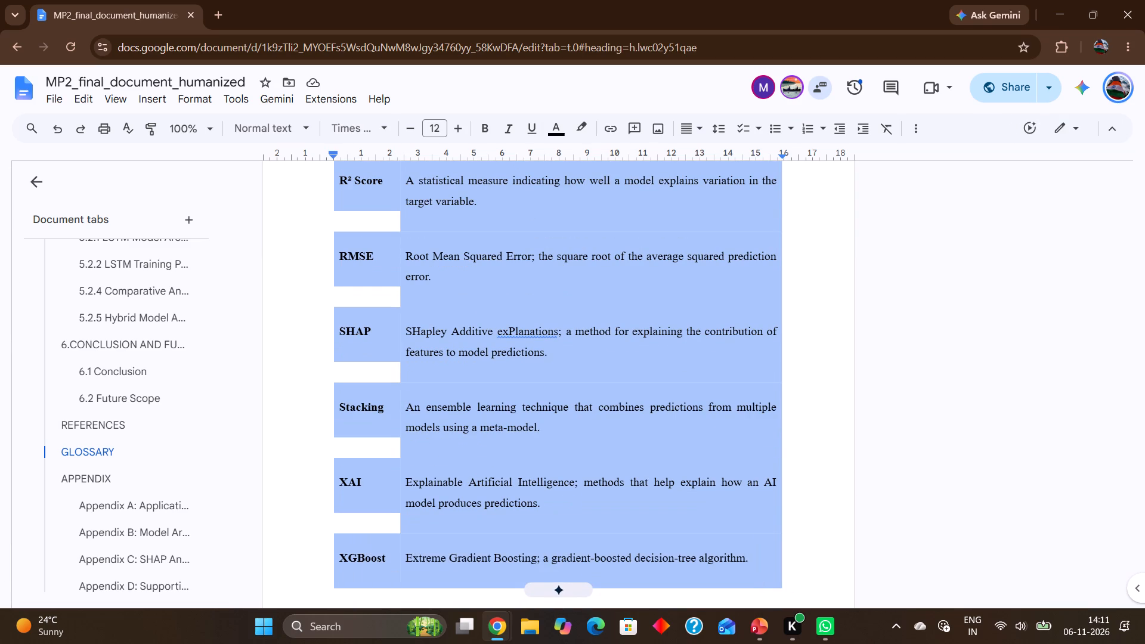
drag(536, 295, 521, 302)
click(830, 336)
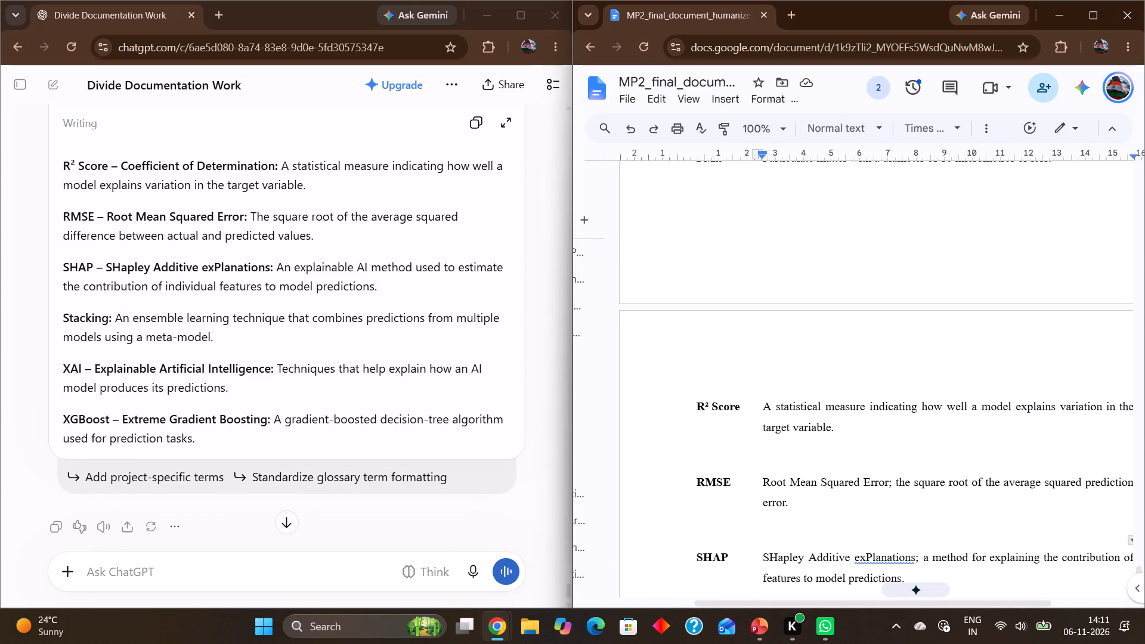
click(1100, 12)
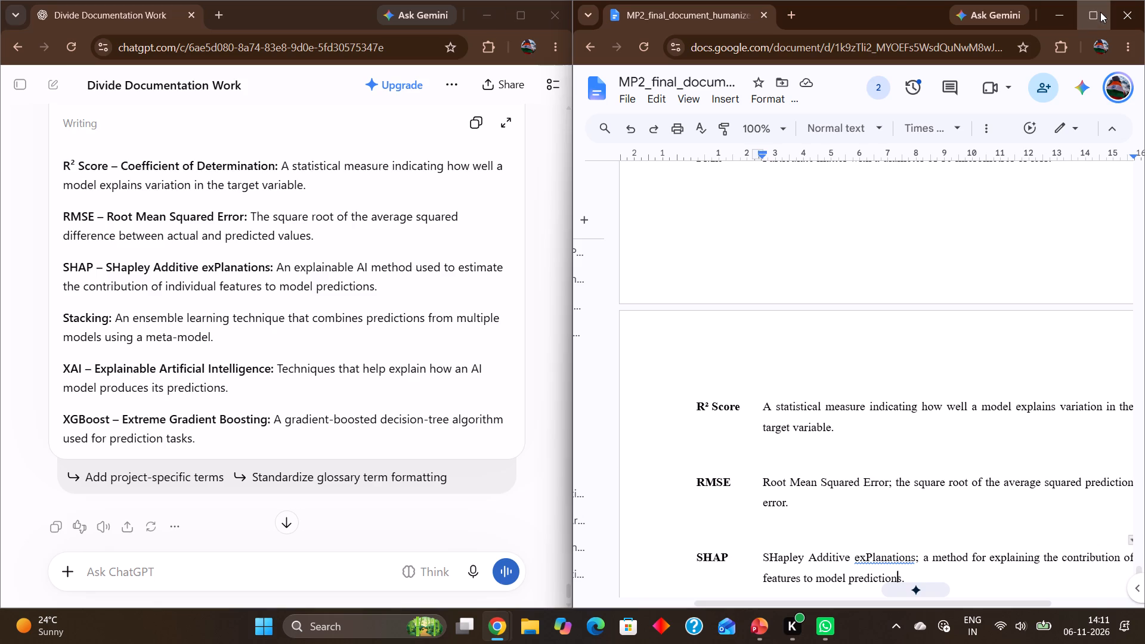
scroll(606, 365, up, 5)
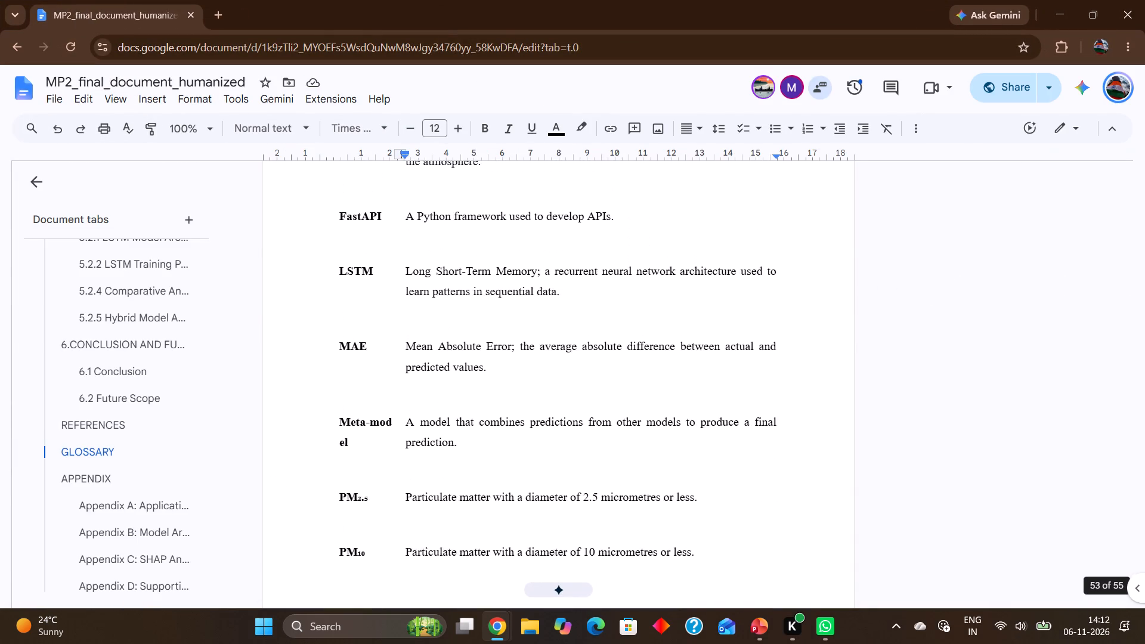
scroll(606, 365, up, 2)
scroll(606, 365, down, 1)
scroll(606, 365, up, 3)
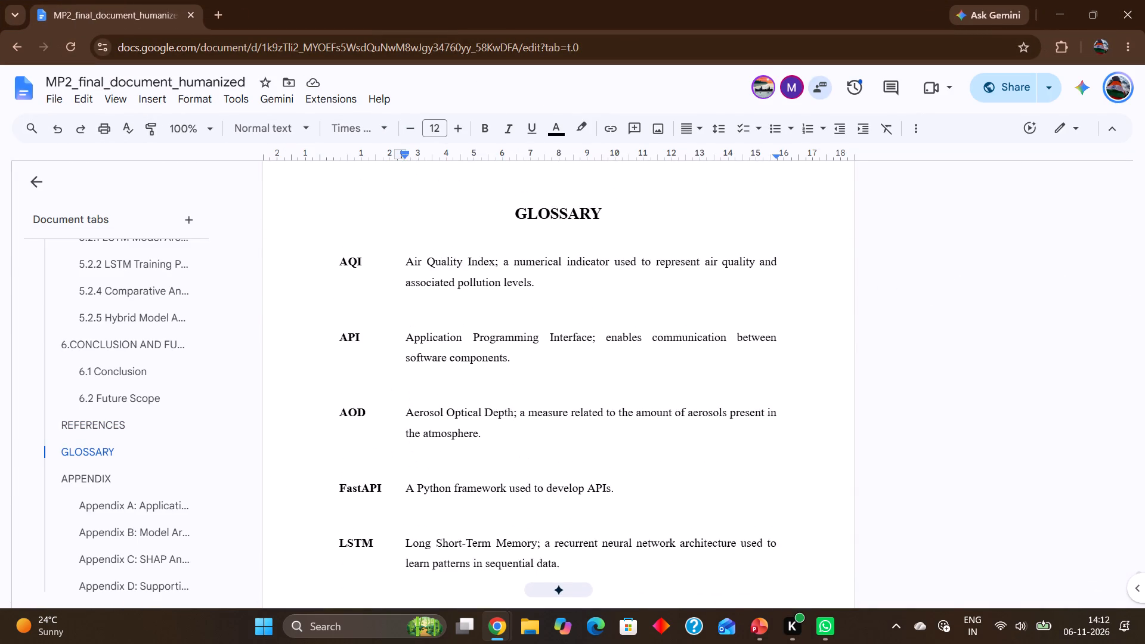
scroll(606, 365, up, 1)
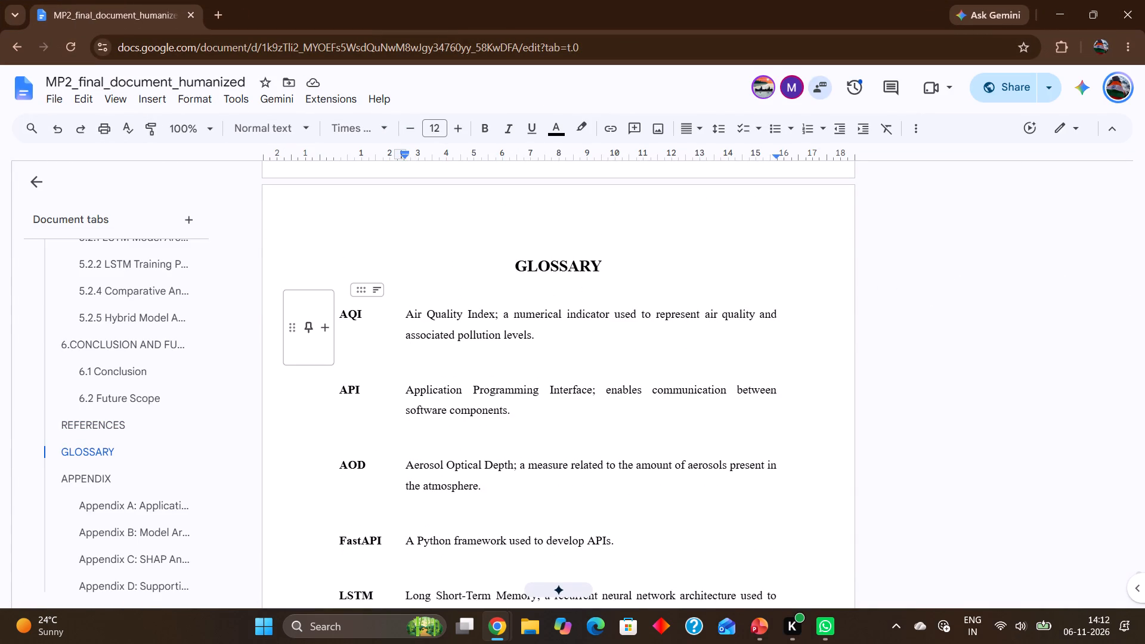
drag(341, 310, 561, 608)
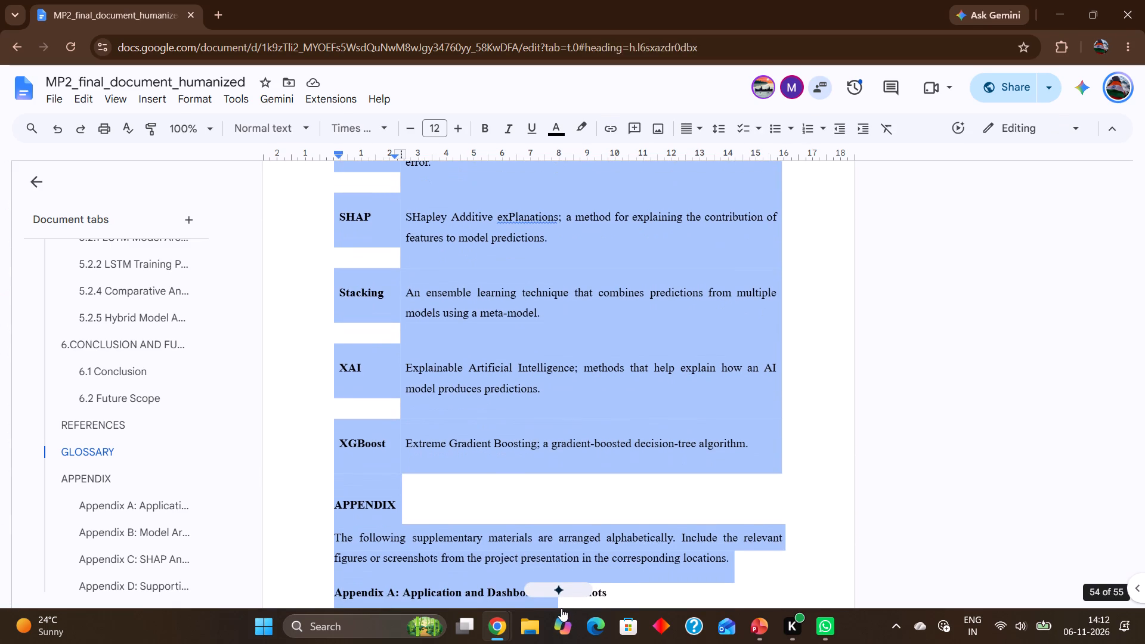
drag(561, 608, 595, 462)
key(Delete)
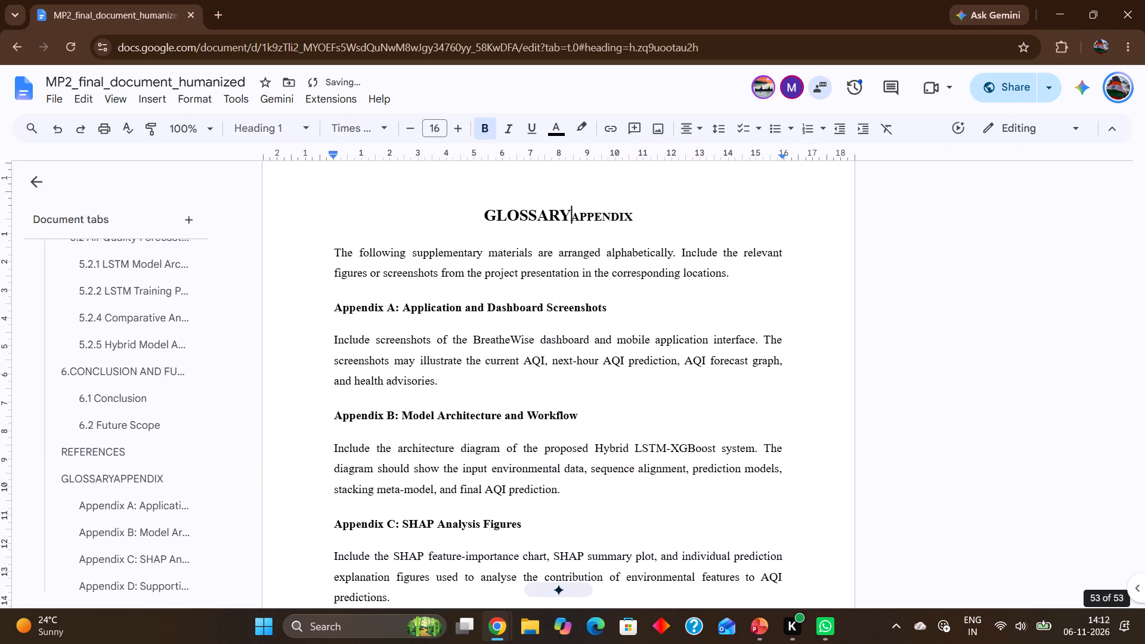
key(Return)
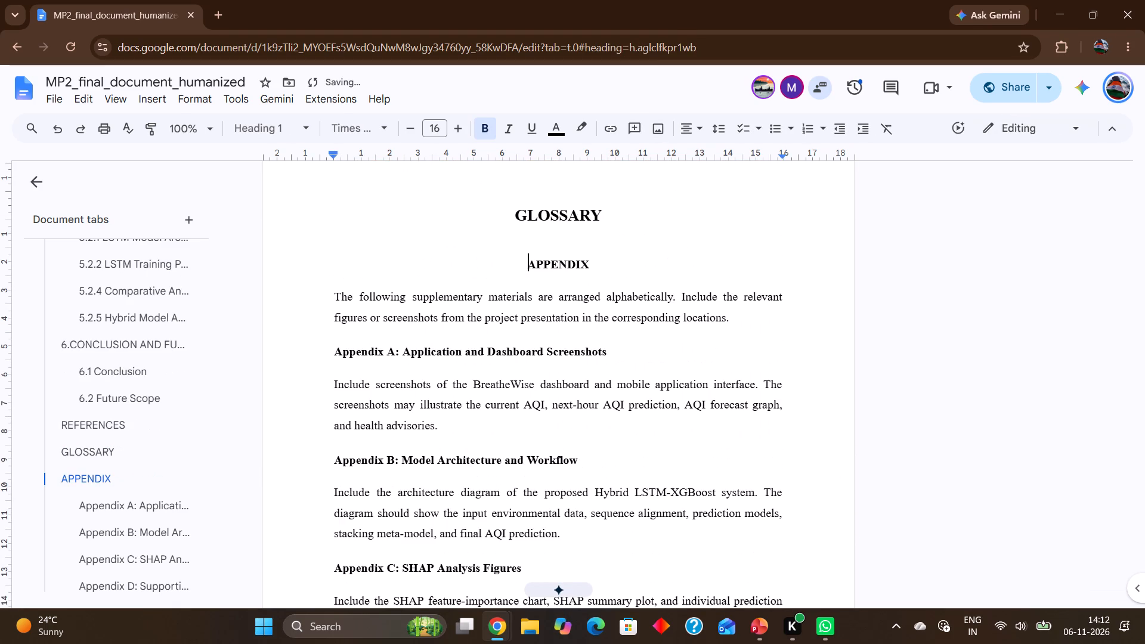
Paste the copied plain-text glossary on a new line below the GLOSSARY heading.
click(646, 218)
key(Return)
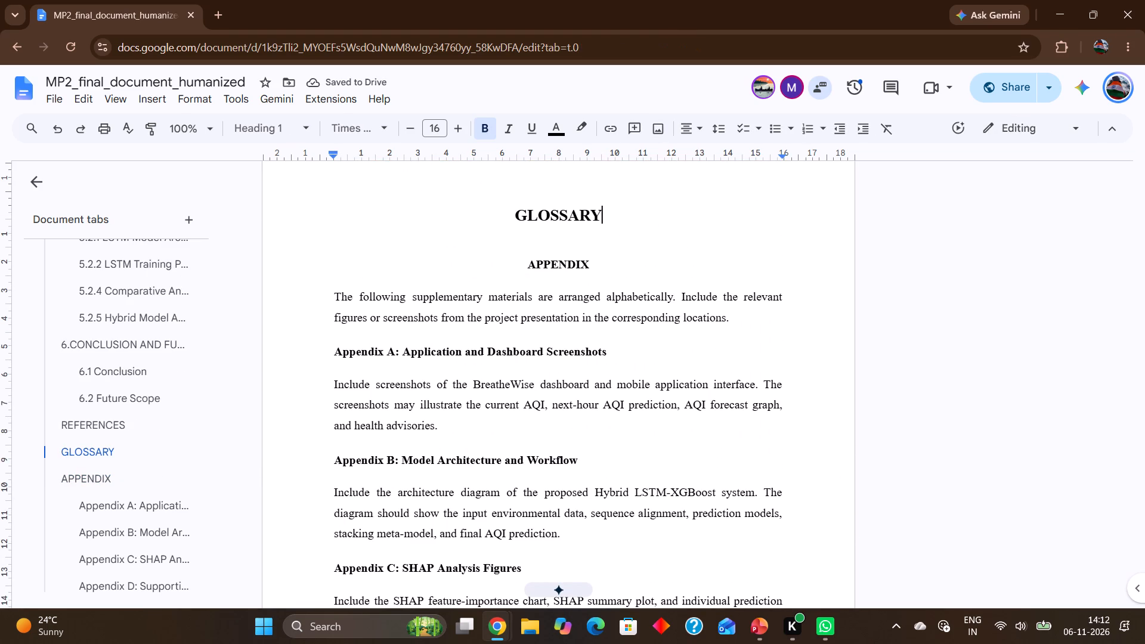
key(ctrl+v)
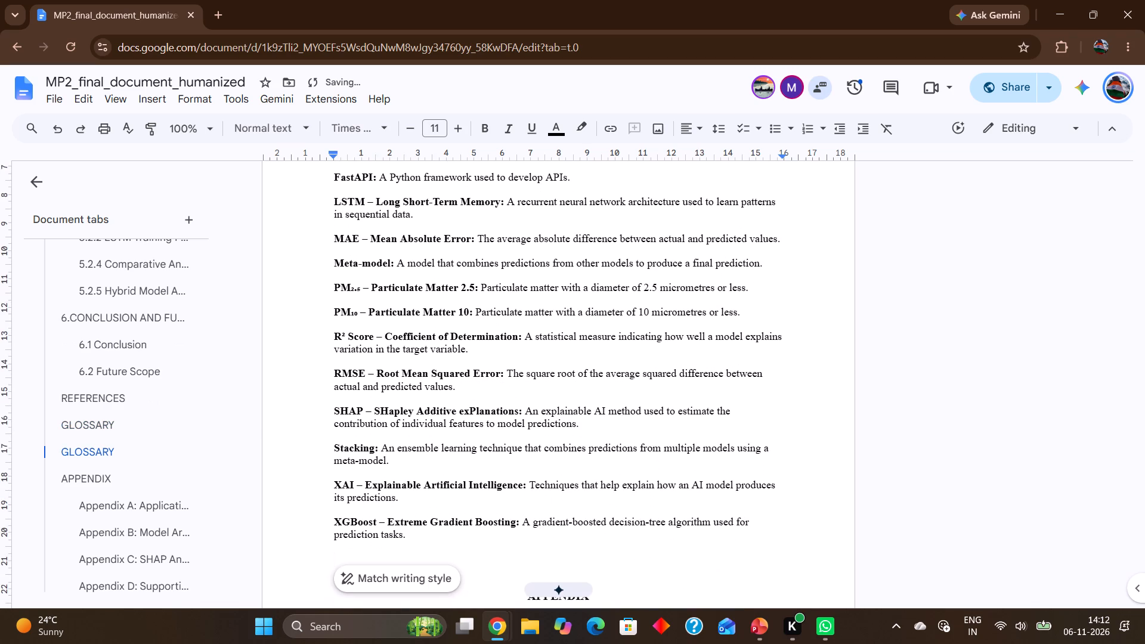
Delete the duplicate, larger GLOSSARY heading that came with the pasted text, along with its leftover empty line.
scroll(647, 232, up, 3)
scroll(647, 232, down, 1)
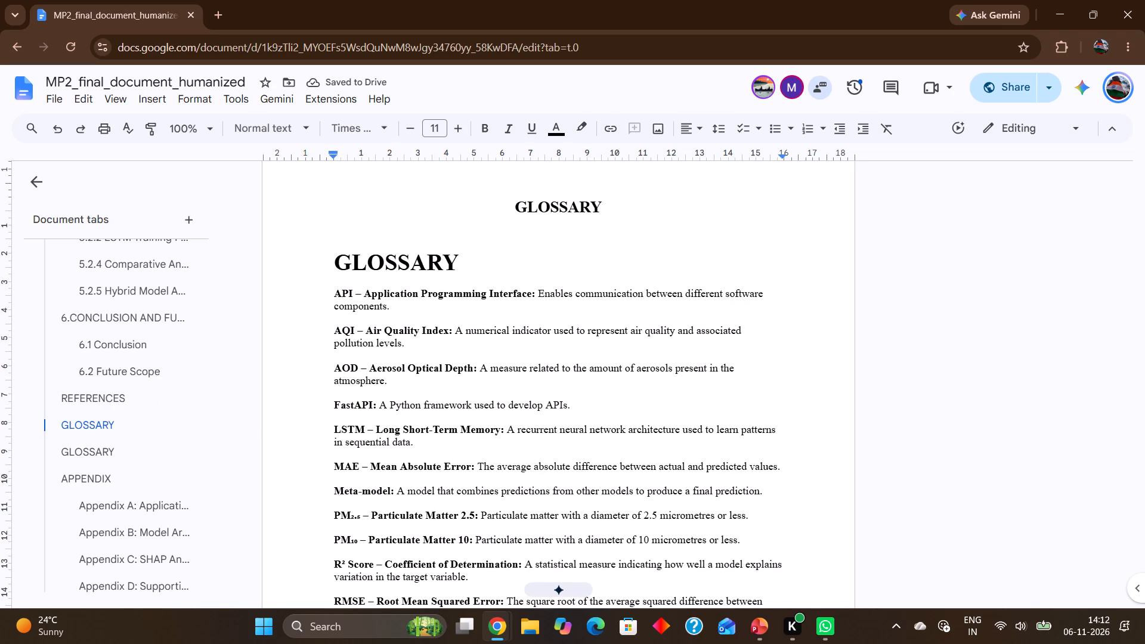
click(485, 265)
key(BackSpace)
key(BackSpace)
key(BackSpace)
key(BackSpace)
key(BackSpace)
key(BackSpace)
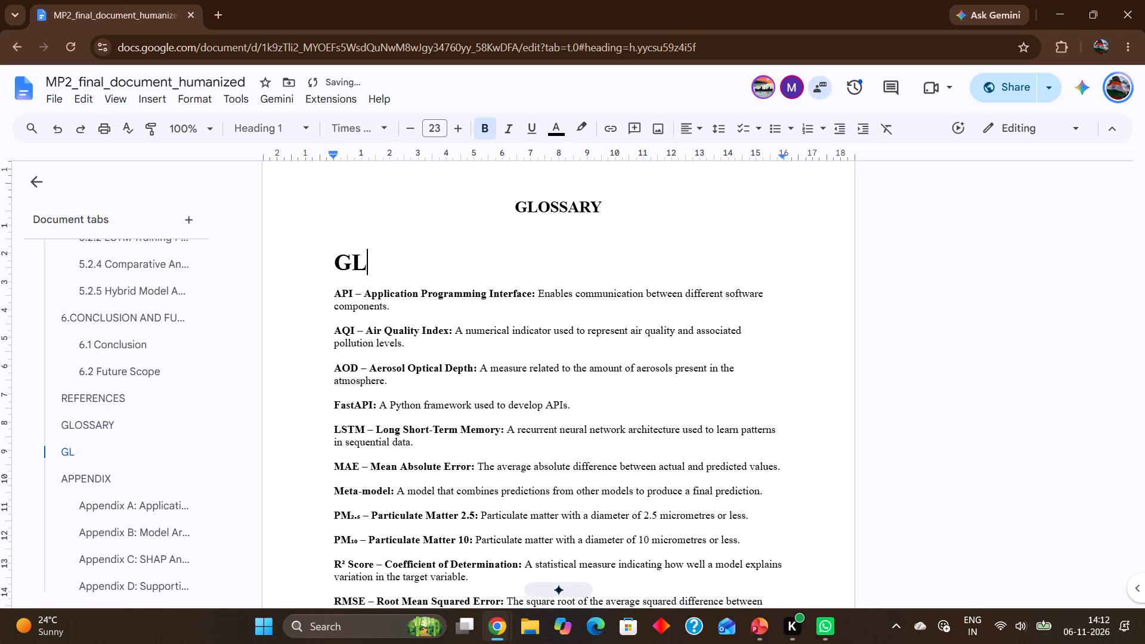
key(BackSpace)
key(BackSpace)
key(BackSpace)
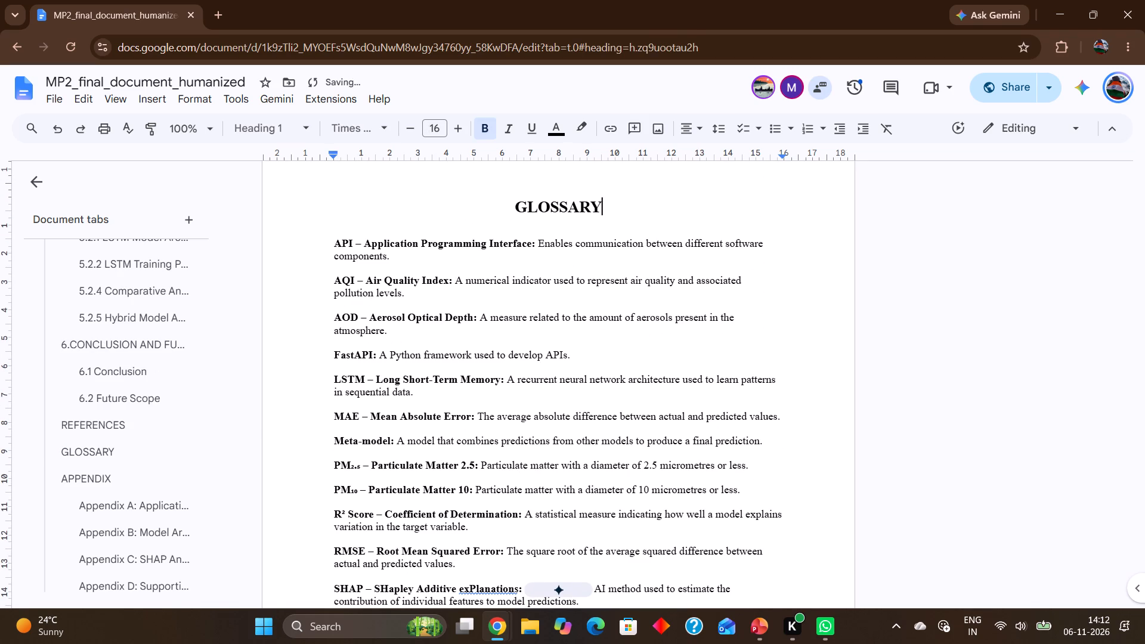
Format all glossary entries from API to XGBoost with font size 12, 1.5 line spacing and justified alignment.
drag(335, 237, 499, 531)
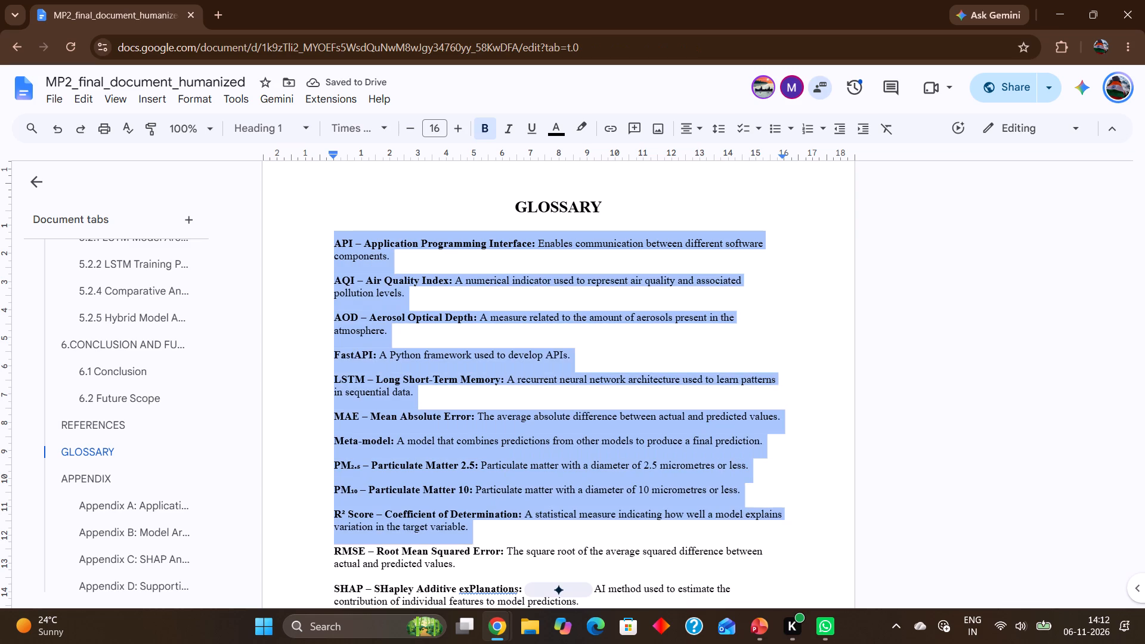
drag(499, 531, 551, 509)
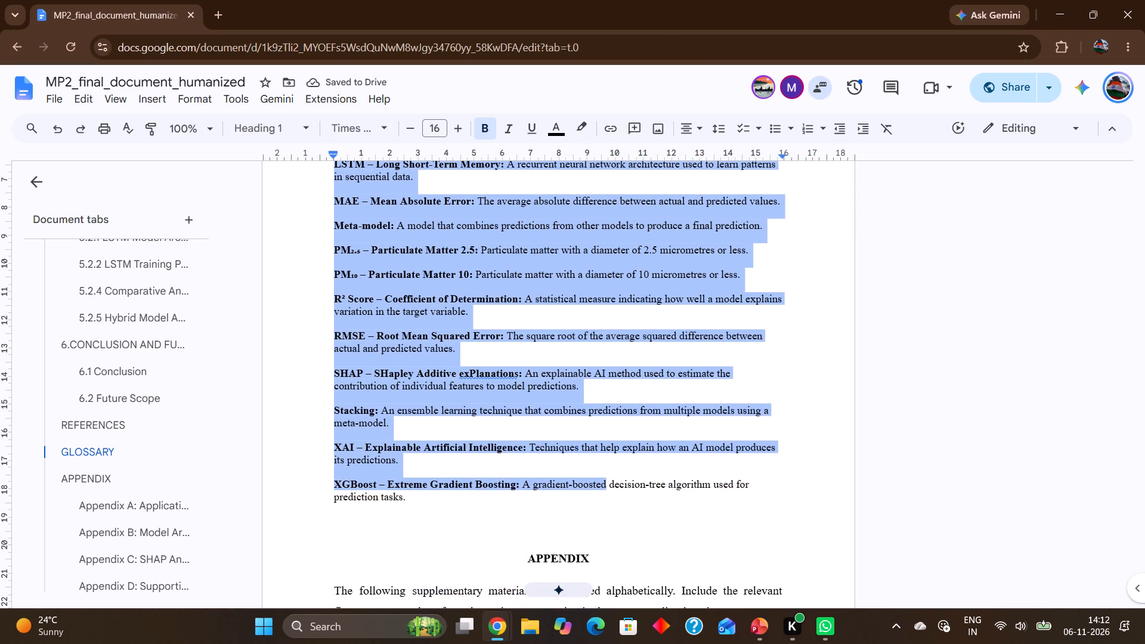
drag(551, 509, 548, 509)
click(454, 125)
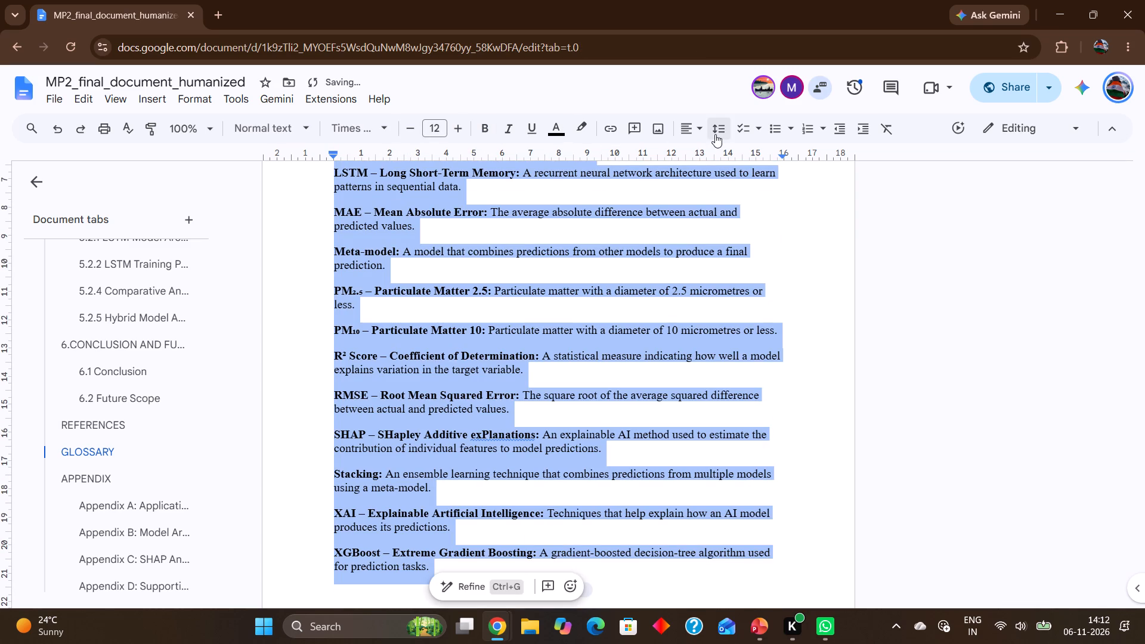
click(725, 132)
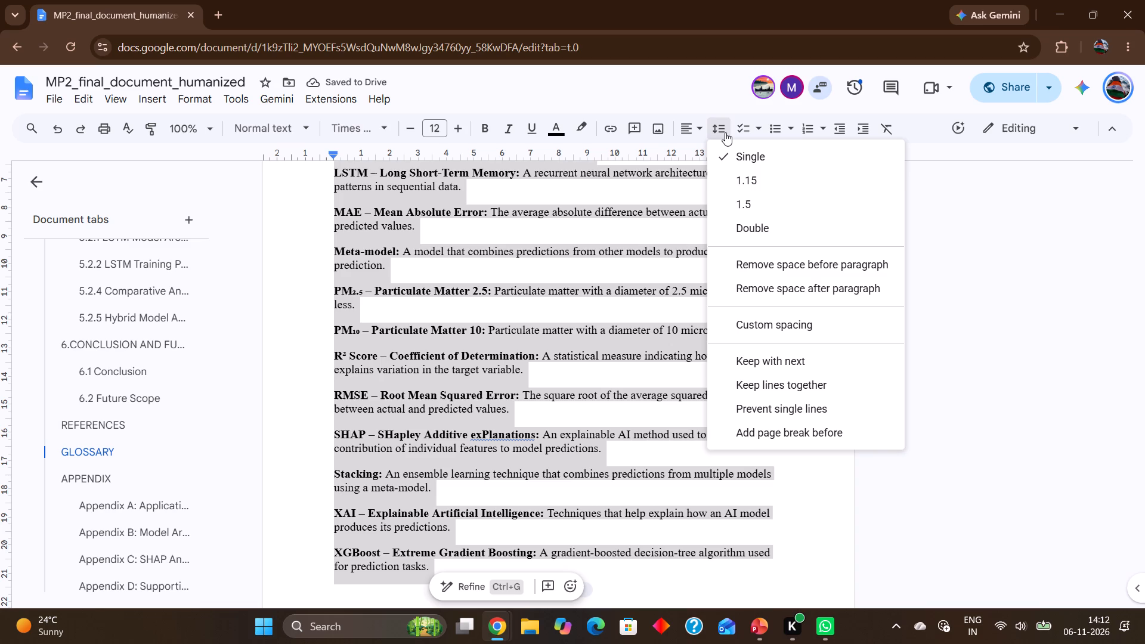
click(744, 200)
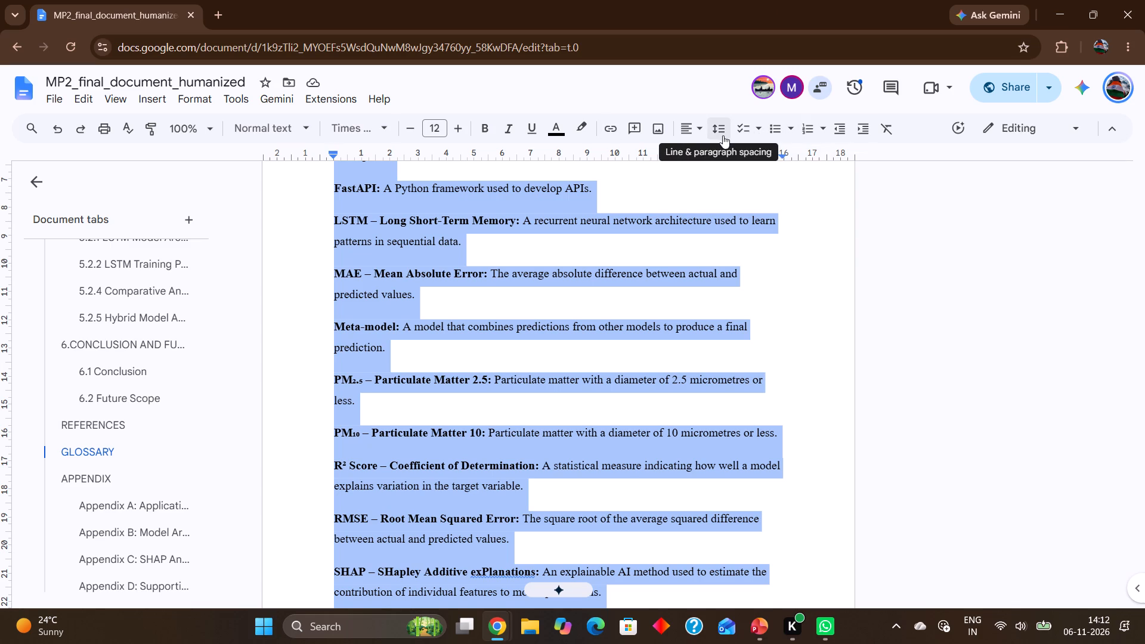
click(701, 131)
click(747, 157)
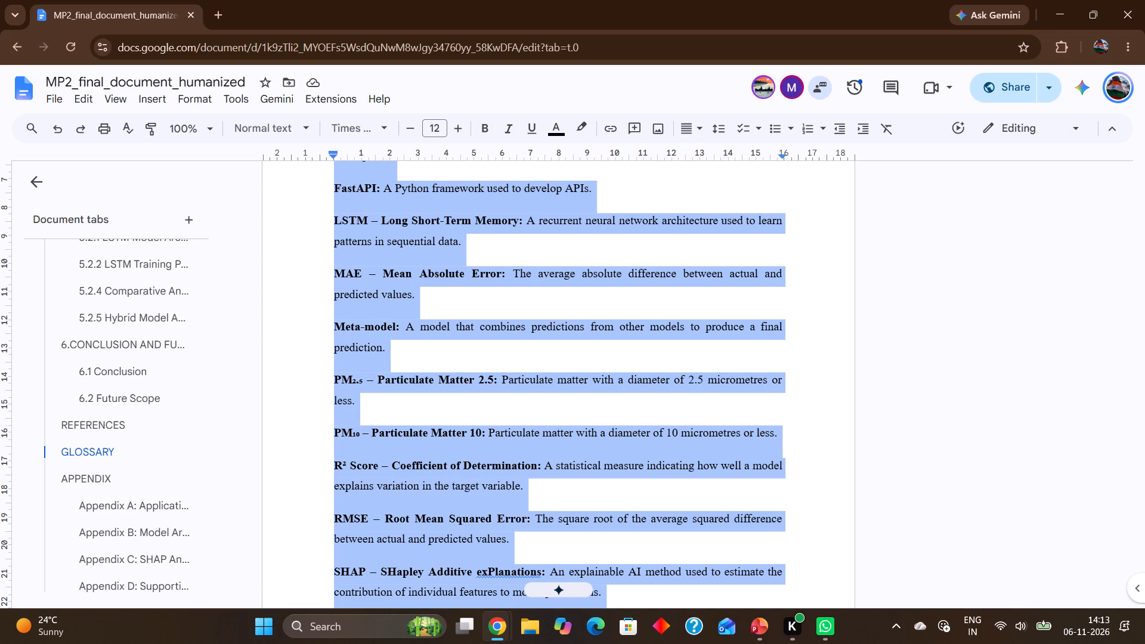
click(809, 383)
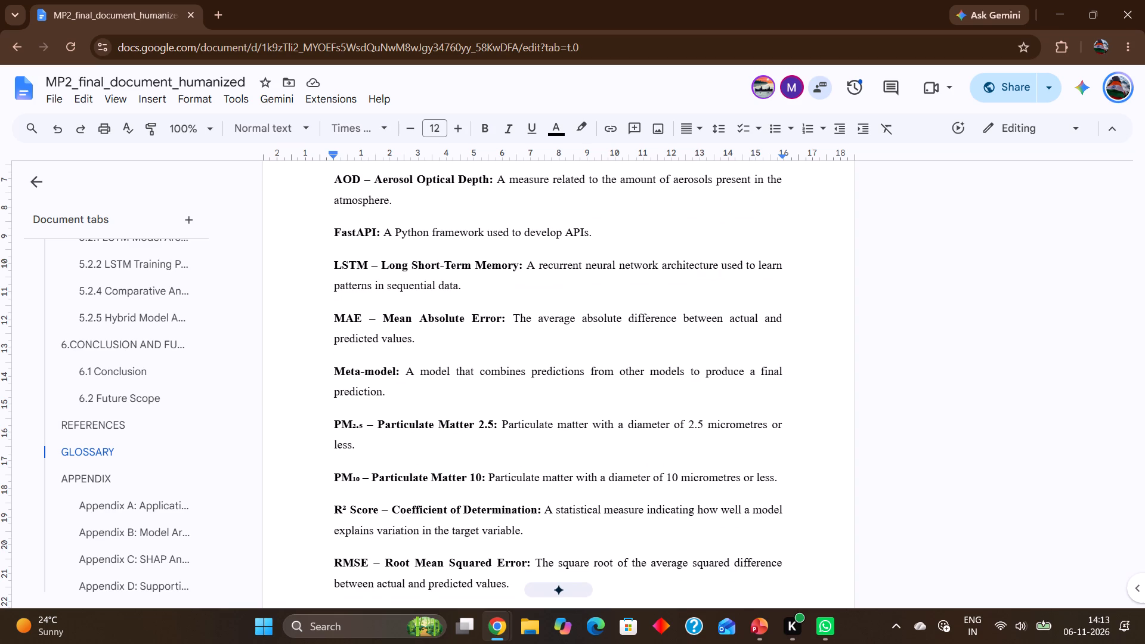
Look through the reformatted glossary pages and the start of the appendix to check their spacing and page breaks.
scroll(763, 374, up, 2)
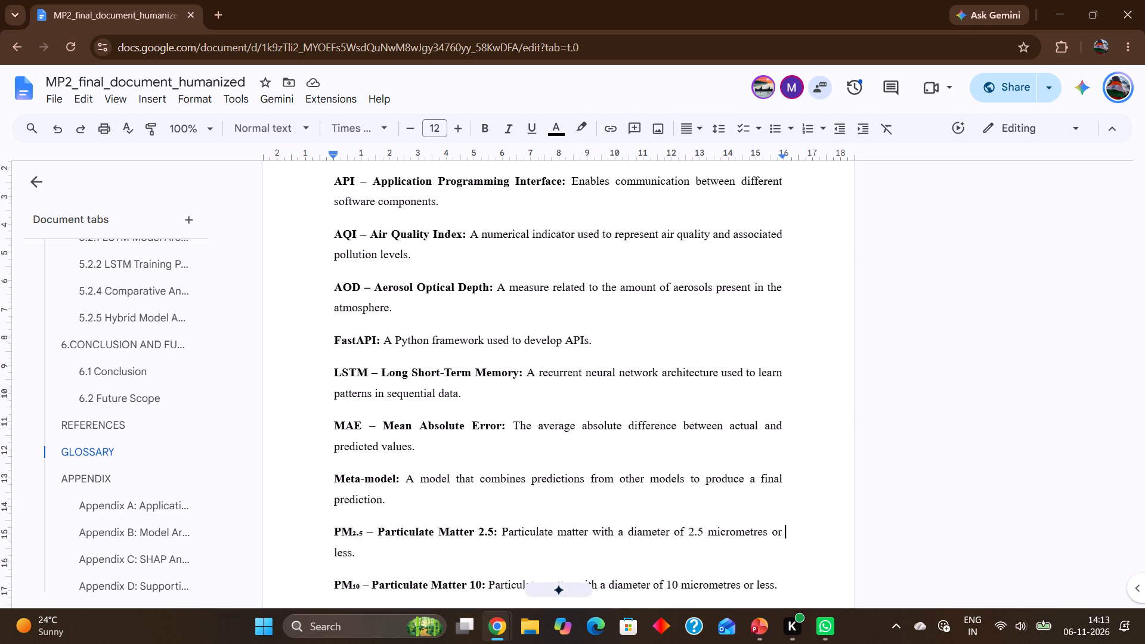
scroll(763, 374, up, 3)
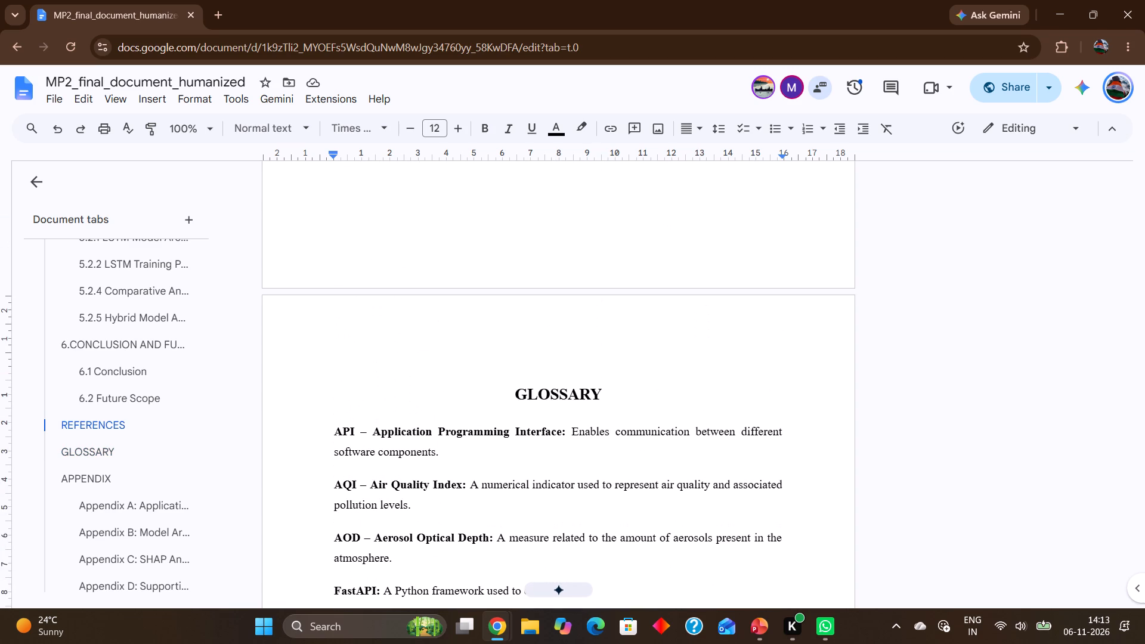
click(471, 353)
click(519, 331)
scroll(547, 376, down, 1)
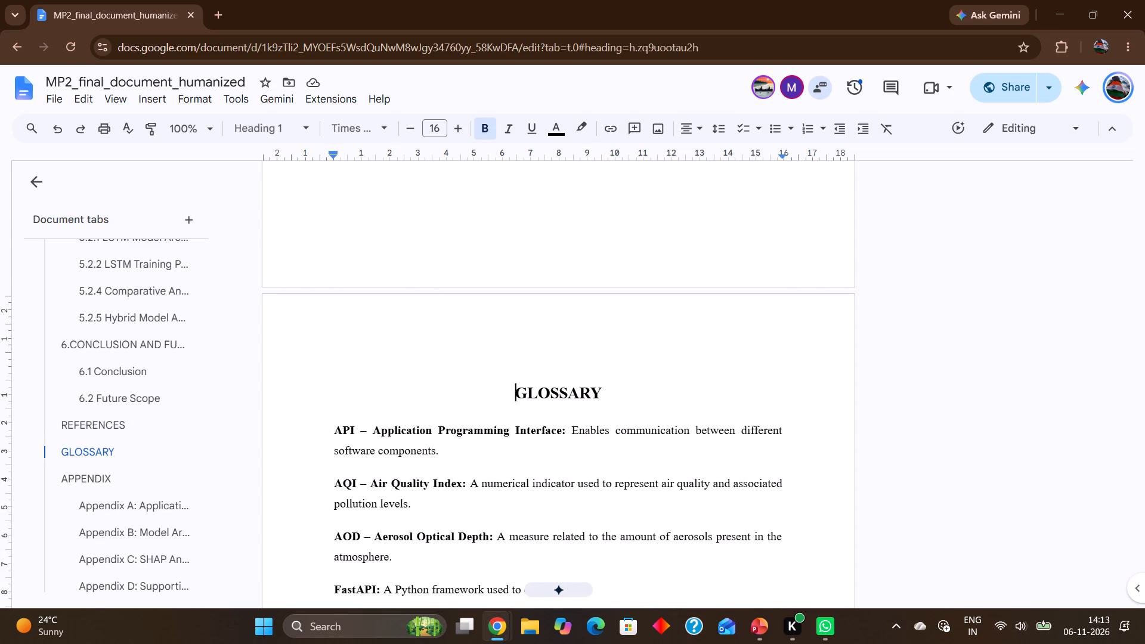
scroll(547, 376, down, 1)
scroll(499, 379, down, 2)
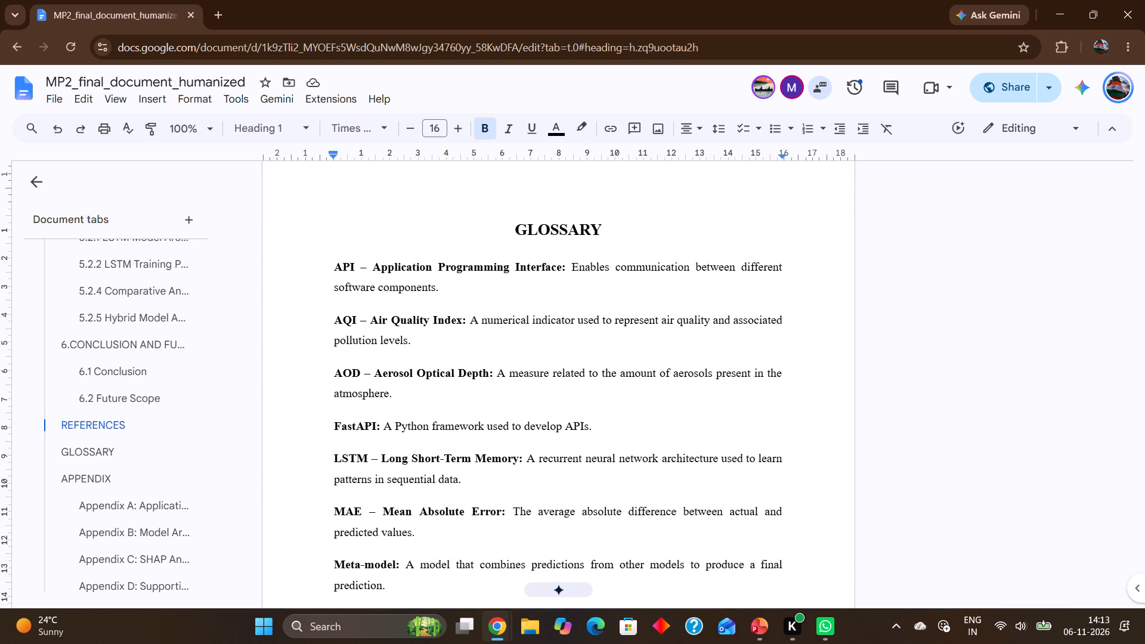
scroll(499, 379, down, 1)
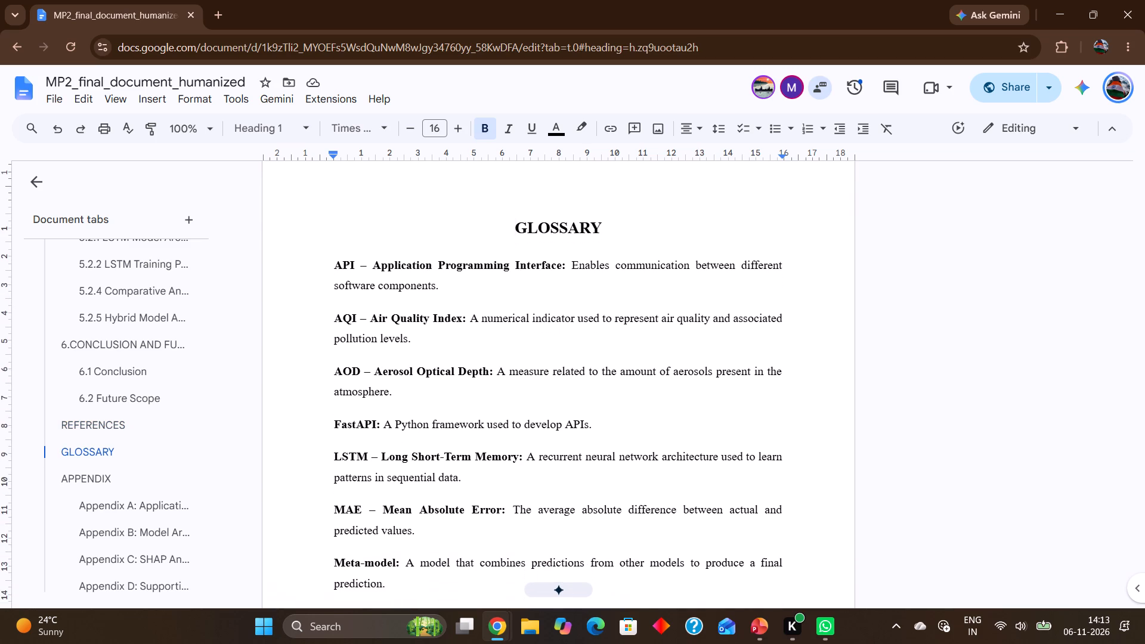
scroll(499, 379, down, 5)
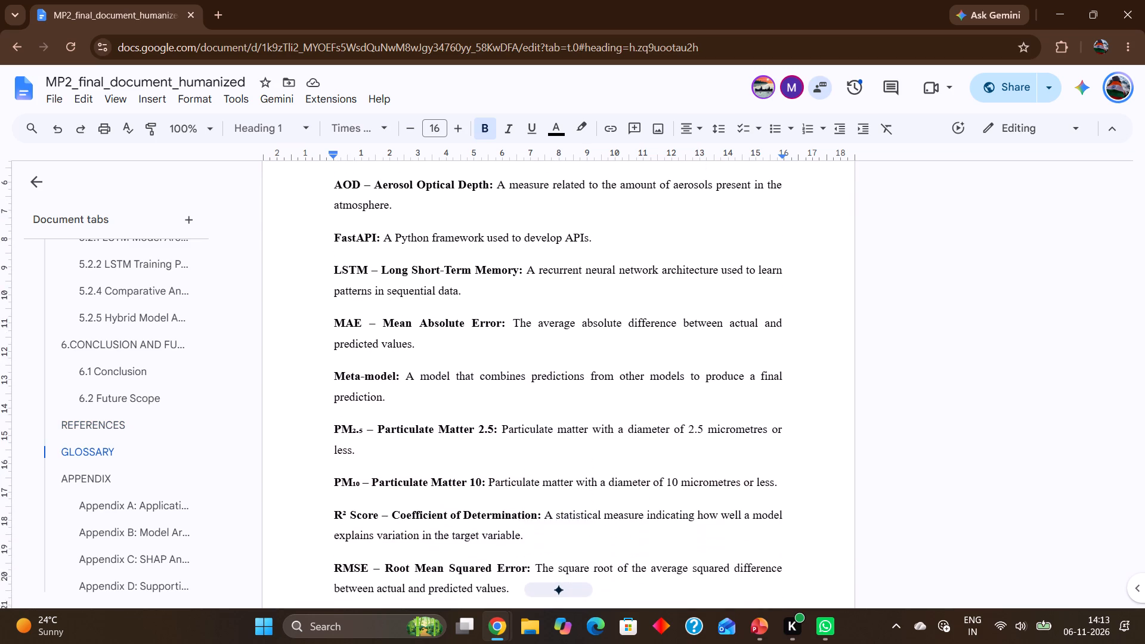
scroll(499, 379, down, 3)
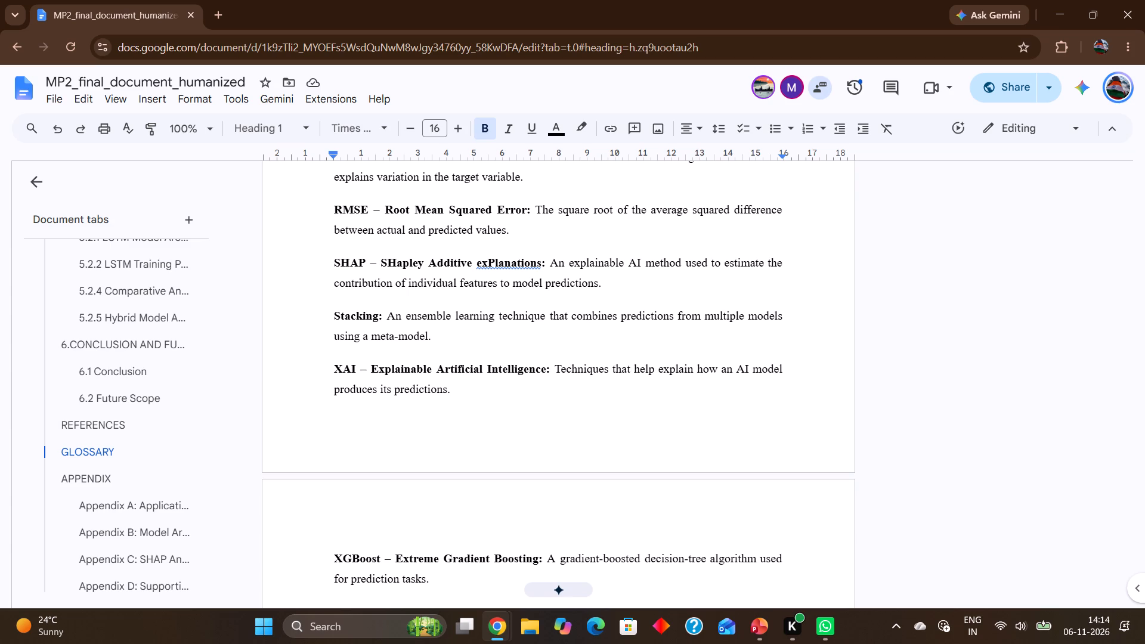
scroll(577, 435, down, 1)
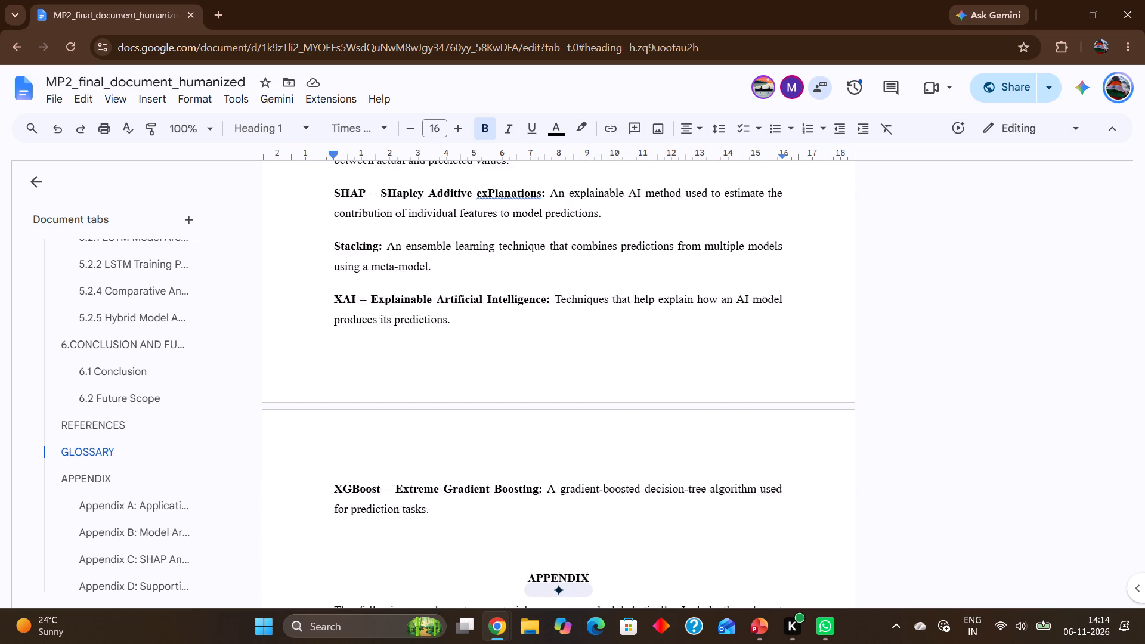
scroll(577, 435, down, 2)
scroll(499, 392, up, 1)
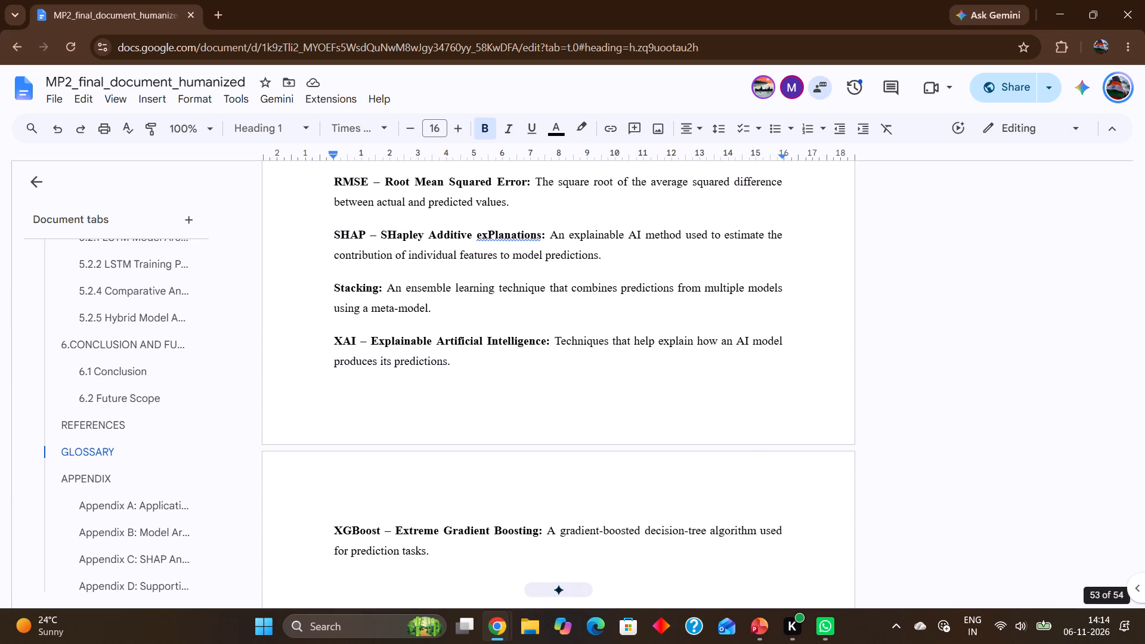
scroll(455, 374, up, 4)
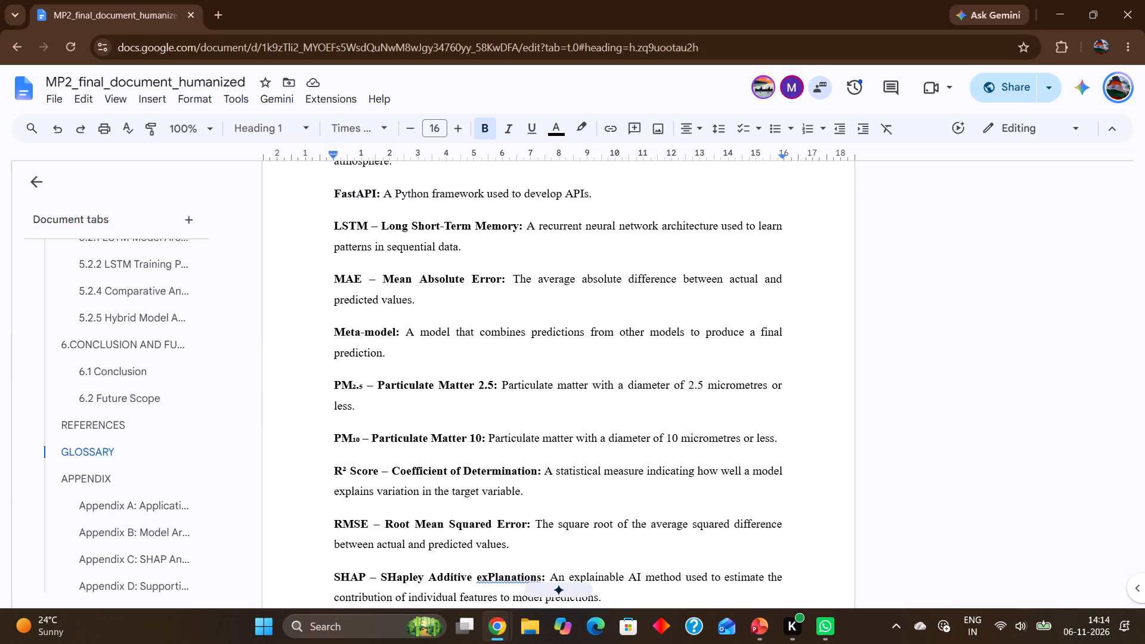
scroll(491, 366, up, 2)
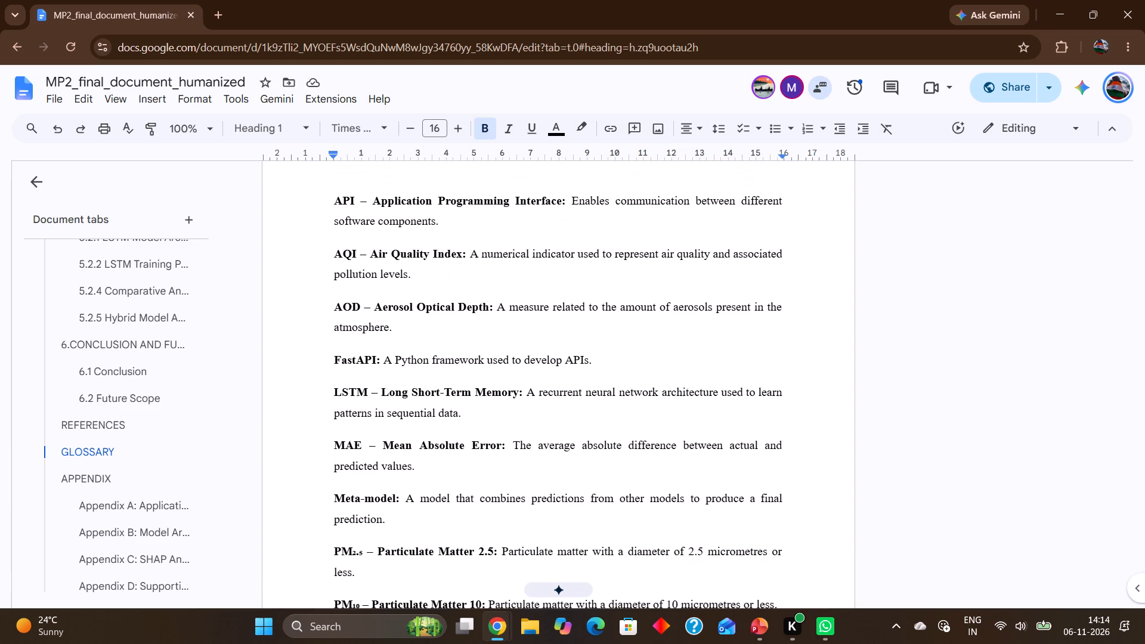
Delete the AOD – Aerosol Optical Depth entry and its line from the glossary.
click(352, 338)
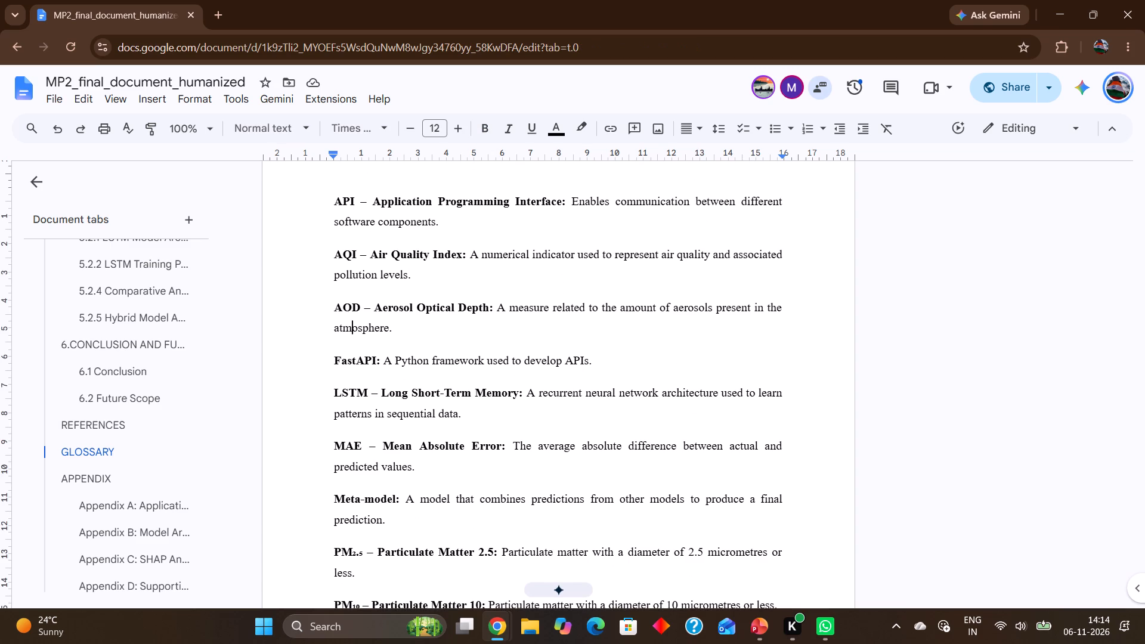
click(395, 342)
key(BackSpace)
key(BackSpace)
key(BackSpace)
key(BackSpace)
key(BackSpace)
key(BackSpace)
key(BackSpace)
key(BackSpace)
key(BackSpace)
key(BackSpace)
key(BackSpace)
key(BackSpace)
key(BackSpace)
key(BackSpace)
key(BackSpace)
key(BackSpace)
key(BackSpace)
key(BackSpace)
key(BackSpace)
key(BackSpace)
key(BackSpace)
key(BackSpace)
key(BackSpace)
key(BackSpace)
key(BackSpace)
key(BackSpace)
key(BackSpace)
key(BackSpace)
key(BackSpace)
key(BackSpace)
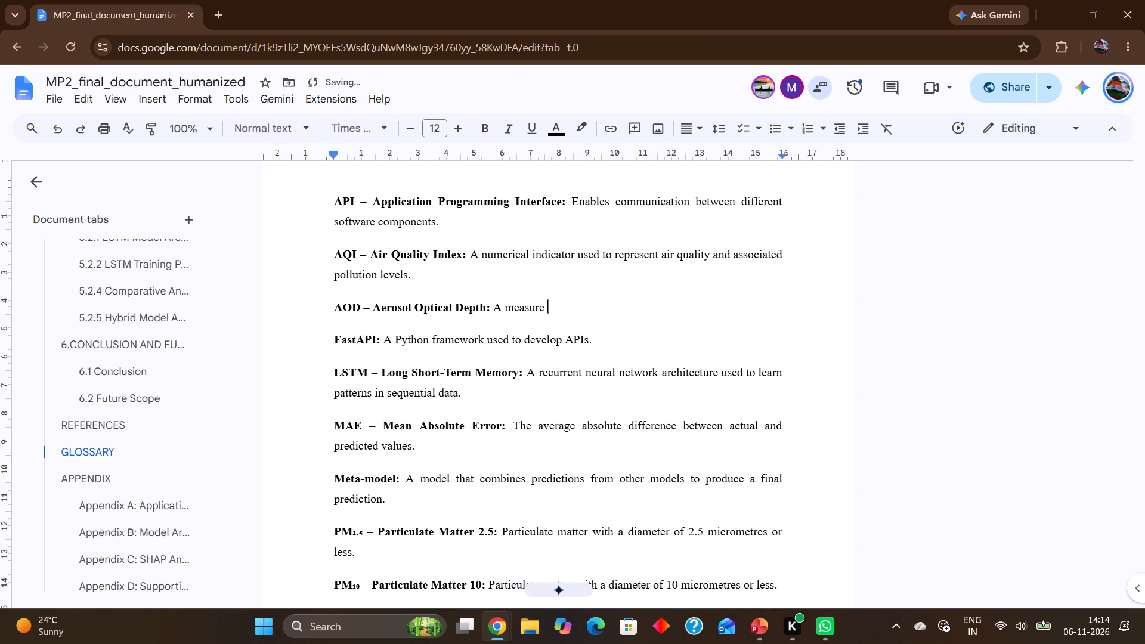
key(BackSpace)
key(BackSpace)
key(BackSpace)
key(BackSpace)
key(BackSpace)
key(BackSpace)
key(BackSpace)
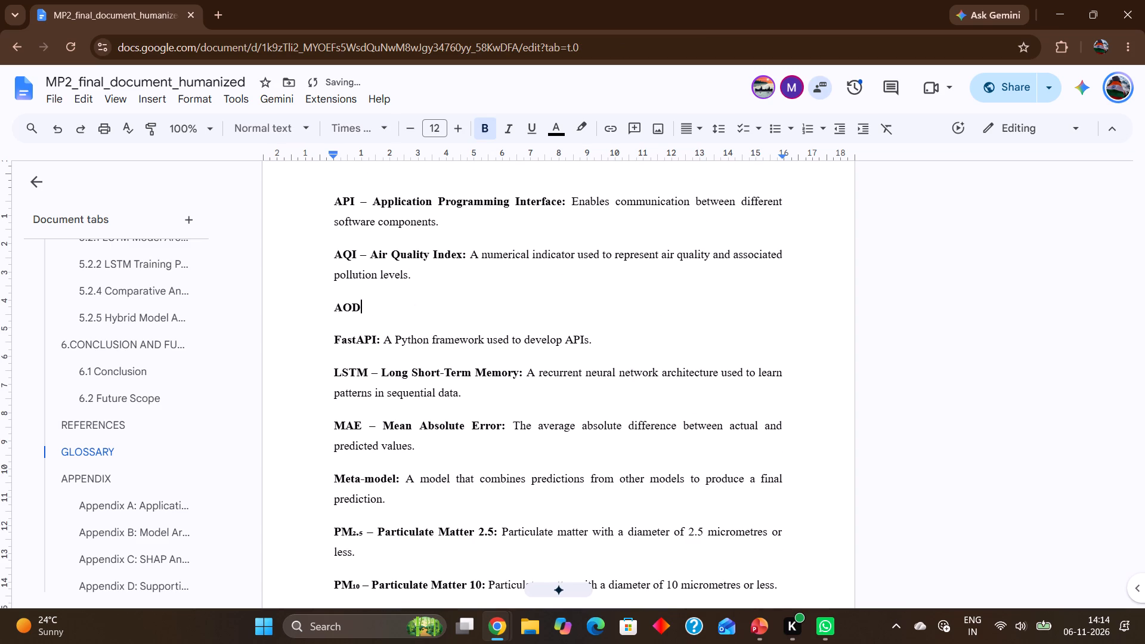
key(BackSpace)
key(BackSpace)
key(BackSpace)
key(BackSpace)
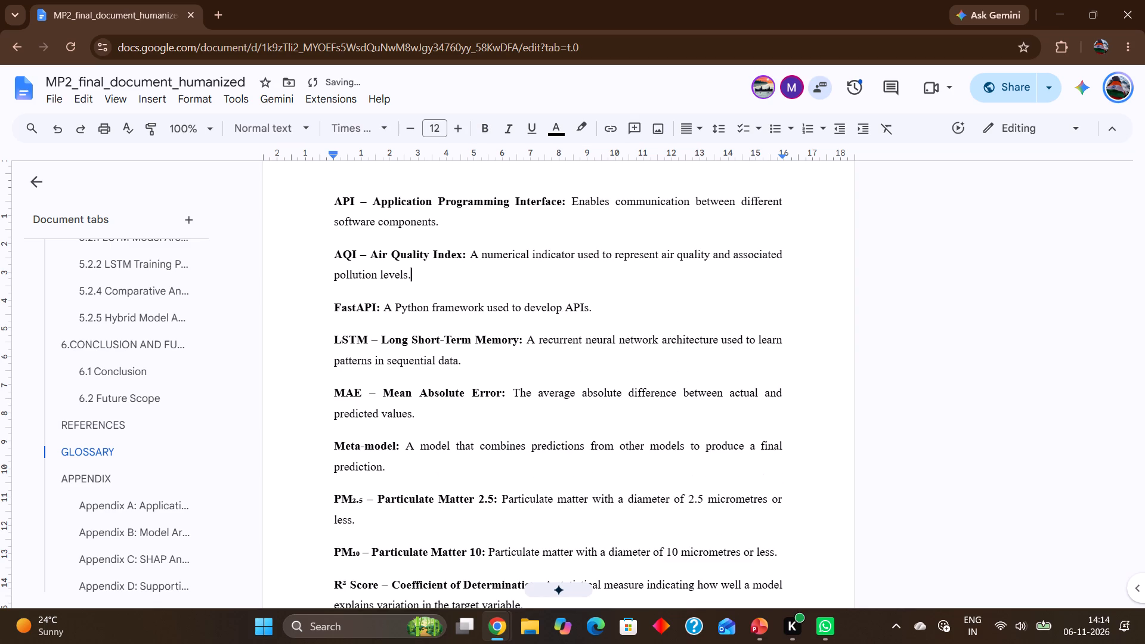
Insert a blank line before the GLOSSARY heading to push it onto the same page as its entries.
scroll(472, 351, down, 2)
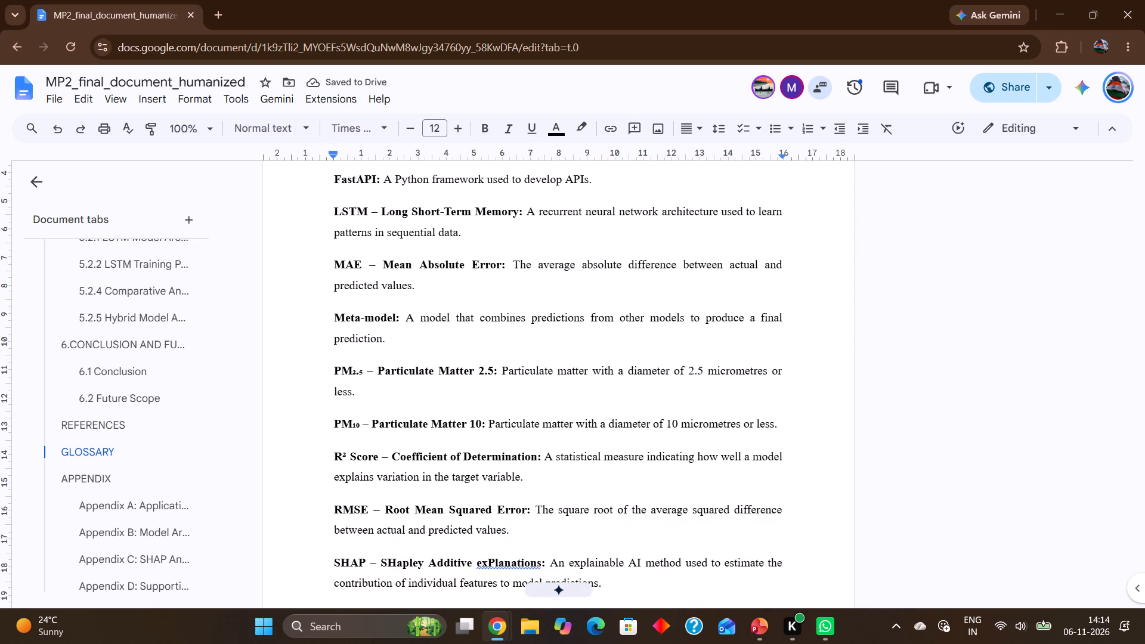
scroll(472, 351, down, 1)
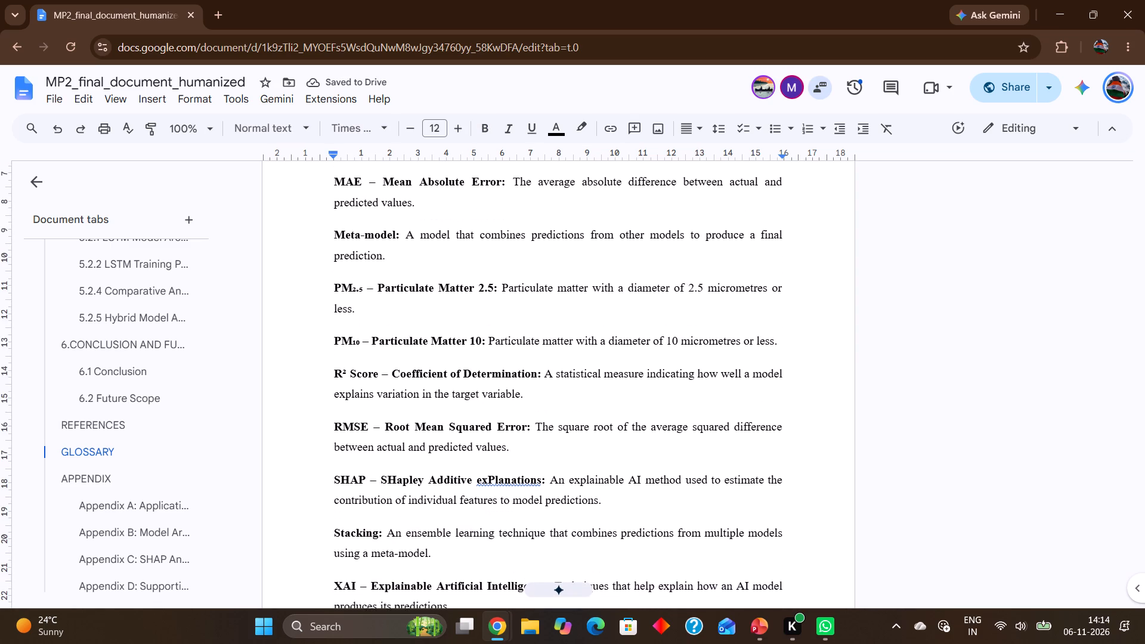
scroll(472, 351, down, 3)
scroll(472, 351, up, 1)
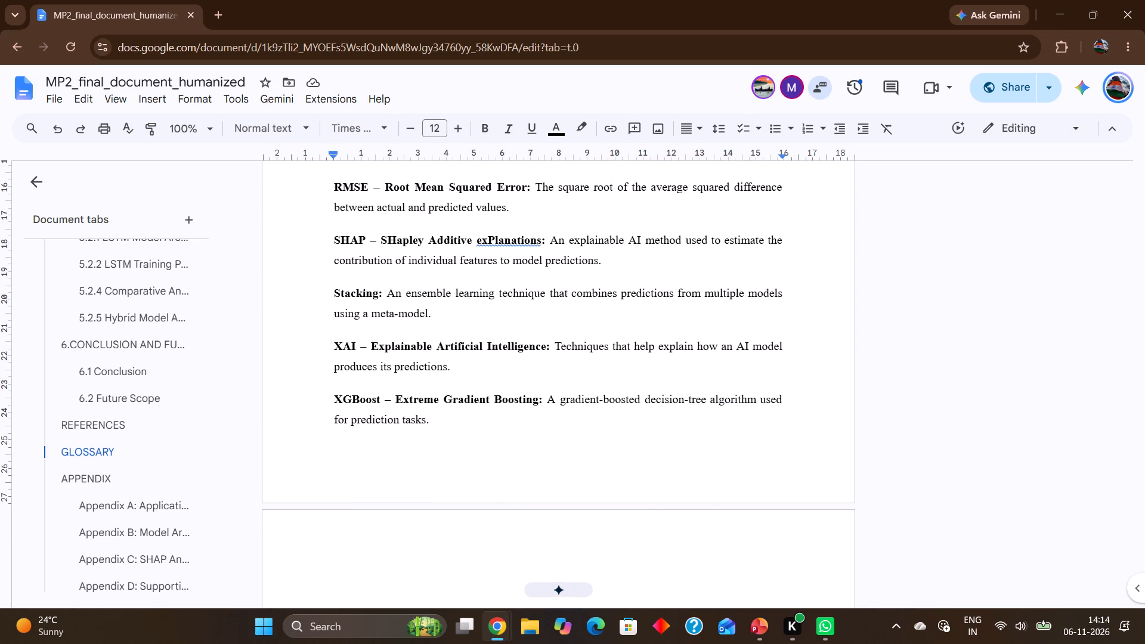
scroll(472, 351, up, 2)
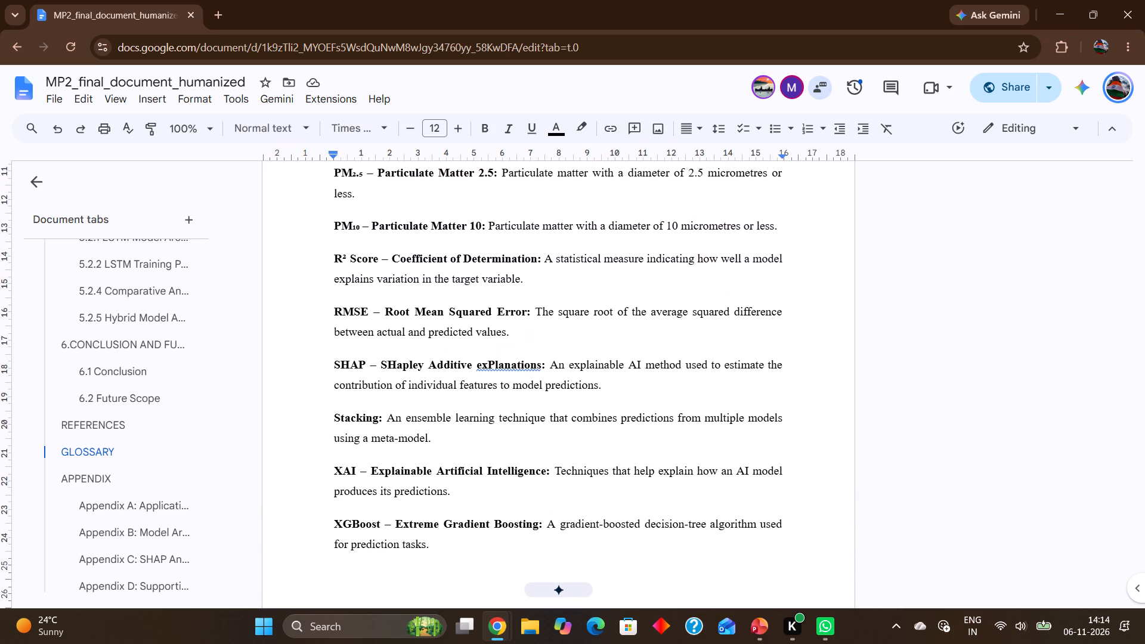
scroll(529, 366, up, 4)
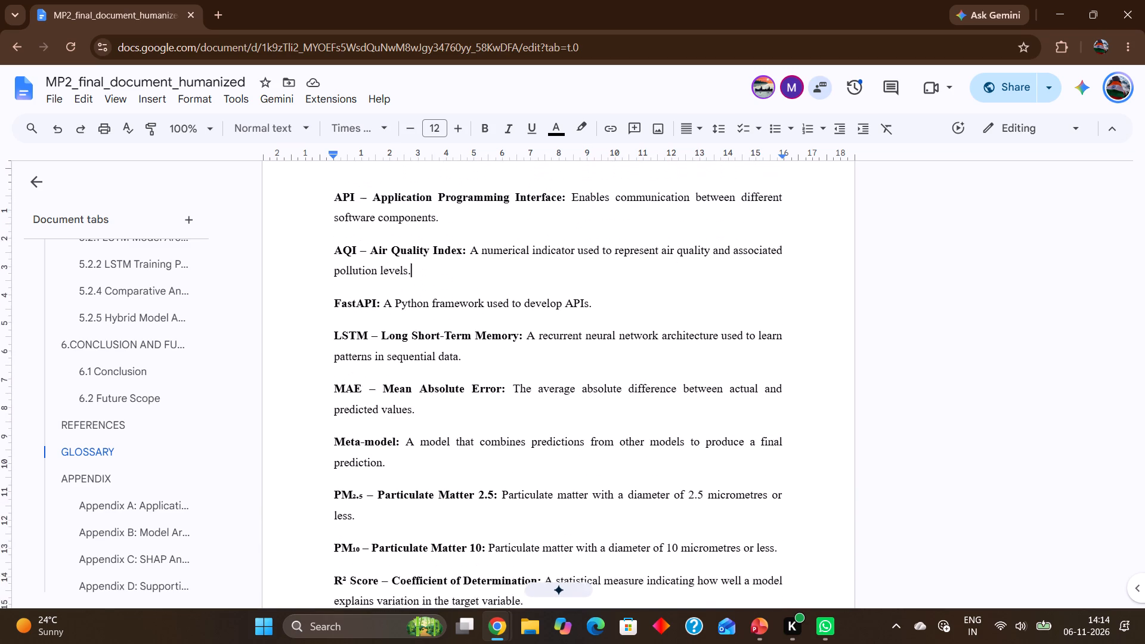
scroll(529, 366, up, 3)
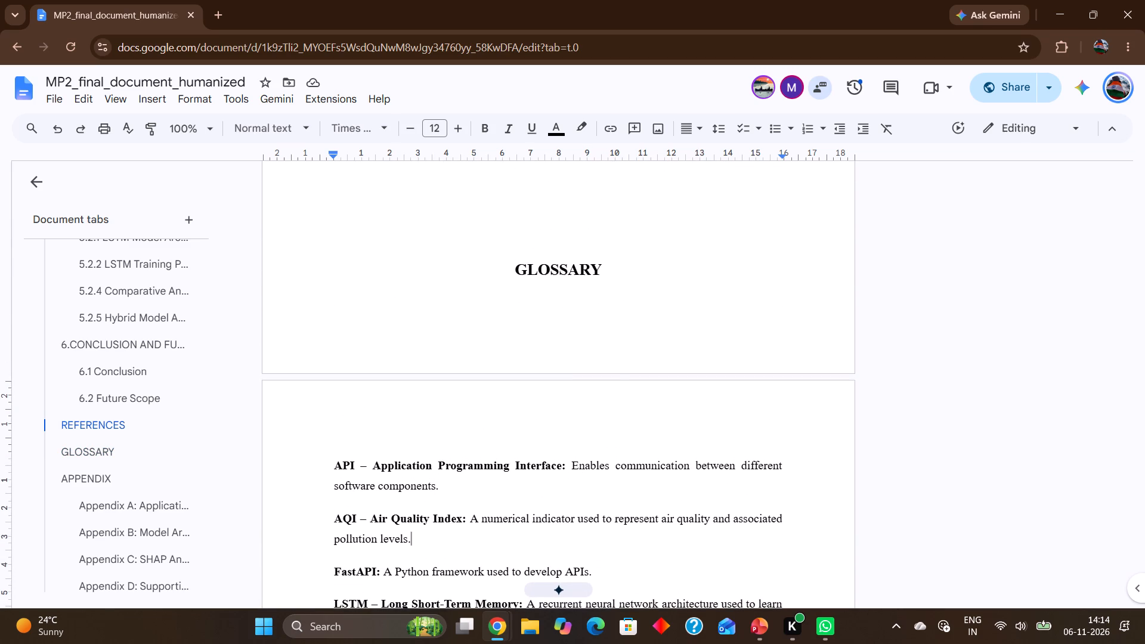
click(517, 243)
key(Return)
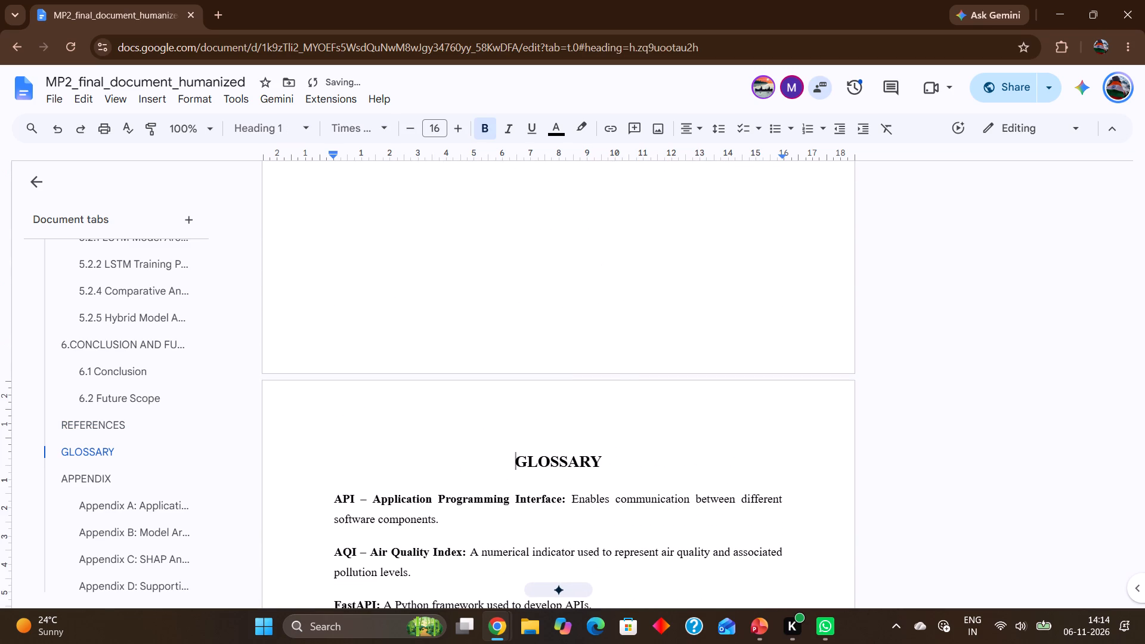
Delete the Meta-model entry and its line from the glossary.
scroll(601, 343, down, 5)
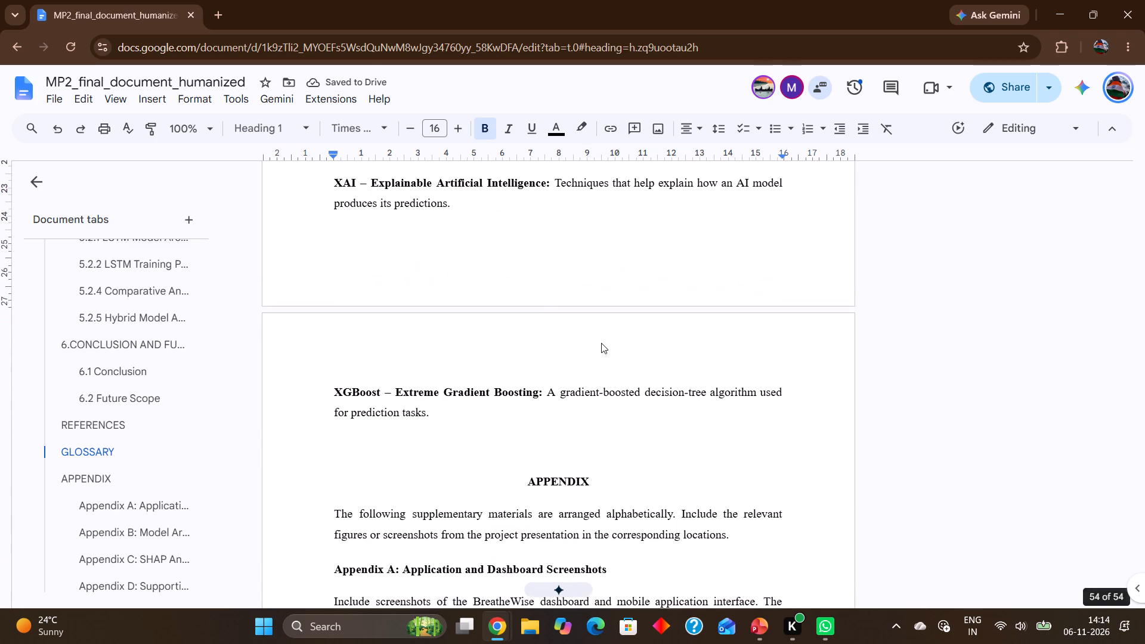
scroll(533, 298, up, 4)
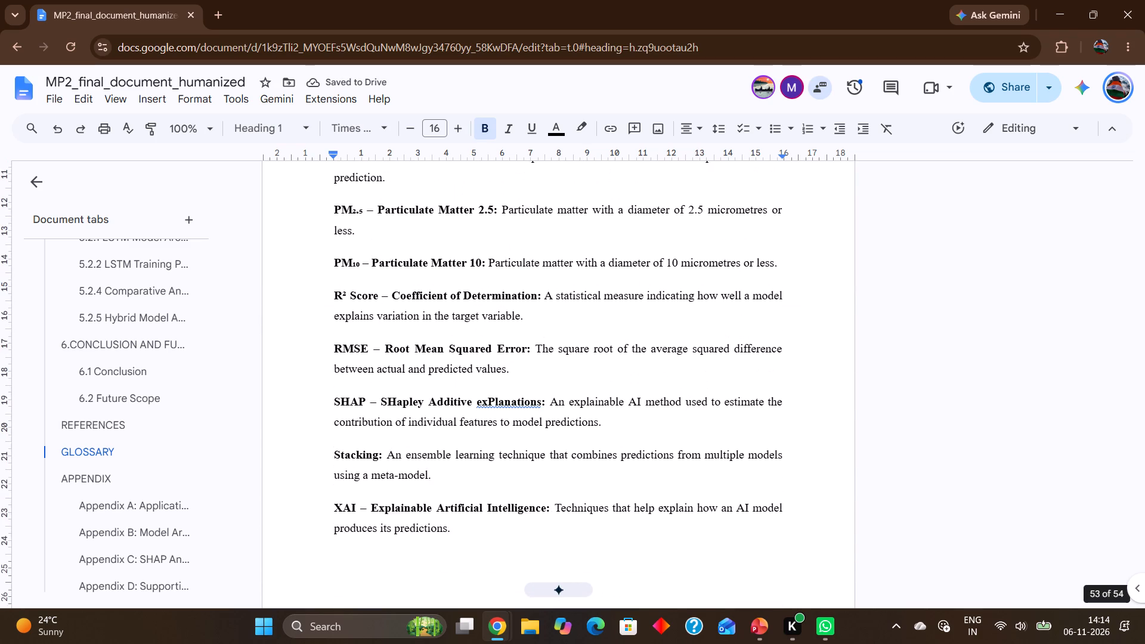
scroll(533, 298, up, 2)
scroll(512, 392, up, 1)
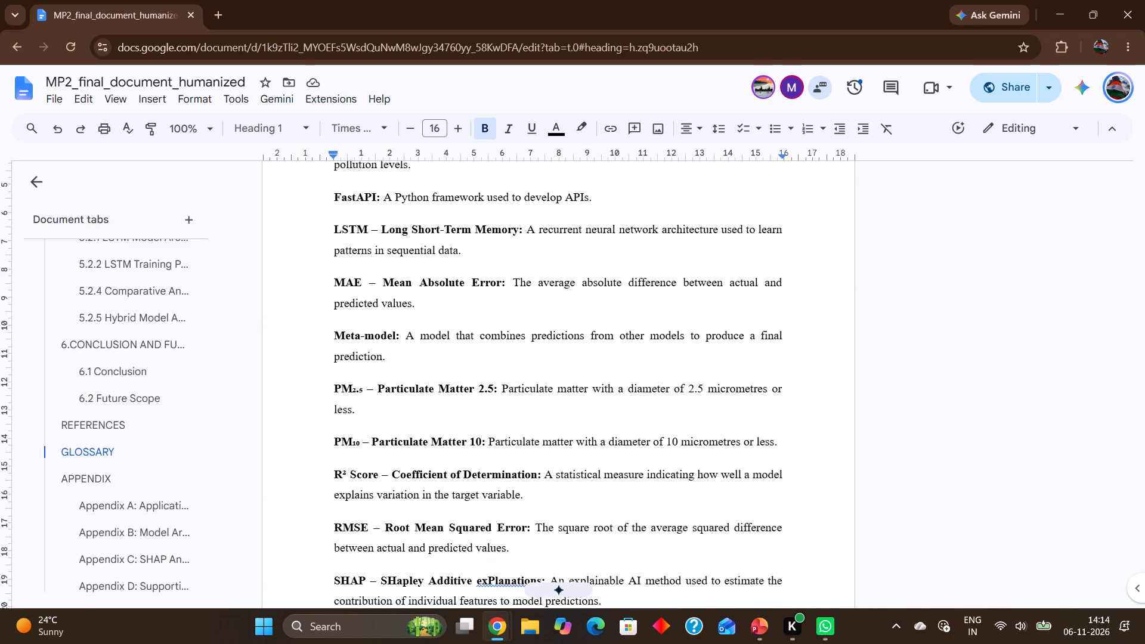
click(408, 366)
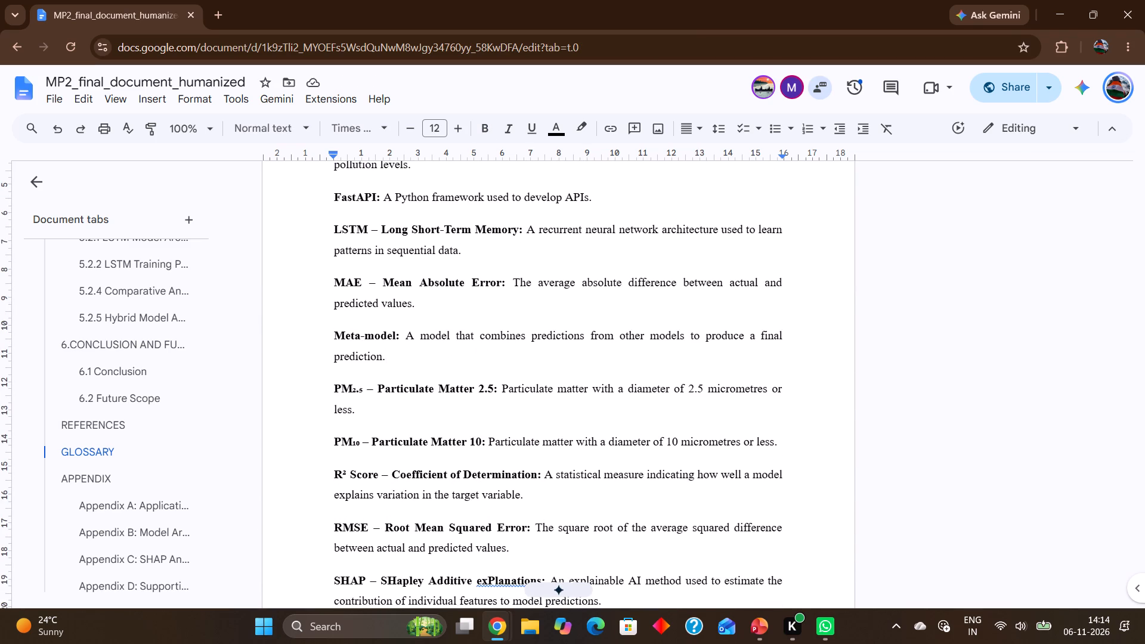
key(BackSpace)
key(BackSpace)
key(BackSpace)
key(BackSpace)
key(BackSpace)
key(BackSpace)
key(BackSpace)
key(BackSpace)
key(BackSpace)
key(BackSpace)
key(BackSpace)
key(BackSpace)
key(BackSpace)
key(BackSpace)
key(BackSpace)
key(BackSpace)
key(BackSpace)
key(BackSpace)
key(BackSpace)
key(BackSpace)
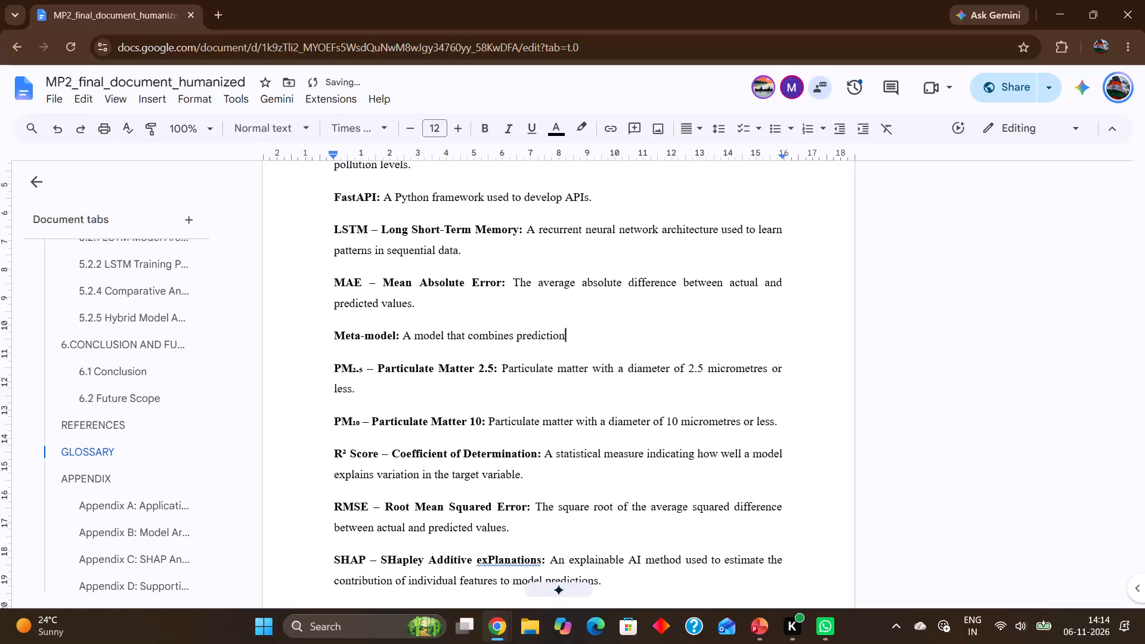
key(BackSpace)
key(BackSpace)
key(BackSpace)
key(BackSpace)
key(BackSpace)
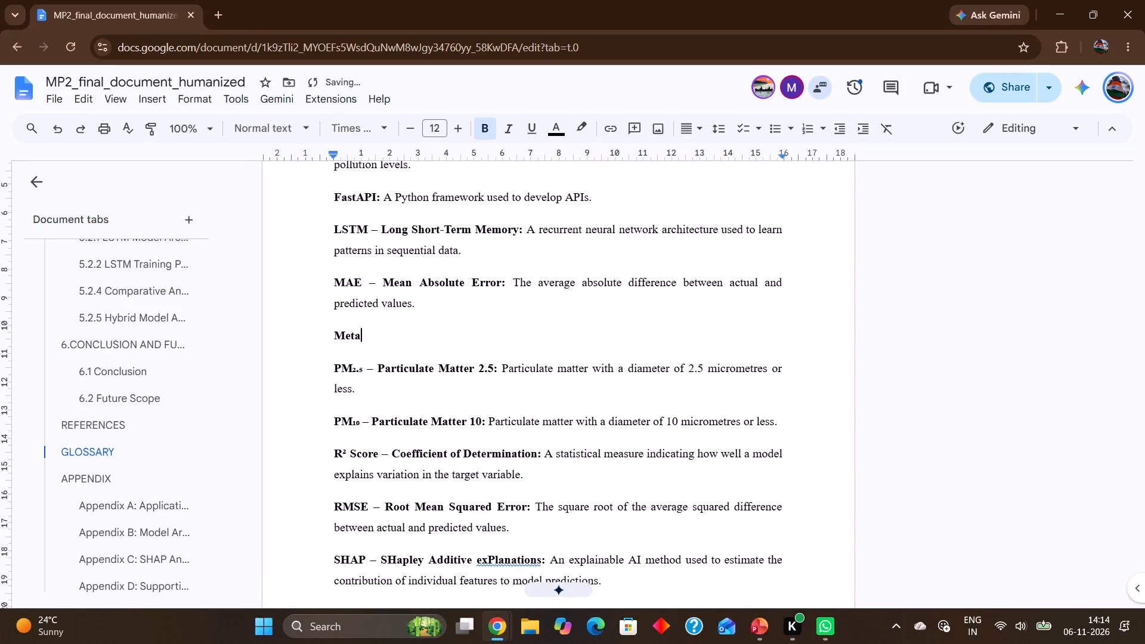
key(BackSpace)
key(BackSpace)
key(BackSpace)
key(BackSpace)
key(BackSpace)
Remove the surplus empty lines between the XGBoost entry and the APPENDIX heading, keeping the heading at the start of its own page.
scroll(408, 366, up, 1)
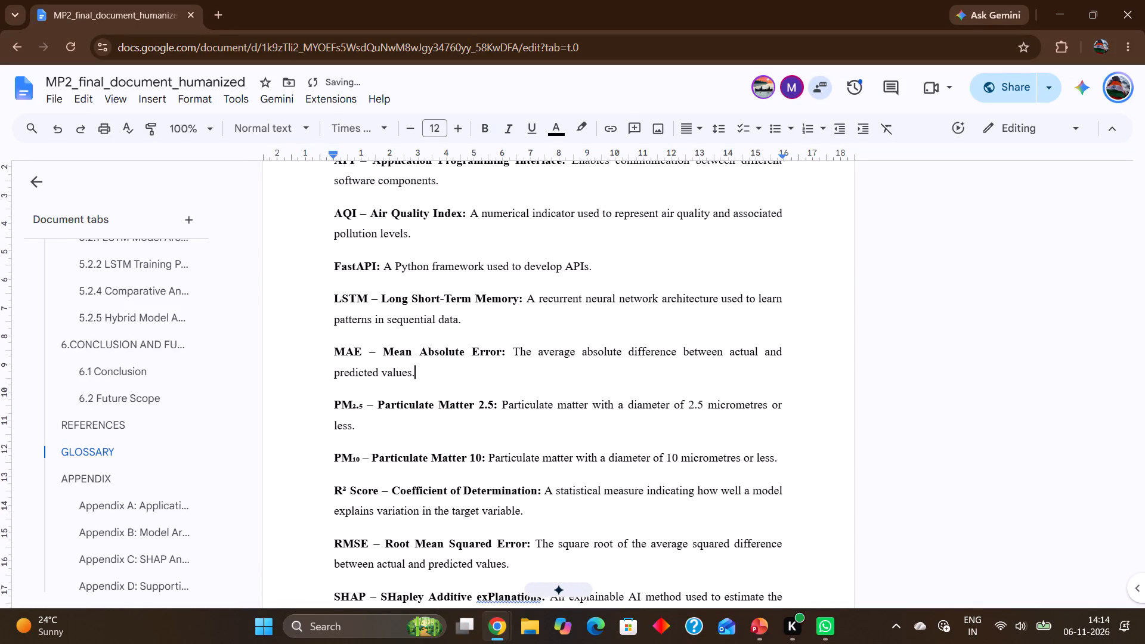
scroll(408, 366, up, 2)
scroll(408, 366, down, 5)
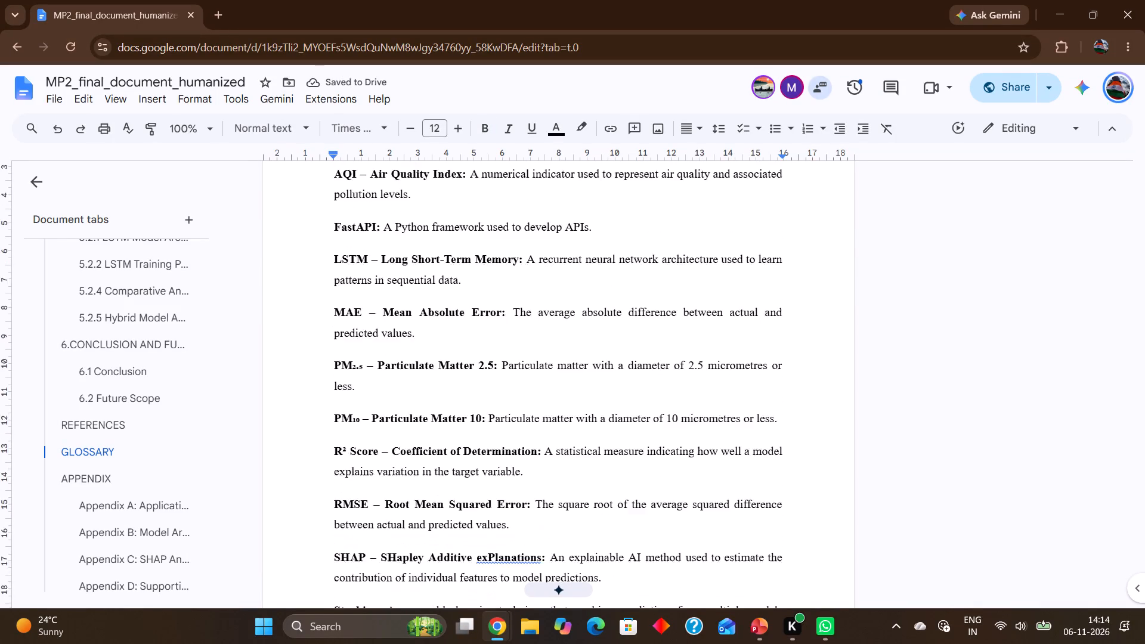
scroll(408, 366, down, 5)
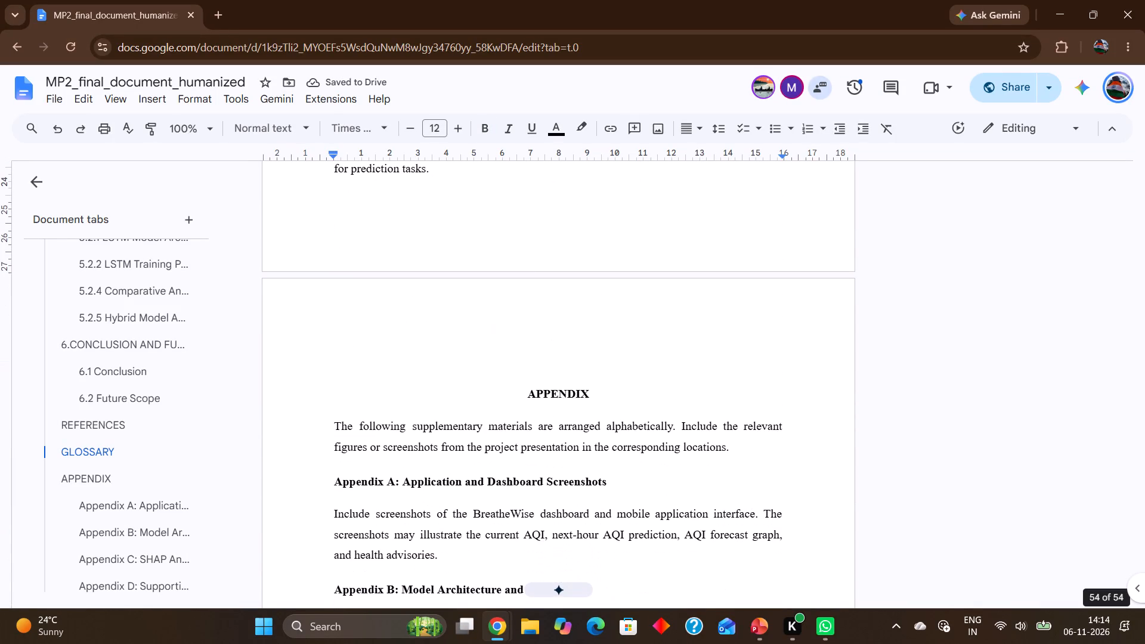
click(487, 346)
key(BackSpace)
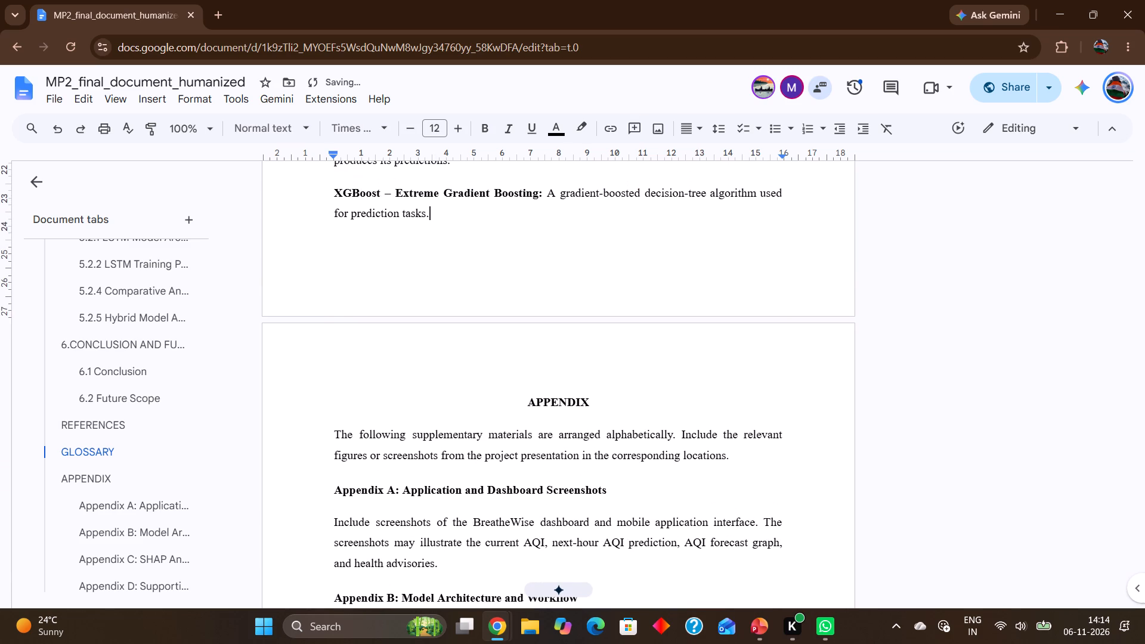
click(453, 345)
key(BackSpace)
key(BackSpace)
key(Return)
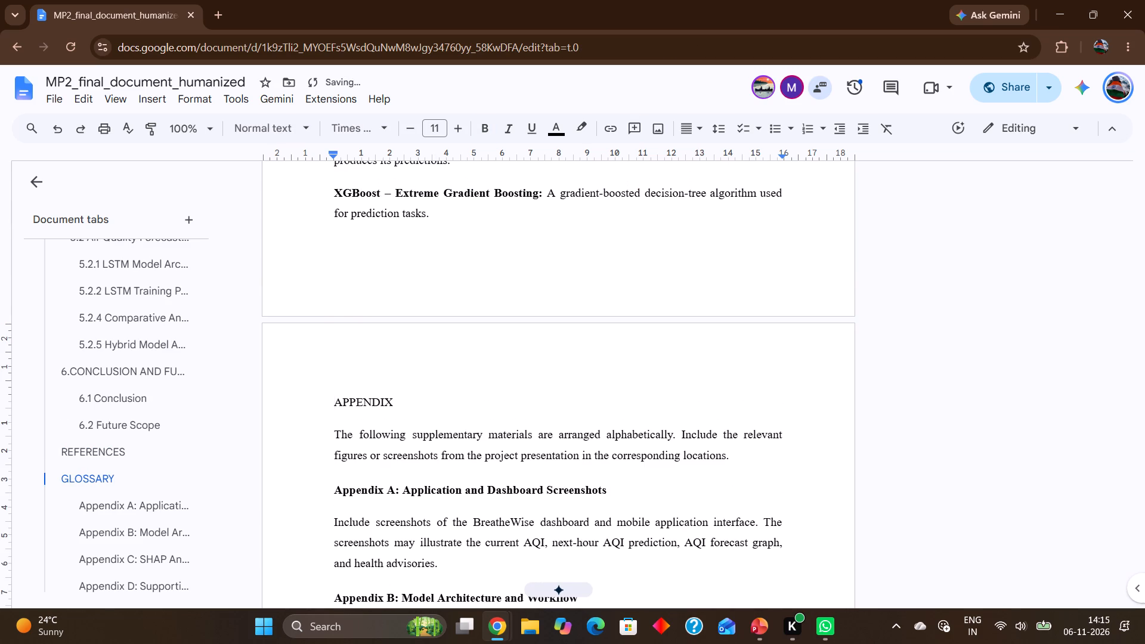
Format the APPENDIX heading as bold, font size 16 and centred.
drag(421, 407, 329, 405)
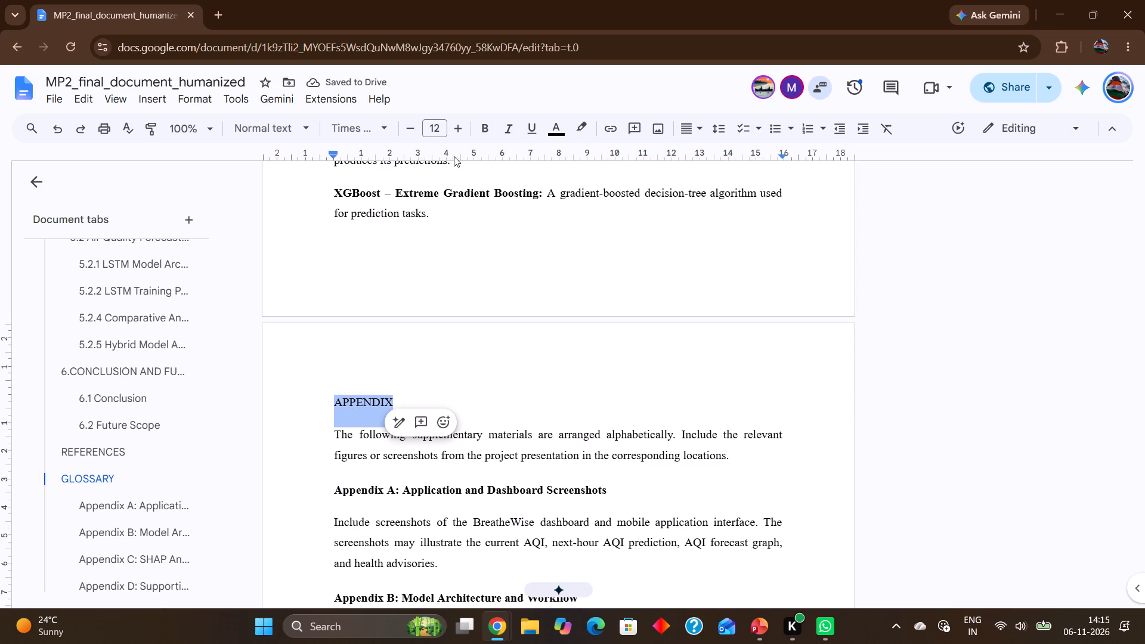
triple_click(460, 129)
click(460, 129)
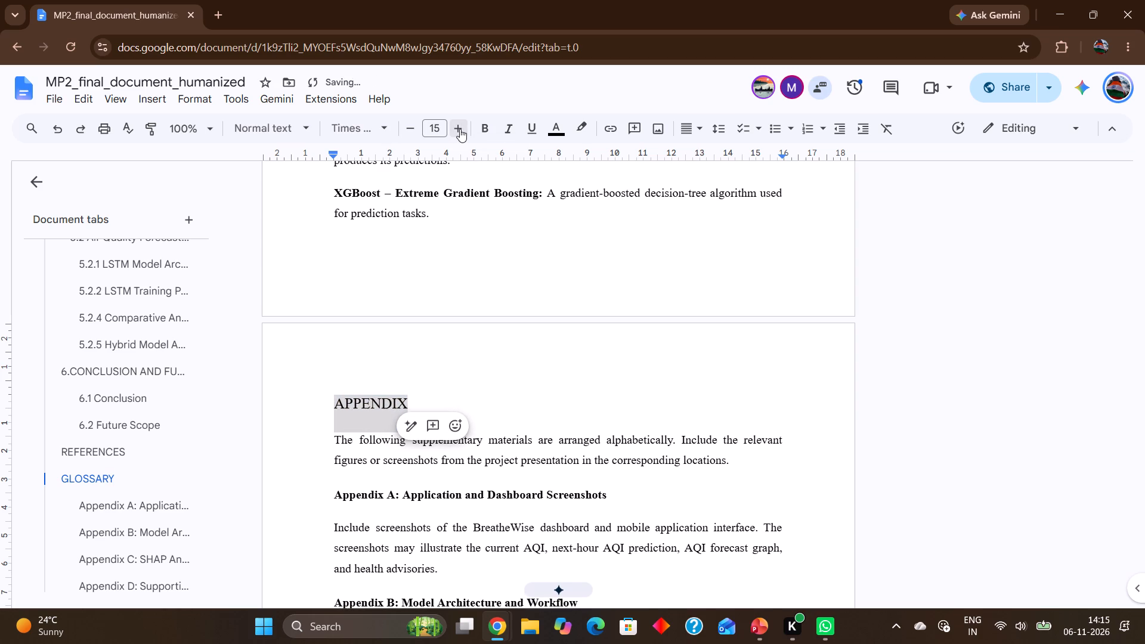
click(494, 129)
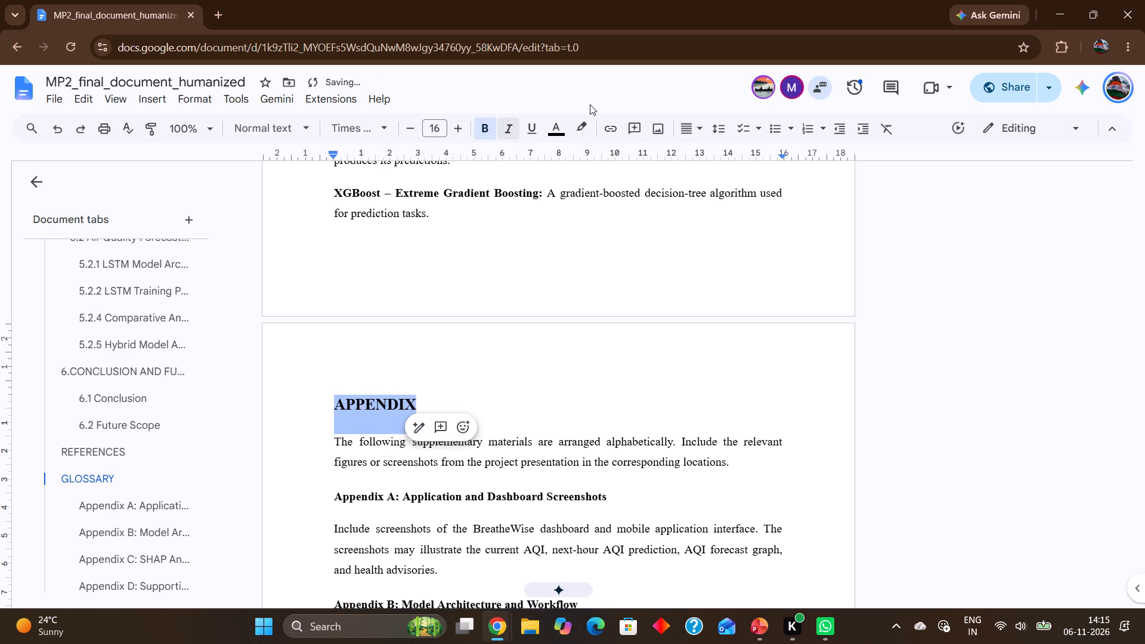
click(704, 128)
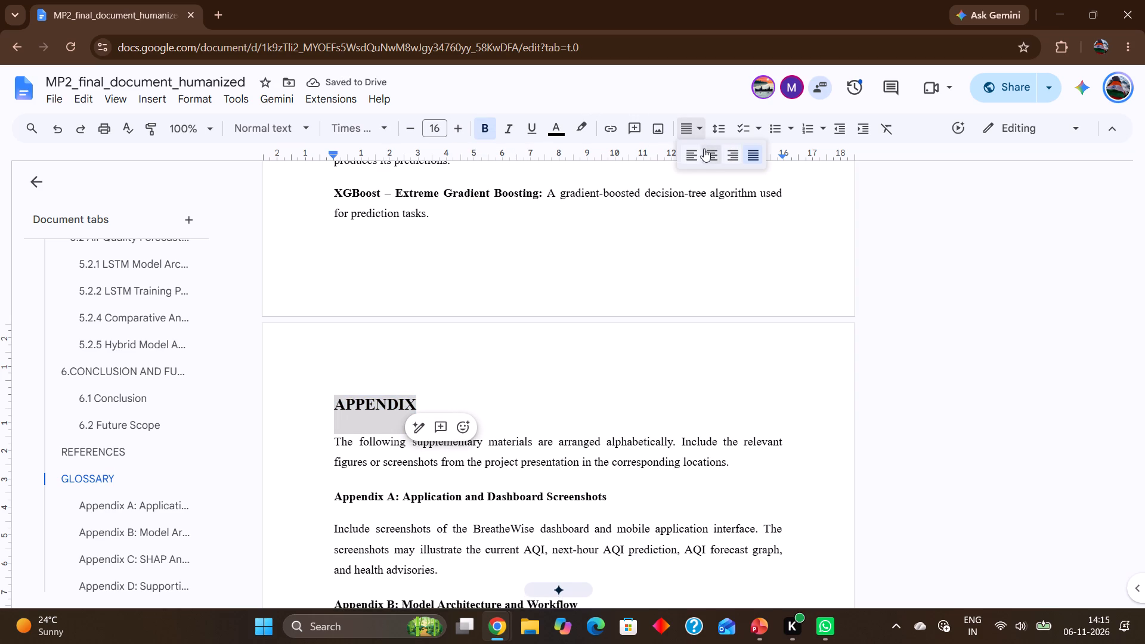
click(712, 153)
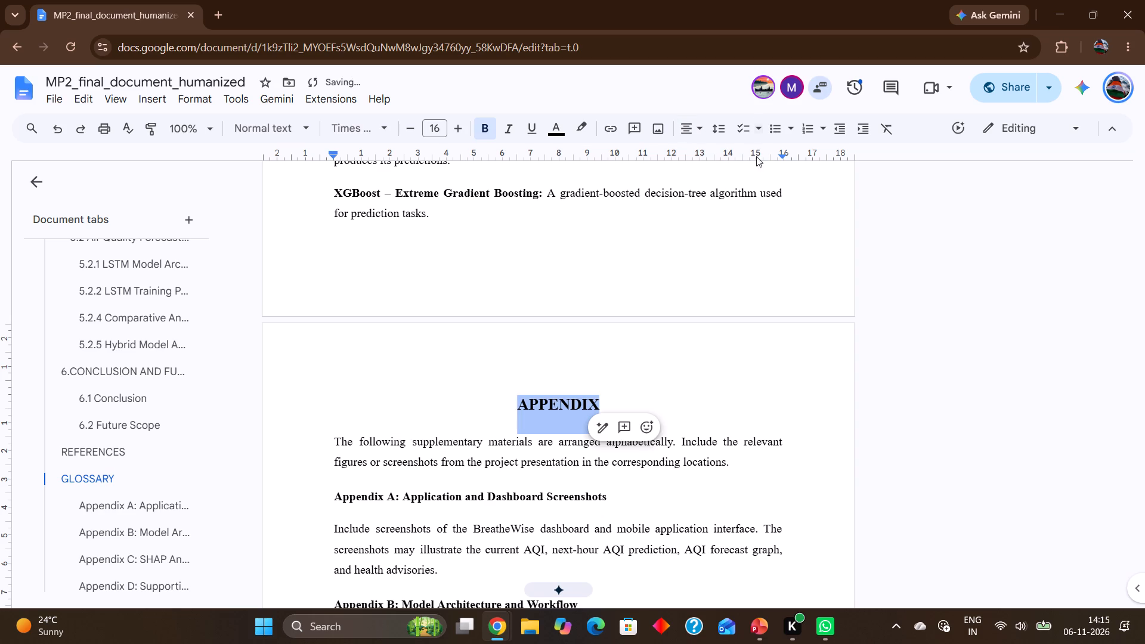
click(691, 345)
Delete the introductory paragraph about supplementary materials below the APPENDIX heading.
scroll(667, 426, down, 1)
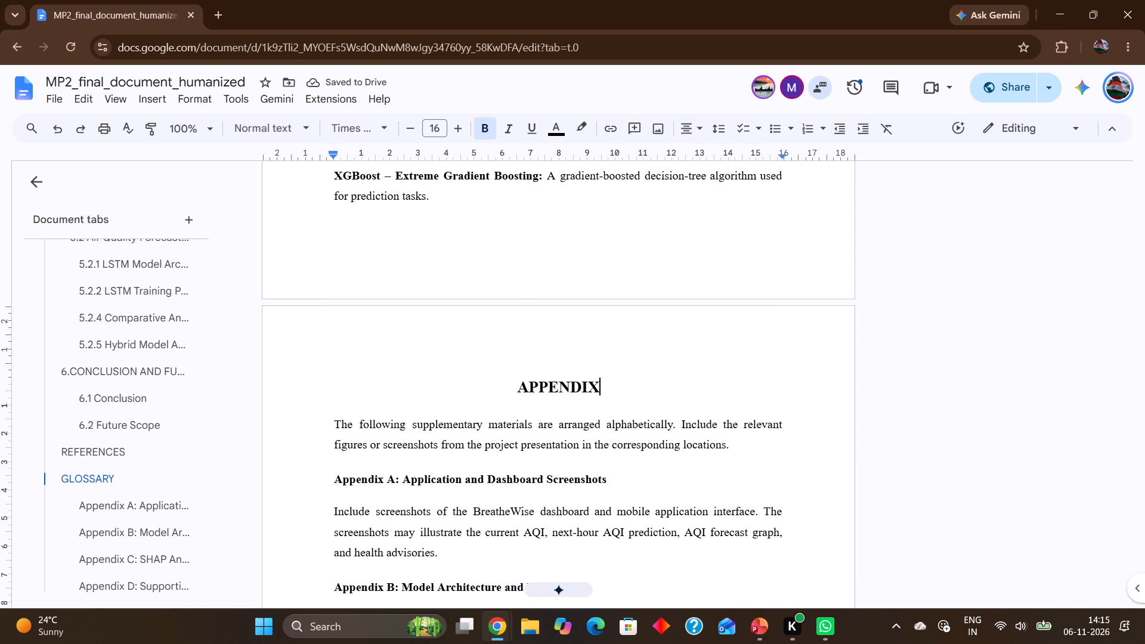
scroll(667, 426, down, 1)
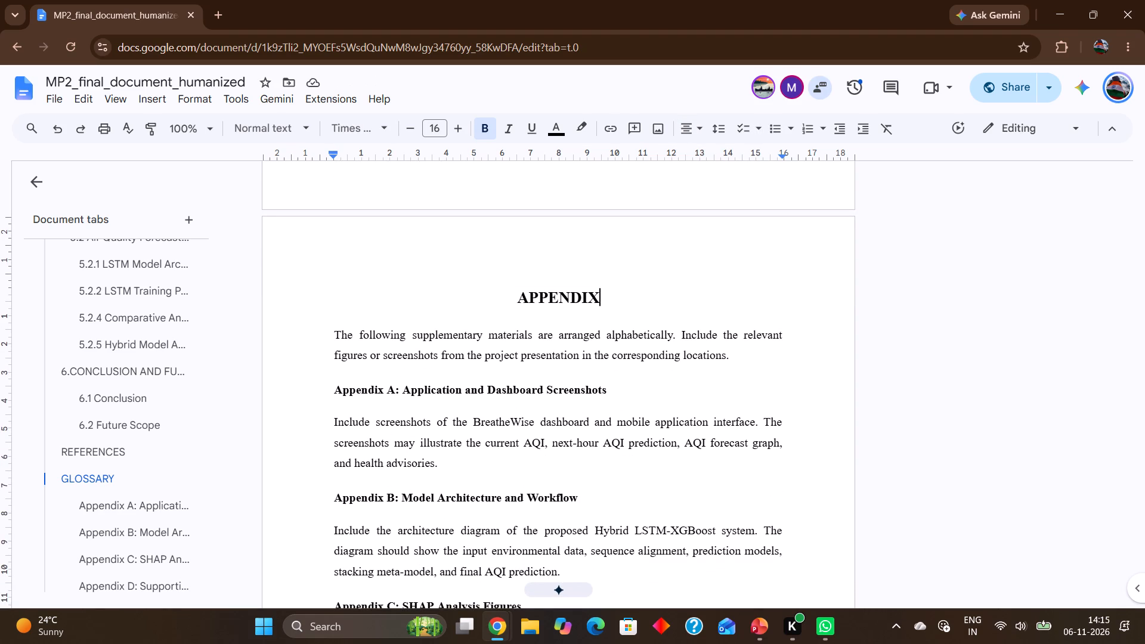
drag(329, 333, 611, 369)
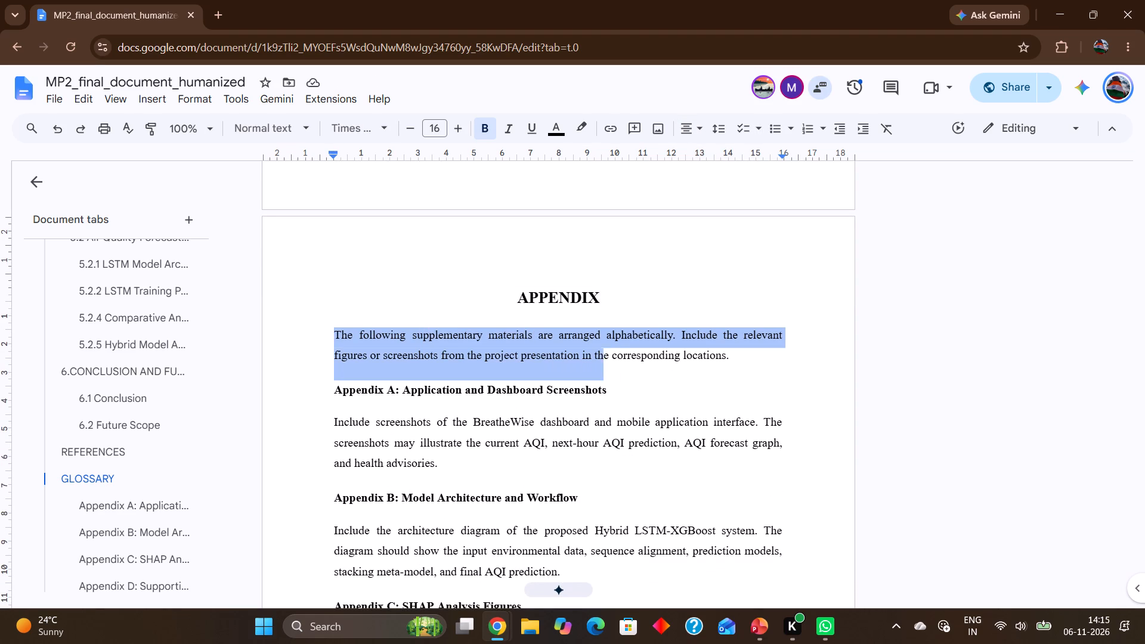
drag(611, 369, 739, 374)
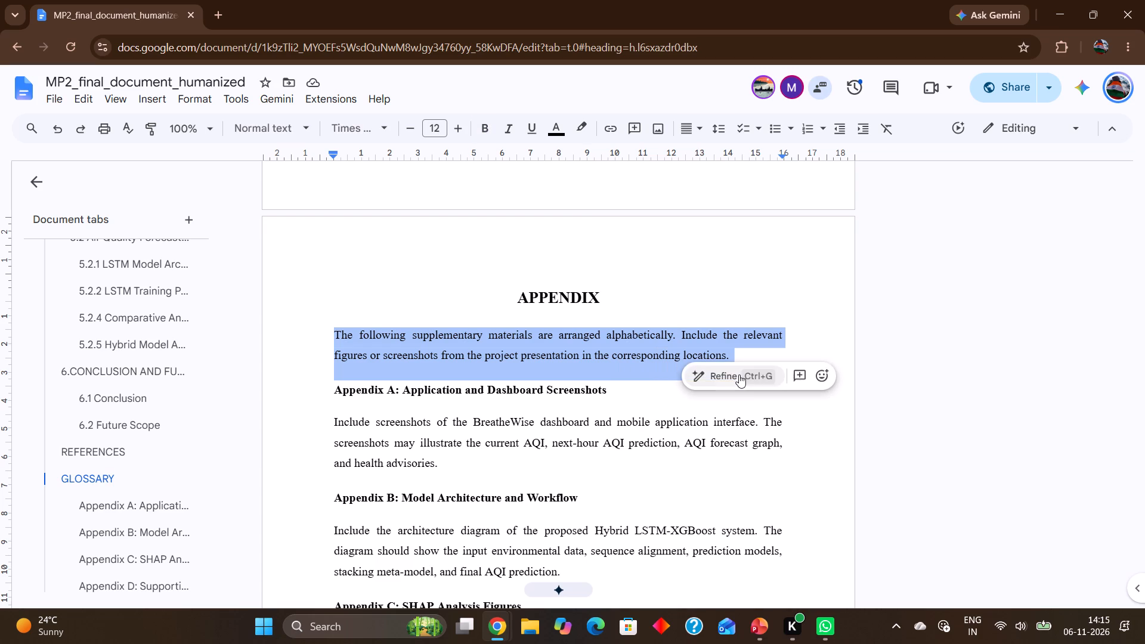
key(BackSpace)
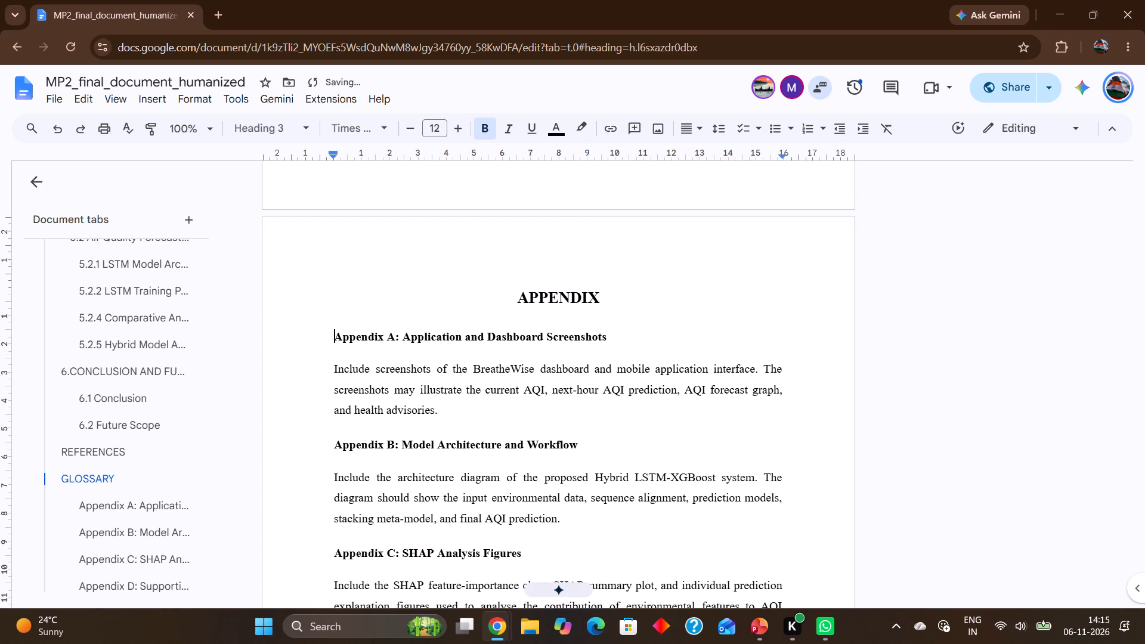
Indent the first line of the paragraph under Appendix A: Application and Dashboard Screenshots by one tab.
scroll(572, 396, down, 1)
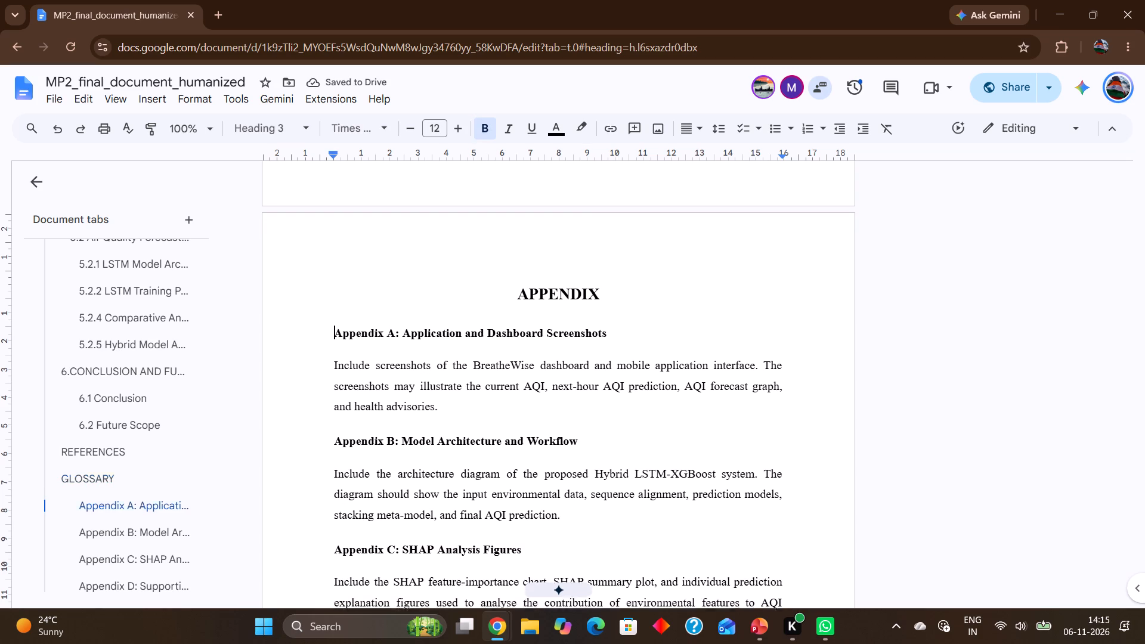
scroll(572, 396, down, 1)
click(337, 348)
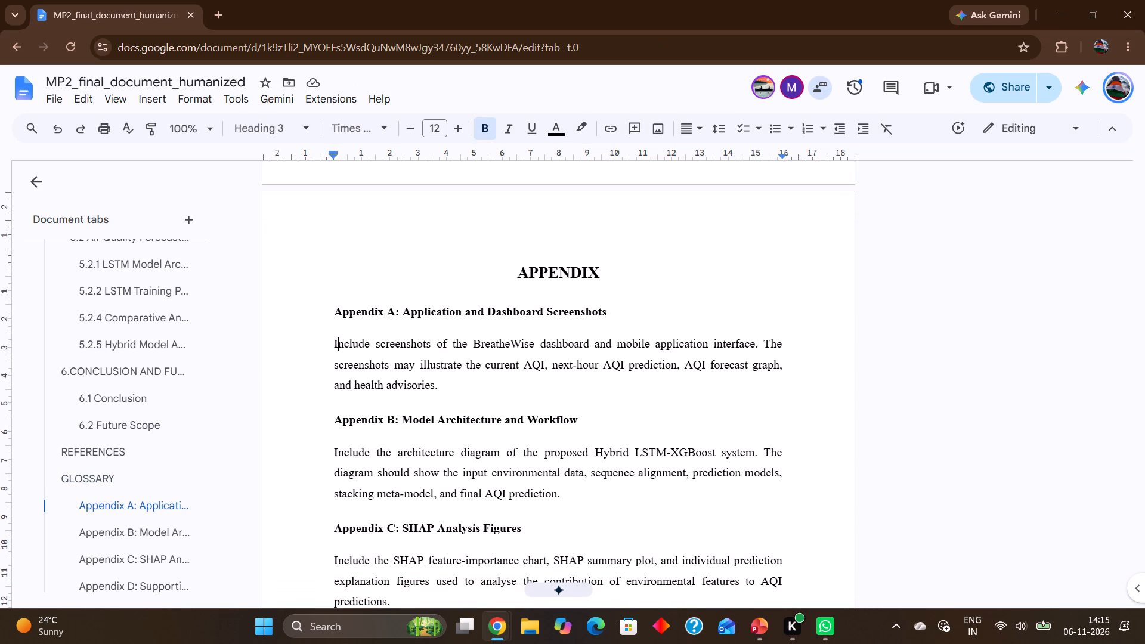
key(Left)
key(Tab)
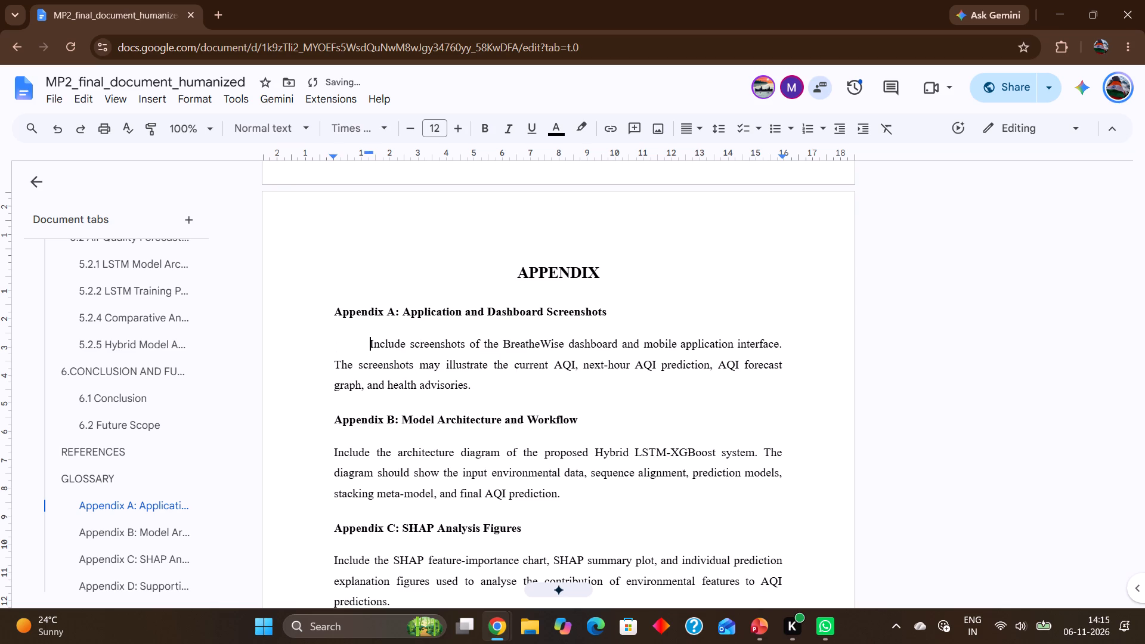
Indent the first line of the paragraphs under Appendix B, Appendix C and Appendix D by one tab.
click(334, 455)
key(Tab)
scroll(630, 469, down, 1)
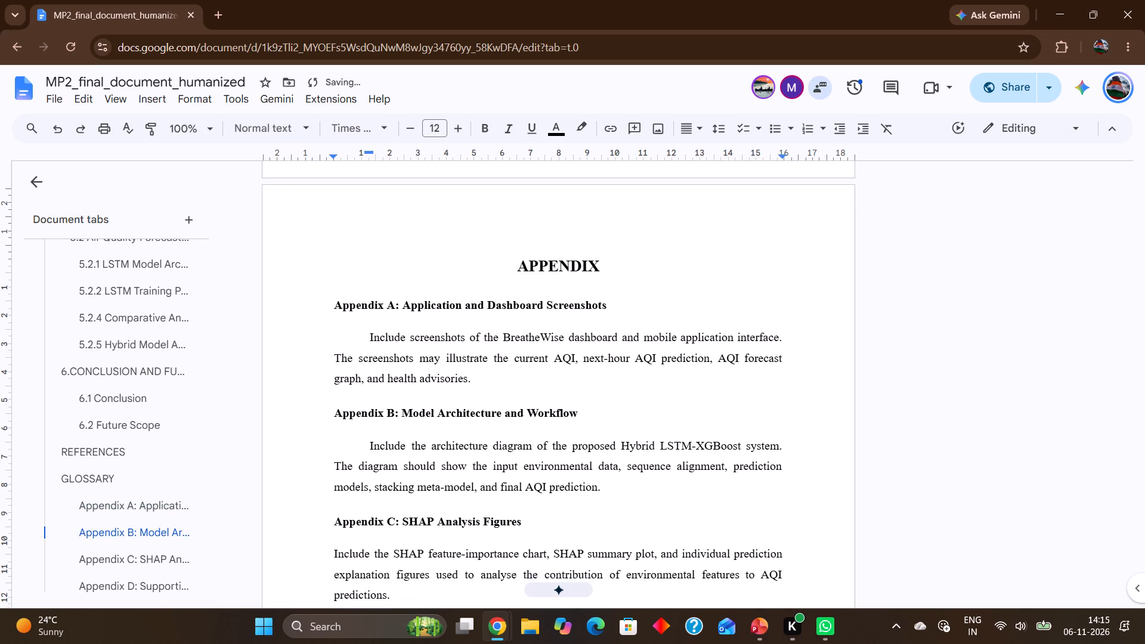
scroll(630, 469, down, 1)
click(333, 447)
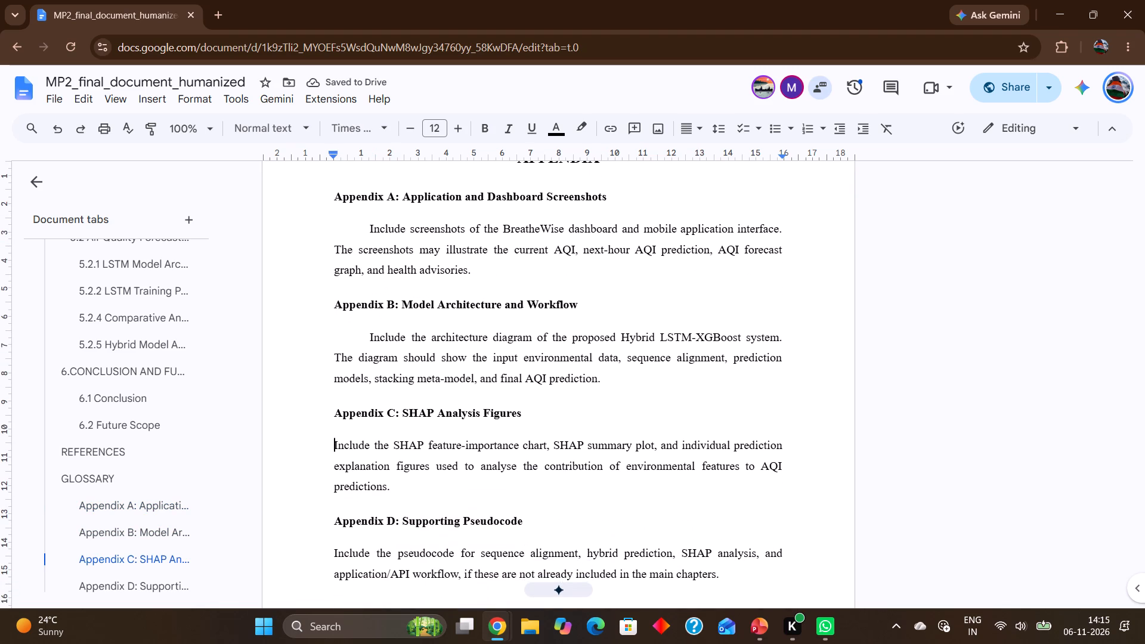
key(Tab)
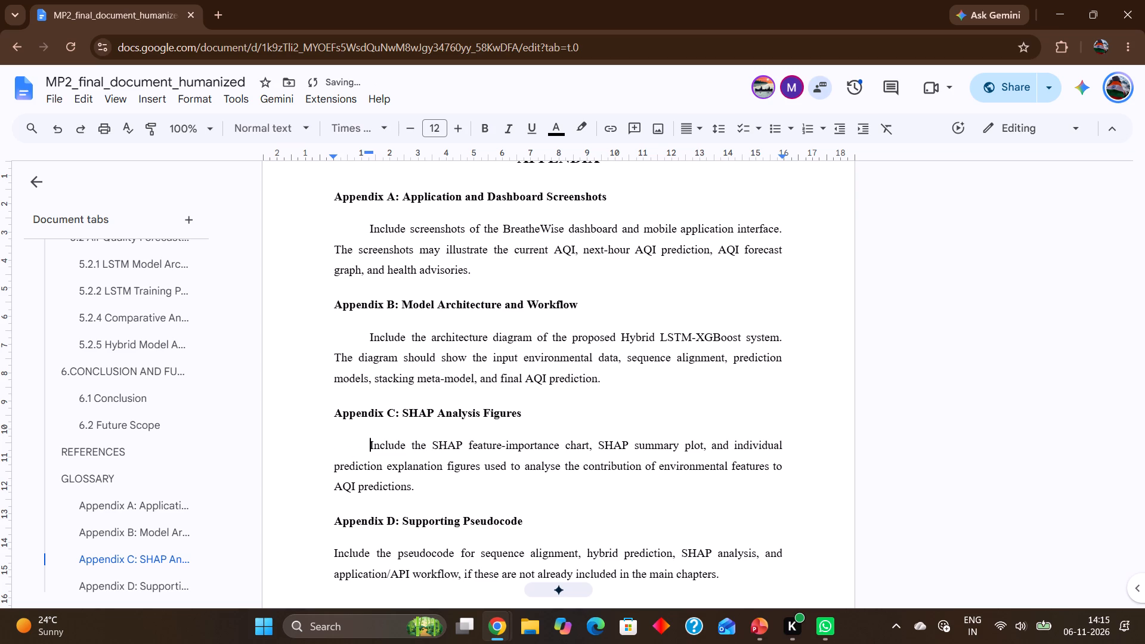
scroll(489, 518, down, 1)
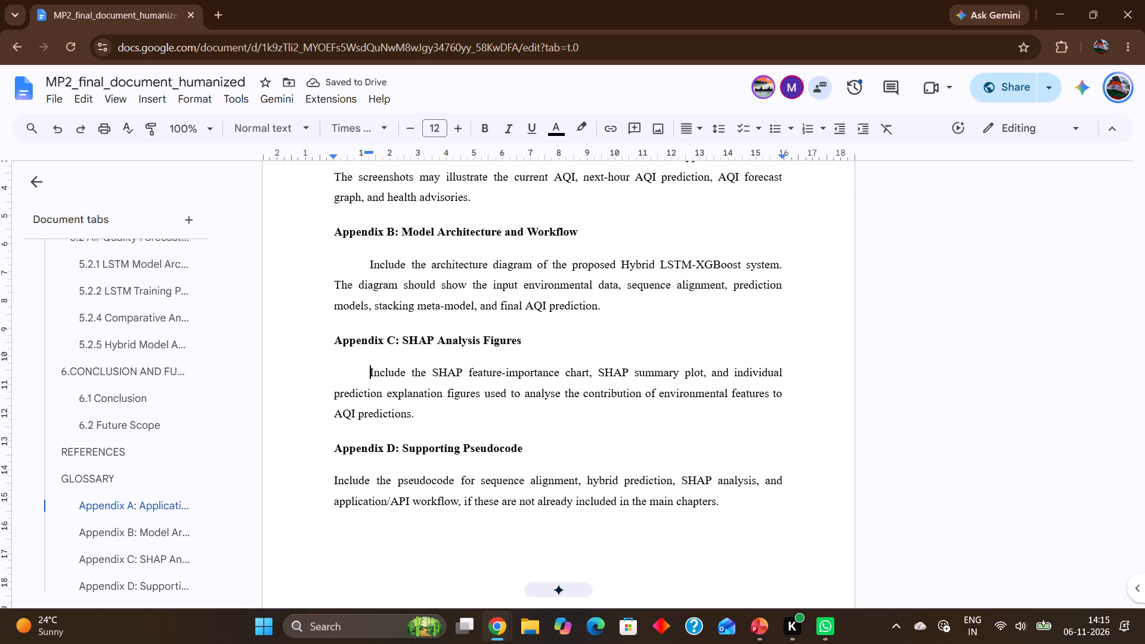
click(331, 481)
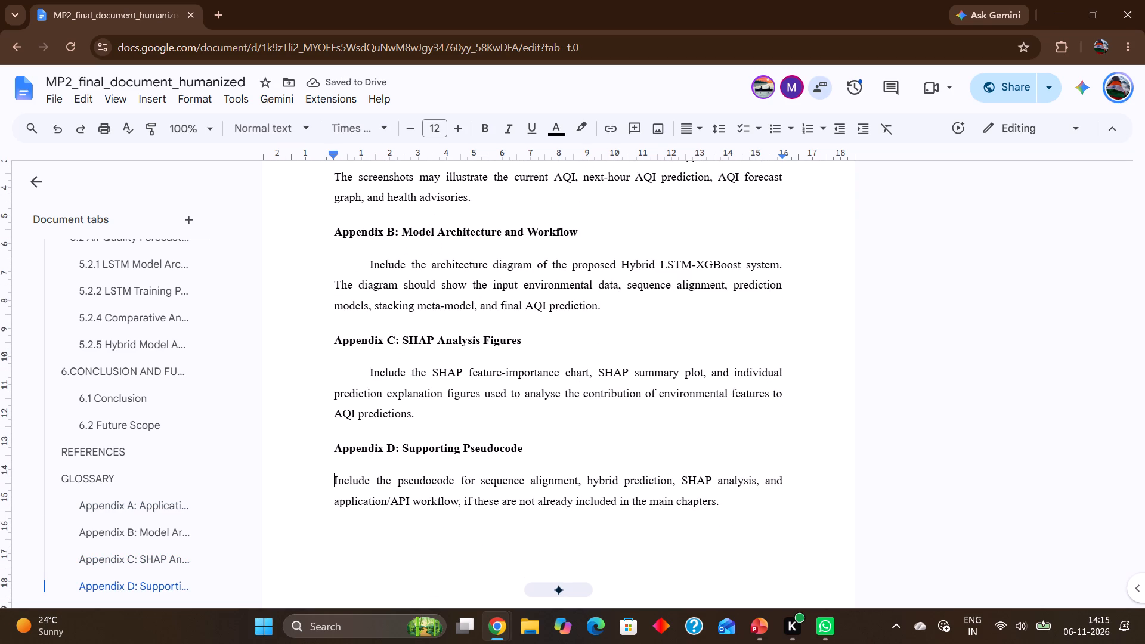
key(Tab)
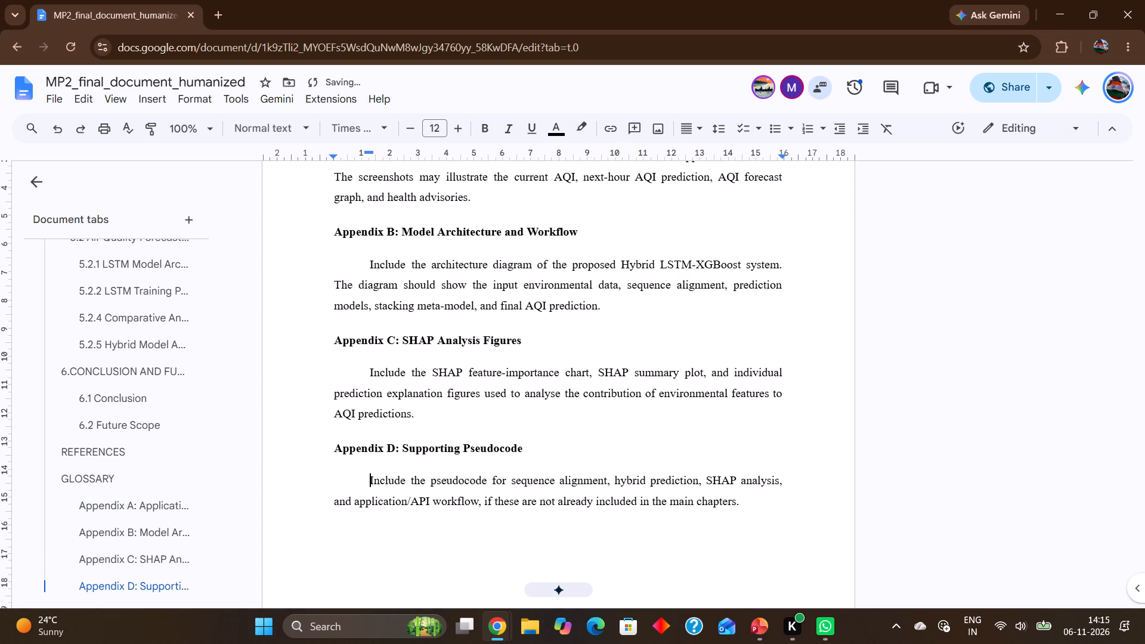
scroll(622, 465, down, 6)
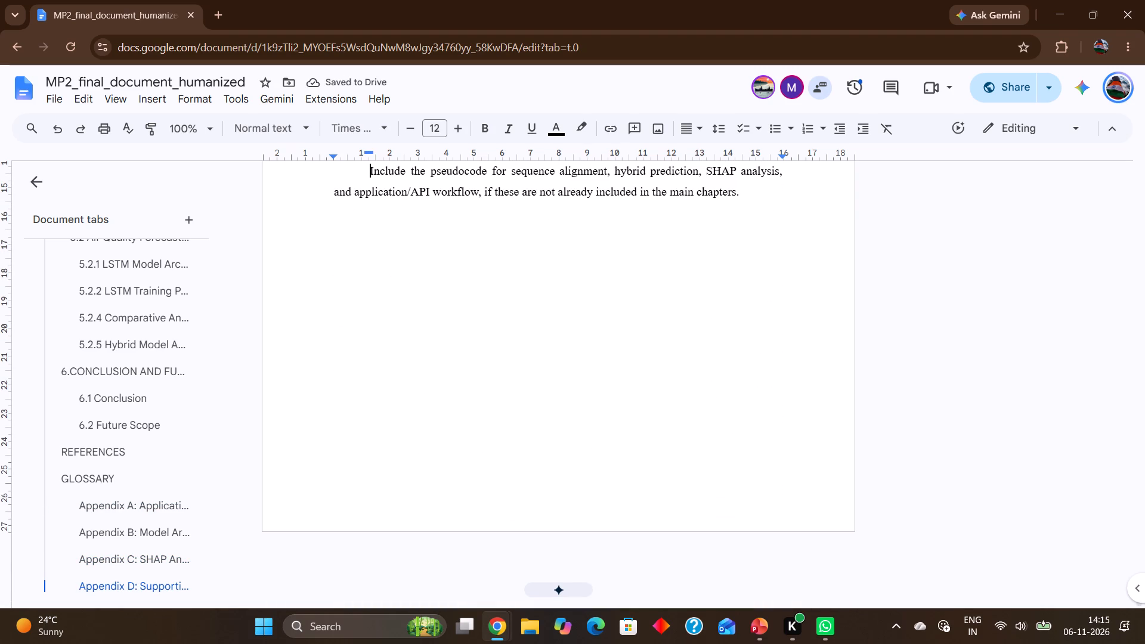
Add an empty line above the REFERENCES heading so that the heading starts on a new page.
scroll(622, 465, up, 4)
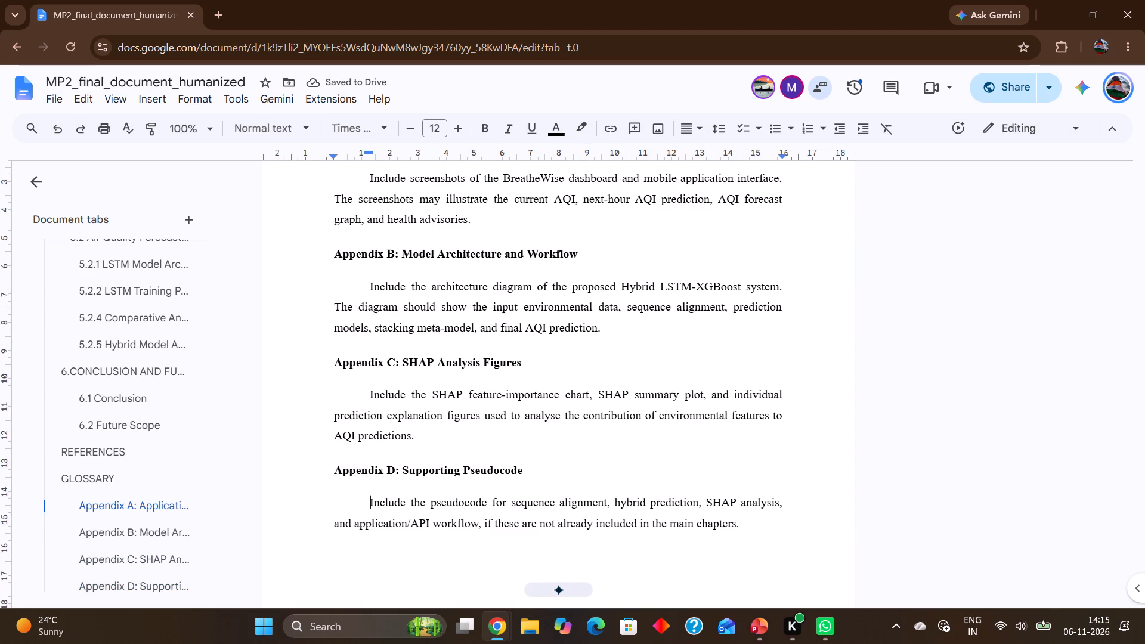
scroll(617, 472, up, 9)
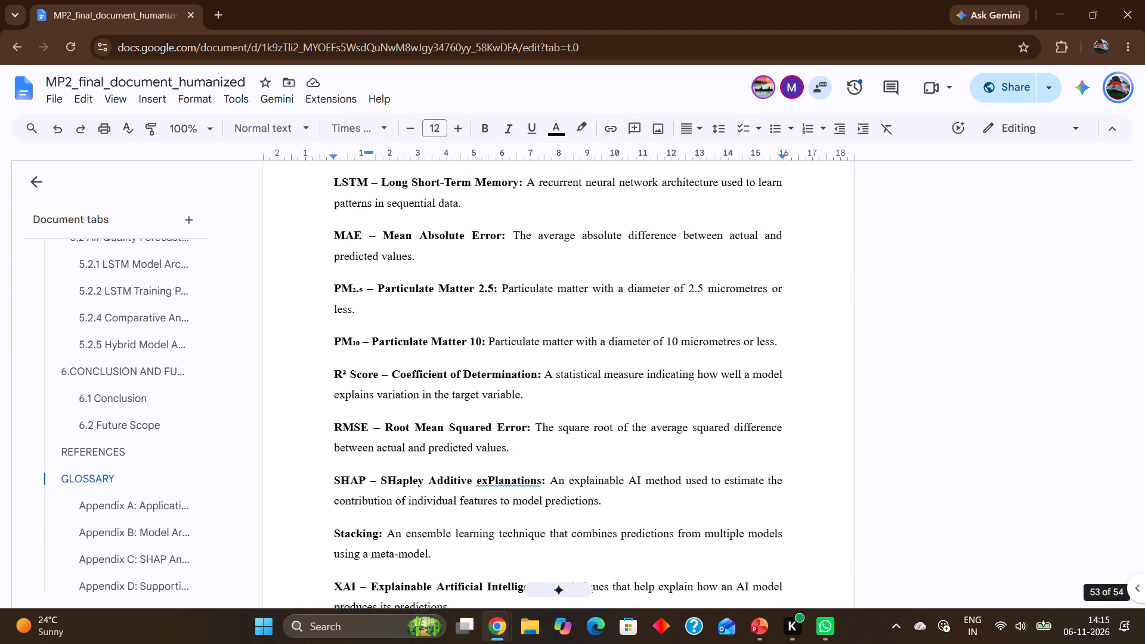
scroll(617, 472, up, 6)
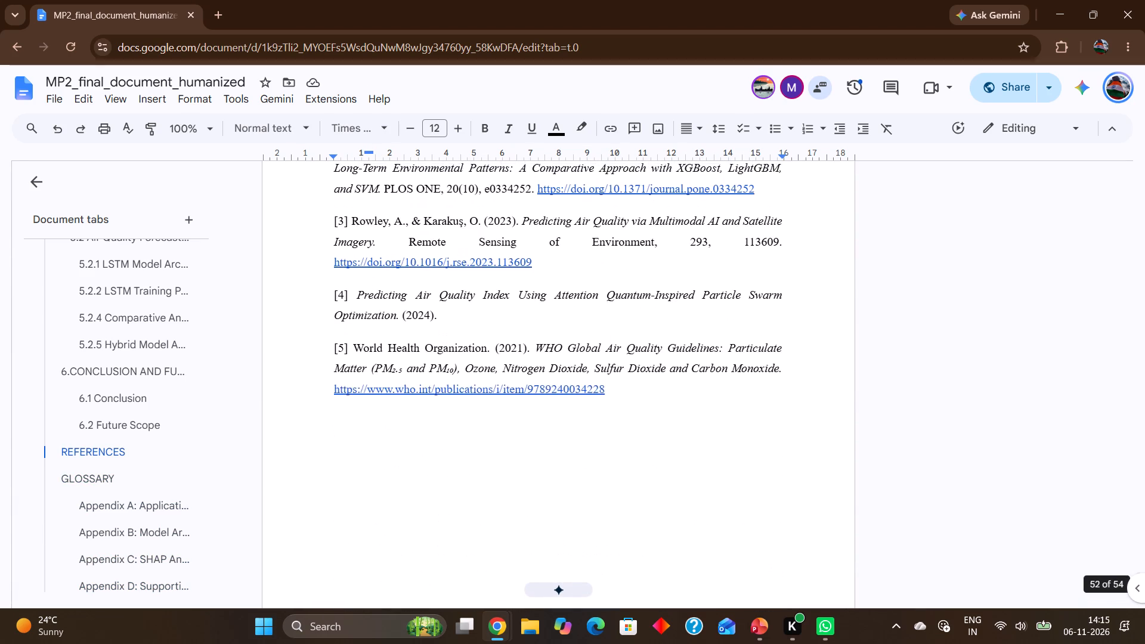
scroll(617, 472, up, 2)
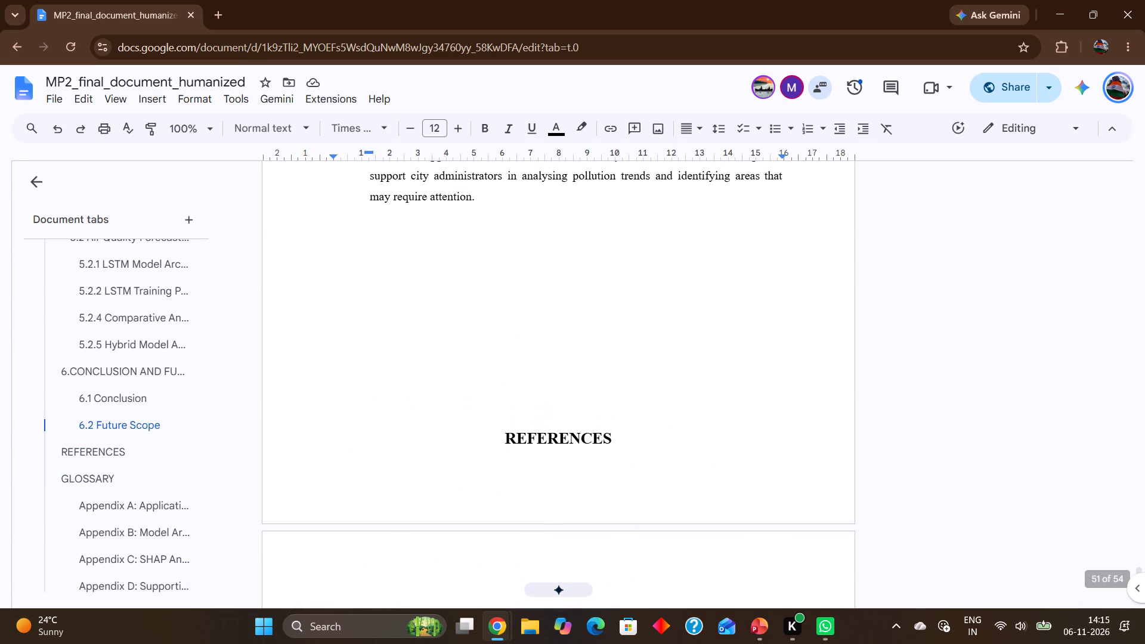
click(533, 401)
key(Return)
Remove the surplus empty lines above the GLOSSARY heading, keeping the heading at the start of its own page.
scroll(533, 401, down, 3)
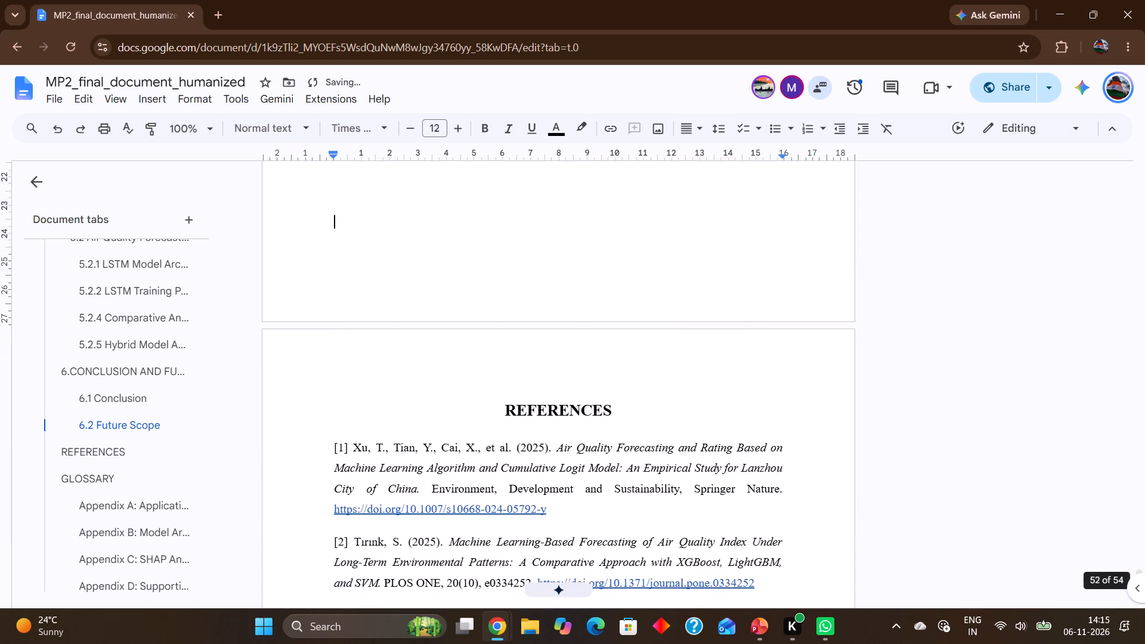
scroll(533, 401, down, 5)
scroll(533, 401, up, 2)
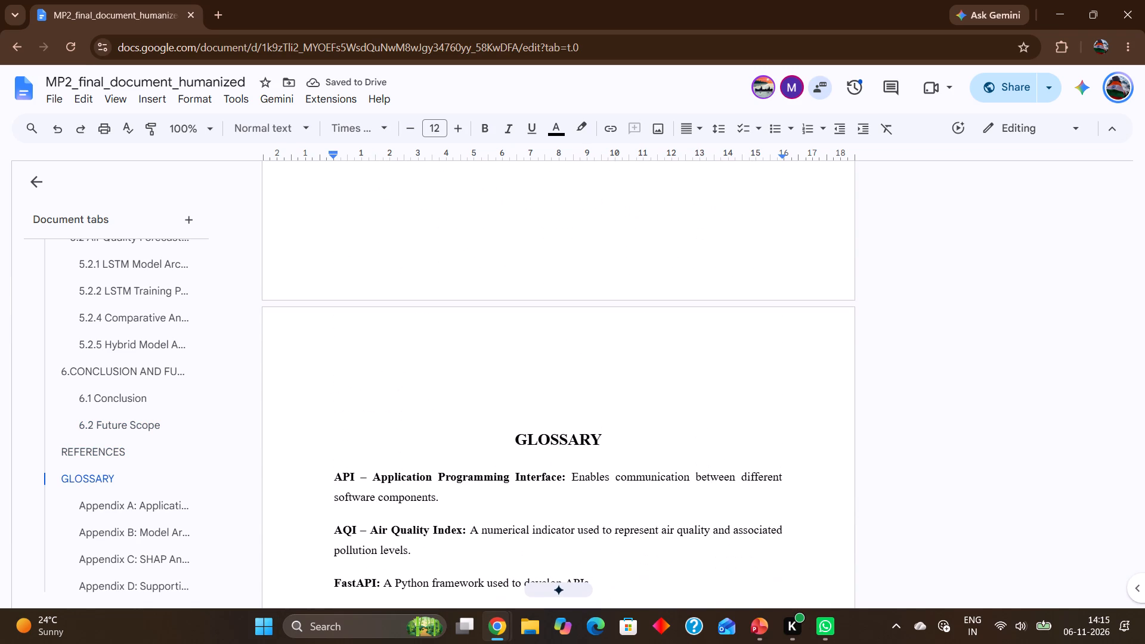
click(505, 382)
key(BackSpace)
key(BackSpace)
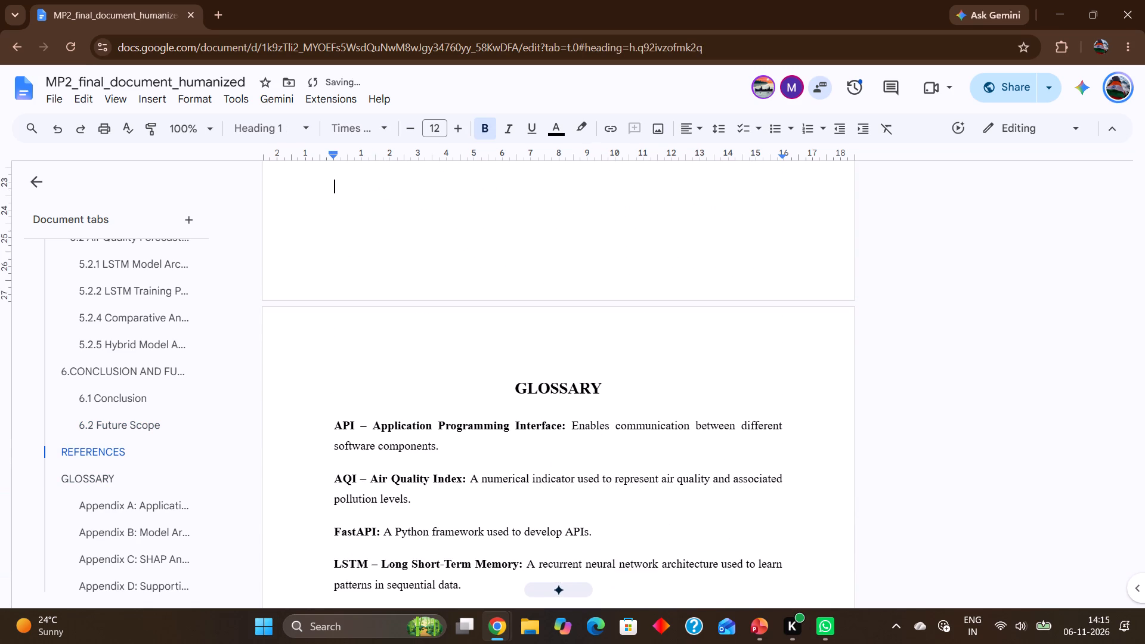
Review the page layout and spacing of the glossary and appendix pages.
scroll(505, 382, up, 7)
scroll(505, 382, down, 3)
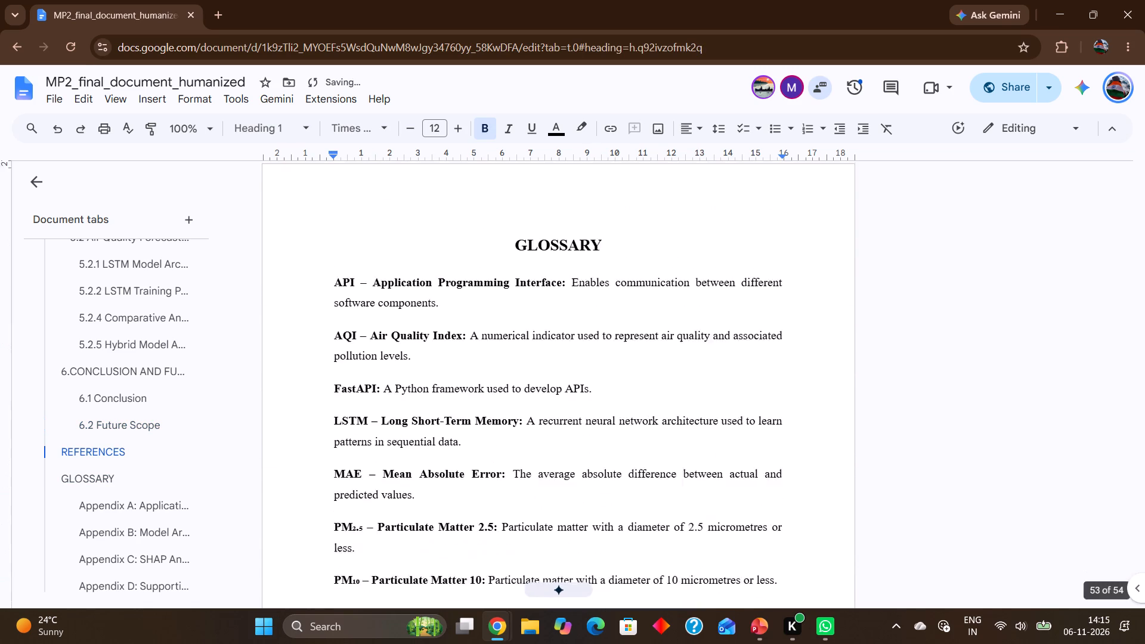
scroll(505, 382, down, 4)
scroll(505, 382, up, 3)
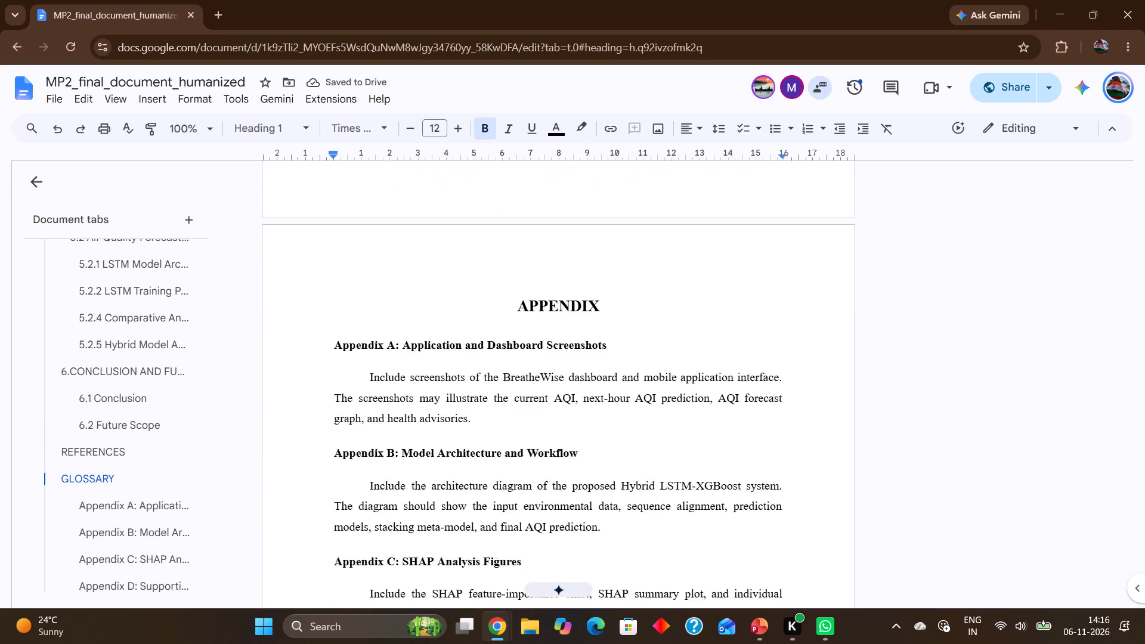
scroll(505, 382, up, 7)
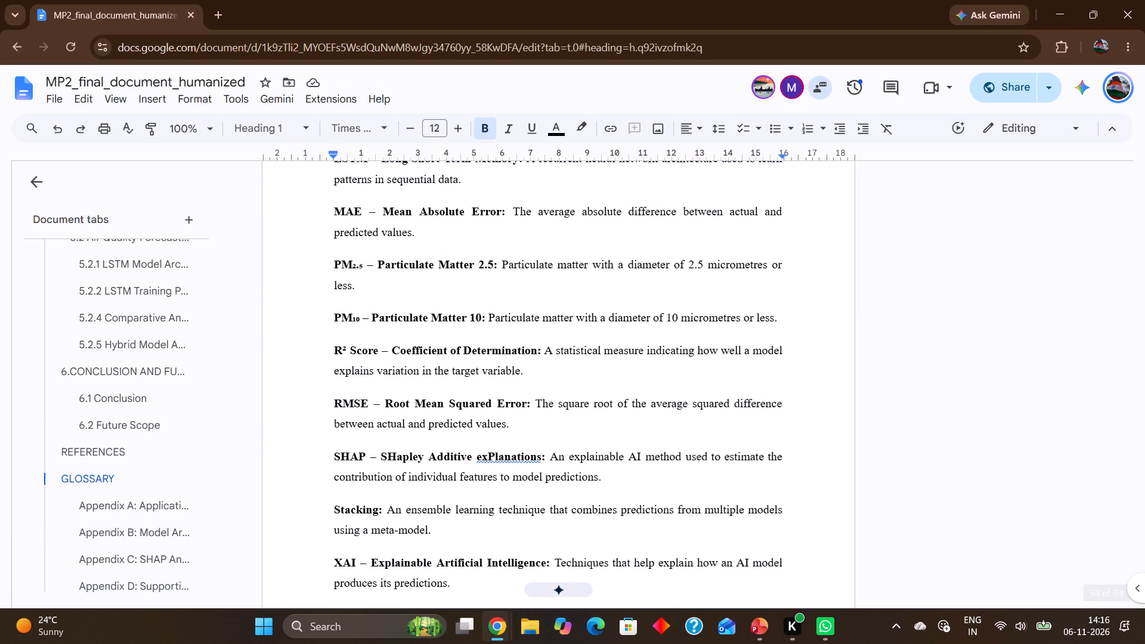
scroll(505, 382, up, 5)
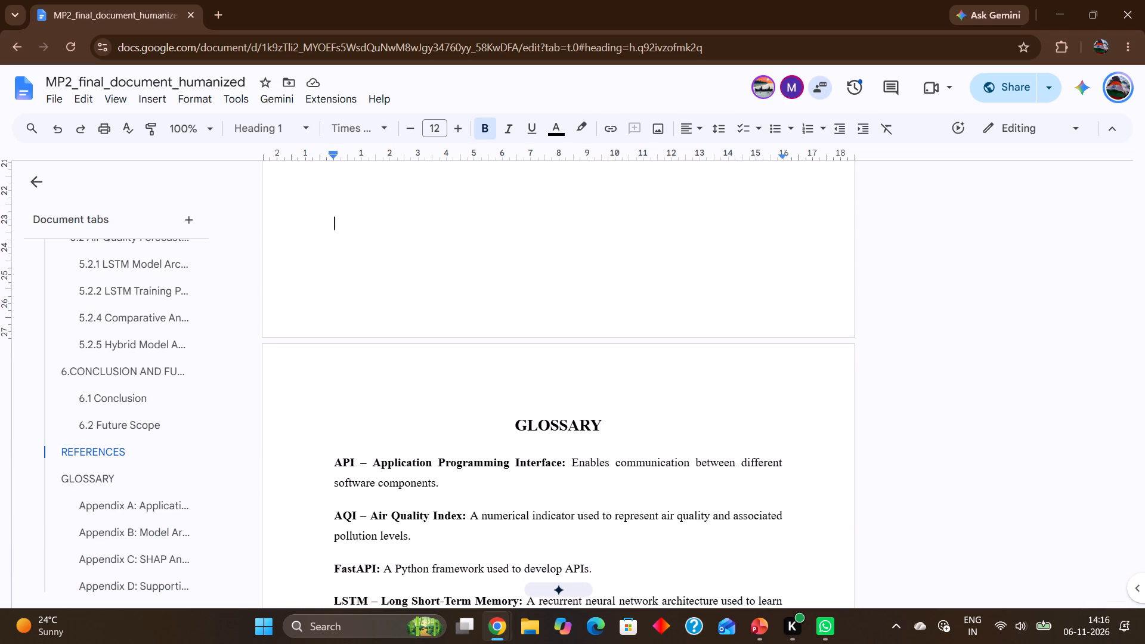
scroll(505, 382, down, 2)
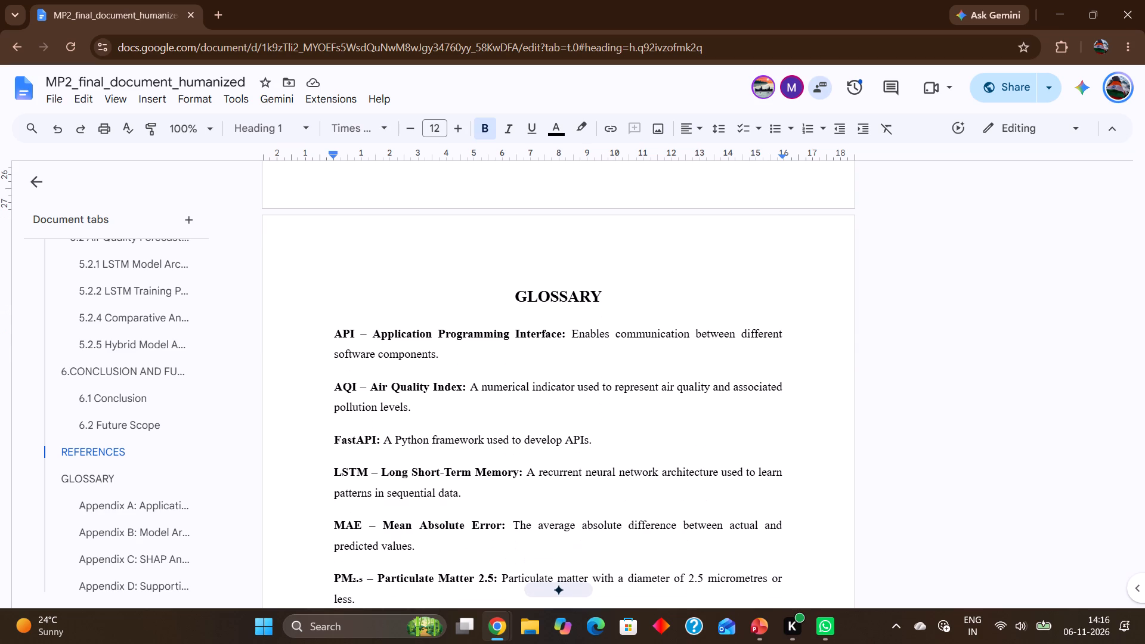
scroll(505, 382, down, 1)
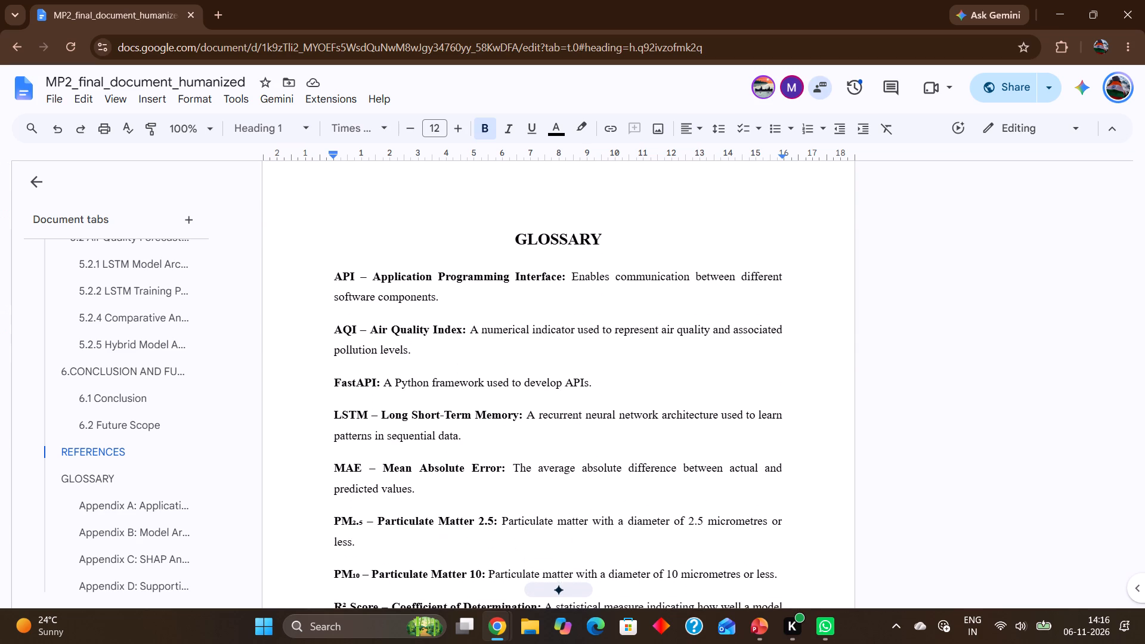
scroll(505, 382, down, 1)
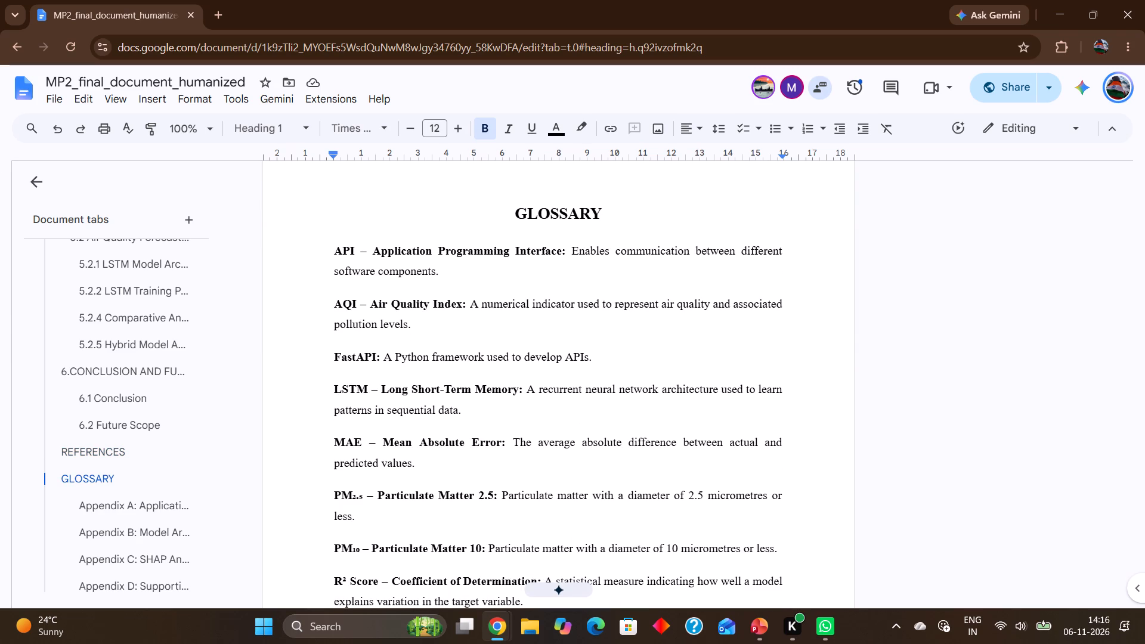
scroll(505, 382, down, 2)
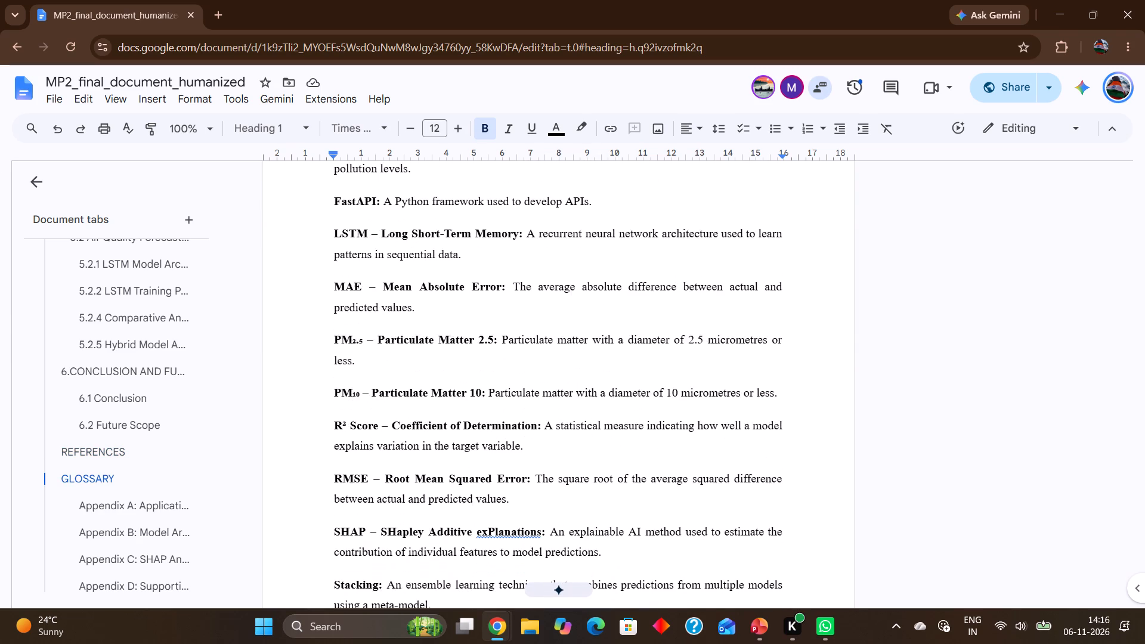
scroll(505, 382, down, 6)
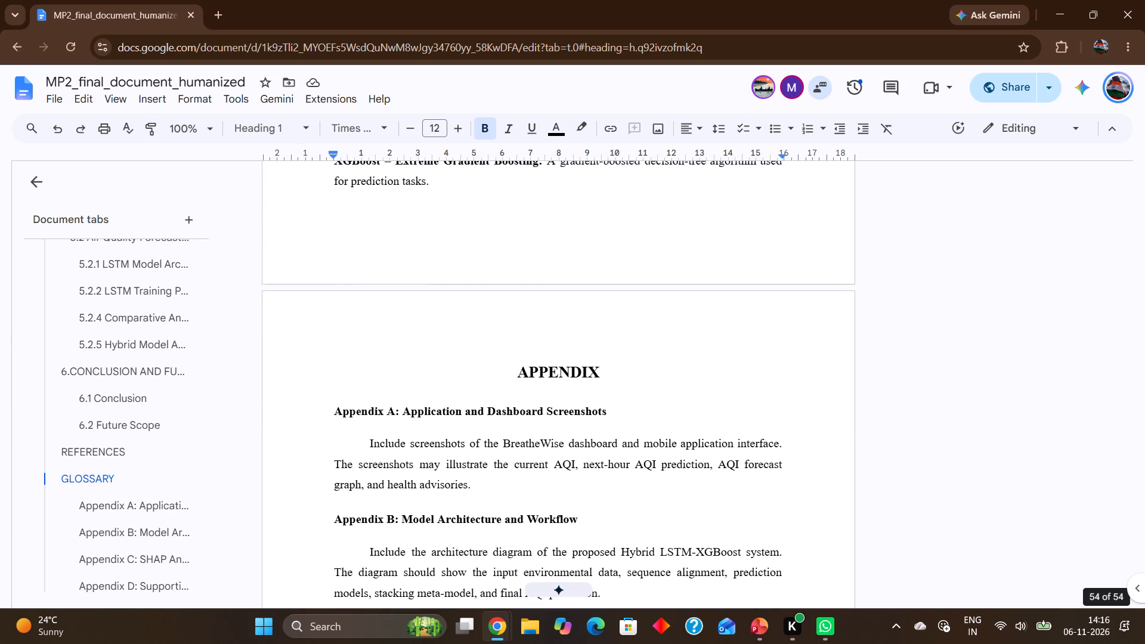
scroll(505, 382, down, 1)
scroll(505, 382, up, 1)
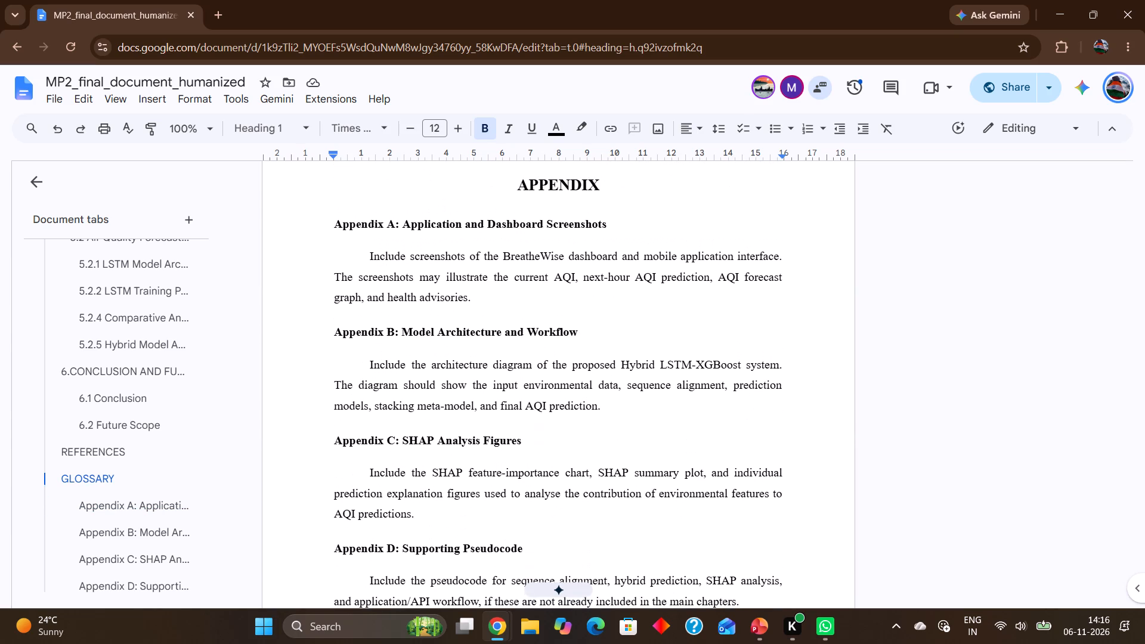
Check the text formatting of the Appendix A, Appendix B and Appendix C subheadings.
scroll(505, 382, up, 1)
drag(326, 248, 614, 249)
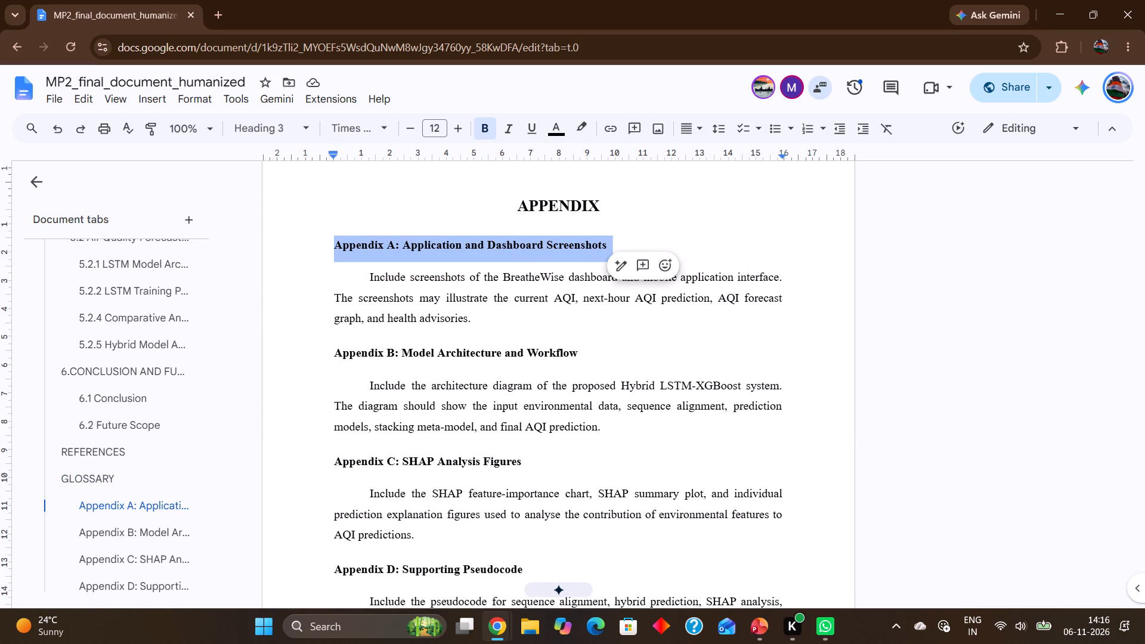
drag(324, 357, 596, 339)
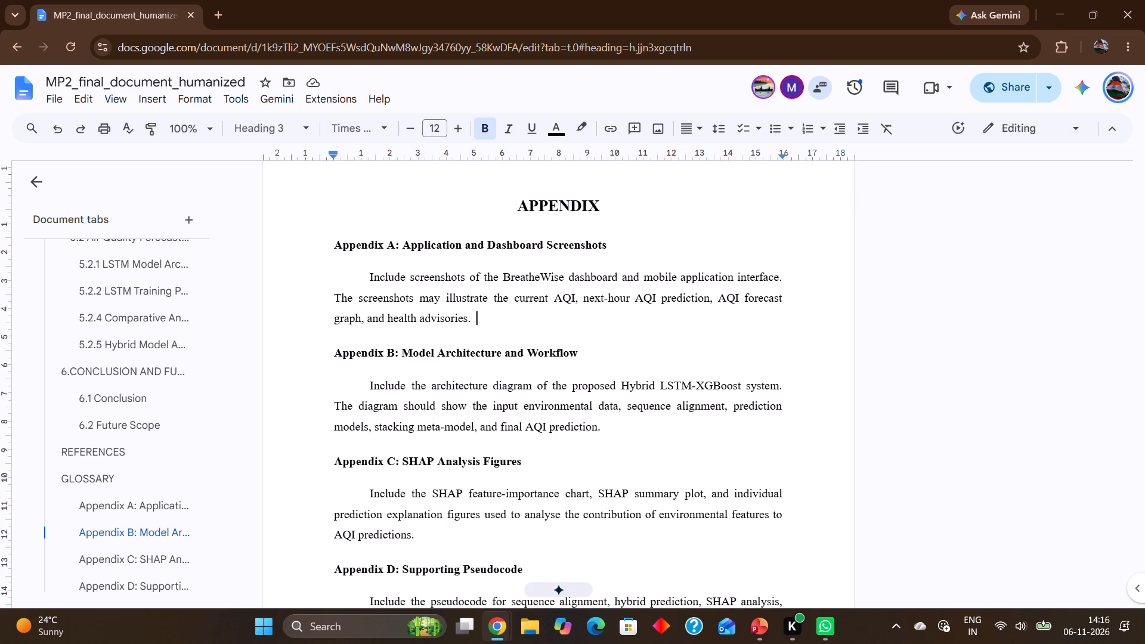
drag(596, 339, 594, 346)
click(580, 463)
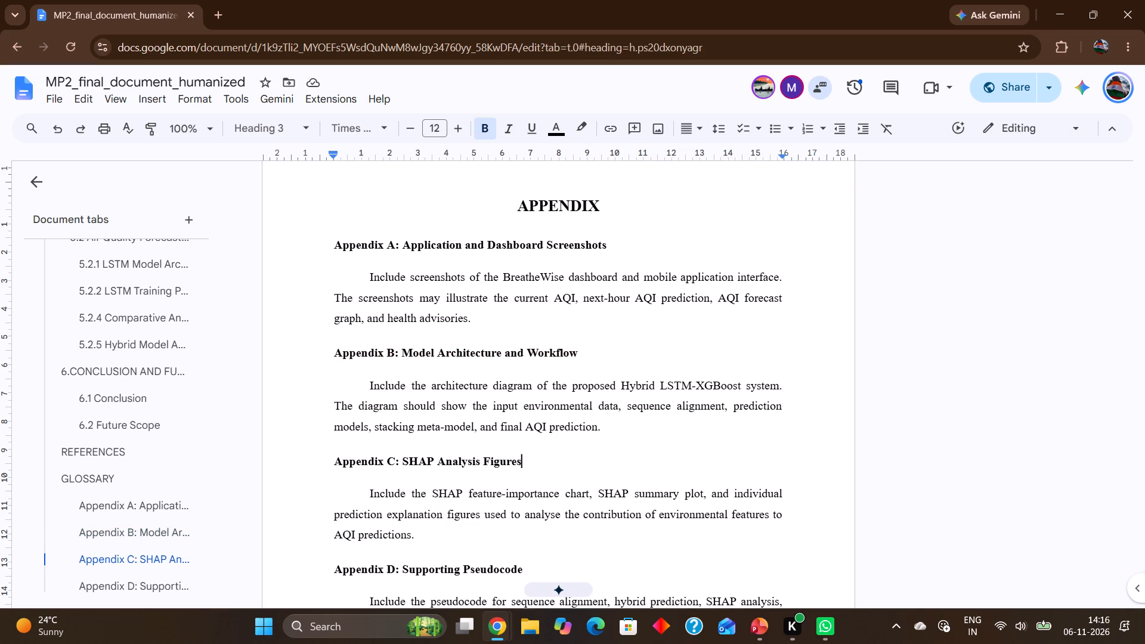
drag(541, 454, 333, 463)
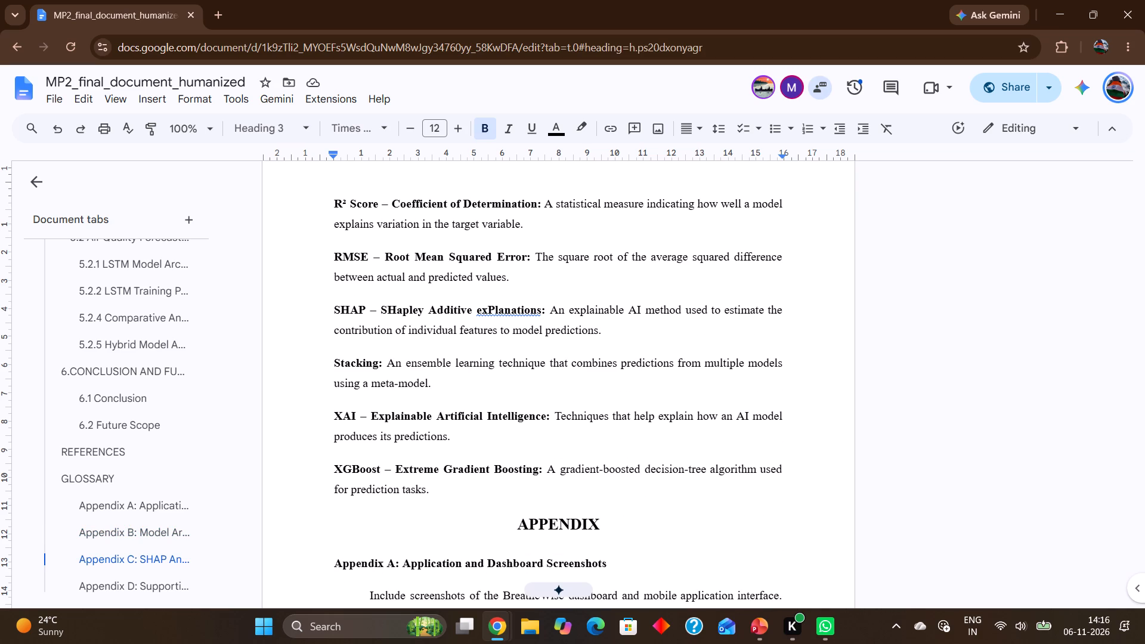
Look back through the report from the closing sections to the Certificate page, checking the page layout.
scroll(638, 469, up, 8)
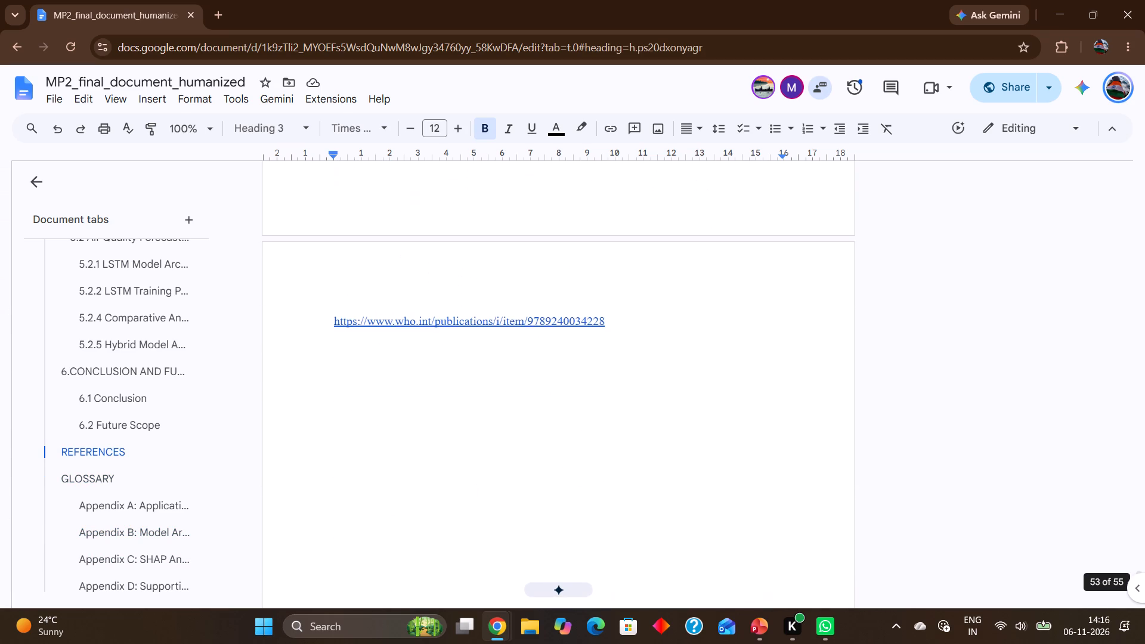
scroll(638, 469, up, 6)
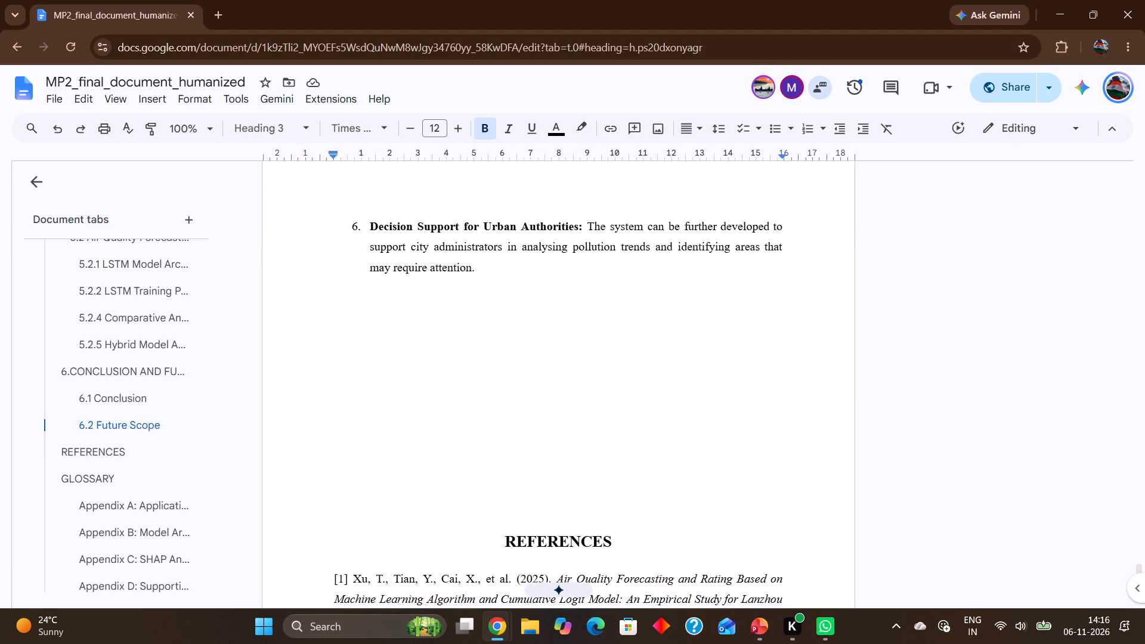
scroll(638, 469, up, 8)
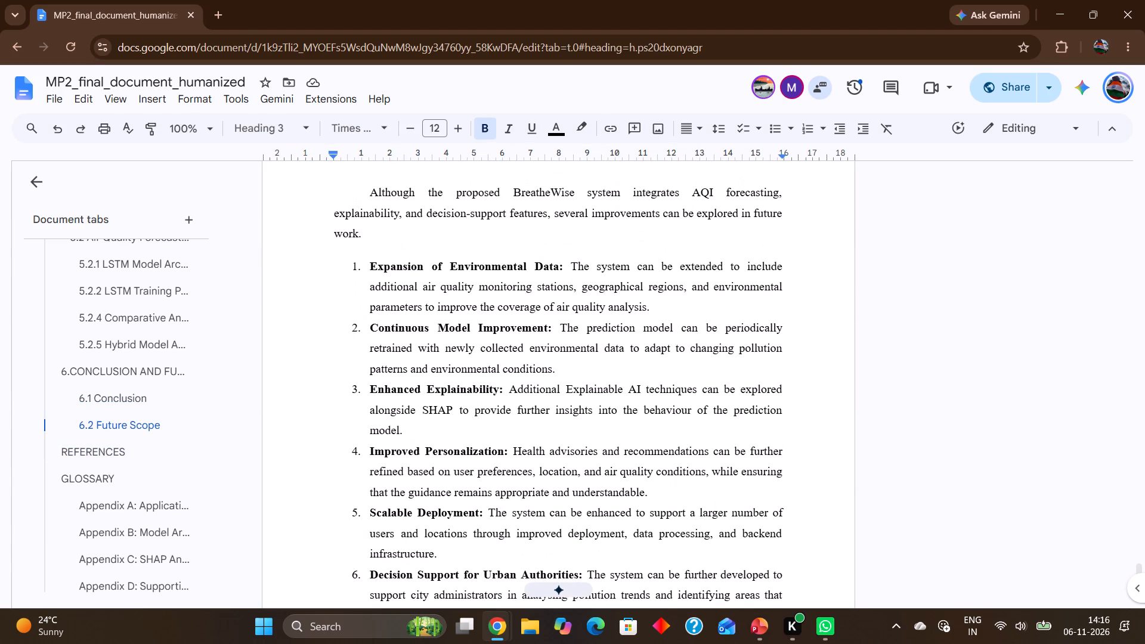
scroll(638, 469, up, 13)
scroll(638, 469, up, 20)
scroll(638, 469, up, 1)
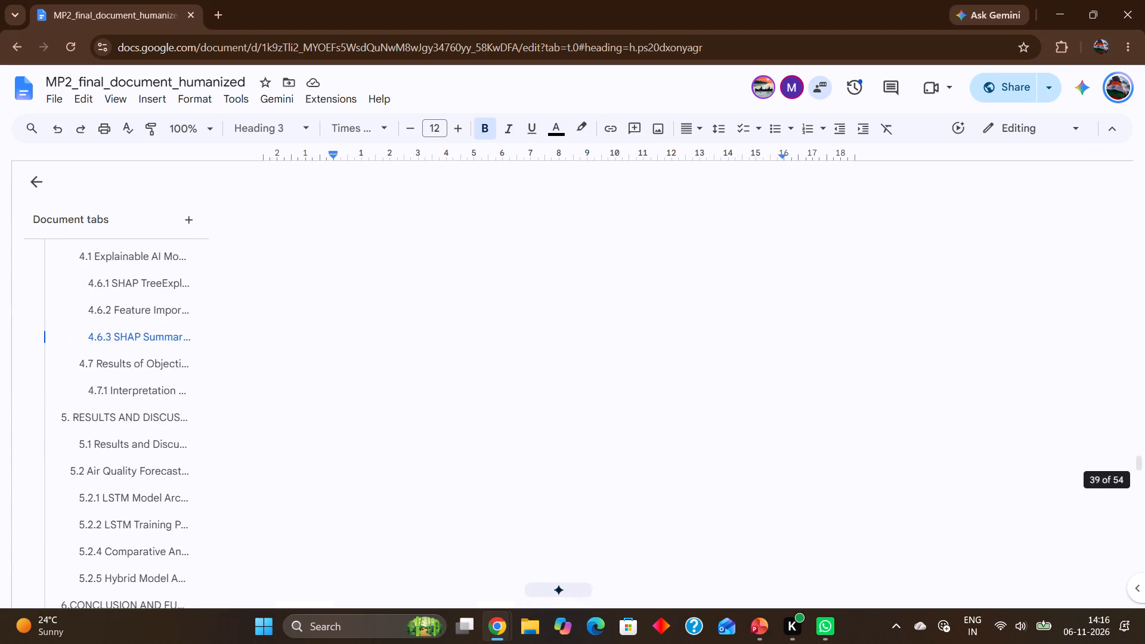
scroll(638, 469, up, 20)
scroll(638, 469, up, 20)
scroll(638, 469, up, 6)
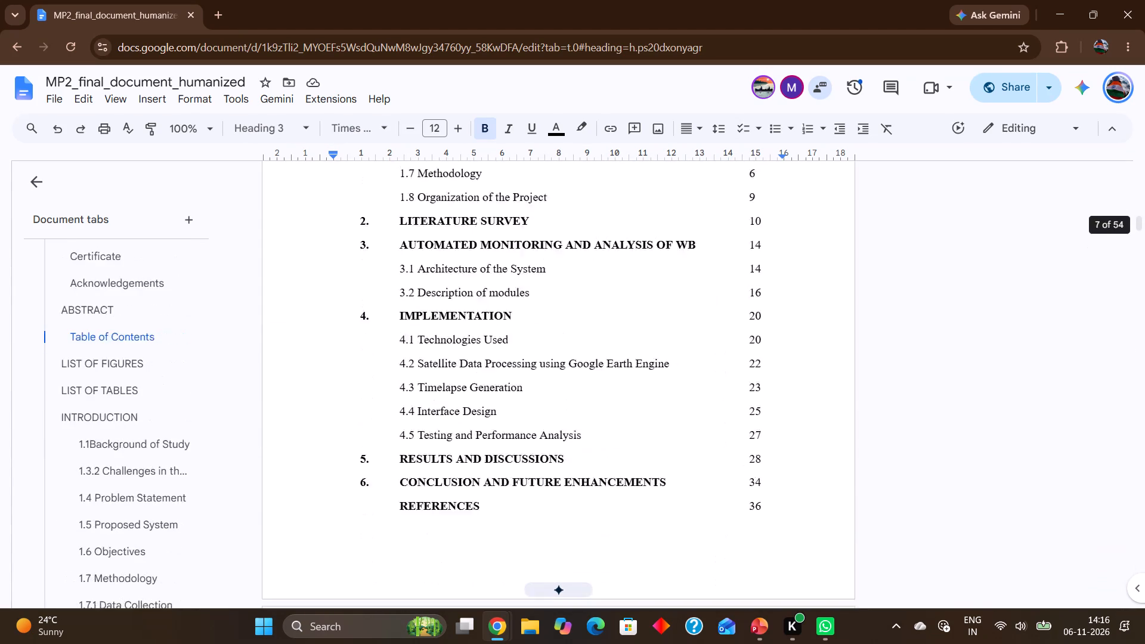
scroll(638, 469, up, 7)
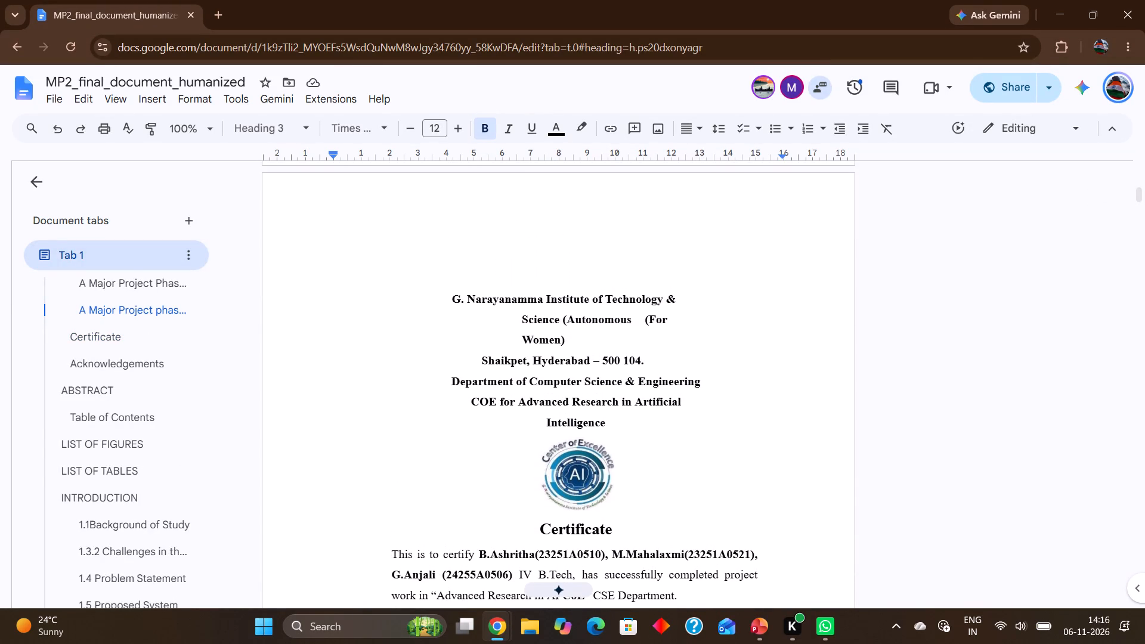
Review the layout of the cover page and the second title page at the start of the report.
scroll(652, 432, up, 20)
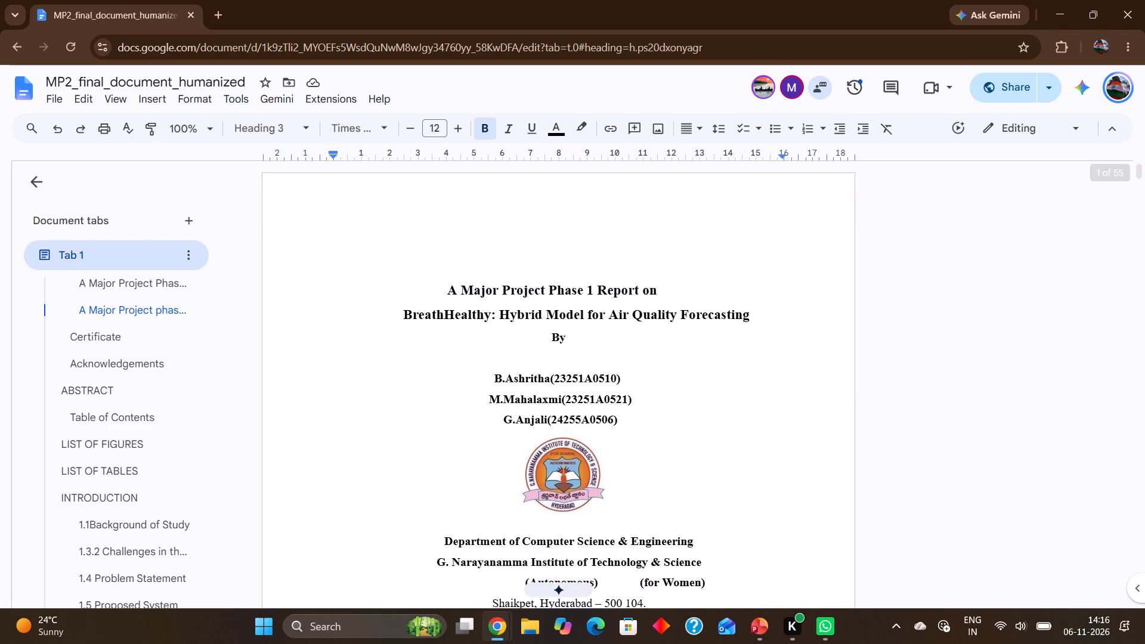
scroll(663, 371, down, 2)
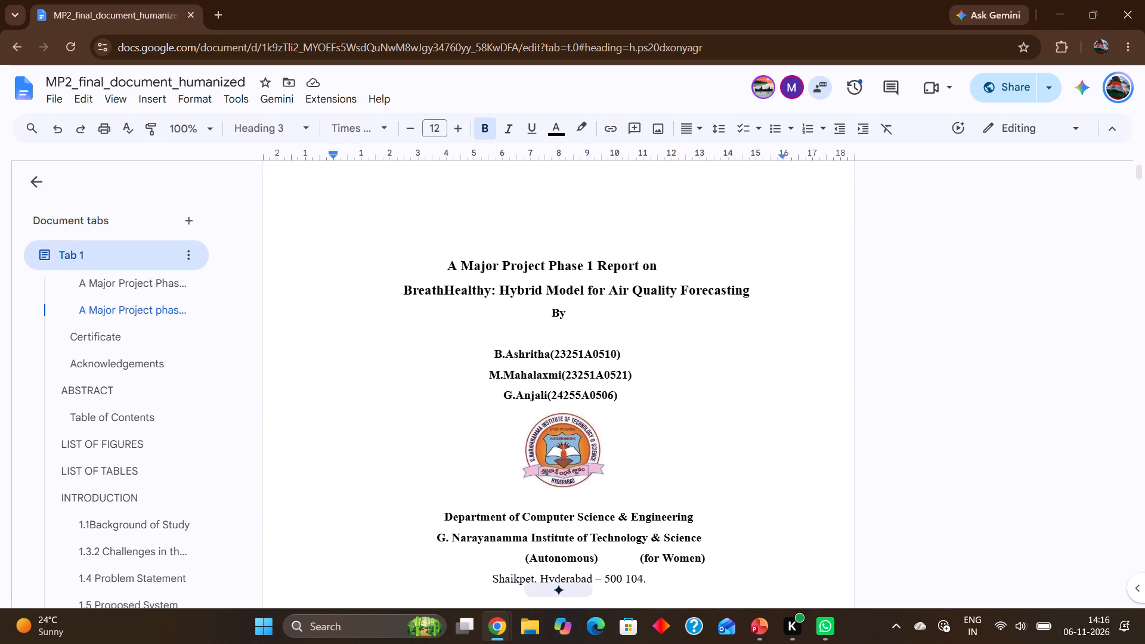
scroll(663, 371, down, 4)
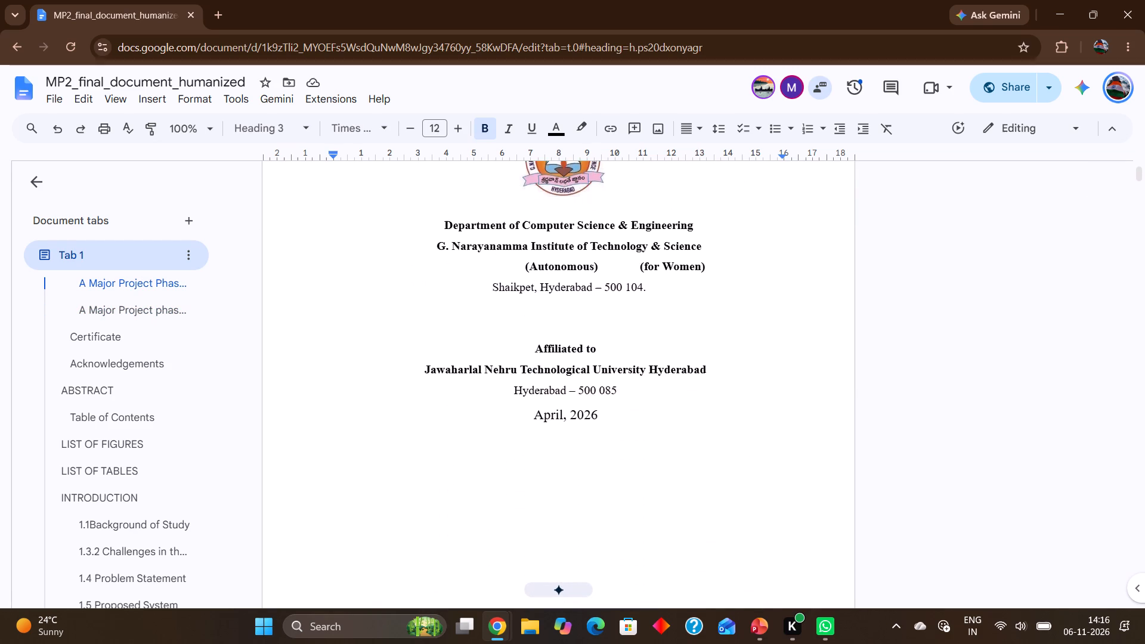
scroll(663, 371, down, 6)
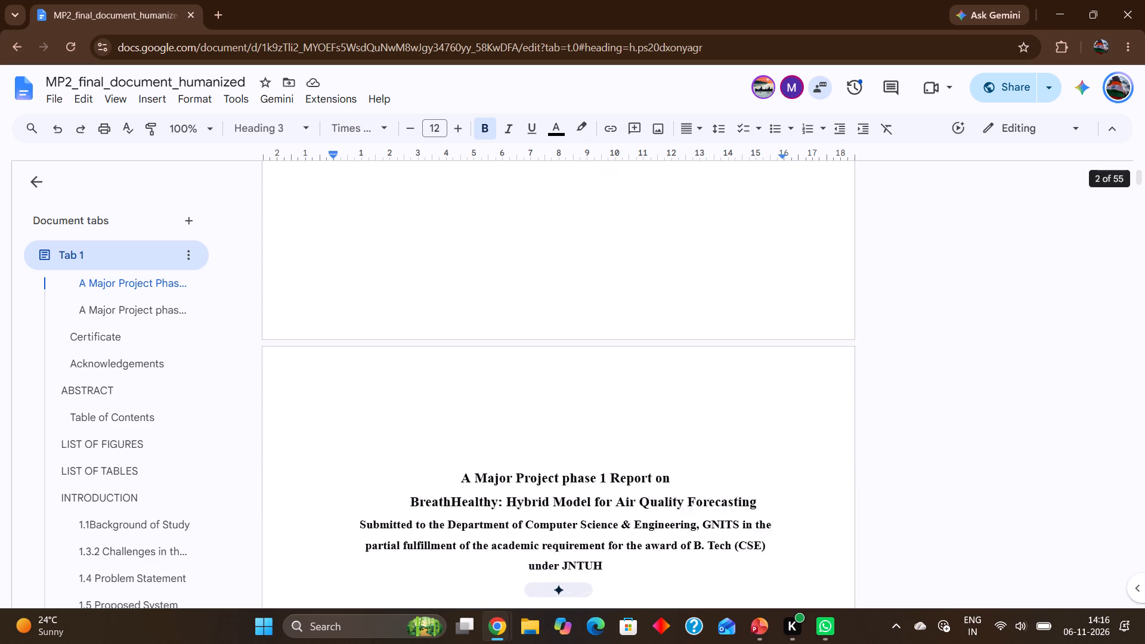
scroll(663, 371, down, 2)
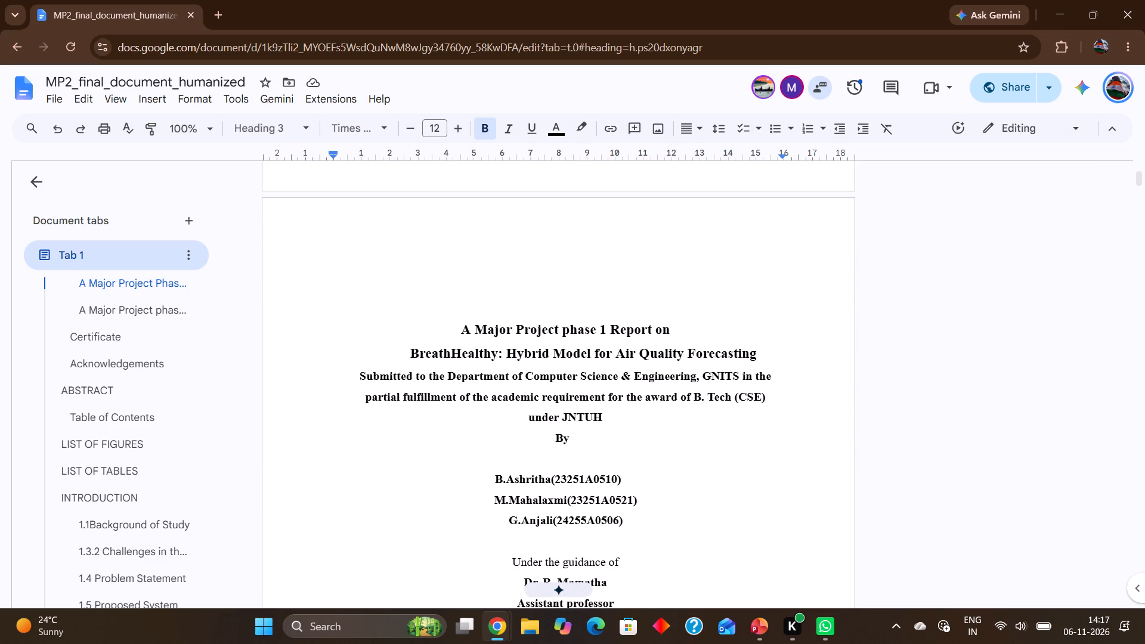
scroll(663, 371, down, 1)
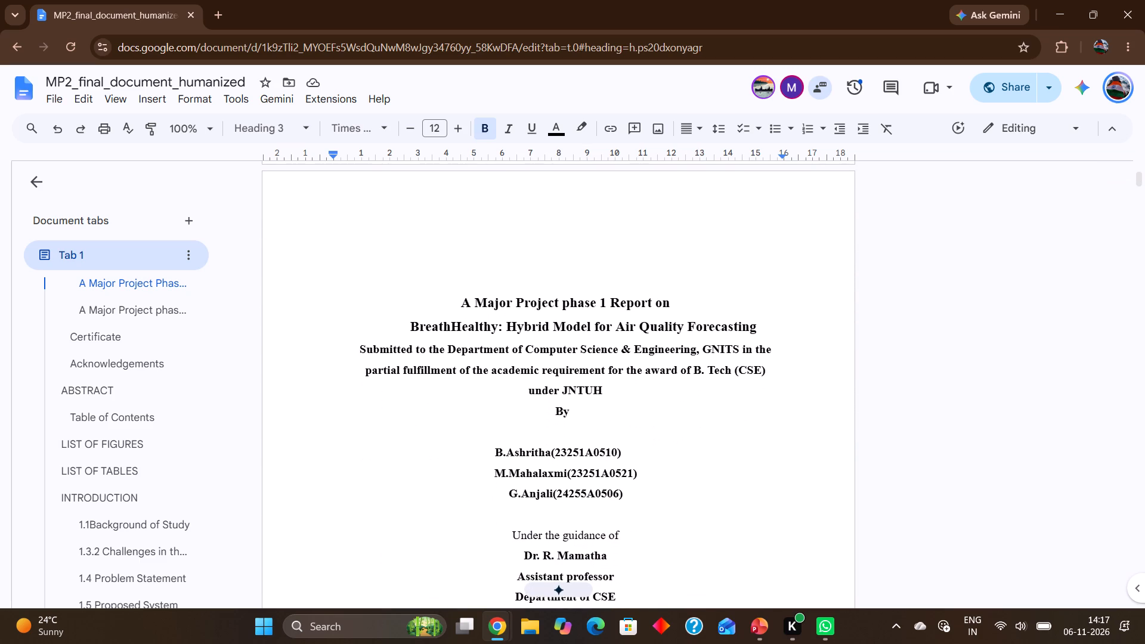
scroll(663, 371, down, 1)
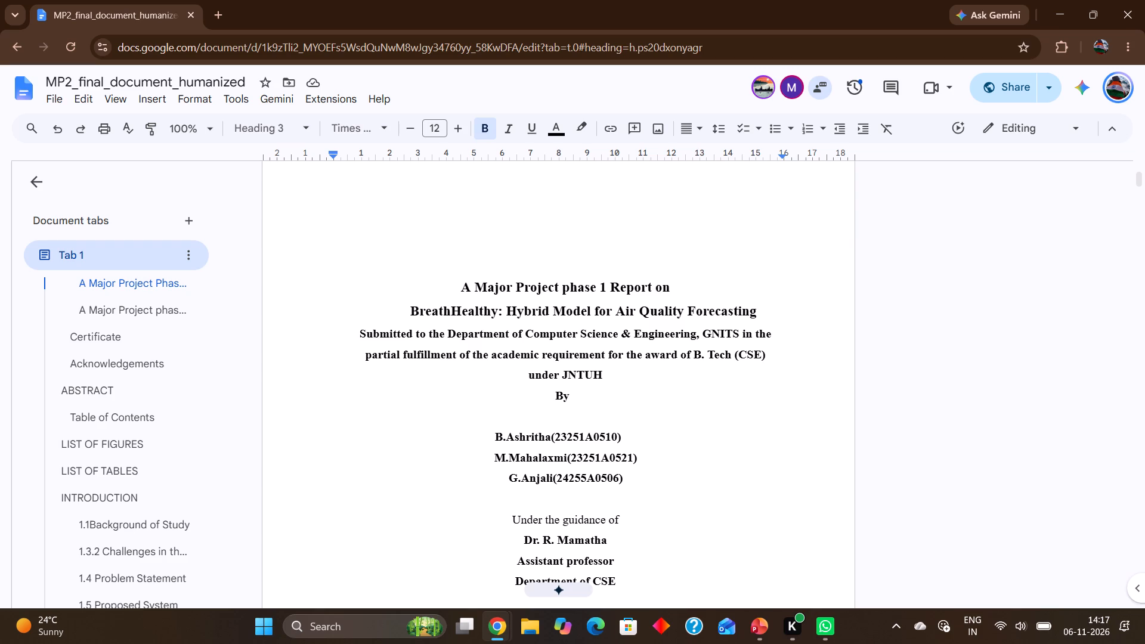
scroll(675, 364, down, 1)
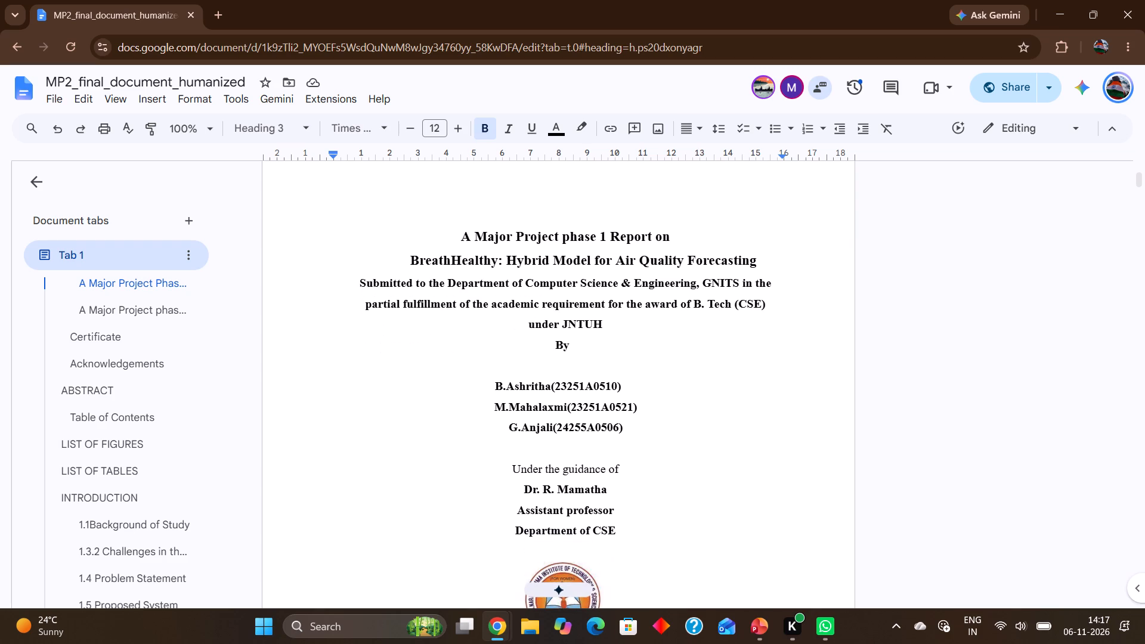
Remove surplus empty lines between the end of the cover page and the heading of the second title page.
scroll(654, 312, up, 2)
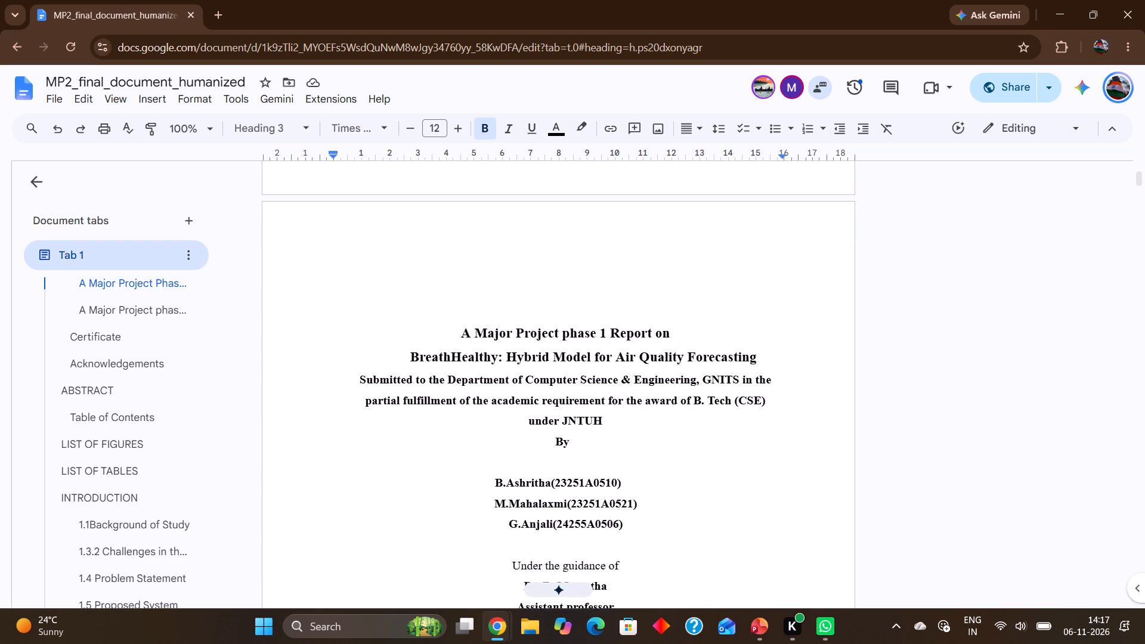
scroll(654, 312, up, 2)
click(476, 446)
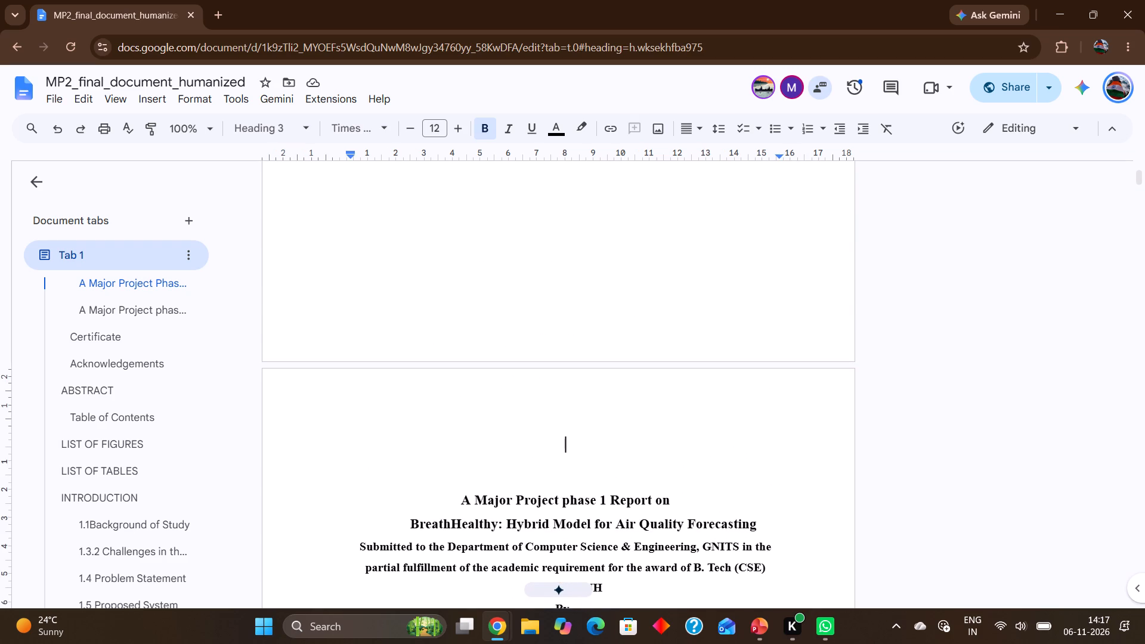
key(BackSpace)
key(BackSpace)
key(BackSpace)
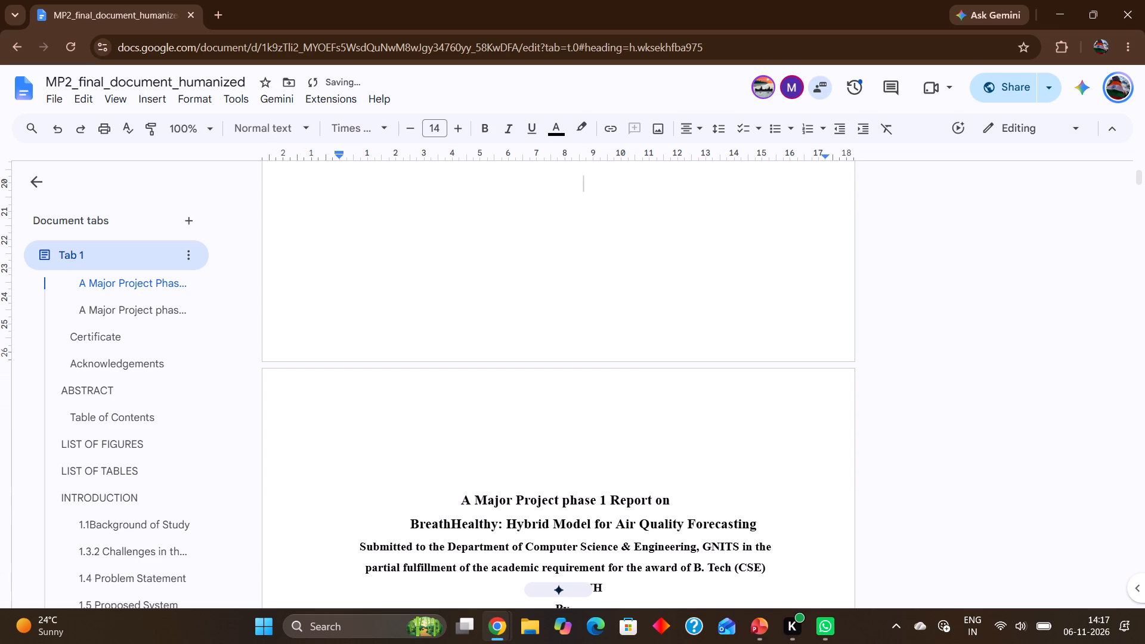
scroll(459, 537, up, 5)
scroll(459, 537, down, 4)
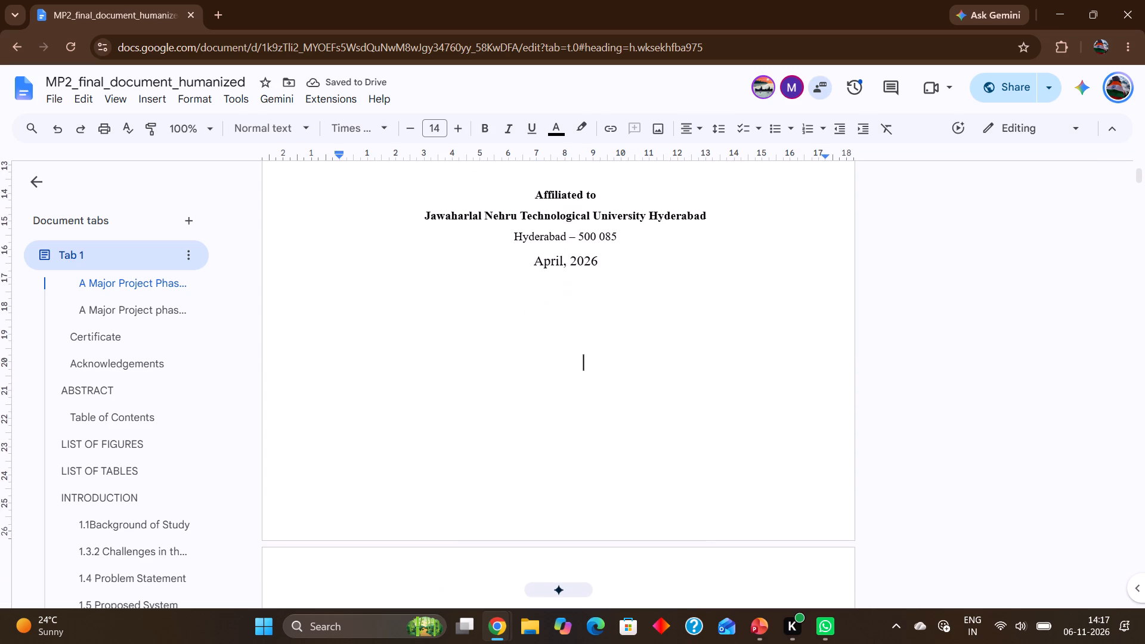
Examine the spacing and alignment of the second title page and the first Certificate page.
scroll(459, 537, down, 5)
scroll(459, 537, up, 2)
click(459, 537)
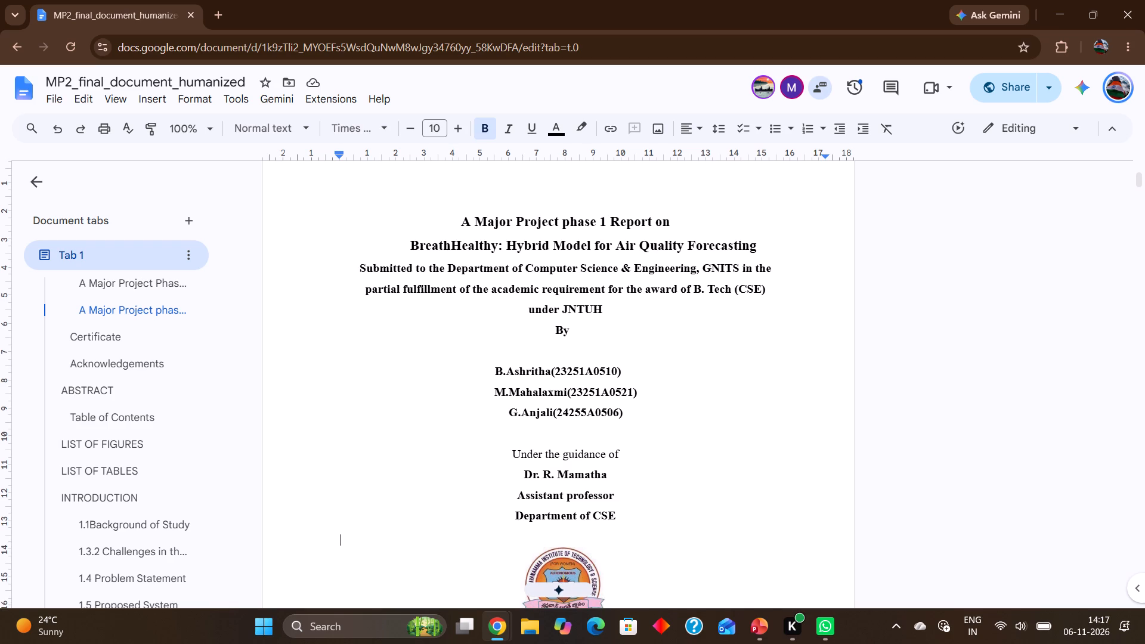
scroll(590, 438, down, 2)
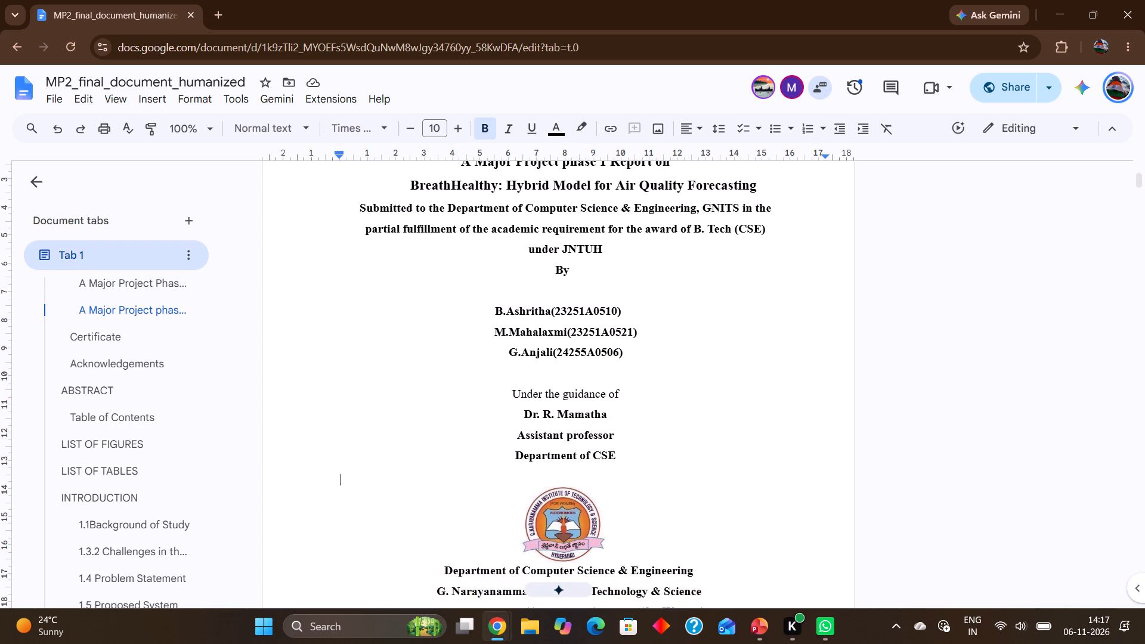
scroll(590, 438, down, 4)
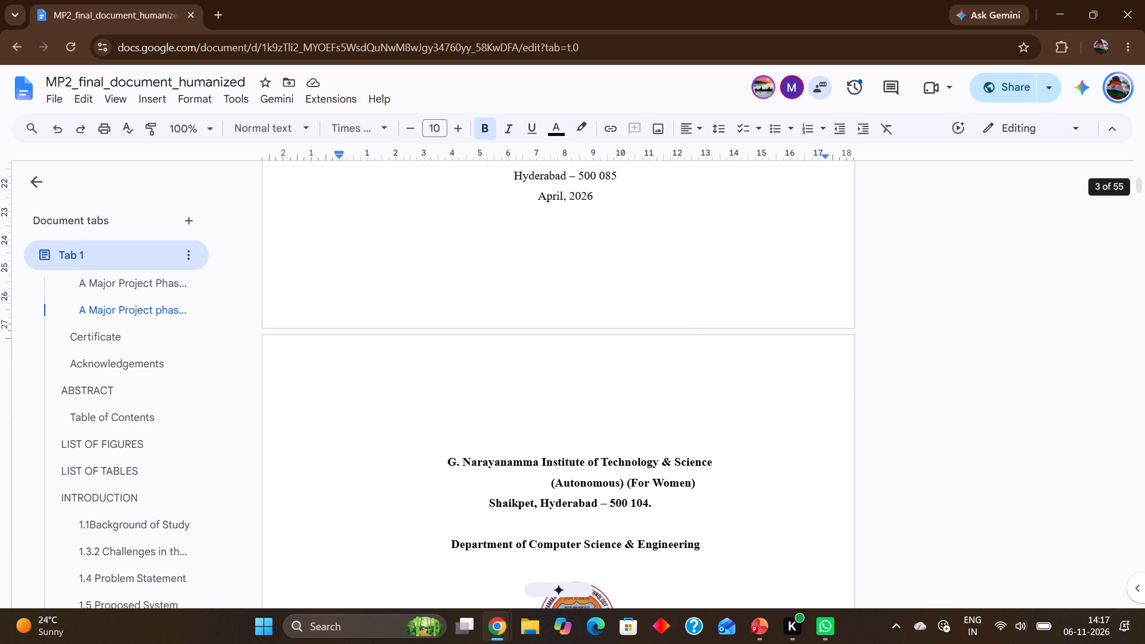
scroll(590, 438, down, 1)
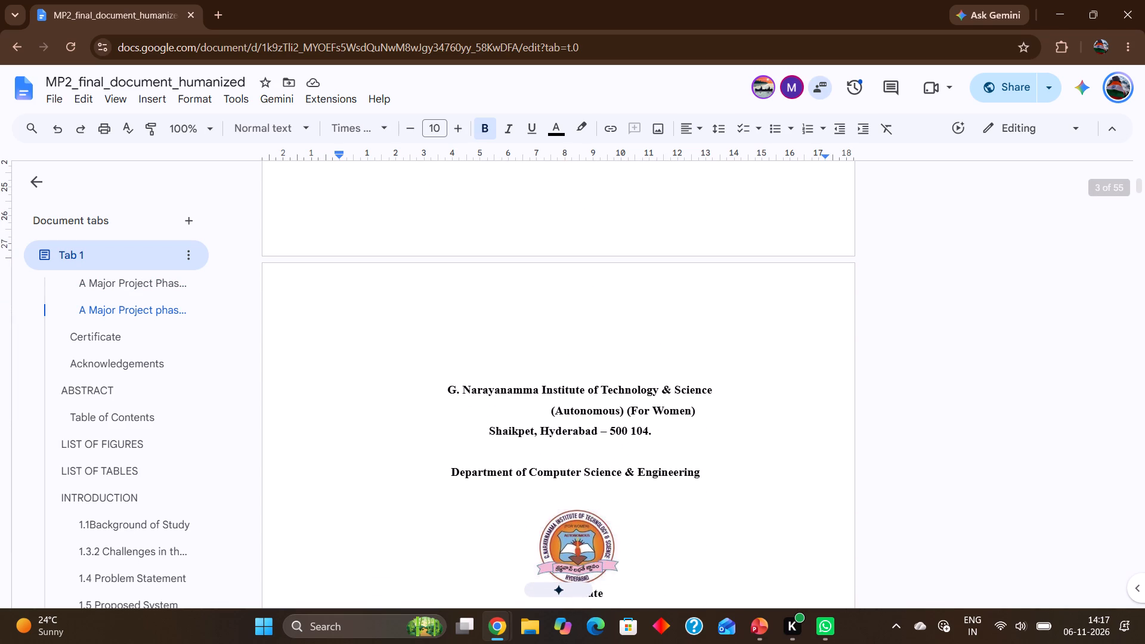
scroll(661, 464, up, 4)
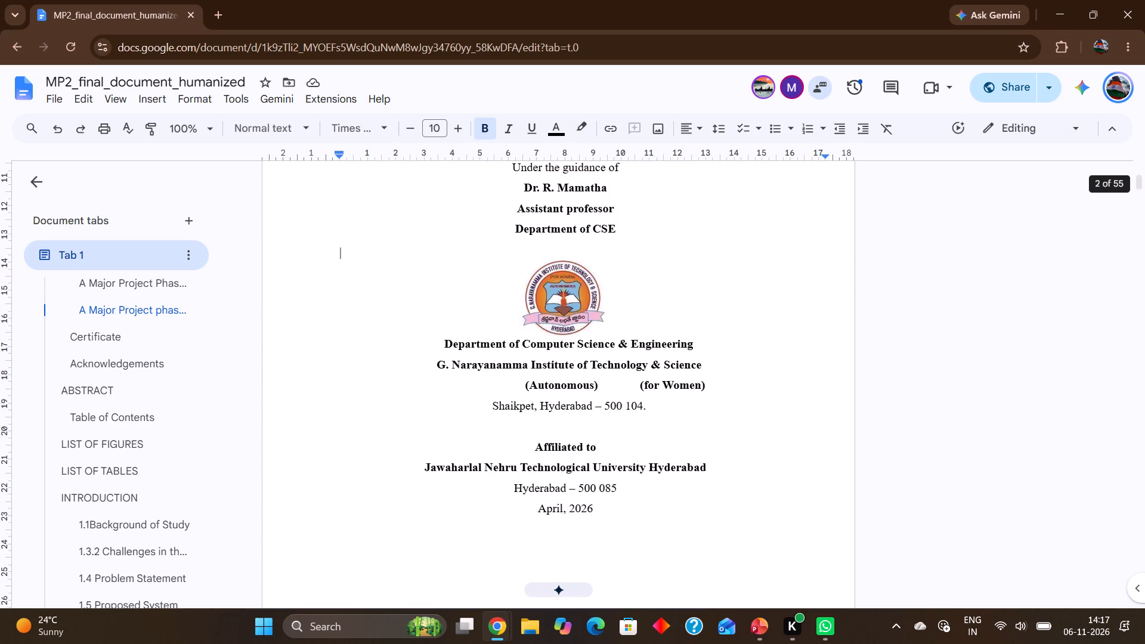
scroll(661, 464, up, 2)
scroll(661, 464, down, 4)
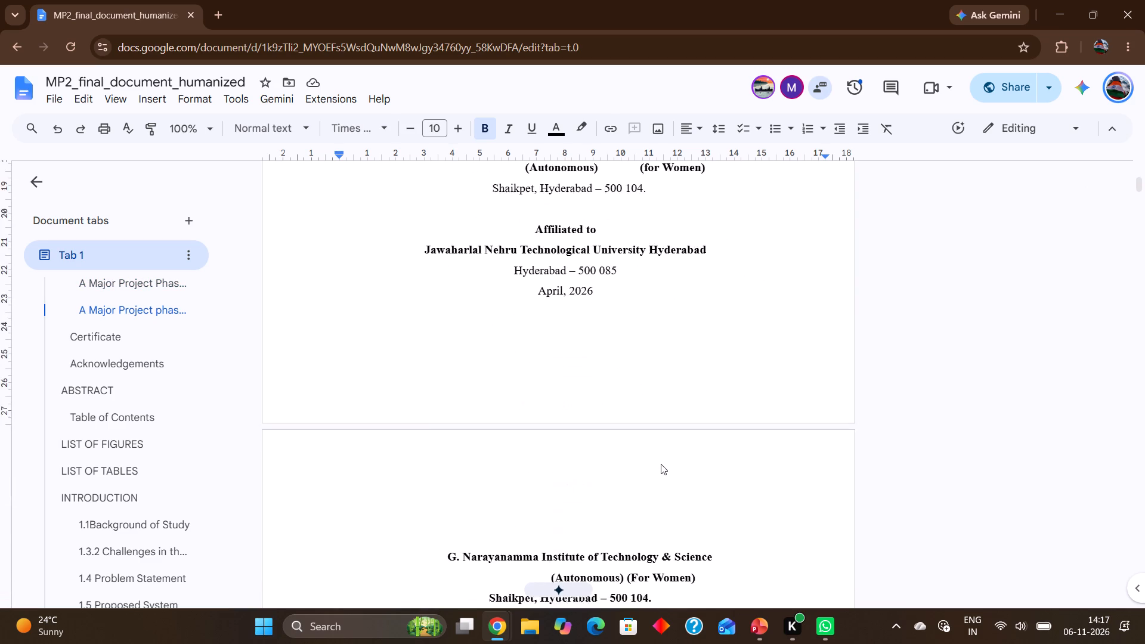
scroll(661, 464, down, 6)
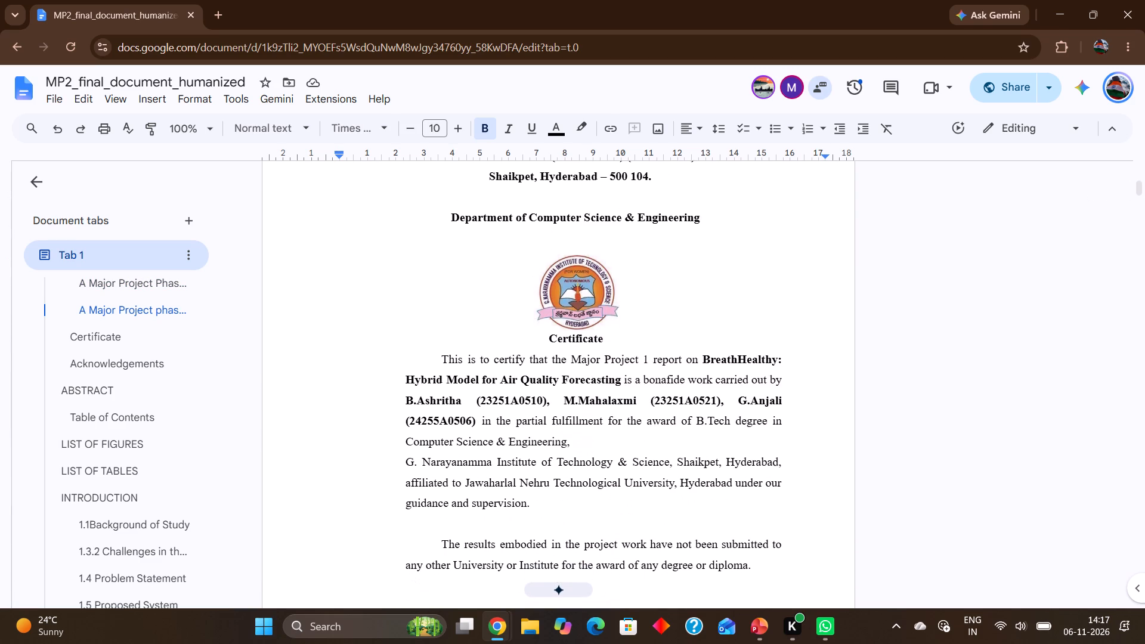
scroll(661, 464, down, 3)
scroll(661, 464, up, 1)
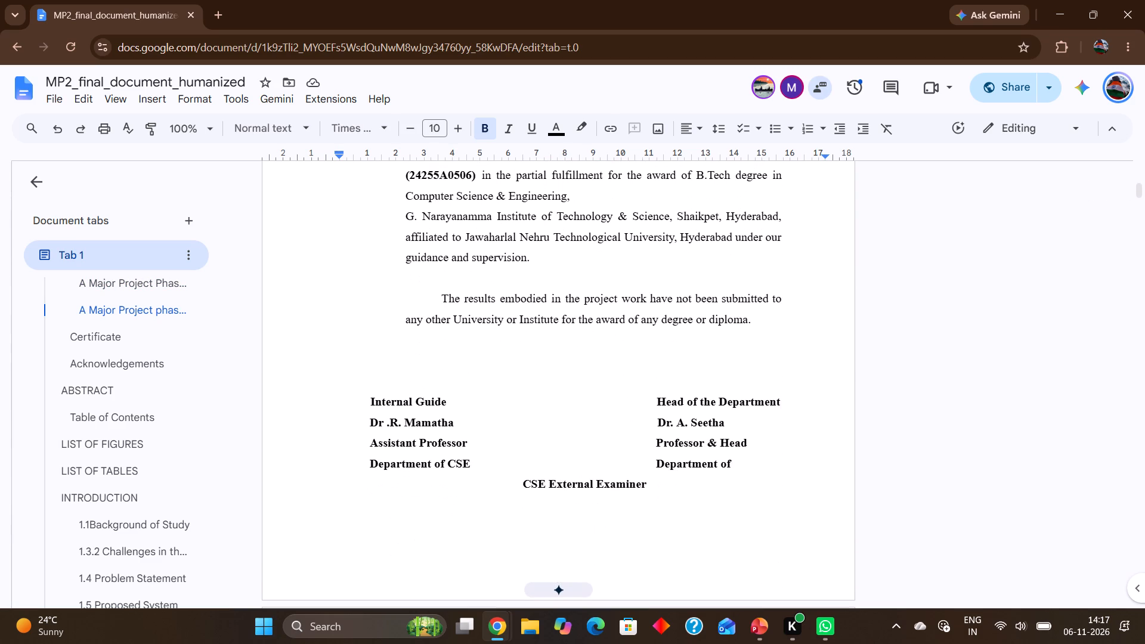
scroll(661, 464, up, 3)
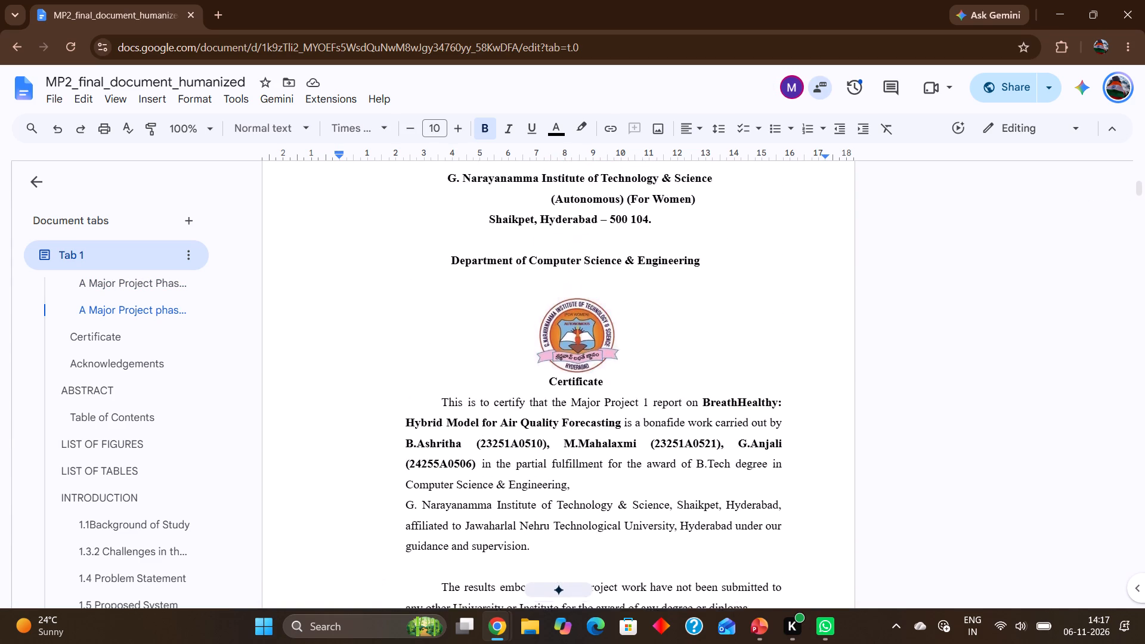
scroll(661, 464, up, 3)
Compare the text alignment and page margins from the cover page through the first Certificate page.
click(471, 354)
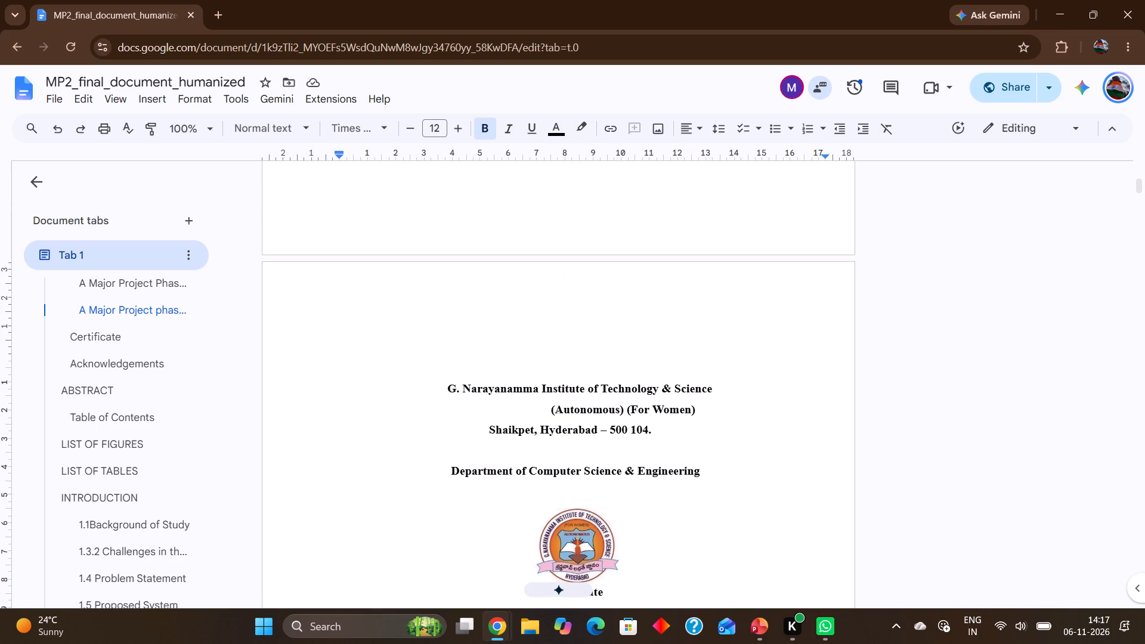
scroll(530, 370, up, 8)
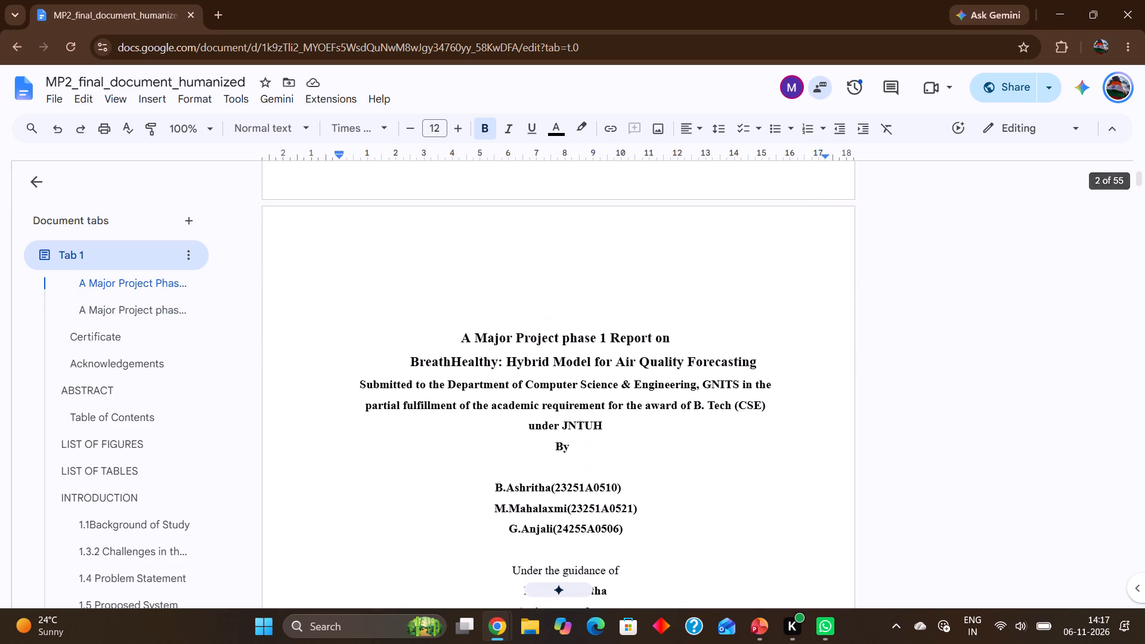
scroll(530, 370, up, 1)
scroll(512, 416, up, 1)
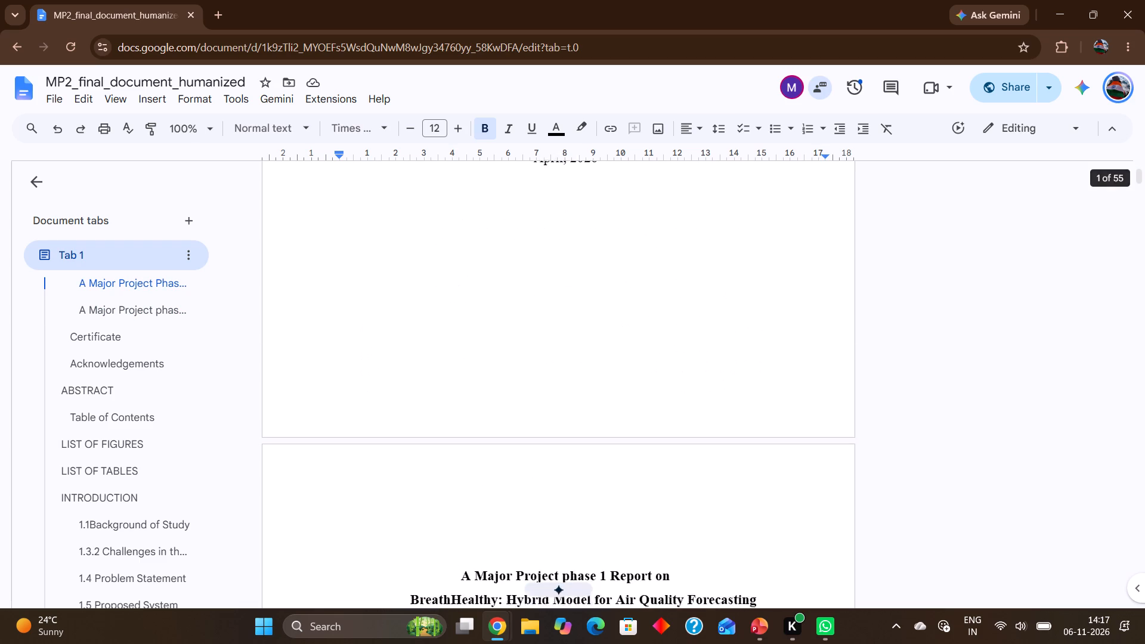
scroll(512, 416, up, 8)
scroll(512, 416, down, 4)
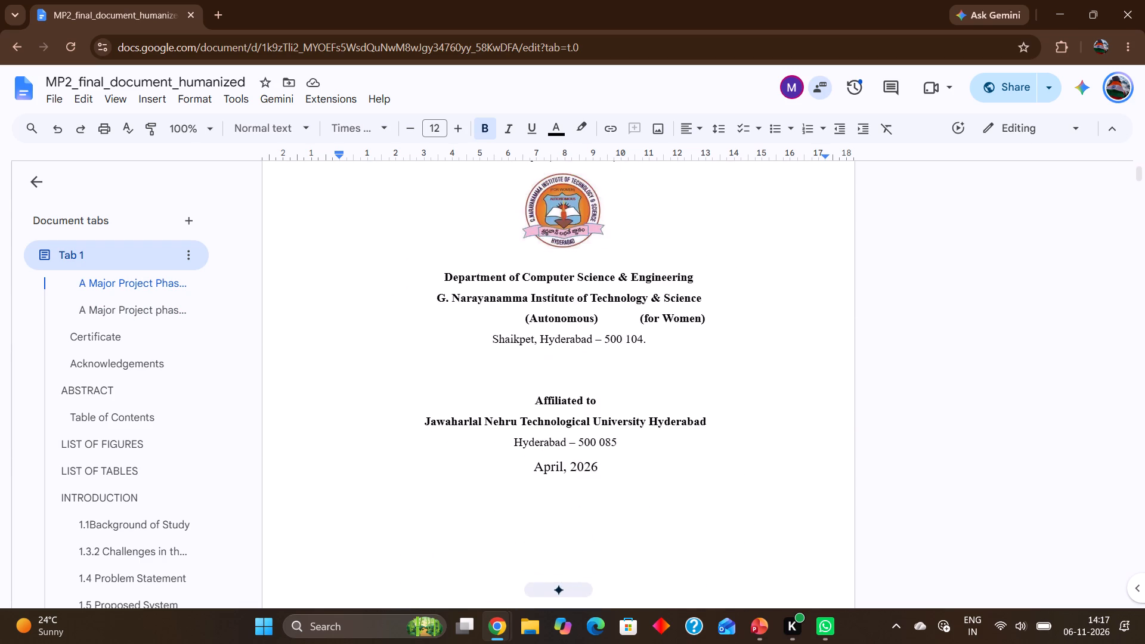
scroll(512, 416, down, 8)
scroll(512, 416, up, 1)
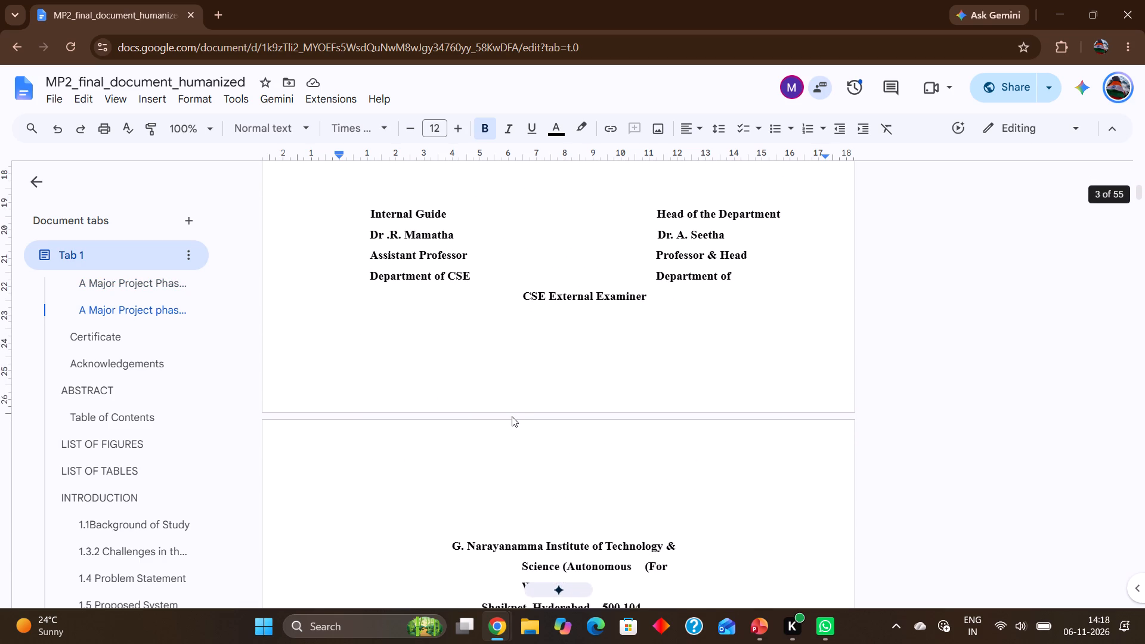
scroll(512, 416, up, 2)
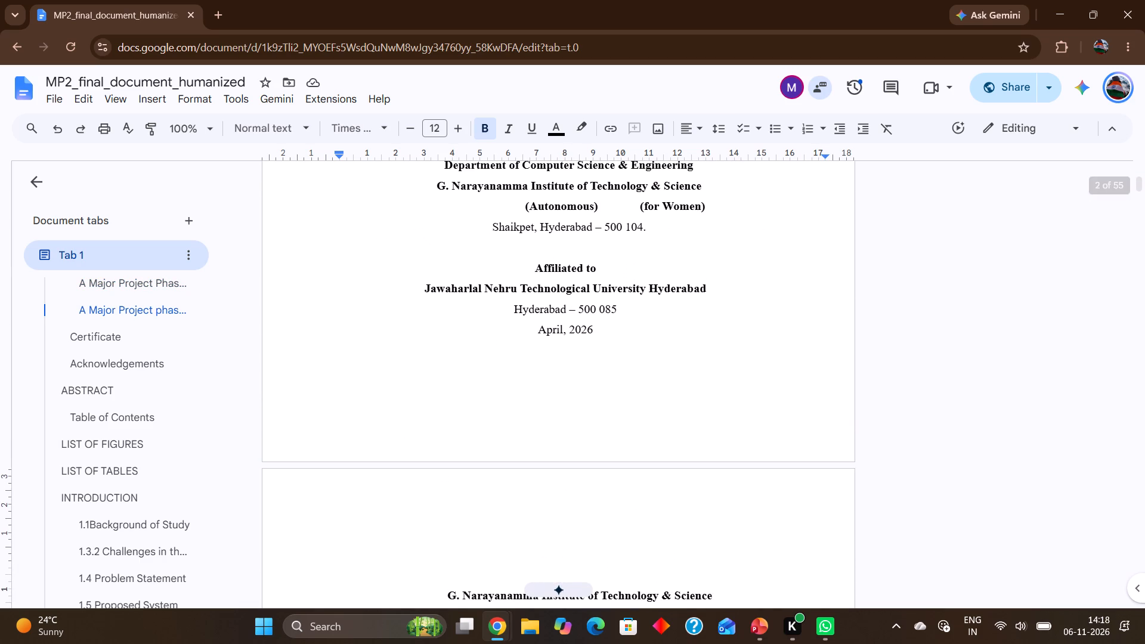
scroll(692, 355, down, 3)
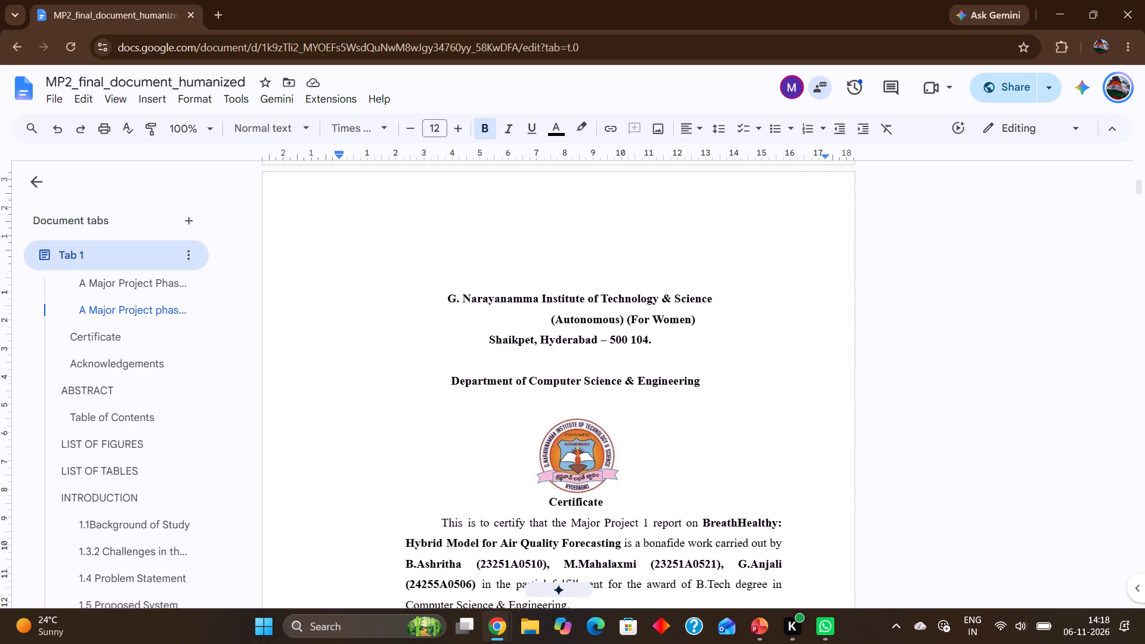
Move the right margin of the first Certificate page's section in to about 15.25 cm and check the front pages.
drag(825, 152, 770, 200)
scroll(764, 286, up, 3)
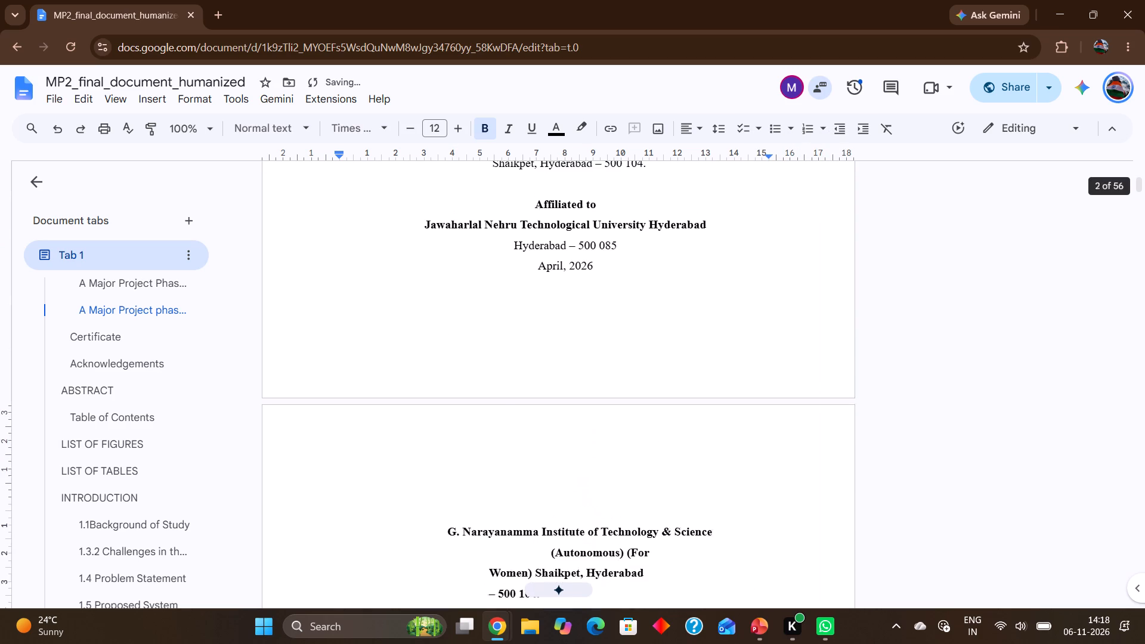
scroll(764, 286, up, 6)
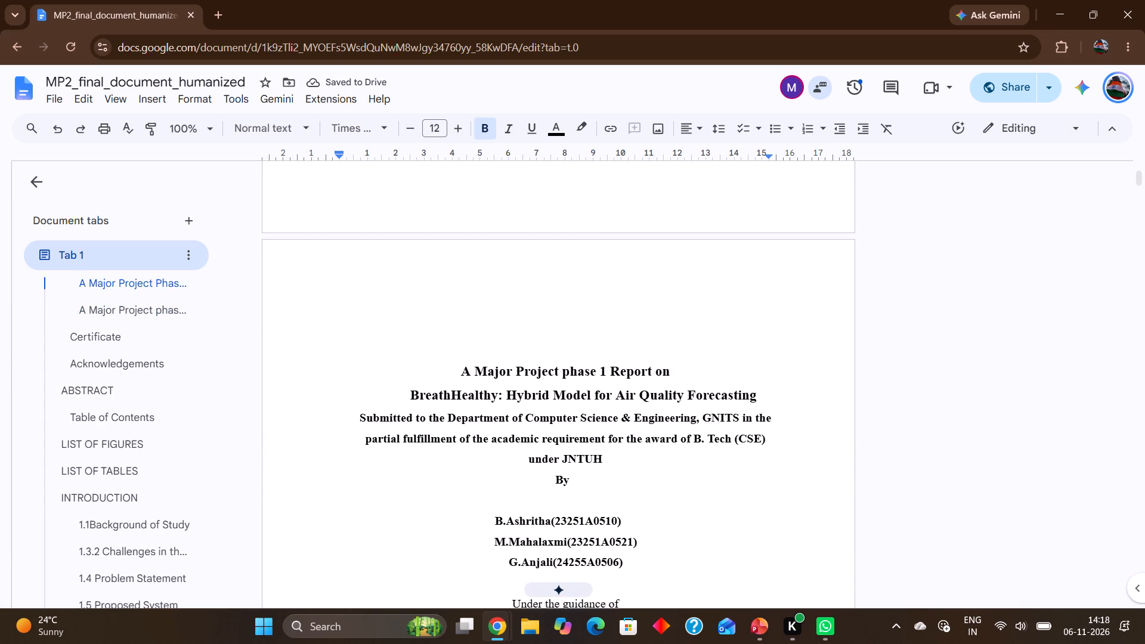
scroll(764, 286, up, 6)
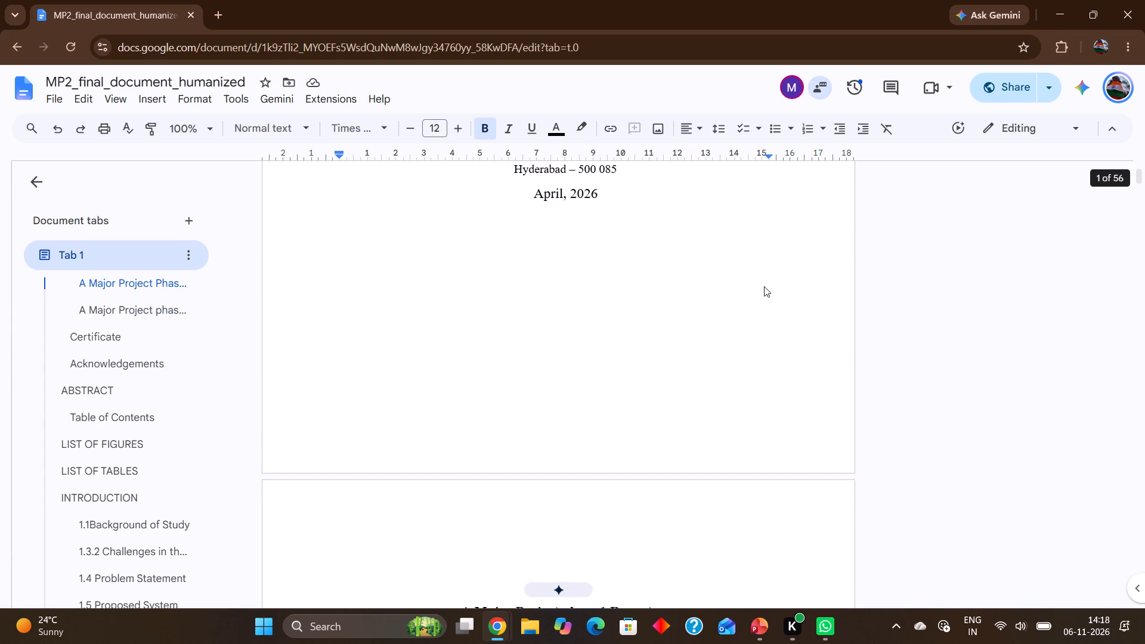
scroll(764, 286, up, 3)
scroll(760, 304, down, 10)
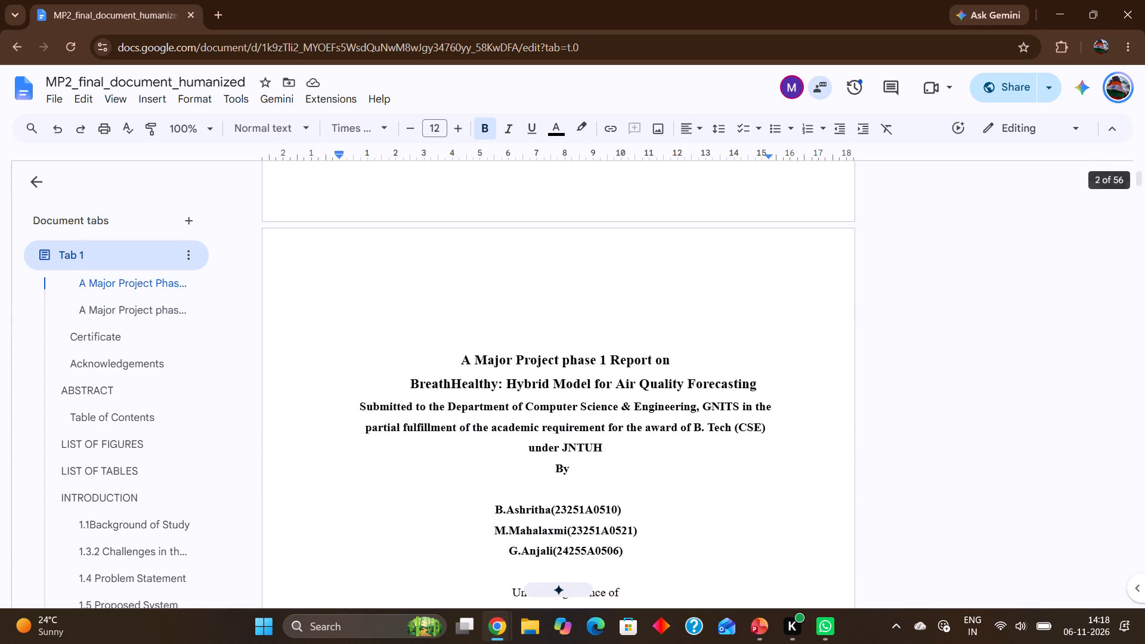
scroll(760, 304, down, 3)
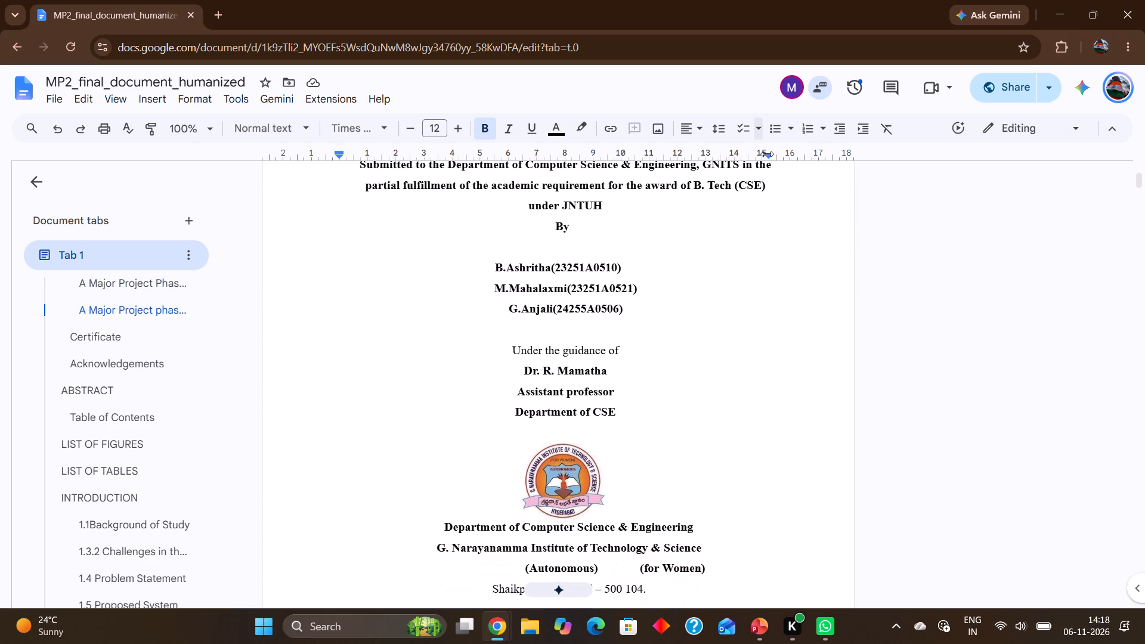
Set the right margin of the first Certificate page's section to about 16.25 cm on the ruler.
drag(768, 156, 795, 158)
scroll(734, 281, up, 2)
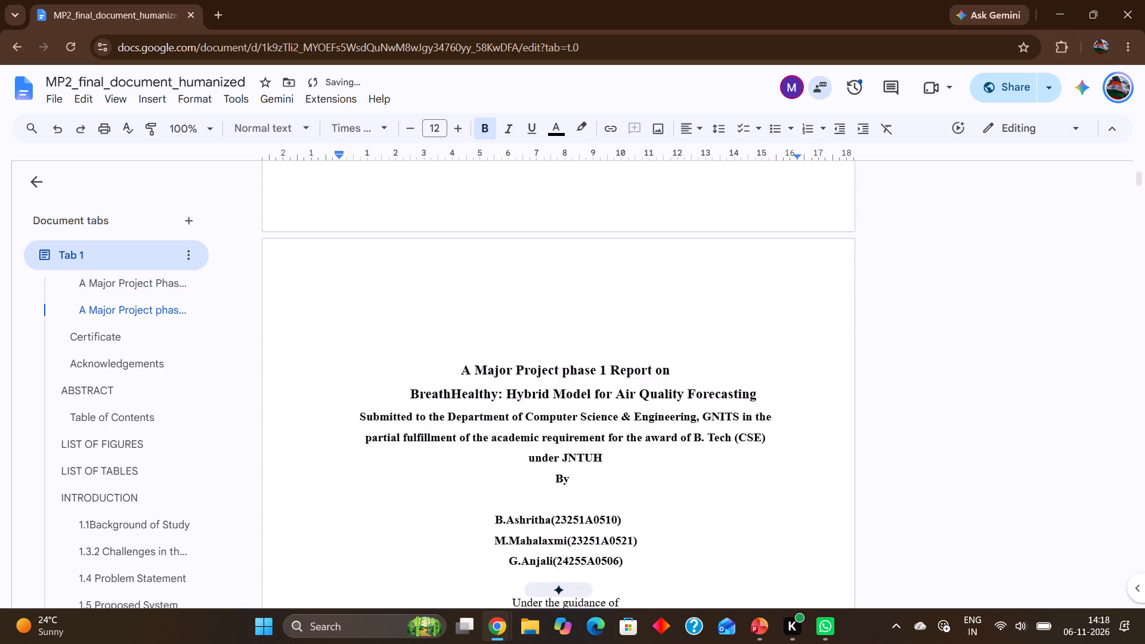
scroll(734, 281, up, 5)
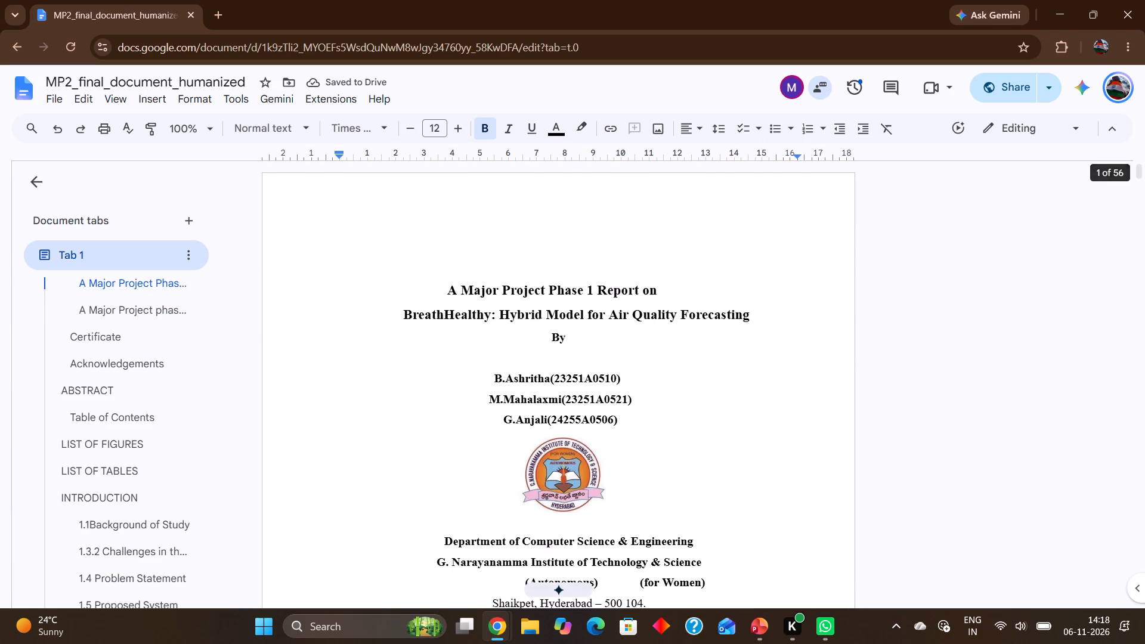
Check the front pages from the cover through the first Certificate page, including its body text and signature block.
scroll(734, 281, down, 11)
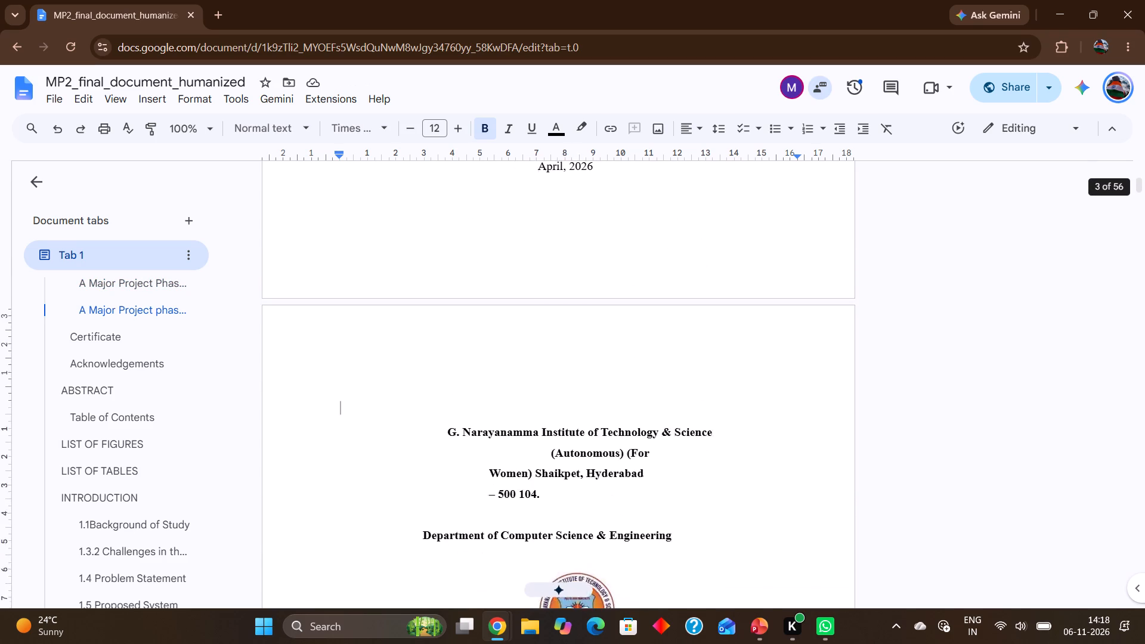
scroll(734, 281, down, 4)
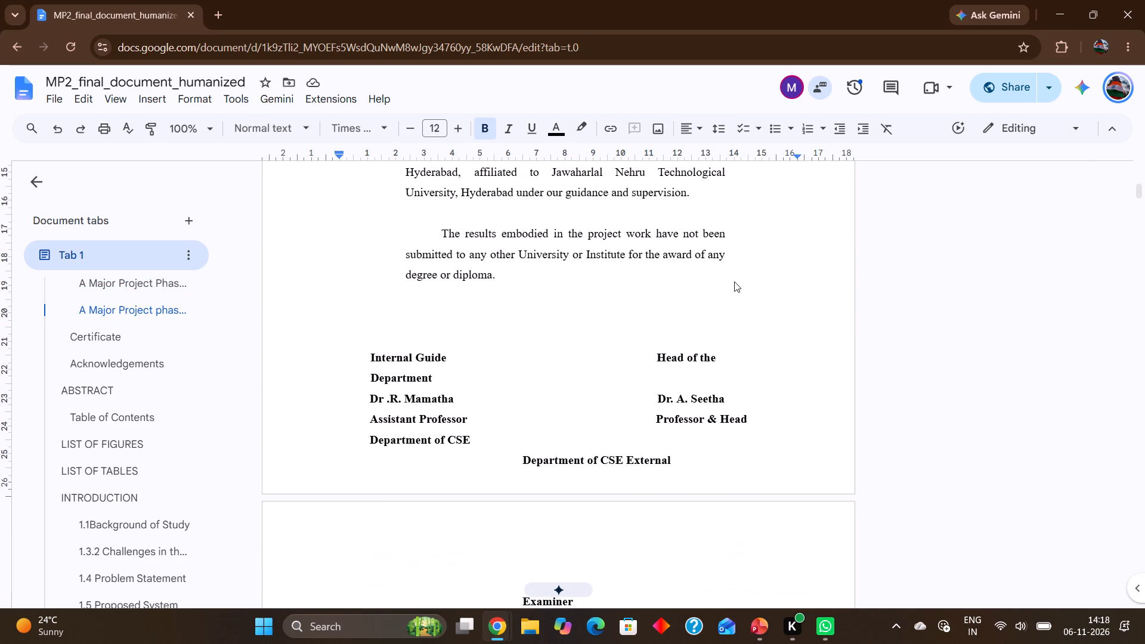
scroll(734, 281, down, 1)
scroll(734, 281, up, 1)
scroll(734, 281, down, 1)
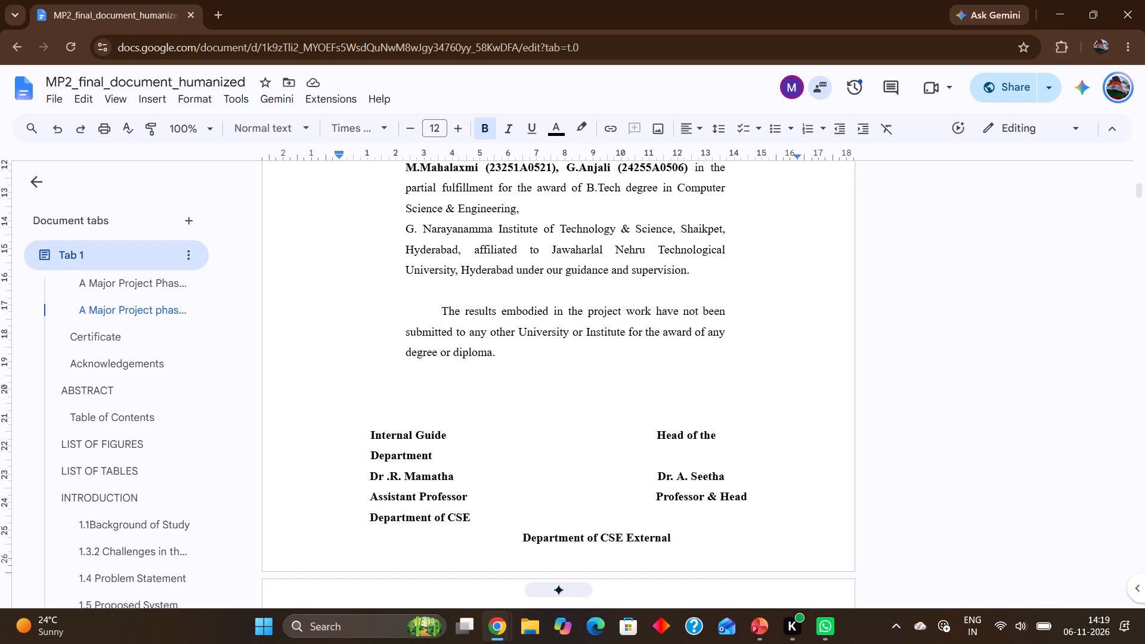
scroll(618, 302, up, 2)
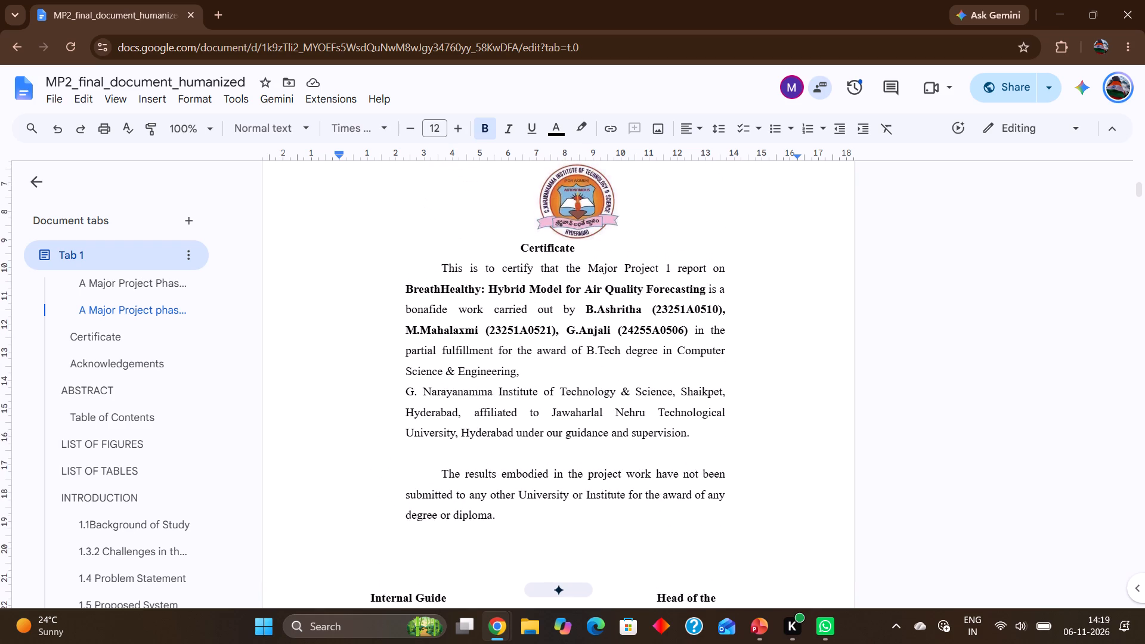
scroll(618, 302, up, 2)
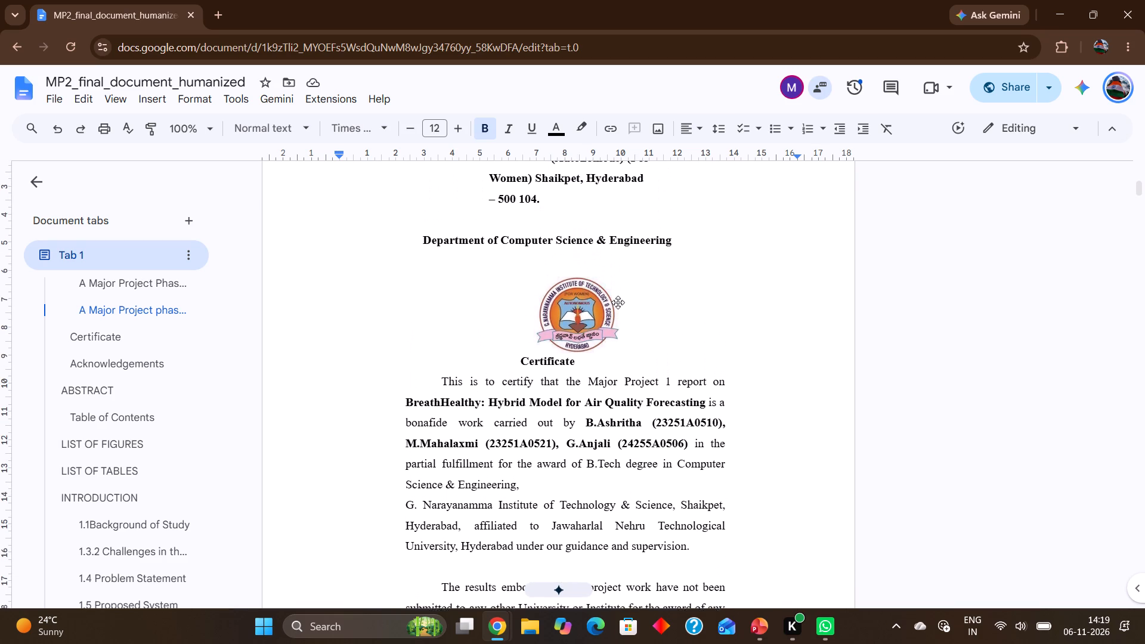
drag(726, 408, 652, 408)
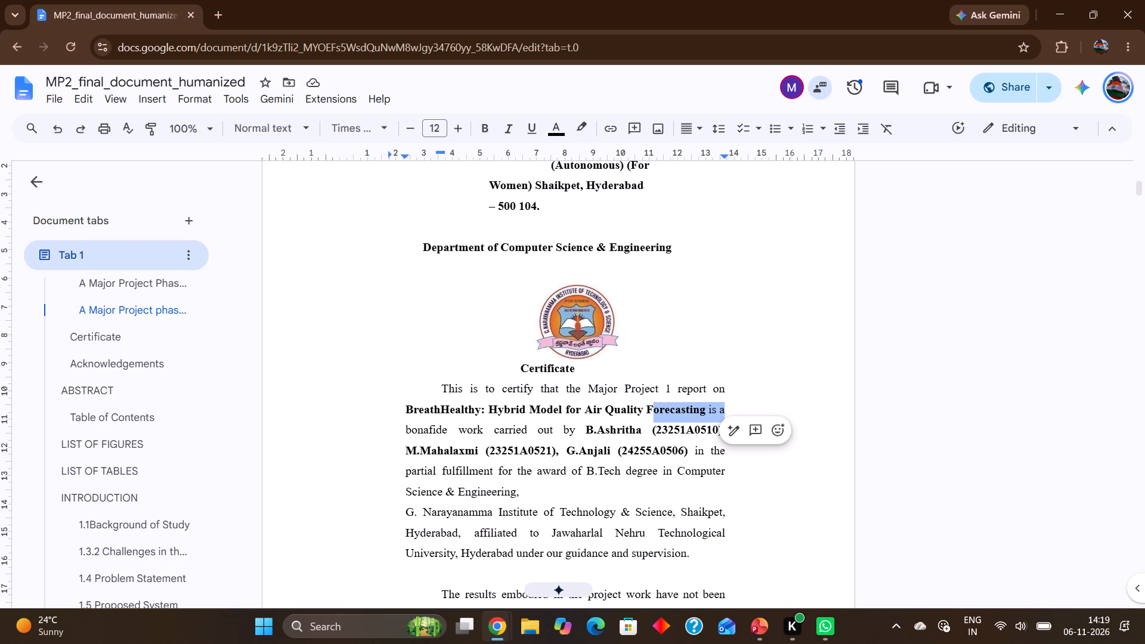
click(472, 448)
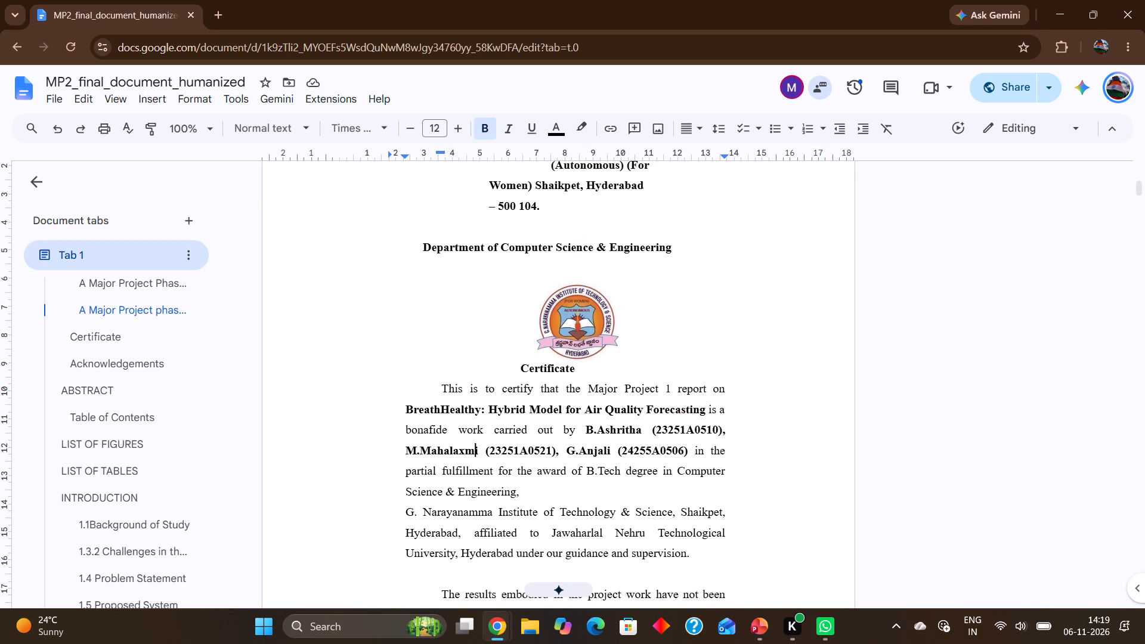
Remove stray spacing in the first Certificate page's institute heading so its lines read "(Autonomous) (For Women)" and "Shaikpet, Hyderabad – 500104.".
scroll(565, 398, up, 3)
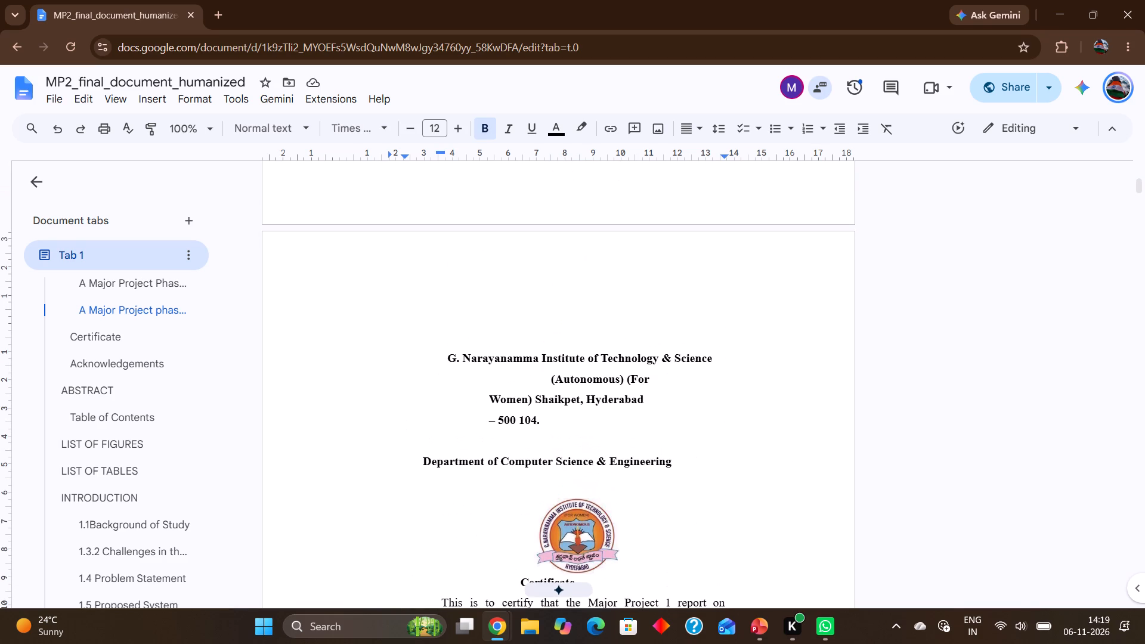
click(514, 346)
key(BackSpace)
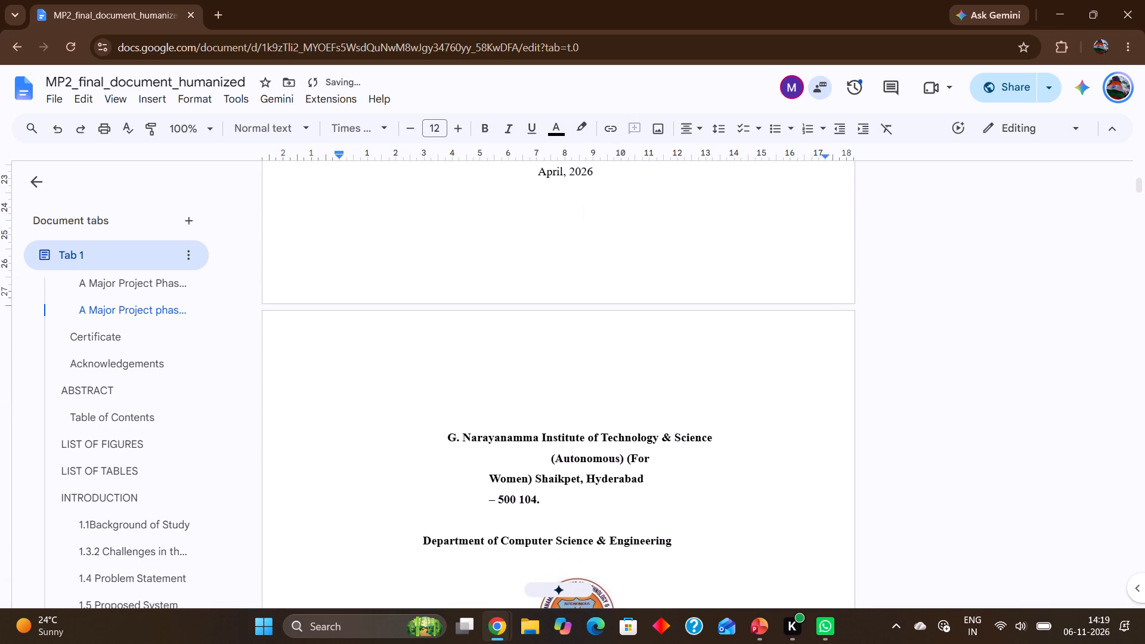
click(487, 476)
key(BackSpace)
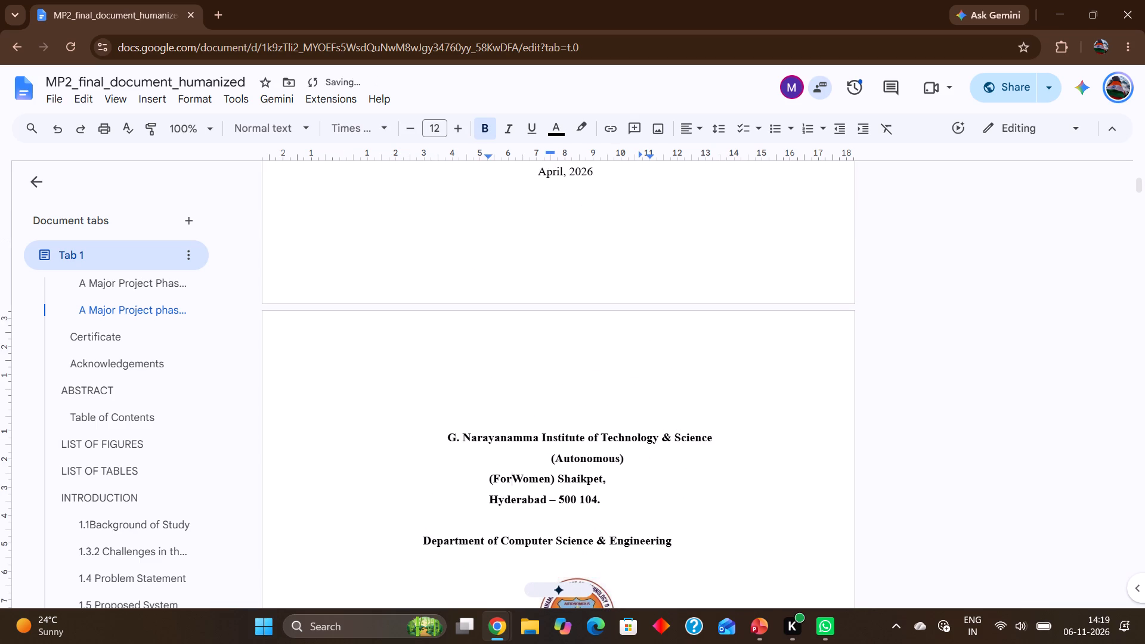
key(space)
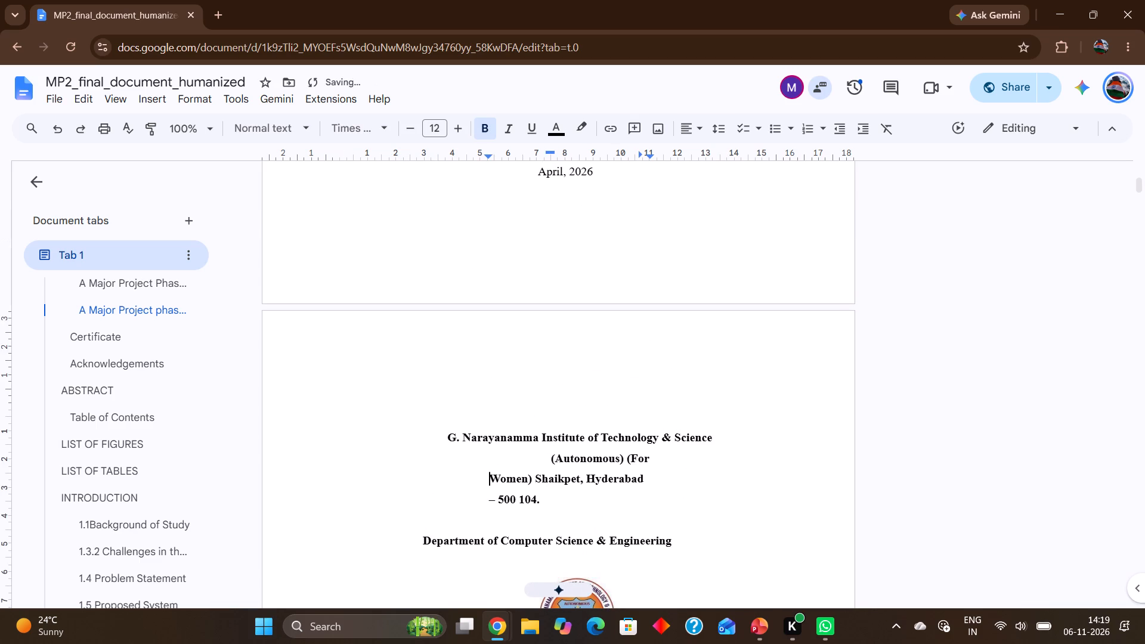
click(552, 460)
key(BackSpace)
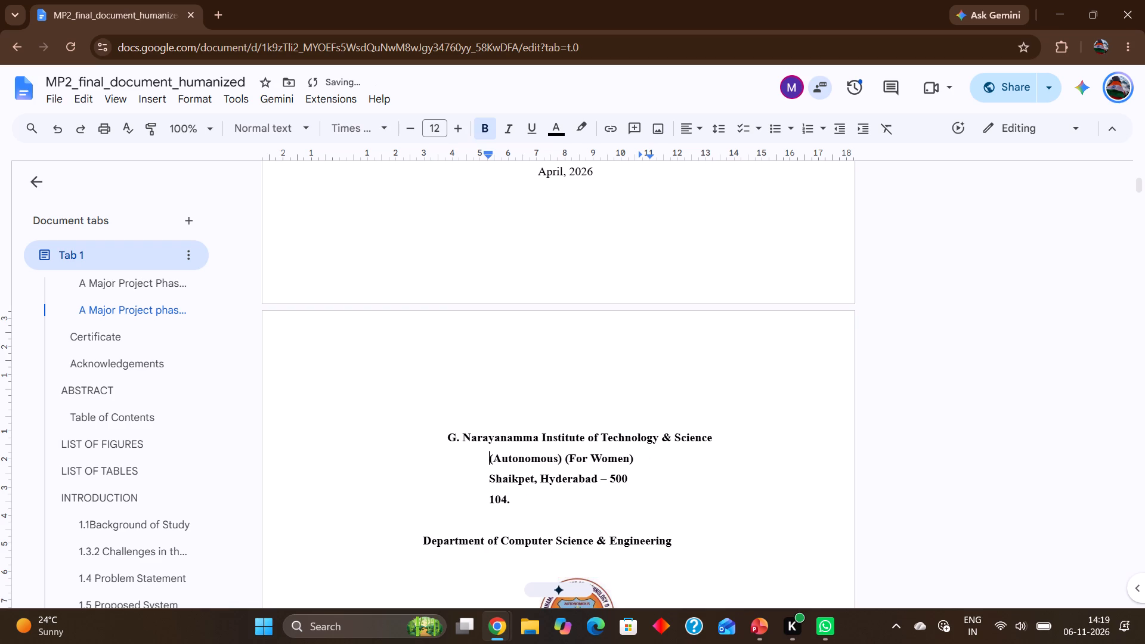
click(490, 501)
key(BackSpace)
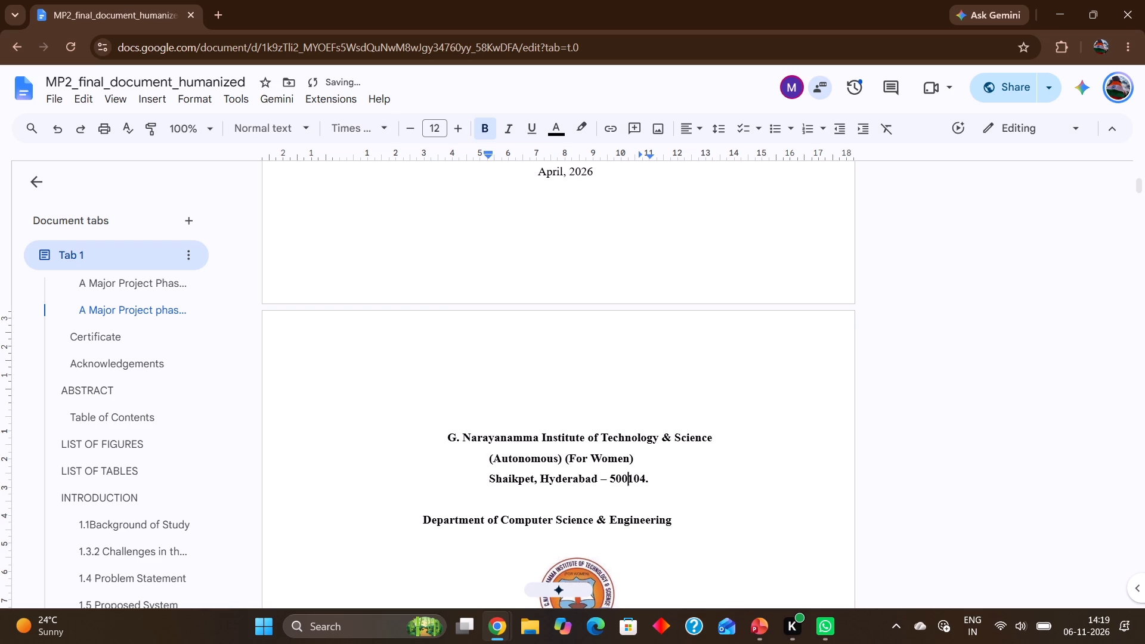
Apply centre alignment to the "Department of Computer Science & Engineering" line on the first Certificate page.
scroll(540, 526, down, 1)
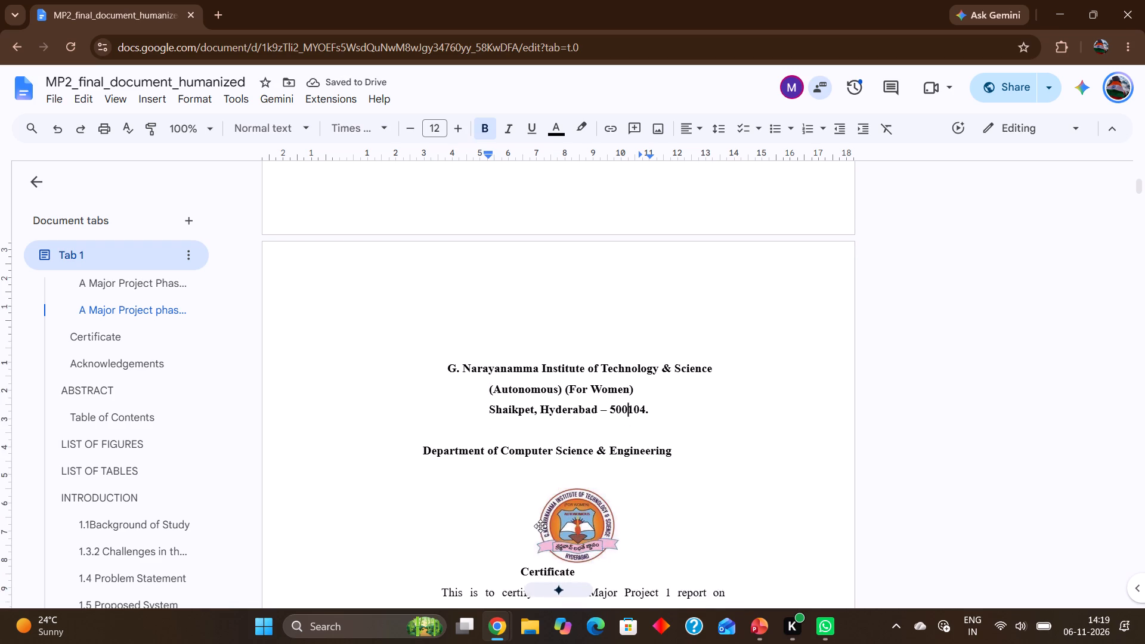
scroll(540, 526, down, 3)
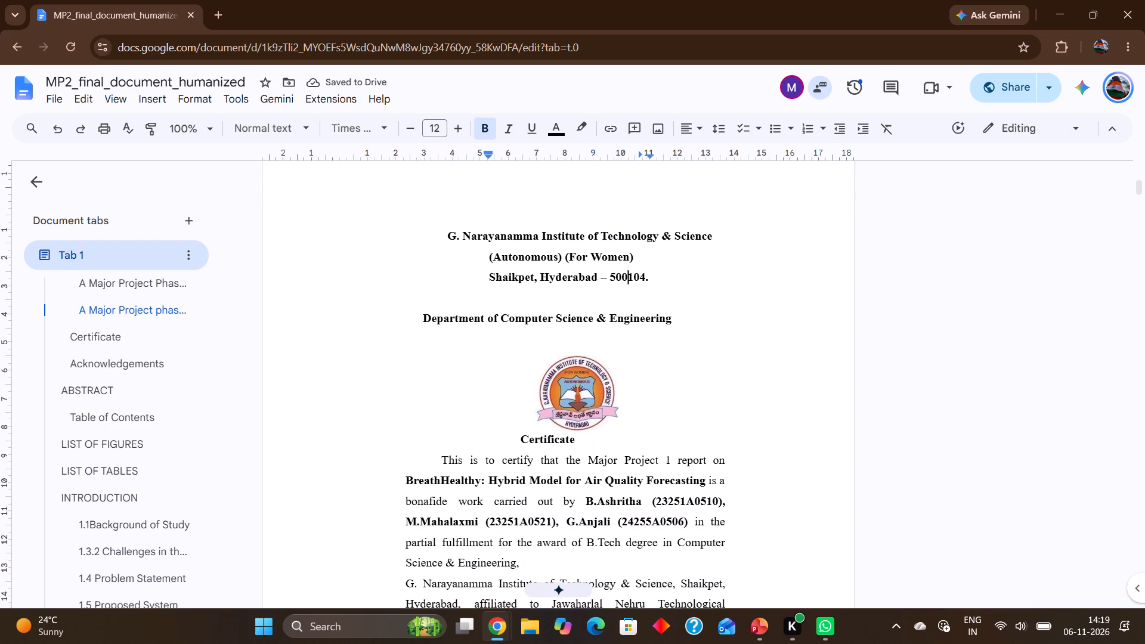
scroll(540, 526, down, 2)
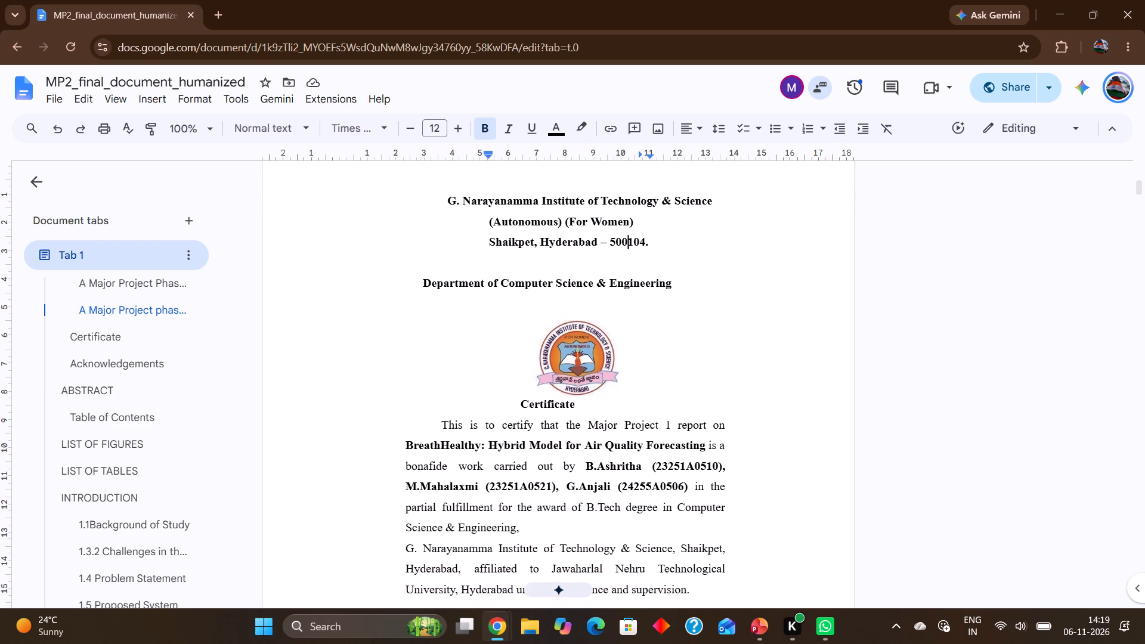
scroll(540, 526, down, 1)
drag(415, 284, 703, 293)
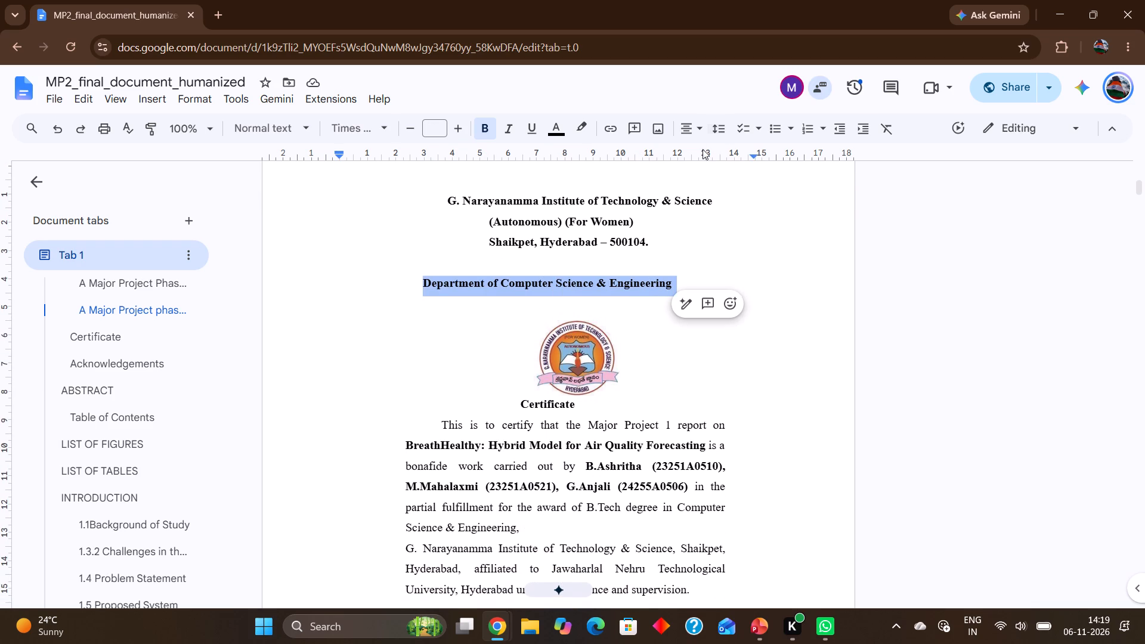
click(687, 129)
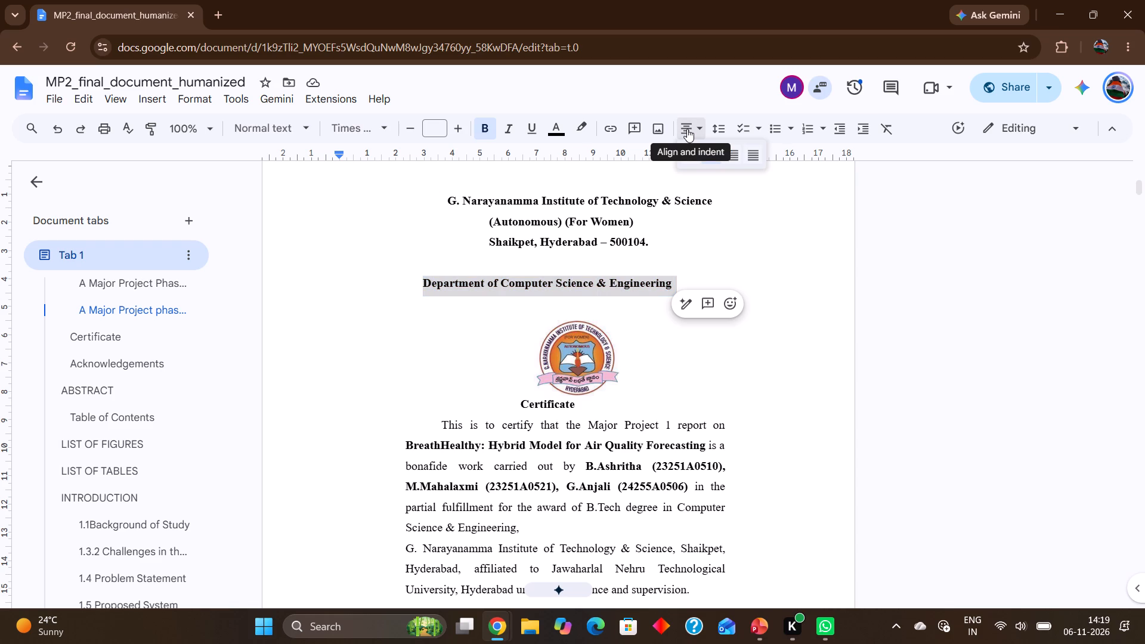
click(713, 158)
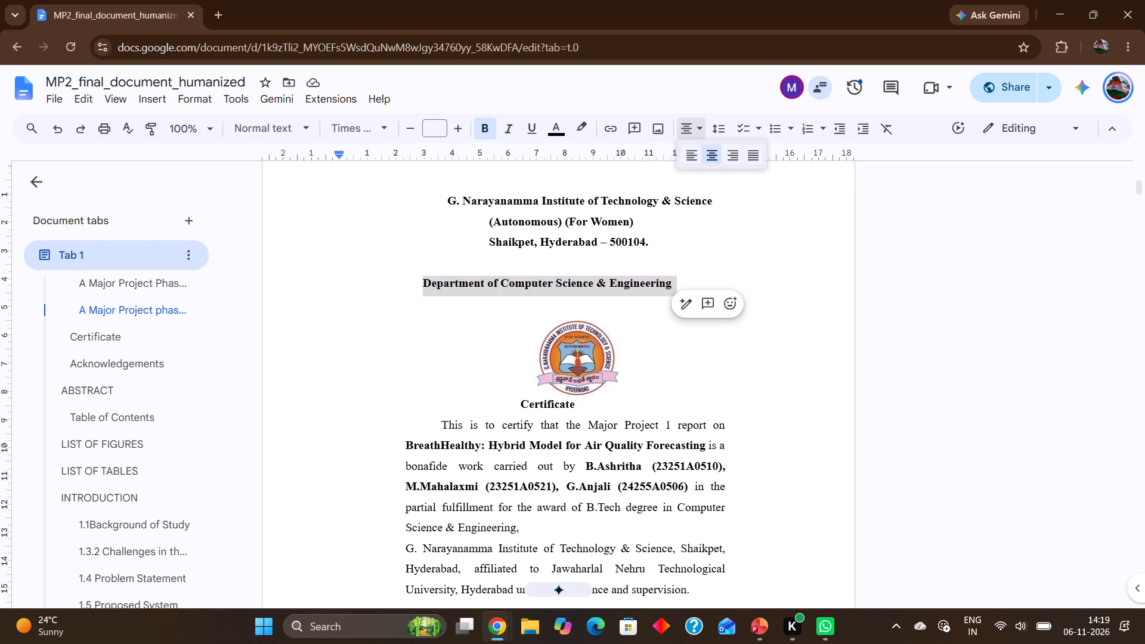
Shift the Certificate page's department line to the right over the logo by inserting 19 spaces before it.
click(426, 281)
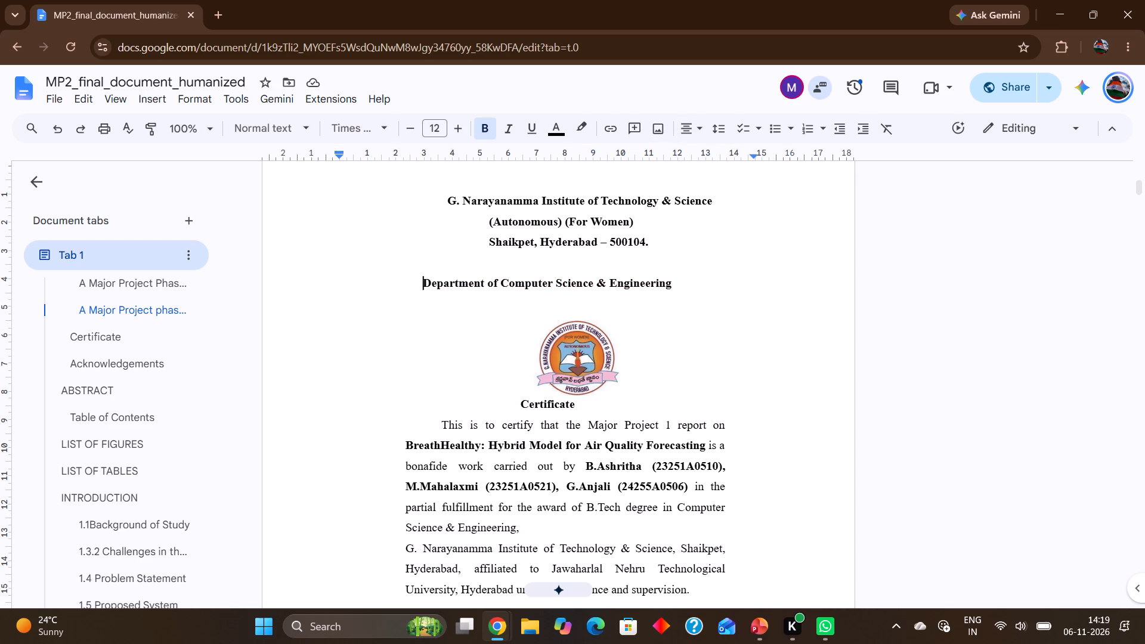
key(space)
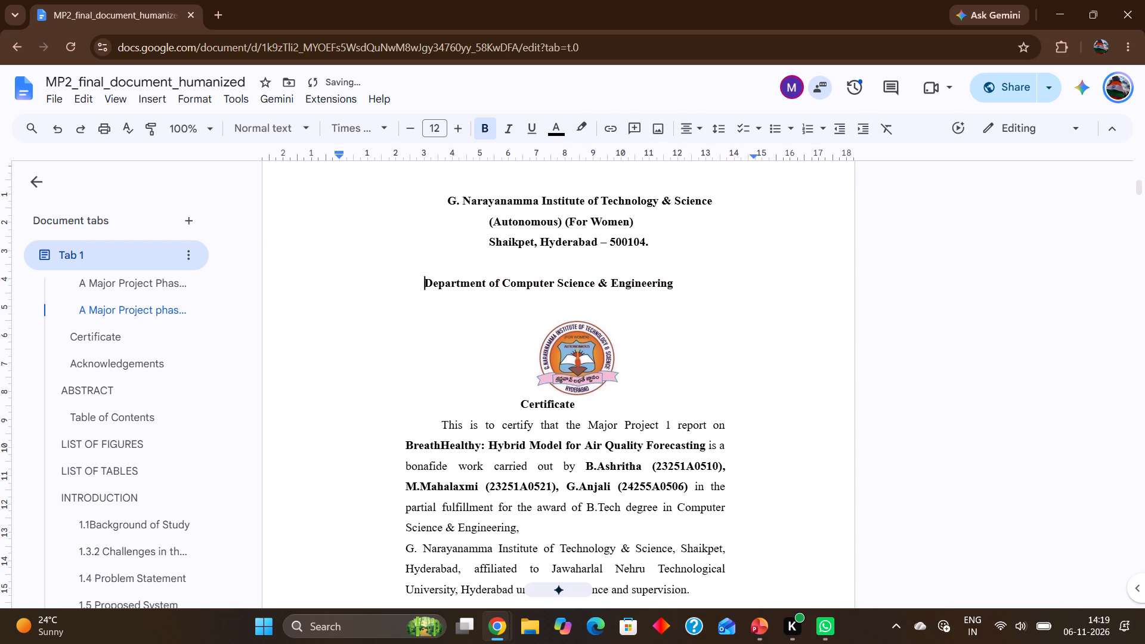
key(space)
key(space)
key(space)
key(space)
key(space)
key(space)
key(space)
key(space)
key(space)
key(space)
key(space)
key(space)
key(space)
key(space)
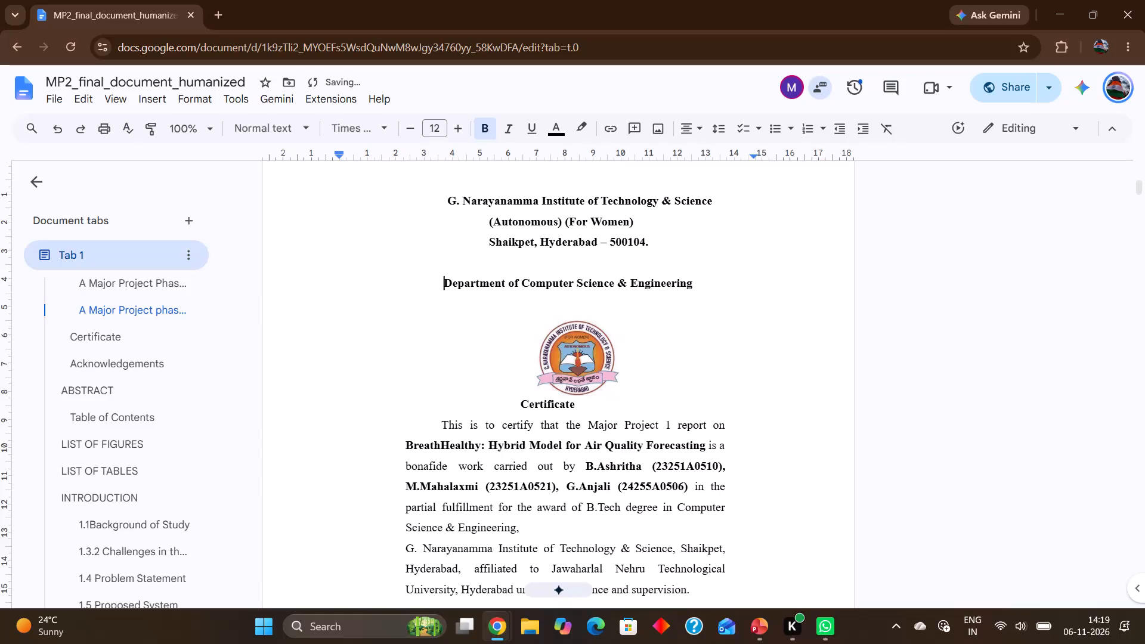
key(space)
key(space)
key(space)
key(space)
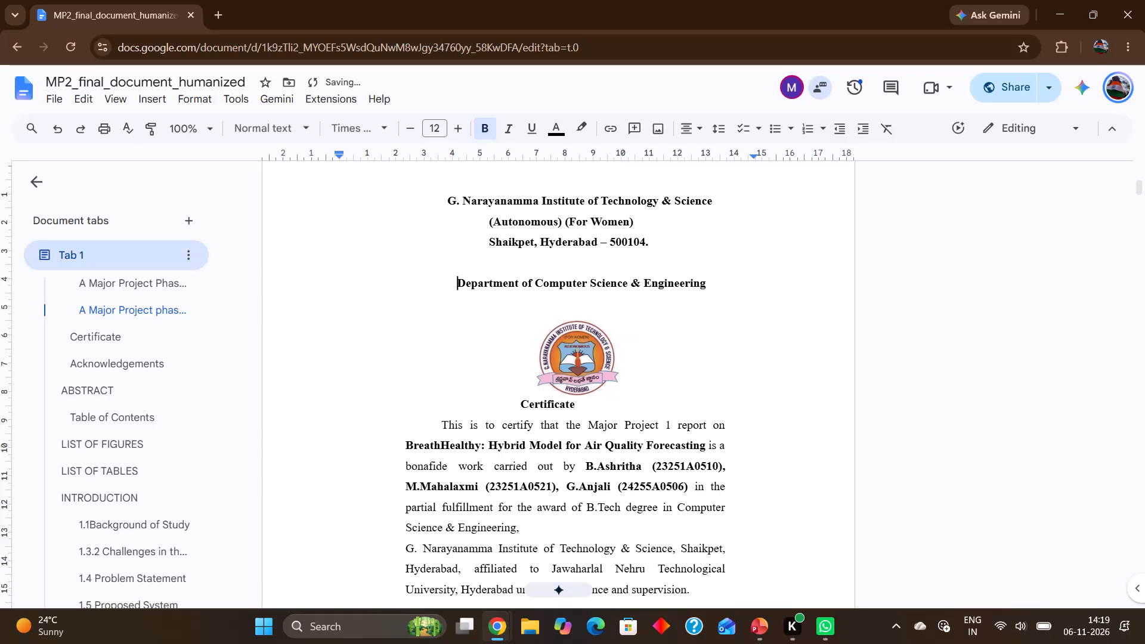
Set the font size of "G. Narayanamma Institute of Technology & Science" on the first Certificate page to 14.
scroll(435, 189, up, 1)
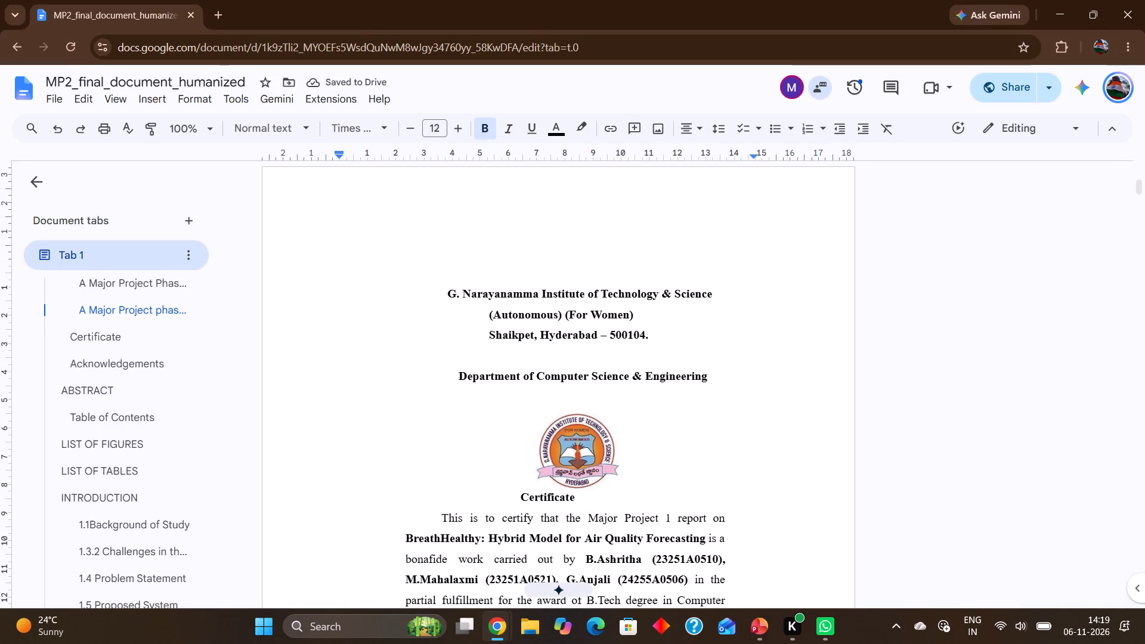
drag(445, 289, 725, 287)
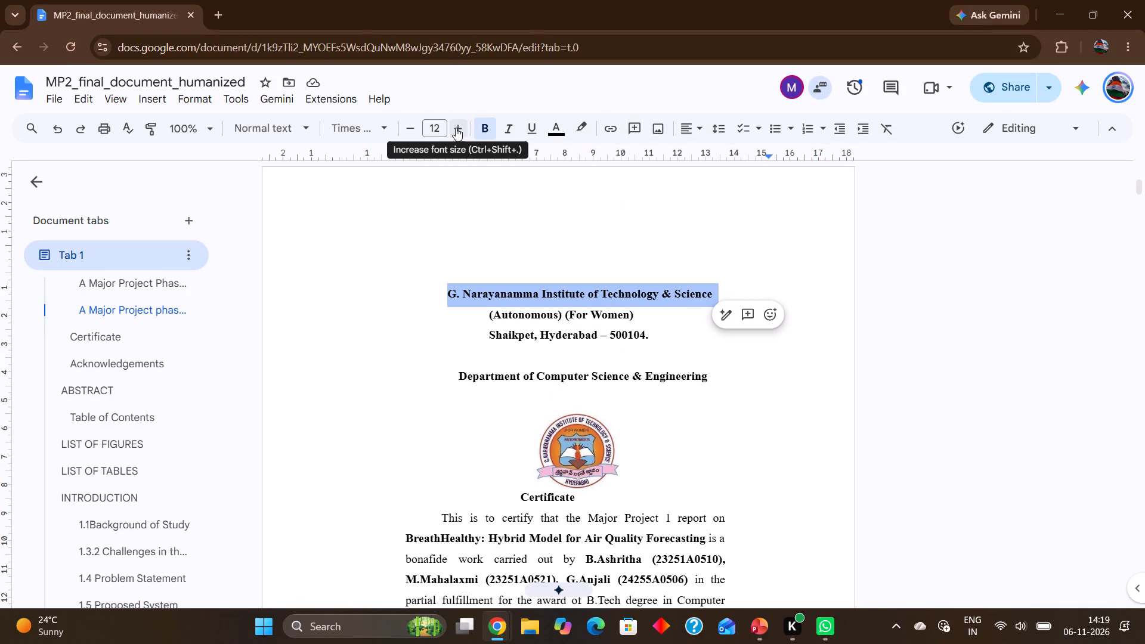
click(456, 128)
click(456, 128)
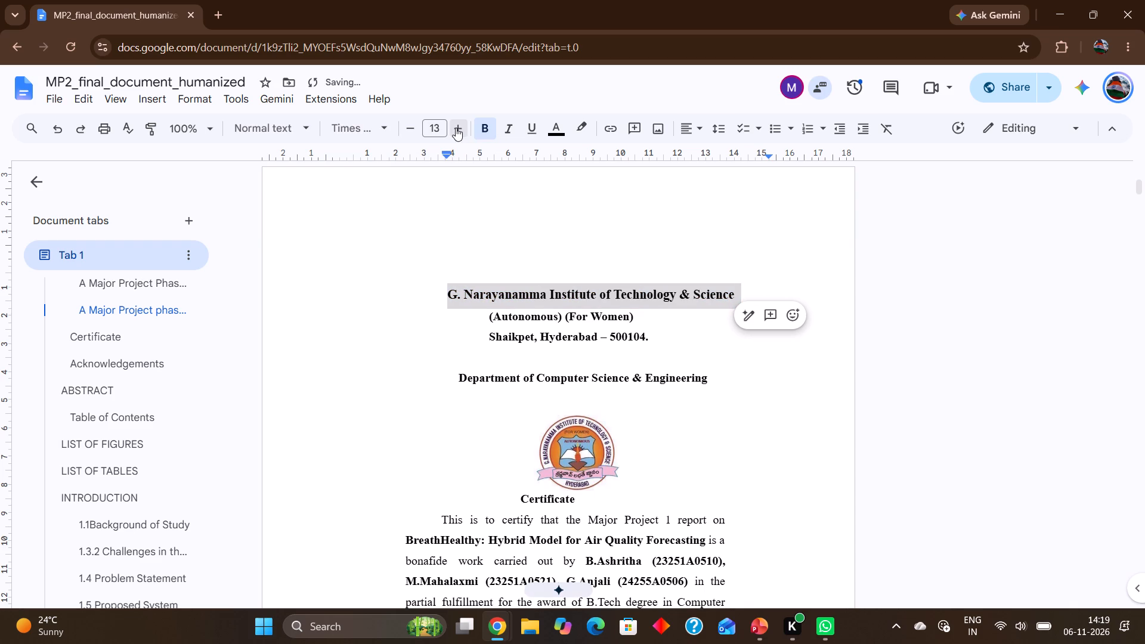
click(456, 128)
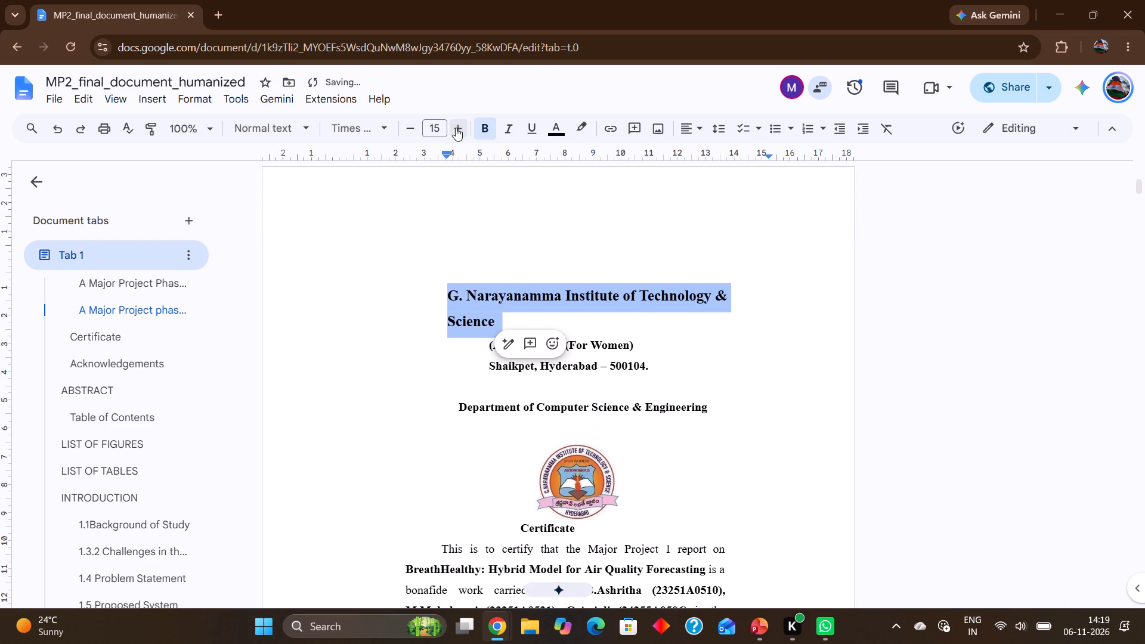
click(413, 135)
click(541, 261)
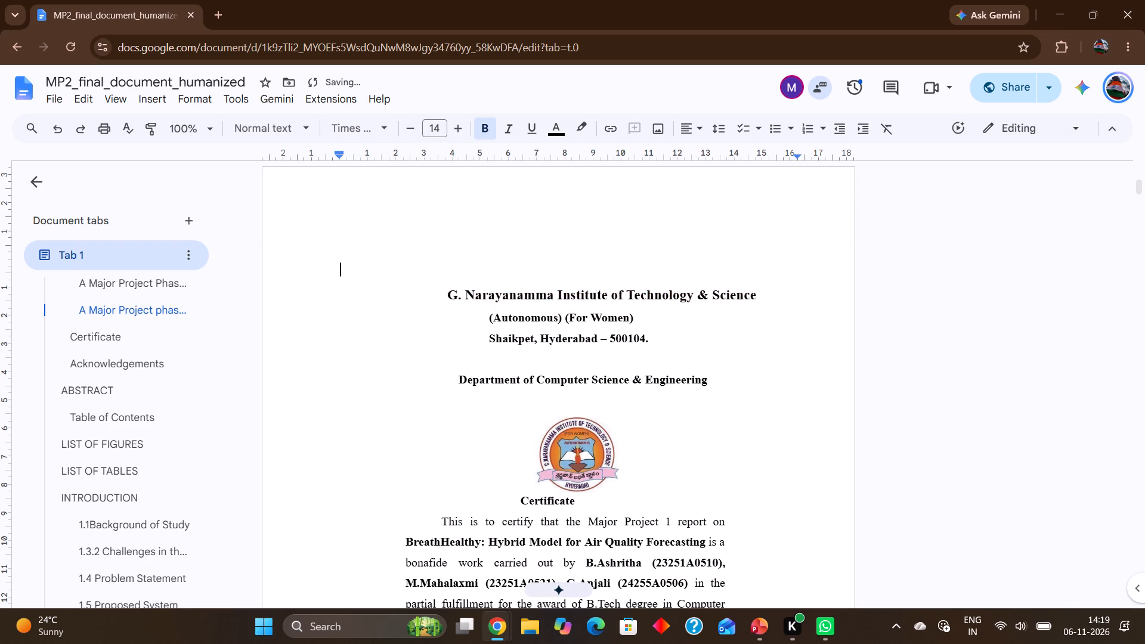
Compare the Certificate page's heading layout with the institute details on the cover and second title page.
scroll(647, 330, up, 2)
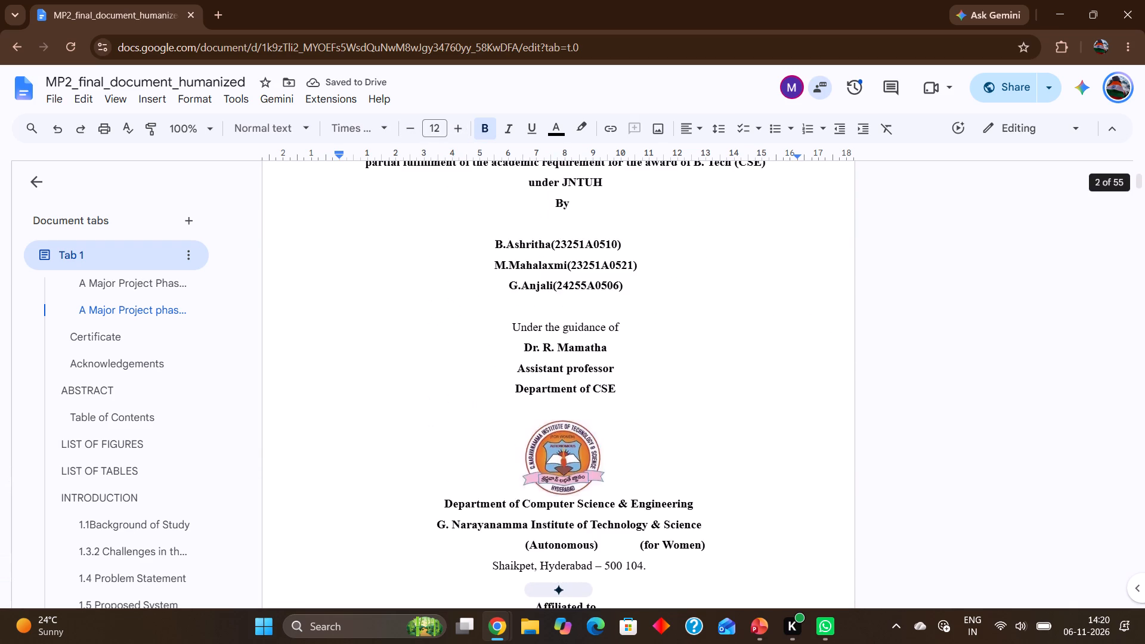
scroll(647, 330, up, 2)
scroll(598, 323, up, 3)
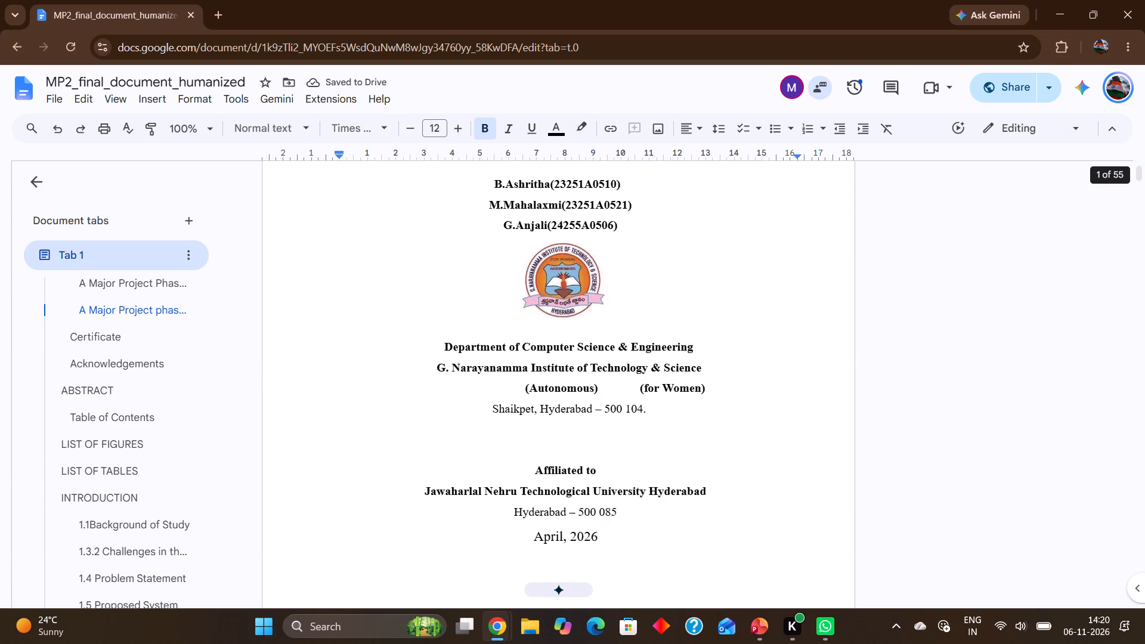
scroll(598, 323, up, 3)
scroll(598, 323, down, 6)
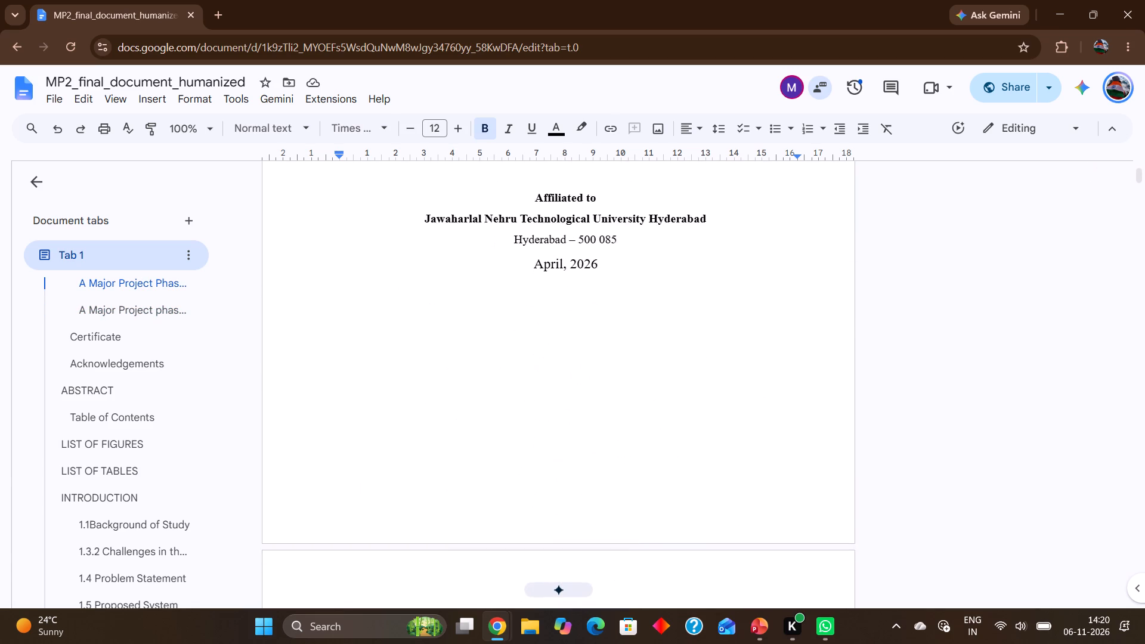
scroll(598, 323, down, 7)
scroll(598, 323, up, 2)
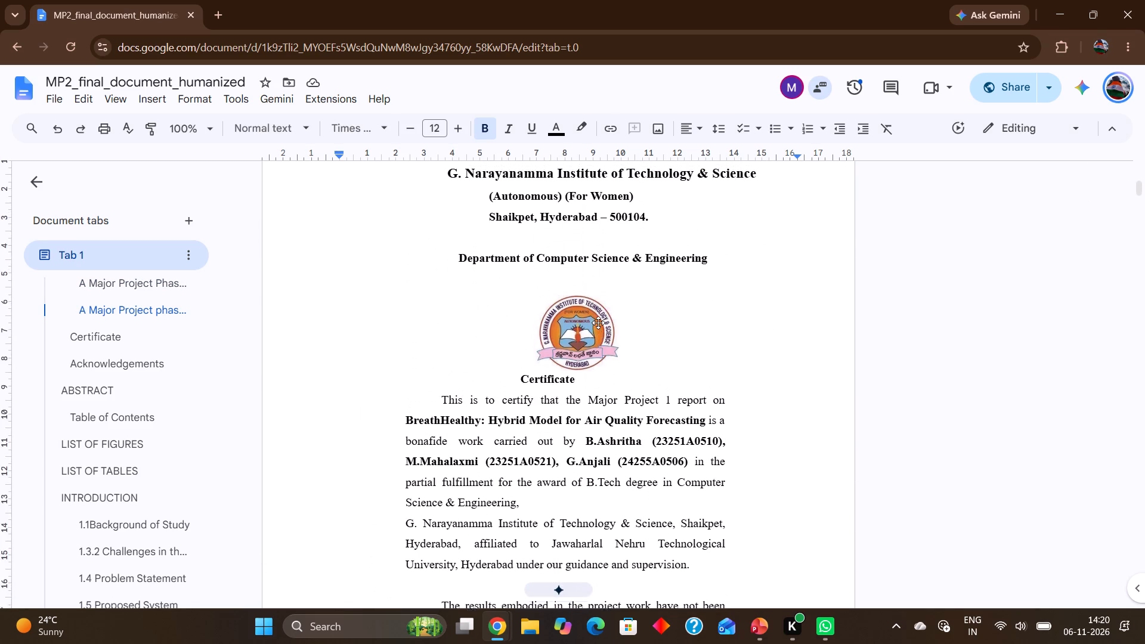
scroll(598, 323, up, 3)
scroll(598, 323, down, 2)
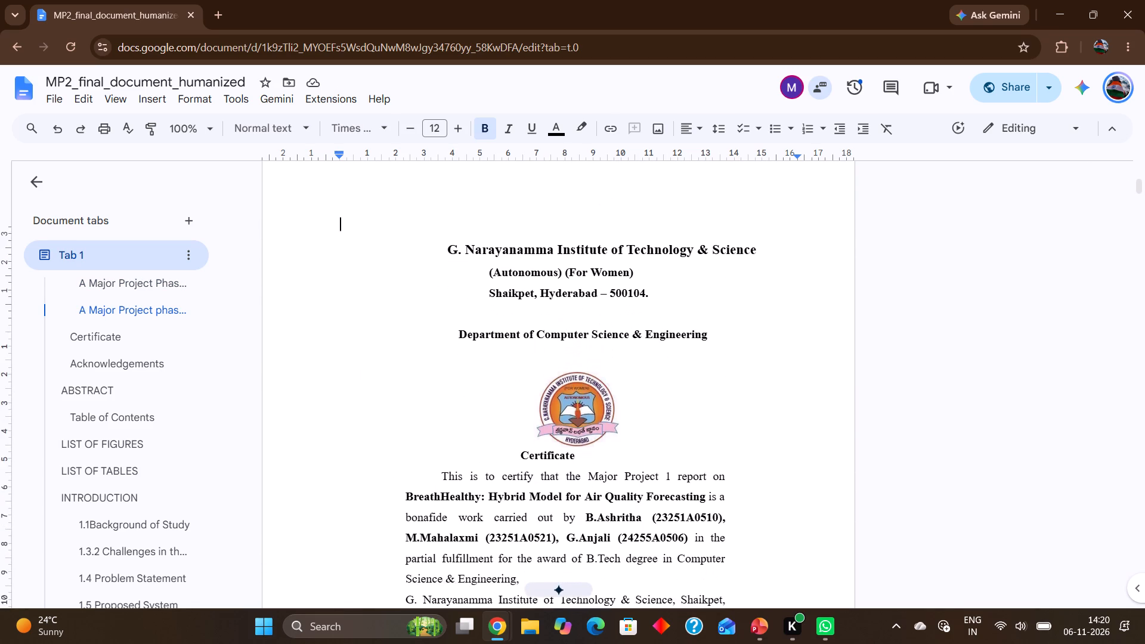
Move the institute logo on the first Certificate page slightly up and left, beneath the "Department of Computer Science & Engineering" line.
scroll(598, 323, down, 2)
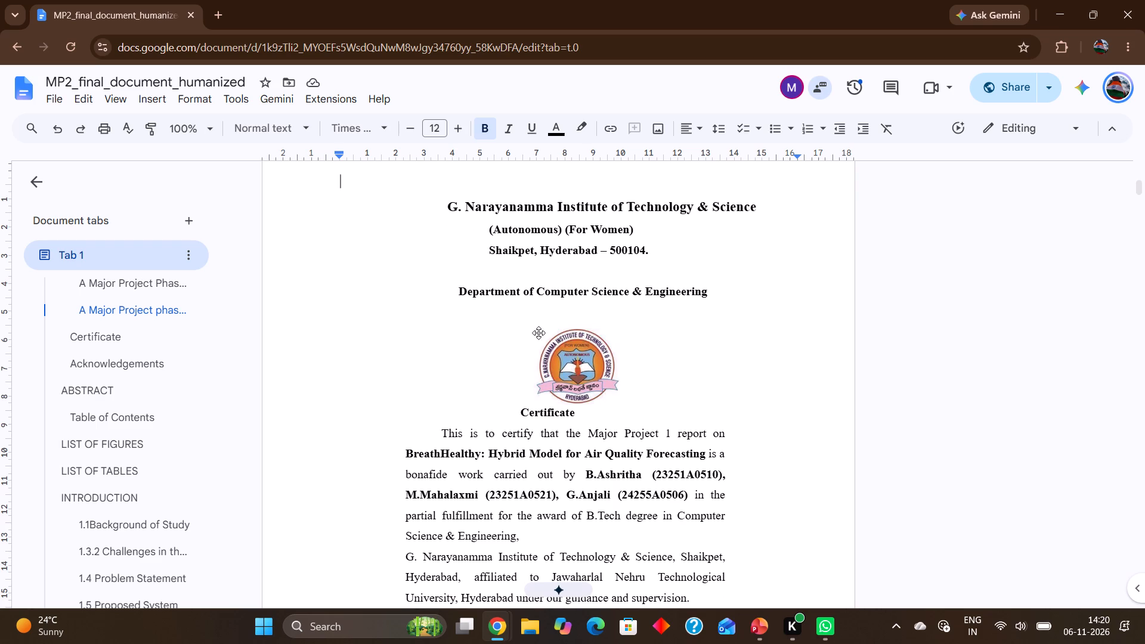
scroll(578, 395, down, 1)
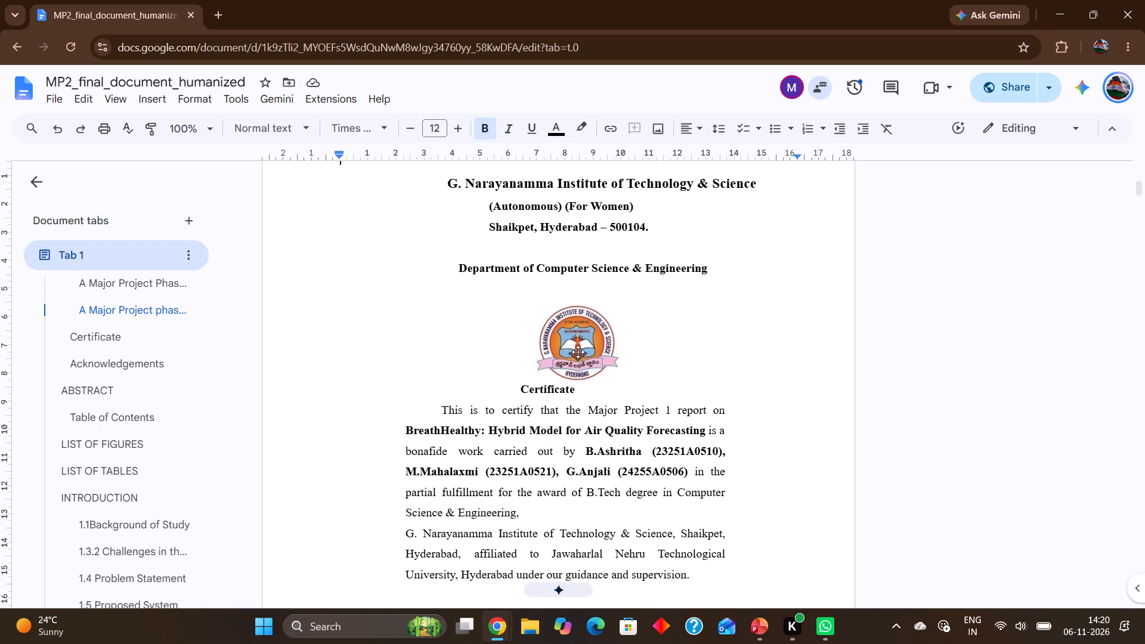
drag(580, 351, 575, 340)
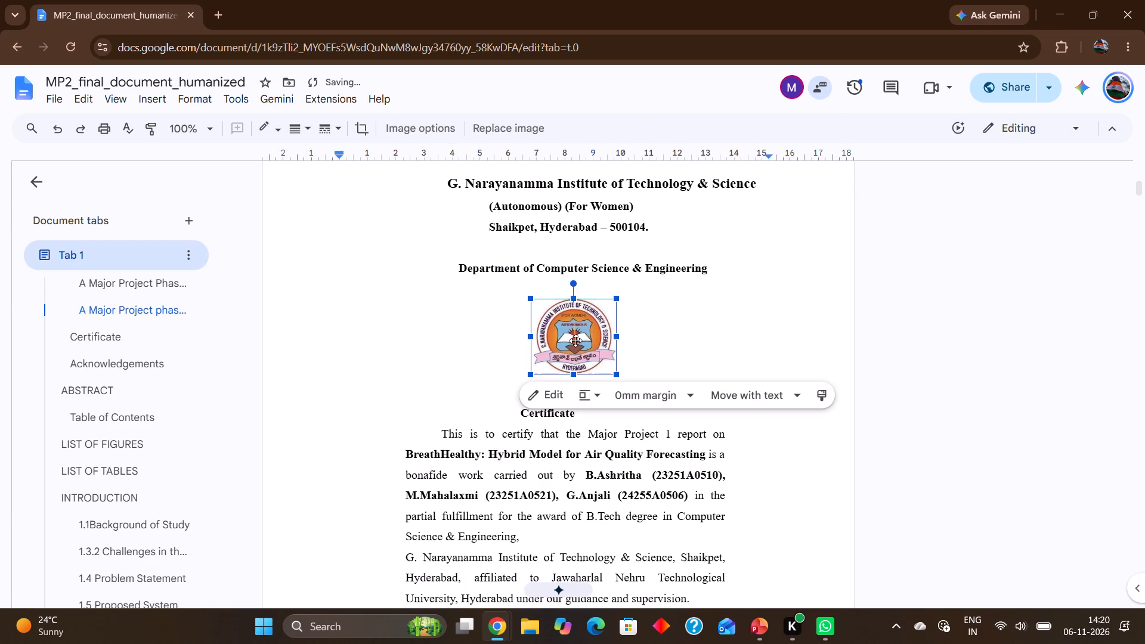
click(689, 353)
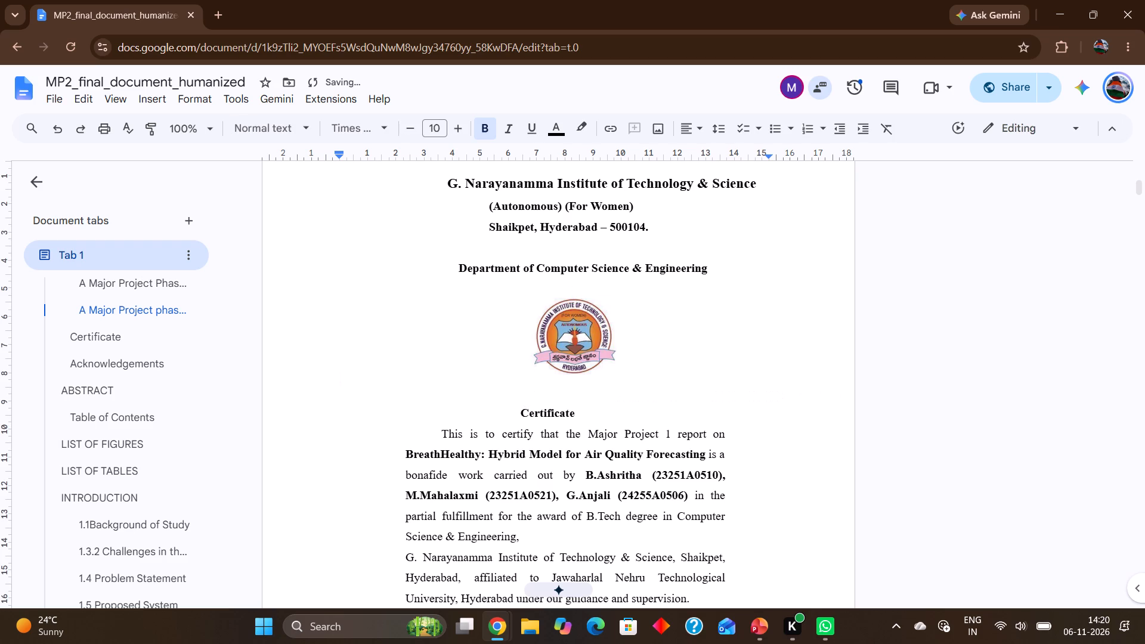
Remove bold from the "Submitted to the Department…" statement and the "By" line on the second title page.
scroll(689, 345, up, 9)
scroll(689, 345, down, 1)
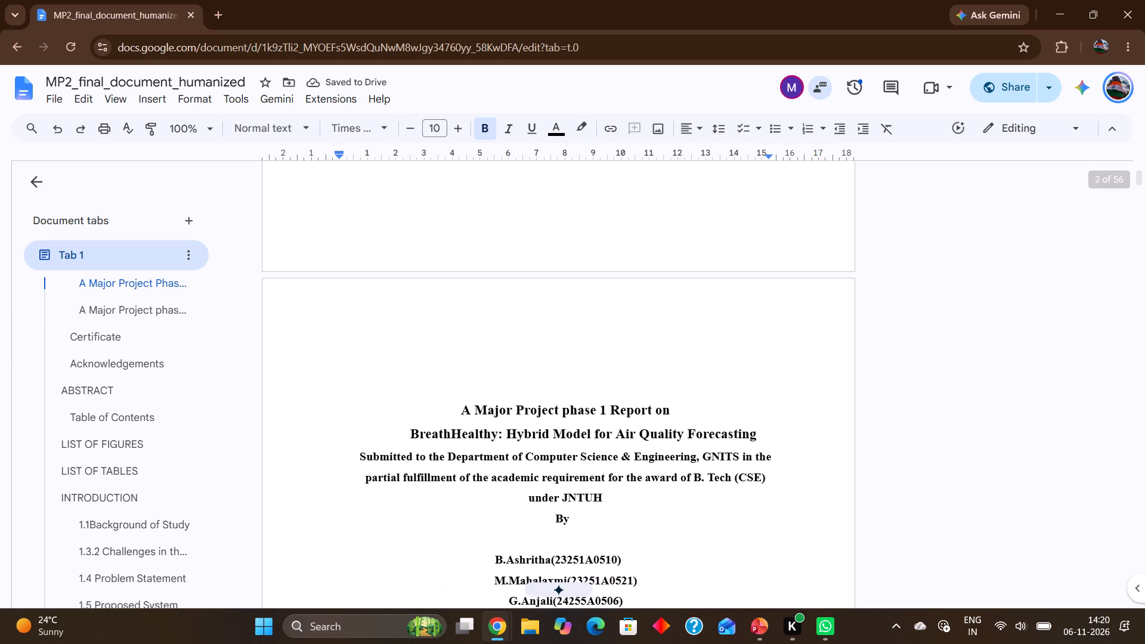
scroll(631, 361, up, 6)
scroll(614, 374, down, 3)
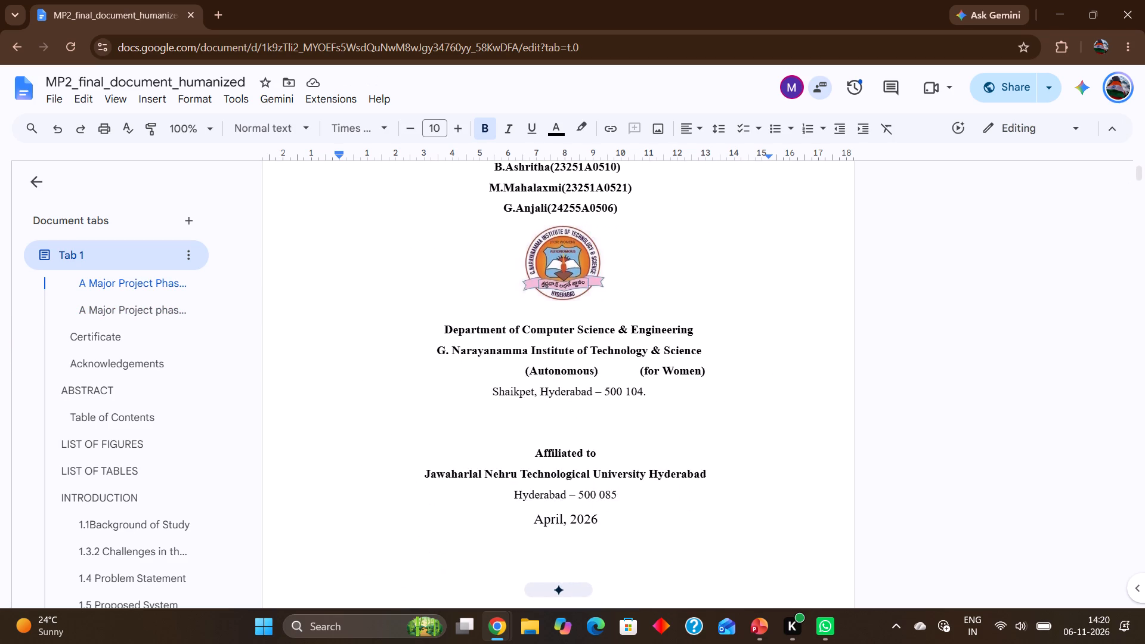
scroll(614, 374, down, 4)
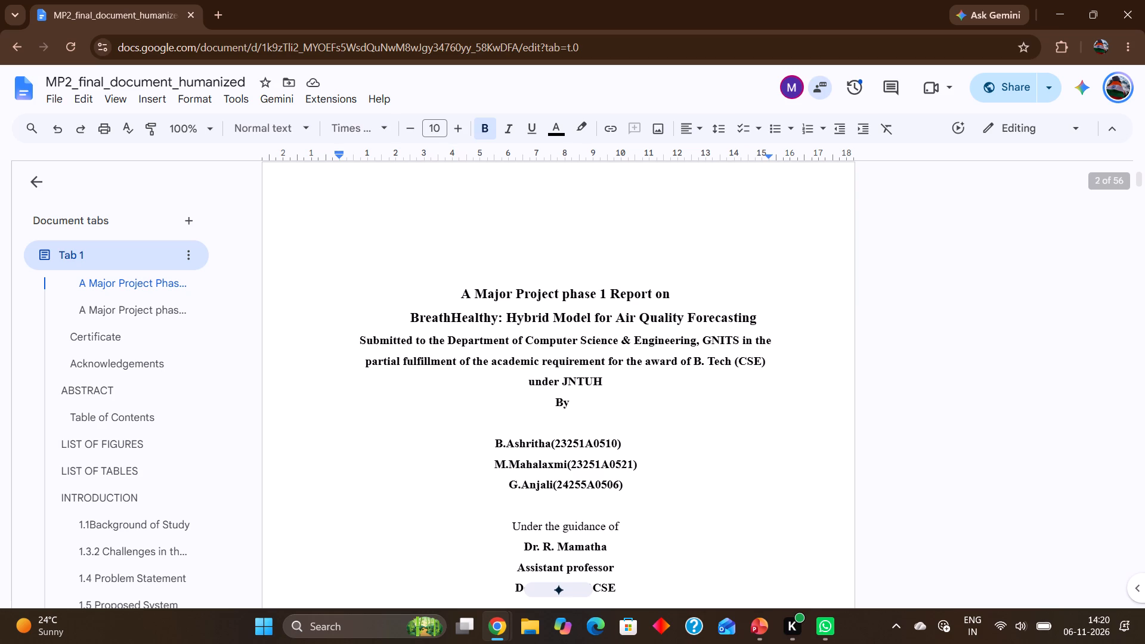
drag(354, 341, 727, 377)
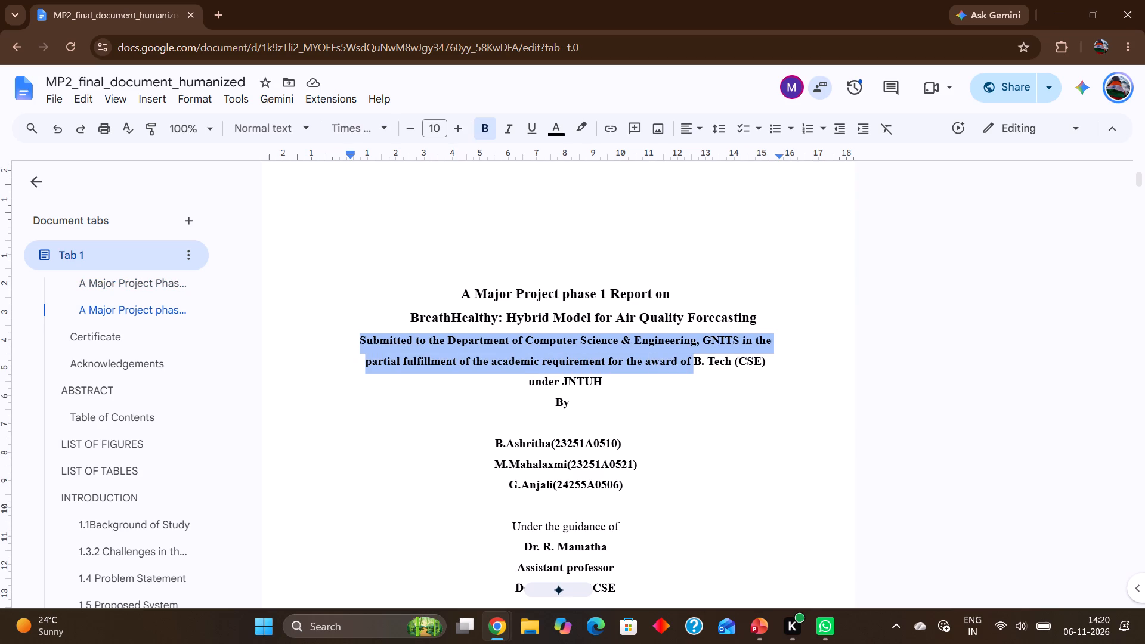
drag(727, 377, 698, 401)
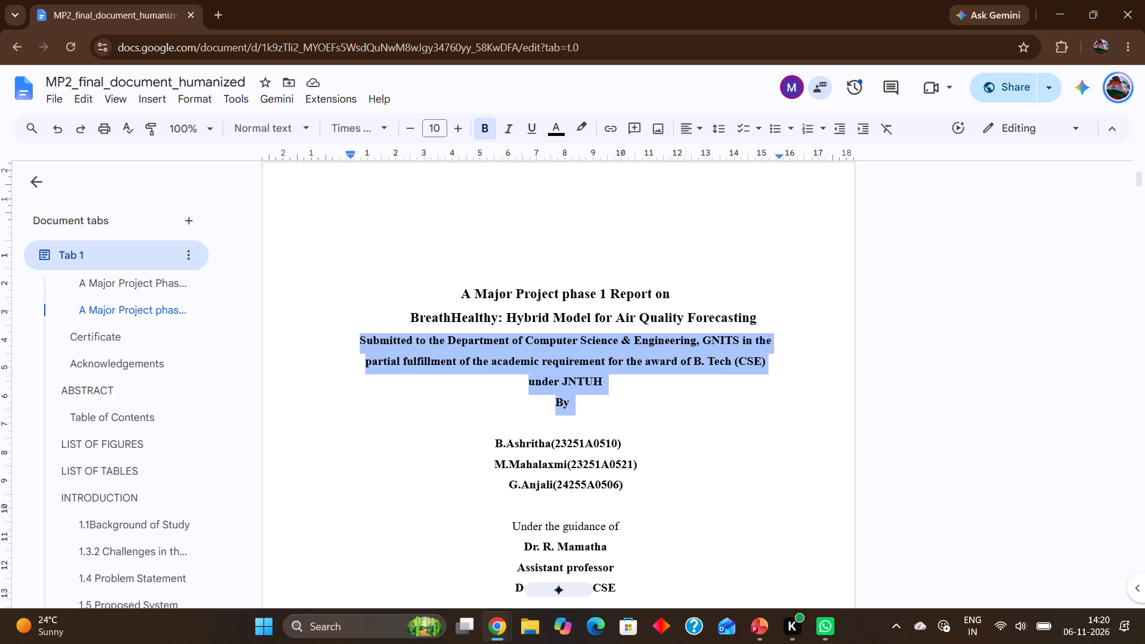
drag(698, 401, 697, 401)
click(485, 125)
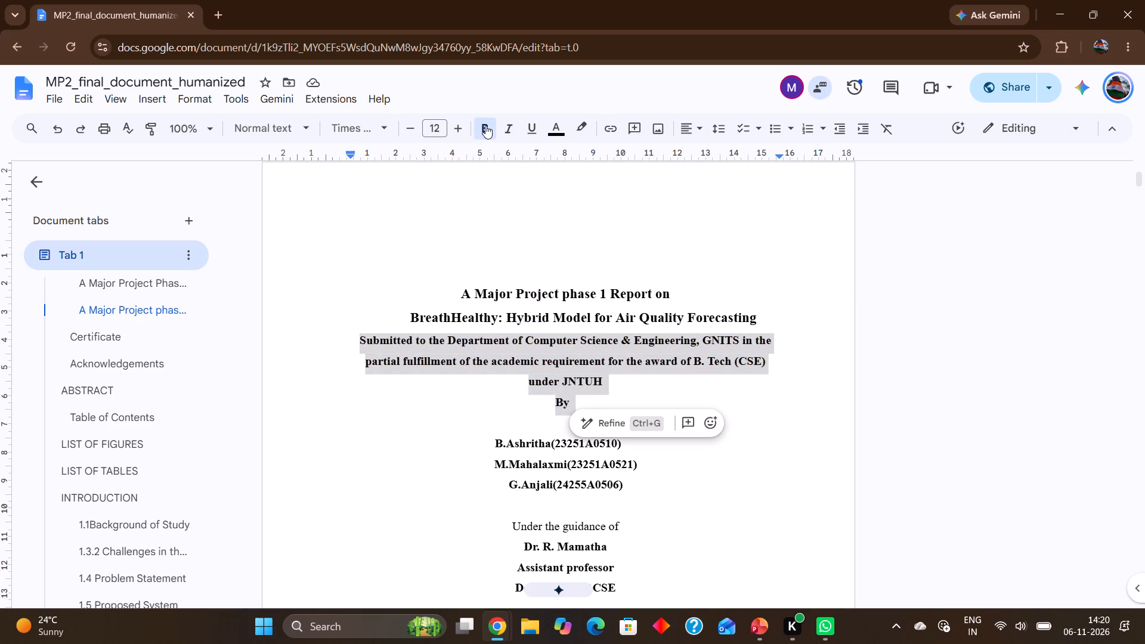
click(760, 385)
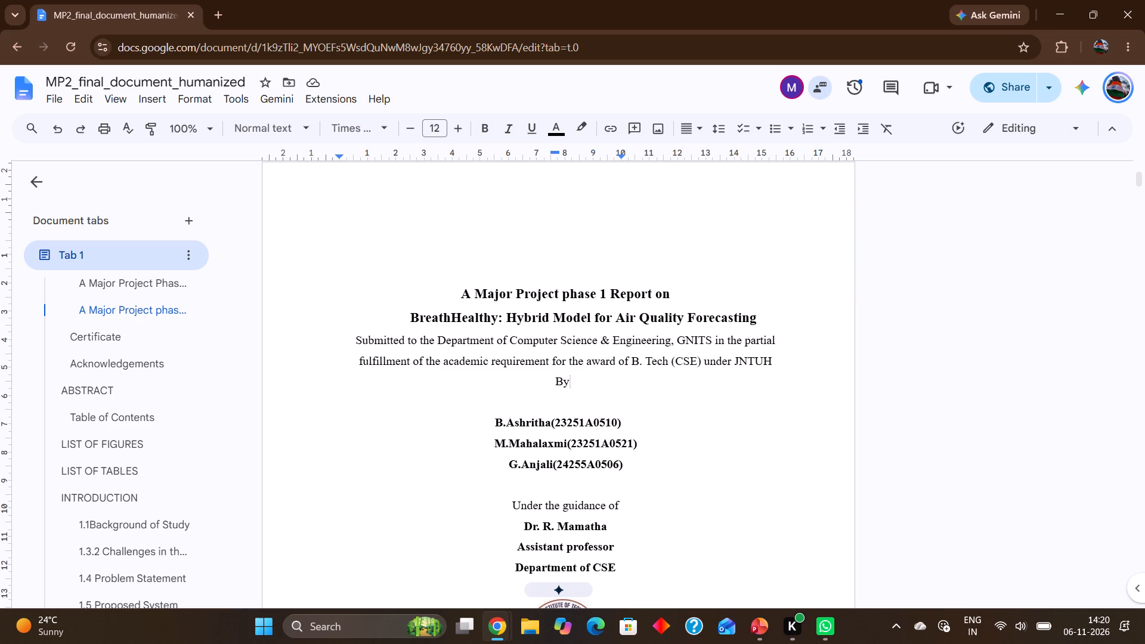
Compare the layout and text styling of the second title page with those of the cover page.
scroll(700, 461, down, 3)
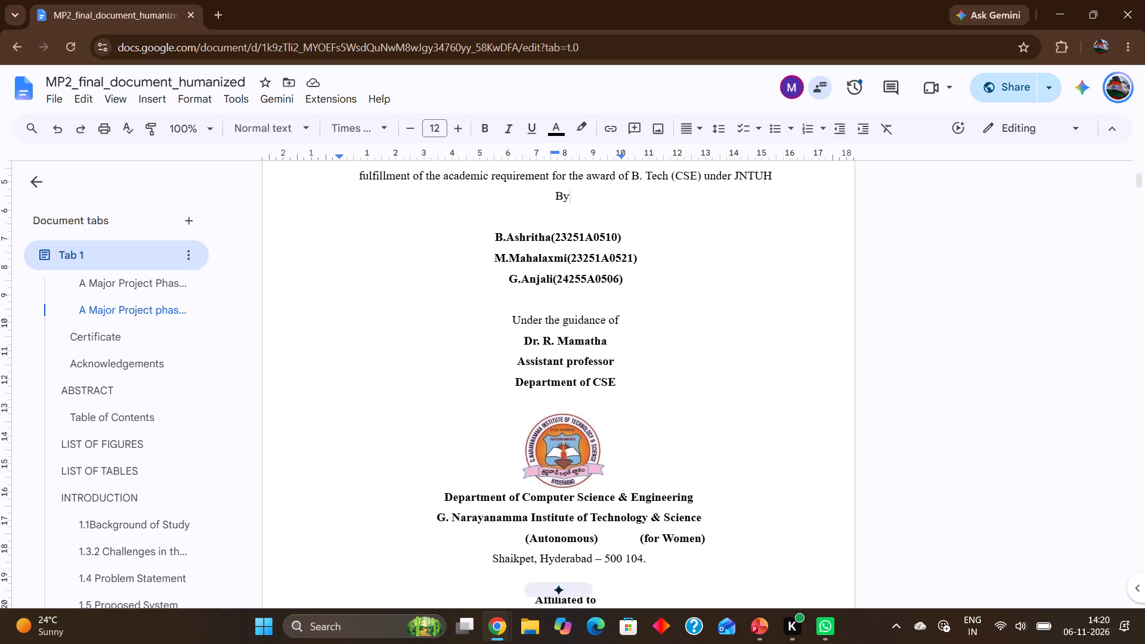
scroll(731, 423, up, 2)
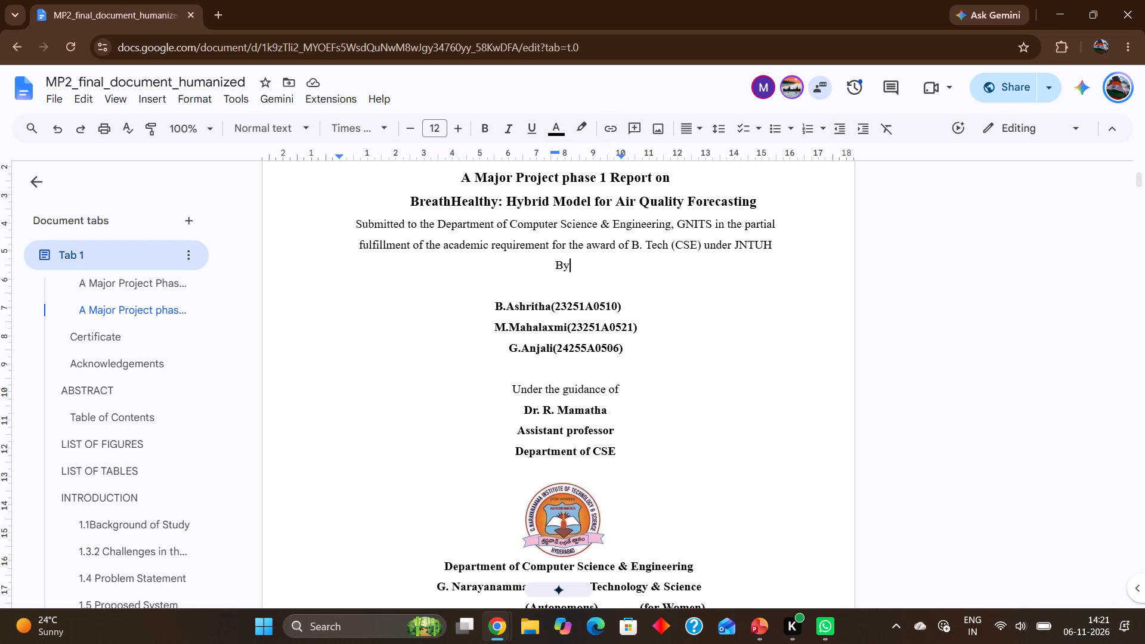
scroll(726, 456, up, 8)
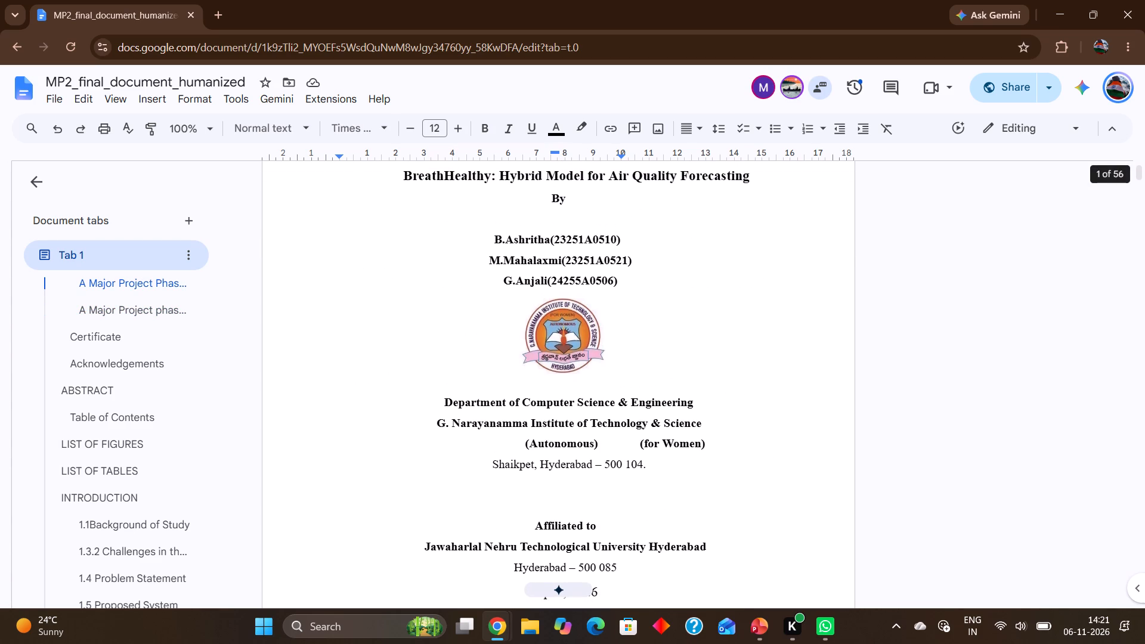
scroll(726, 456, up, 2)
scroll(726, 456, down, 2)
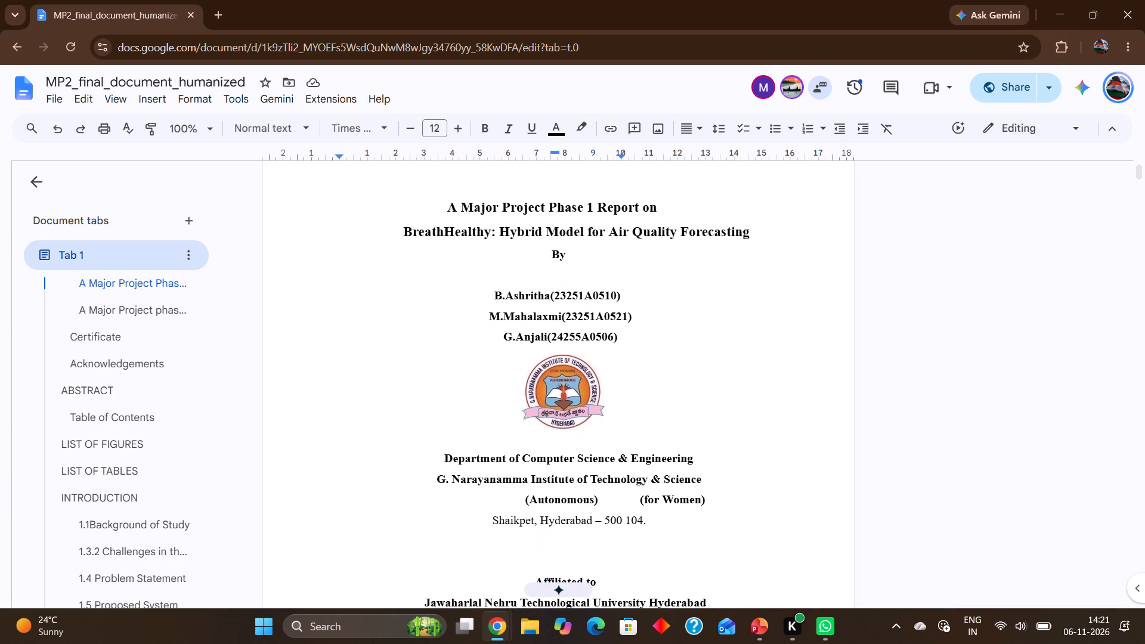
scroll(726, 456, down, 6)
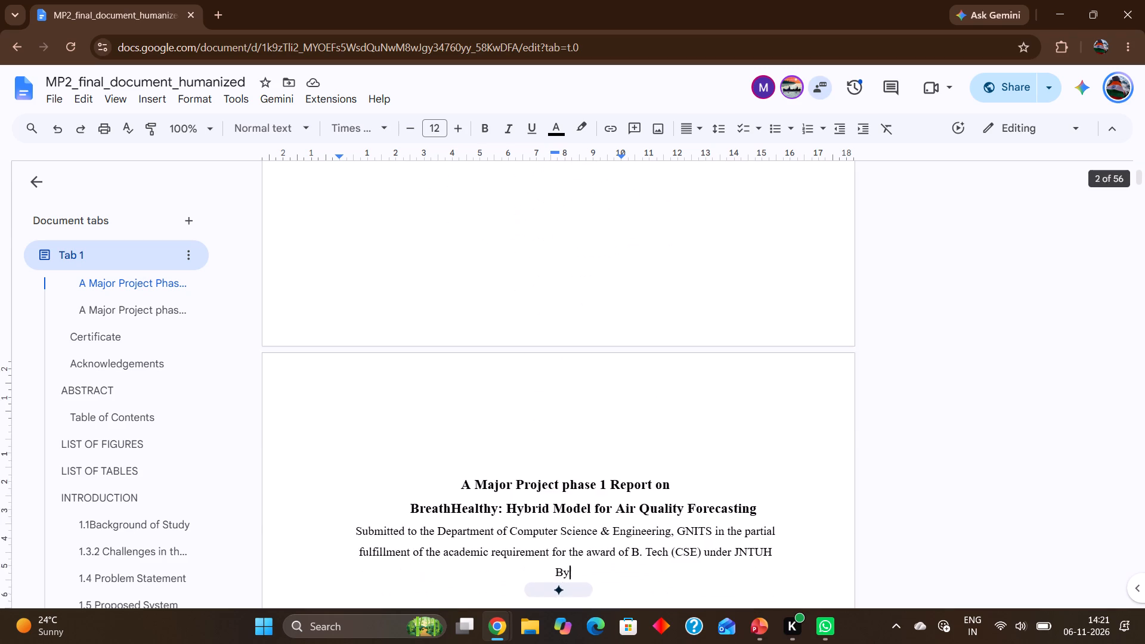
scroll(726, 456, down, 3)
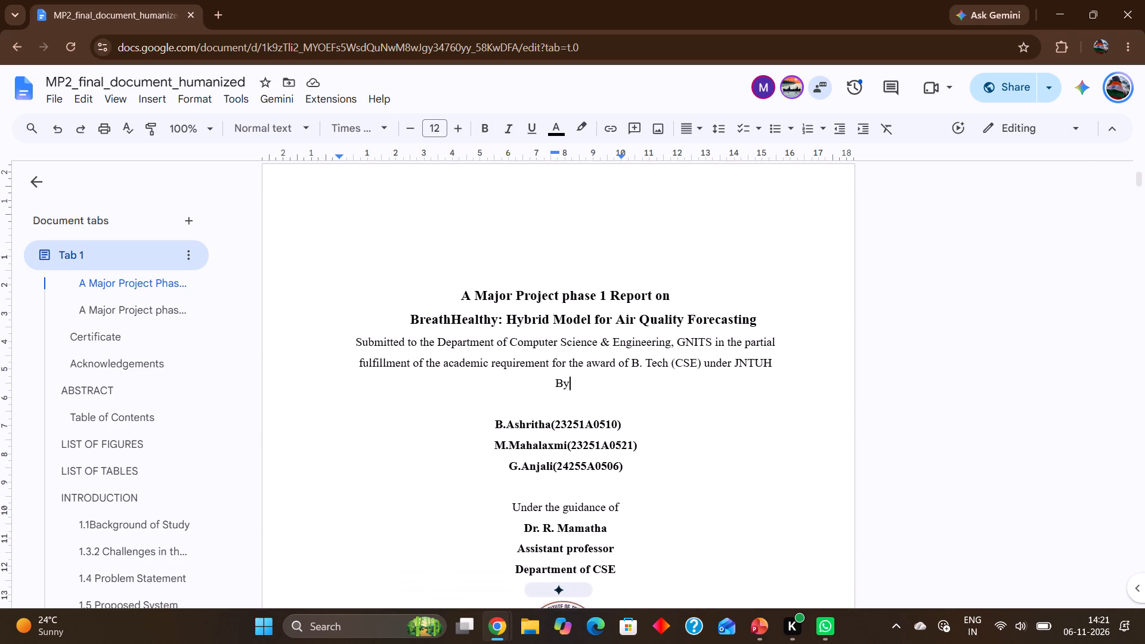
scroll(726, 456, up, 9)
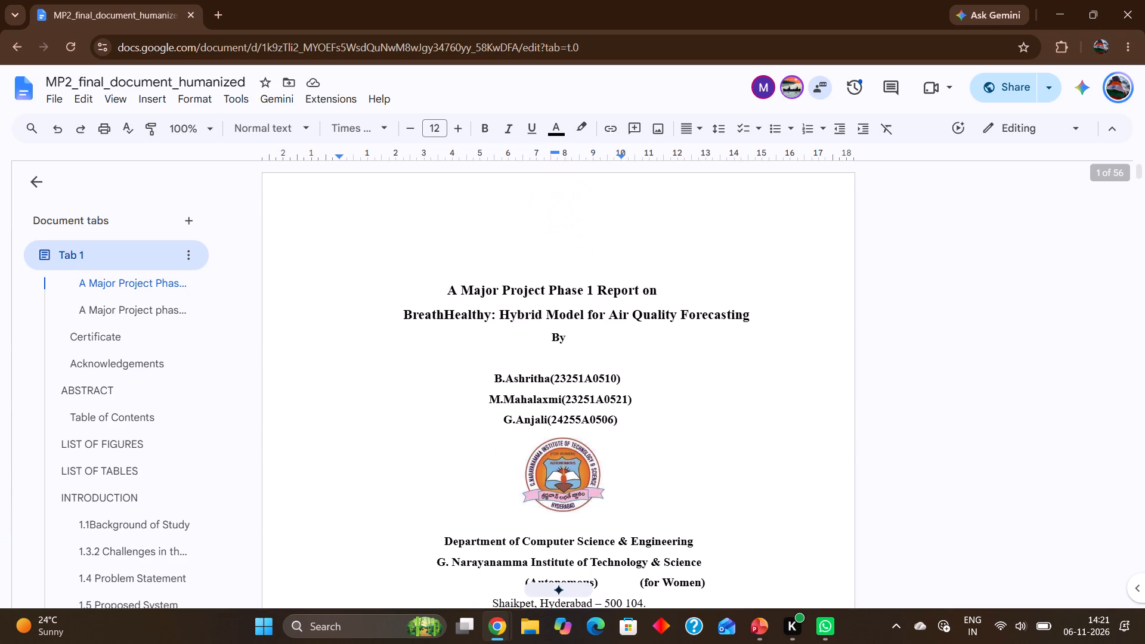
scroll(726, 456, down, 2)
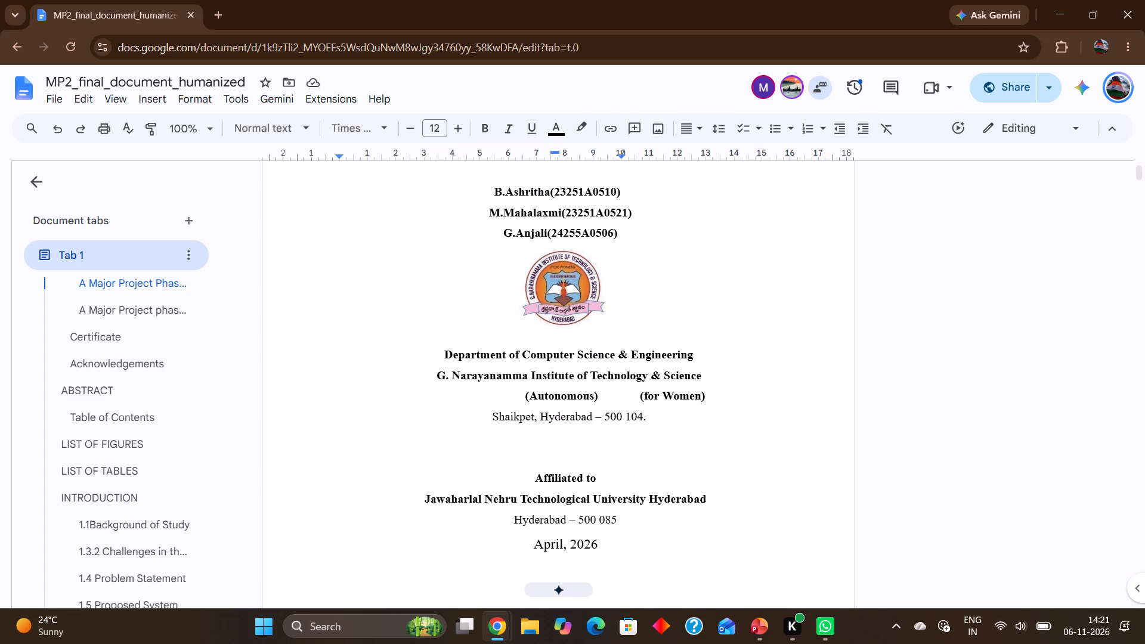
scroll(726, 456, down, 5)
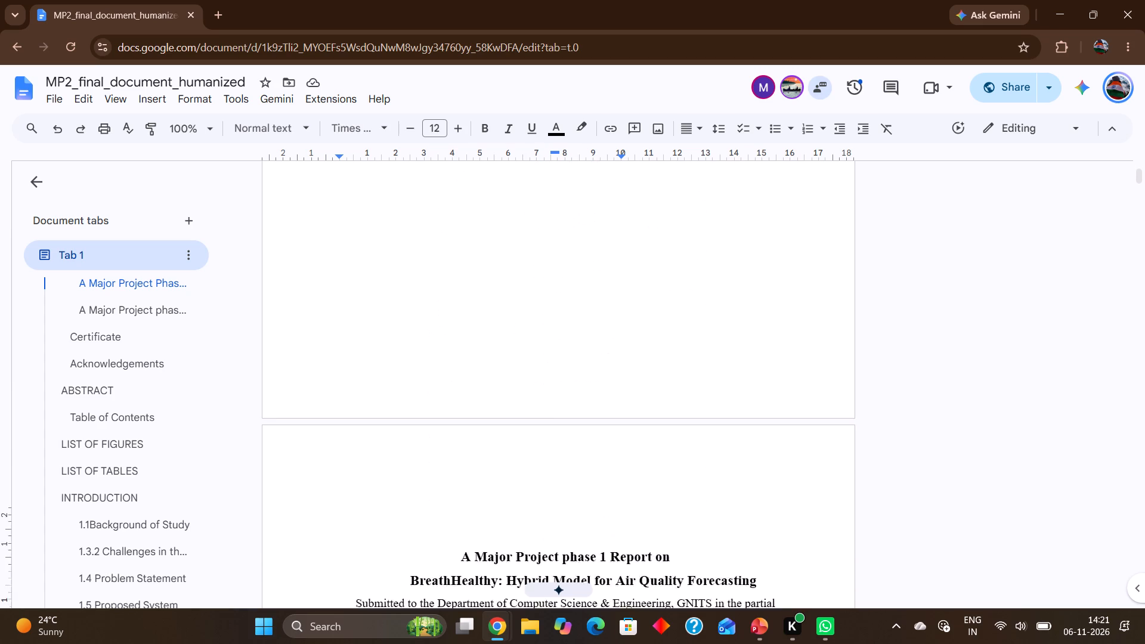
scroll(726, 456, down, 3)
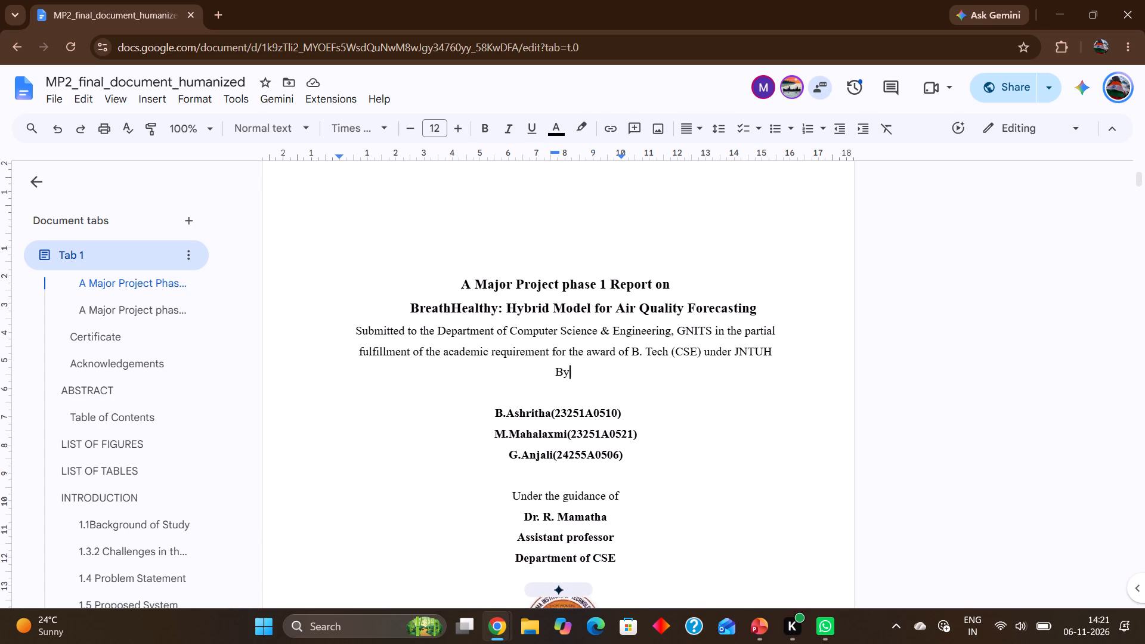
Try to remove the empty lines above the "A Major Project phase 1 Report on" heading on the second title page.
click(468, 249)
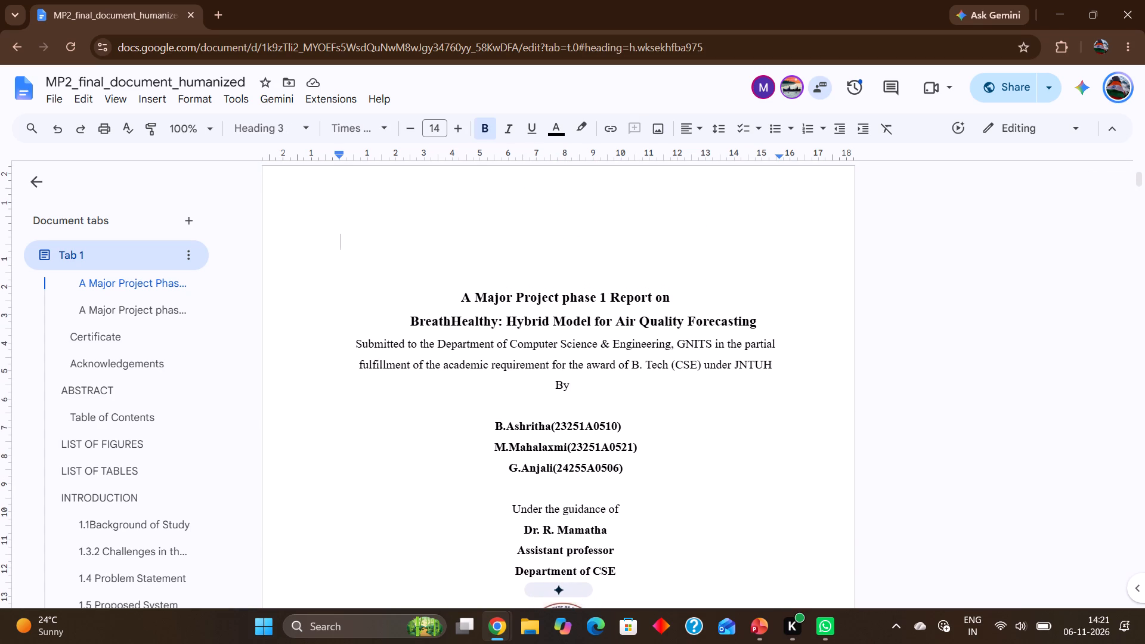
key(BackSpace)
key(BackSpace)
key(BackSpace)
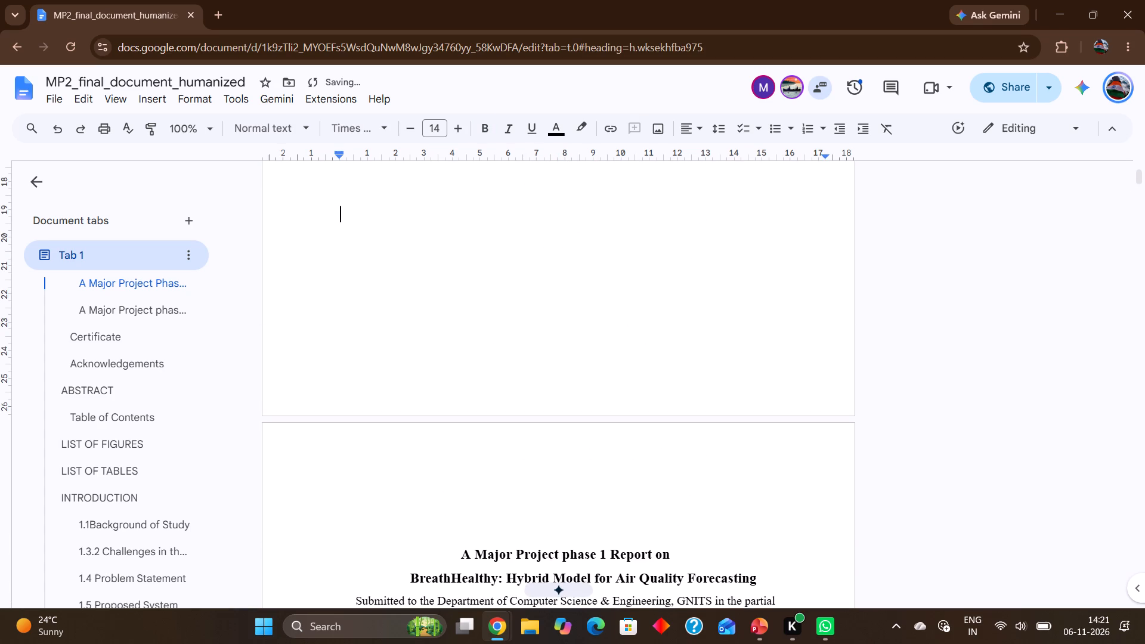
key(BackSpace)
Set the font size of the "Submitted to the Department…" statement and "By" on the second title page to 14.
scroll(468, 249, up, 4)
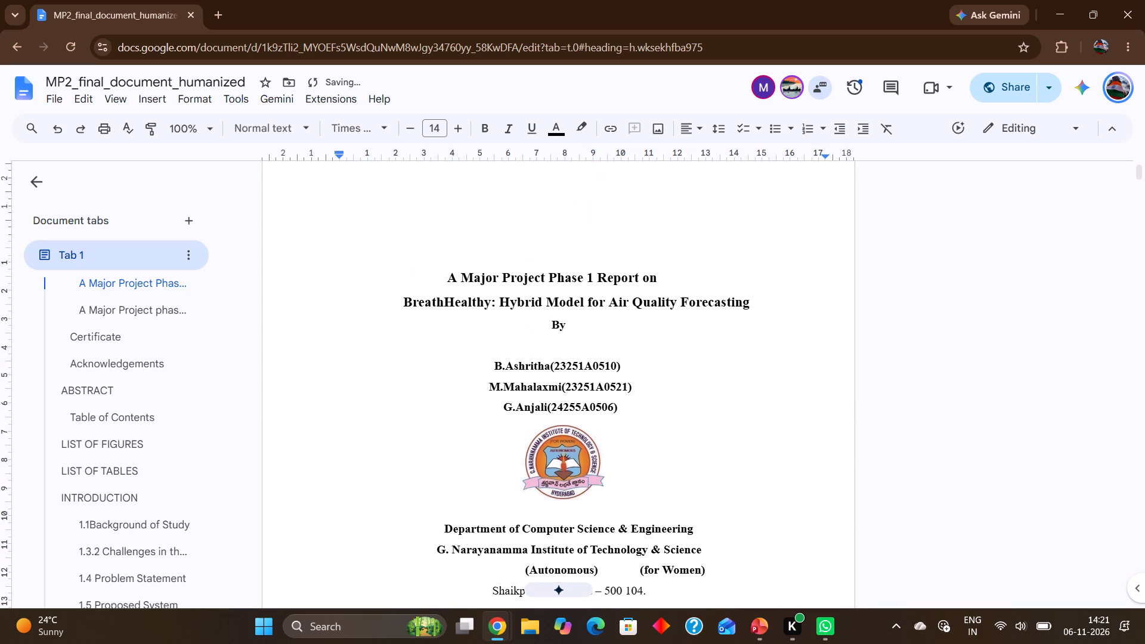
scroll(468, 249, up, 1)
click(502, 223)
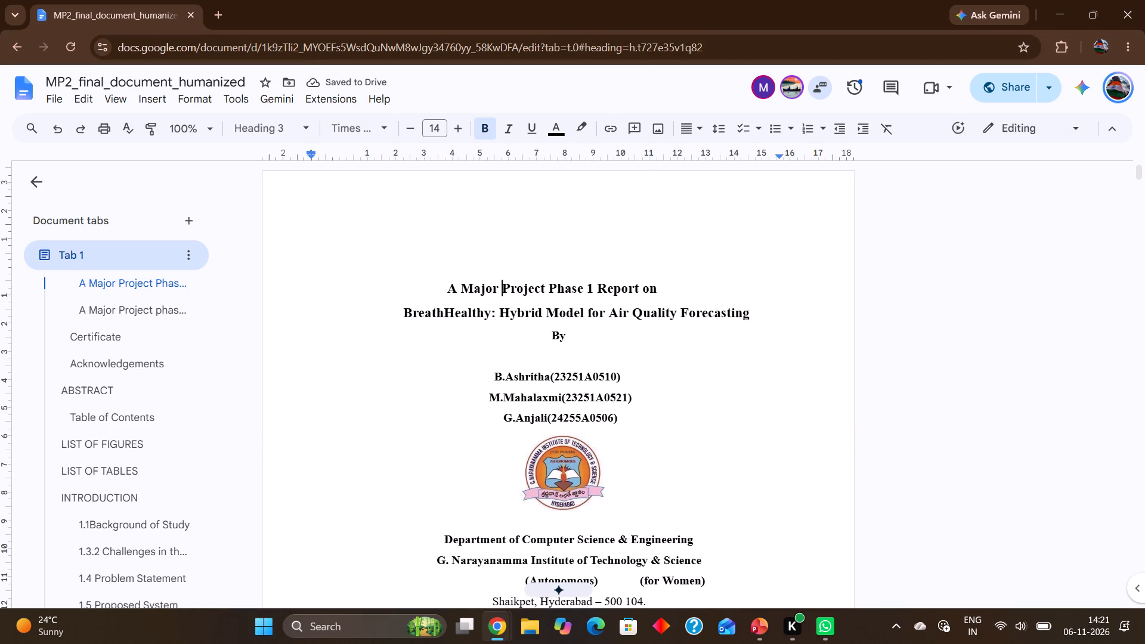
scroll(536, 242, down, 4)
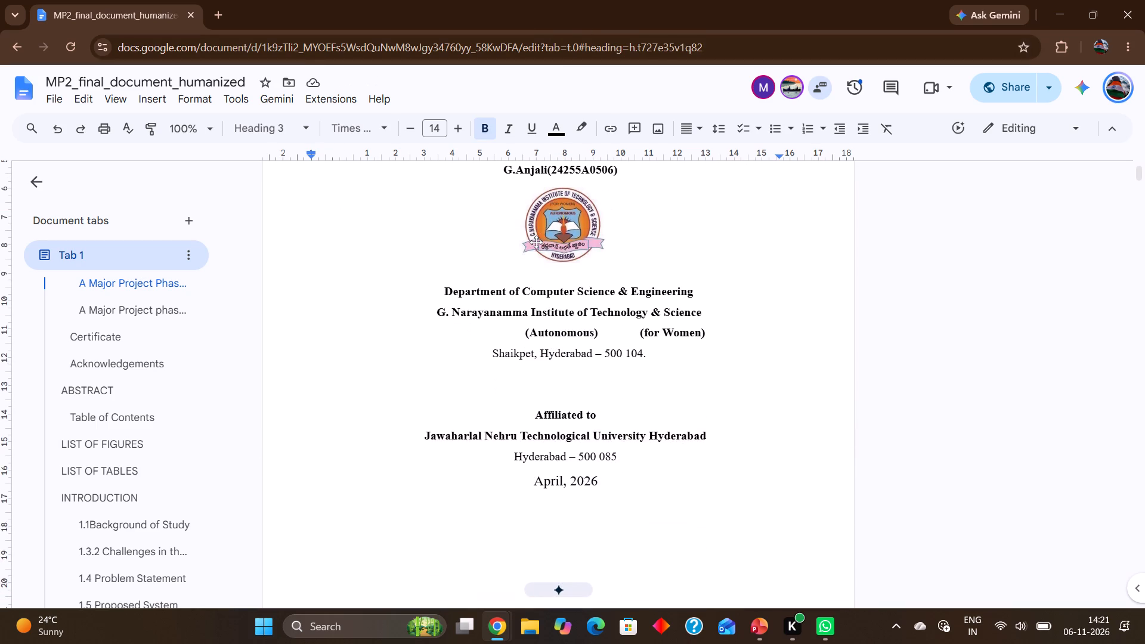
scroll(536, 242, down, 6)
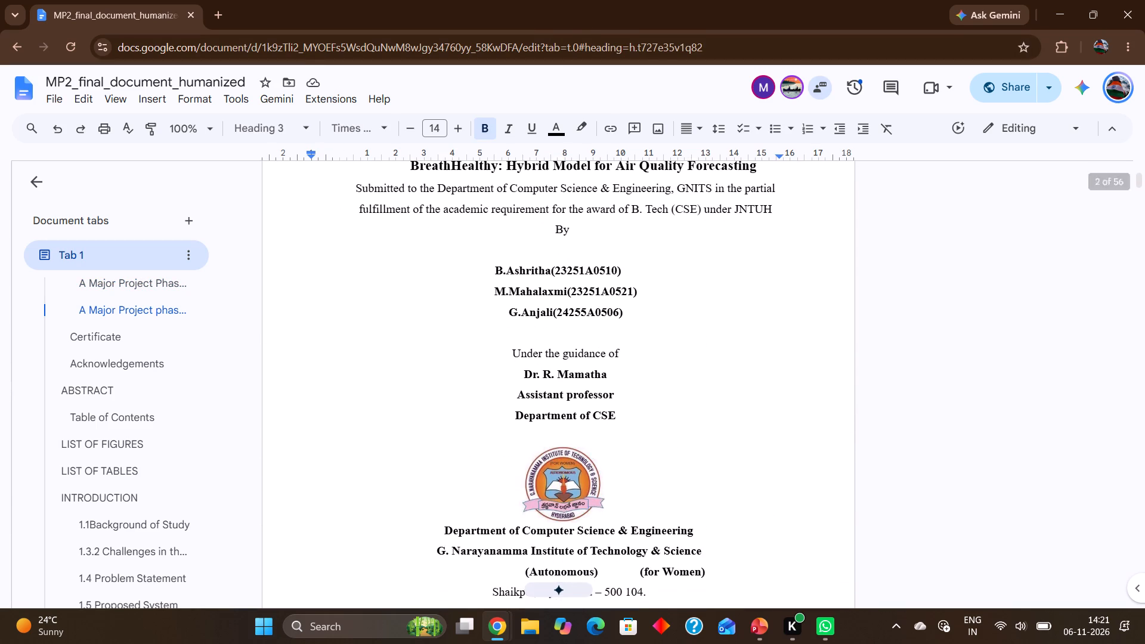
scroll(536, 242, down, 1)
scroll(498, 258, up, 1)
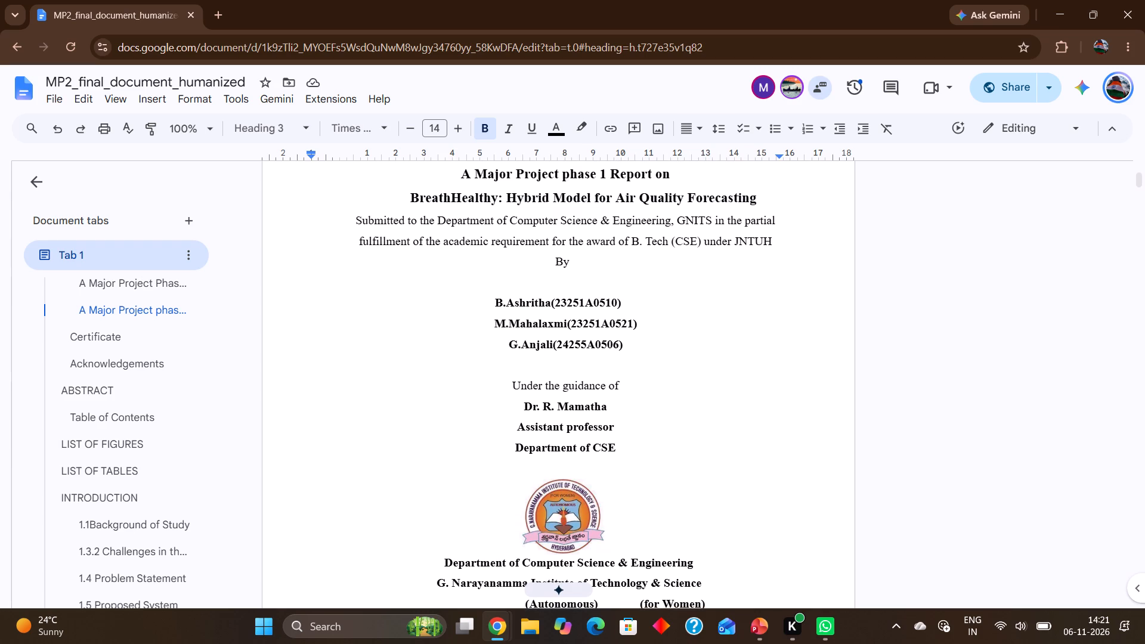
drag(351, 222, 813, 265)
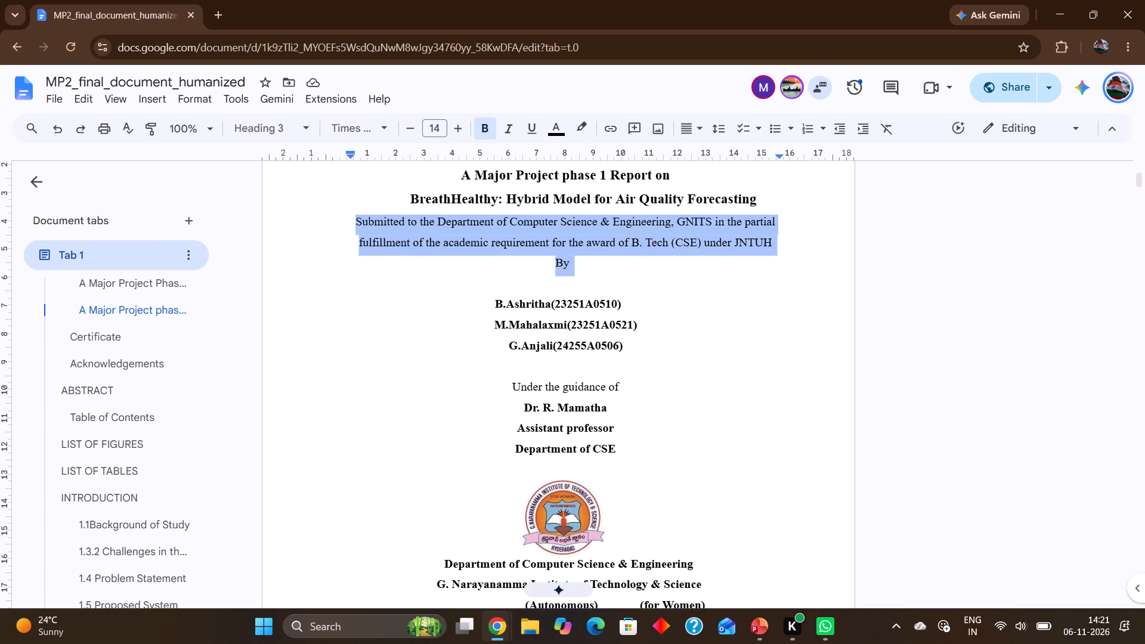
drag(813, 265, 812, 265)
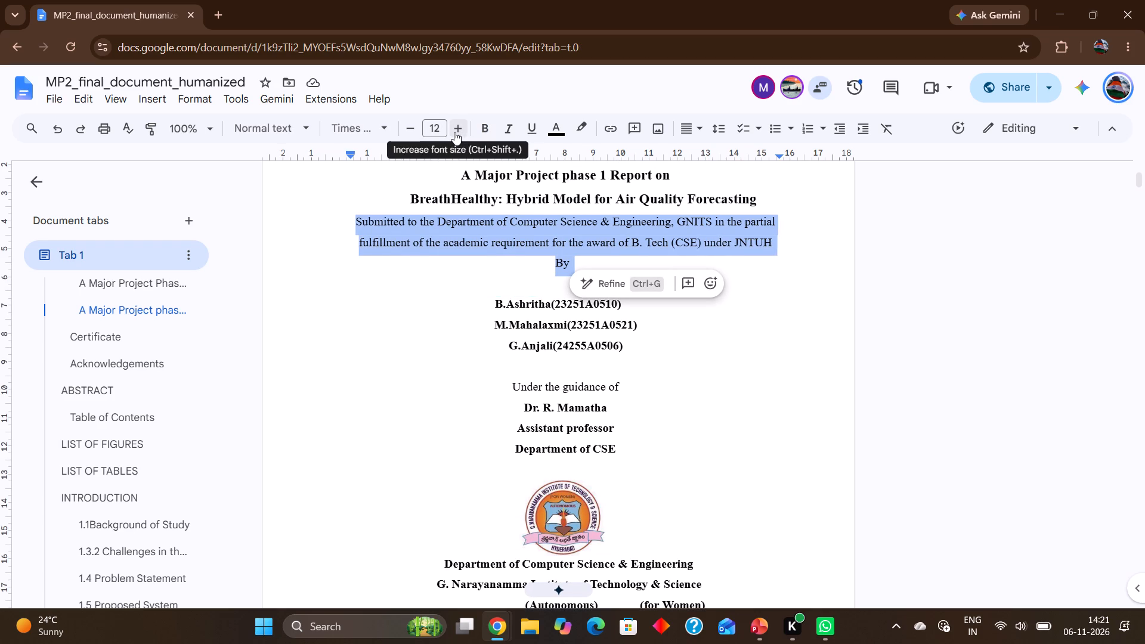
click(454, 132)
click(454, 132)
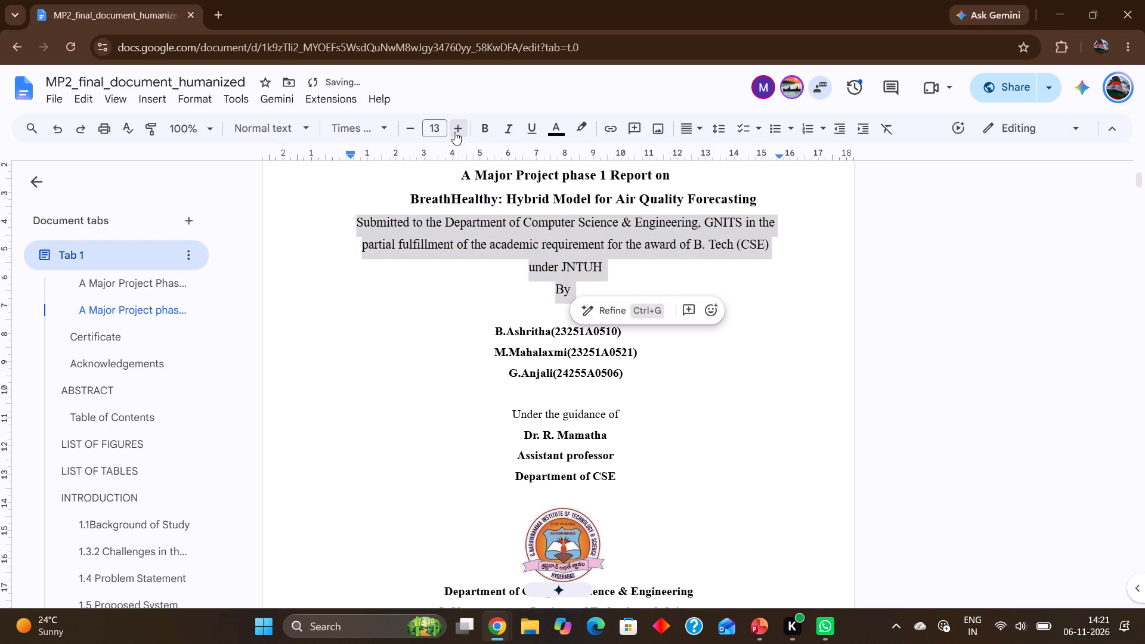
click(739, 374)
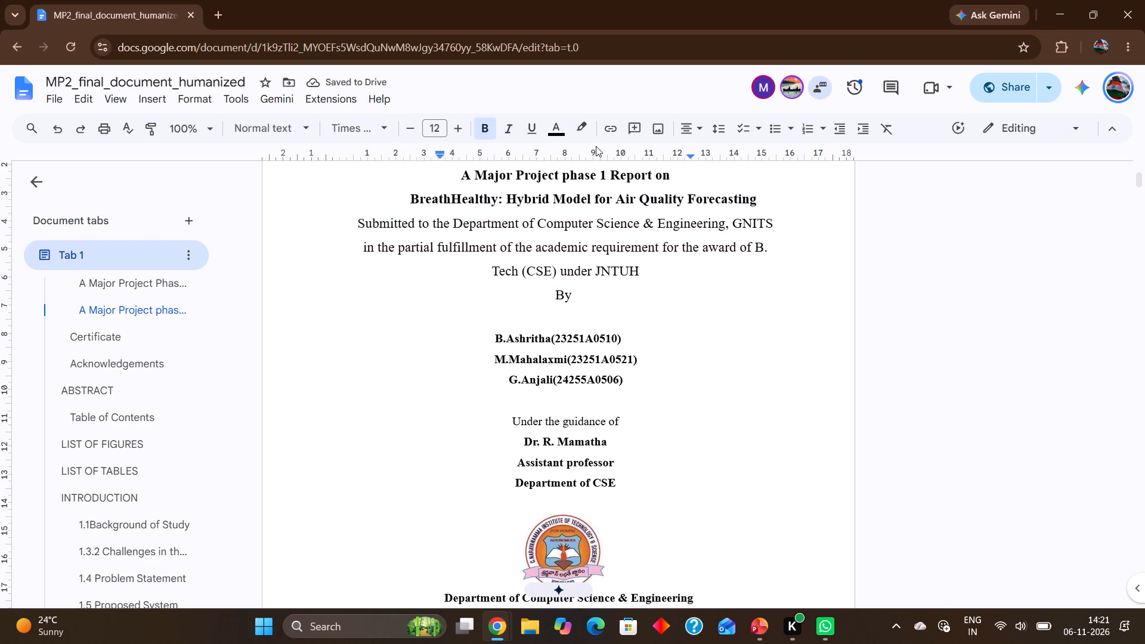
Make the "Submitted to the Department…" statement and "By" on the second title page bold at font size 12.
scroll(614, 273, up, 1)
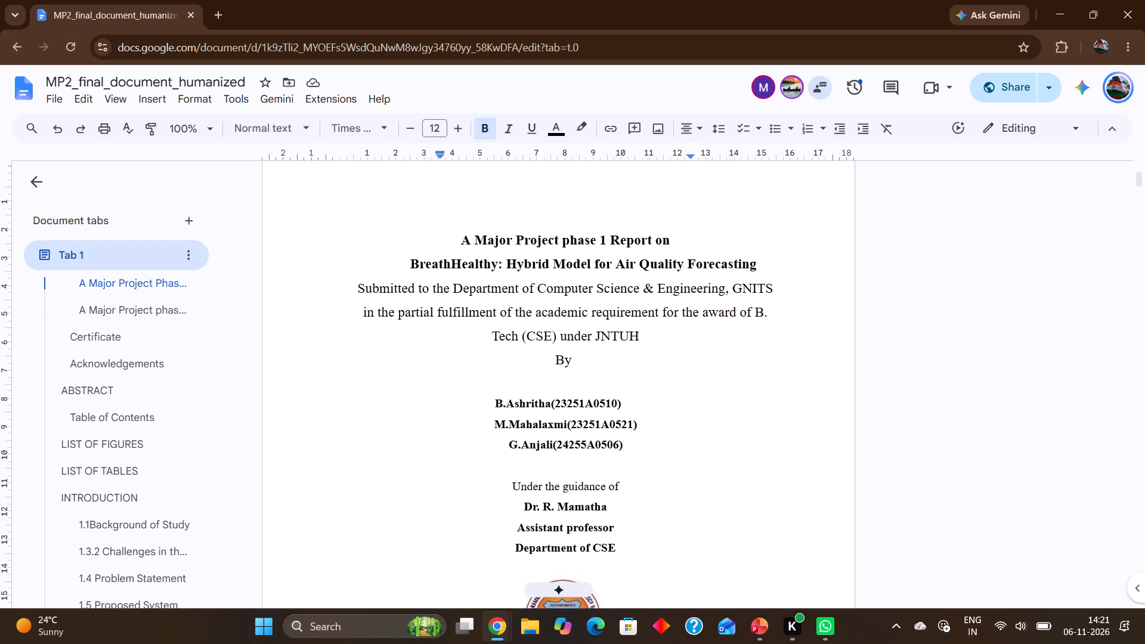
drag(358, 289, 671, 345)
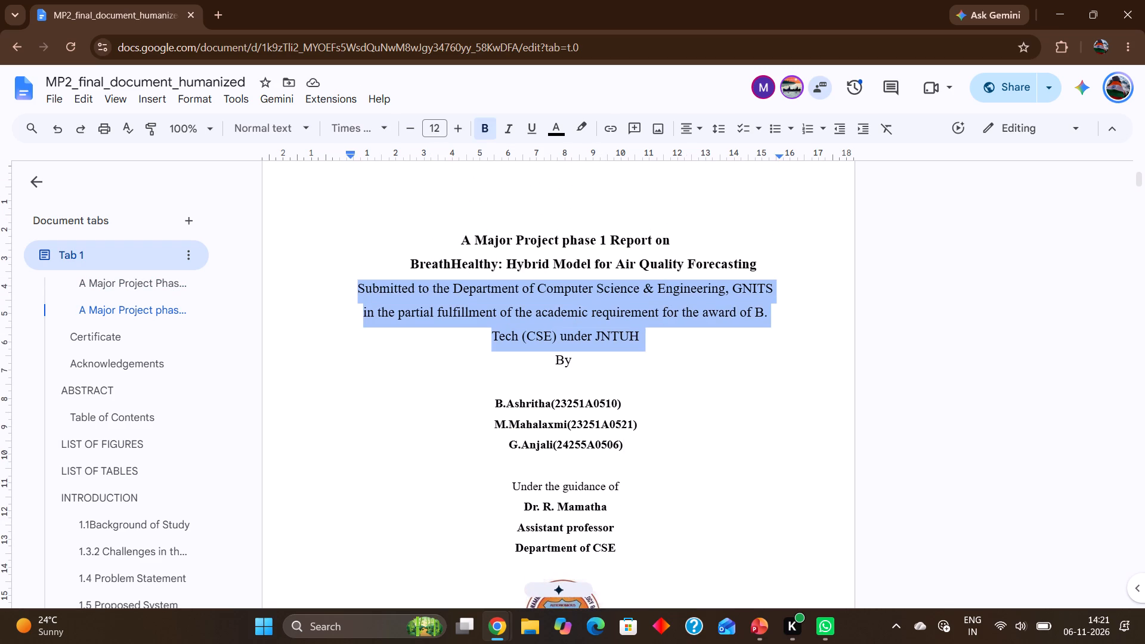
drag(671, 345, 654, 364)
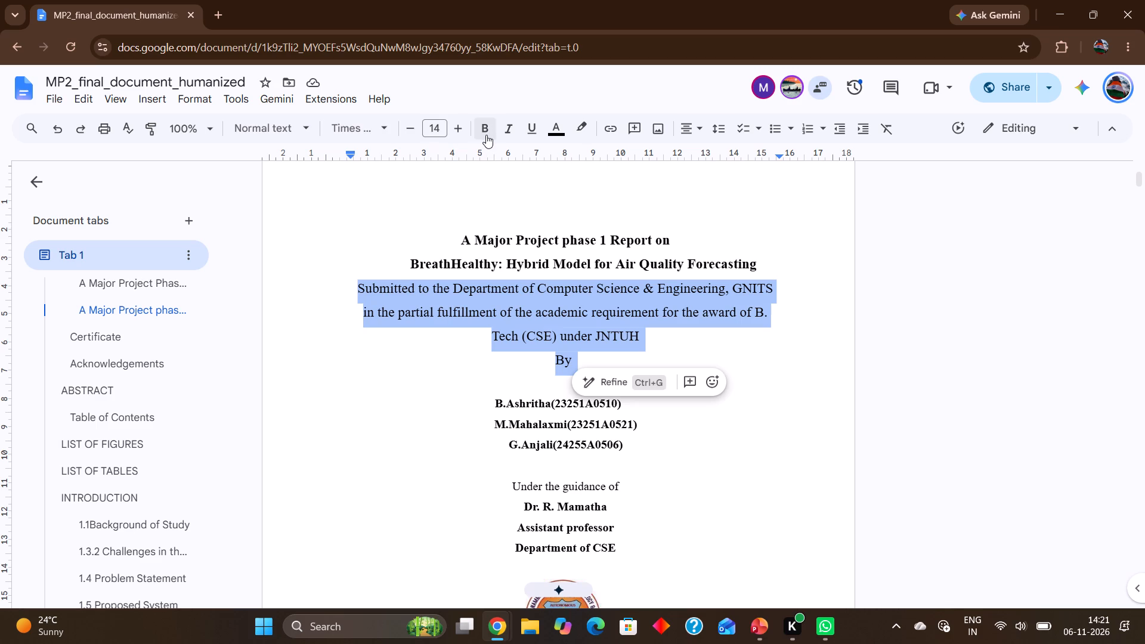
click(485, 134)
click(415, 132)
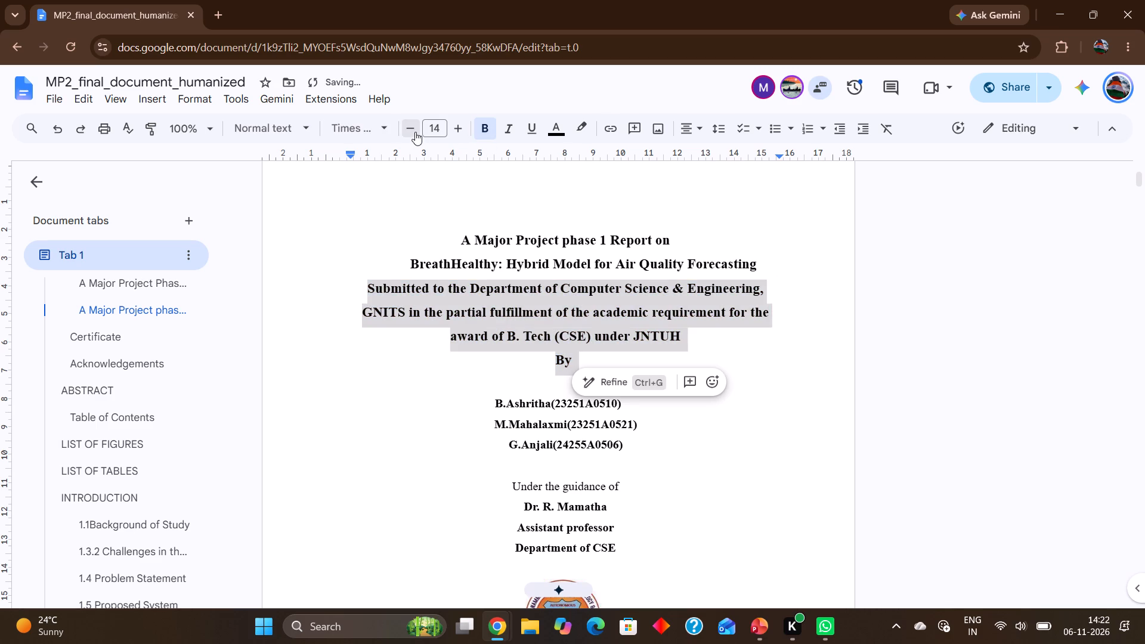
click(415, 132)
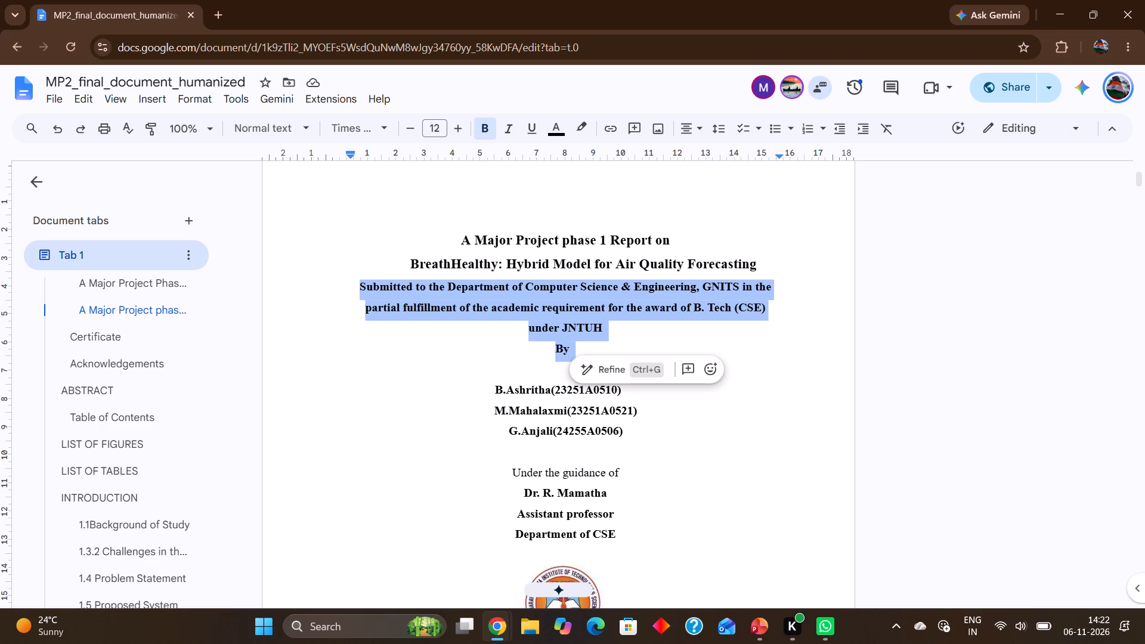
click(761, 524)
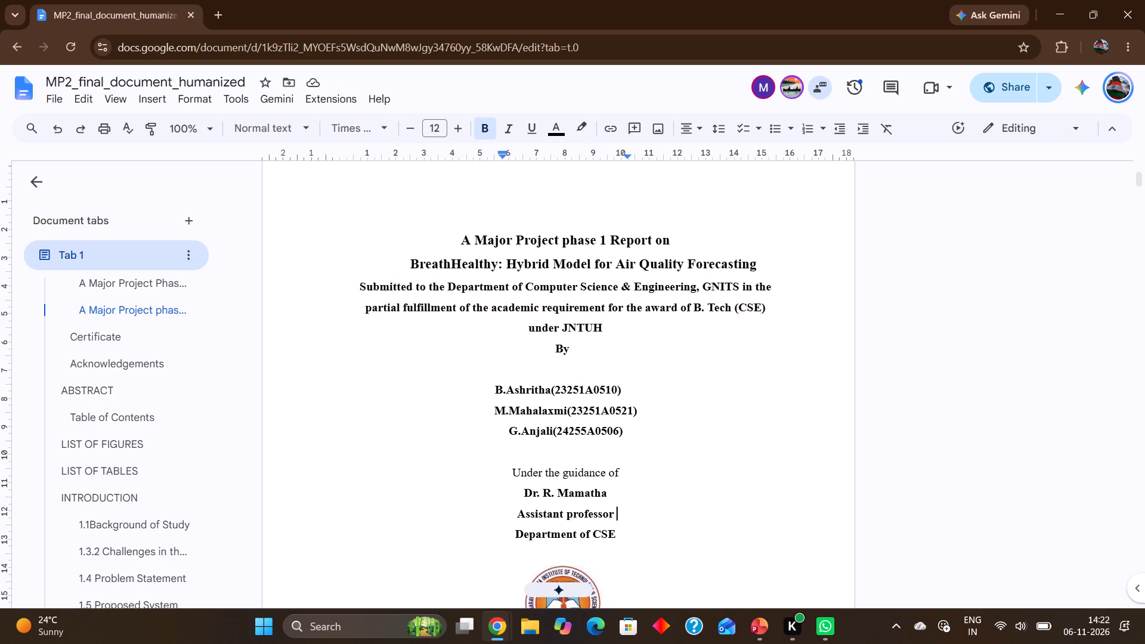
Compare the text styling and logo placement of the second title page with those of the first certificate page.
scroll(713, 492, down, 2)
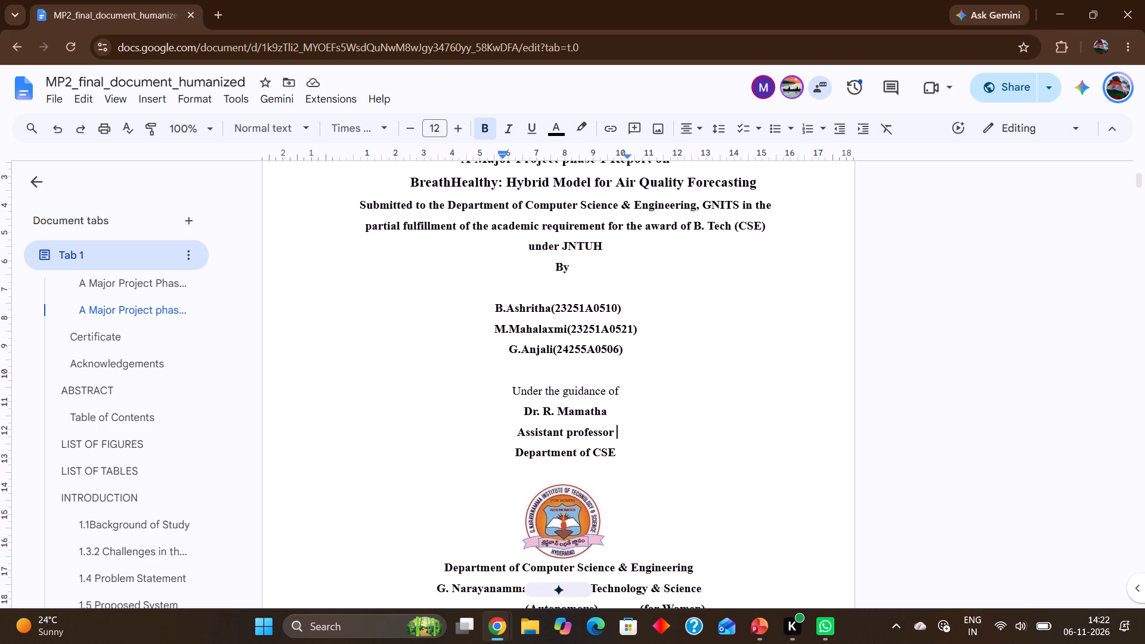
scroll(713, 492, down, 2)
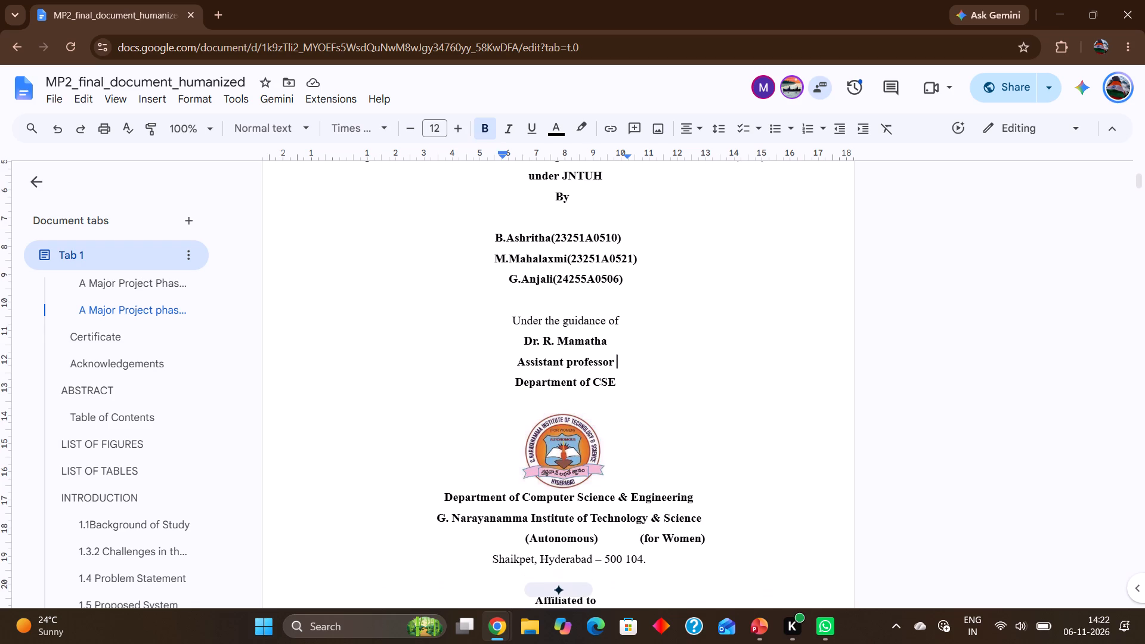
scroll(713, 492, down, 1)
scroll(713, 492, up, 3)
scroll(713, 492, down, 2)
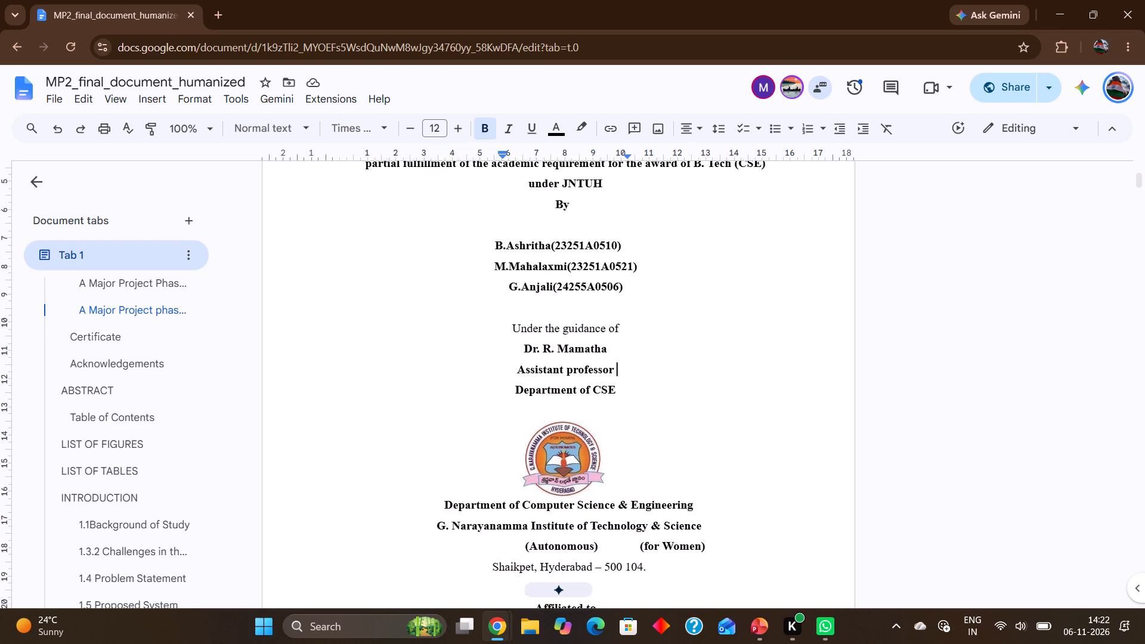
scroll(713, 492, down, 5)
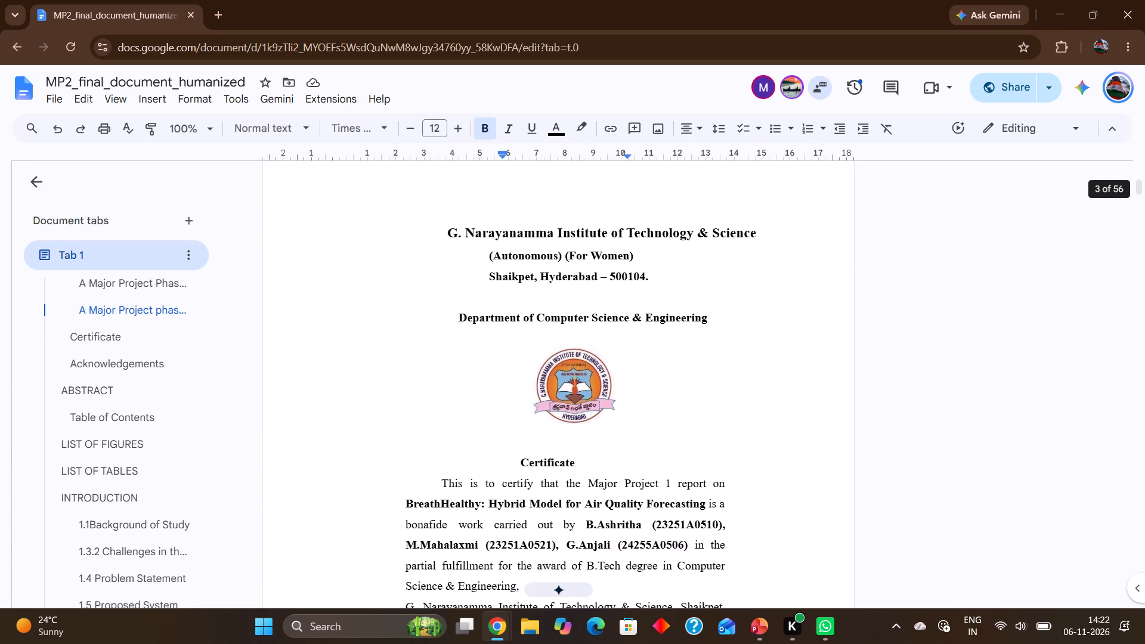
scroll(713, 492, up, 1)
scroll(713, 492, down, 1)
scroll(713, 492, up, 2)
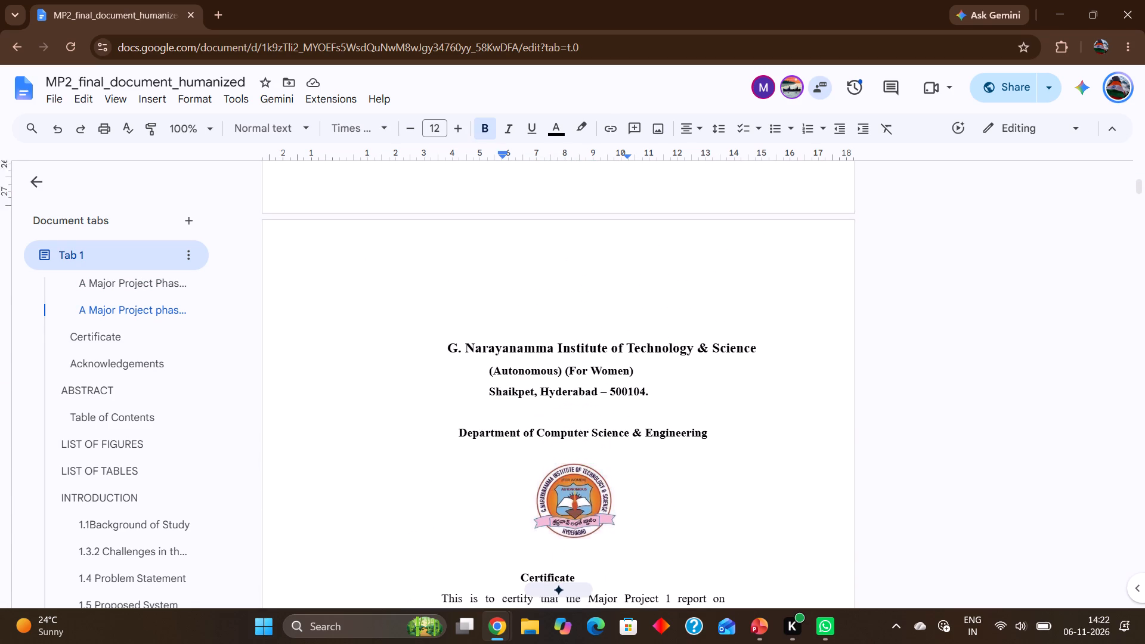
scroll(713, 492, up, 1)
scroll(713, 492, down, 3)
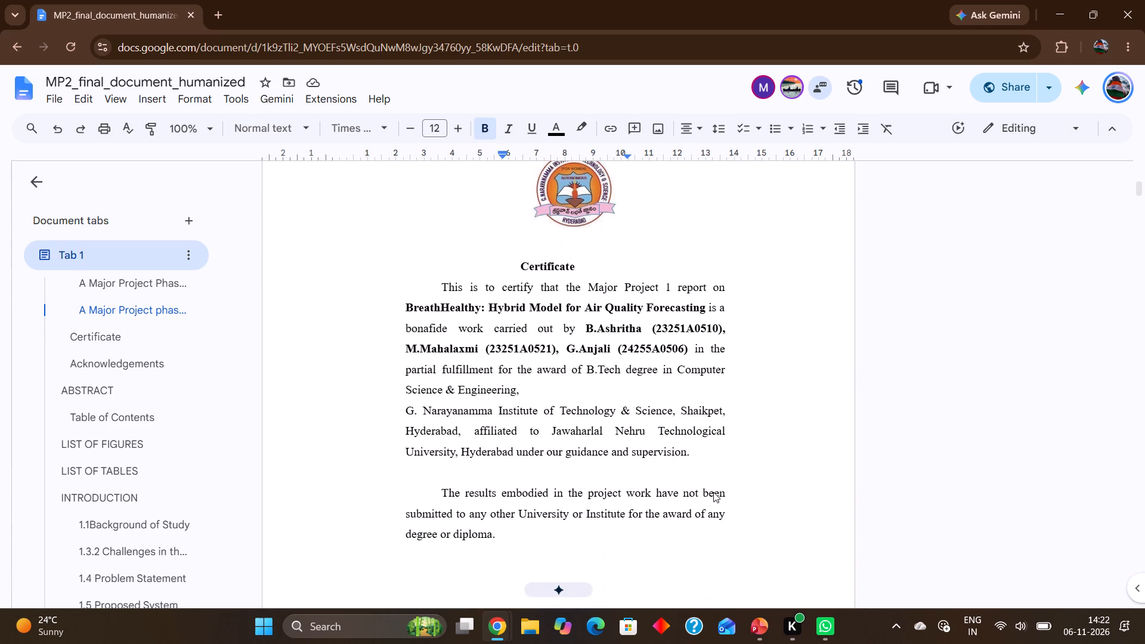
scroll(713, 492, down, 1)
scroll(582, 327, up, 2)
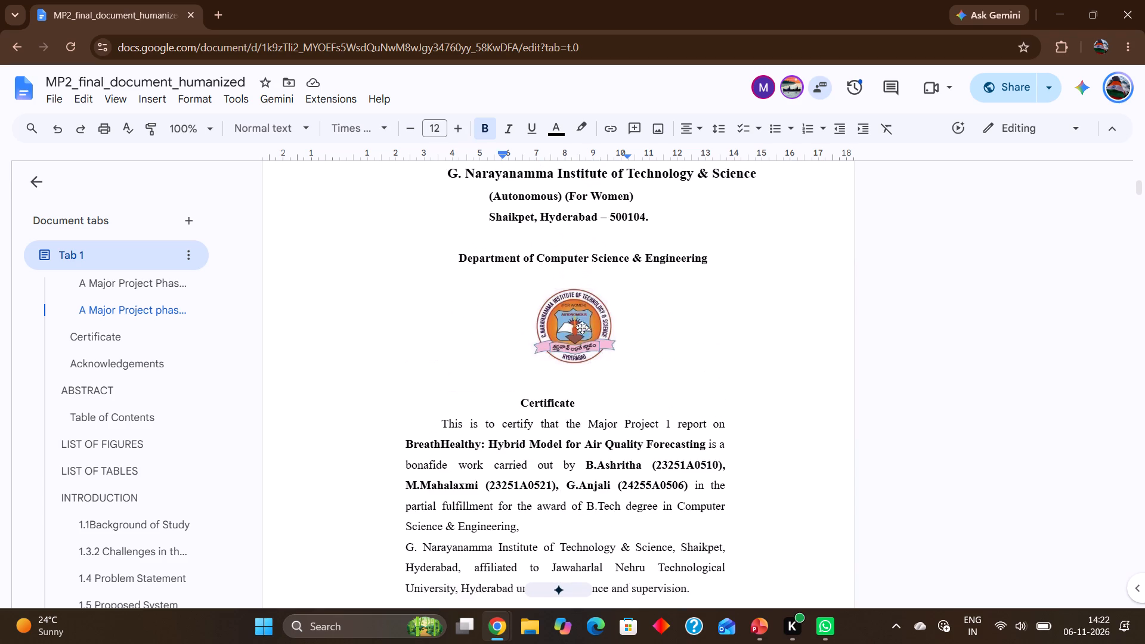
click(584, 348)
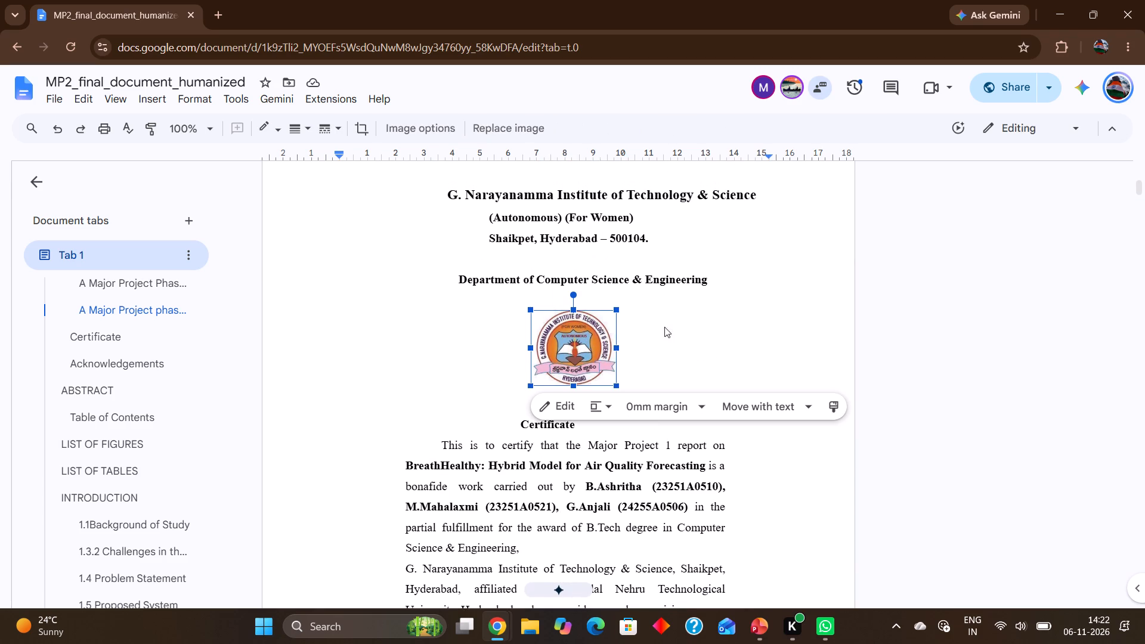
click(679, 324)
scroll(642, 309, up, 2)
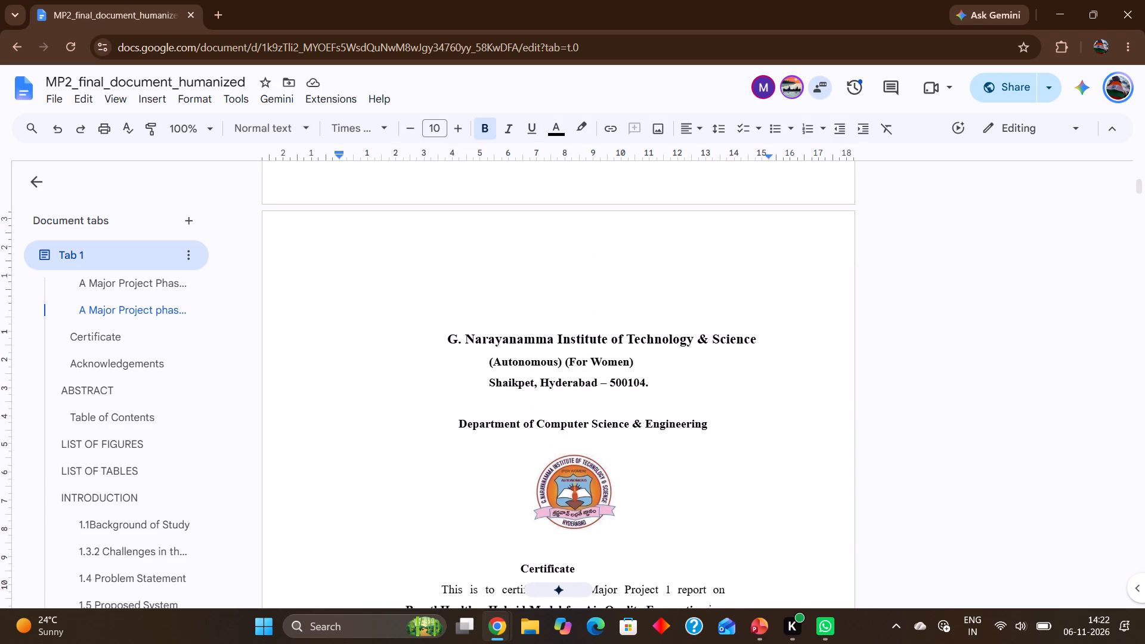
scroll(679, 359, up, 5)
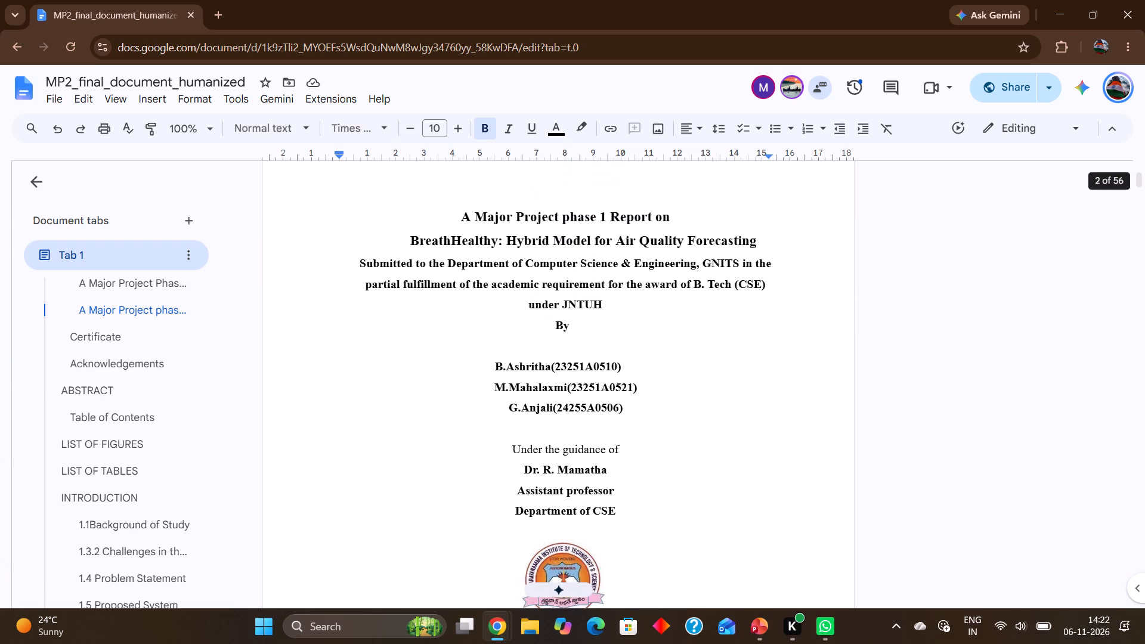
scroll(679, 359, up, 1)
scroll(679, 359, down, 6)
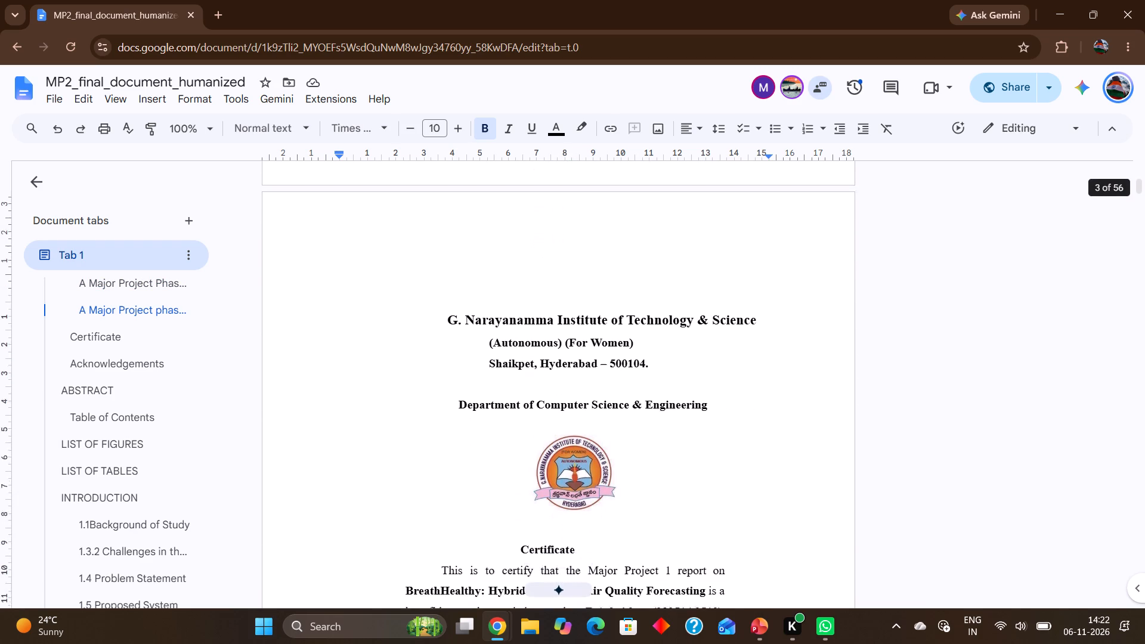
Review the first certificate page from the institute heading through the certificate text to the signature block.
scroll(679, 359, down, 2)
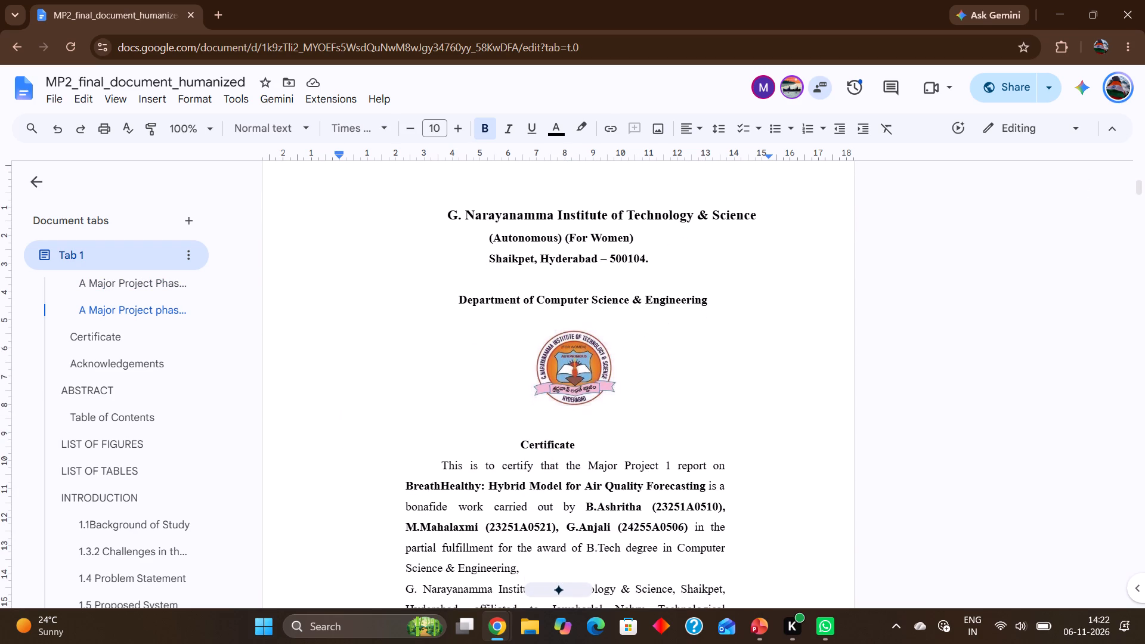
scroll(754, 403, down, 3)
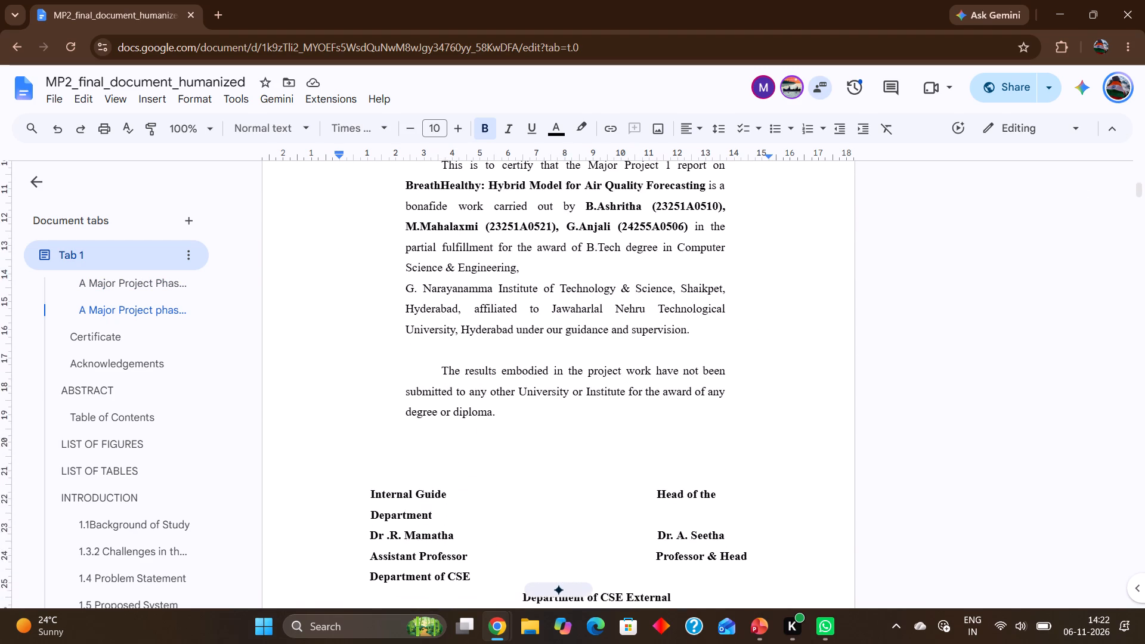
scroll(754, 403, down, 1)
scroll(754, 403, up, 3)
scroll(710, 333, up, 1)
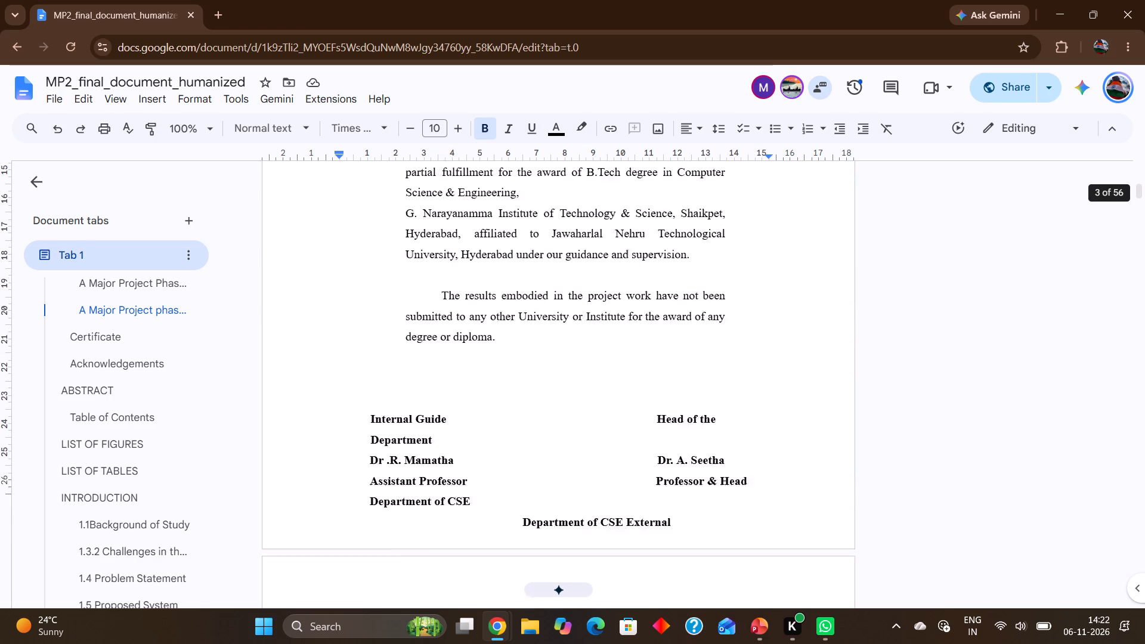
scroll(710, 333, up, 1)
scroll(632, 277, up, 1)
scroll(547, 246, up, 1)
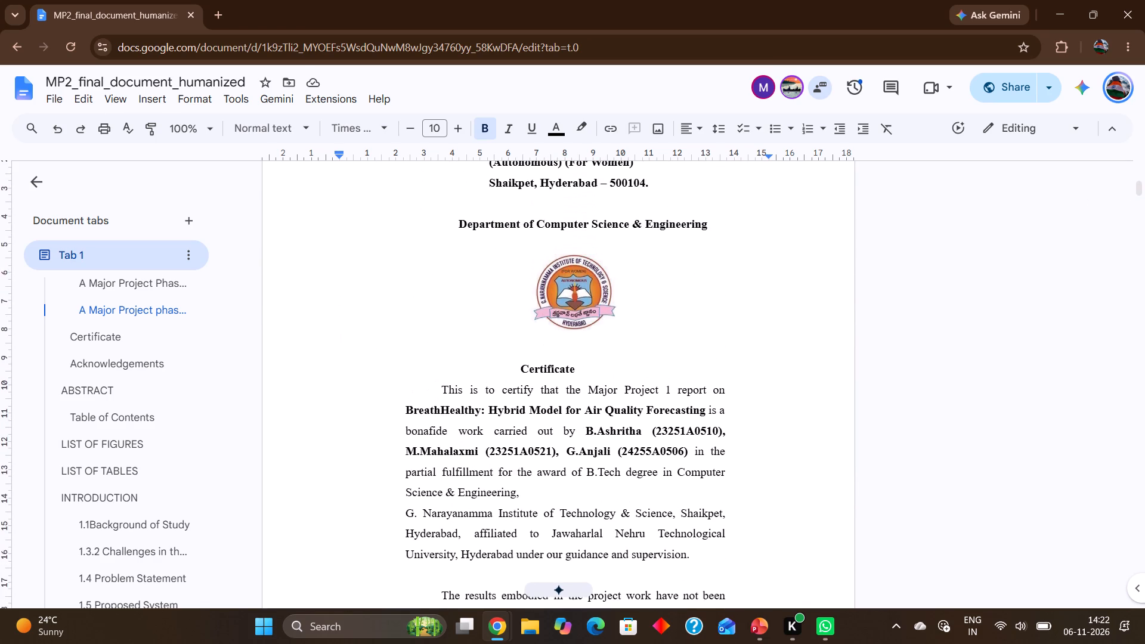
scroll(417, 215, up, 2)
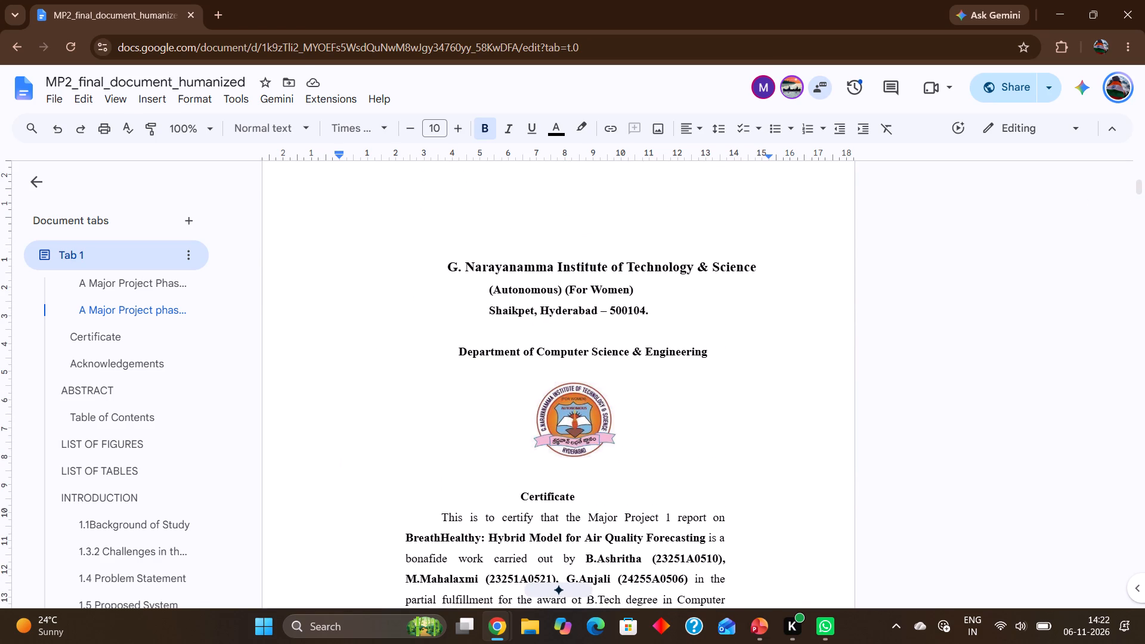
Delete the entire first certificate, from the institute heading through the signature block and the "Examiner" line on the following page.
drag(378, 201, 679, 565)
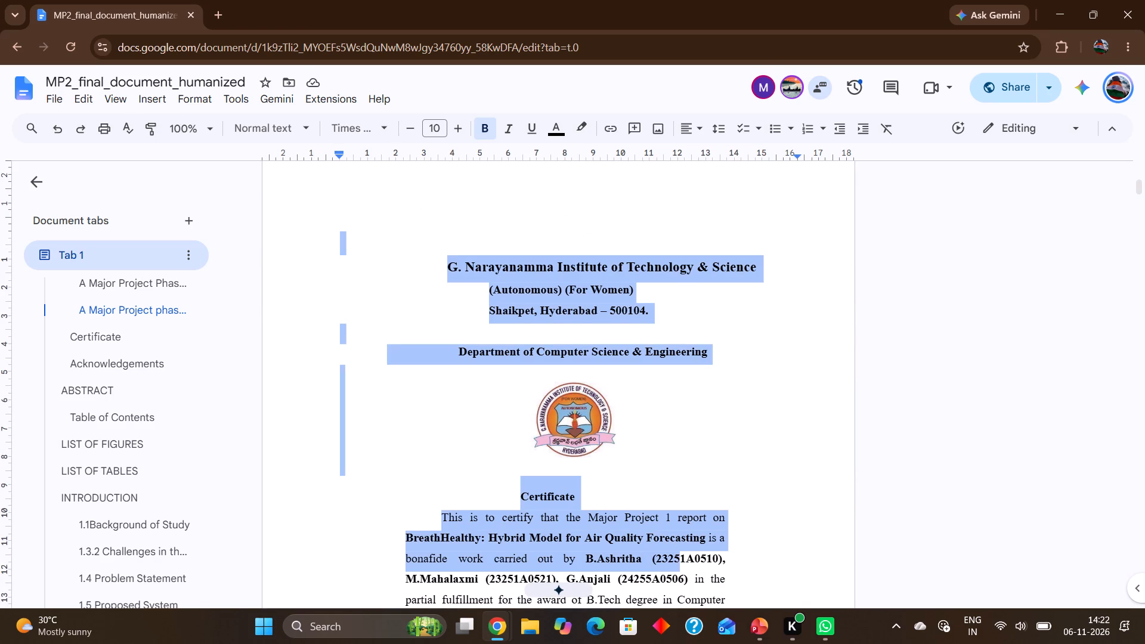
drag(679, 565, 735, 612)
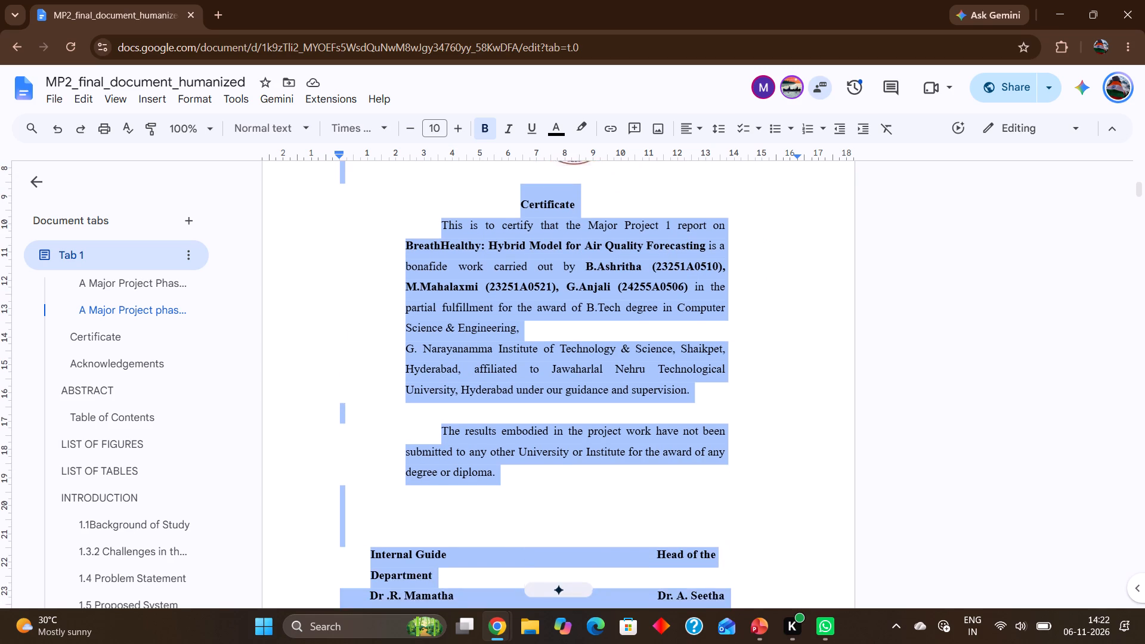
drag(735, 612, 676, 318)
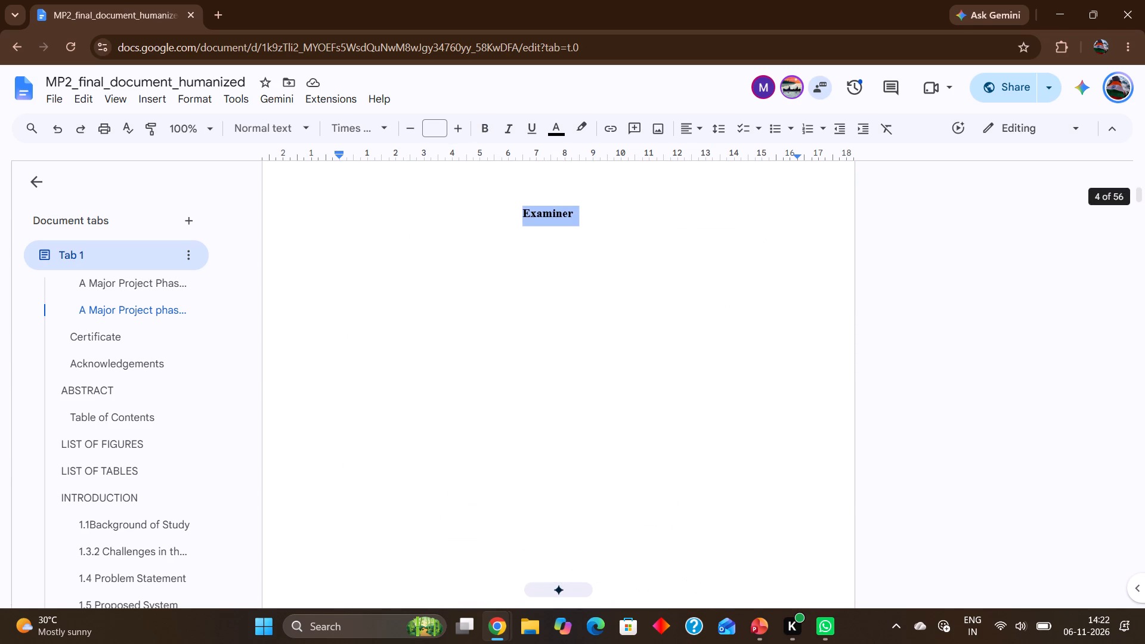
key(BackSpace)
Review the layout of the cover page, the second title page and the start of the Center of Excellence certificate page.
scroll(666, 296, up, 2)
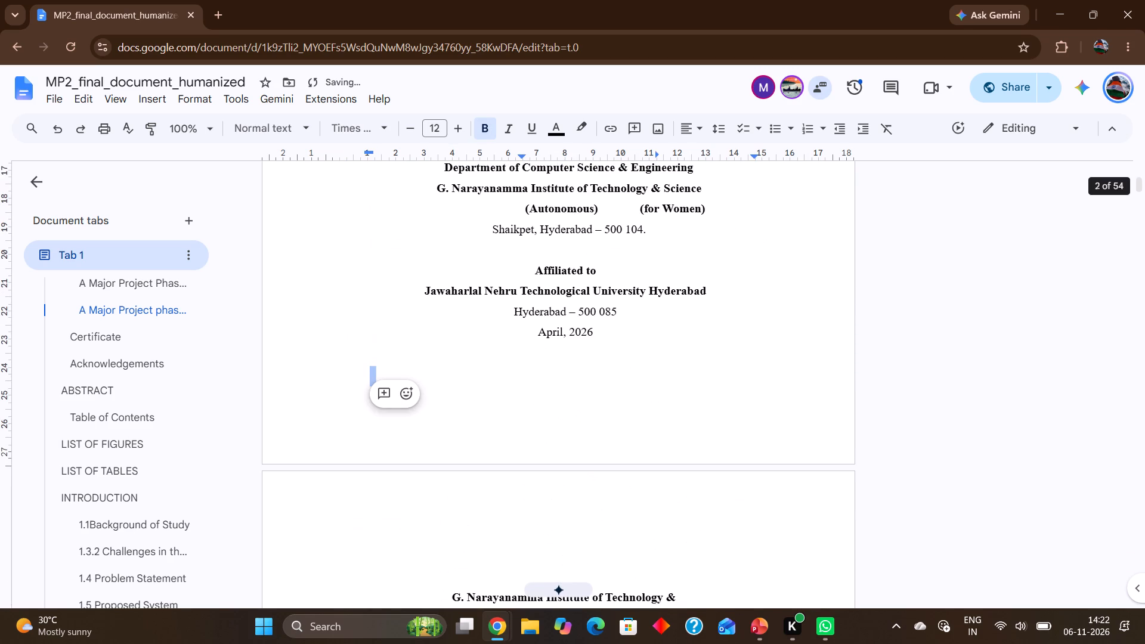
scroll(594, 367, up, 7)
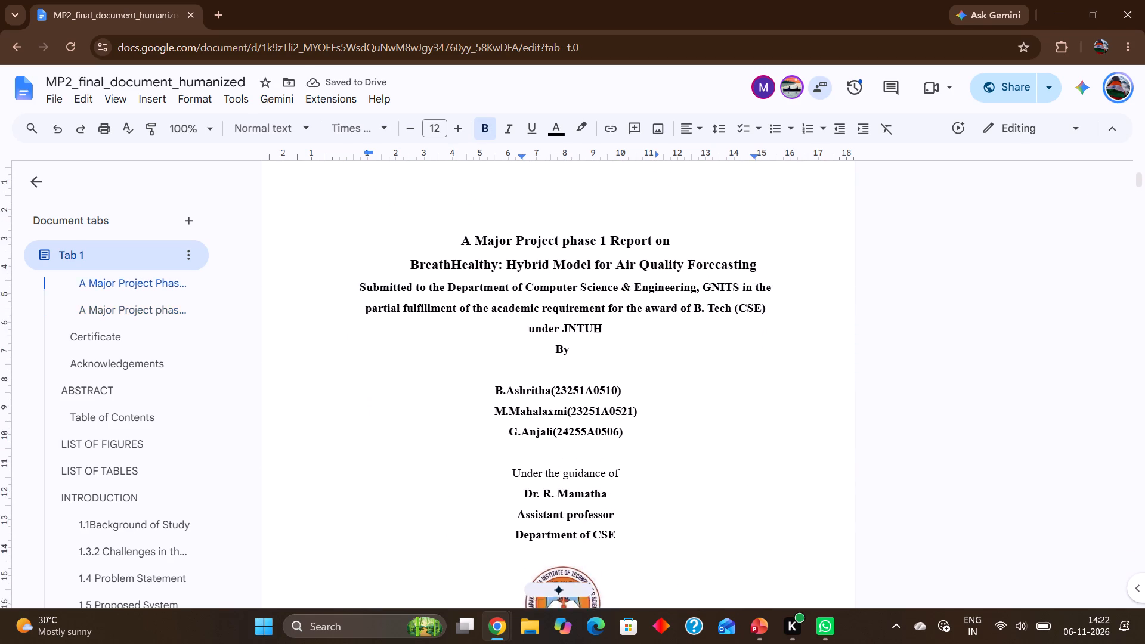
scroll(594, 367, up, 5)
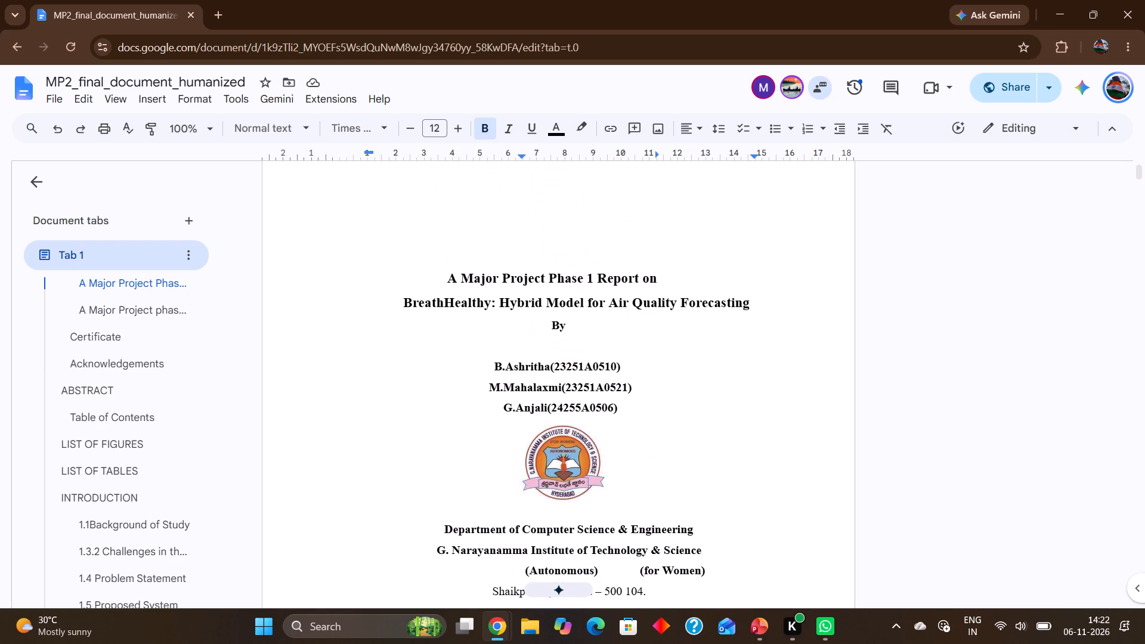
scroll(594, 367, up, 2)
scroll(630, 372, down, 3)
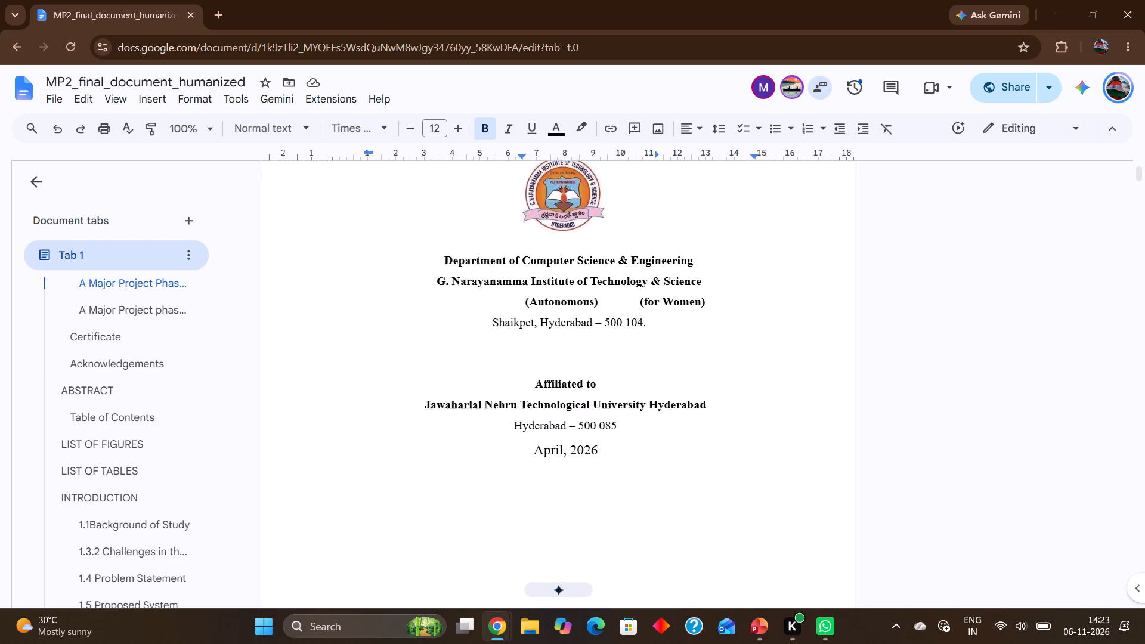
scroll(630, 372, down, 5)
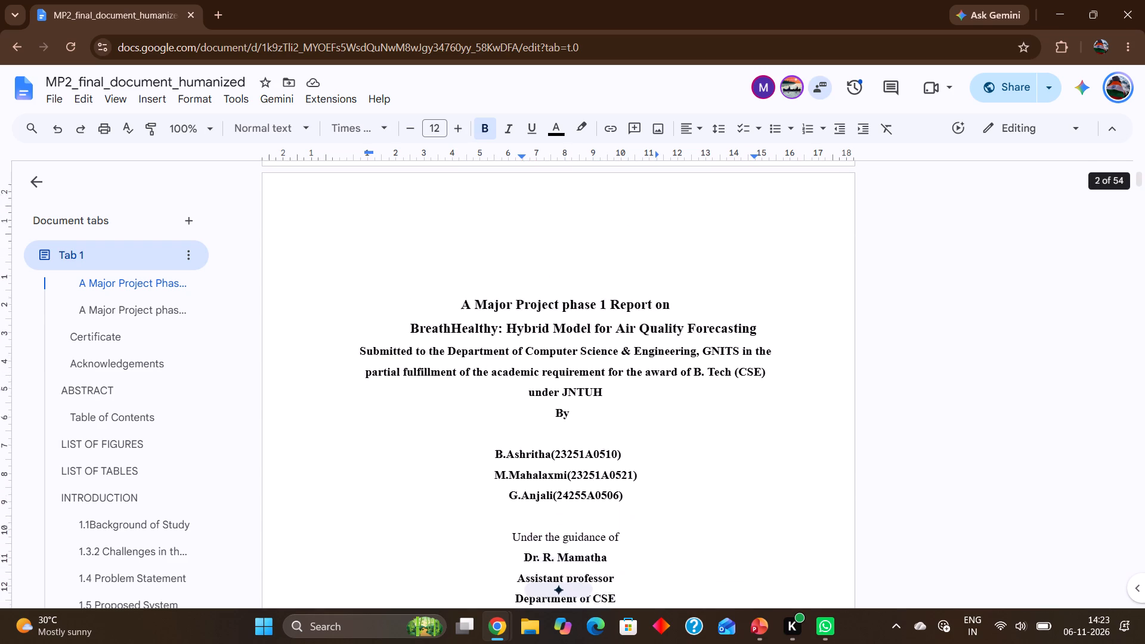
scroll(630, 372, down, 1)
scroll(630, 372, up, 4)
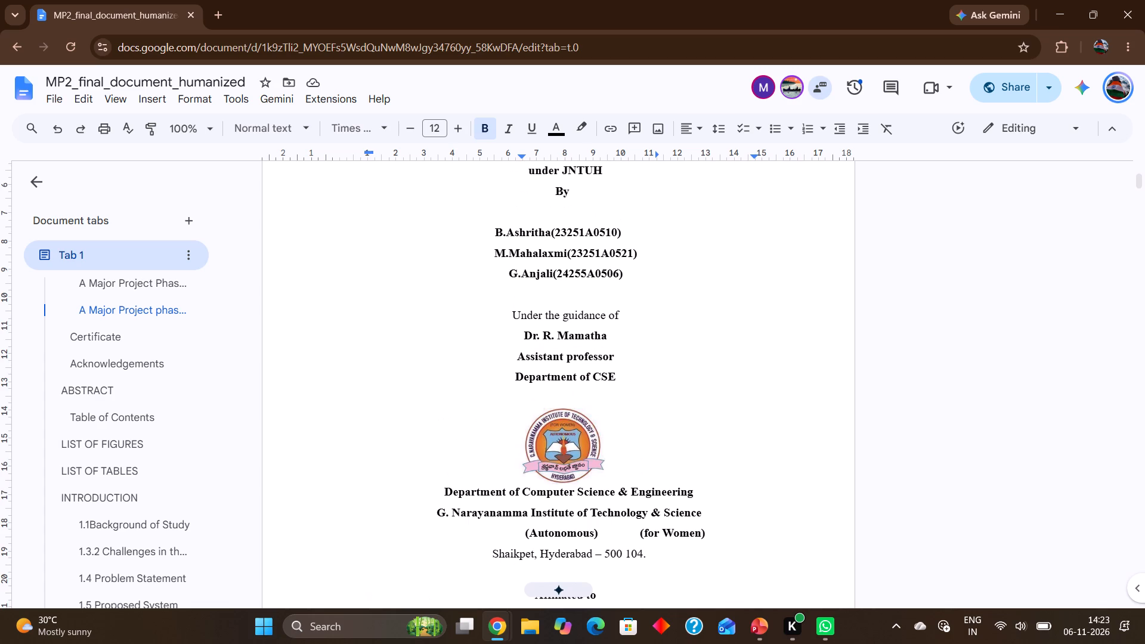
scroll(630, 372, up, 2)
scroll(630, 372, down, 4)
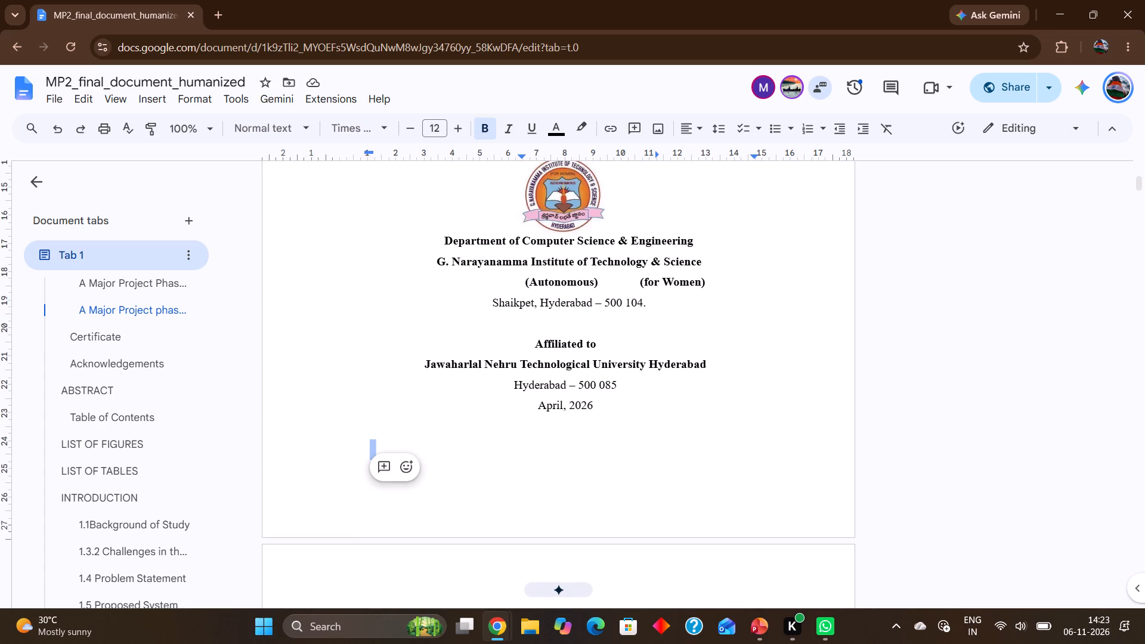
scroll(630, 372, down, 3)
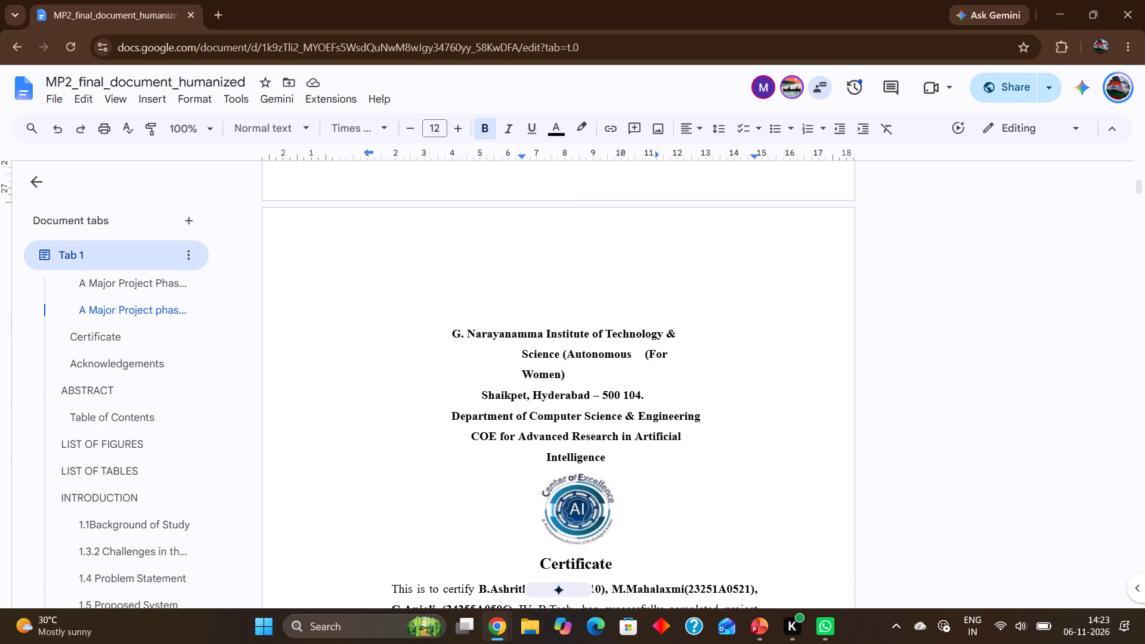
scroll(630, 372, up, 1)
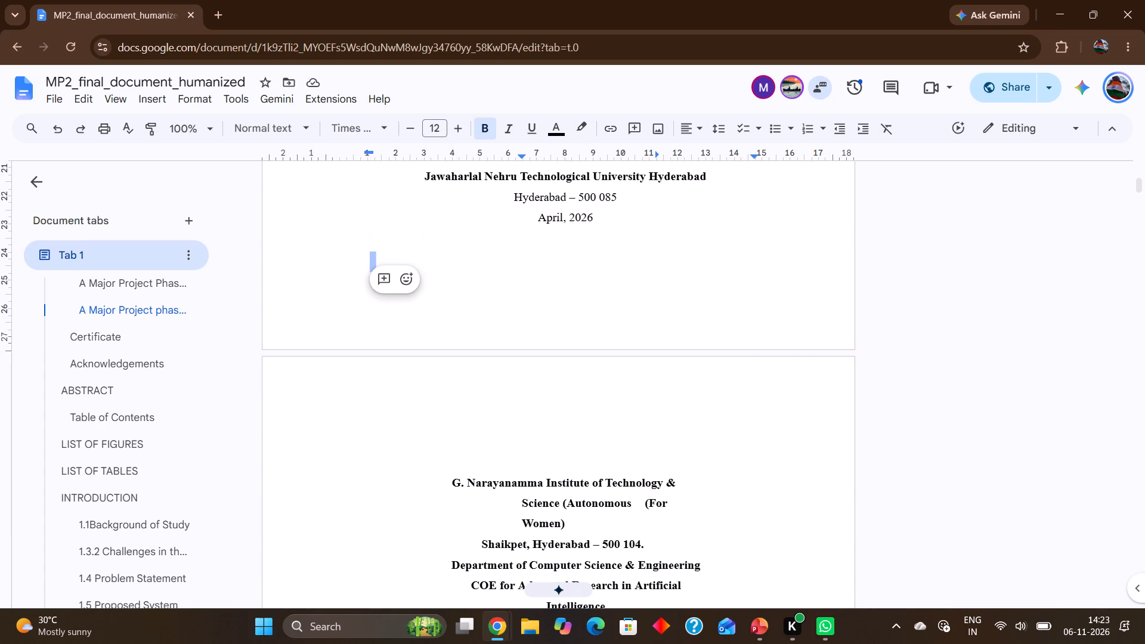
Insert four blank lines below the "April, 2026" date at the end of the second title page.
click(477, 260)
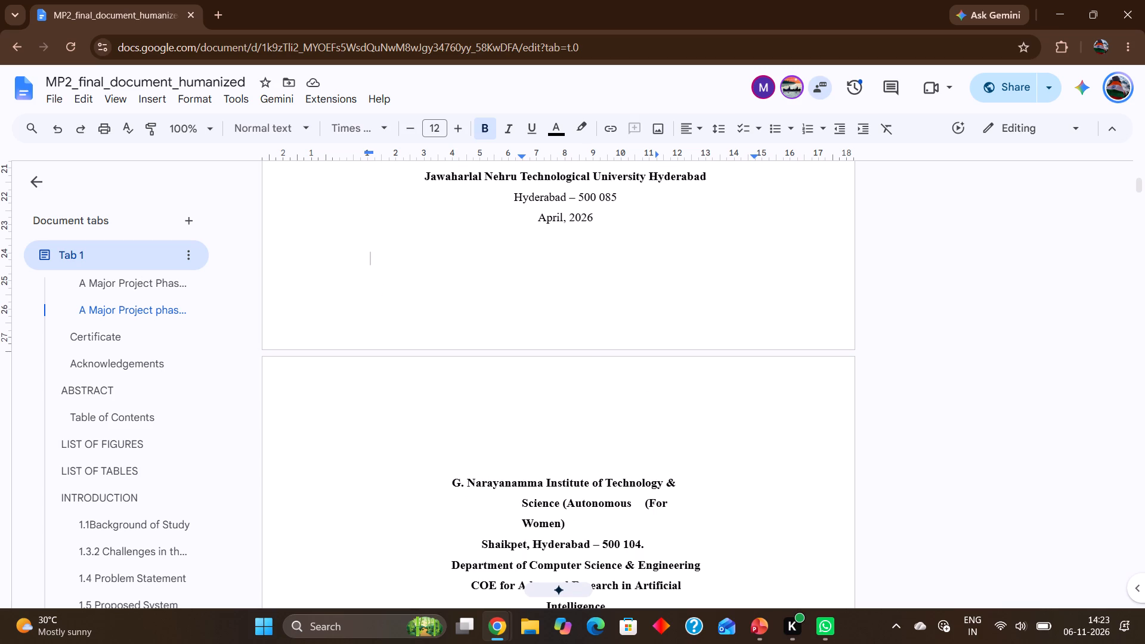
scroll(477, 260, up, 4)
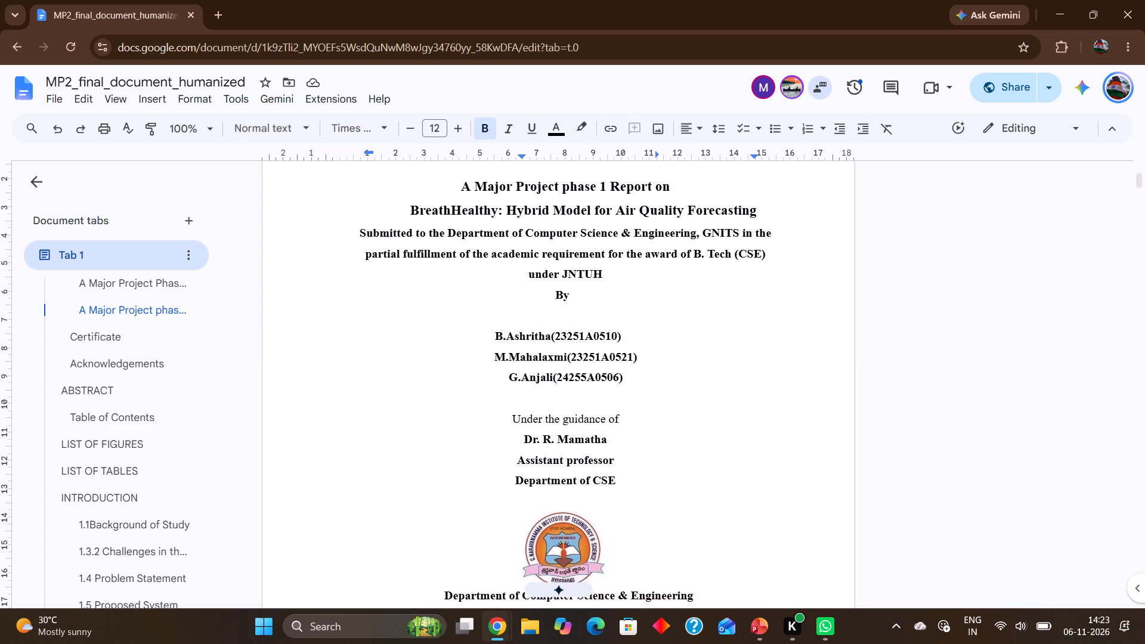
scroll(477, 260, up, 2)
scroll(477, 260, down, 2)
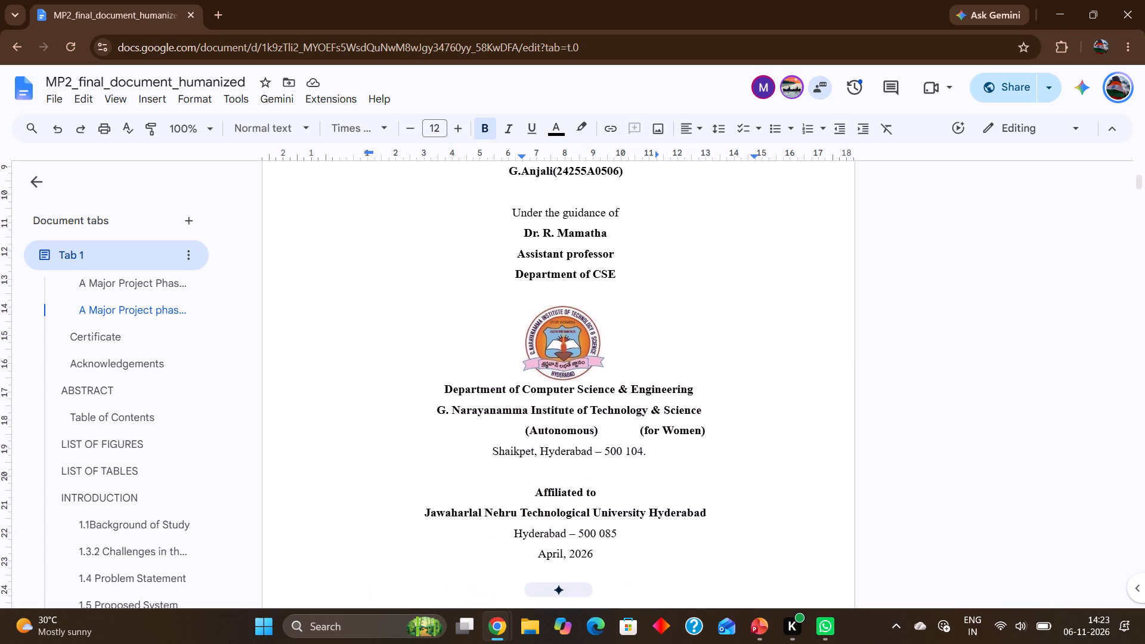
scroll(477, 260, down, 3)
key(Return)
key(Return)
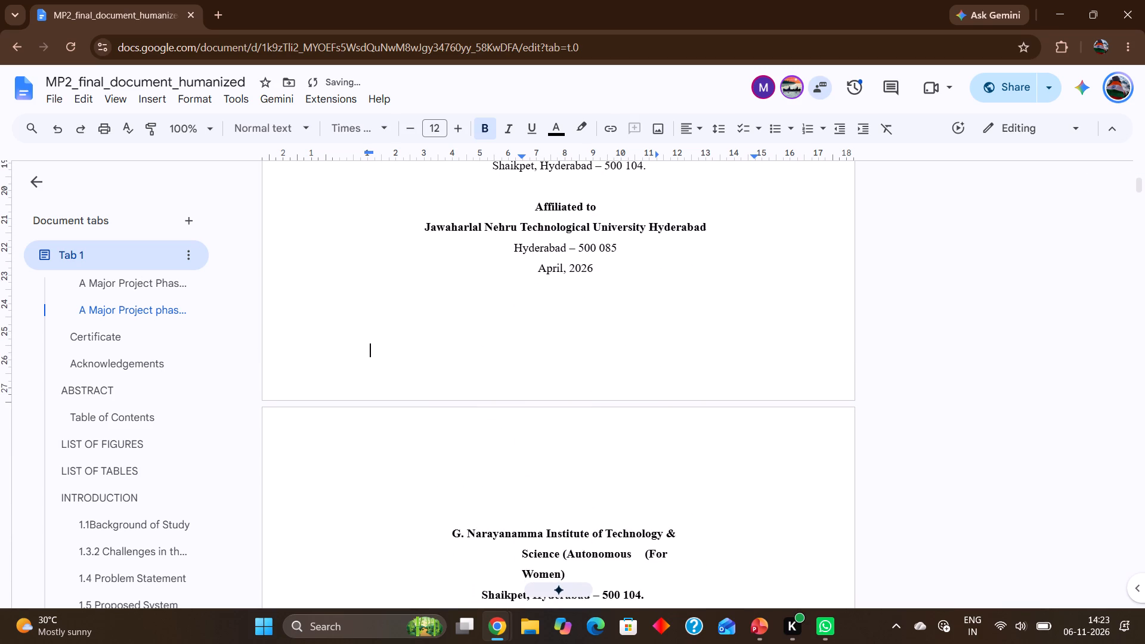
key(Return)
key(Return)
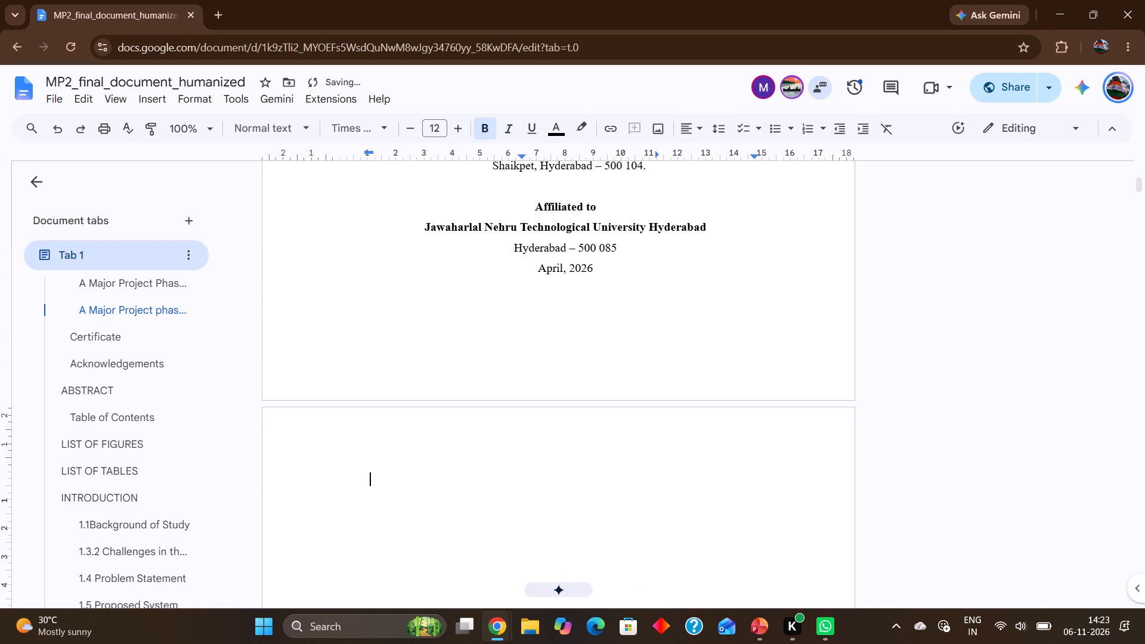
Review the page layout from the end of the second title page through the certificate and acknowledgements to the abstract.
scroll(537, 263, down, 12)
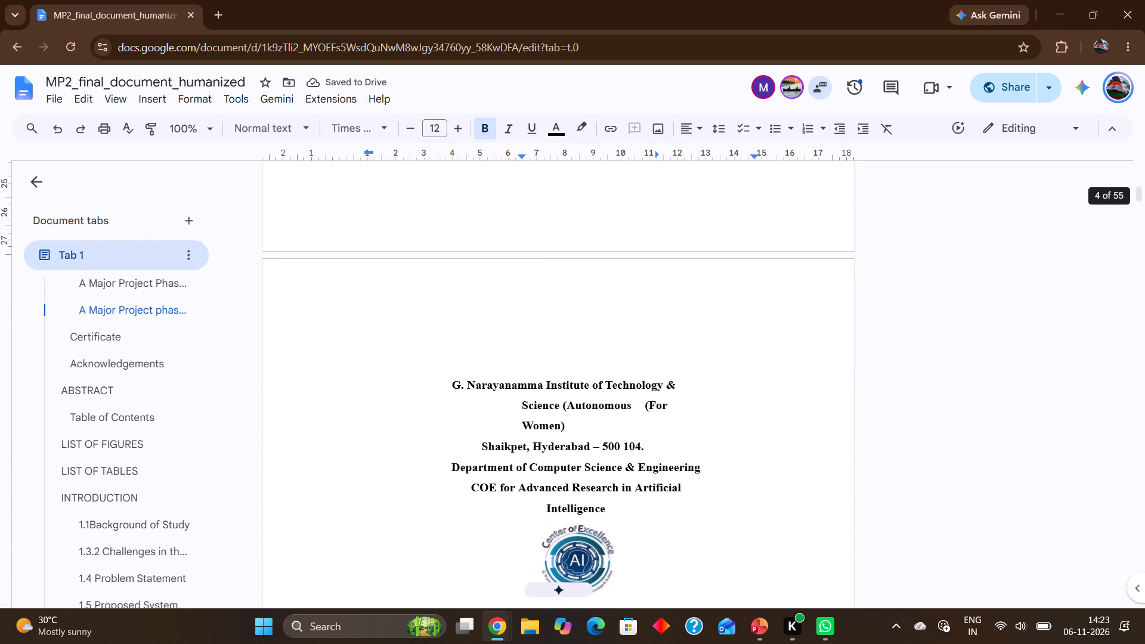
scroll(537, 263, up, 9)
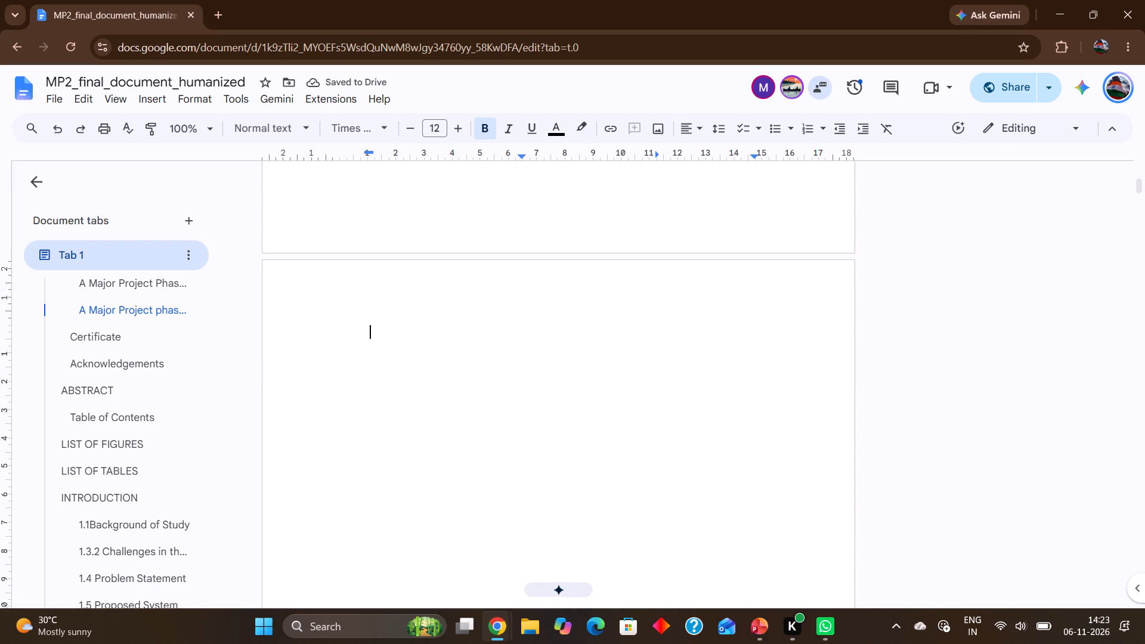
scroll(537, 263, up, 1)
scroll(537, 263, down, 9)
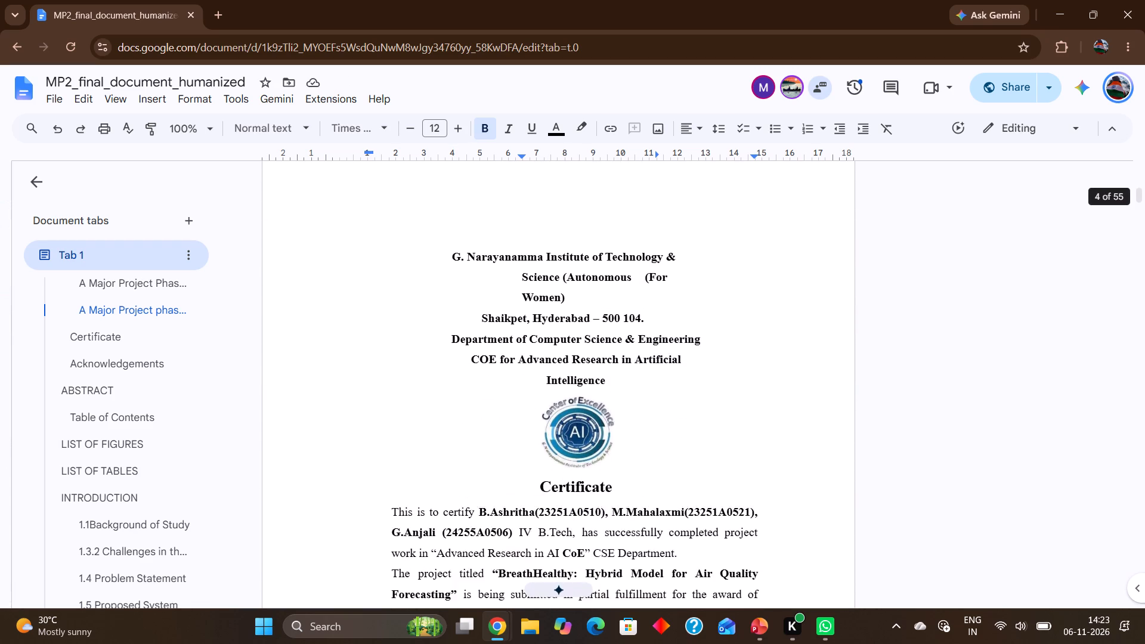
scroll(537, 263, down, 10)
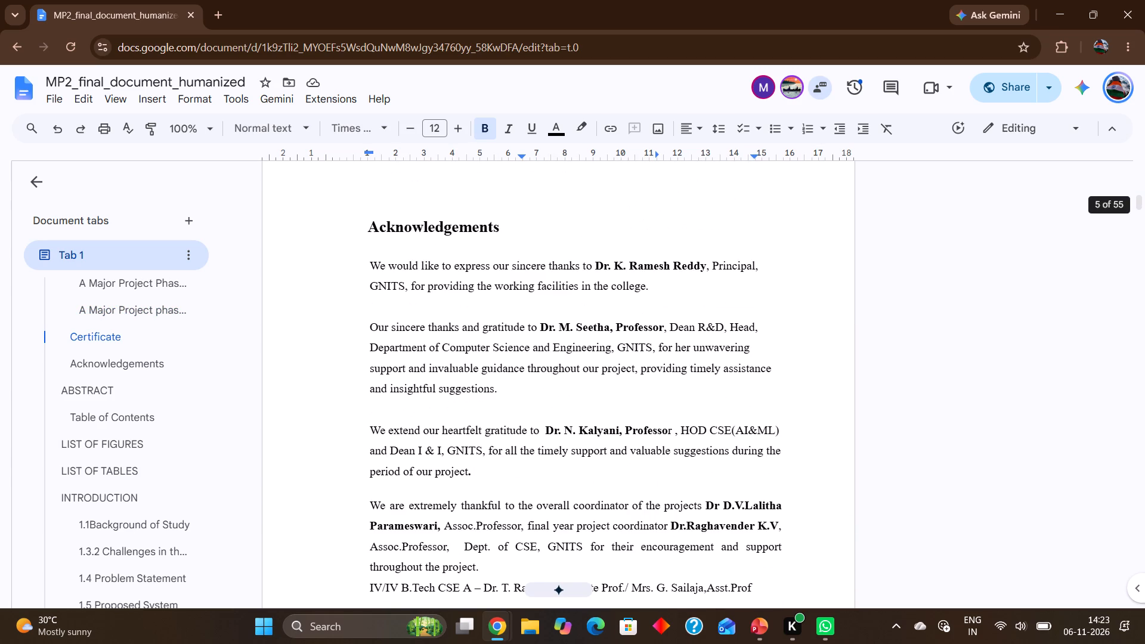
scroll(537, 263, down, 7)
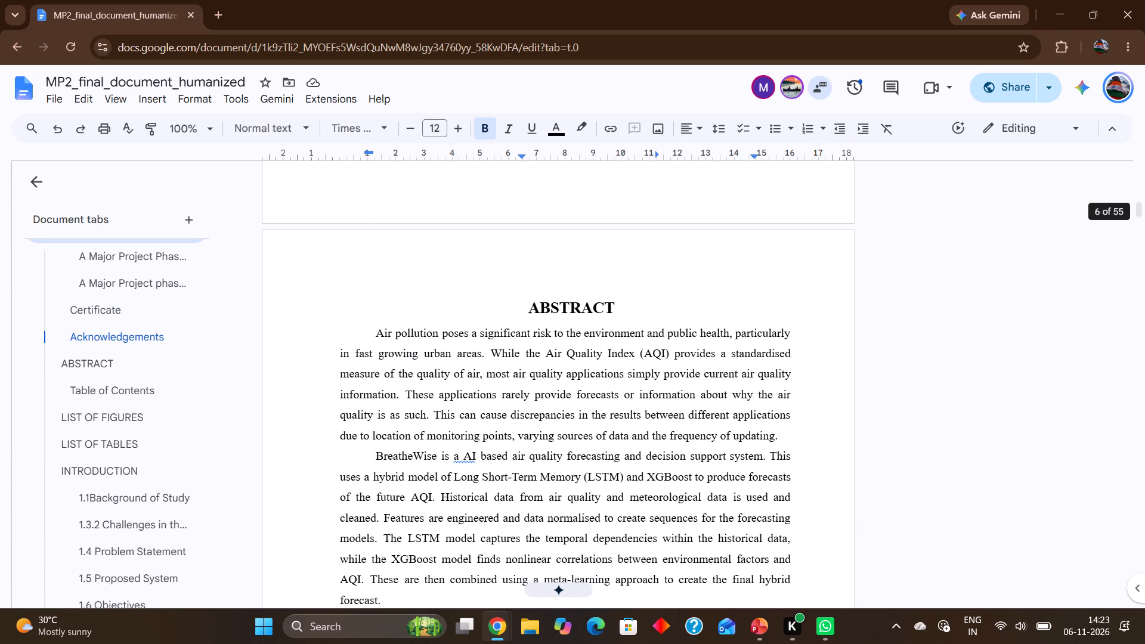
Compare the layout of the cover page, the second title page and the page following it.
scroll(537, 263, up, 12)
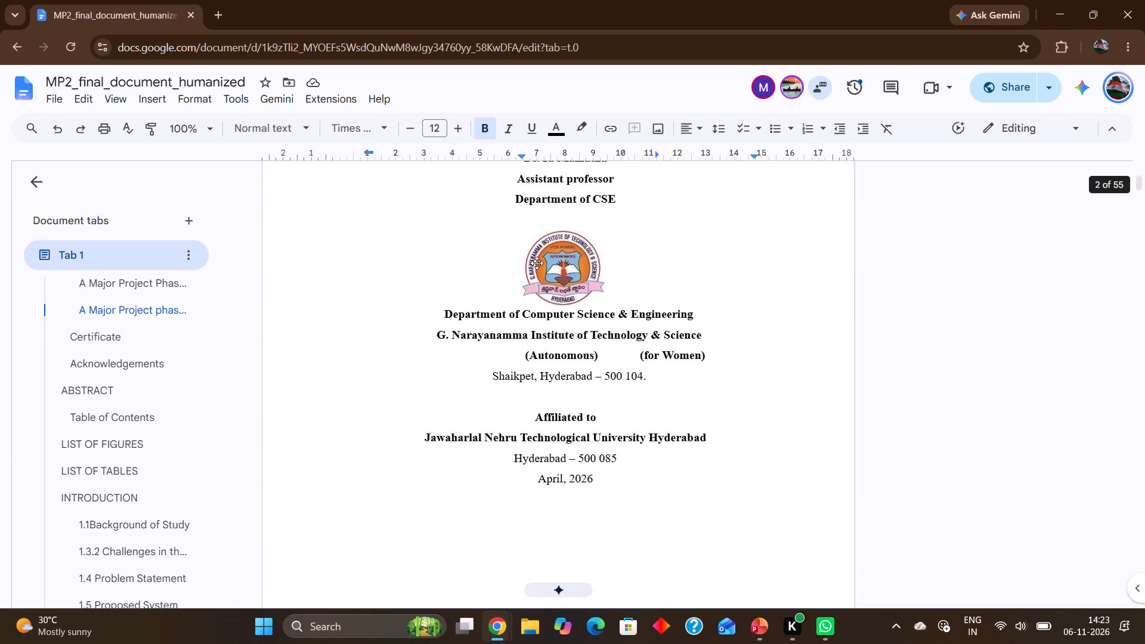
scroll(537, 263, up, 2)
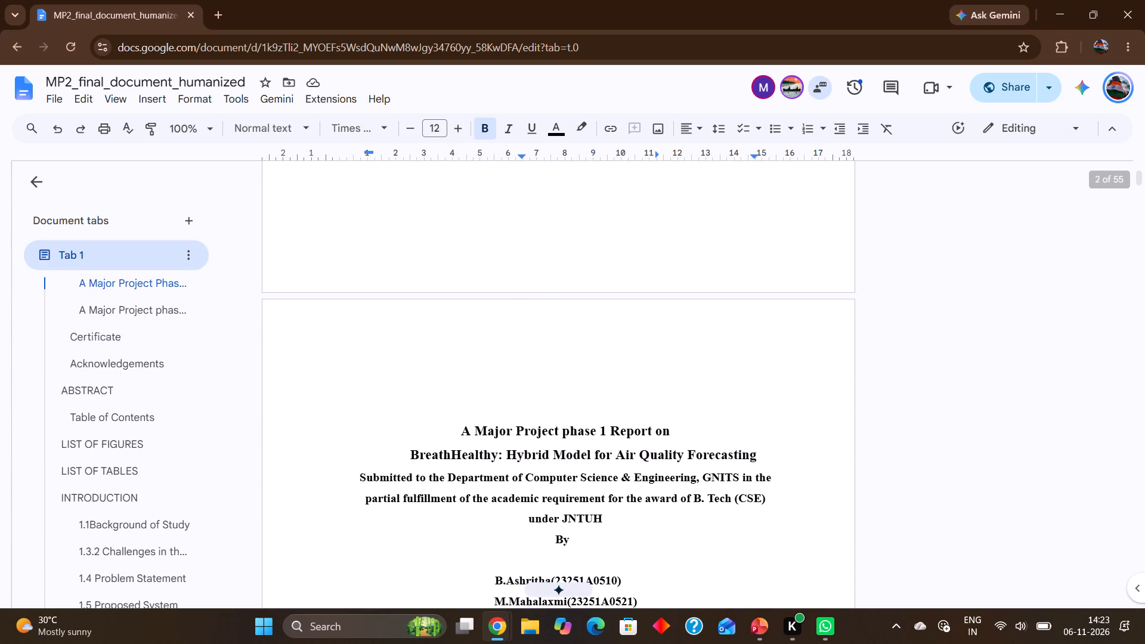
scroll(537, 263, up, 7)
scroll(537, 263, down, 10)
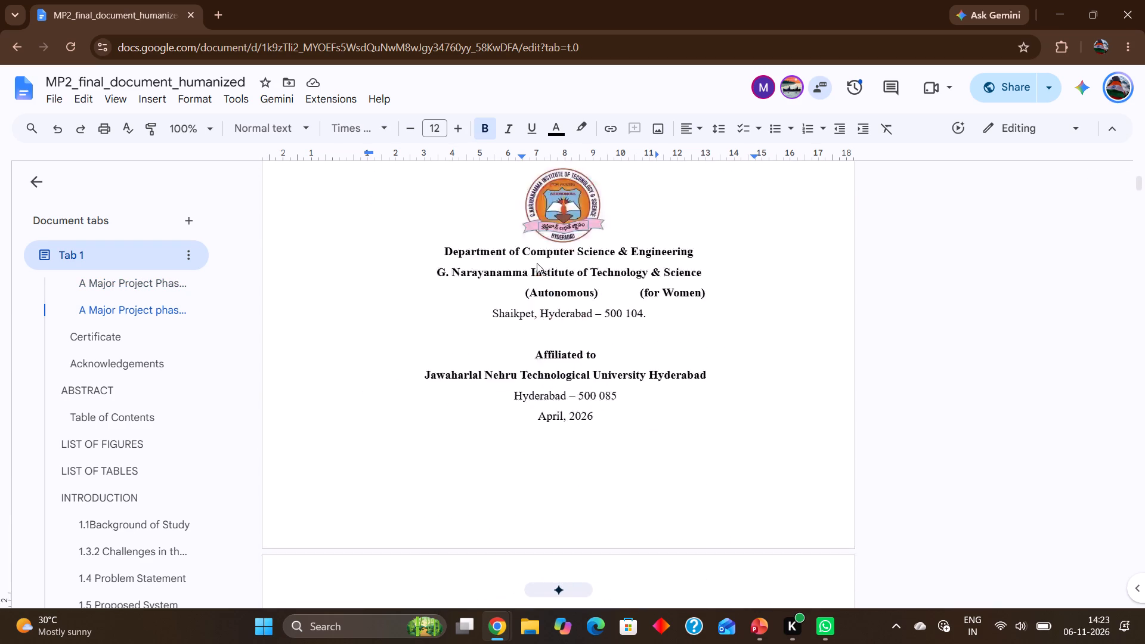
scroll(537, 263, down, 5)
scroll(537, 263, up, 5)
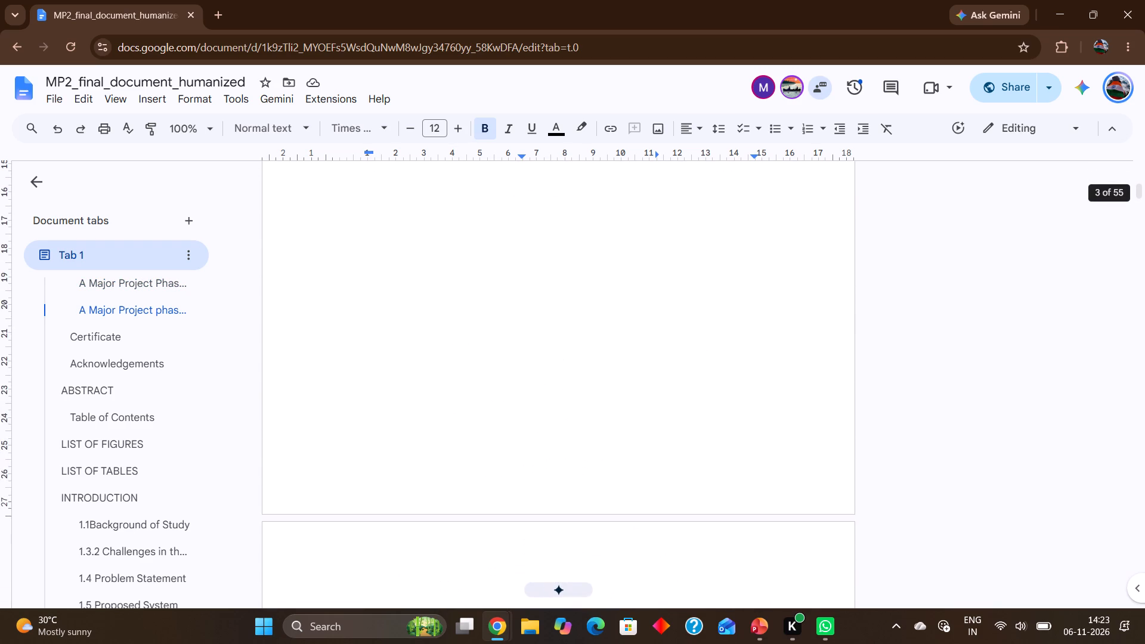
scroll(537, 263, up, 7)
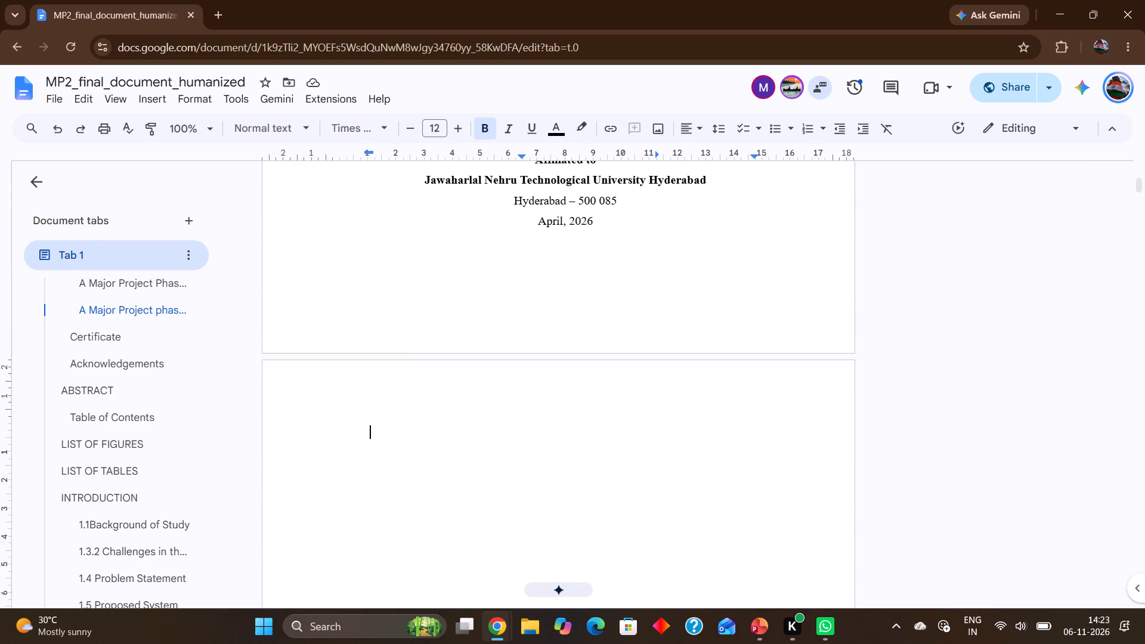
scroll(537, 263, down, 7)
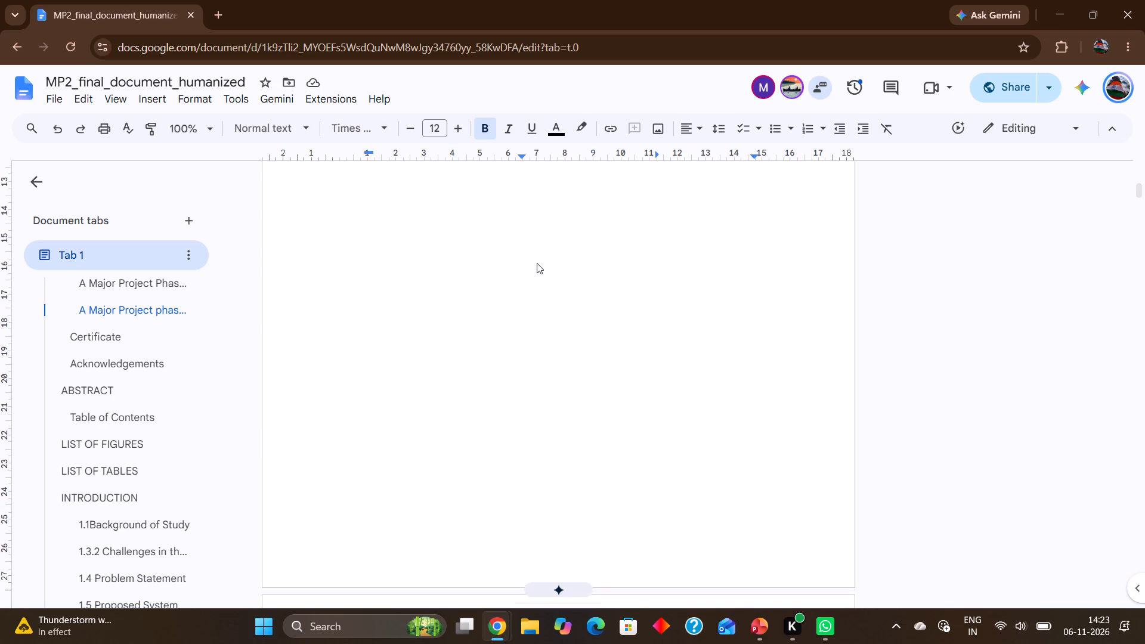
scroll(537, 263, down, 1)
scroll(537, 263, up, 17)
scroll(619, 387, down, 1)
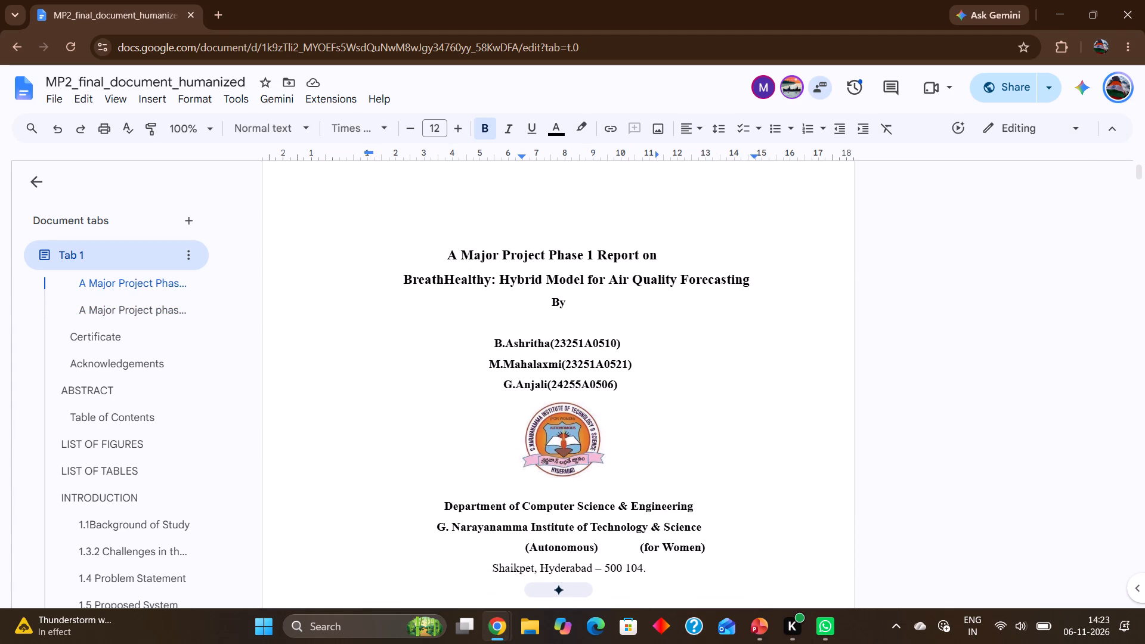
scroll(619, 387, down, 3)
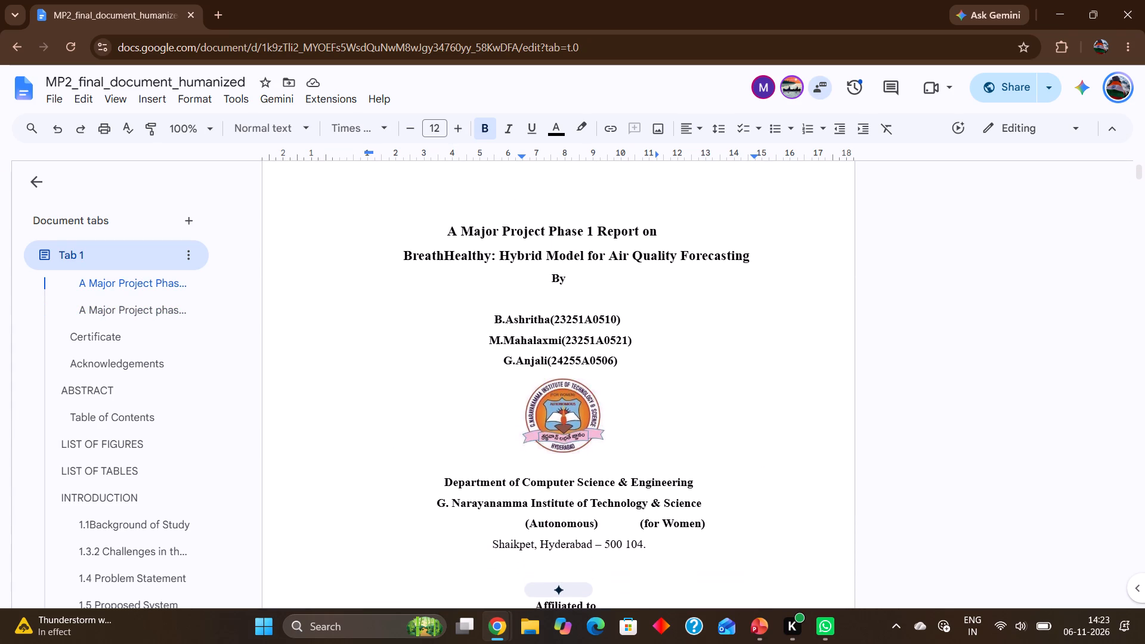
scroll(619, 387, down, 1)
scroll(619, 387, up, 1)
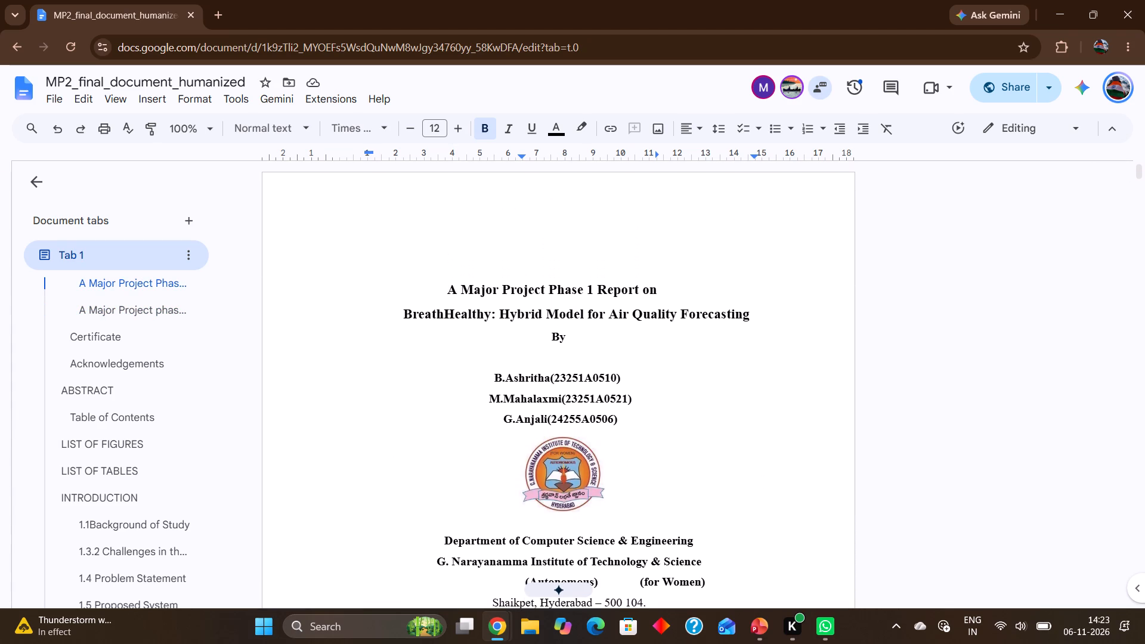
Delete the word "Major" from the "A Major Project Phase 1 Report on" heading on the cover page.
drag(435, 287, 640, 278)
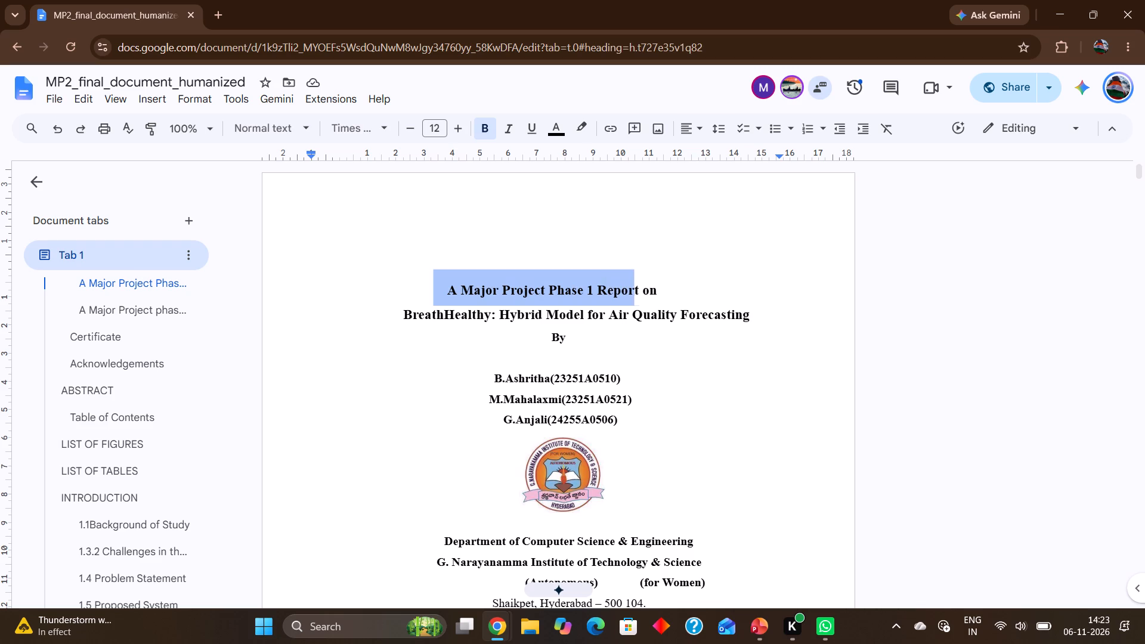
drag(640, 278, 674, 277)
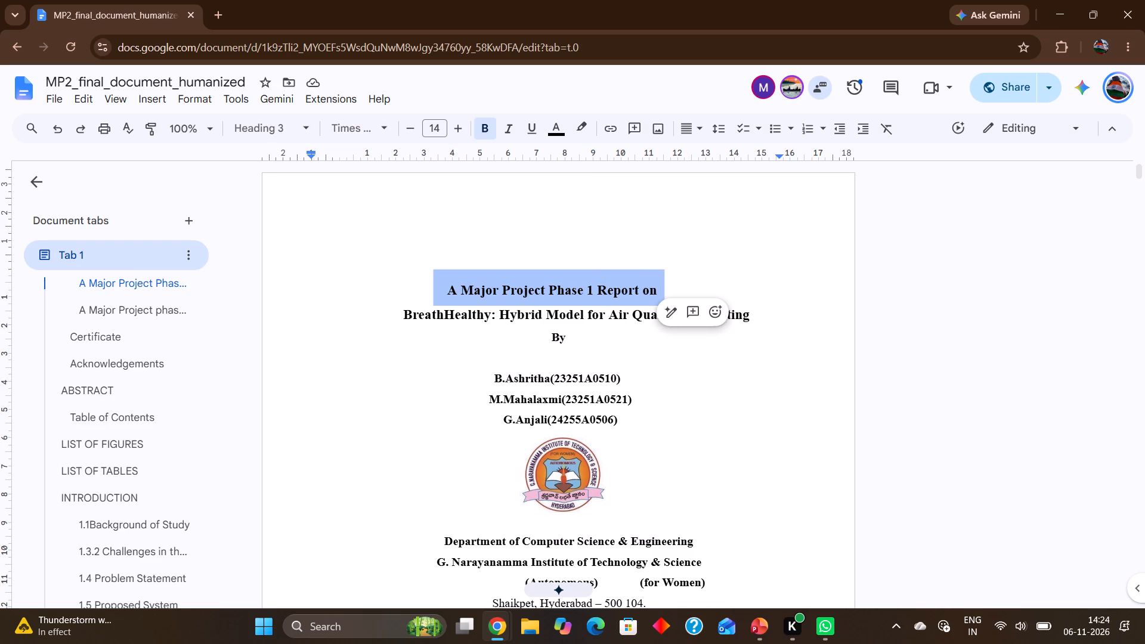
click(497, 292)
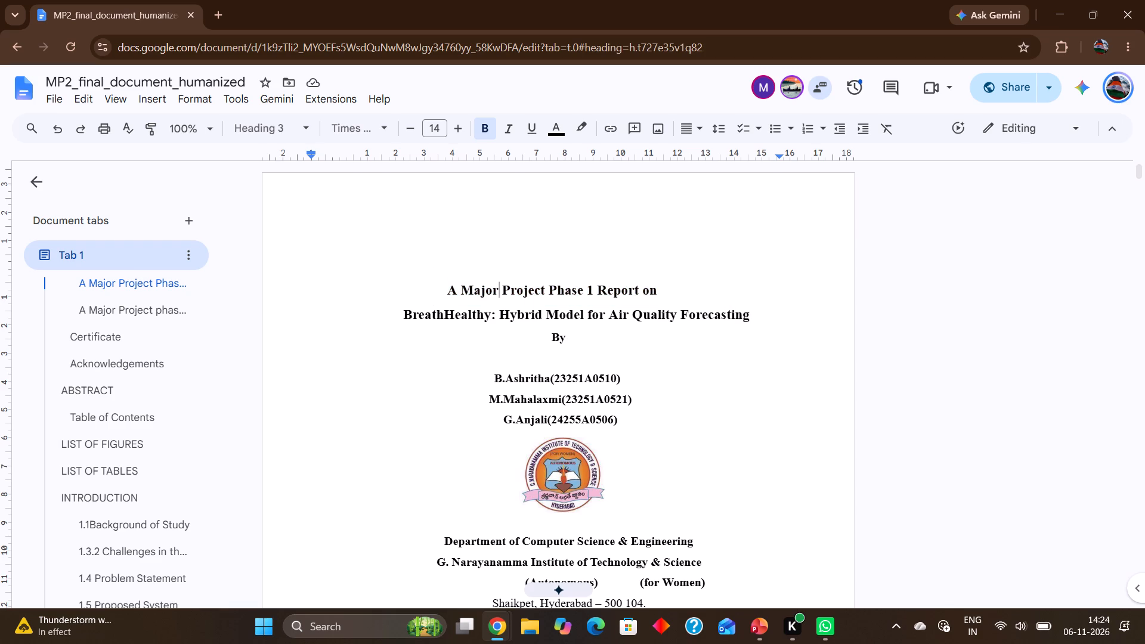
key(BackSpace)
key(BackSpace)
key(BackSpace)
key(BackSpace)
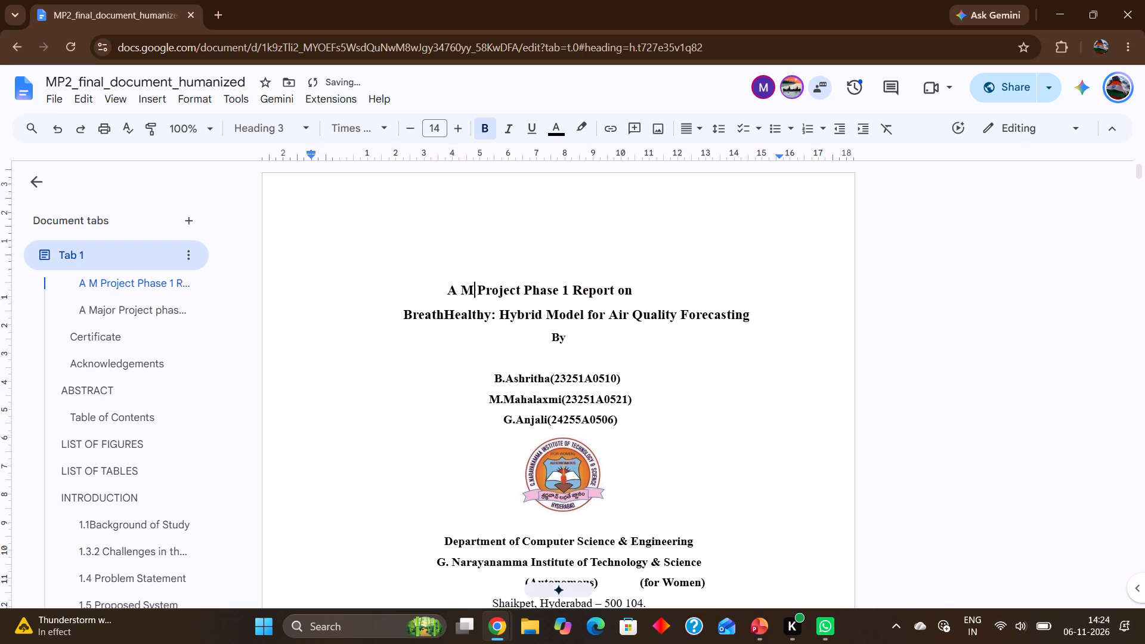
key(BackSpace)
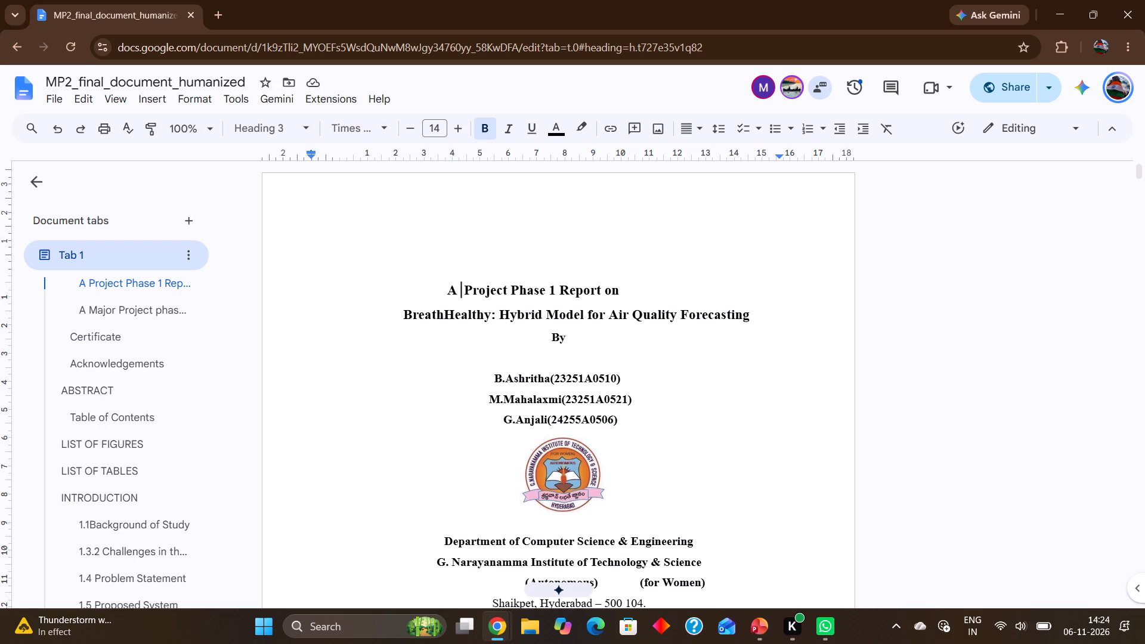
key(Left)
key(Left)
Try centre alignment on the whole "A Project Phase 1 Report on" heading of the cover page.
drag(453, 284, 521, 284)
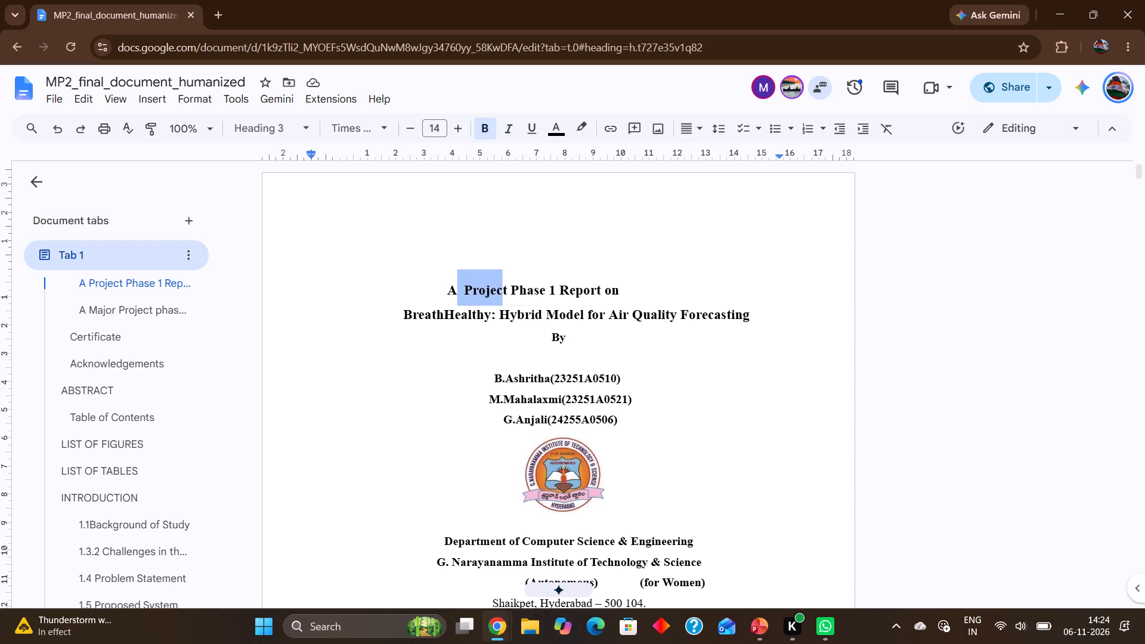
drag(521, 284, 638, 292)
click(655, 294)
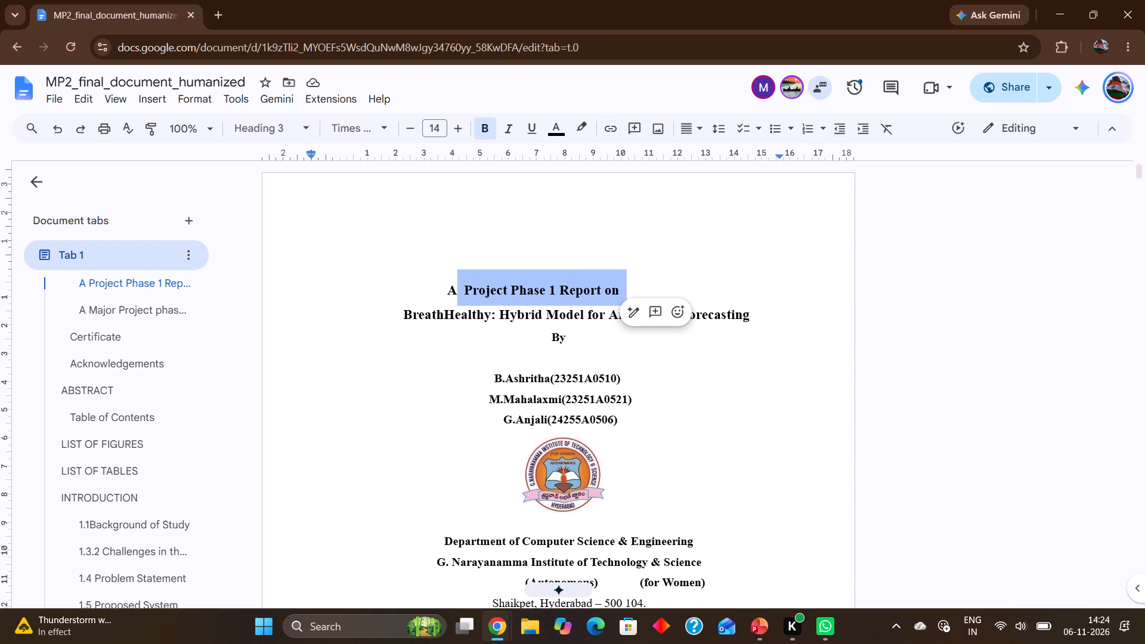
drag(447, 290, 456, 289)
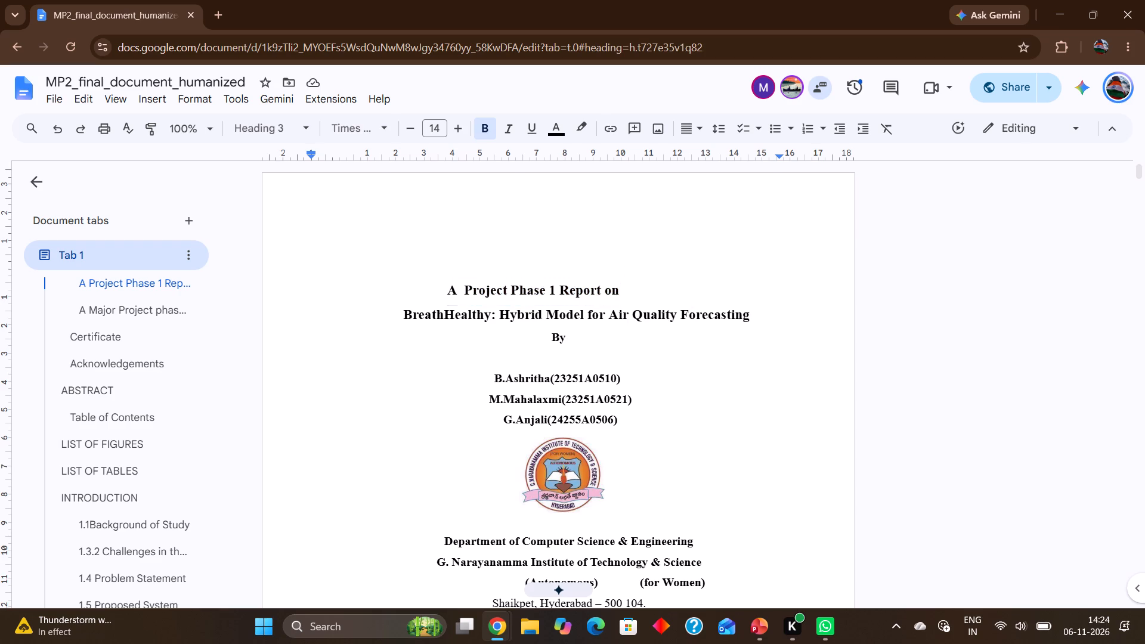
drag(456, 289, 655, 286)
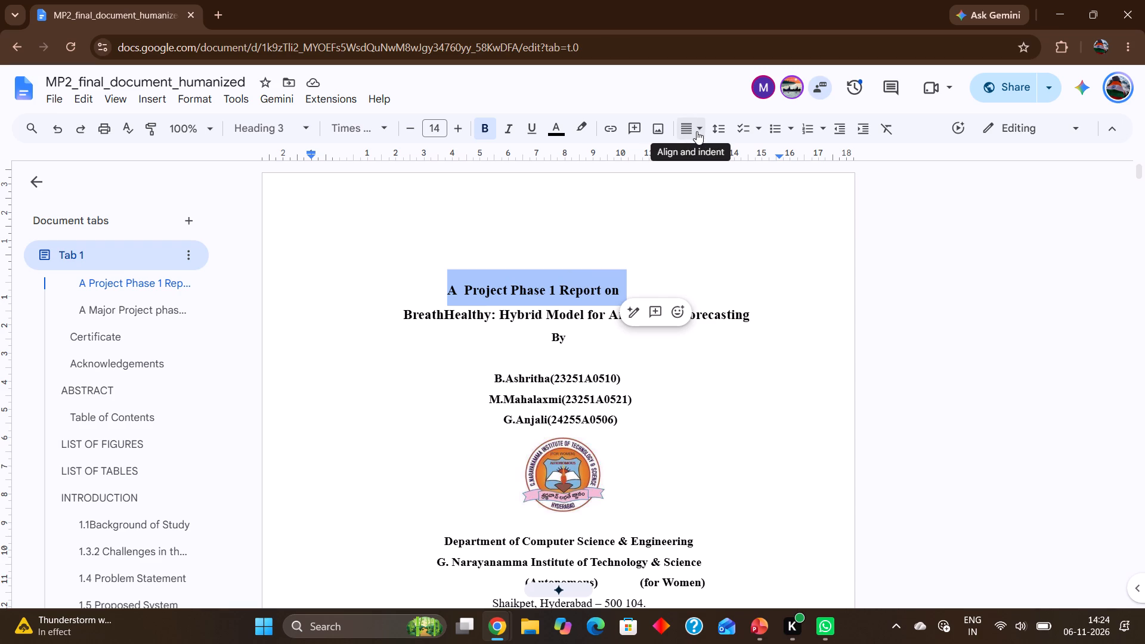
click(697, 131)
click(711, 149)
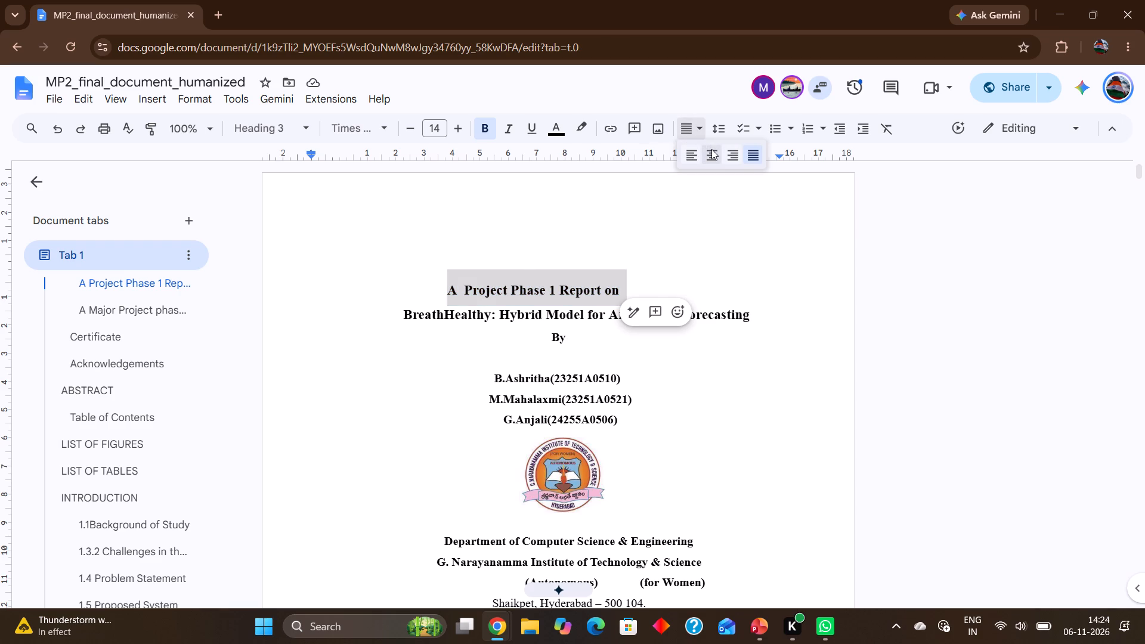
Left-align the cover page's "A Project Phase 1 Report on" heading and shift it towards the page centre with seven leading spaces.
click(697, 131)
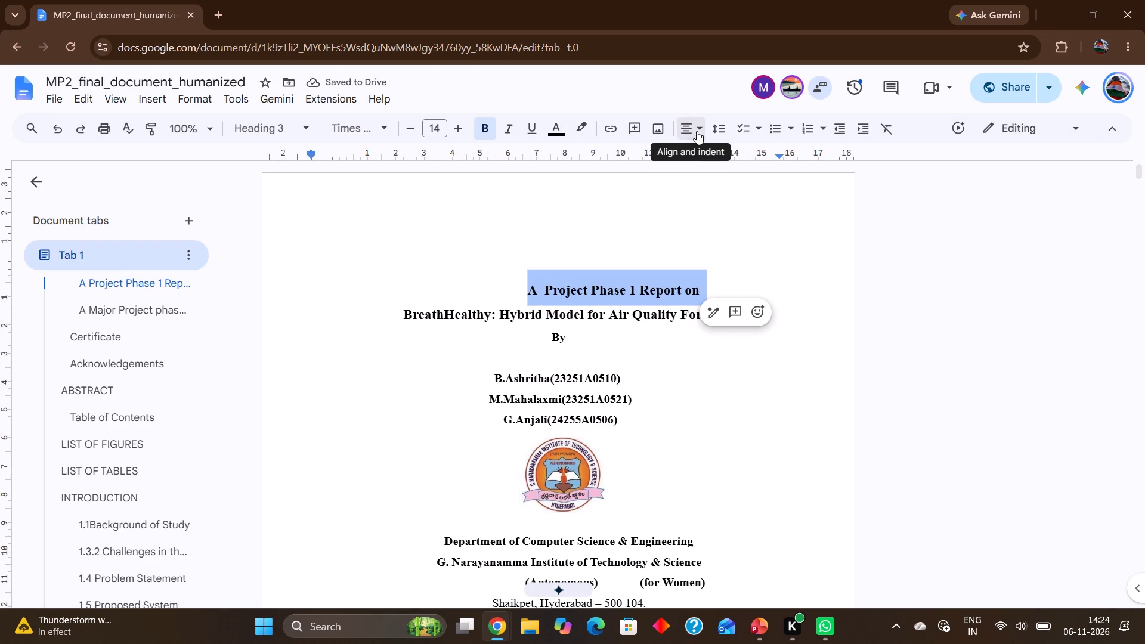
click(693, 155)
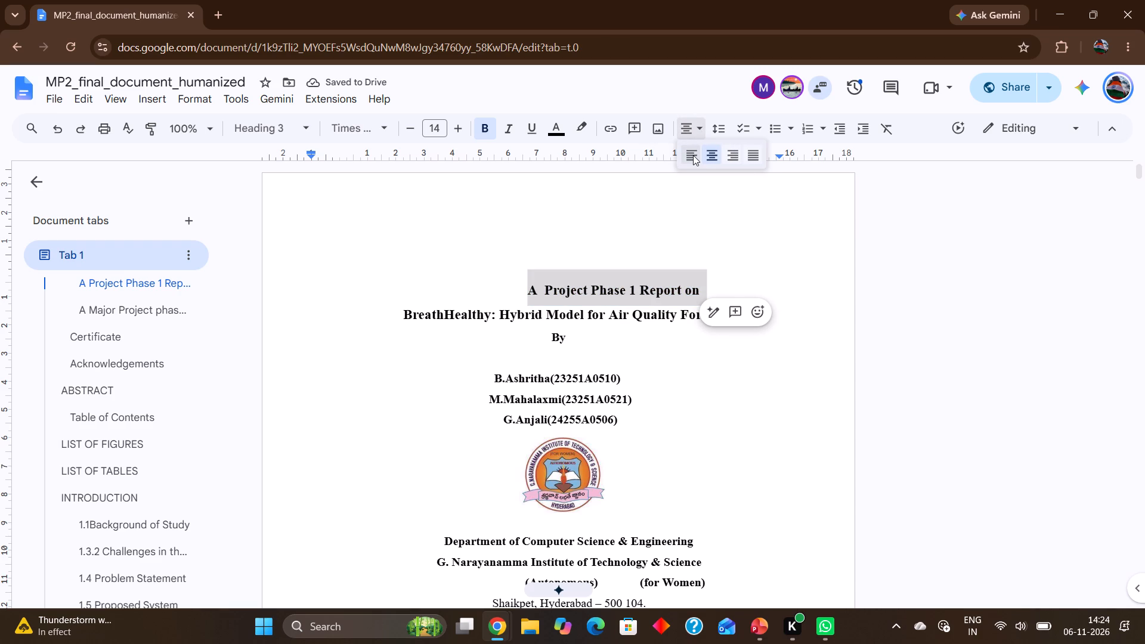
click(442, 295)
key(space)
key(space)
key(space)
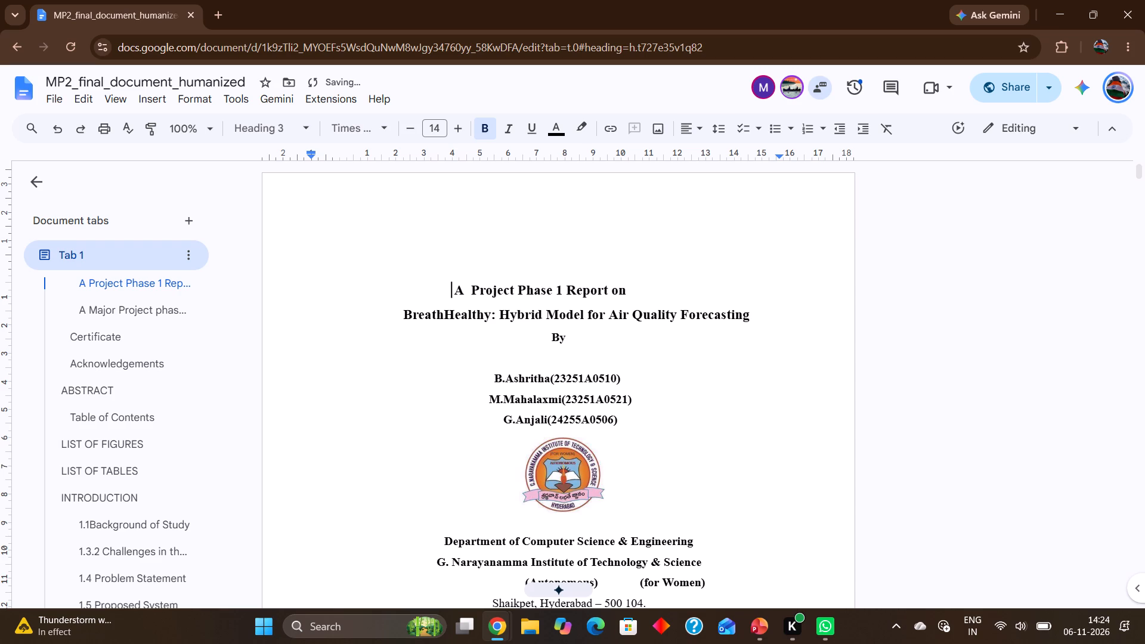
key(space)
key(space)
key(space)
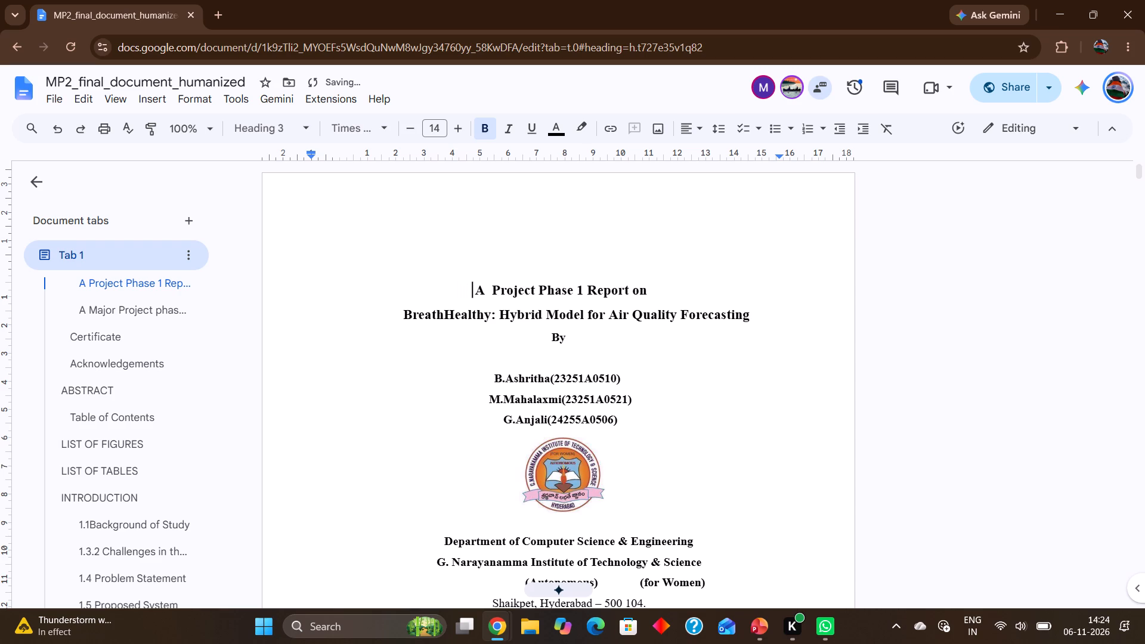
key(space)
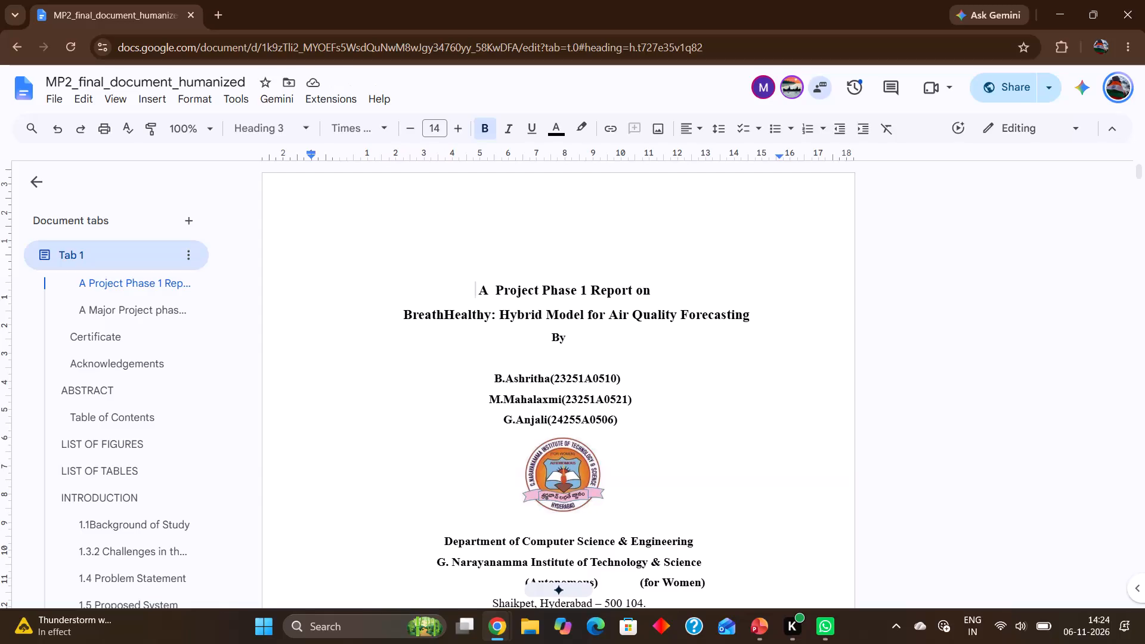
Examine the cover page from the report heading down to the affiliation lines.
scroll(699, 475, down, 1)
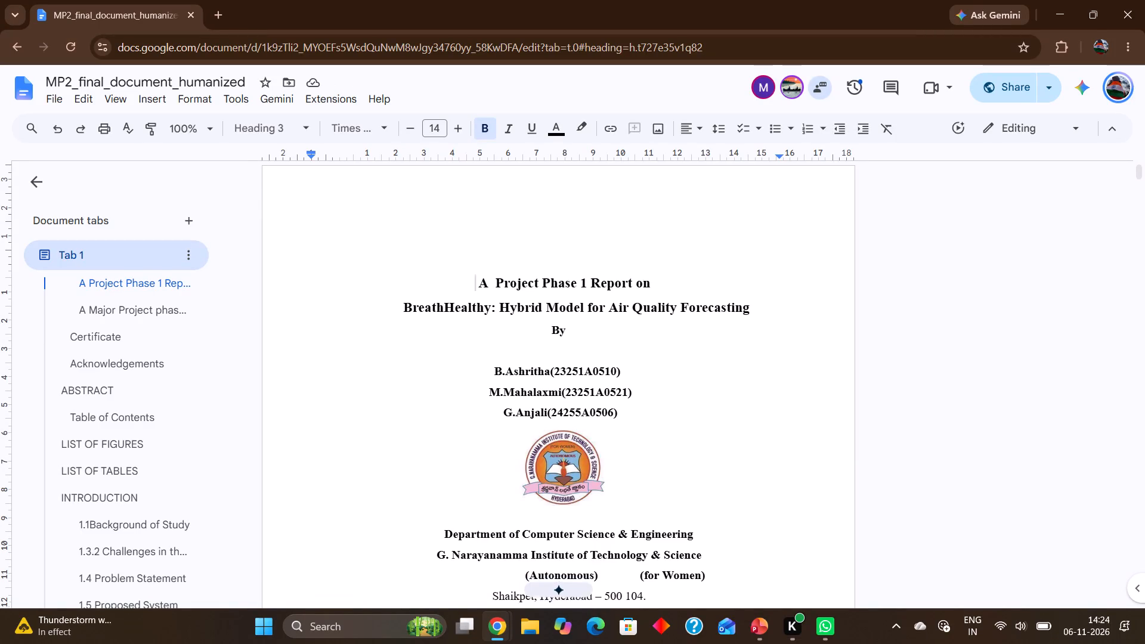
scroll(699, 475, down, 2)
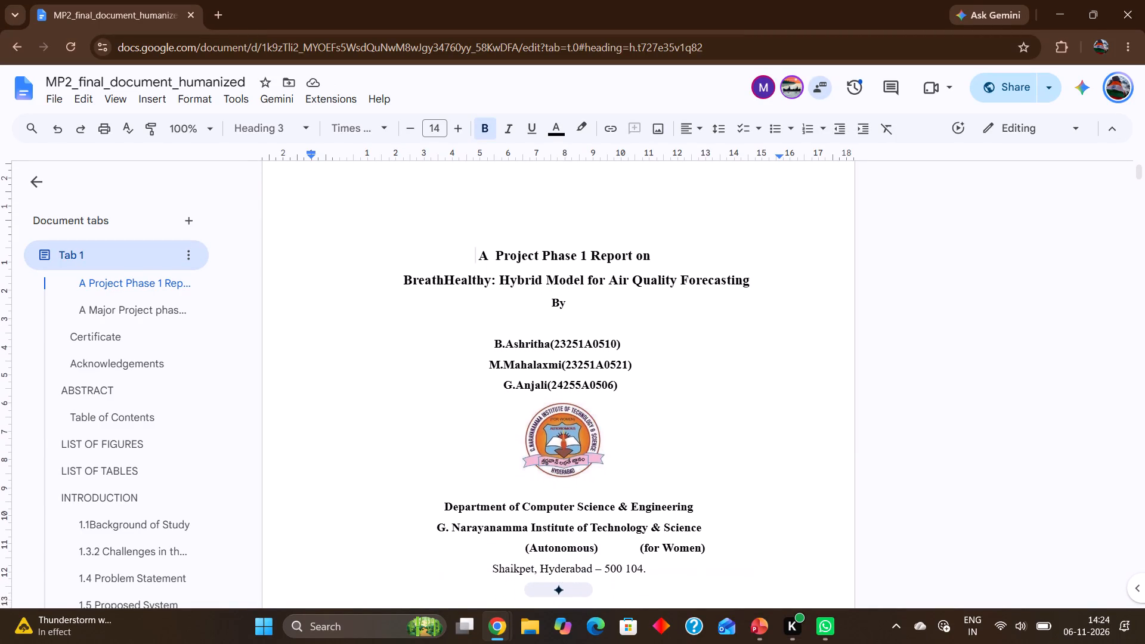
scroll(699, 475, down, 3)
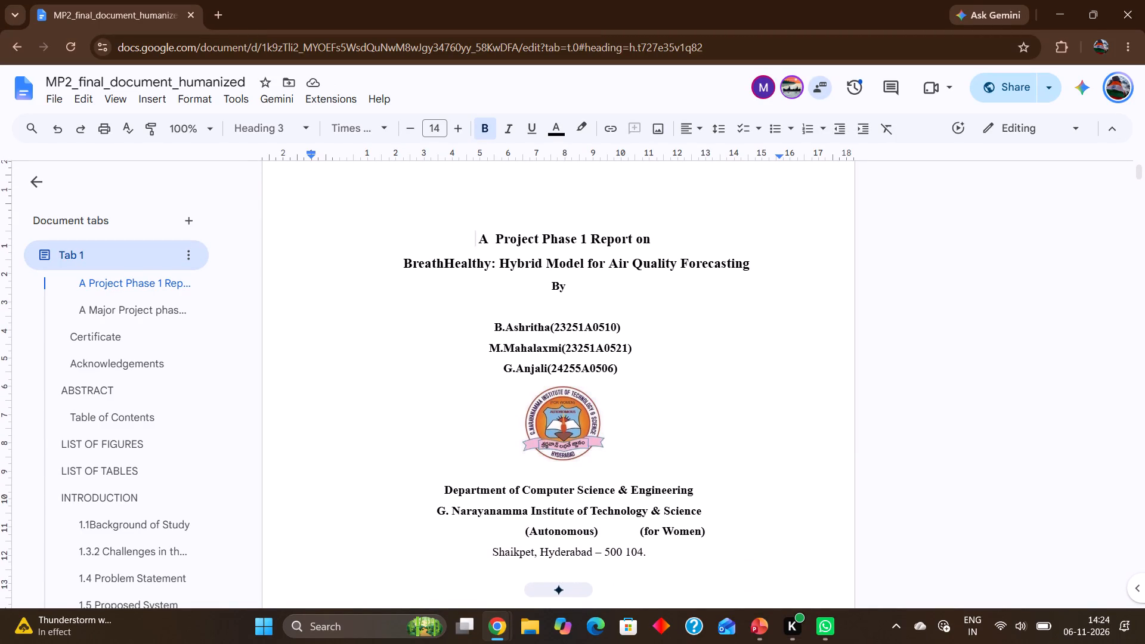
scroll(699, 475, down, 1)
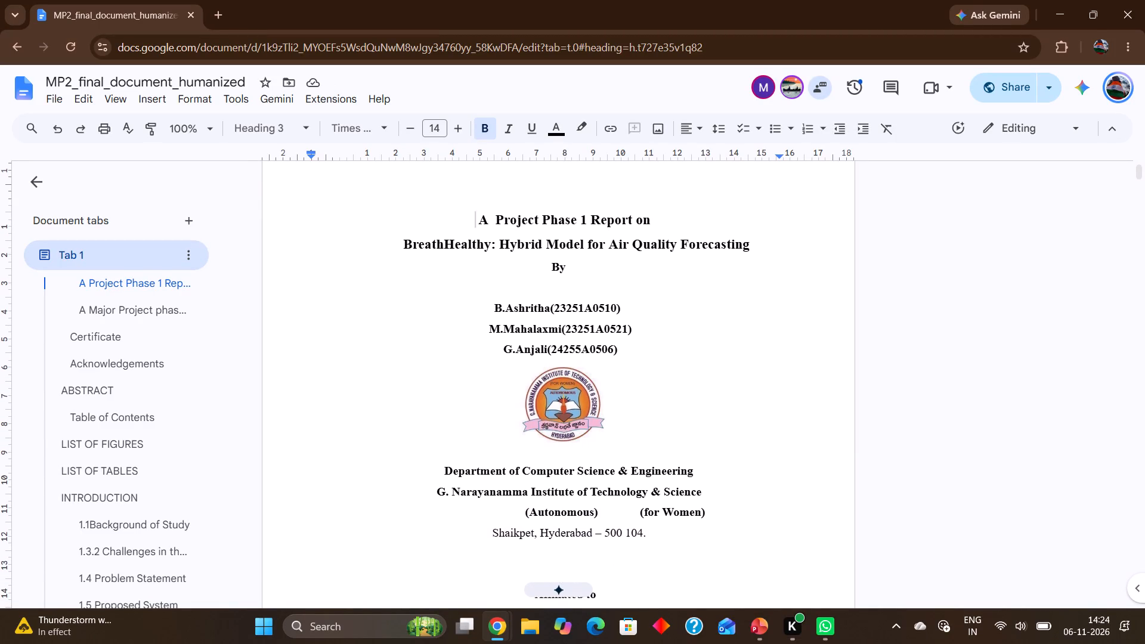
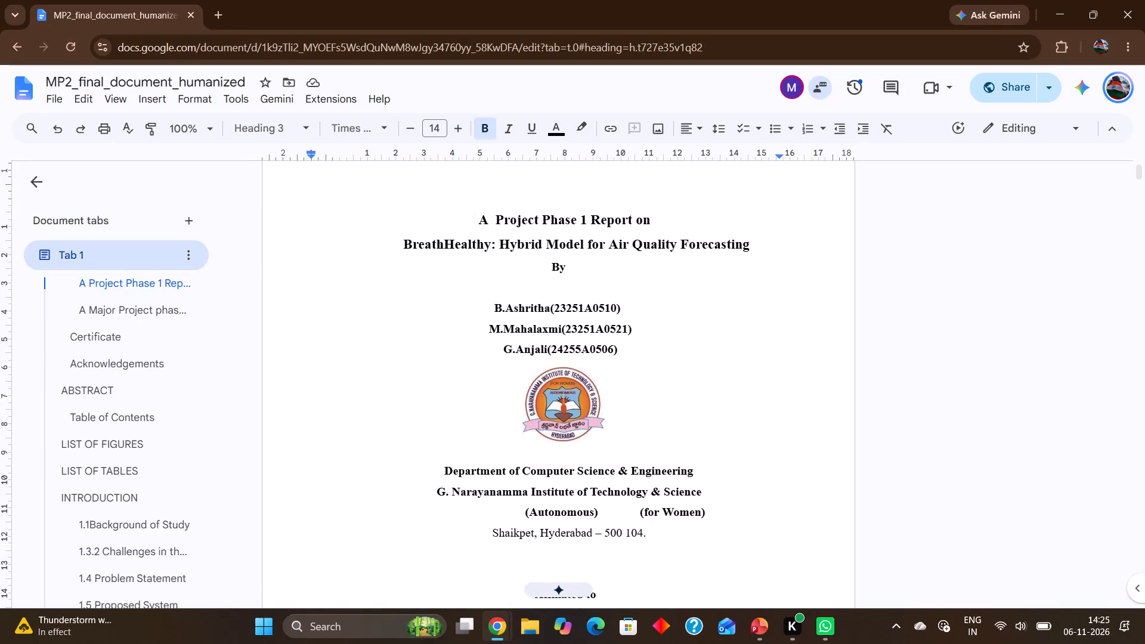
Delete the empty line above the "A Major Project phase 1 Report on" heading at the top of page 2.
scroll(688, 448, down, 4)
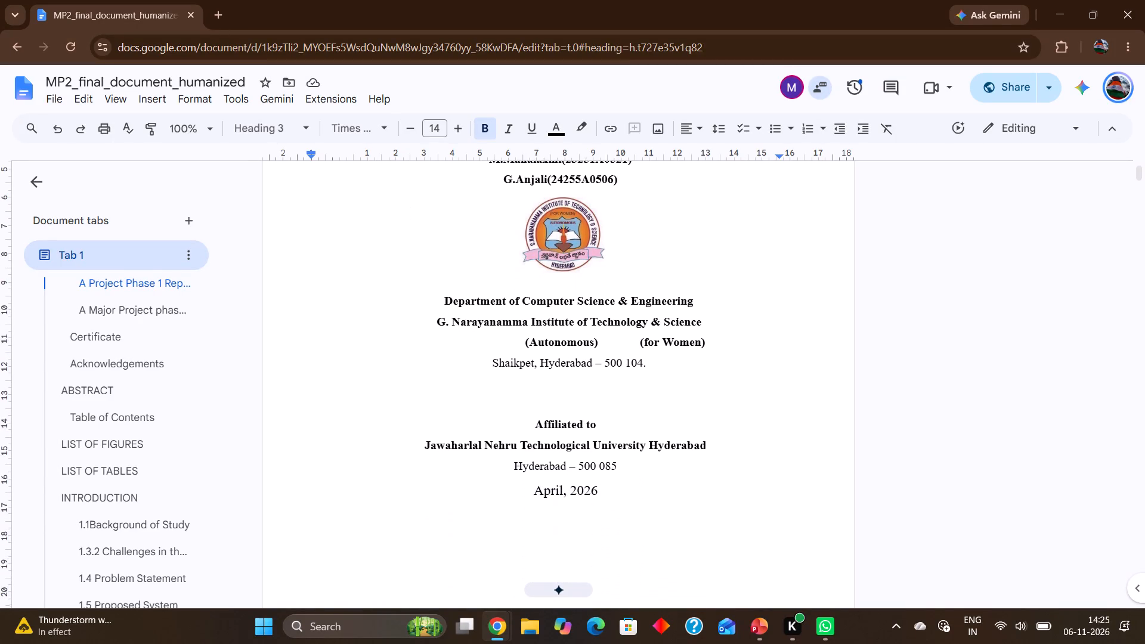
scroll(688, 448, down, 3)
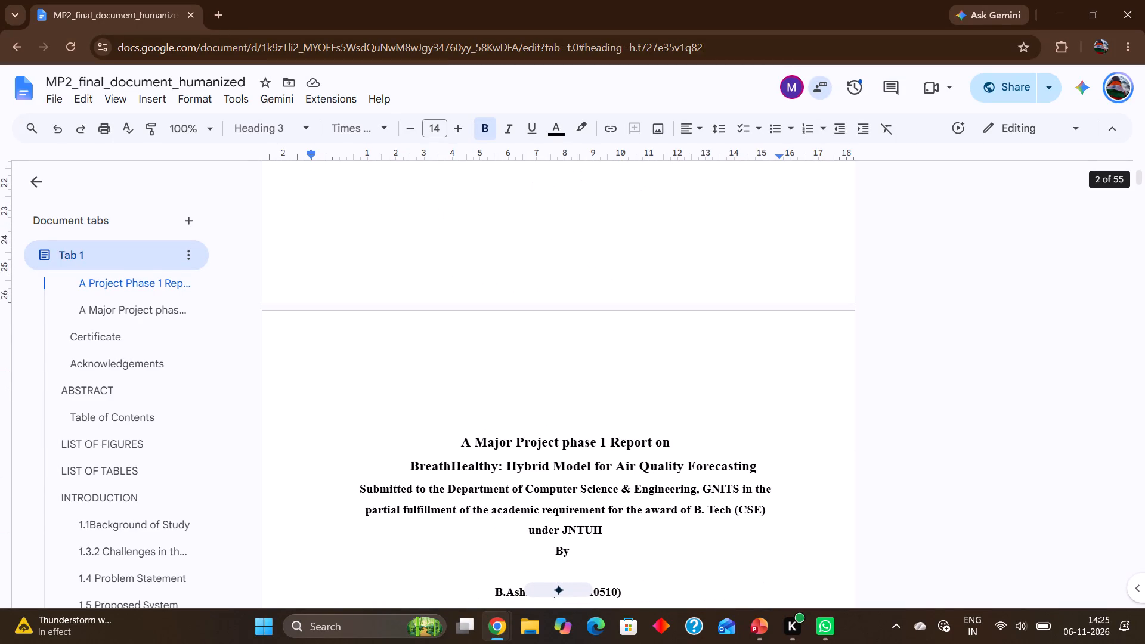
scroll(688, 448, down, 2)
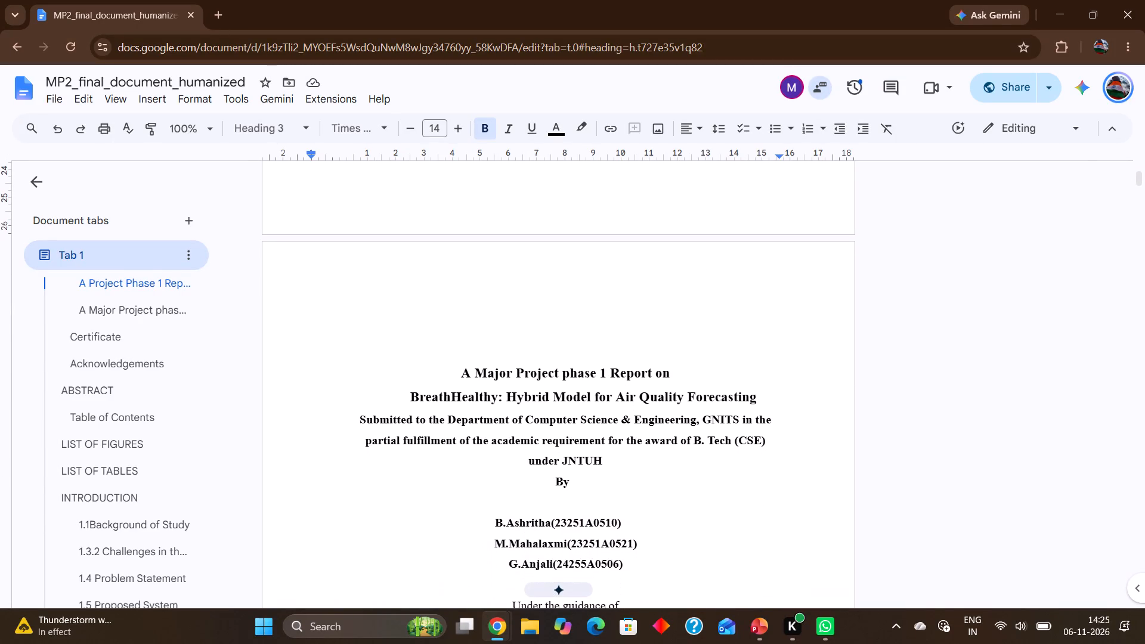
scroll(688, 448, down, 1)
click(493, 328)
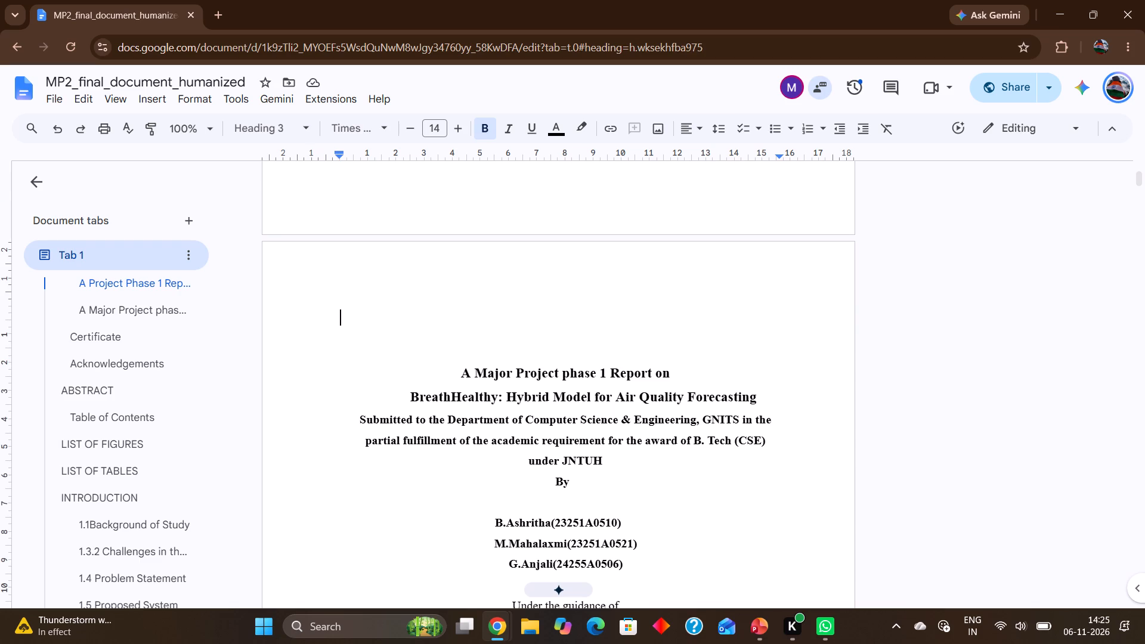
key(BackSpace)
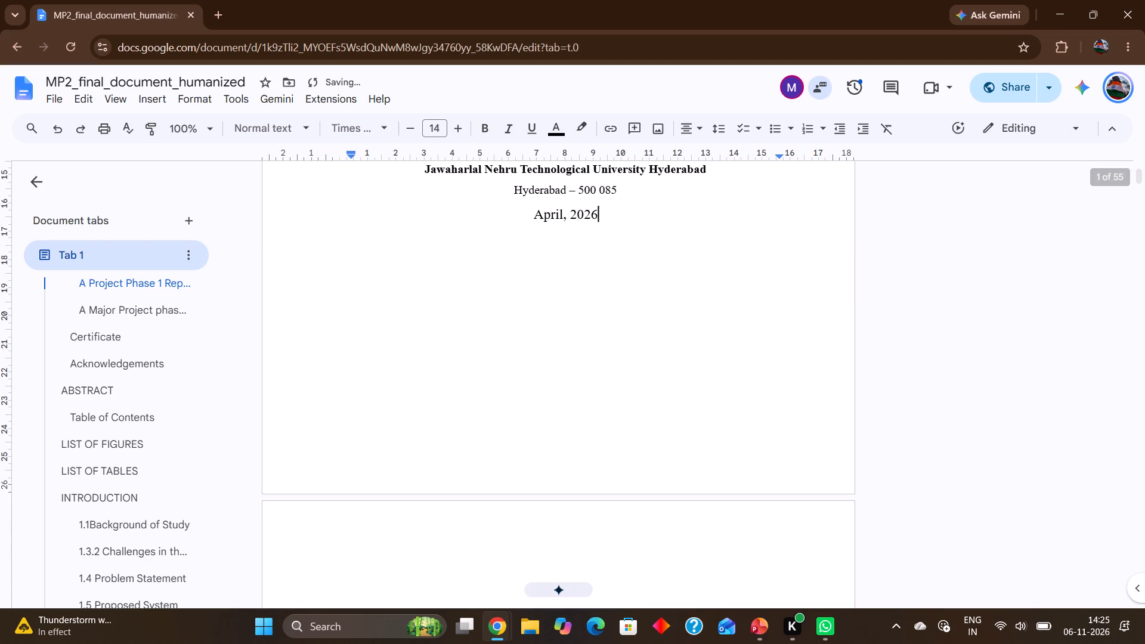
Insert an empty line between "A Major Project phase 1 Report on" and the BreathHealthy project title on page 2.
scroll(497, 357, up, 7)
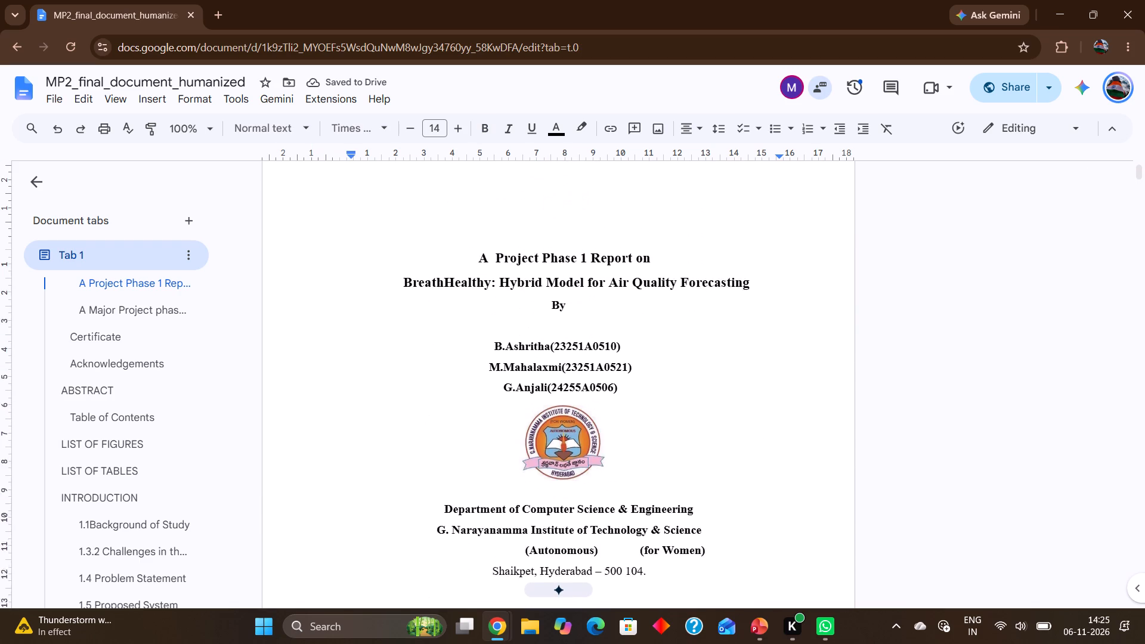
scroll(497, 357, up, 1)
scroll(497, 357, down, 8)
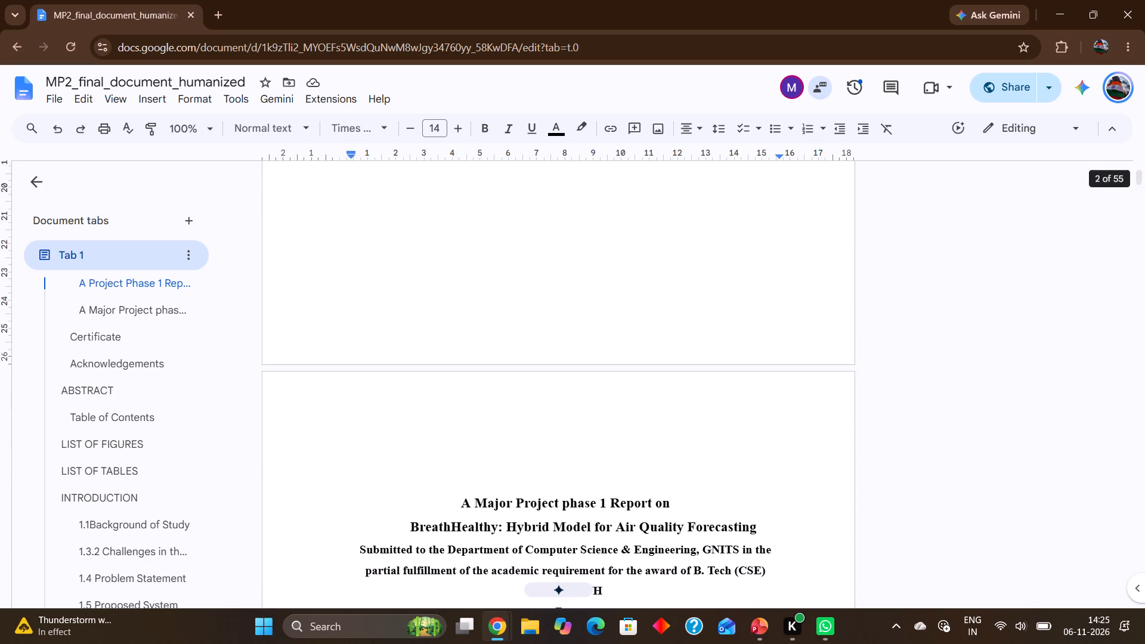
scroll(497, 357, down, 4)
scroll(497, 357, up, 1)
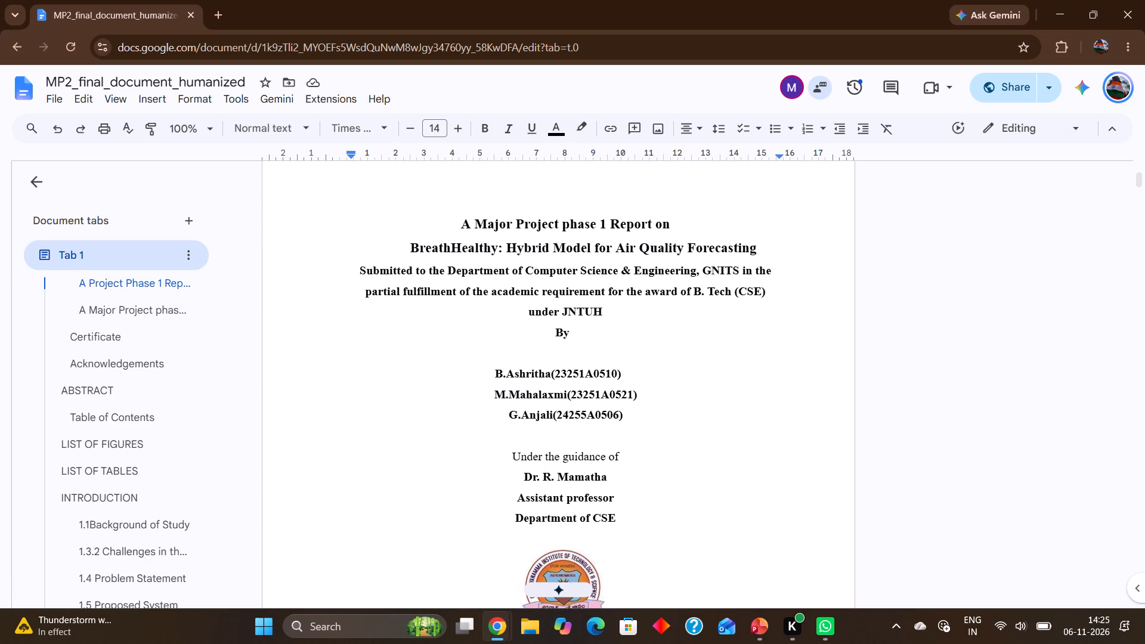
click(676, 225)
key(Return)
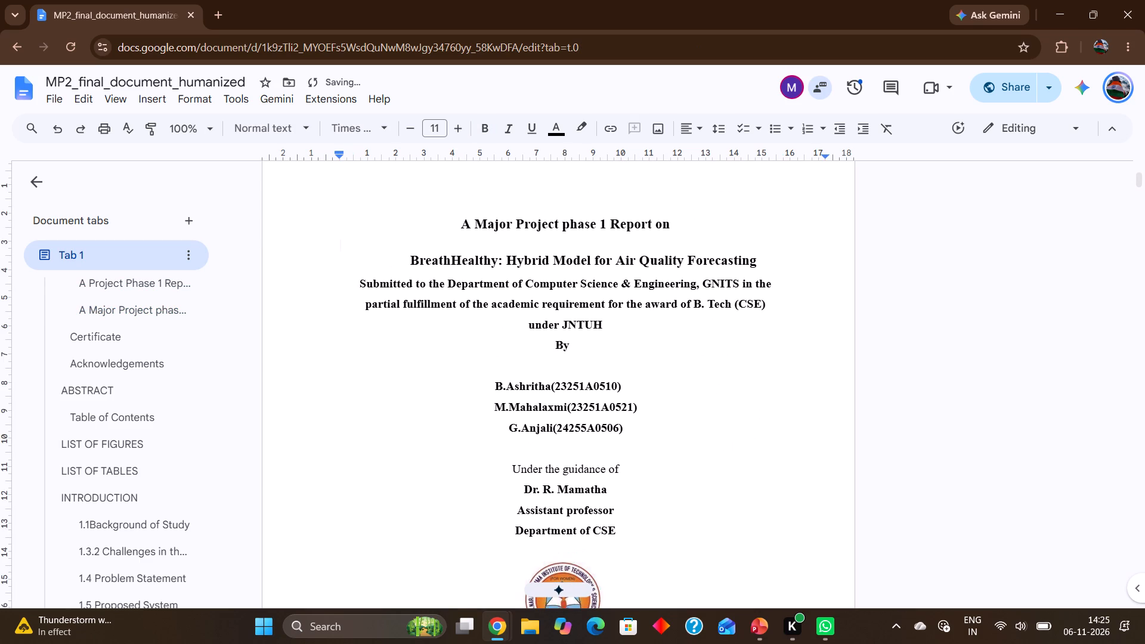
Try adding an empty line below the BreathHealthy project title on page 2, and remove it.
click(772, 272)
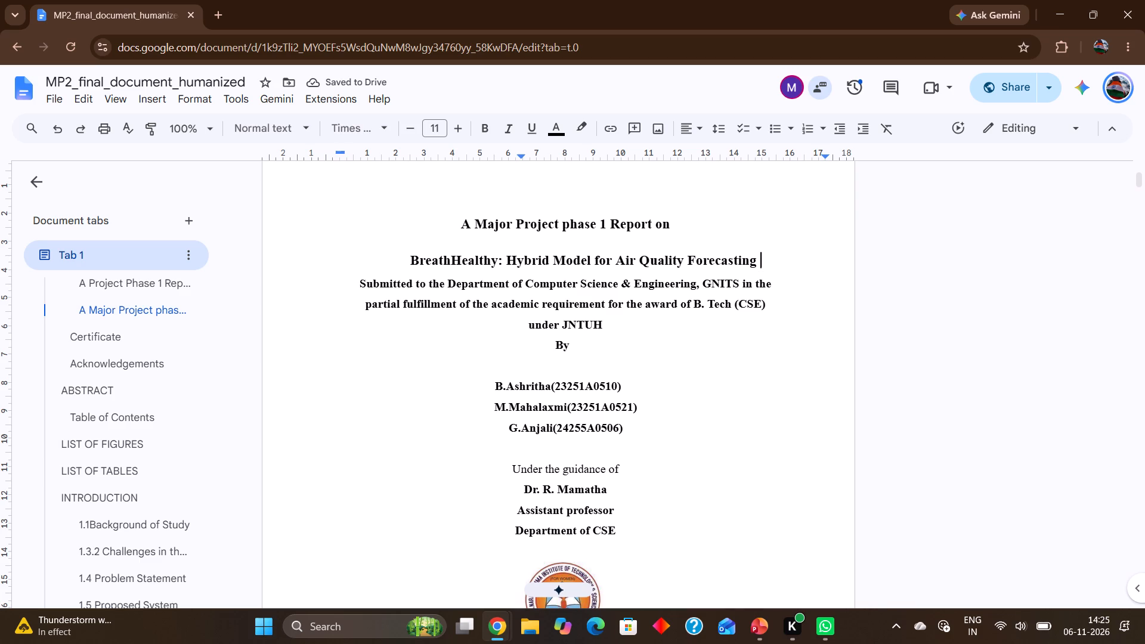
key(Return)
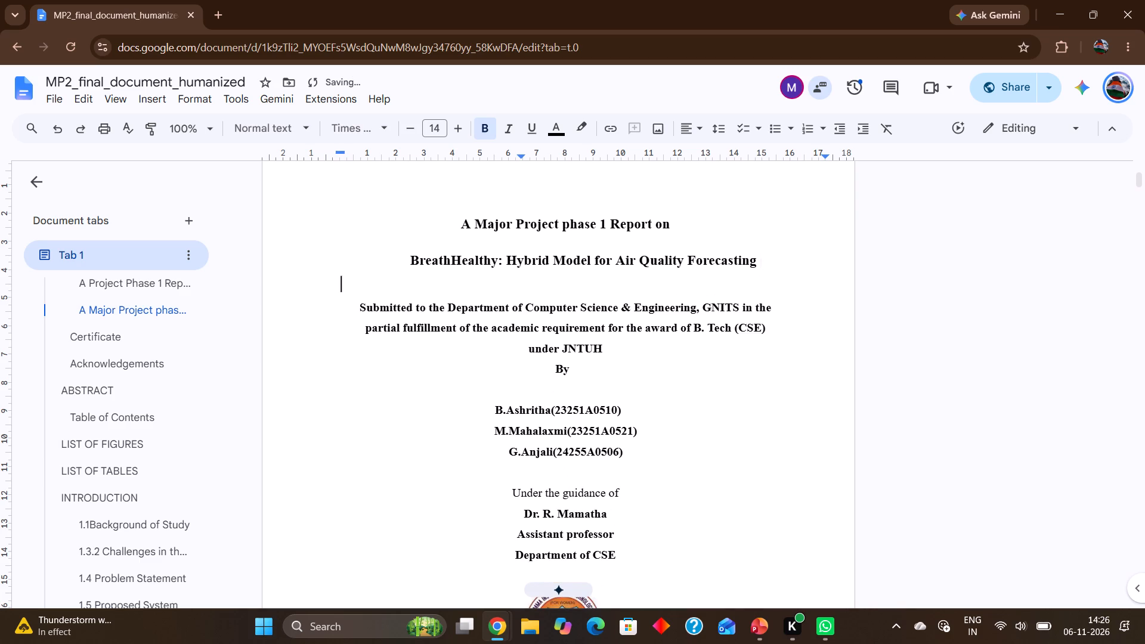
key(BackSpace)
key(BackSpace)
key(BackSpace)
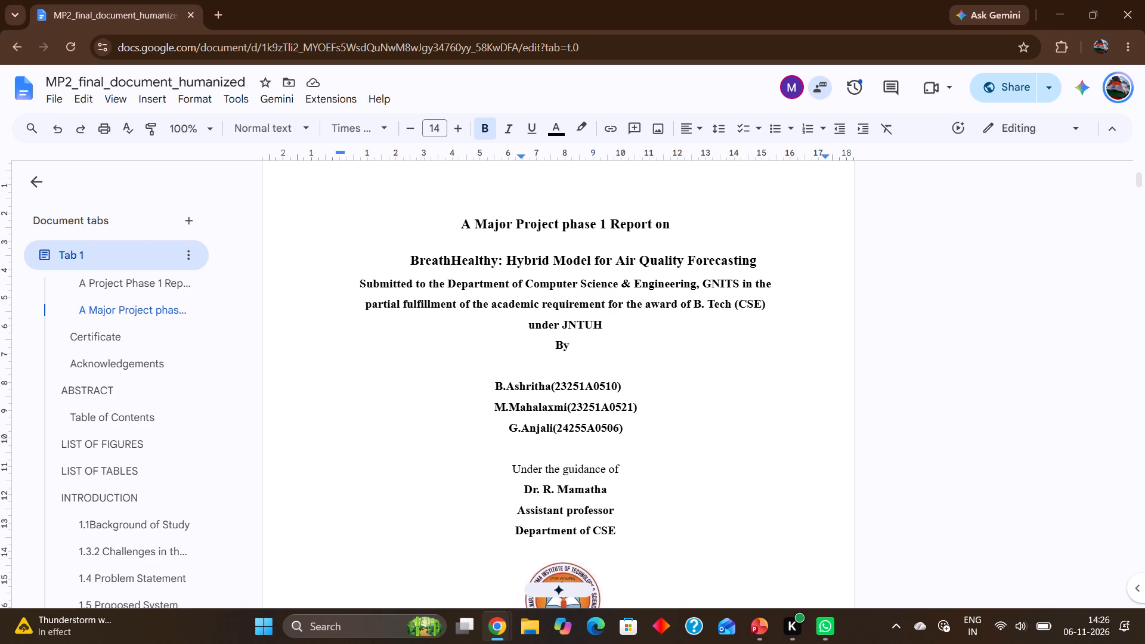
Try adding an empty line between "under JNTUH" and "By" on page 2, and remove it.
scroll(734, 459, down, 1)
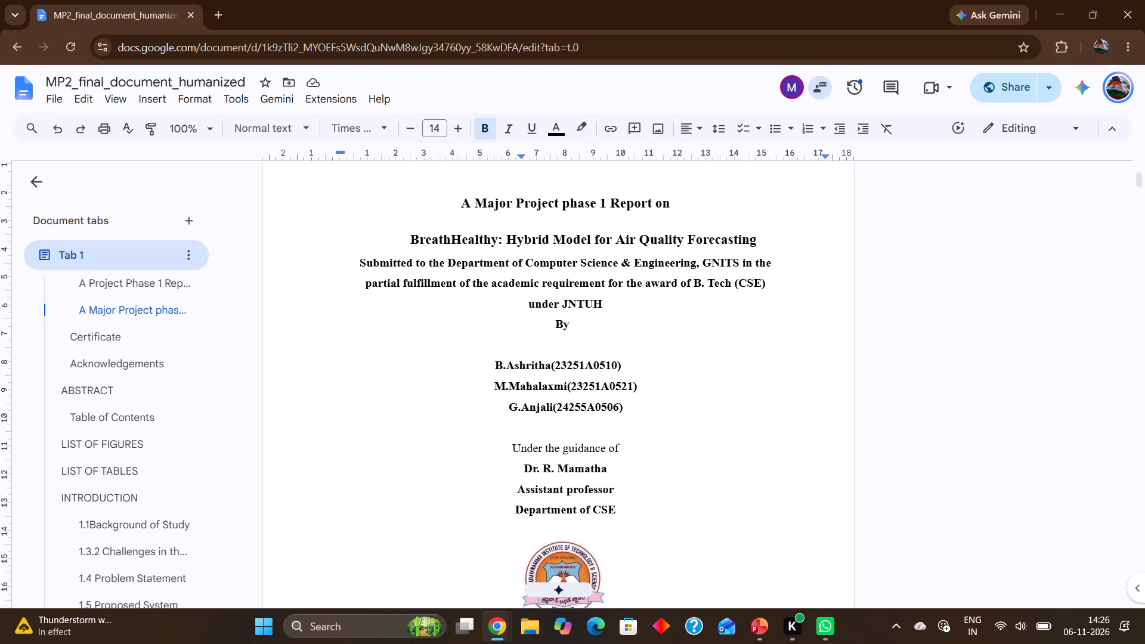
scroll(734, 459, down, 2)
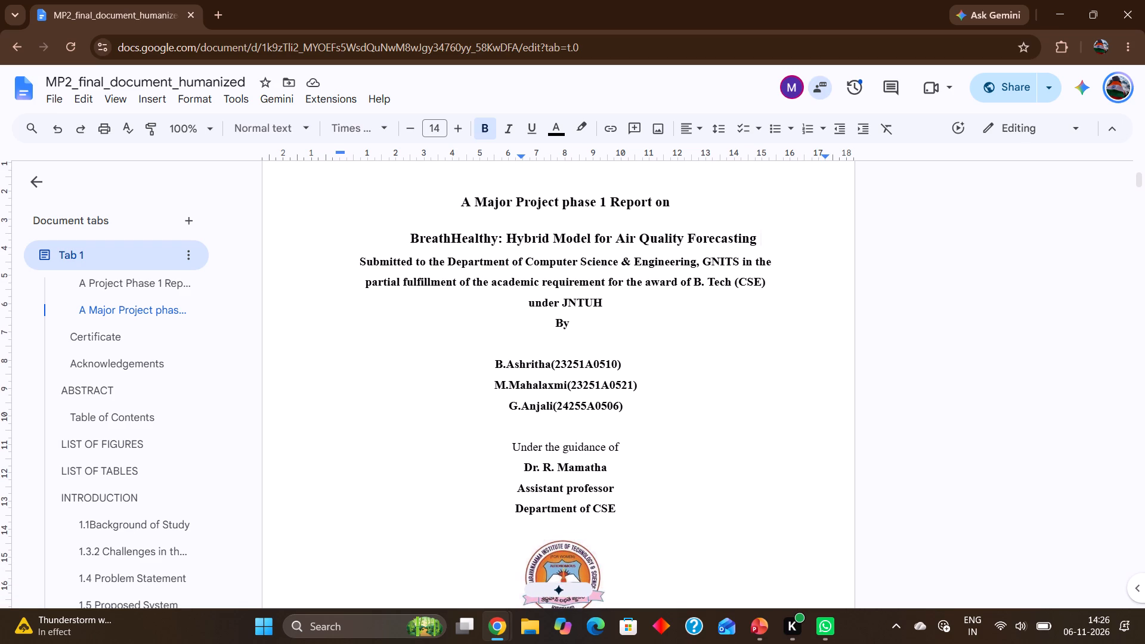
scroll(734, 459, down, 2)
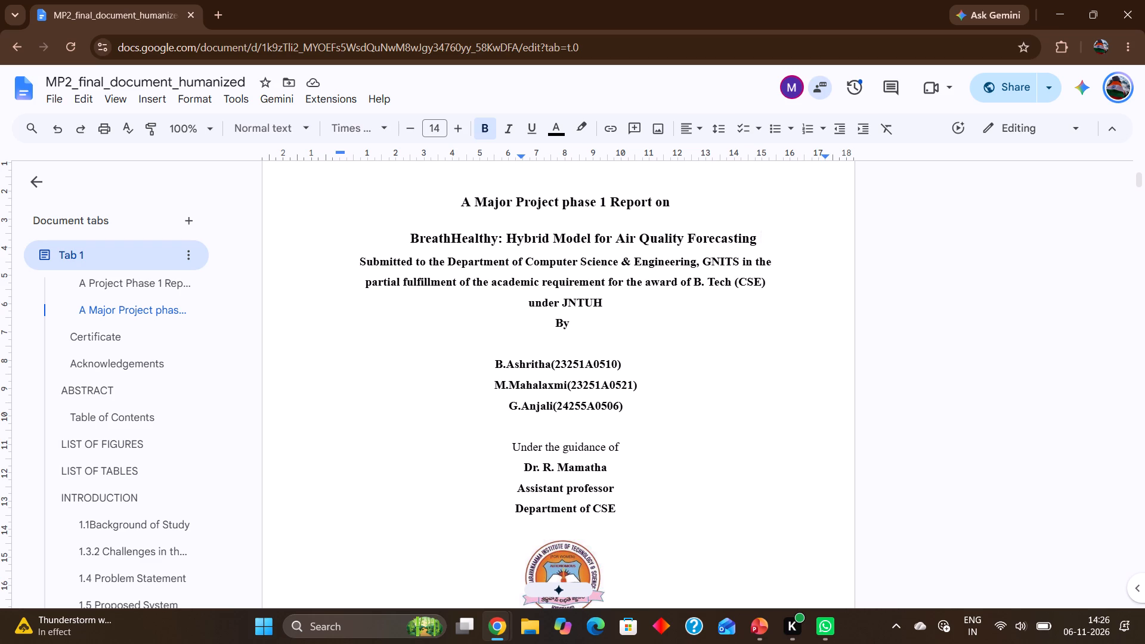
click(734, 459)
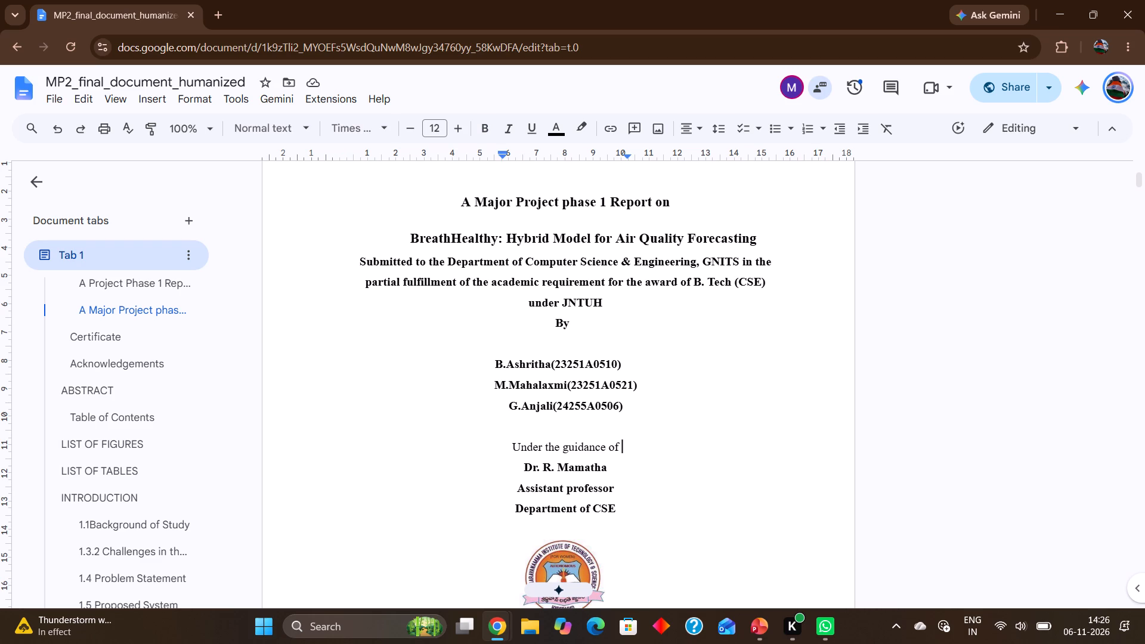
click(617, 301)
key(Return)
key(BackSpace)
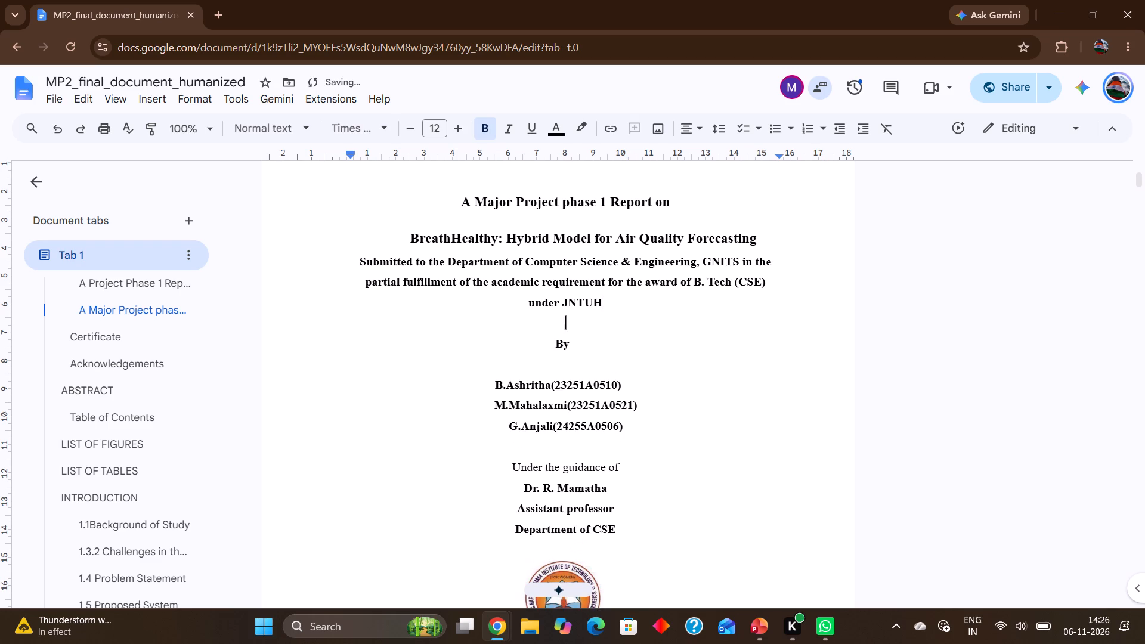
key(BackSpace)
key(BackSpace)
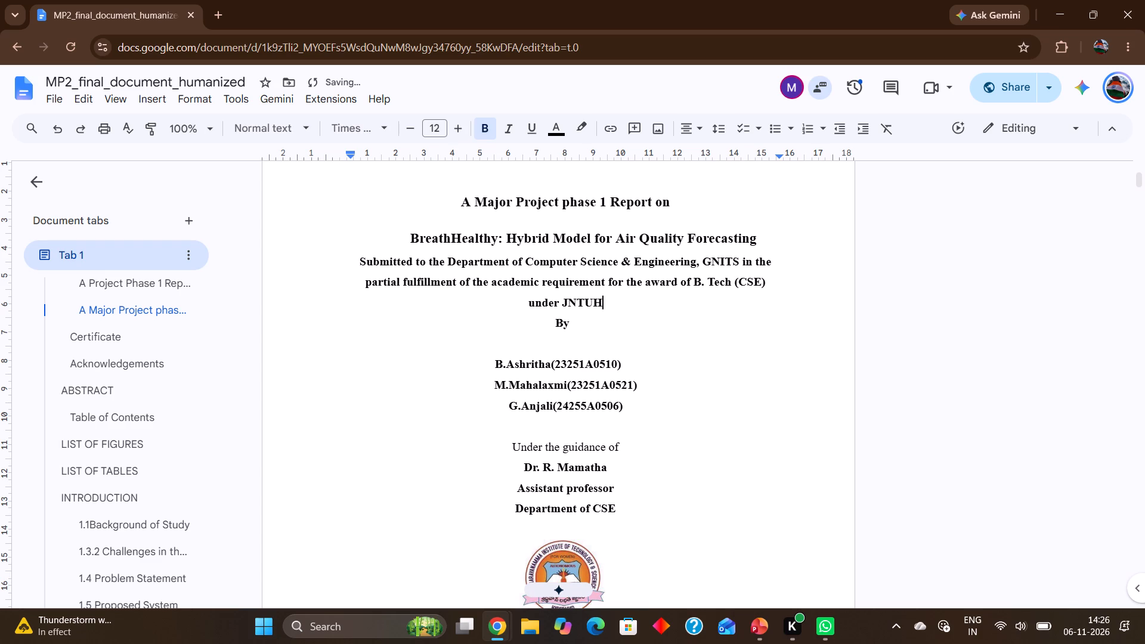
Delete spaces from the blank line between "By" and the first student's name on page 2.
click(511, 343)
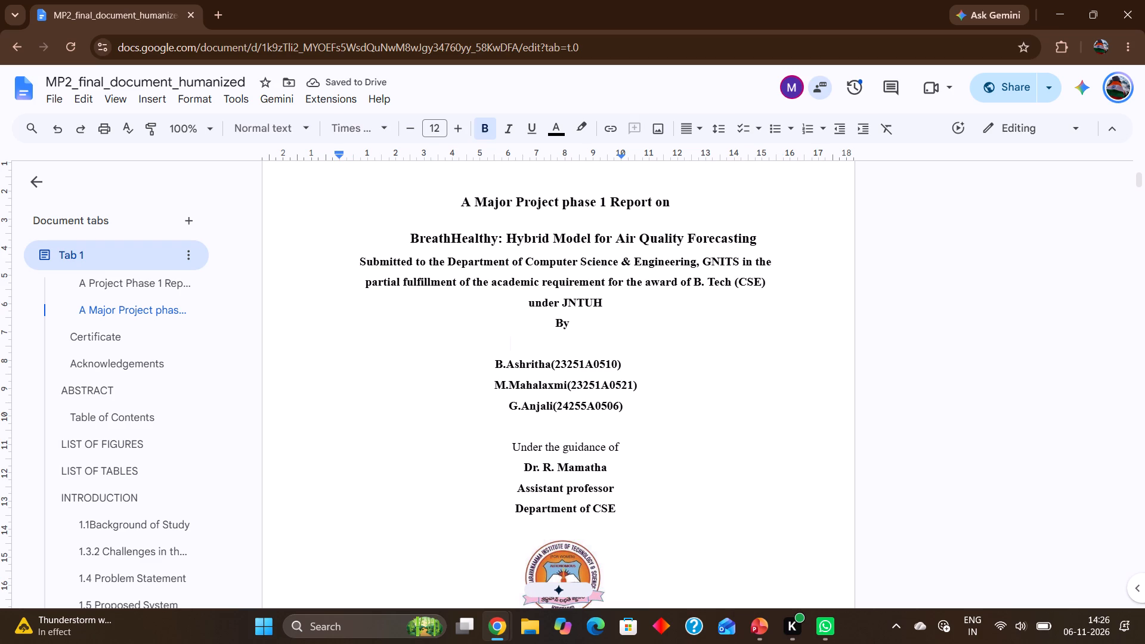
key(BackSpace)
key(BackSpace)
key(BackSpace)
key(BackSpace)
key(BackSpace)
key(BackSpace)
key(BackSpace)
key(BackSpace)
key(BackSpace)
key(BackSpace)
key(BackSpace)
key(BackSpace)
key(BackSpace)
key(BackSpace)
key(BackSpace)
key(BackSpace)
key(BackSpace)
key(BackSpace)
key(BackSpace)
key(BackSpace)
key(BackSpace)
key(BackSpace)
key(BackSpace)
key(BackSpace)
Examine the layout and spacing of the second title page down to its date and the page end.
scroll(588, 423, down, 4)
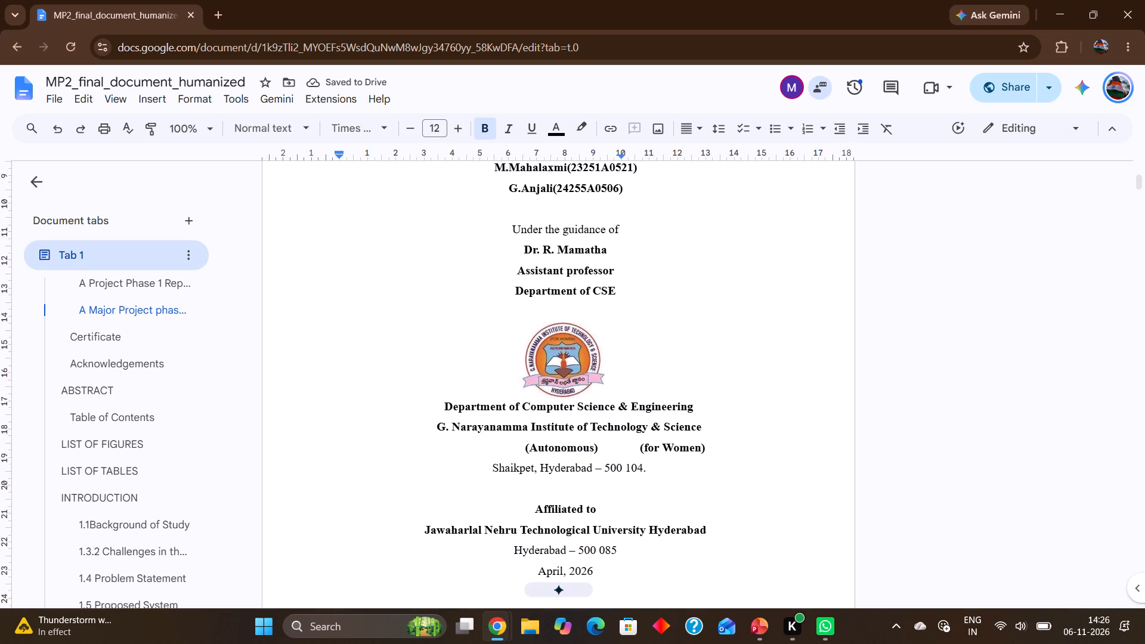
scroll(588, 423, down, 3)
scroll(588, 423, up, 1)
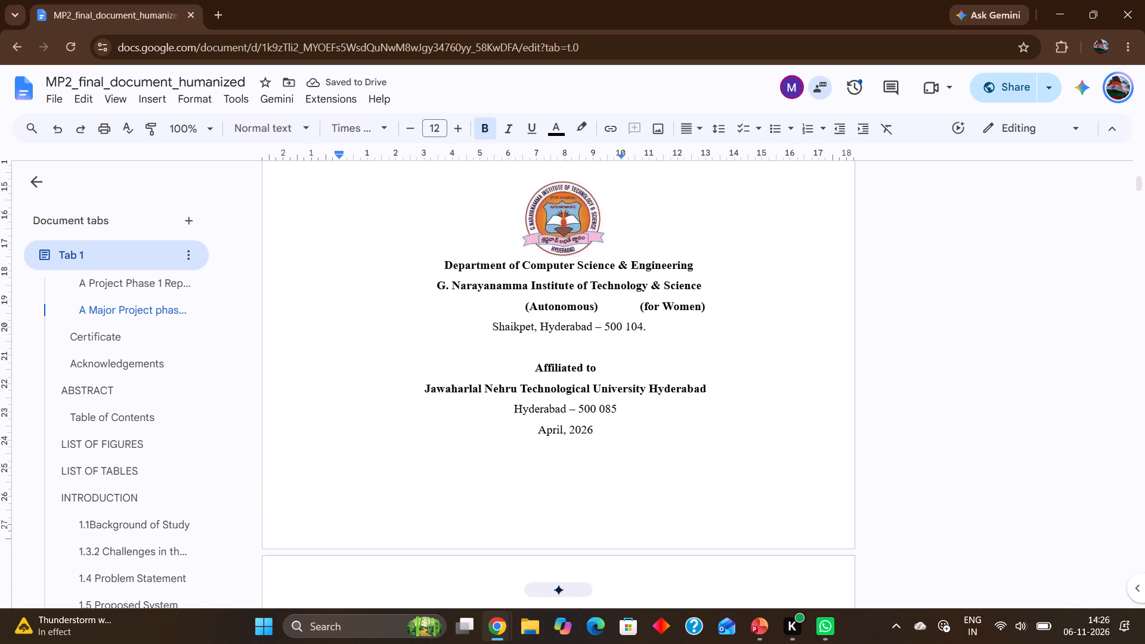
scroll(588, 423, up, 4)
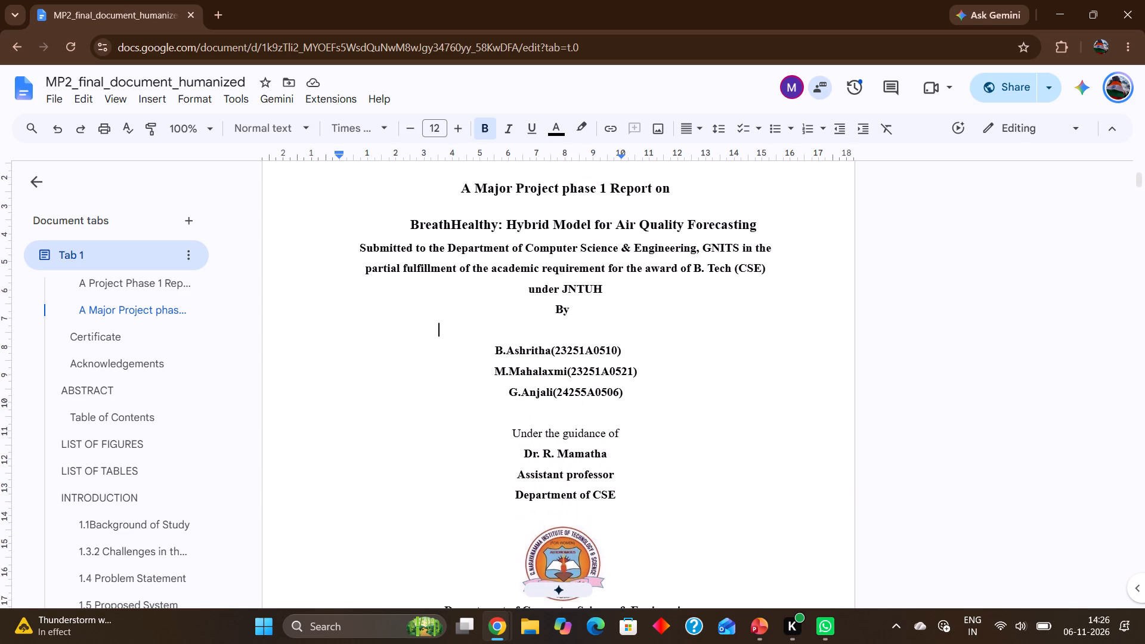
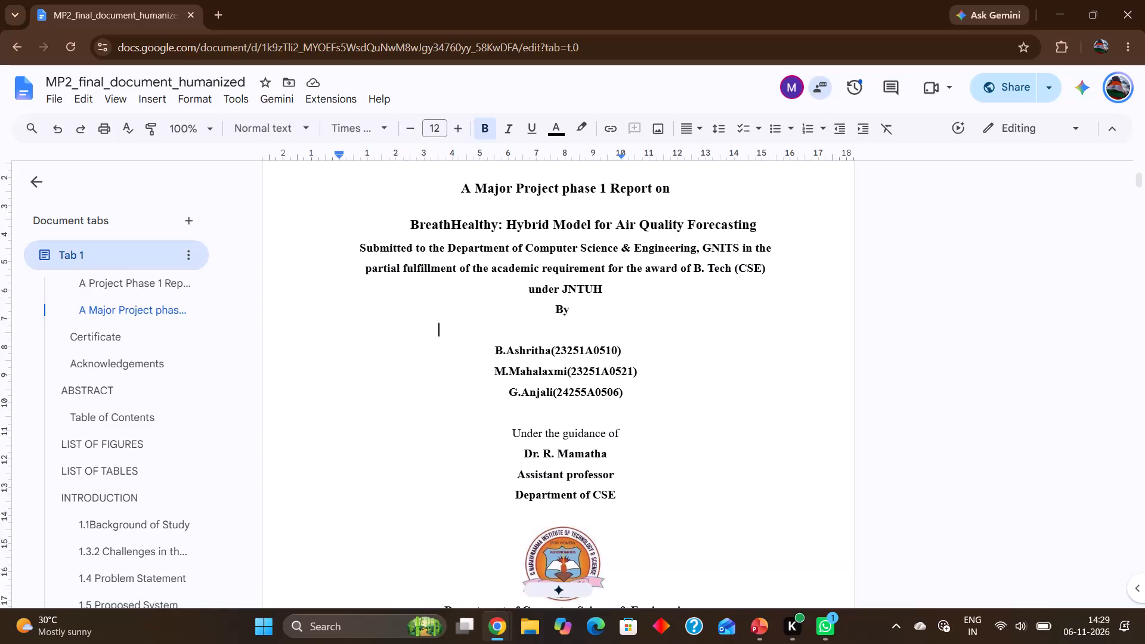
Replace the phase number in the first title page's heading so it reads "A Project Phase -I Report on".
scroll(688, 402, up, 8)
scroll(688, 402, down, 1)
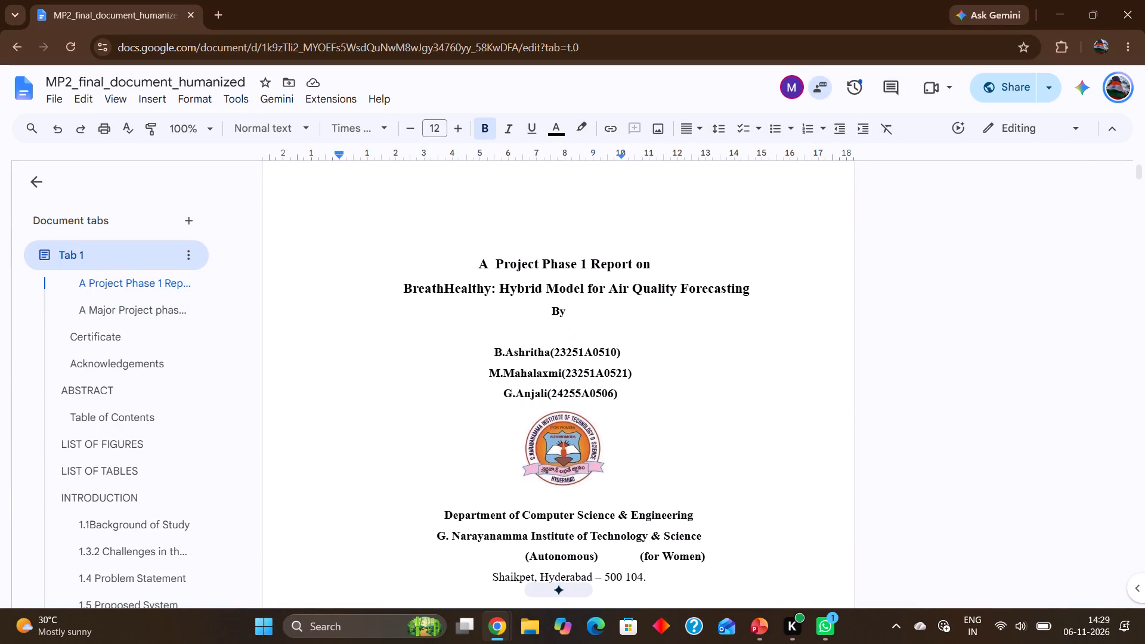
scroll(688, 402, down, 1)
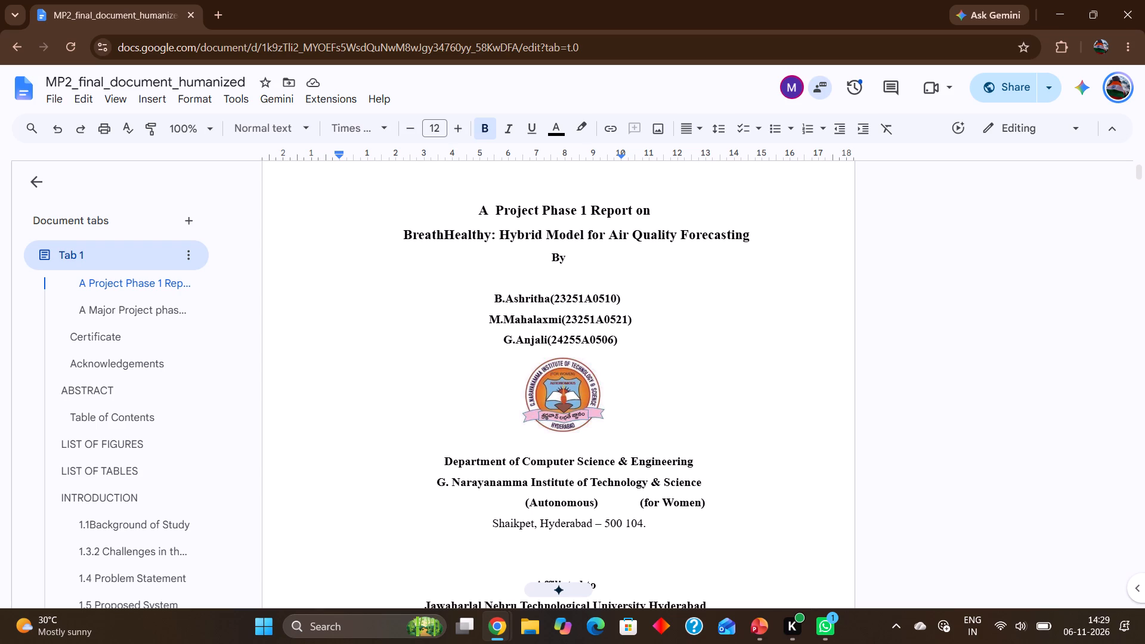
click(590, 214)
key(BackSpace)
key(BackSpace)
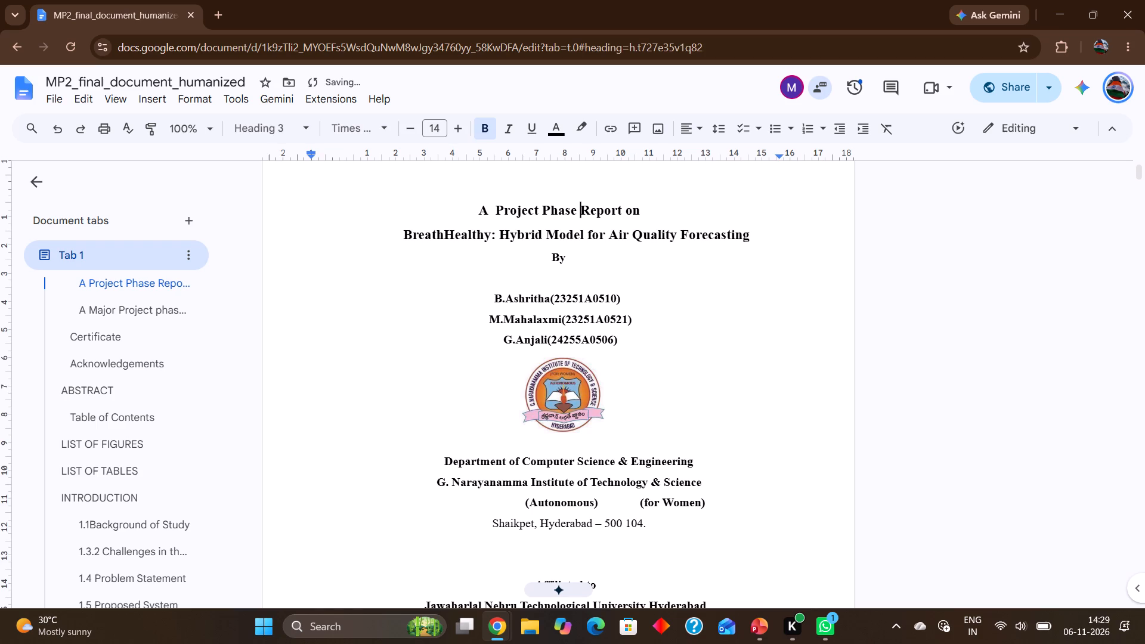
key(minus)
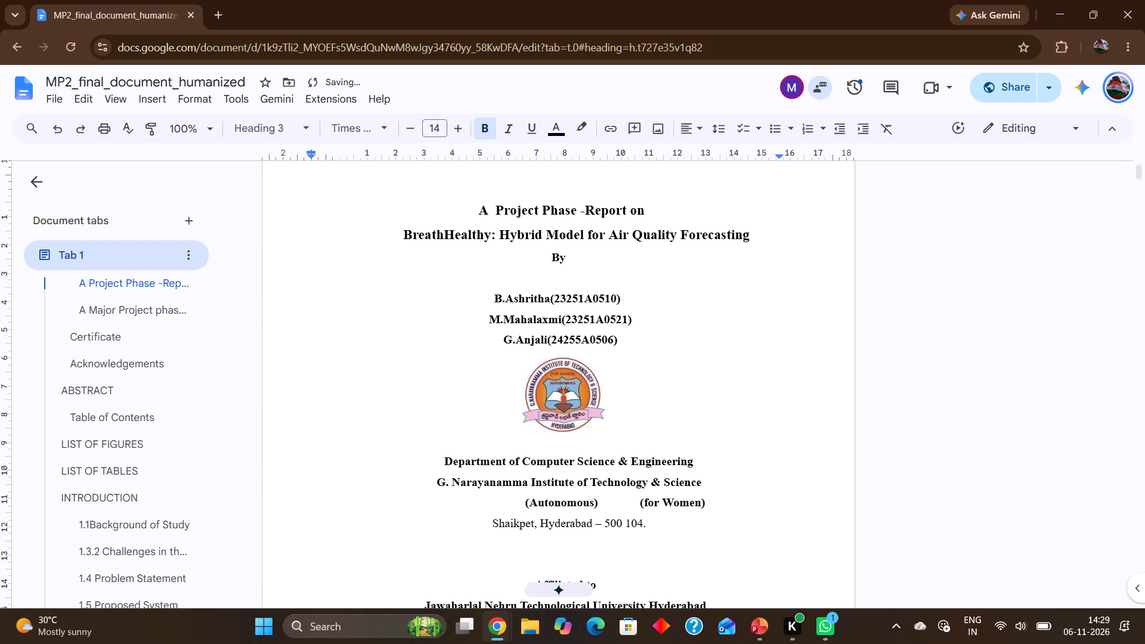
key(BackSpace)
key(minus)
key(BackSpace)
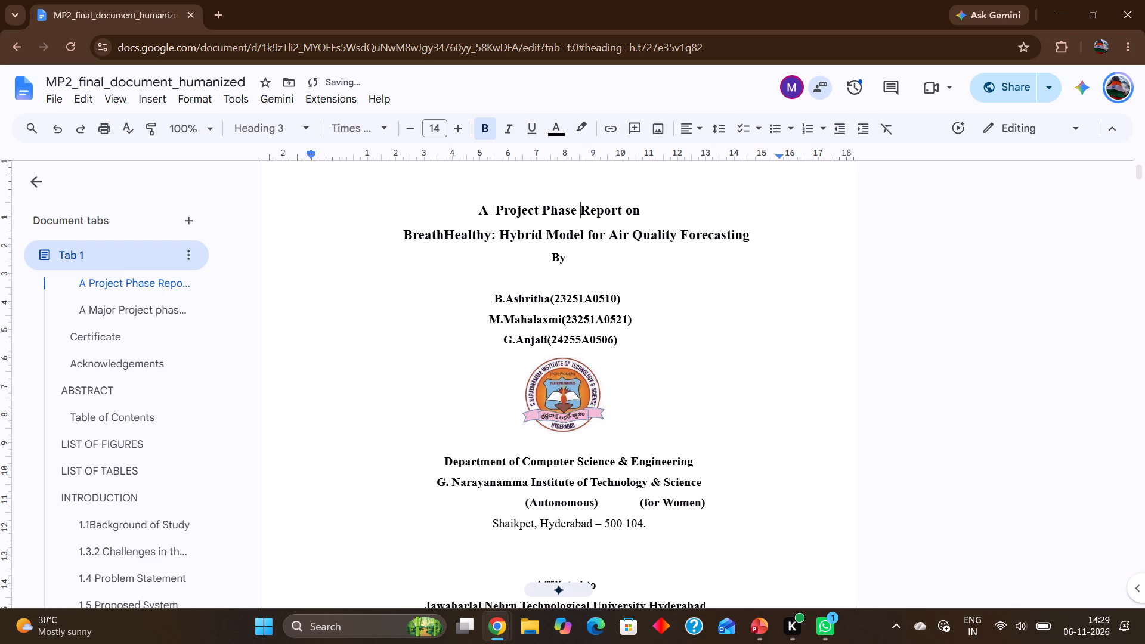
click(487, 123)
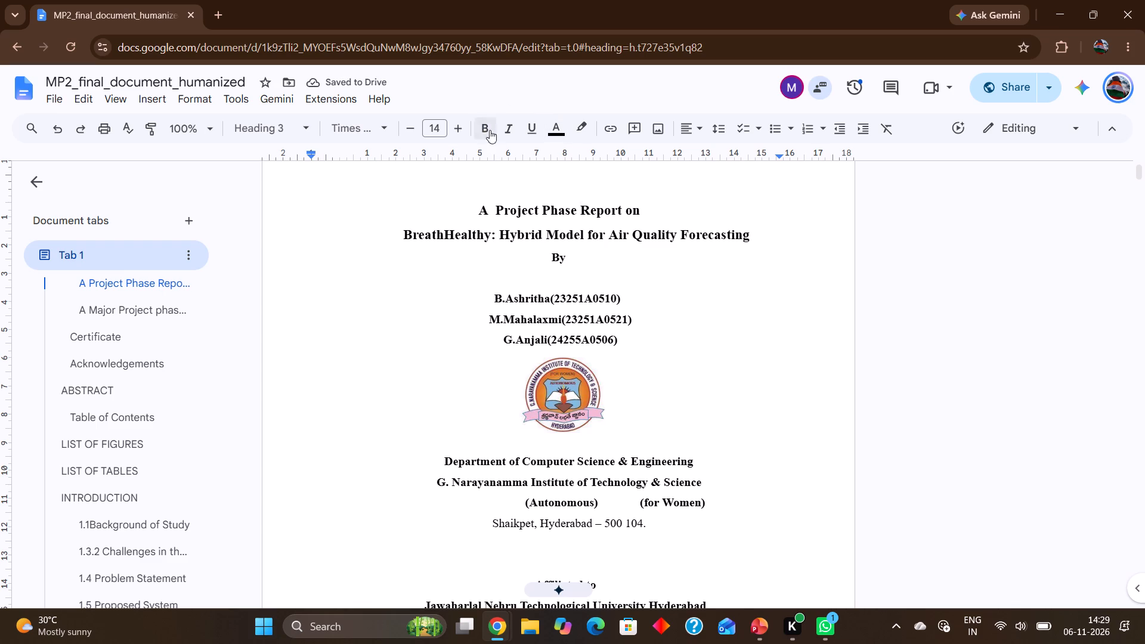
click(488, 132)
key(minus)
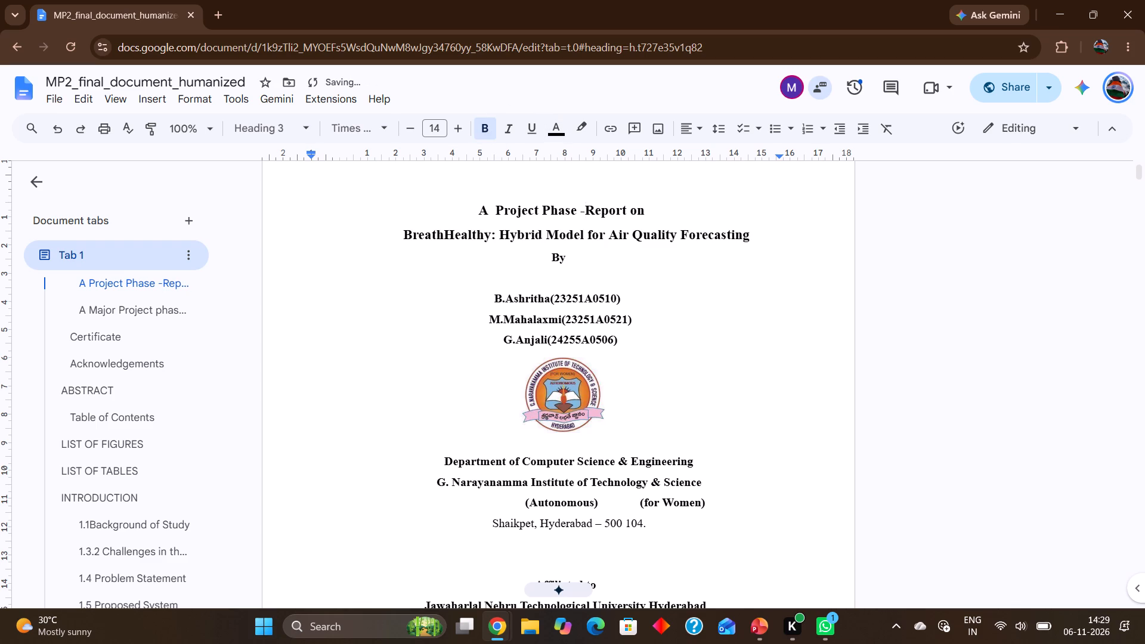
key(shift+i)
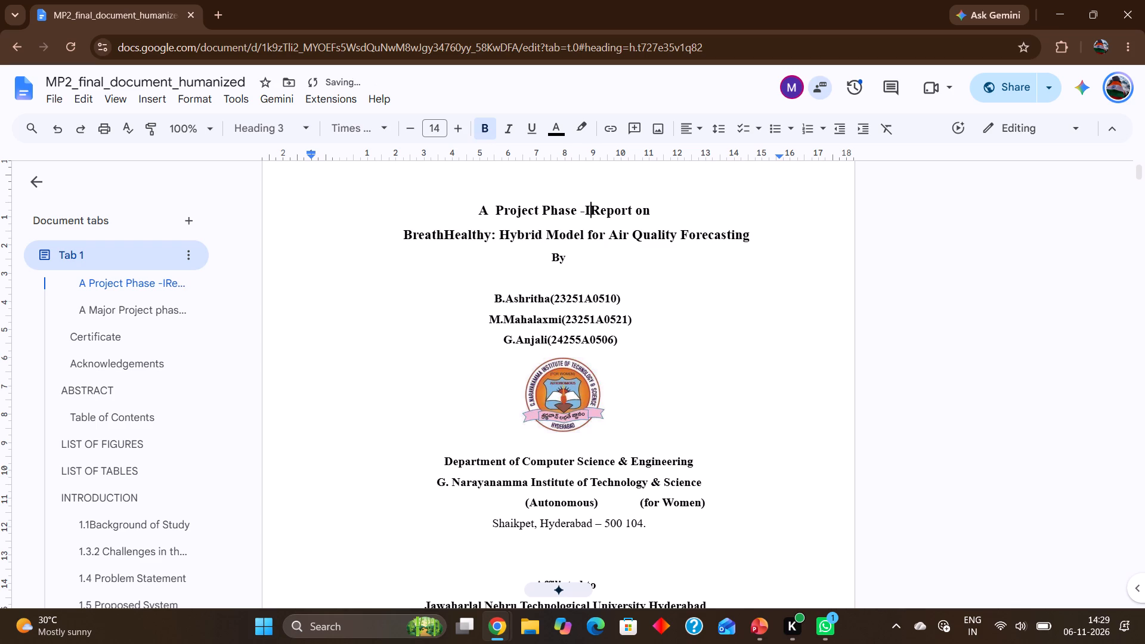
key(space)
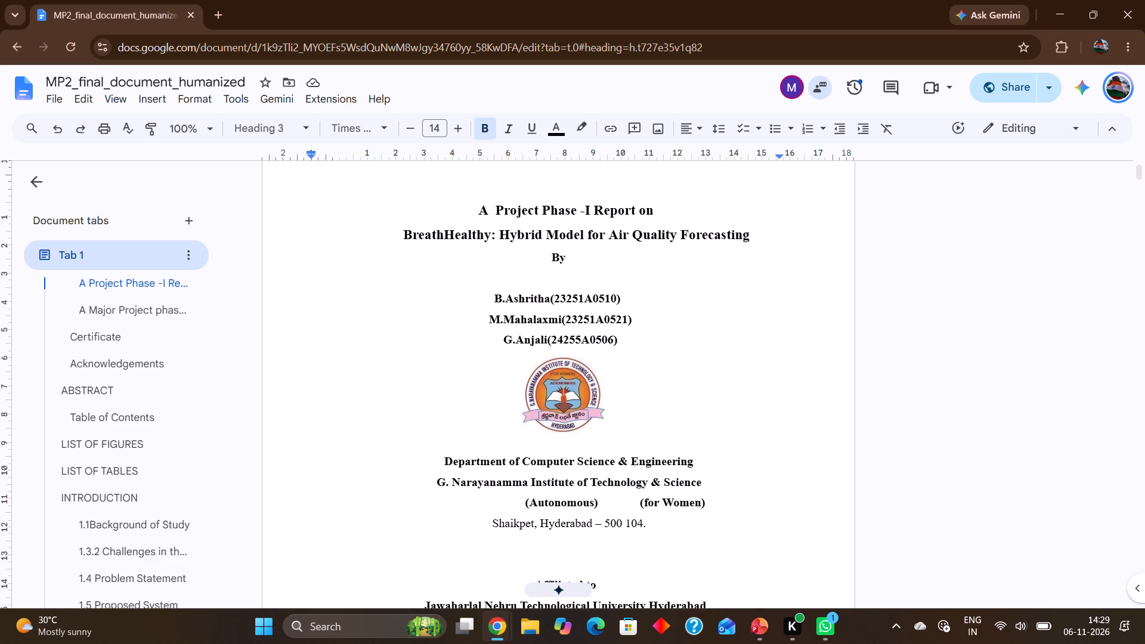
Delete the word "Major" from the report heading on page 2.
scroll(669, 412, down, 3)
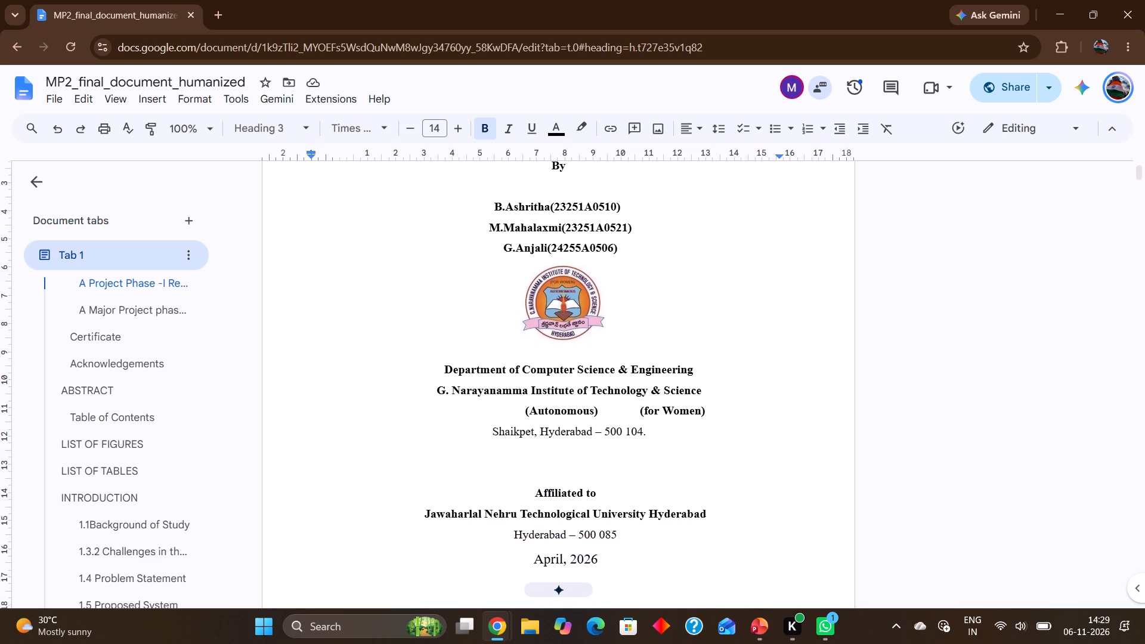
scroll(669, 412, down, 2)
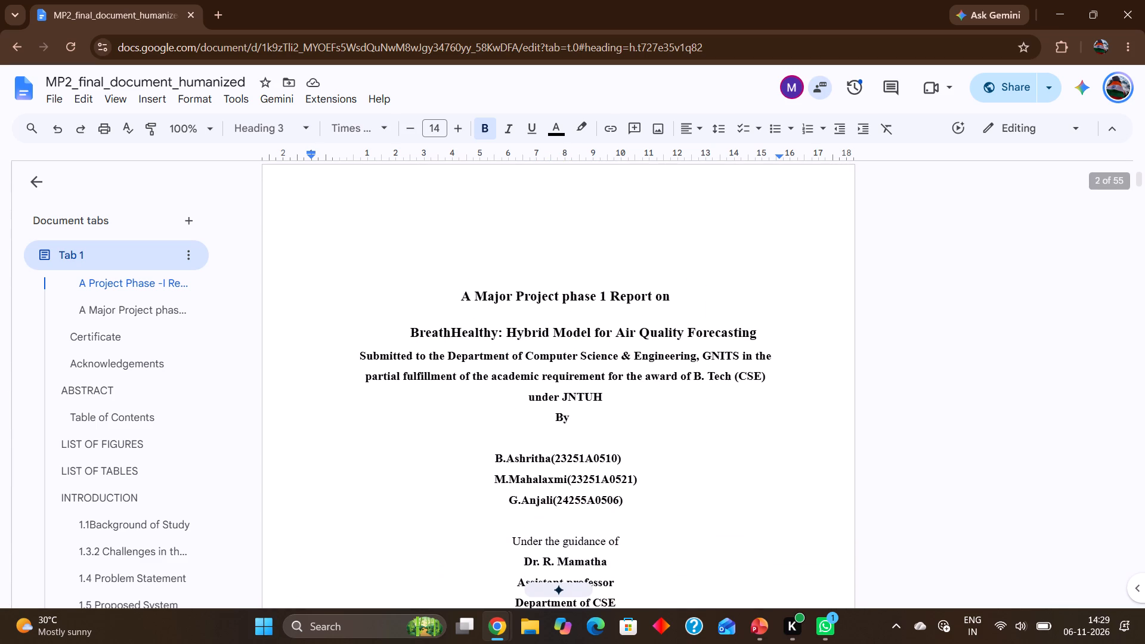
click(505, 301)
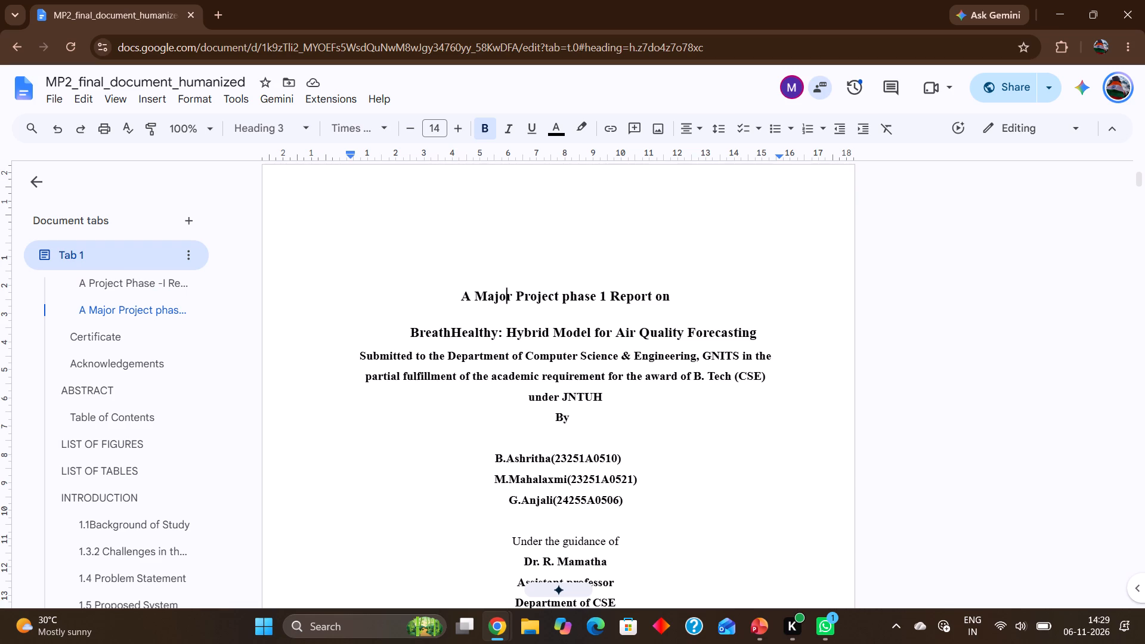
key(Right)
key(BackSpace)
key(BackSpace)
key(BackSpace)
key(BackSpace)
key(BackSpace)
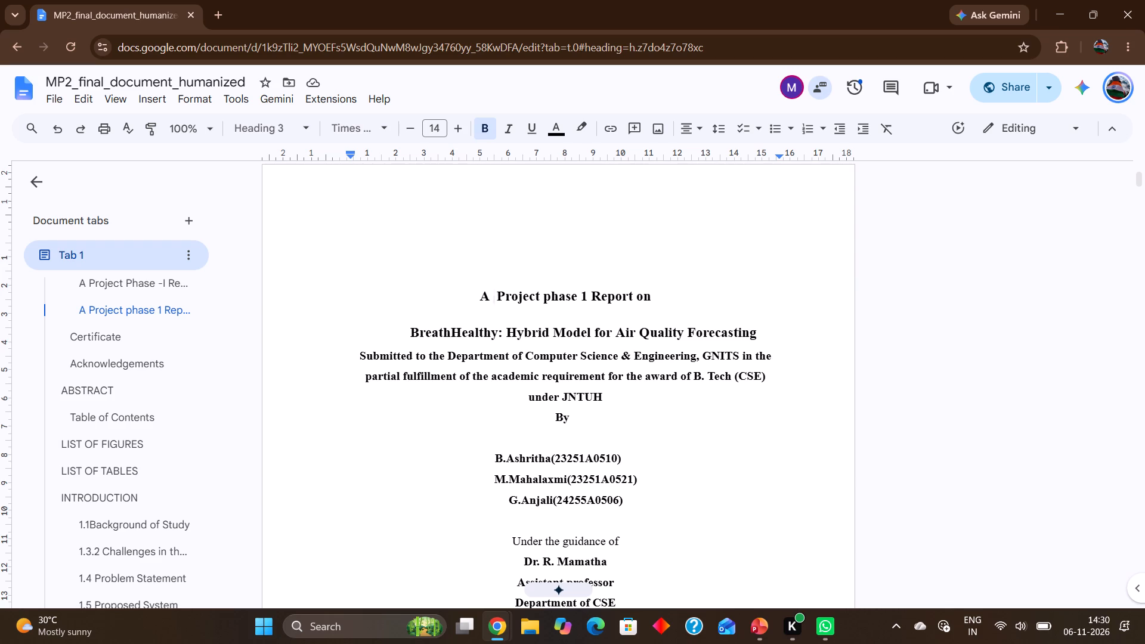
Compare the heading wording and layout of the first and second title pages.
scroll(589, 275, up, 2)
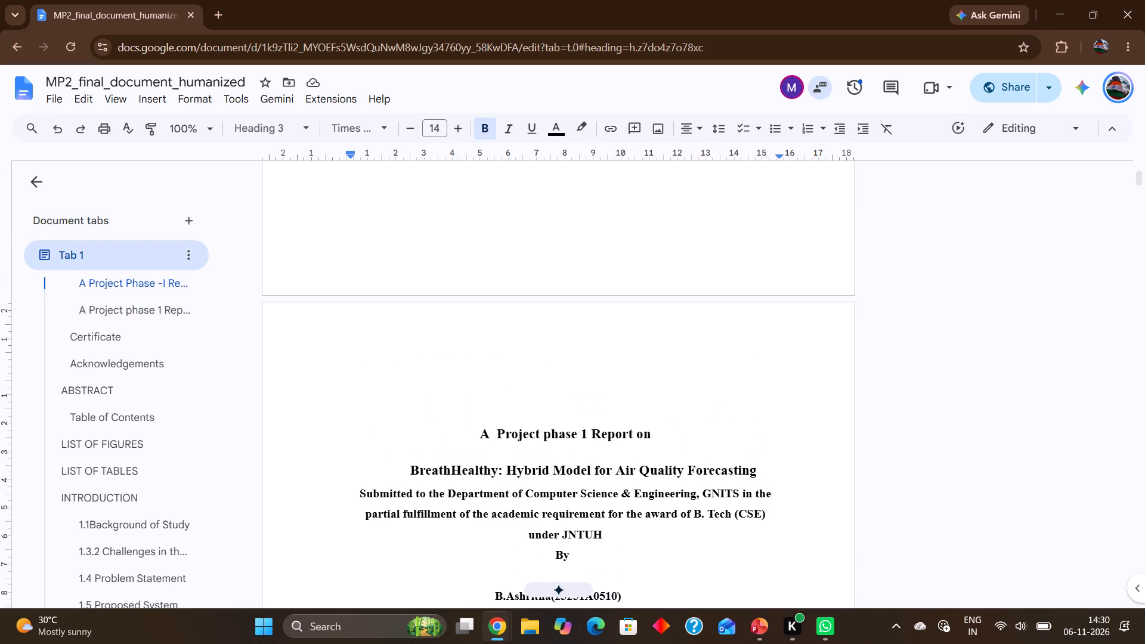
scroll(589, 275, up, 6)
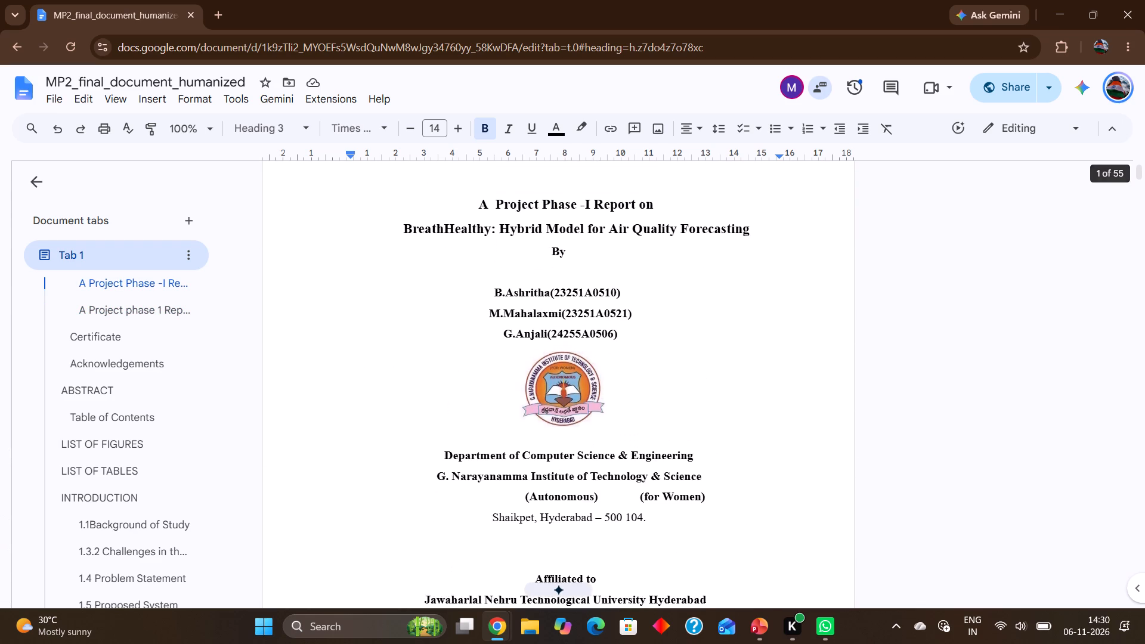
scroll(589, 275, up, 2)
scroll(589, 275, down, 6)
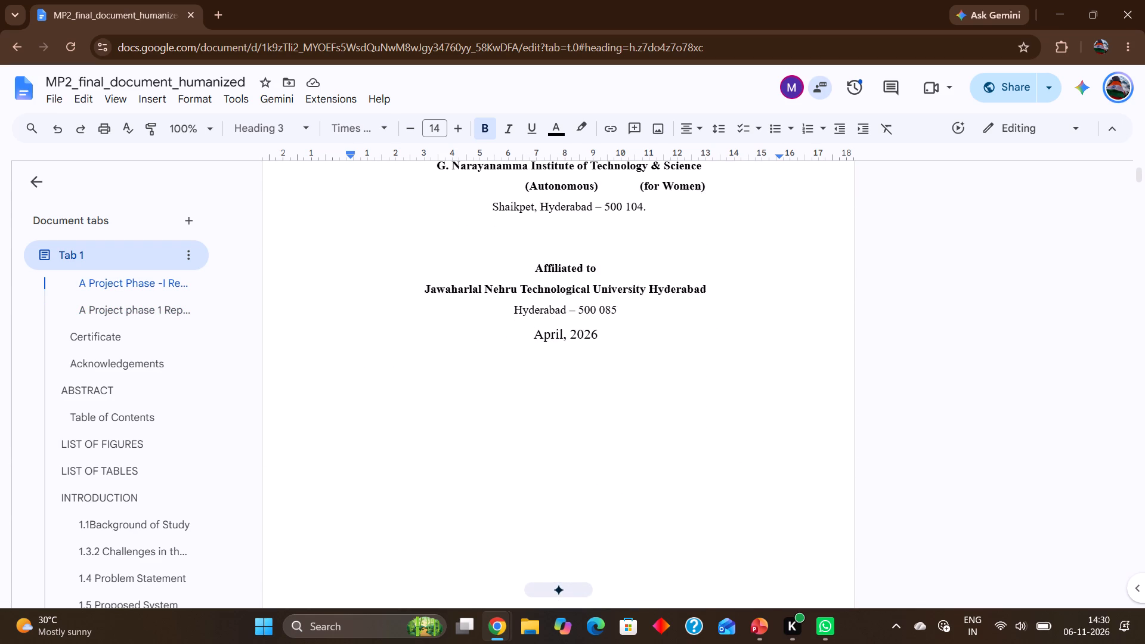
scroll(589, 275, down, 5)
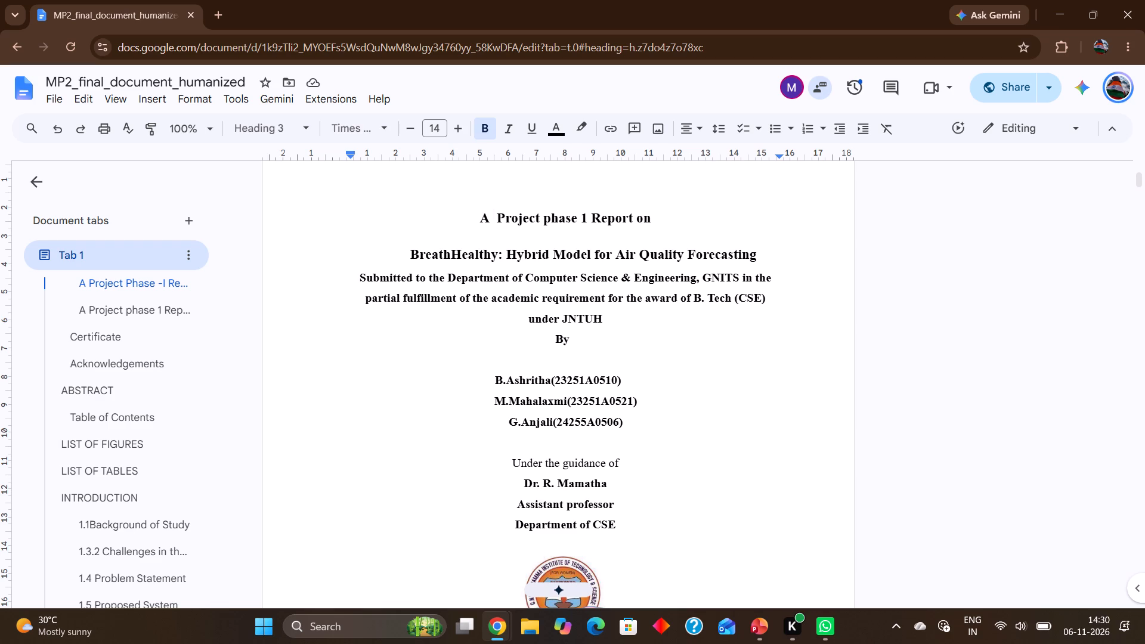
scroll(619, 191, up, 1)
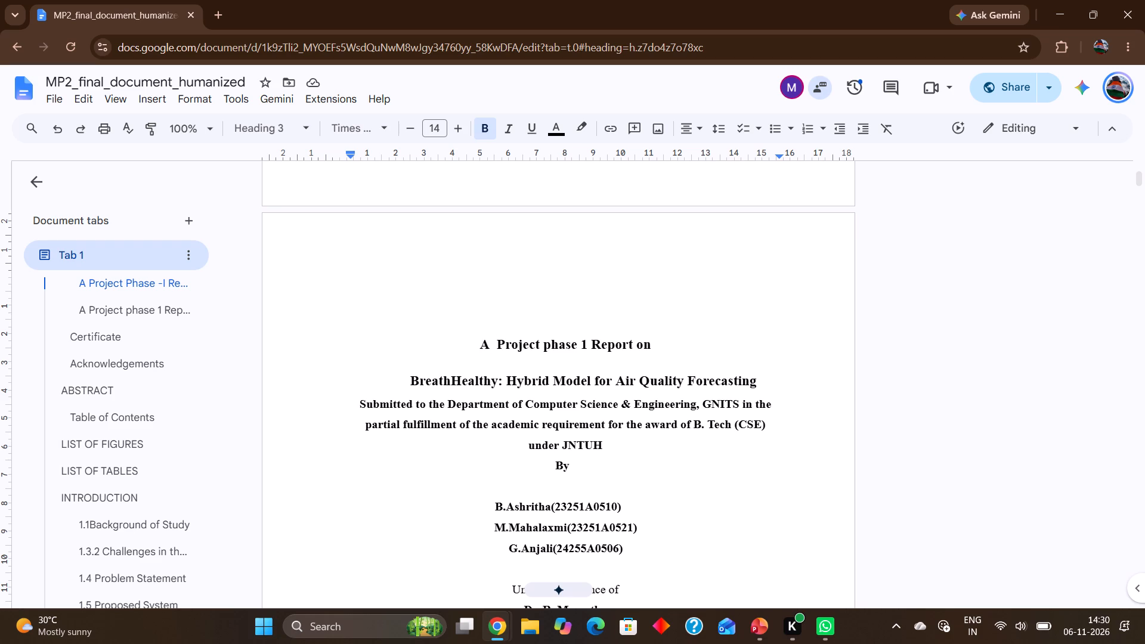
scroll(499, 388, up, 1)
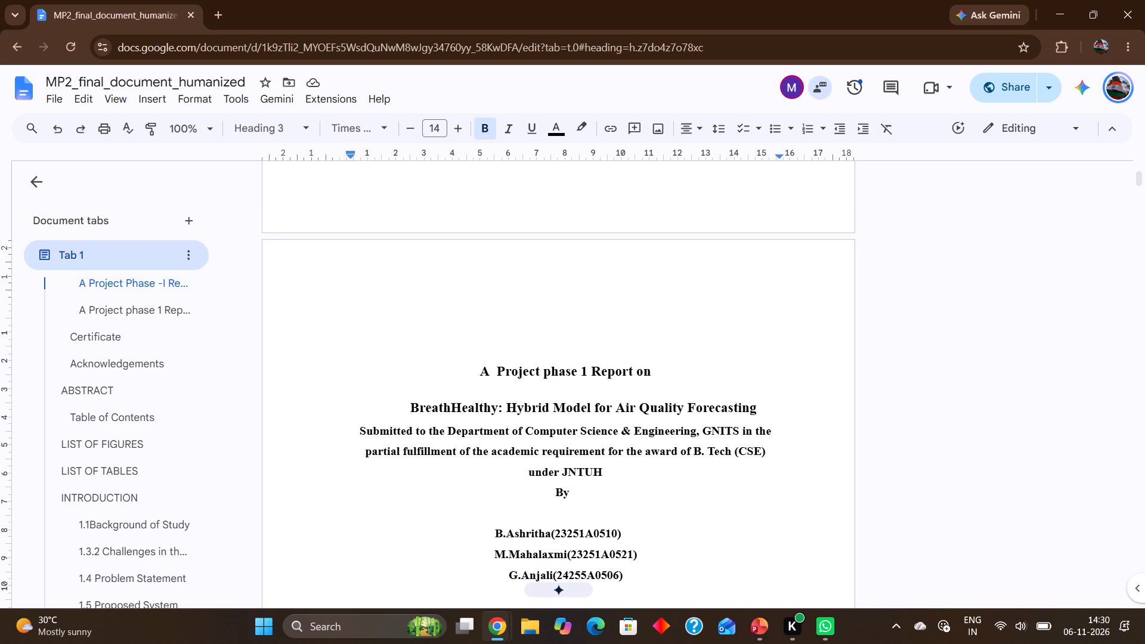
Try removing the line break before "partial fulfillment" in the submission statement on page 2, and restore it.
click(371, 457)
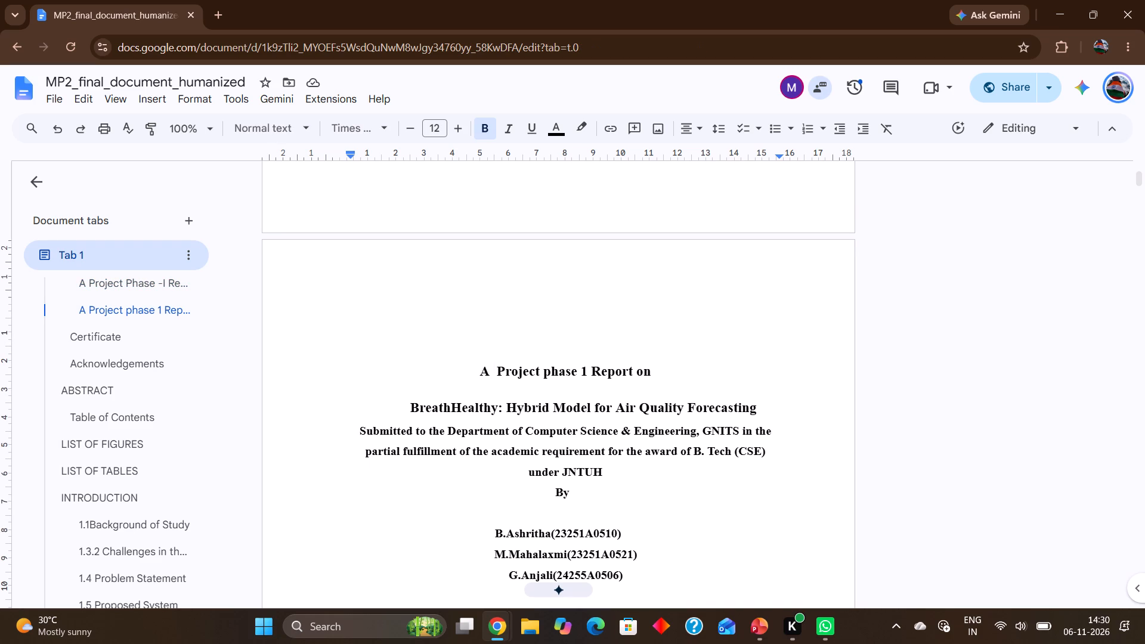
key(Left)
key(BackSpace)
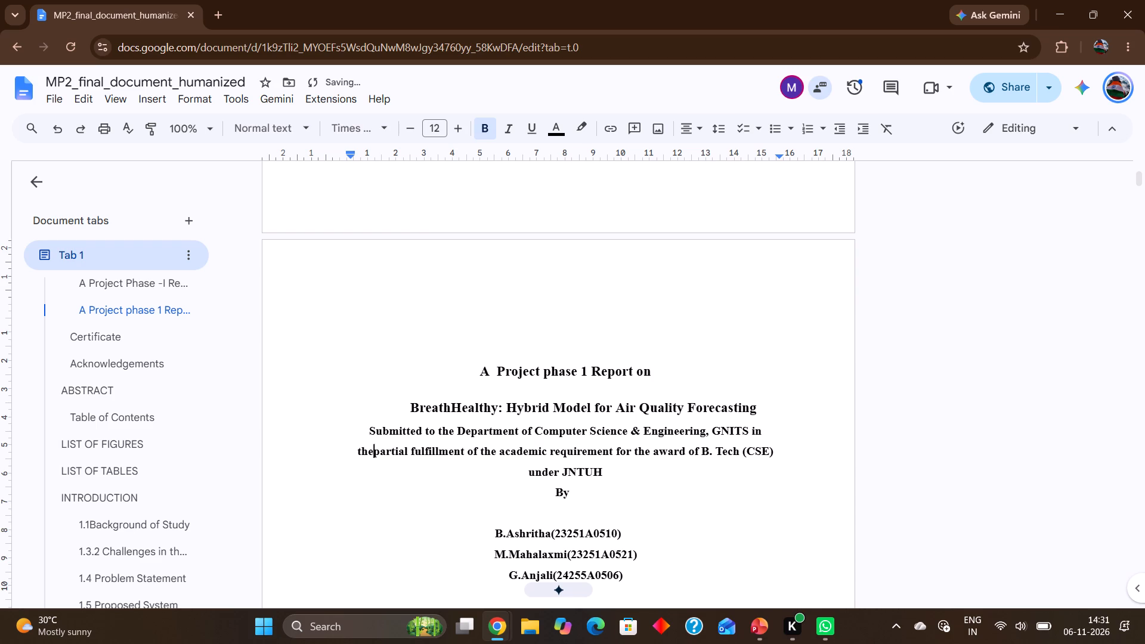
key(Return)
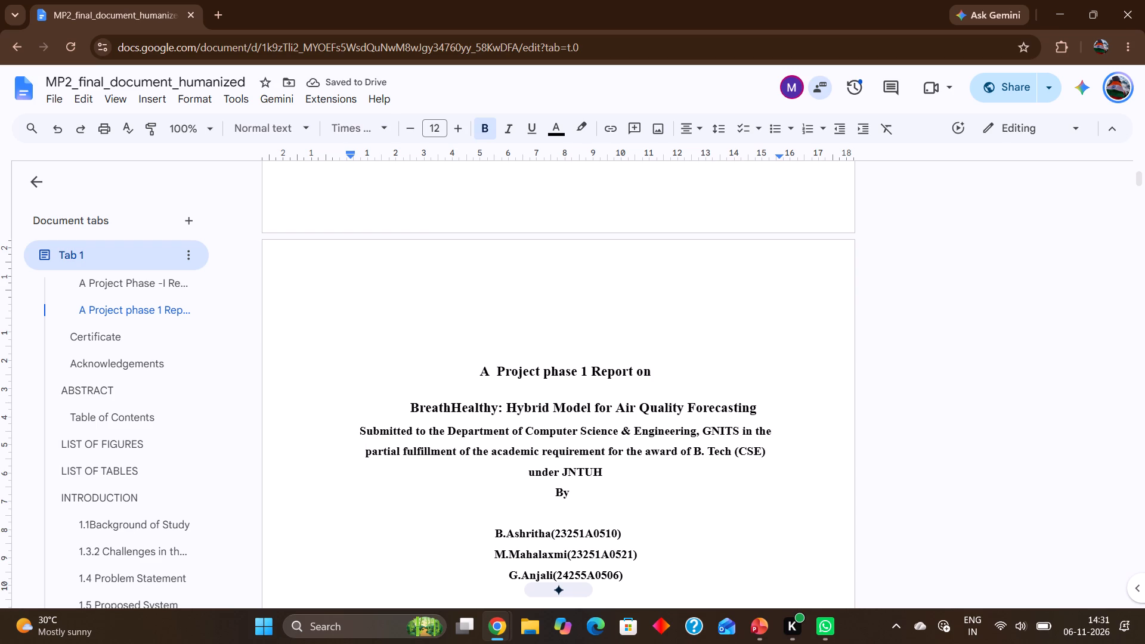
Add an empty line between "under JNTUH" and "By" on page 2.
click(606, 473)
key(Return)
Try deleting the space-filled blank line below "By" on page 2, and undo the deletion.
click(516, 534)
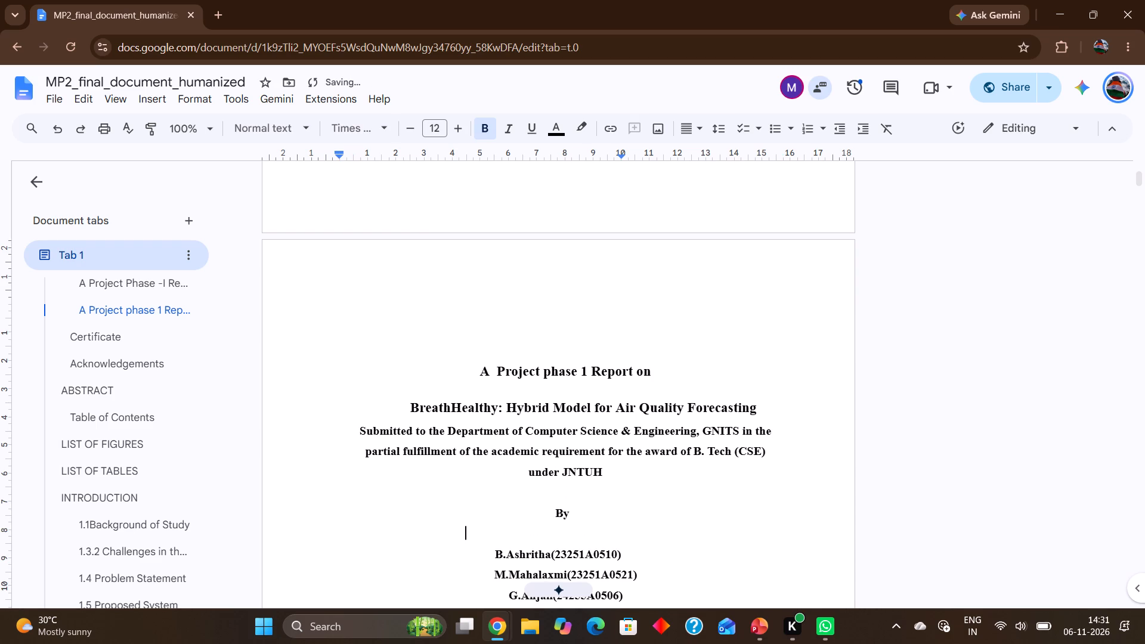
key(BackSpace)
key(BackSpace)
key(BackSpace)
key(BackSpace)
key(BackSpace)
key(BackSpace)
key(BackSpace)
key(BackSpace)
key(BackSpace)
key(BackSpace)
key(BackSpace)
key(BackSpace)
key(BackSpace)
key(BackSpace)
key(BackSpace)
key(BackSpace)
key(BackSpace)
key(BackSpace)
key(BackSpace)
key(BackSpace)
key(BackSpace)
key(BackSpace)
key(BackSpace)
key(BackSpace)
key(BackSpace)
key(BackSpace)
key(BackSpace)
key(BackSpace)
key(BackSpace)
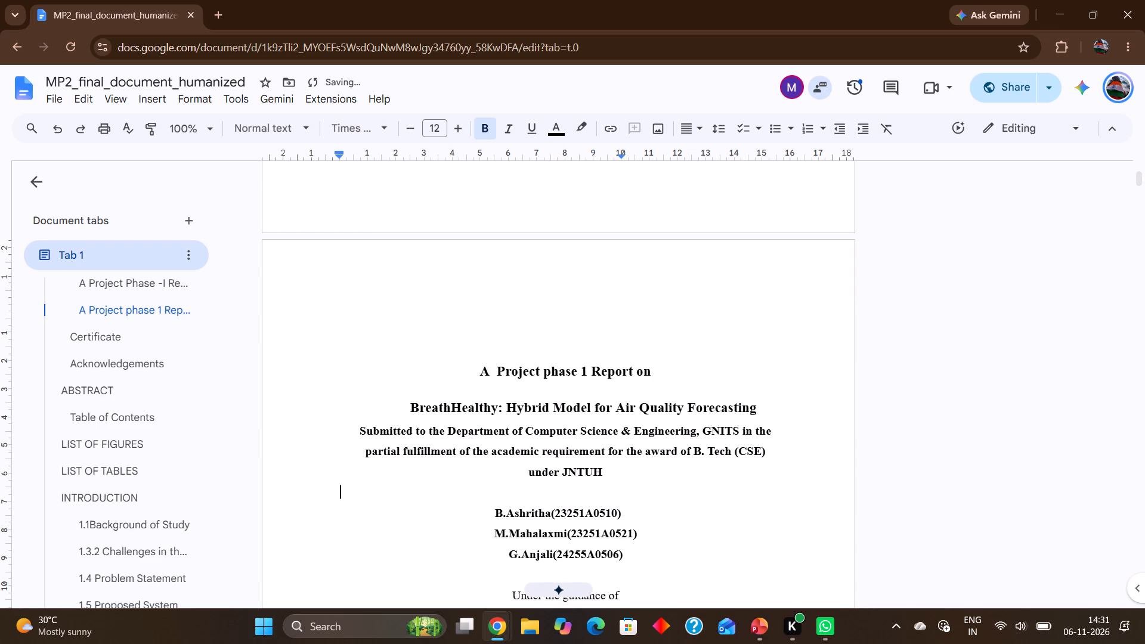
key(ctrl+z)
Delete the space-filled blank line between "By" and the first student's name on page 2, keeping the word "By".
key(BackSpace)
key(BackSpace)
key(BackSpace)
key(BackSpace)
key(BackSpace)
key(BackSpace)
key(BackSpace)
key(BackSpace)
key(BackSpace)
key(BackSpace)
key(BackSpace)
key(BackSpace)
key(BackSpace)
key(BackSpace)
key(BackSpace)
key(BackSpace)
key(BackSpace)
key(BackSpace)
key(BackSpace)
key(BackSpace)
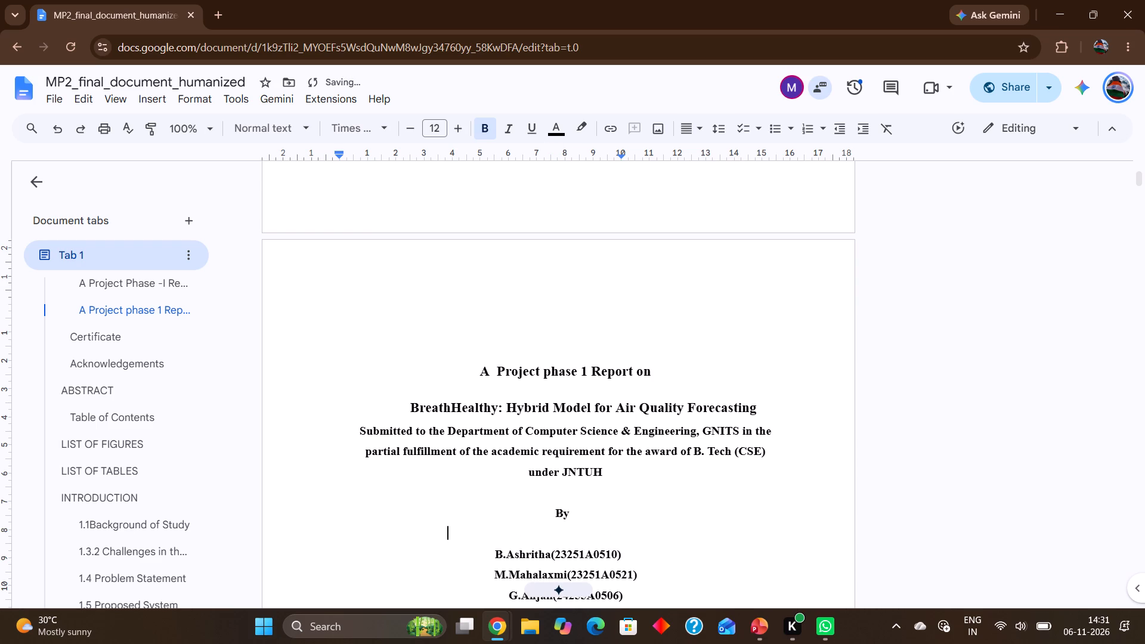
key(BackSpace)
key(BackSpace)
key(BackSpace)
key(BackSpace)
key(BackSpace)
key(BackSpace)
key(BackSpace)
key(BackSpace)
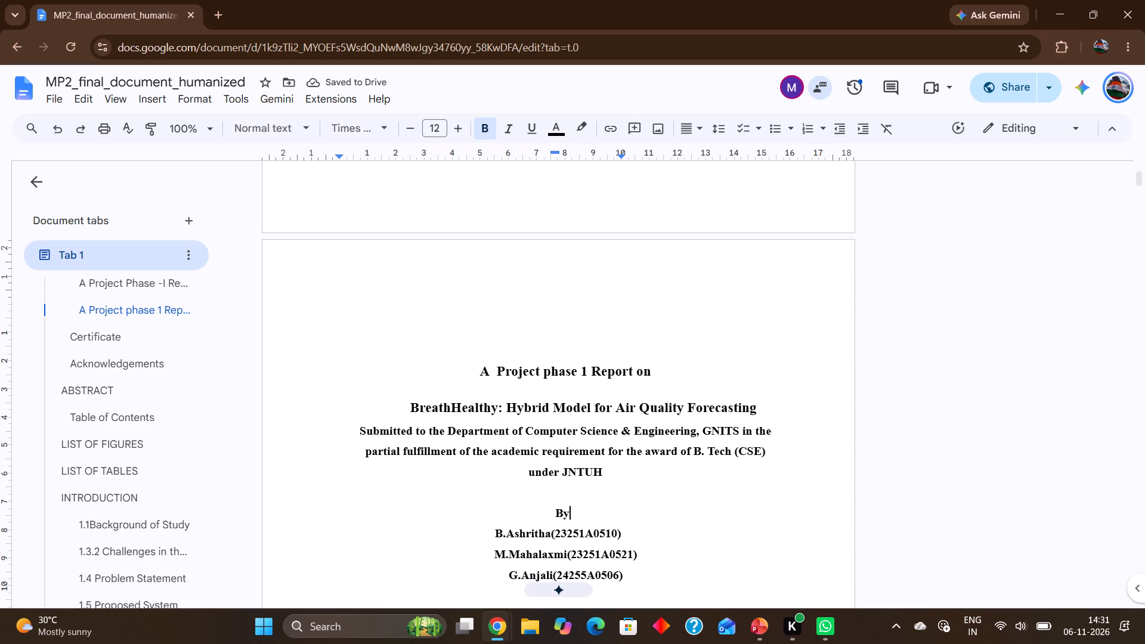
Remove the bold formatting from "By" on page 2.
drag(552, 510, 599, 525)
click(490, 137)
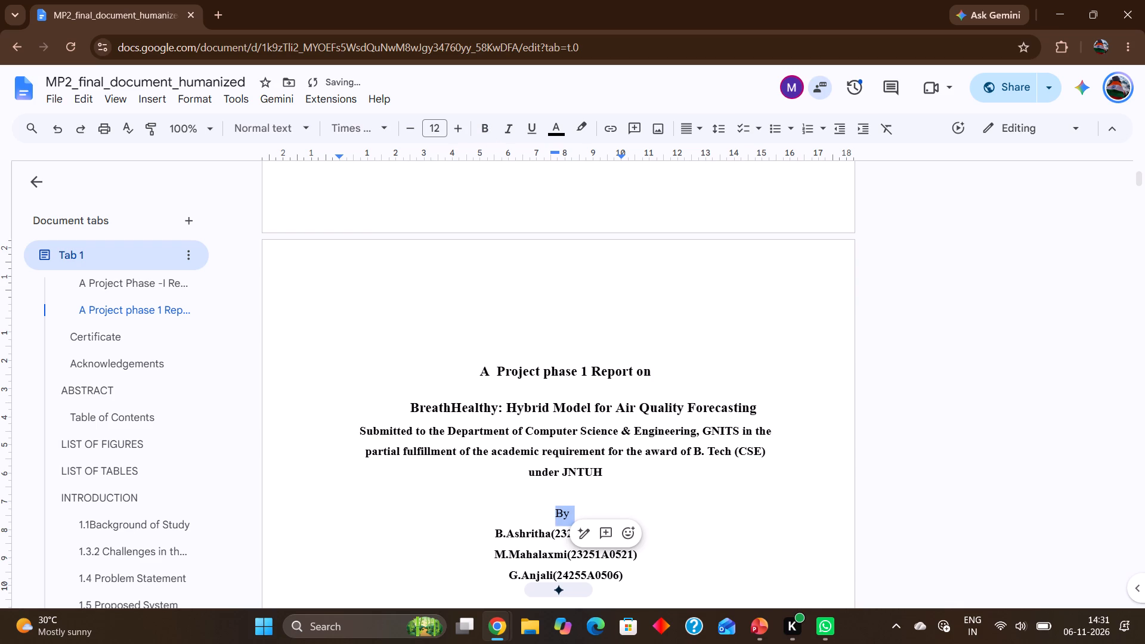
click(721, 519)
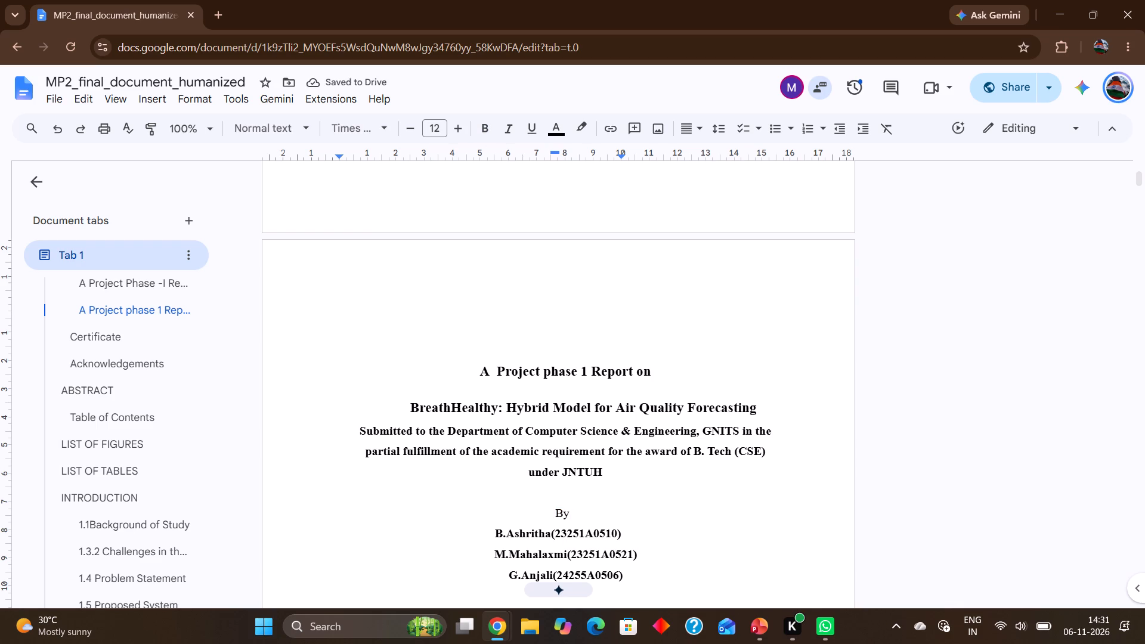
Shorten the guide's designation on page 2 to "Assistant professor, CSE", removing "Department of" and adding a comma.
scroll(674, 527, down, 2)
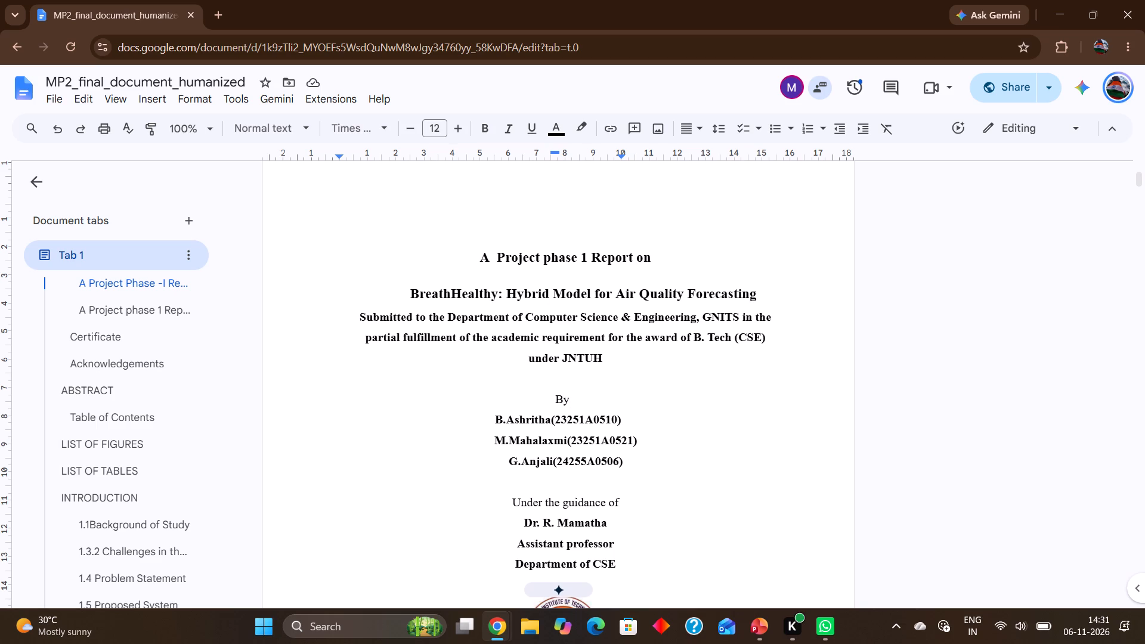
scroll(606, 467, down, 1)
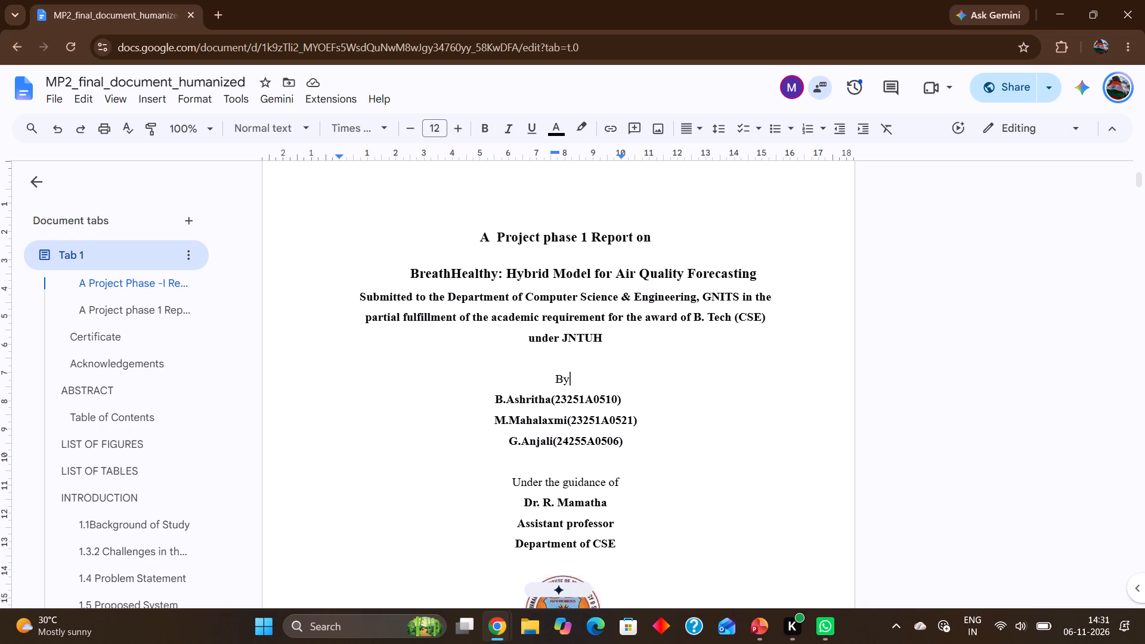
scroll(606, 467, down, 1)
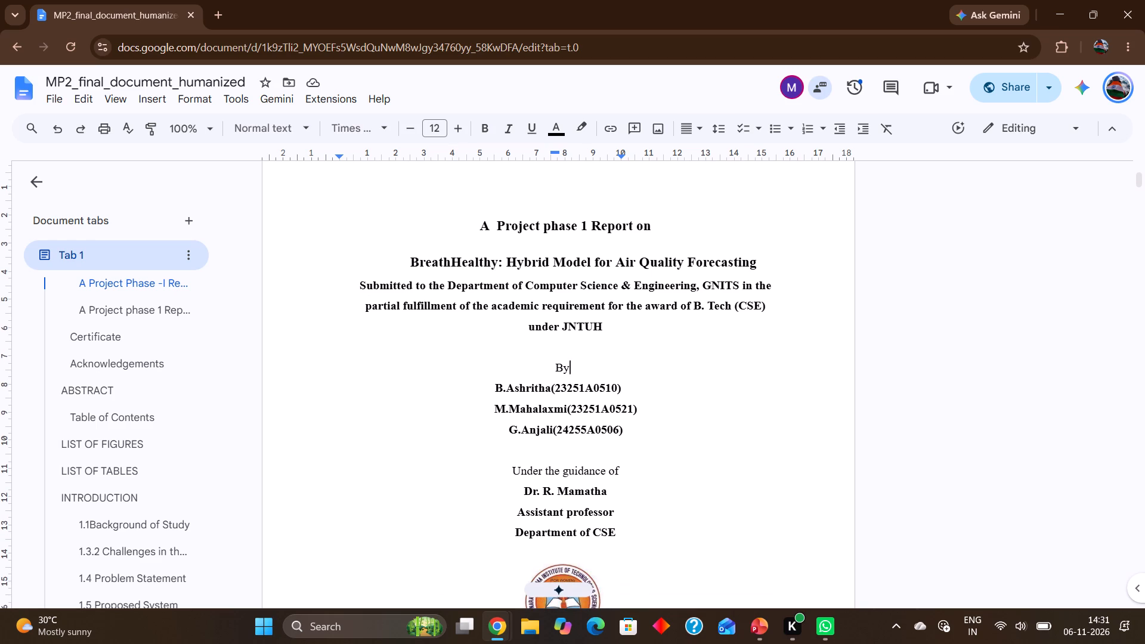
scroll(702, 421, down, 1)
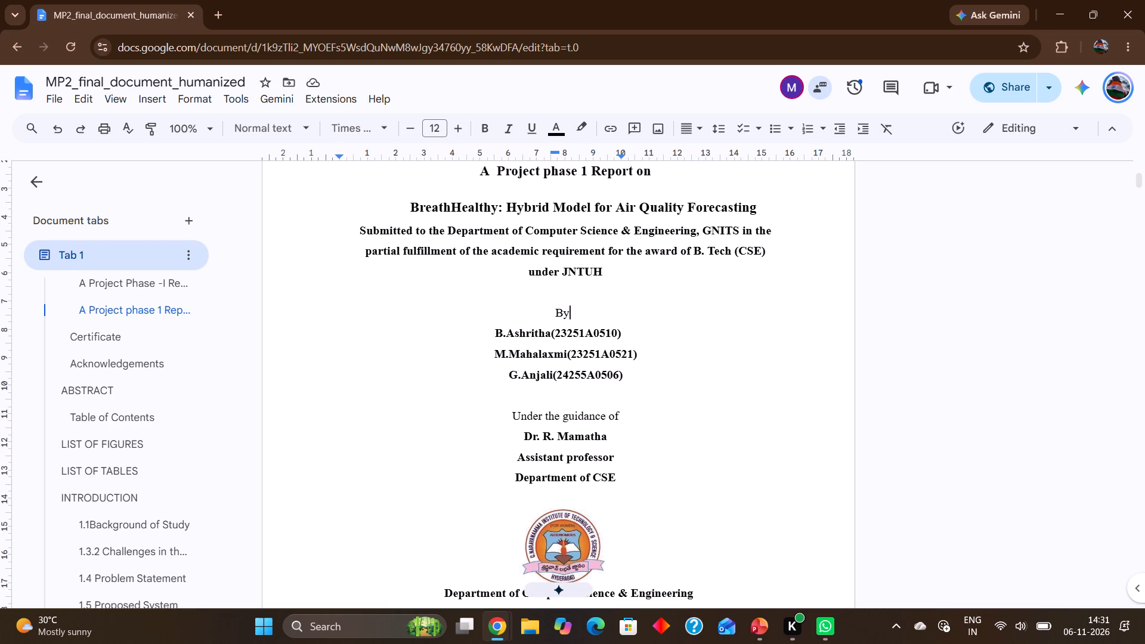
click(591, 479)
key(BackSpace)
key(BackSpace)
key(BackSpace)
key(BackSpace)
key(BackSpace)
key(BackSpace)
key(BackSpace)
key(BackSpace)
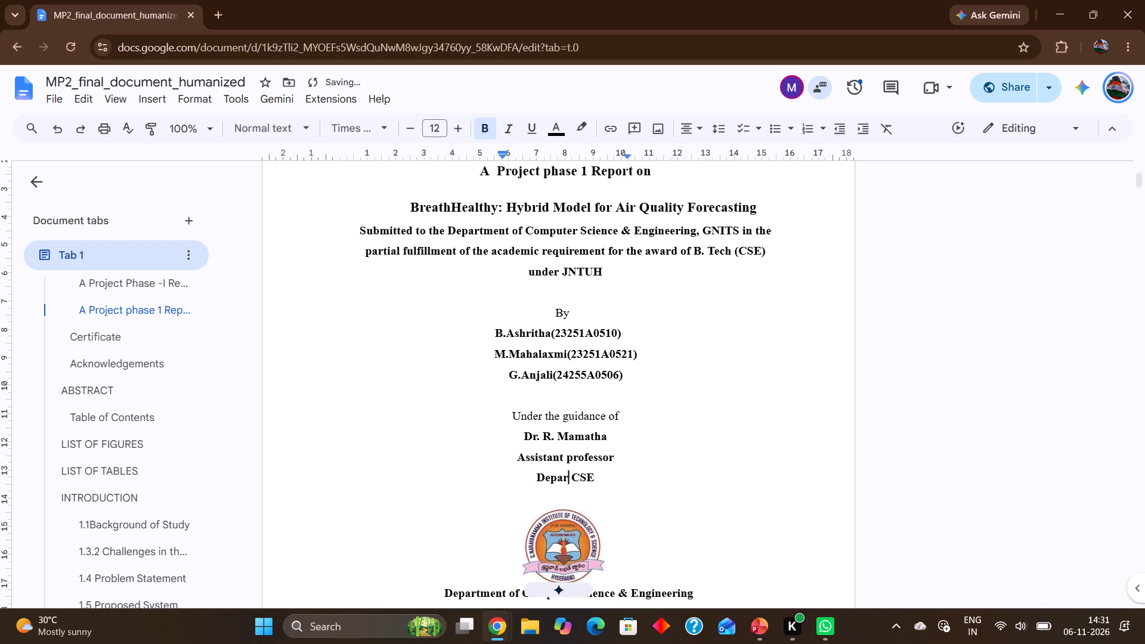
key(BackSpace)
key(BackSpace)
key(BackSpace)
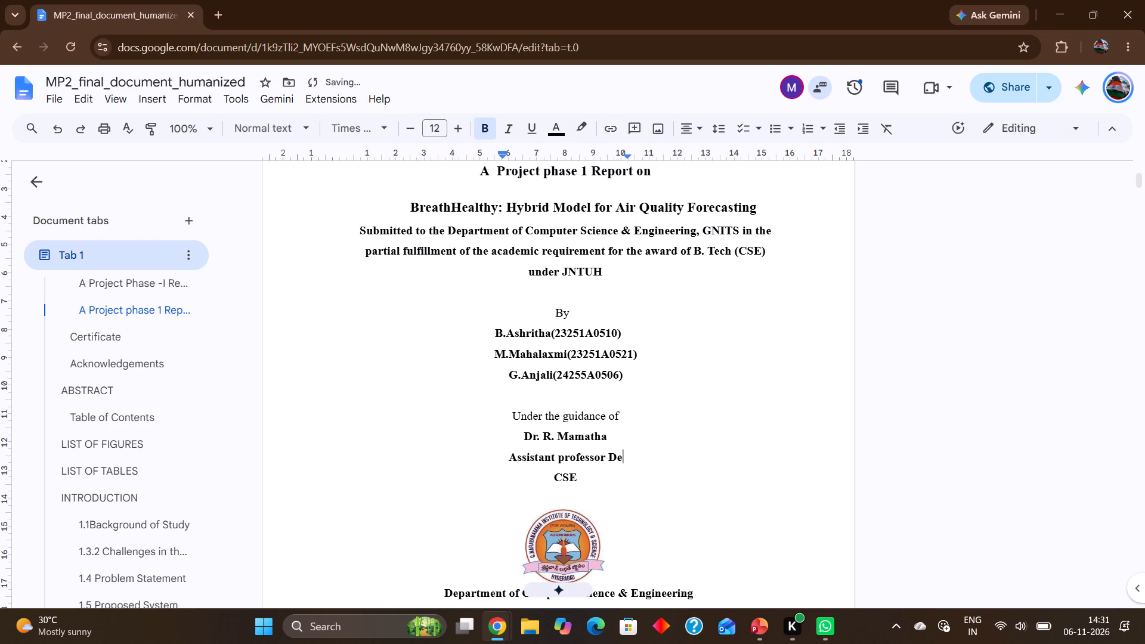
key(BackSpace)
key(BackSpace)
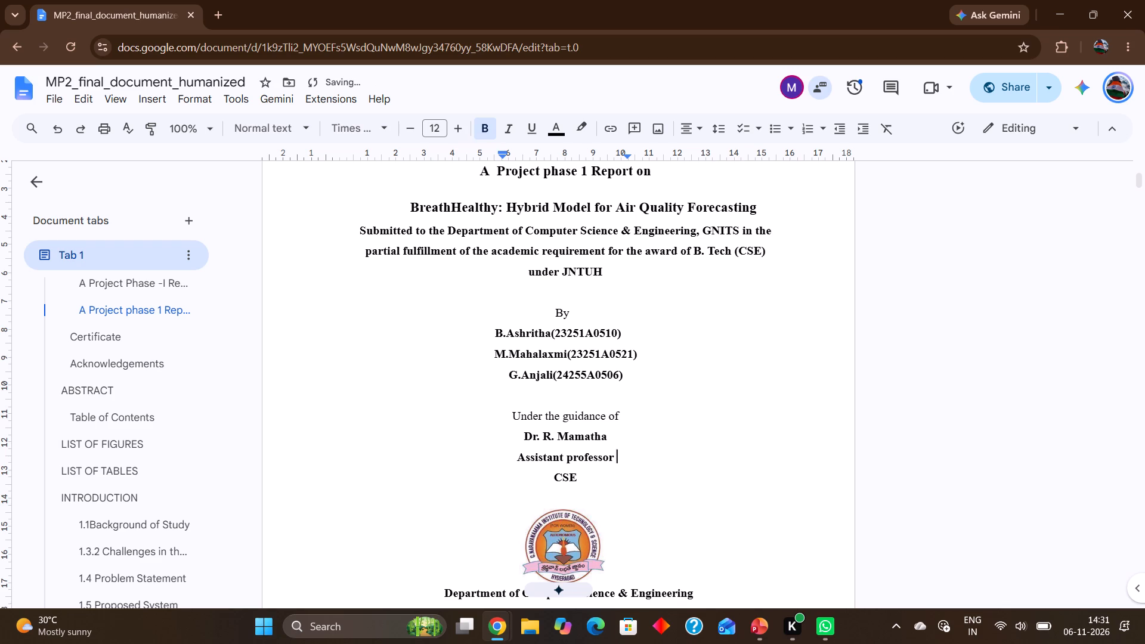
key(BackSpace)
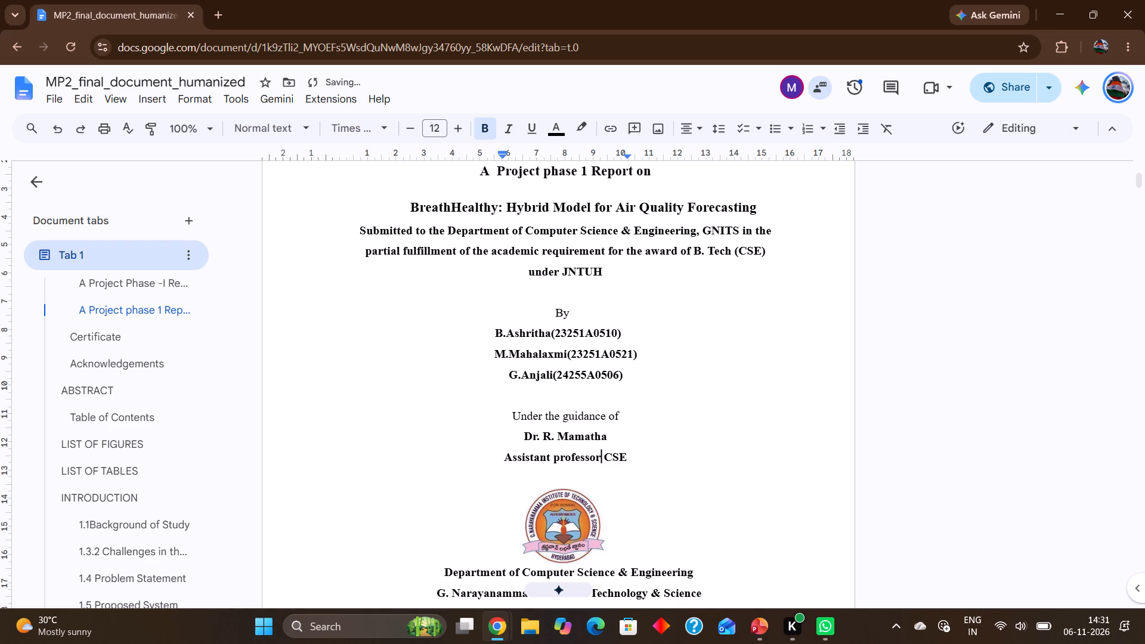
key(comma)
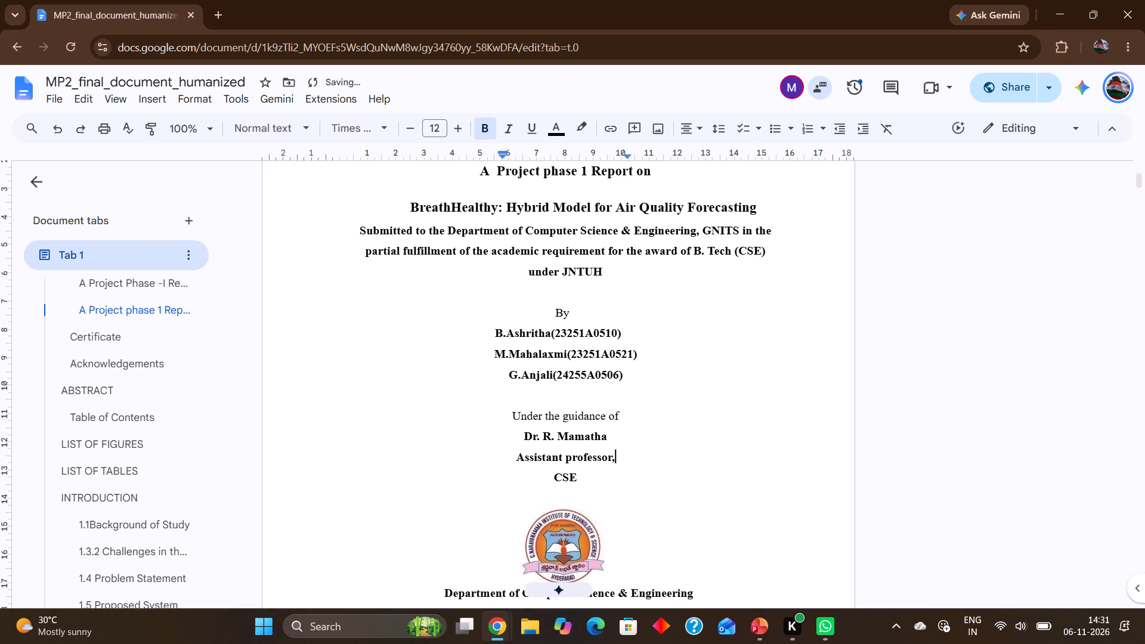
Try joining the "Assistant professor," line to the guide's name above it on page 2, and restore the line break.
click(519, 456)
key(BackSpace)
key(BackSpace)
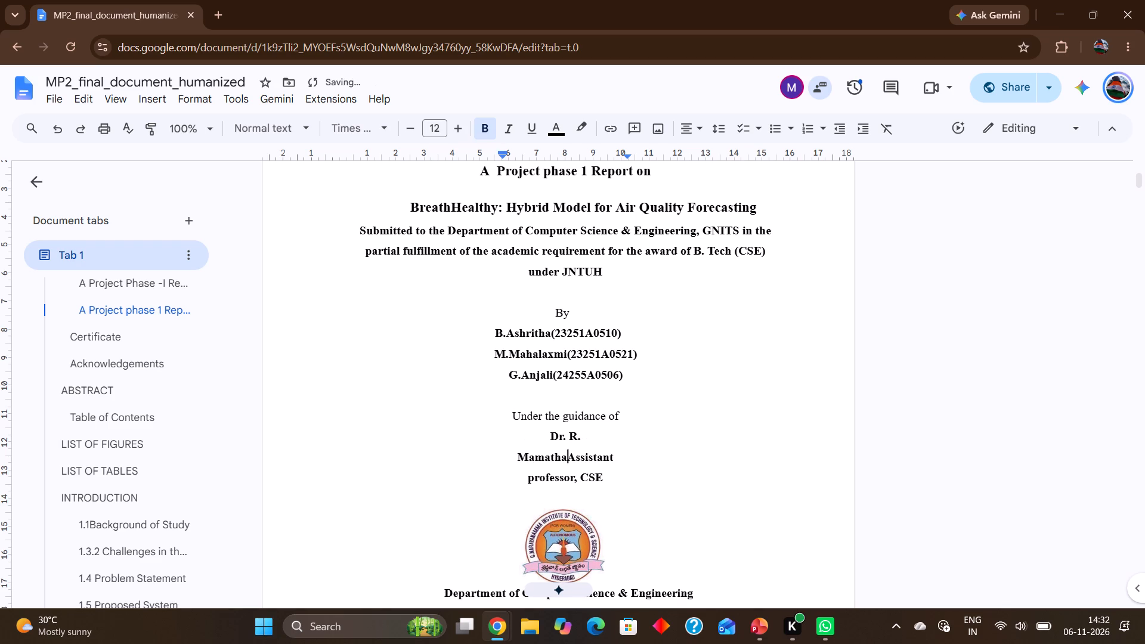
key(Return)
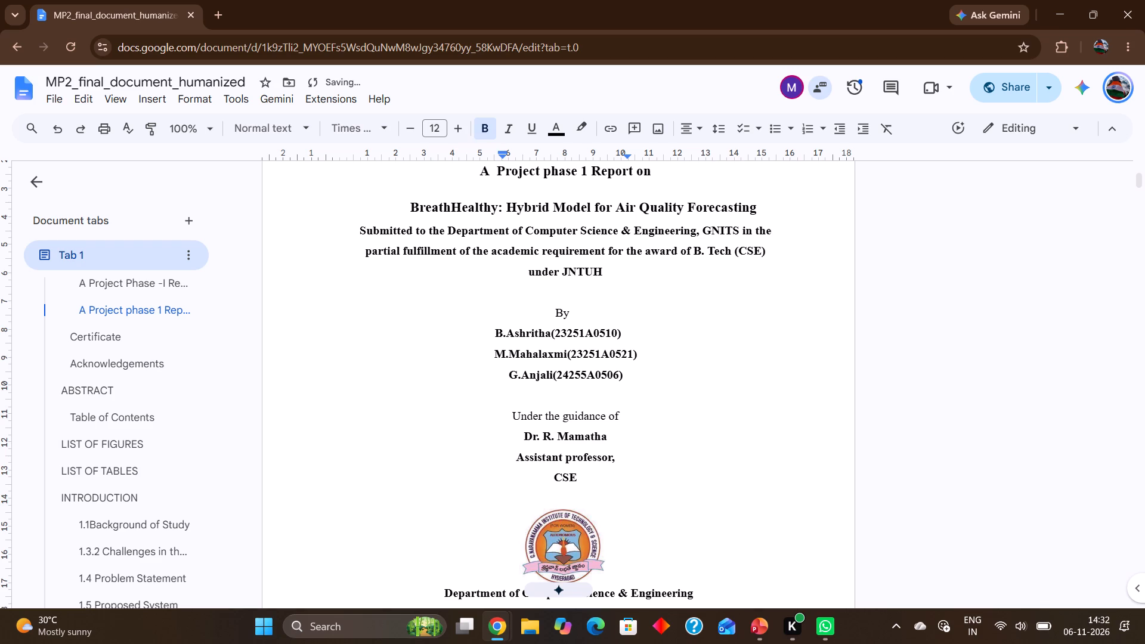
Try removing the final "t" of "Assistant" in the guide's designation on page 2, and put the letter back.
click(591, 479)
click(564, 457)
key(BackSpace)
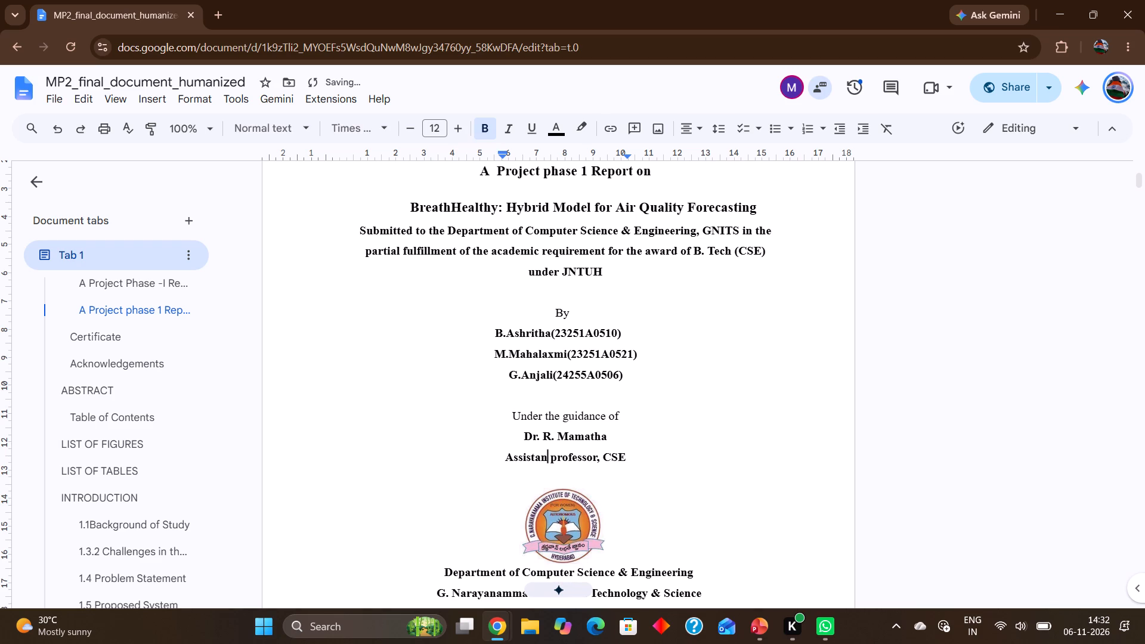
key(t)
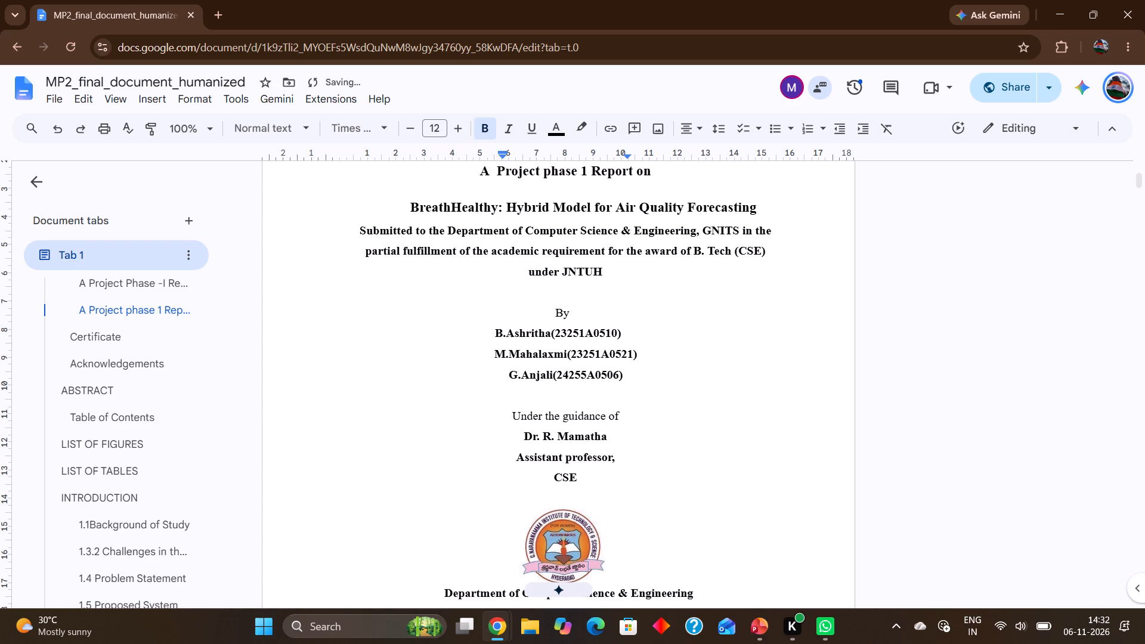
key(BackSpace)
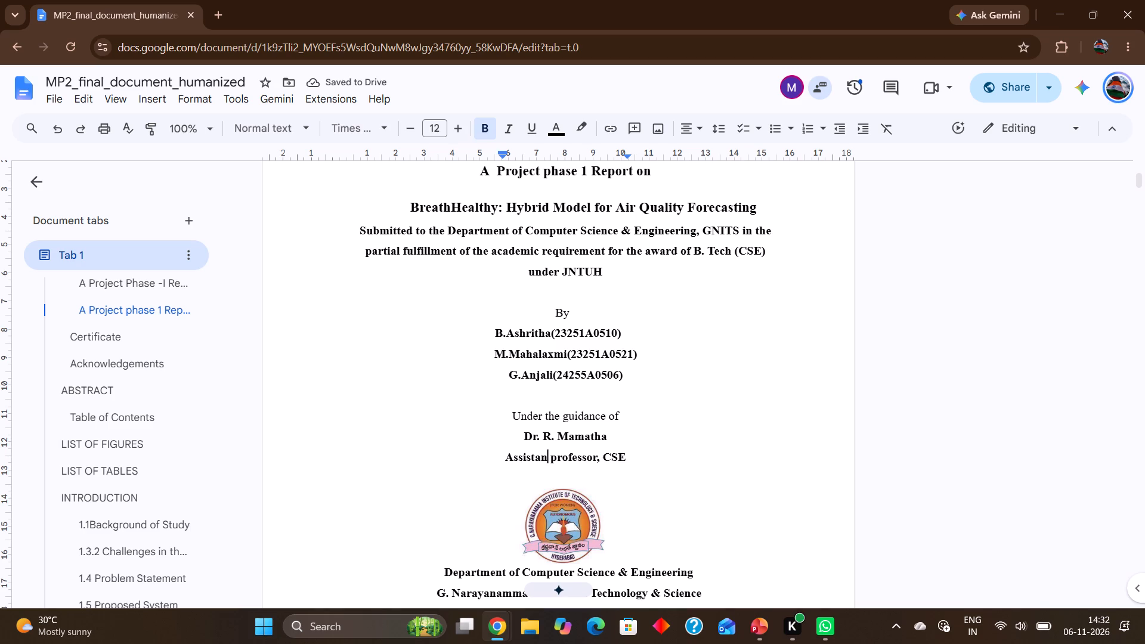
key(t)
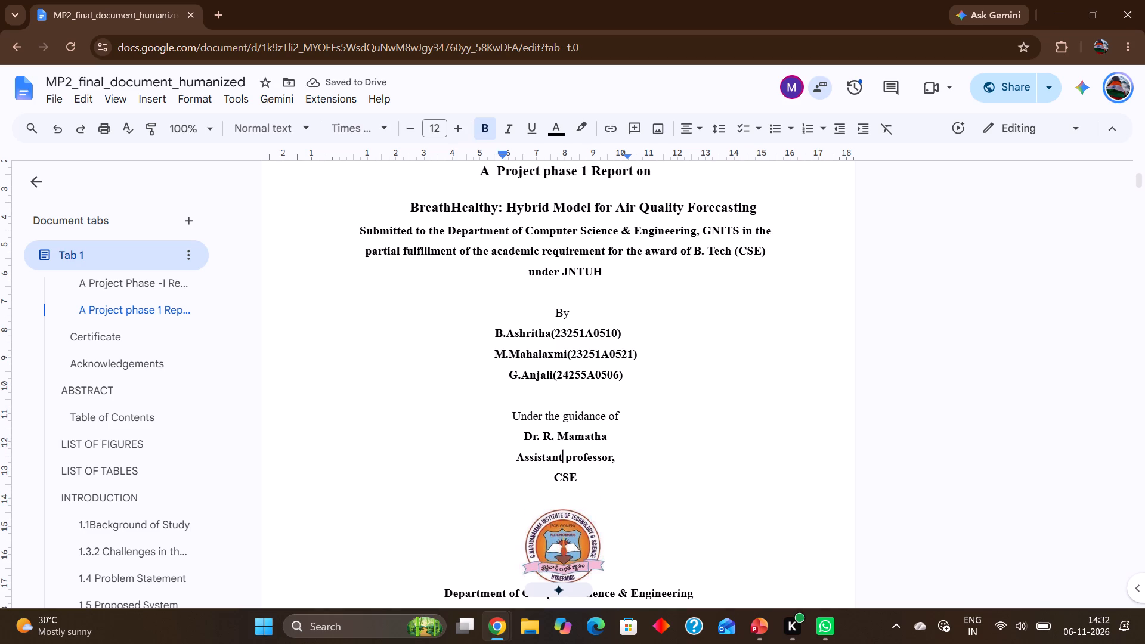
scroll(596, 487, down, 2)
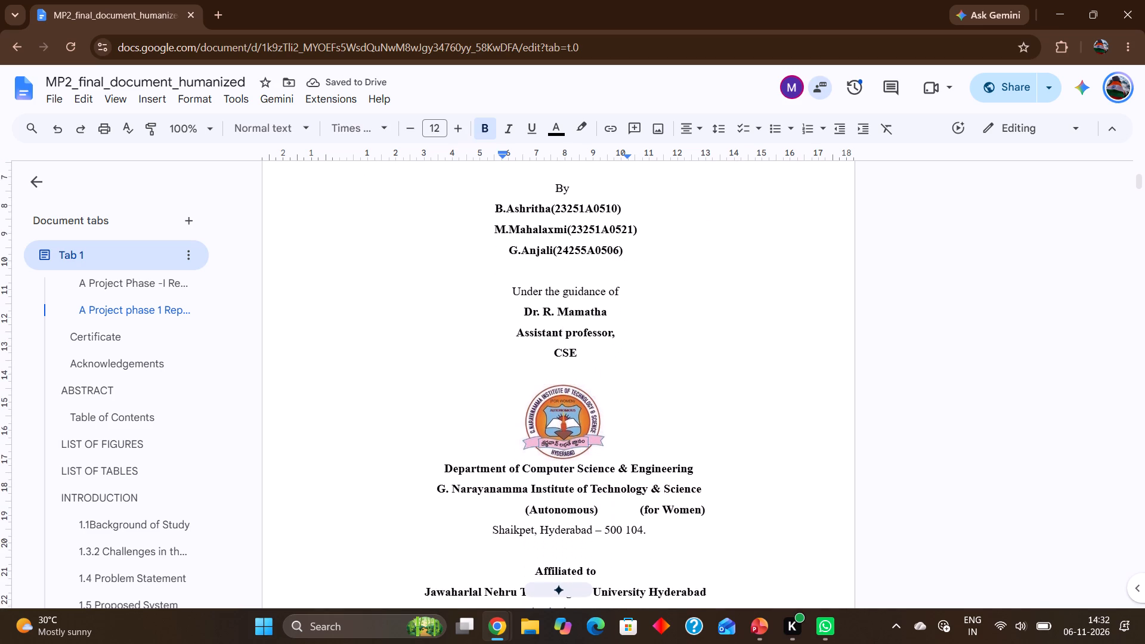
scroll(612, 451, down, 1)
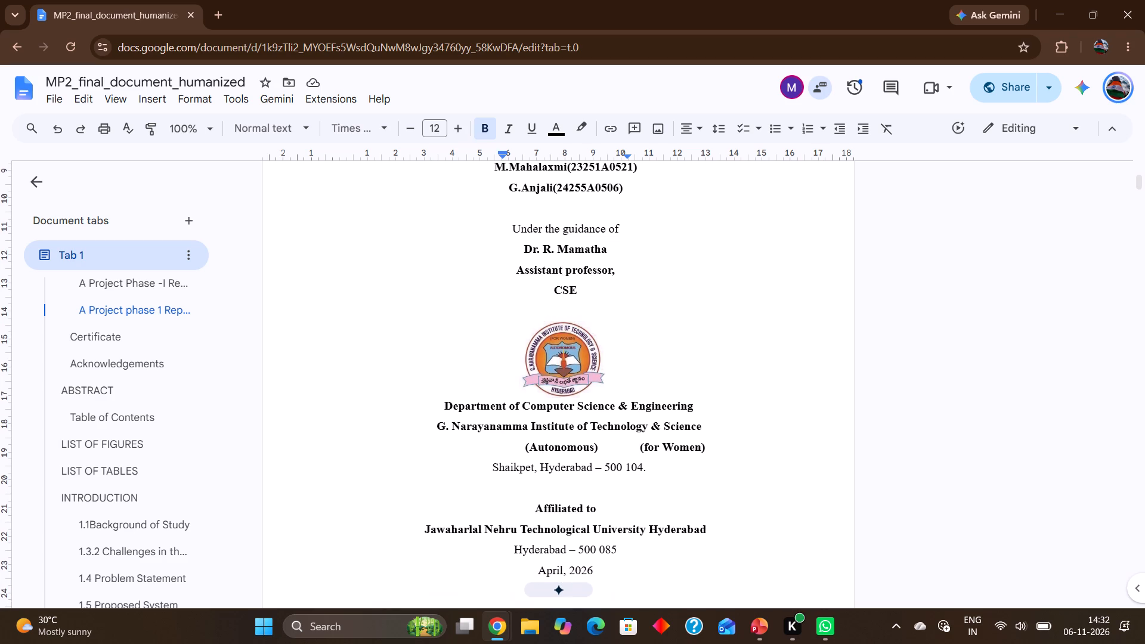
Review the rest of page 2, from the guide's details through the institute and affiliation lines, and continue to the following page.
scroll(595, 439, down, 1)
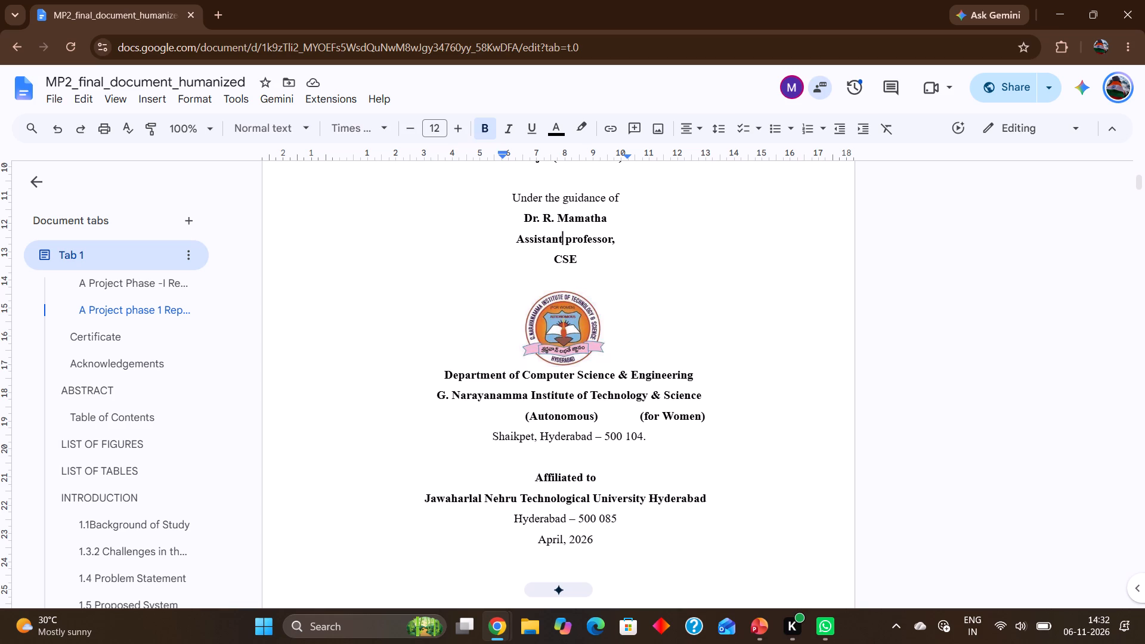
scroll(616, 484, down, 3)
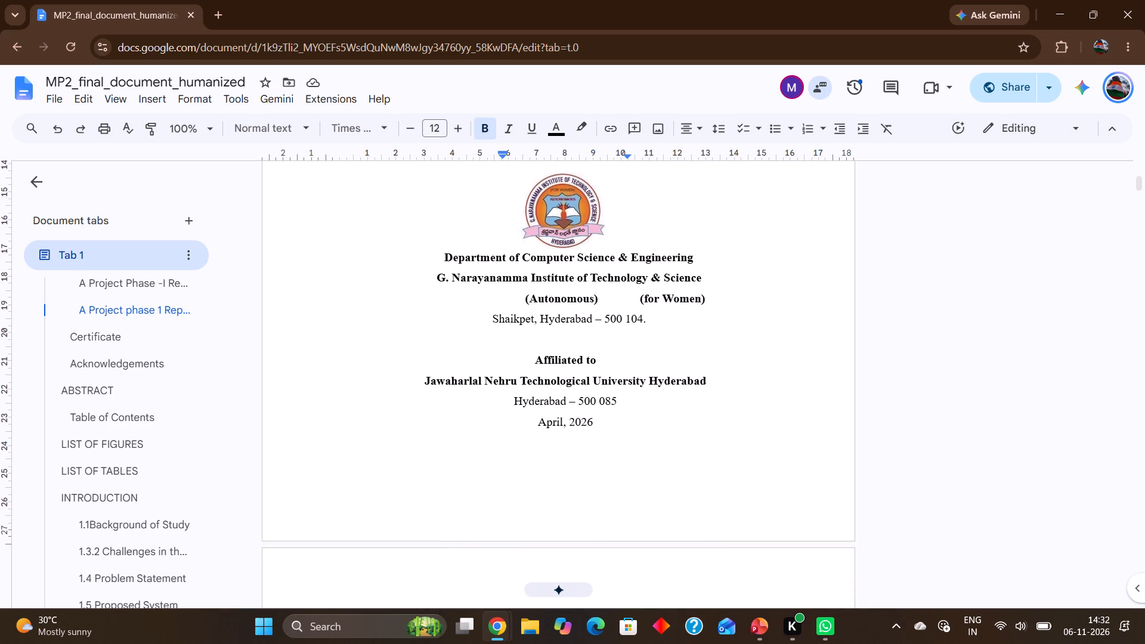
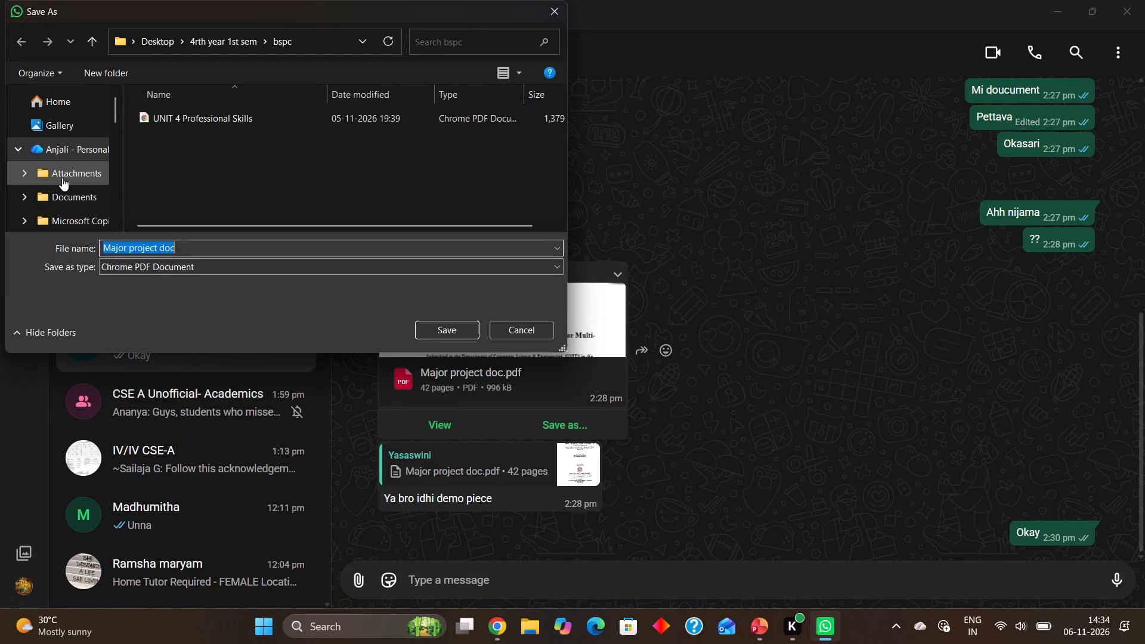
Save the received "Major project doc" PDF in the Microsoft Copilot Chat Files folder under the name "sample".
drag(62, 178, 61, 200)
double_click(61, 200)
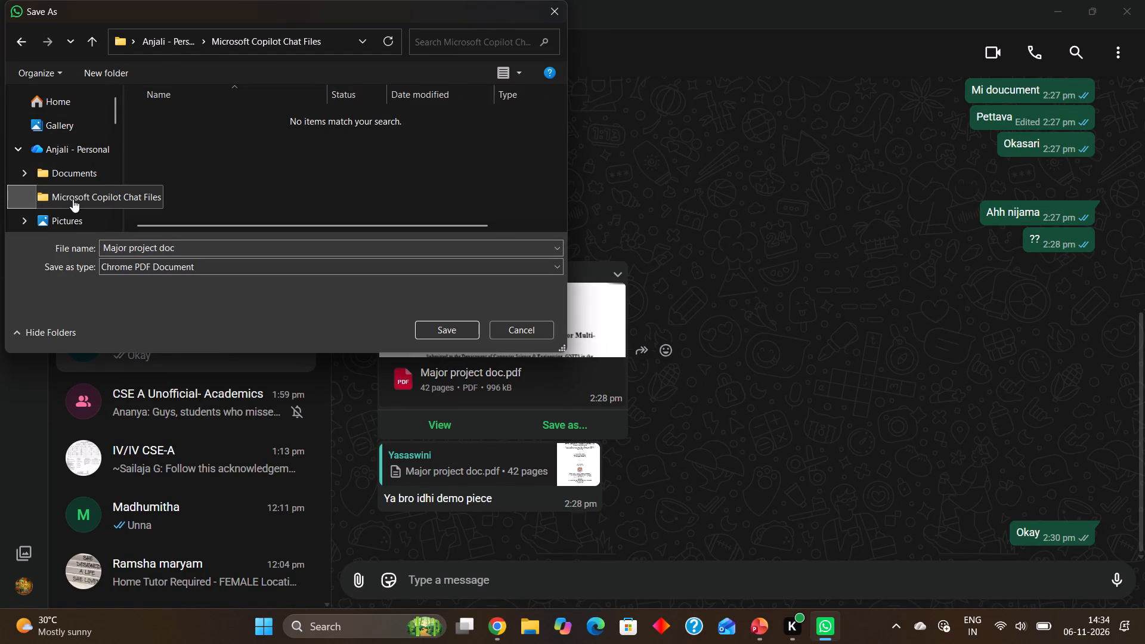
click(182, 246)
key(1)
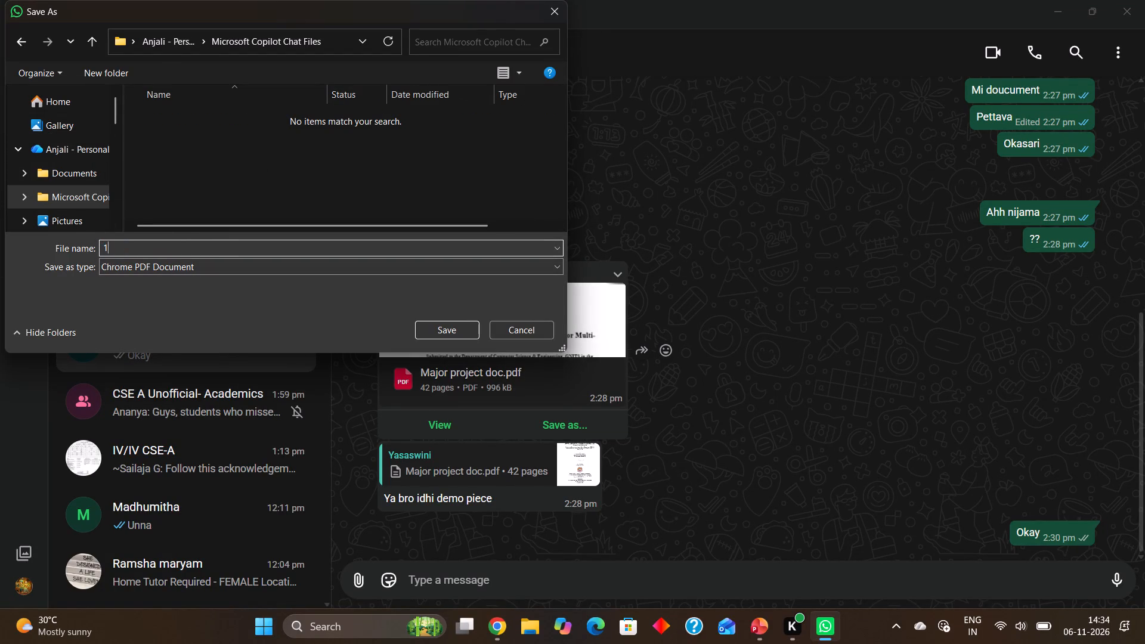
key(BackSpace)
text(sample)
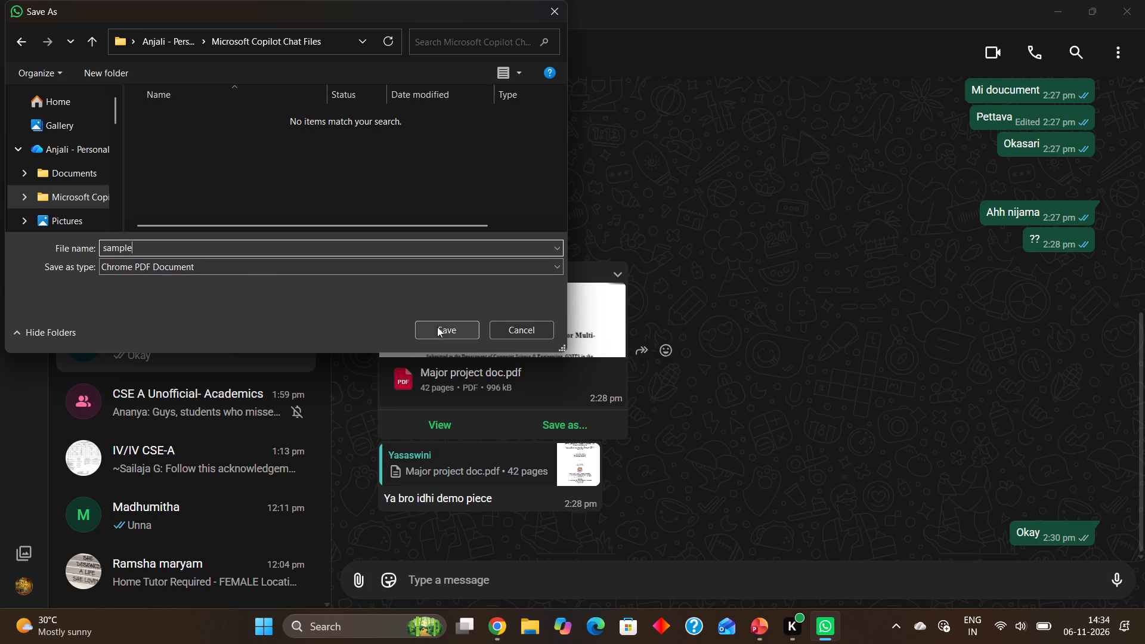
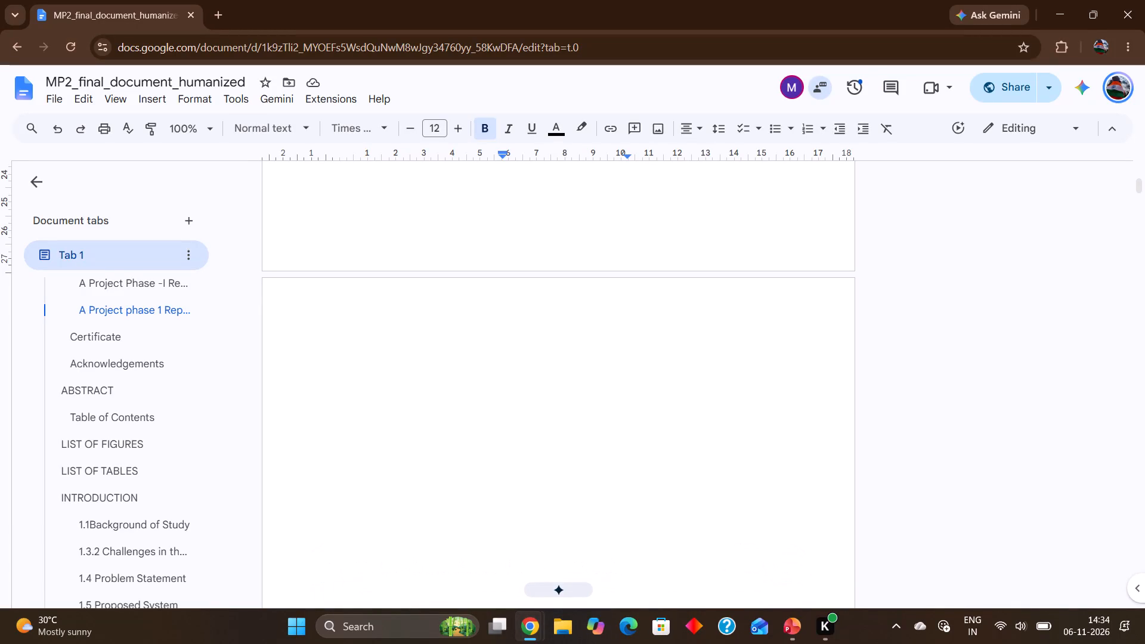
Review the layout of the second title page and the Certificate page in the report.
scroll(661, 418, up, 2)
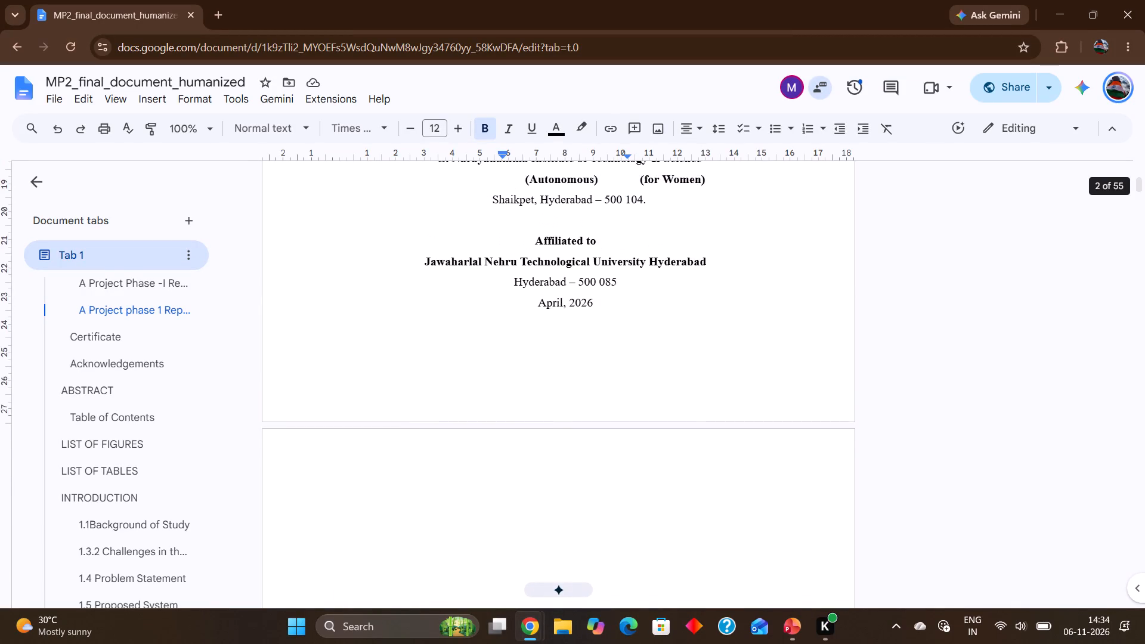
scroll(661, 418, up, 1)
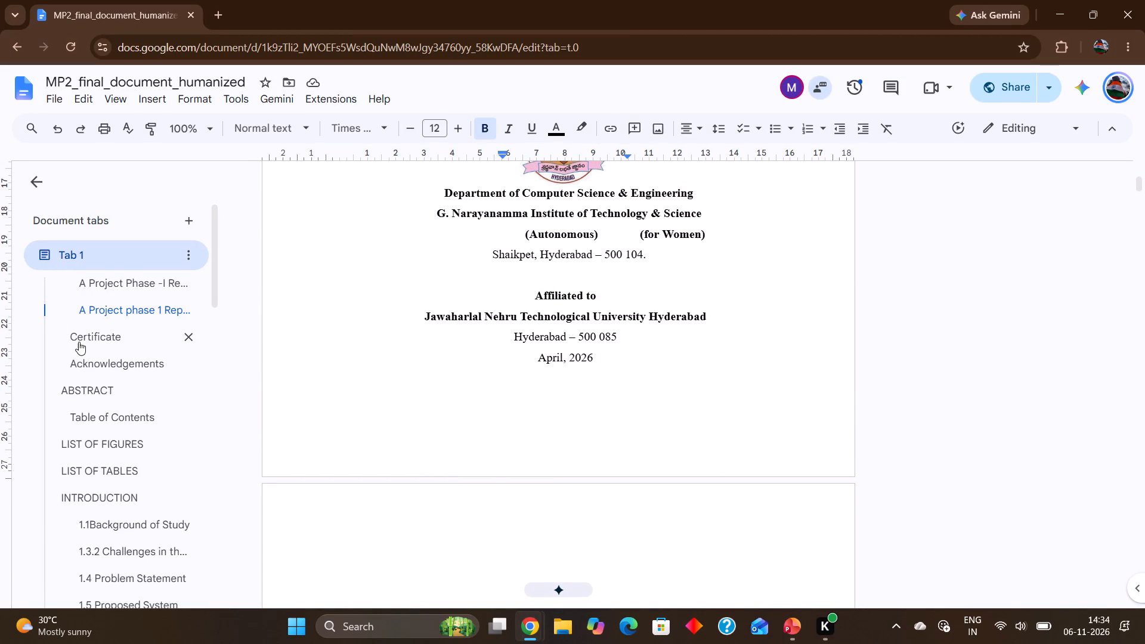
click(79, 342)
scroll(413, 321, up, 2)
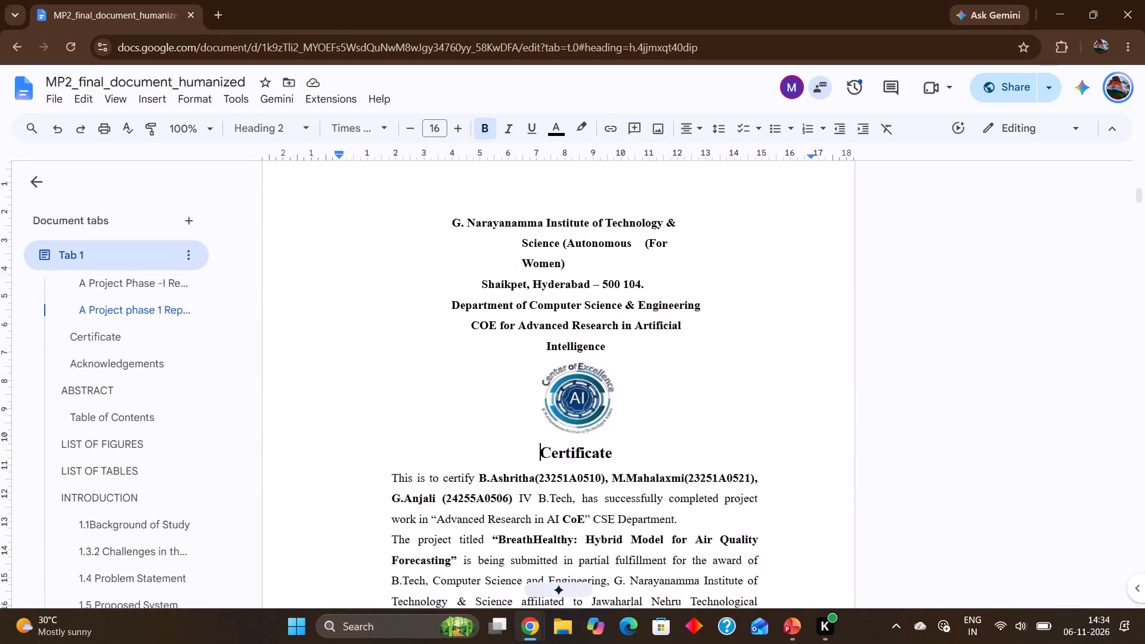
scroll(413, 321, up, 1)
scroll(496, 389, up, 3)
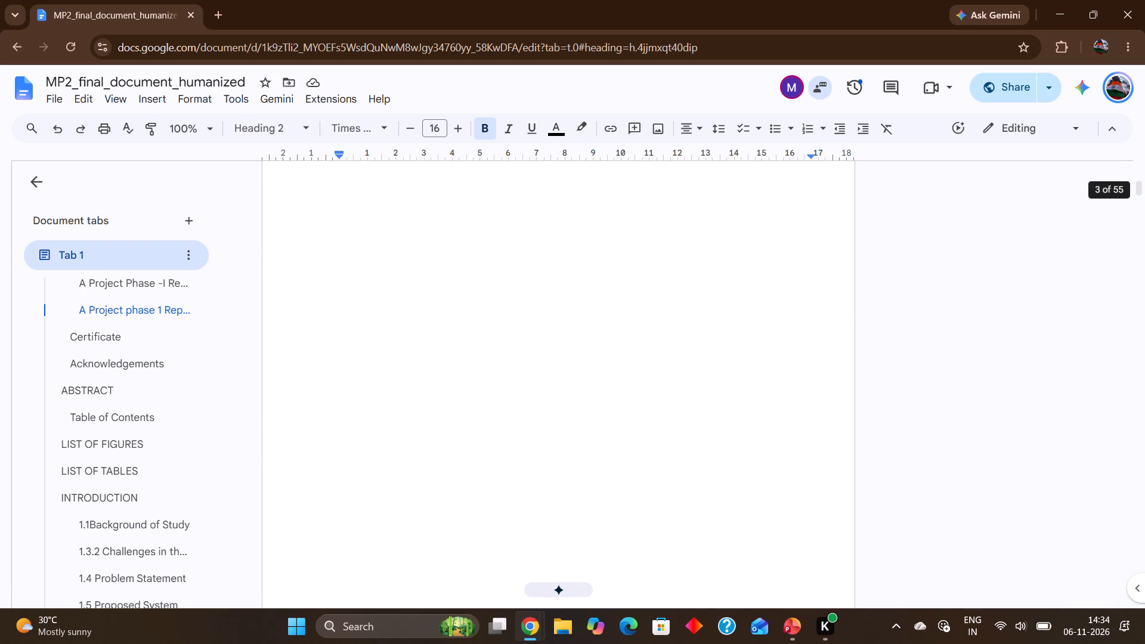
scroll(496, 389, up, 4)
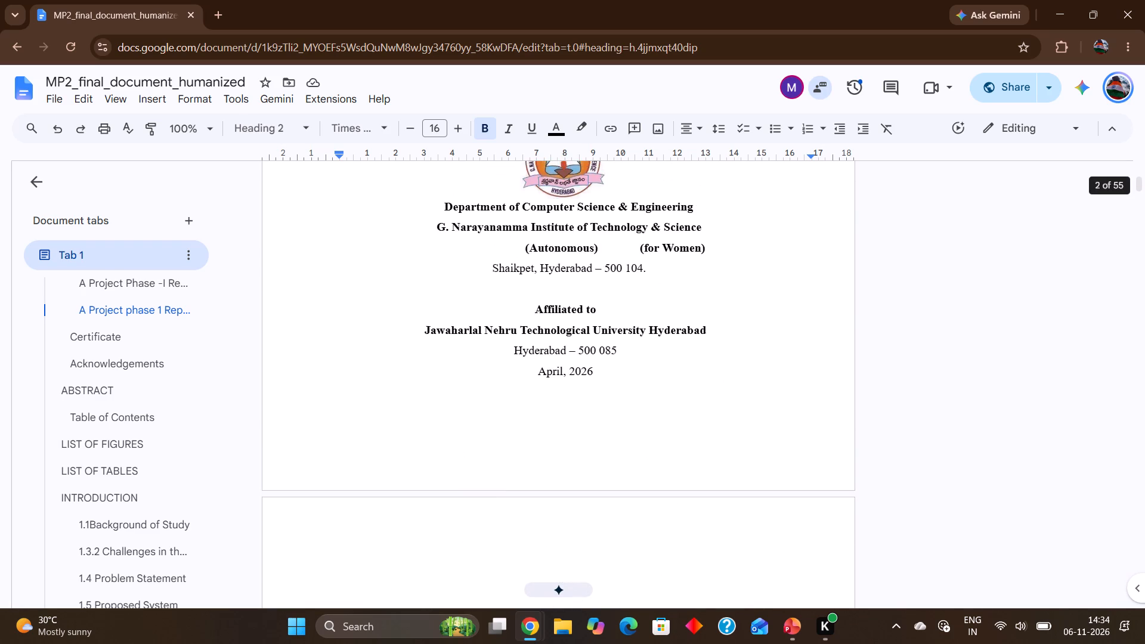
scroll(538, 394, up, 4)
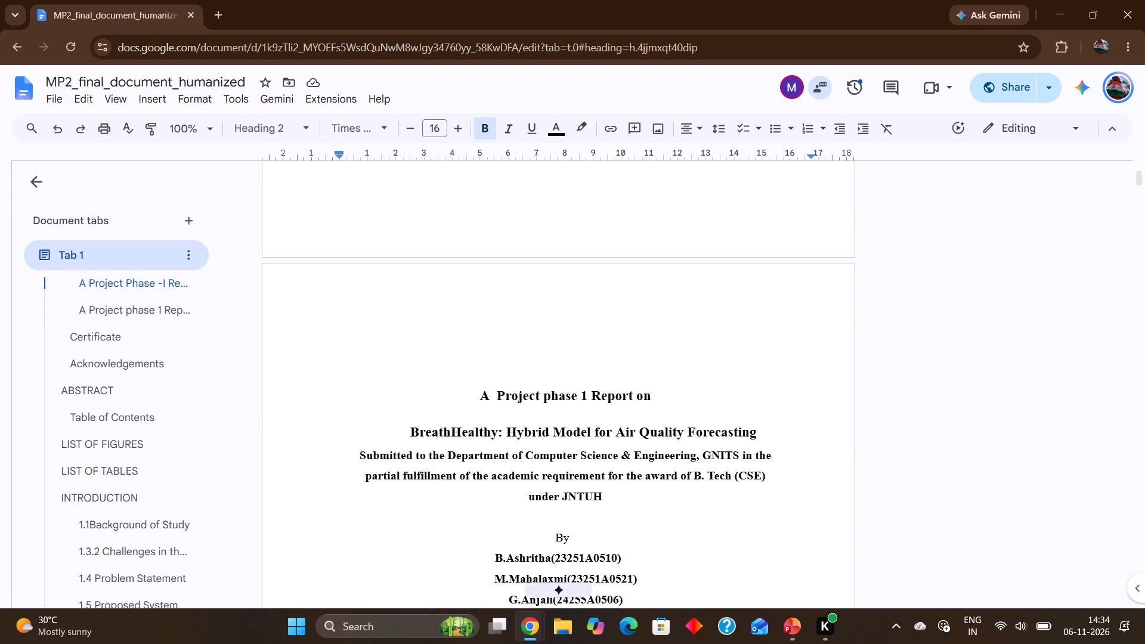
scroll(538, 394, up, 1)
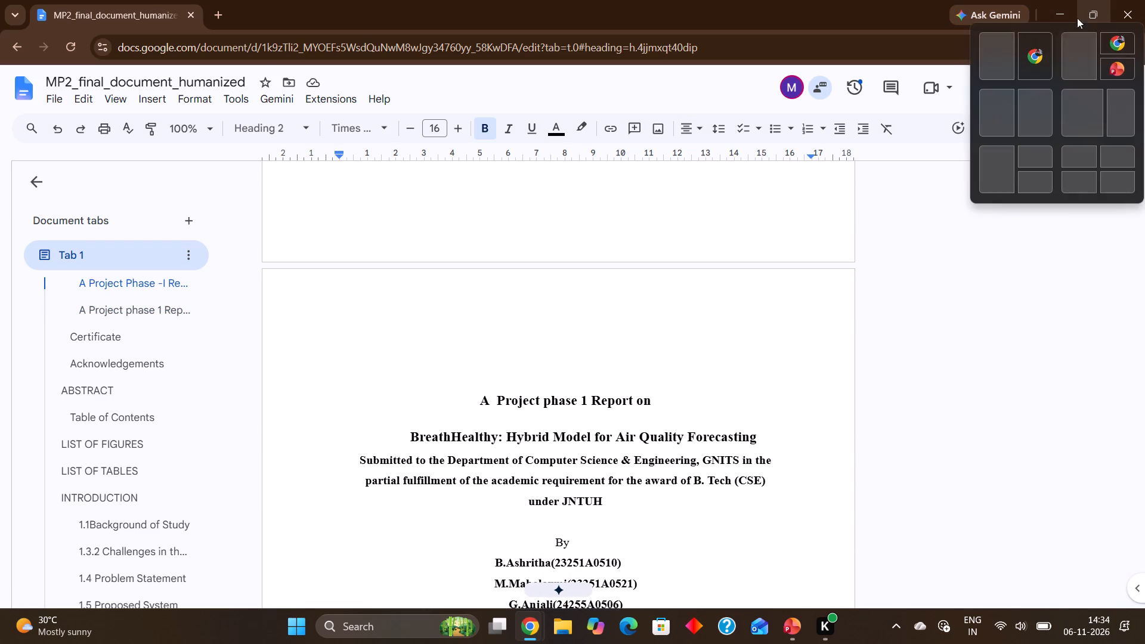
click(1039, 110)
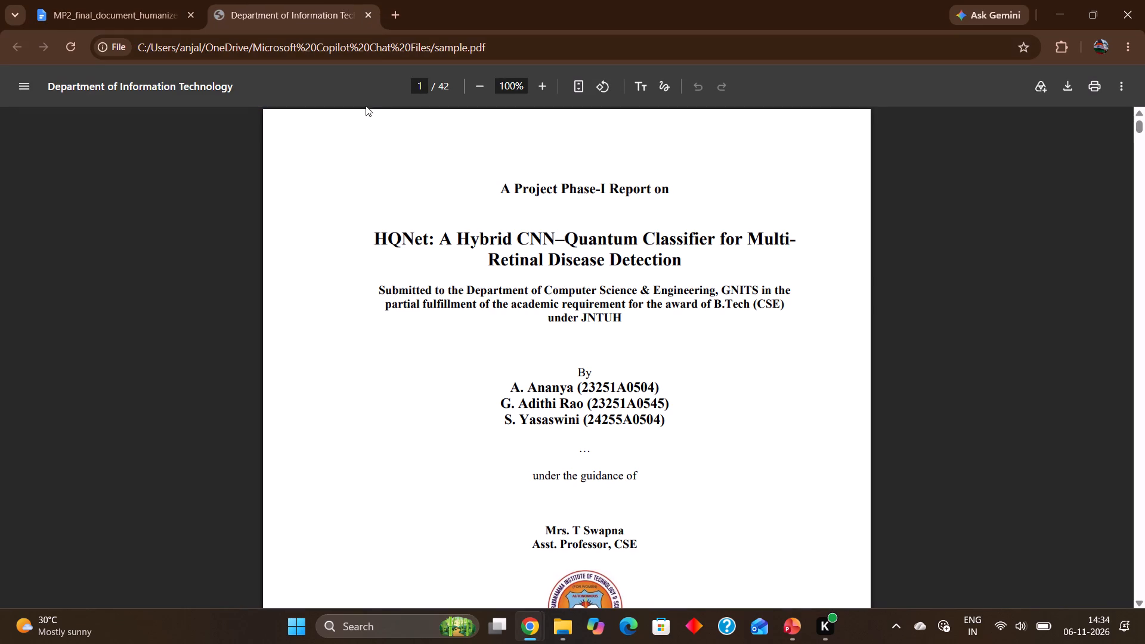
Examine the title page and Certificate page of the sample PDF for their wording and layout.
scroll(533, 318, down, 4)
scroll(533, 318, up, 1)
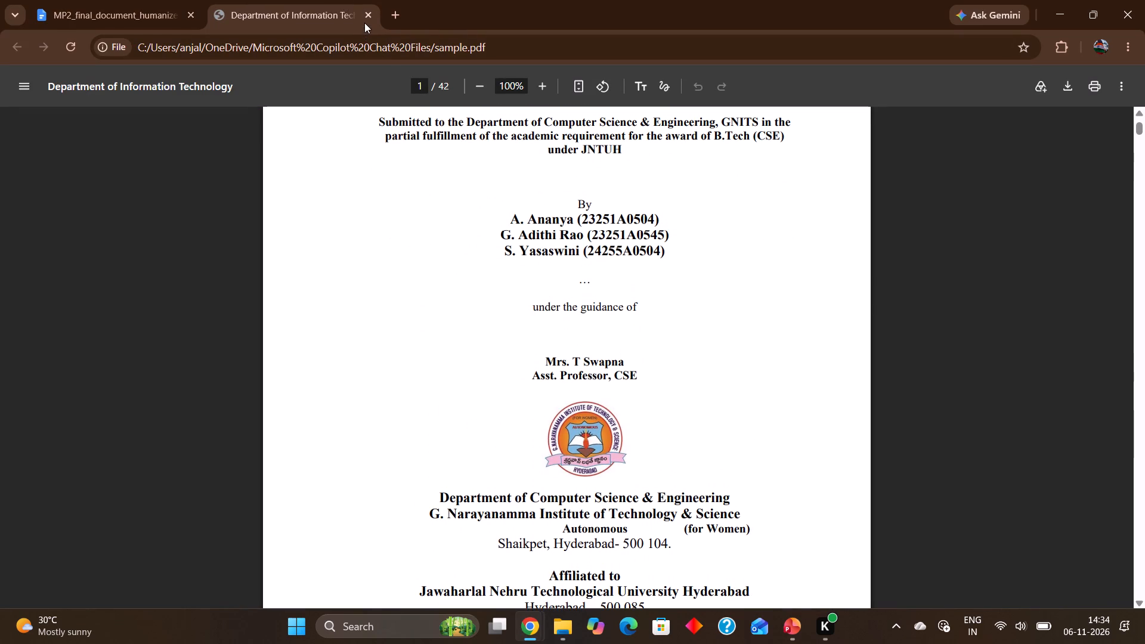
scroll(552, 388, down, 7)
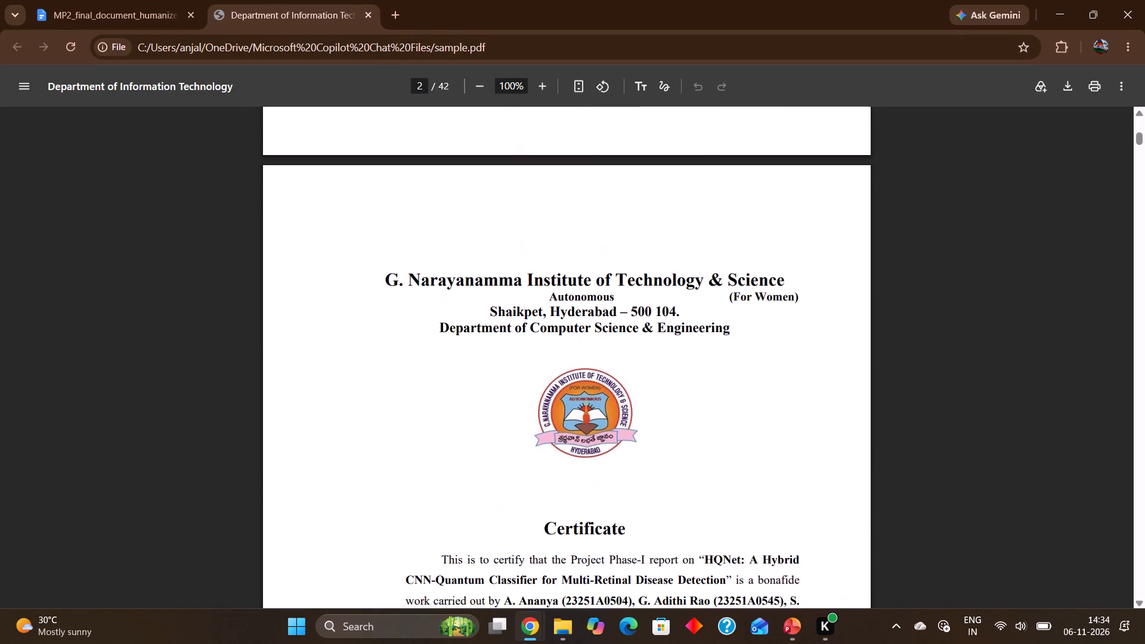
scroll(552, 388, down, 1)
scroll(552, 388, up, 2)
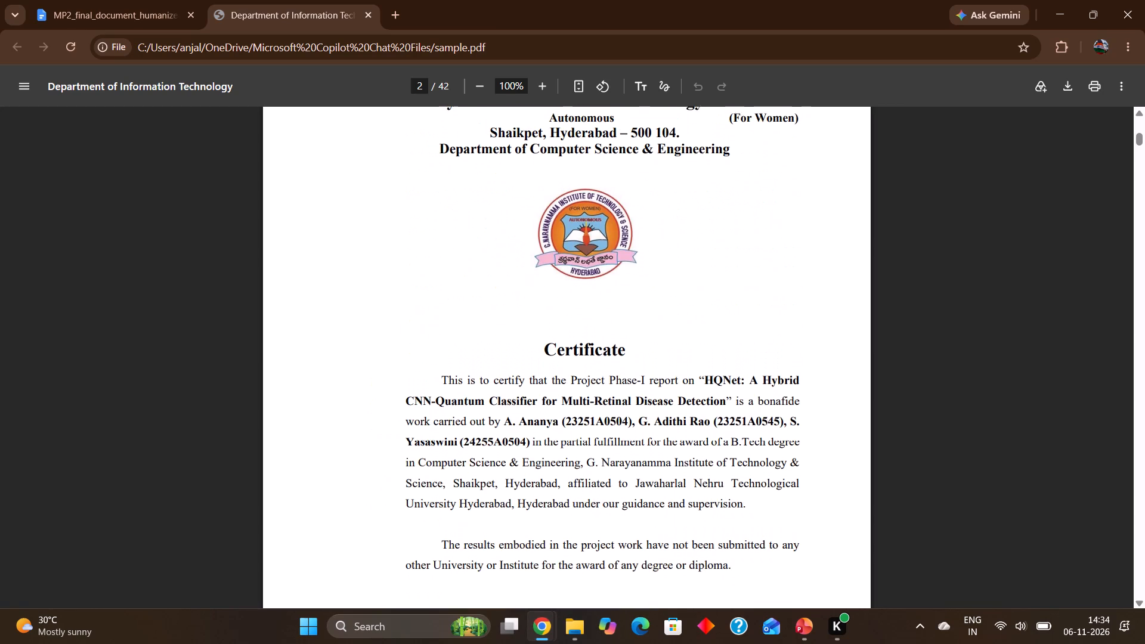
scroll(552, 388, up, 1)
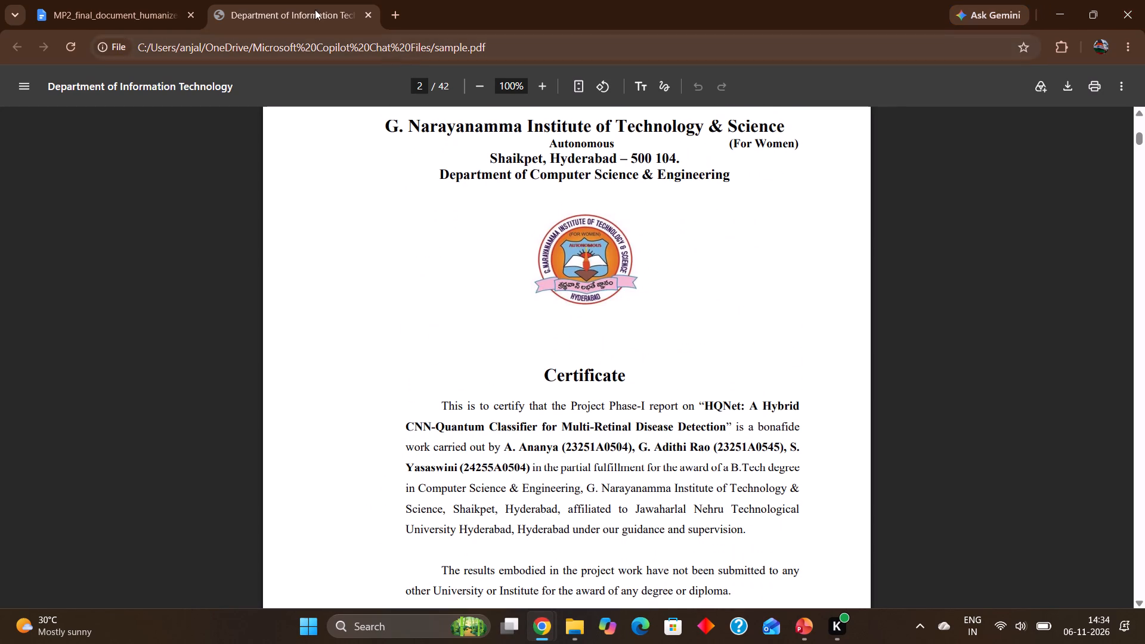
Move the sample PDF into its own window and tile it side by side with the report document.
drag(312, 9, 694, 44)
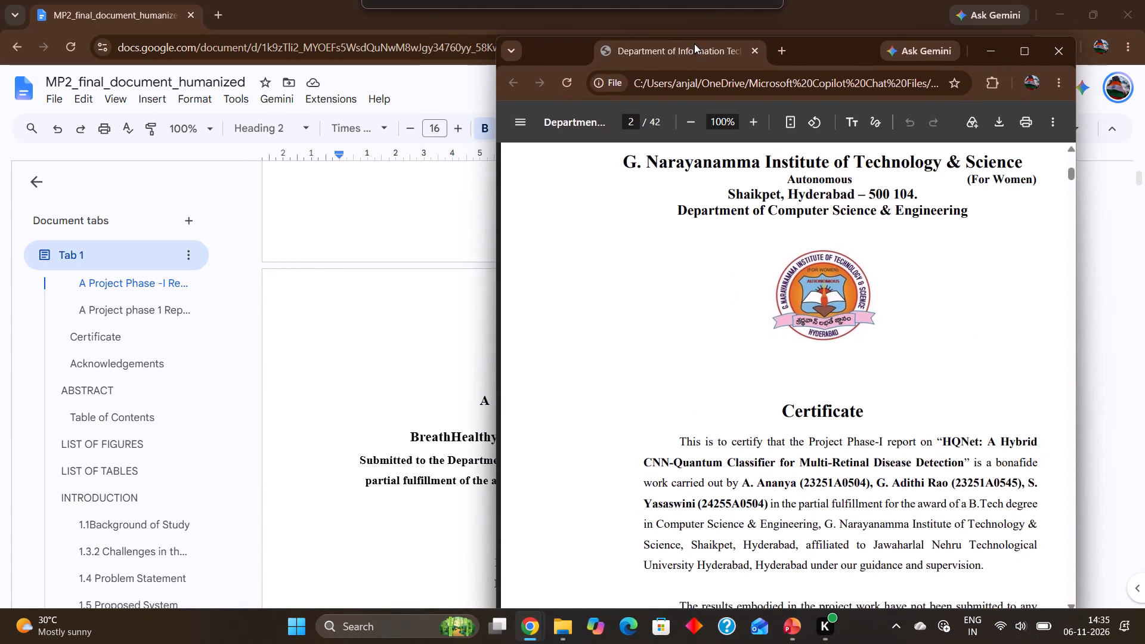
drag(694, 44, 255, 51)
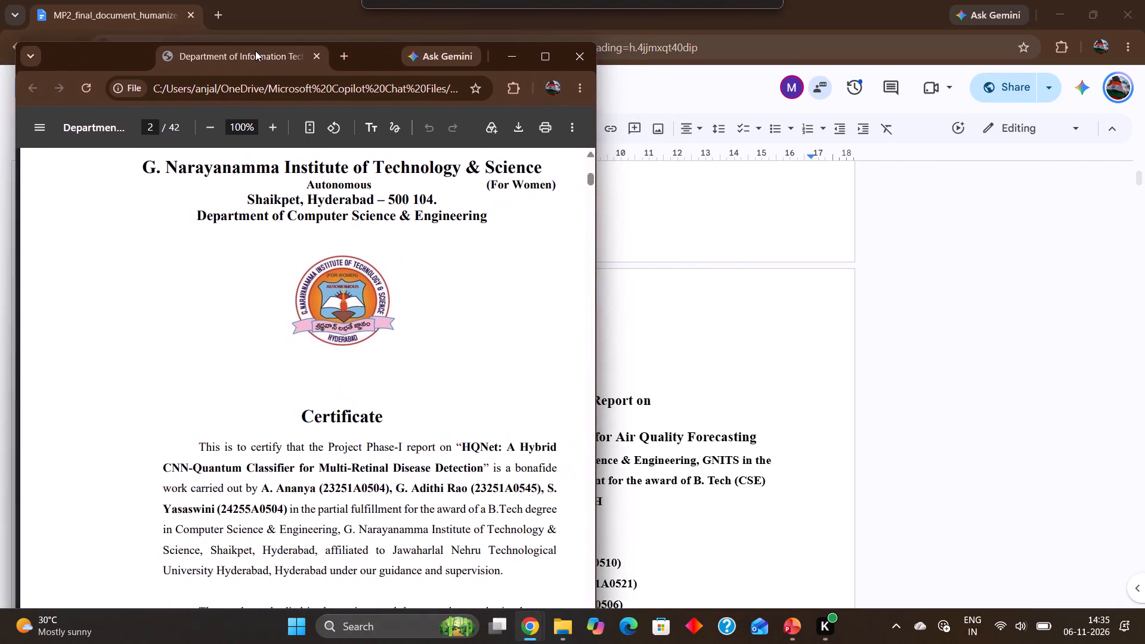
drag(255, 51, 252, 41)
drag(332, 5, 335, 123)
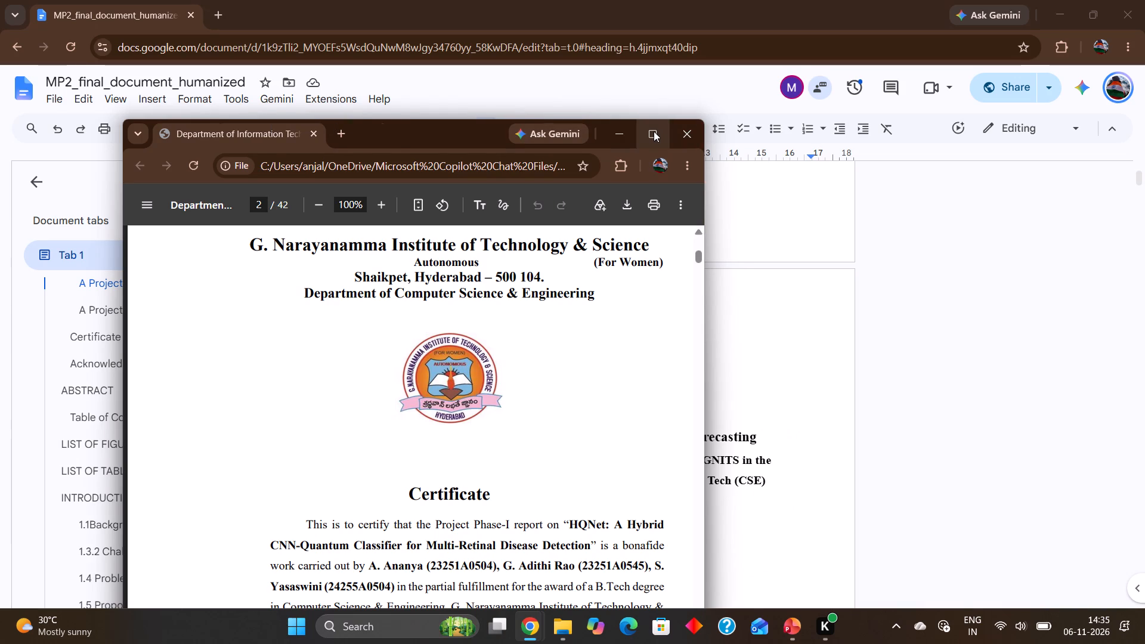
click(601, 166)
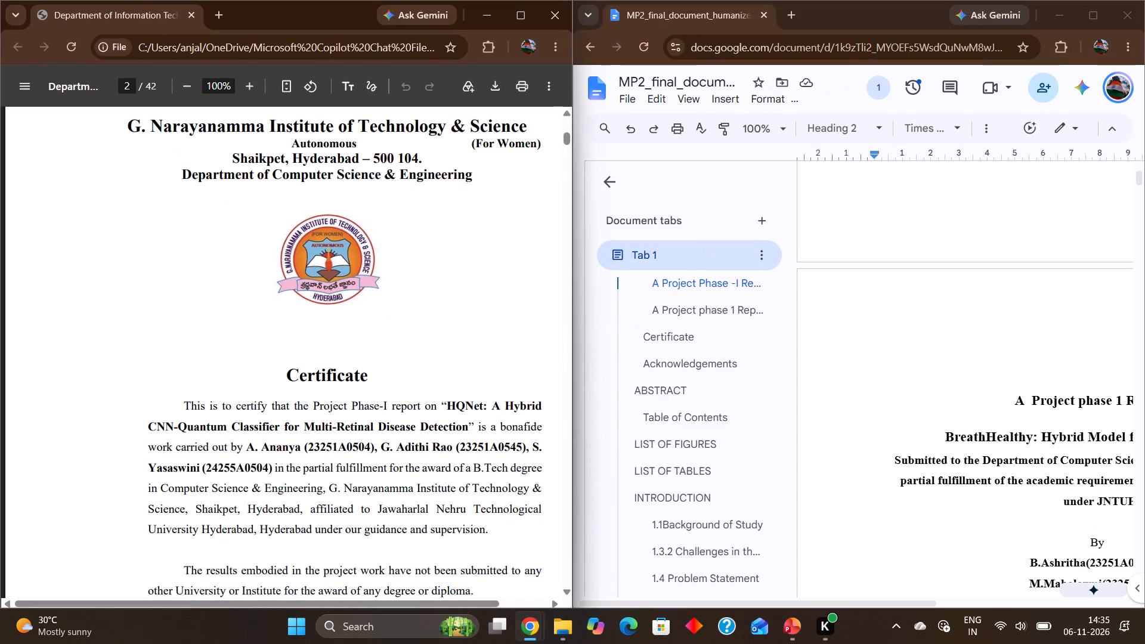
Compare the report's two title pages with the title and Certificate pages of the sample PDF.
scroll(967, 391, left, 3)
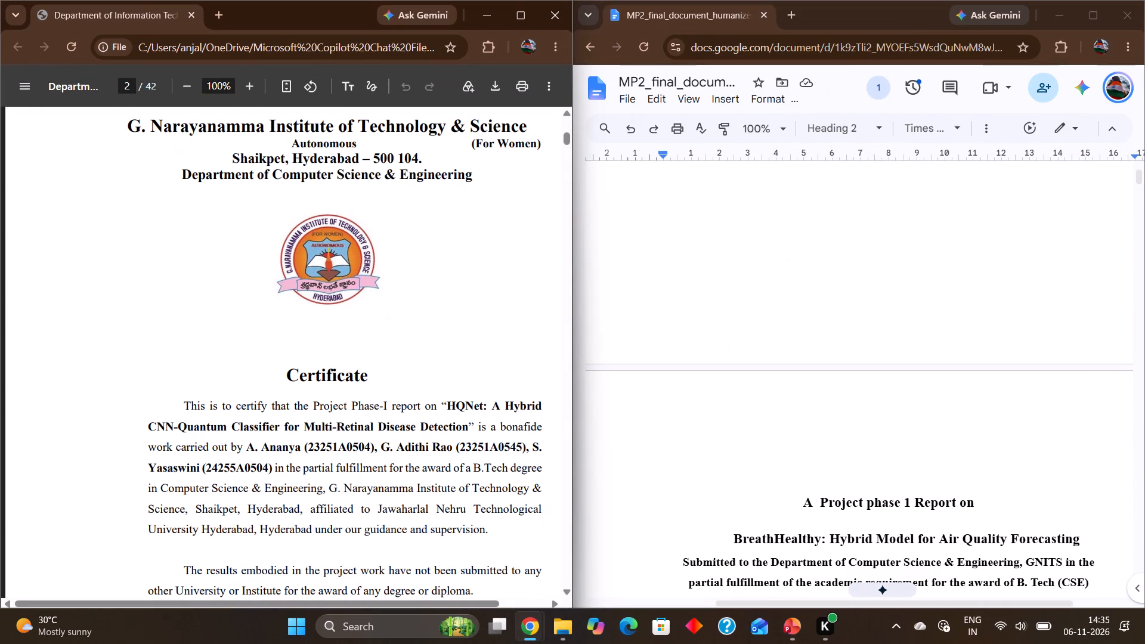
scroll(967, 391, down, 3)
scroll(967, 391, up, 2)
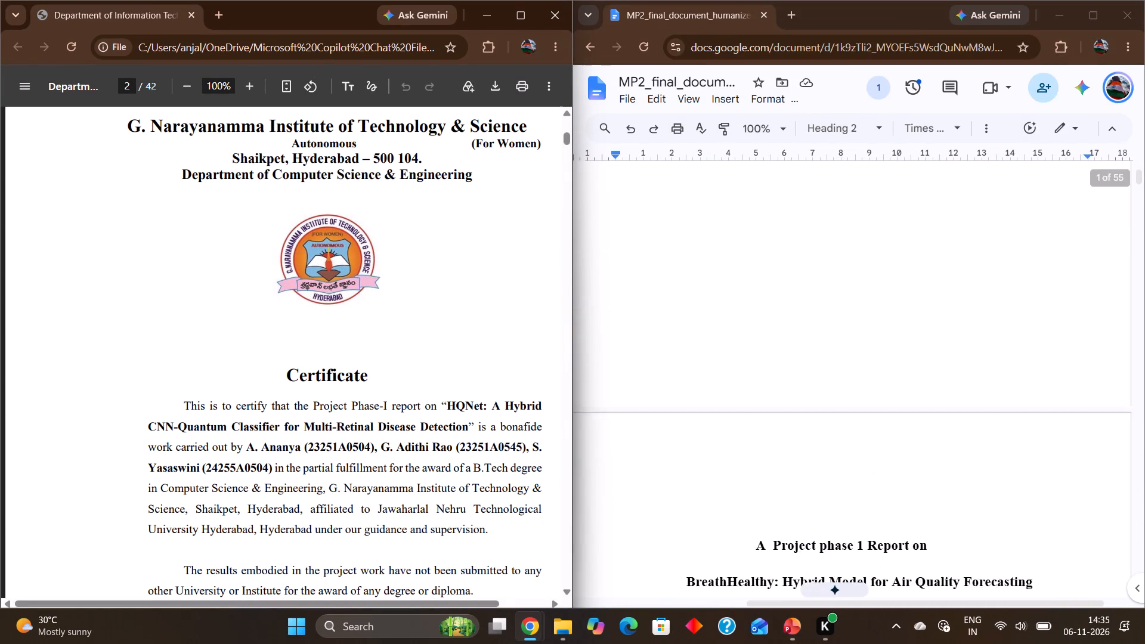
scroll(967, 391, up, 5)
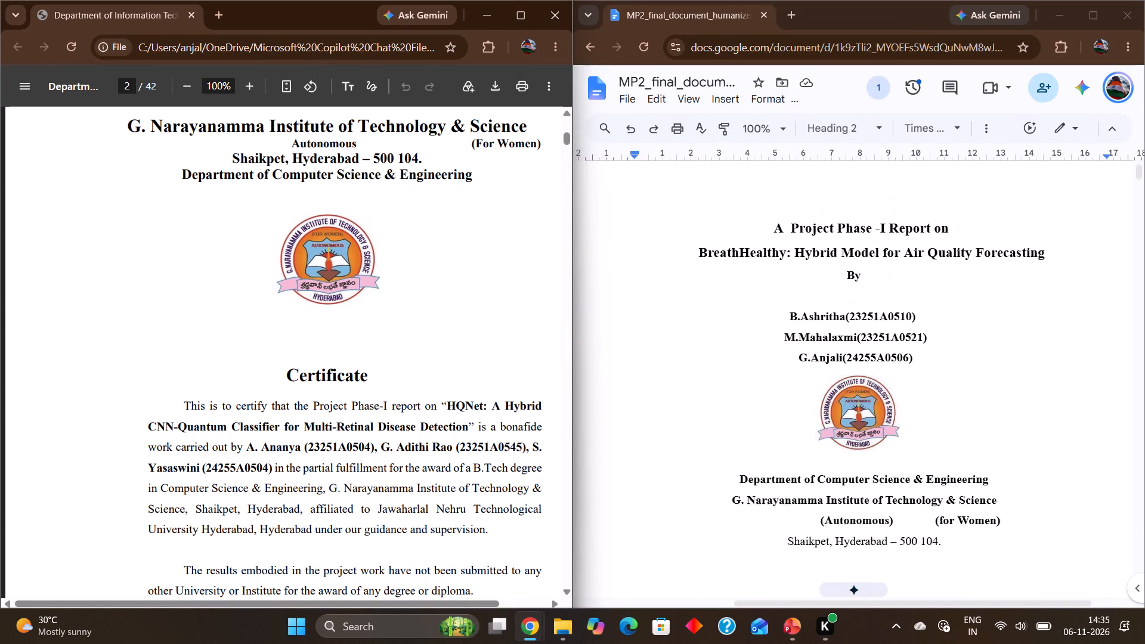
scroll(967, 391, up, 3)
scroll(967, 391, down, 5)
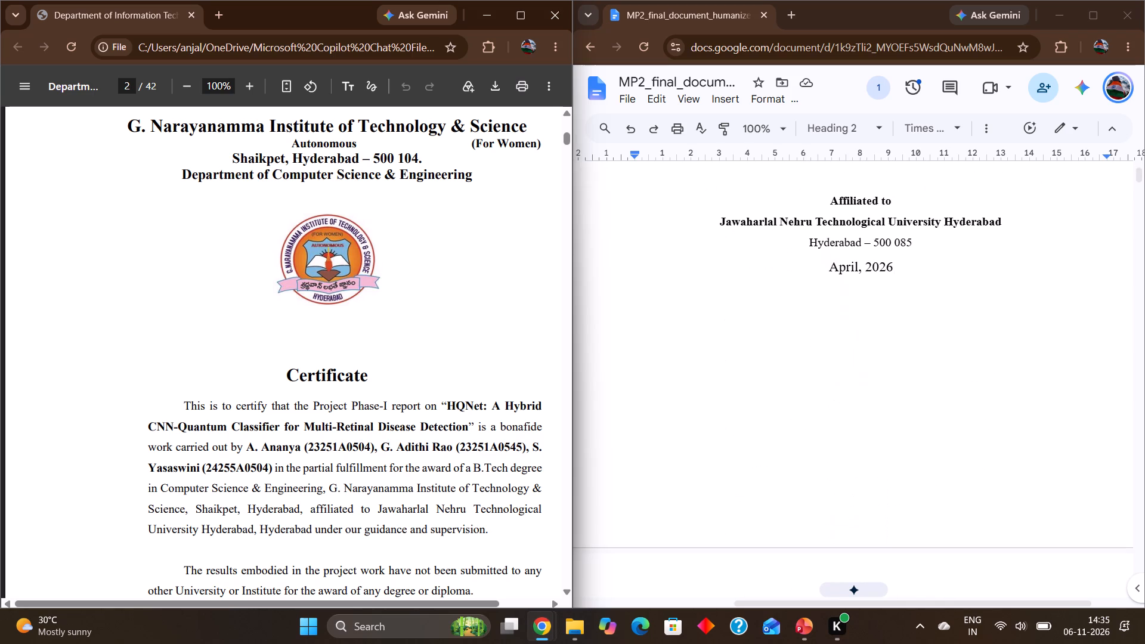
scroll(967, 391, down, 6)
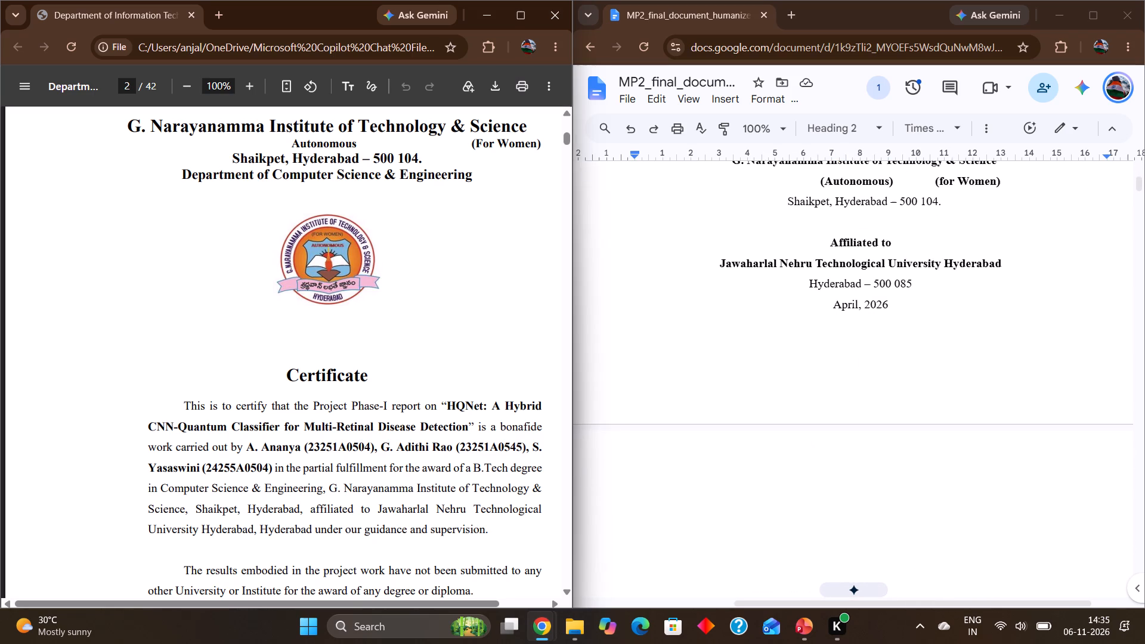
scroll(967, 391, down, 1)
scroll(457, 346, up, 6)
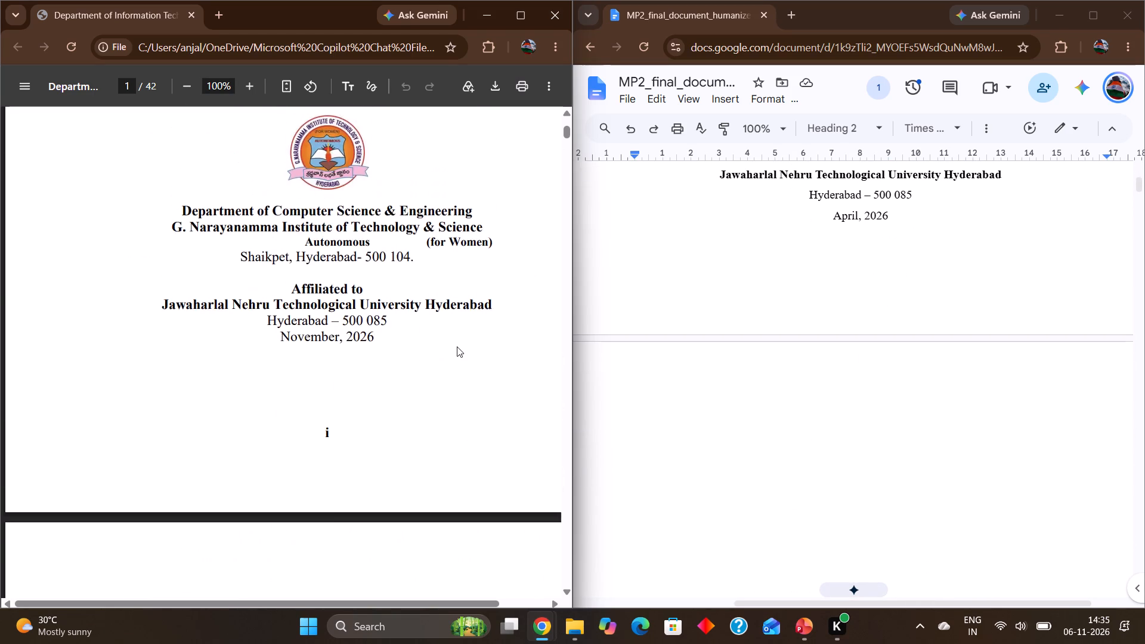
scroll(457, 346, up, 4)
scroll(457, 346, down, 3)
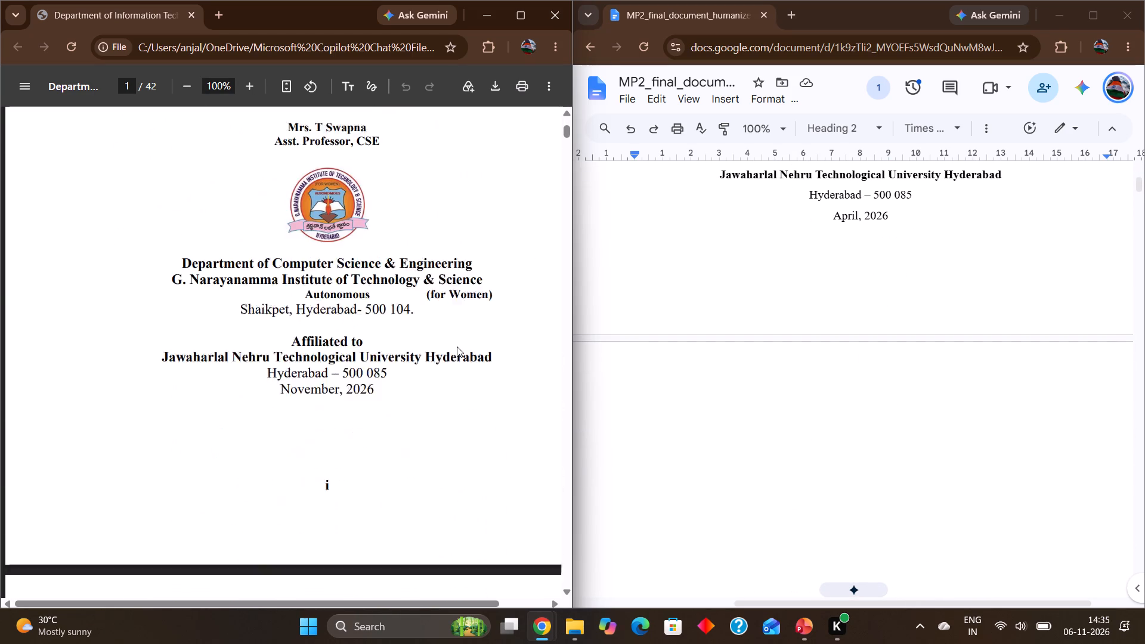
scroll(457, 346, down, 4)
scroll(457, 346, up, 1)
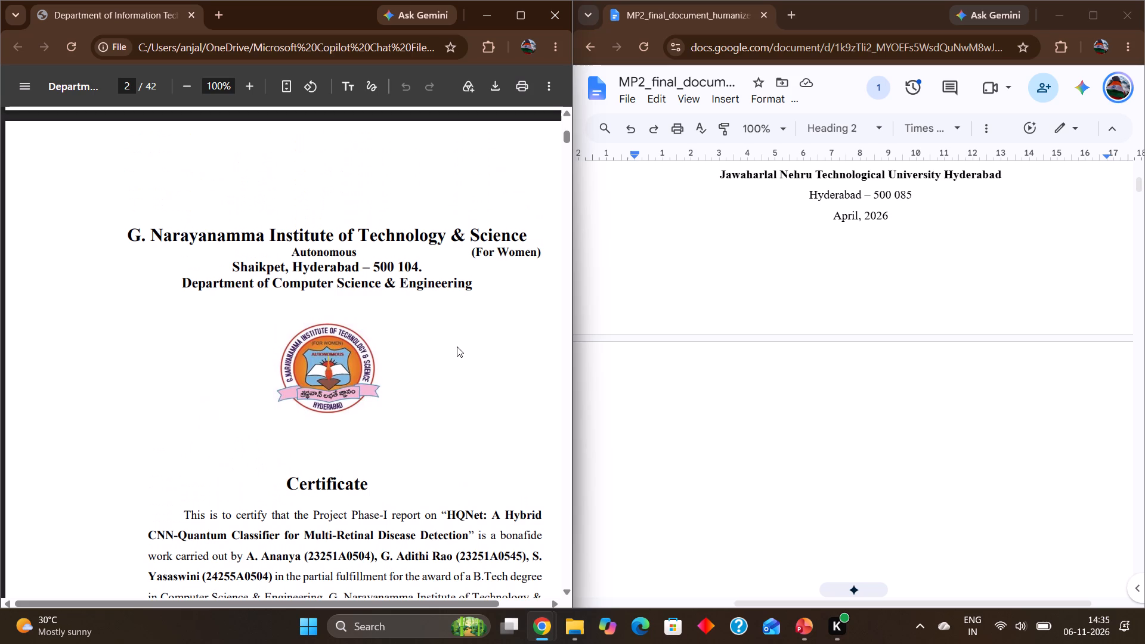
scroll(824, 405, down, 4)
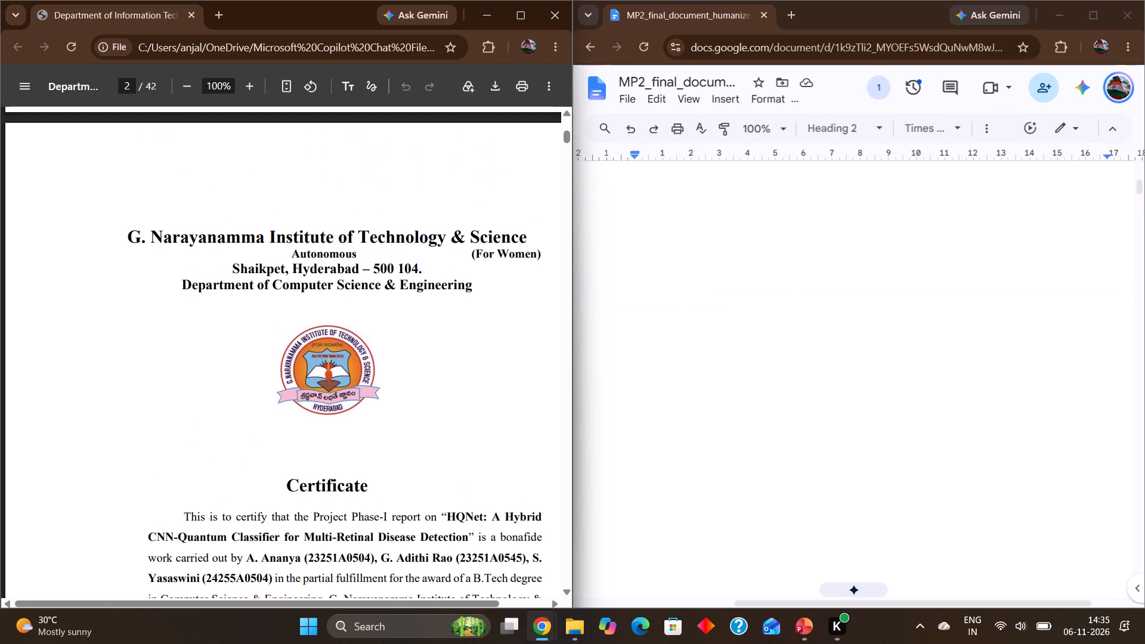
Shift the split between the tiled windows to give the report document more width than the sample PDF.
scroll(892, 394, up, 2)
scroll(892, 394, right, 1)
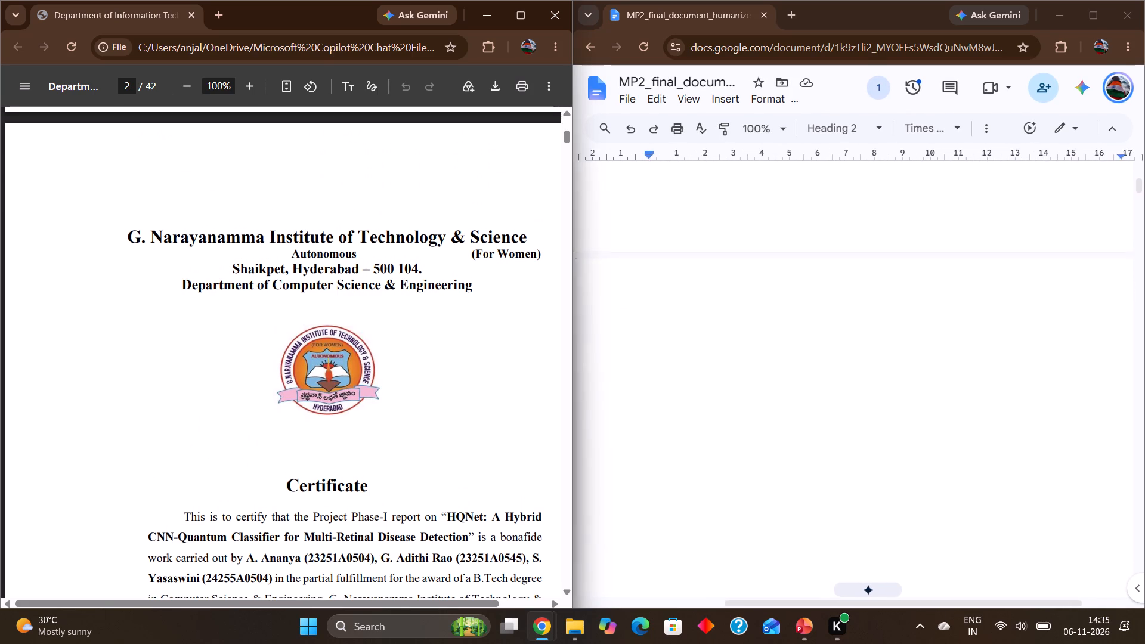
scroll(892, 394, right, 1)
scroll(912, 417, left, 1)
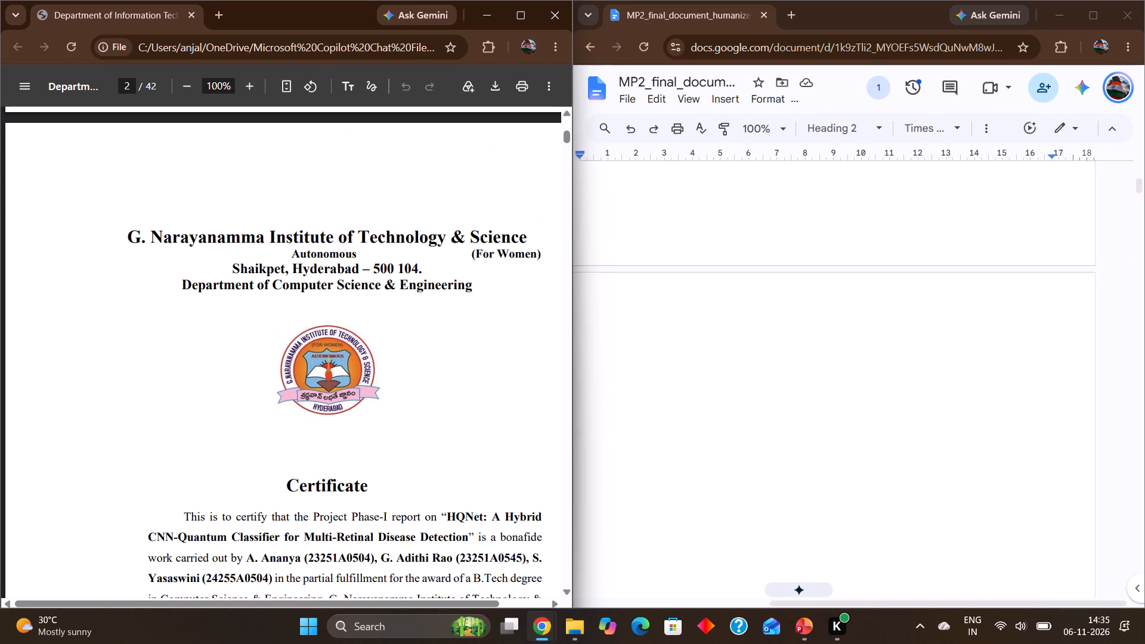
scroll(912, 417, left, 1)
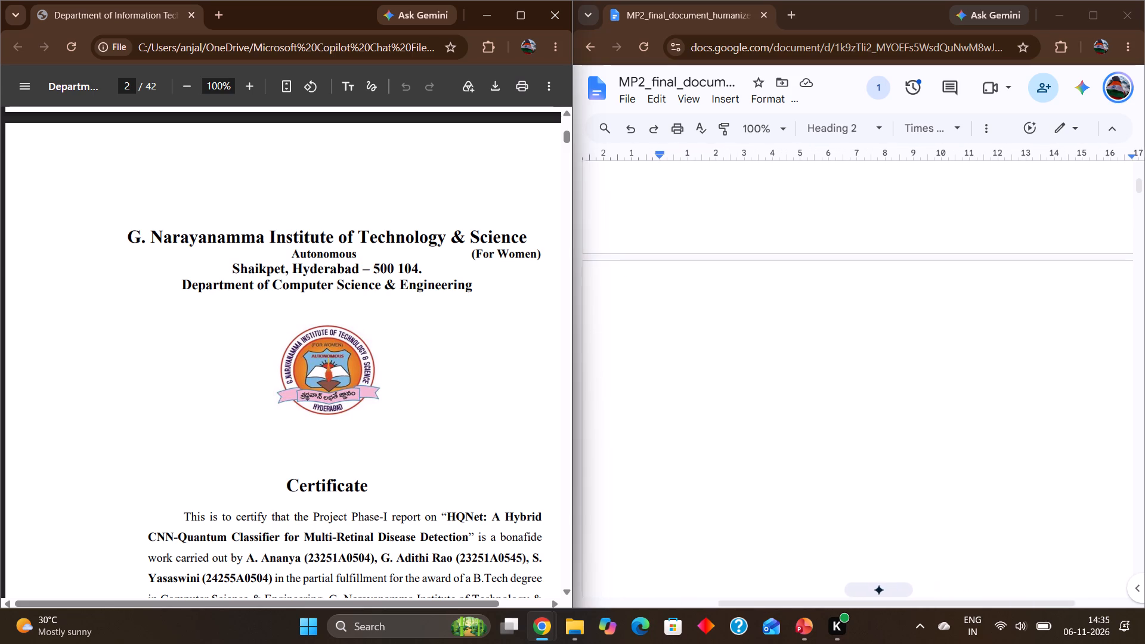
scroll(912, 417, left, 1)
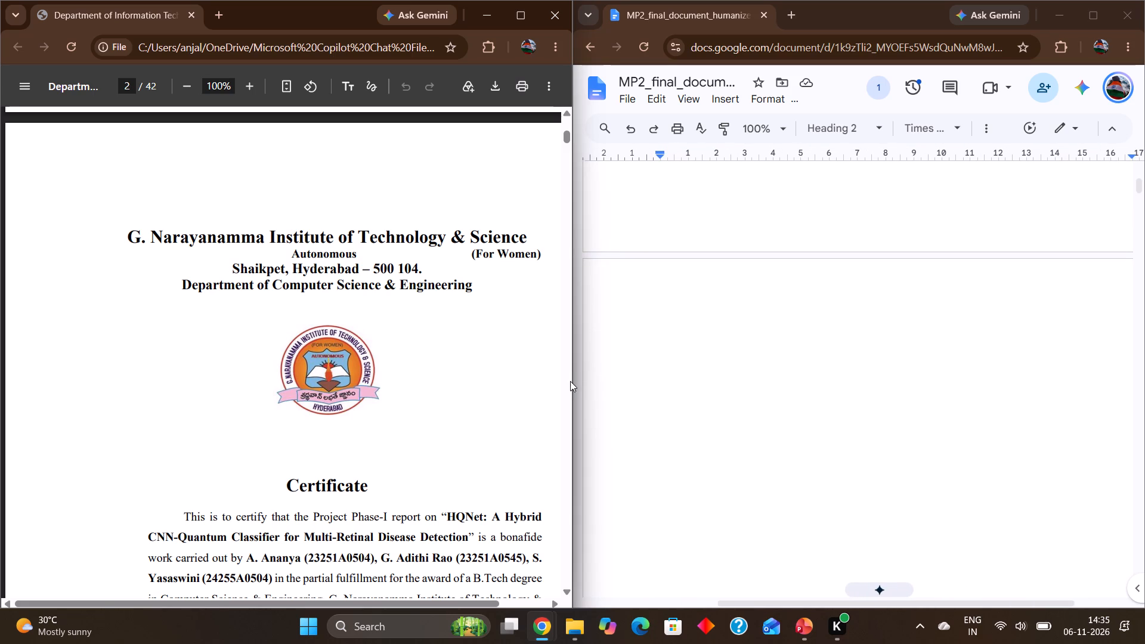
drag(574, 370, 468, 380)
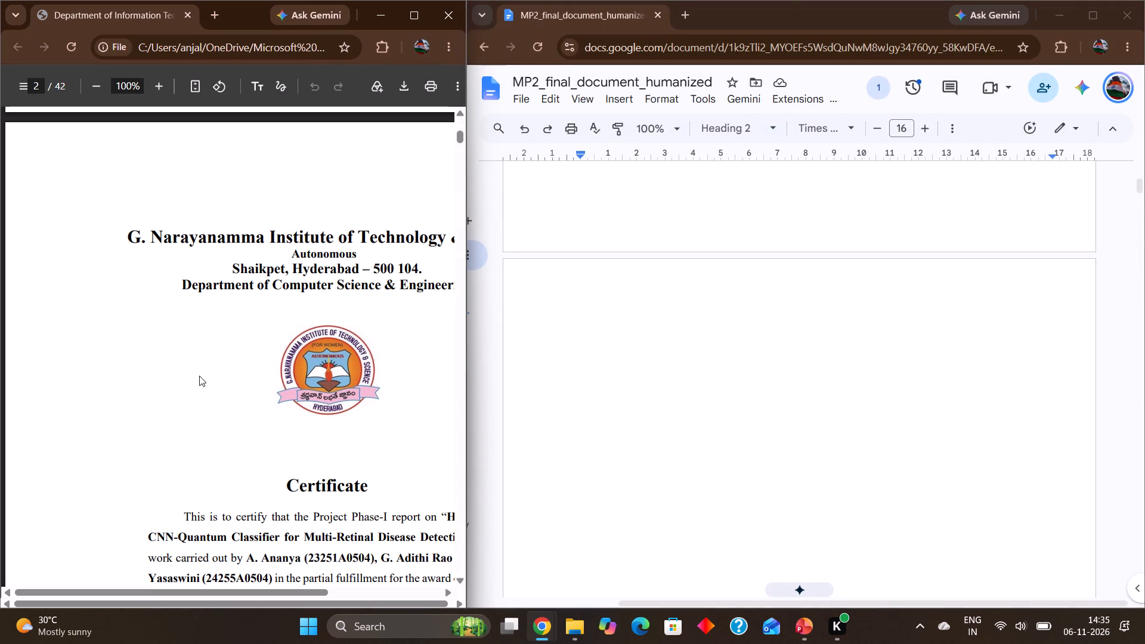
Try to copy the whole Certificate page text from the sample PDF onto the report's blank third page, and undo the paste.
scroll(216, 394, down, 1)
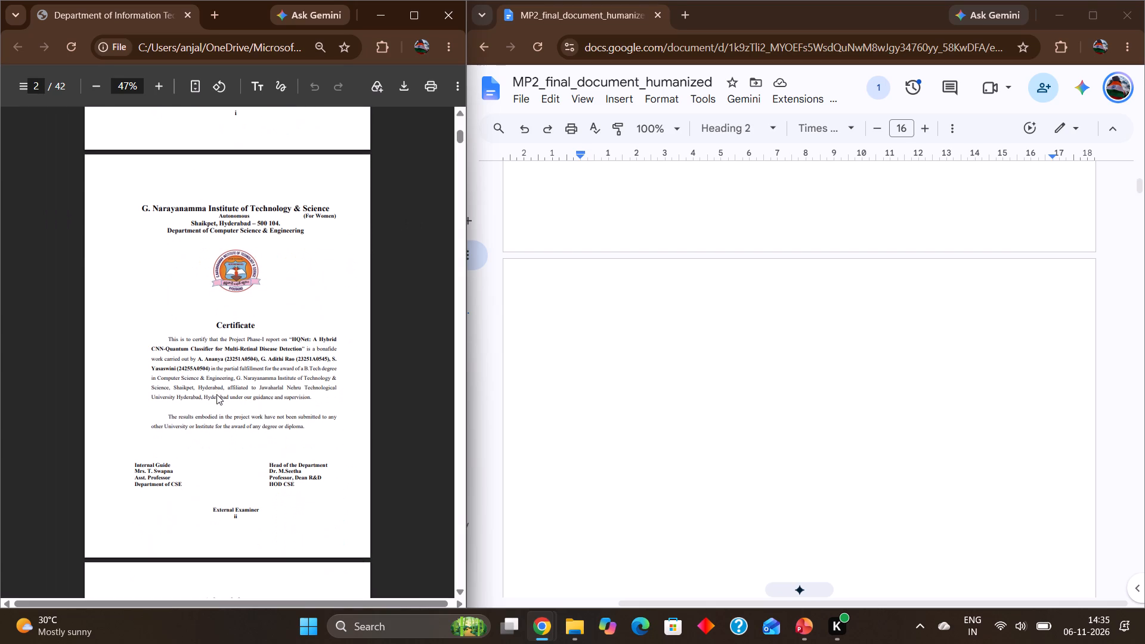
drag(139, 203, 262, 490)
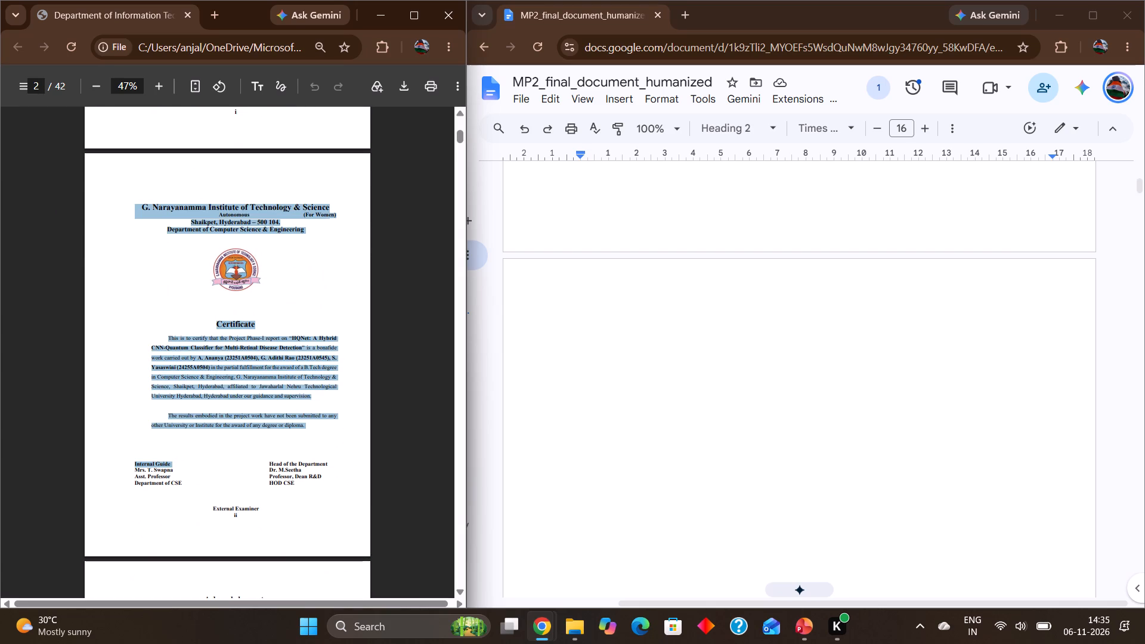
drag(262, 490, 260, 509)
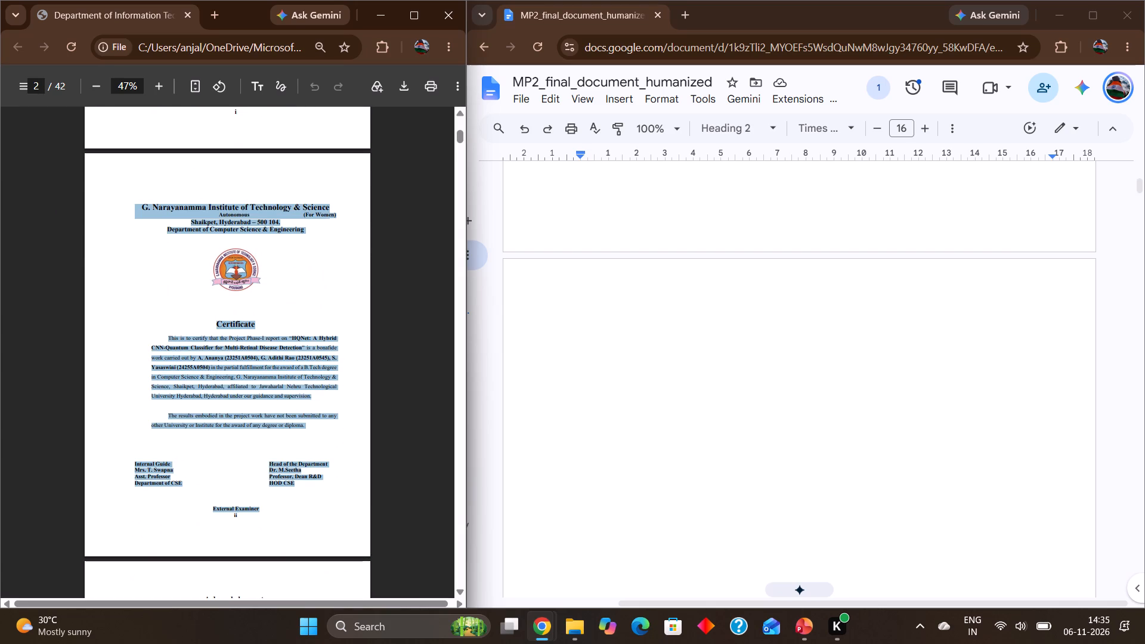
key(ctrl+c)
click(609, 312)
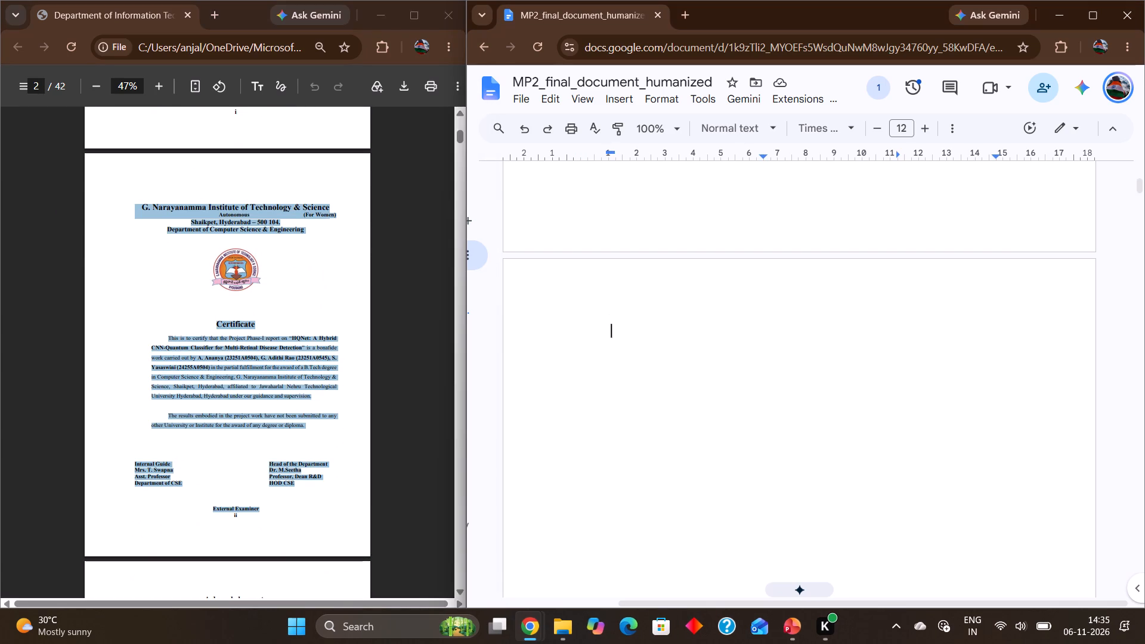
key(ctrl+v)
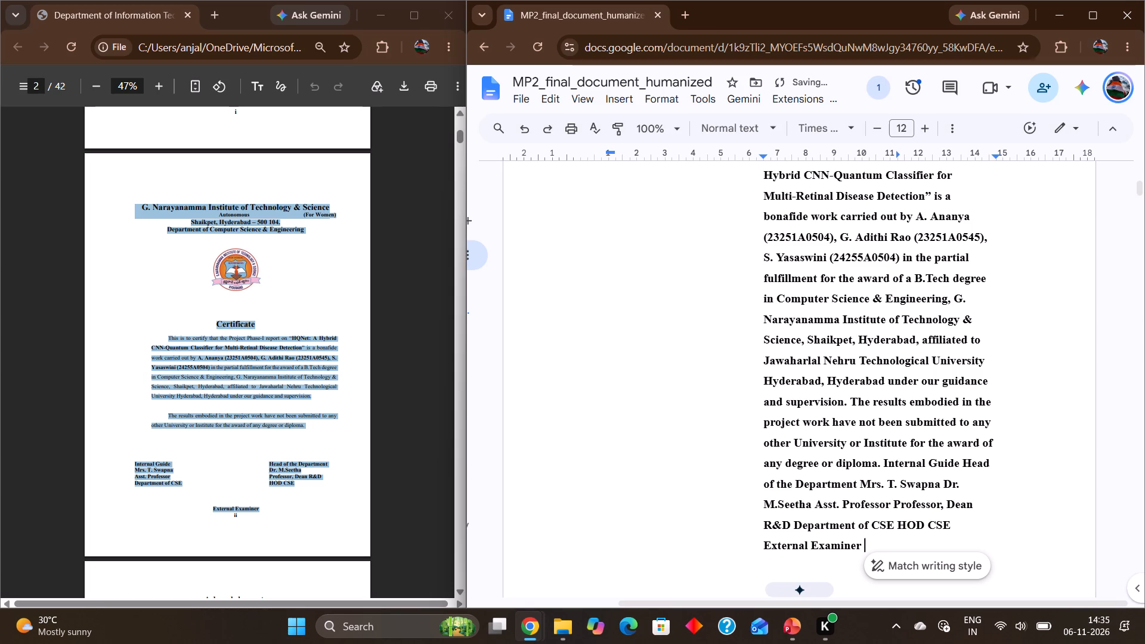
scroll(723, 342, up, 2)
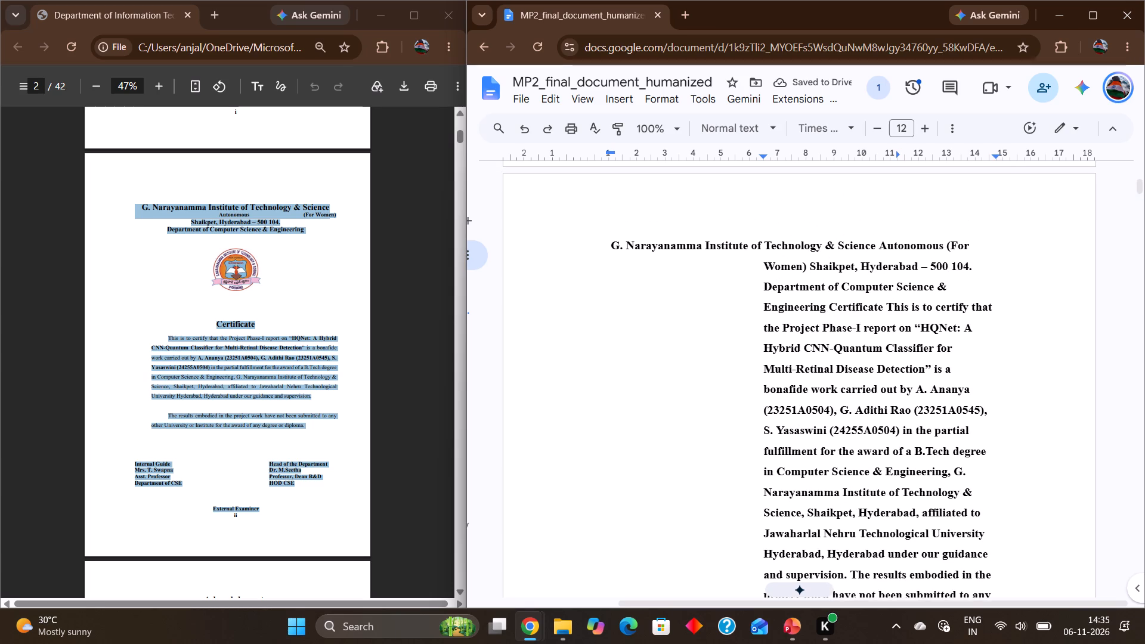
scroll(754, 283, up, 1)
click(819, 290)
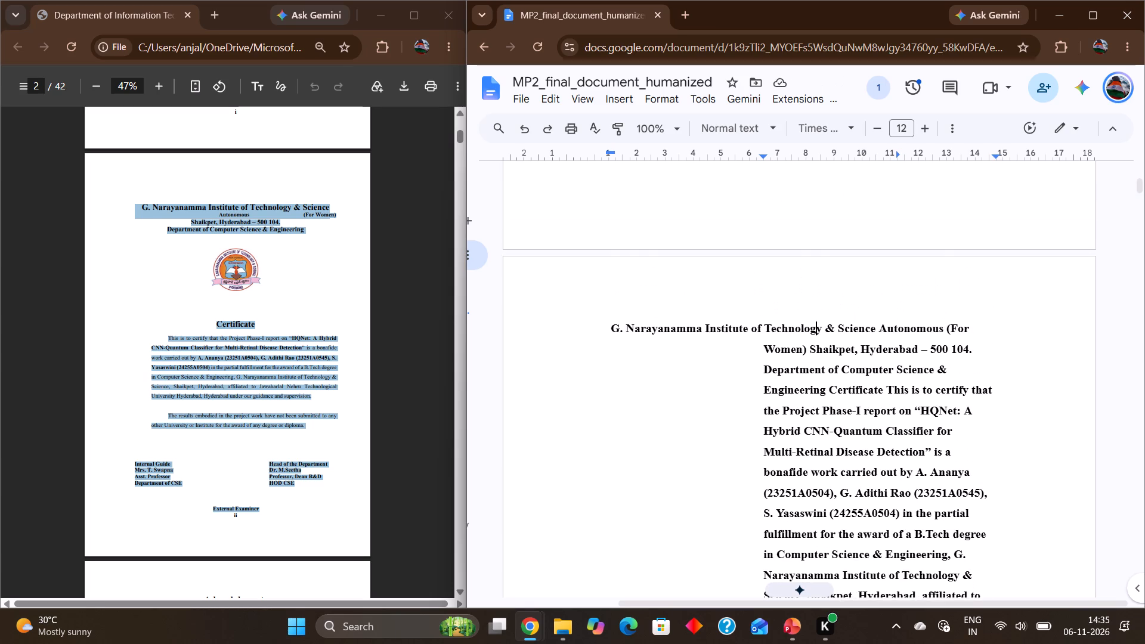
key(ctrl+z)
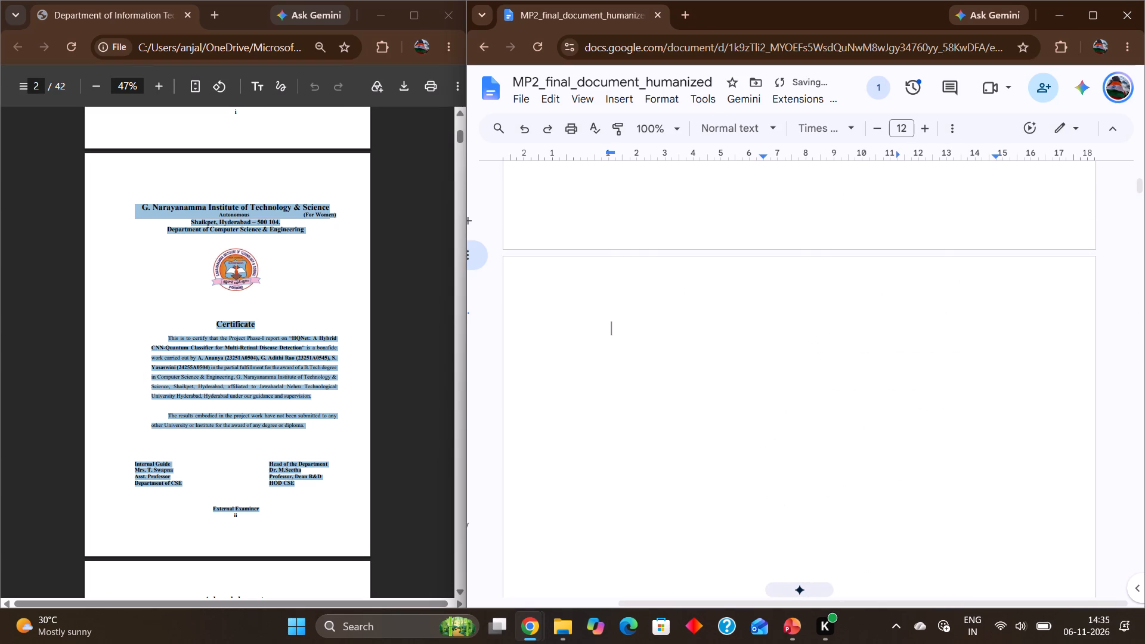
Copy the institute, Autonomous, address and department heading from the sample's Certificate page onto the report's blank third page.
scroll(841, 335, down, 1)
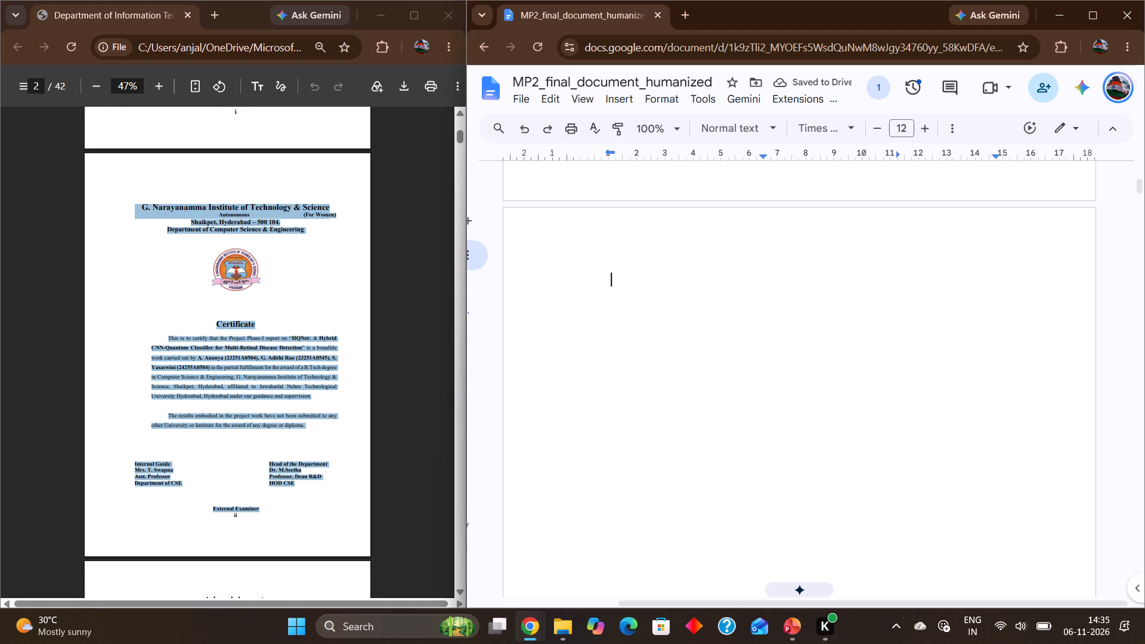
click(341, 262)
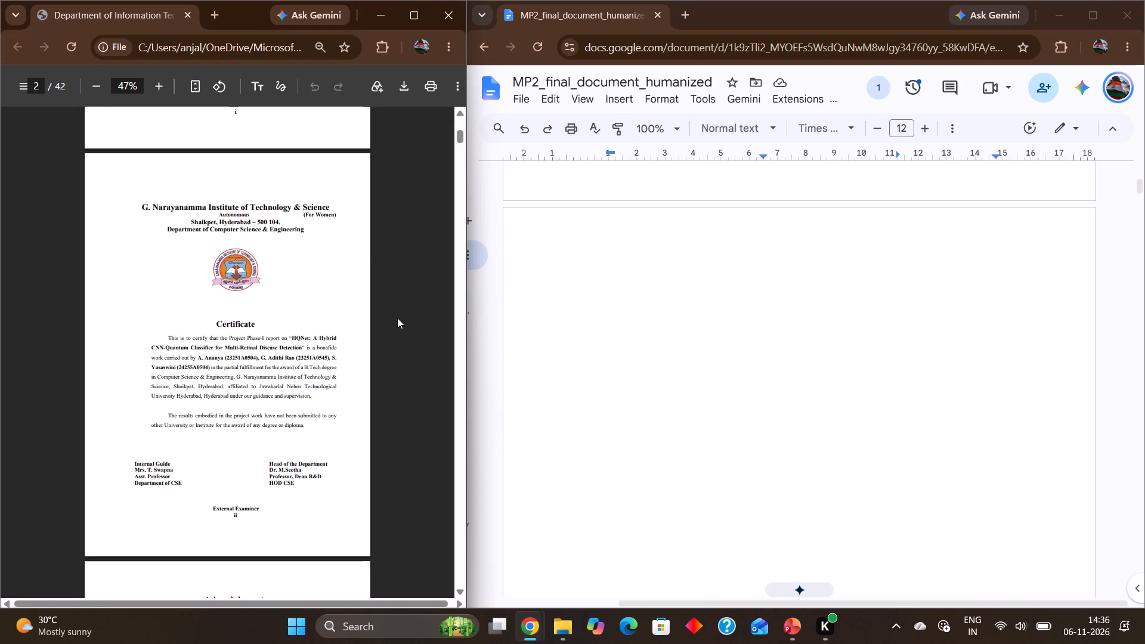
scroll(631, 302, right, 1)
scroll(800, 304, left, 1)
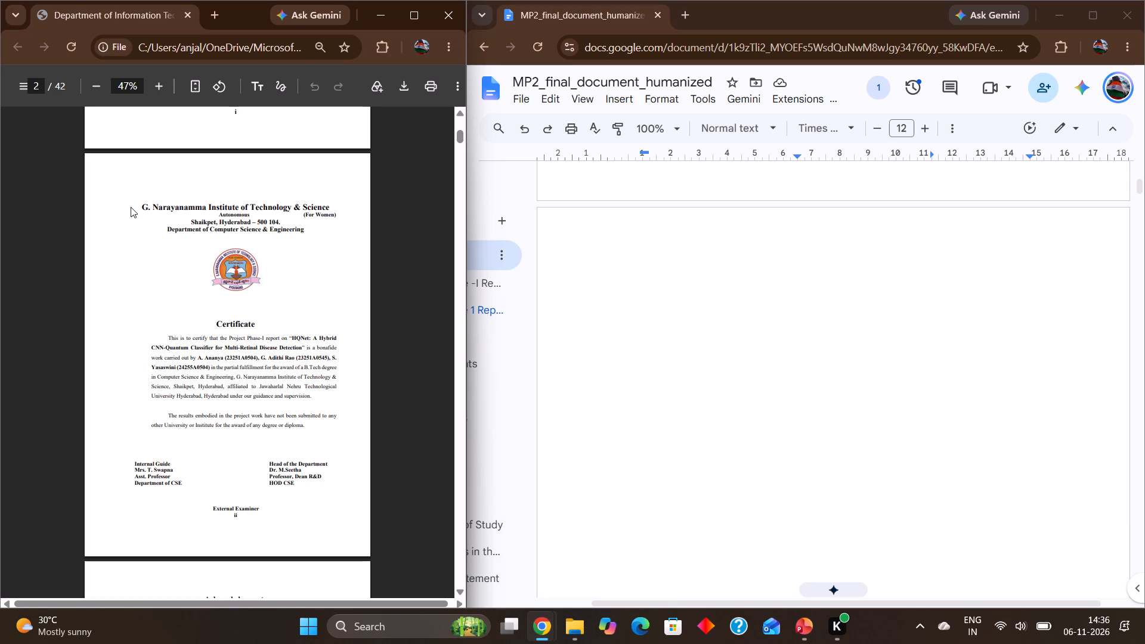
drag(131, 207, 234, 205)
drag(135, 205, 286, 210)
drag(142, 204, 315, 237)
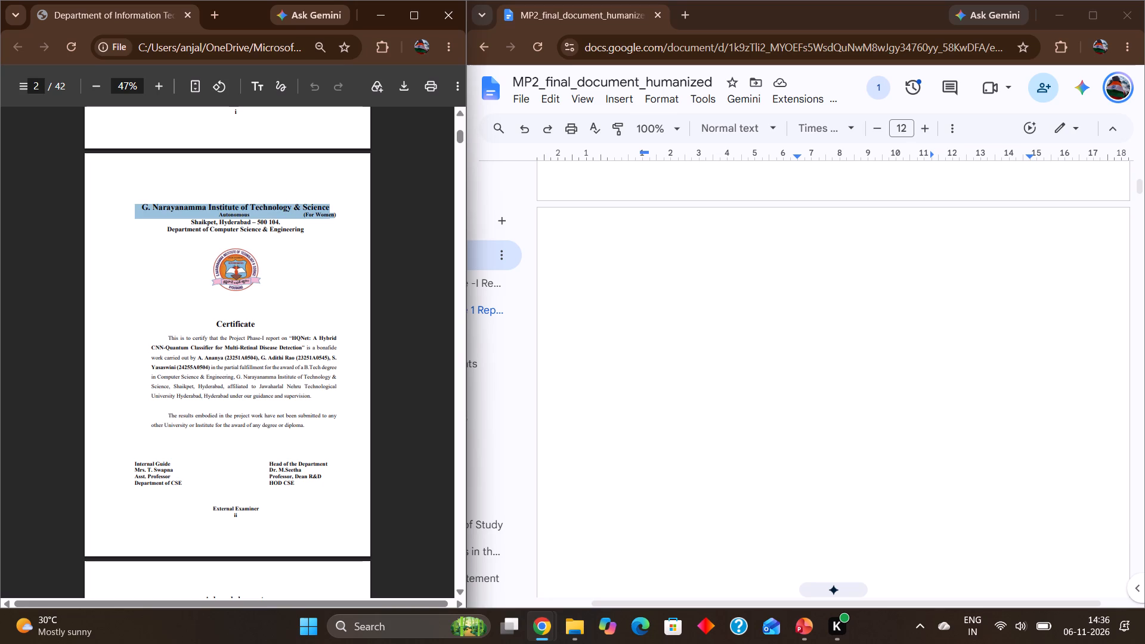
drag(315, 237, 301, 236)
key(ctrl+c)
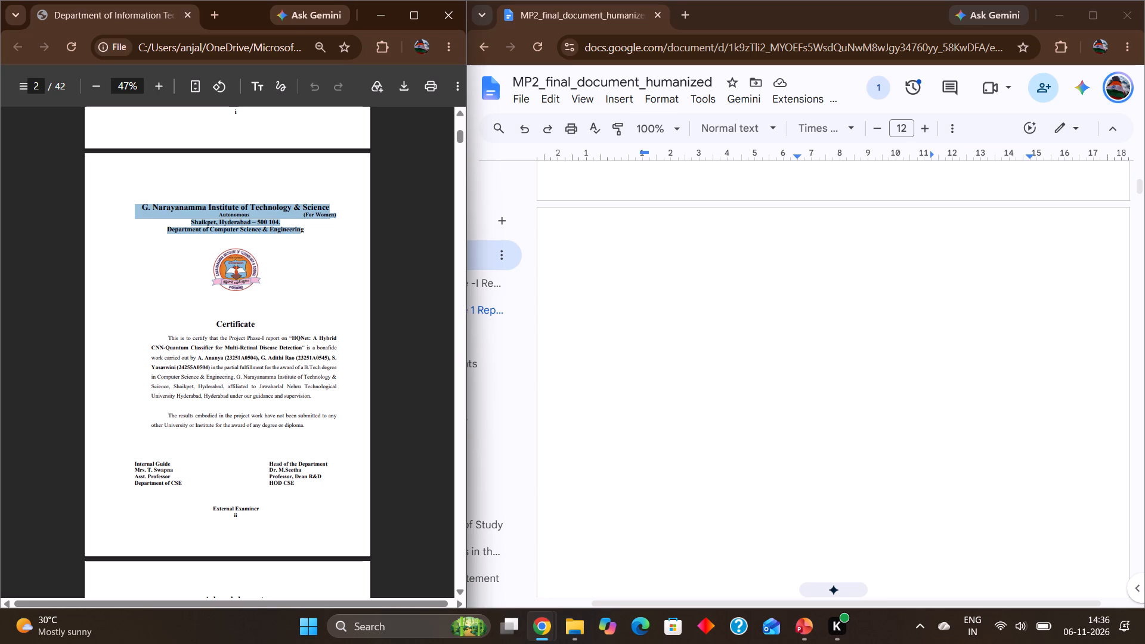
click(617, 234)
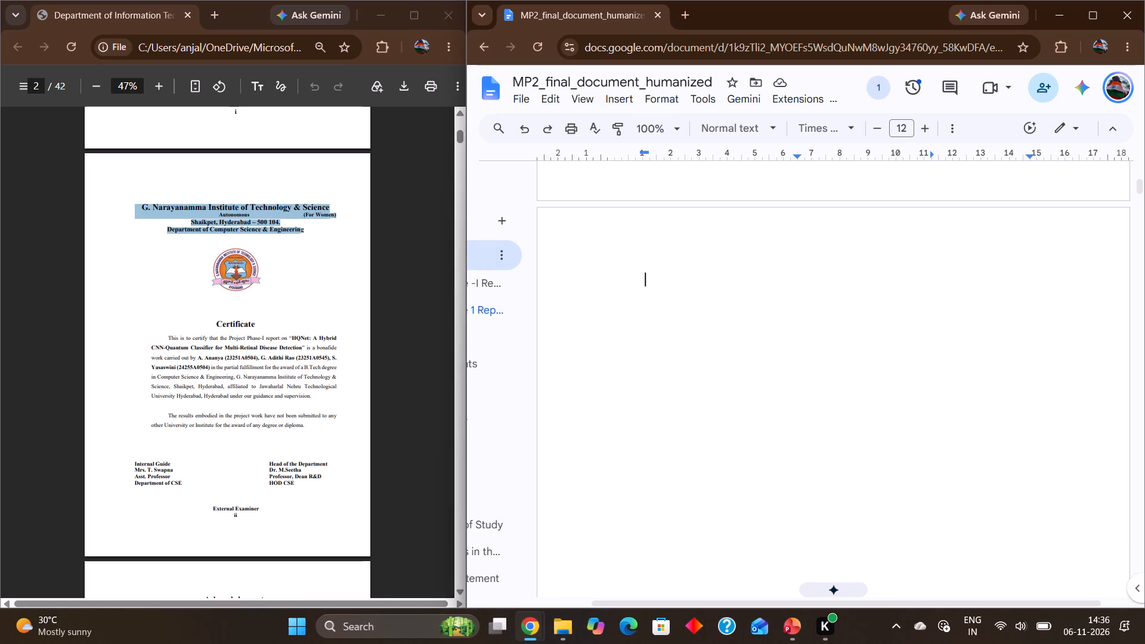
scroll(667, 259, up, 5)
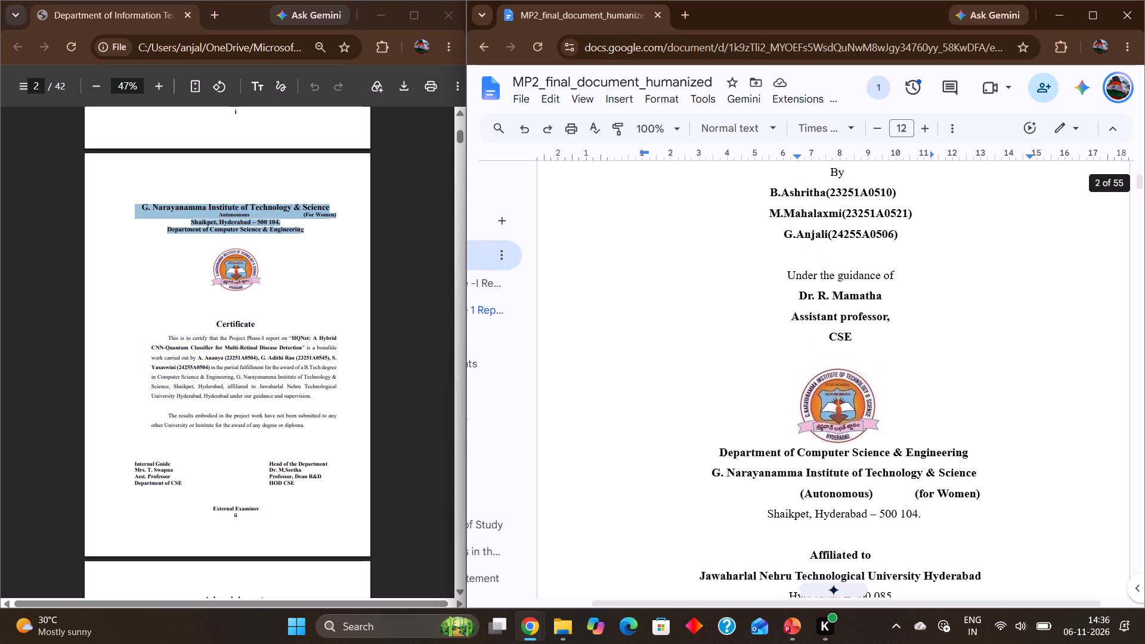
scroll(667, 259, up, 2)
scroll(667, 259, down, 6)
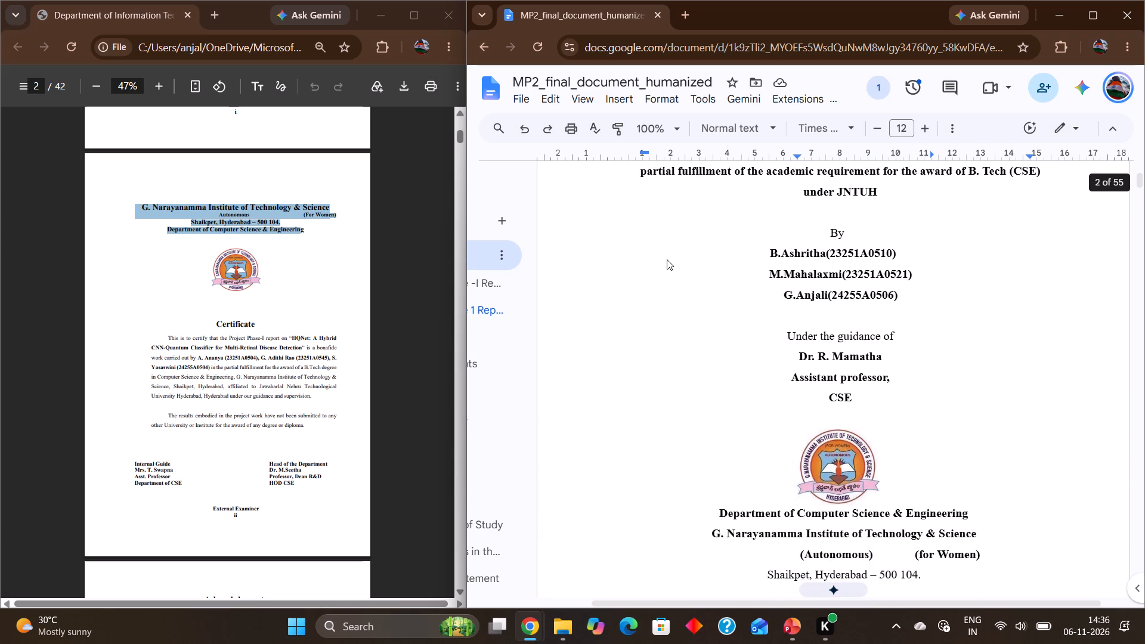
scroll(667, 259, down, 5)
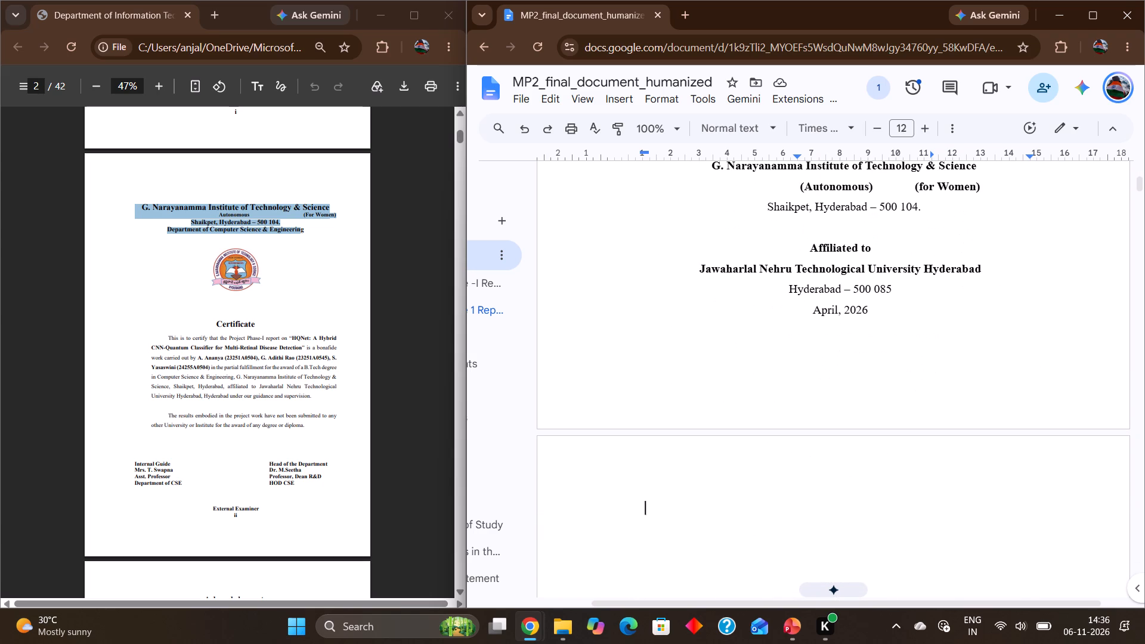
key(ctrl+v)
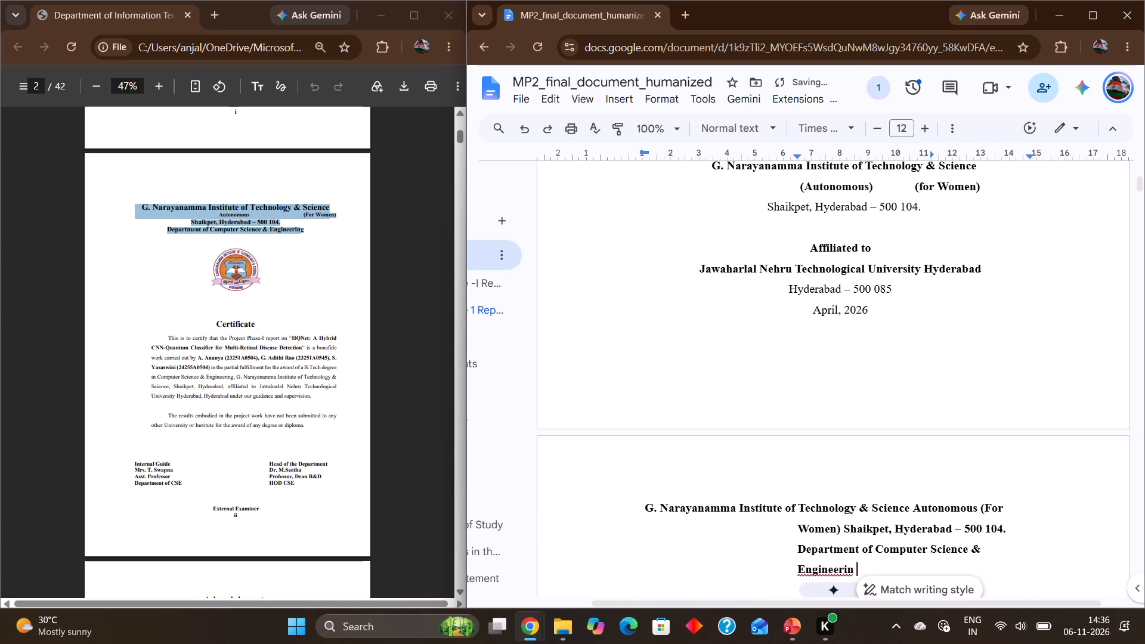
Break the pasted heading into four lines: institute name, Autonomous (For Women), Shaikpet address, and Department of Computer Science.
click(984, 504)
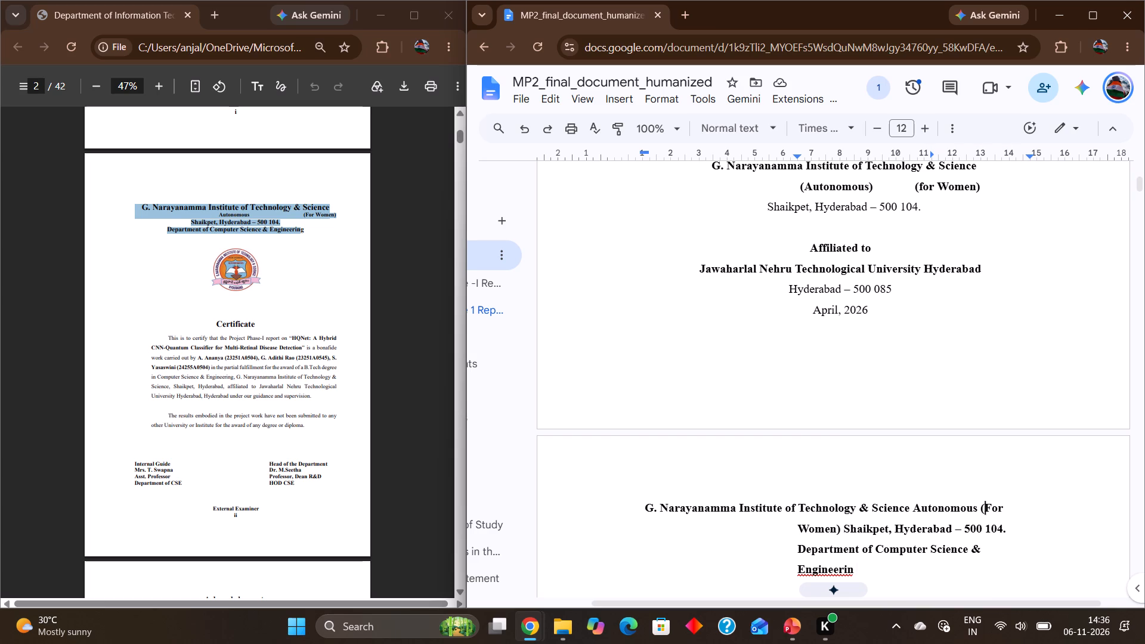
click(910, 504)
key(Return)
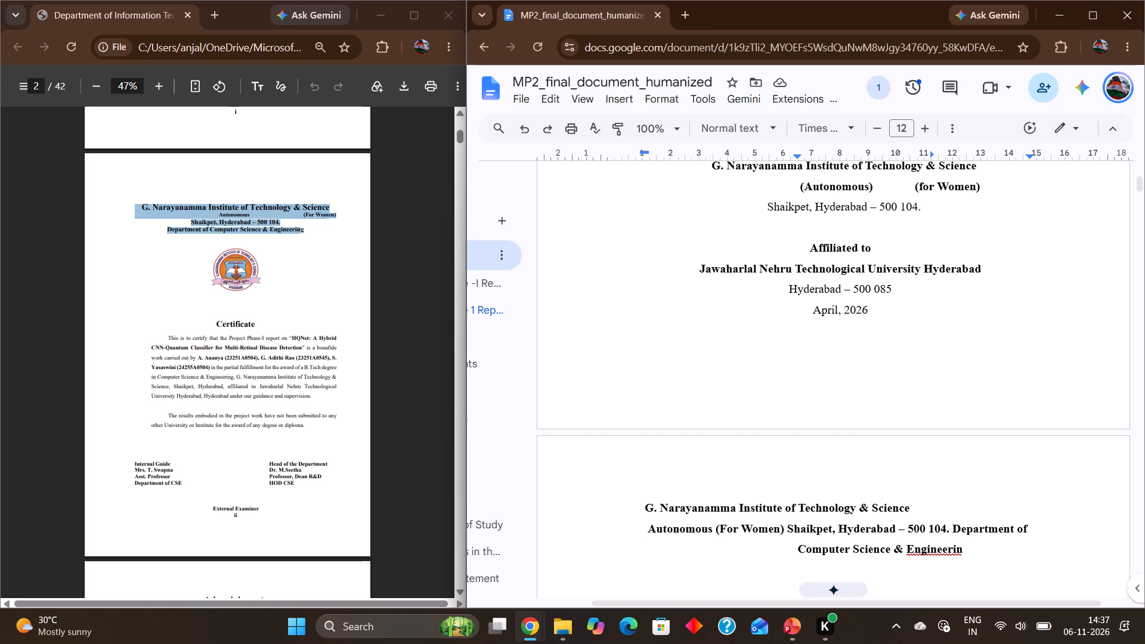
click(788, 527)
key(Return)
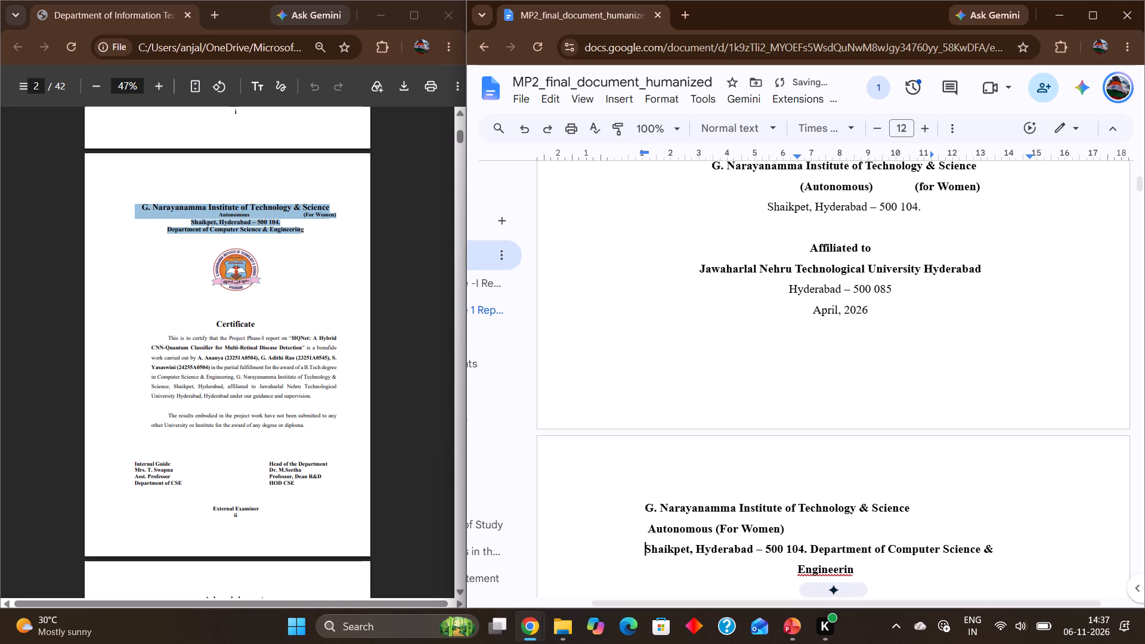
scroll(800, 530, down, 1)
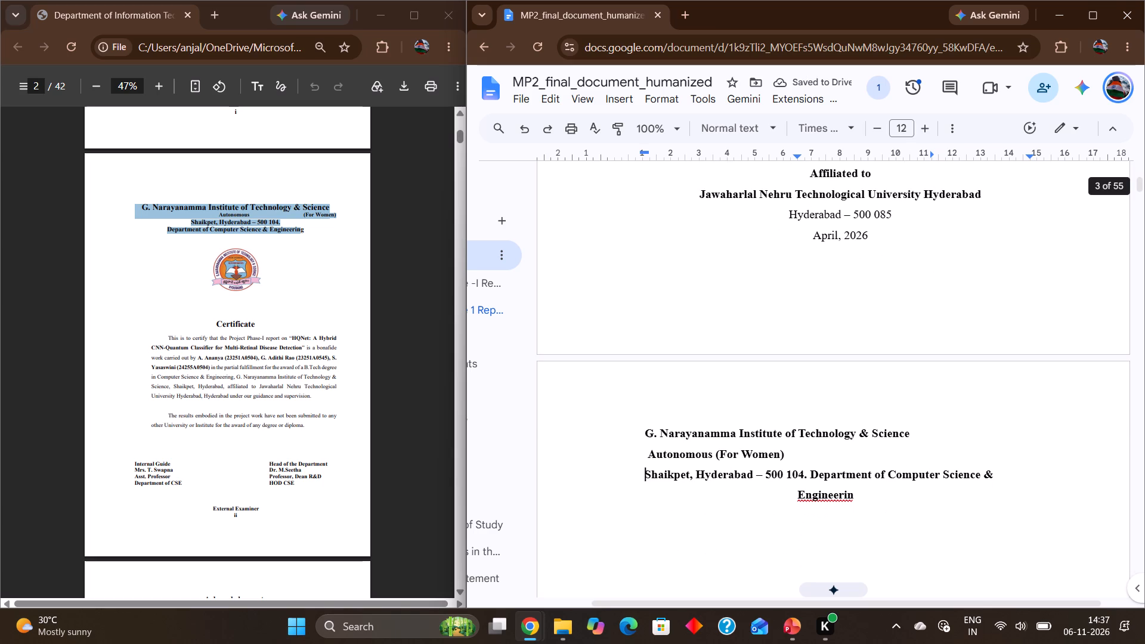
click(810, 475)
key(Return)
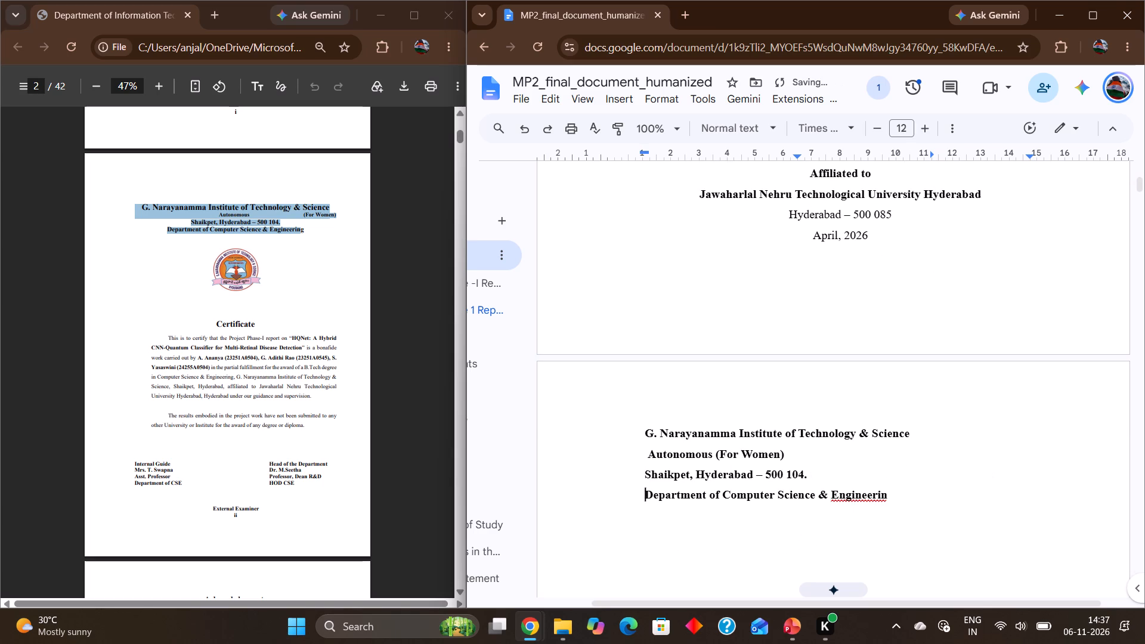
Shift the left indent of the pasted Department of Computer Science line inward to about 12.25 cm.
click(899, 496)
drag(796, 157, 923, 167)
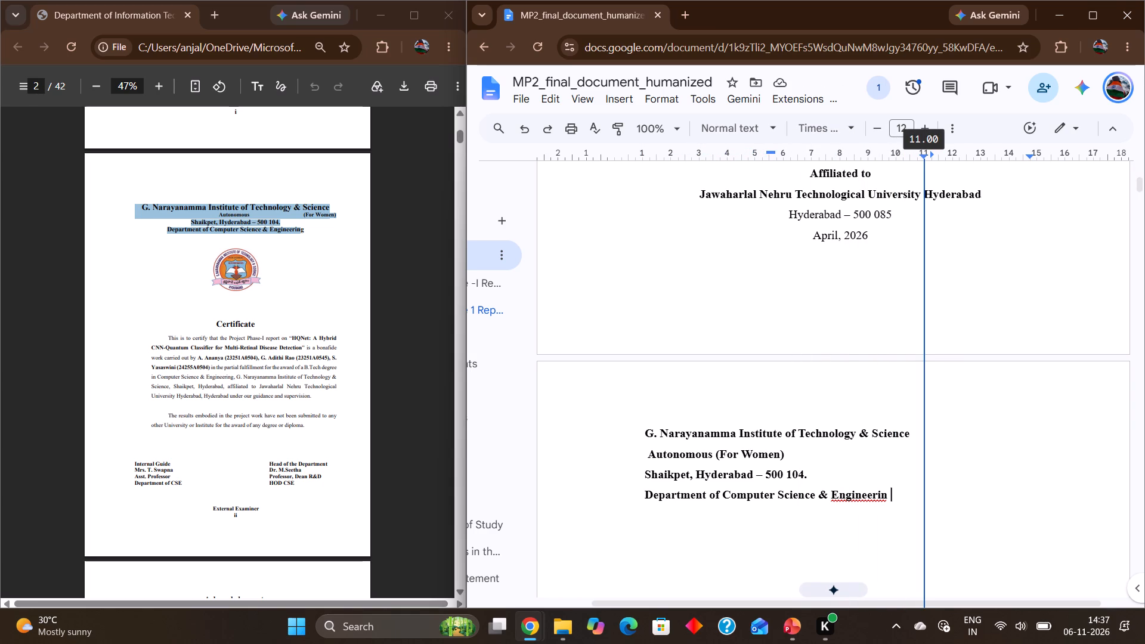
drag(923, 167, 1011, 156)
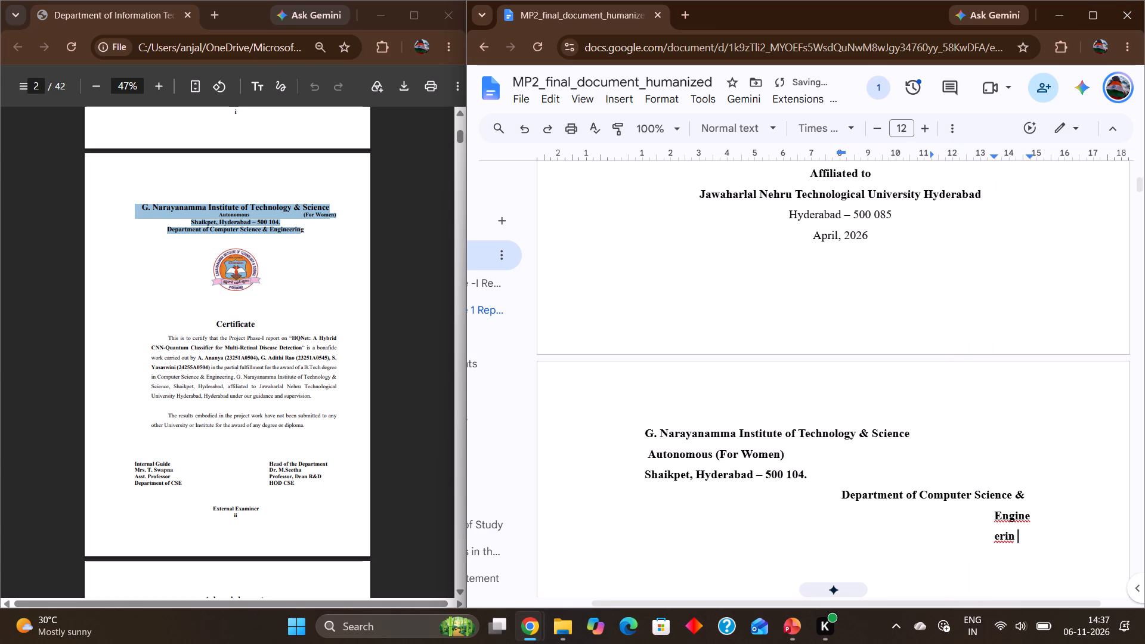
click(994, 159)
drag(995, 158, 961, 160)
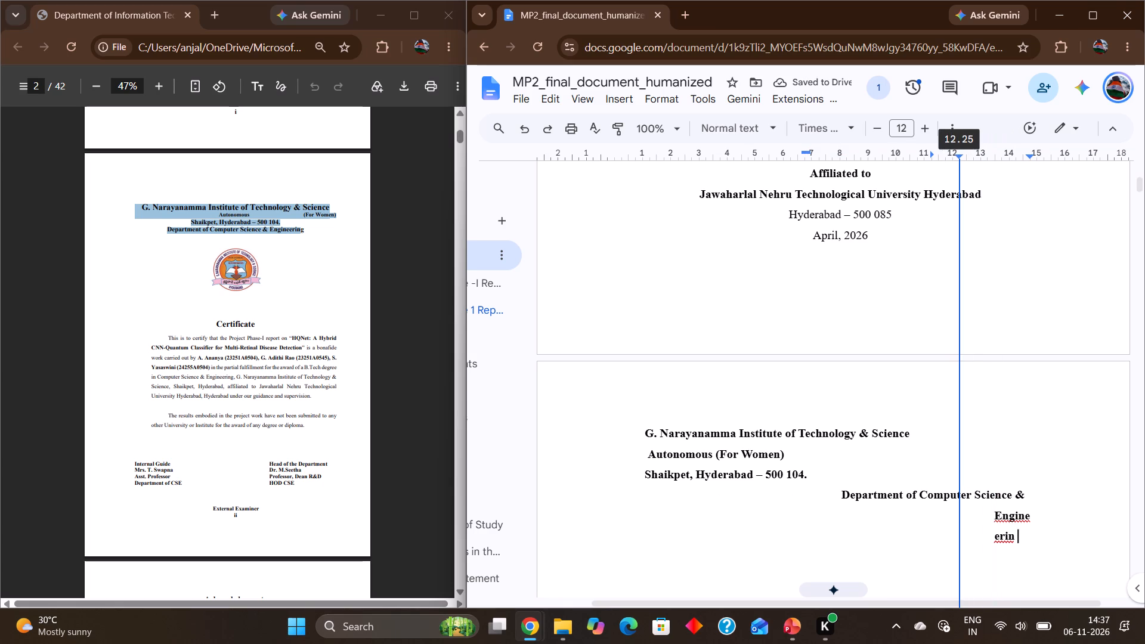
drag(957, 161, 940, 160)
Review the layout of the report's two title pages against the new Certificate page heading.
click(1033, 421)
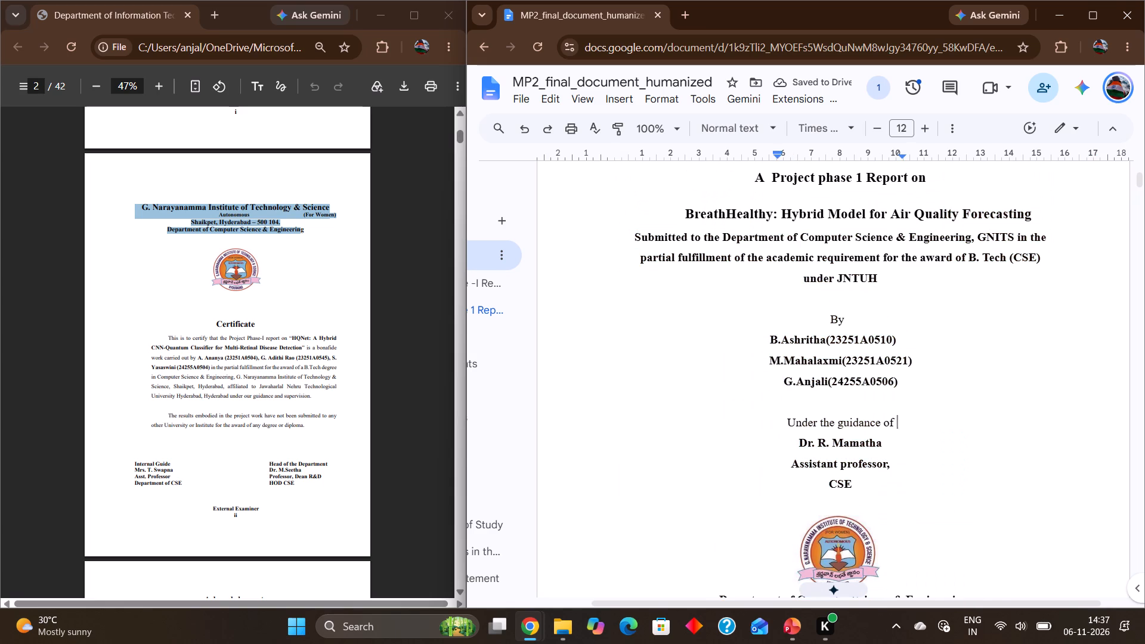
scroll(1007, 450, up, 7)
scroll(1007, 450, down, 1)
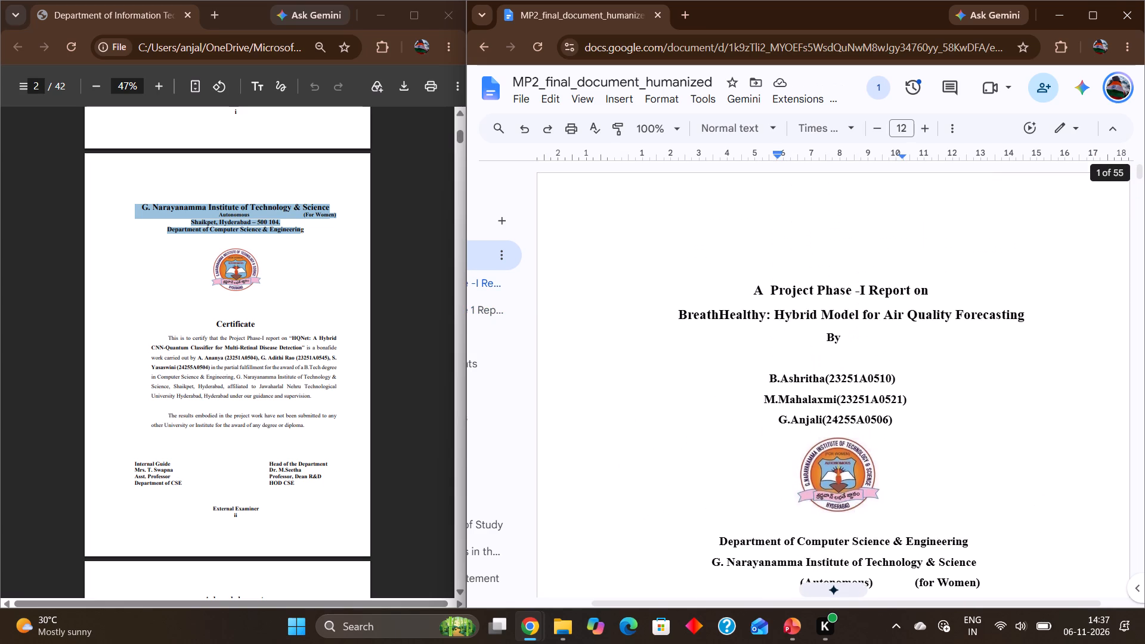
scroll(1007, 450, down, 6)
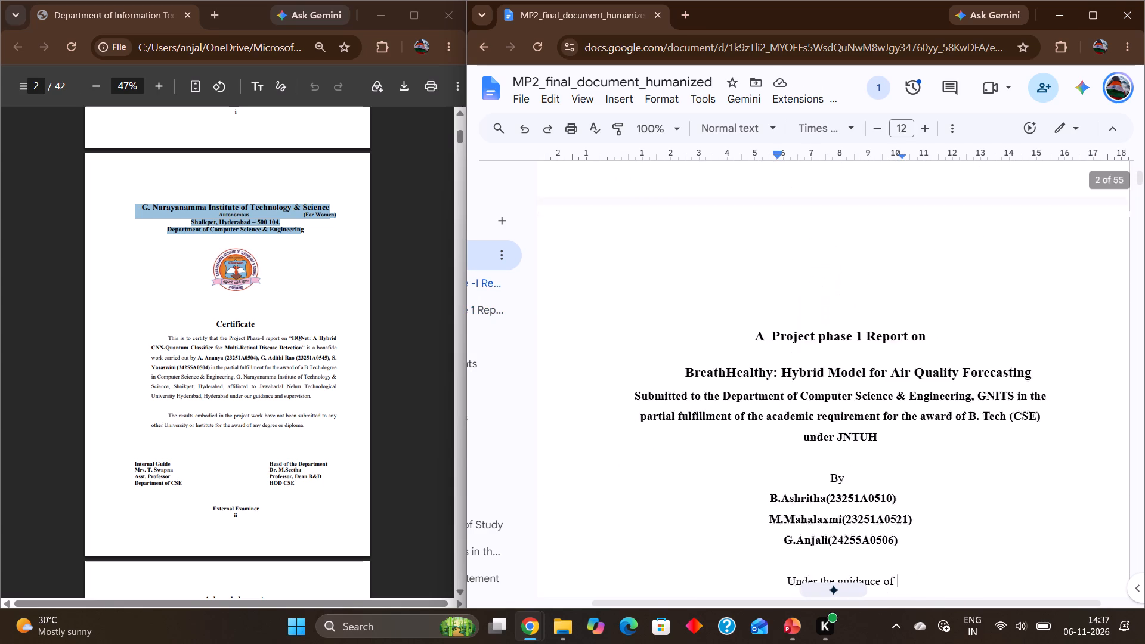
scroll(1007, 450, down, 5)
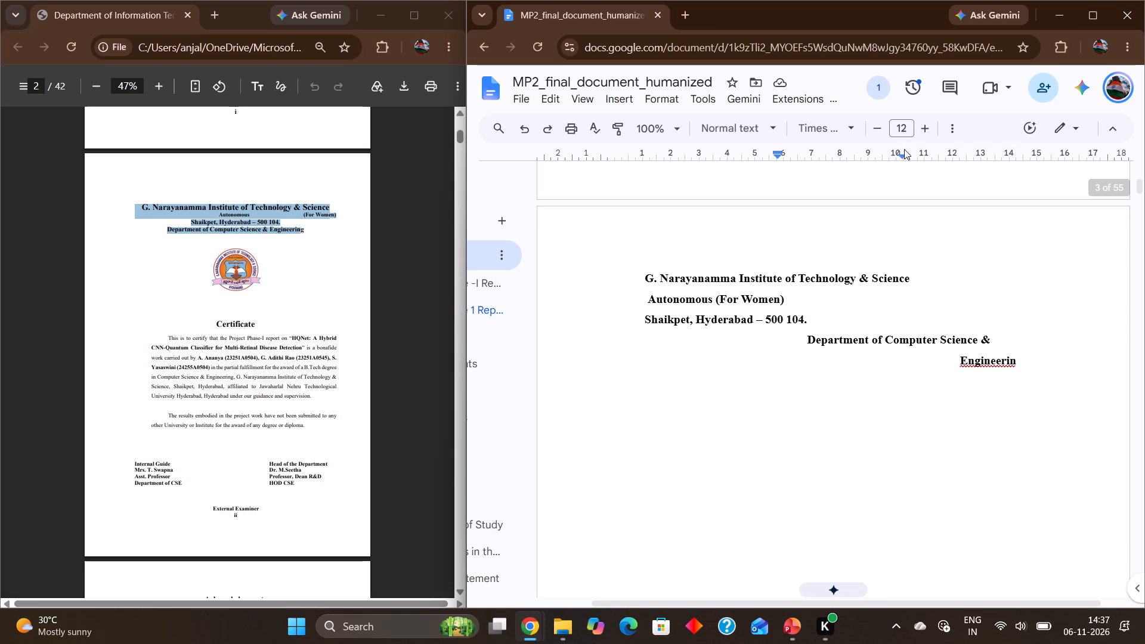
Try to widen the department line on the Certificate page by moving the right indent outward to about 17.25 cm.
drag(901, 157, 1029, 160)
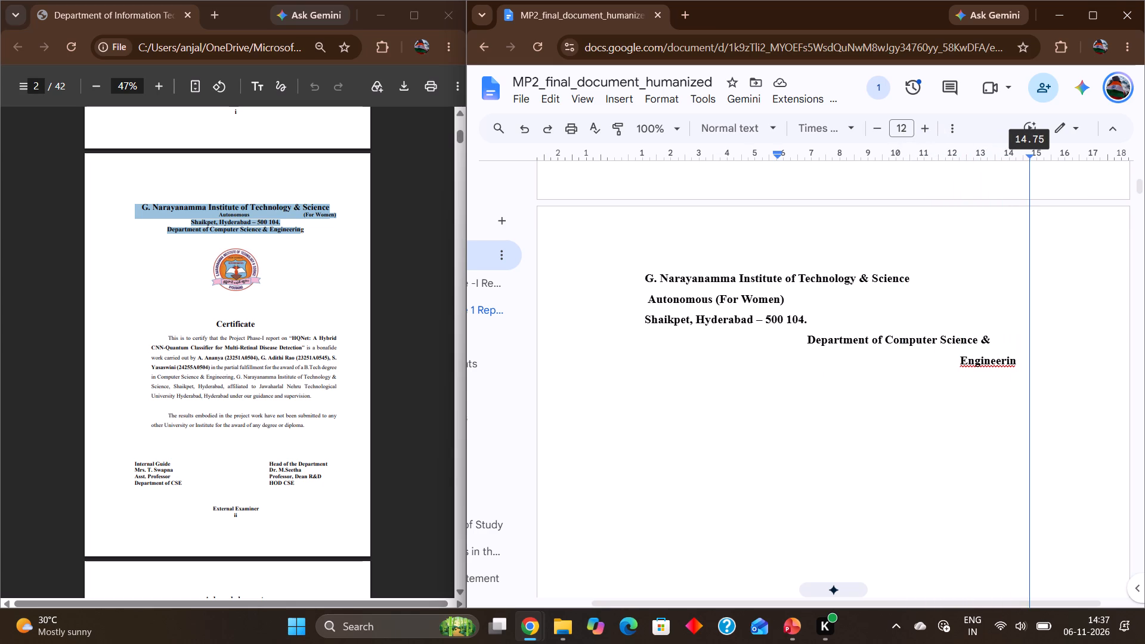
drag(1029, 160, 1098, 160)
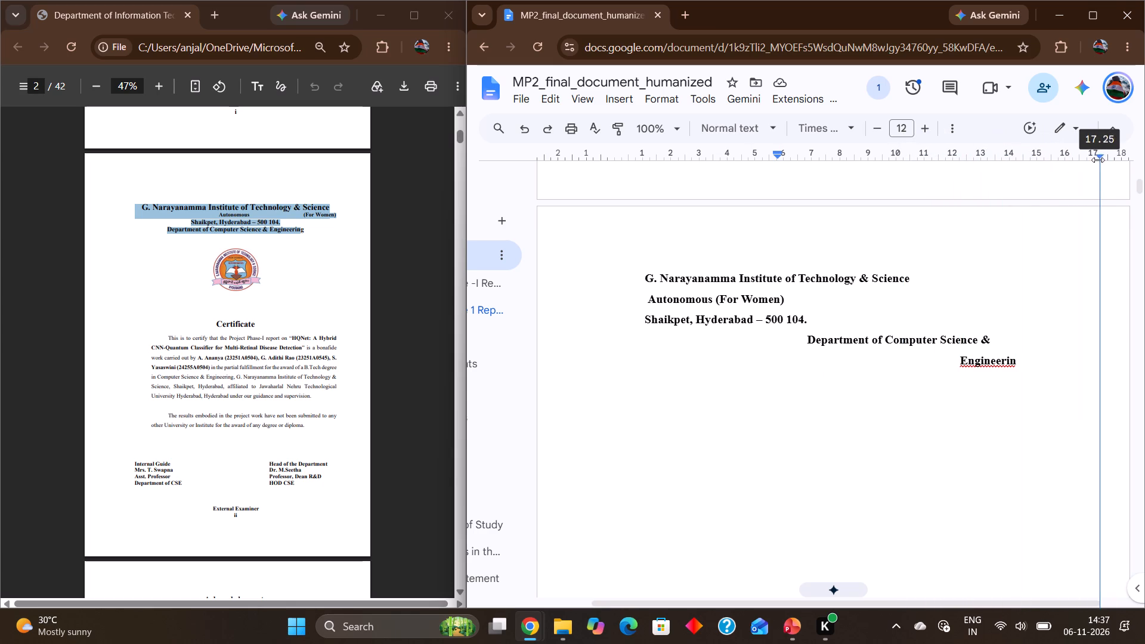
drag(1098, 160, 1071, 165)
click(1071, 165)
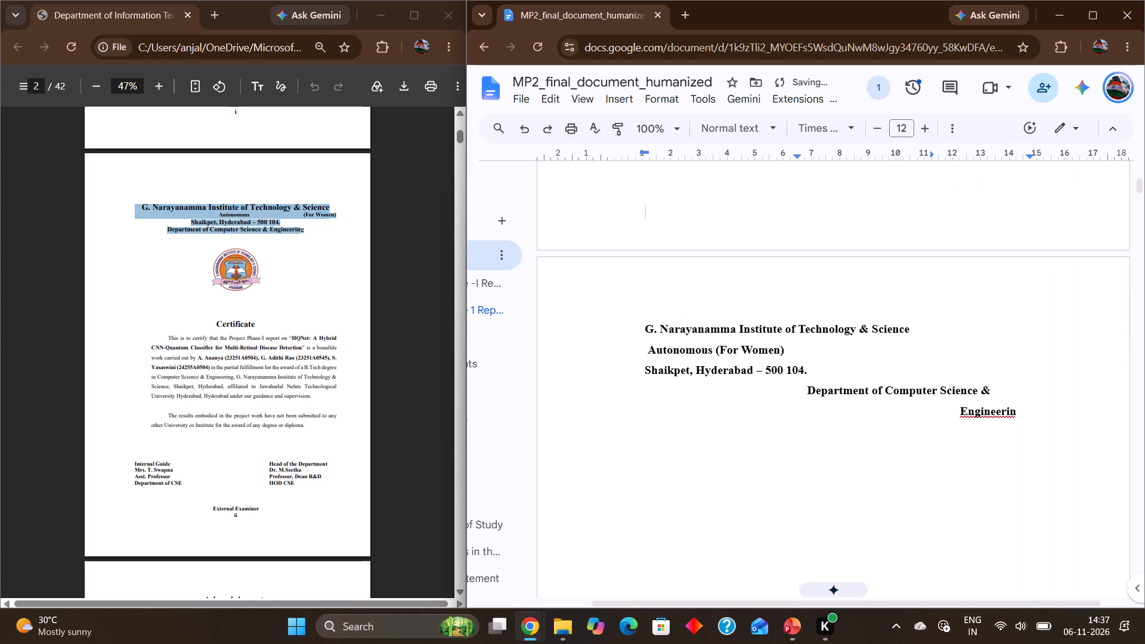
Remove the department line's indent, complete its wording as Department of Computer Science & Engineering, and start a new line below it.
click(805, 395)
key(BackSpace)
key(BackSpace)
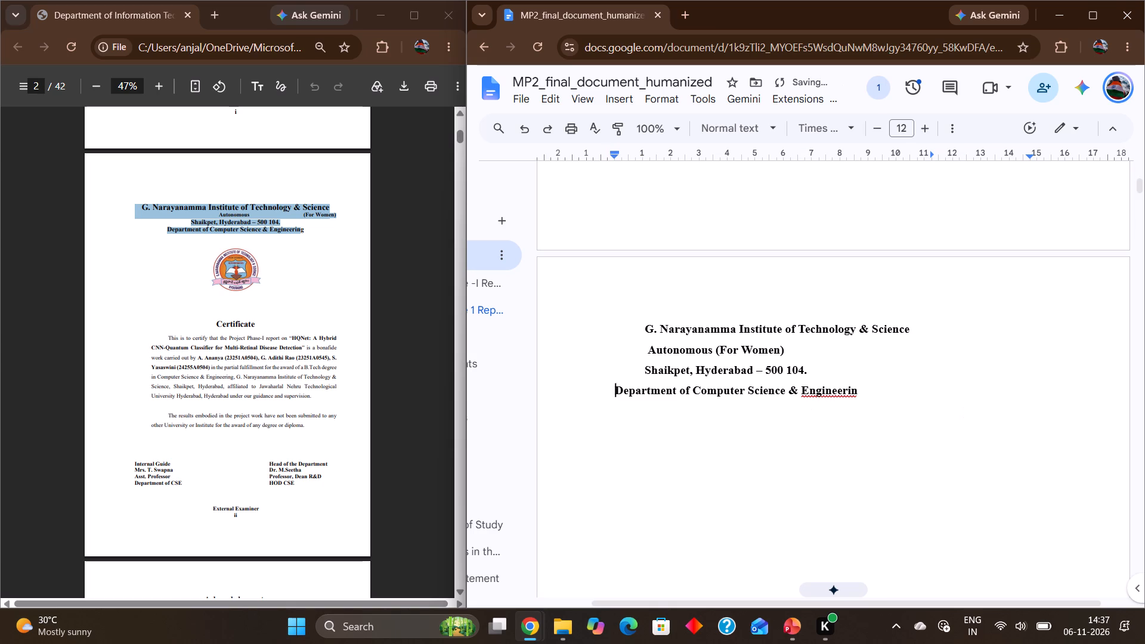
click(876, 393)
key(BackSpace)
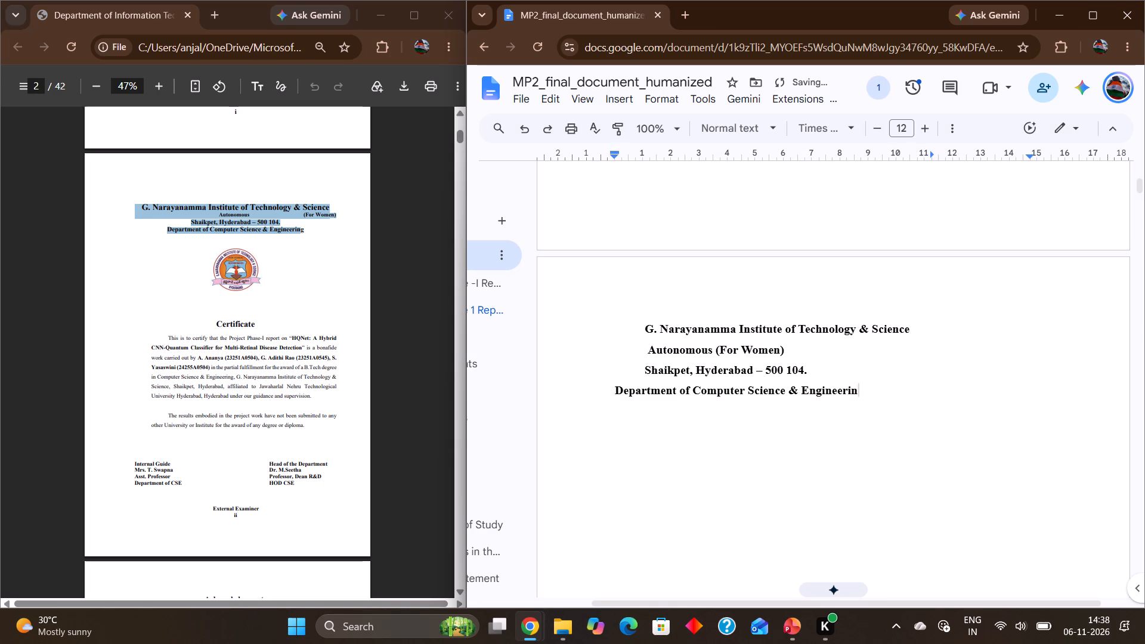
key(g)
key(Return)
Centre the four heading lines on the Certificate page, from the institute name to the department.
scroll(923, 354, up, 1)
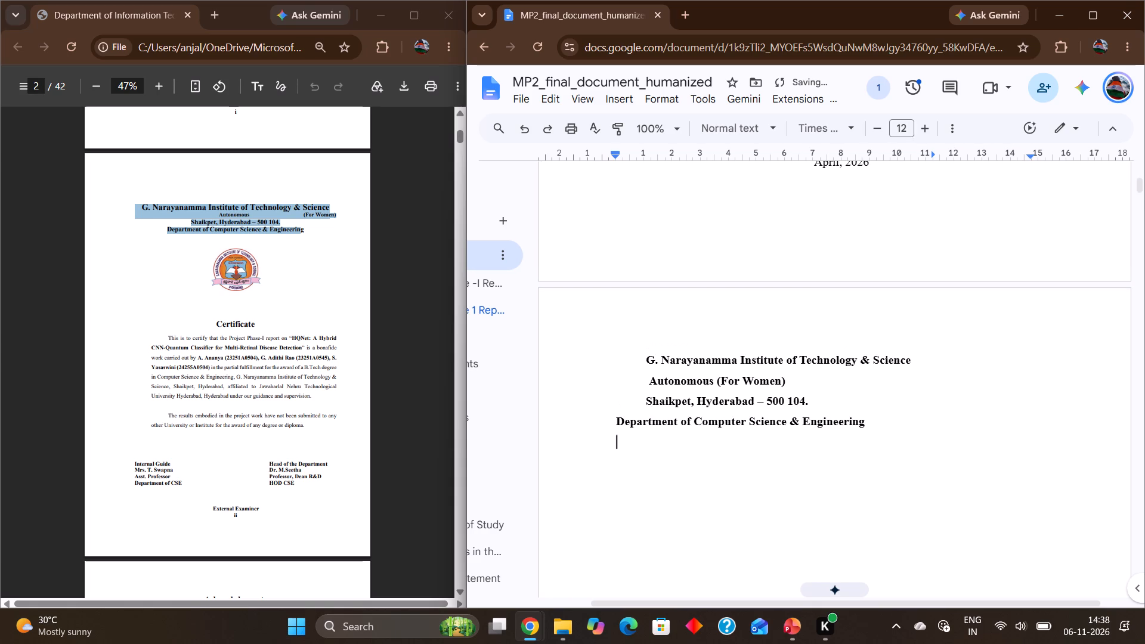
scroll(923, 354, up, 1)
scroll(769, 427, down, 1)
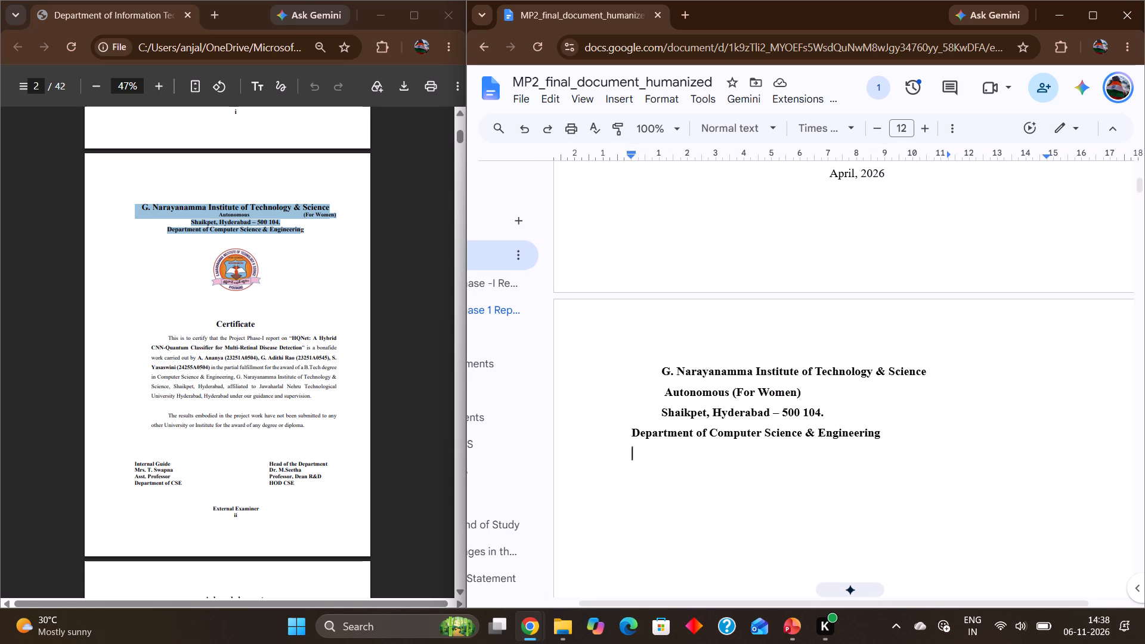
drag(658, 365, 887, 437)
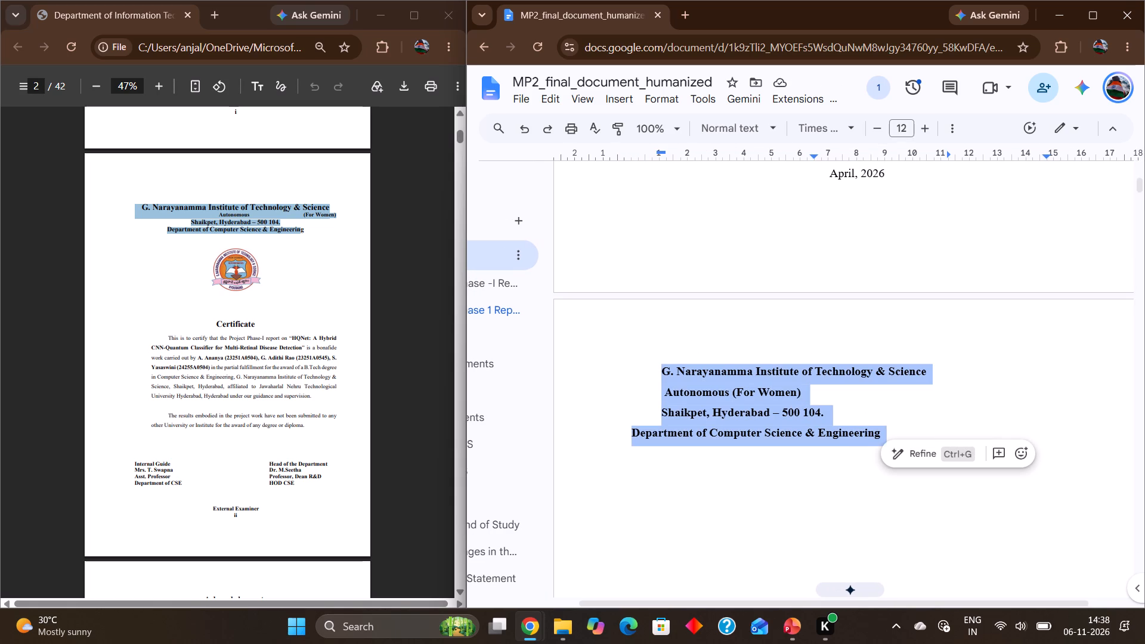
click(1093, 5)
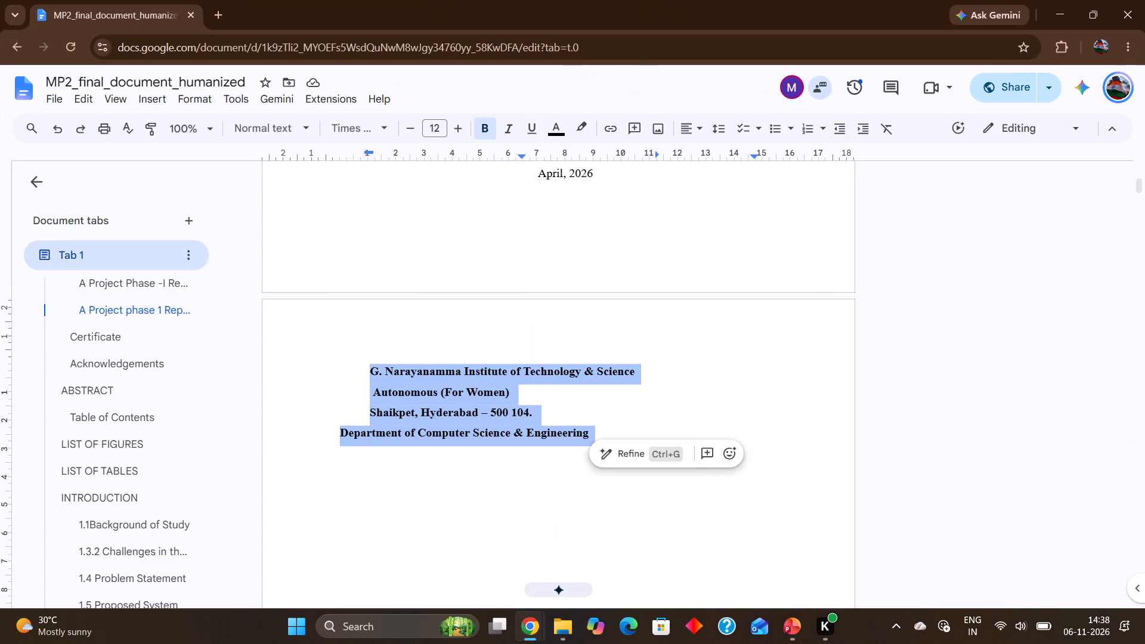
click(699, 132)
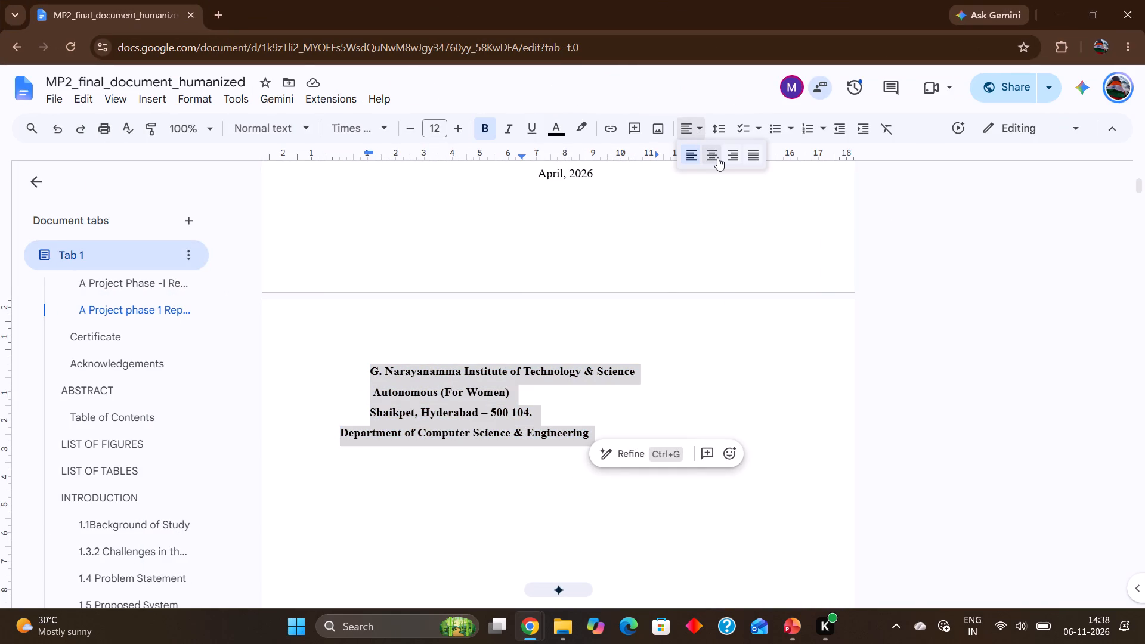
click(717, 157)
click(713, 406)
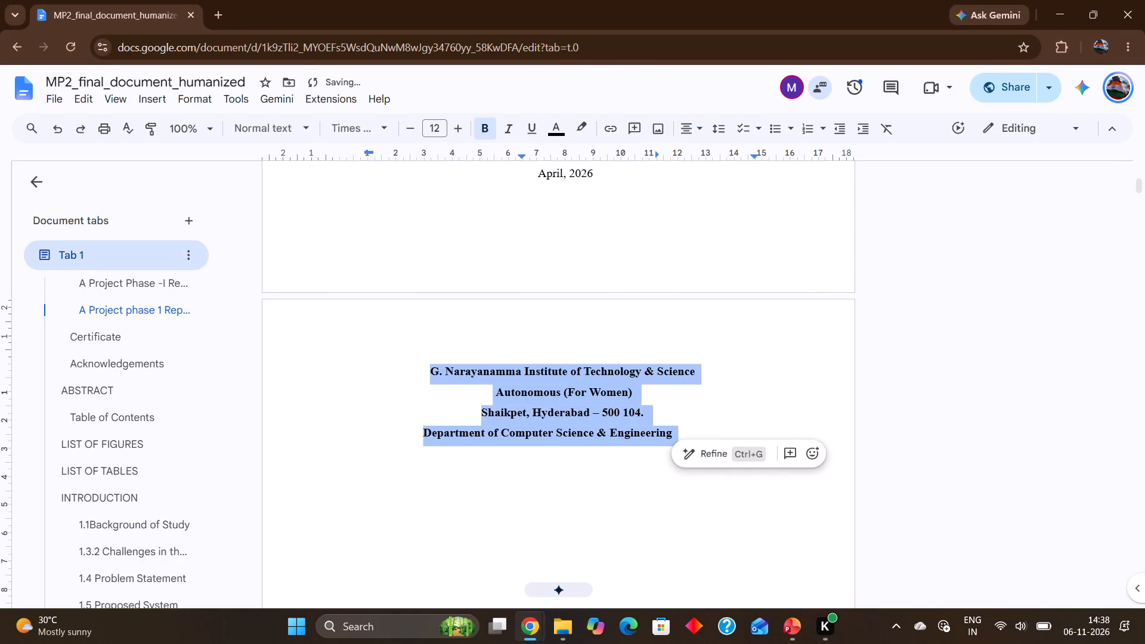
Compare the alignment of the Certificate page heading with the layout of the report's two title pages.
scroll(665, 380, up, 4)
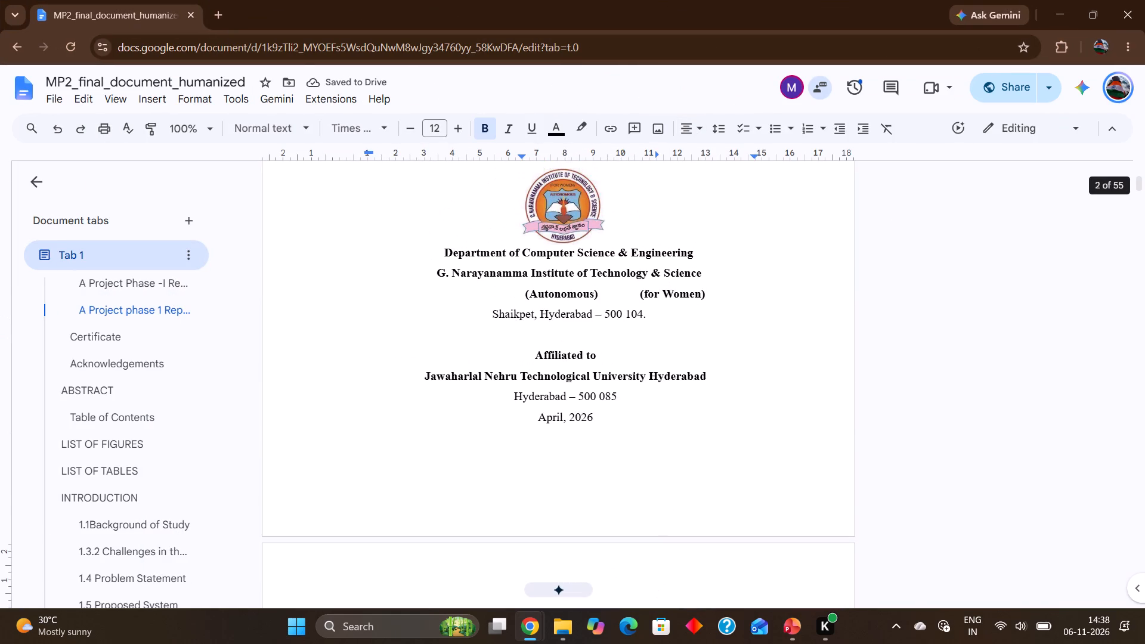
scroll(665, 380, down, 2)
click(425, 201)
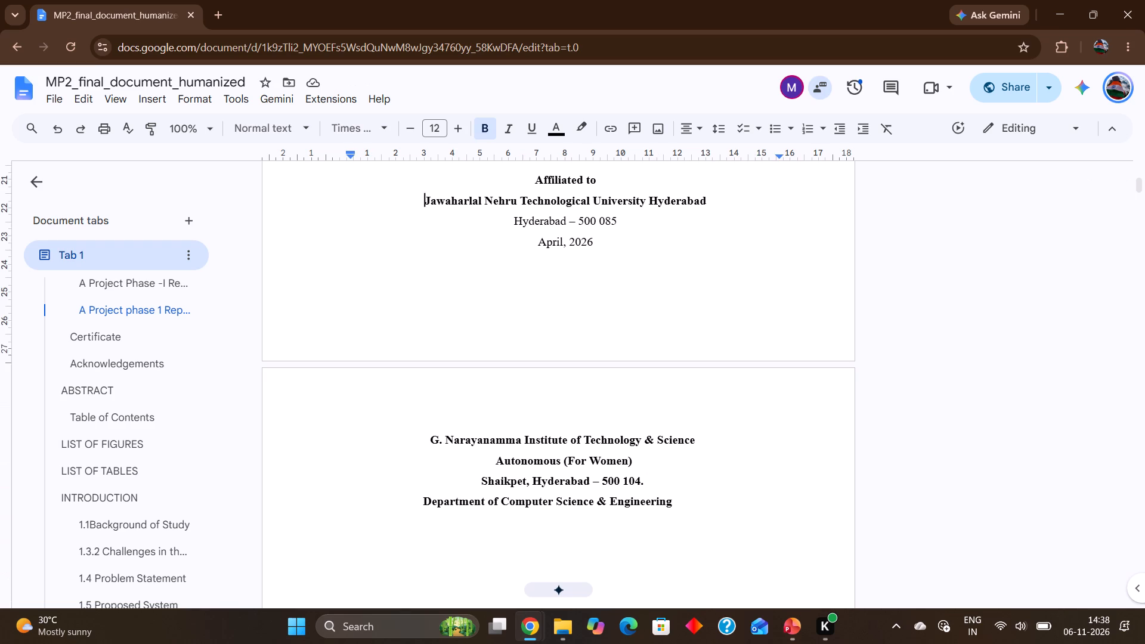
scroll(438, 209, up, 1)
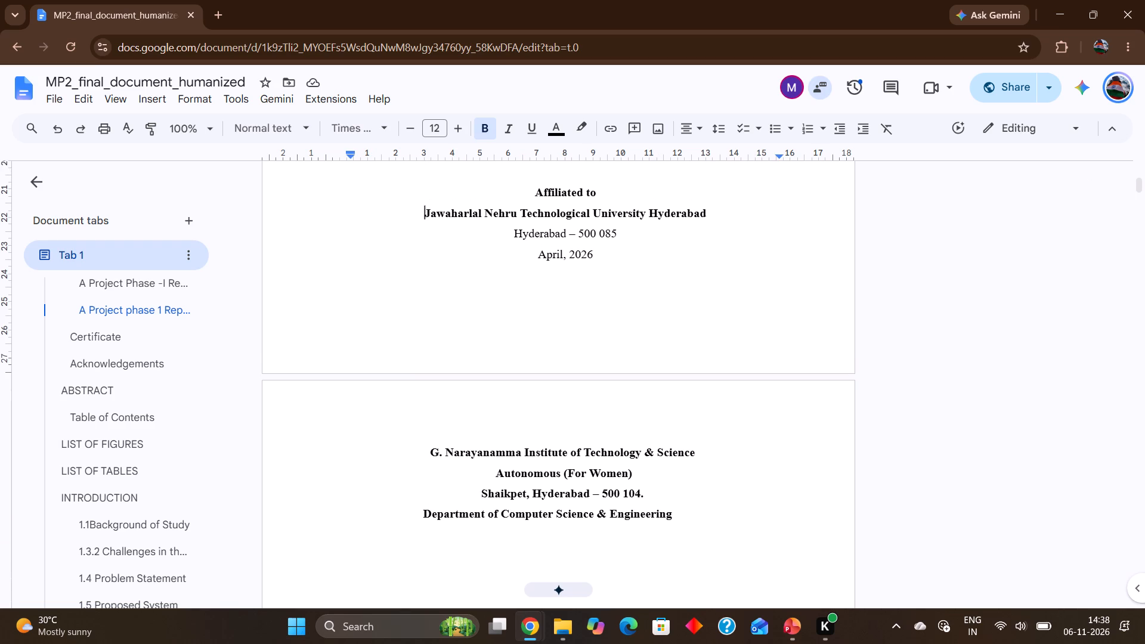
scroll(438, 209, up, 1)
key(Down)
key(Down)
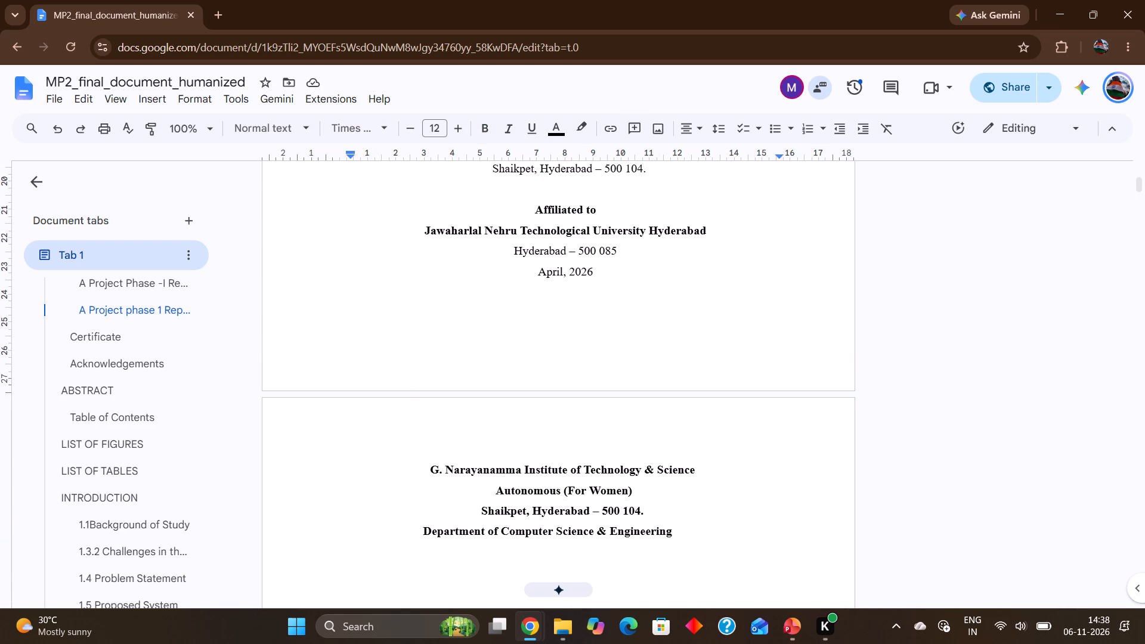
key(Down)
key(Down)
key(Down)
key(Down)
key(Down)
key(Down)
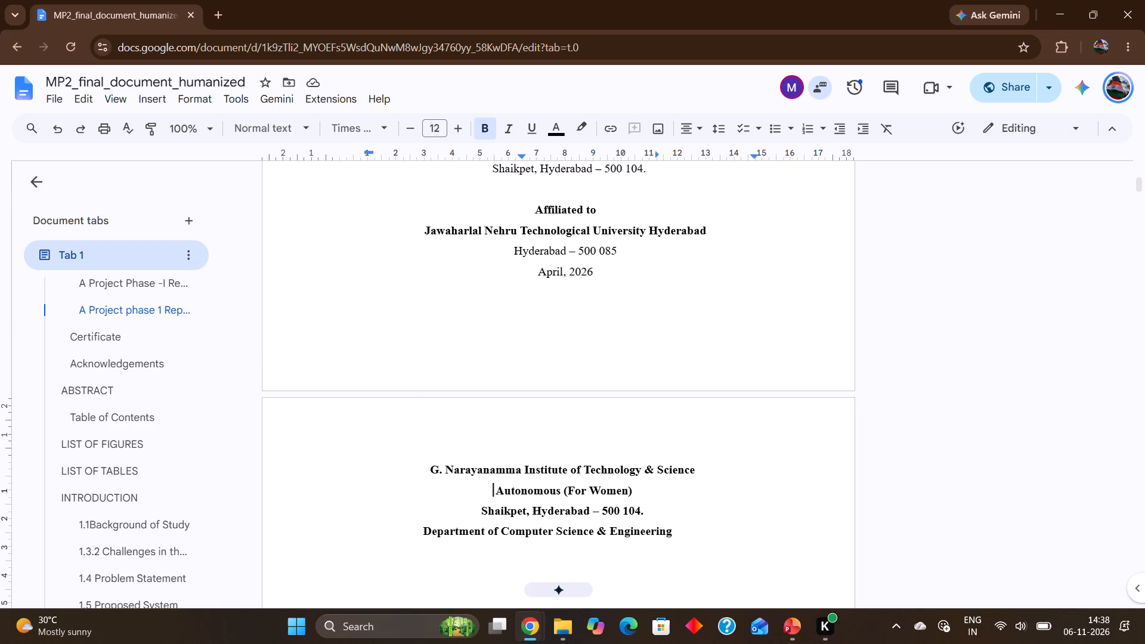
scroll(431, 253, up, 2)
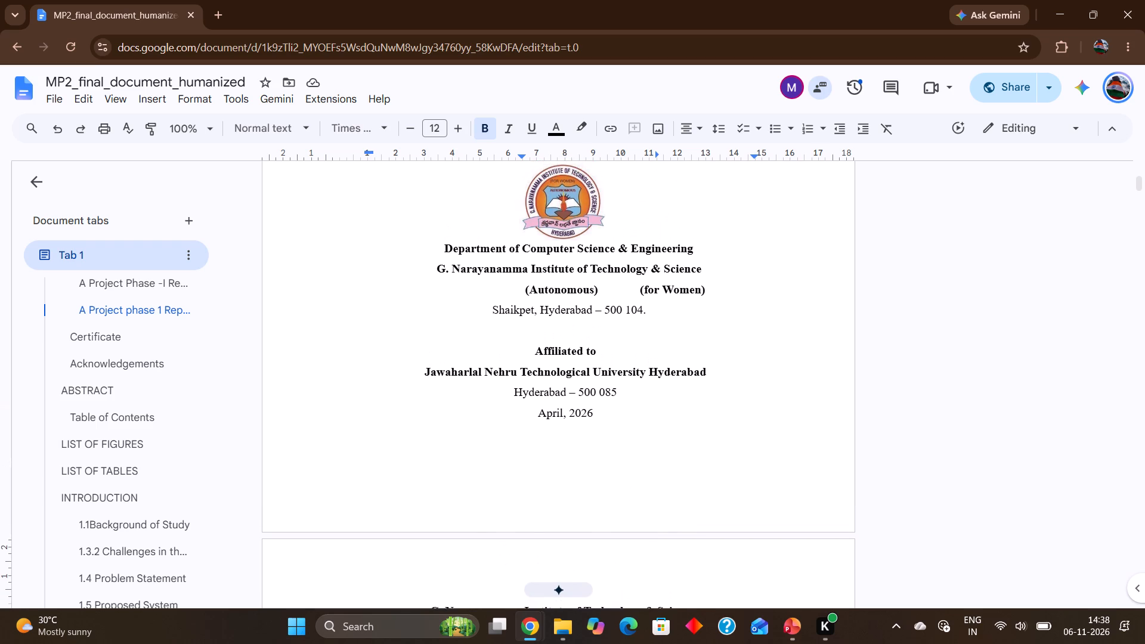
scroll(437, 240, up, 3)
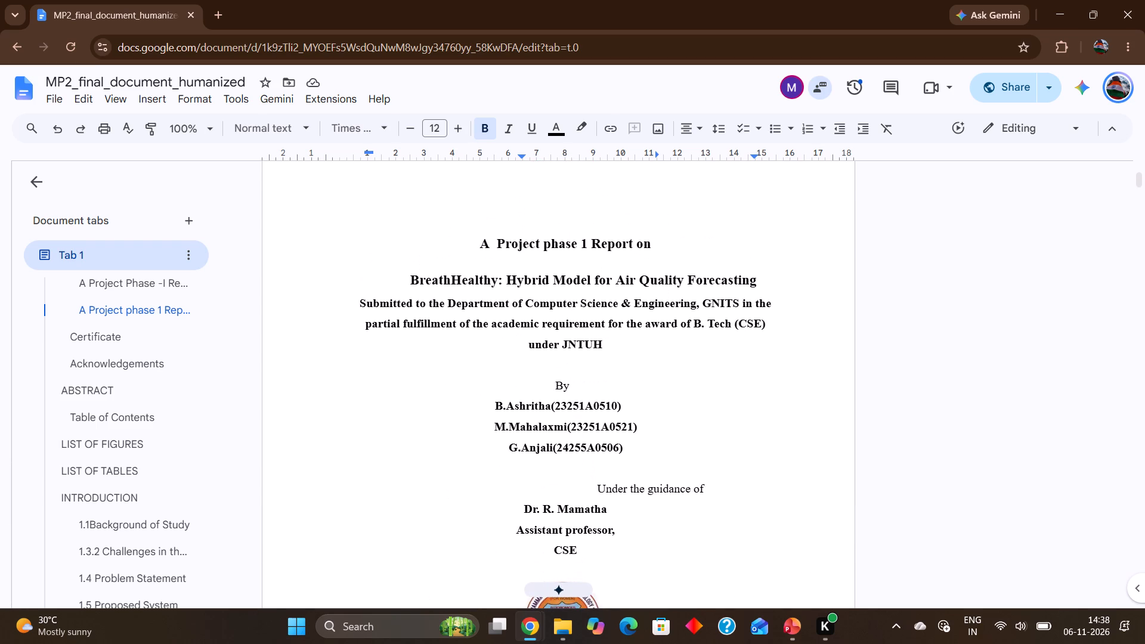
scroll(421, 251, up, 7)
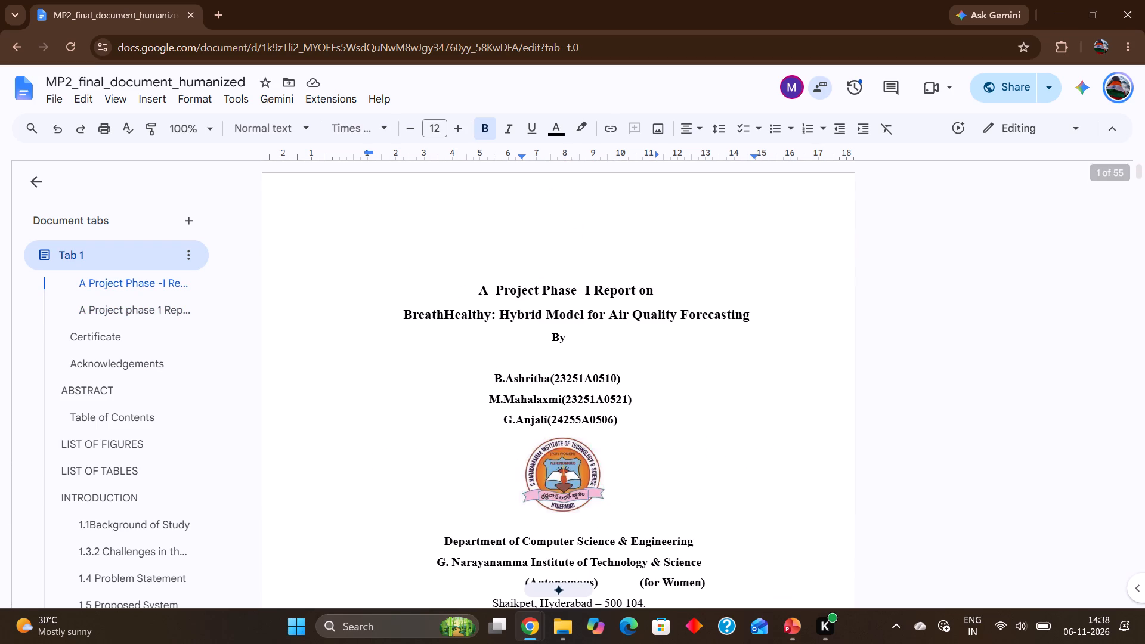
Move the left indent of the first title page's BreathHealthy: Hybrid Model for Air Quality Forecasting line to about 6 cm.
click(403, 311)
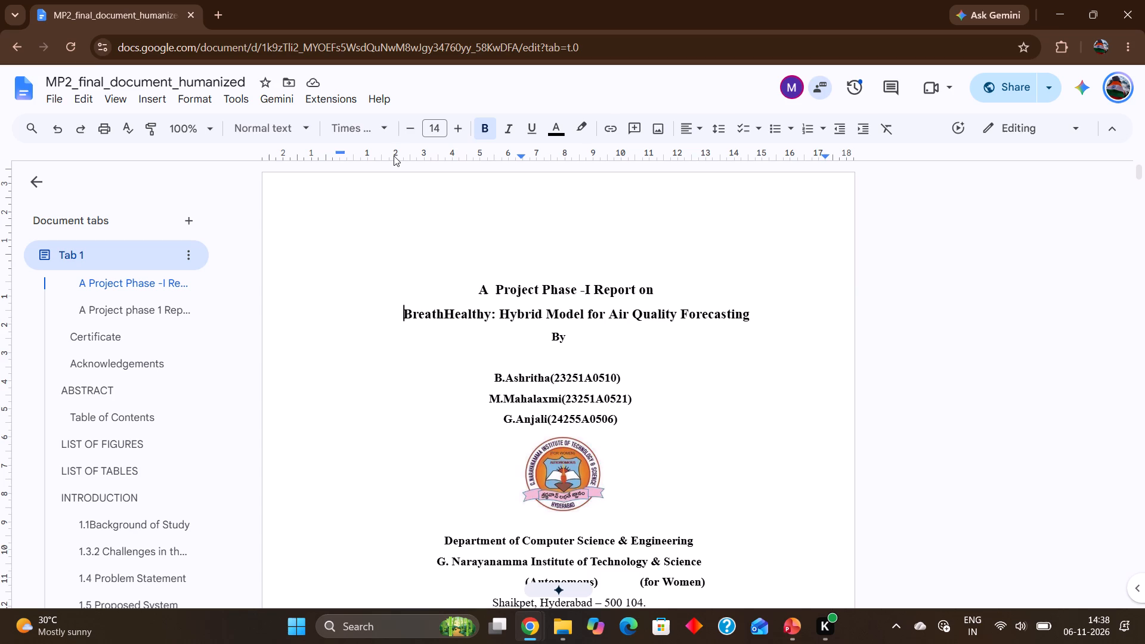
scroll(392, 402, down, 1)
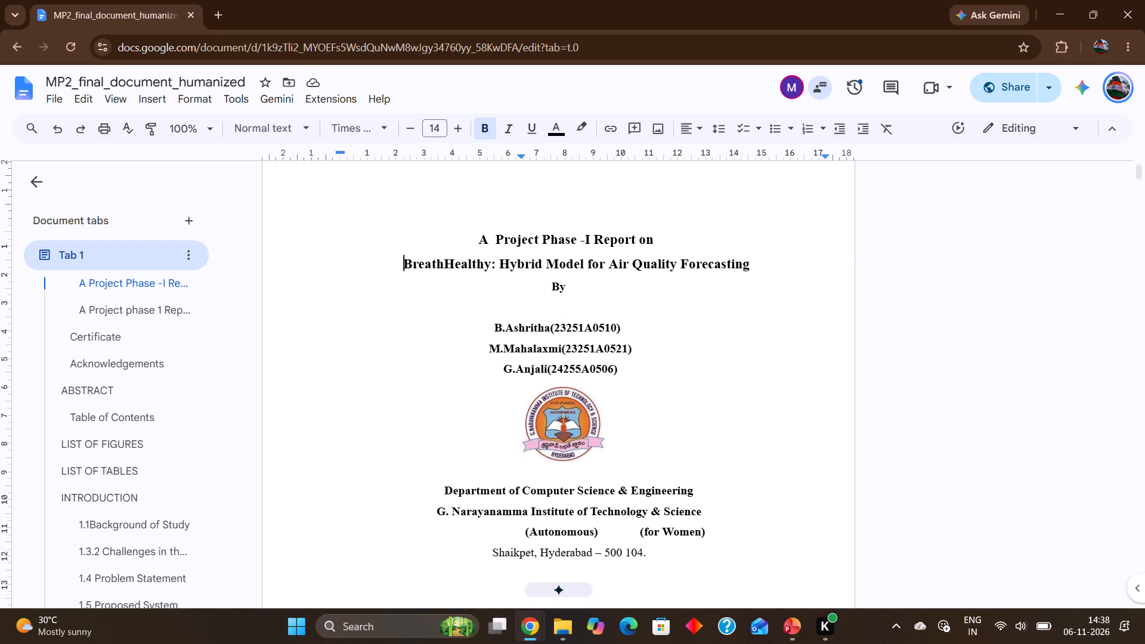
scroll(518, 212, up, 2)
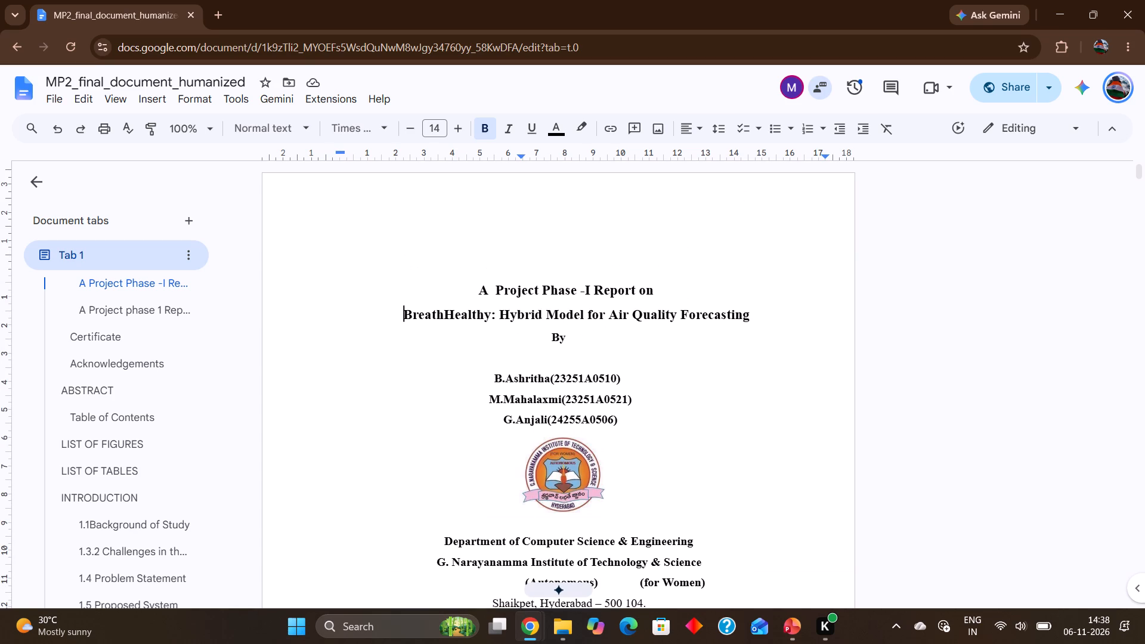
click(517, 156)
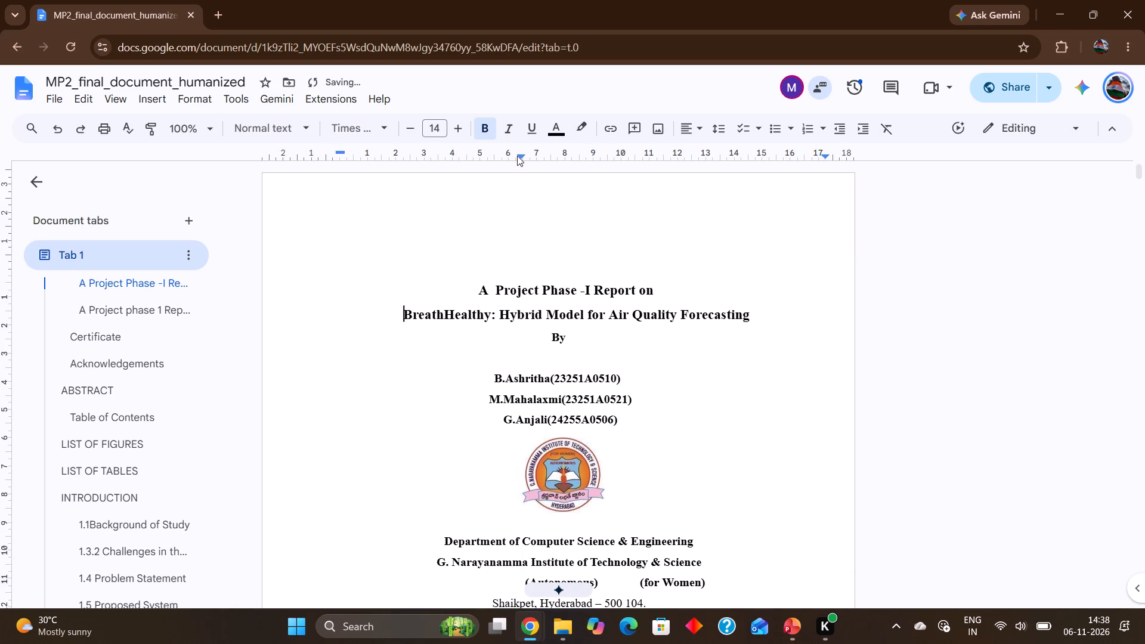
click(517, 156)
click(517, 156)
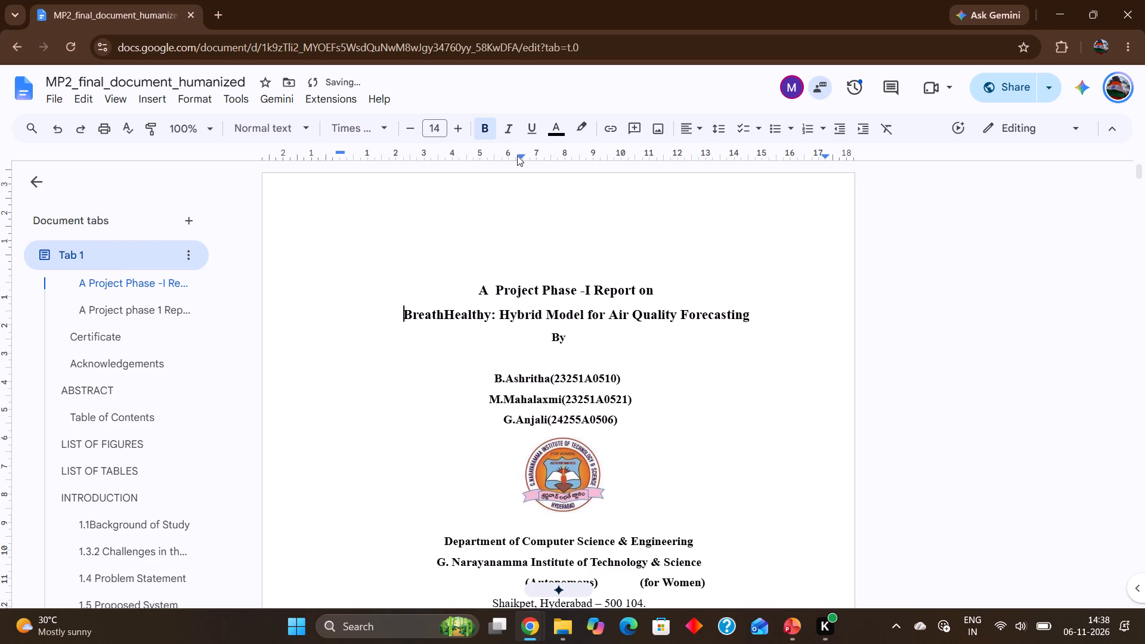
click(517, 156)
click(825, 159)
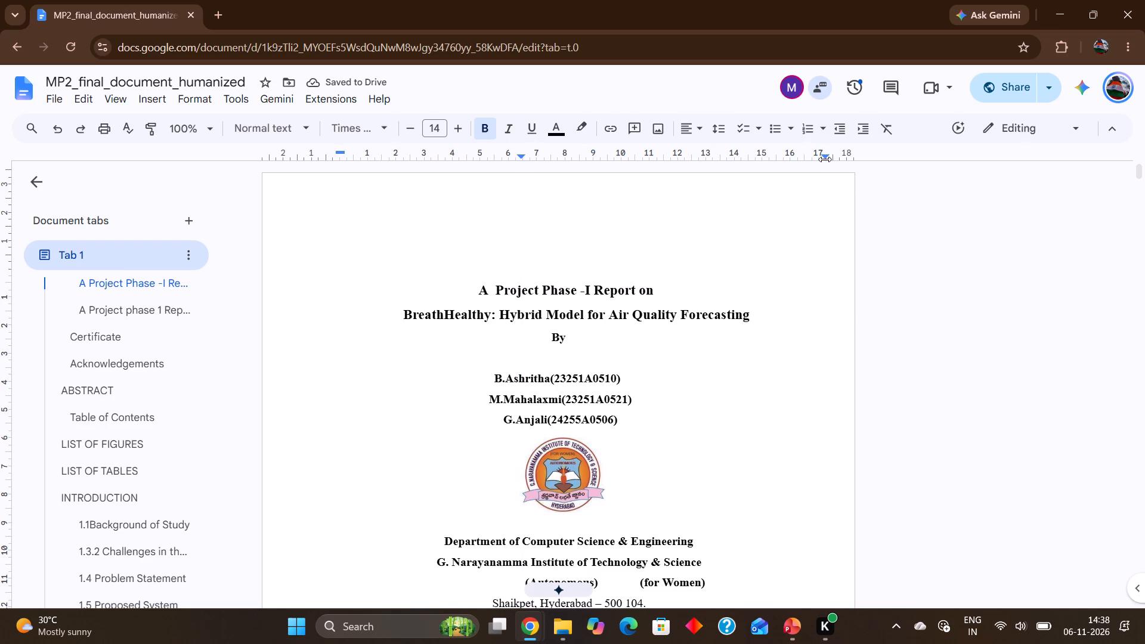
click(825, 159)
click(825, 159)
click(825, 159)
scroll(670, 343, down, 6)
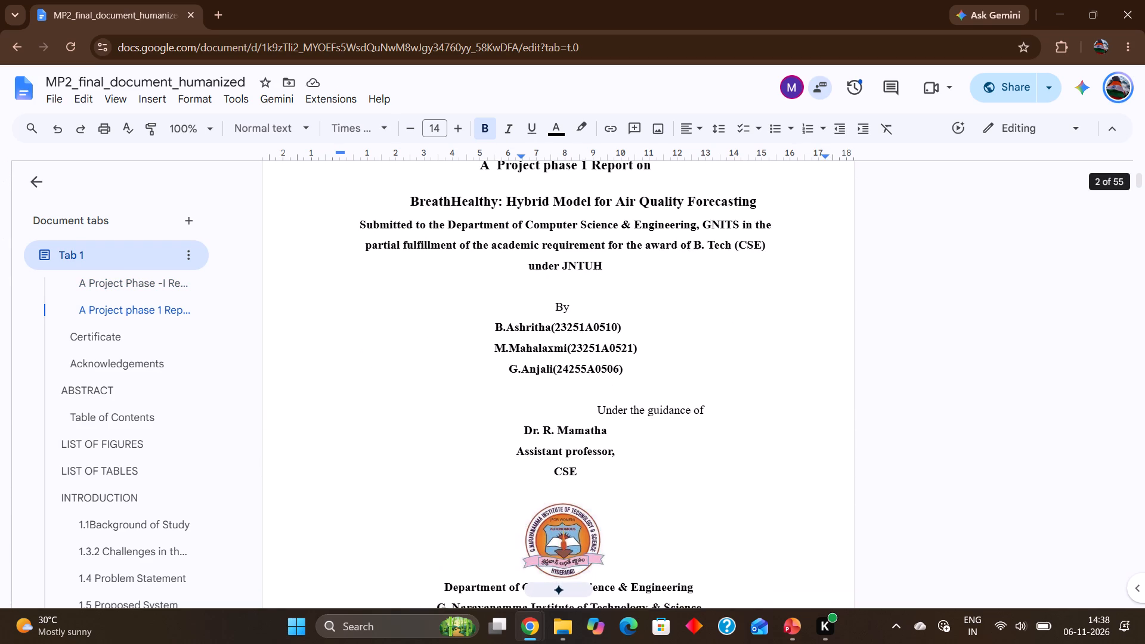
scroll(670, 343, up, 1)
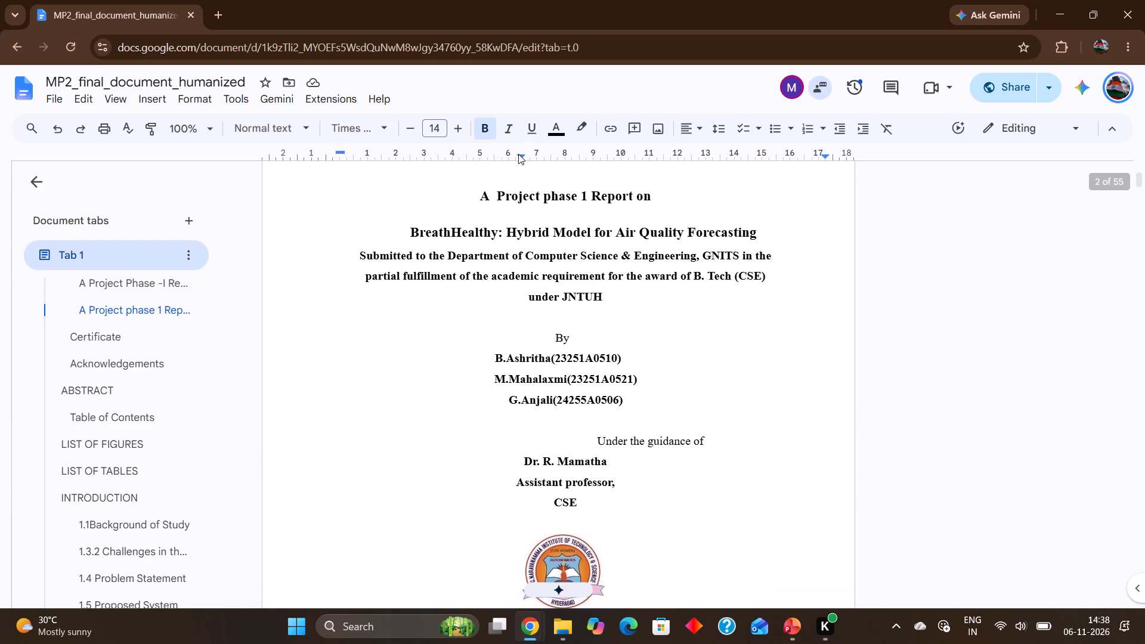
click(518, 154)
drag(521, 155, 512, 156)
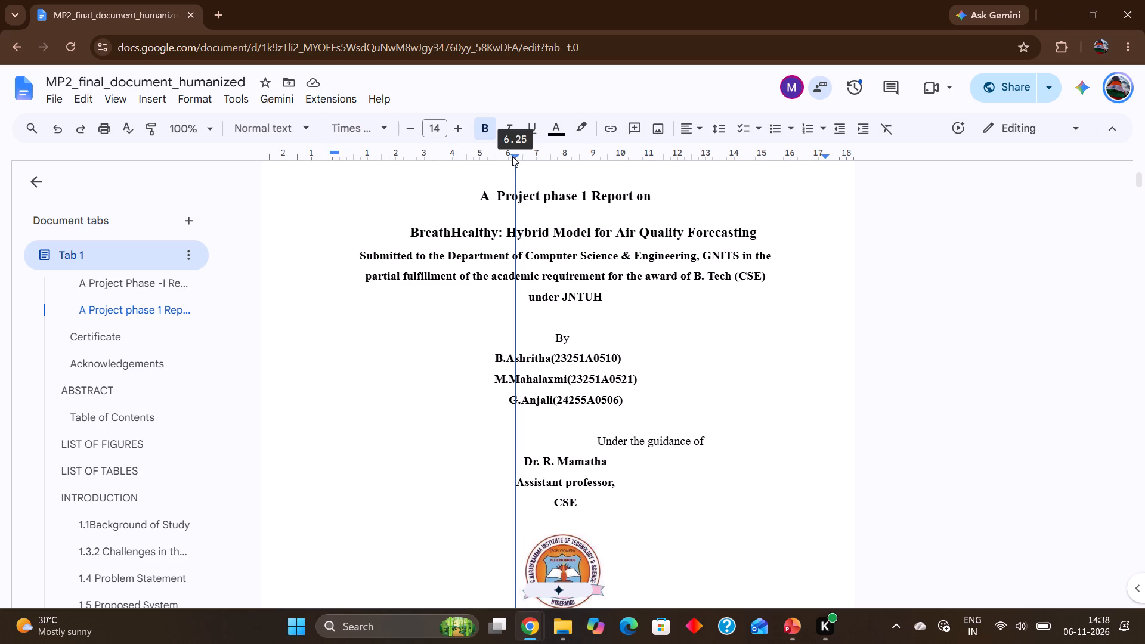
drag(512, 156, 511, 157)
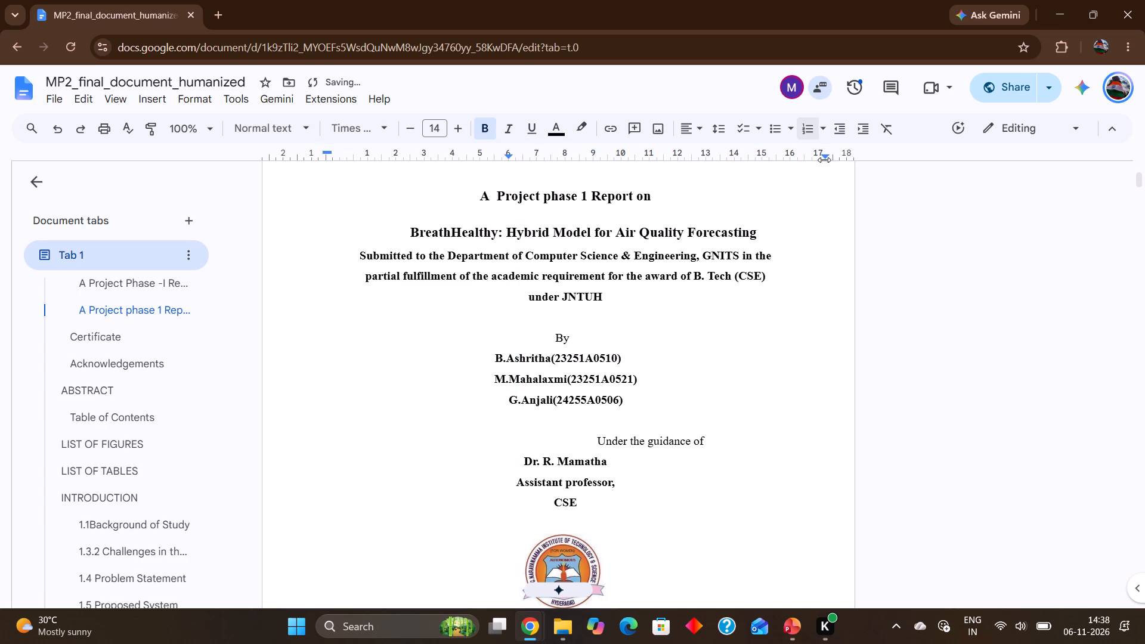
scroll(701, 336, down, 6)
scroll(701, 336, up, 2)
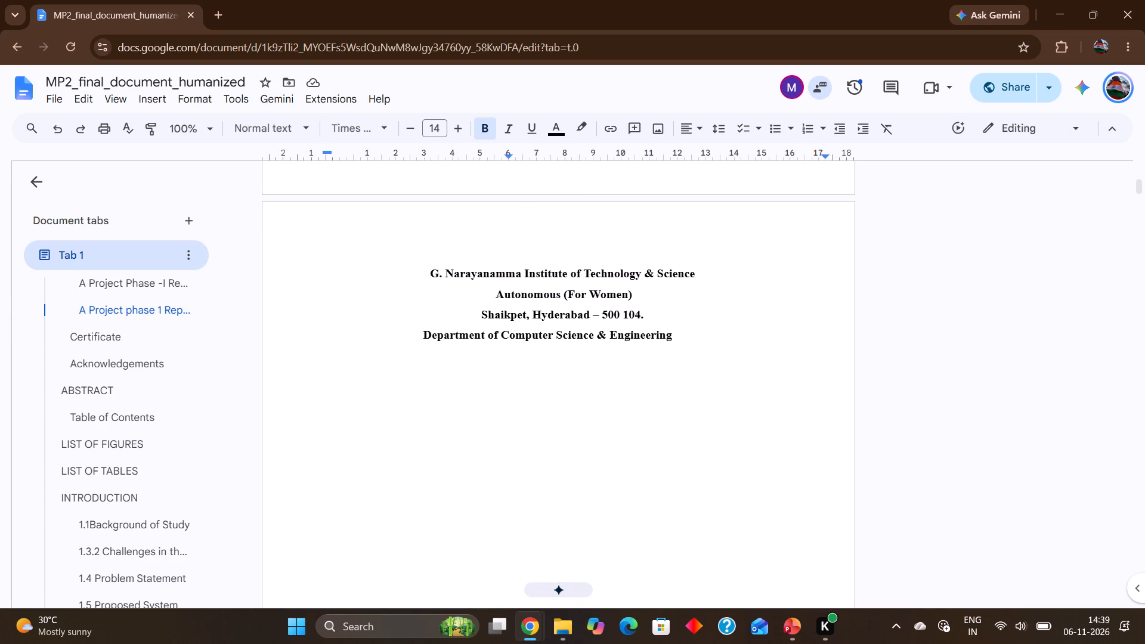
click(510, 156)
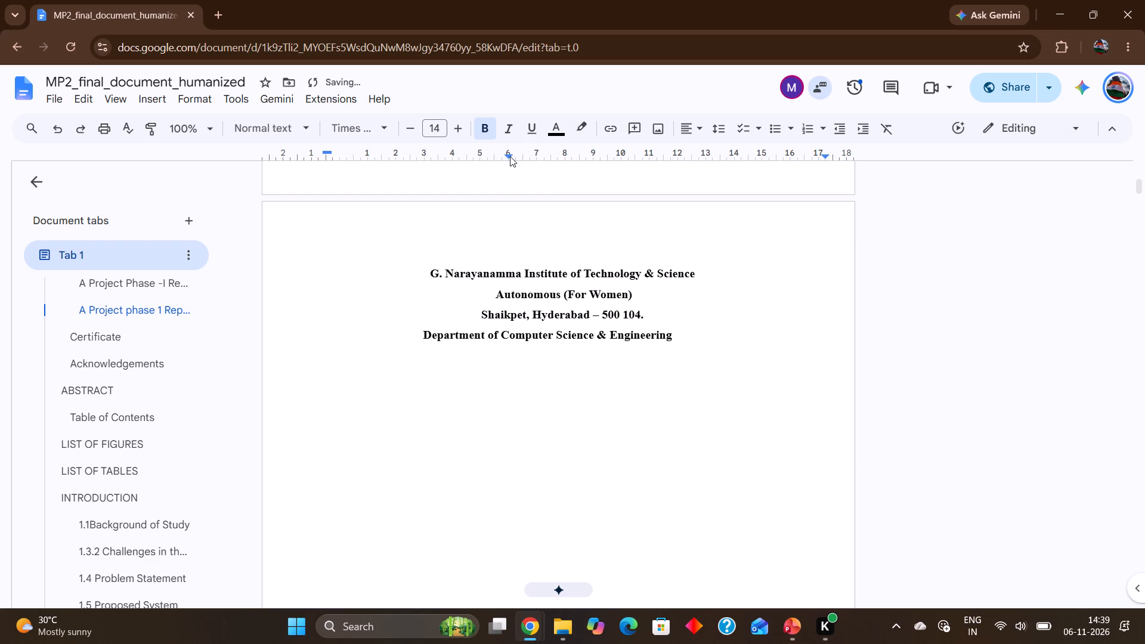
Move the left indent of the blank line at the bottom of the second title page to about 6 cm.
click(510, 156)
click(827, 157)
click(509, 161)
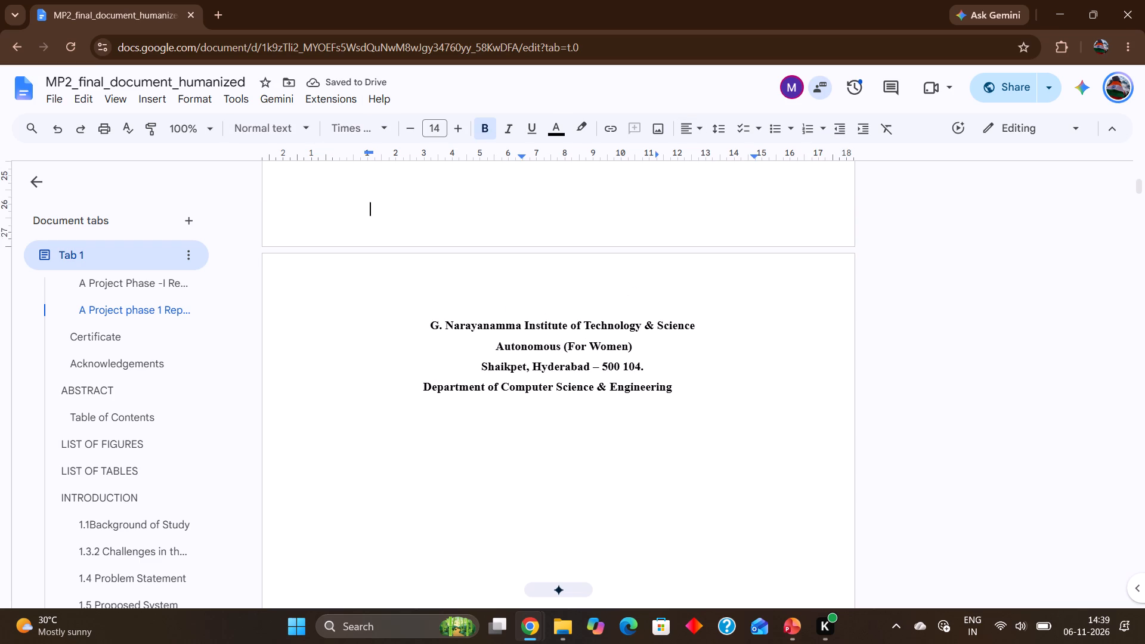
click(520, 157)
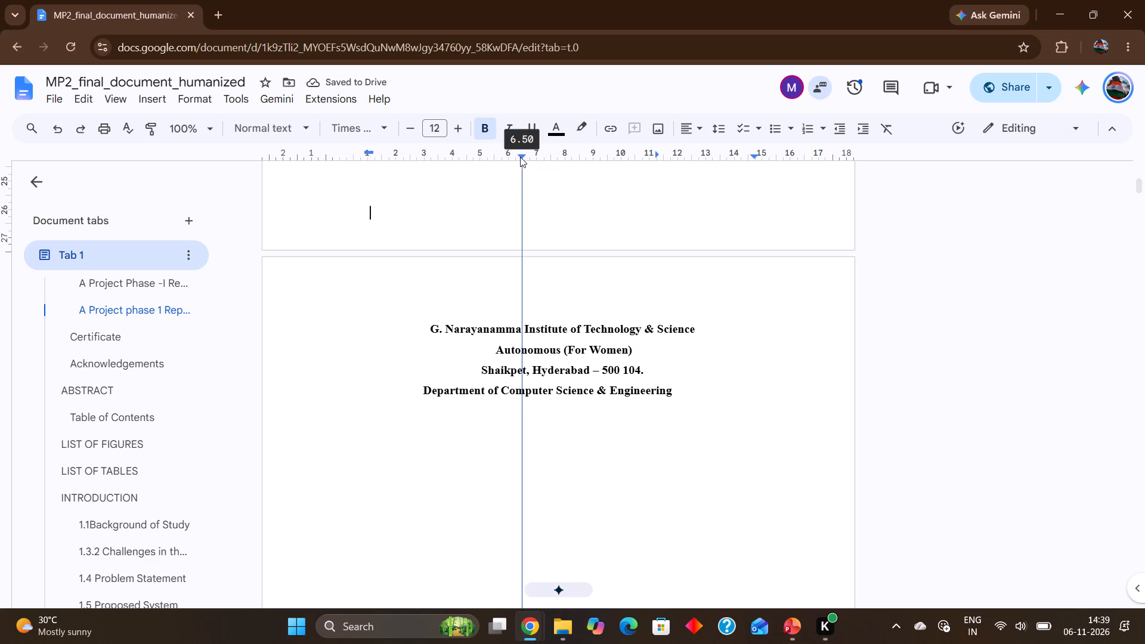
drag(520, 157, 508, 161)
scroll(563, 258, up, 5)
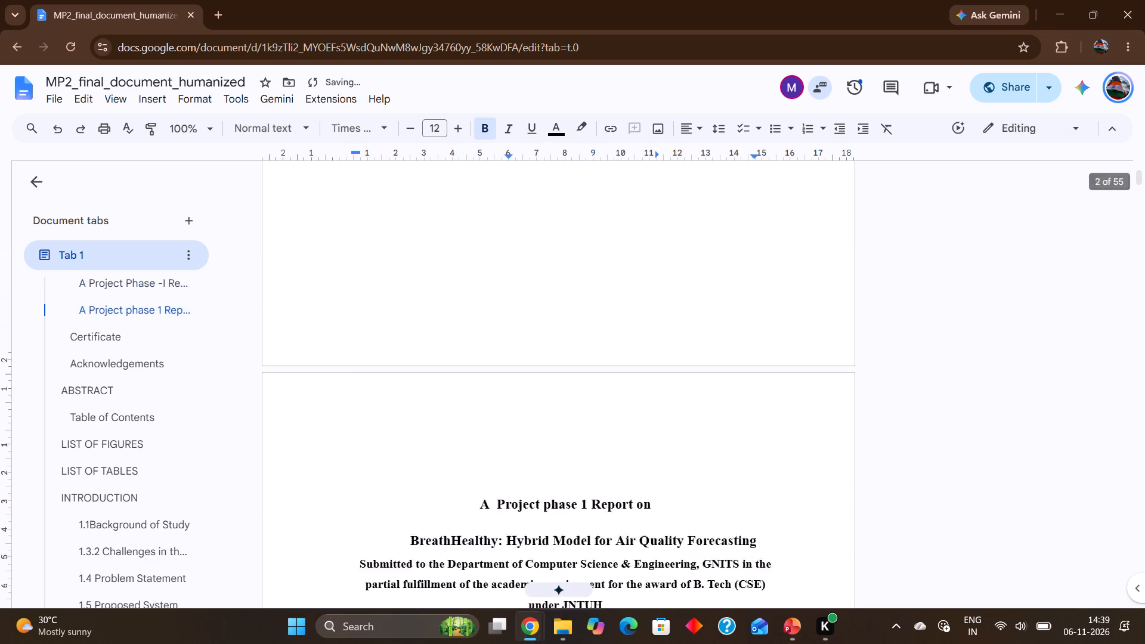
scroll(563, 258, up, 1)
scroll(563, 258, down, 1)
scroll(563, 258, up, 1)
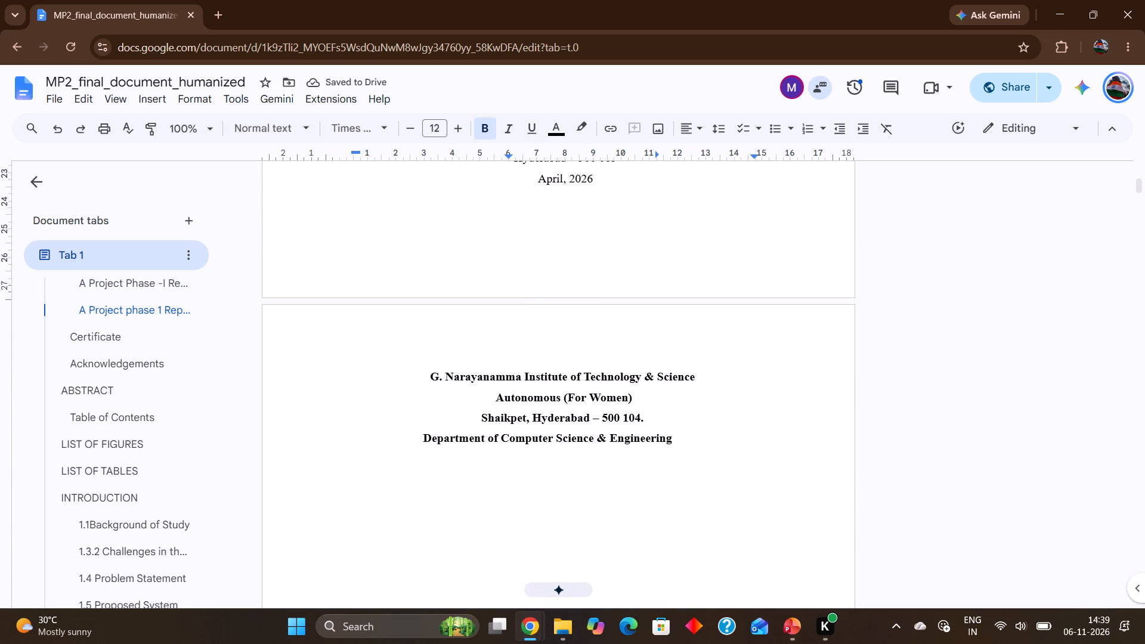
Arrange the report side by side with the sample report's Certificate page, giving the report the wider share of the screen.
click(690, 489)
click(691, 441)
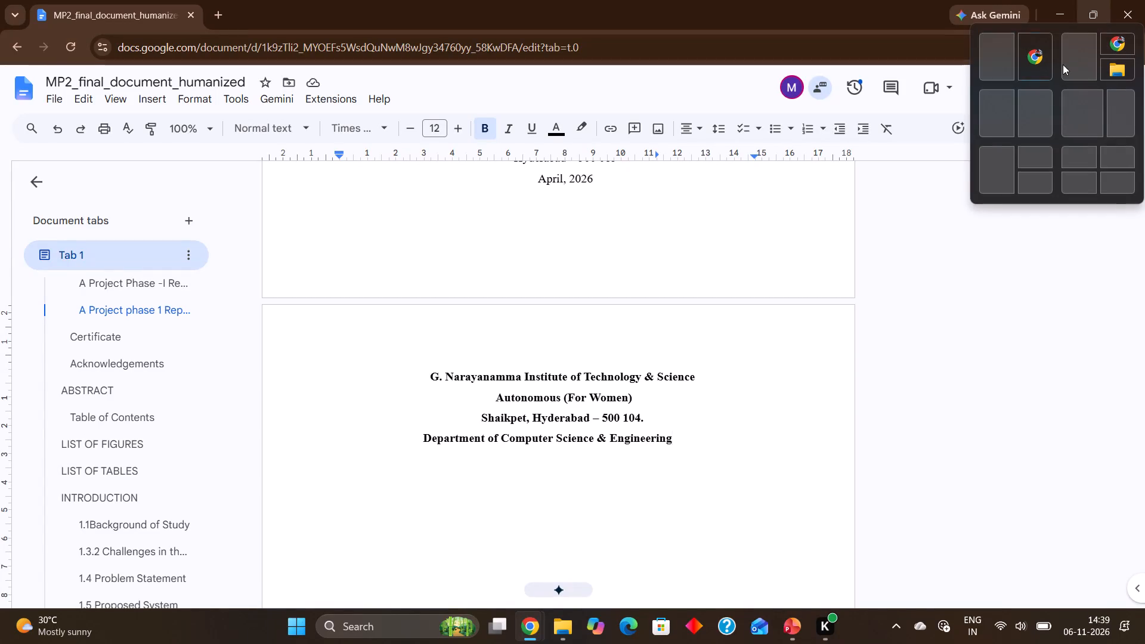
click(1039, 98)
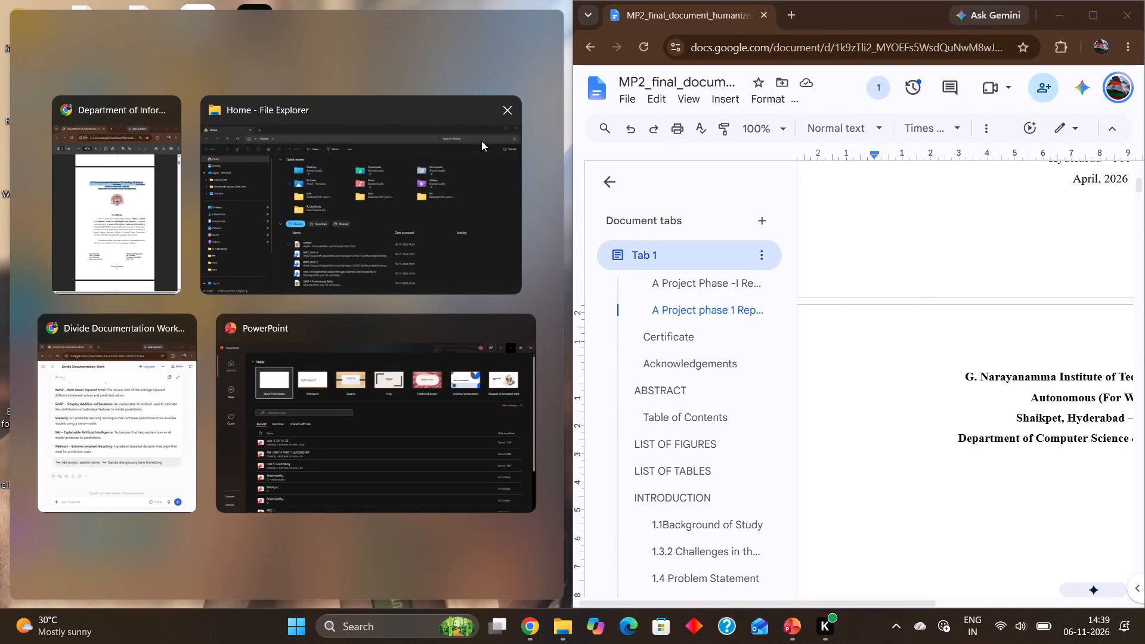
click(157, 252)
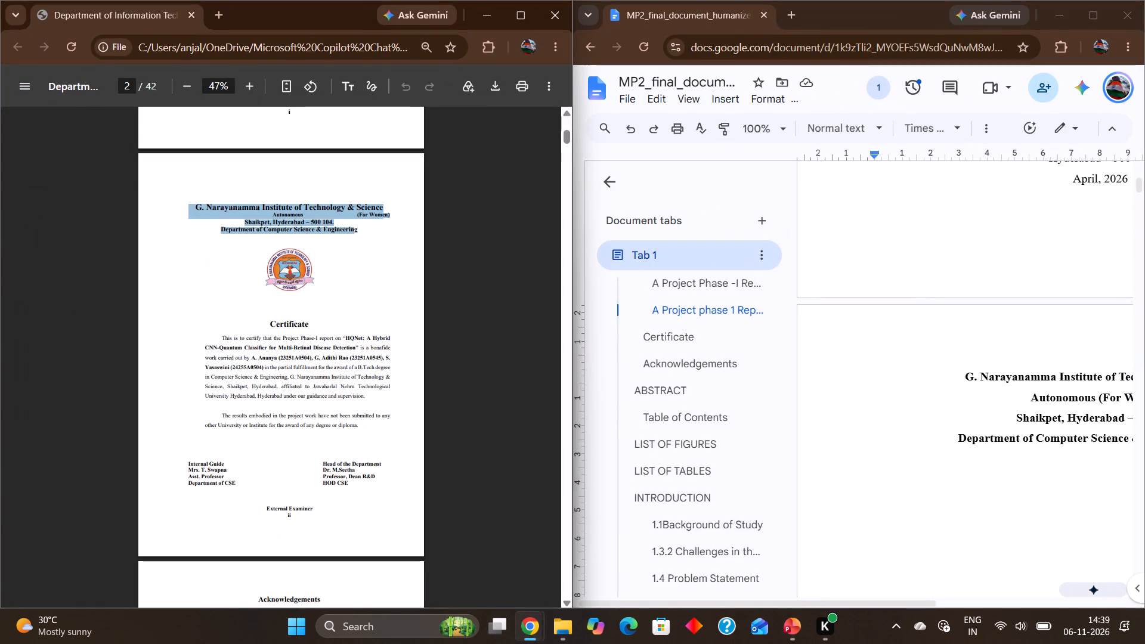
drag(574, 329, 544, 332)
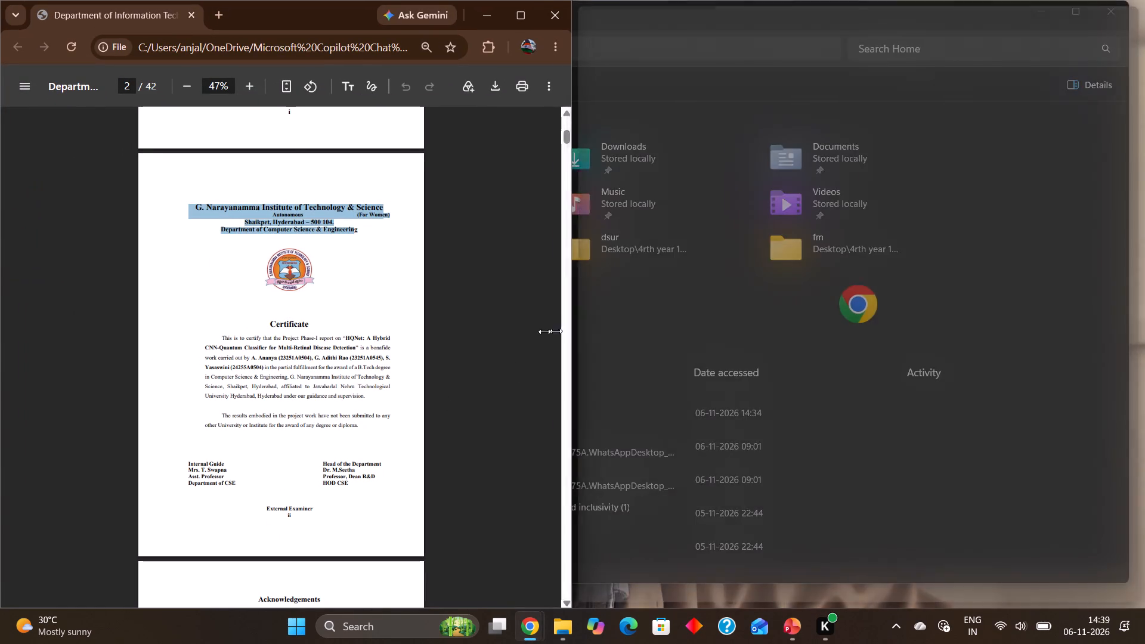
drag(544, 332, 493, 339)
scroll(888, 356, left, 3)
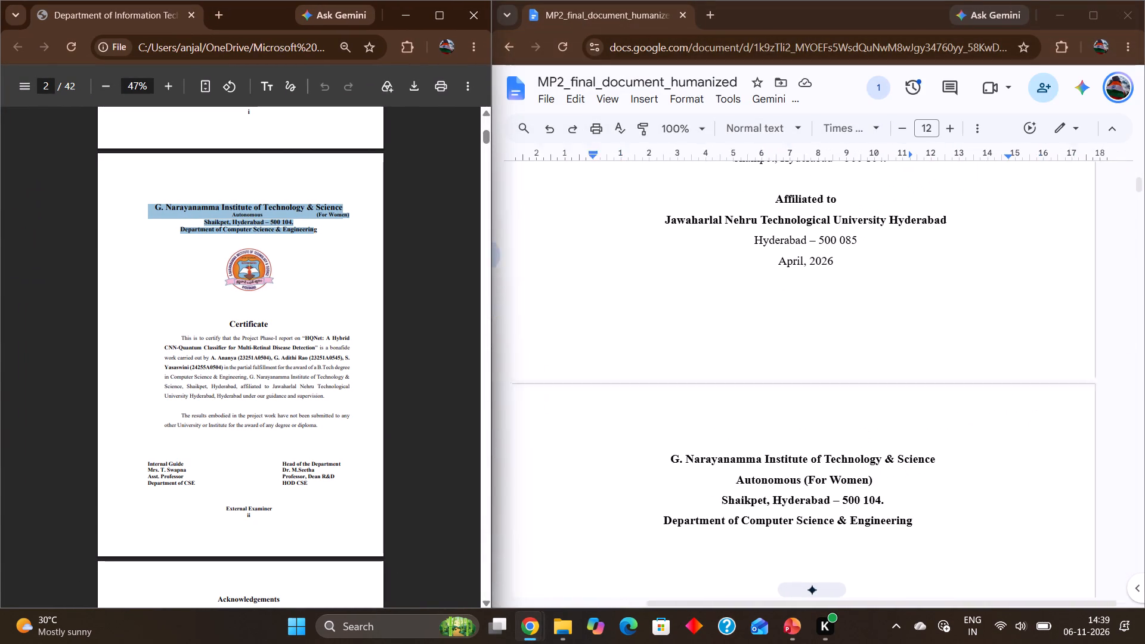
scroll(888, 356, left, 1)
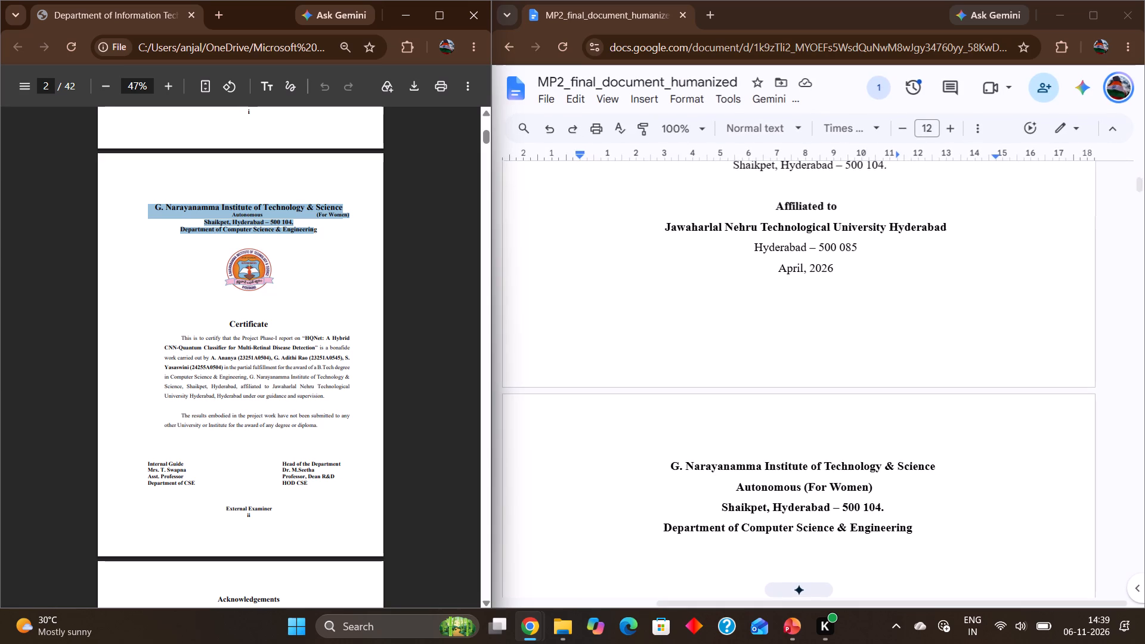
scroll(874, 443, down, 1)
Start a new line below the Department of Computer Science & Engineering line on the Certificate page.
click(937, 442)
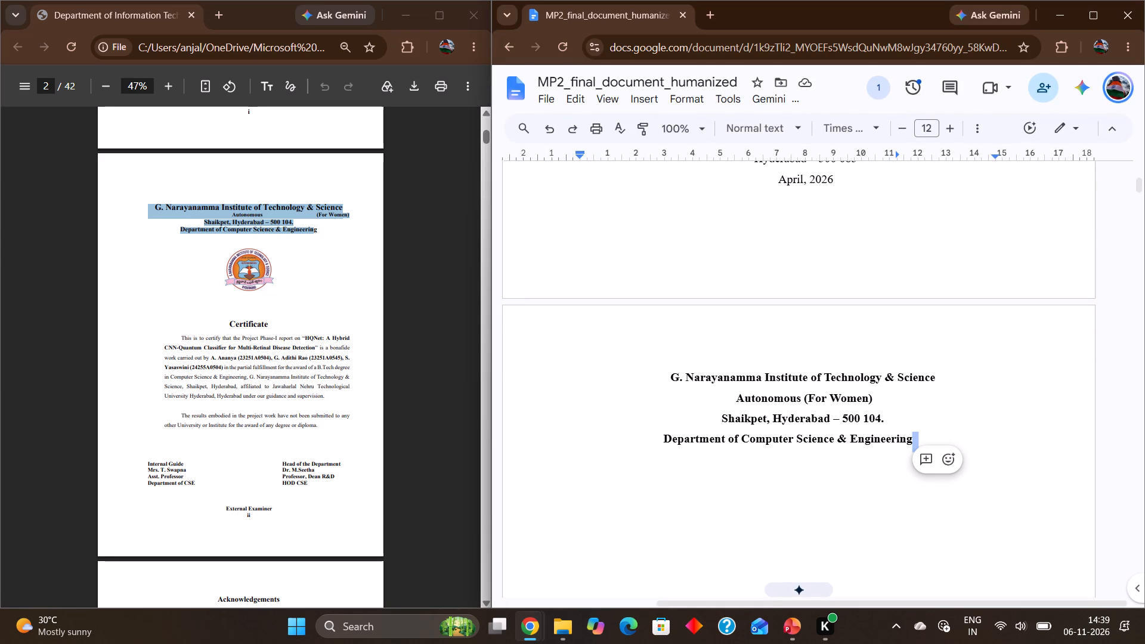
click(931, 442)
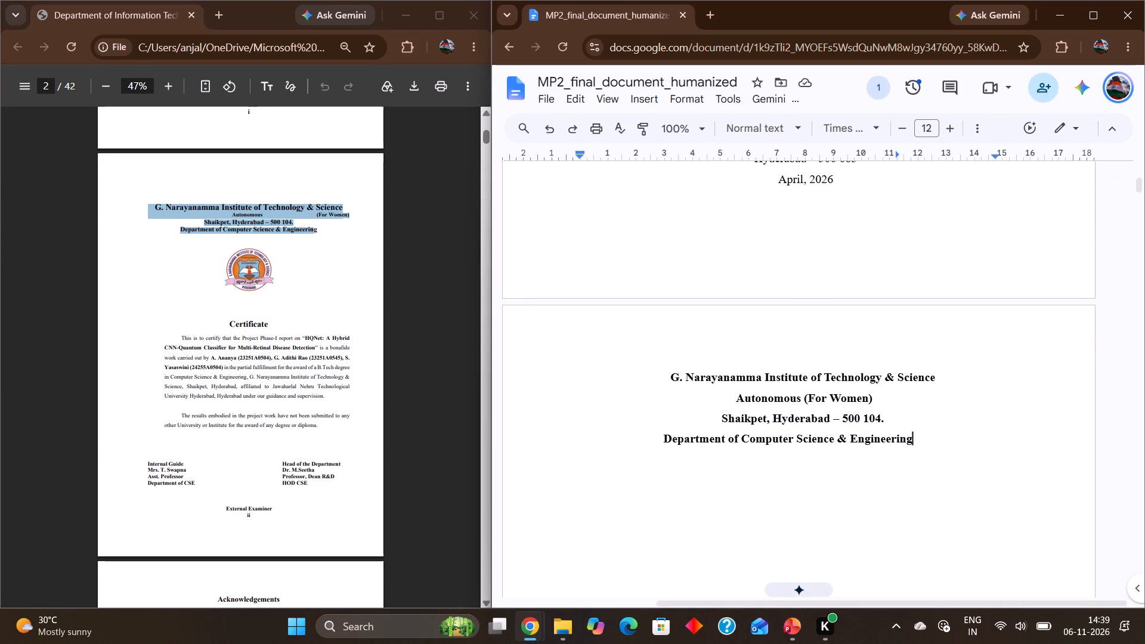
key(Return)
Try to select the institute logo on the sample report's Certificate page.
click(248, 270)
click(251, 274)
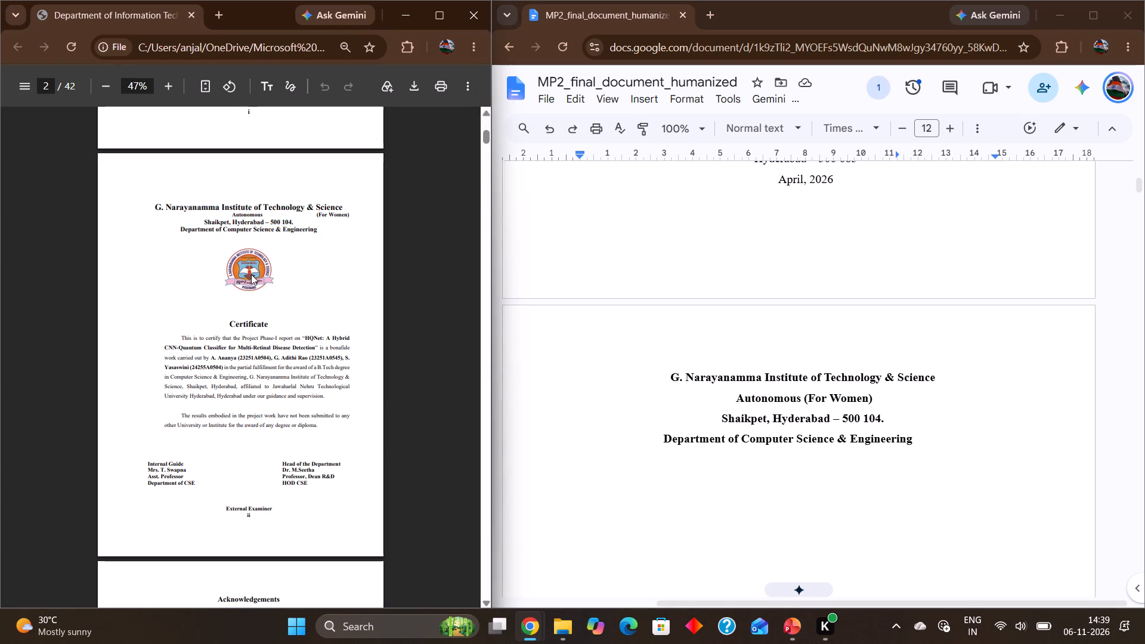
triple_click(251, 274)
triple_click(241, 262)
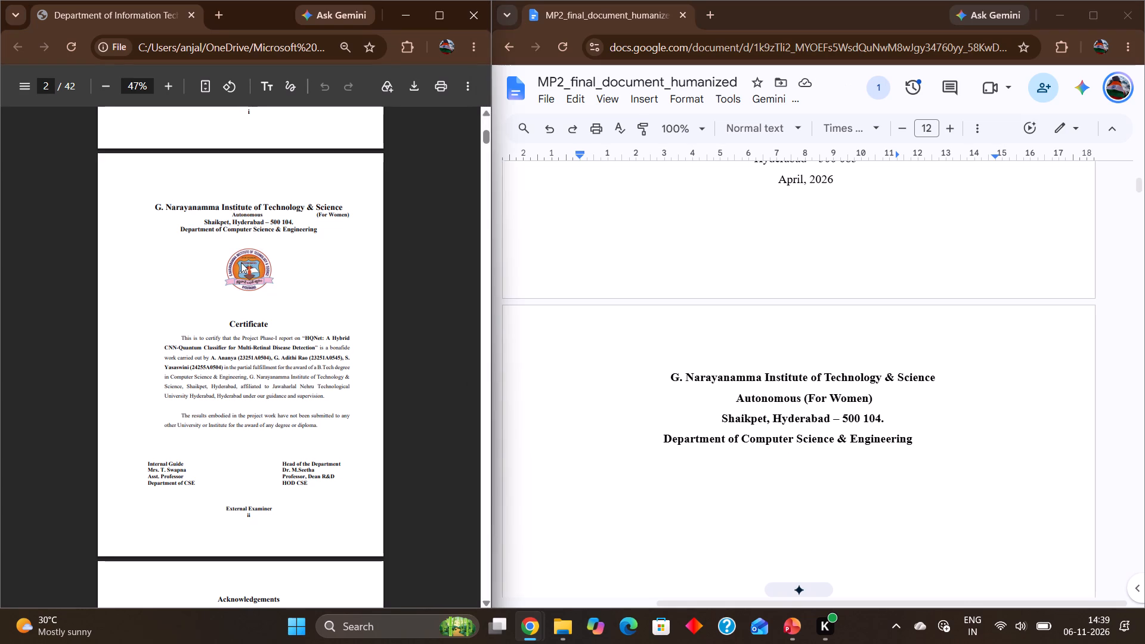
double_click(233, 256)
Copy the institute logo from the second title page and paste it two lines below the Certificate page's department line.
scroll(735, 304, up, 3)
click(820, 290)
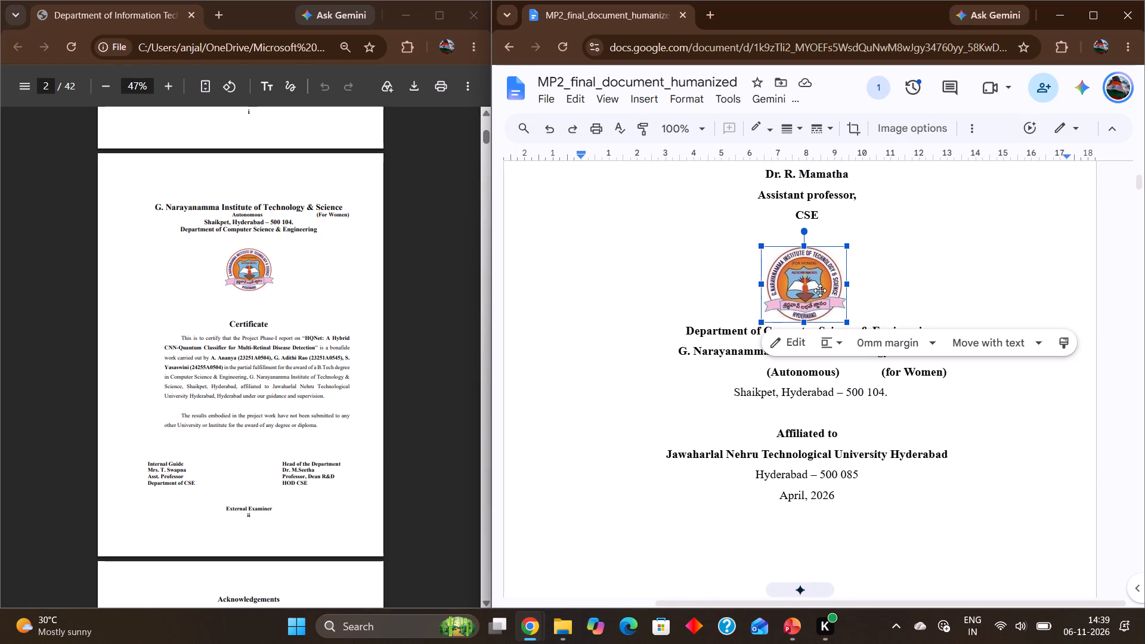
key(ctrl+c)
scroll(872, 531, down, 2)
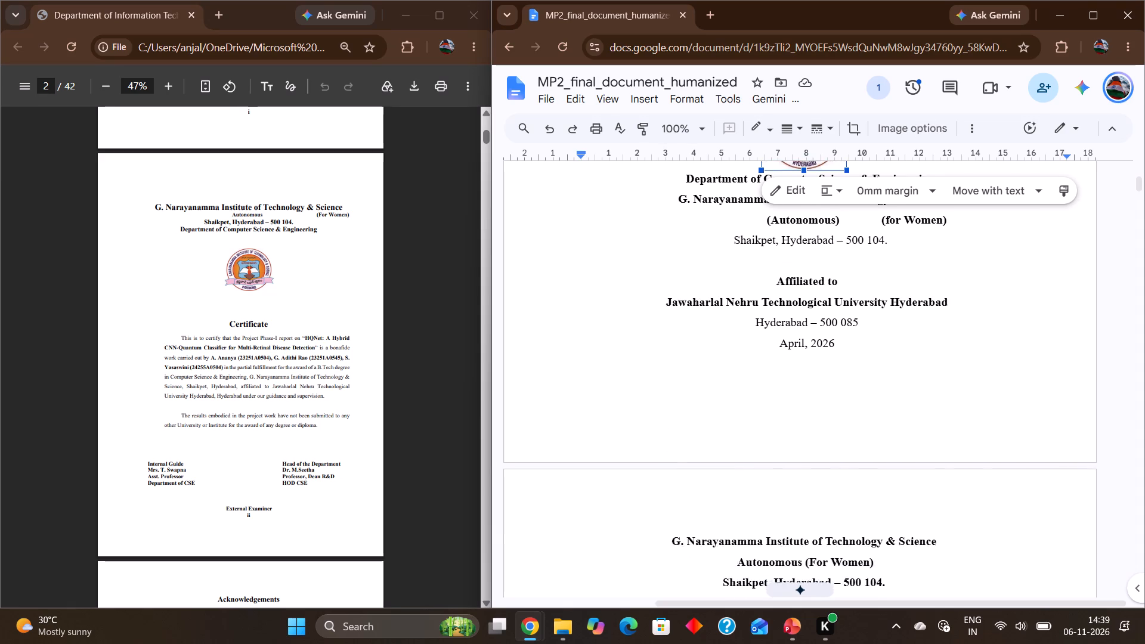
scroll(872, 531, down, 2)
click(926, 373)
key(Return)
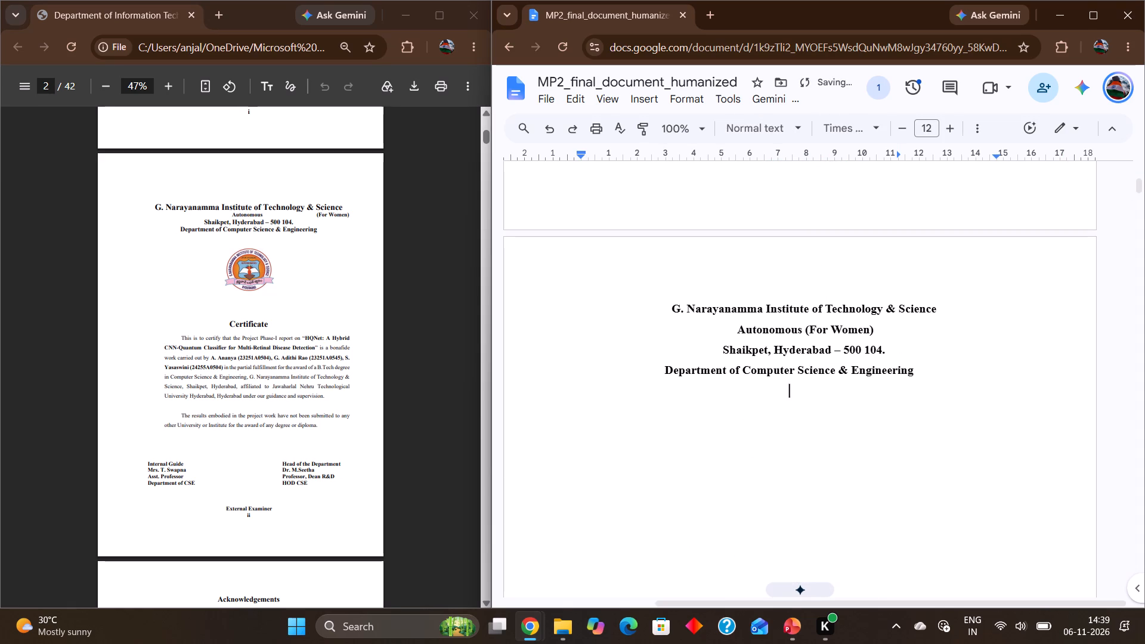
key(Return)
key(ctrl+v)
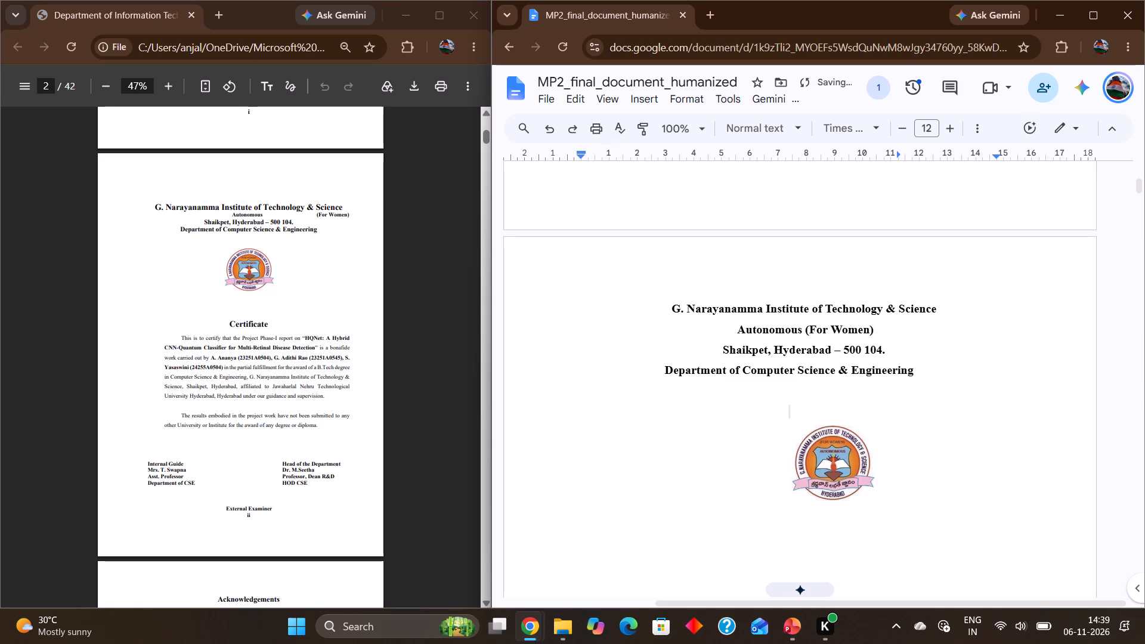
Delete the blank lines between the Certificate page's department line and the pasted logo.
key(BackSpace)
key(BackSpace)
key(BackSpace)
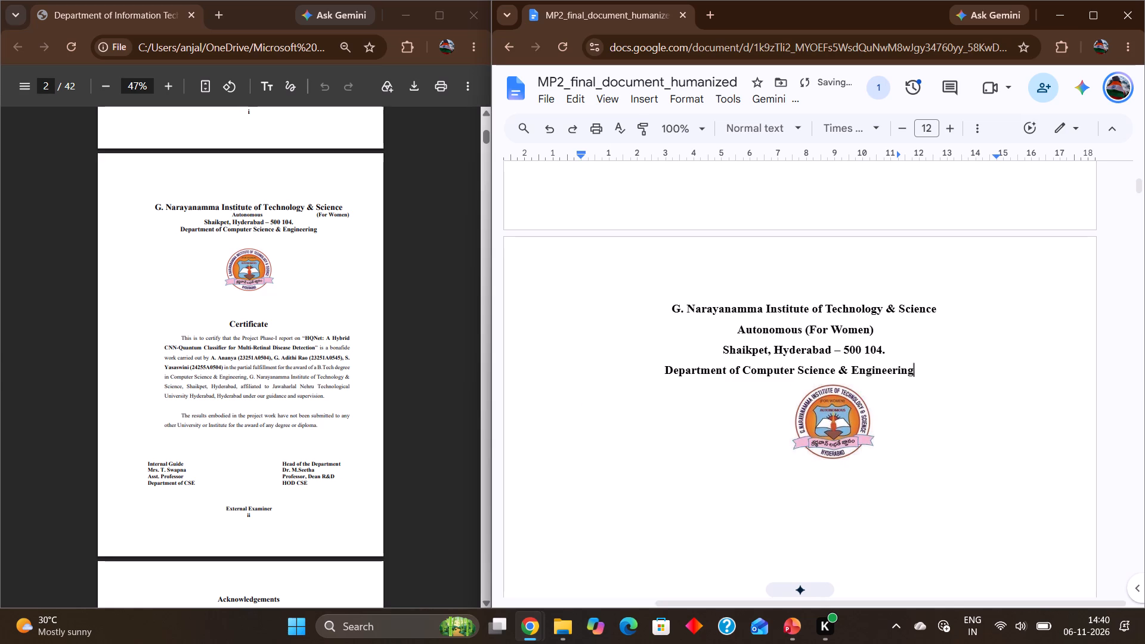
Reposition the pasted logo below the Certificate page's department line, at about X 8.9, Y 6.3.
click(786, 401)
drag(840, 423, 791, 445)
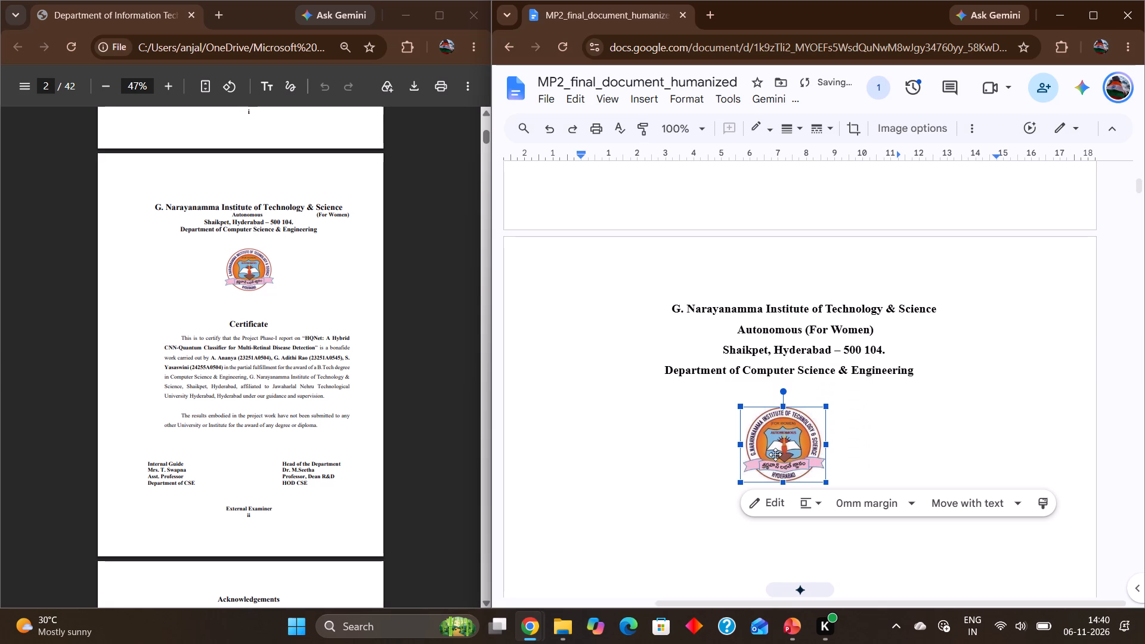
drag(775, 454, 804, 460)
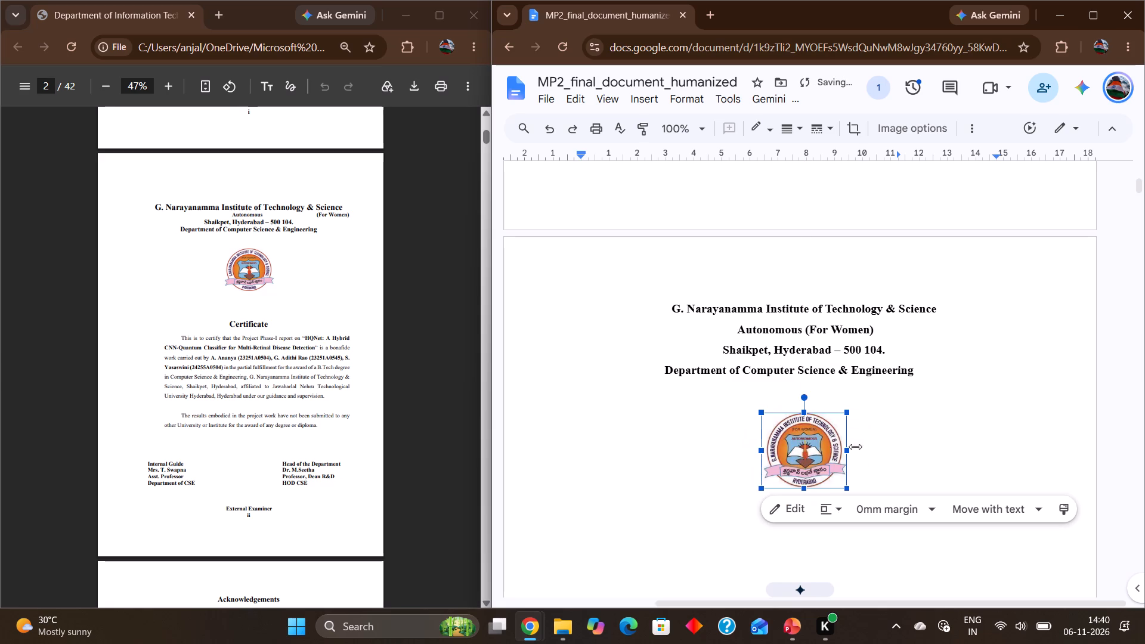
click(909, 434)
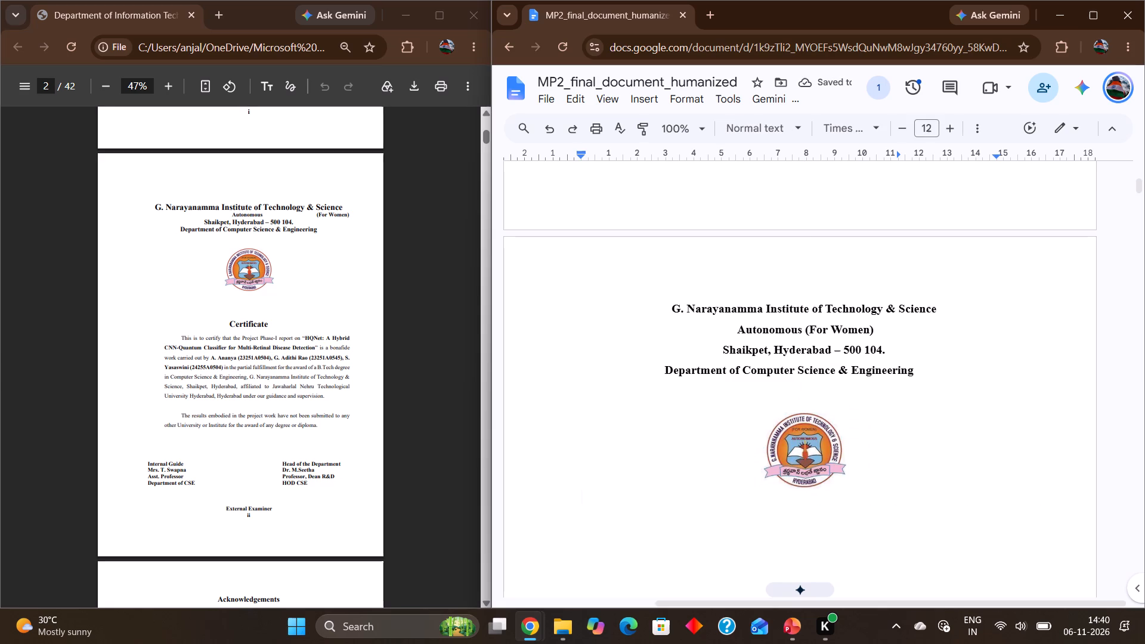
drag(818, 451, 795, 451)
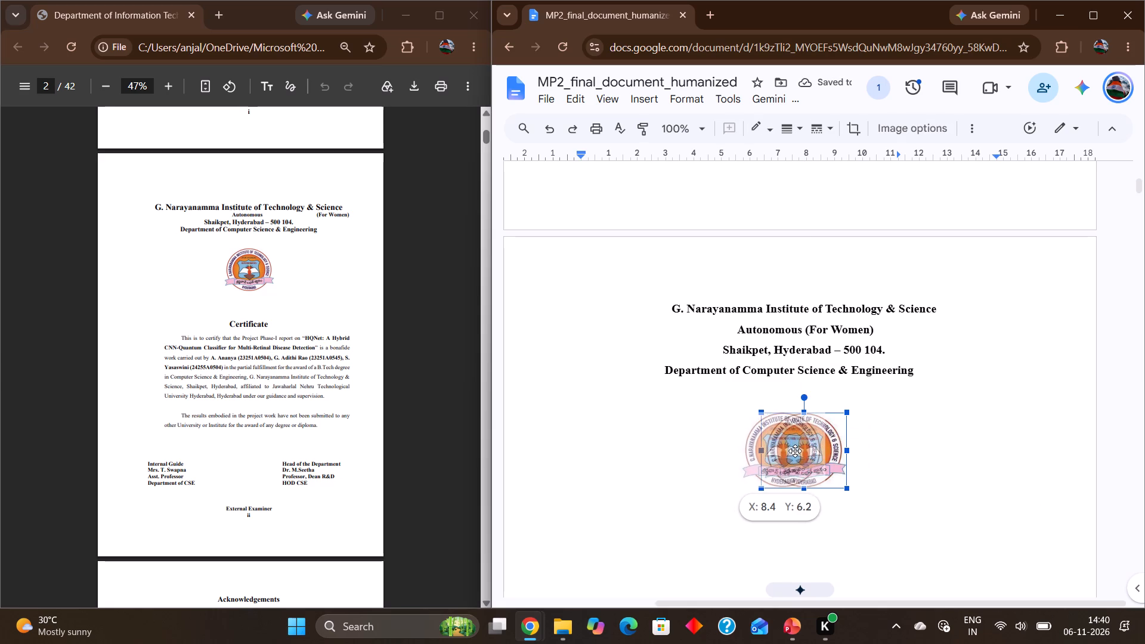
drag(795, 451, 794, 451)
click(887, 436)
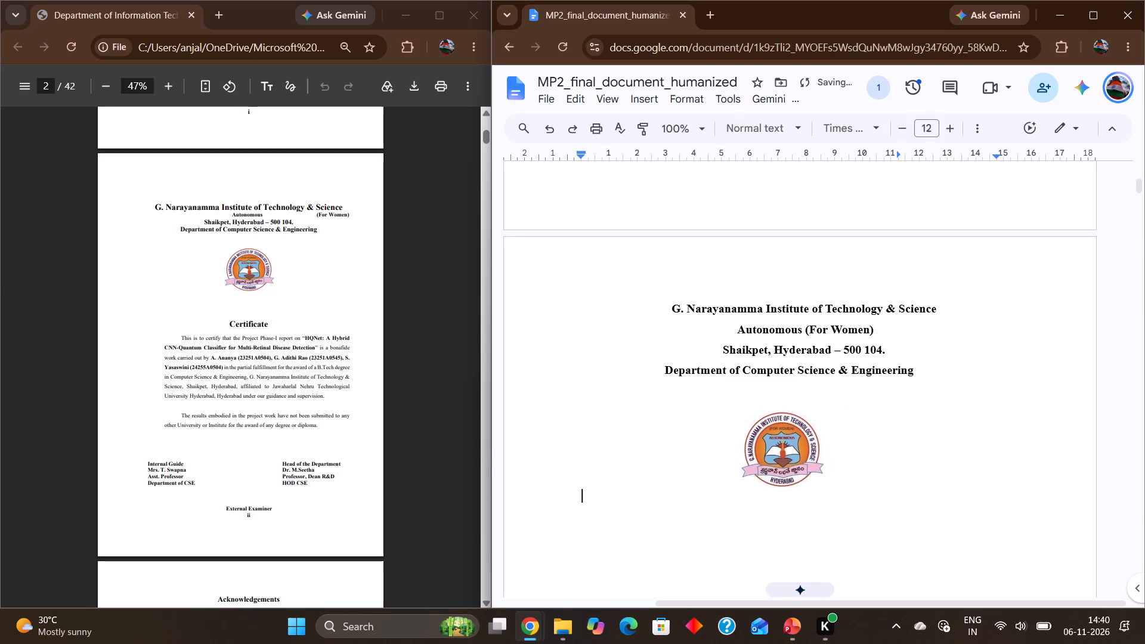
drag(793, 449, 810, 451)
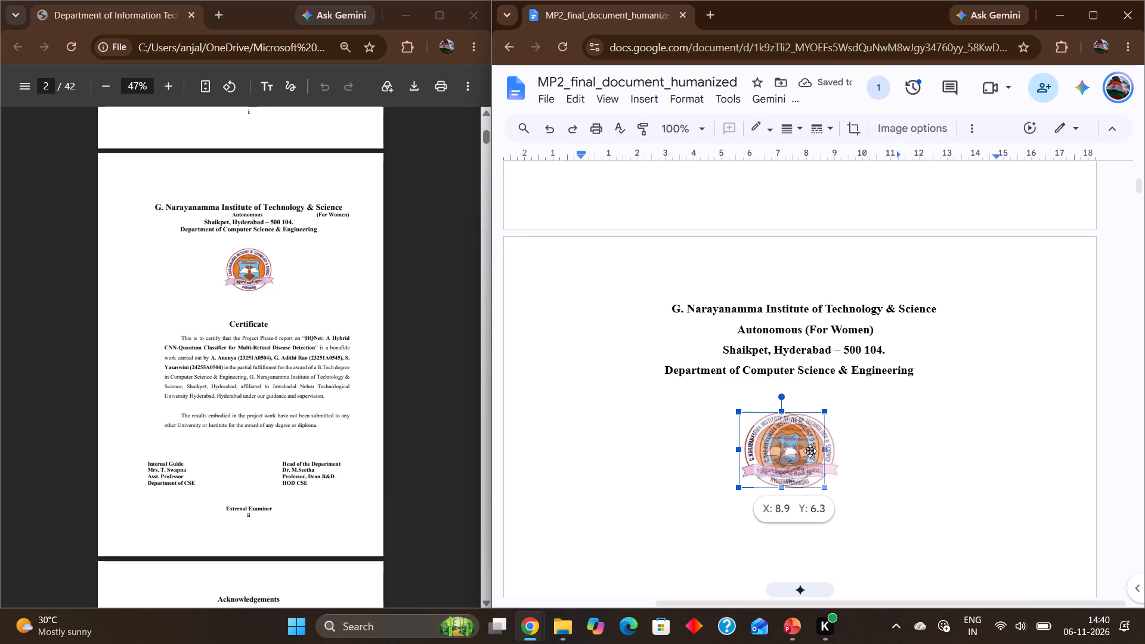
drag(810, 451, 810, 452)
Compare the logo's placement on the second title page with its placement on the Certificate page.
scroll(811, 390, up, 3)
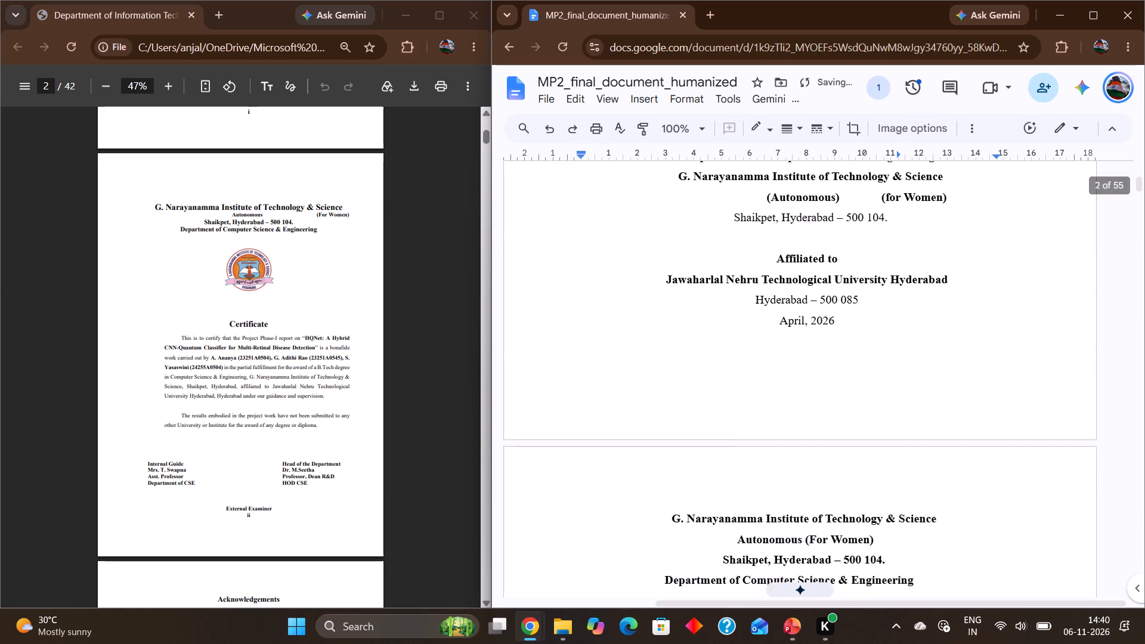
scroll(811, 390, up, 1)
scroll(811, 390, down, 1)
click(808, 175)
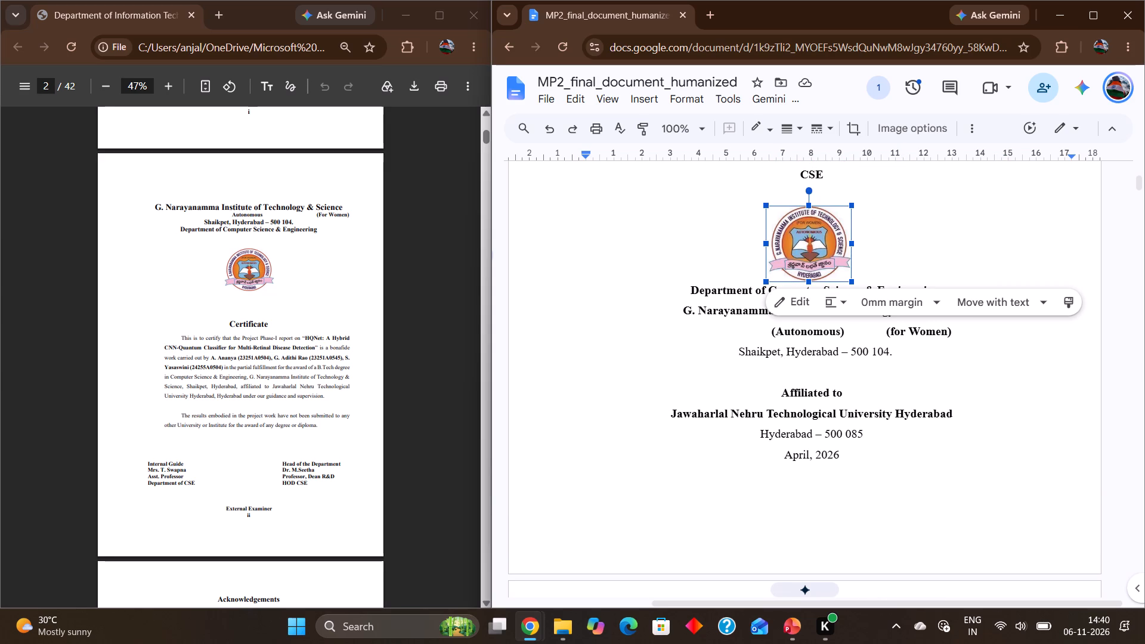
scroll(786, 361, up, 3)
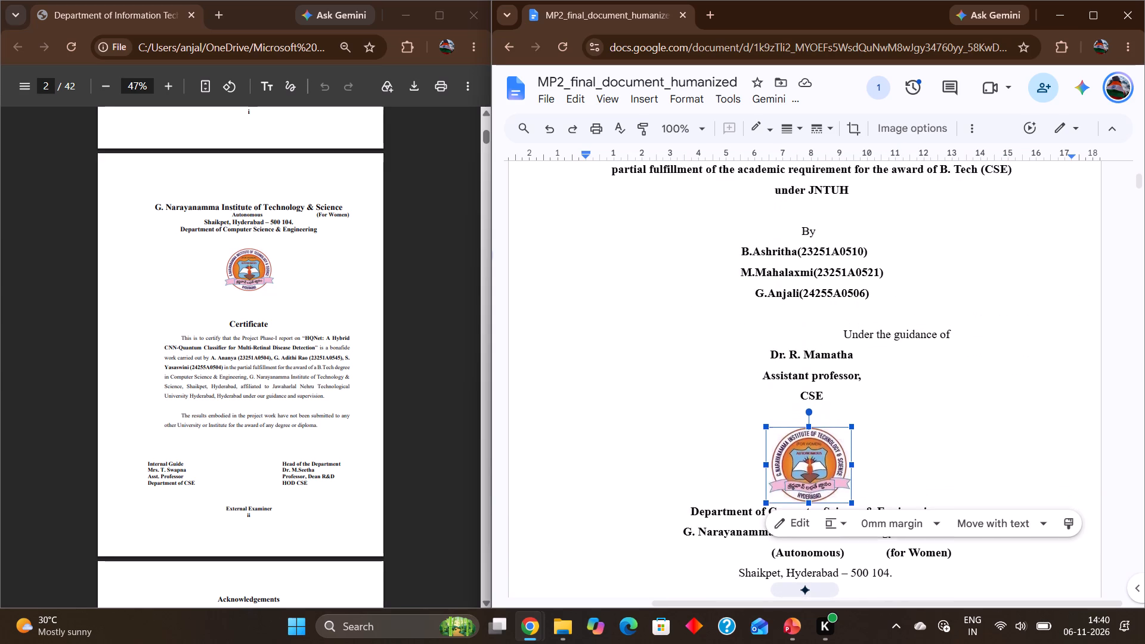
scroll(786, 361, up, 1)
scroll(786, 361, down, 6)
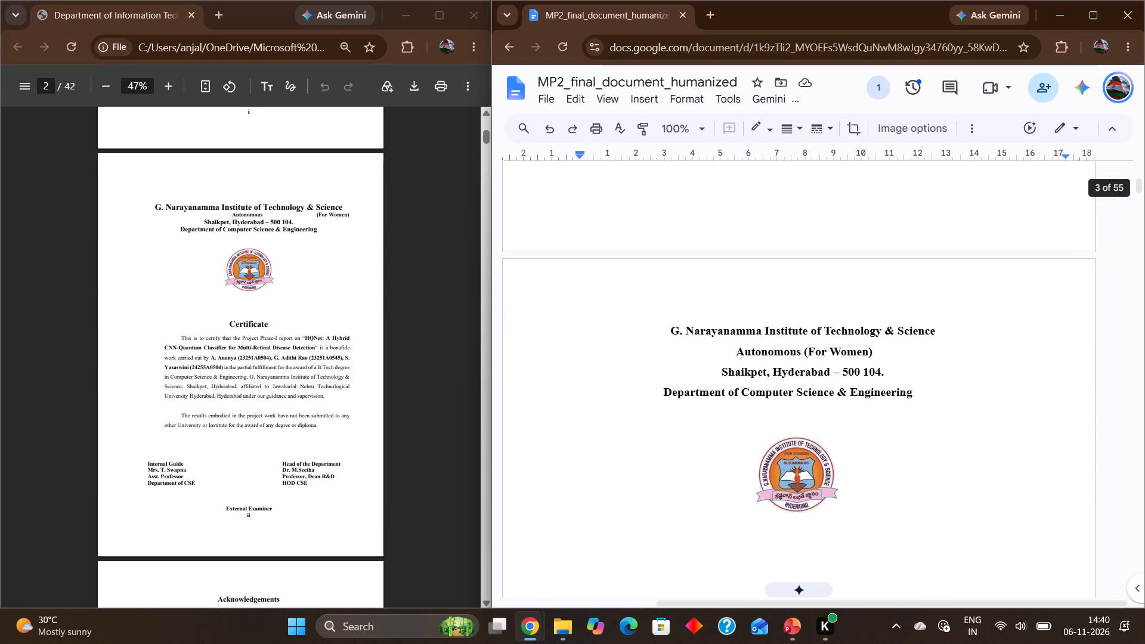
Move the Certificate page's logo closer beneath the department line, roughly centred on that line.
drag(788, 413, 777, 414)
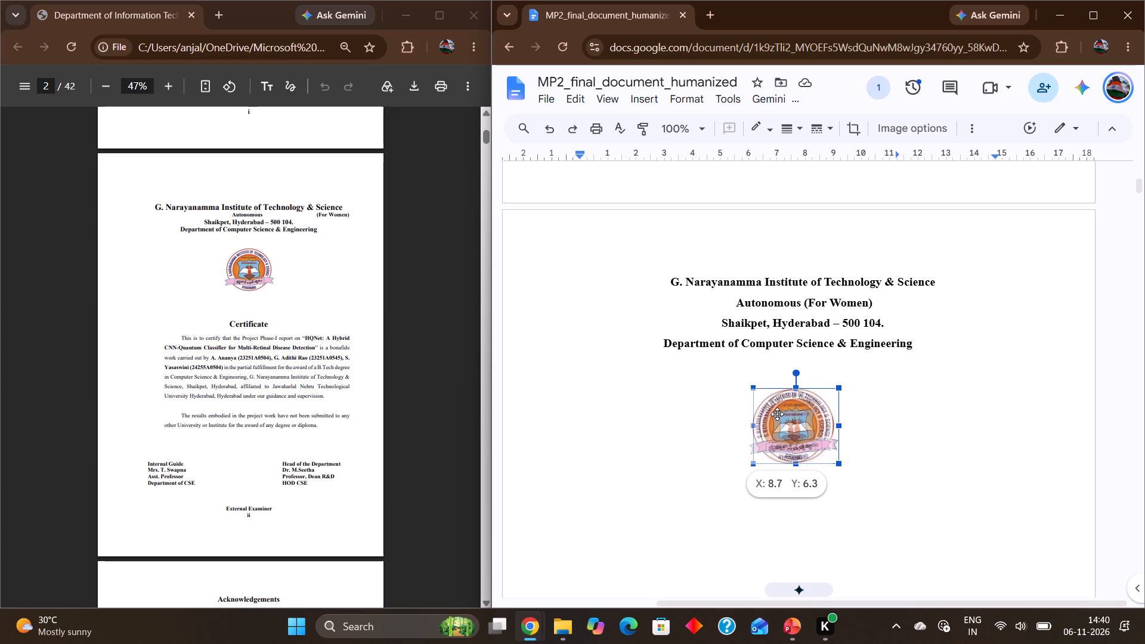
drag(777, 414, 772, 406)
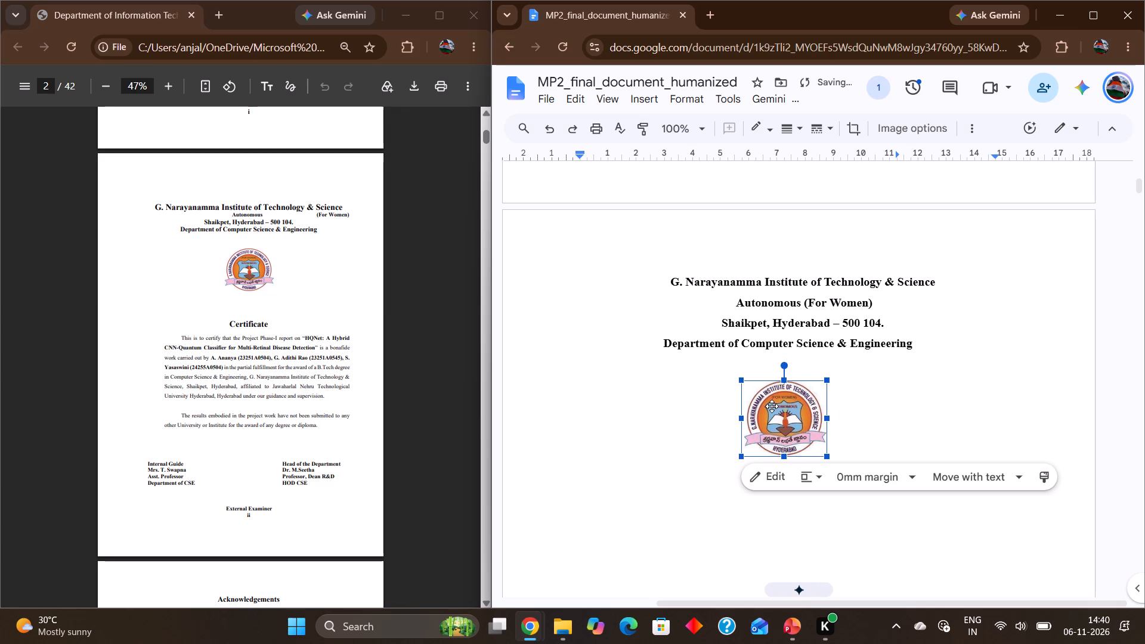
click(874, 383)
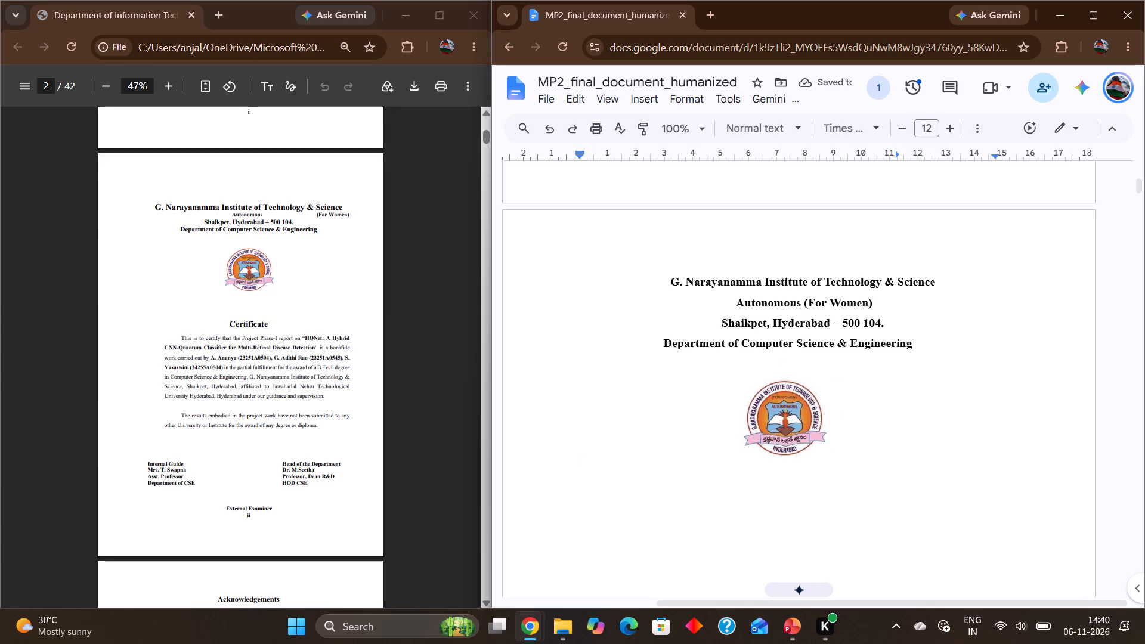
Maximize the window holding the project report document.
scroll(837, 375, left, 1)
scroll(912, 391, down, 1)
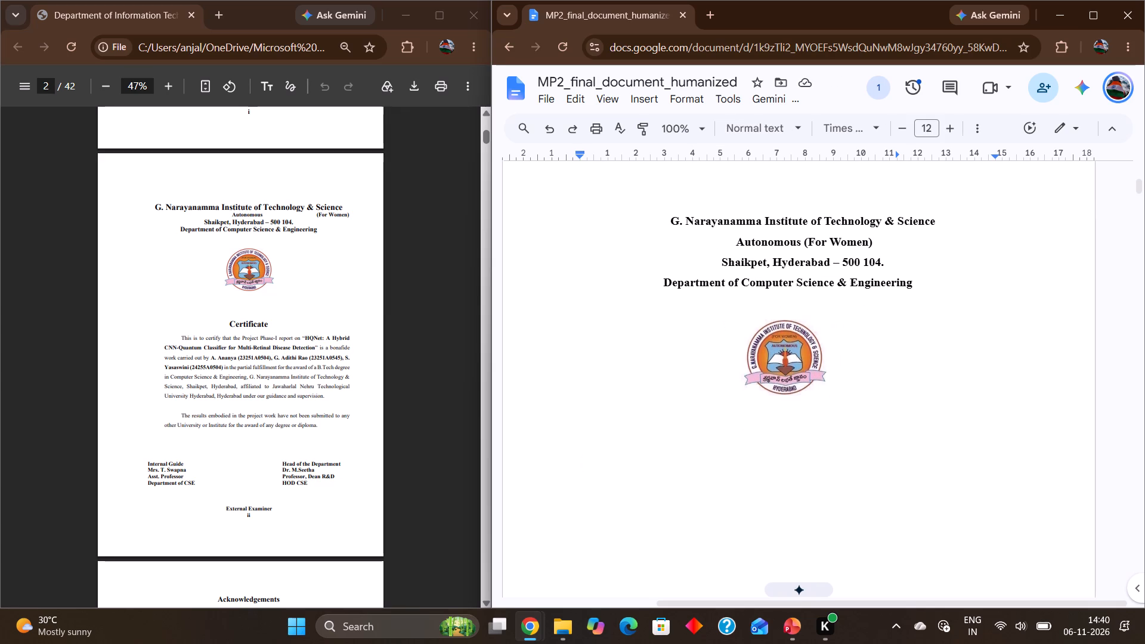
scroll(912, 391, down, 1)
click(1095, 11)
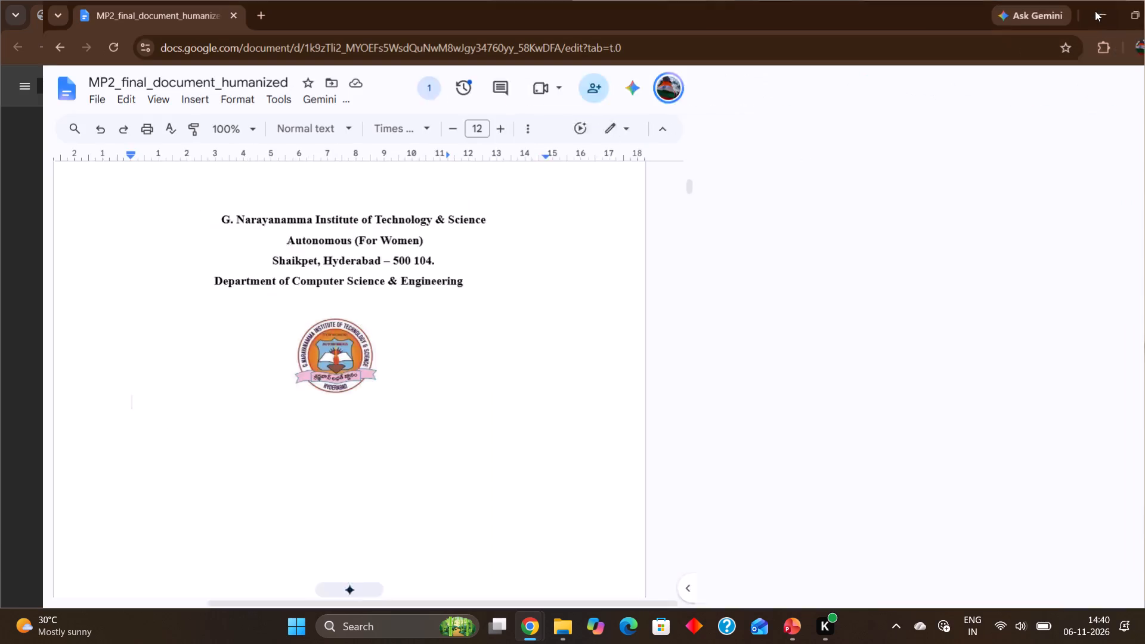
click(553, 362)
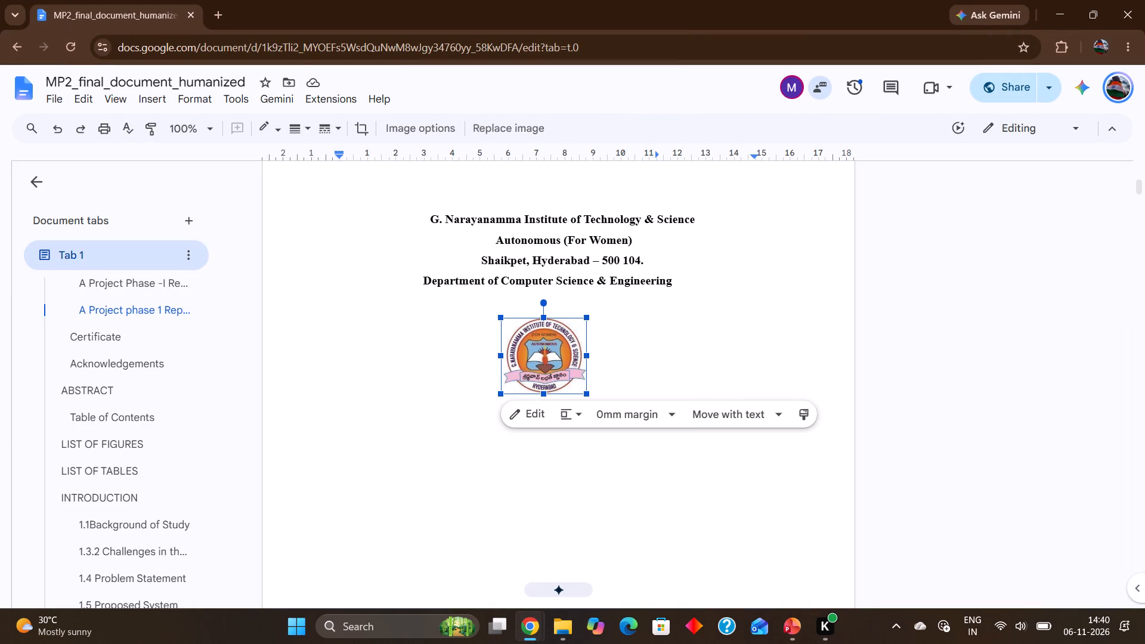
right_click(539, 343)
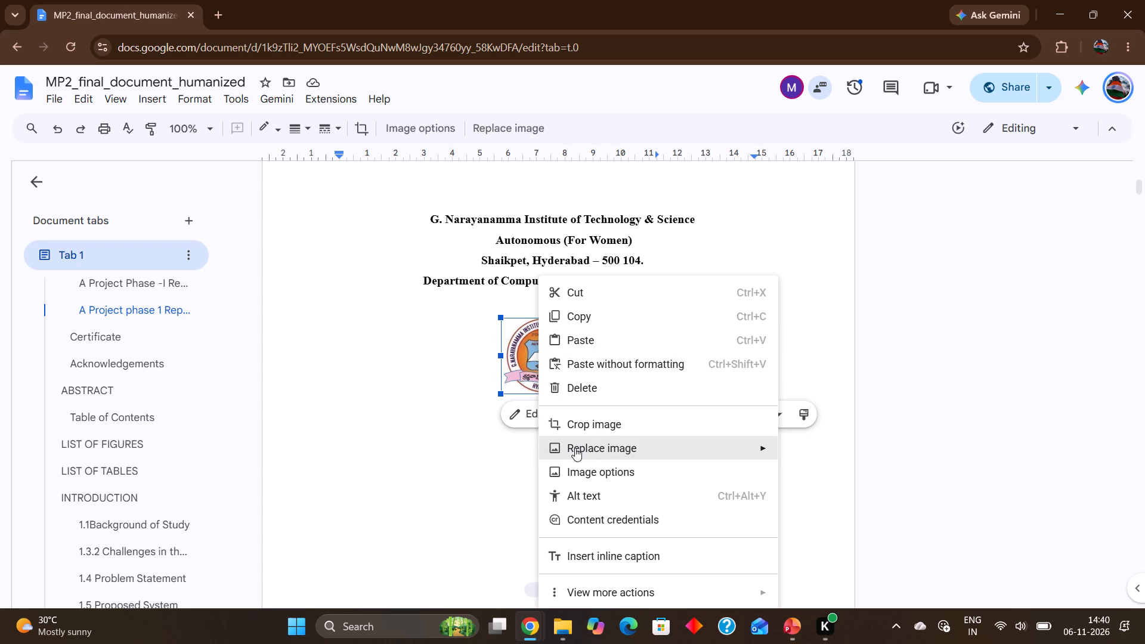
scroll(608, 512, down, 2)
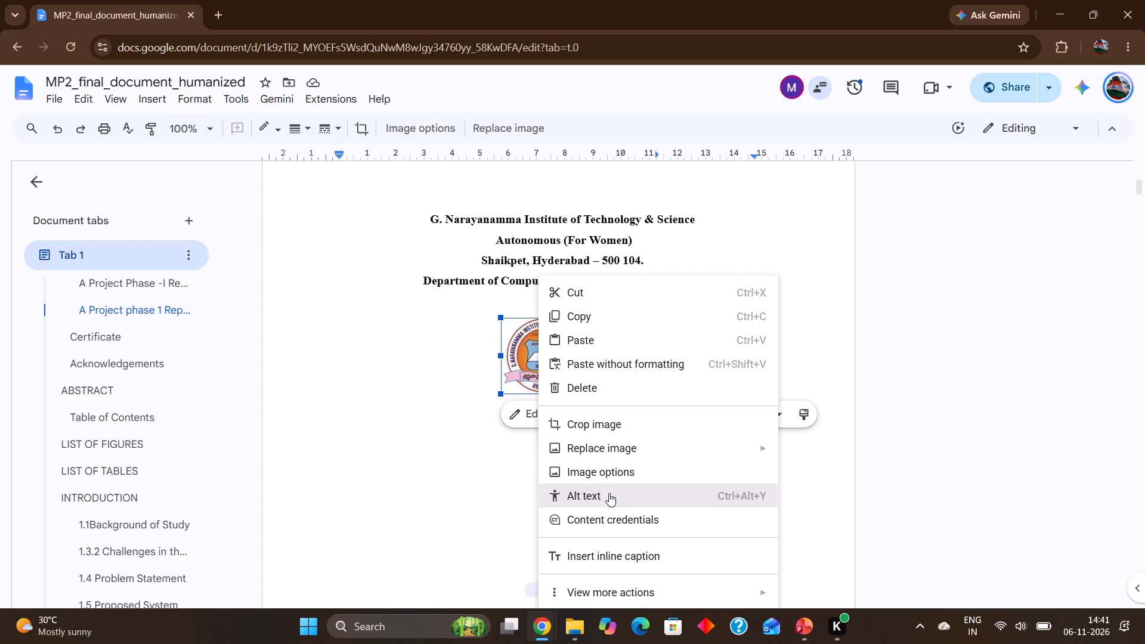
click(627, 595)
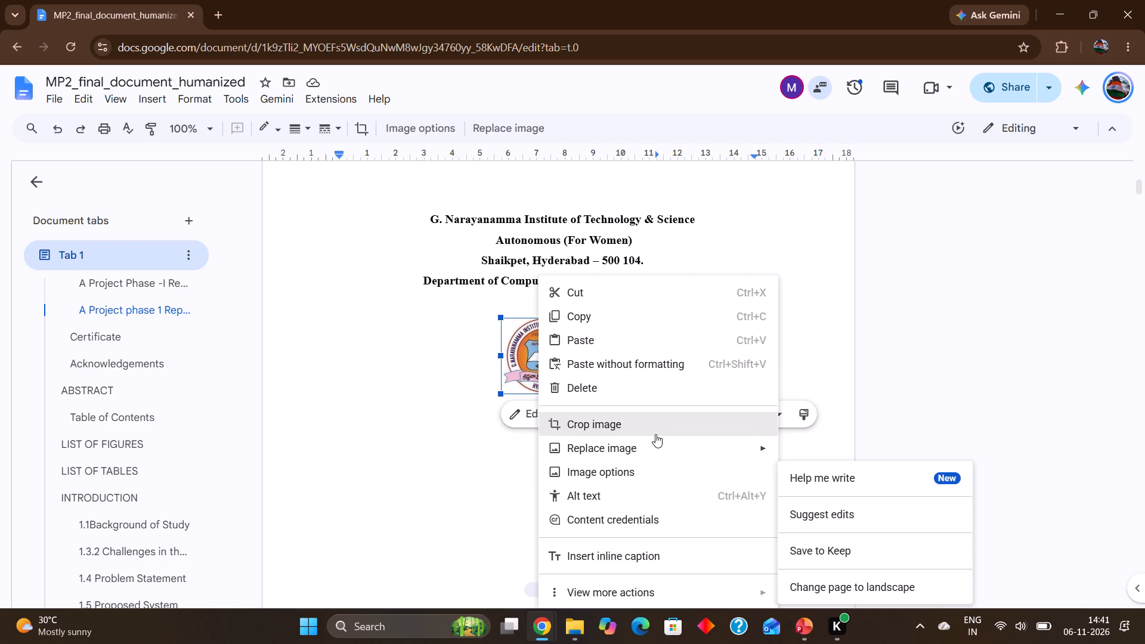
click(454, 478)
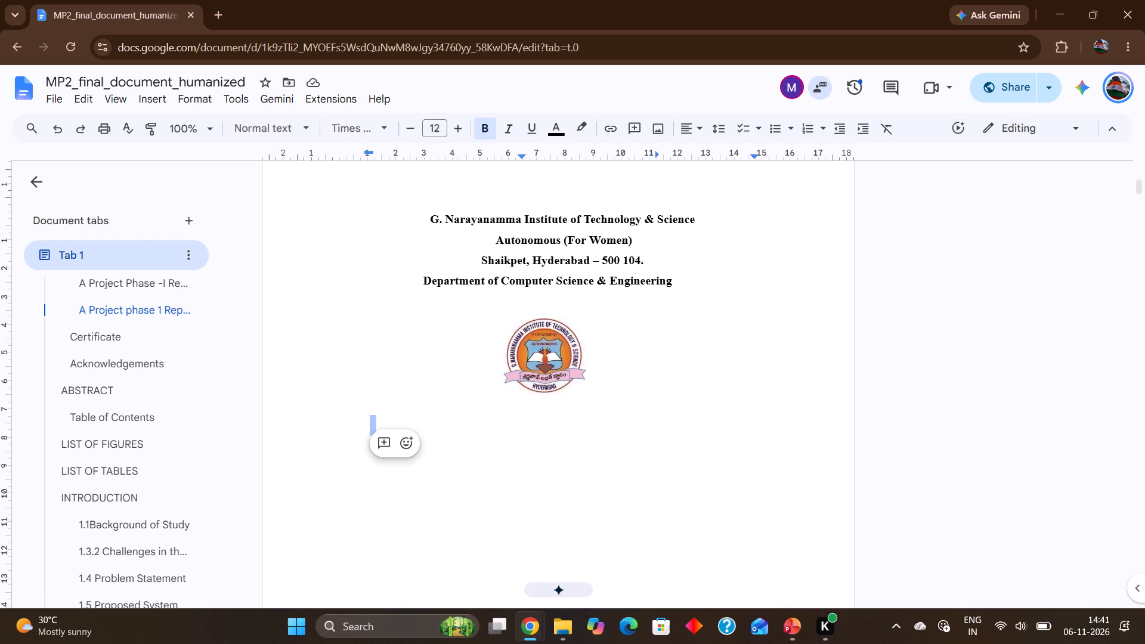
Shift the Certificate page's logo slightly right and up so it sits centred beneath the heading lines.
scroll(581, 416, up, 2)
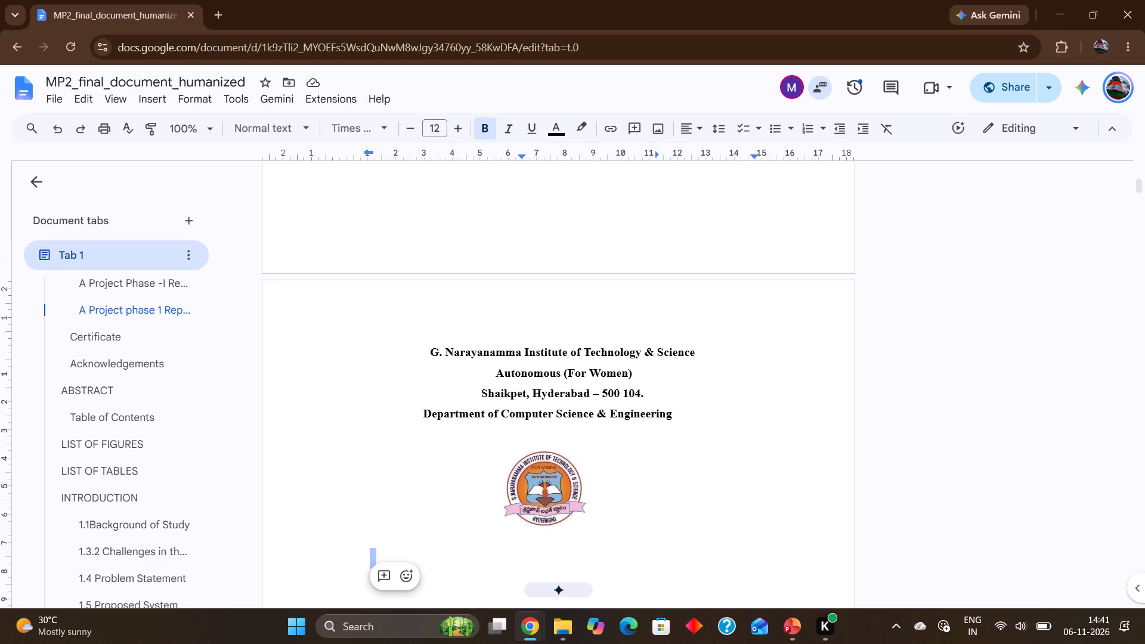
scroll(608, 389, down, 1)
click(635, 411)
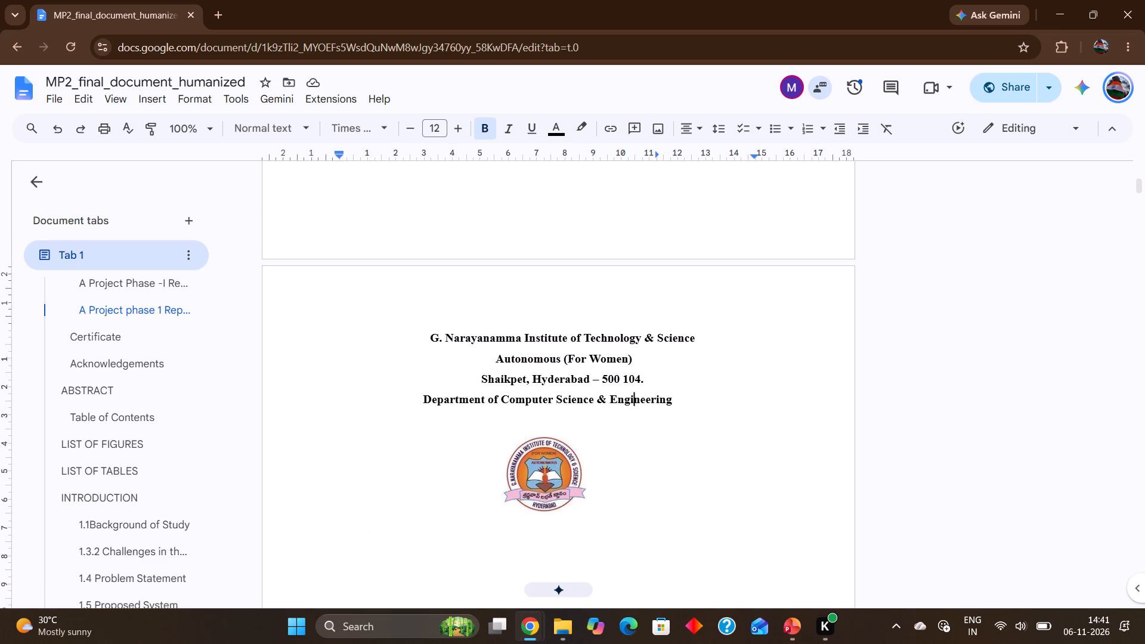
click(633, 475)
click(567, 441)
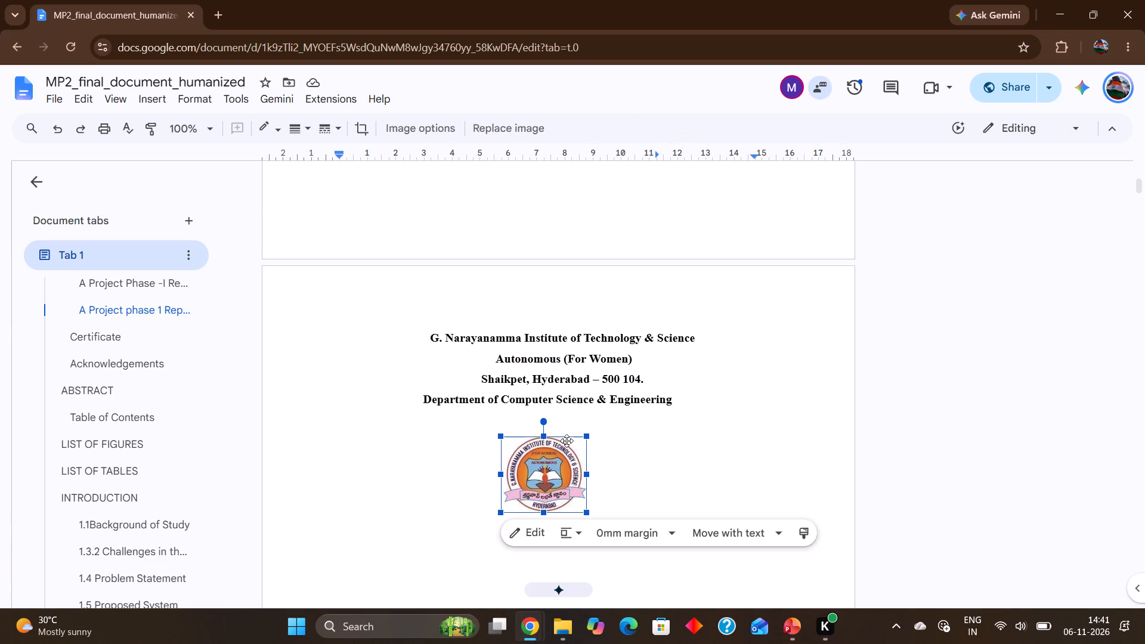
drag(538, 482, 564, 478)
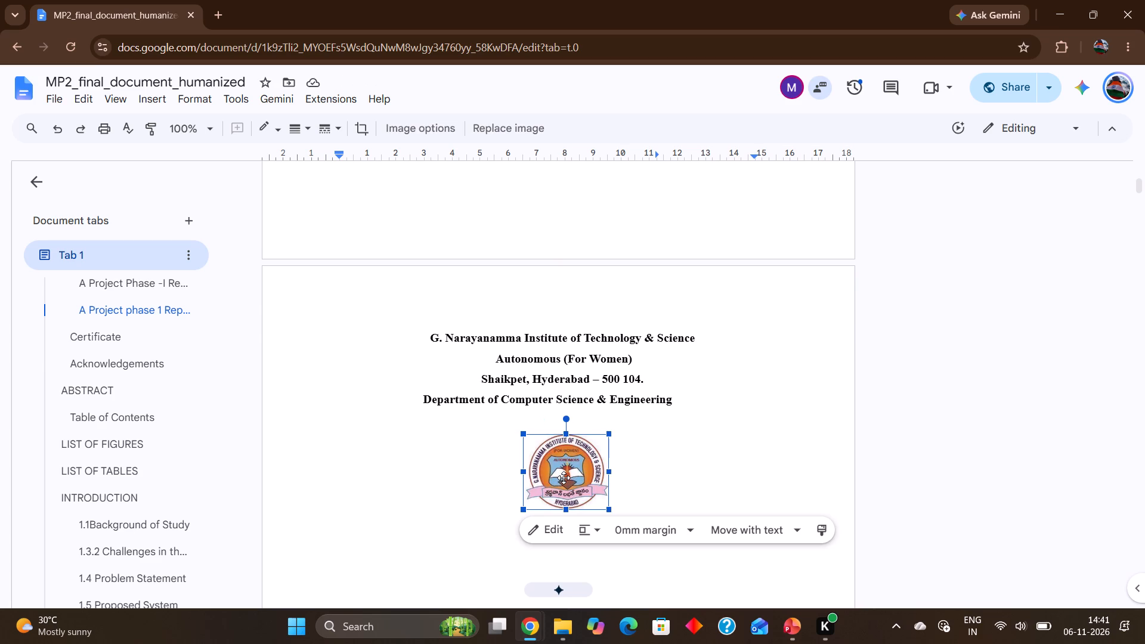
Nudge the second title page's logo slightly up and left, leaving a clear gap above the department line.
scroll(564, 478, up, 1)
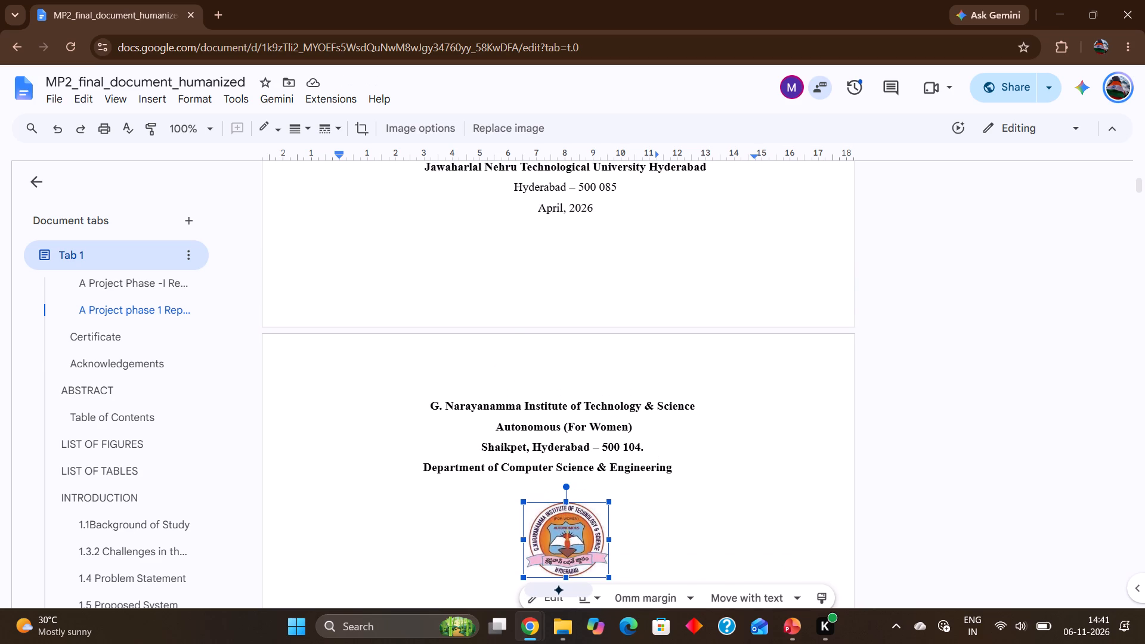
key(ctrl+minus)
key(ctrl+minus)
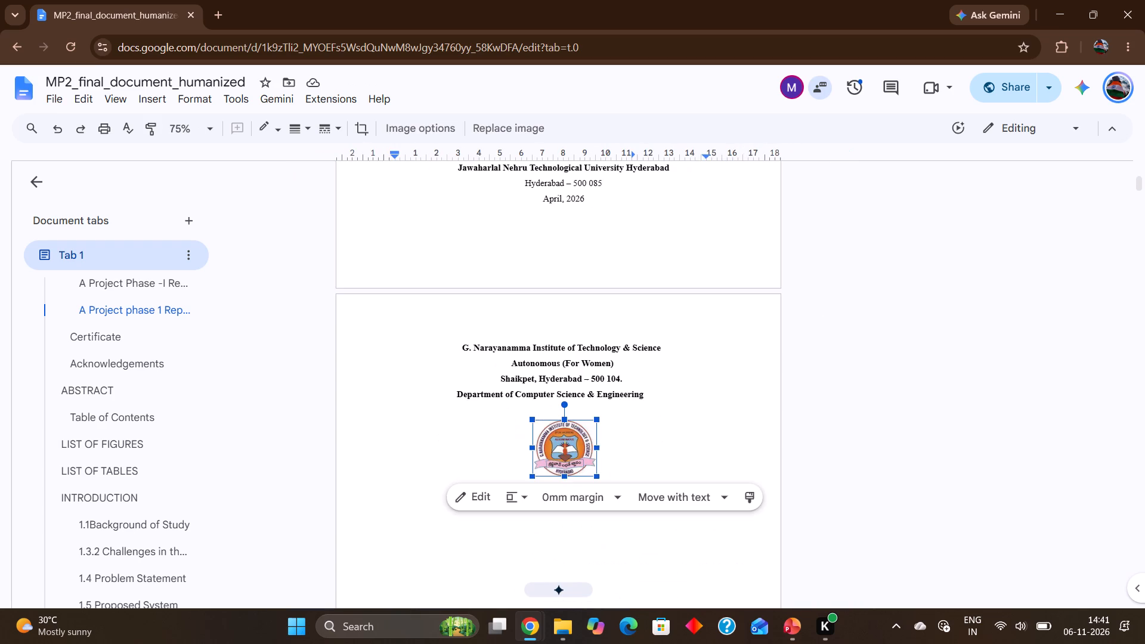
key(ctrl+minus)
scroll(614, 434, up, 1)
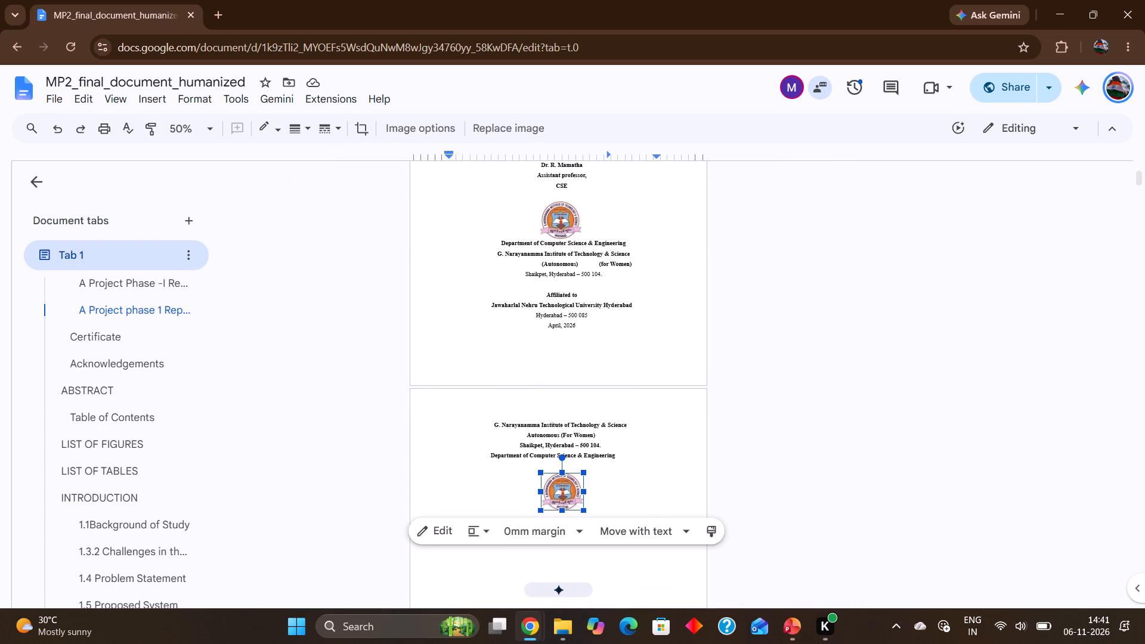
scroll(614, 434, up, 1)
click(618, 410)
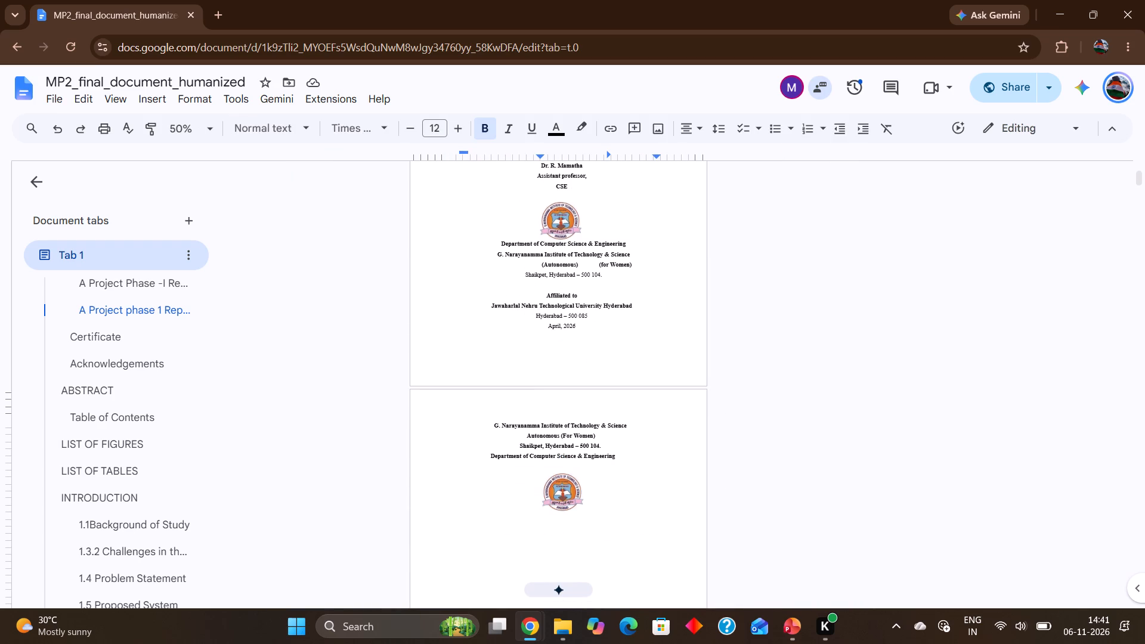
click(558, 235)
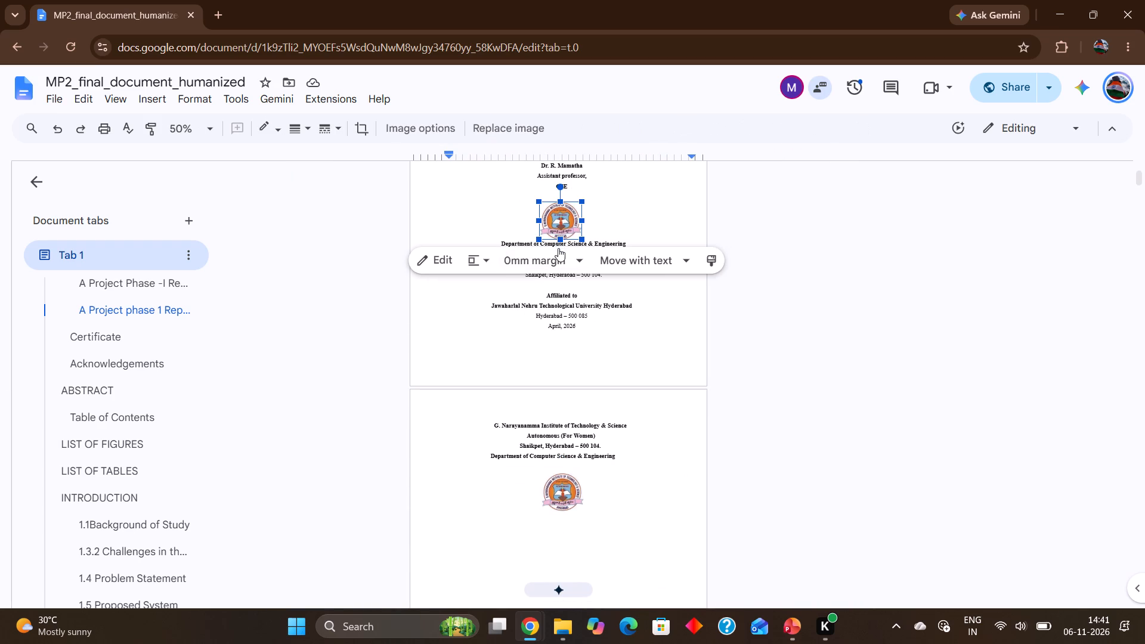
click(555, 236)
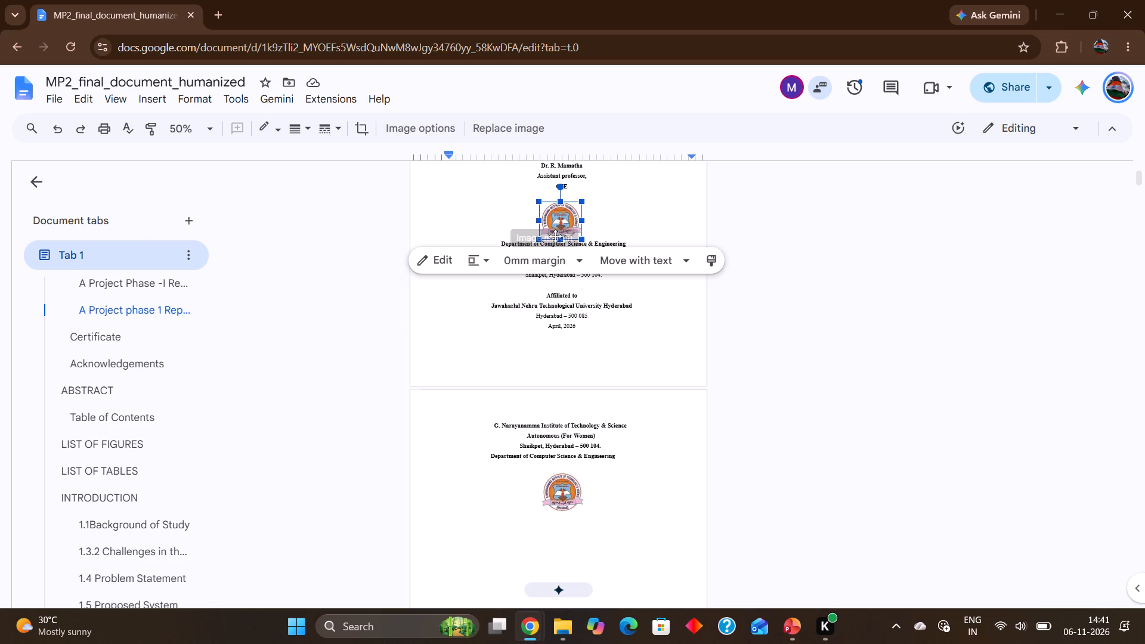
click(569, 215)
scroll(567, 220, up, 1)
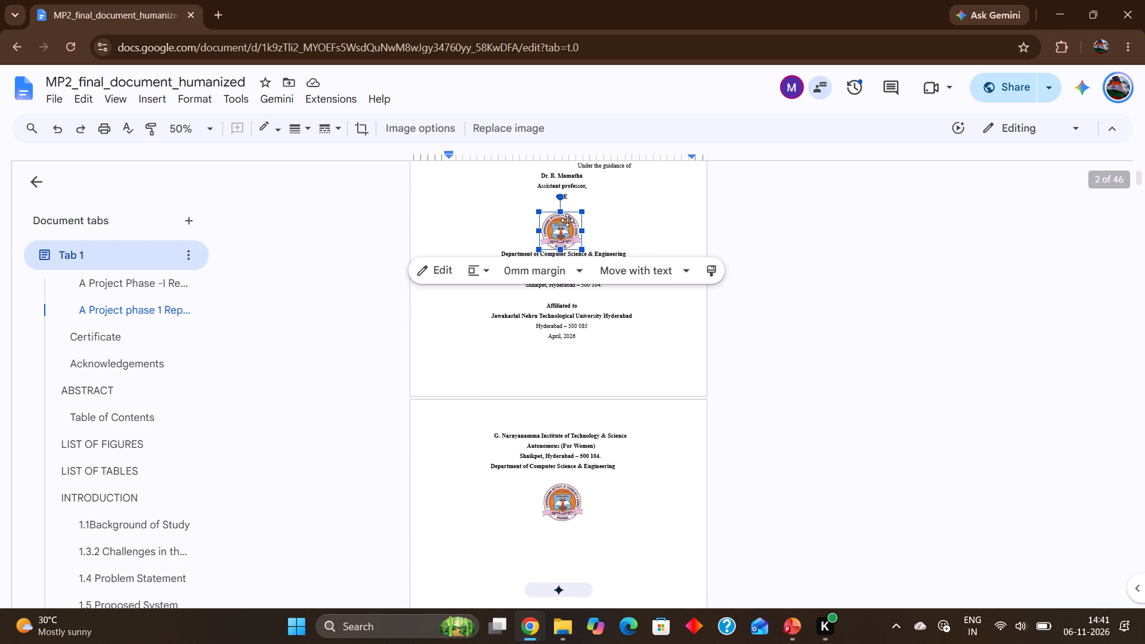
scroll(567, 220, up, 1)
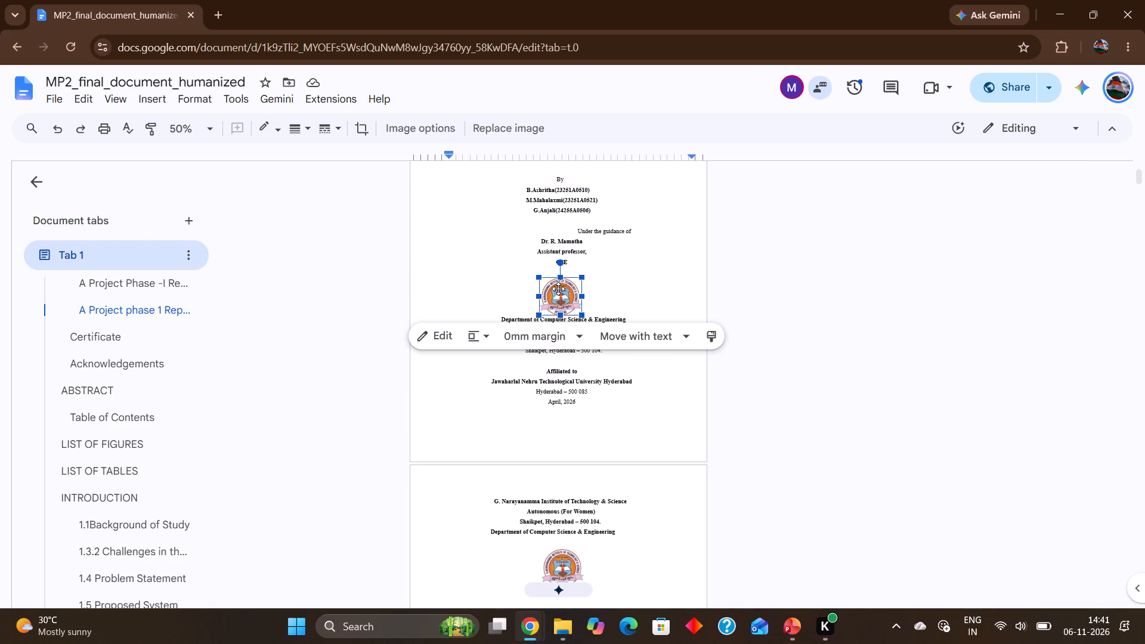
click(558, 289)
click(559, 297)
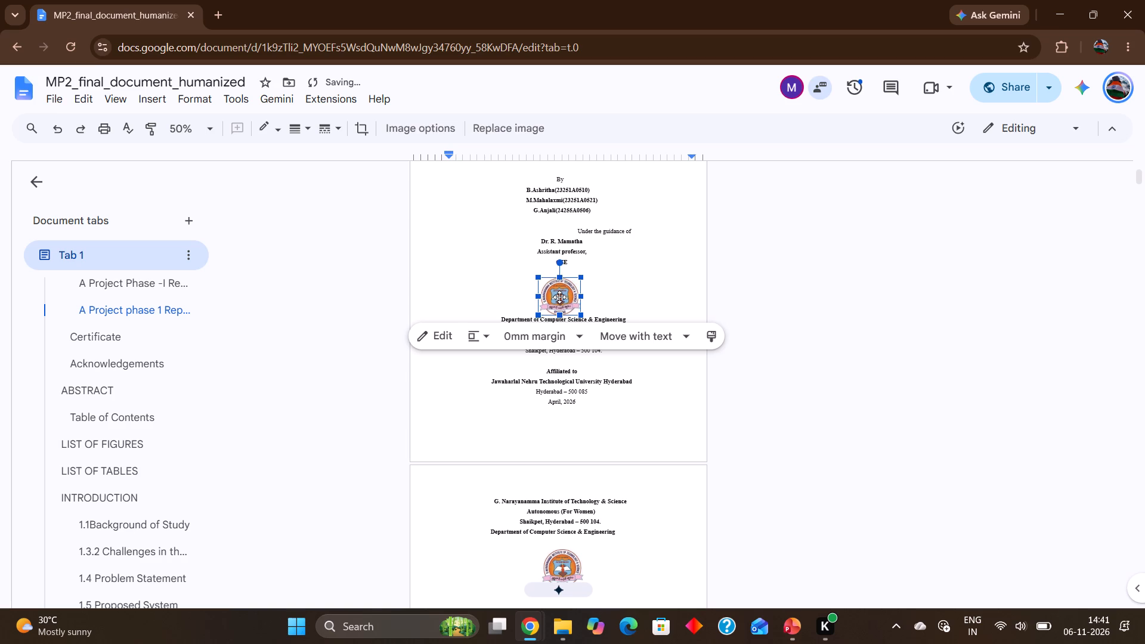
click(559, 297)
click(560, 298)
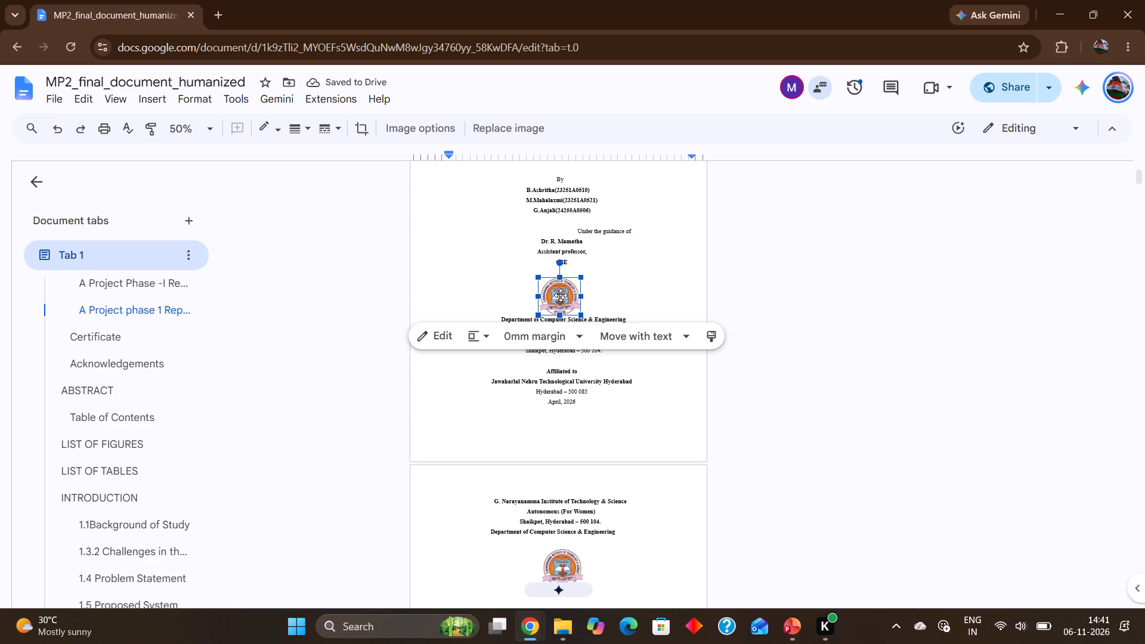
click(558, 298)
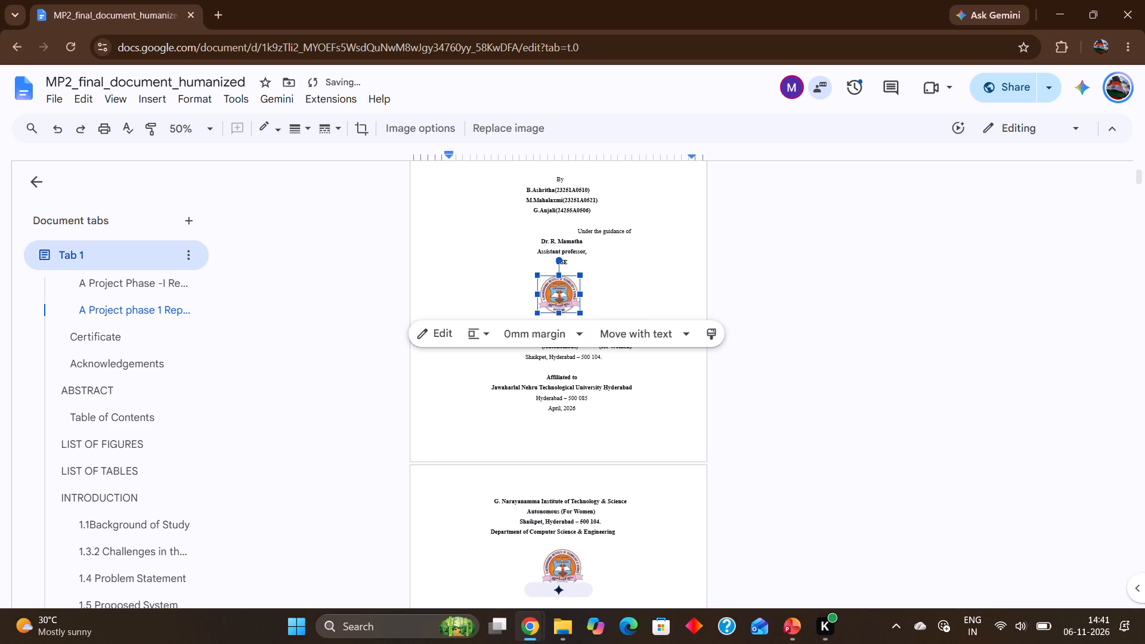
click(594, 501)
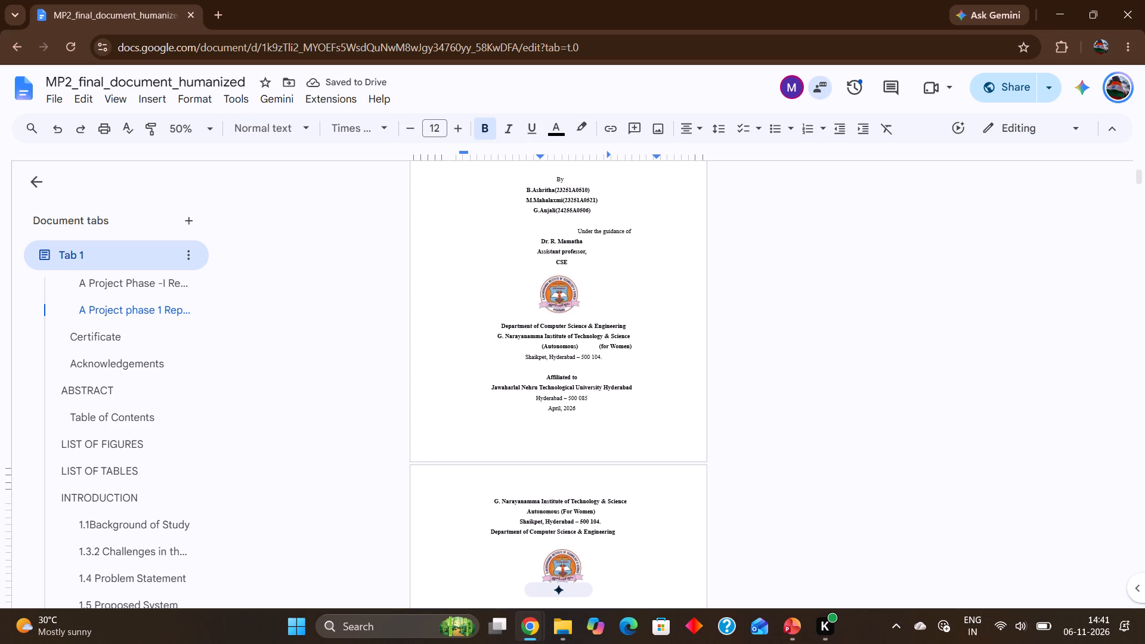
Remove the extra space before "Under the guidance of" on the second title page to align it with the centred lines.
scroll(654, 550, down, 1)
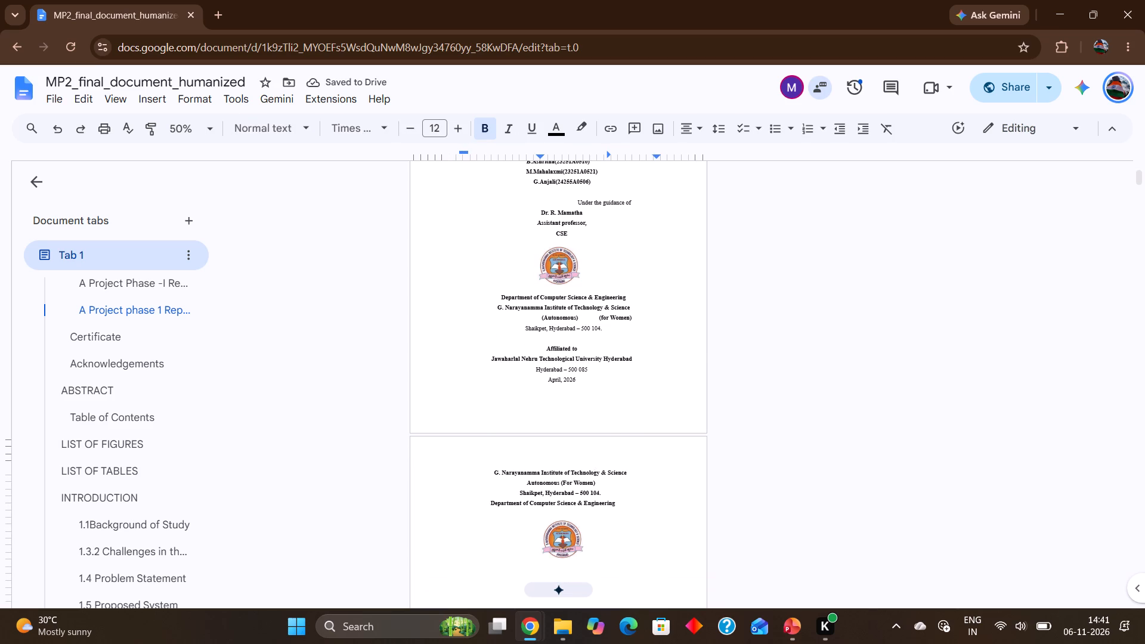
scroll(624, 401, up, 1)
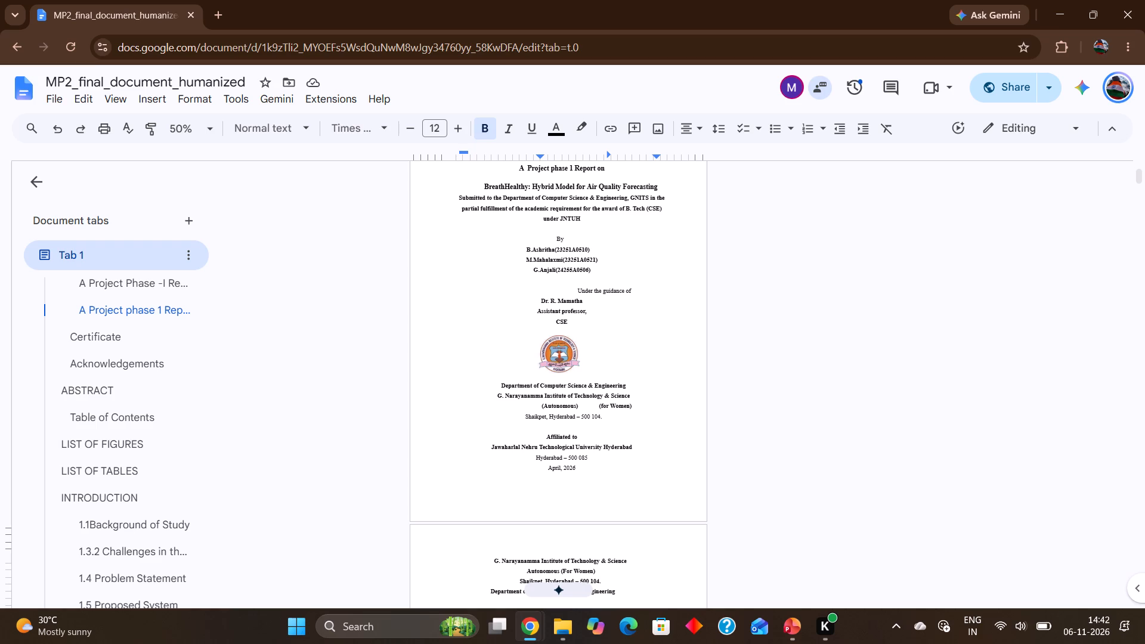
click(577, 293)
key(BackSpace)
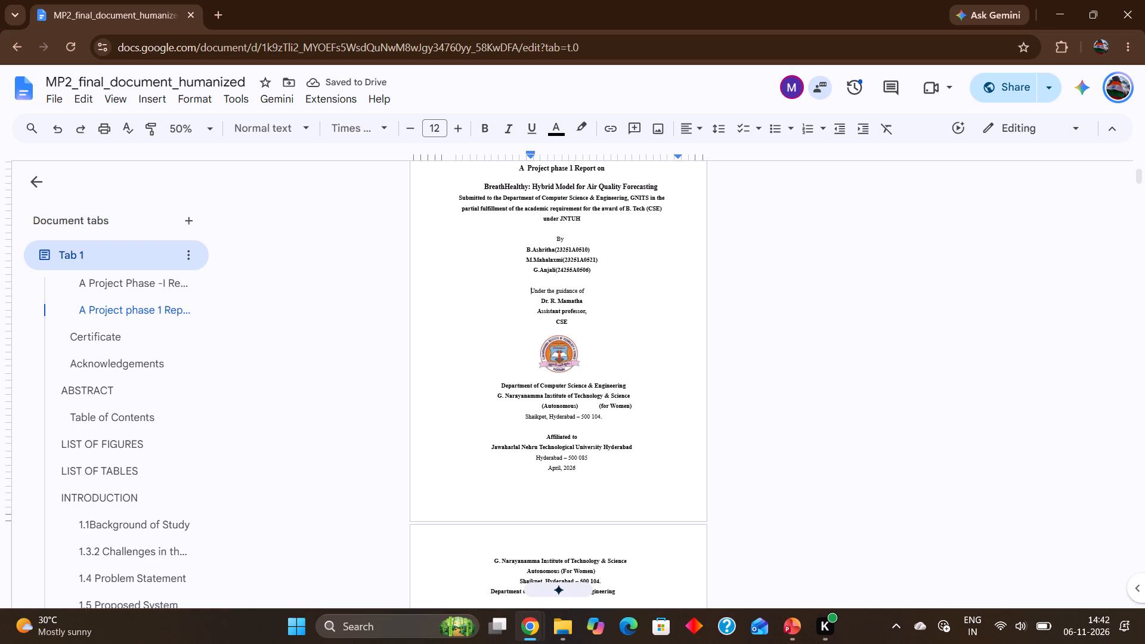
Review the layout and alignment of the first title page against the second title page.
scroll(612, 337, up, 1)
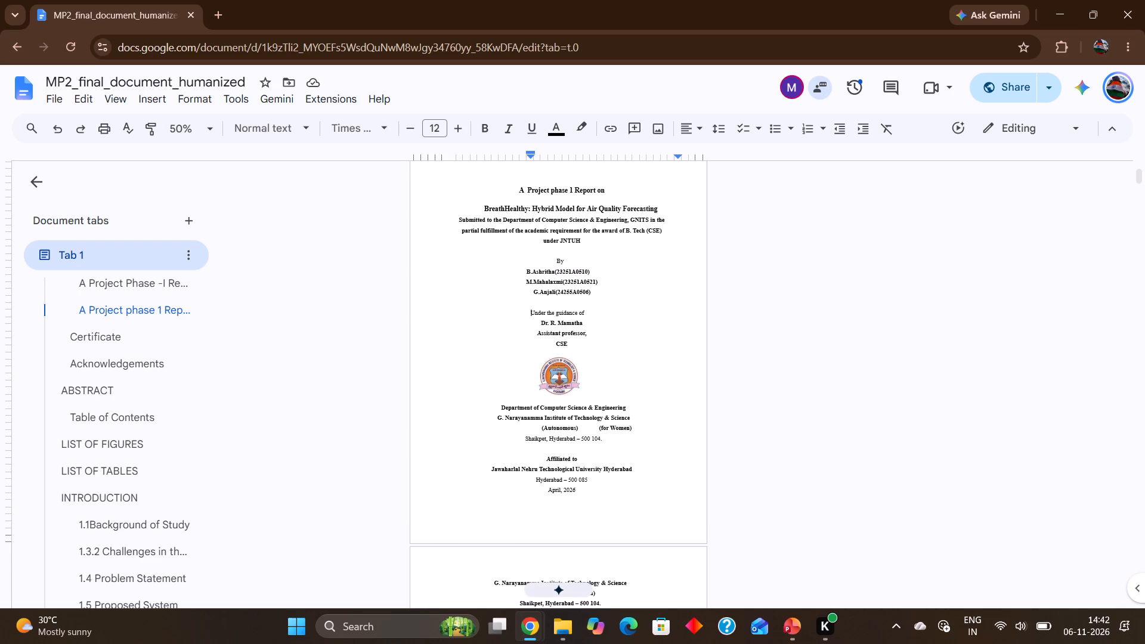
scroll(612, 337, up, 1)
scroll(615, 392, up, 1)
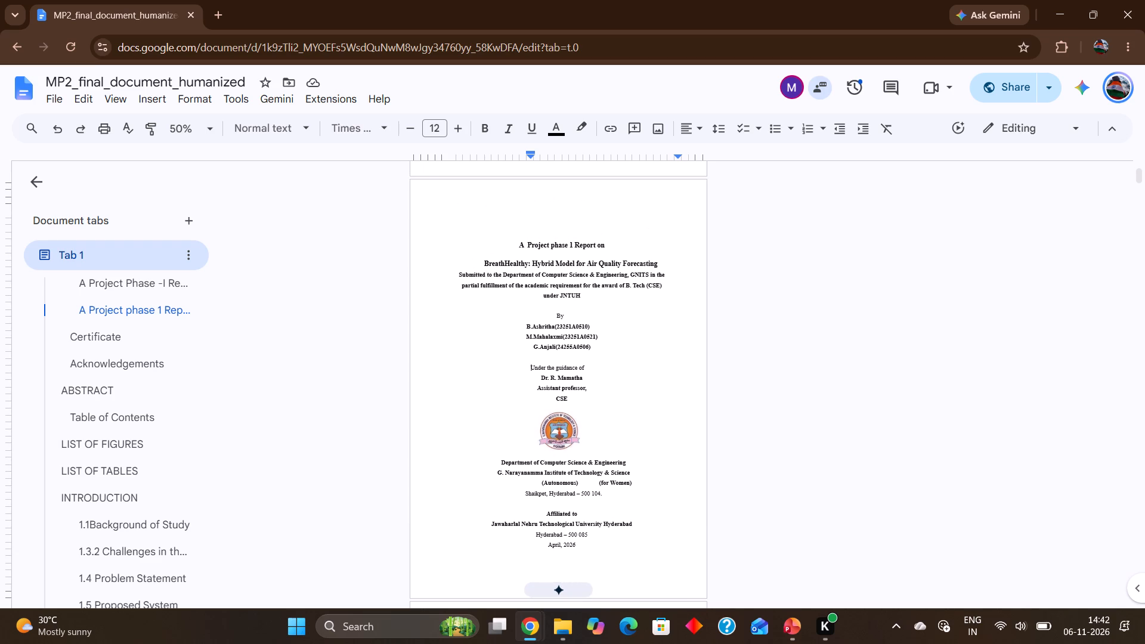
scroll(615, 392, up, 3)
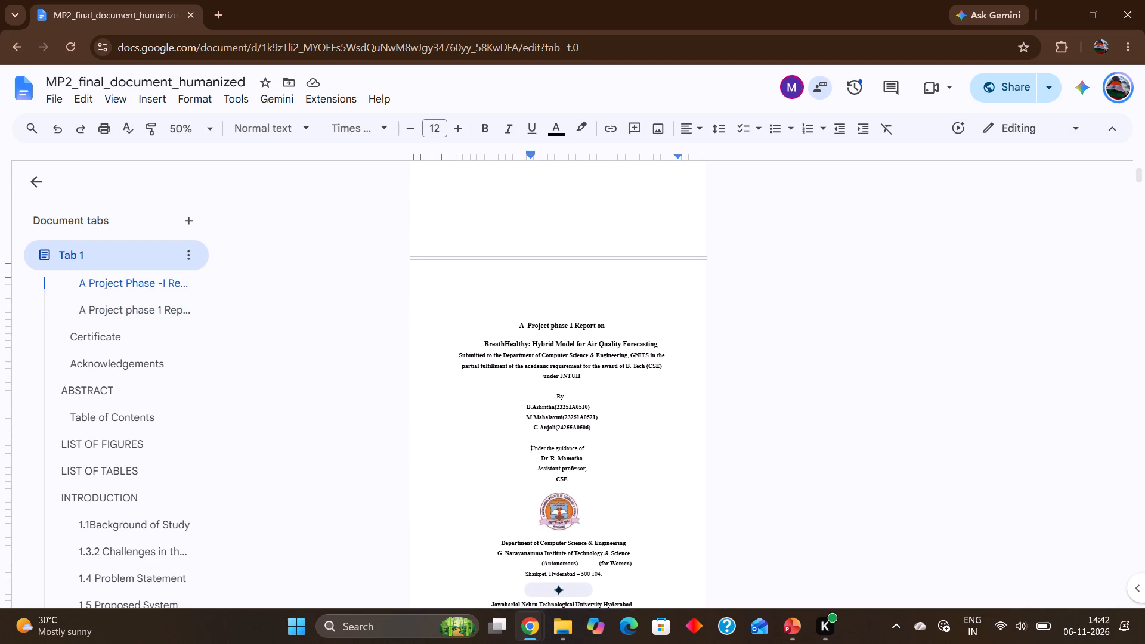
scroll(615, 392, up, 3)
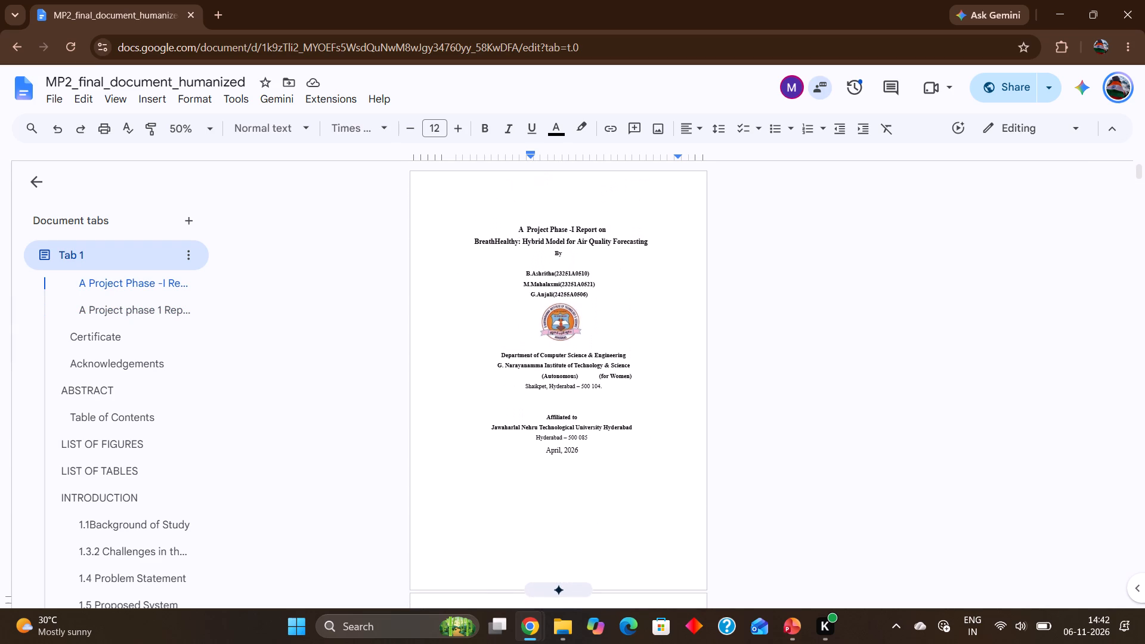
scroll(615, 392, up, 3)
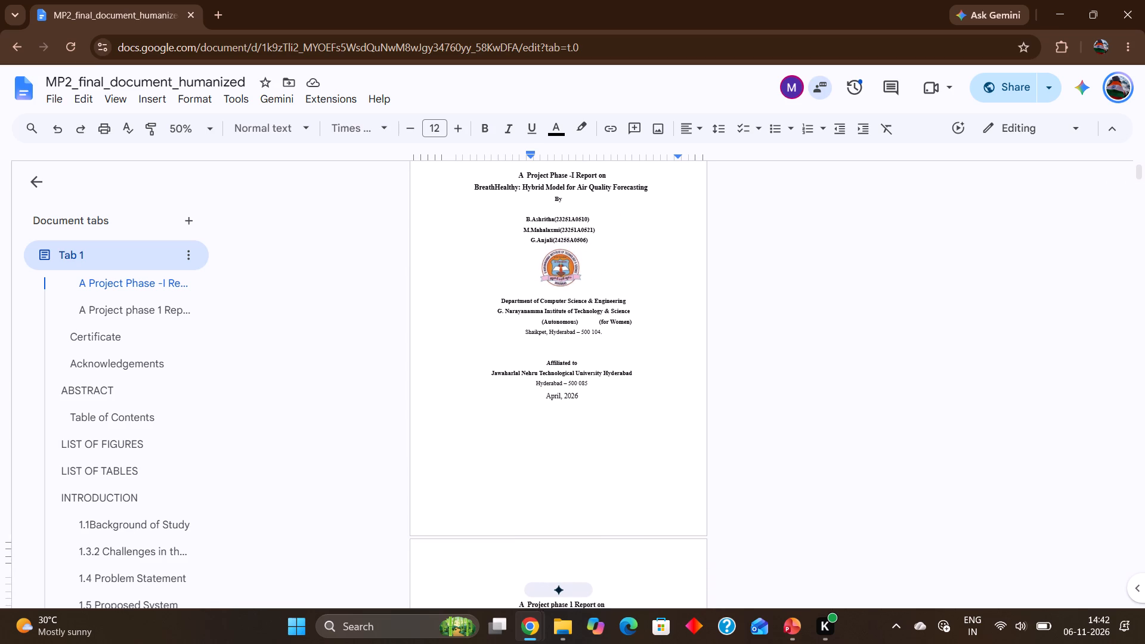
scroll(615, 392, down, 2)
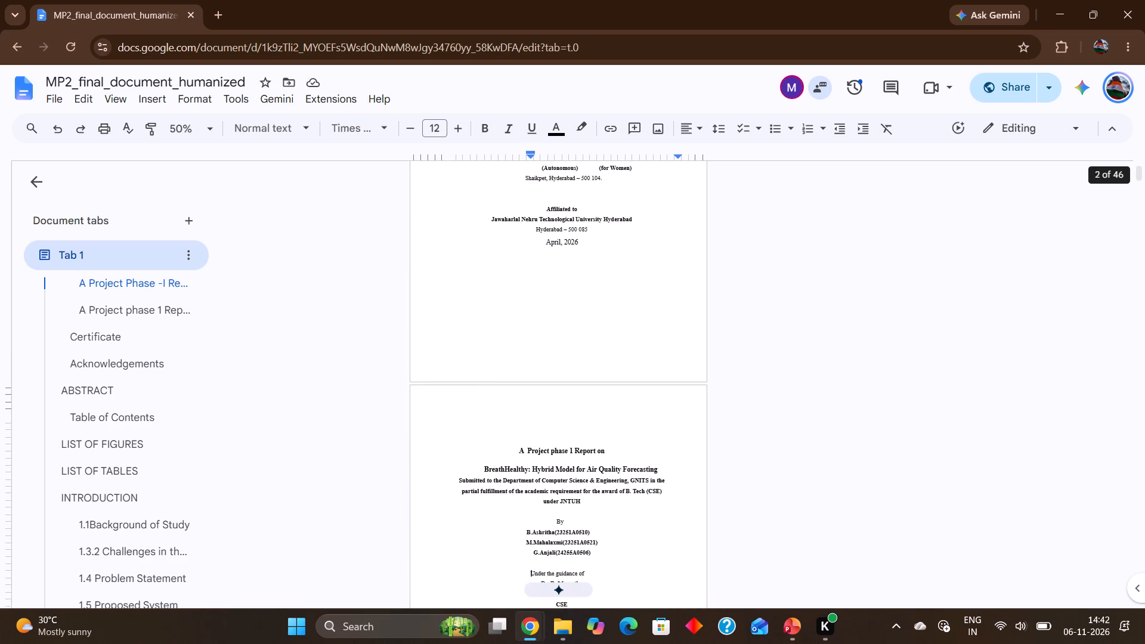
scroll(615, 392, up, 2)
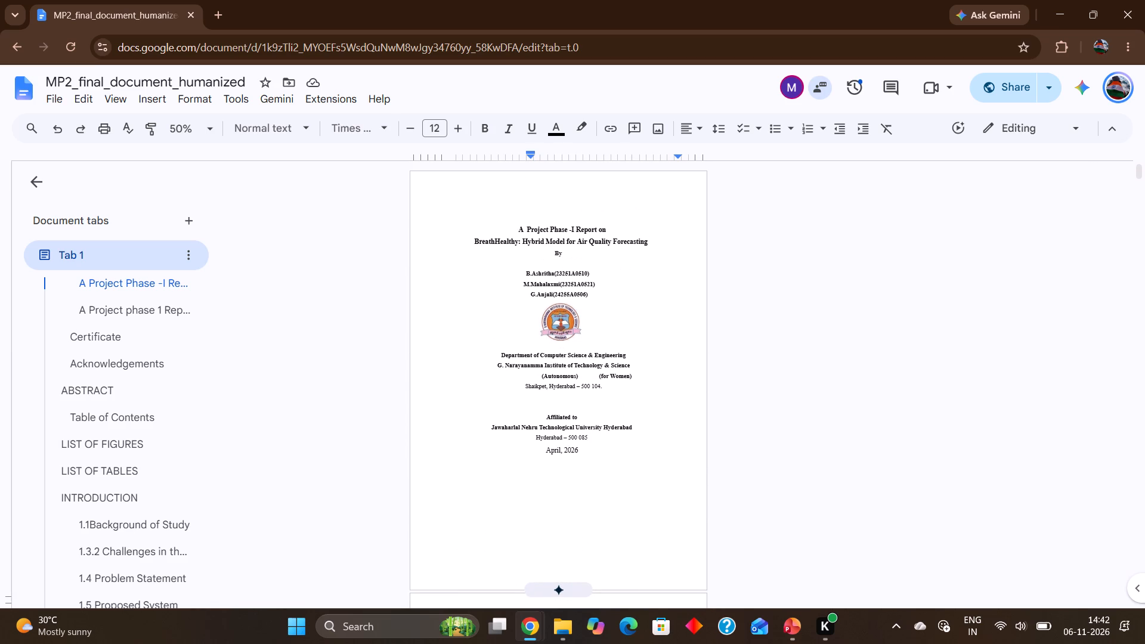
scroll(615, 392, down, 5)
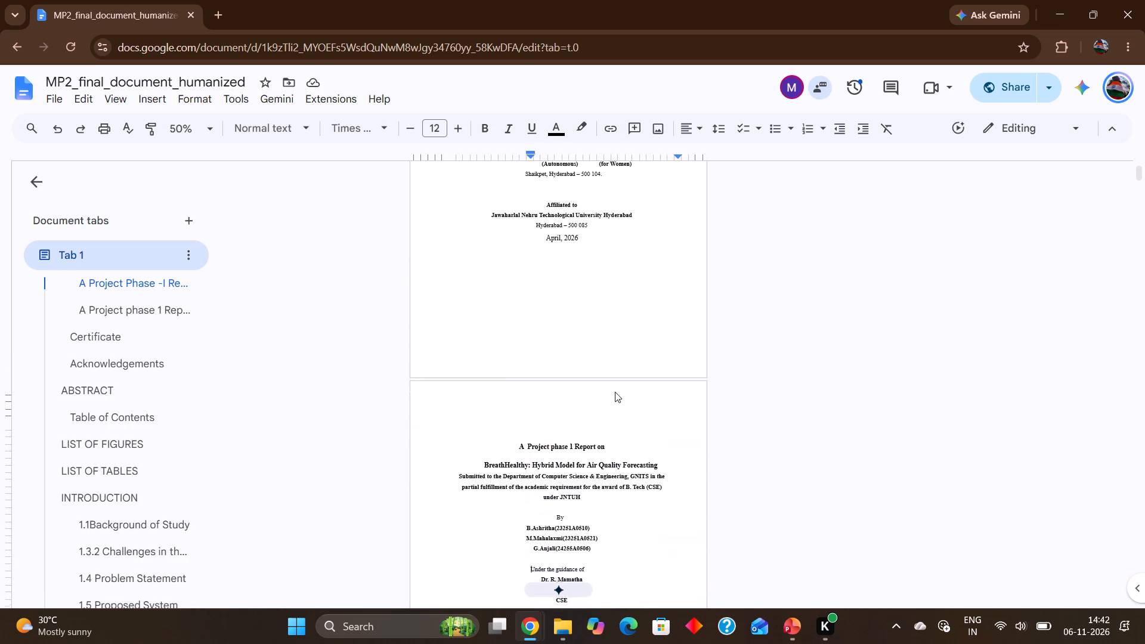
Indent the "partial fulfillment of the academic requirement" line on the second title page with four leading spaces.
scroll(615, 392, down, 3)
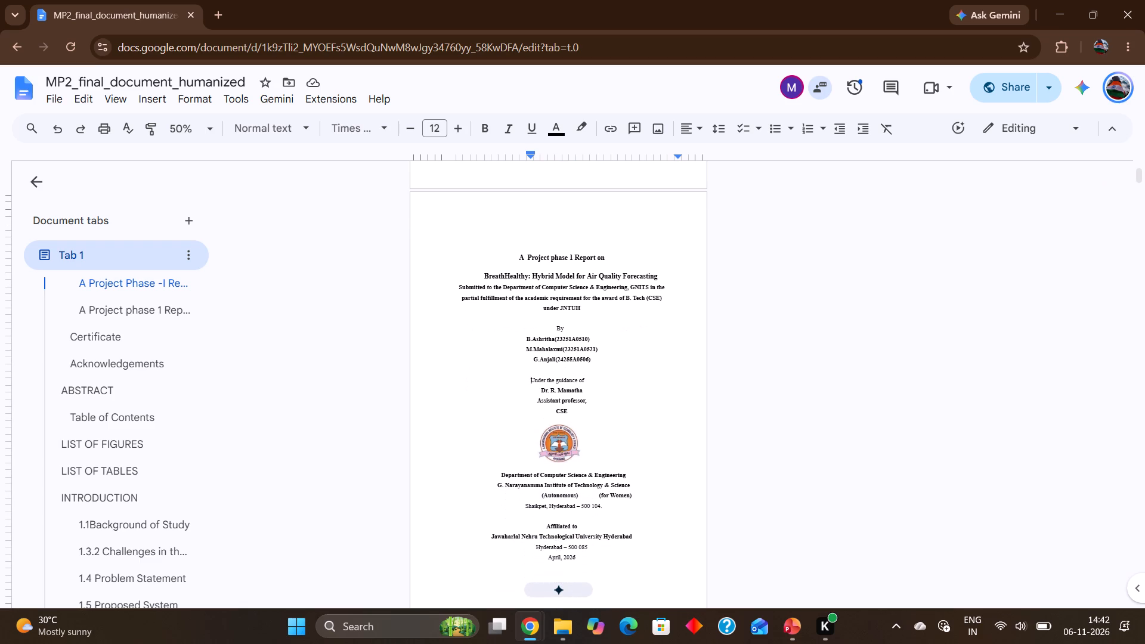
click(459, 302)
key(space)
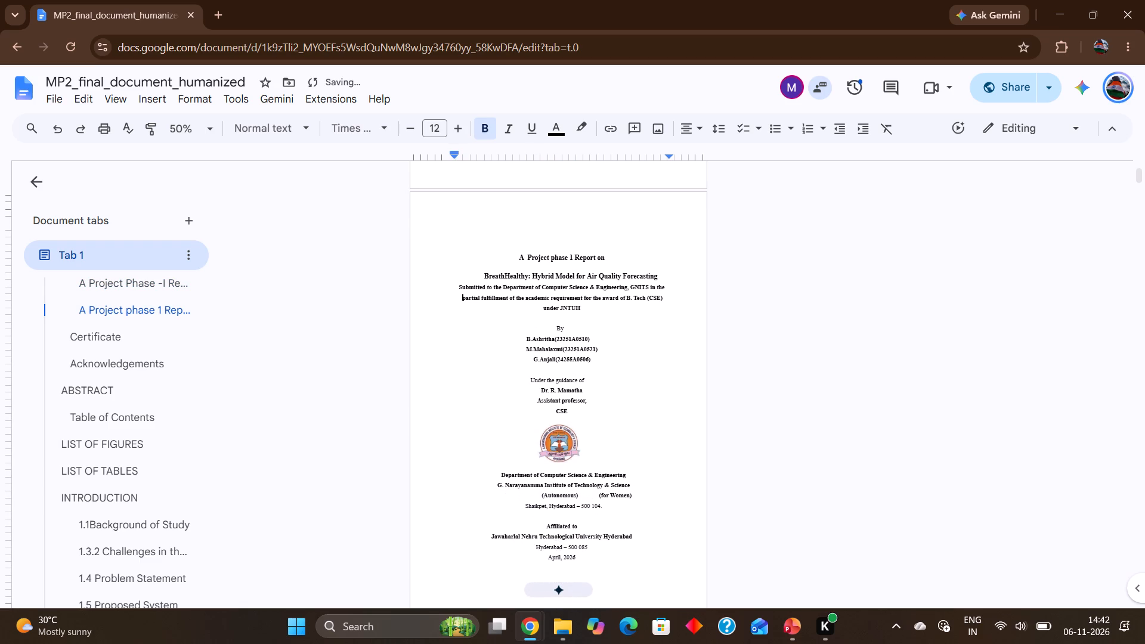
key(space)
key(space)
key(space)
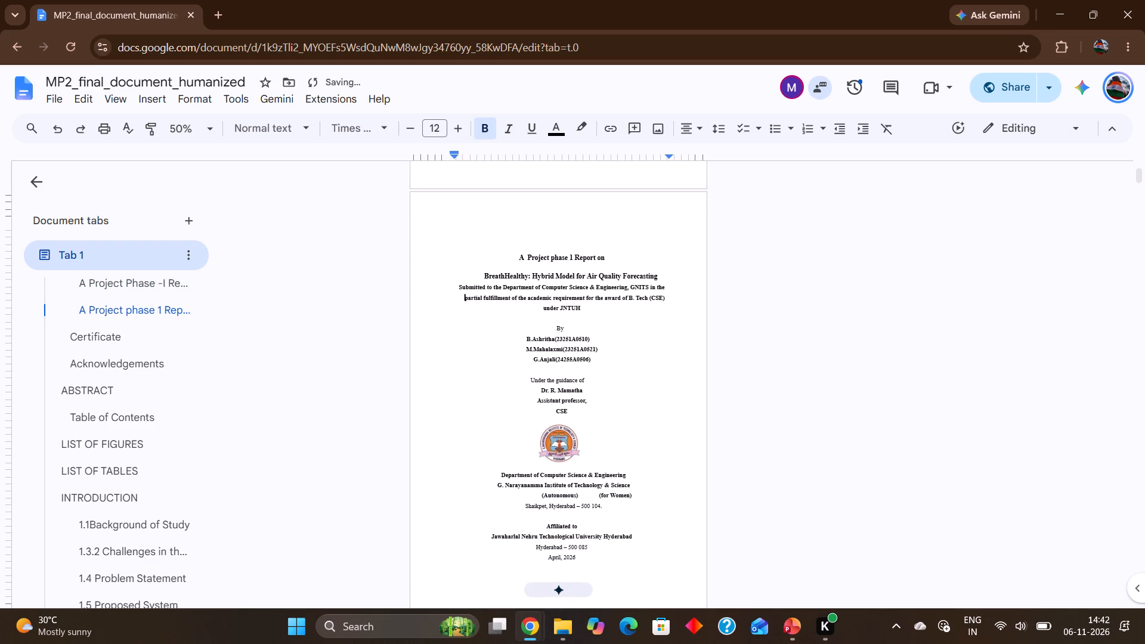
Move the Certificate page's logo down and slightly right, leaving a wider gap beneath the department line.
scroll(602, 359, down, 1)
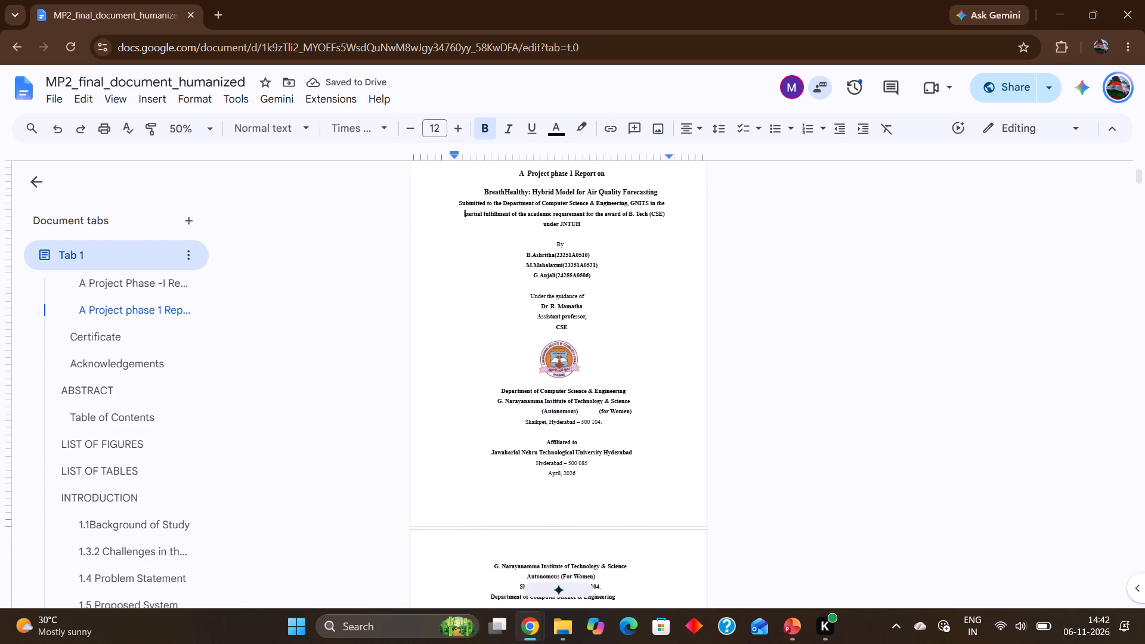
scroll(602, 359, down, 5)
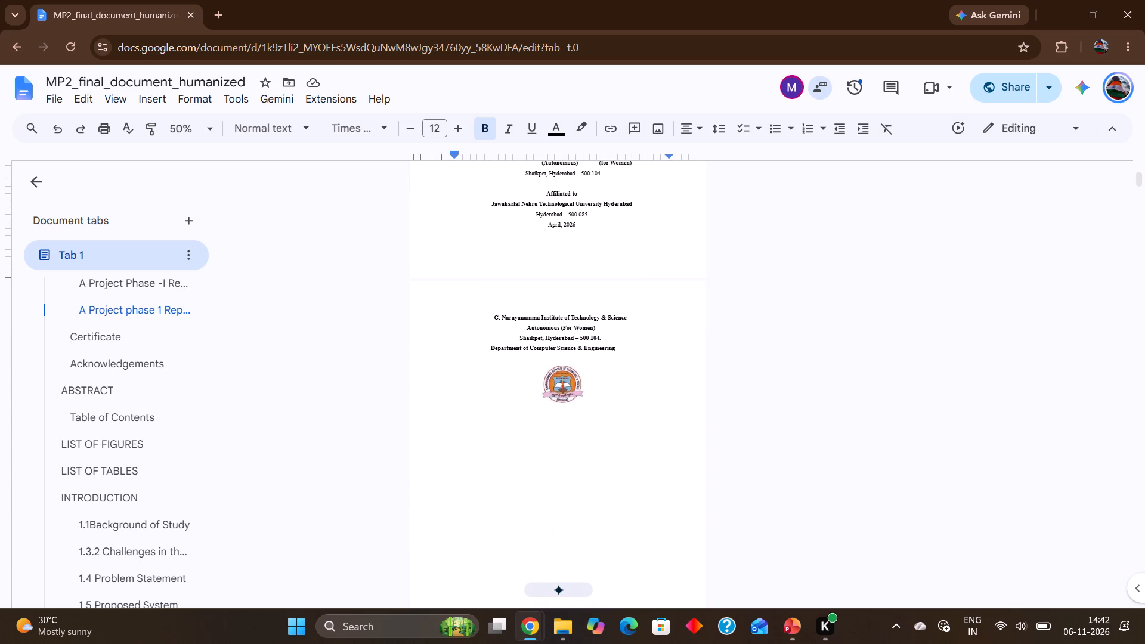
scroll(602, 359, down, 1)
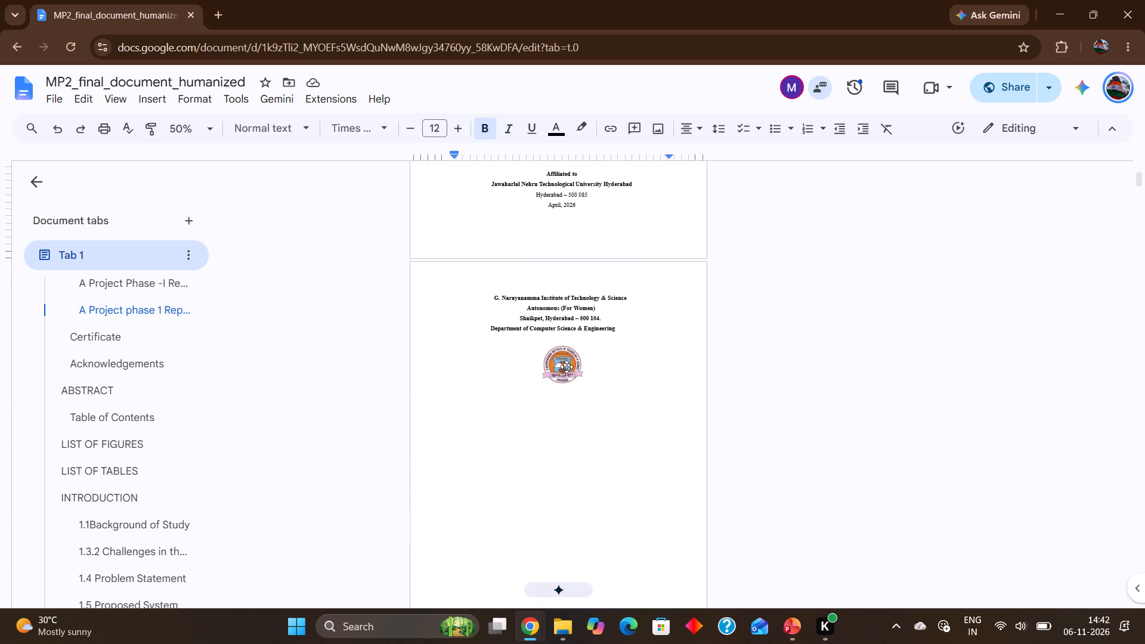
drag(567, 367, 556, 379)
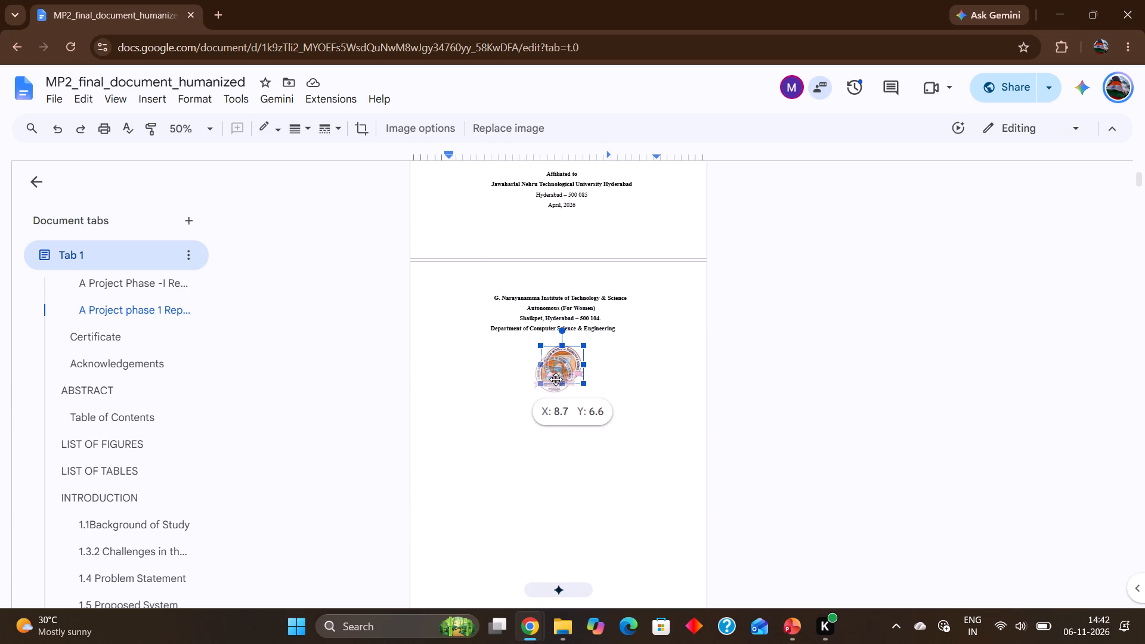
drag(556, 379, 563, 370)
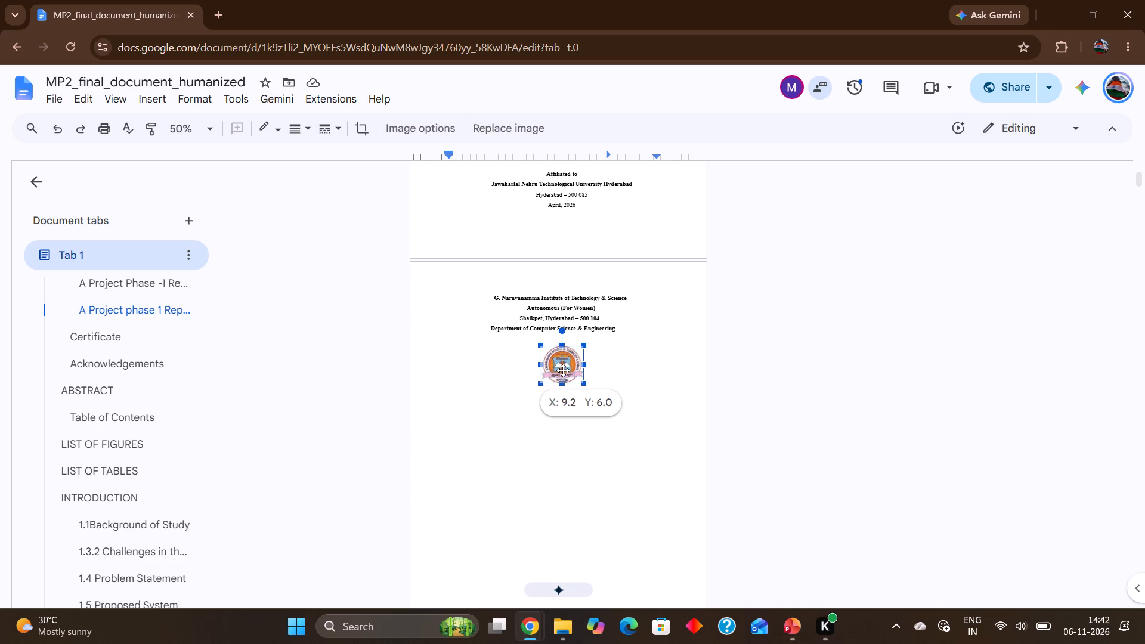
drag(563, 370, 558, 373)
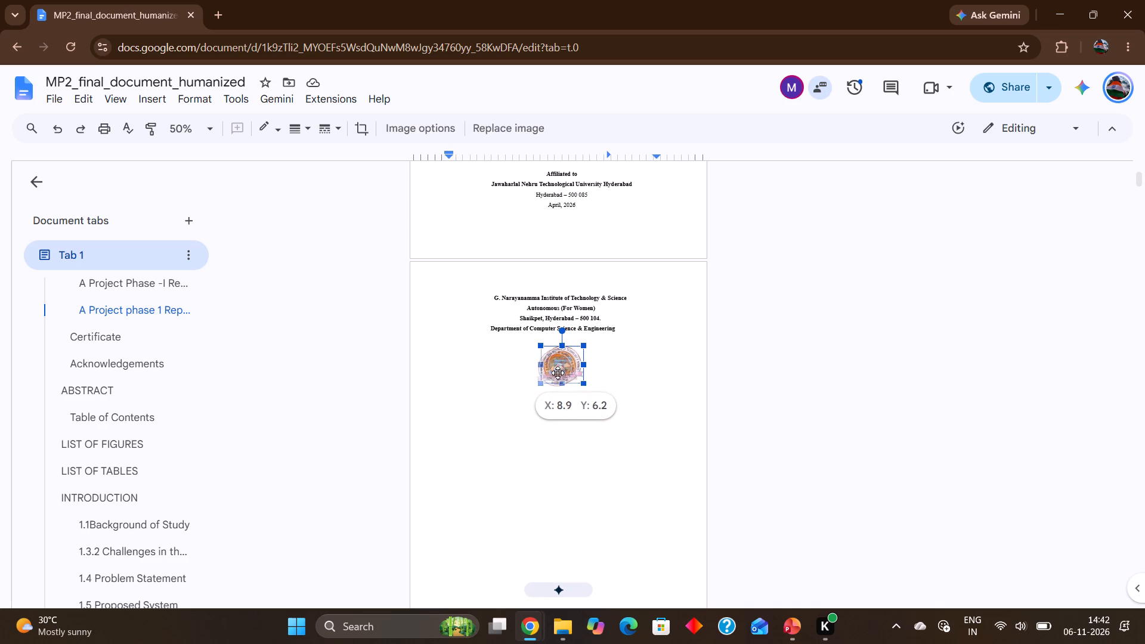
drag(558, 373, 565, 371)
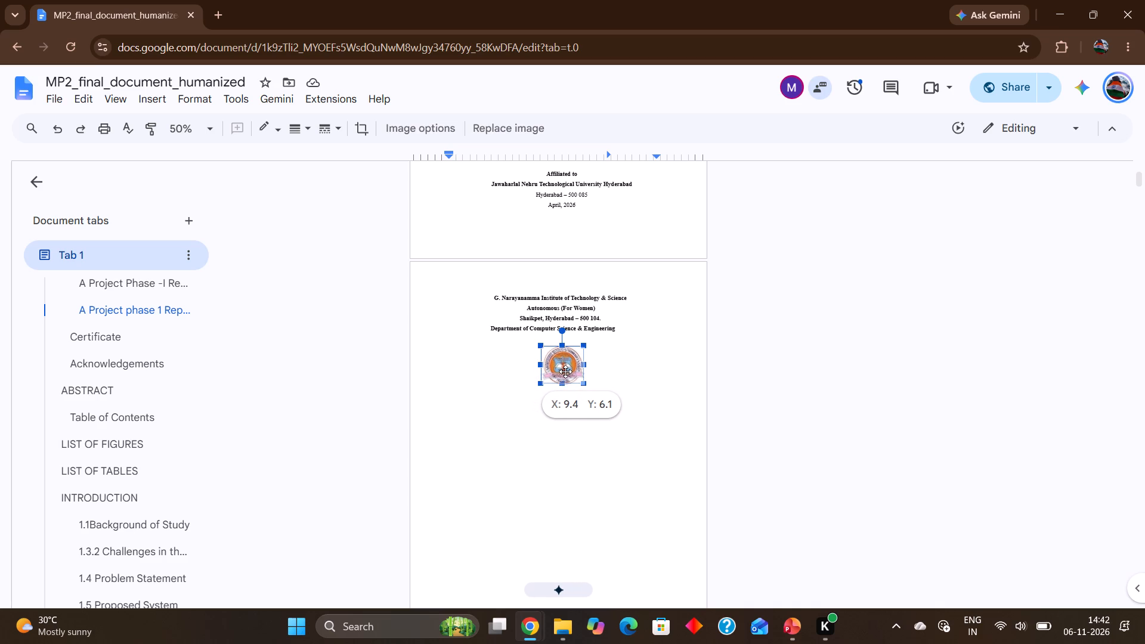
drag(565, 371, 567, 363)
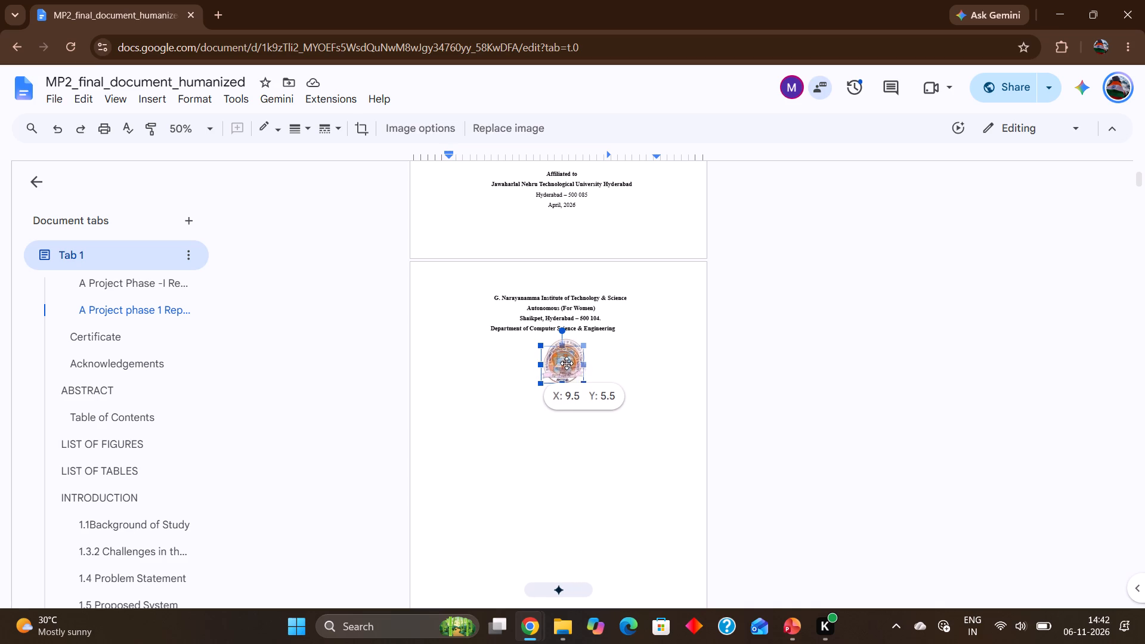
drag(567, 363, 565, 365)
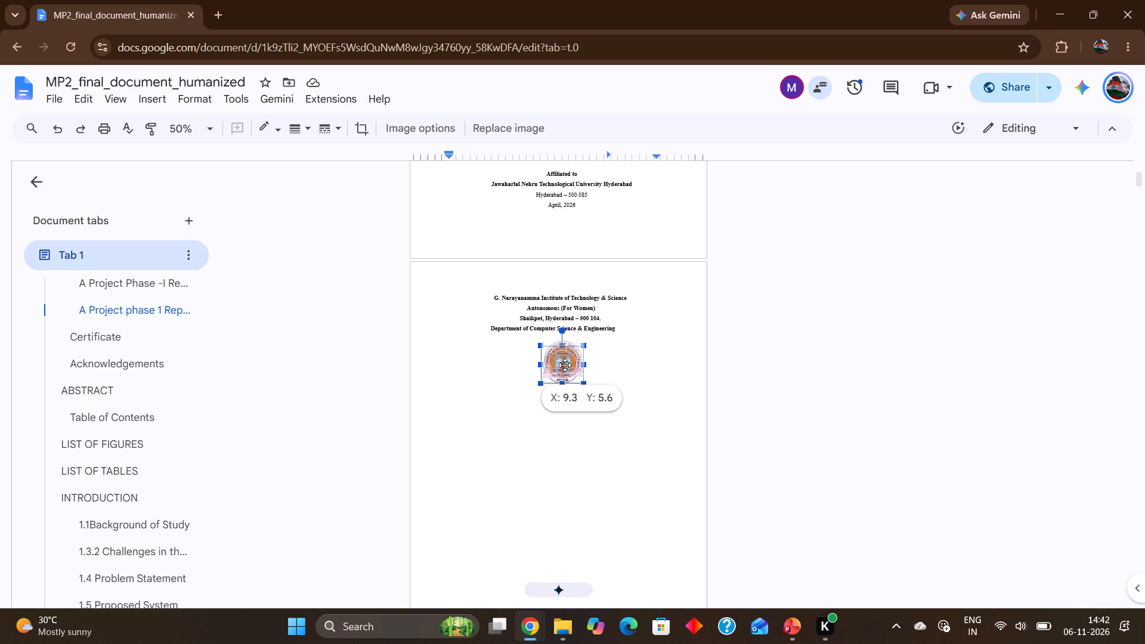
drag(565, 365, 577, 367)
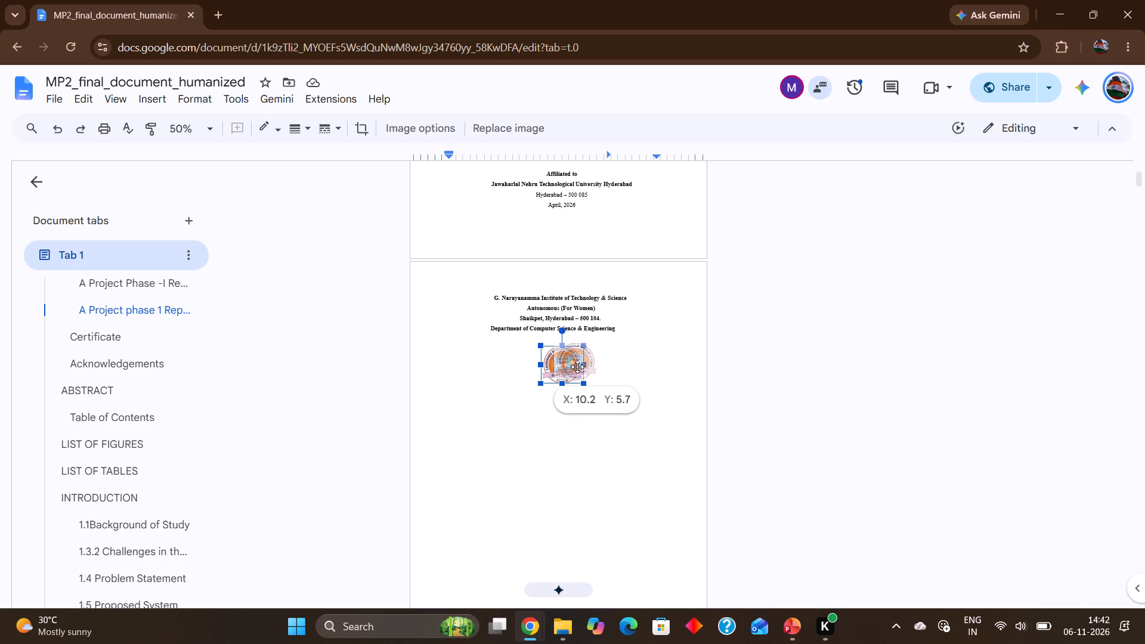
drag(577, 367, 578, 361)
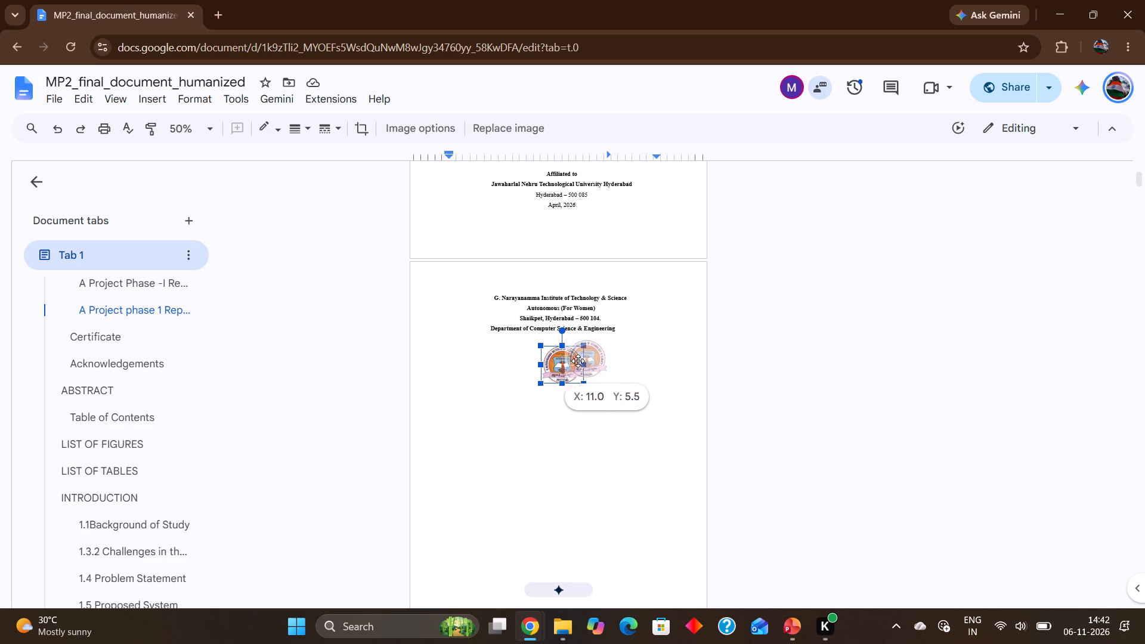
drag(578, 361, 560, 377)
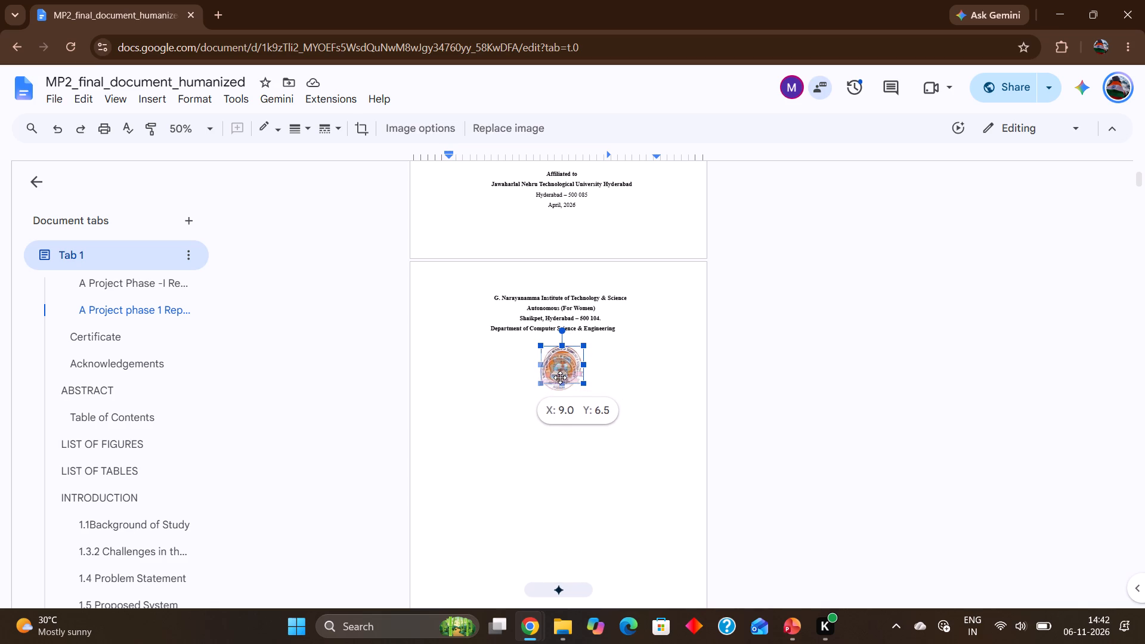
drag(560, 377, 562, 385)
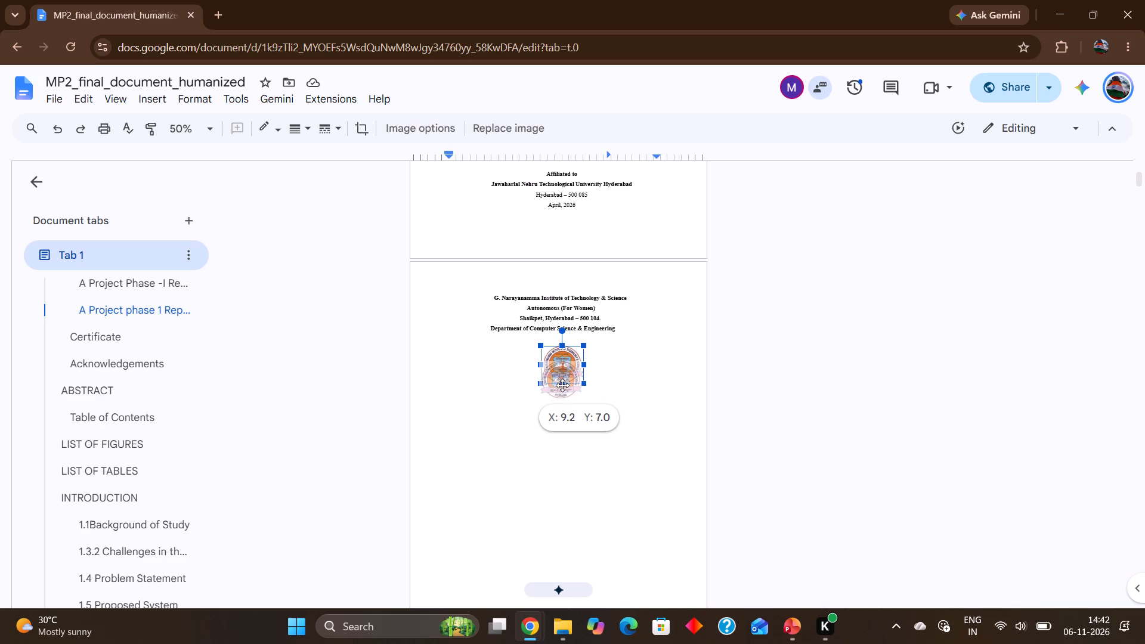
drag(562, 385, 565, 394)
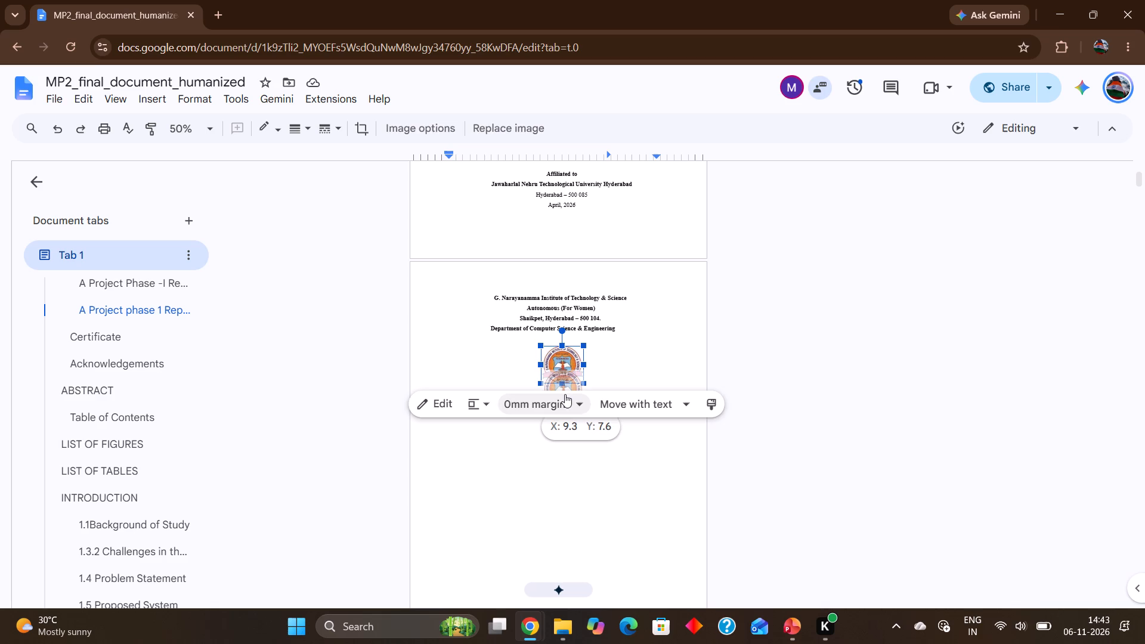
drag(565, 394, 564, 417)
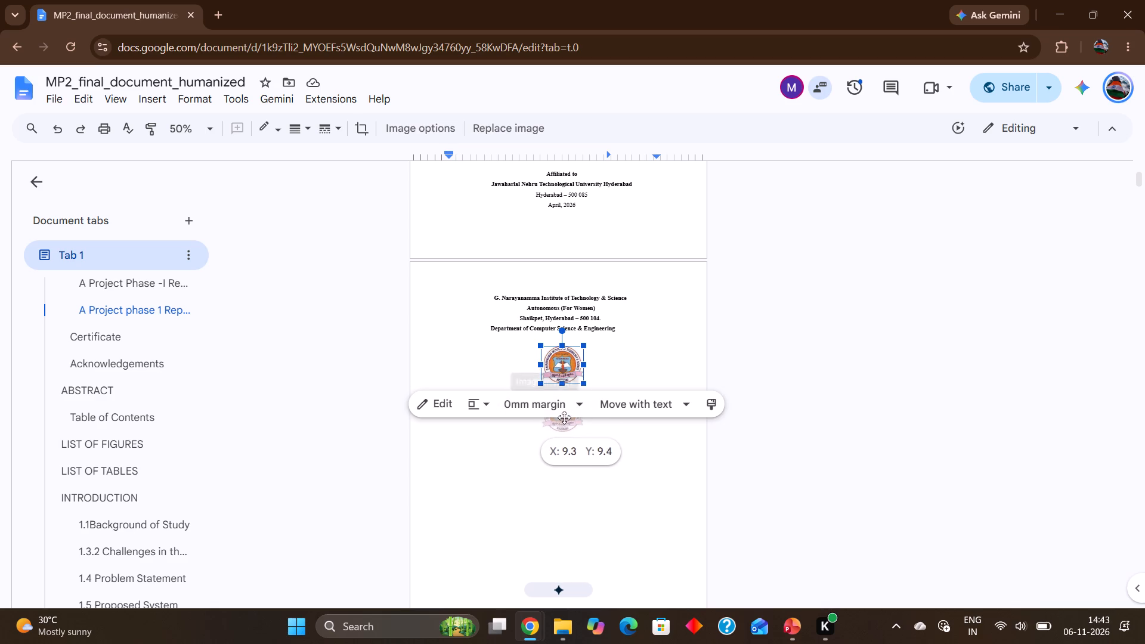
drag(564, 417, 567, 434)
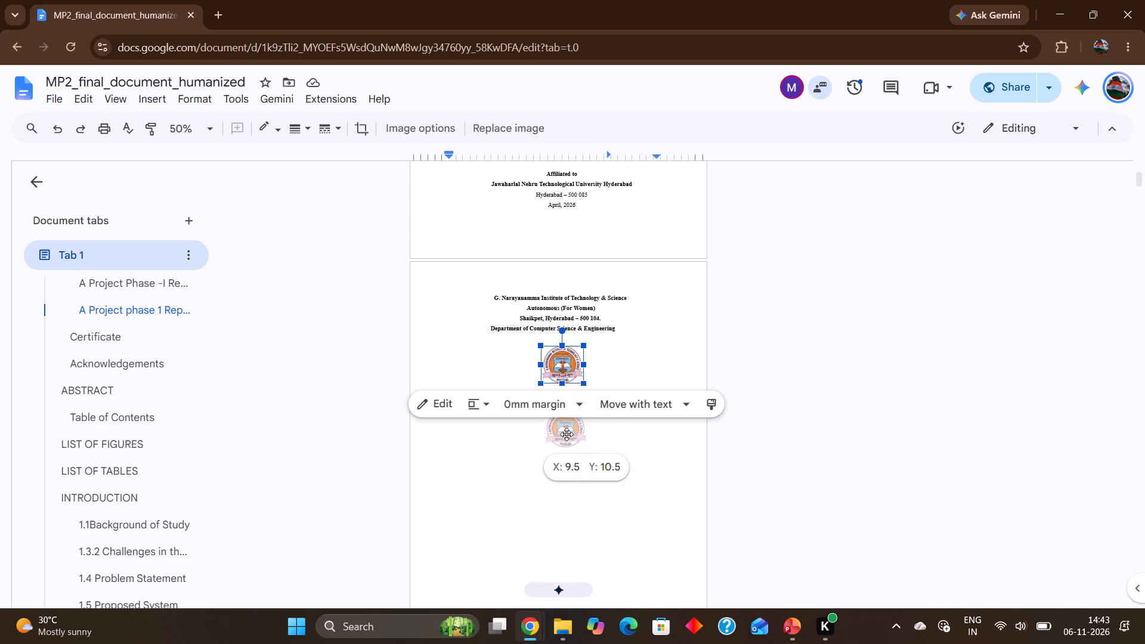
drag(567, 434, 571, 449)
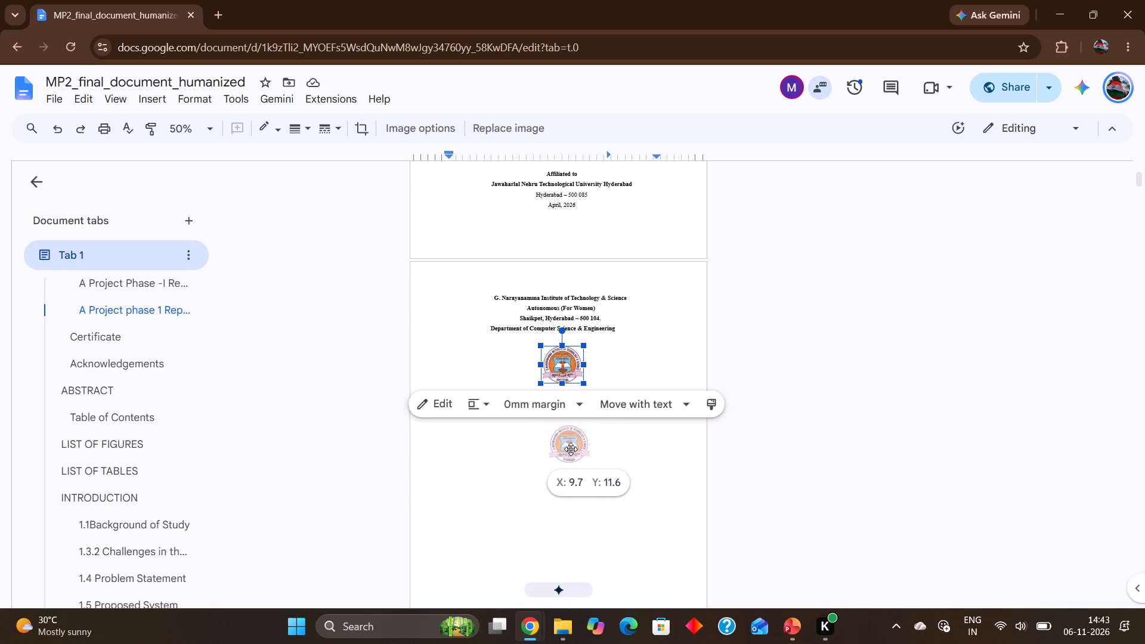
drag(571, 449, 570, 447)
Delete the blank lines between the Certificate page's department line and the logo, pulling the logo closer to the heading.
click(614, 354)
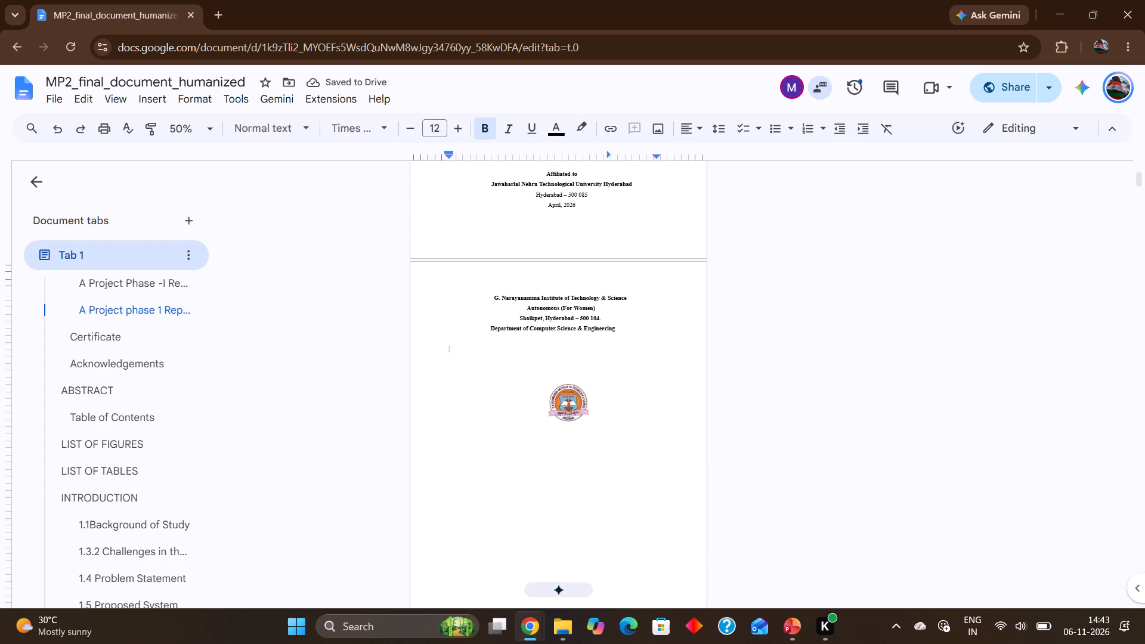
key(BackSpace)
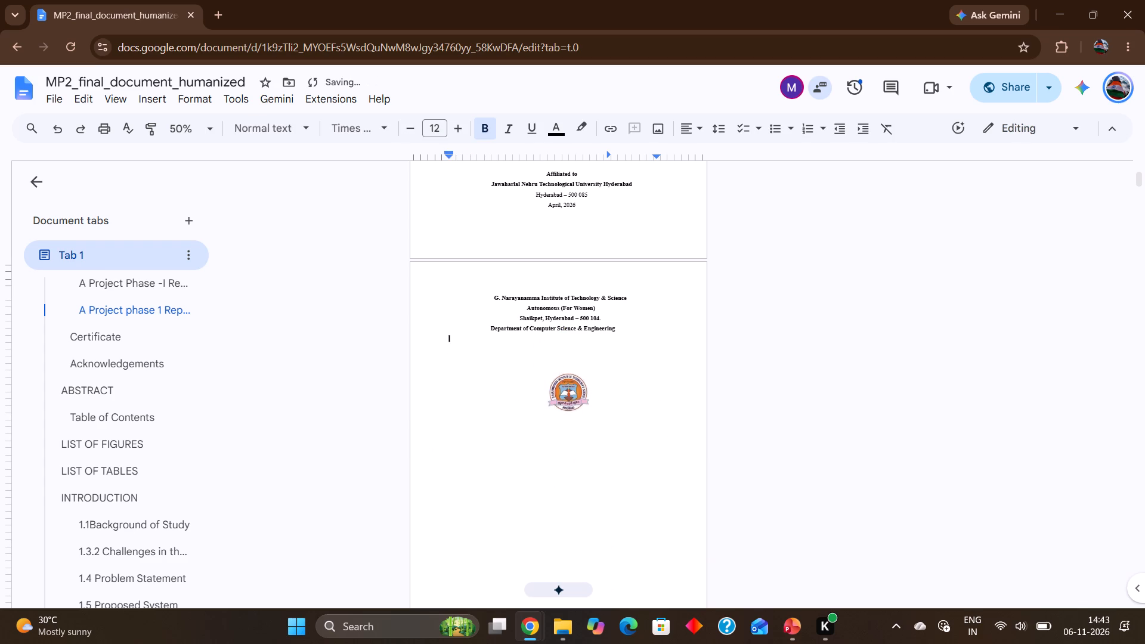
key(BackSpace)
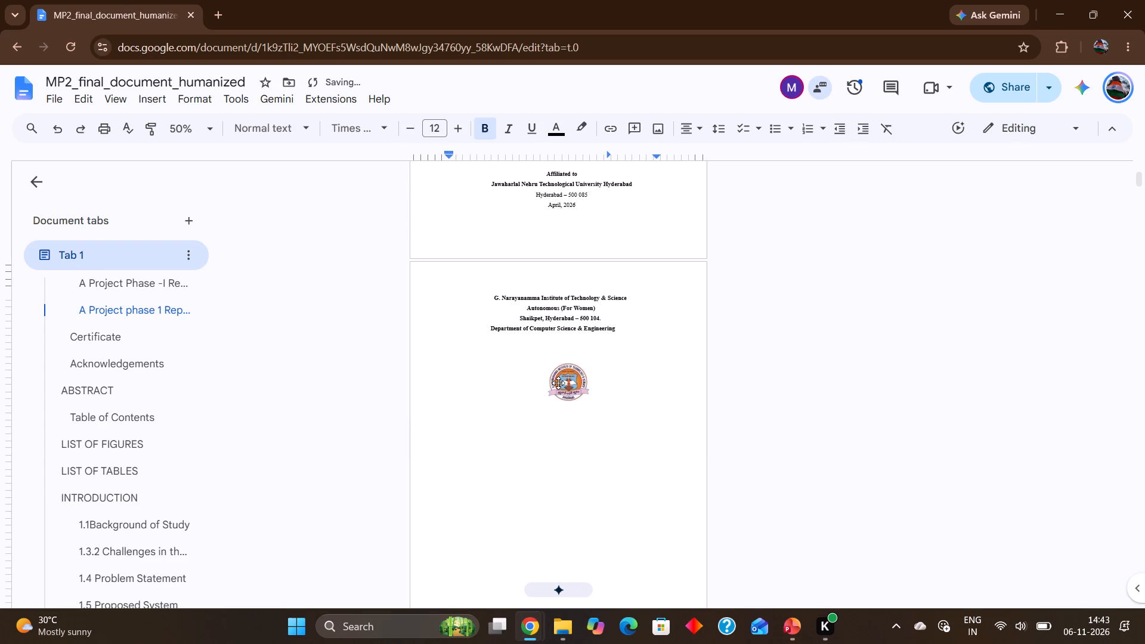
click(536, 350)
key(BackSpace)
key(BackSpace)
key(BackSpace)
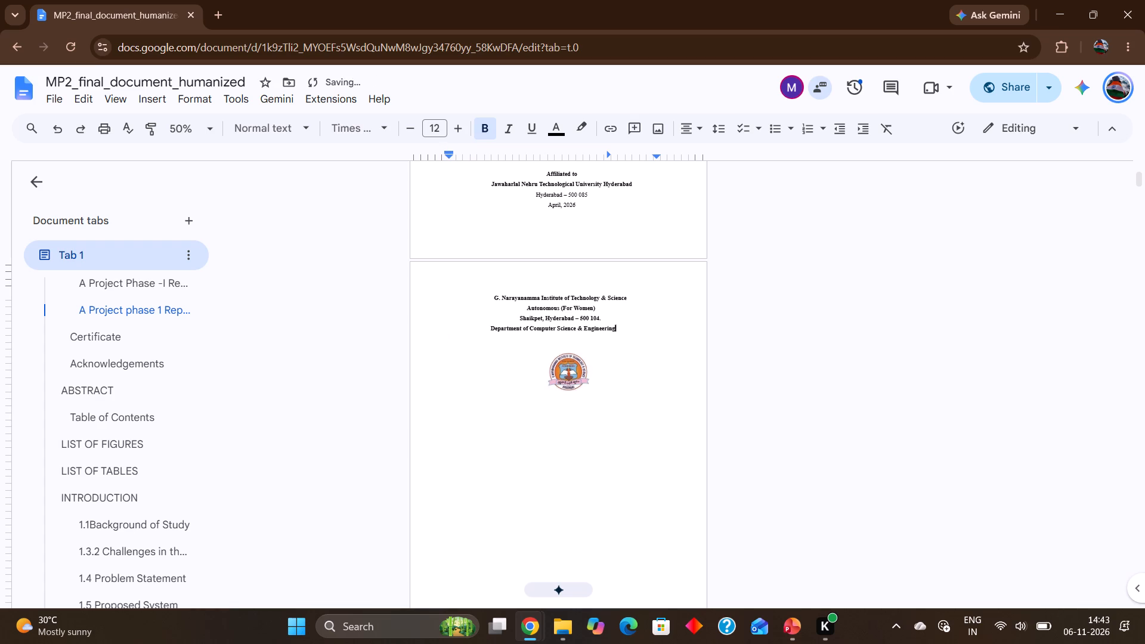
Insert three blank lines after the Certificate page's department line and delete the one directly above the logo.
key(Return)
key(Return)
key(Return)
click(505, 343)
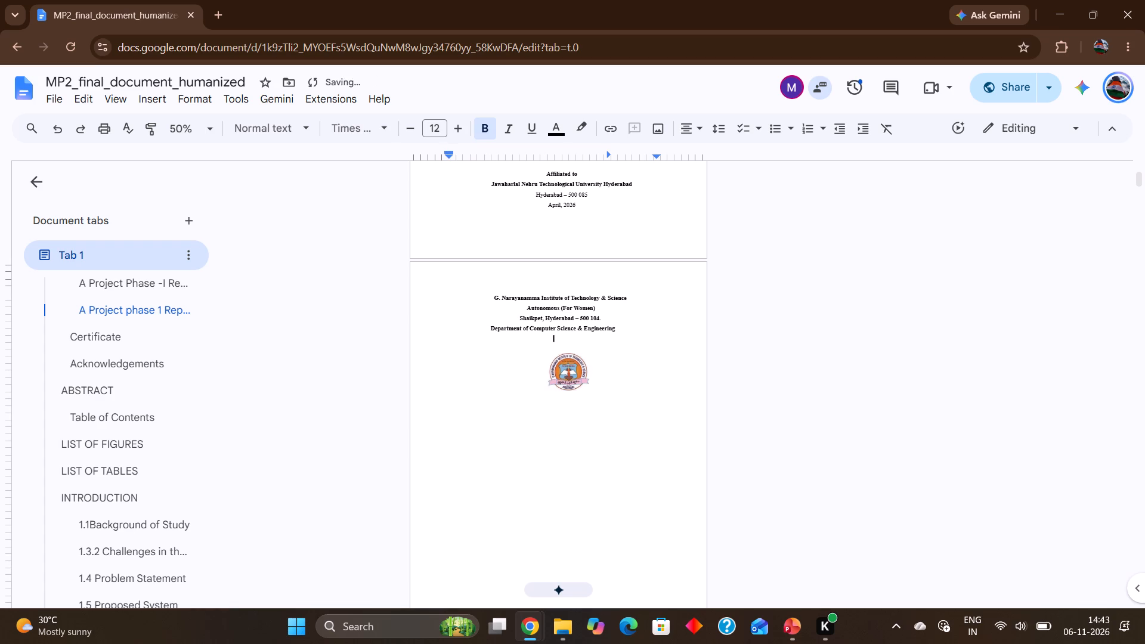
click(505, 343)
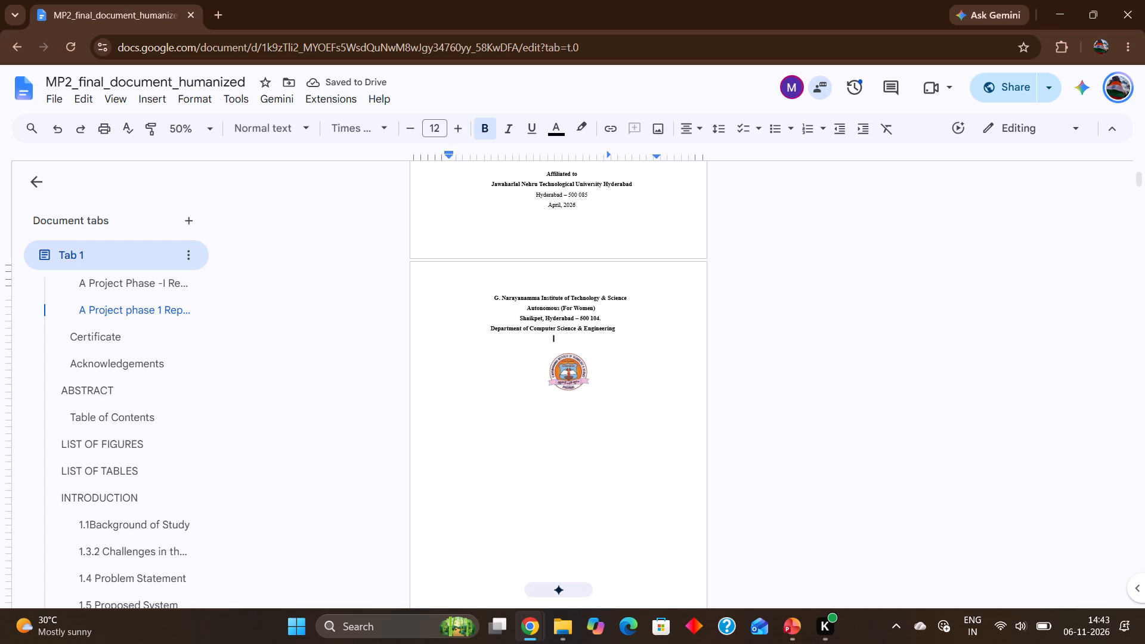
double_click(505, 343)
click(515, 345)
key(Left)
key(Left)
key(Down)
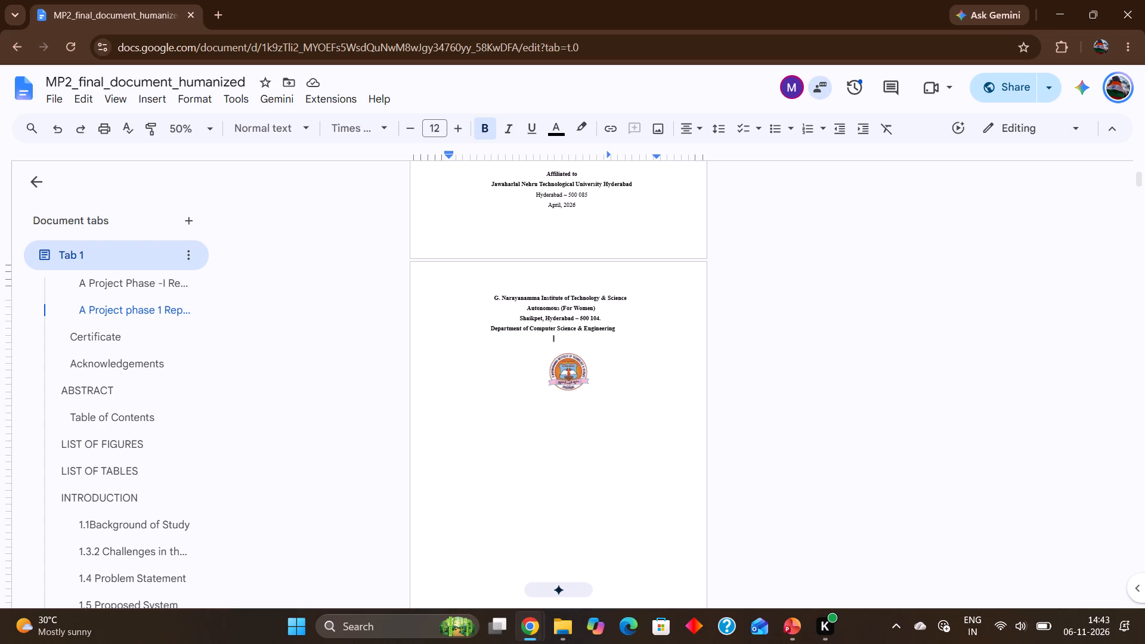
key(BackSpace)
key(BackSpace)
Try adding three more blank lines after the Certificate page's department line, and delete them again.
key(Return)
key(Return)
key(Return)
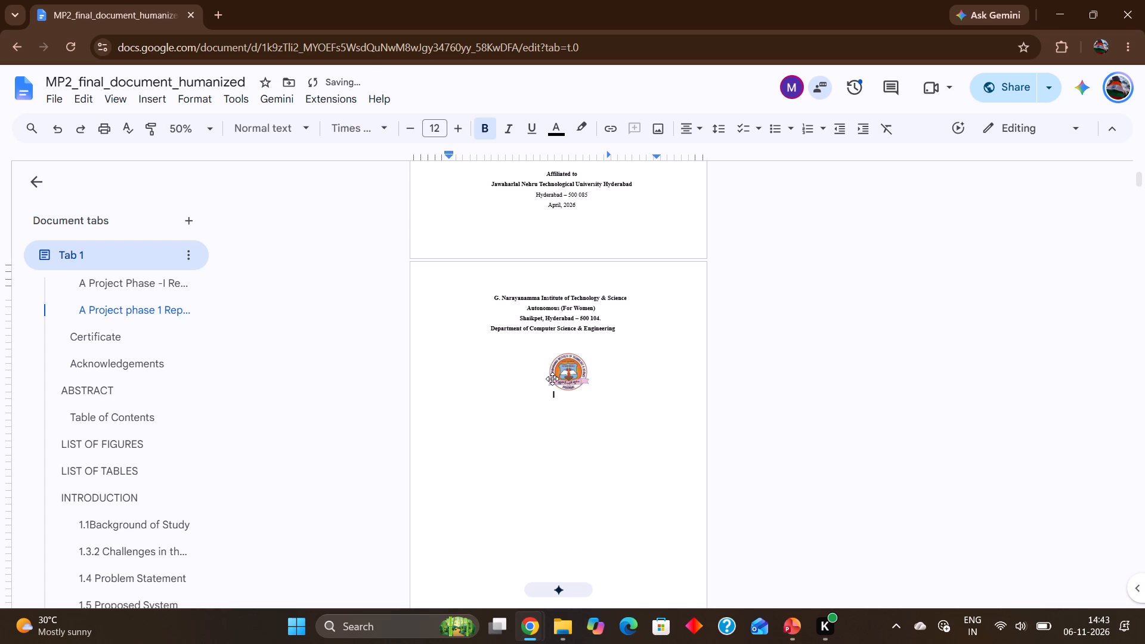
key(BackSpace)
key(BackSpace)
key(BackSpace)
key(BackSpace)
Add a new line below the Certificate page's logo and indent it with a few spaces.
click(606, 396)
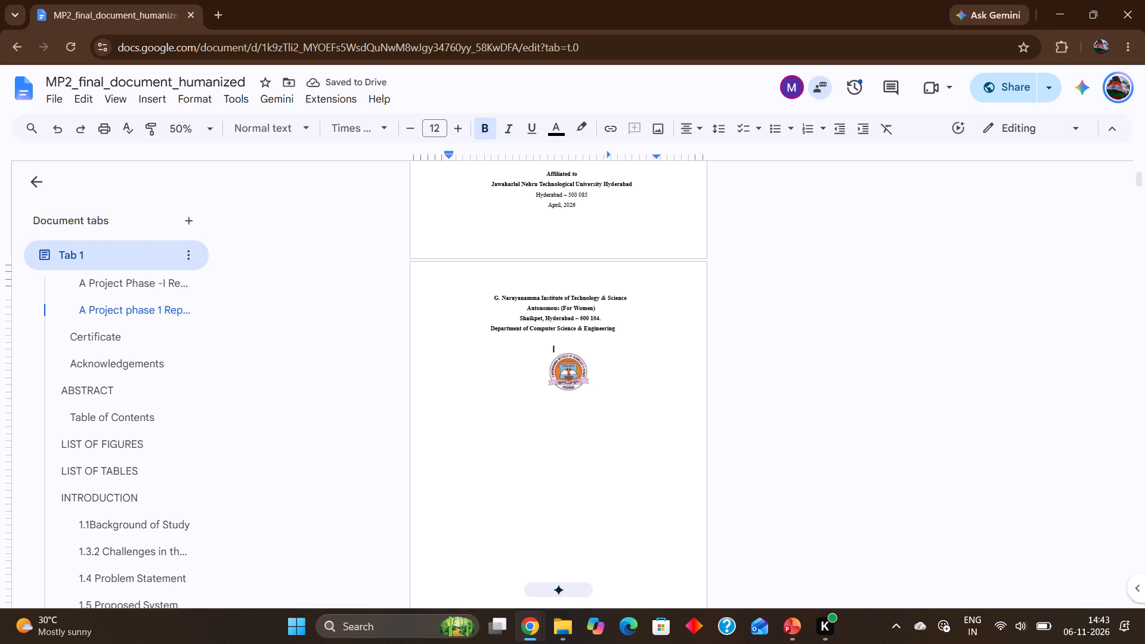
click(602, 382)
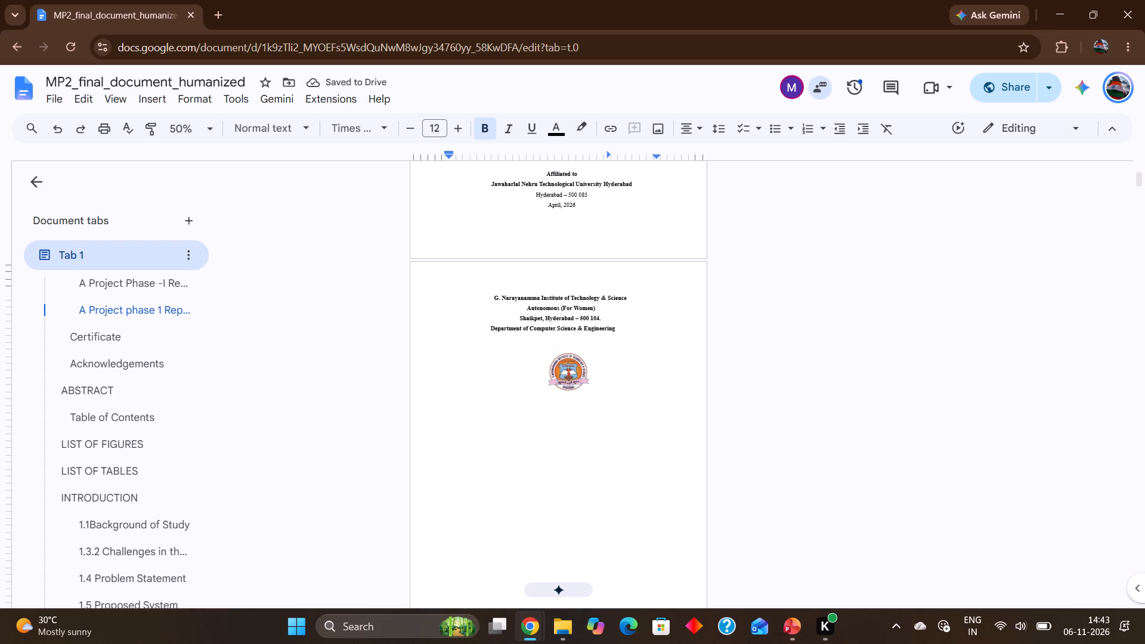
click(601, 383)
key(Return)
key(Return)
key(BackSpace)
key(space)
key(space)
key(space)
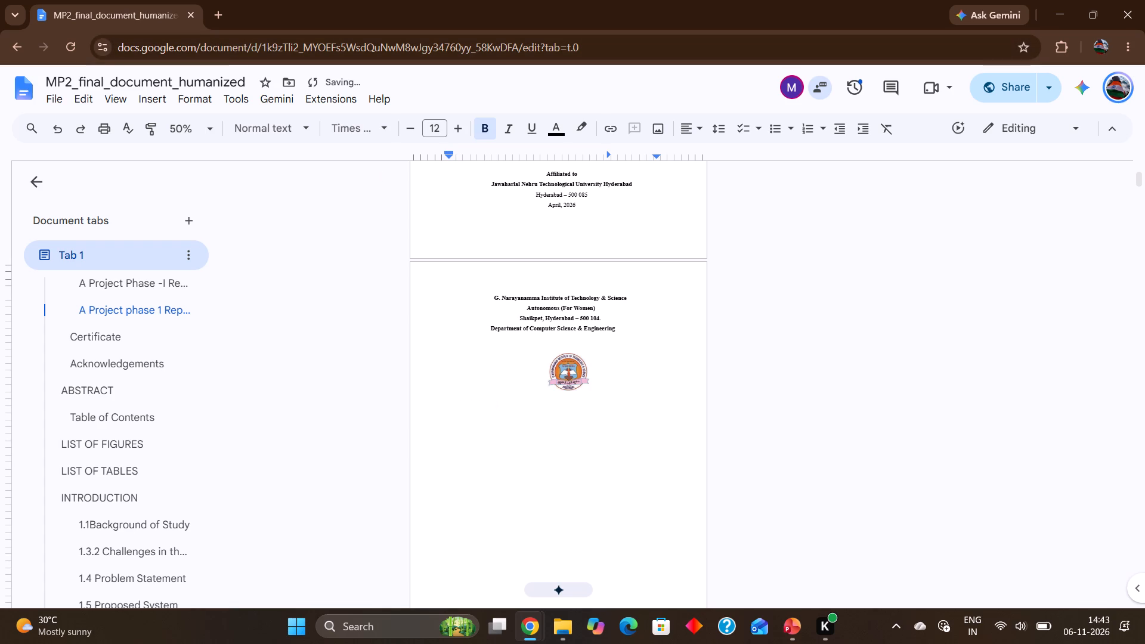
key(space)
Switch to the reference report PDF and copy its certificate page text from the "Certificate" heading through the External Examiner line.
click(1069, 7)
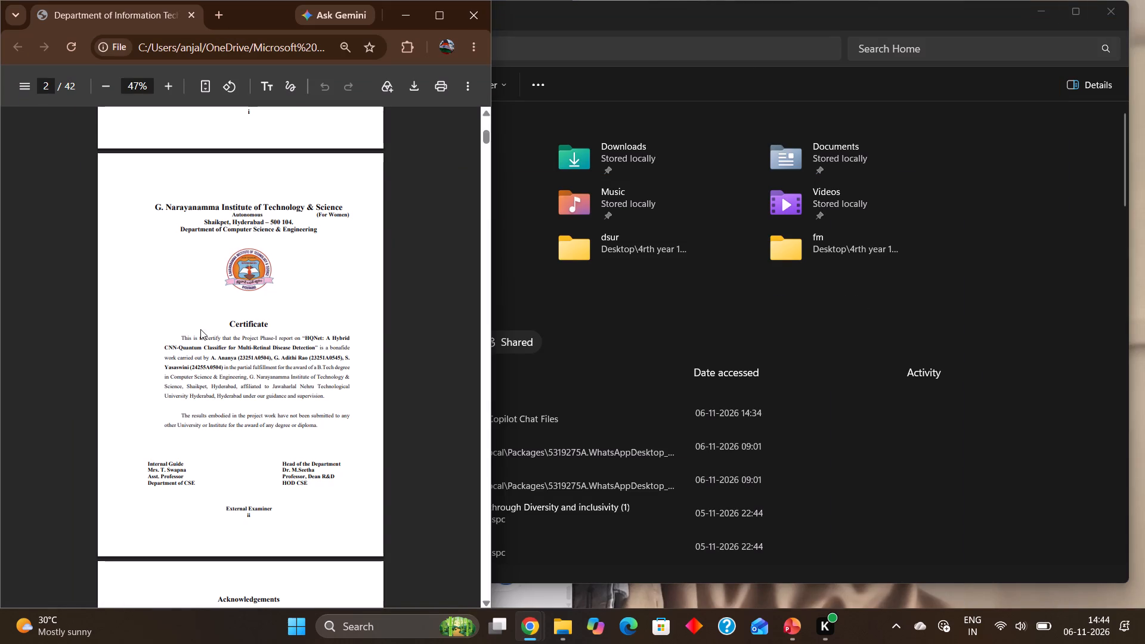
drag(212, 301, 211, 317)
drag(211, 317, 214, 317)
drag(214, 317, 219, 321)
drag(219, 321, 233, 328)
drag(233, 328, 225, 320)
drag(225, 320, 282, 407)
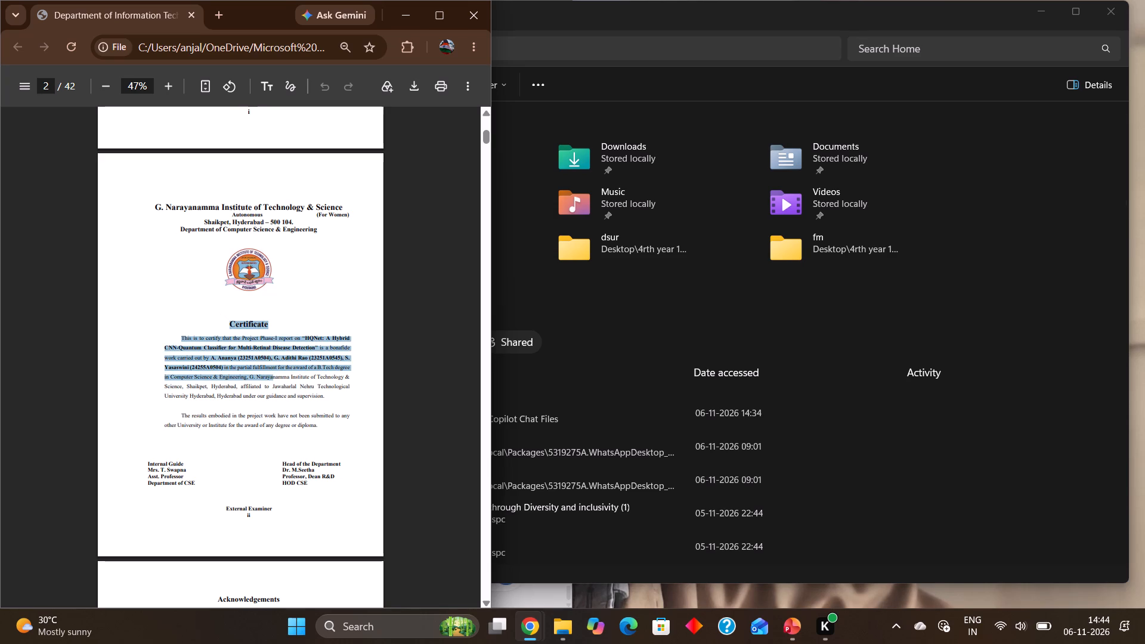
drag(282, 407, 261, 545)
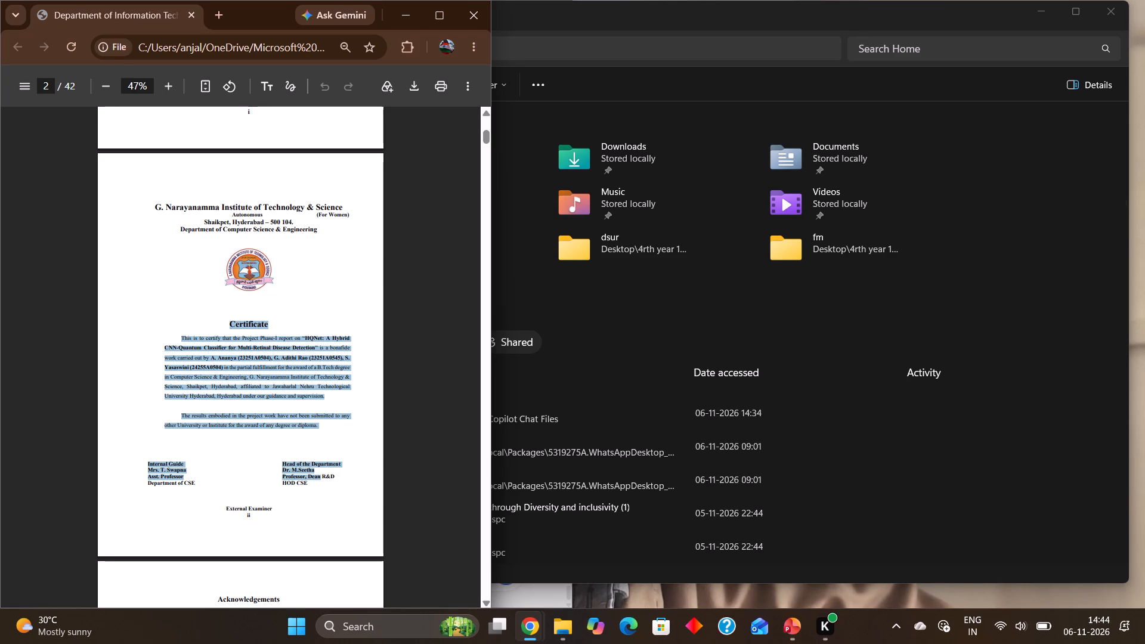
drag(261, 545, 271, 499)
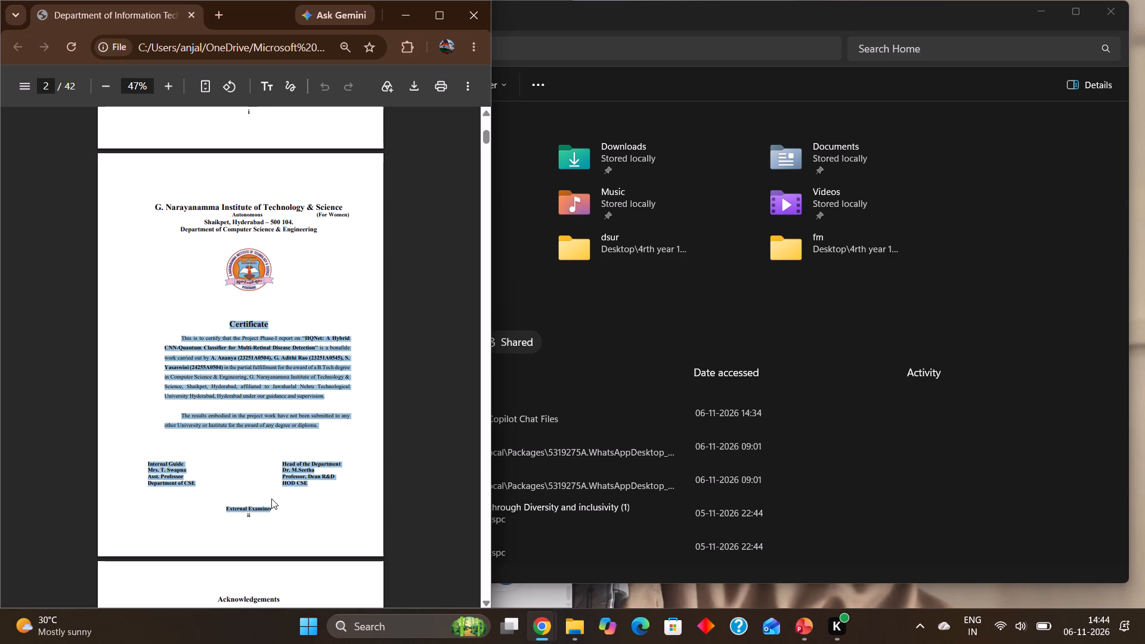
key(ctrl+c)
Return to the MP2_final_document_humanized document and paste the copied certificate text below the Certificate page's logo.
click(408, 16)
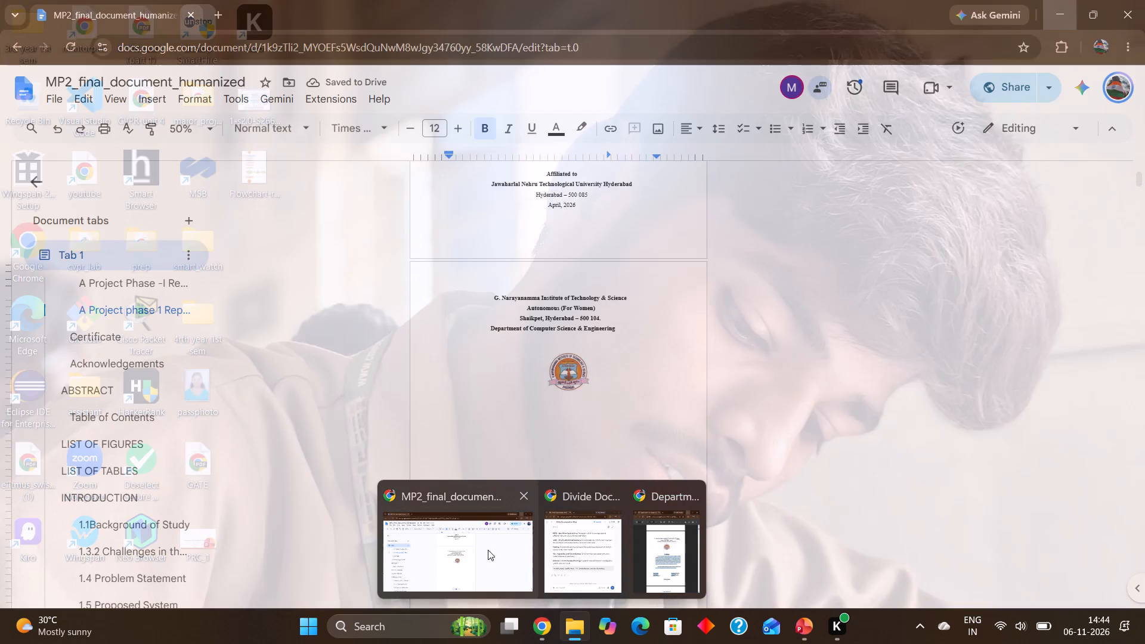
click(484, 552)
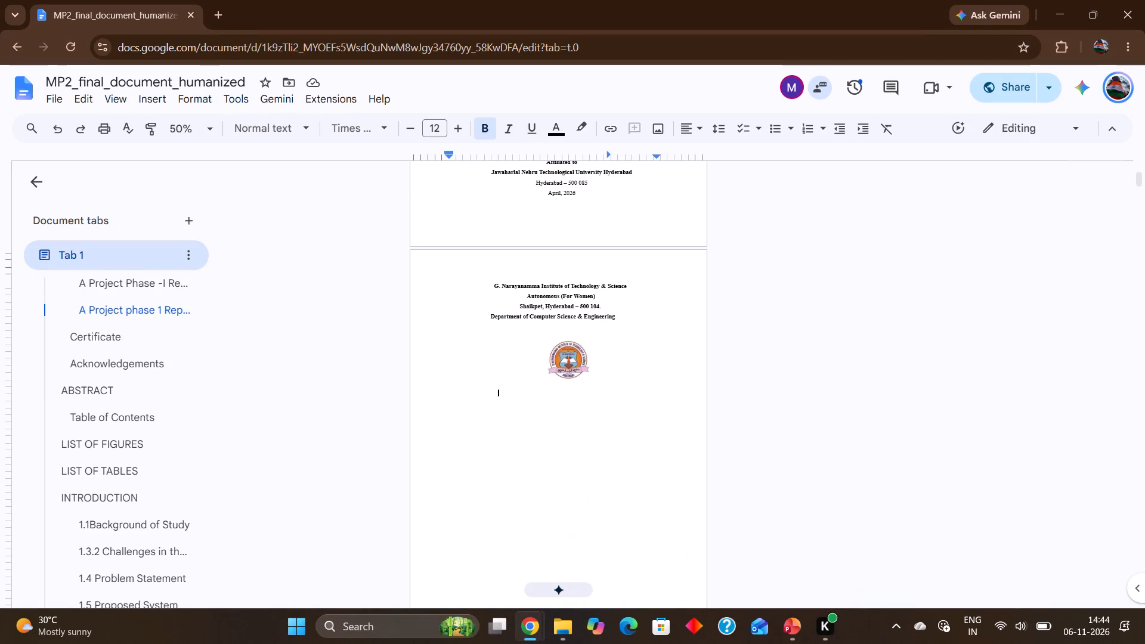
key(ctrl+plus)
key(ctrl+plus)
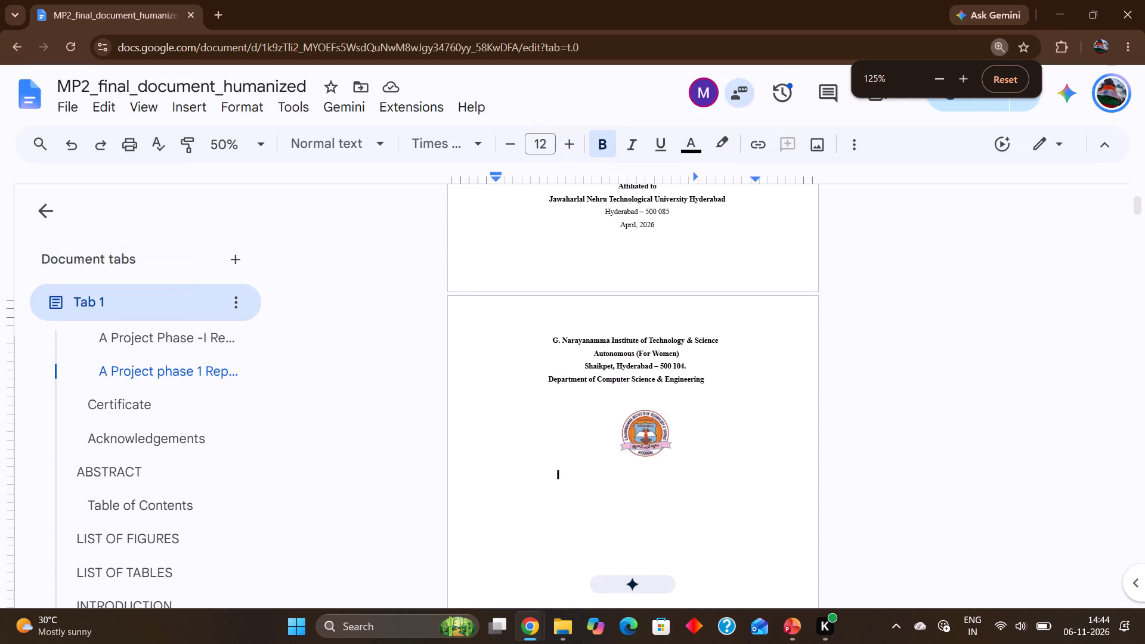
key(ctrl+plus)
scroll(531, 447, right, 1)
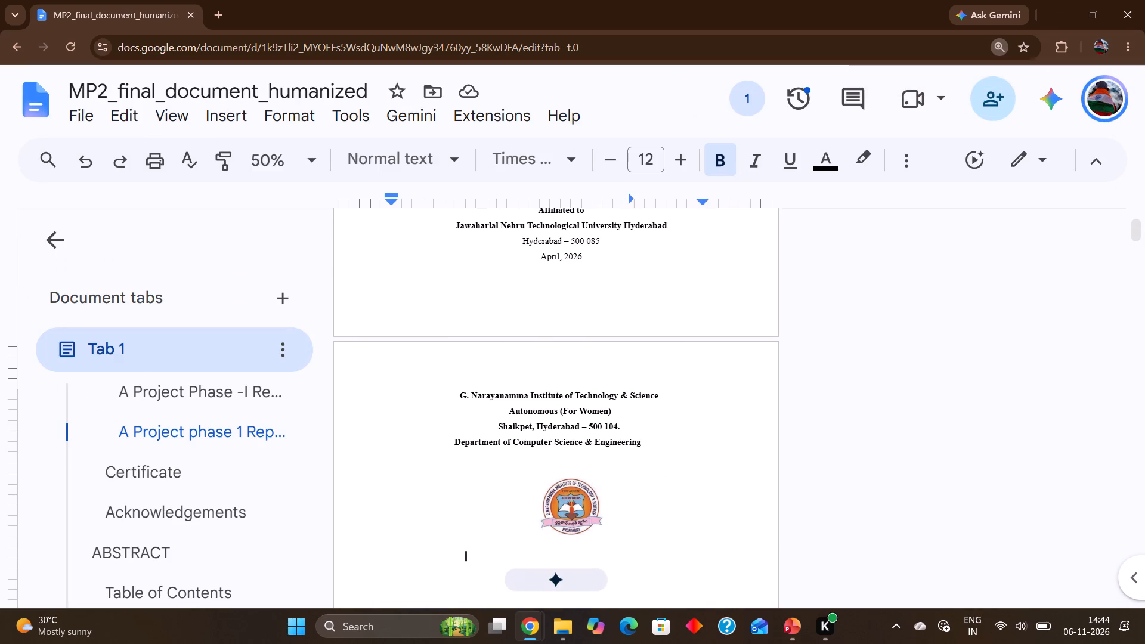
key(ctrl+asterisk)
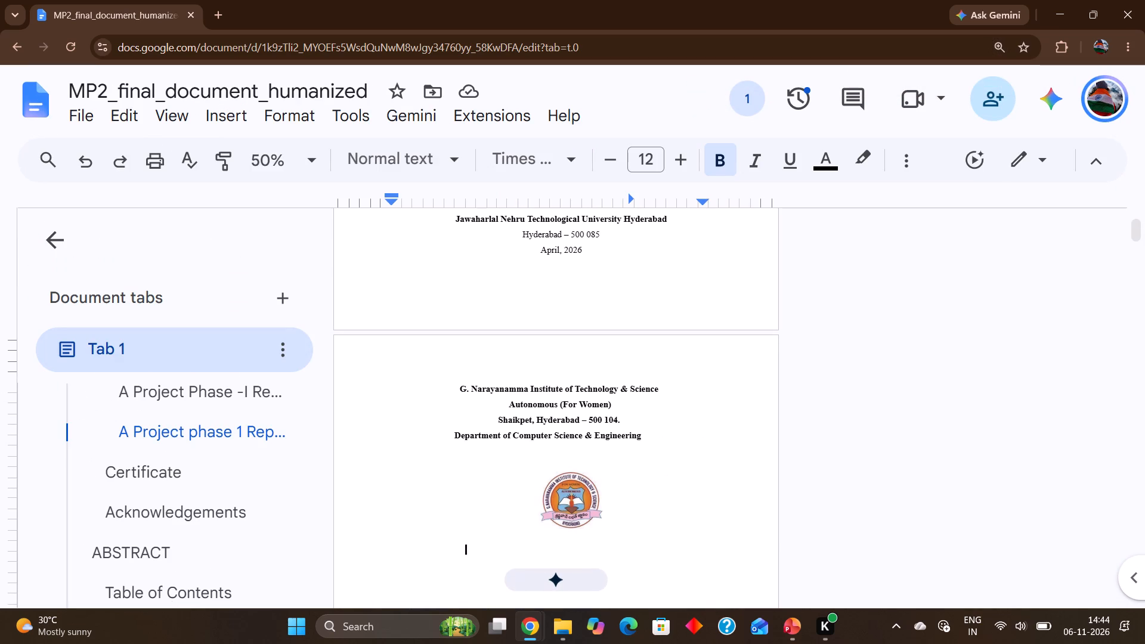
key(ctrl+minus)
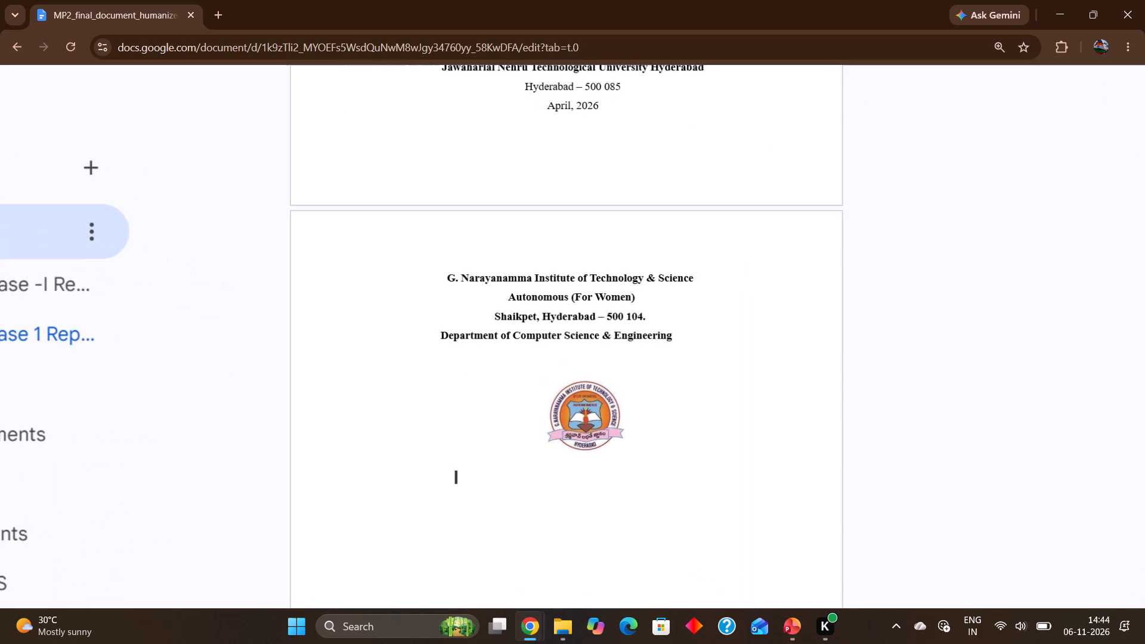
scroll(531, 447, right, 2)
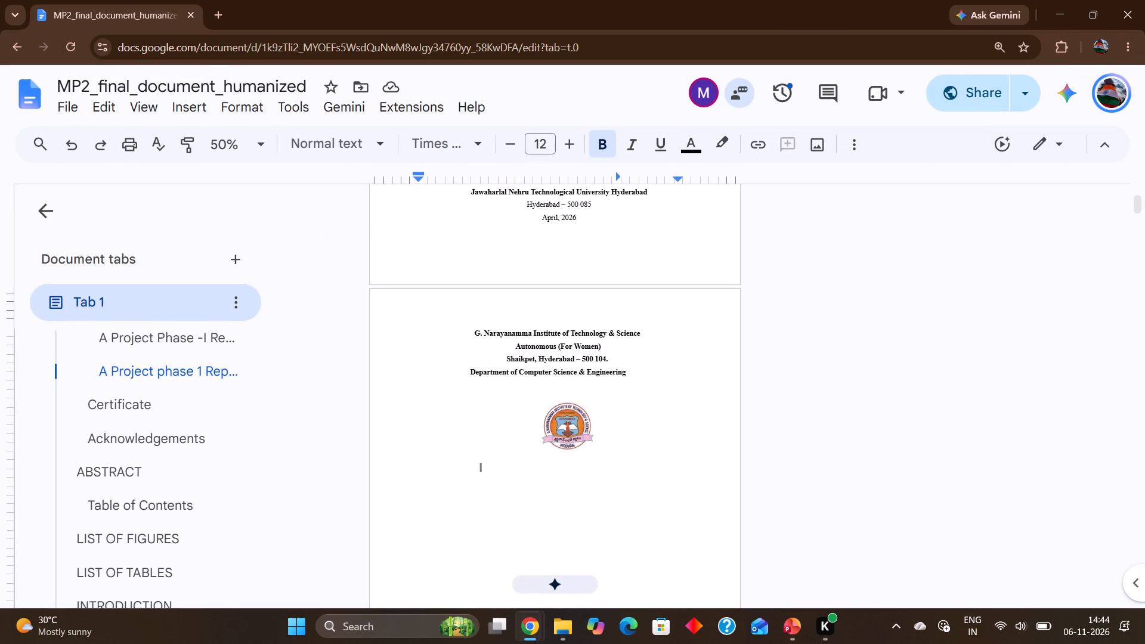
key(ctrl+v)
Put "Certificate" on its own line and indent the "This is to certify" paragraph below it with ten spaces.
scroll(529, 473, down, 1)
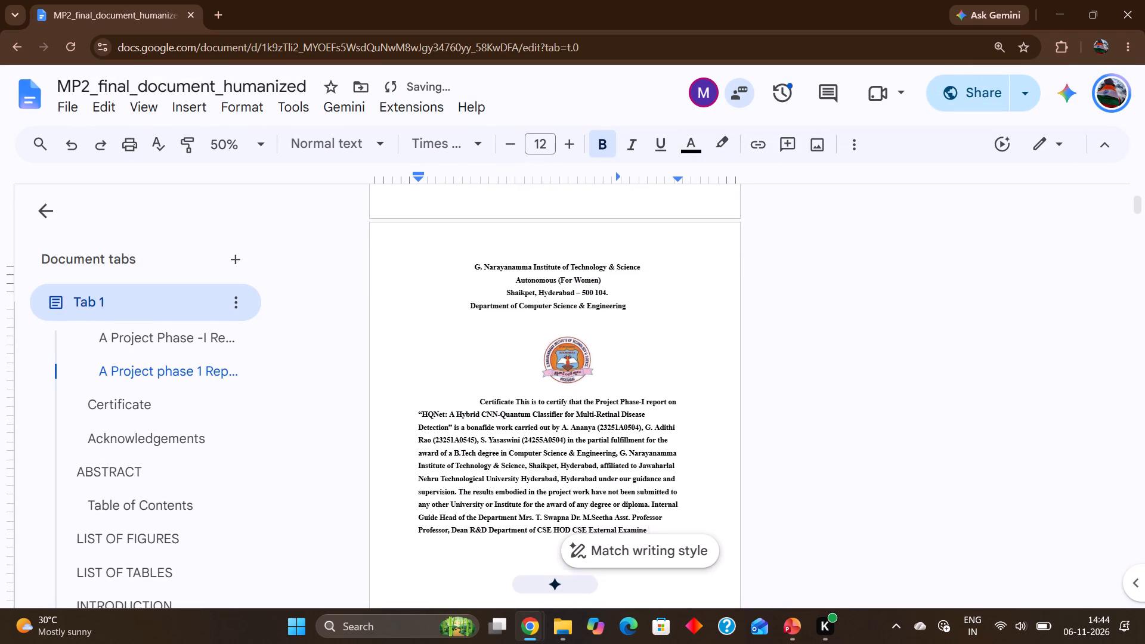
scroll(529, 473, down, 1)
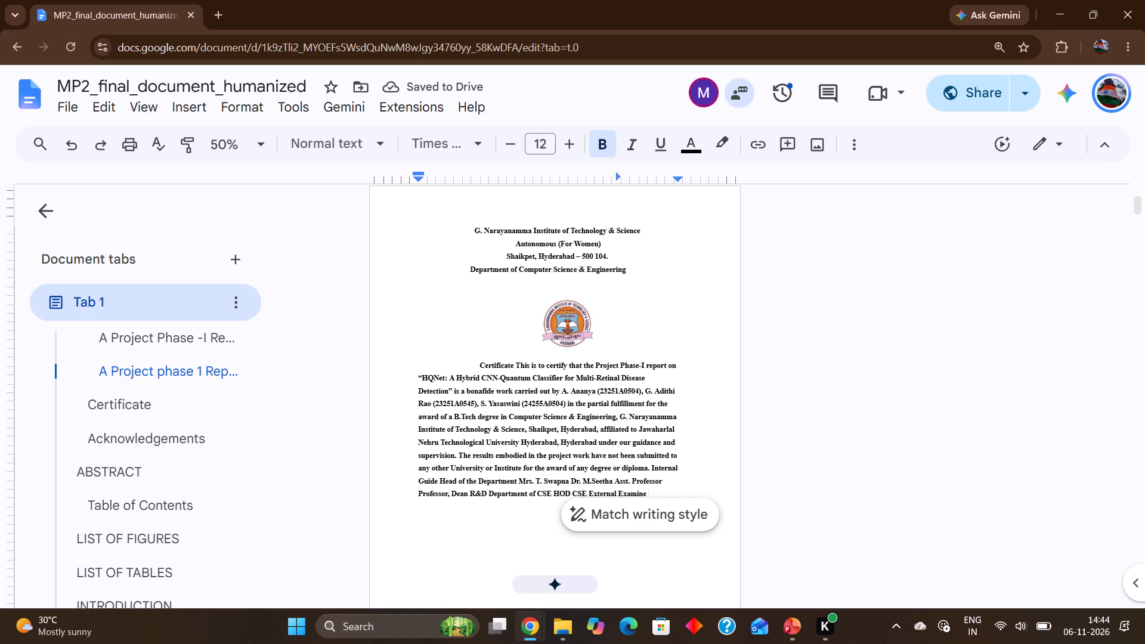
click(516, 366)
key(Return)
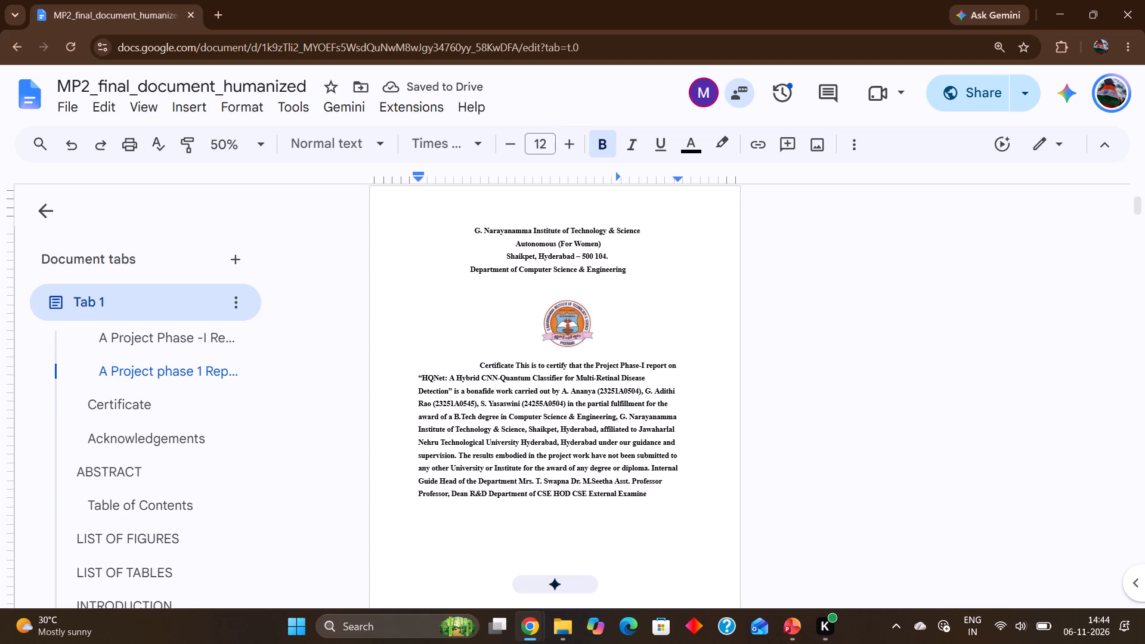
key(Tab)
key(BackSpace)
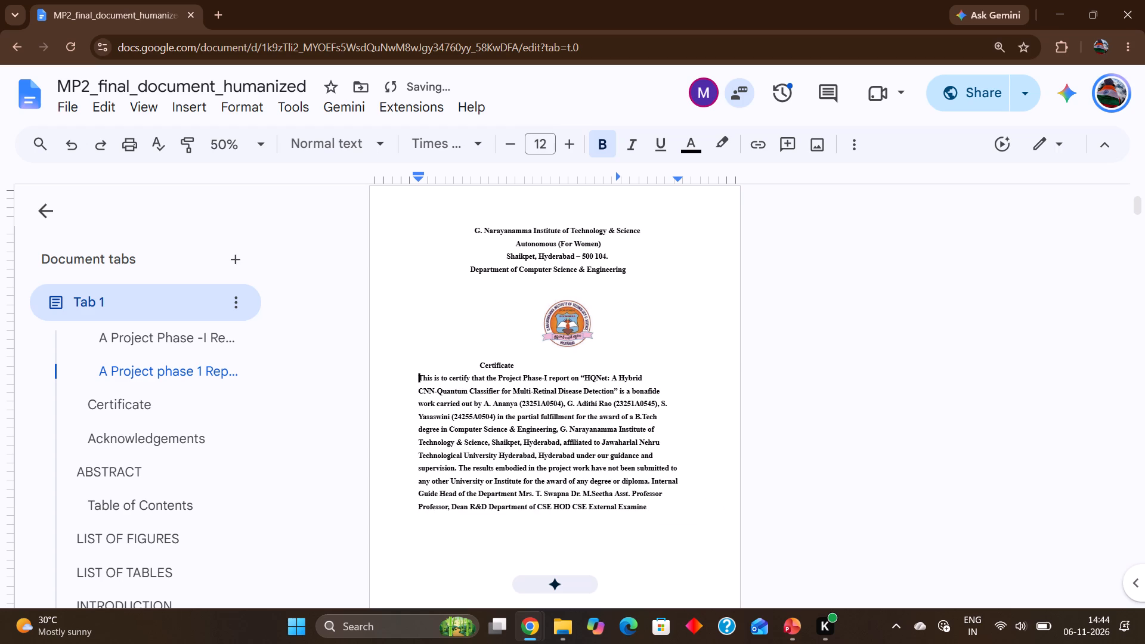
key(space)
key(space)
key(space)
key(space)
key(space)
key(space)
key(space)
key(space)
key(space)
key(space)
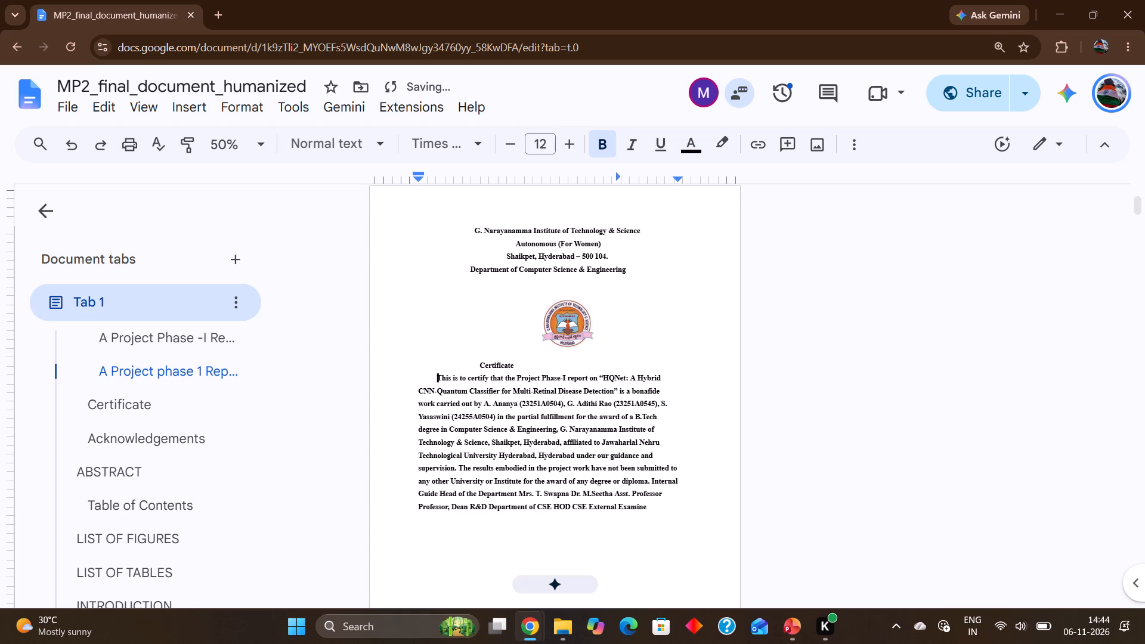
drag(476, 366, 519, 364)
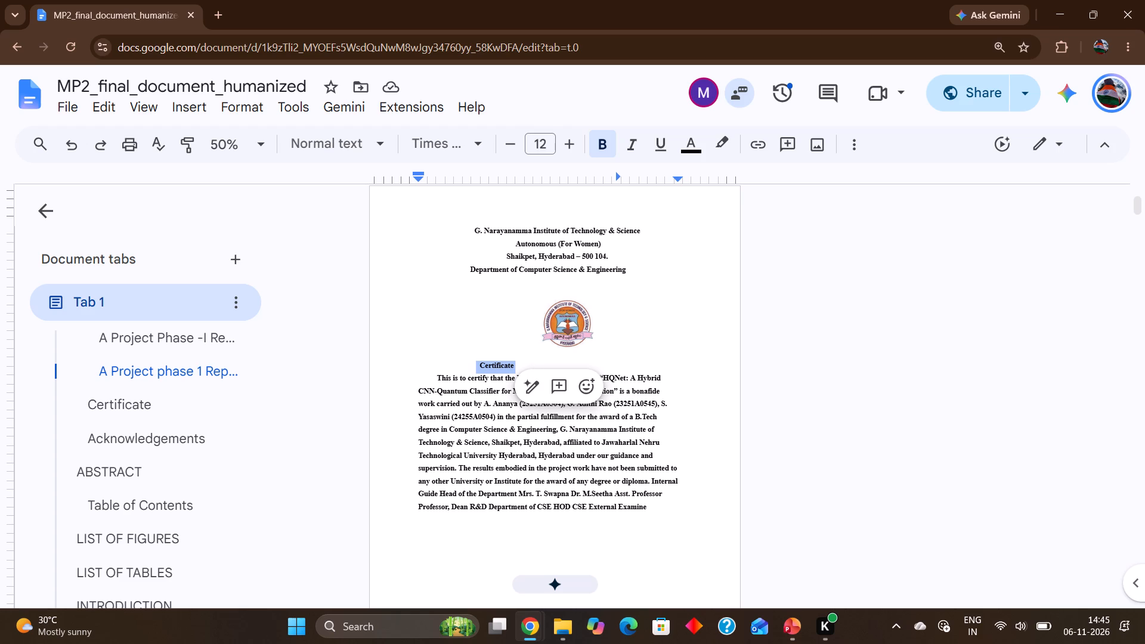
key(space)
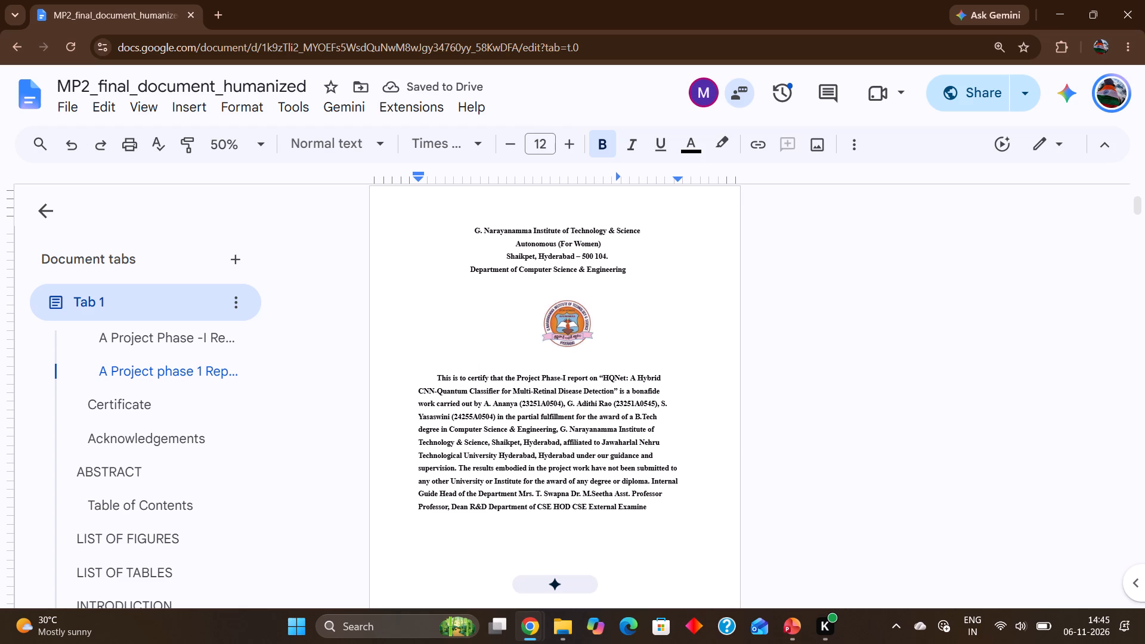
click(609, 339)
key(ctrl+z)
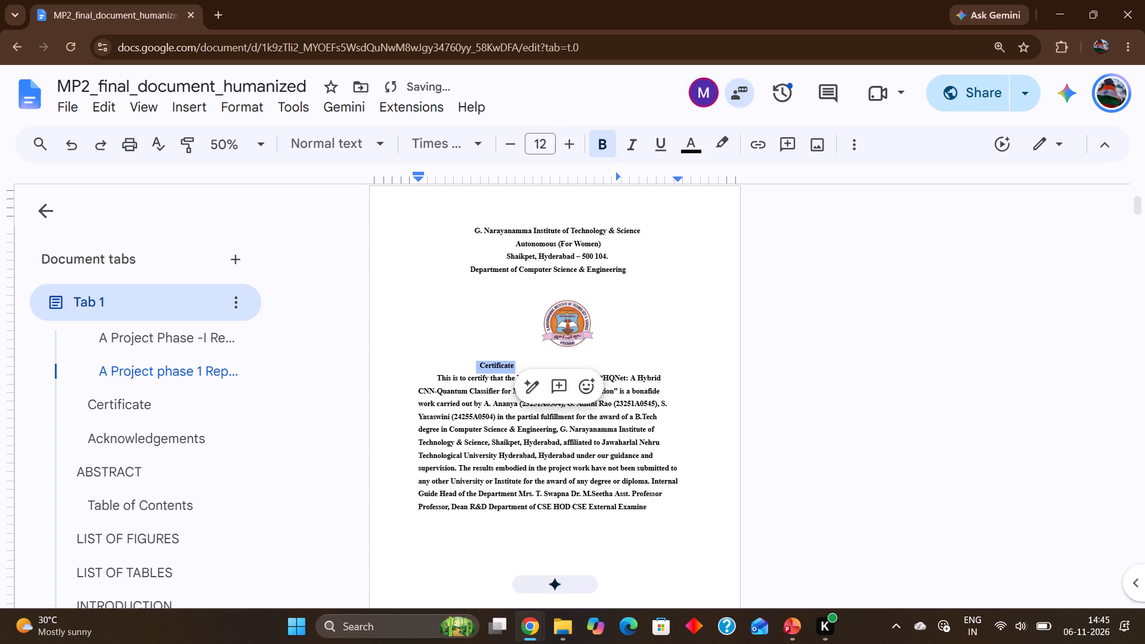
Move the "Certificate" heading onto a fresh line below the institute logo, indented with 20 spaces.
key(ctrl+x)
click(609, 339)
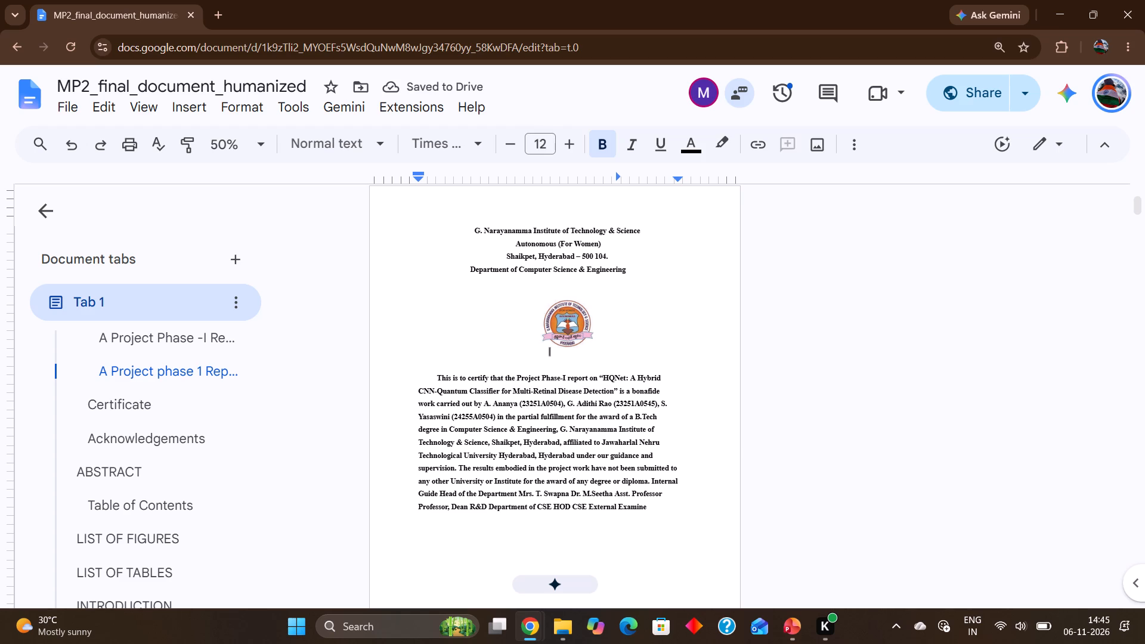
key(BackSpace)
key(BackSpace)
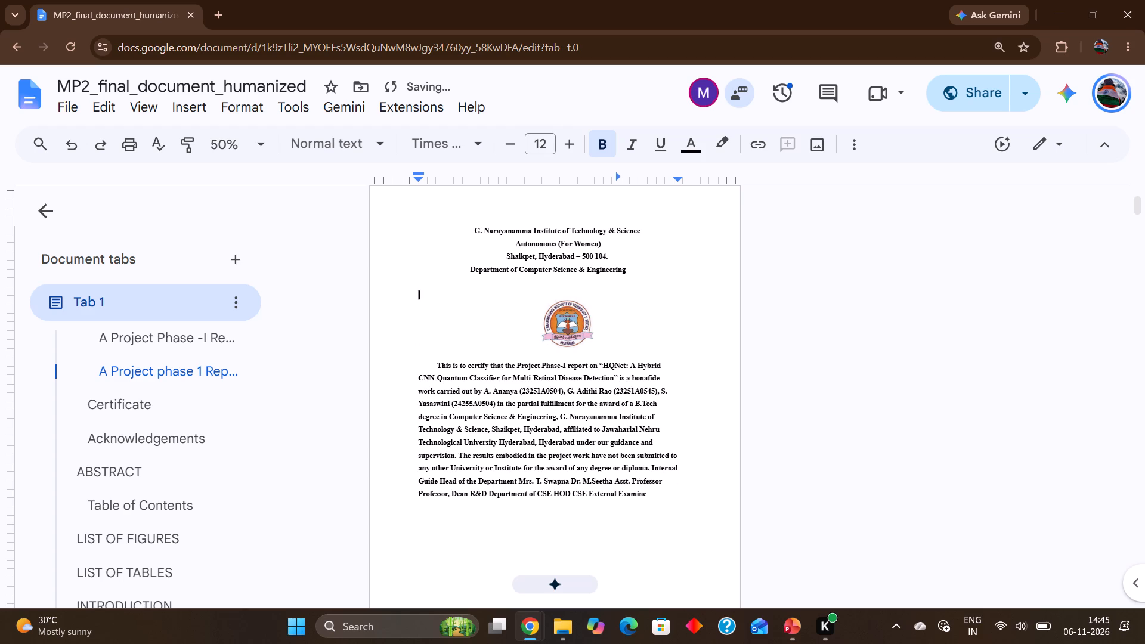
key(Return)
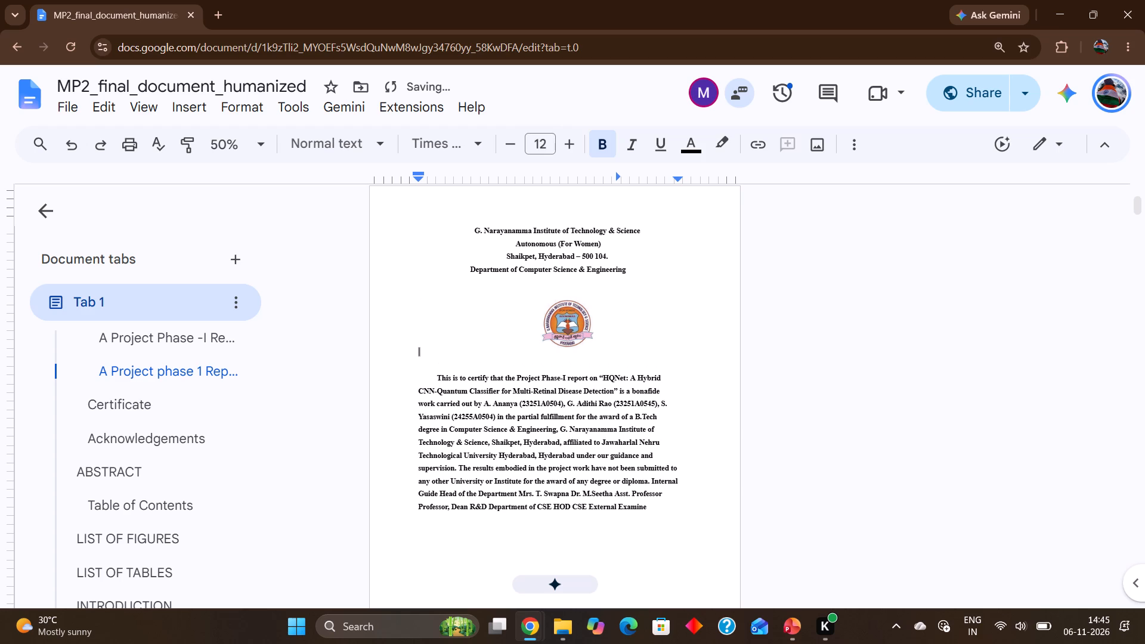
click(614, 348)
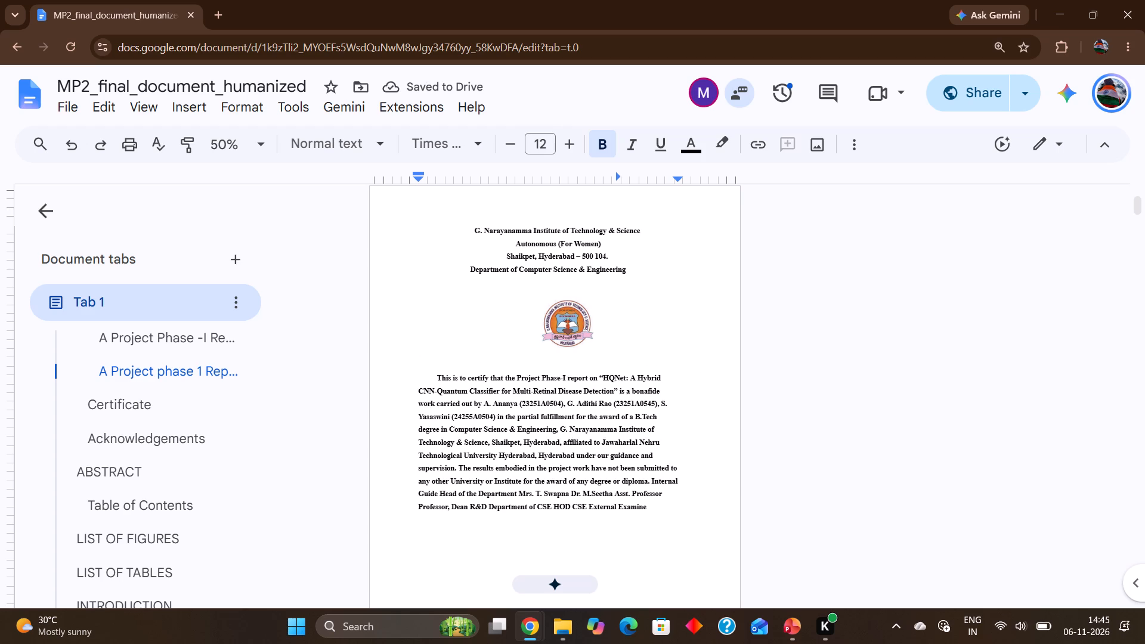
click(604, 333)
click(603, 348)
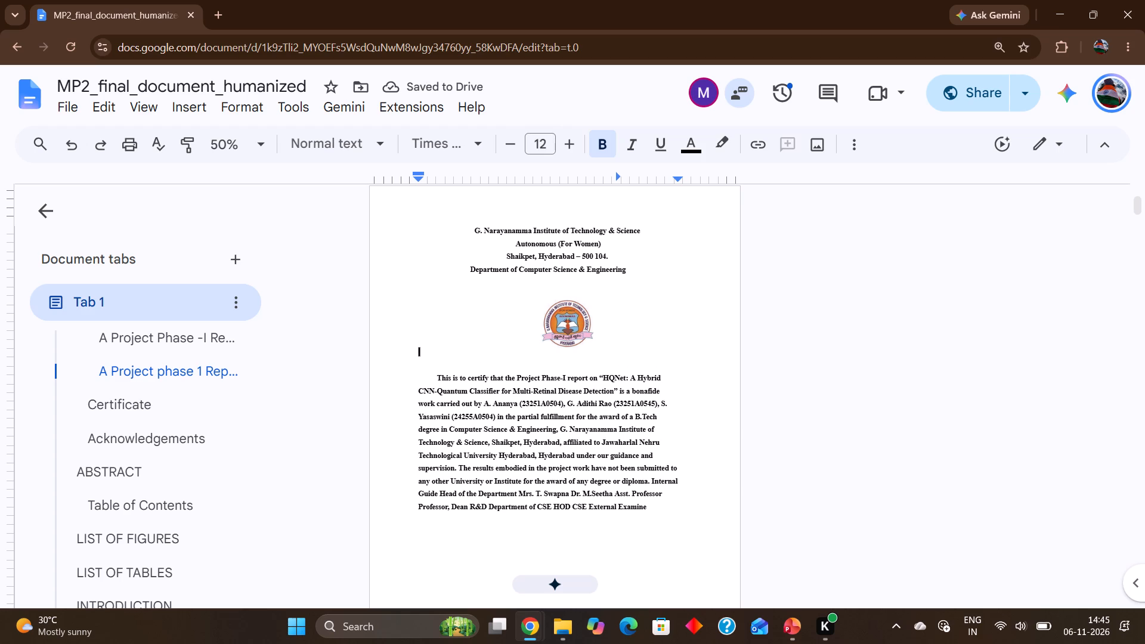
click(593, 346)
click(621, 342)
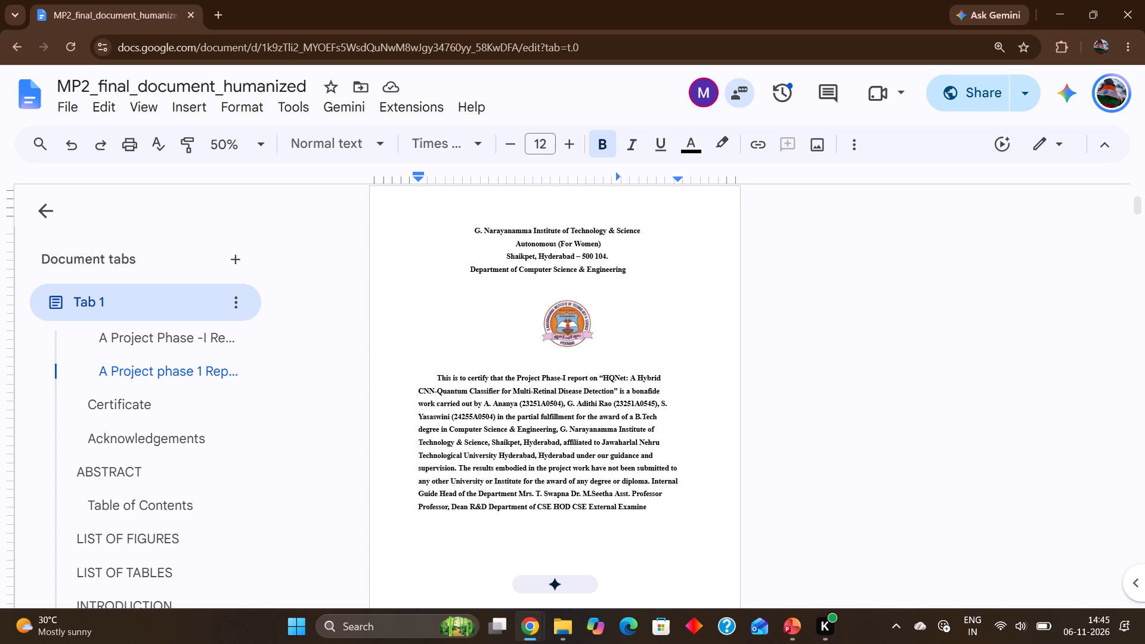
click(621, 342)
key(Return)
key(space)
key(space)
key(space)
key(space)
key(space)
key(space)
key(space)
key(space)
key(space)
key(space)
key(space)
key(space)
key(space)
key(space)
key(space)
key(space)
key(space)
key(space)
key(space)
key(space)
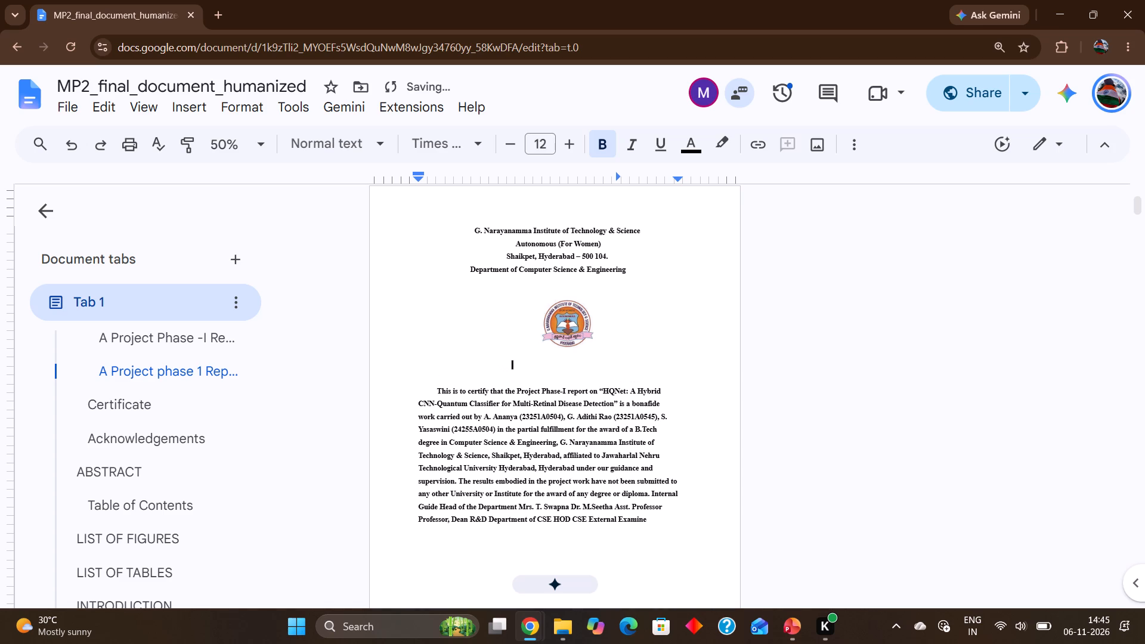
key(ctrl+v)
Add 20 more spaces before the "Certificate" heading so it sits centred beneath the logo.
key(Left)
key(Left)
key(Left)
key(Left)
key(Left)
key(Left)
key(Left)
key(Left)
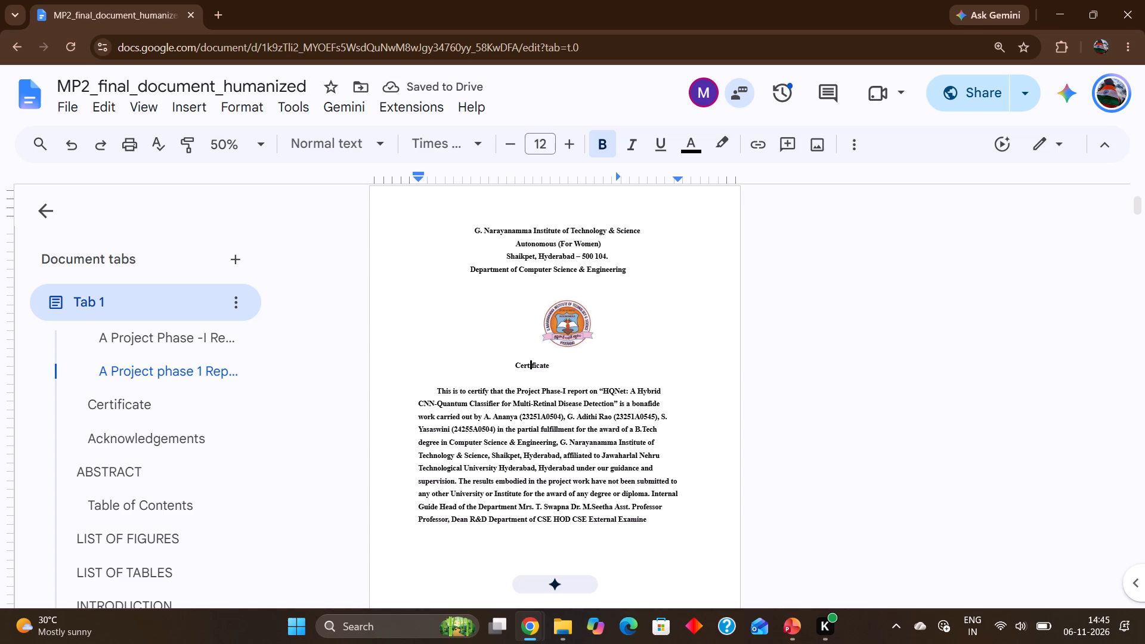
key(Left)
key(Left)
key(Left)
key(Left)
key(space)
key(space)
key(space)
key(space)
key(space)
key(space)
key(space)
key(space)
key(space)
key(space)
key(space)
key(space)
key(space)
key(space)
key(space)
key(space)
key(space)
key(space)
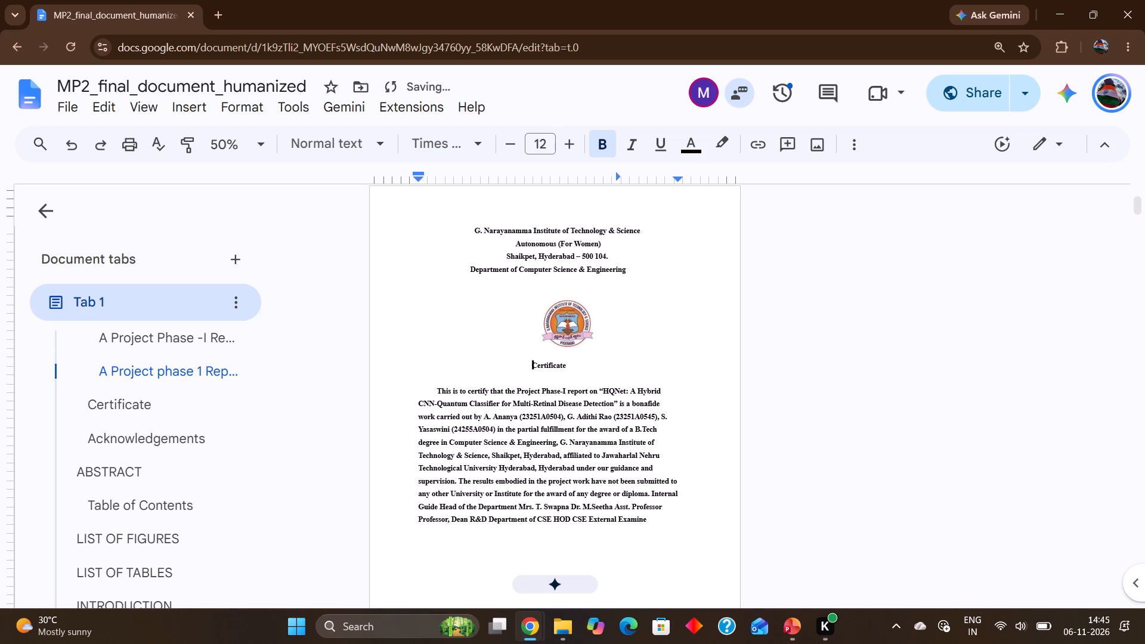
key(space)
key(space)
Remove the bold formatting from the whole "This is to certify" paragraph.
drag(437, 388, 683, 522)
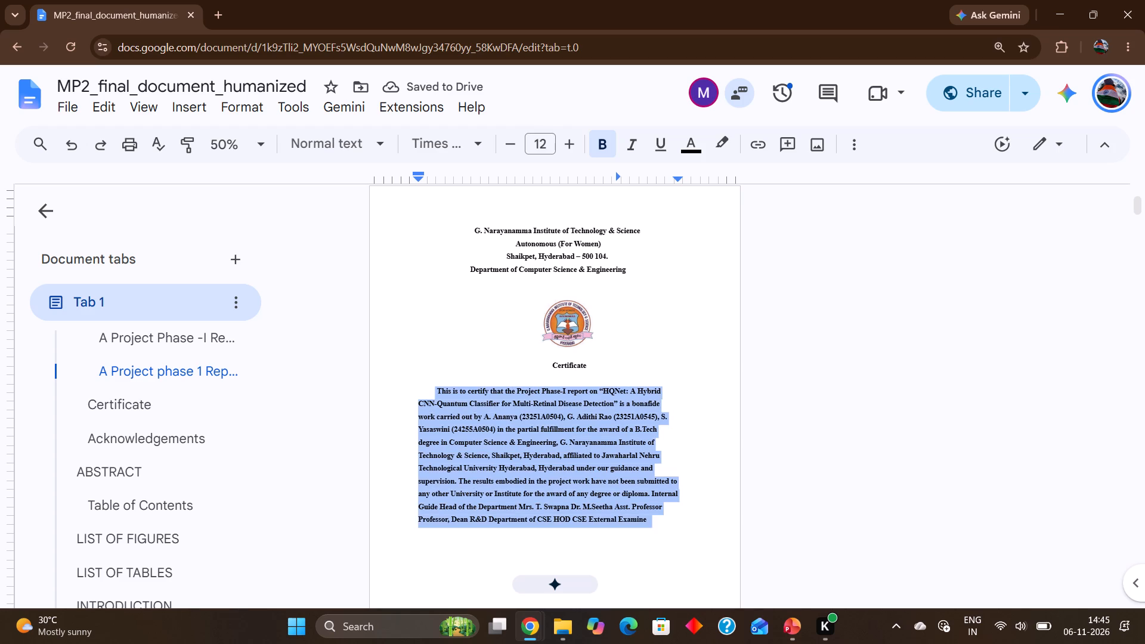
drag(683, 522, 682, 522)
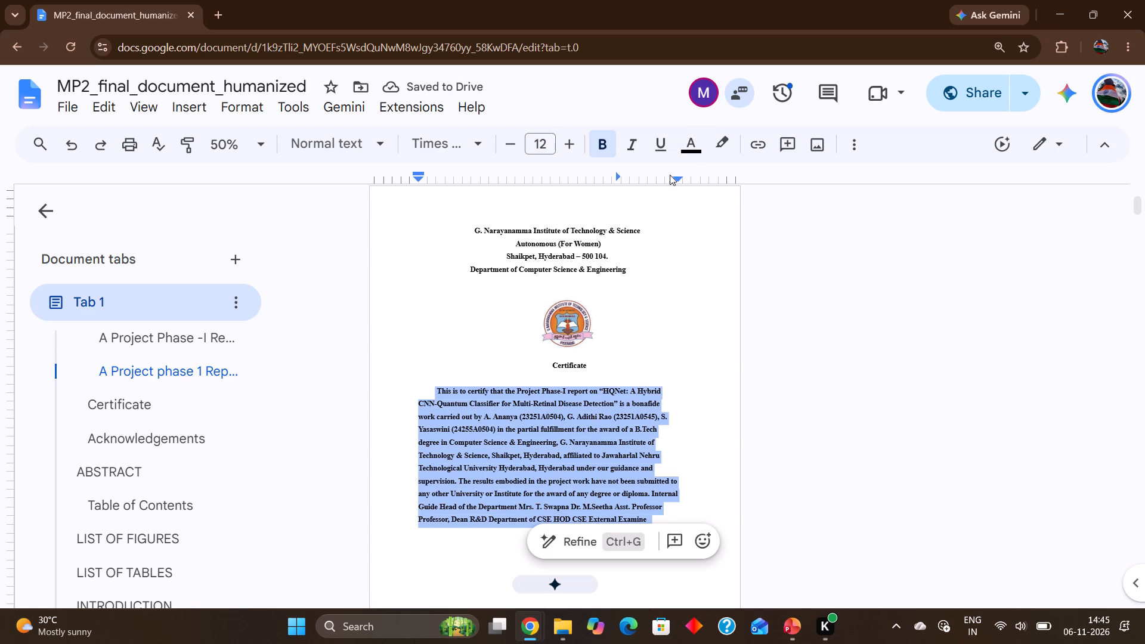
click(607, 141)
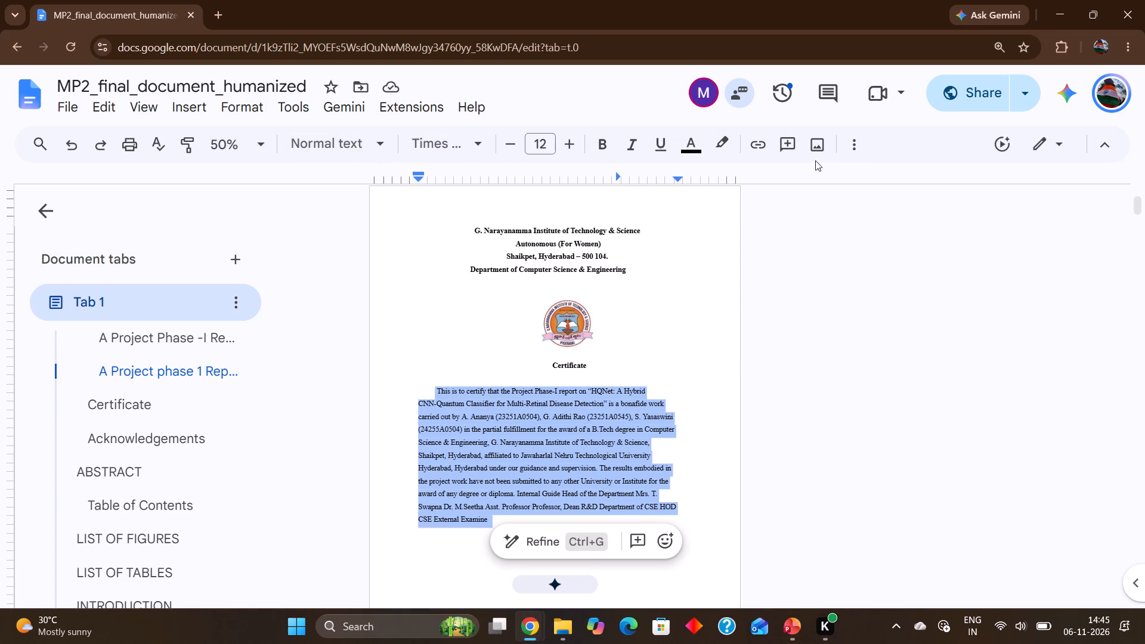
click(732, 151)
click(728, 149)
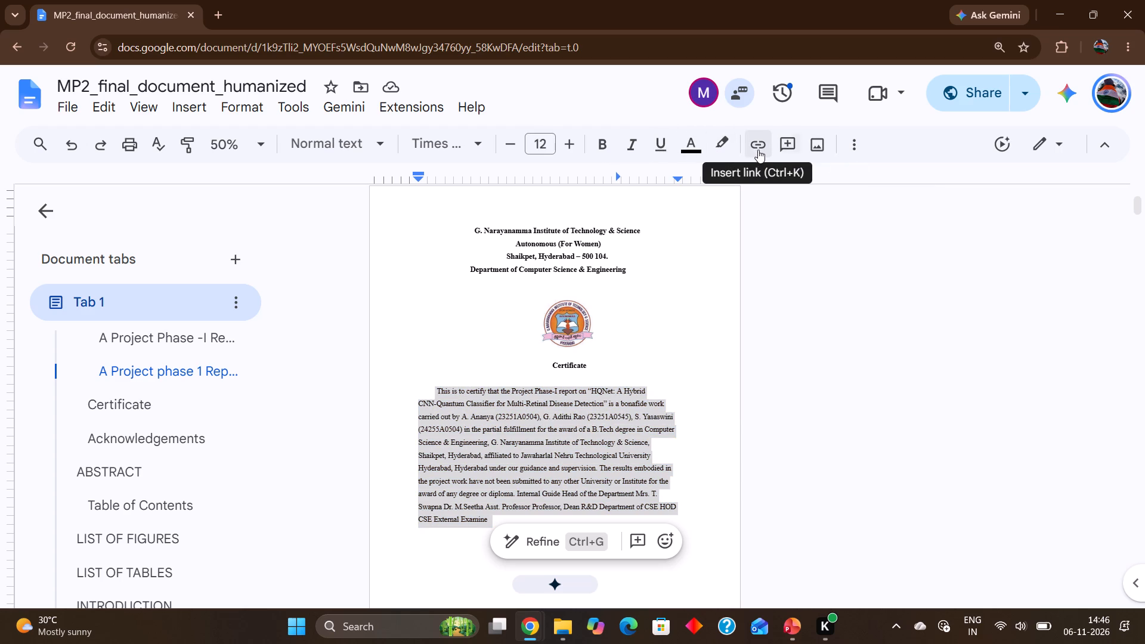
Justify the "This is to certify" paragraph and set its line spacing to 1.5.
click(855, 151)
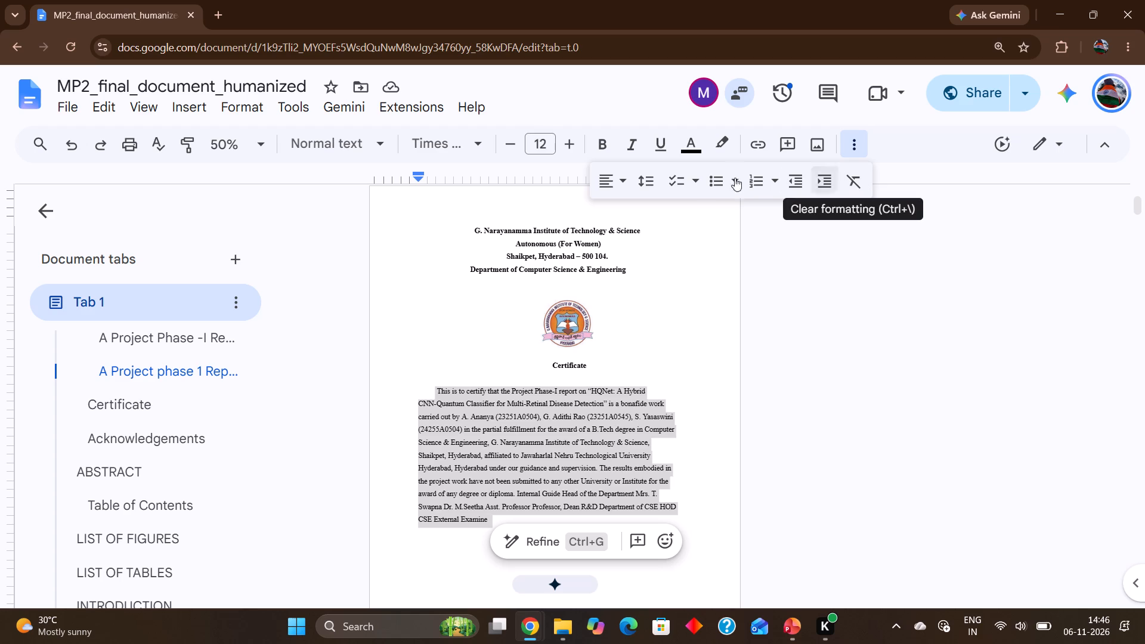
click(615, 180)
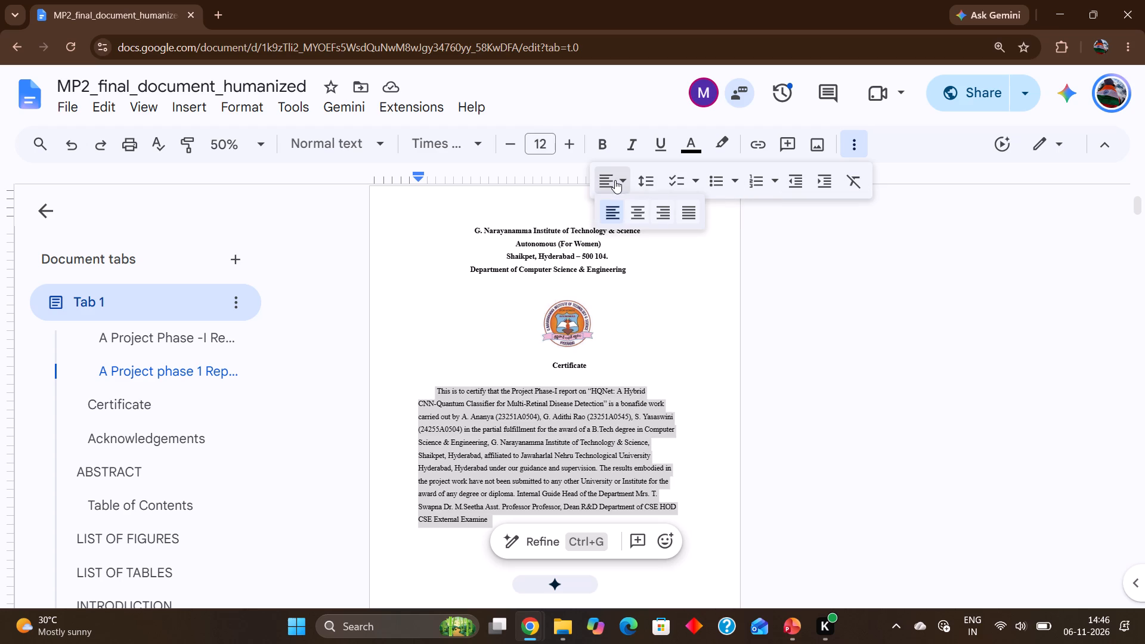
click(683, 216)
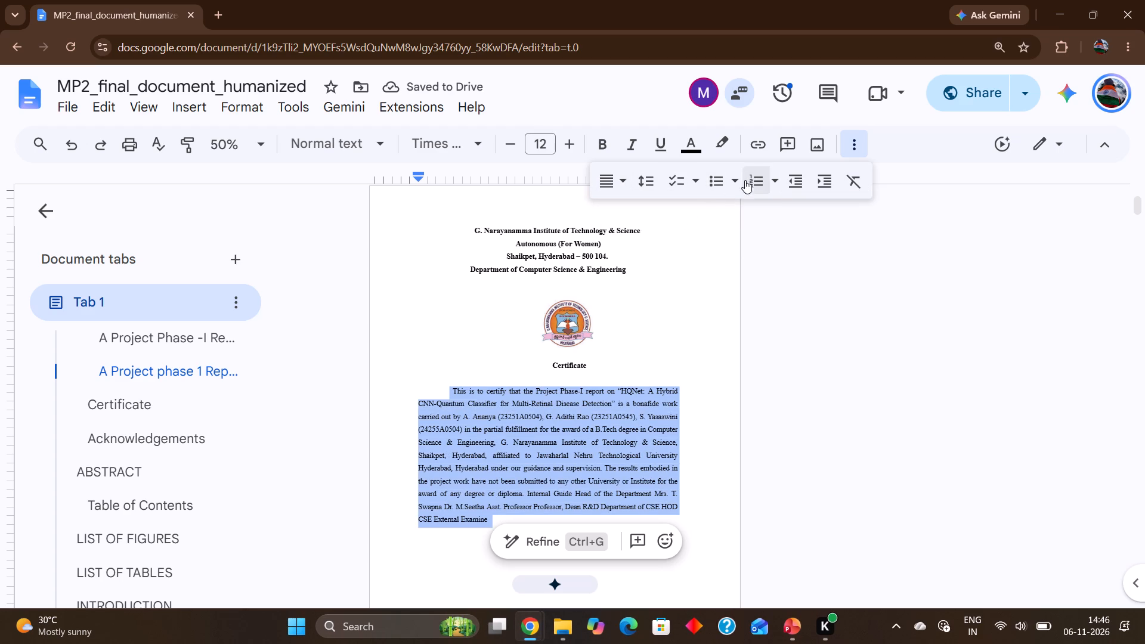
click(652, 179)
click(679, 267)
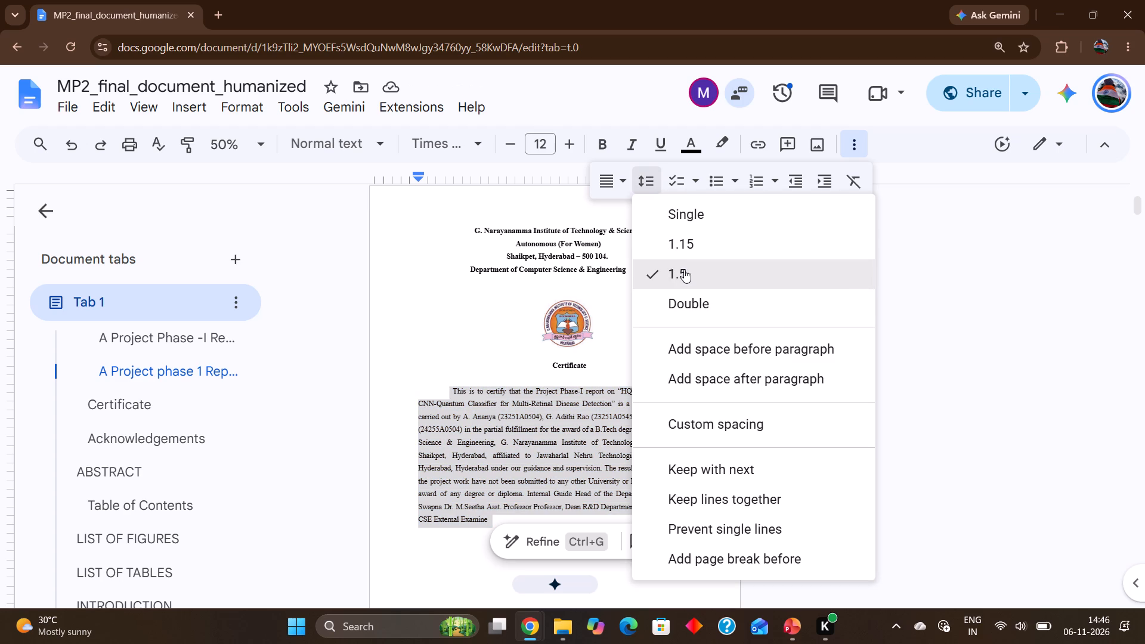
click(684, 270)
click(583, 376)
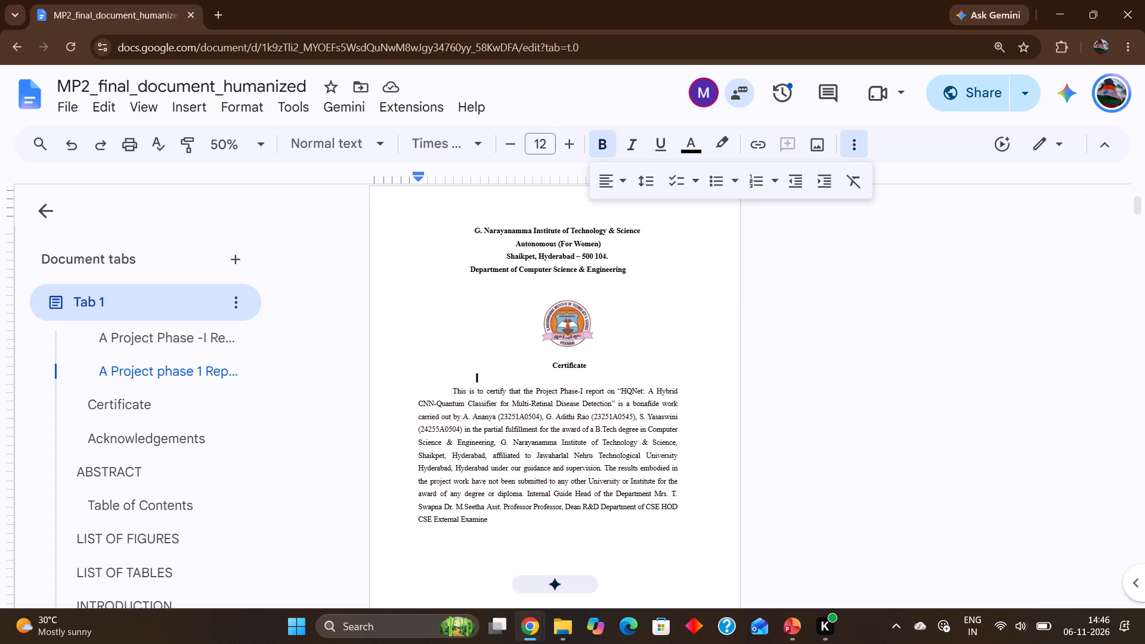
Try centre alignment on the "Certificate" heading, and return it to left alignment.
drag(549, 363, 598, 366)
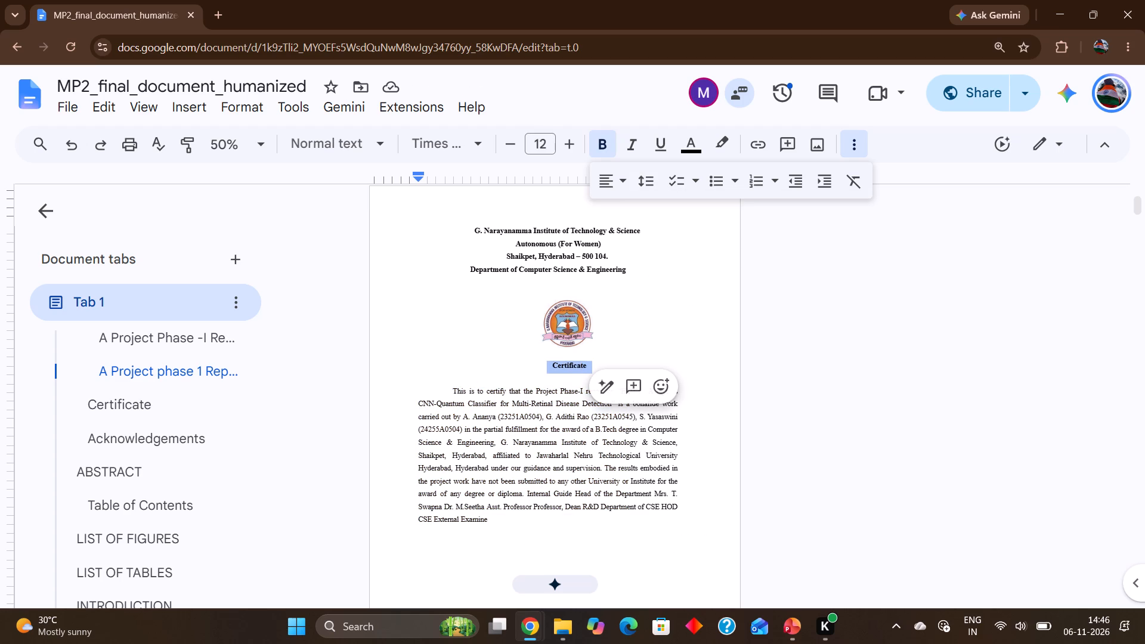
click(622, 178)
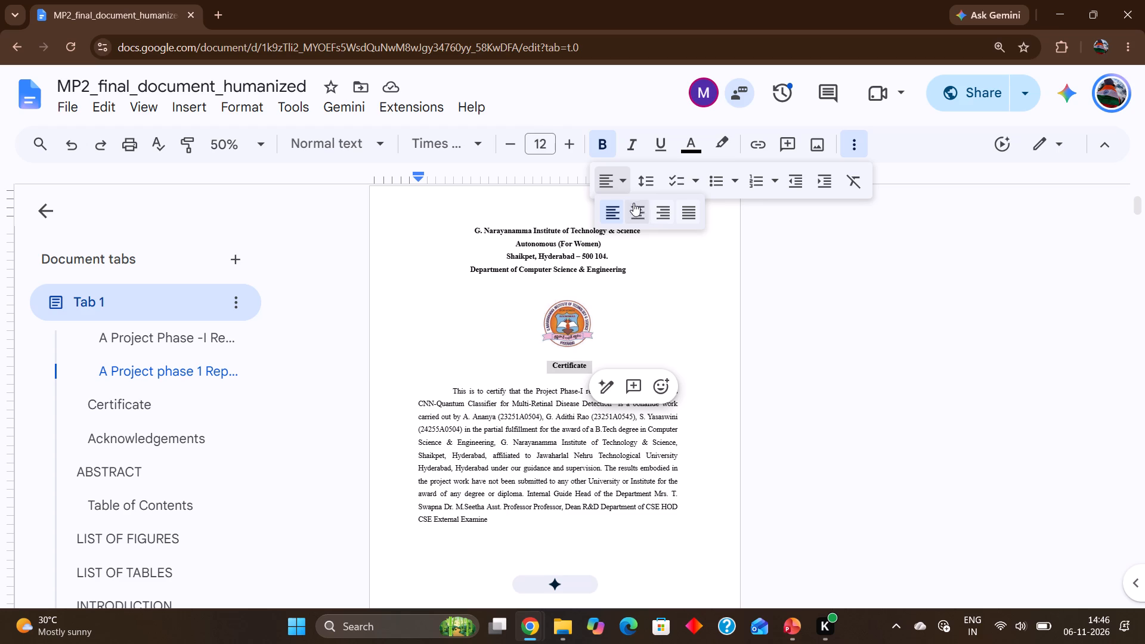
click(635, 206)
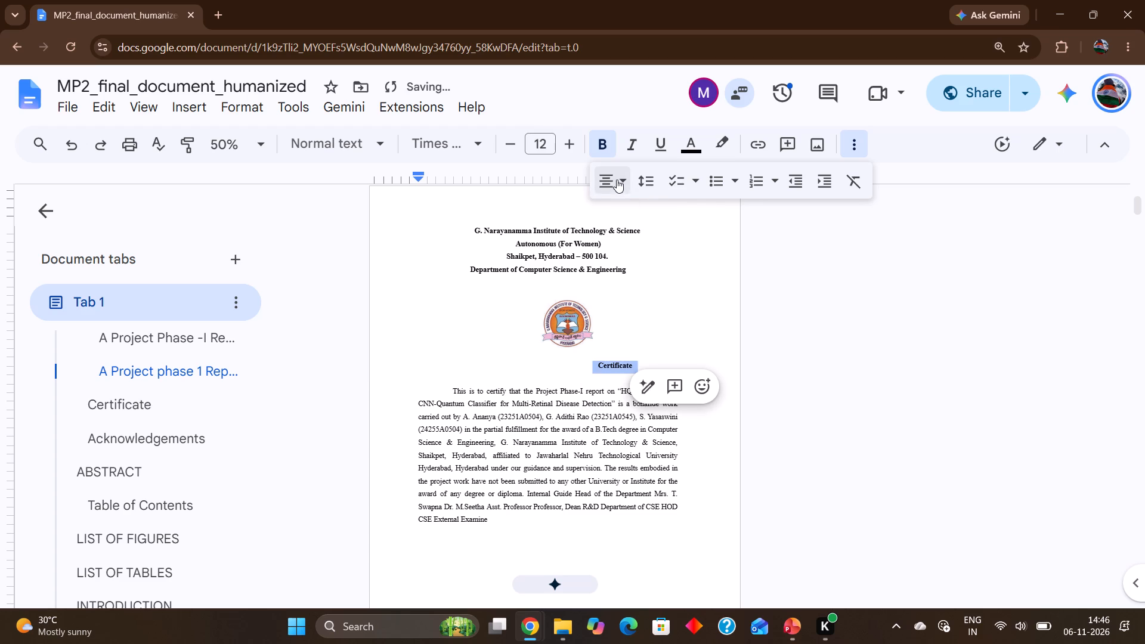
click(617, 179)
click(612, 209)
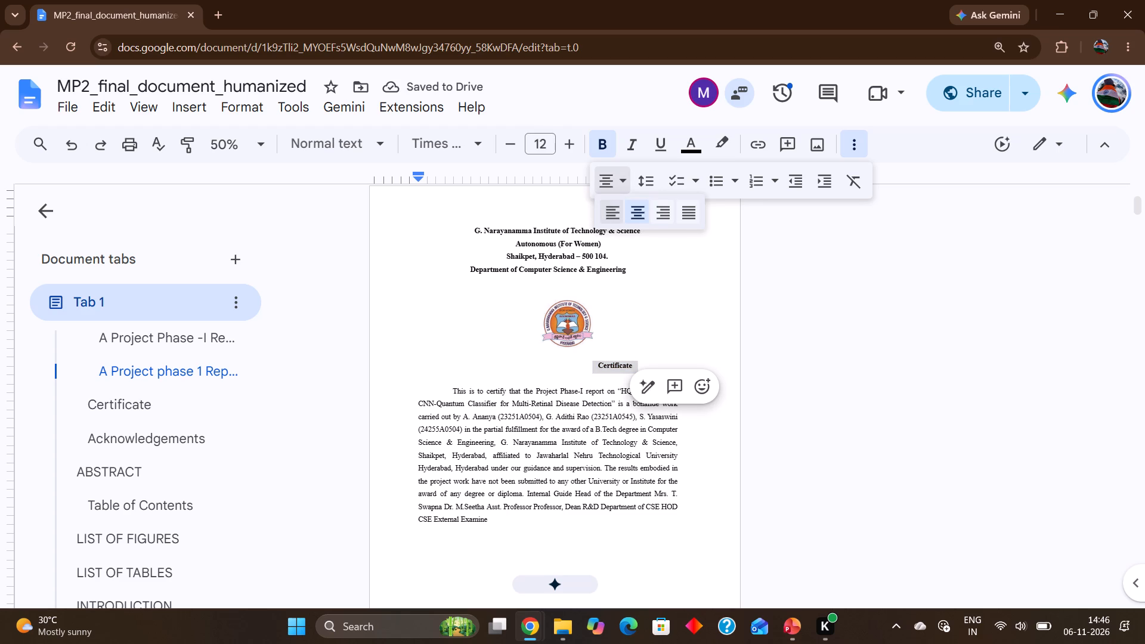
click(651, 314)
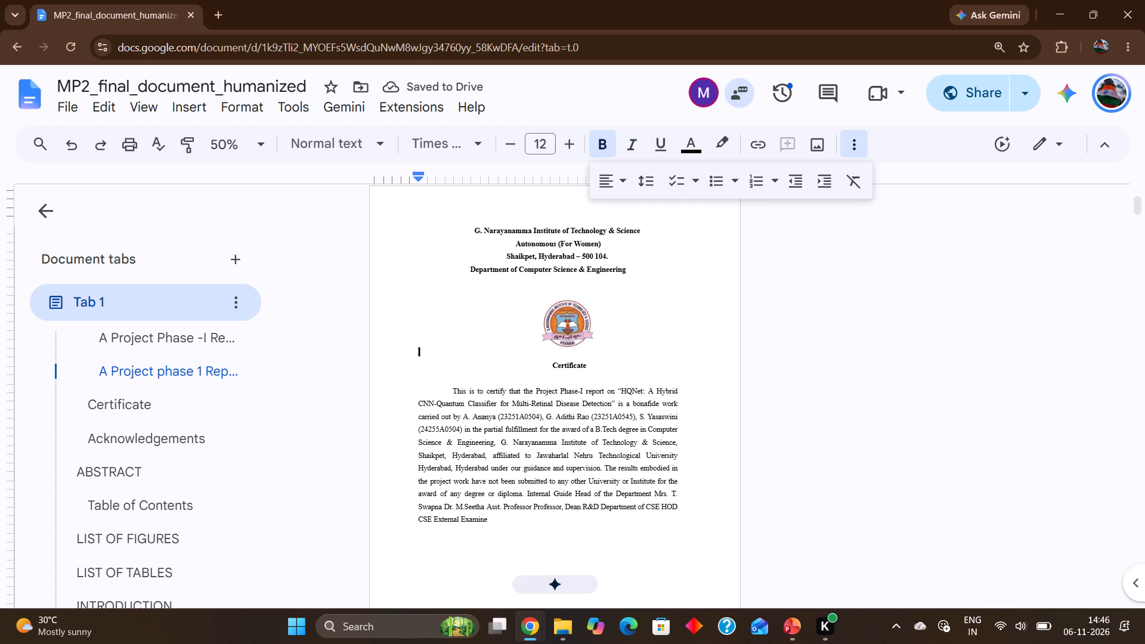
Review the Certificate page's layout from the institute heading and logo down to the External Examiner text.
click(726, 503)
scroll(543, 531, down, 2)
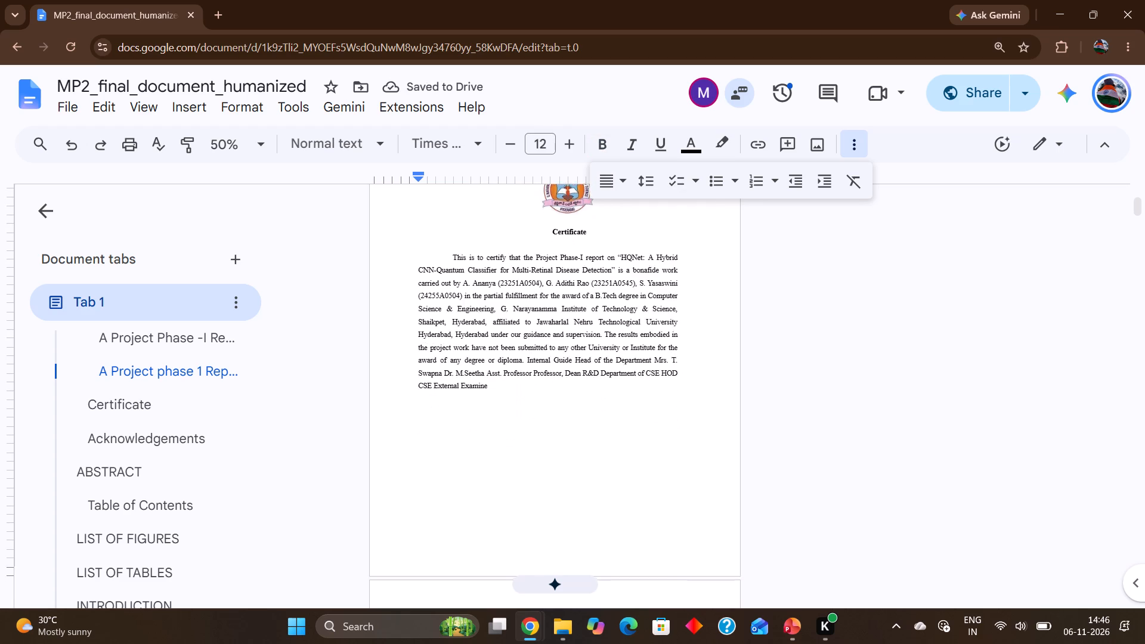
scroll(543, 531, down, 3)
scroll(543, 531, up, 3)
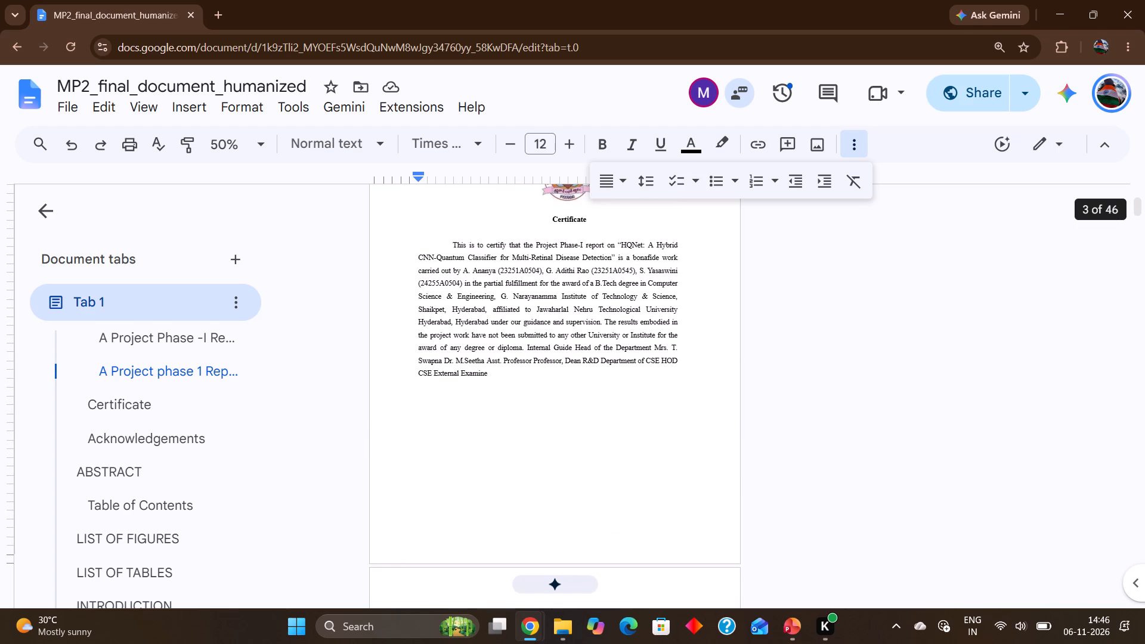
scroll(543, 531, up, 1)
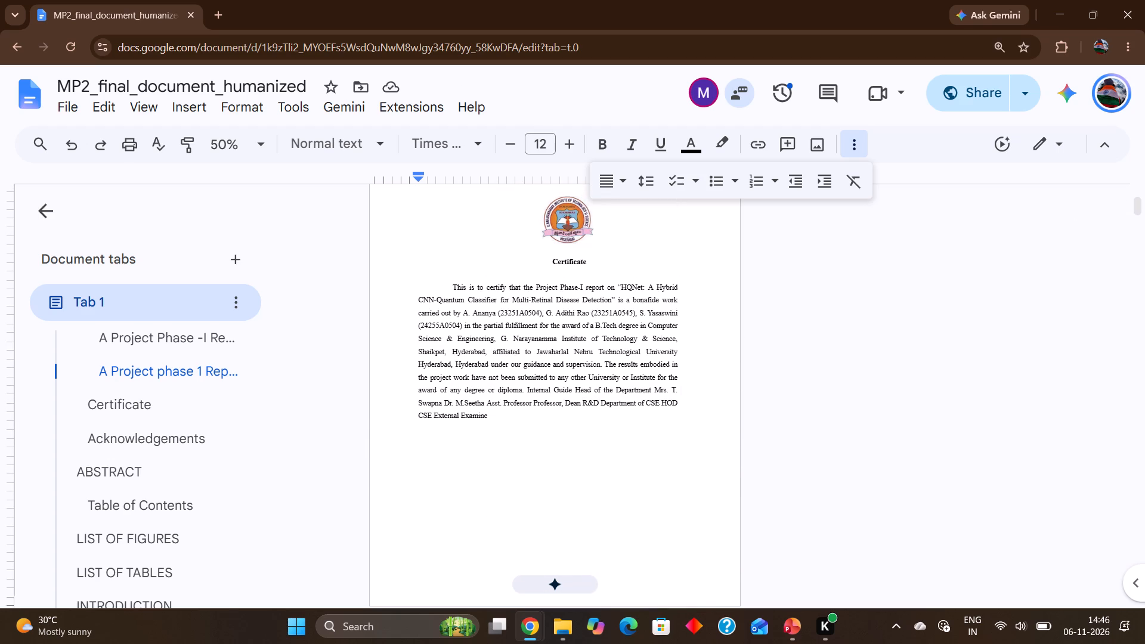
scroll(582, 370, up, 1)
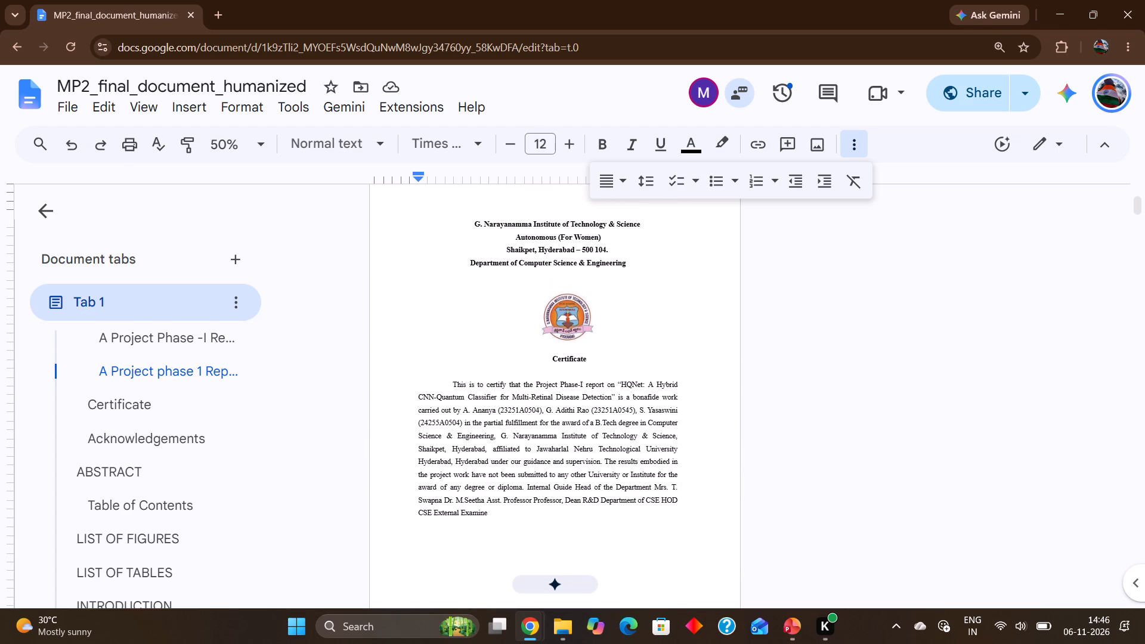
scroll(597, 352, up, 1)
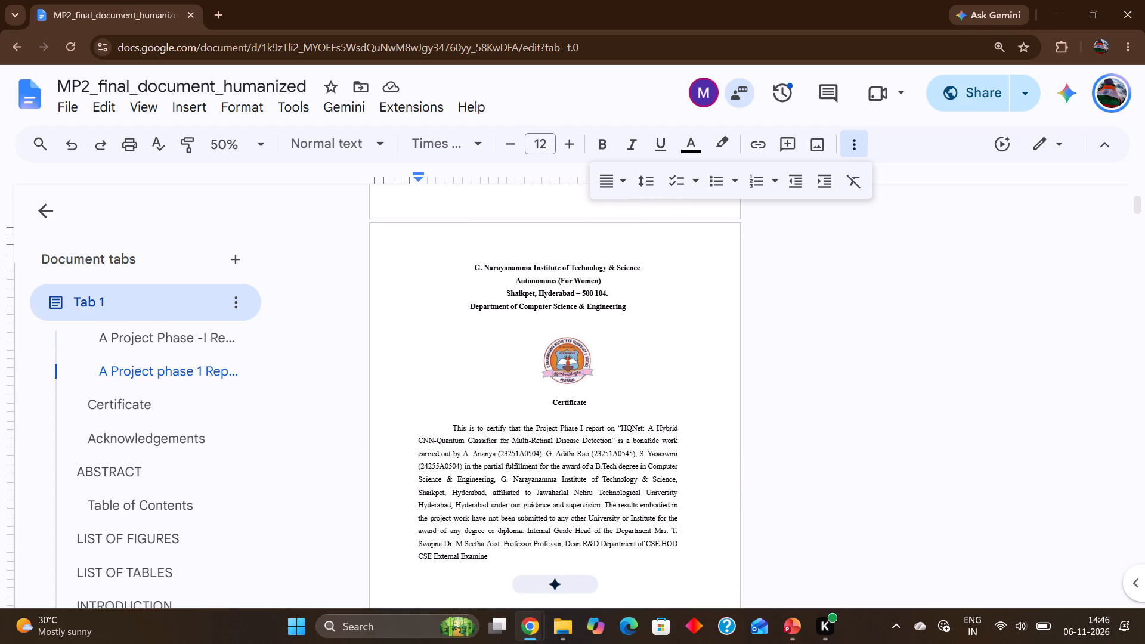
click(665, 311)
click(639, 355)
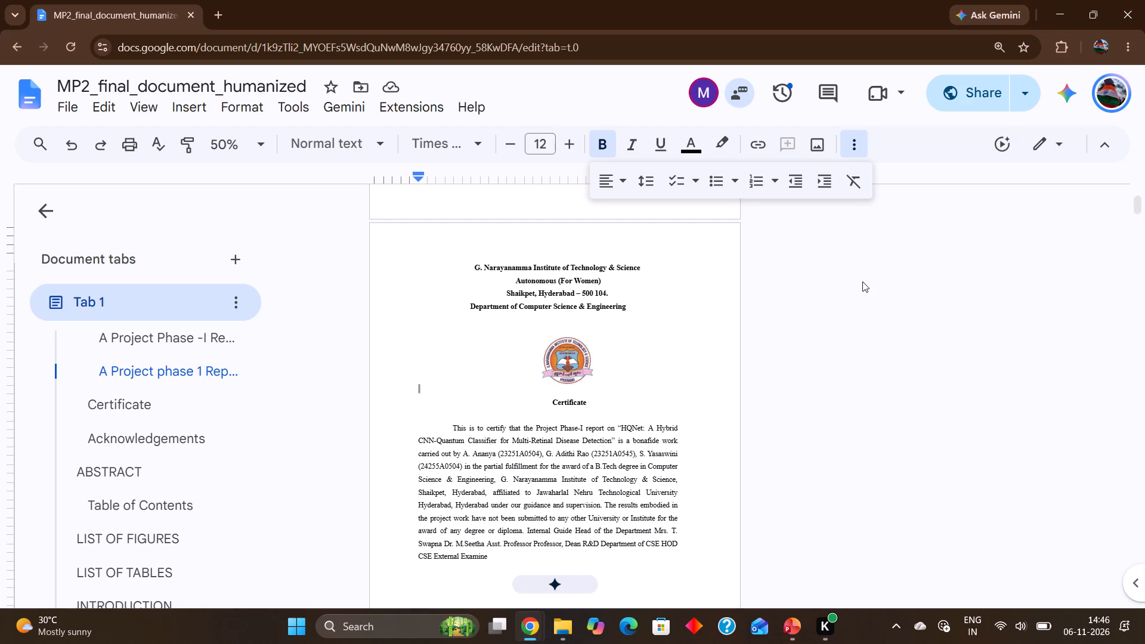
key(ctrl+plus)
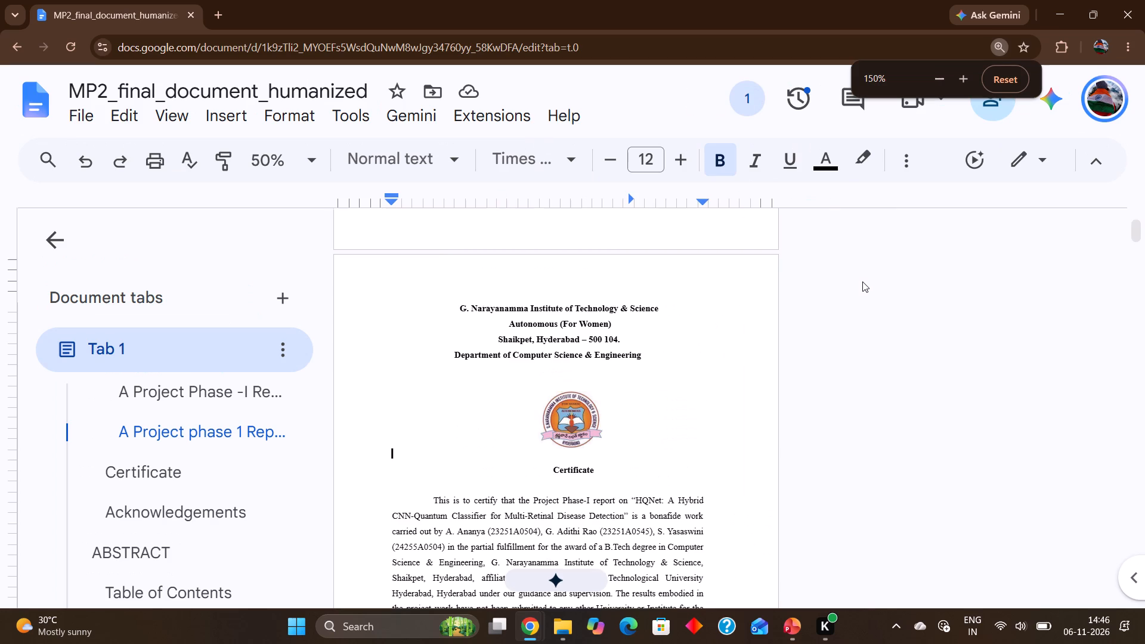
key(ctrl+plus)
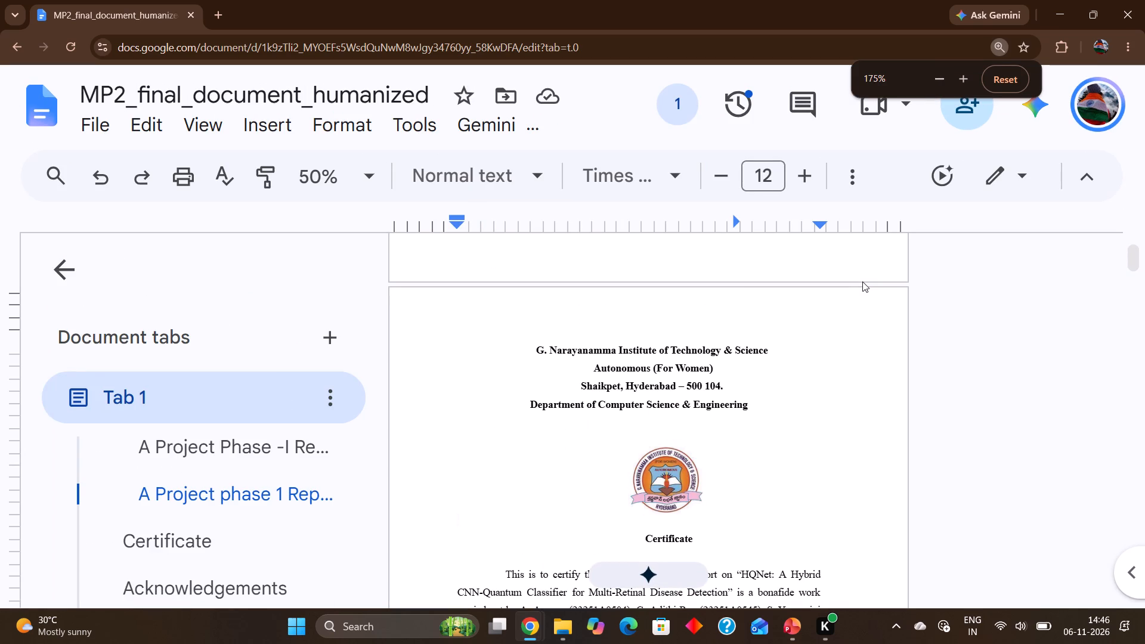
scroll(909, 429, down, 2)
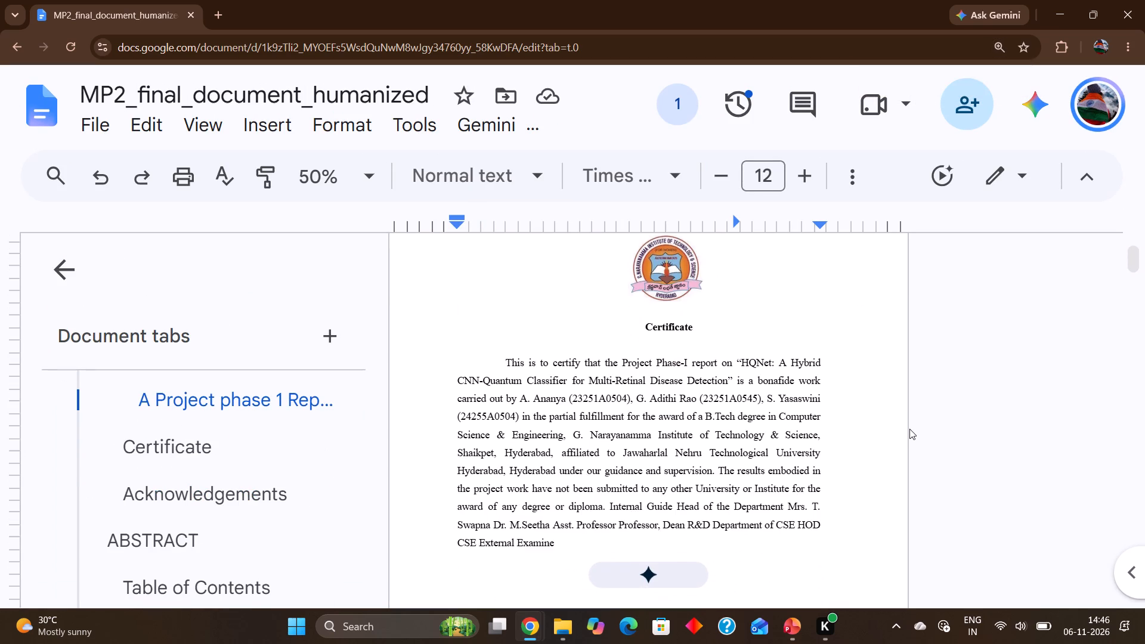
scroll(909, 429, down, 1)
scroll(705, 496, right, 1)
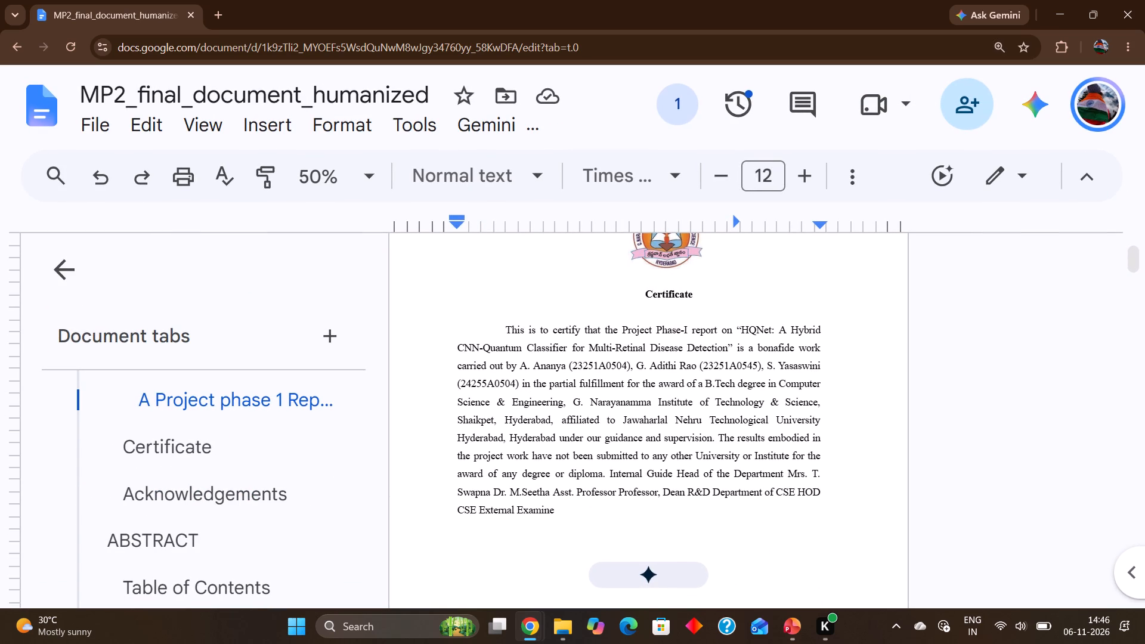
Examine the Certificate page's layout and paragraph width against the preceding BreathHealthy title page.
key(ctrl+minus)
key(ctrl+minus)
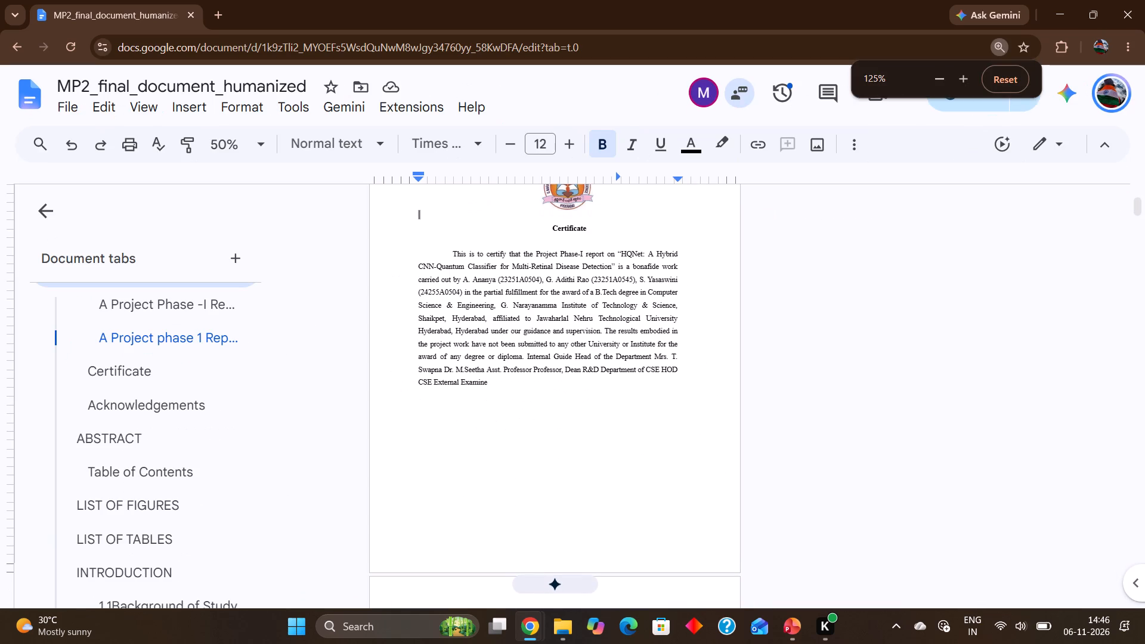
scroll(643, 470, up, 2)
scroll(643, 470, right, 1)
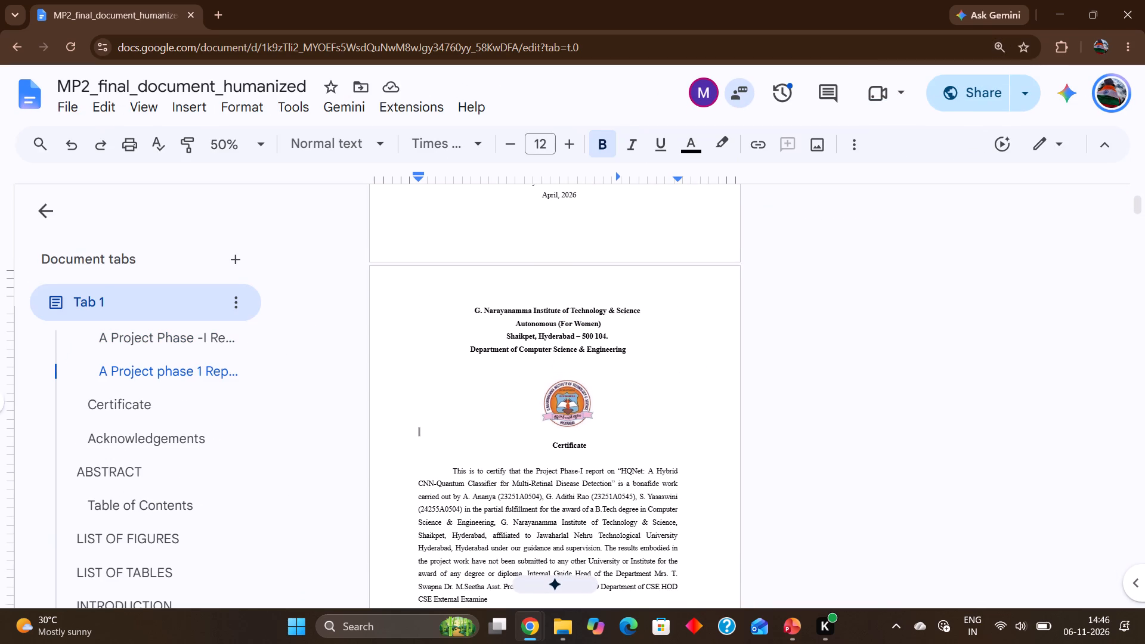
scroll(643, 470, right, 6)
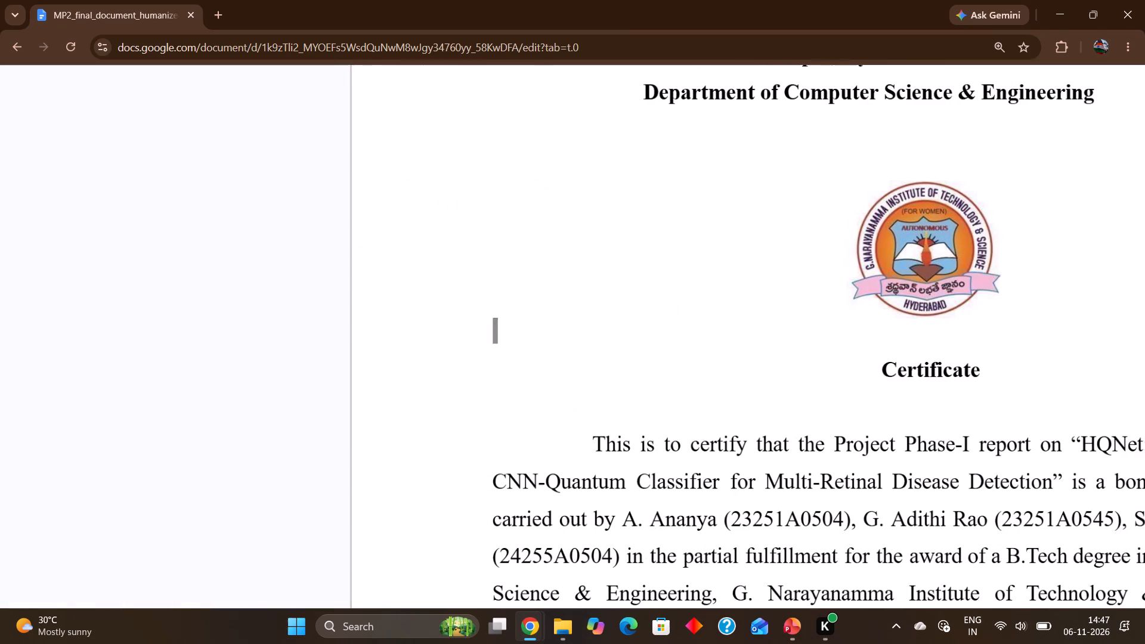
scroll(643, 470, left, 1)
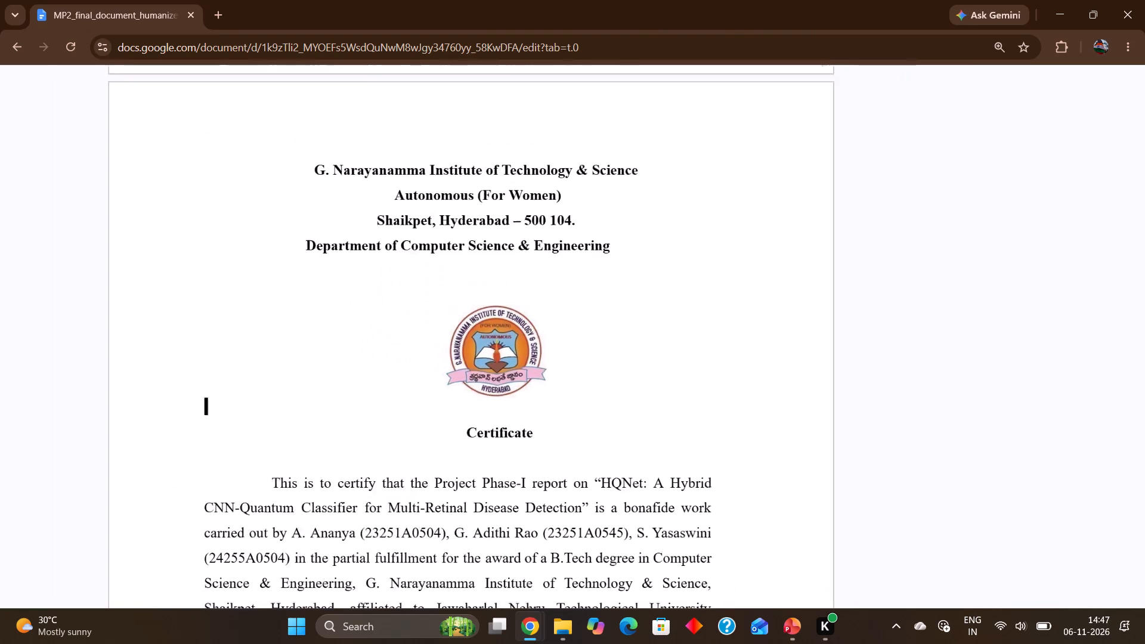
scroll(643, 470, right, 3)
scroll(643, 470, down, 1)
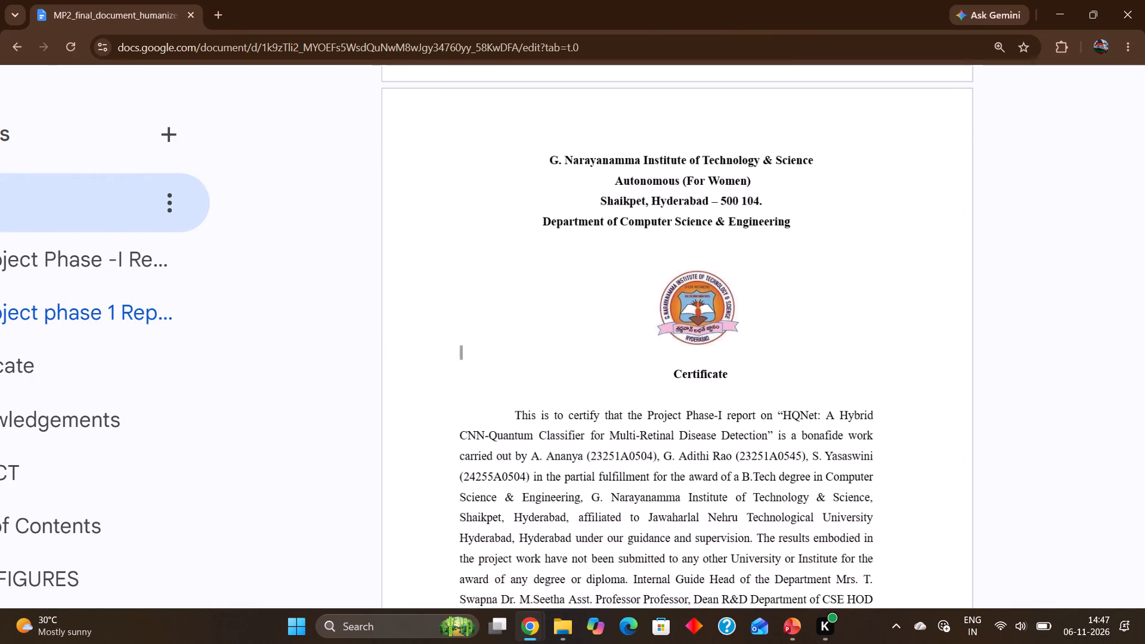
scroll(643, 470, down, 1)
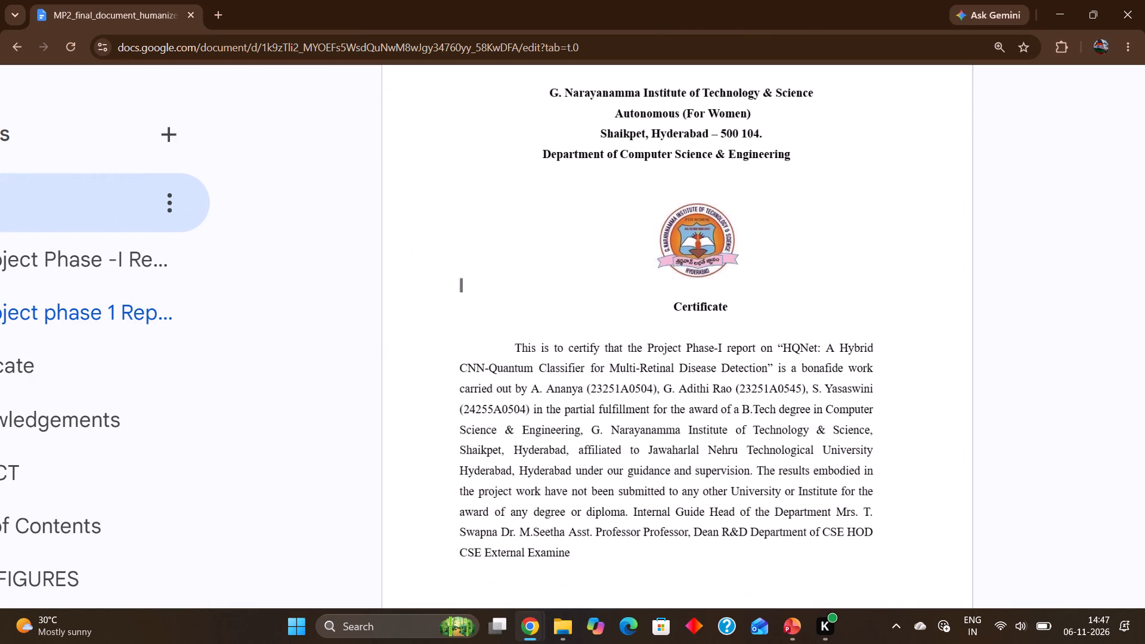
scroll(643, 470, up, 2)
scroll(643, 470, down, 1)
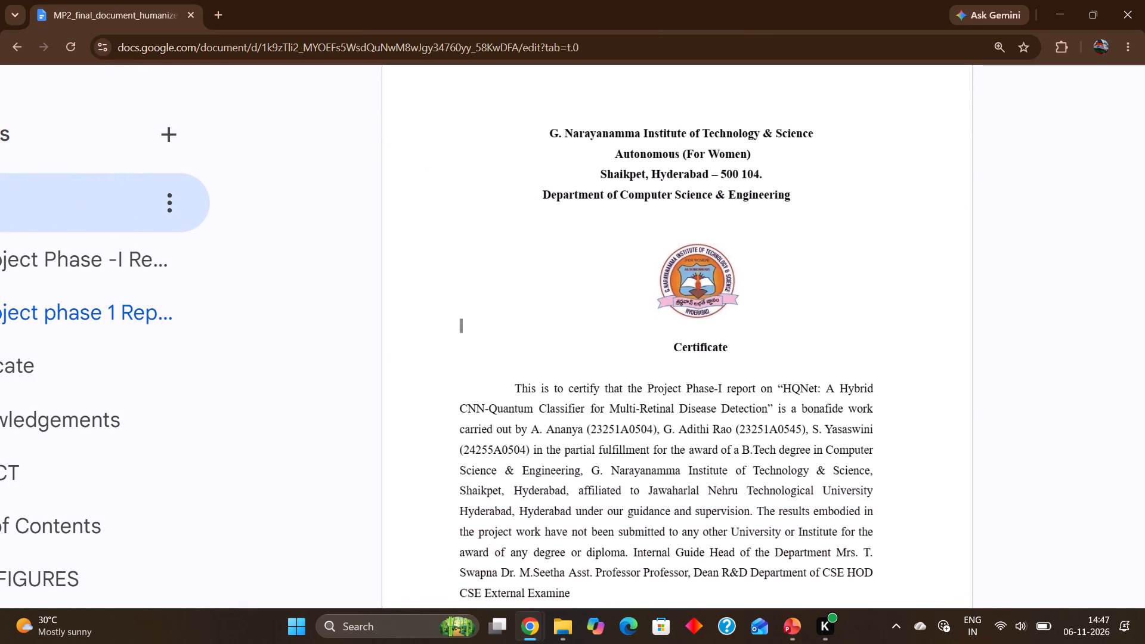
scroll(643, 470, down, 1)
scroll(643, 470, up, 1)
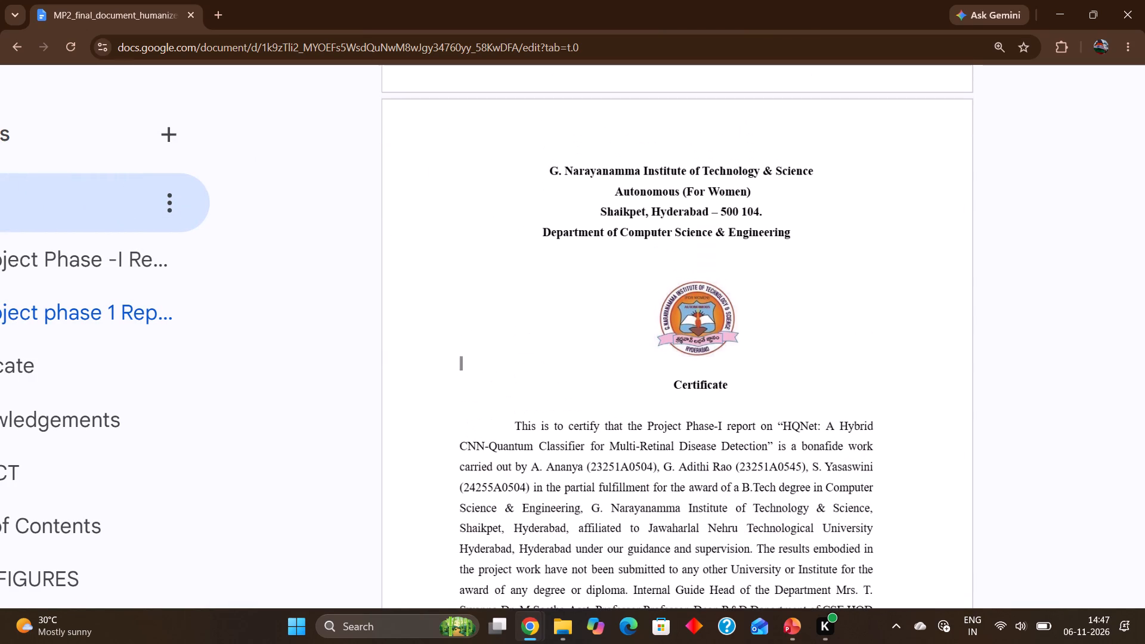
scroll(643, 470, down, 1)
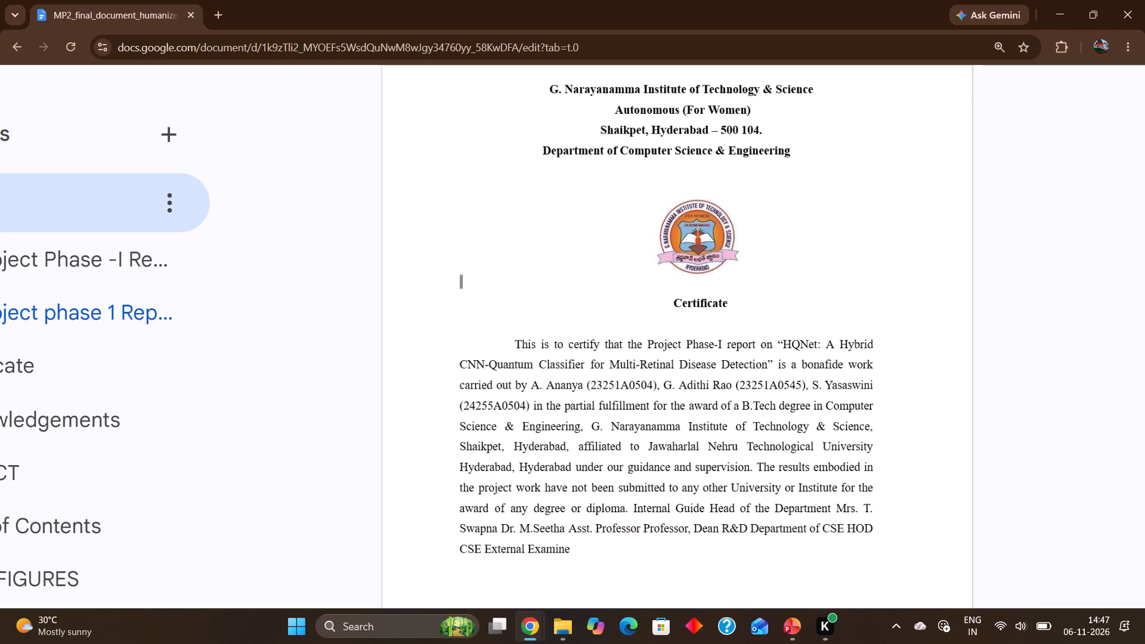
scroll(906, 338, up, 3)
scroll(906, 338, down, 1)
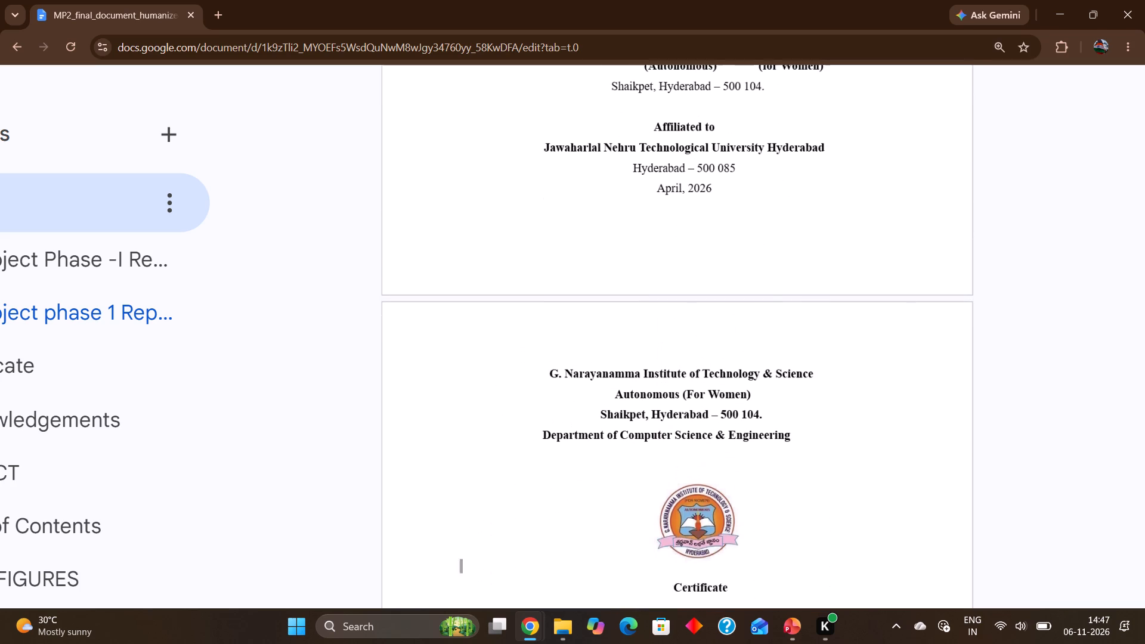
scroll(906, 338, down, 1)
click(918, 265)
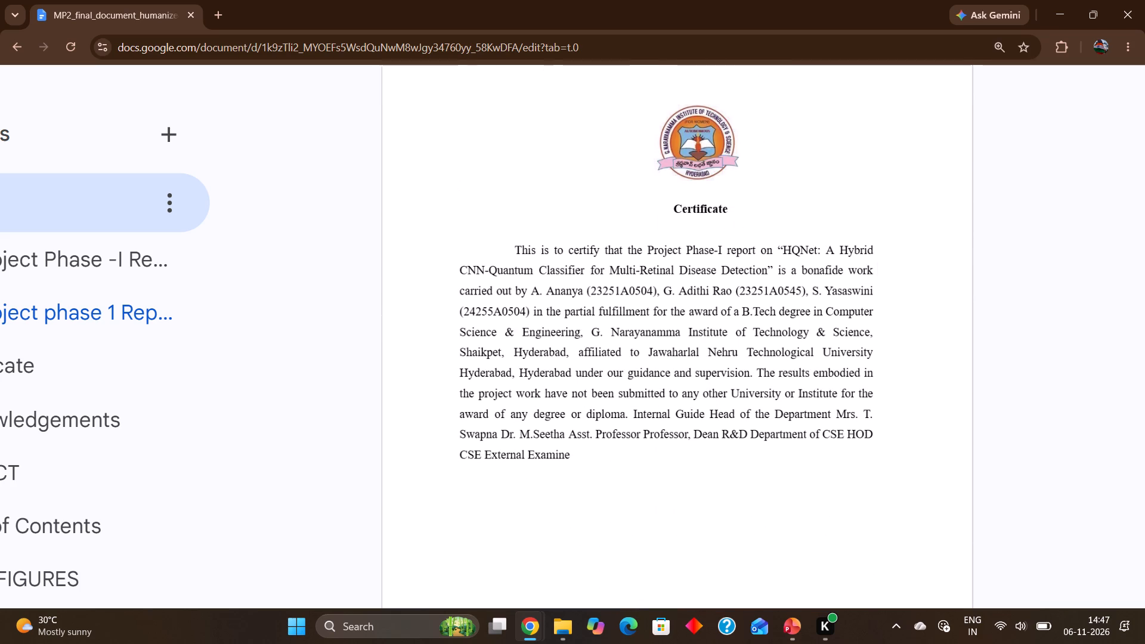
scroll(805, 249, up, 3)
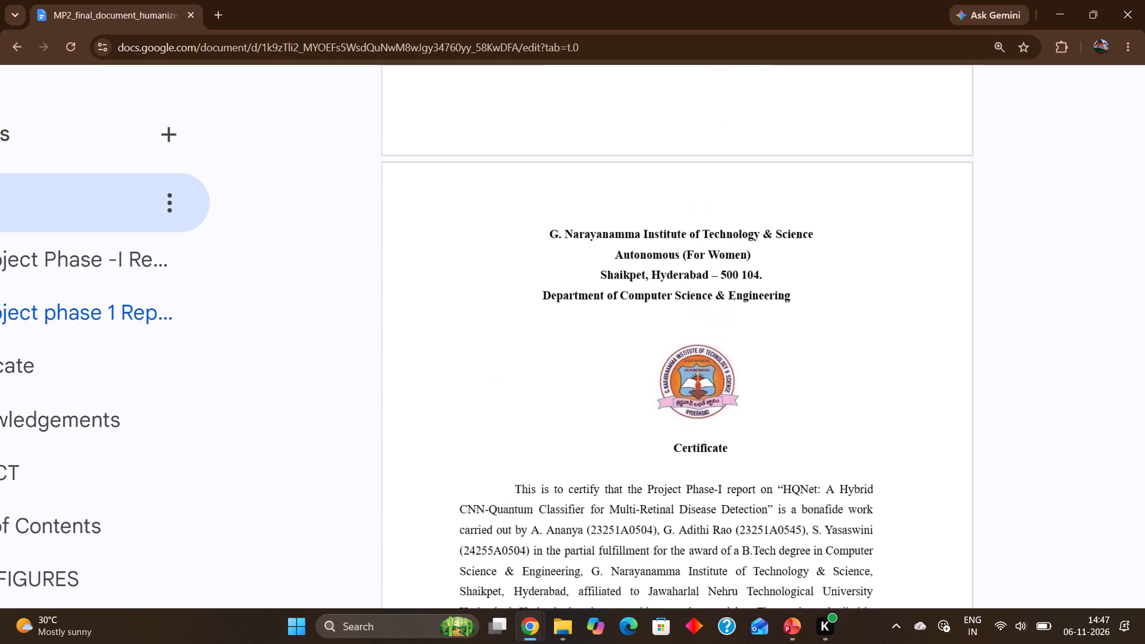
scroll(805, 249, up, 7)
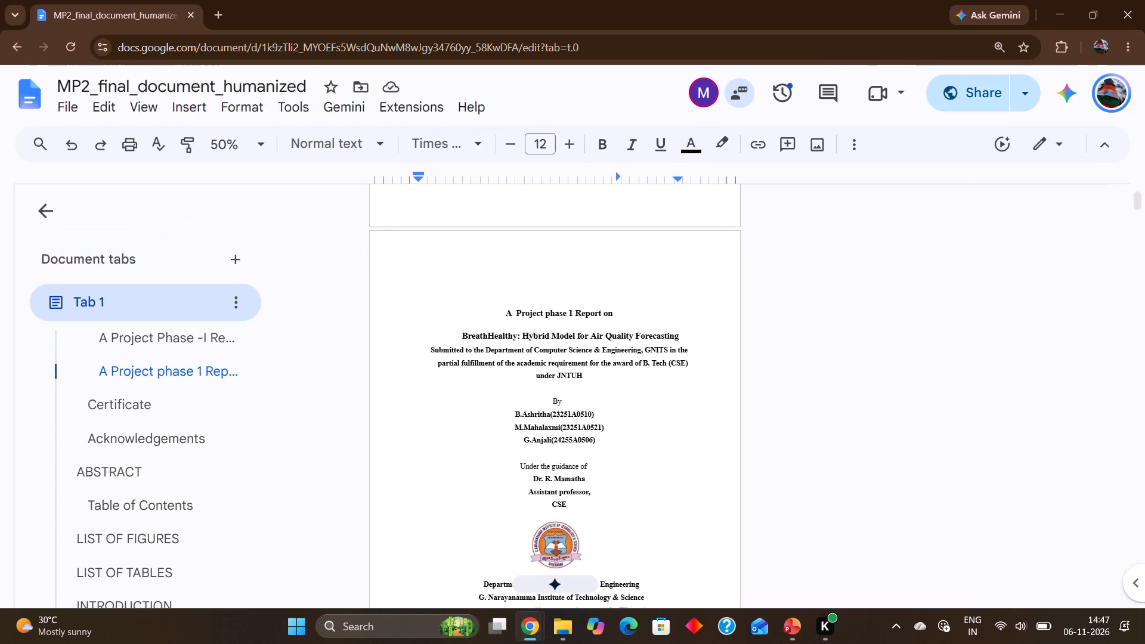
scroll(805, 249, up, 1)
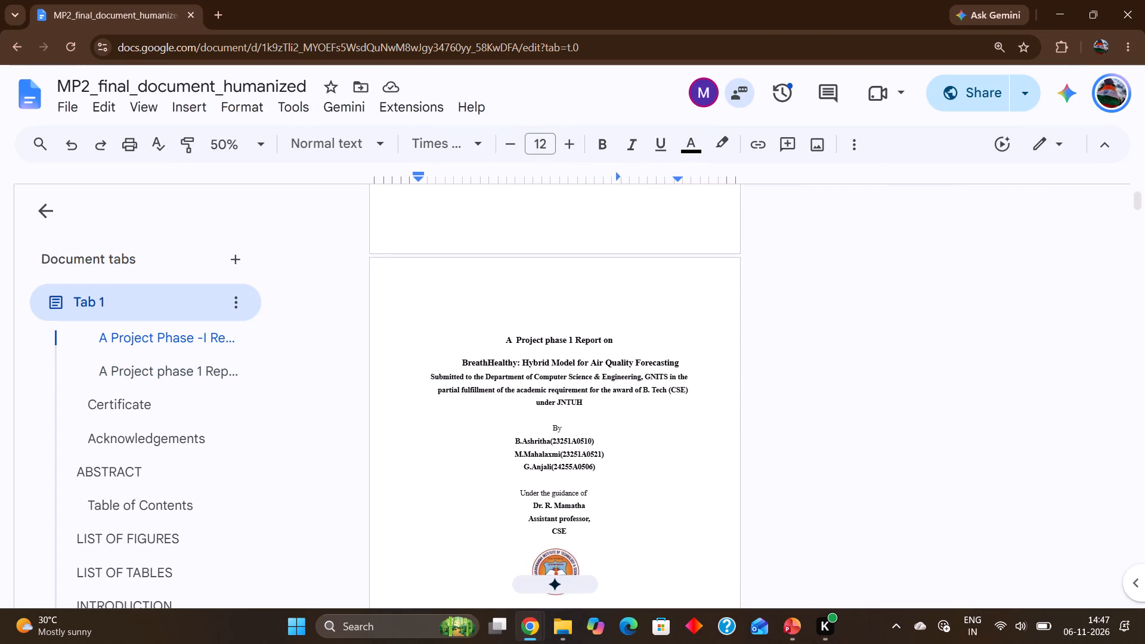
scroll(658, 518, down, 5)
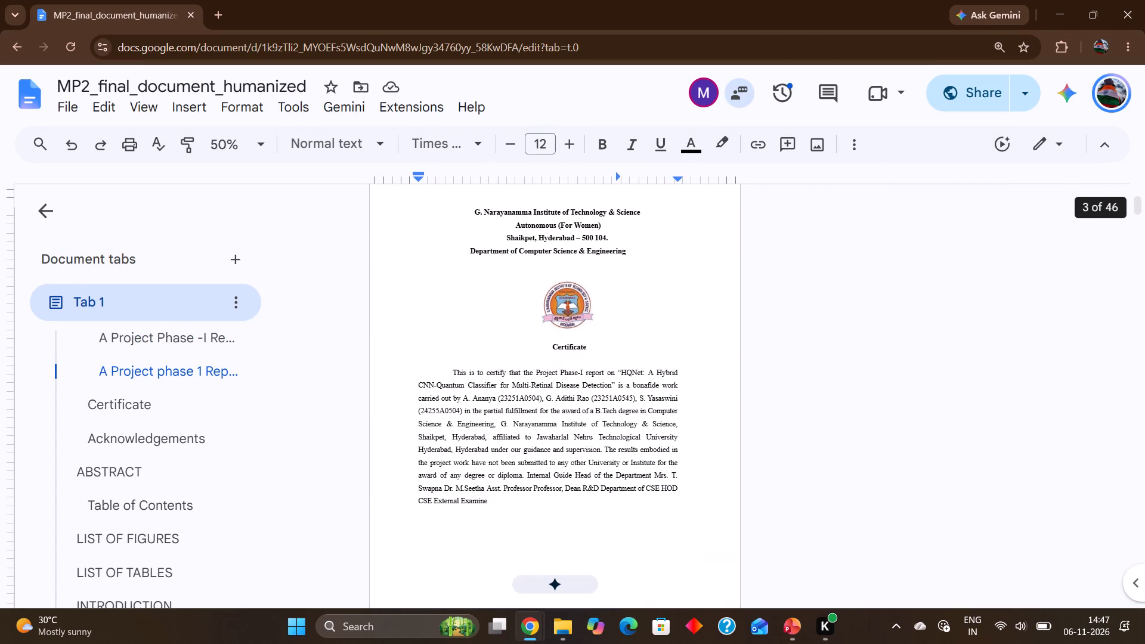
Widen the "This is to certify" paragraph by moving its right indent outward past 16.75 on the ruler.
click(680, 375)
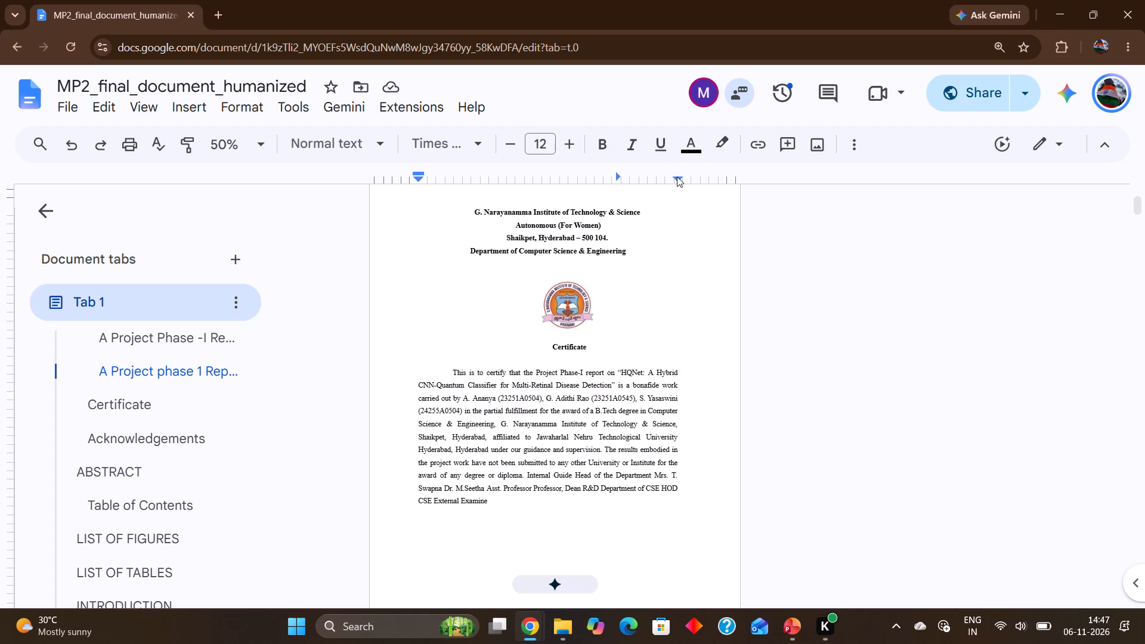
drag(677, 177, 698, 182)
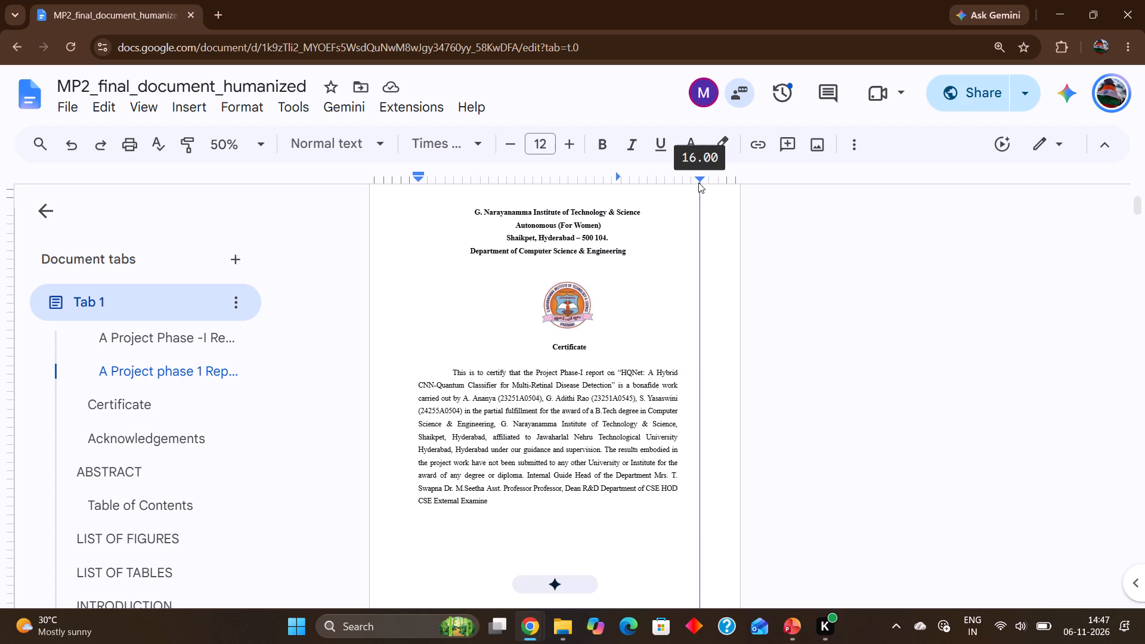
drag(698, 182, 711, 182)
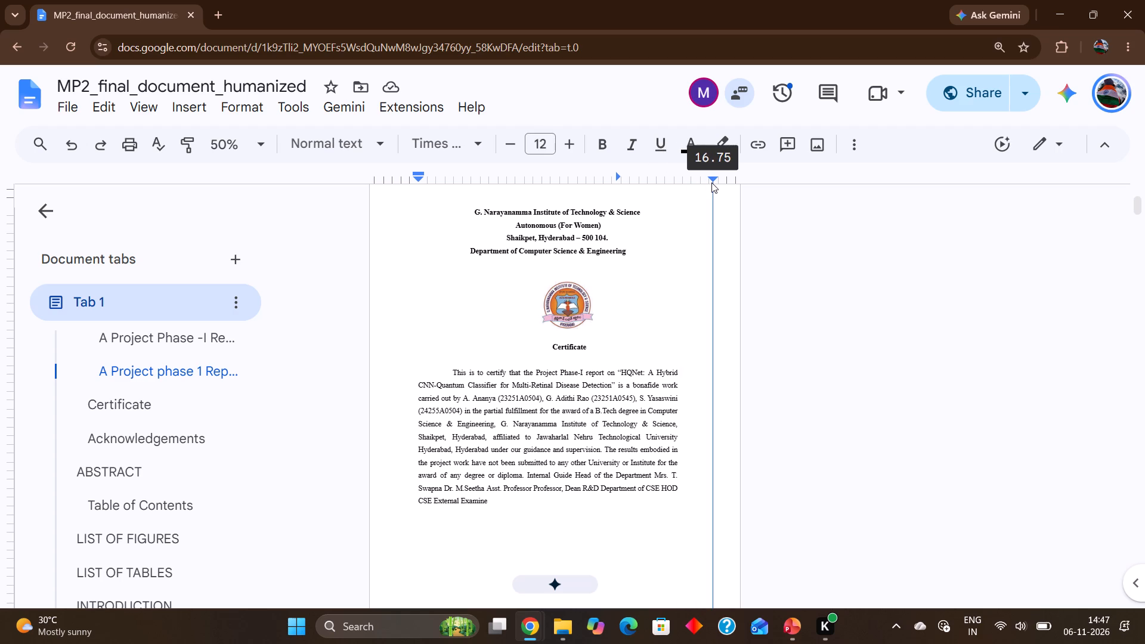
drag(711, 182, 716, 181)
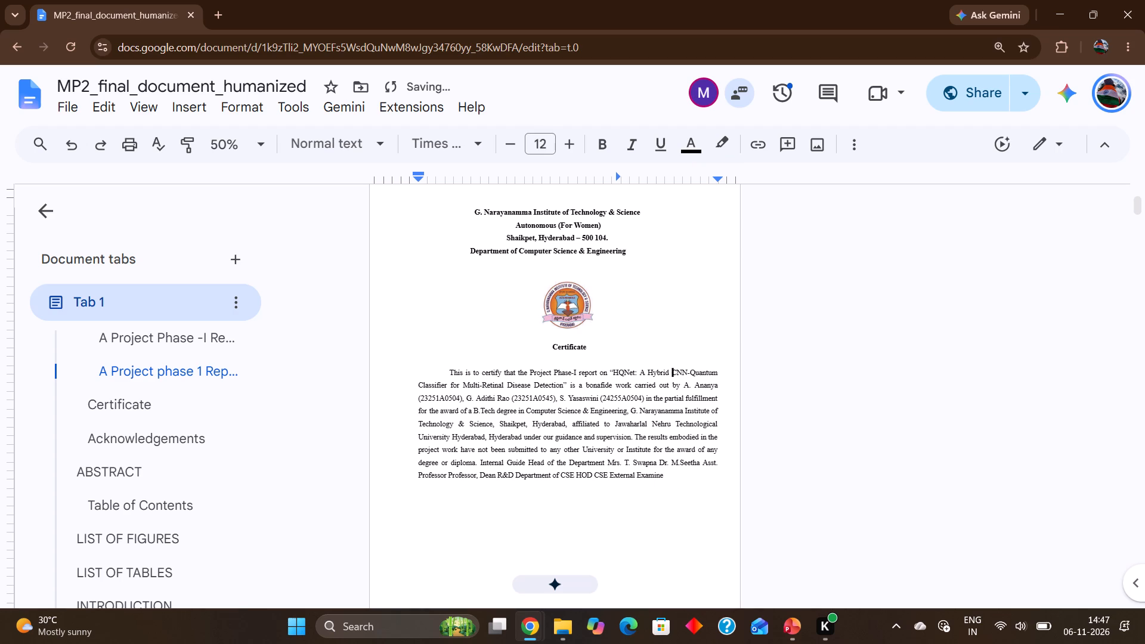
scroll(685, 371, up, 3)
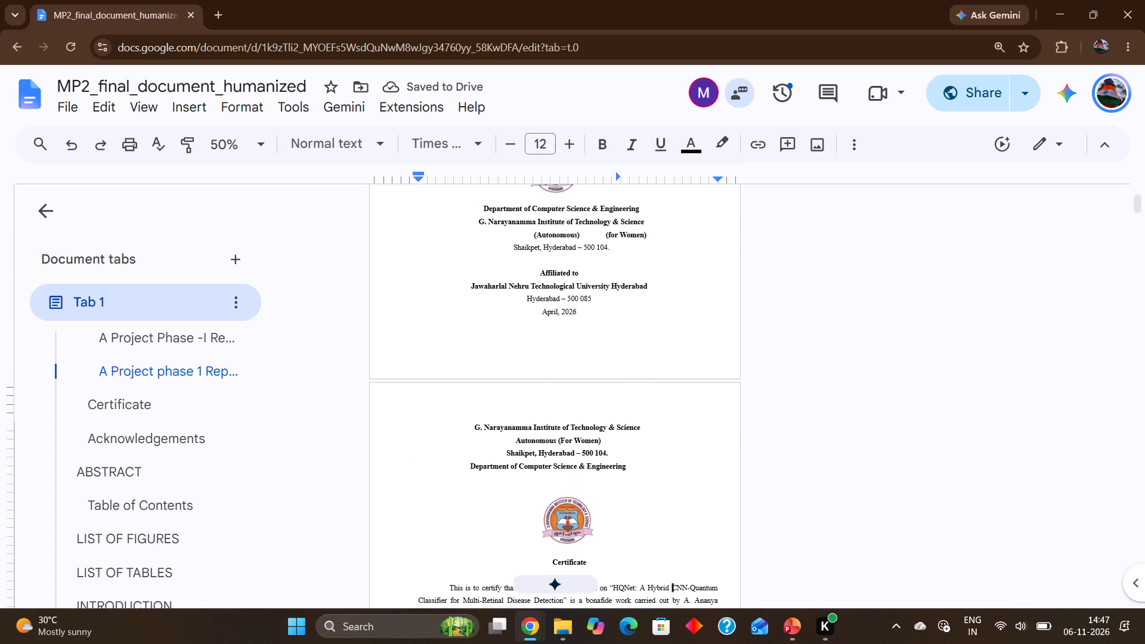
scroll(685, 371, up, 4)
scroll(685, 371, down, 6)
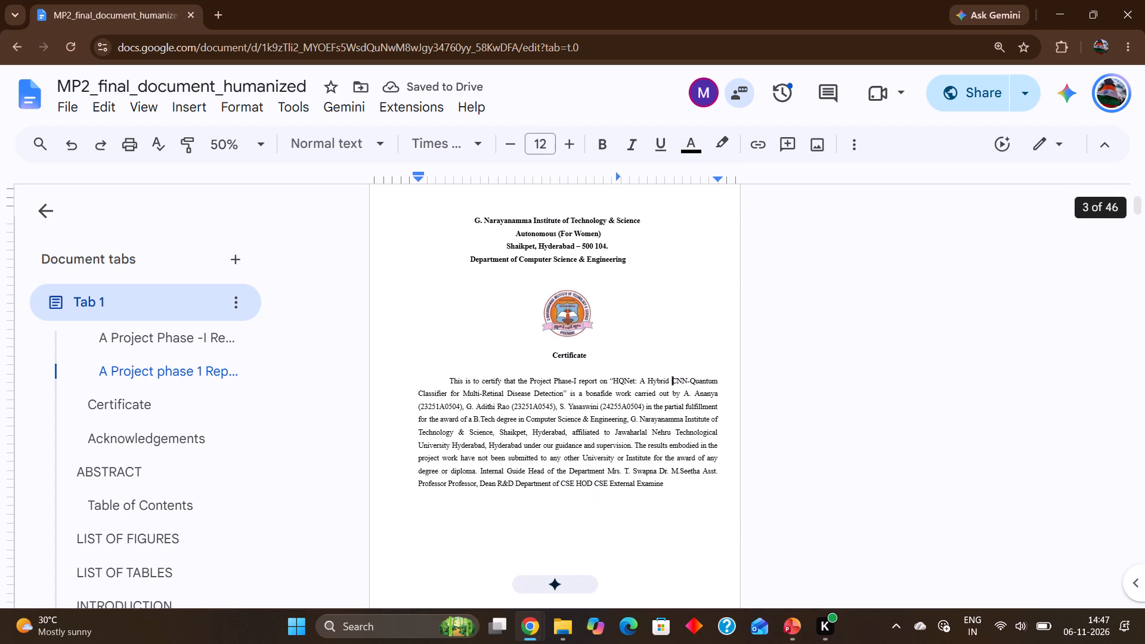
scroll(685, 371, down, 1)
Pull the right indent of the "This is to certify" paragraph inward to about 16 on the ruler, and check it against neighbouring pages.
click(682, 534)
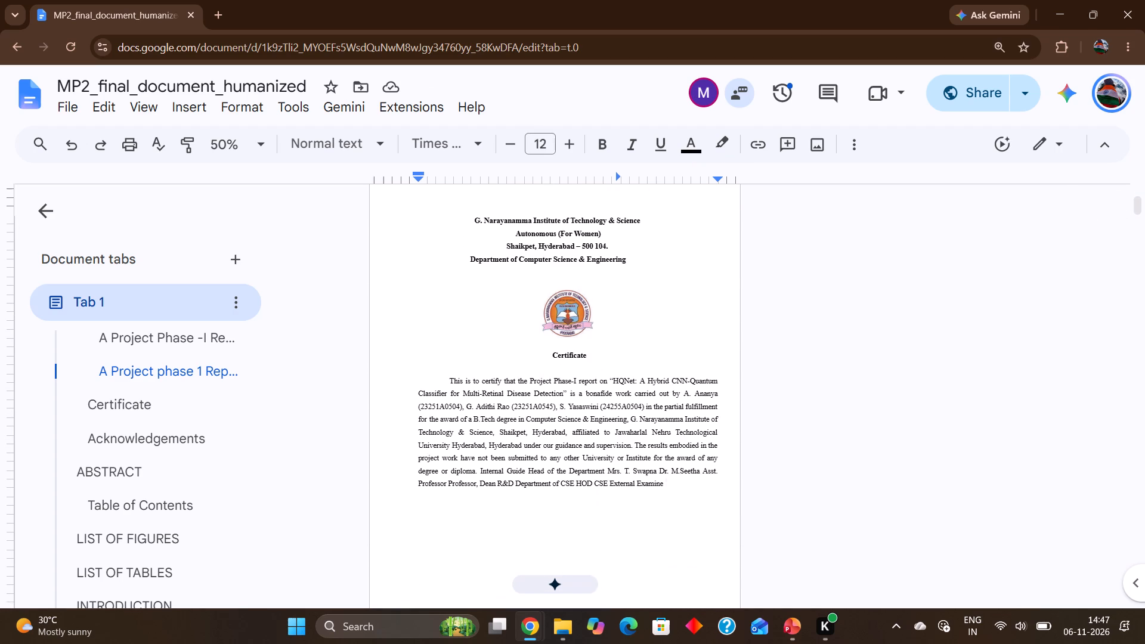
drag(716, 182, 711, 184)
drag(711, 184, 724, 360)
click(678, 479)
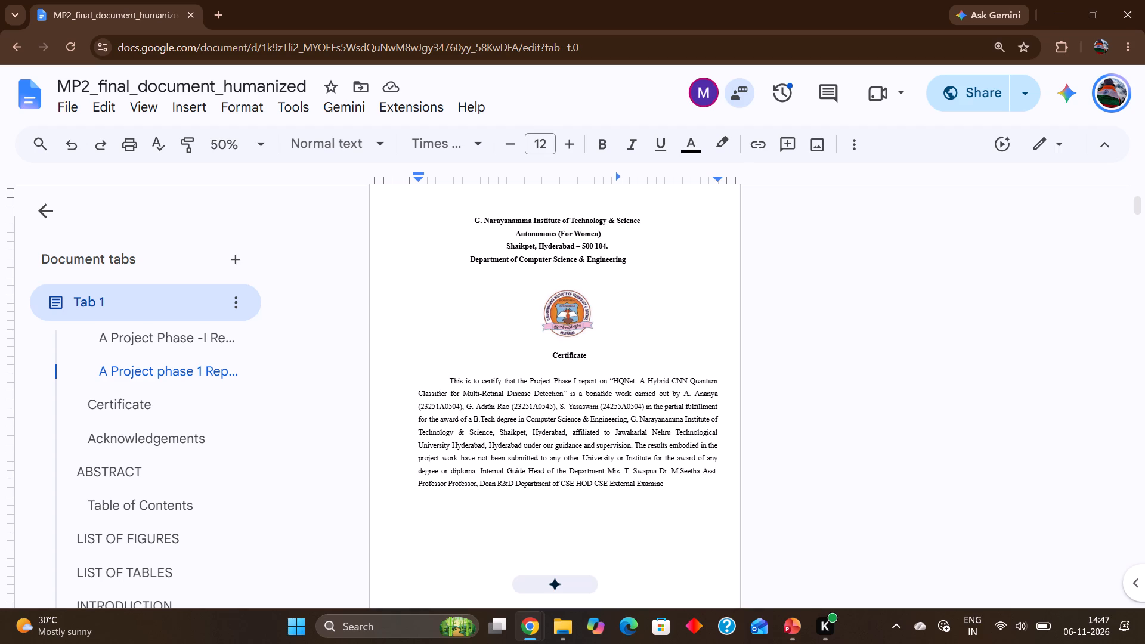
click(720, 471)
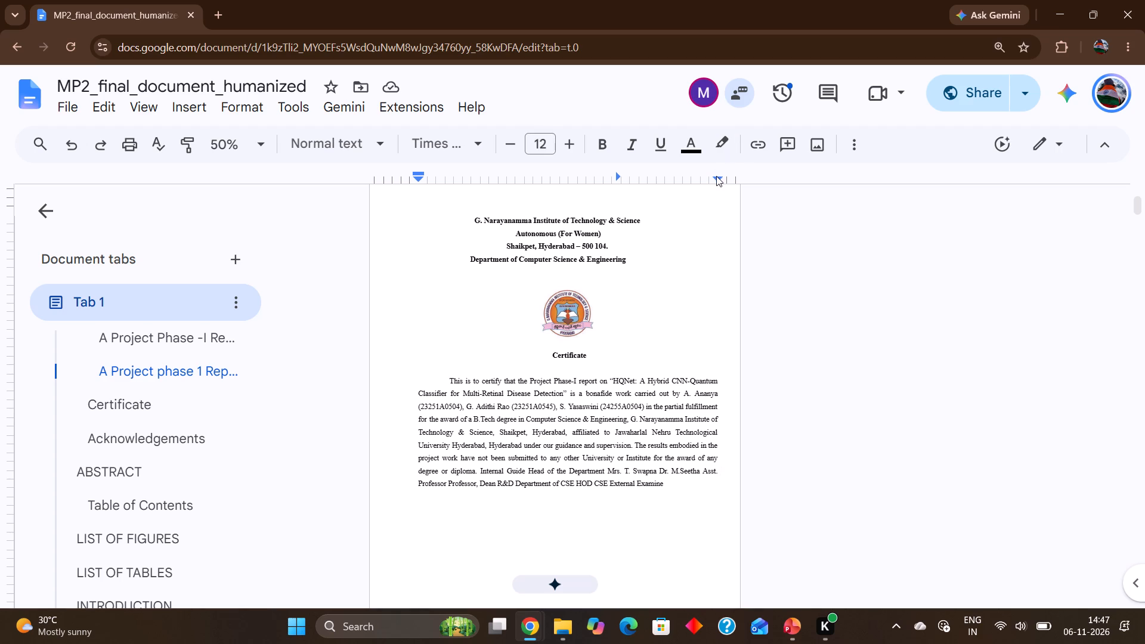
click(715, 177)
drag(716, 177, 713, 178)
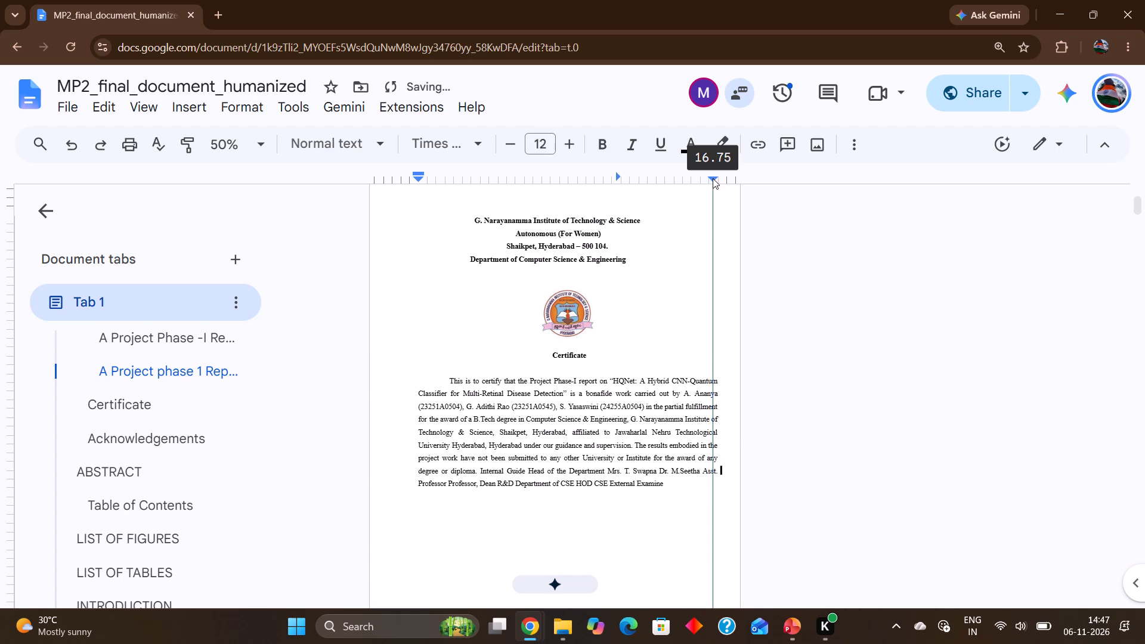
drag(713, 178, 711, 183)
drag(711, 183, 711, 179)
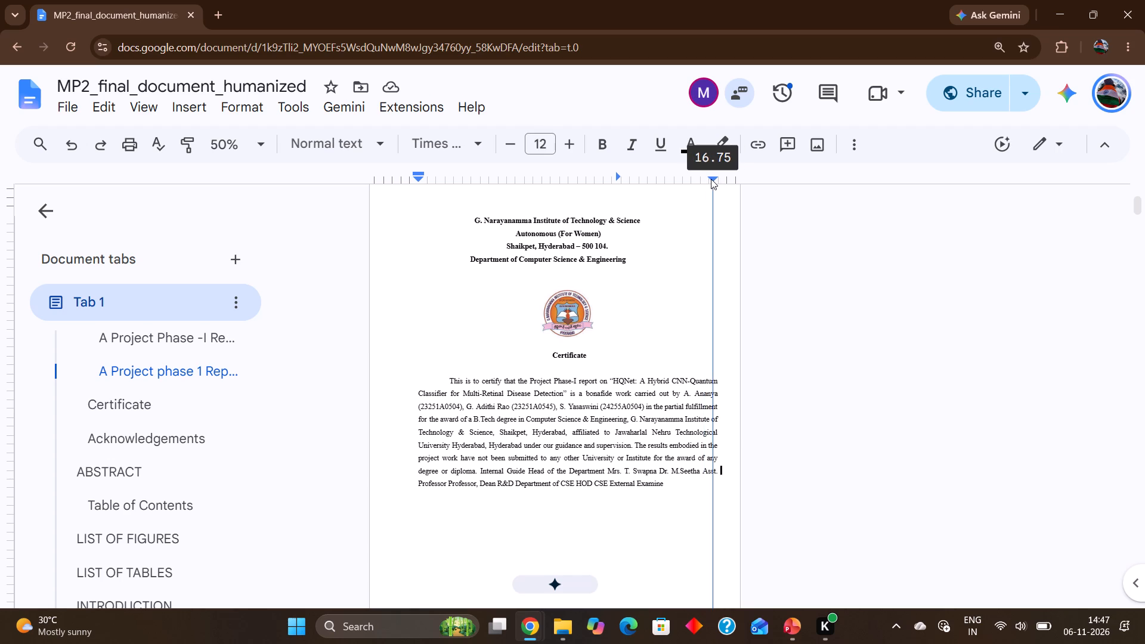
drag(711, 179, 709, 183)
drag(709, 183, 709, 182)
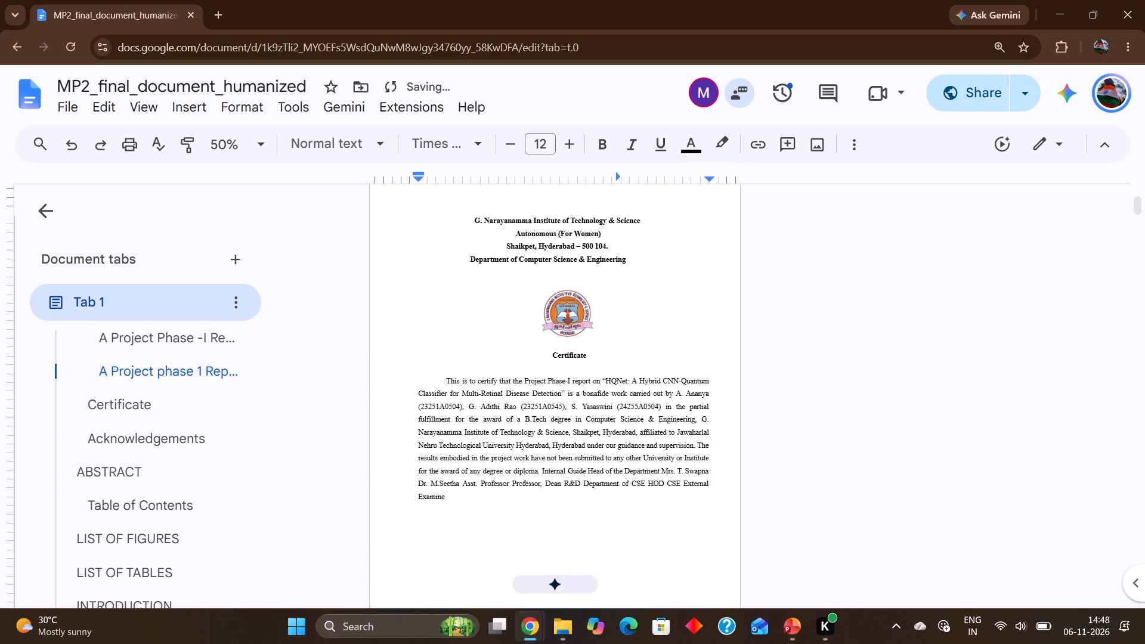
drag(709, 178, 704, 178)
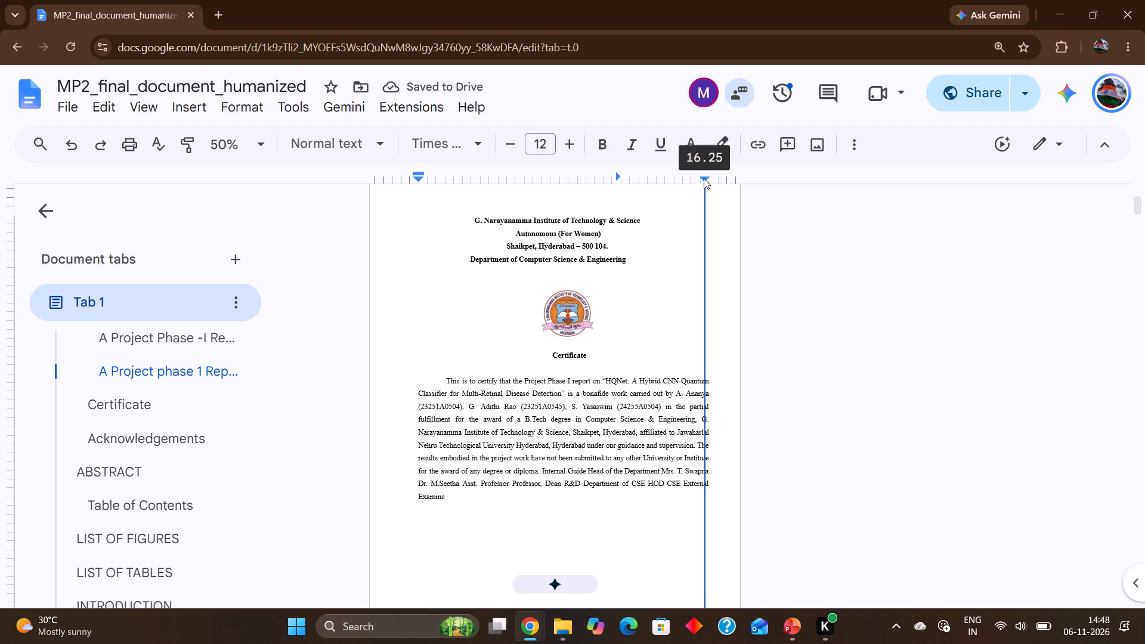
drag(704, 178, 700, 179)
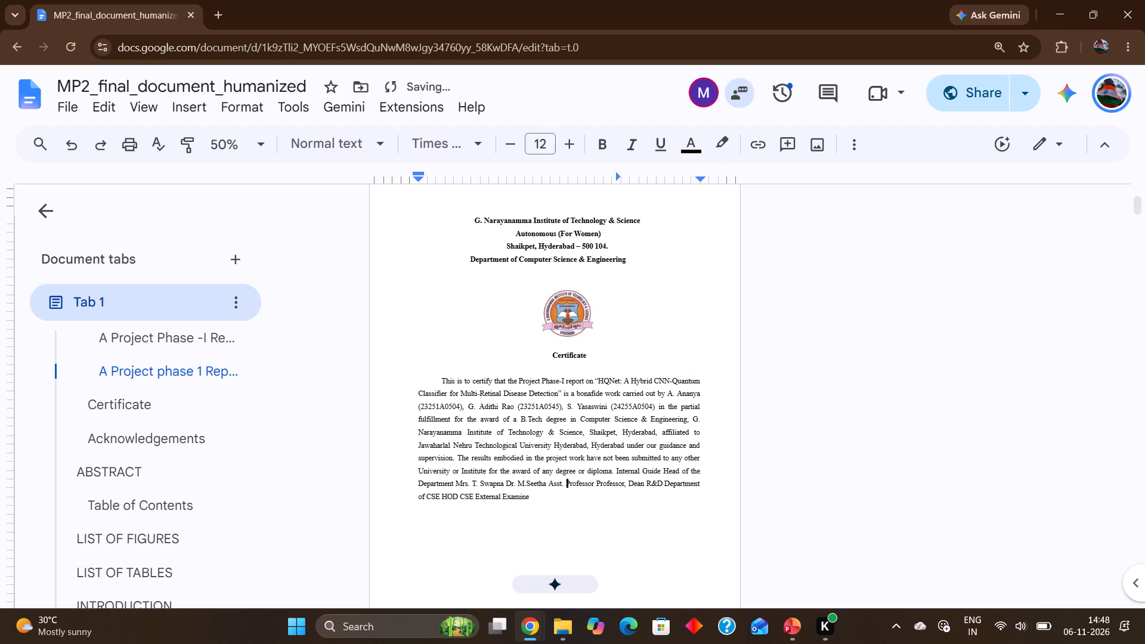
click(657, 536)
scroll(677, 484, up, 2)
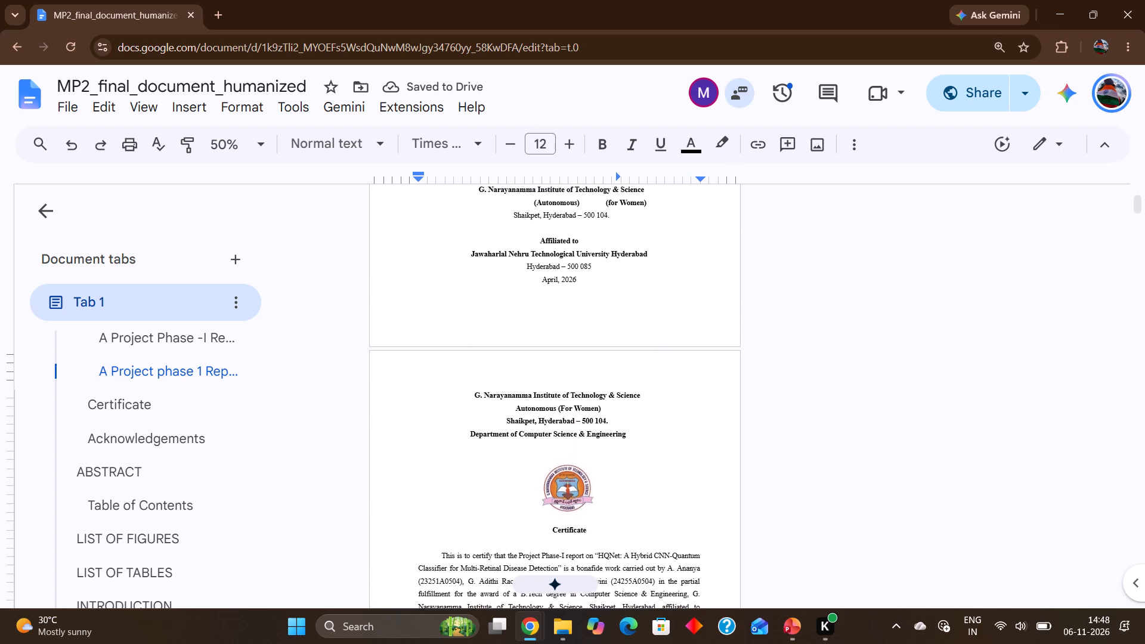
scroll(677, 484, up, 1)
scroll(677, 484, down, 2)
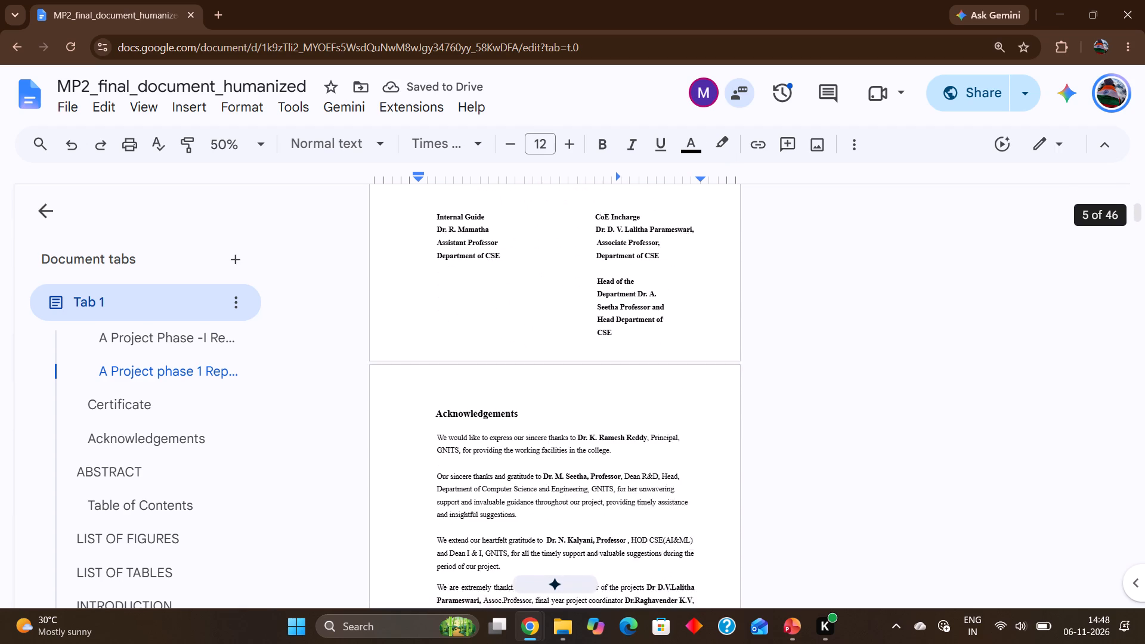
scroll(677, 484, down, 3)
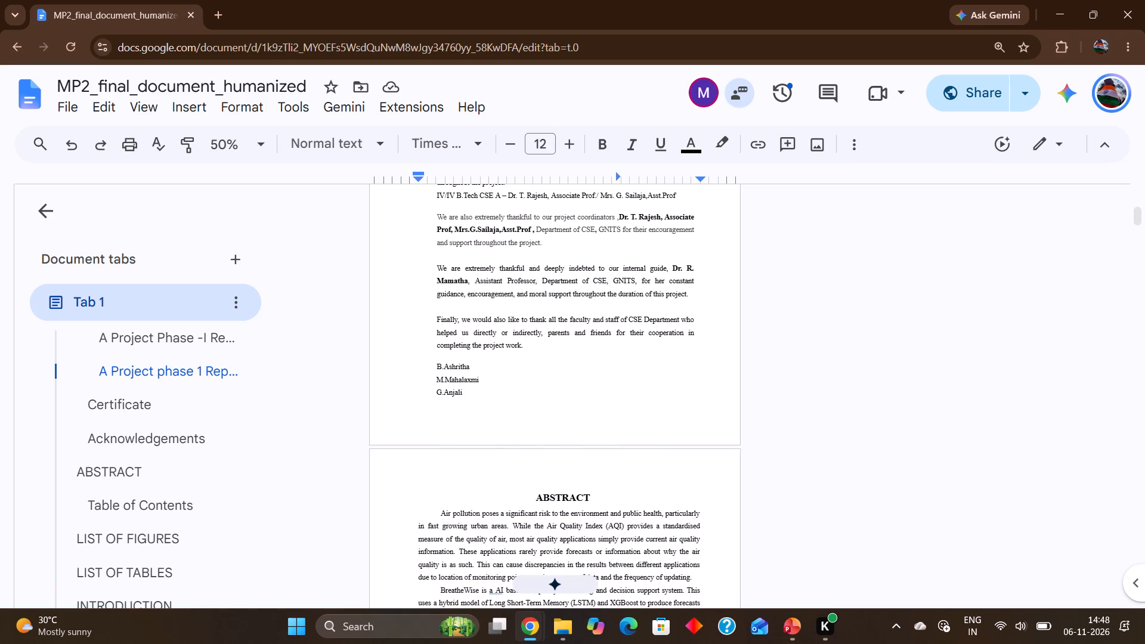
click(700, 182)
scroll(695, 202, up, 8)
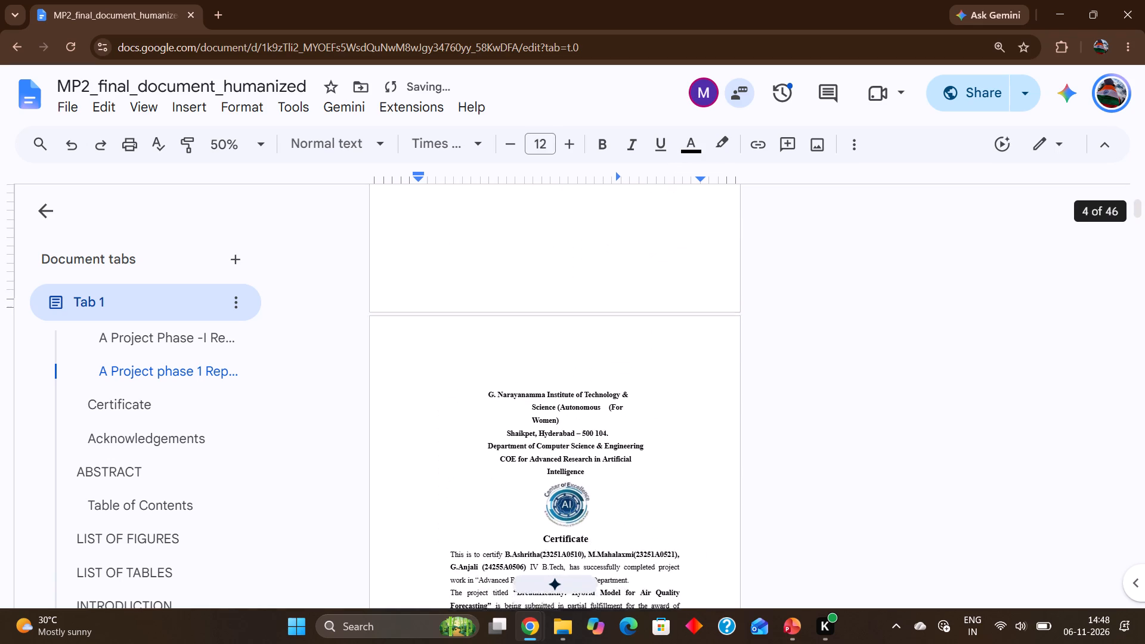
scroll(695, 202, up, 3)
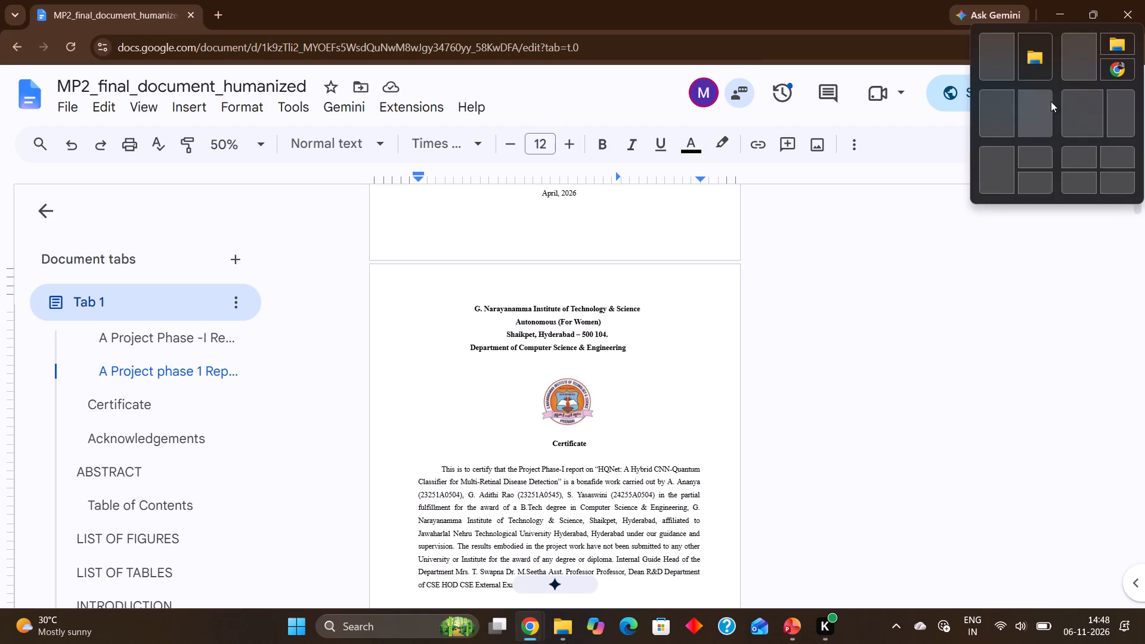
Arrange the report document side by side with the reference report PDF, with the Certificate page in view in both.
click(1041, 110)
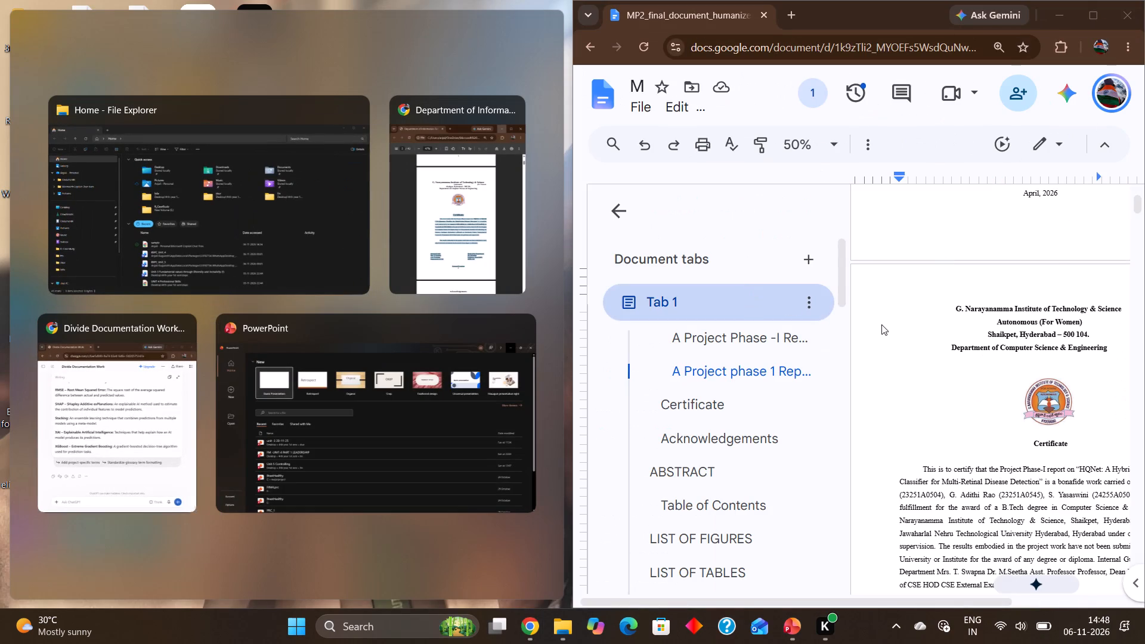
click(481, 173)
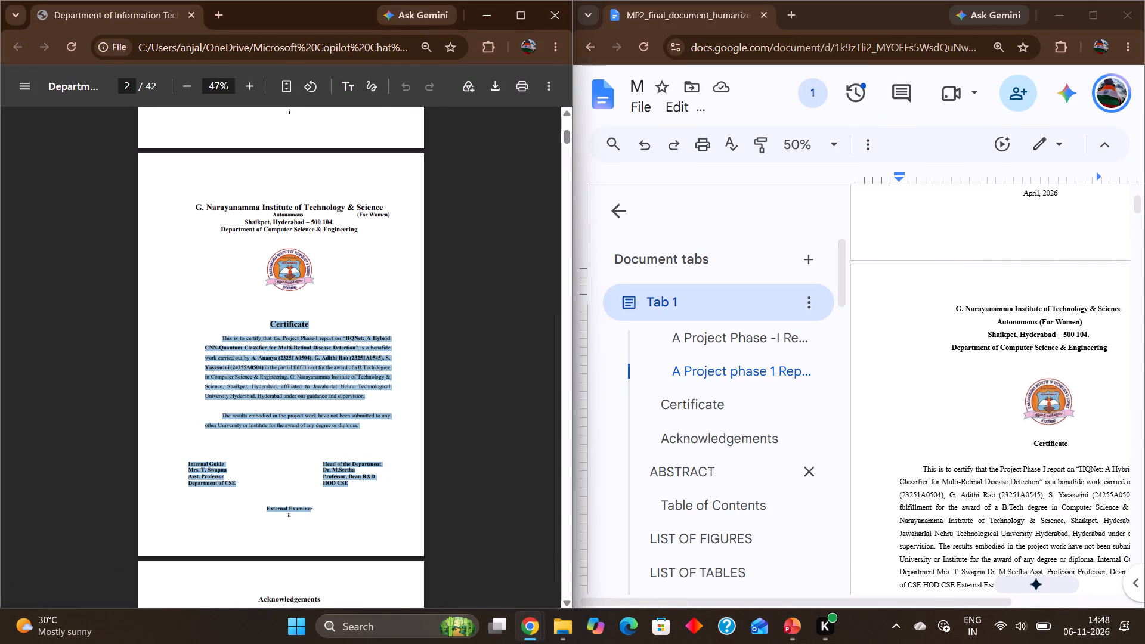
scroll(946, 483, left, 2)
scroll(946, 483, down, 1)
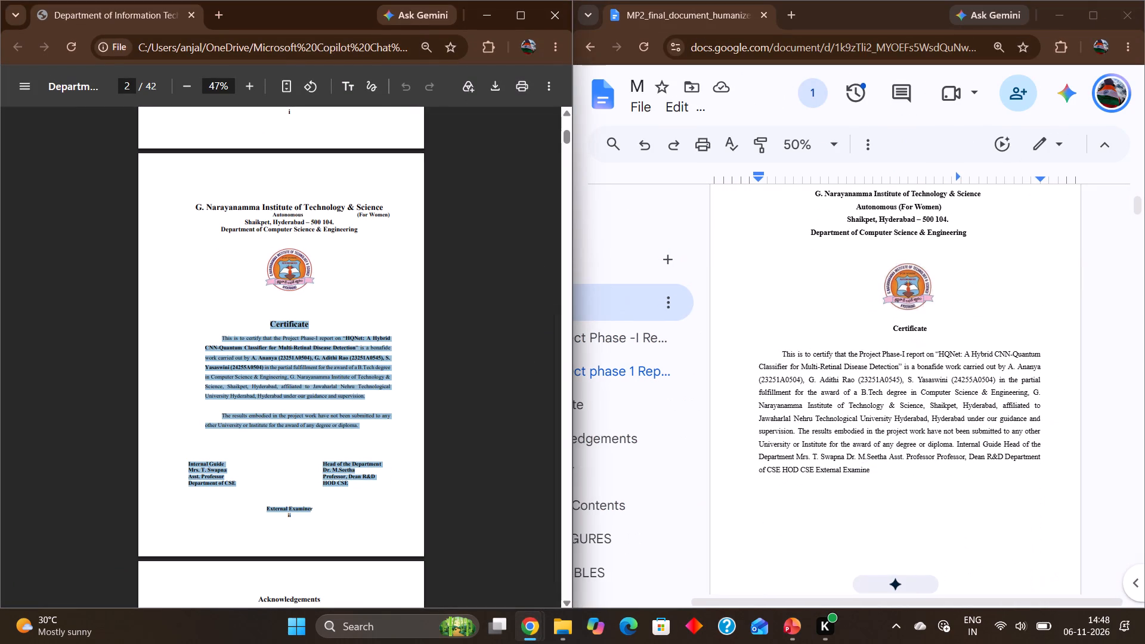
scroll(946, 483, down, 1)
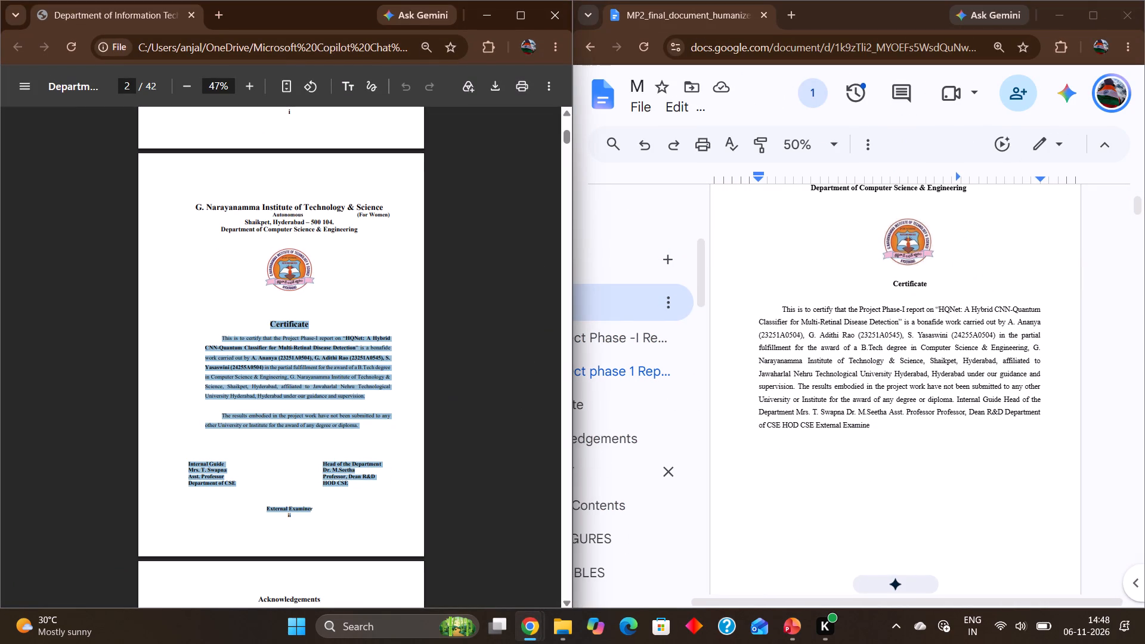
click(388, 364)
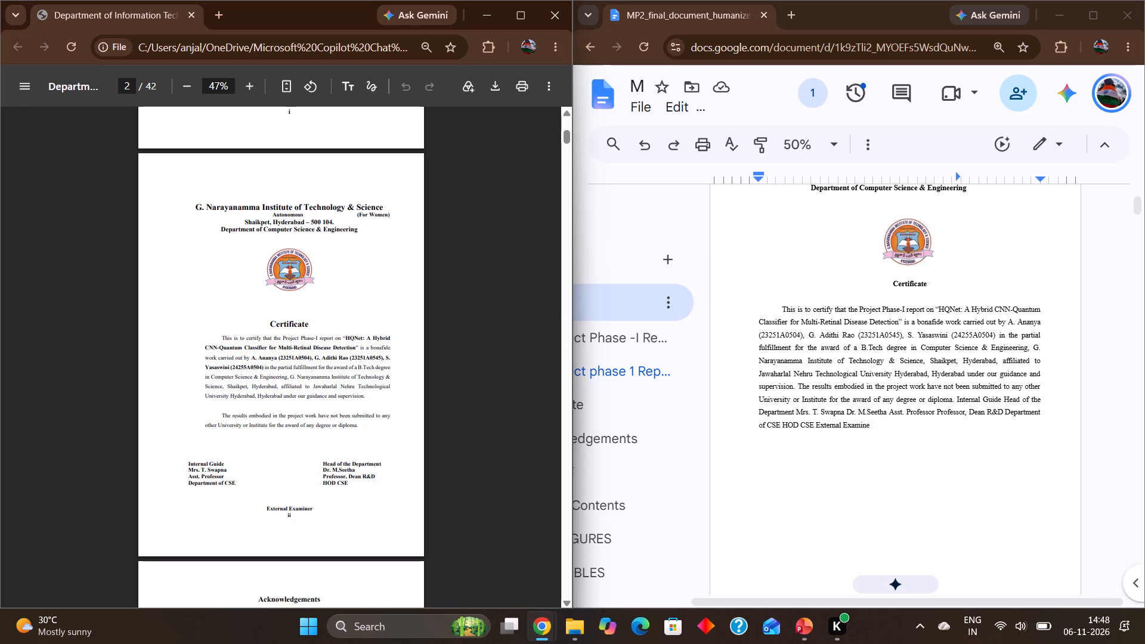
Delete the HQNet project title between the quotation marks in the "This is to certify" paragraph.
click(898, 320)
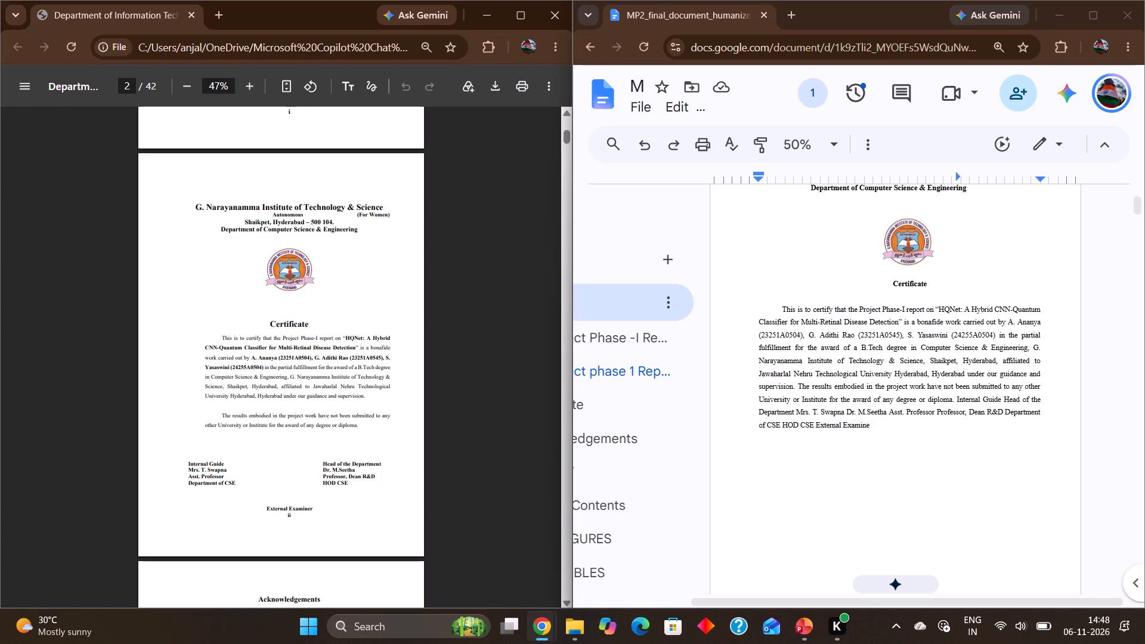
key(BackSpace)
key(BackSpace)
key(BackSpace)
key(BackSpace)
key(BackSpace)
key(BackSpace)
key(BackSpace)
key(BackSpace)
key(BackSpace)
key(BackSpace)
key(BackSpace)
key(BackSpace)
key(BackSpace)
key(BackSpace)
key(BackSpace)
key(BackSpace)
key(BackSpace)
key(BackSpace)
key(BackSpace)
key(BackSpace)
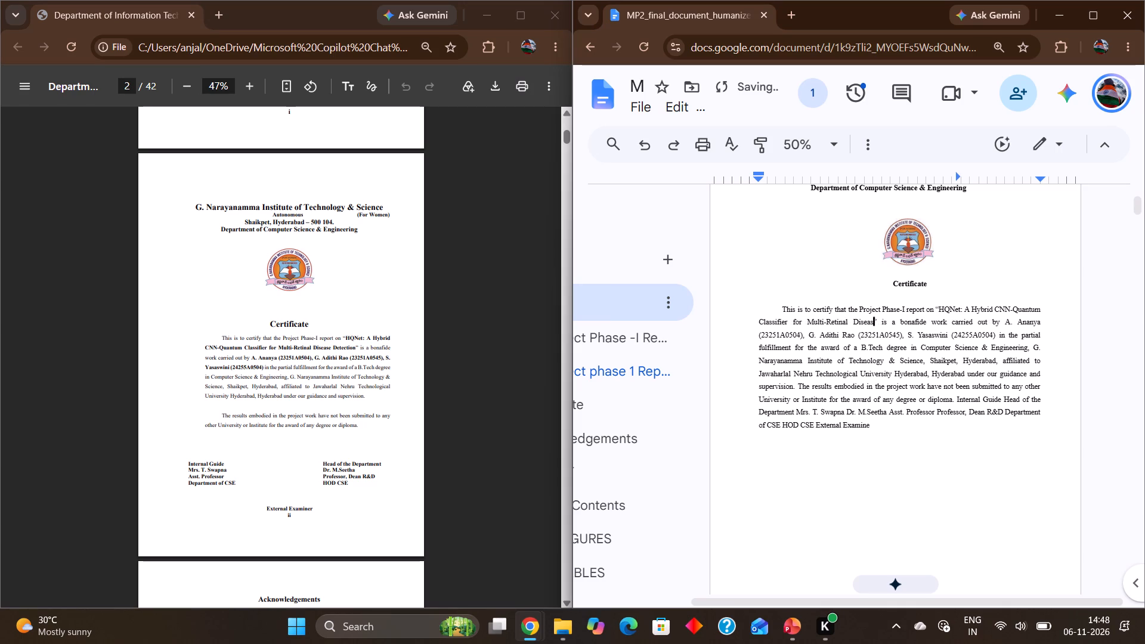
key(BackSpace)
key(BackSpace)
key(BackSpace)
key(BackSpace)
key(BackSpace)
key(BackSpace)
key(BackSpace)
key(BackSpace)
key(BackSpace)
key(BackSpace)
key(BackSpace)
key(BackSpace)
key(BackSpace)
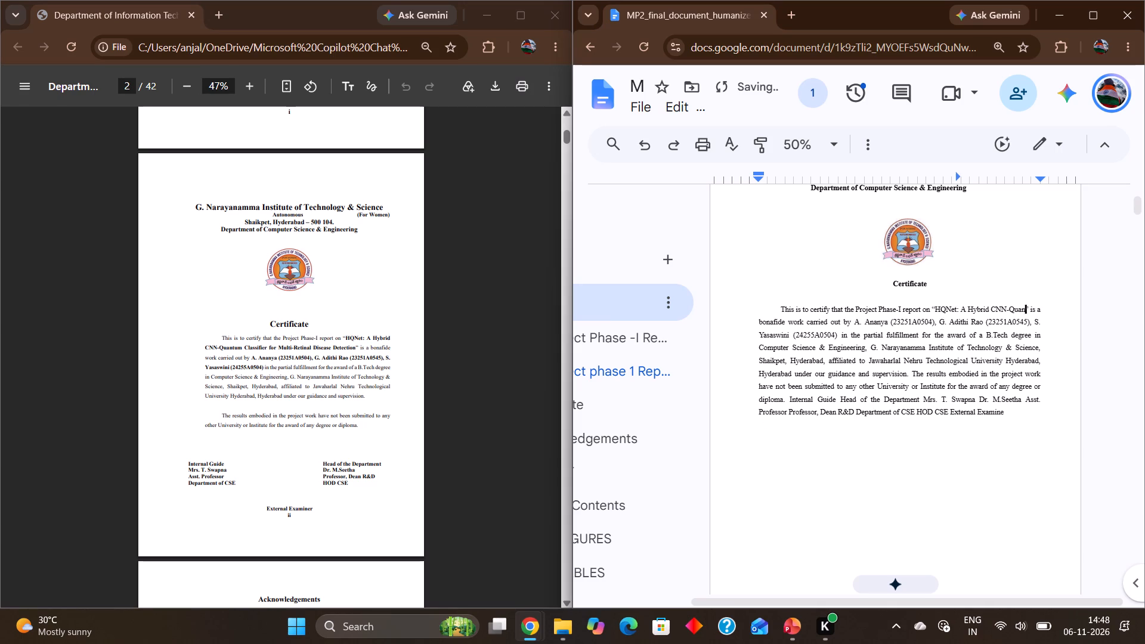
key(BackSpace)
key(BackSpace)
key(BackSpace)
key(BackSpace)
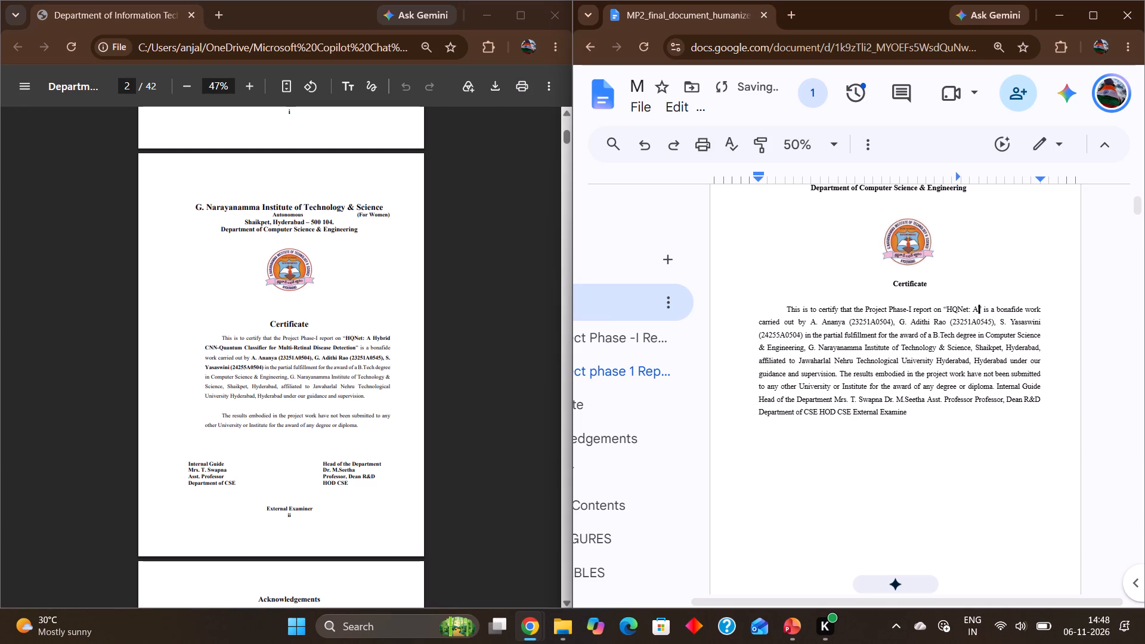
key(BackSpace)
key(BackSpace)
key(BackSpace)
key(BackSpace)
key(BackSpace)
key(BackSpace)
key(BackSpace)
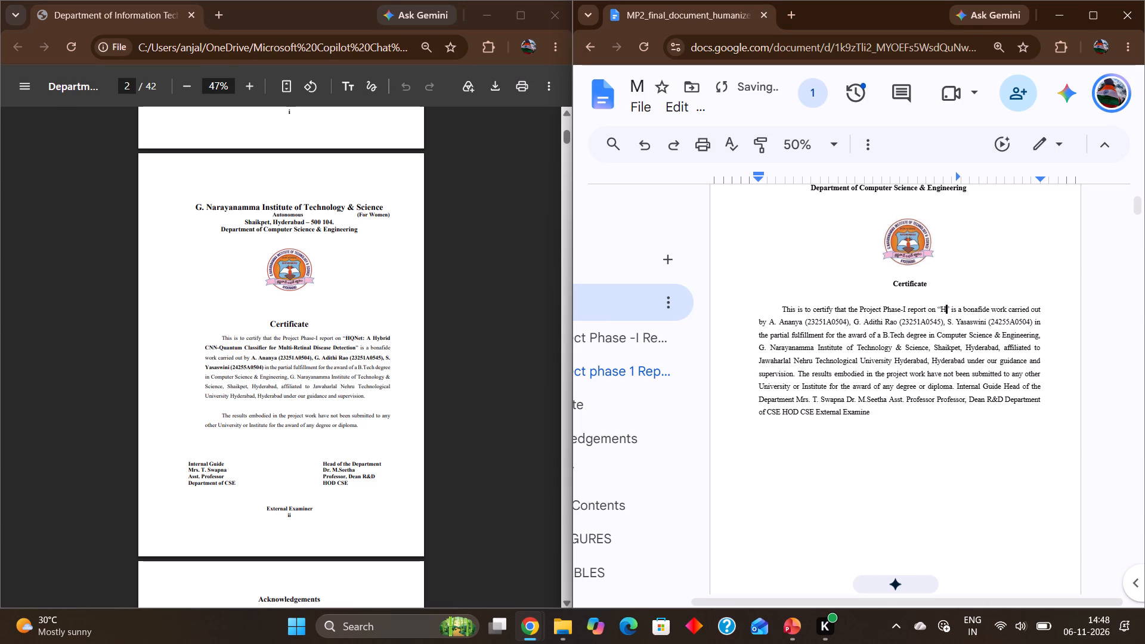
key(BackSpace)
Copy "BreathHealthy: Hybrid Model for Air Quality Forecasting" from the title page and paste it between the certificate paragraph's quotation marks.
scroll(924, 314, up, 1)
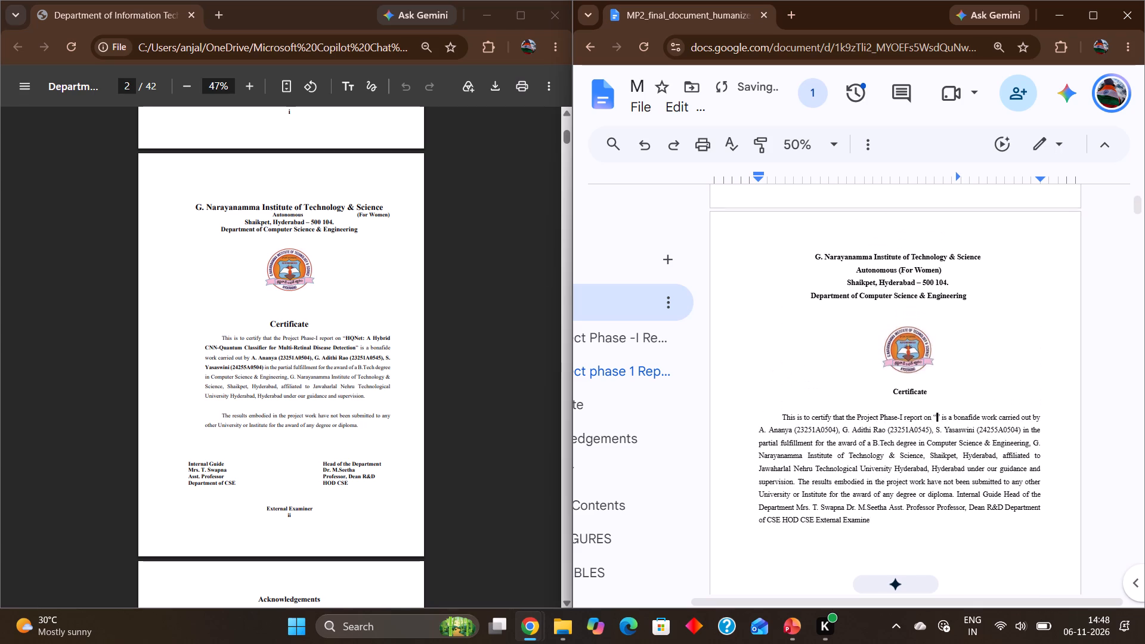
scroll(924, 314, up, 4)
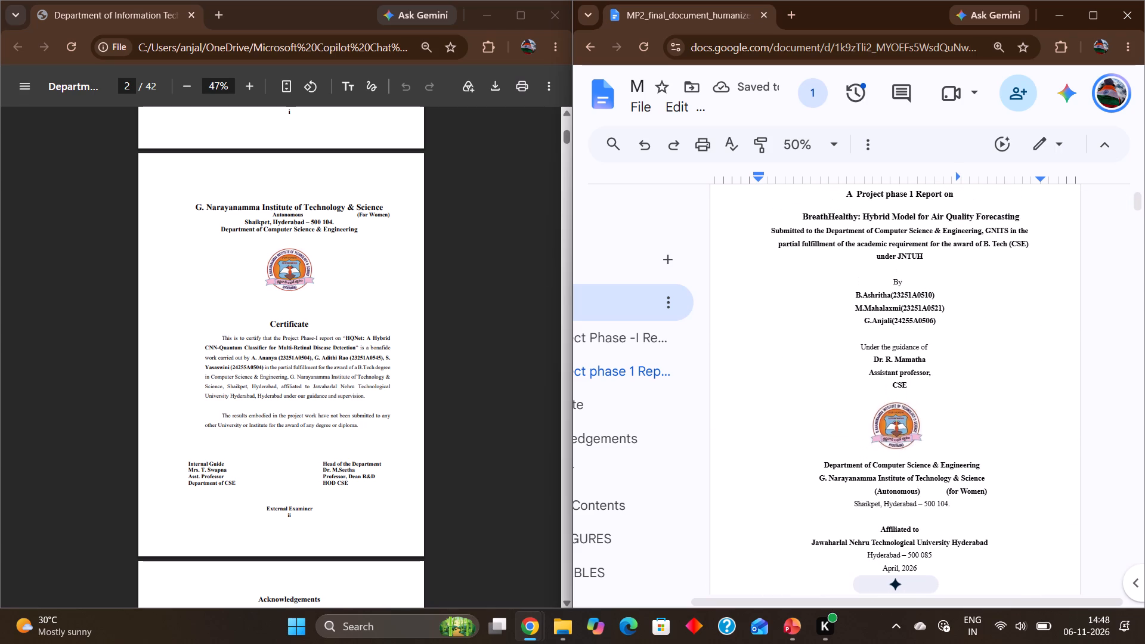
scroll(924, 314, up, 1)
drag(803, 271, 909, 275)
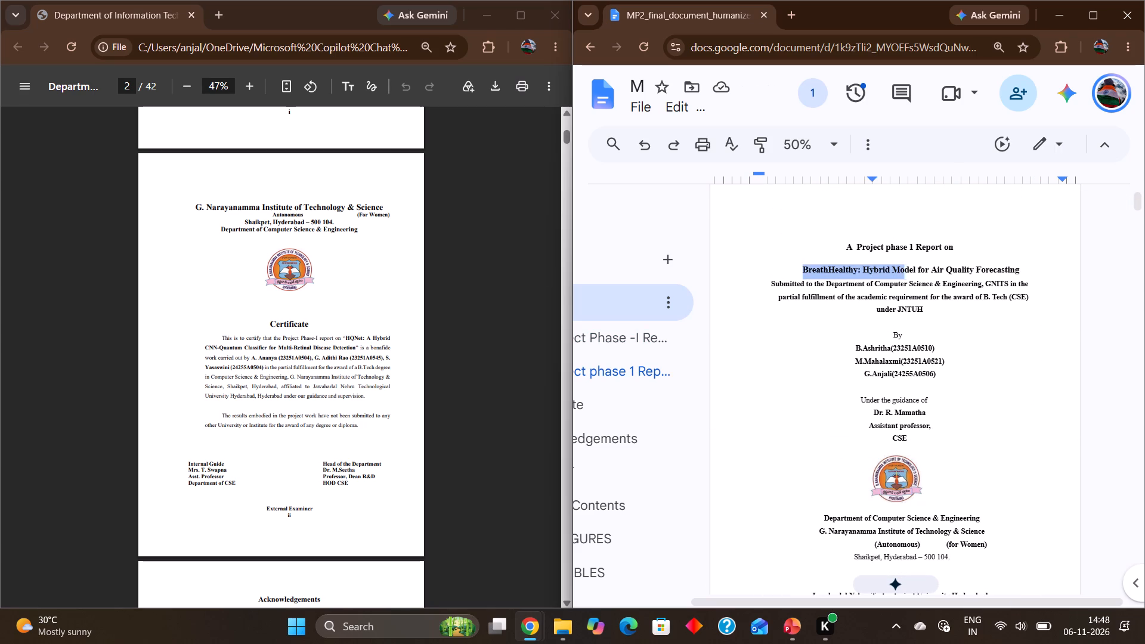
drag(909, 275, 1020, 270)
key(ctrl+c)
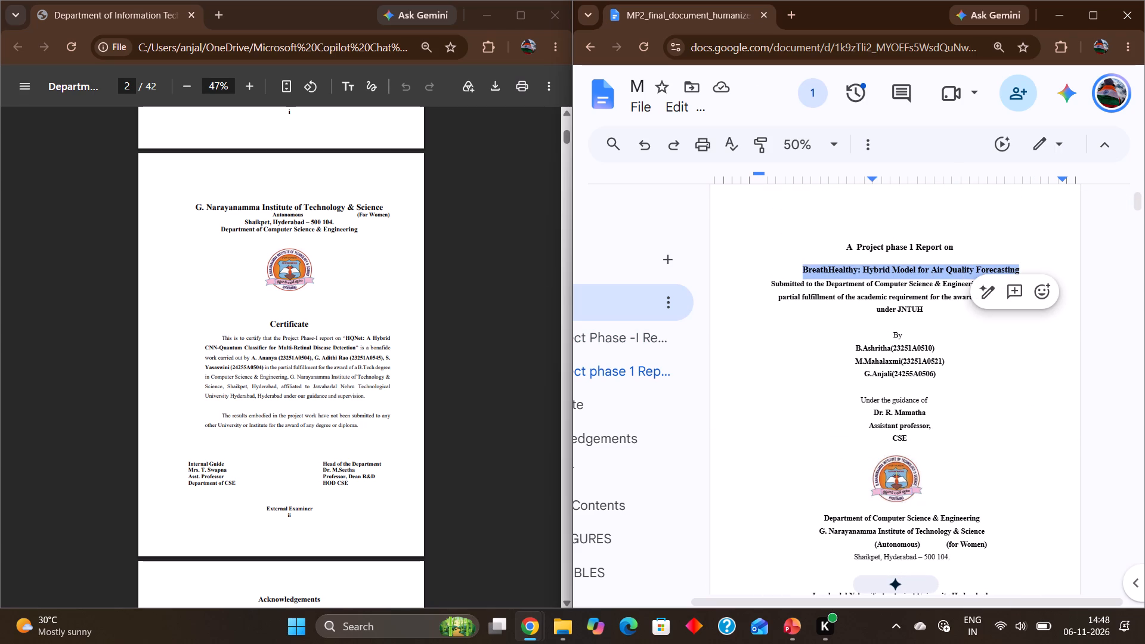
click(1012, 401)
scroll(994, 434, down, 2)
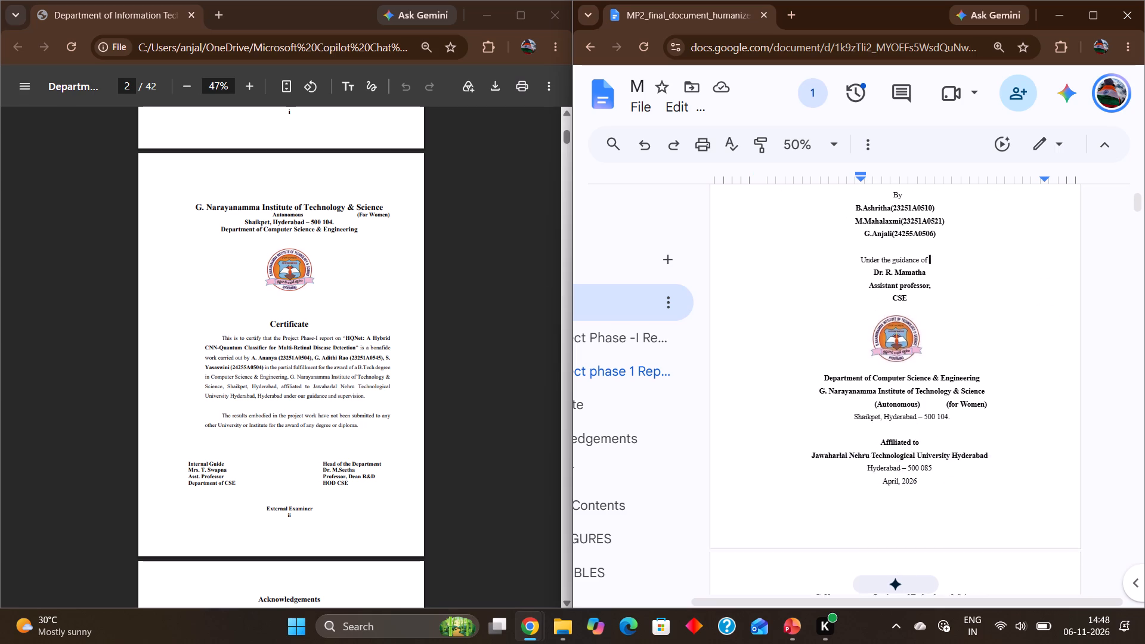
scroll(994, 434, down, 3)
click(936, 353)
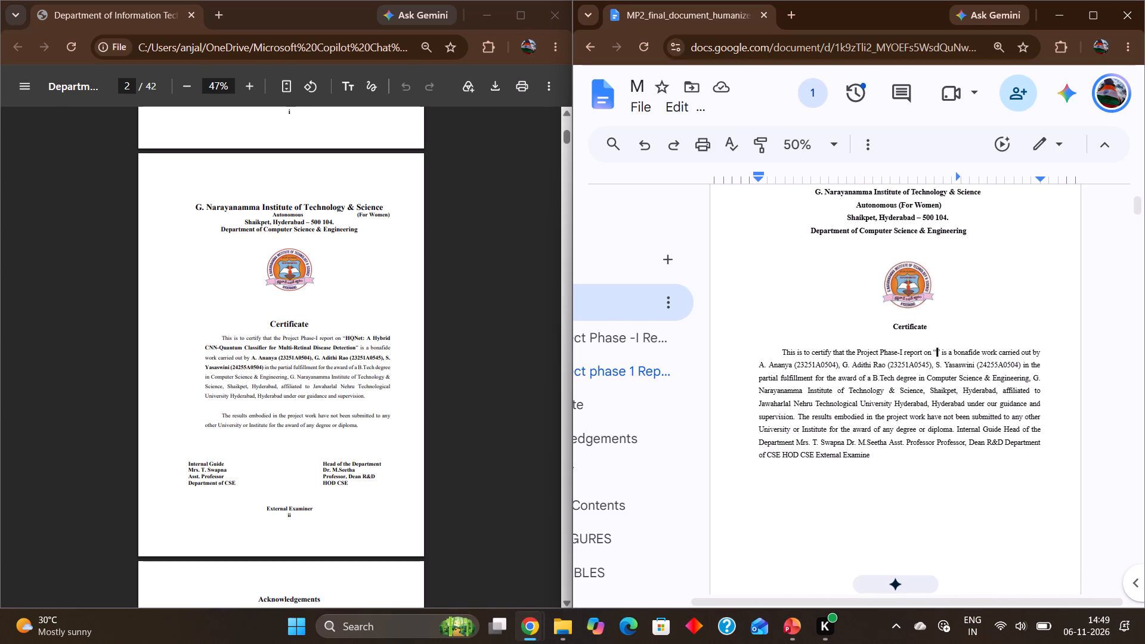
key(ctrl+v)
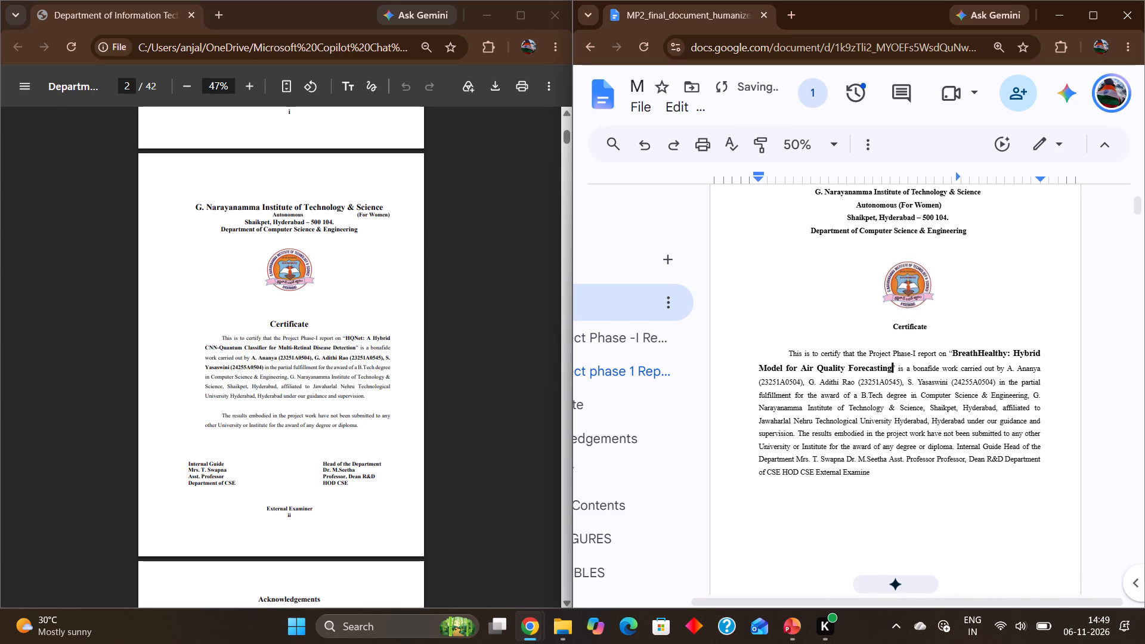
Select the pasted BreathHealthy project title in the certificate paragraph.
drag(890, 372, 747, 363)
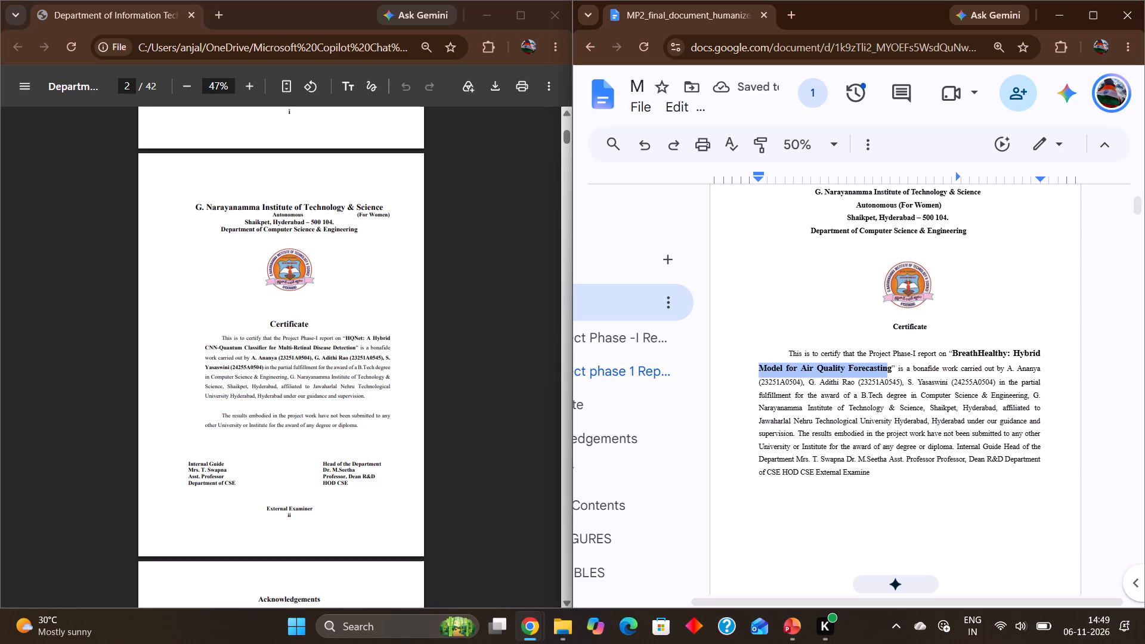
drag(747, 363, 954, 353)
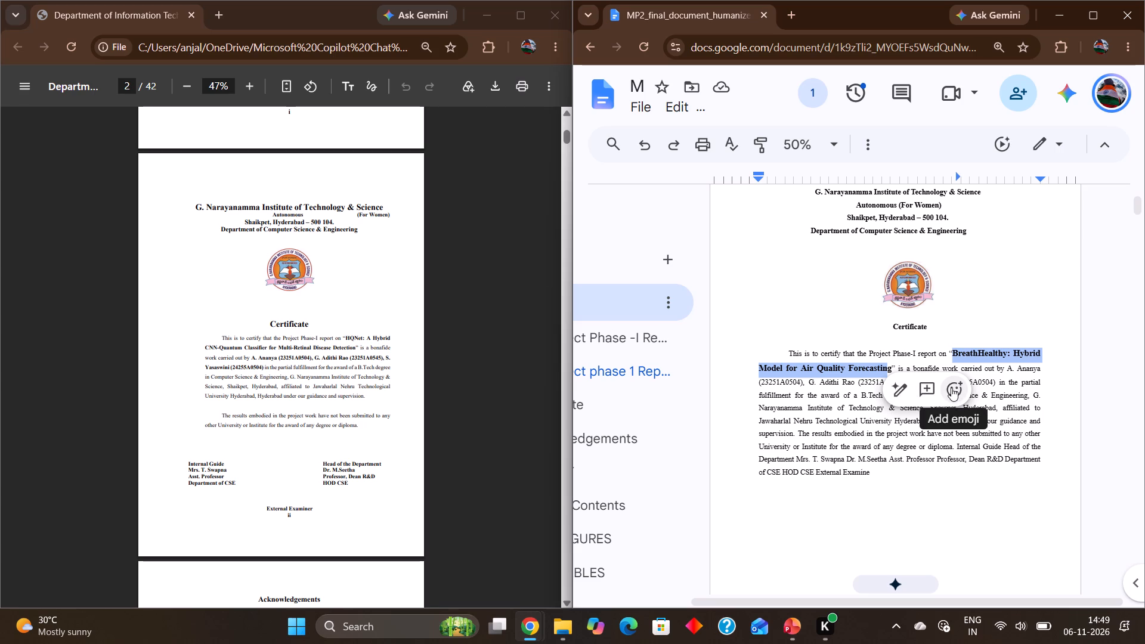
click(1059, 143)
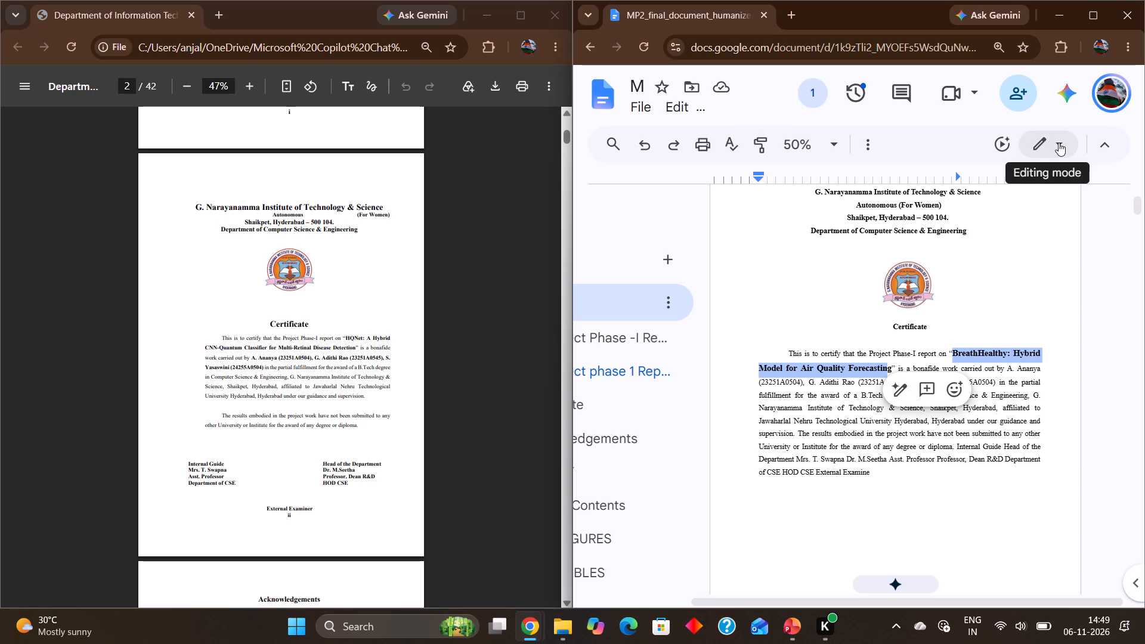
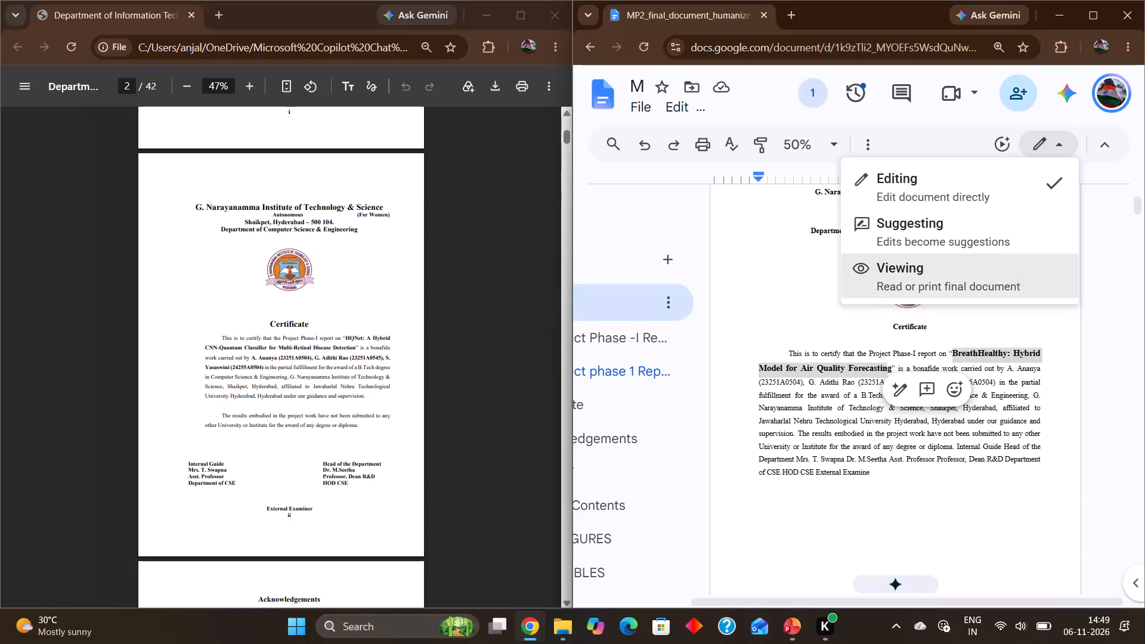
Set the pasted BreathHealthy project title in the "This is to certify" paragraph to font size 12.
click(763, 280)
click(1090, 14)
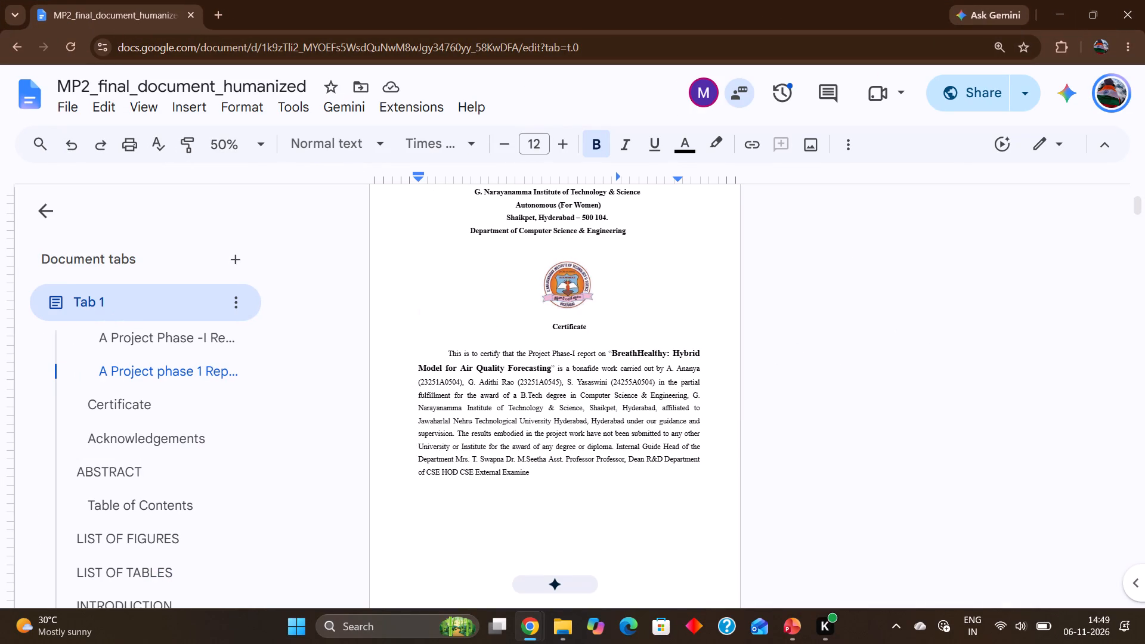
drag(610, 351, 549, 366)
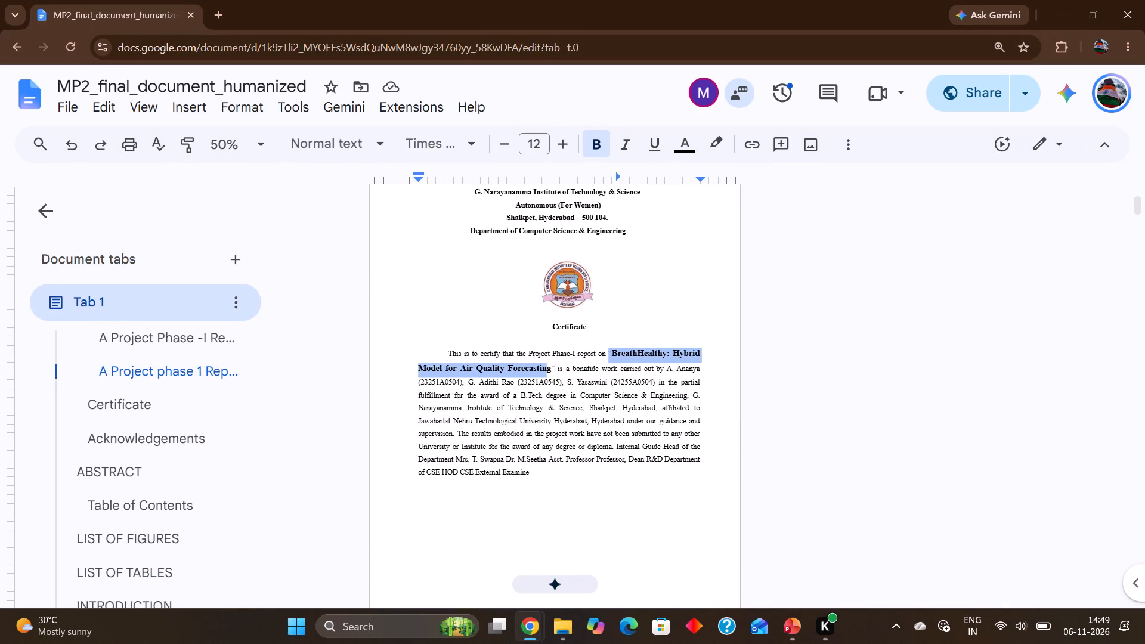
drag(549, 366, 552, 366)
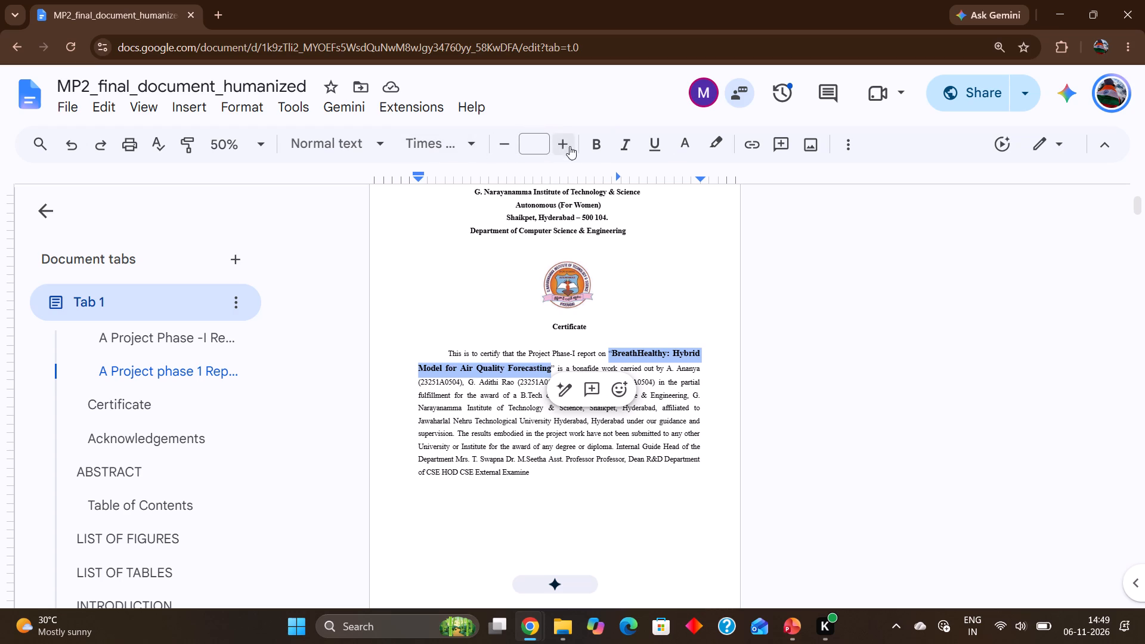
click(555, 137)
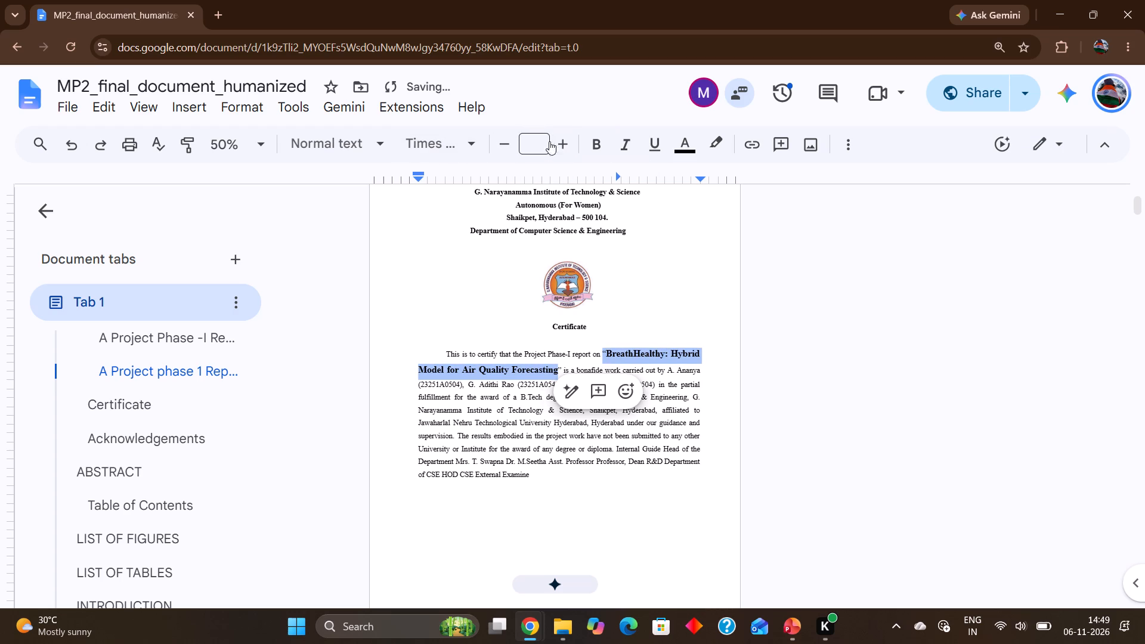
click(510, 148)
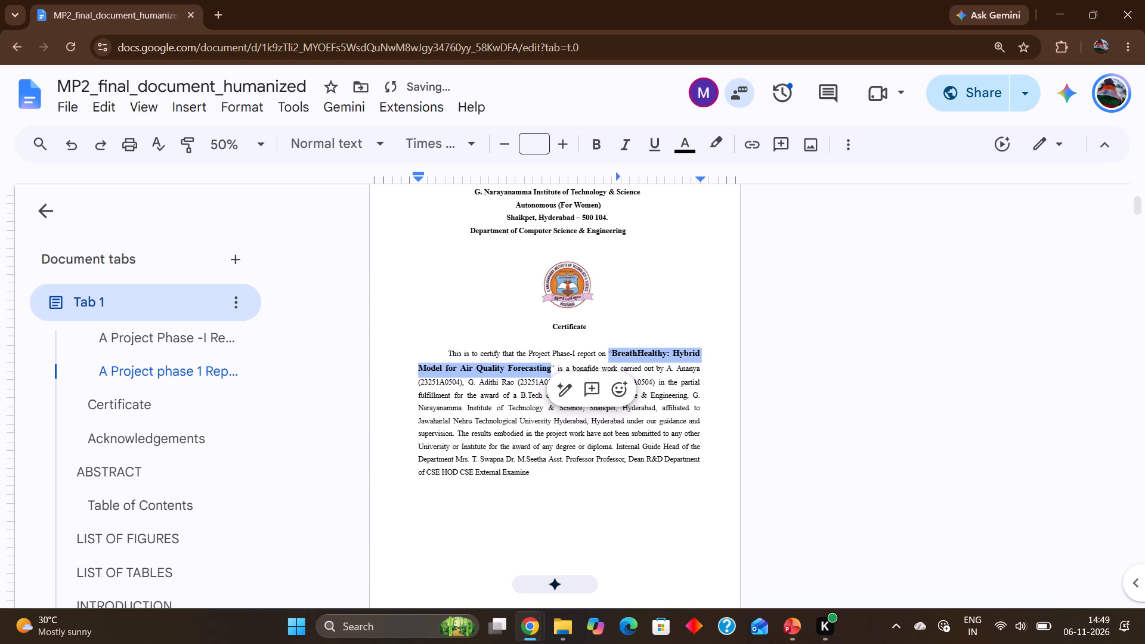
click(535, 144)
click(527, 301)
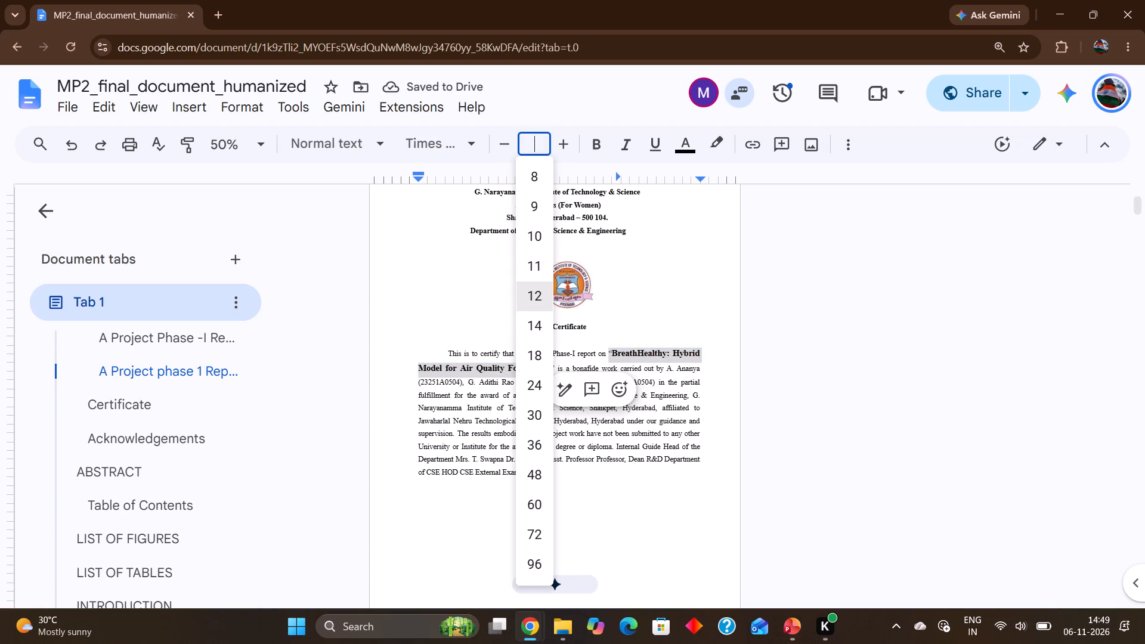
click(648, 302)
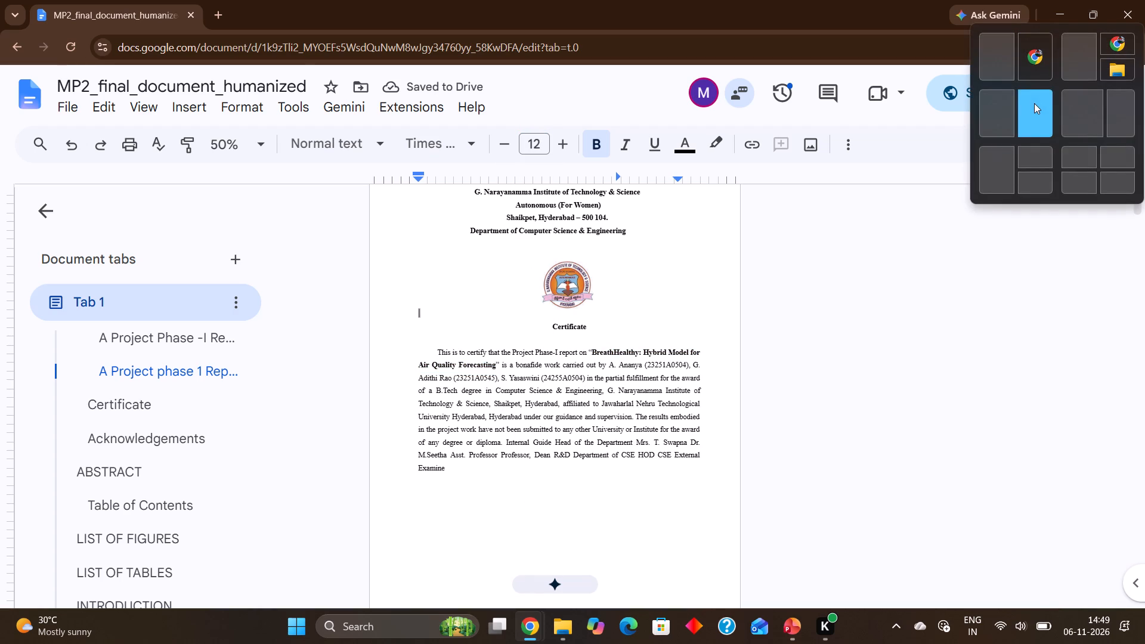
Arrange the report document side by side with the reference report PDF again, with the Certificate page in view.
click(1034, 103)
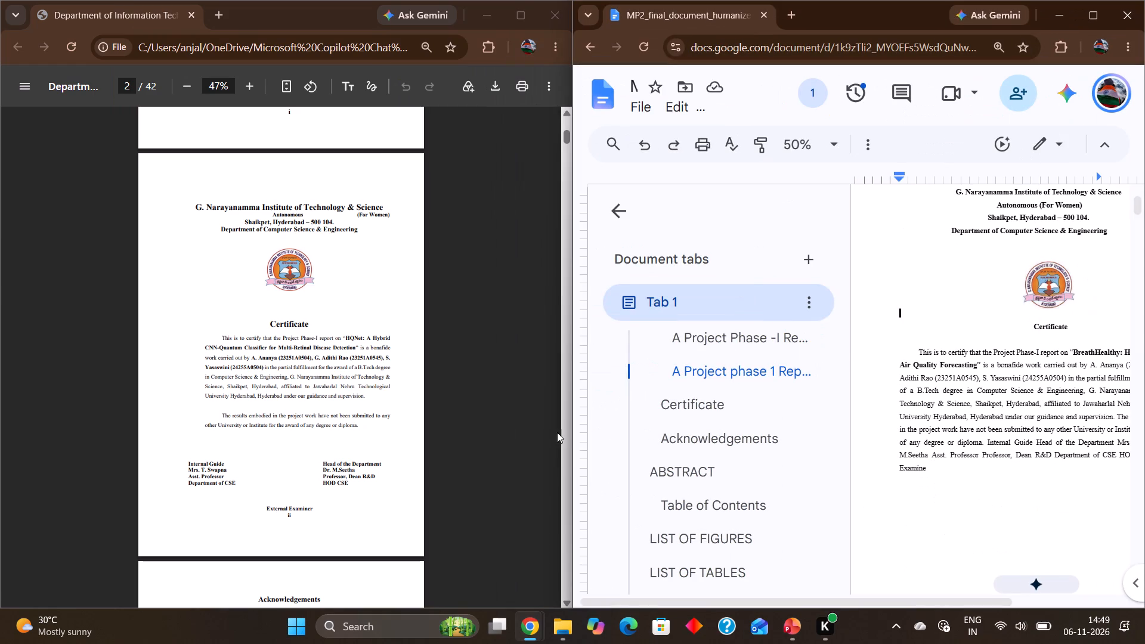
scroll(762, 433, left, 1)
scroll(983, 383, left, 2)
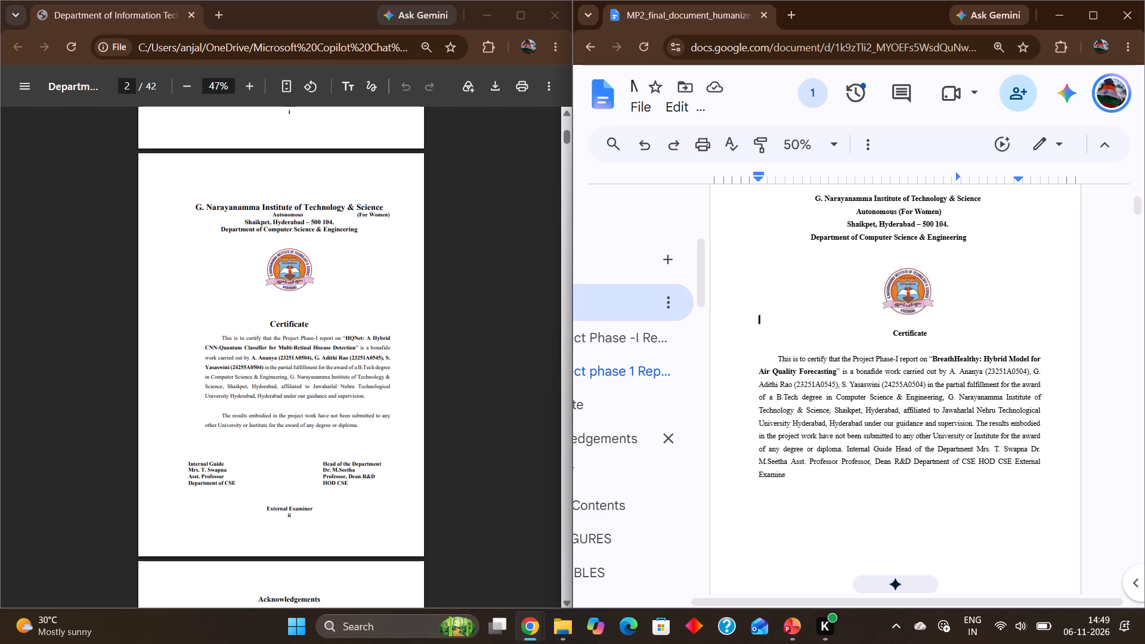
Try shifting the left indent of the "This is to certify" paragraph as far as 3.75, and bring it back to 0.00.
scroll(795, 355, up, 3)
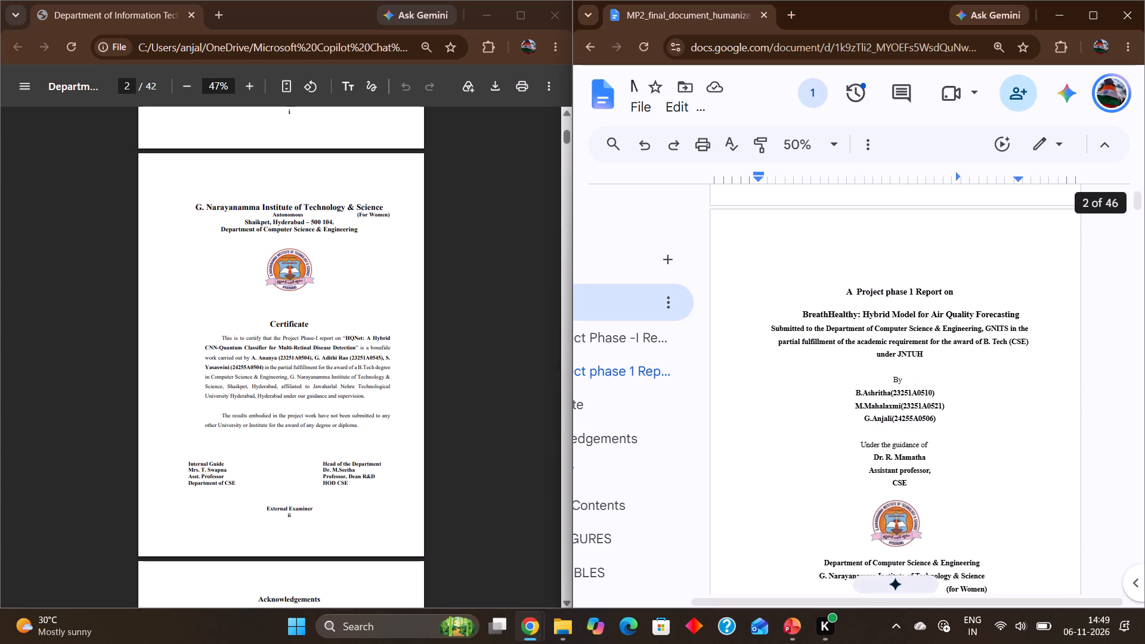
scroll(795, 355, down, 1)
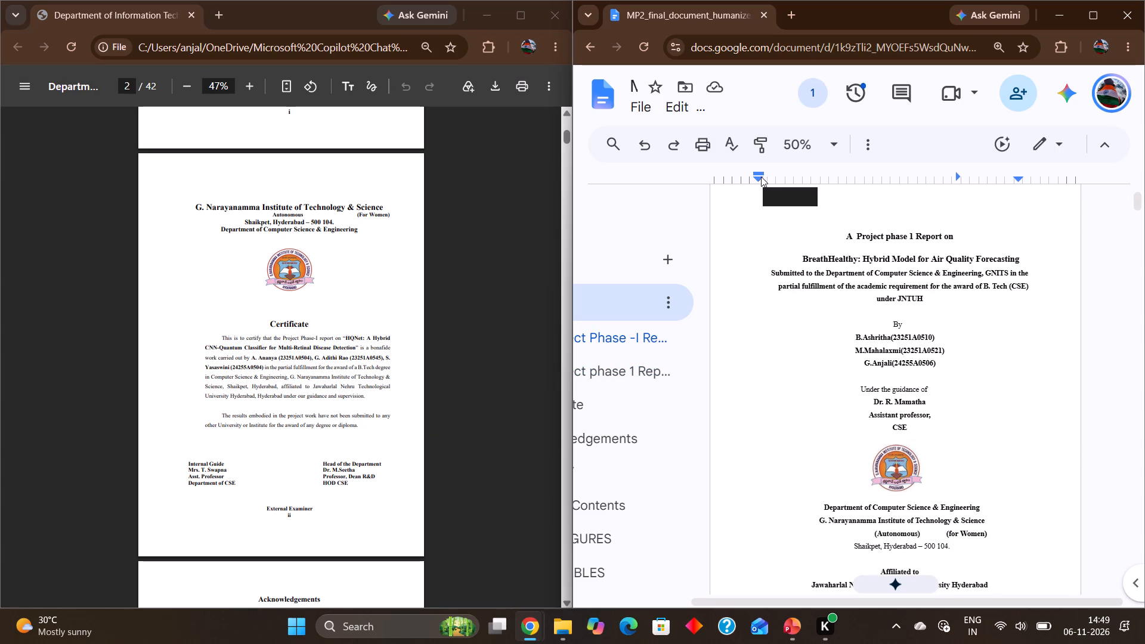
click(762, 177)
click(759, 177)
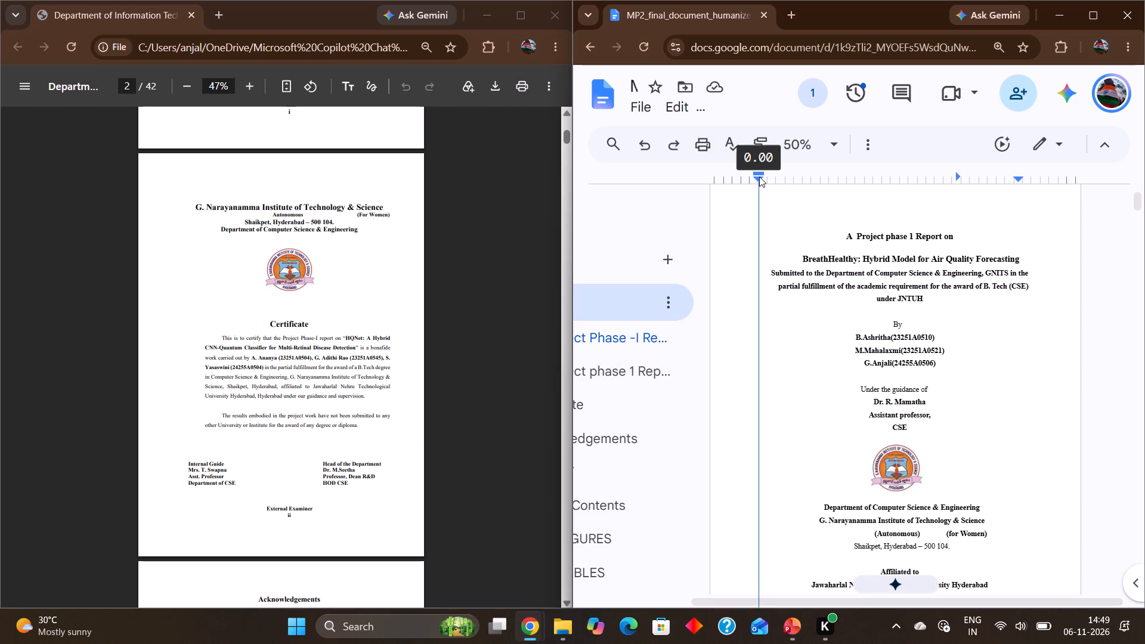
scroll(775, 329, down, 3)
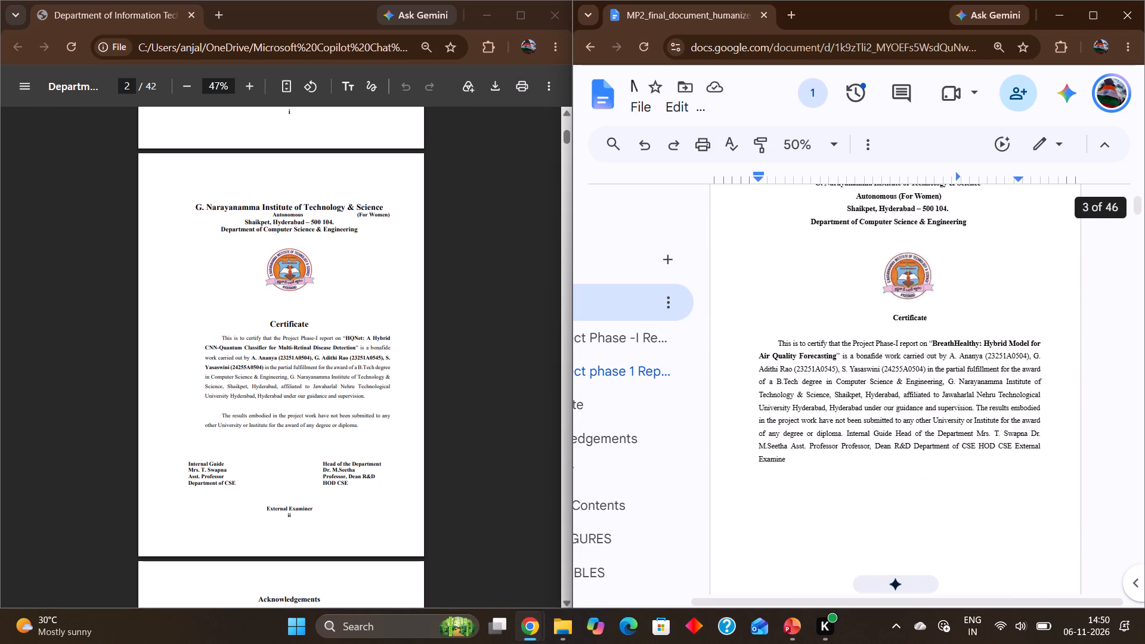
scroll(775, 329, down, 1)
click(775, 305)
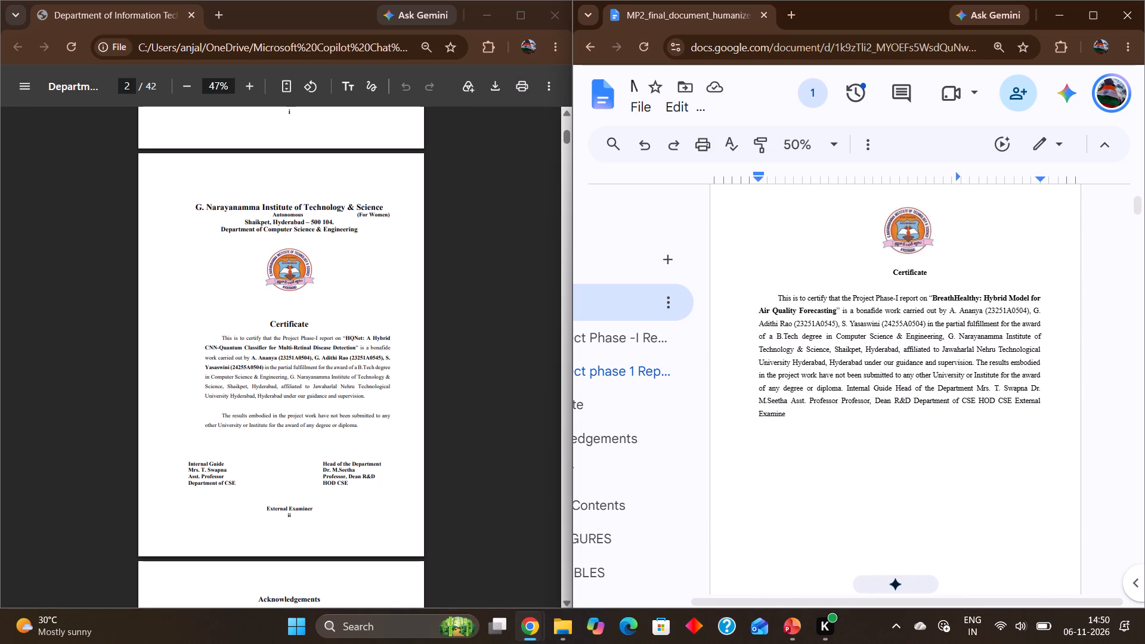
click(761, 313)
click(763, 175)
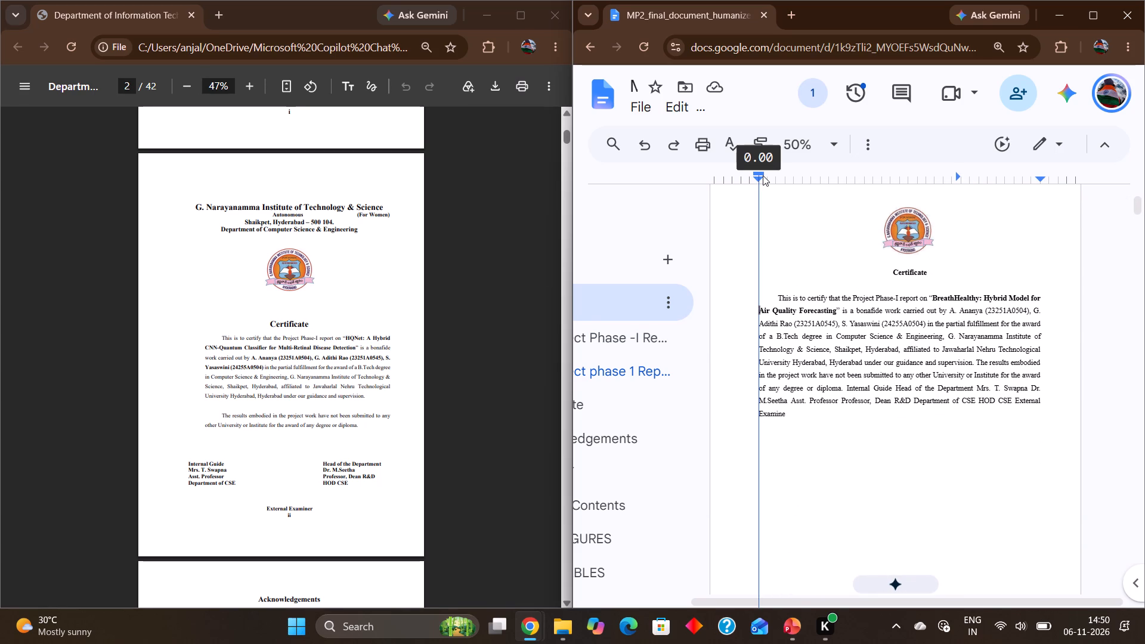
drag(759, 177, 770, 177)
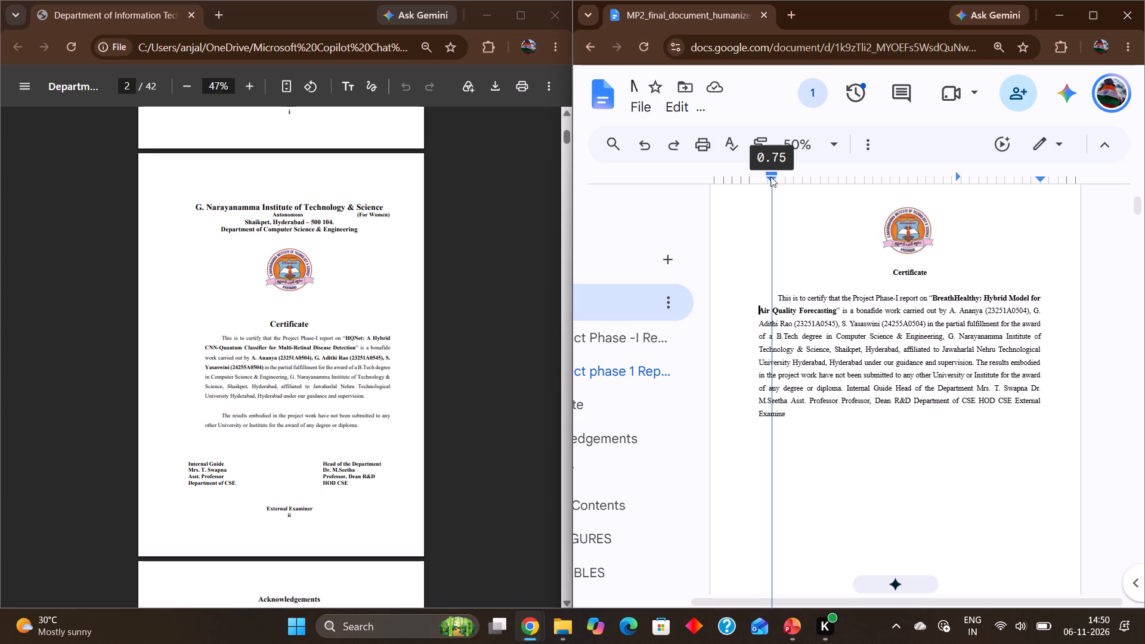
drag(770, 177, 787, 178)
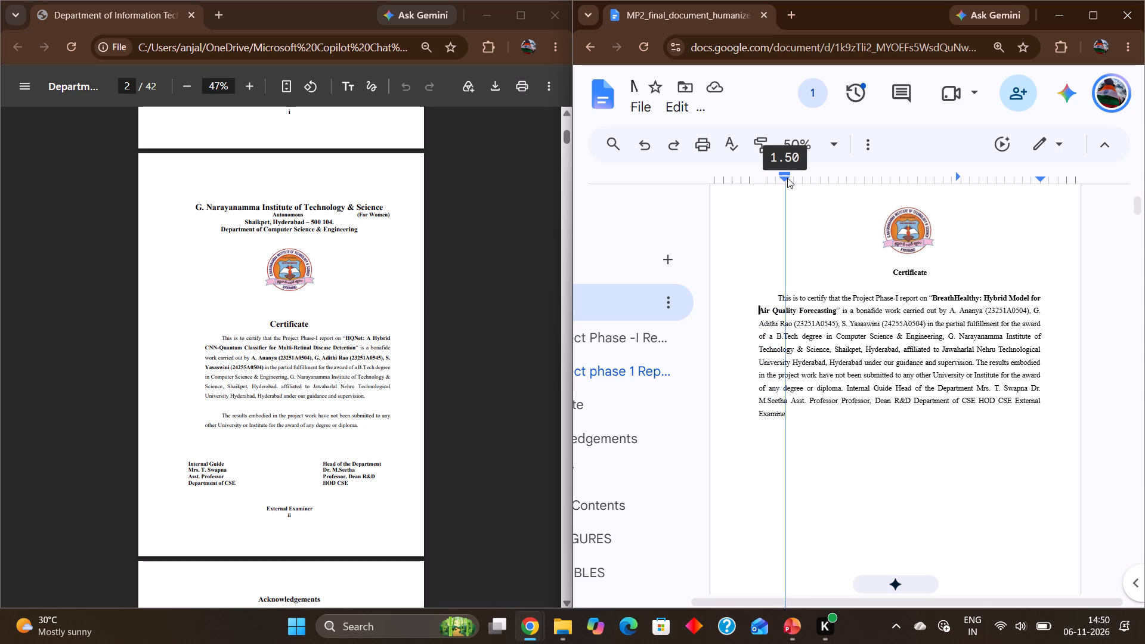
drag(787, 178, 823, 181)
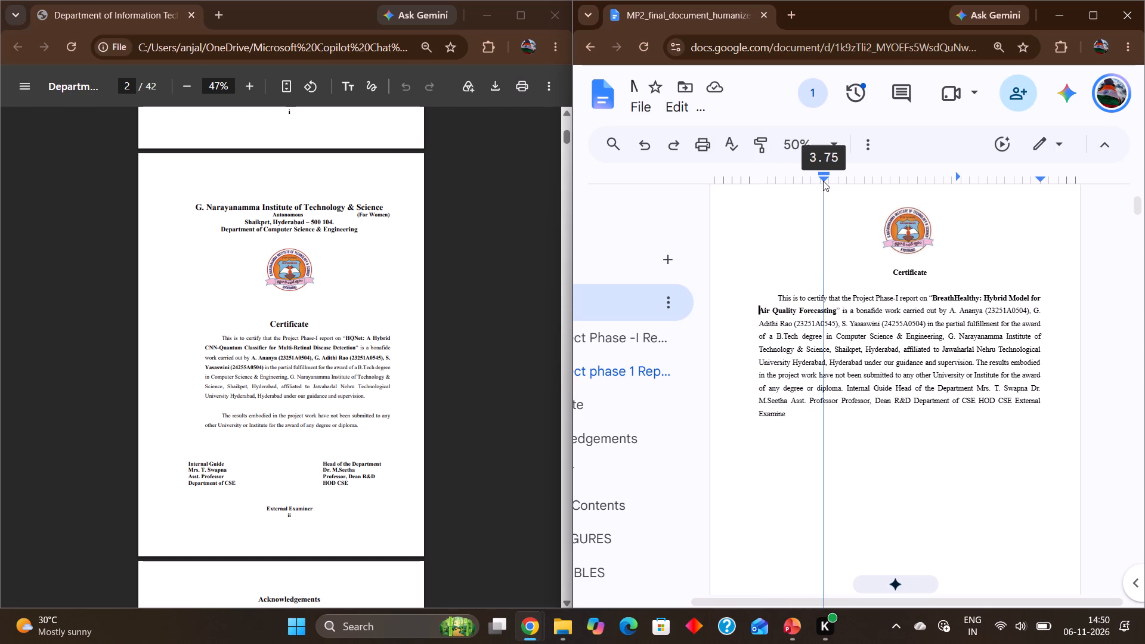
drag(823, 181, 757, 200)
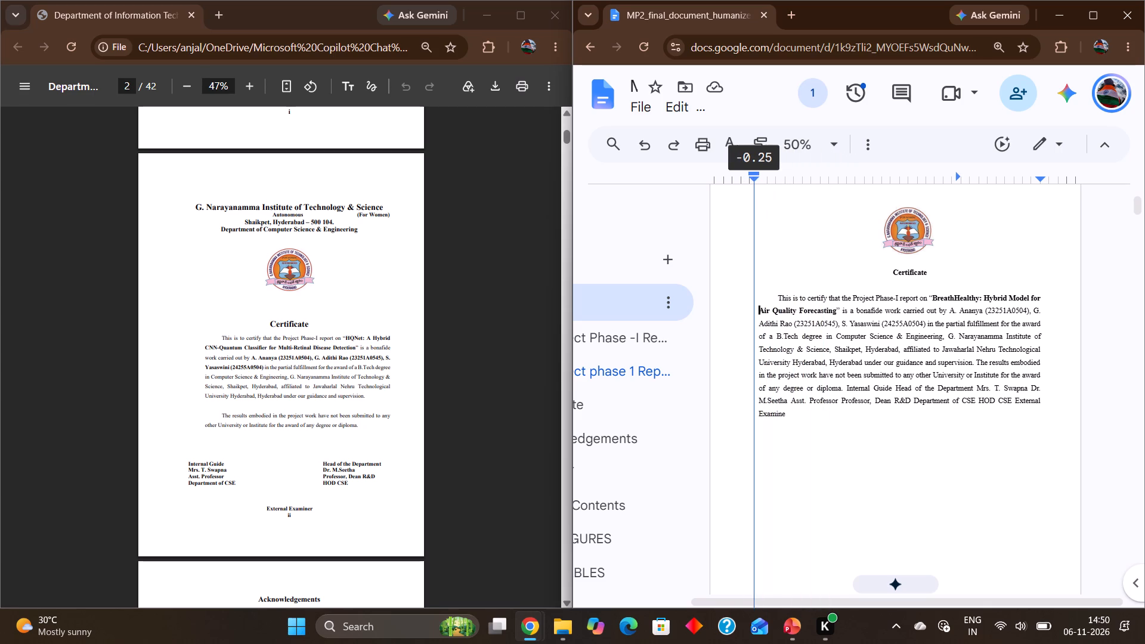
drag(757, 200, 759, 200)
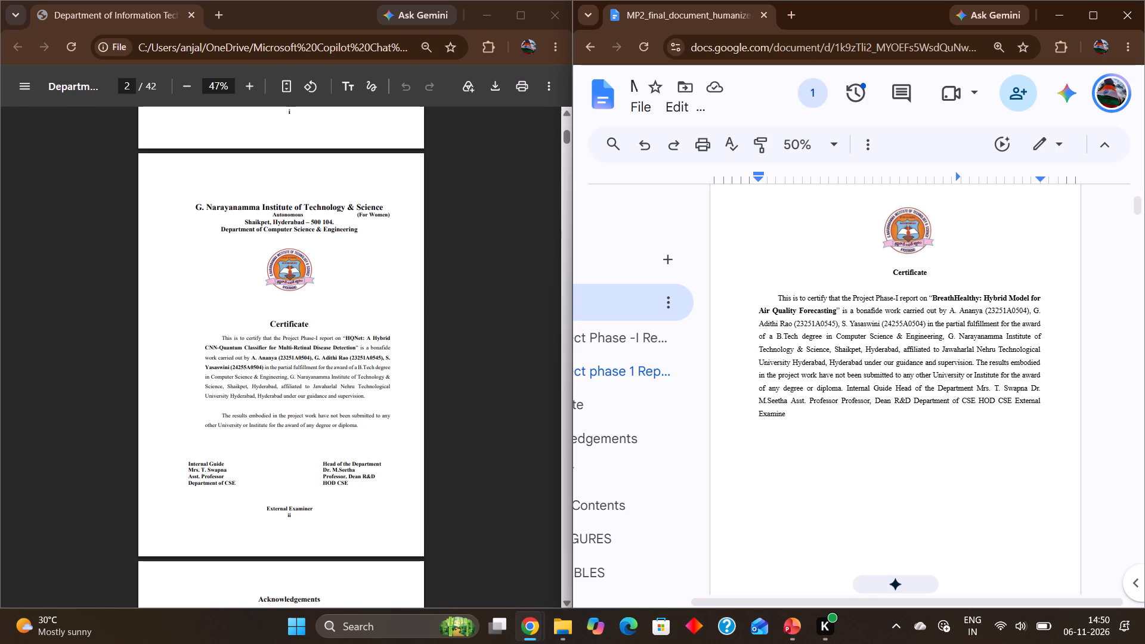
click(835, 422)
Examine the reference report's Certificate and Acknowledgements pages, and check the left indent on the report's first title page.
scroll(387, 444, down, 1)
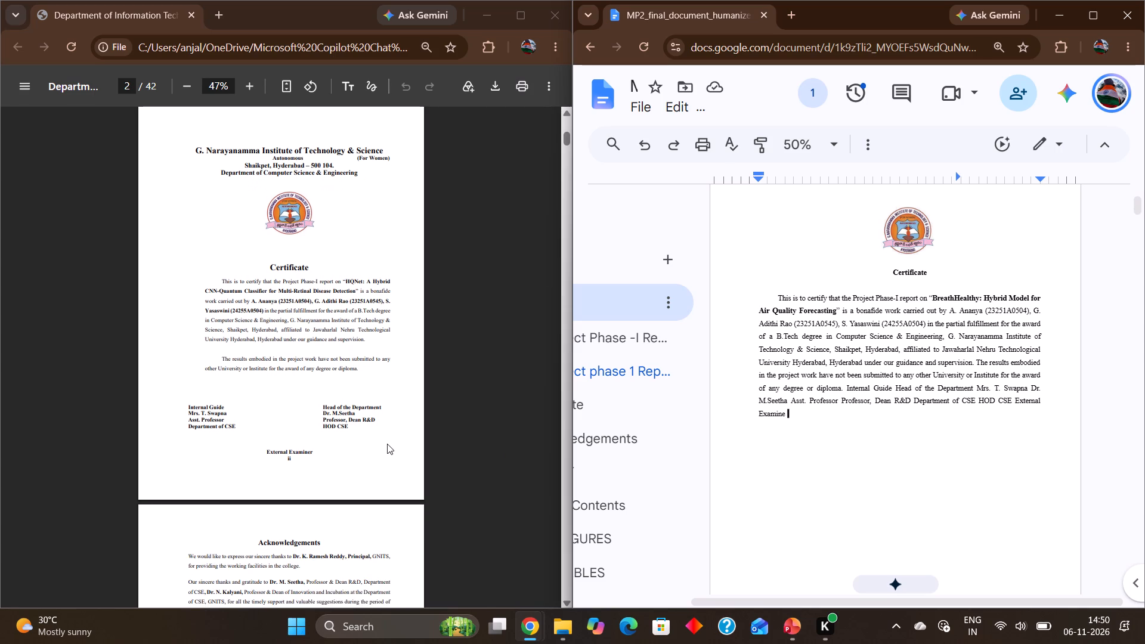
scroll(387, 444, down, 2)
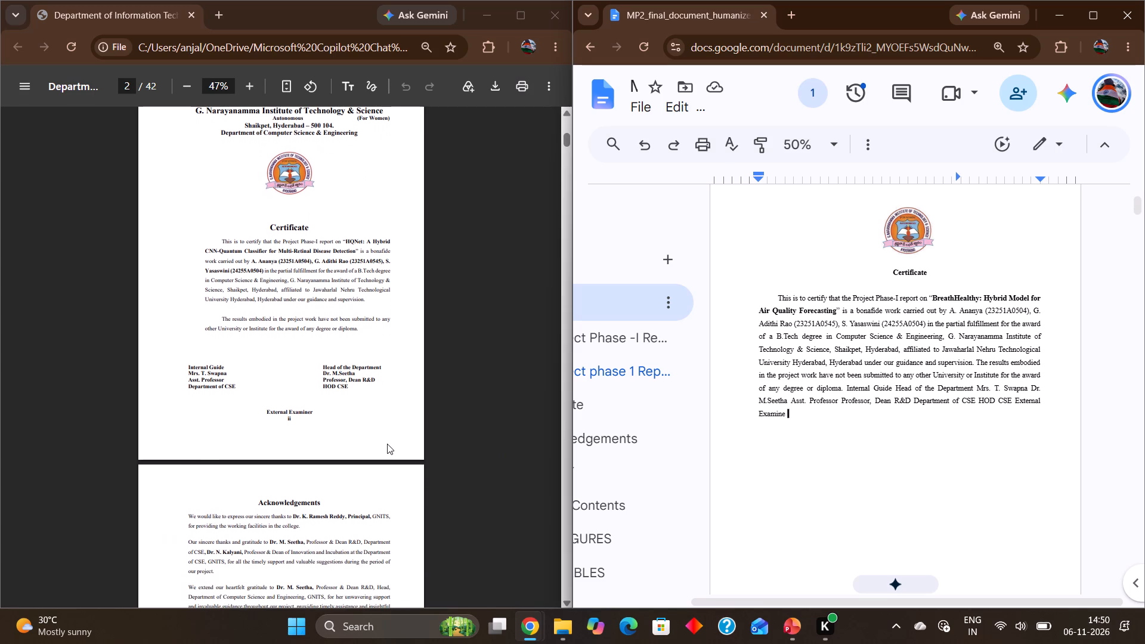
scroll(696, 365, down, 1)
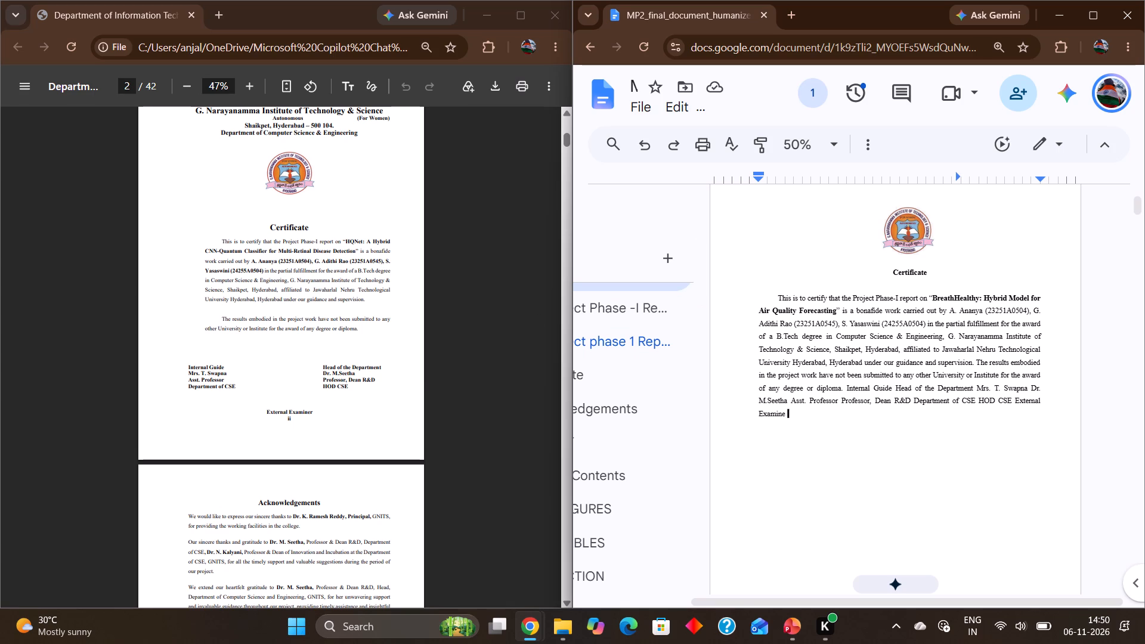
scroll(741, 298, up, 6)
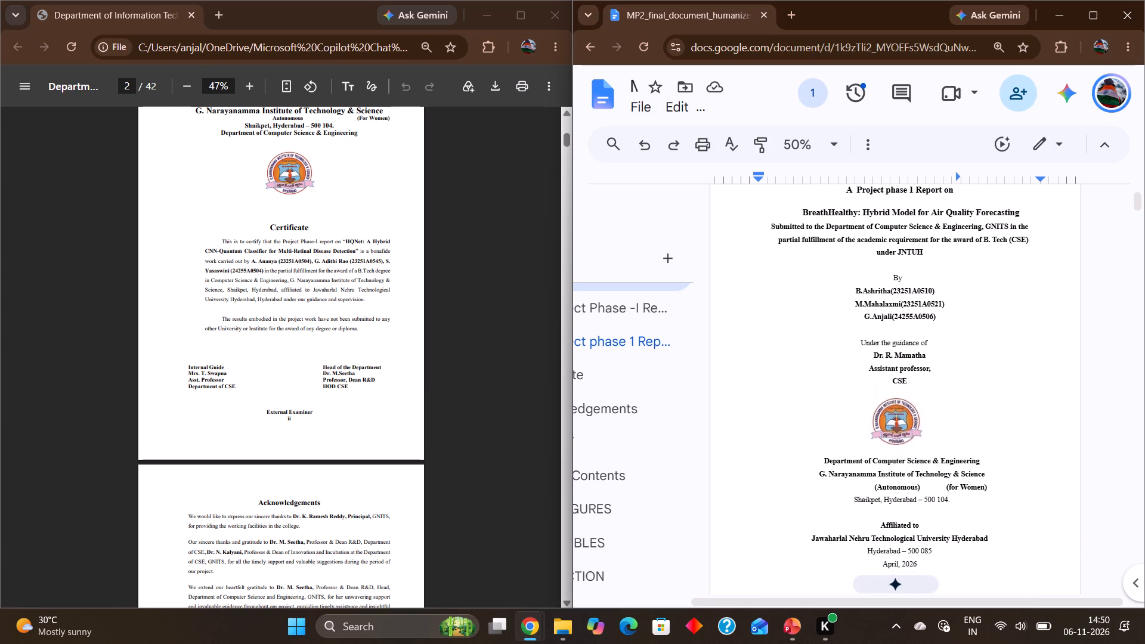
scroll(741, 298, up, 3)
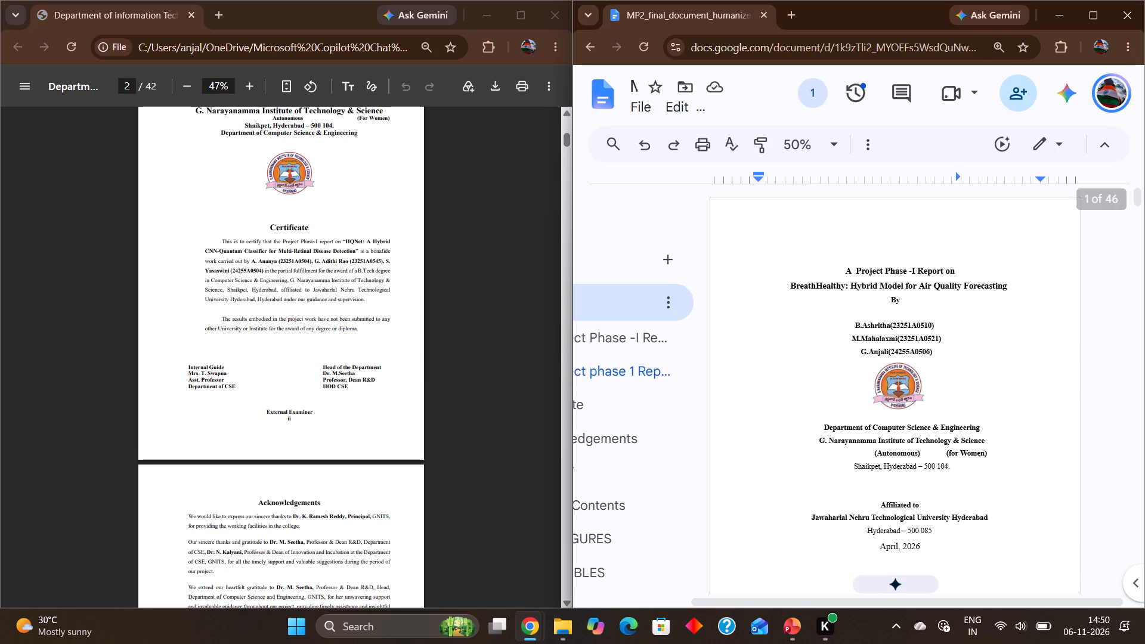
click(760, 182)
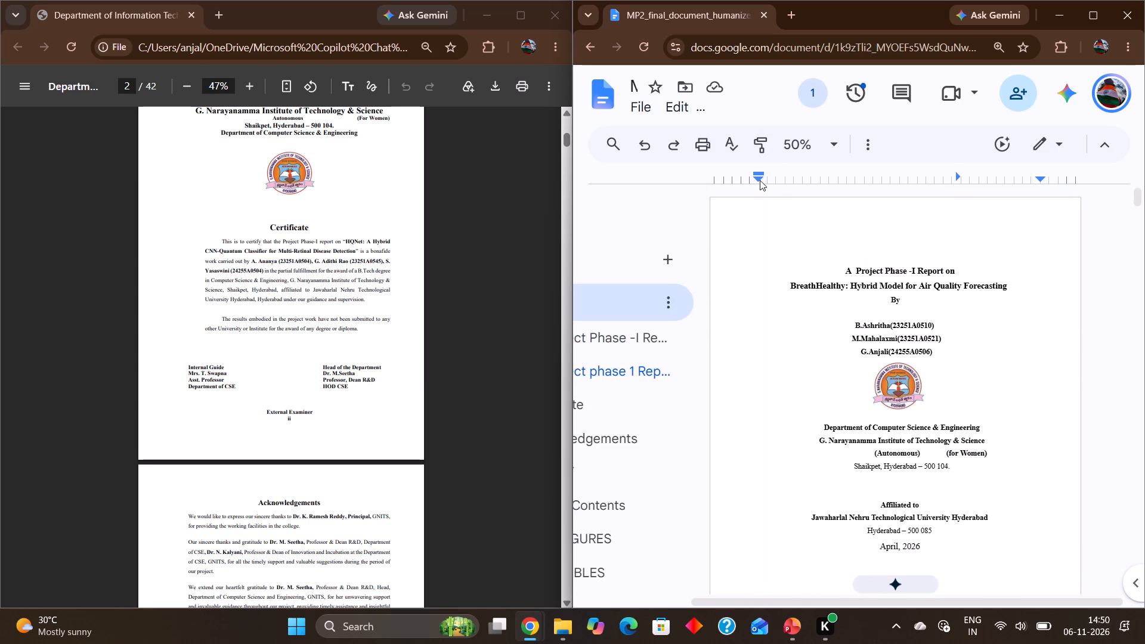
click(760, 180)
click(757, 178)
click(773, 259)
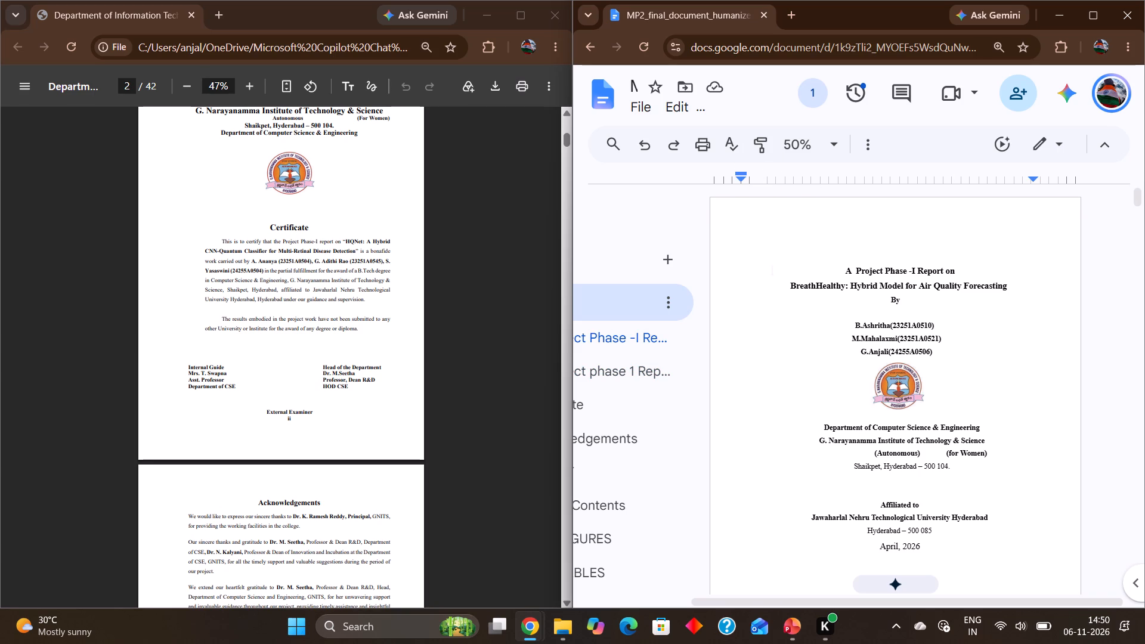
click(742, 180)
Delete the first student's name after "carried out by" in the certificate paragraph, keeping the roll number in brackets.
scroll(809, 276, down, 8)
scroll(809, 276, up, 4)
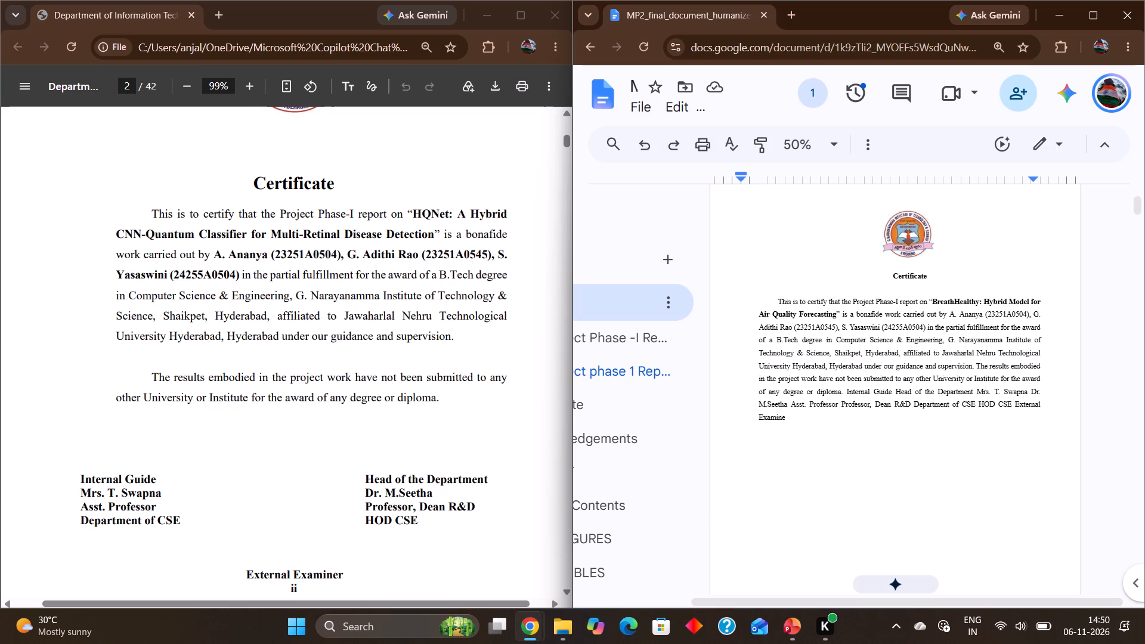
click(983, 315)
key(BackSpace)
key(BackSpace)
key(BackSpace)
key(BackSpace)
key(BackSpace)
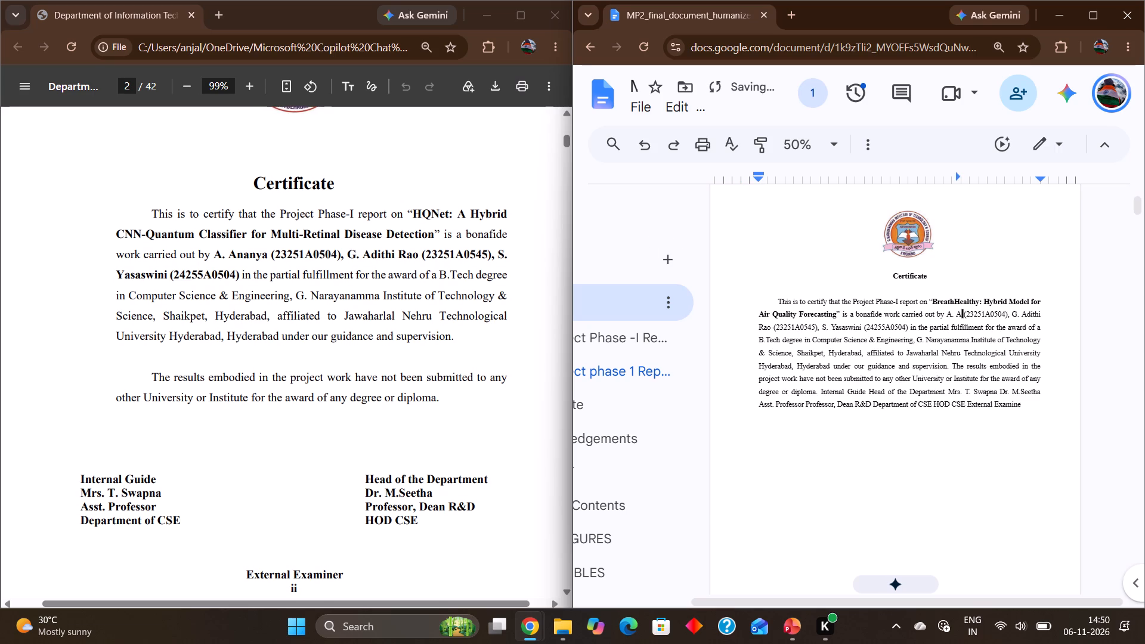
key(BackSpace)
key(BackSpace)
key(BackSpace)
key(BackSpace)
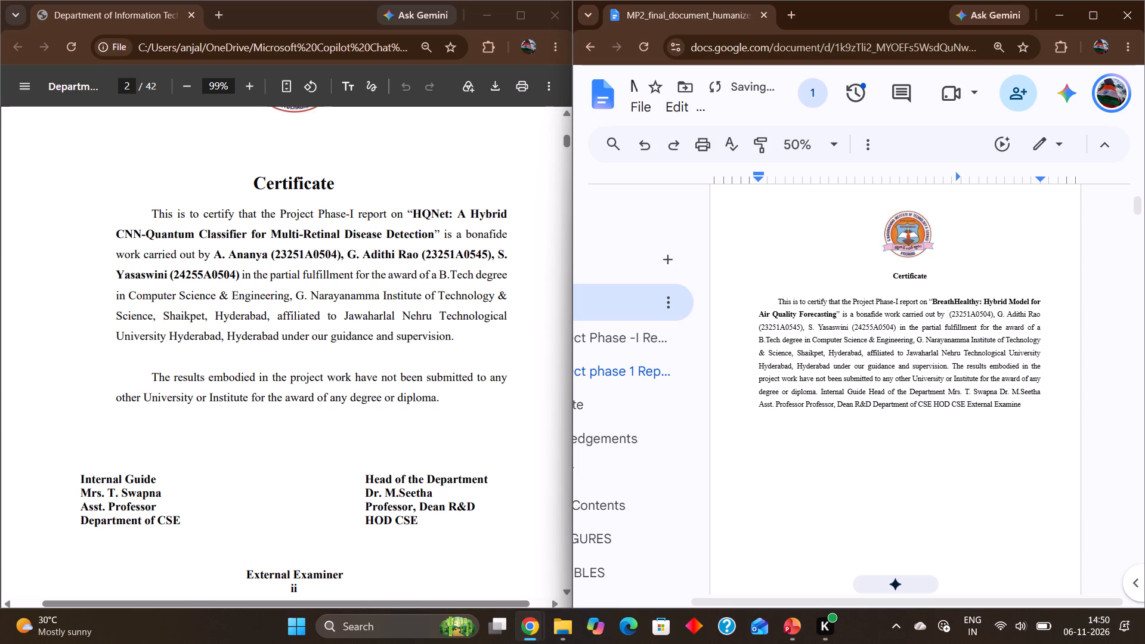
Enter the first team member's name after "carried out by" in the certificate paragraph and update the last two digits of the roll number.
key(shift+b)
key(period)
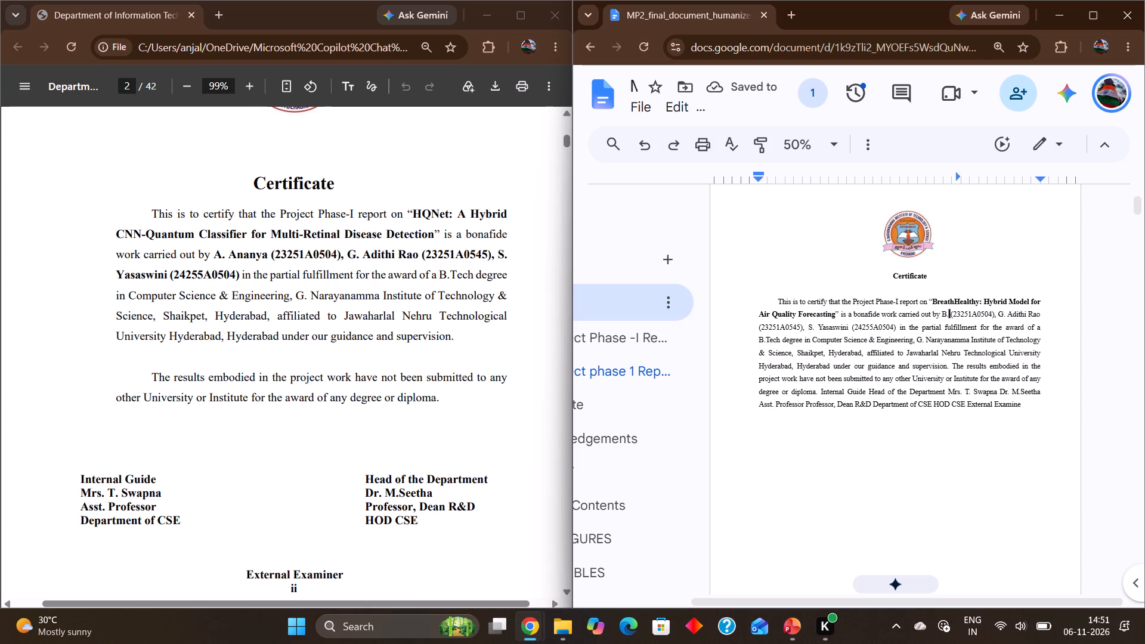
text(Ashritha)
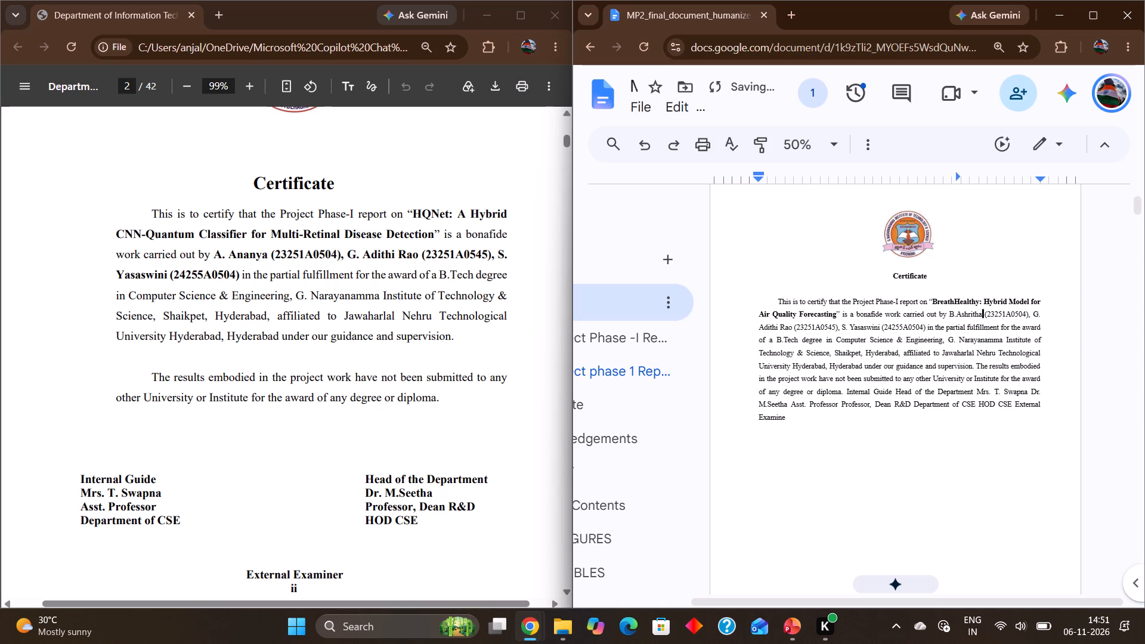
click(1025, 314)
key(BackSpace)
key(BackSpace)
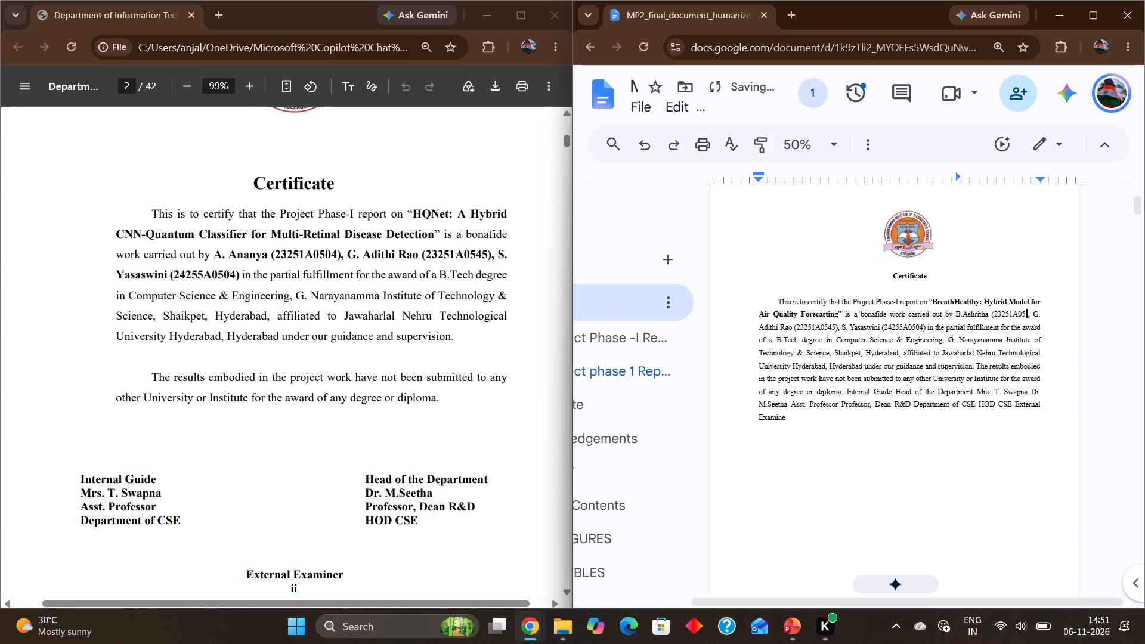
text(10)
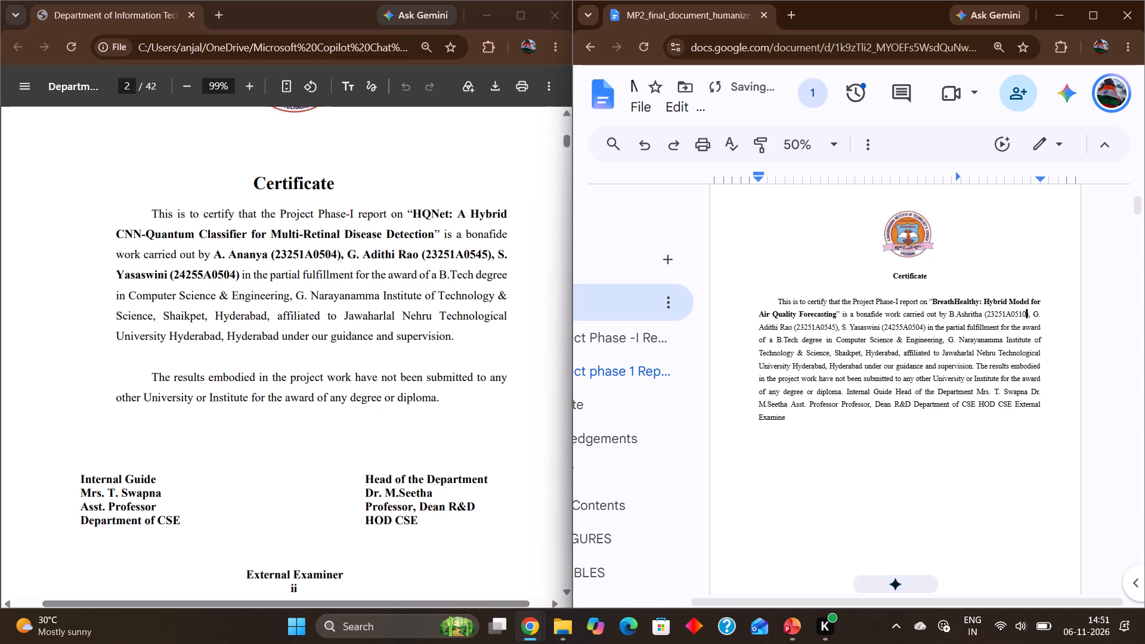
Replace the second student's initial and name in the certificate paragraph with the second team member's.
click(1038, 314)
key(BackSpace)
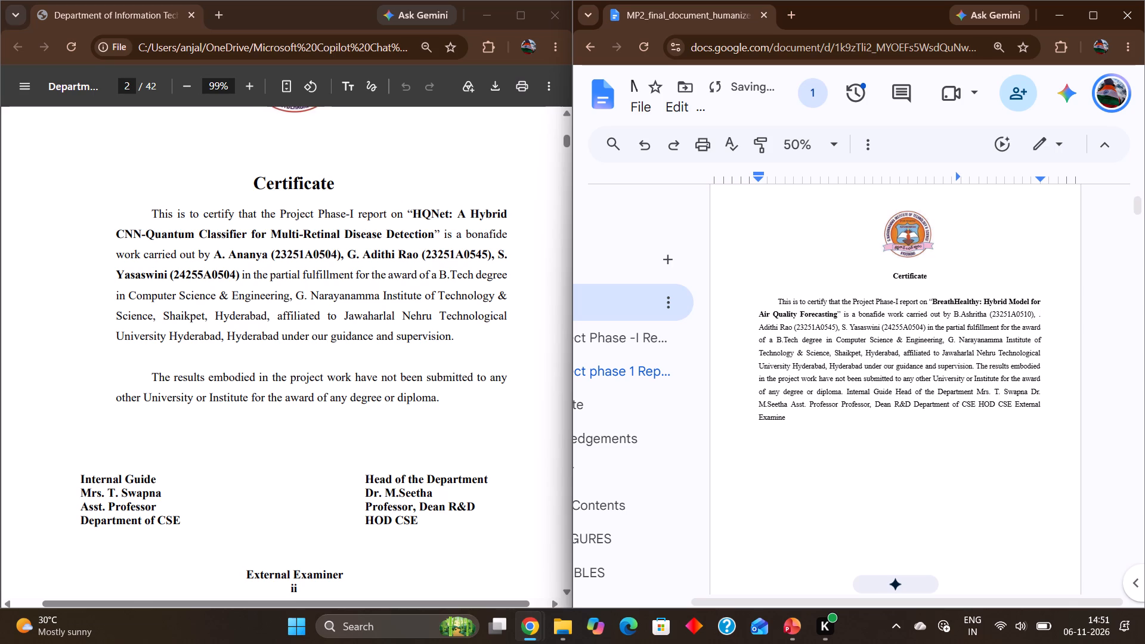
key(shift+m)
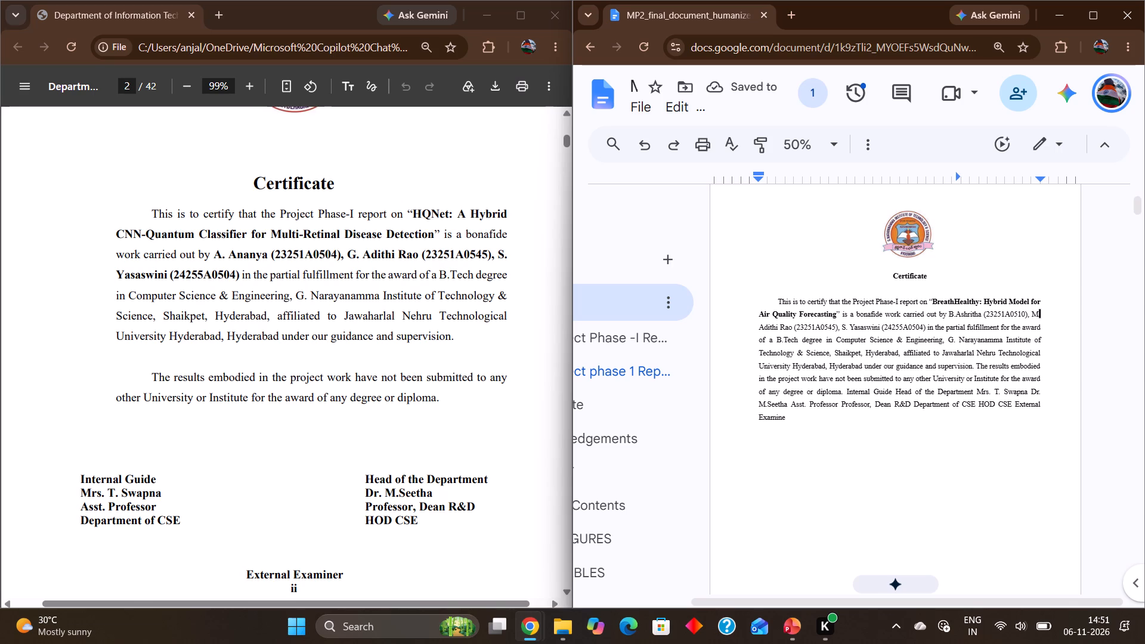
click(791, 324)
key(BackSpace)
key(BackSpace)
key(BackSpace)
key(BackSpace)
key(BackSpace)
key(BackSpace)
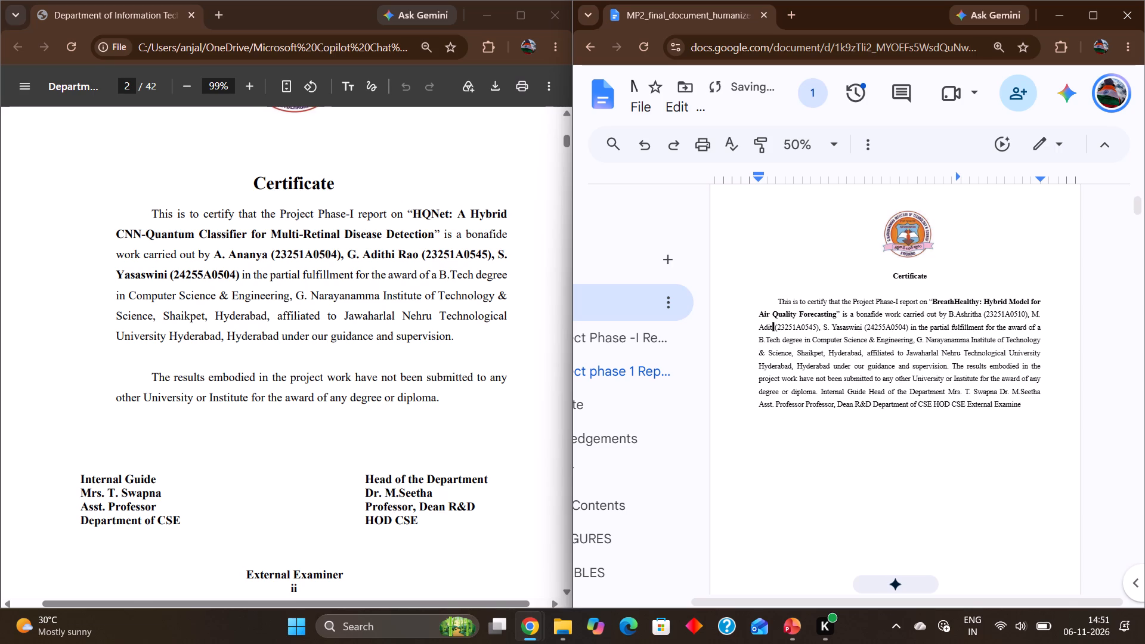
key(BackSpace)
key(BackSpace)
key(BackSpace)
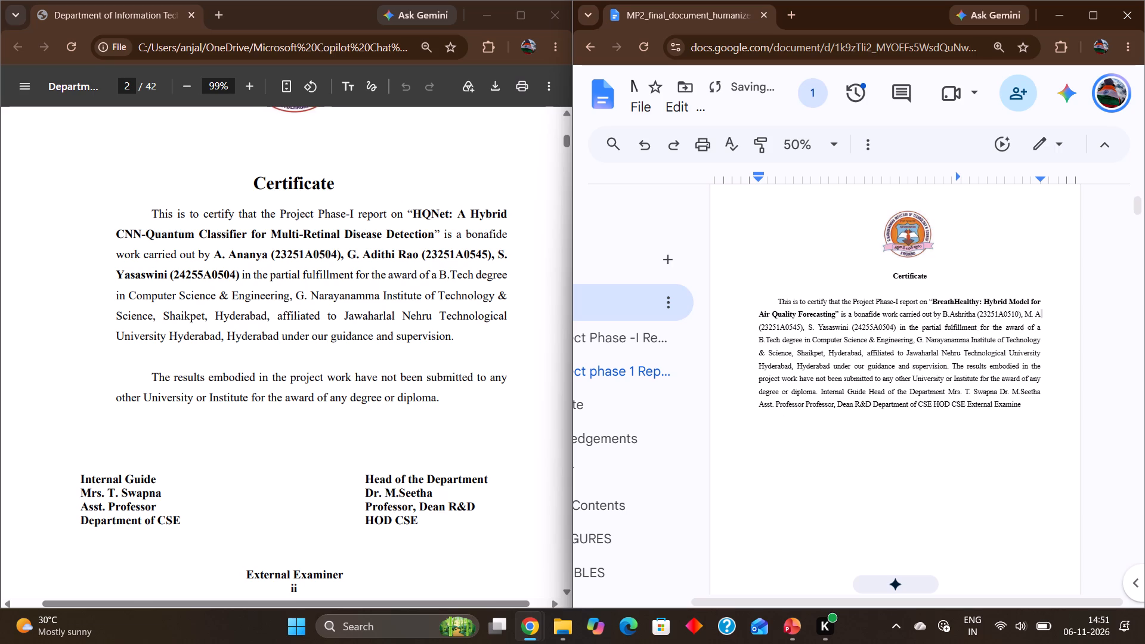
key(BackSpace)
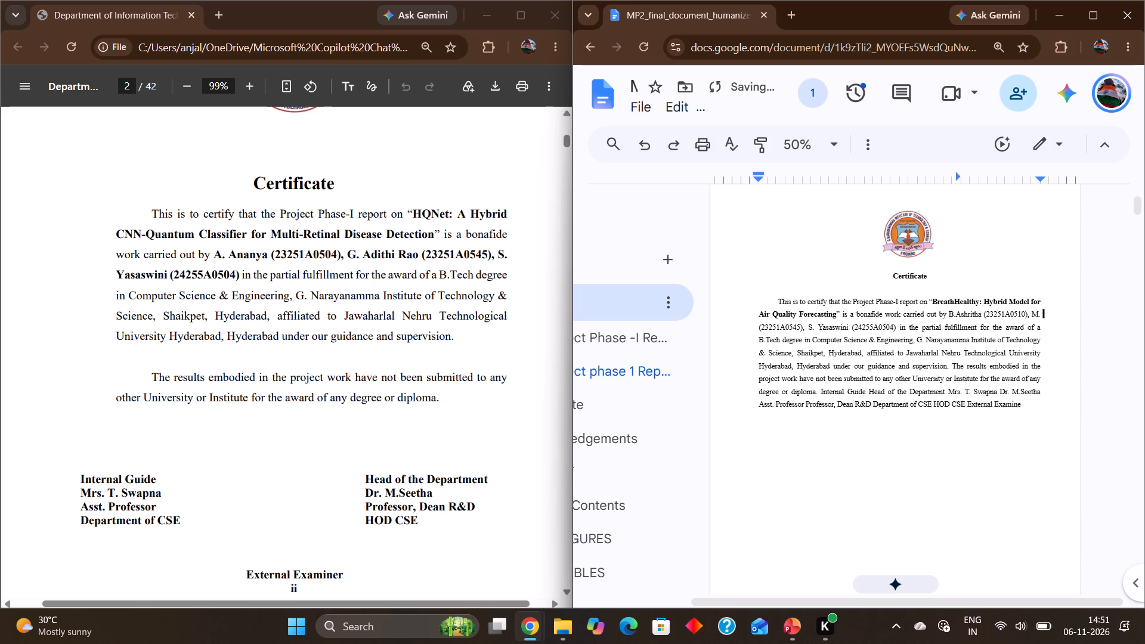
text(Ma)
text(halaxmi)
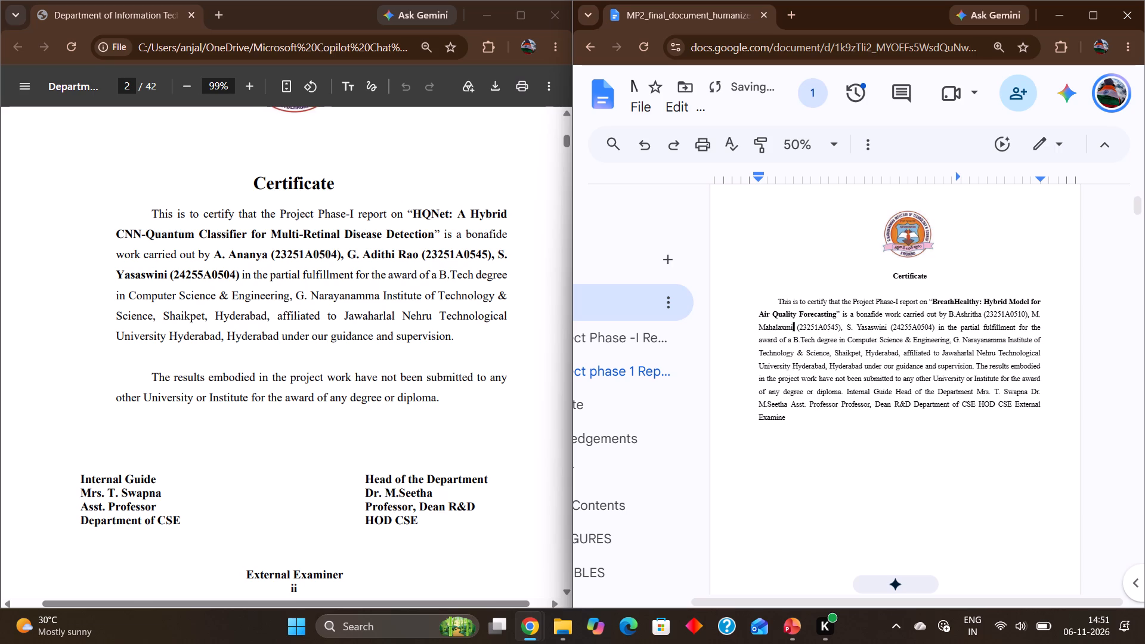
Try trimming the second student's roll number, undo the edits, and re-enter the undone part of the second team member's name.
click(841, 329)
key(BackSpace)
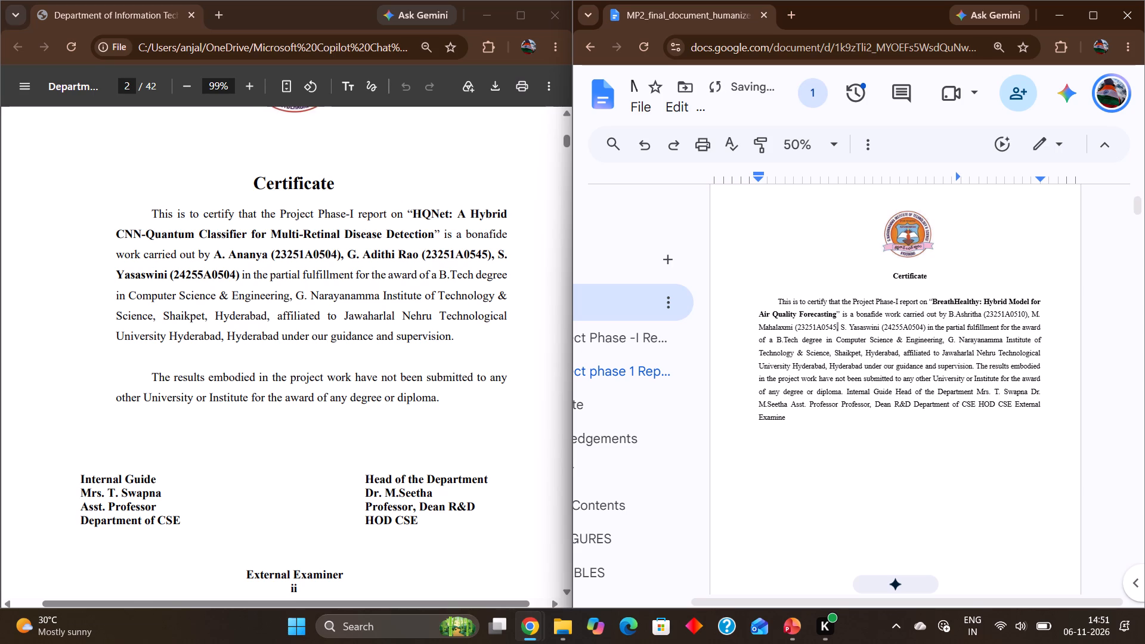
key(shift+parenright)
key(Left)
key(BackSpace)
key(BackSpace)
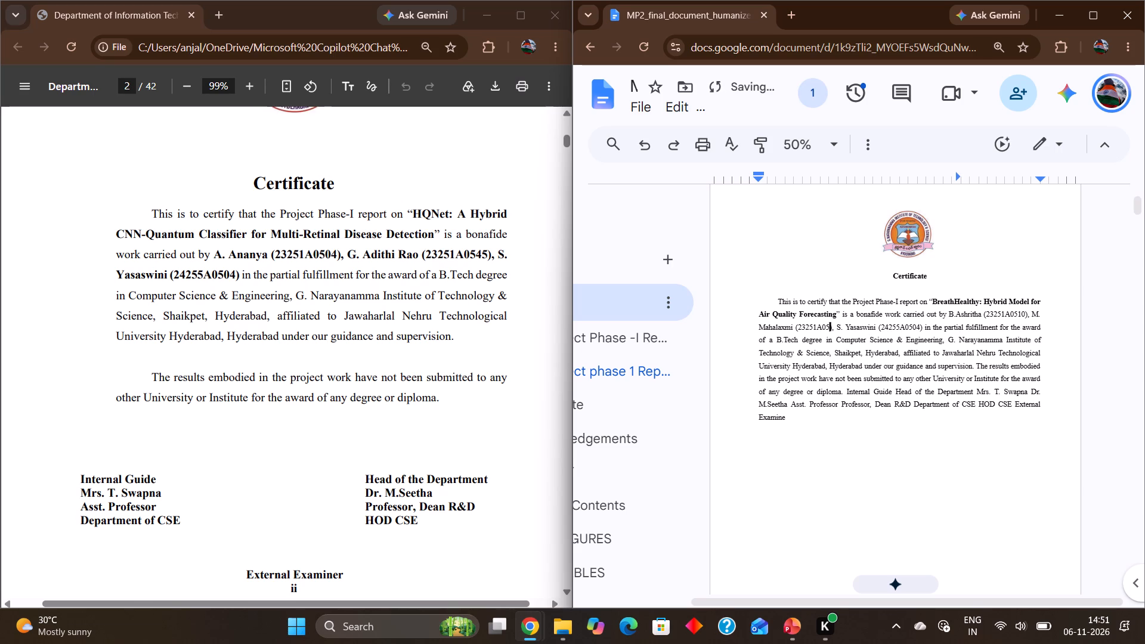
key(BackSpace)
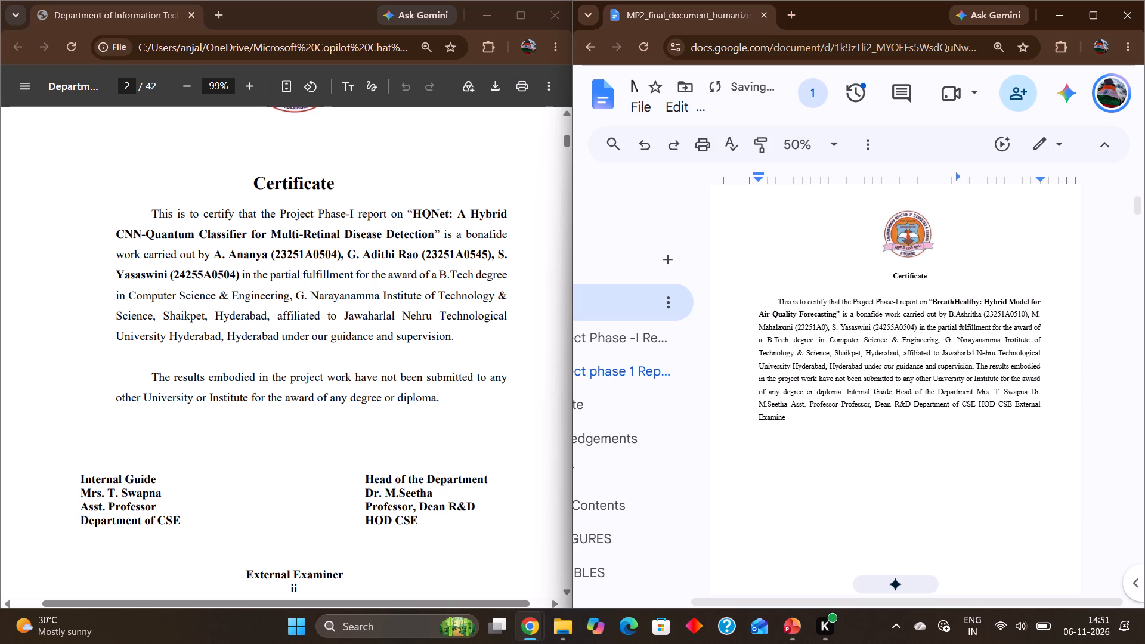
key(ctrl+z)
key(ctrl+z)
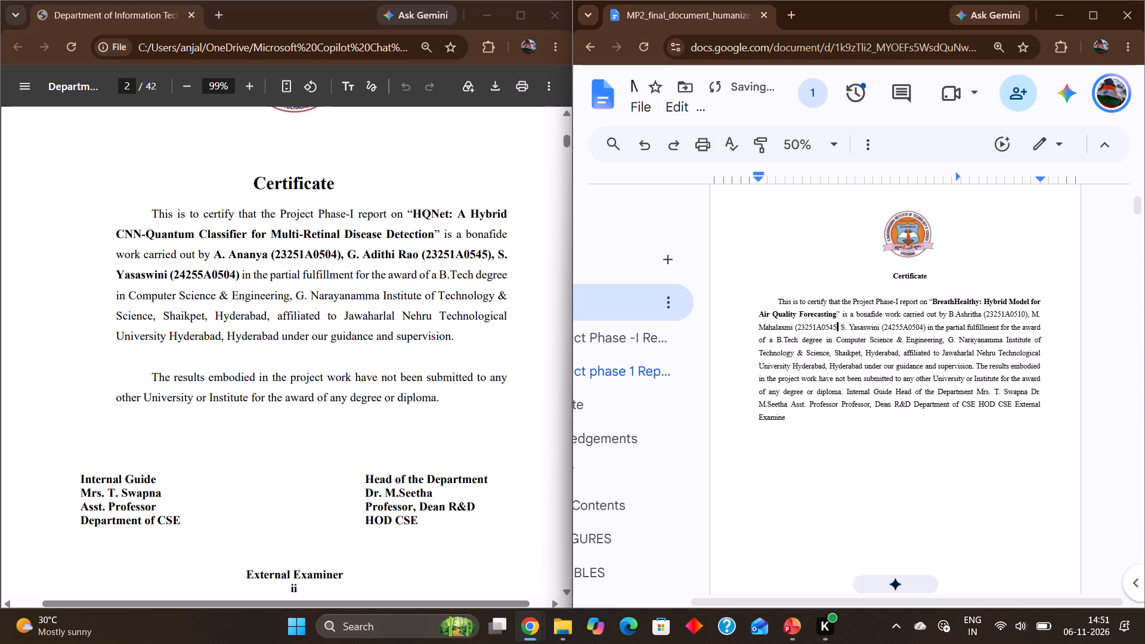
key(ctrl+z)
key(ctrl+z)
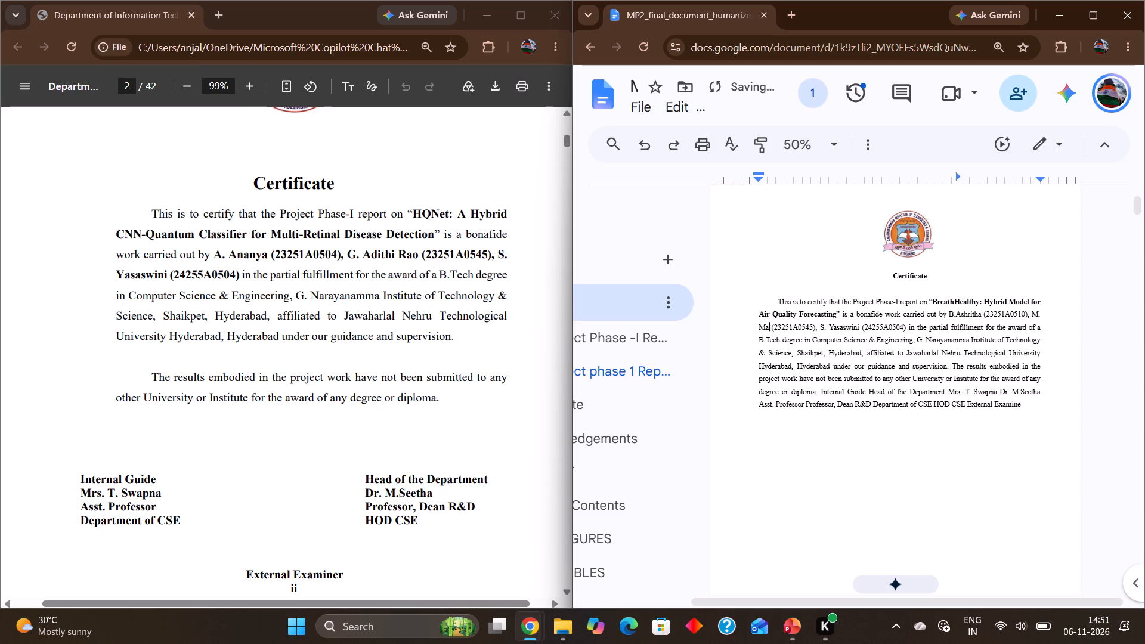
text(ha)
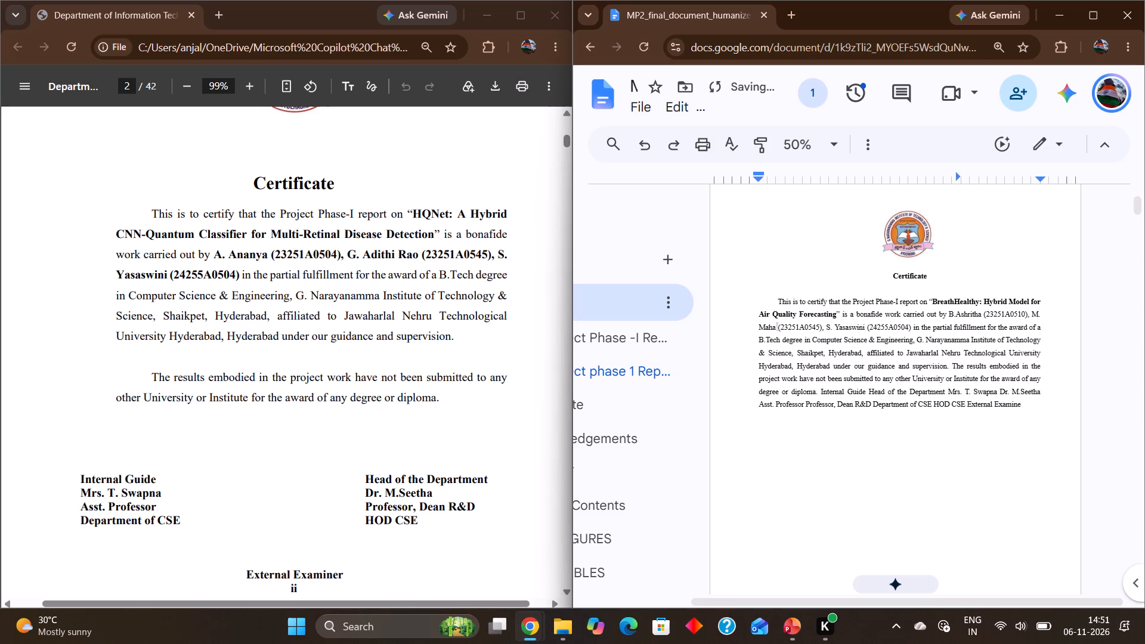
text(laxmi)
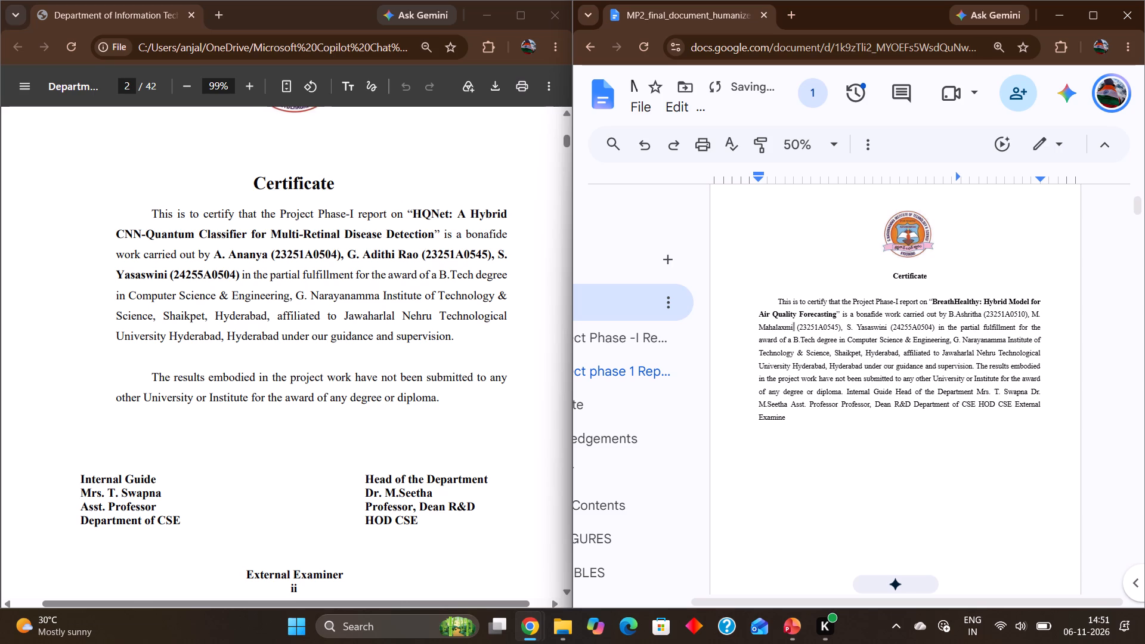
Replace the last two digits of the second student's roll number with the second team member's.
click(834, 328)
key(Right)
key(BackSpace)
key(BackSpace)
text(21)
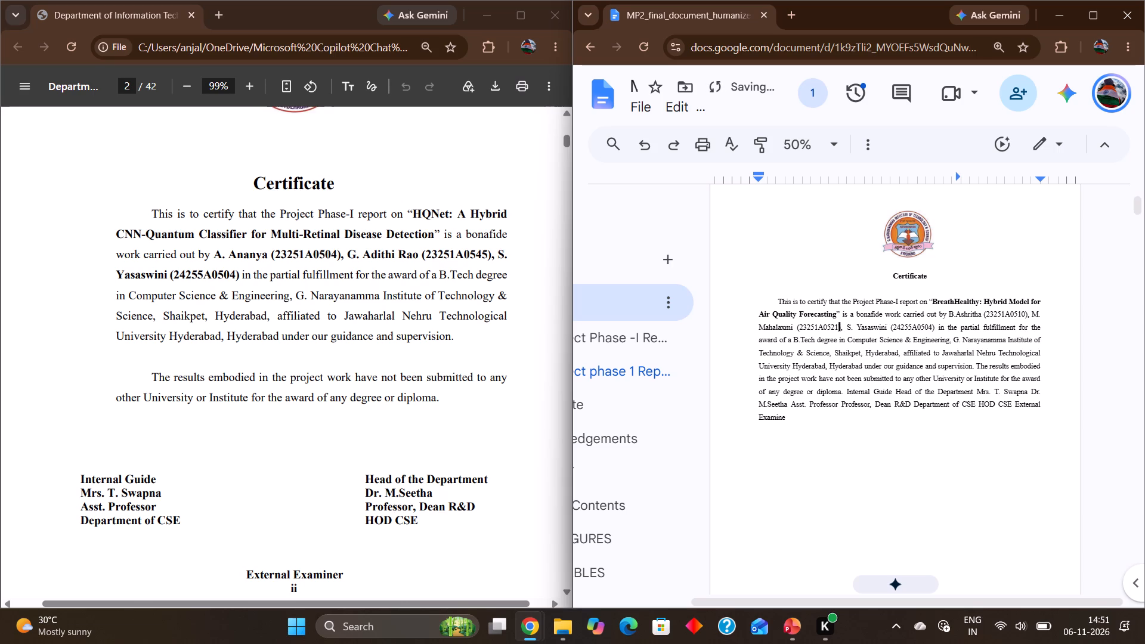
Replace the third student's initial and name in the certificate paragraph with the third team member's.
click(852, 327)
key(BackSpace)
key(shift+g)
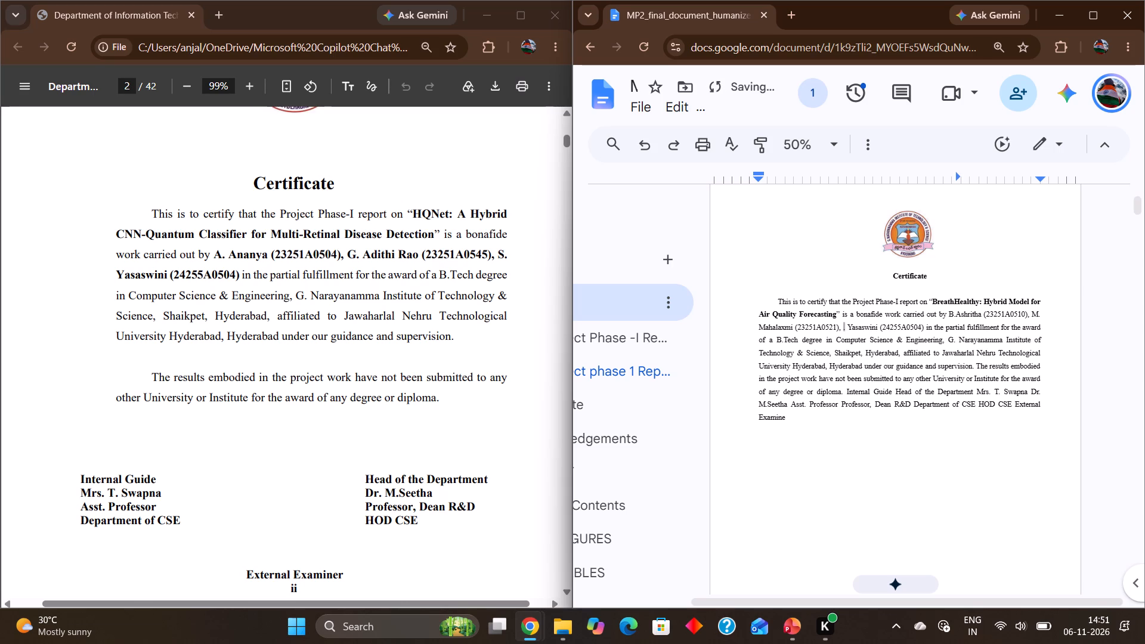
click(889, 327)
key(BackSpace)
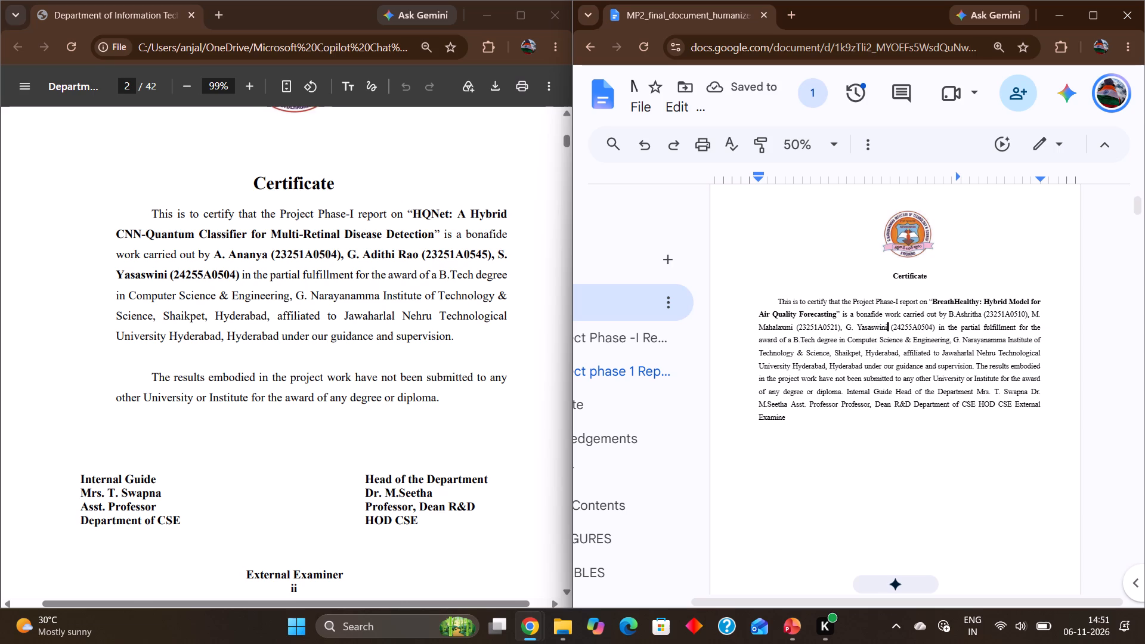
key(BackSpace)
key(BackSpace)
key(BackSpace)
key(BackSpace)
key(BackSpace)
key(BackSpace)
key(BackSpace)
key(BackSpace)
key(BackSpace)
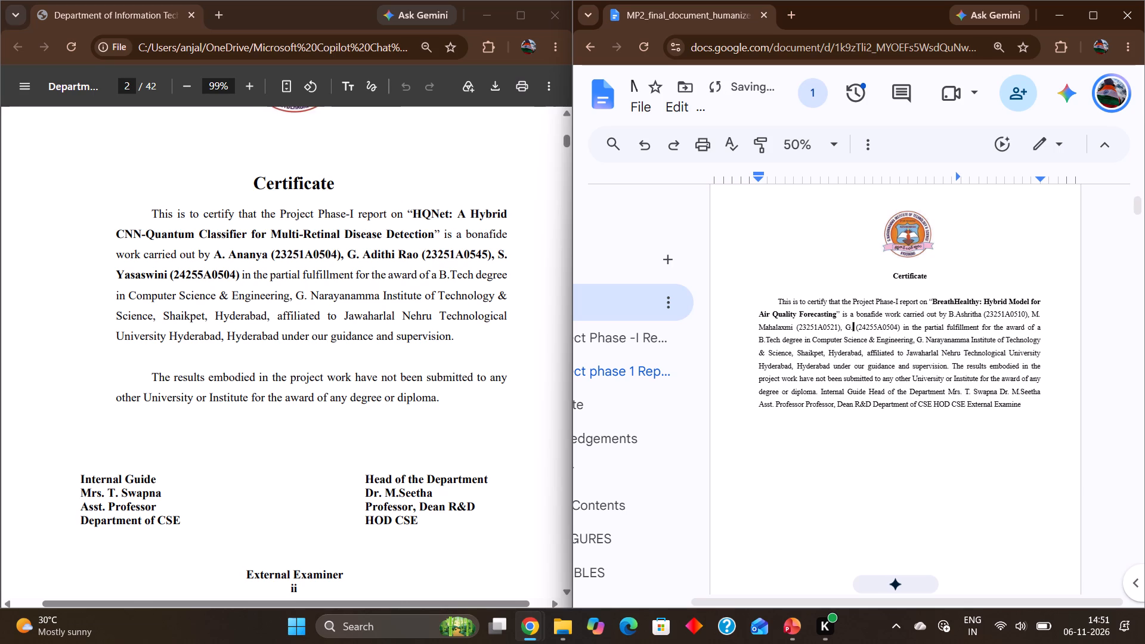
text(Anjali)
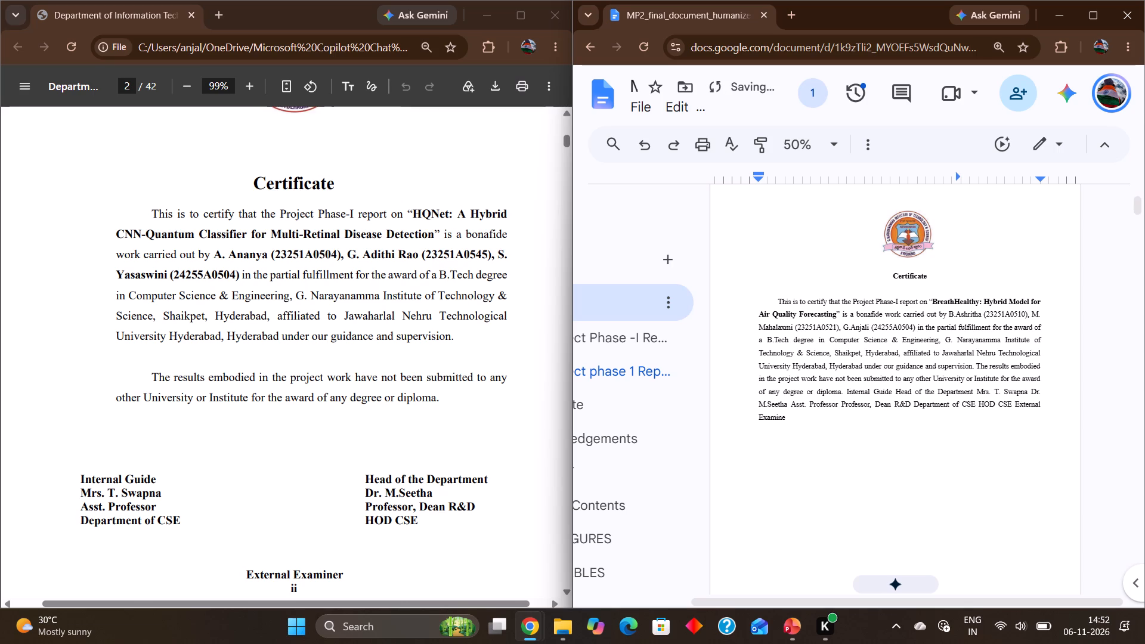
Change the last digit of the third student's roll number to match the third team member's.
click(912, 326)
key(BackSpace)
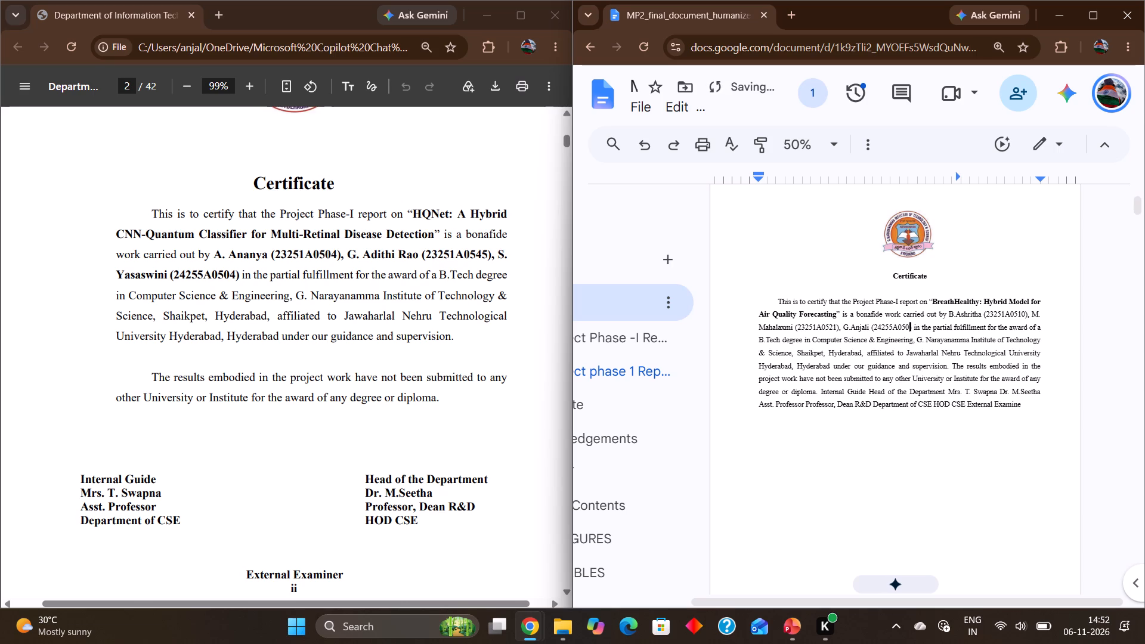
key(6)
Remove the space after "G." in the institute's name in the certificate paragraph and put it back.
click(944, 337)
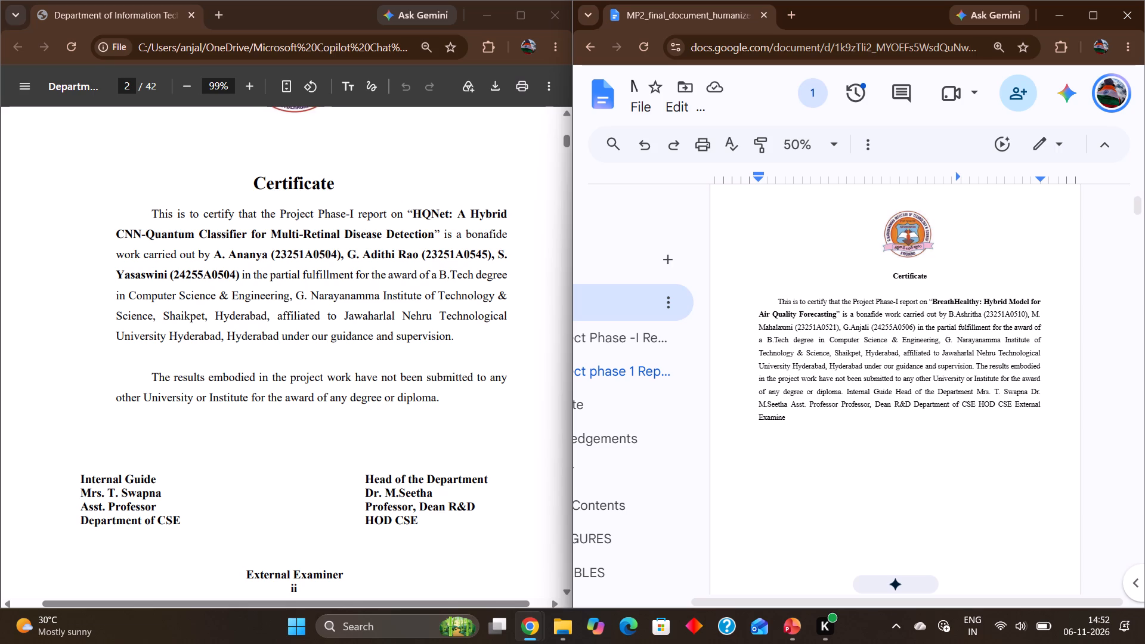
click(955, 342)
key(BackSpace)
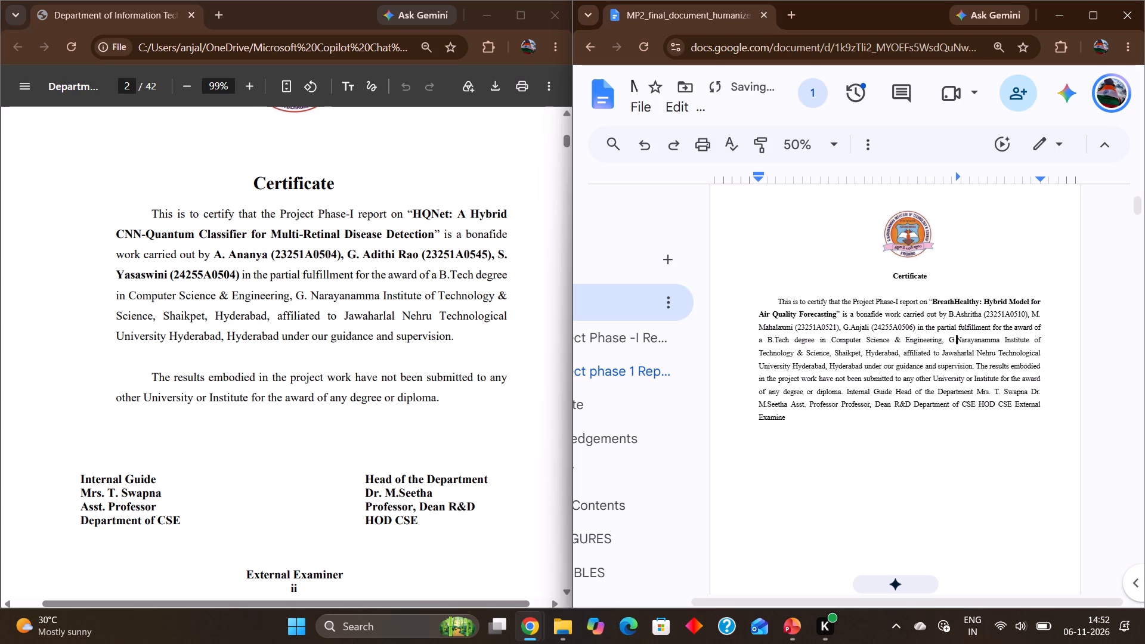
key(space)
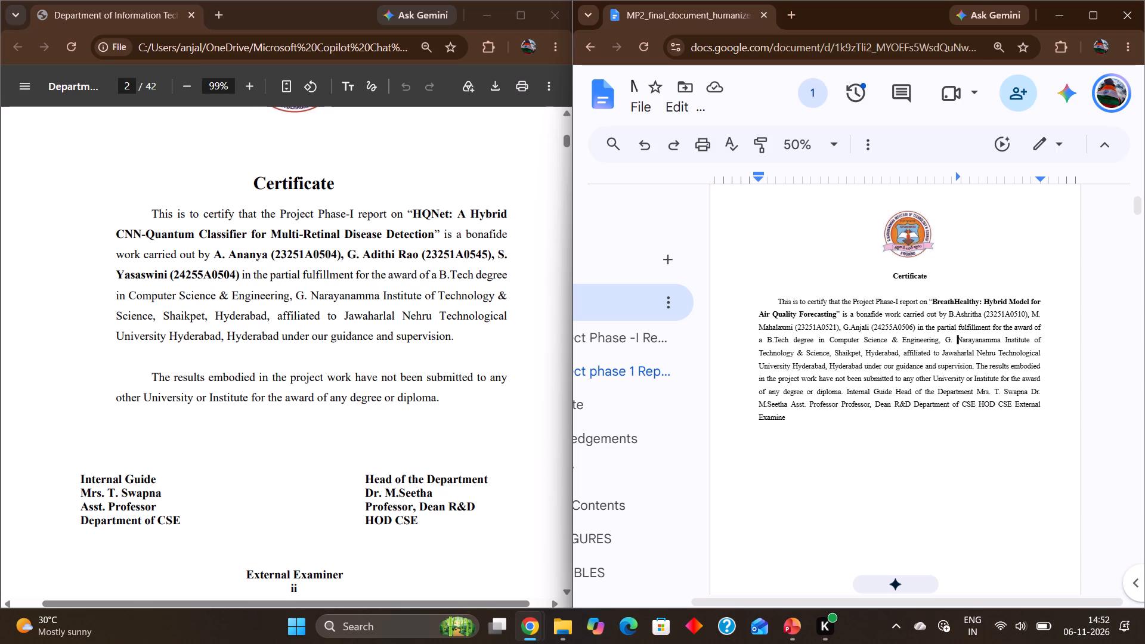
Delete the repeated "Hyderabad" before "under our guidance and supervision" in the certificate paragraph.
click(862, 364)
key(BackSpace)
key(BackSpace)
key(BackSpace)
key(BackSpace)
key(BackSpace)
key(BackSpace)
key(BackSpace)
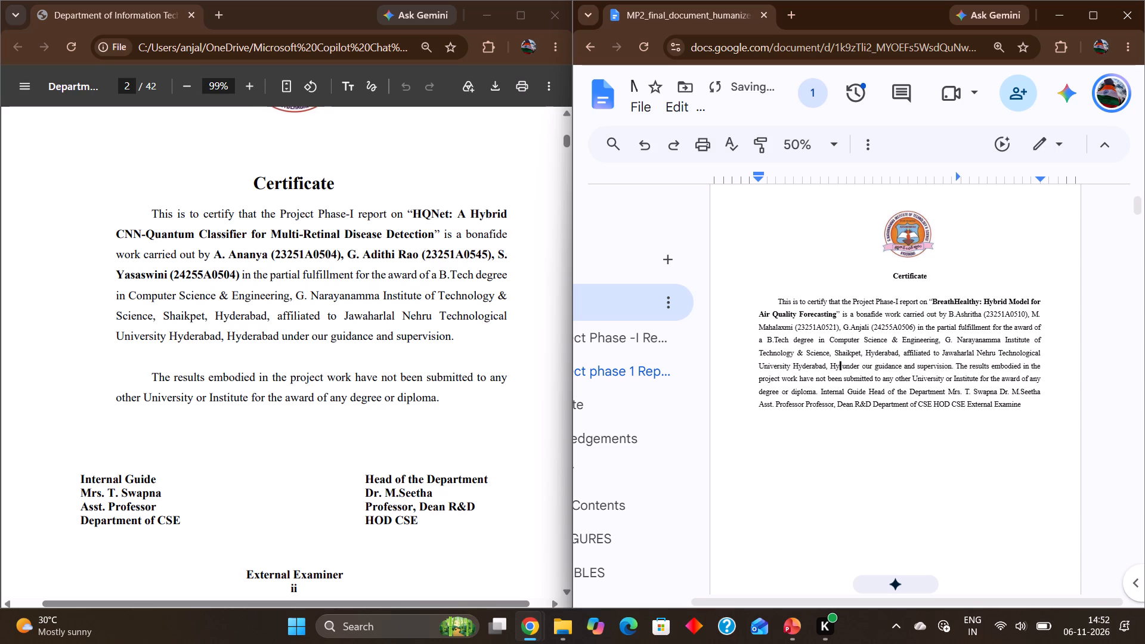
key(BackSpace)
key(BackSpace)
key(BackSpace)
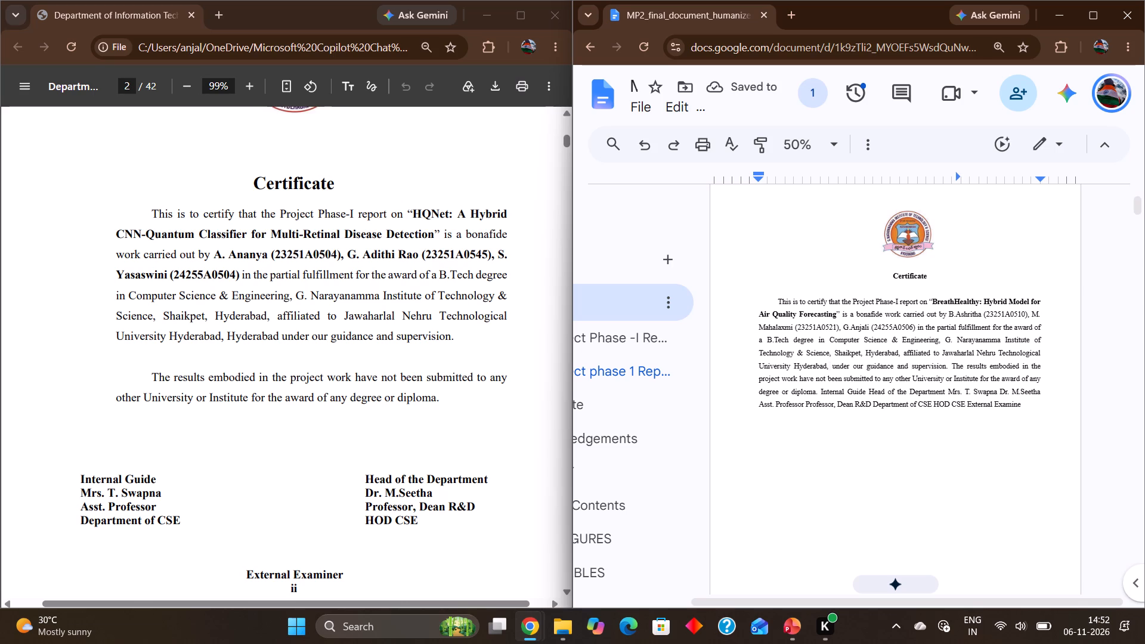
Start a new paragraph at "The results embodied in the project work" and indent its first line with ten spaces.
click(952, 366)
key(Return)
key(space)
key(space)
key(space)
key(space)
key(space)
key(space)
key(space)
key(space)
key(space)
key(space)
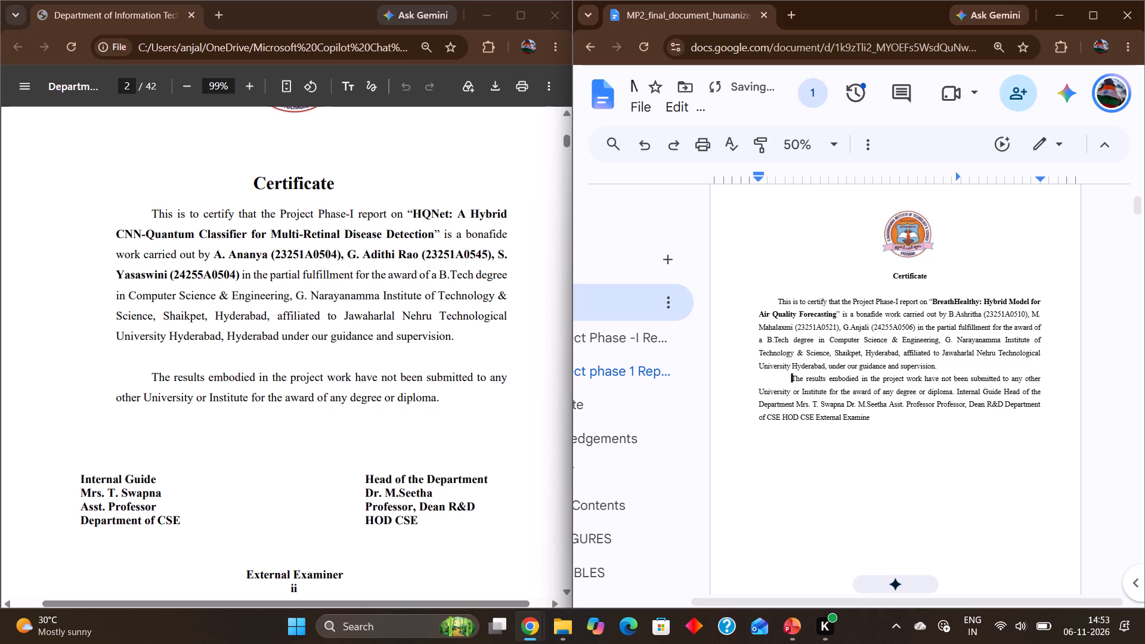
Replace the indent before "This is to certify" in the first certificate paragraph with ten spaces.
click(780, 303)
key(BackSpace)
key(BackSpace)
key(BackSpace)
key(BackSpace)
key(BackSpace)
key(BackSpace)
key(BackSpace)
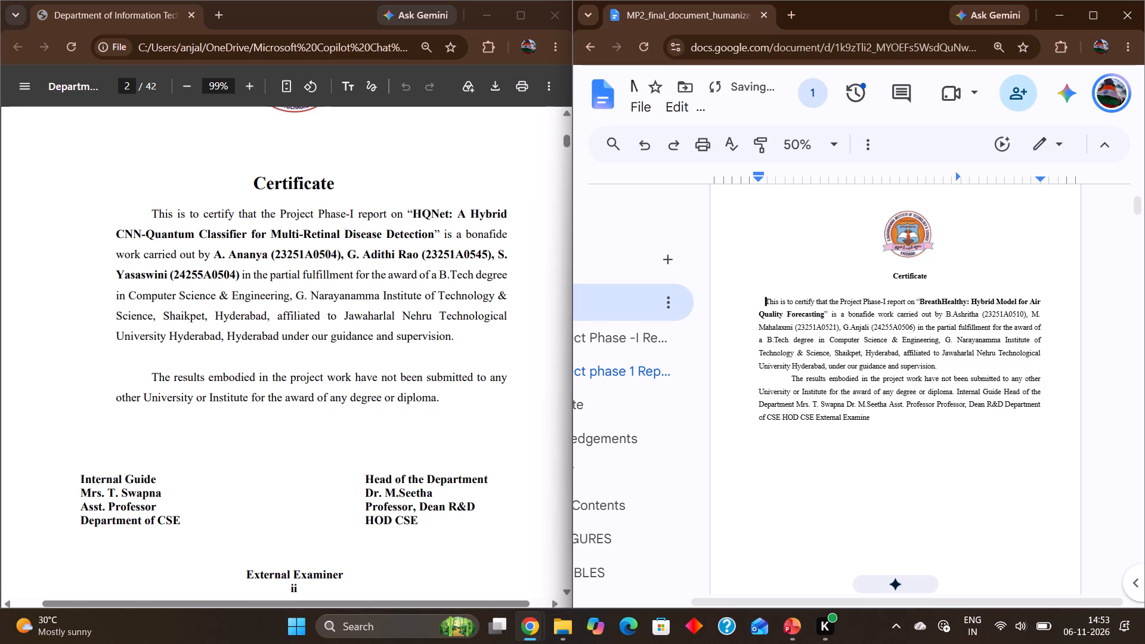
key(BackSpace)
key(Tab)
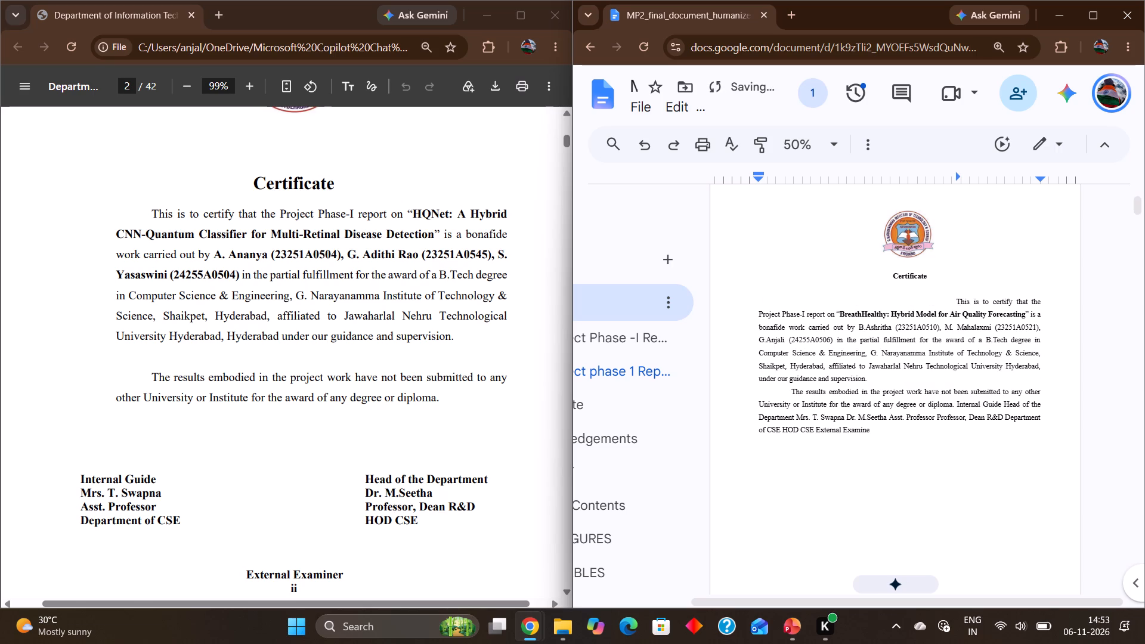
key(BackSpace)
key(space)
key(space)
key(space)
key(space)
key(space)
key(space)
key(space)
key(space)
key(space)
key(space)
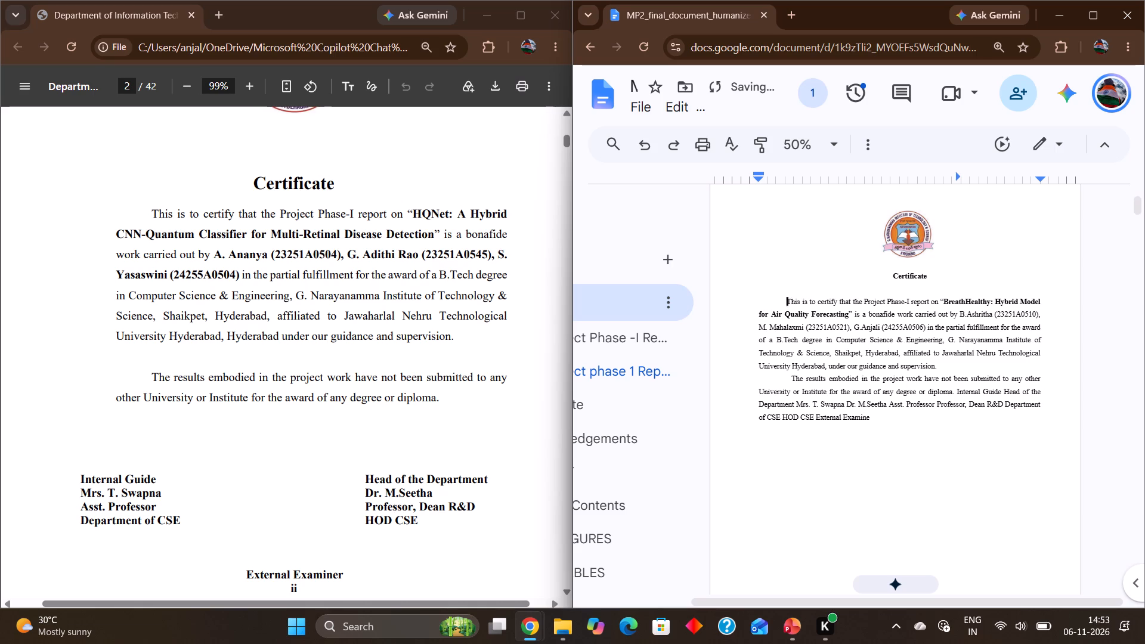
Remove one space from the indent before "The results embodied" to align it with the first paragraph.
click(791, 377)
key(BackSpace)
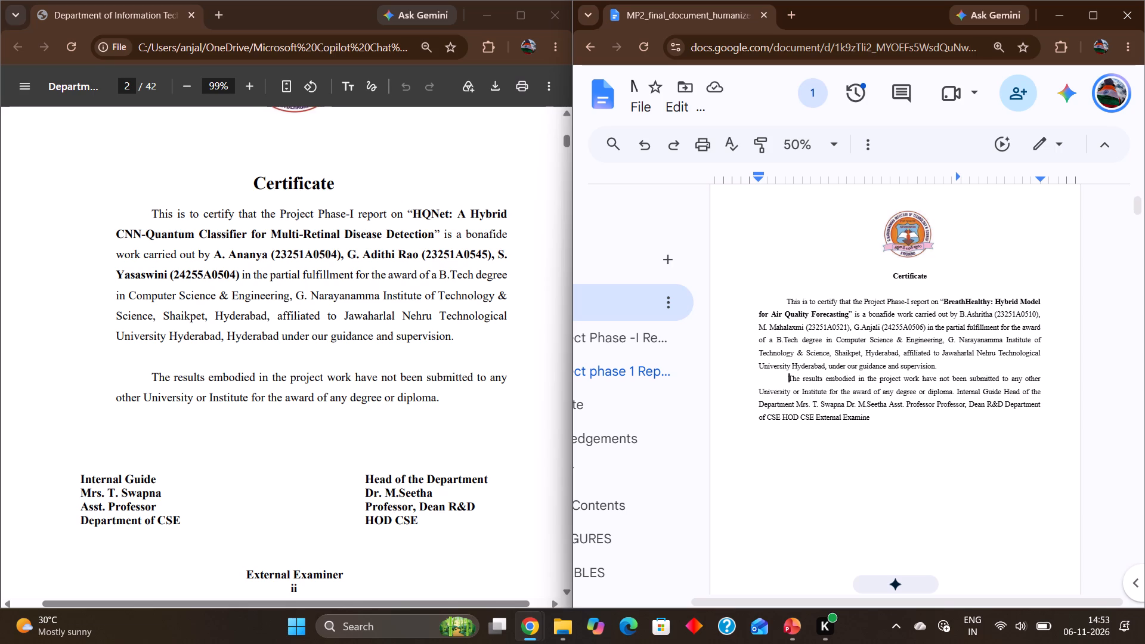
Move the signatory text starting at "Internal Guide" into its own paragraph, with one blank line above it.
click(958, 392)
key(Return)
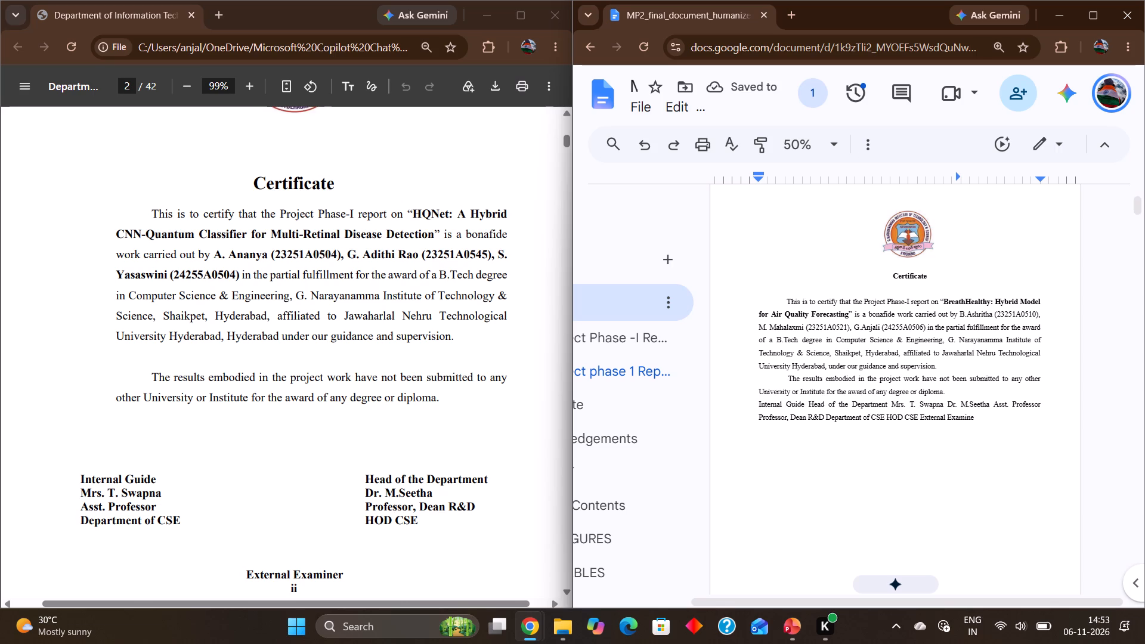
click(949, 395)
key(Return)
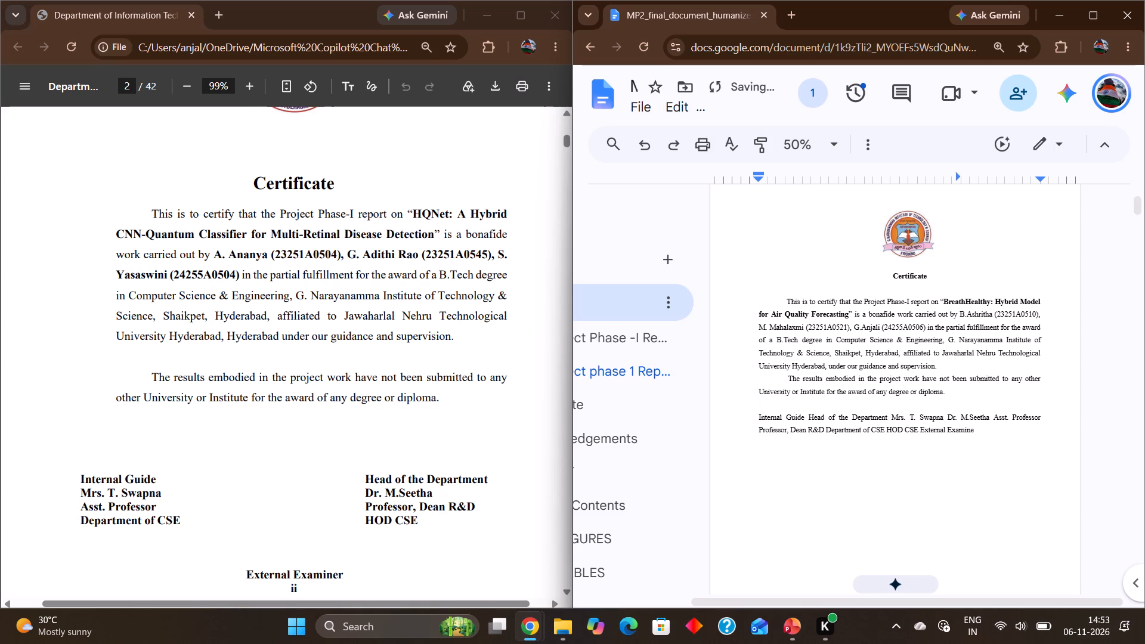
Break the signatory text after "Internal Guide" so that "Head of the Department" starts a new line.
click(807, 414)
key(Return)
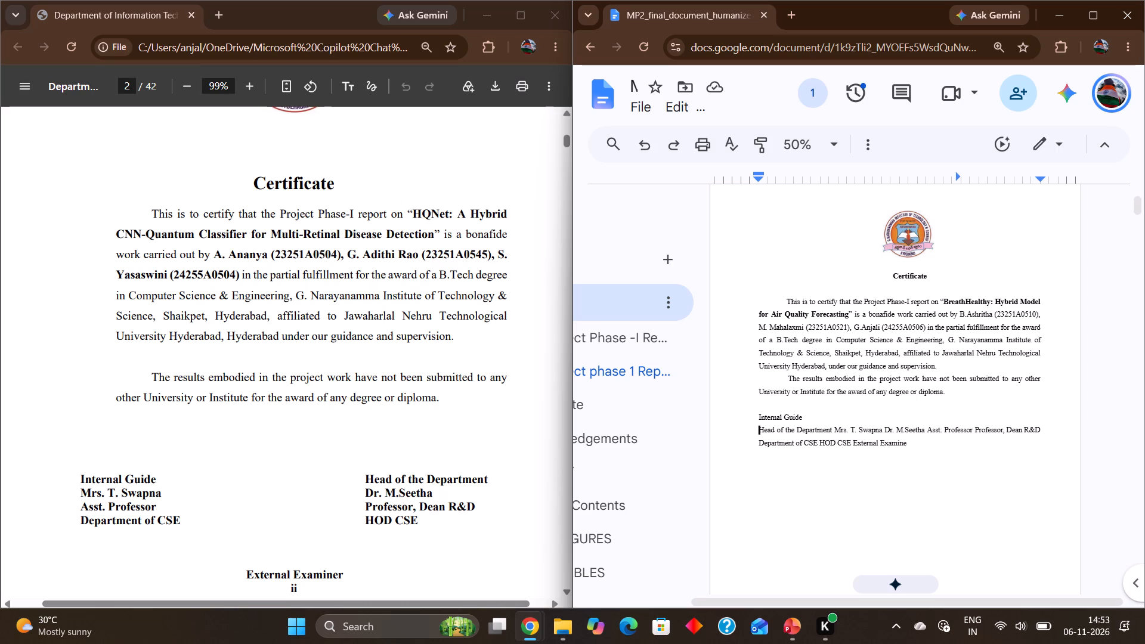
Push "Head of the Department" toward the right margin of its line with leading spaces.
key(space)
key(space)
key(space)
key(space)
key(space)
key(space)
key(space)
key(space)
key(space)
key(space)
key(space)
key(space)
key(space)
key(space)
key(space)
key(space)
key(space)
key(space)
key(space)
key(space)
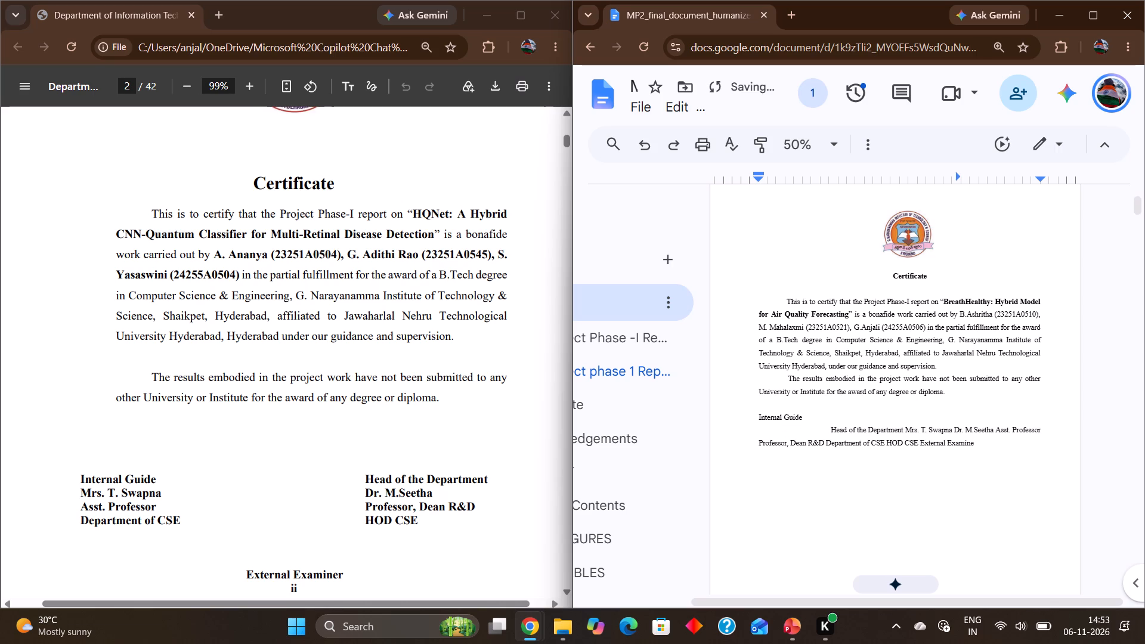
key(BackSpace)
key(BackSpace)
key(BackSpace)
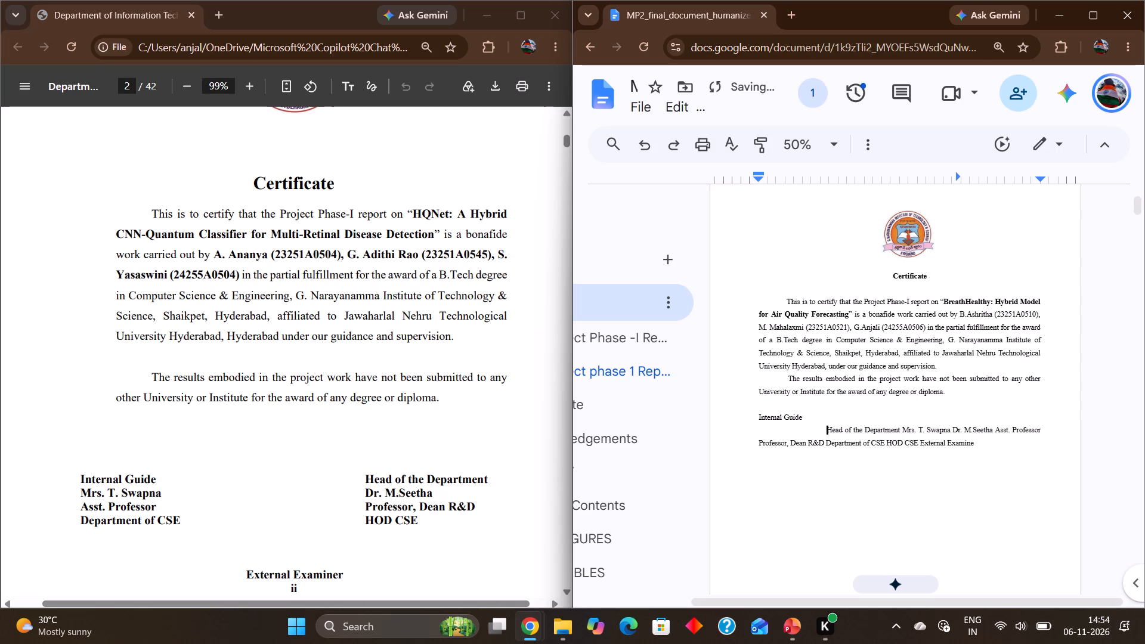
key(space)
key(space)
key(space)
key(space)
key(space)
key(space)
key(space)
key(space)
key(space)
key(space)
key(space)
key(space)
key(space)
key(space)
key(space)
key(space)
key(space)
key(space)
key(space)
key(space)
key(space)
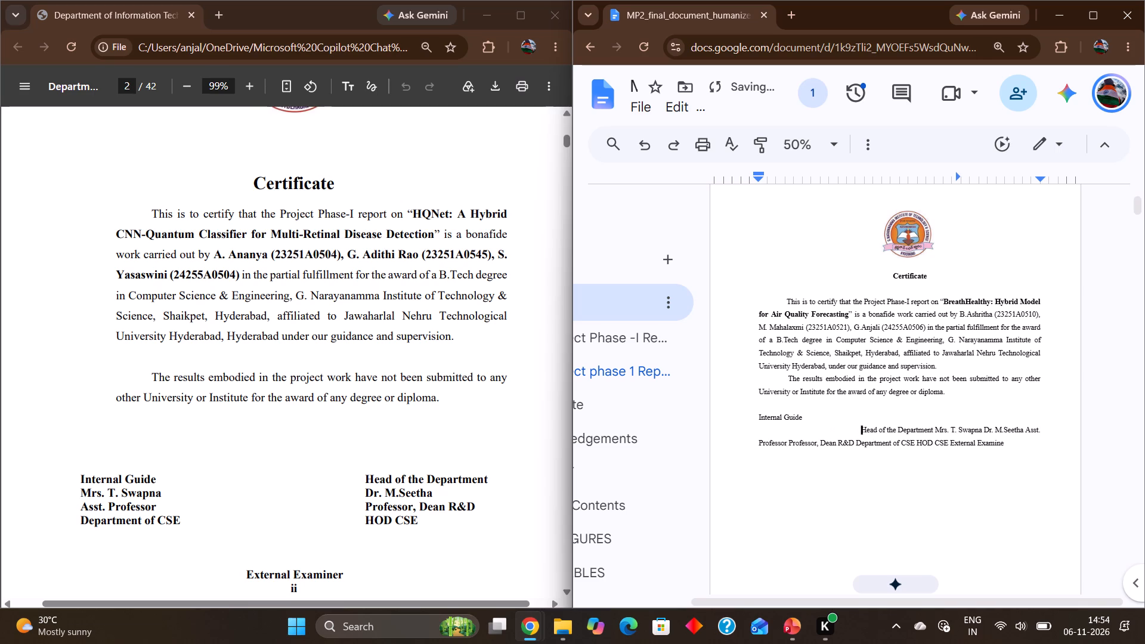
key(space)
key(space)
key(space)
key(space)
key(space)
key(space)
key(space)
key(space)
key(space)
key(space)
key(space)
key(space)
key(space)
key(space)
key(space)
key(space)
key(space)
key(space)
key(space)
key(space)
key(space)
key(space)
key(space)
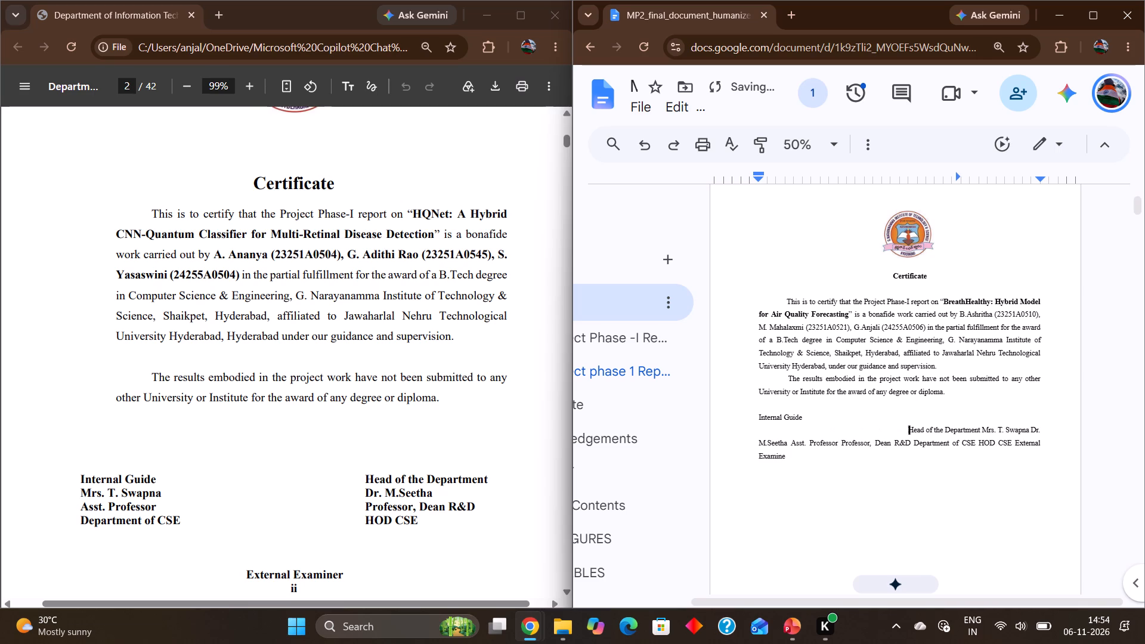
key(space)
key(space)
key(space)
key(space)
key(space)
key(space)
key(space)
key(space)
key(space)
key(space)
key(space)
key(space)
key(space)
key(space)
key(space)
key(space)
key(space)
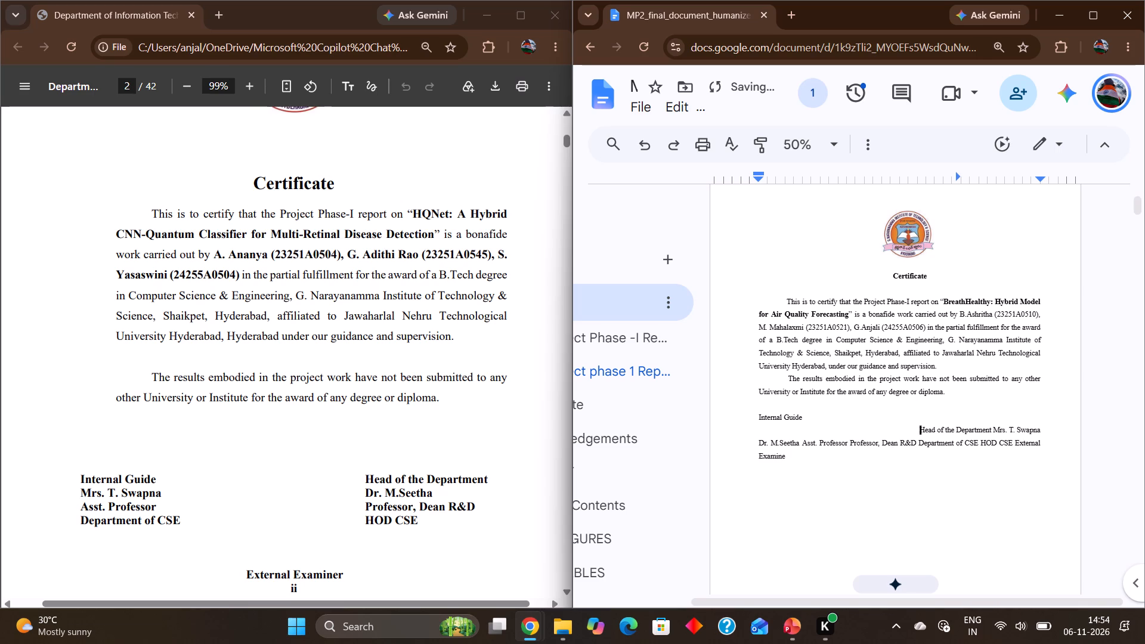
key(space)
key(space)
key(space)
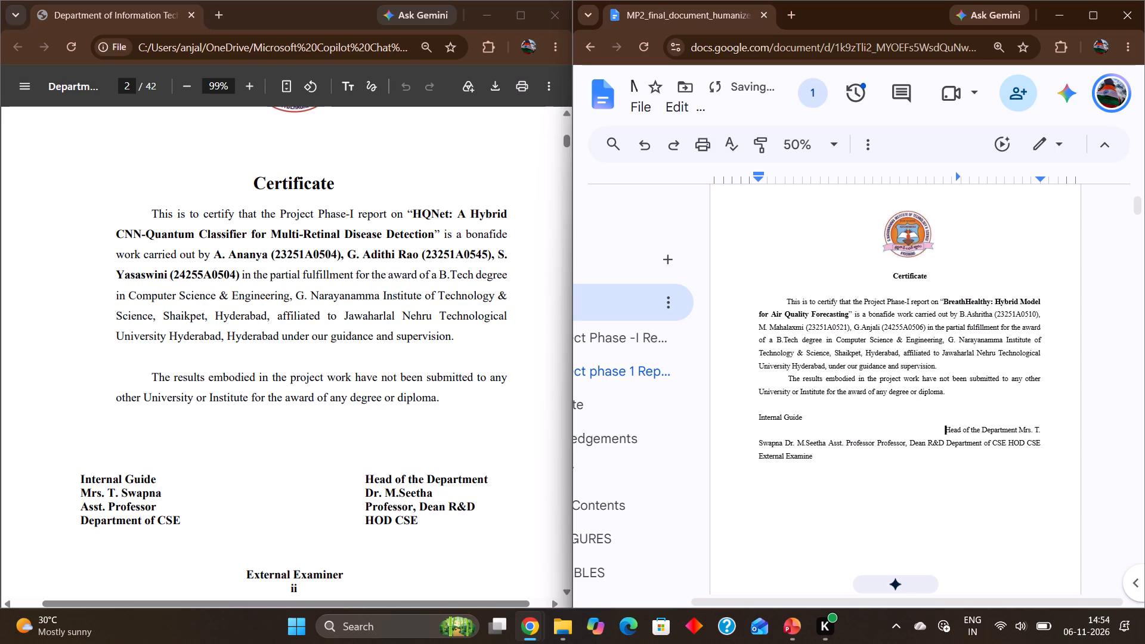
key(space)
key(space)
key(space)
Break the line after "Head of the Department" so the internal guide's name starts a new line.
click(1018, 430)
key(Return)
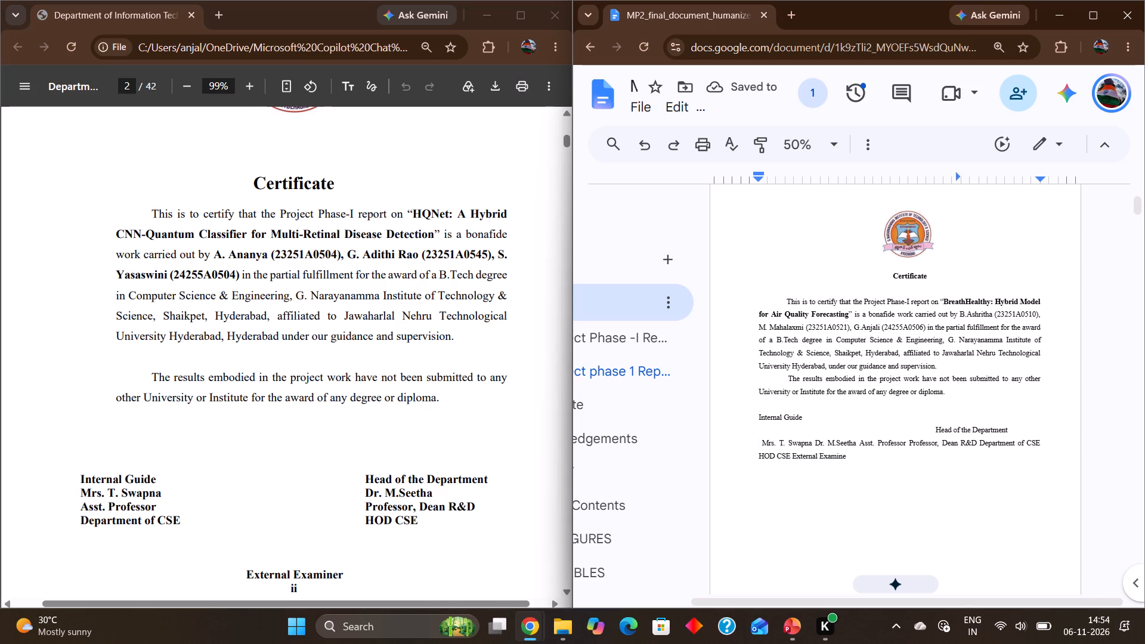
Remove the leading spaces and line break before "Head of the Department" so it joins the "Internal Guide" line.
click(940, 428)
key(Left)
key(BackSpace)
key(BackSpace)
key(BackSpace)
key(BackSpace)
key(BackSpace)
key(BackSpace)
key(BackSpace)
key(BackSpace)
key(BackSpace)
key(BackSpace)
key(BackSpace)
key(BackSpace)
key(BackSpace)
key(BackSpace)
key(BackSpace)
key(BackSpace)
key(BackSpace)
key(BackSpace)
key(BackSpace)
key(BackSpace)
key(BackSpace)
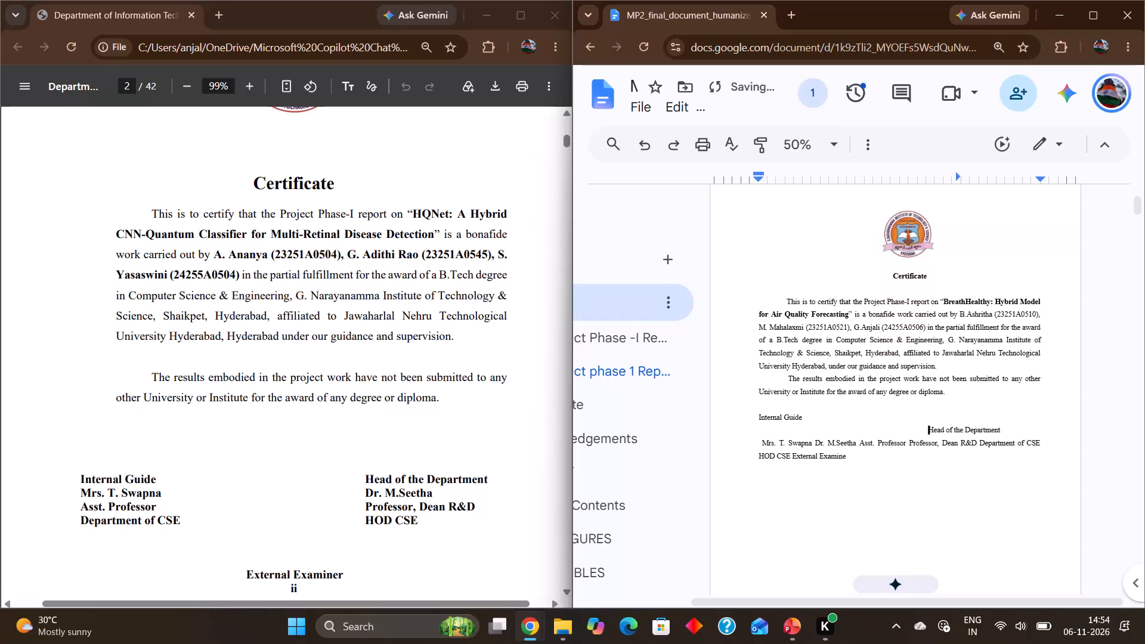
key(BackSpace)
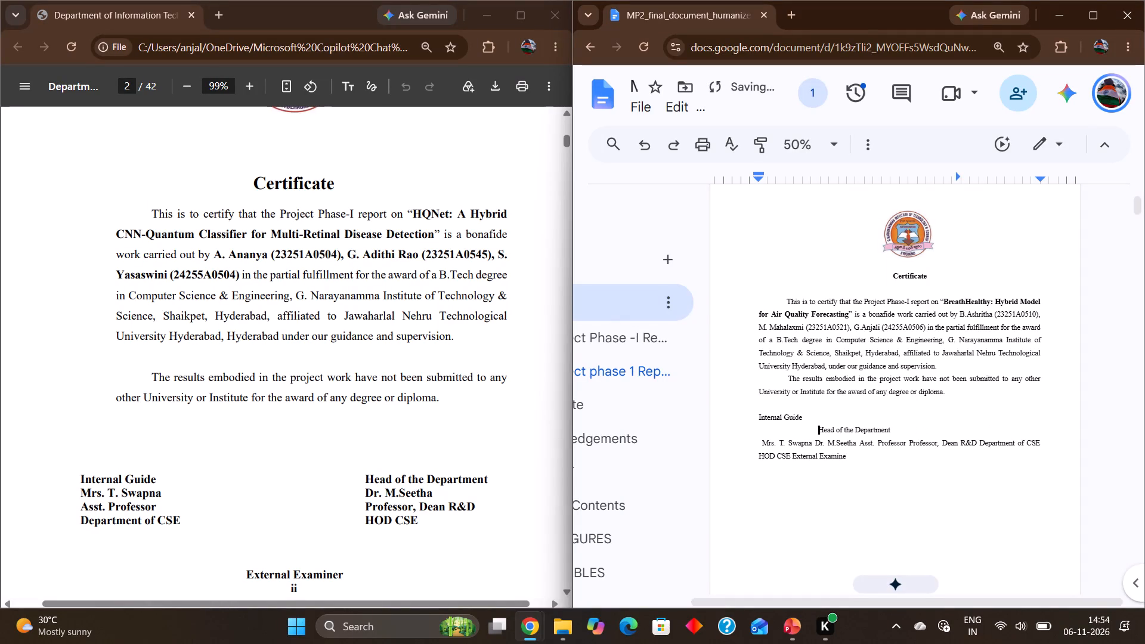
key(BackSpace)
key(BackSpace)
key(BackSpace)
key(BackSpace)
key(BackSpace)
key(BackSpace)
key(BackSpace)
key(BackSpace)
key(BackSpace)
key(BackSpace)
key(BackSpace)
key(BackSpace)
key(BackSpace)
key(BackSpace)
key(BackSpace)
key(BackSpace)
key(BackSpace)
key(BackSpace)
key(BackSpace)
key(BackSpace)
key(BackSpace)
key(BackSpace)
key(BackSpace)
key(BackSpace)
key(BackSpace)
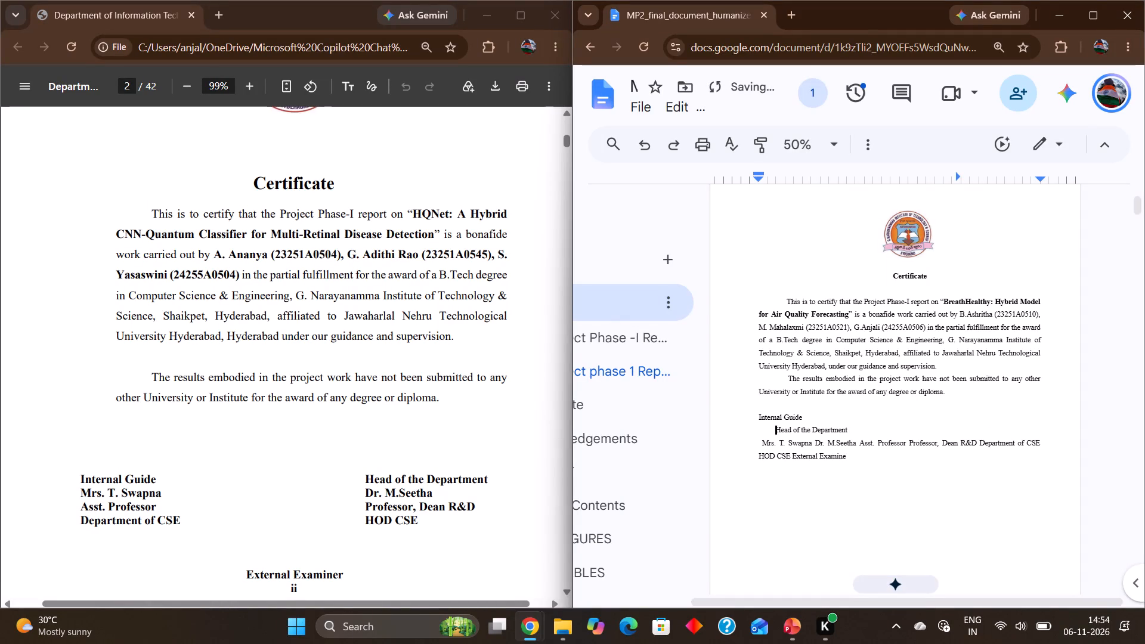
key(BackSpace)
key(BackSpace)
key(BackSpace)
key(BackSpace)
key(BackSpace)
key(BackSpace)
key(BackSpace)
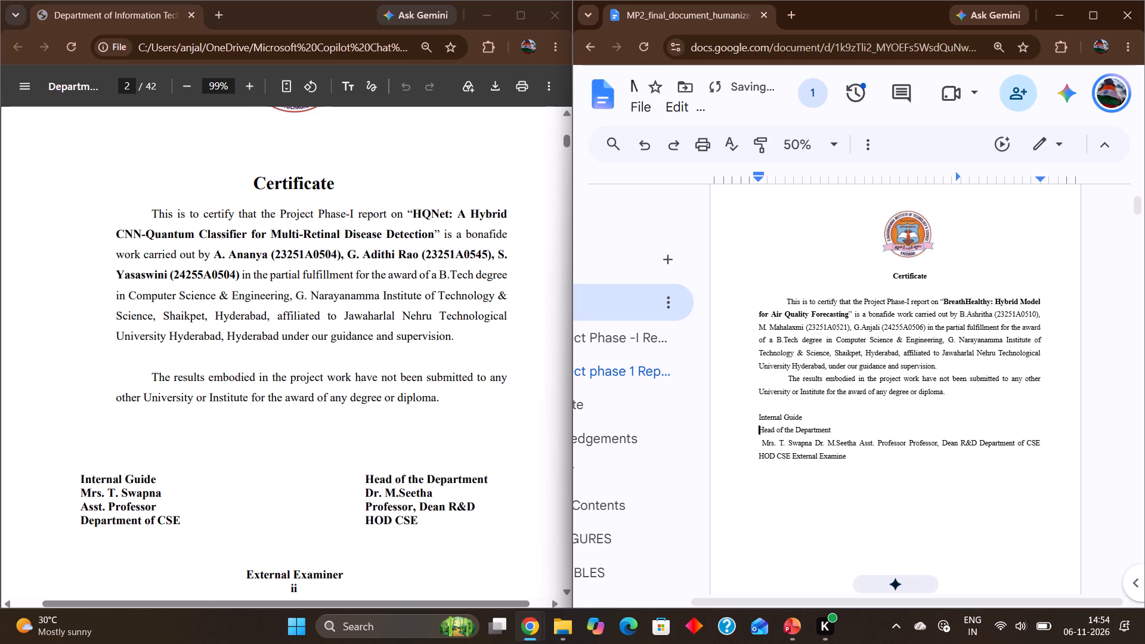
key(BackSpace)
Push "Head of the Department" out to the right margin of the "Internal Guide" line with spaces between the two labels.
key(space)
key(space)
key(space)
key(space)
key(space)
key(space)
key(space)
key(space)
key(space)
key(space)
key(space)
key(space)
key(space)
key(space)
key(space)
key(space)
key(space)
key(space)
key(space)
key(space)
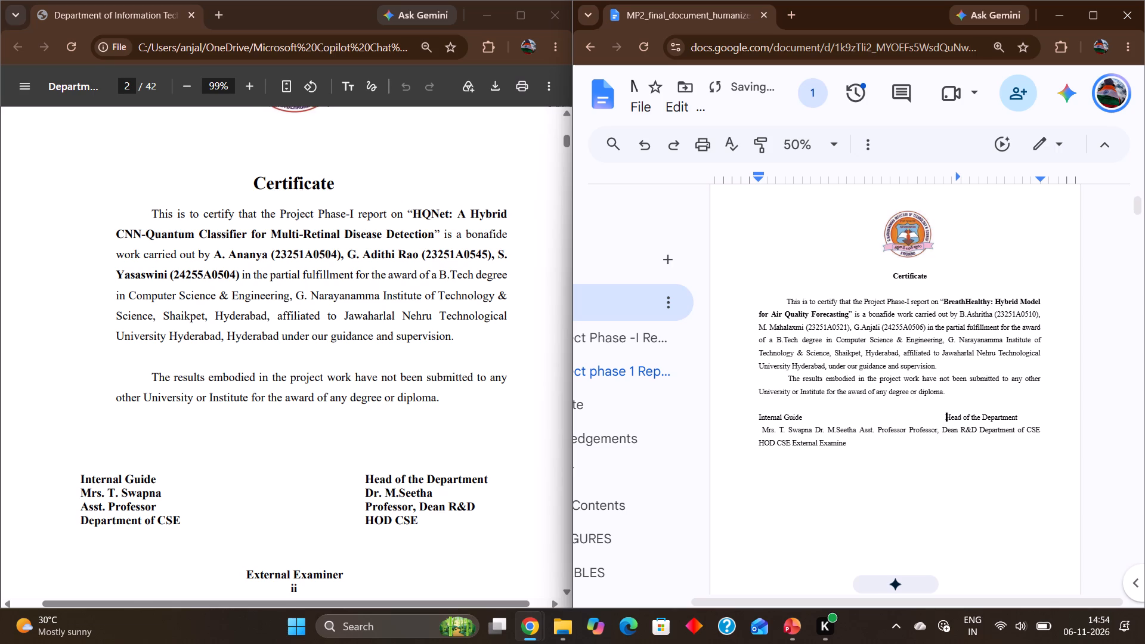
key(space)
key(space)
key(space)
key(space)
key(space)
key(space)
key(space)
key(space)
key(space)
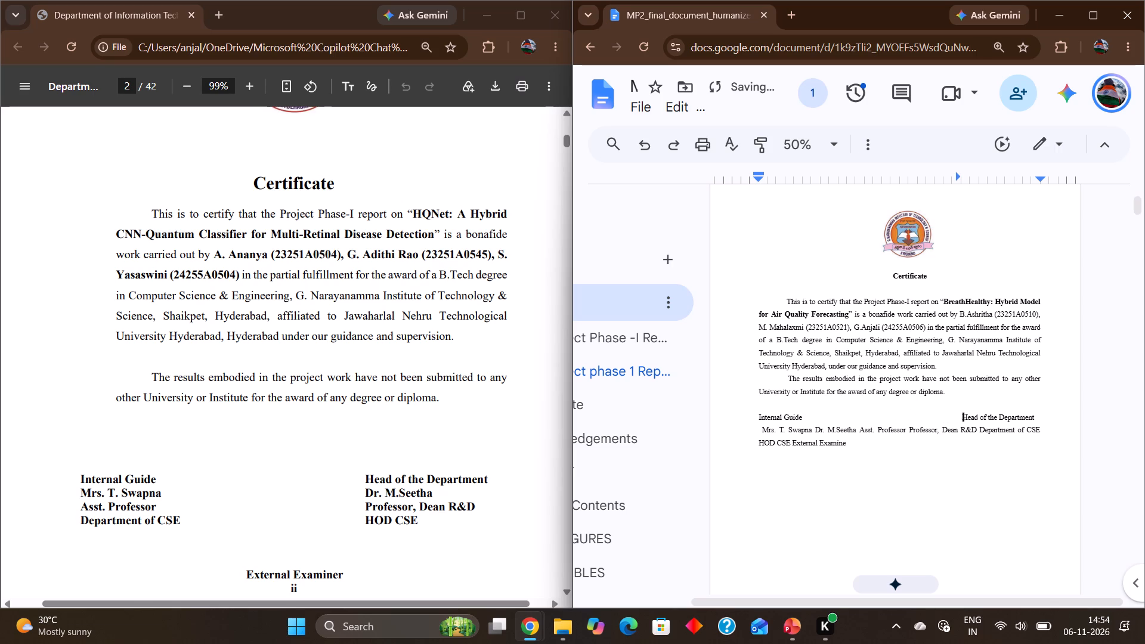
key(space)
key(space)
key(space)
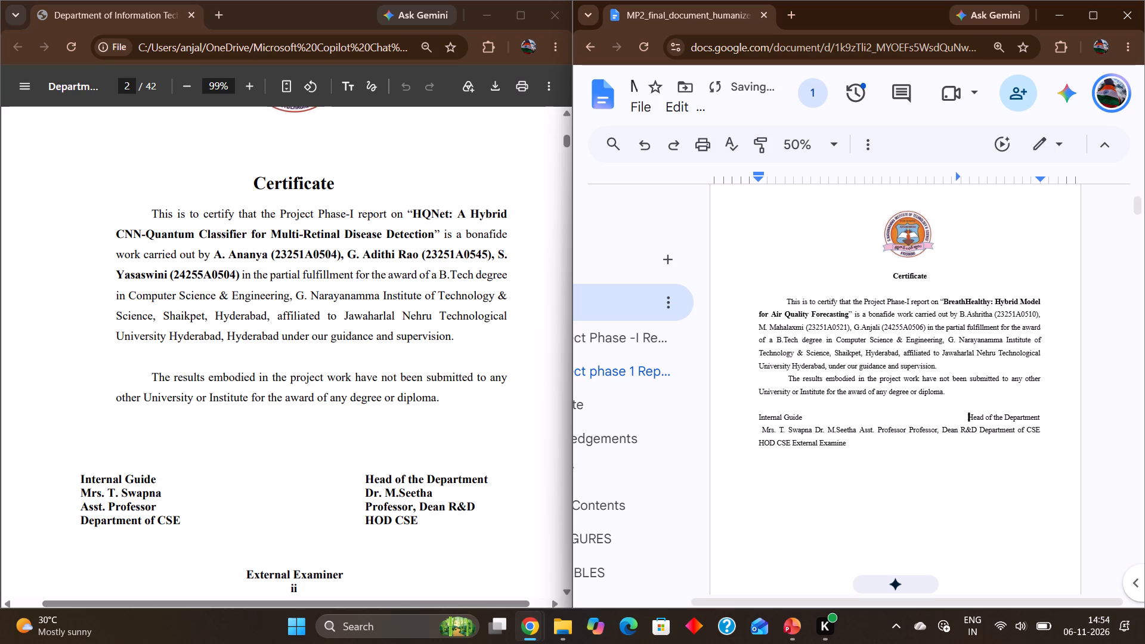
key(space)
key(BackSpace)
Remove the leading space before the internal guide's name below "Internal Guide".
click(765, 431)
key(BackSpace)
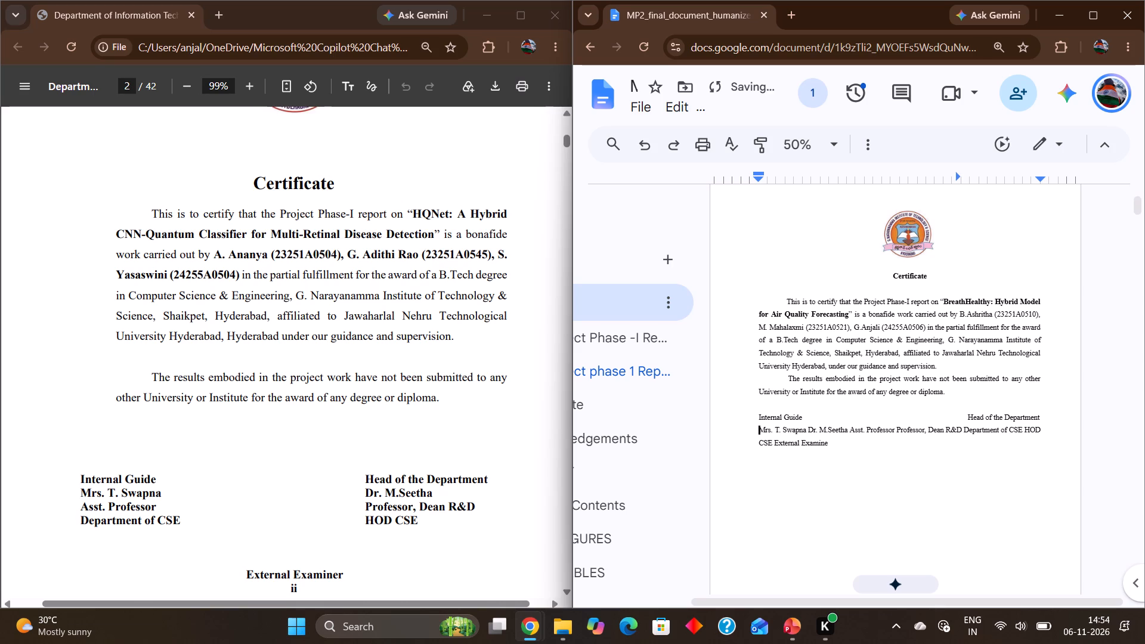
Replace the internal guide's name carried over from the reference report with this project's own guide, titled "Dr.".
click(806, 431)
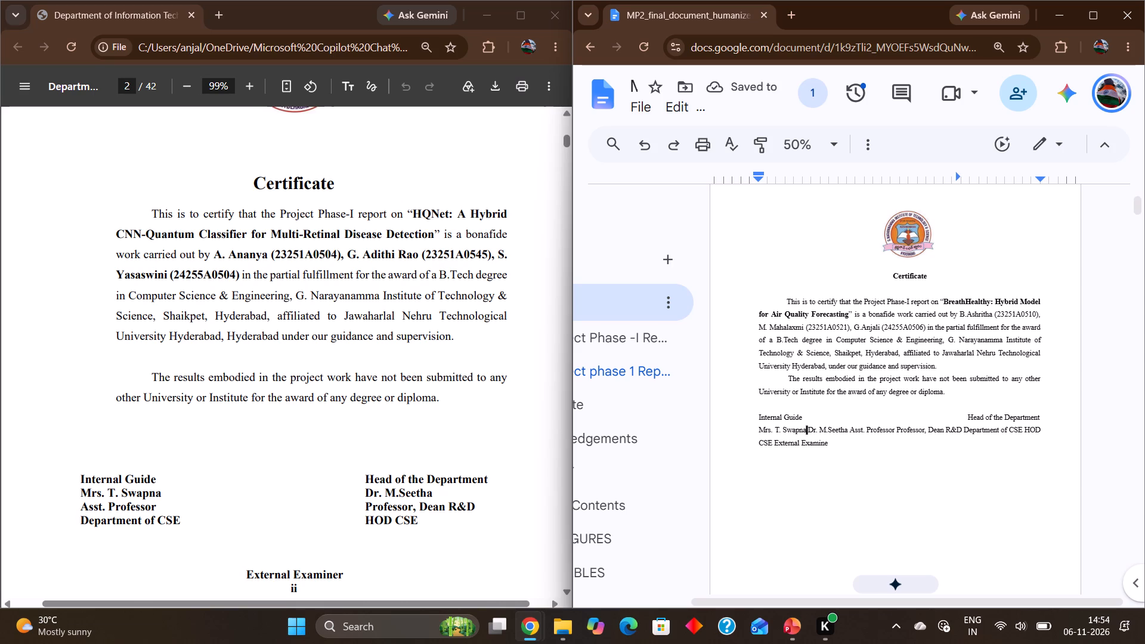
key(BackSpace)
key(BackSpace)
key(BackSpace)
key(BackSpace)
key(BackSpace)
key(BackSpace)
key(BackSpace)
key(BackSpace)
key(BackSpace)
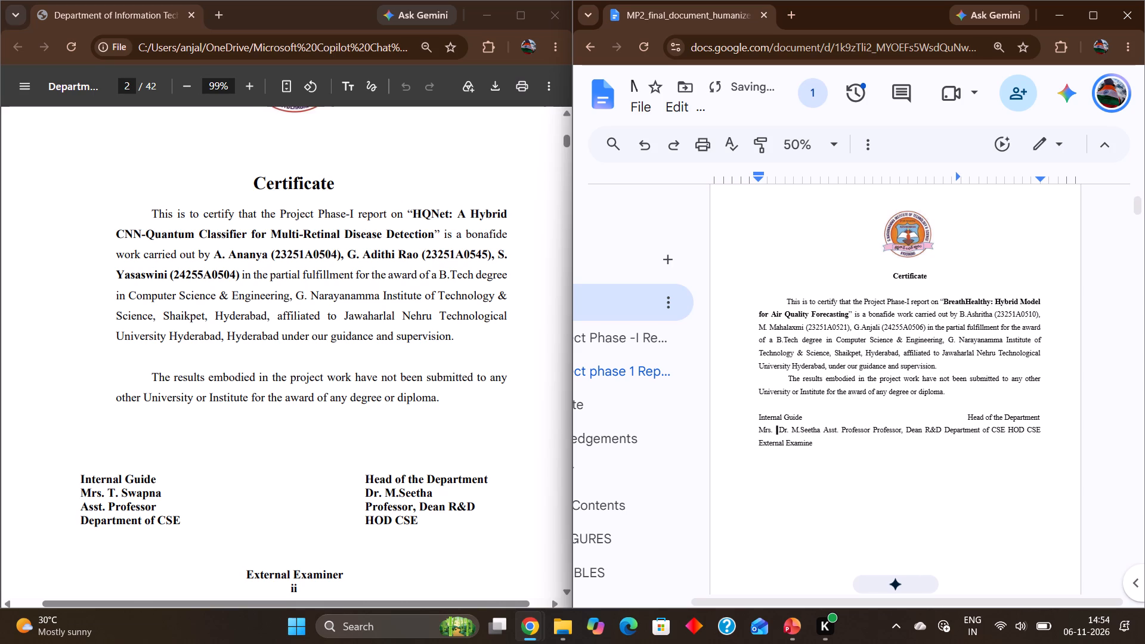
key(BackSpace)
key(BackSpace)
key(BackSpace)
key(BackSpace)
key(BackSpace)
key(d)
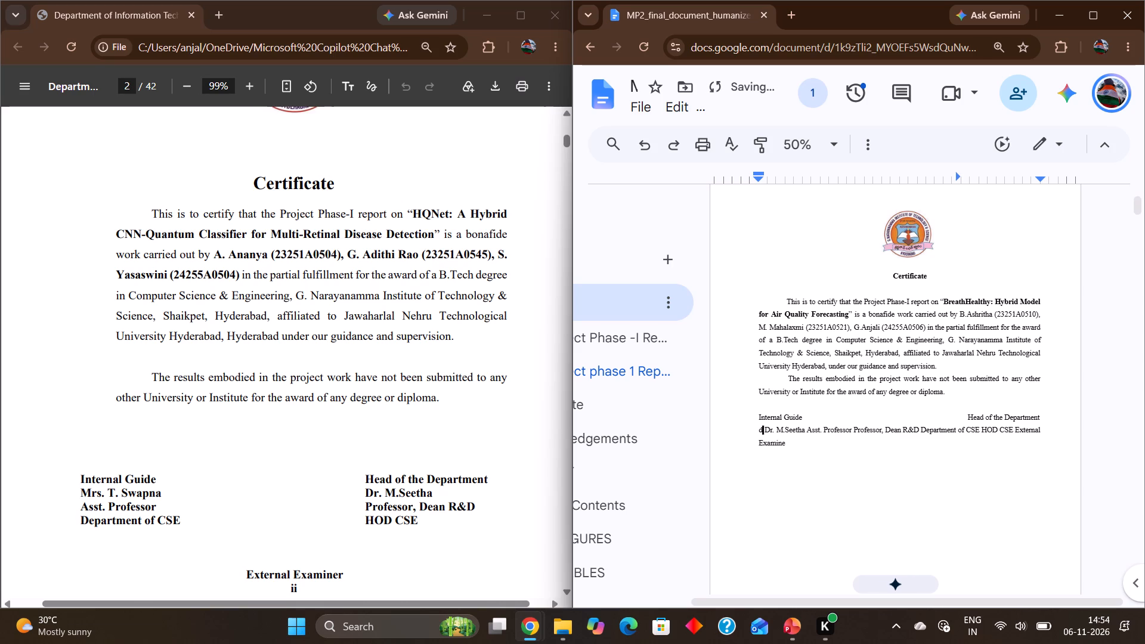
key(BackSpace)
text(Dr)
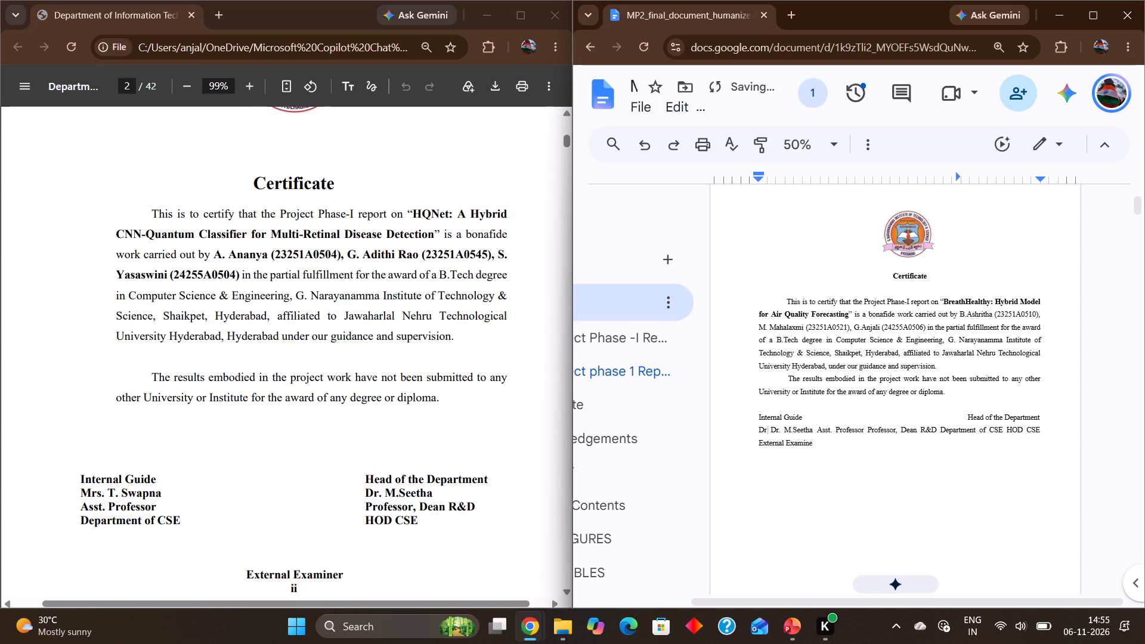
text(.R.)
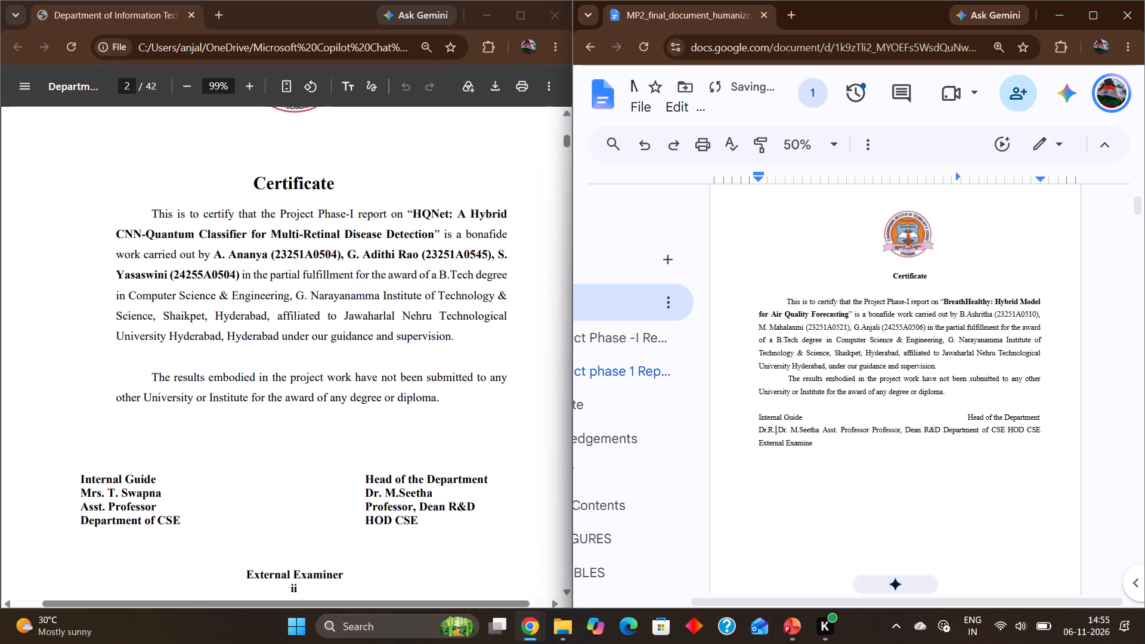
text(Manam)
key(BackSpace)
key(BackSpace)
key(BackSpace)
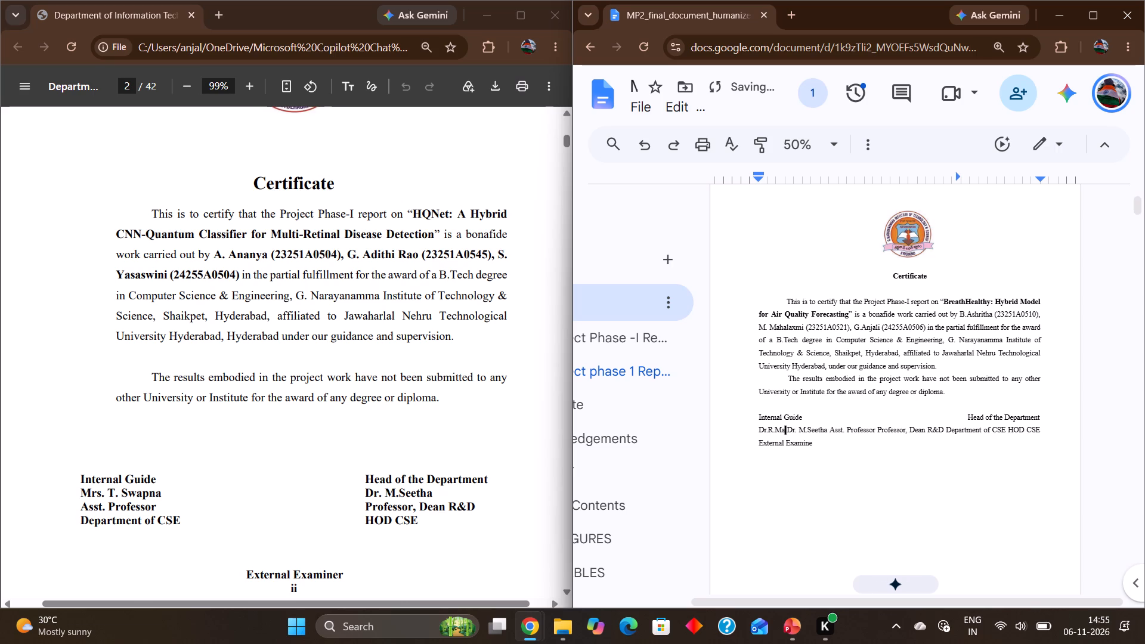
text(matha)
Push the department head's name toward the right margin of the guide's name line with spaces between the two names.
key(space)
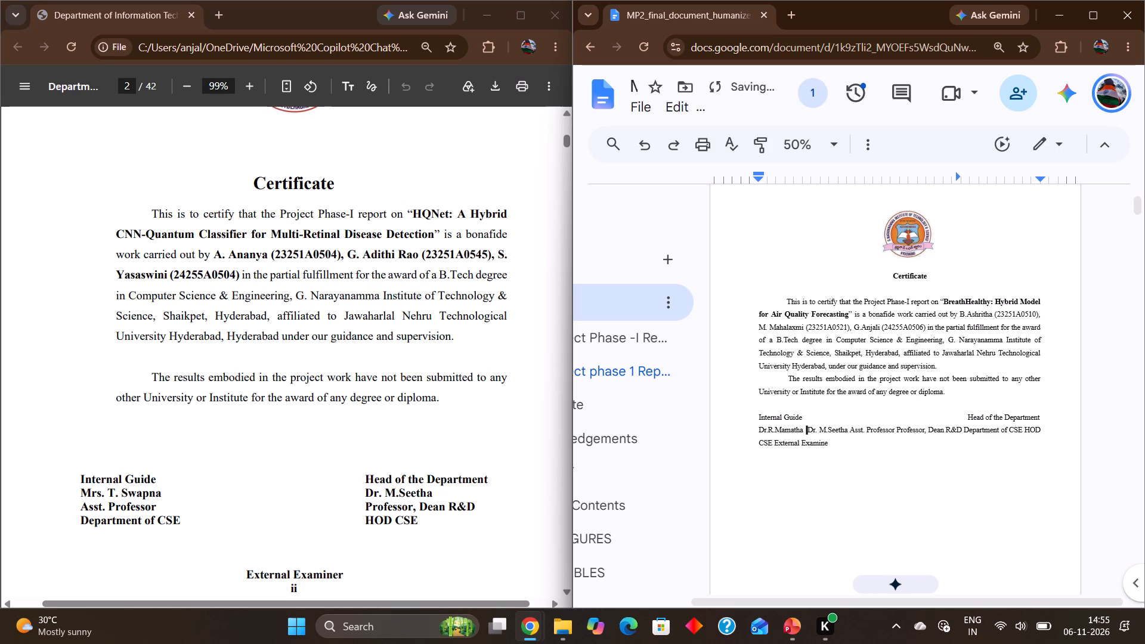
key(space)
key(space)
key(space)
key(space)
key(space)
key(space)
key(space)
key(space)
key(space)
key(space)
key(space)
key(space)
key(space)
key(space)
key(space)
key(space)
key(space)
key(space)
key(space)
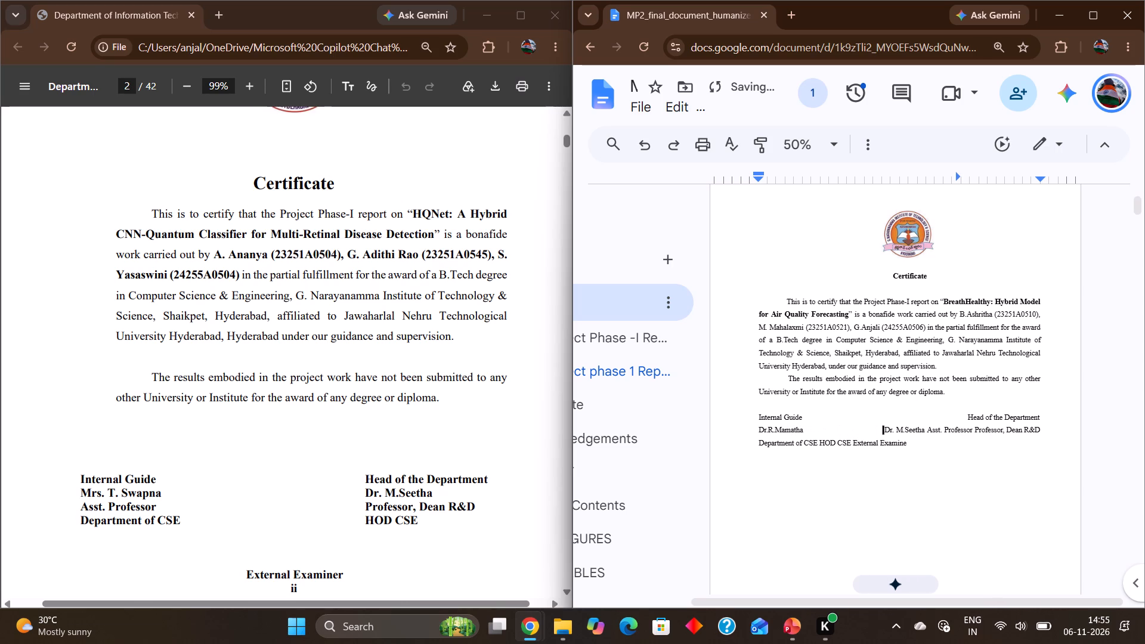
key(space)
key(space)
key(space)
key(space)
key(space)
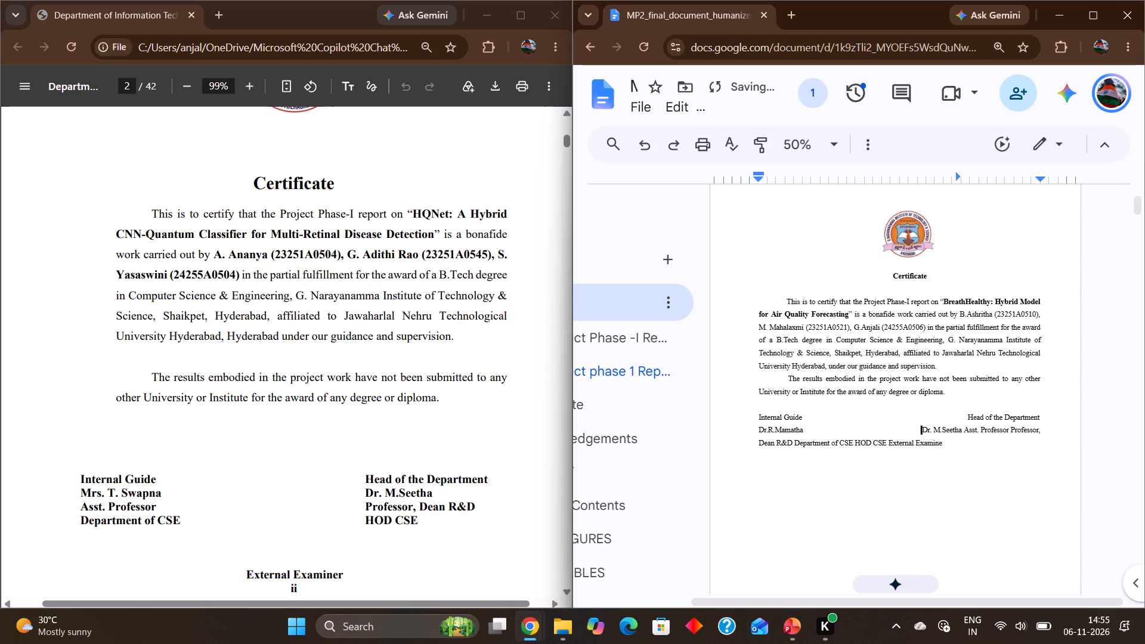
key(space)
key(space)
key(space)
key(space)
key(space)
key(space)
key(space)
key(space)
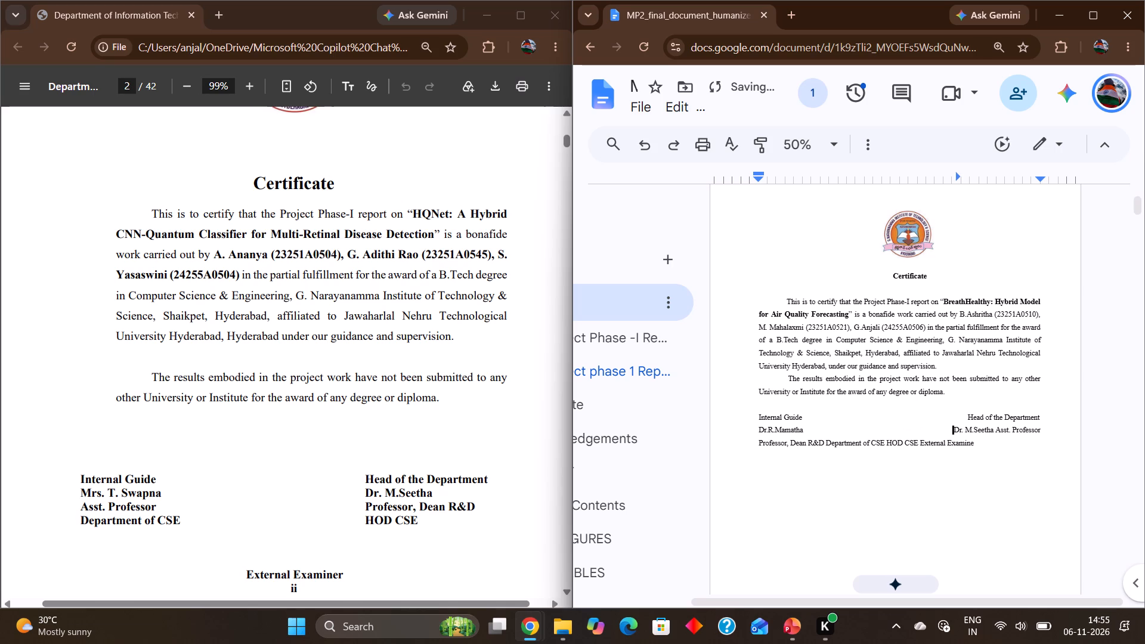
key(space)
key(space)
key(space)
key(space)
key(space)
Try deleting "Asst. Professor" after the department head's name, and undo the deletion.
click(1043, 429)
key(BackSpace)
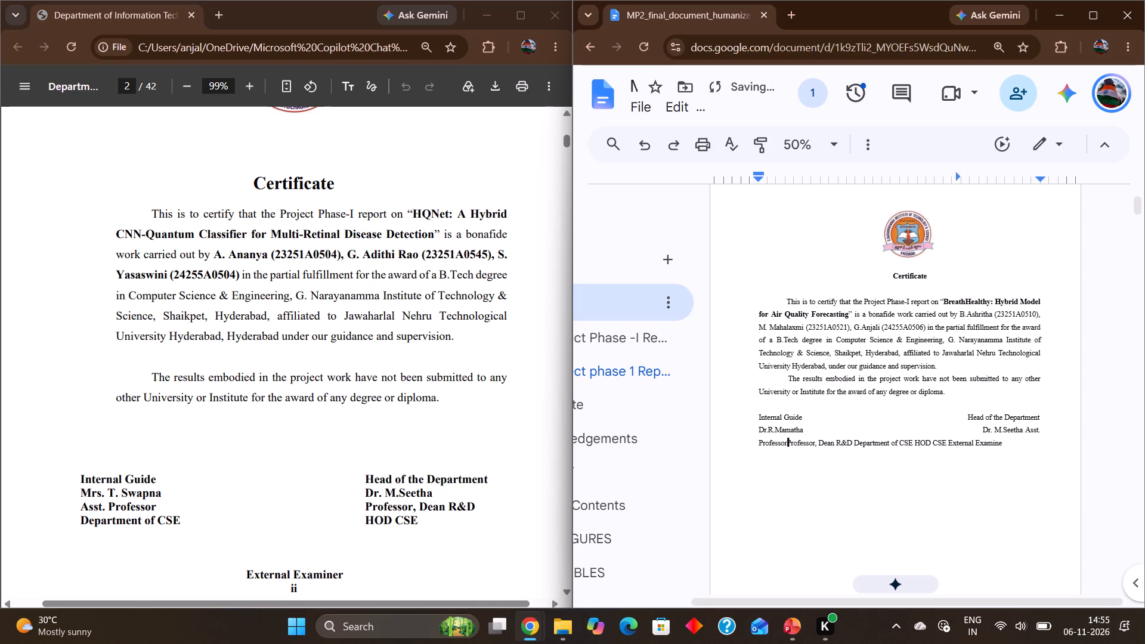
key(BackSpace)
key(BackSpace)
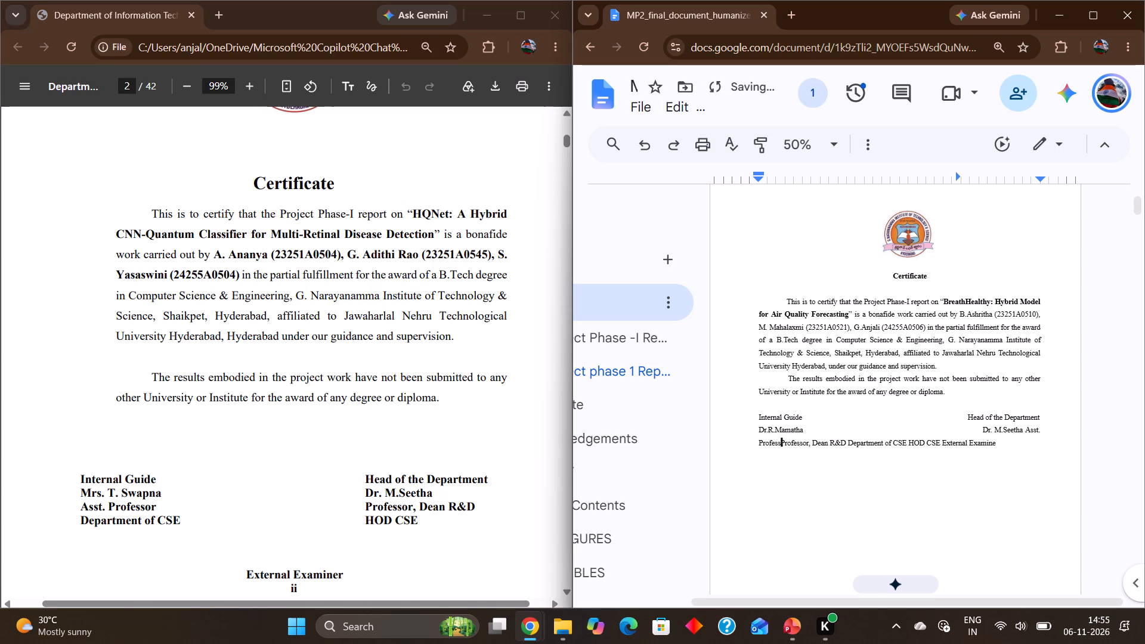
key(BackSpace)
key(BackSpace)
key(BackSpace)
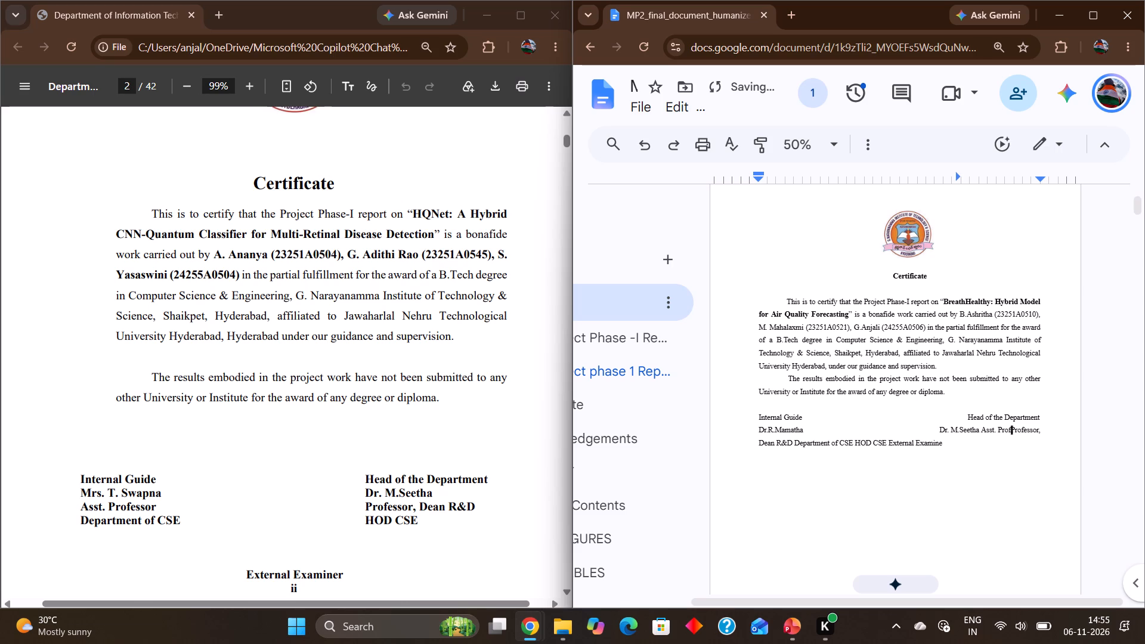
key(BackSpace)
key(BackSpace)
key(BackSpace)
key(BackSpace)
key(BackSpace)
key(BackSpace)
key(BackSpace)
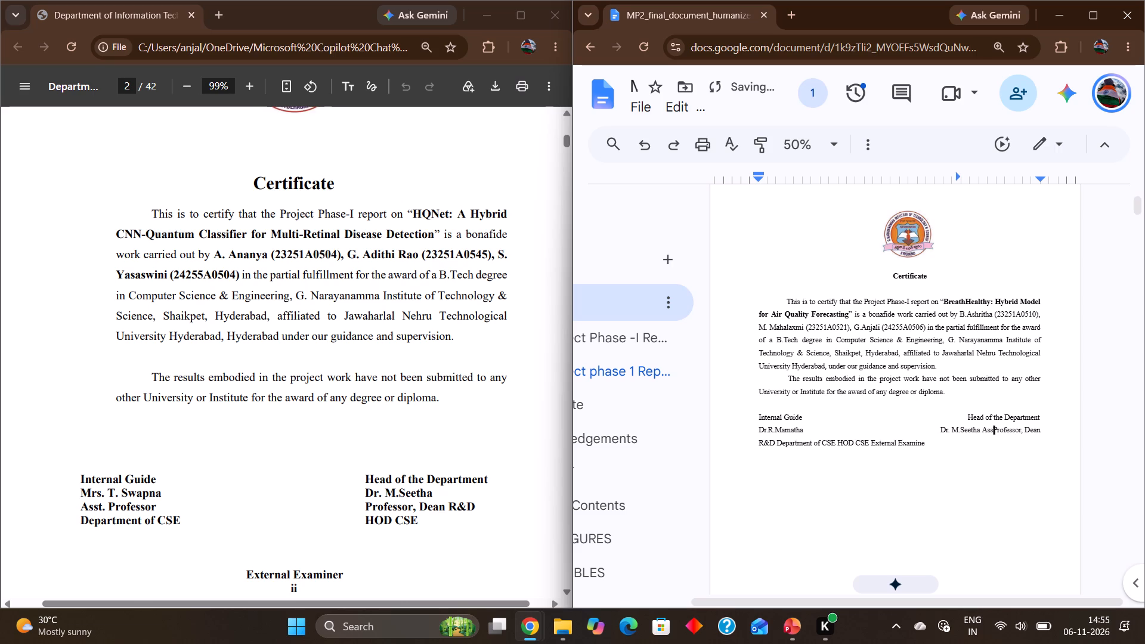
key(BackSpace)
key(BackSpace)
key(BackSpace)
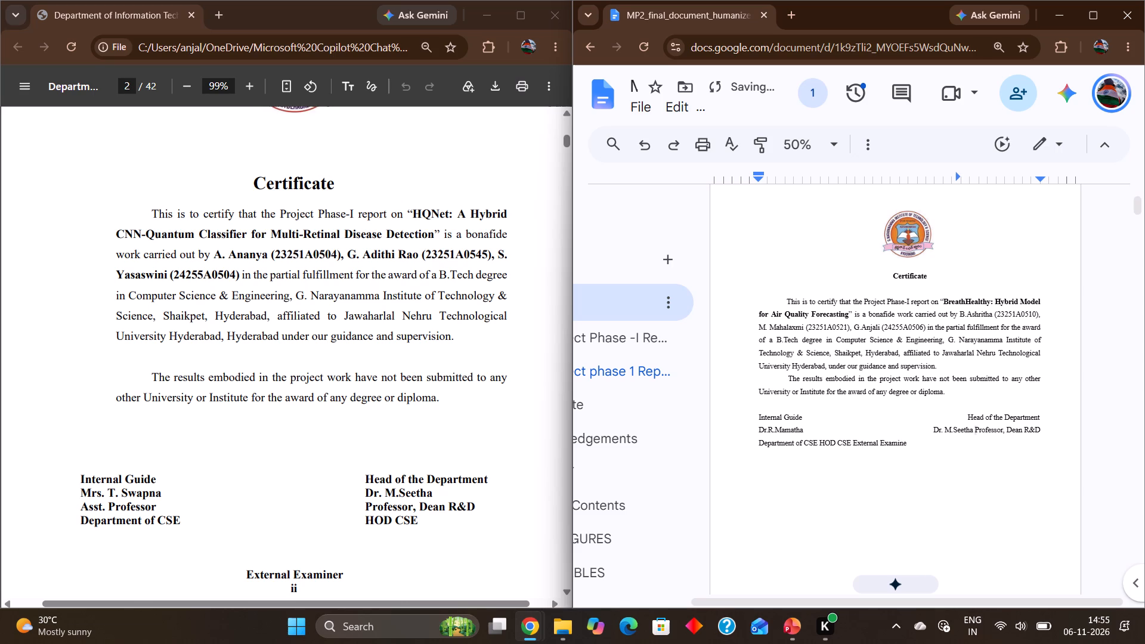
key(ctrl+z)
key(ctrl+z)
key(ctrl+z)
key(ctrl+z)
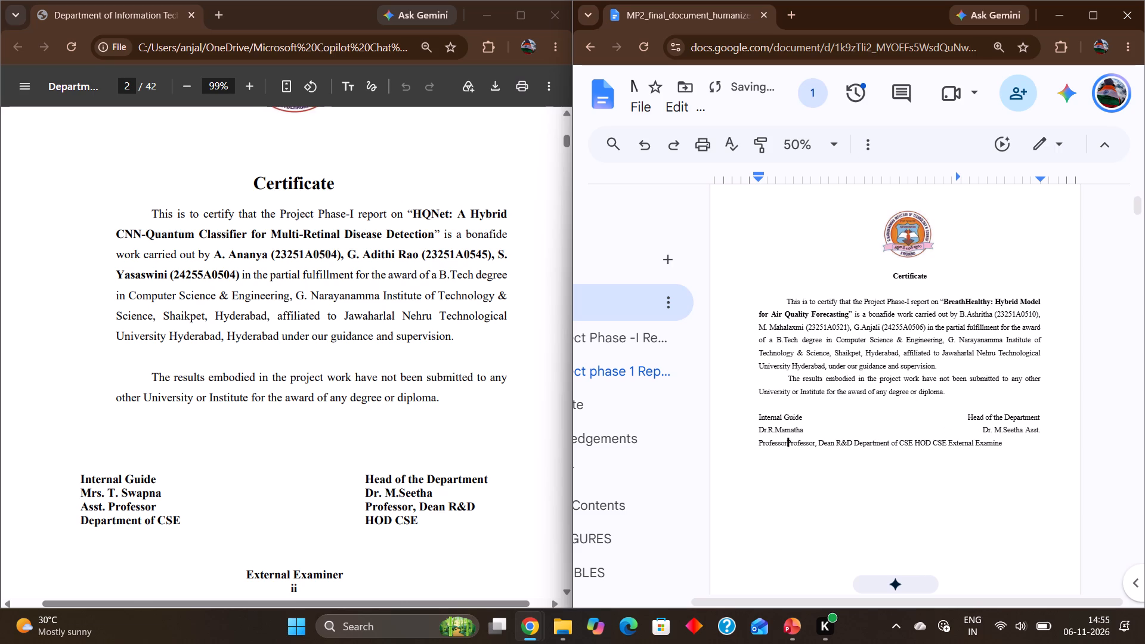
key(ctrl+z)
Widen the gap before the department head's name and break the line after it so "Asst. Professor" starts a new line.
key(space)
key(space)
key(space)
key(space)
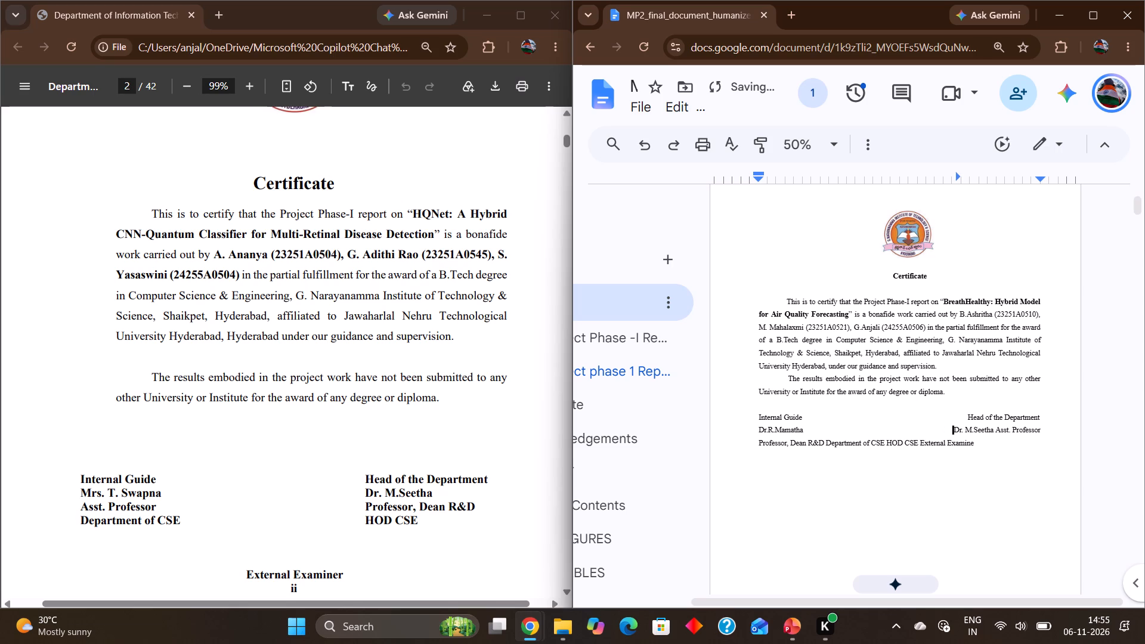
click(996, 433)
key(Return)
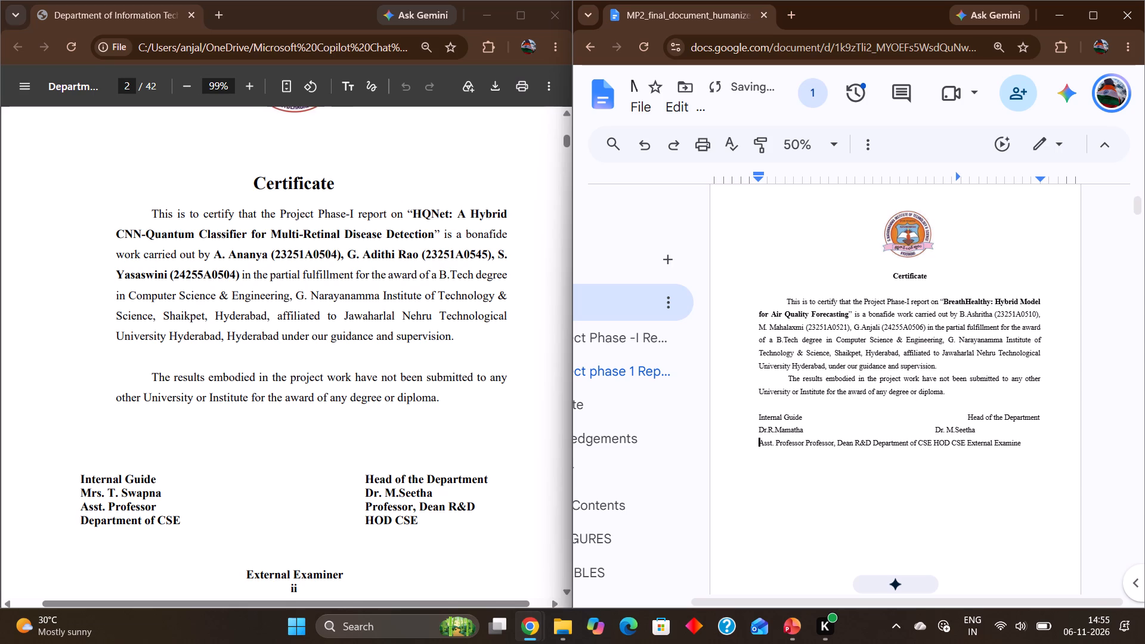
Line up the department head's name under "Head of the Department" with additional spaces before it.
click(934, 430)
key(space)
key(space)
key(space)
key(space)
key(space)
key(space)
key(space)
key(space)
key(space)
key(space)
key(space)
key(space)
key(space)
key(space)
key(space)
key(space)
key(space)
key(space)
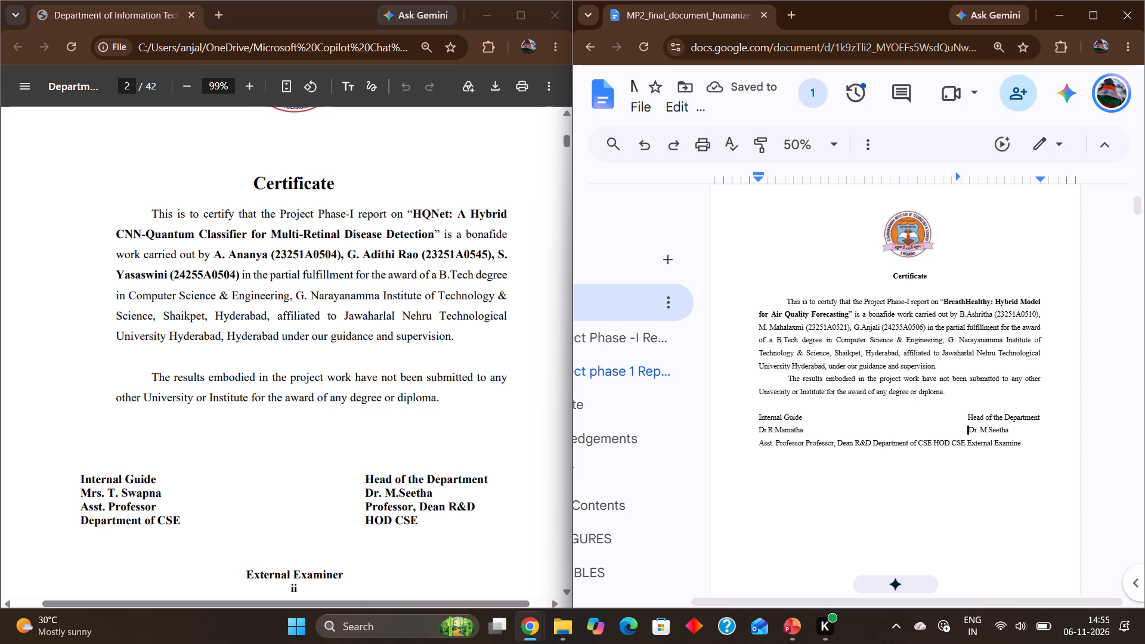
Push "Professor, Dean R&D" toward the right margin of the "Asst. Professor" line with spaces between the two titles.
click(804, 443)
key(space)
key(space)
key(space)
key(space)
key(space)
key(space)
key(space)
key(space)
key(space)
key(space)
key(space)
key(space)
key(space)
key(space)
key(space)
key(space)
key(space)
key(space)
key(space)
key(space)
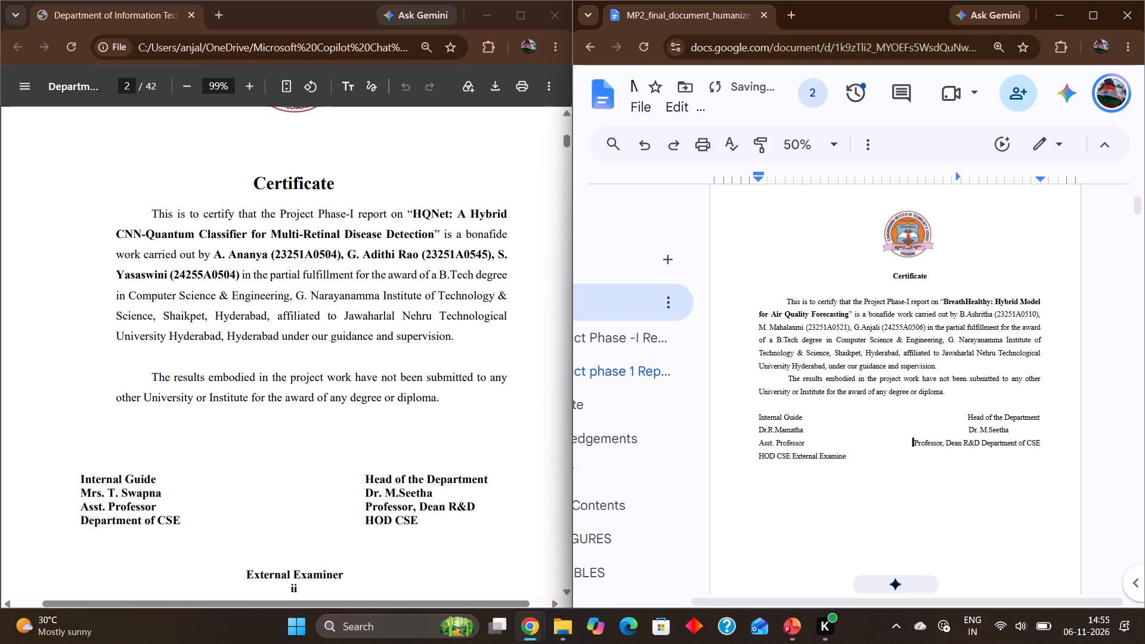
key(space)
key(space)
key(space)
key(space)
key(space)
key(space)
key(space)
key(space)
key(space)
key(space)
key(space)
key(space)
key(space)
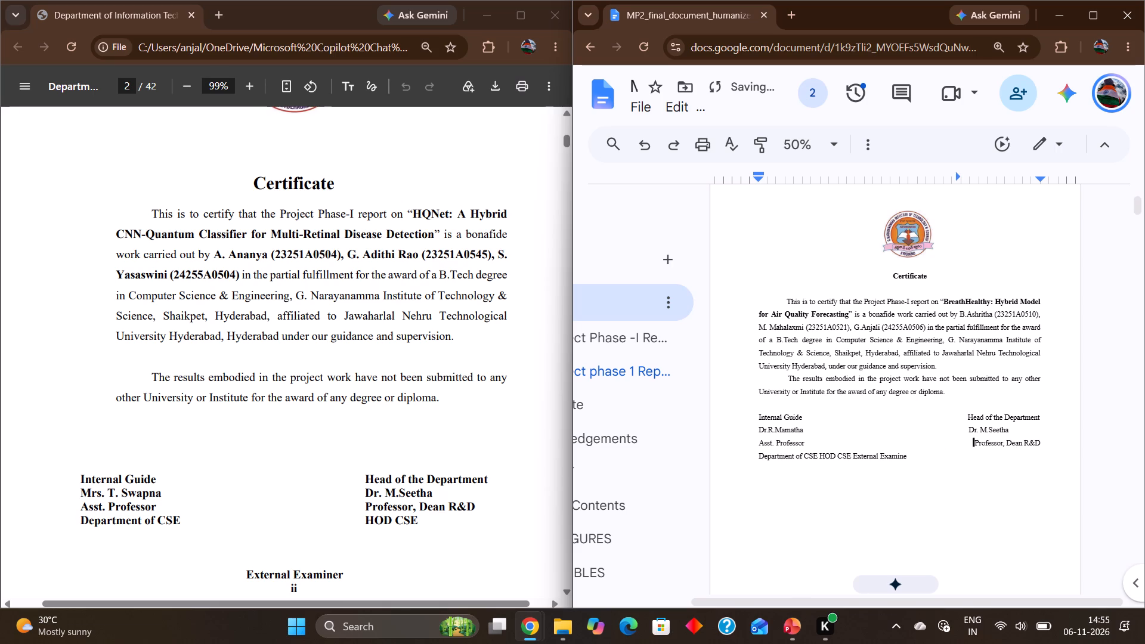
key(BackSpace)
key(BackSpace)
key(BackSpace)
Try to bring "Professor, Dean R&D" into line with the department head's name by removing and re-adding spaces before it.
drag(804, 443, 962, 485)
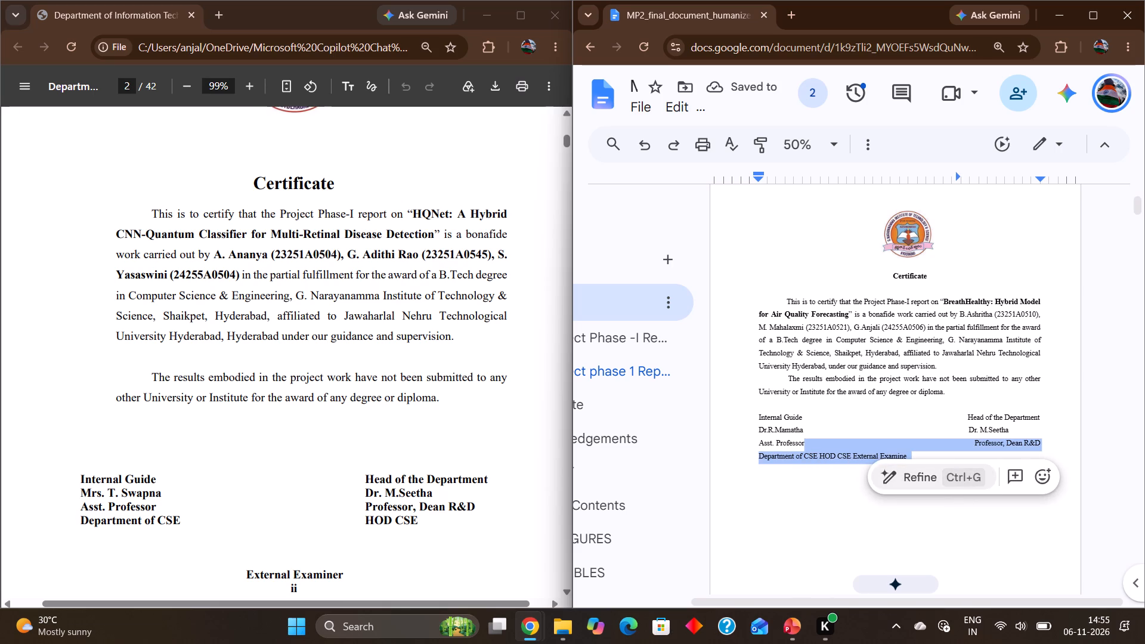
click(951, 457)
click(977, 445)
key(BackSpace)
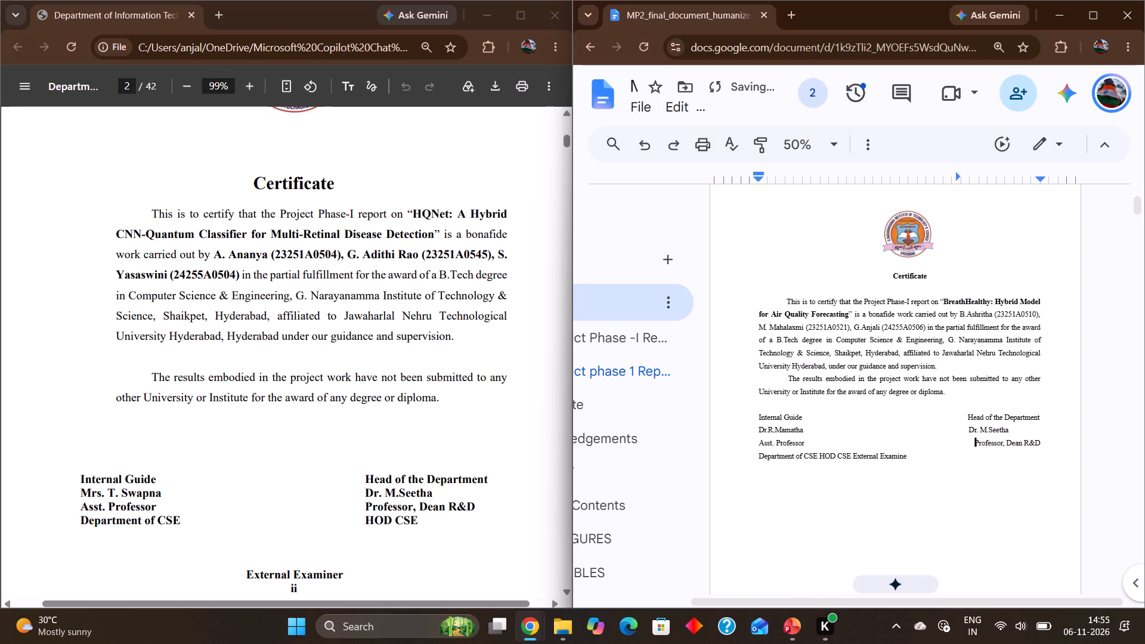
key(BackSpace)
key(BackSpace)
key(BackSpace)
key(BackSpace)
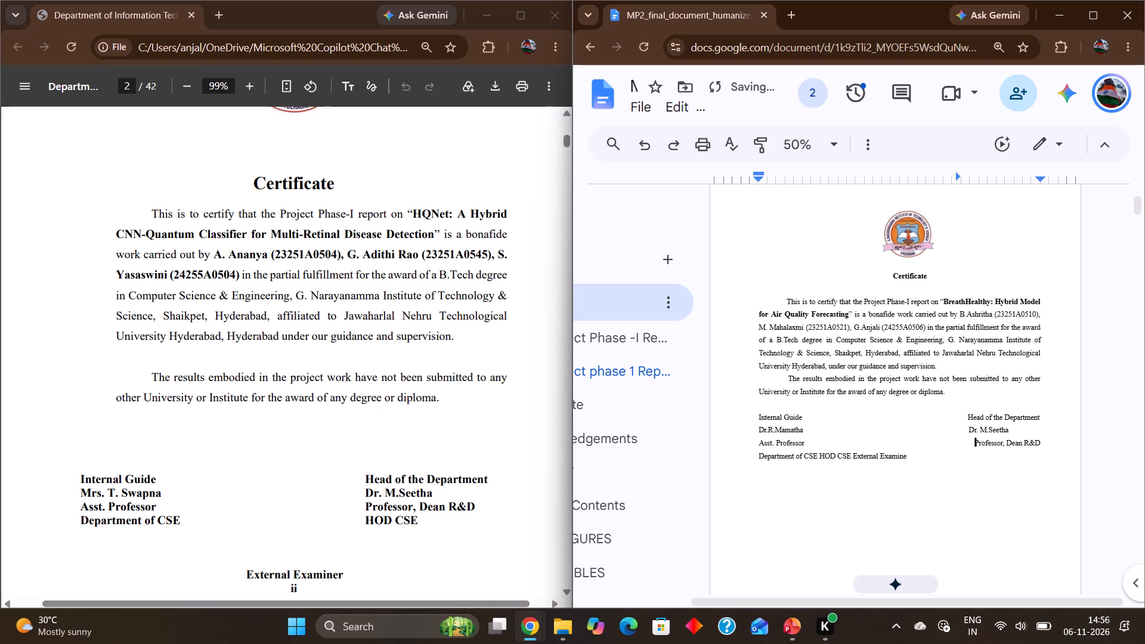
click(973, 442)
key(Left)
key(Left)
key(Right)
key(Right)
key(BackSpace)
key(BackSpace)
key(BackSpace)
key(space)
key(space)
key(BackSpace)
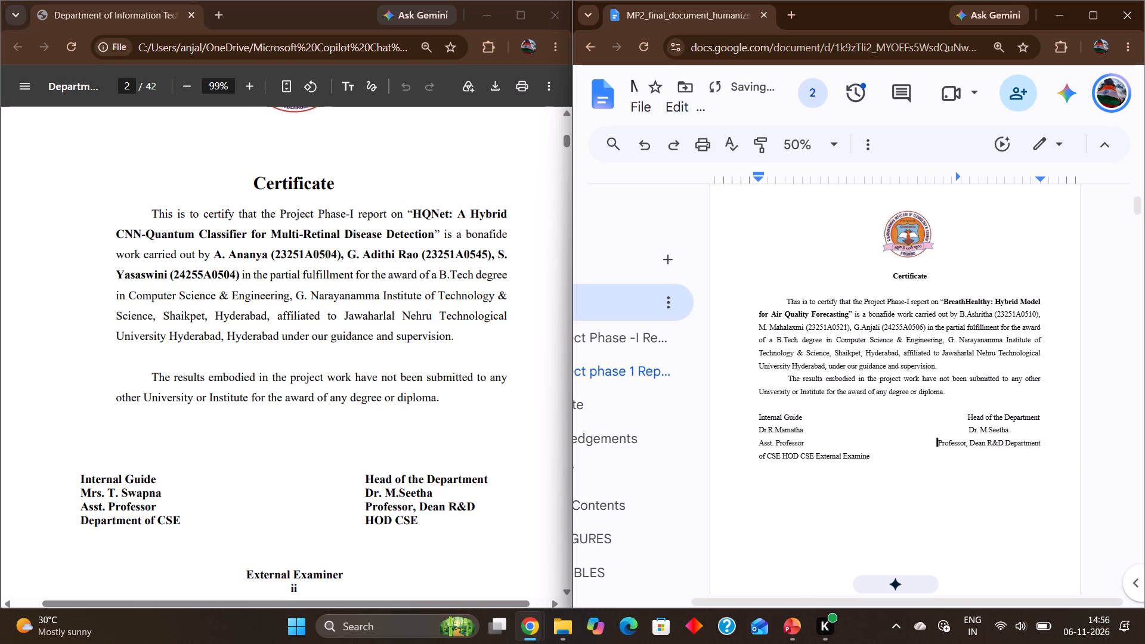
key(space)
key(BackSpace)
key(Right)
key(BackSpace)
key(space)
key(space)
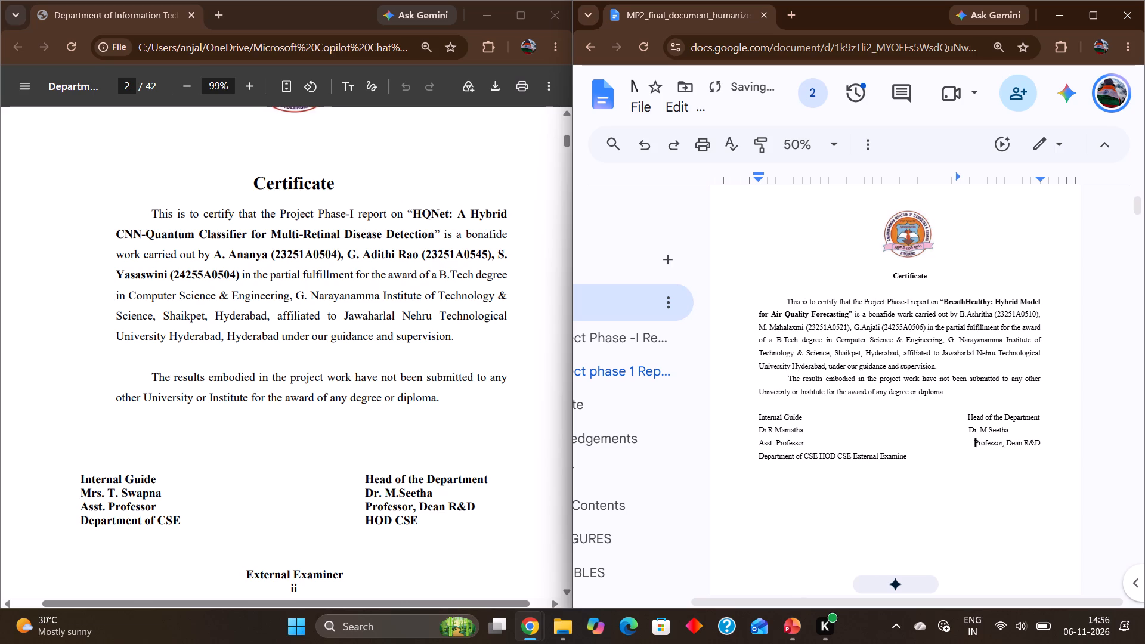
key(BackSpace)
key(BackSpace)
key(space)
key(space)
Remove one space before the department head's name and one before "Head of the Department".
click(967, 434)
key(BackSpace)
click(966, 417)
key(BackSpace)
Remove a space before "Professor, Dean R&D" and break the line after it so "Department of CSE" starts a new line.
click(974, 443)
key(BackSpace)
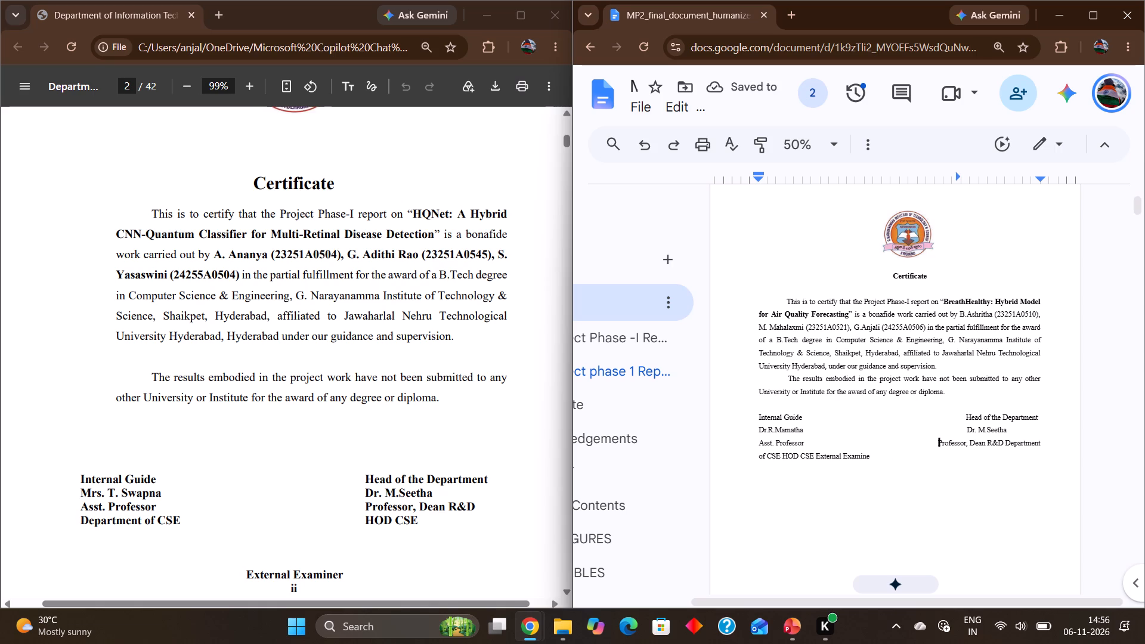
click(1005, 442)
key(Return)
Line up "Professor, Dean R&D" under the department head's name with additional spaces, and check the alignment against the lines above.
click(939, 444)
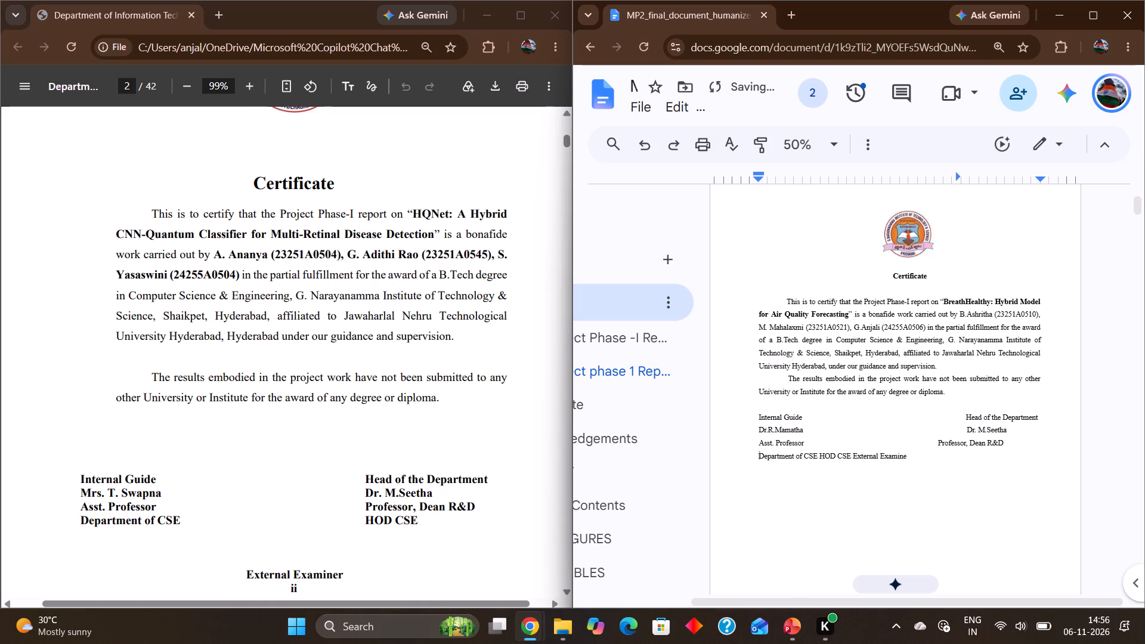
key(space)
key(space)
key(space)
key(space)
key(space)
key(space)
key(space)
key(space)
key(space)
key(space)
key(space)
key(space)
key(space)
key(space)
key(space)
key(space)
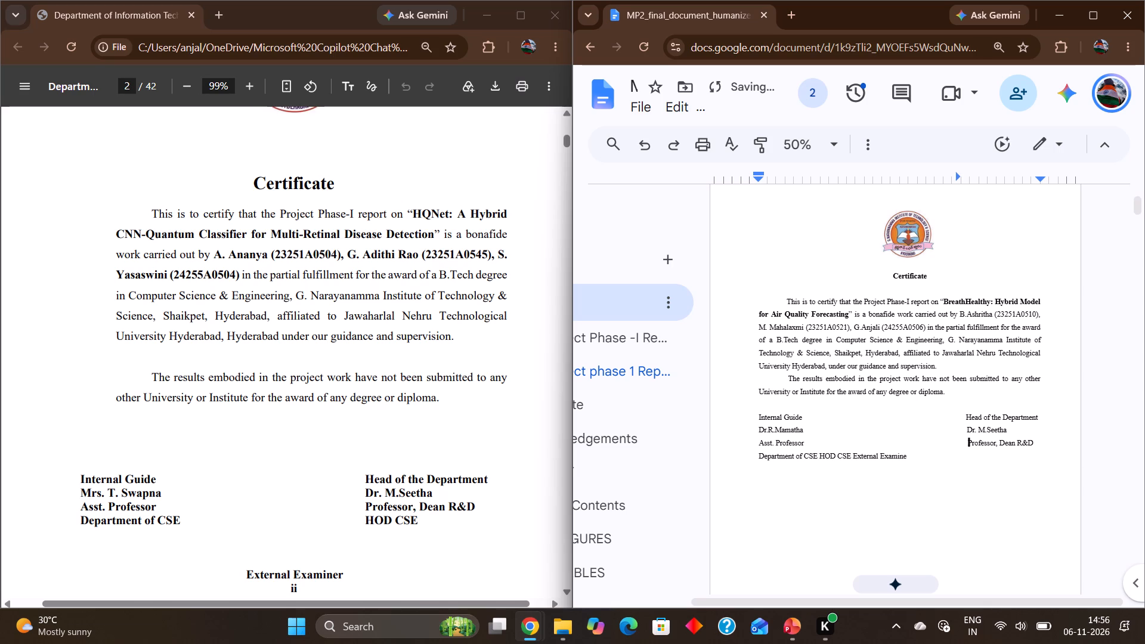
key(Up)
key(Up)
key(Down)
key(Down)
Push "HOD CSE" across with spaces after "Department of CSE" towards the department head's column.
click(820, 455)
key(space)
key(space)
key(space)
key(space)
key(space)
key(space)
key(space)
key(space)
key(space)
key(space)
key(space)
key(space)
key(space)
key(space)
key(space)
key(space)
key(space)
key(space)
key(space)
key(space)
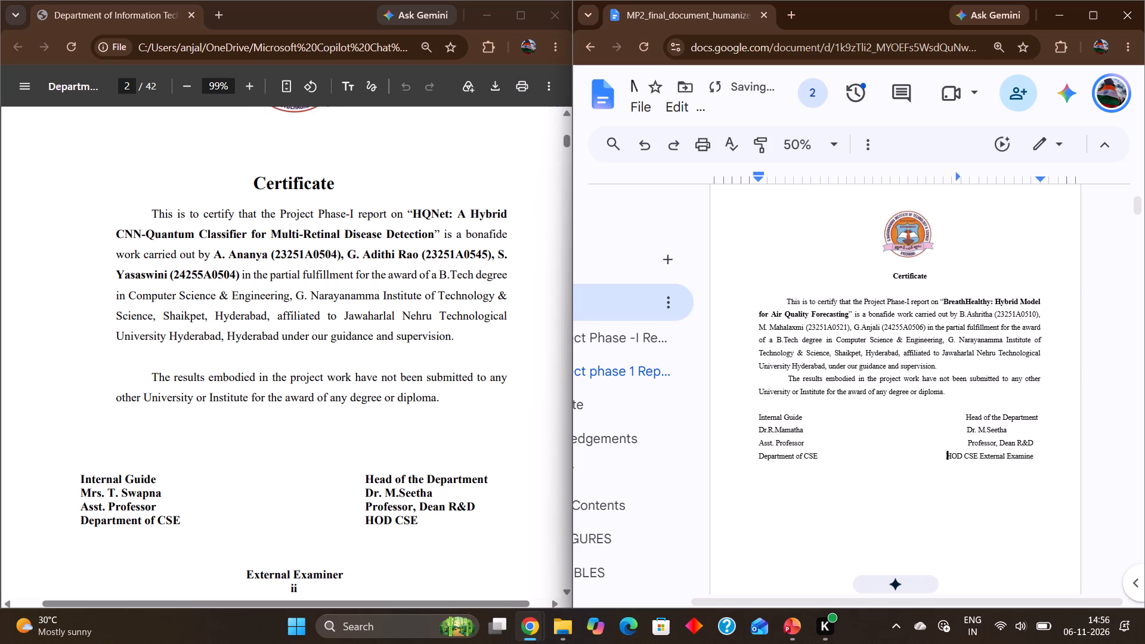
key(space)
key(space)
key(space)
key(space)
key(space)
key(space)
key(space)
key(space)
key(space)
key(space)
key(BackSpace)
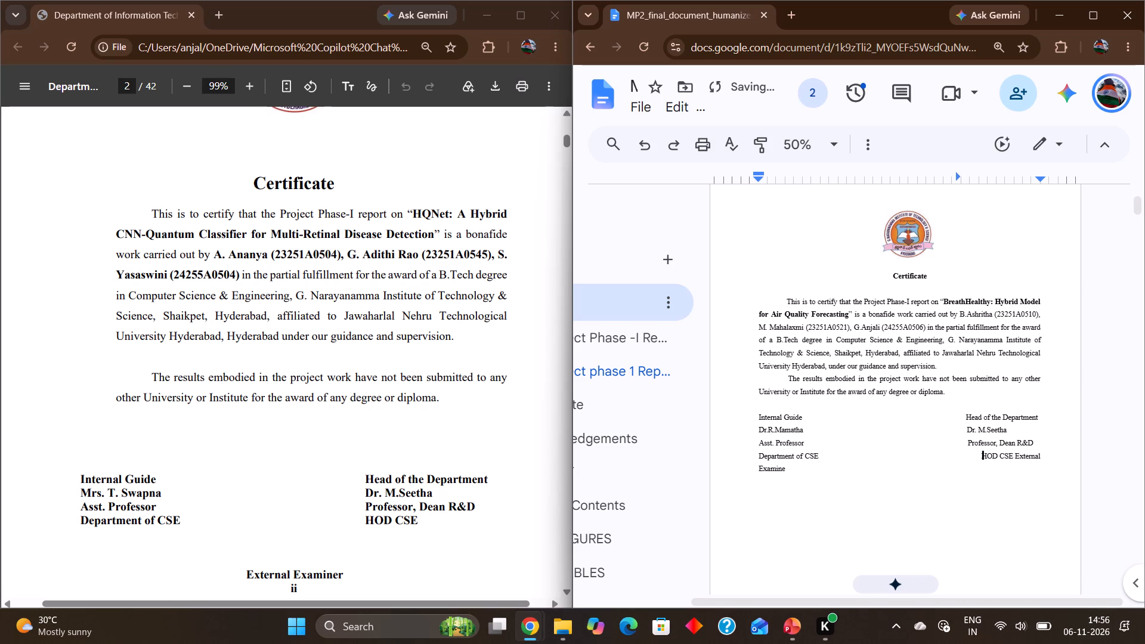
Break the line after "HOD CSE" so "External Examine" starts a line of its own.
click(1014, 456)
key(Return)
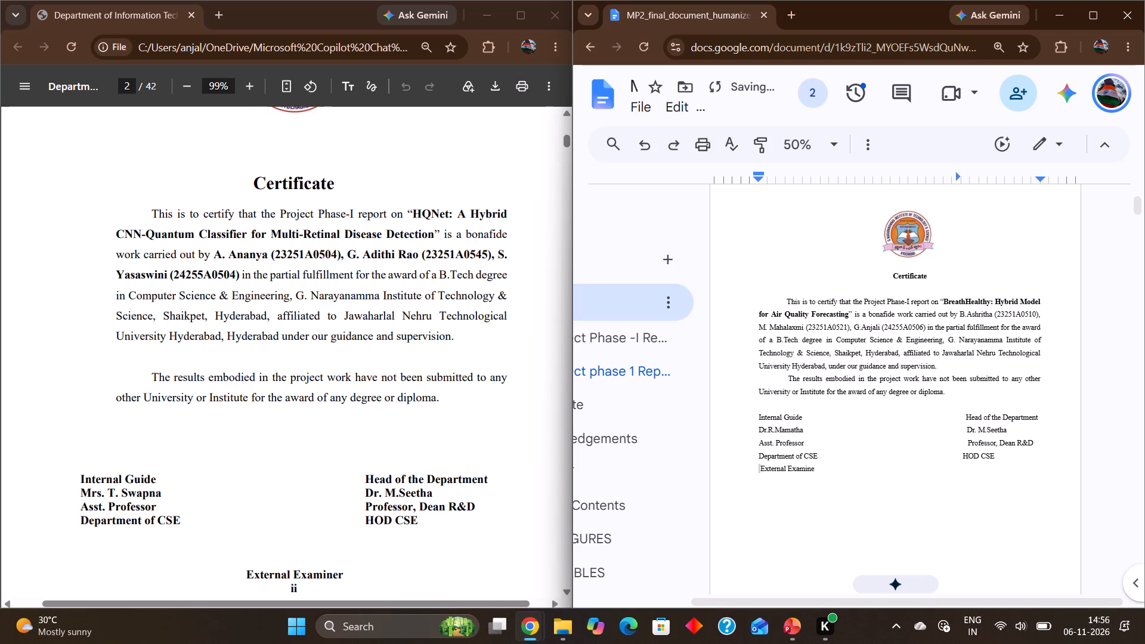
Line up "HOD CSE" under "Professor, Dean R&D" with three more spaces, and check the alignment against the lines above.
click(965, 456)
key(space)
key(space)
key(space)
key(Up)
key(Up)
key(Up)
key(Up)
key(Down)
key(Down)
key(Down)
key(Down)
key(Up)
key(Up)
key(Up)
key(Down)
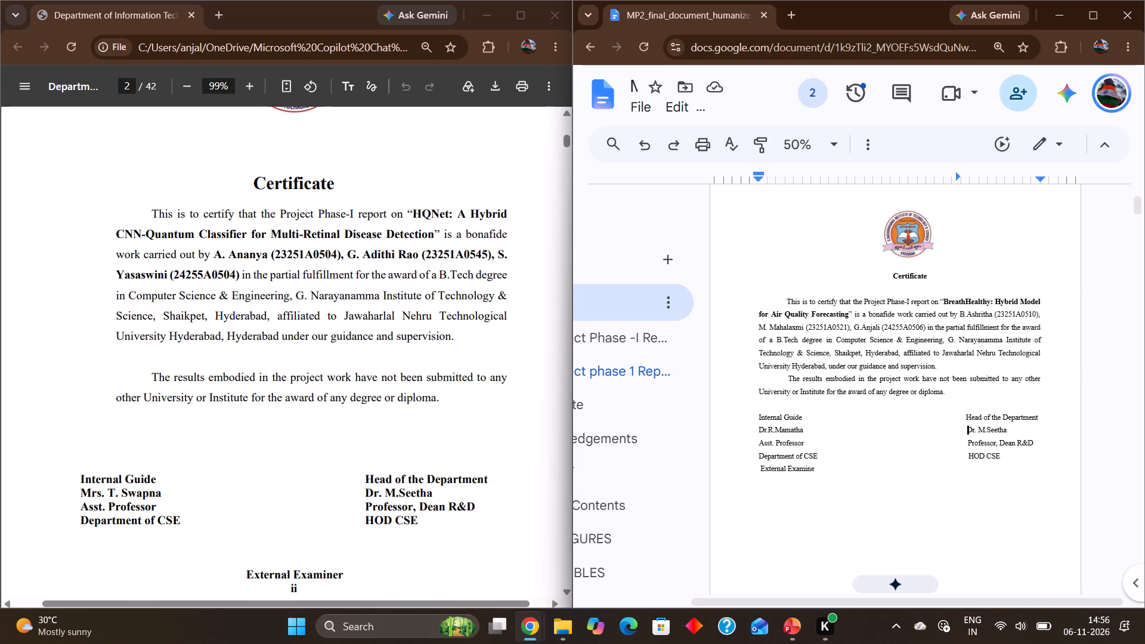
key(Down)
key(Down)
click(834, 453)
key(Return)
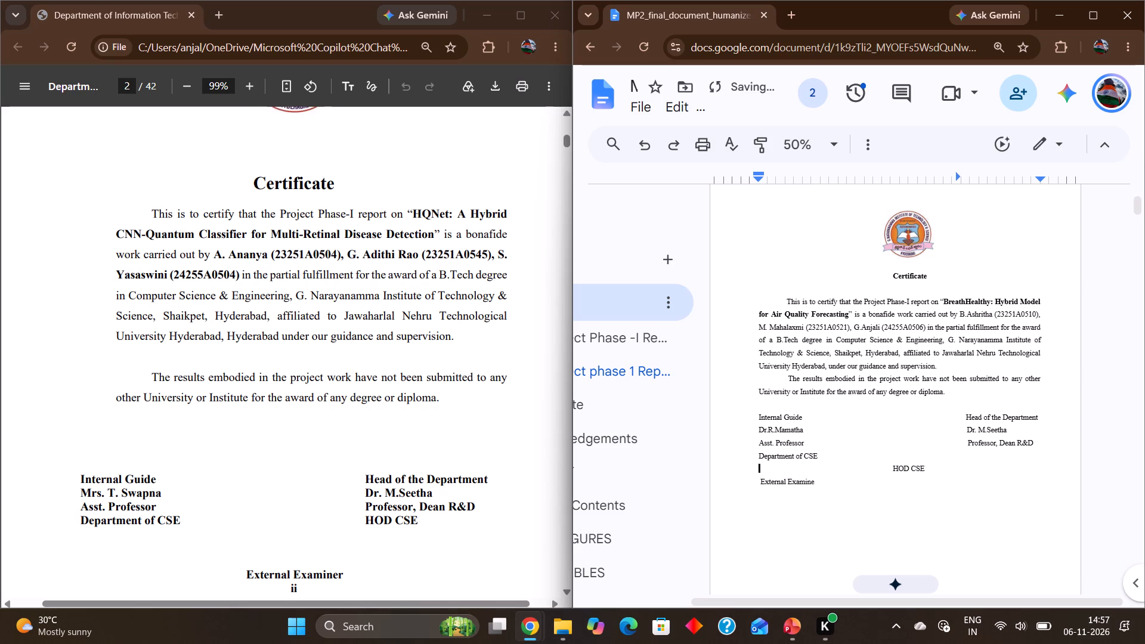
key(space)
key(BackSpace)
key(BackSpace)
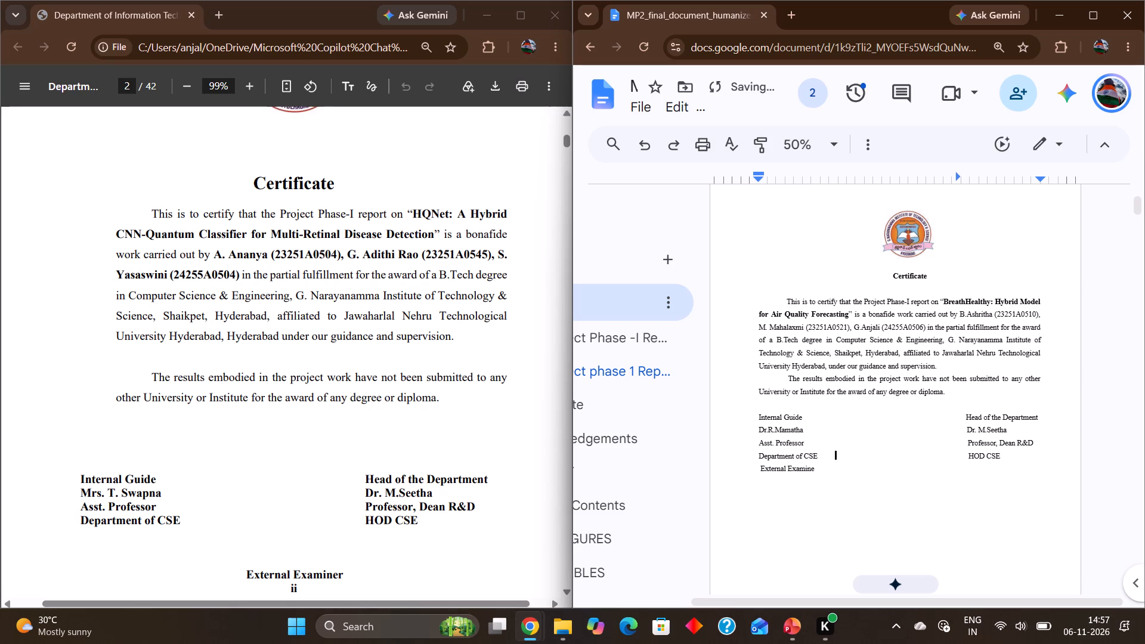
Move "External Examine" several lines below the signatory details, spaced in towards the page centre, and complete it as "External Examiner".
drag(757, 465, 815, 477)
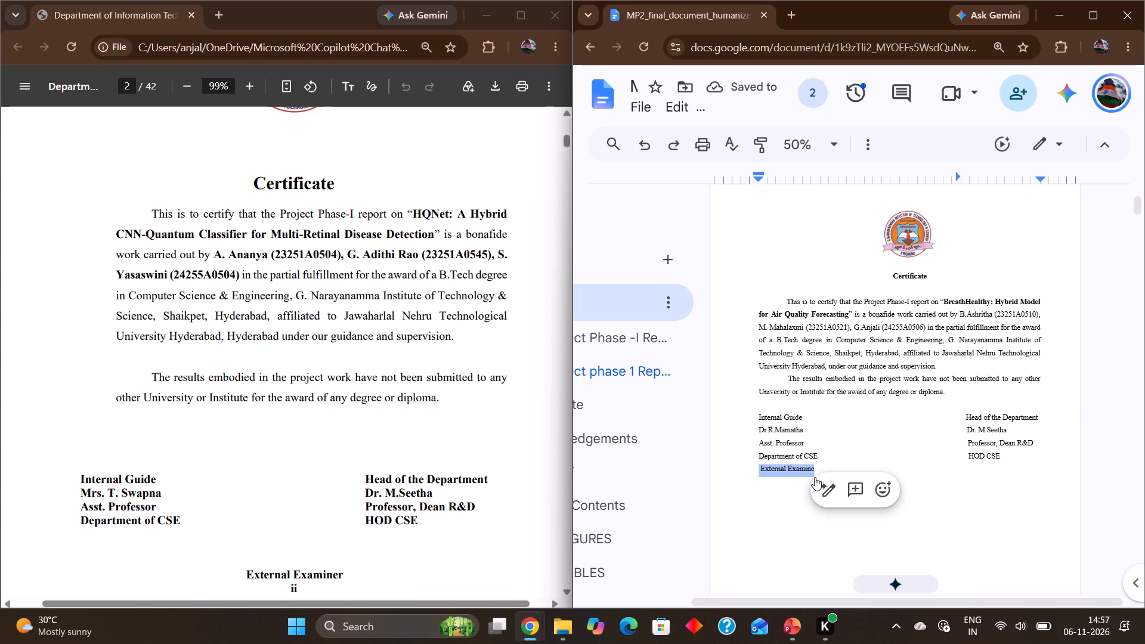
key(ctrl+x)
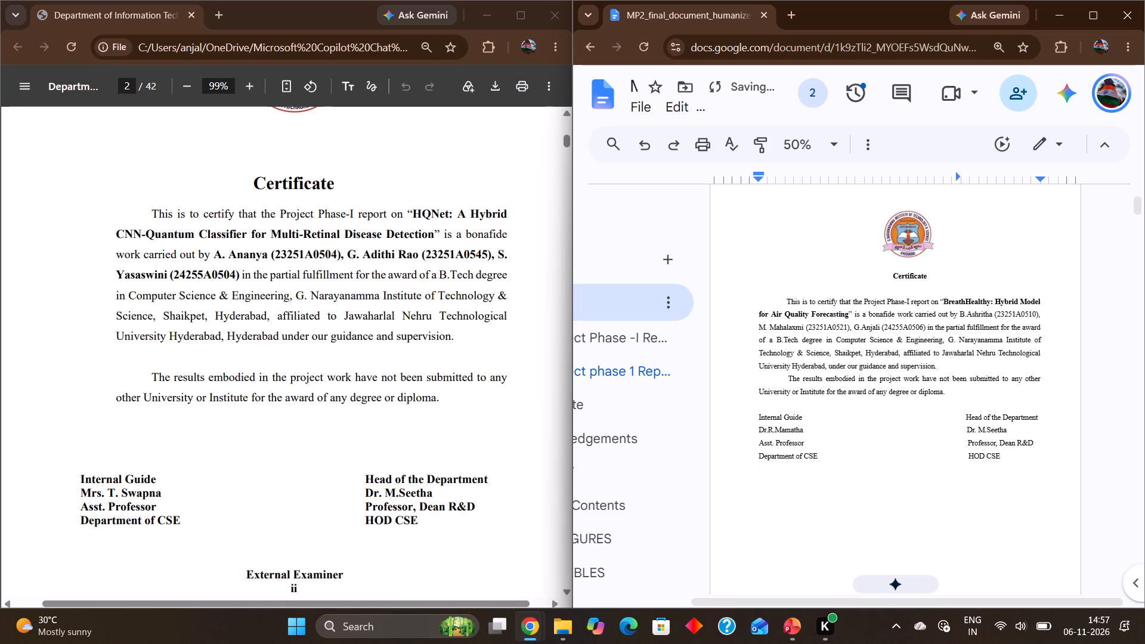
click(868, 513)
key(space)
key(Return)
key(Return)
key(space)
key(space)
key(space)
key(space)
key(space)
key(space)
key(space)
key(space)
key(space)
key(space)
key(space)
key(space)
key(space)
key(space)
key(space)
key(space)
key(space)
key(space)
key(space)
key(space)
click(886, 520)
key(space)
key(space)
key(space)
key(space)
key(space)
key(Return)
key(space)
key(space)
key(space)
key(space)
key(space)
key(space)
key(space)
key(space)
key(space)
key(space)
key(space)
key(space)
key(space)
key(space)
key(space)
key(space)
key(space)
key(space)
key(space)
key(space)
key(Return)
key(space)
key(space)
key(space)
key(space)
key(space)
key(space)
key(space)
key(space)
key(space)
key(space)
key(space)
key(space)
key(space)
key(space)
key(space)
key(space)
key(space)
key(space)
key(space)
key(space)
key(space)
key(space)
key(ctrl+v)
key(r)
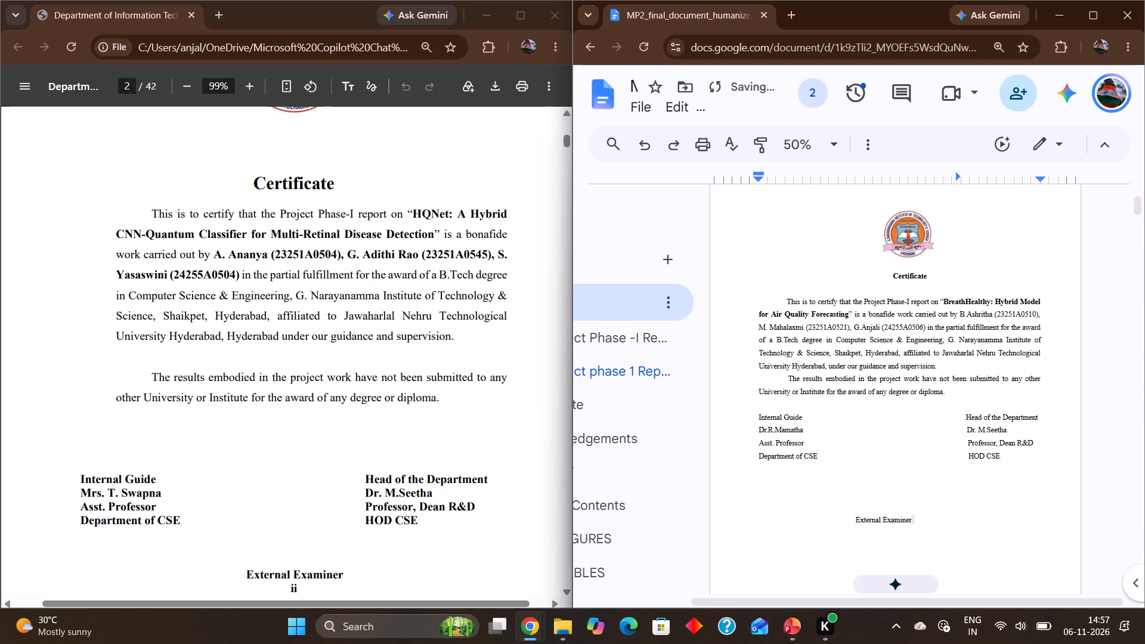
Try centre alignment on the "External Examiner" line in the enlarged document window, ending with the line left-aligned.
drag(843, 527, 942, 522)
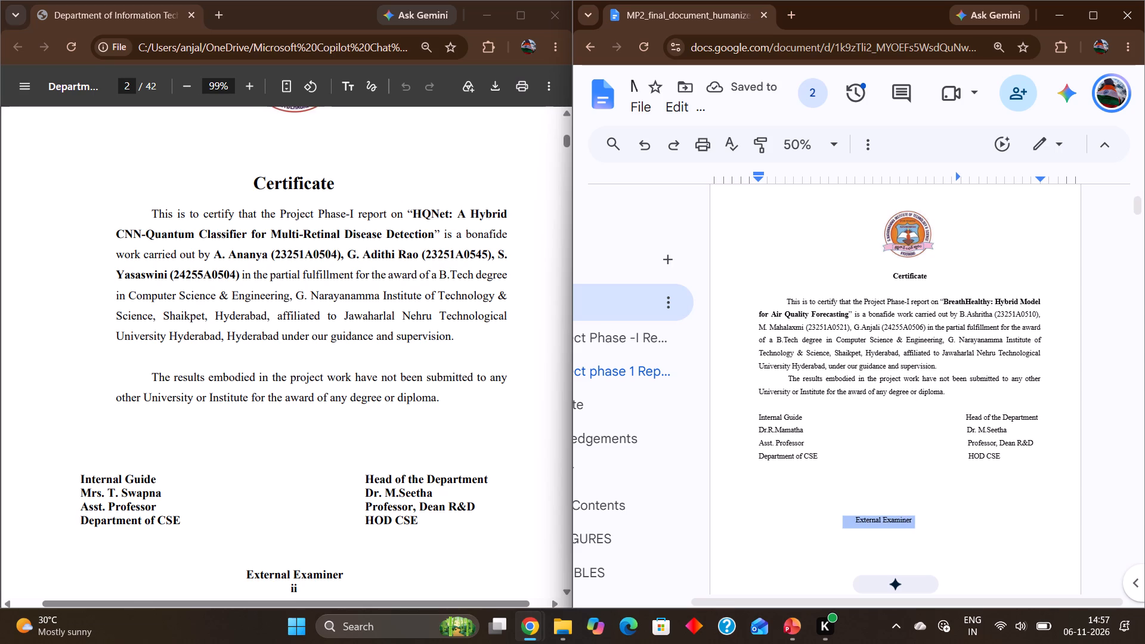
click(1099, 13)
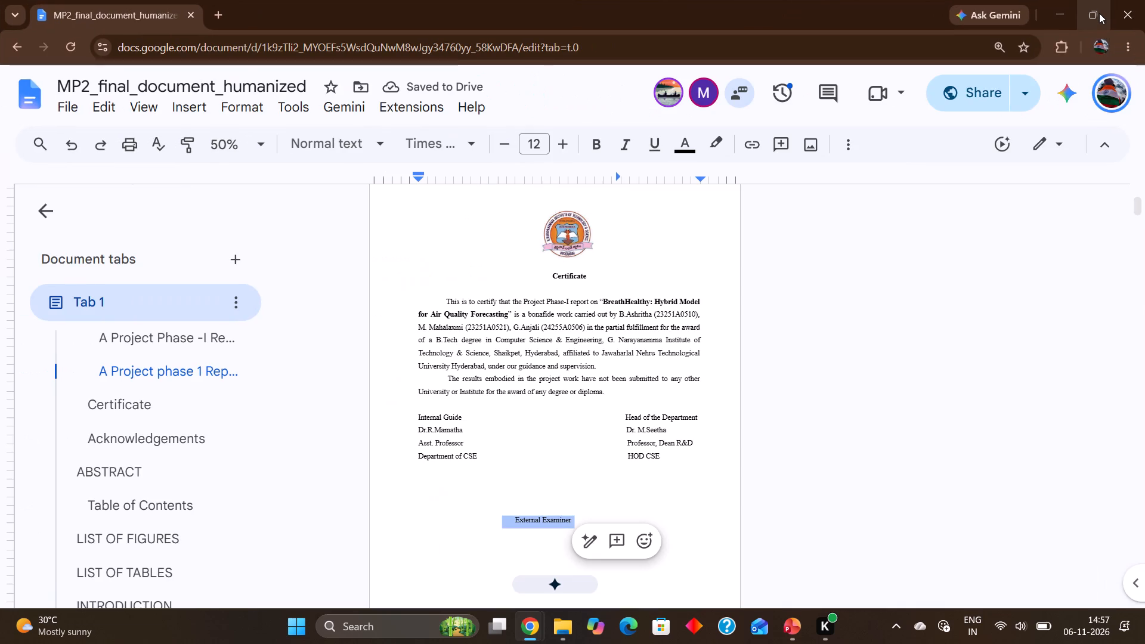
scroll(629, 479, down, 1)
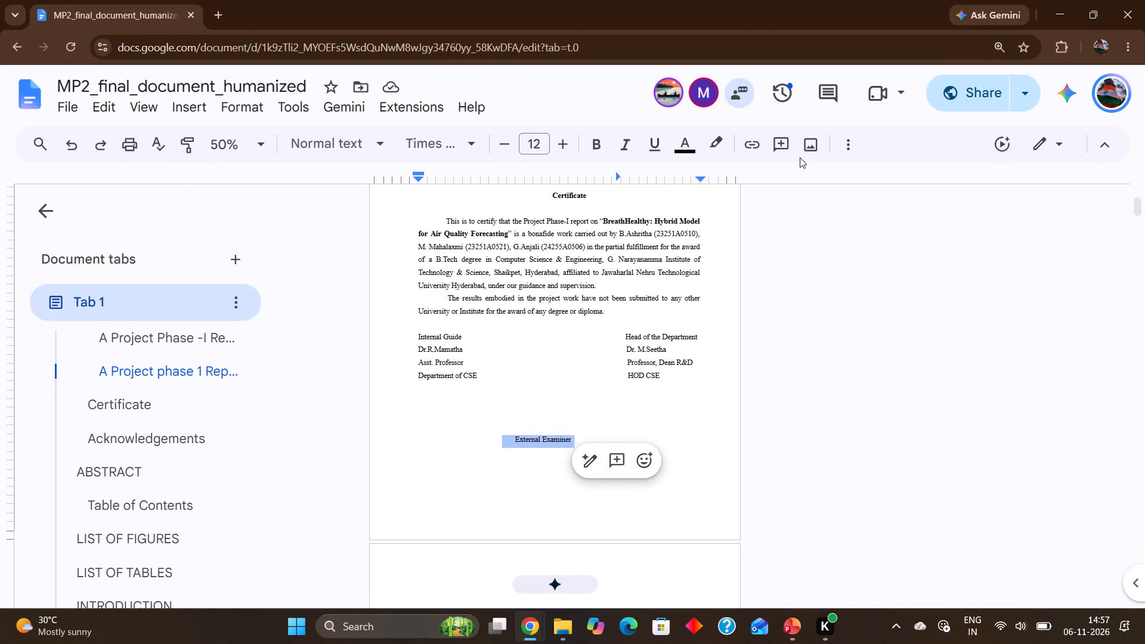
click(849, 146)
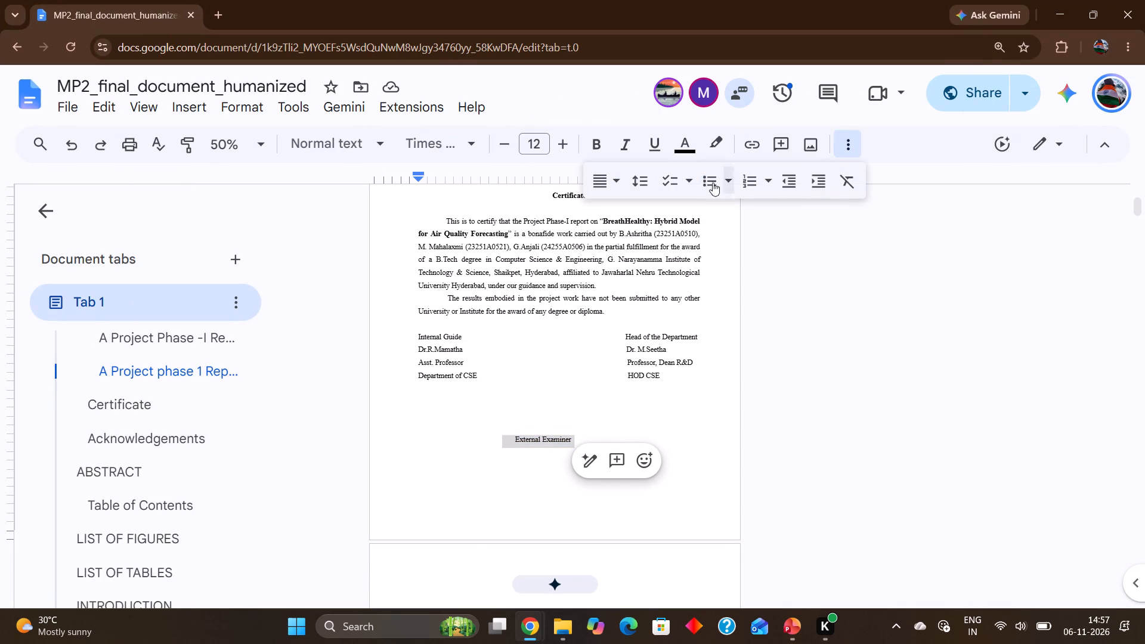
click(615, 182)
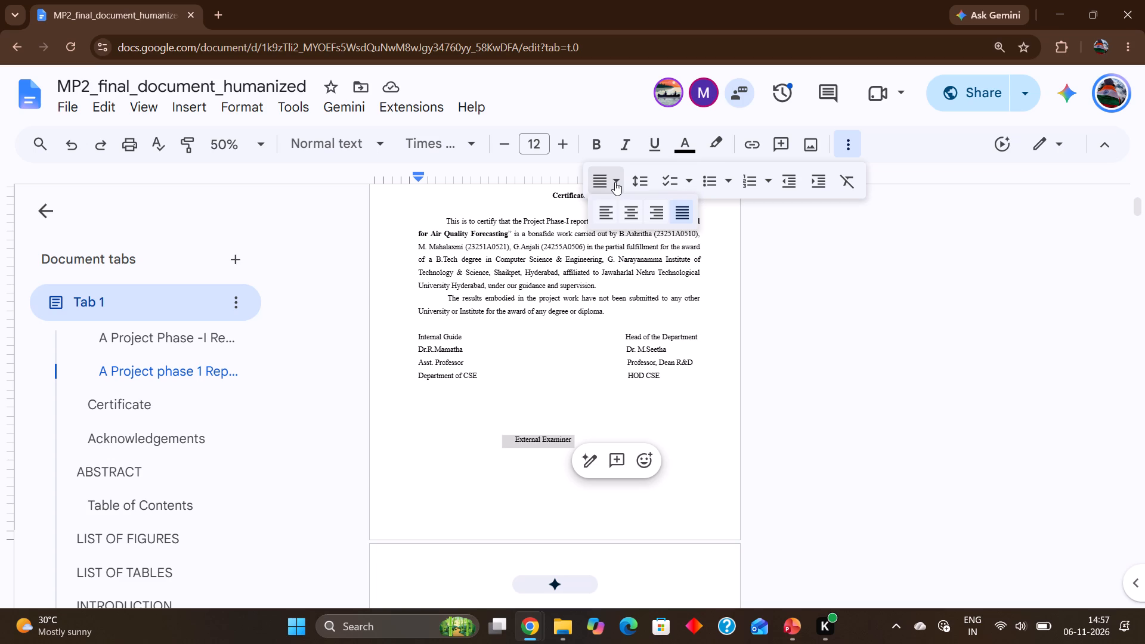
click(627, 213)
click(621, 187)
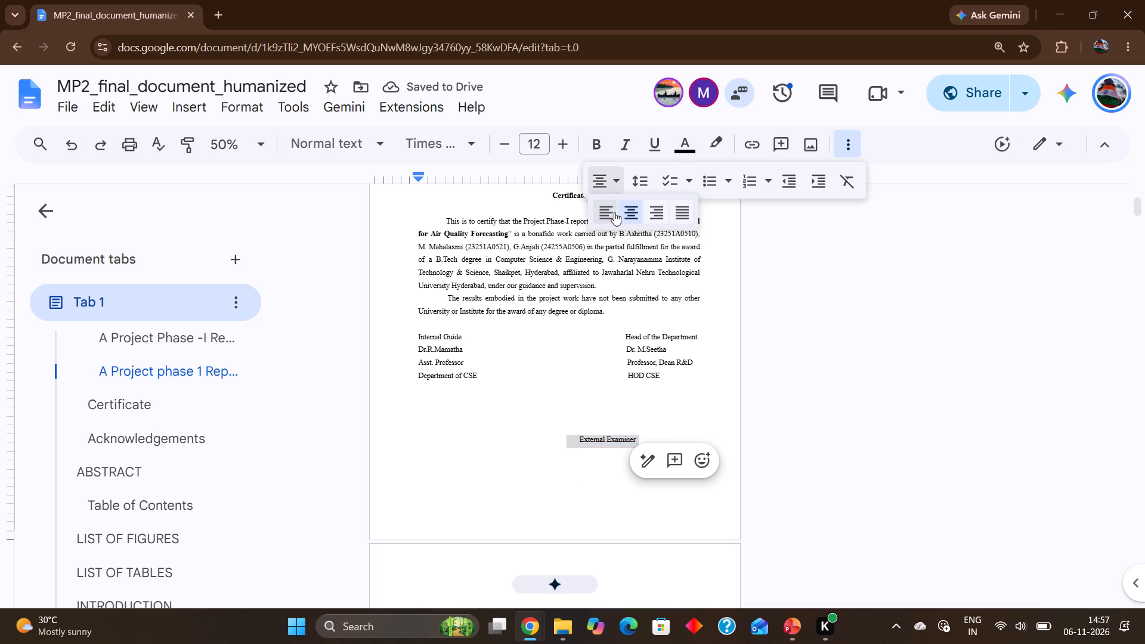
click(614, 212)
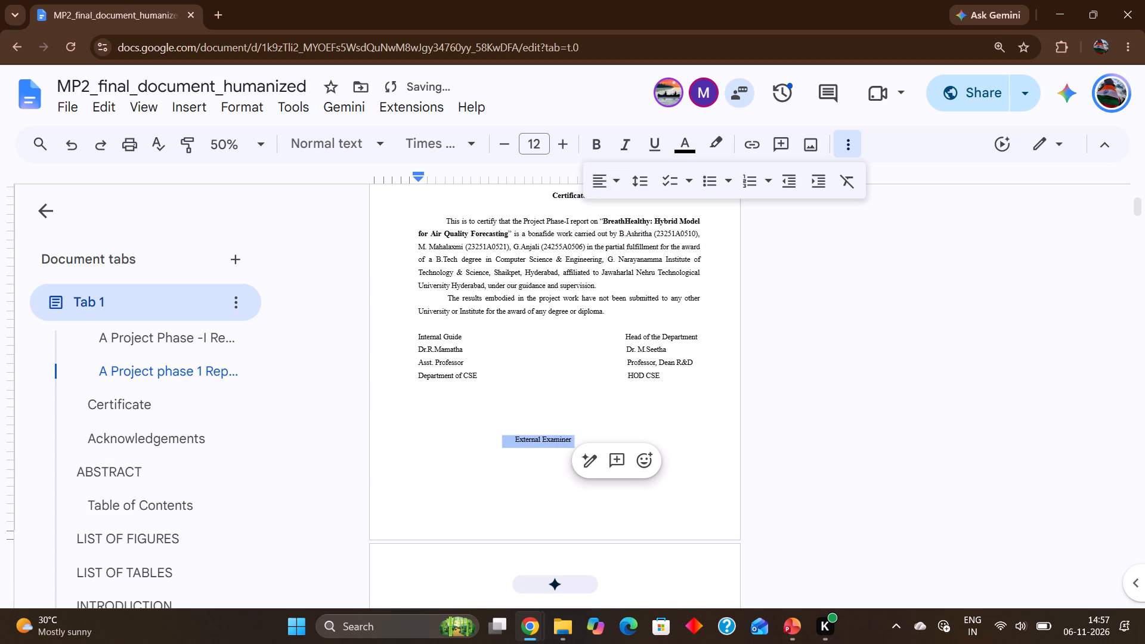
Insert three blank lines between the "degree or diploma" paragraph and the "Internal Guide" line.
click(621, 312)
key(Return)
key(Return)
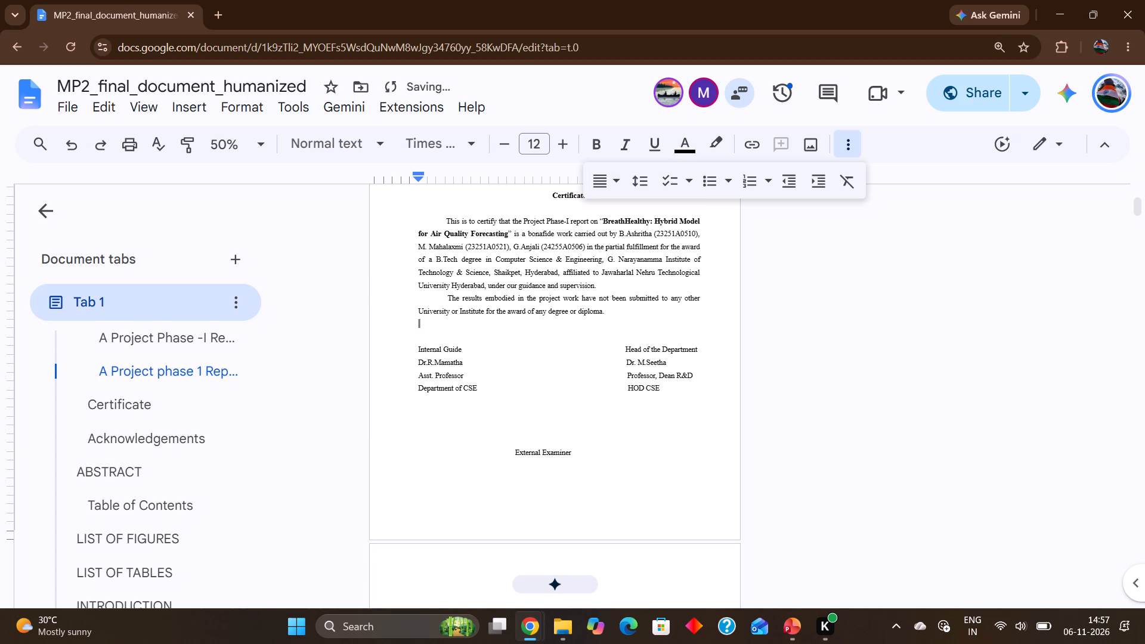
key(Return)
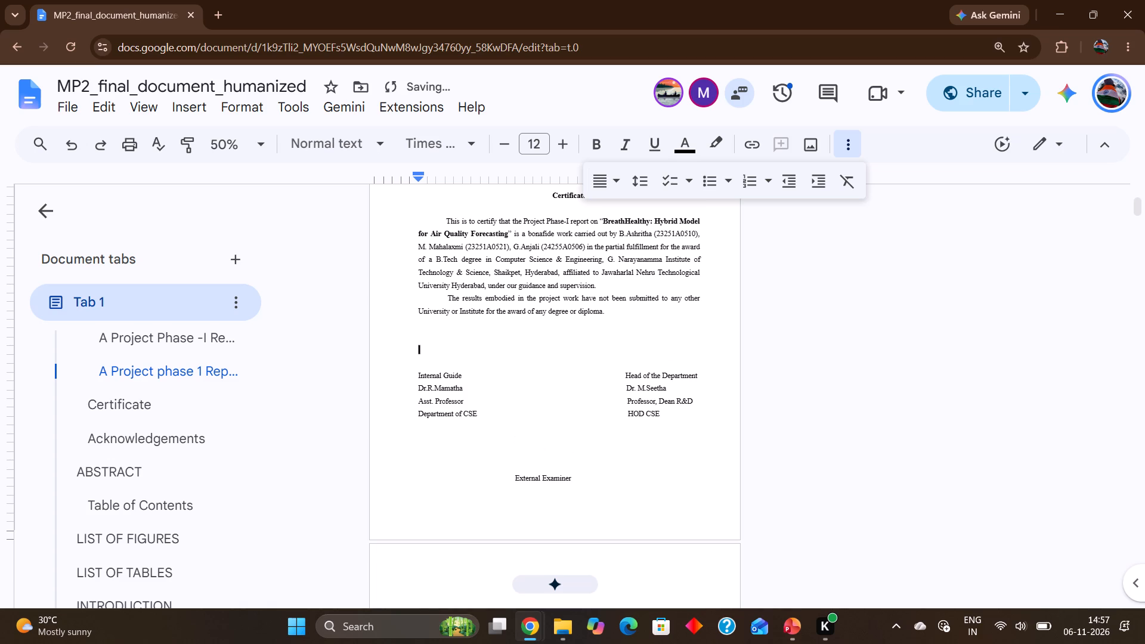
Add one blank line between the "Certificate" heading and the certification paragraph.
scroll(631, 309, up, 1)
scroll(623, 239, up, 1)
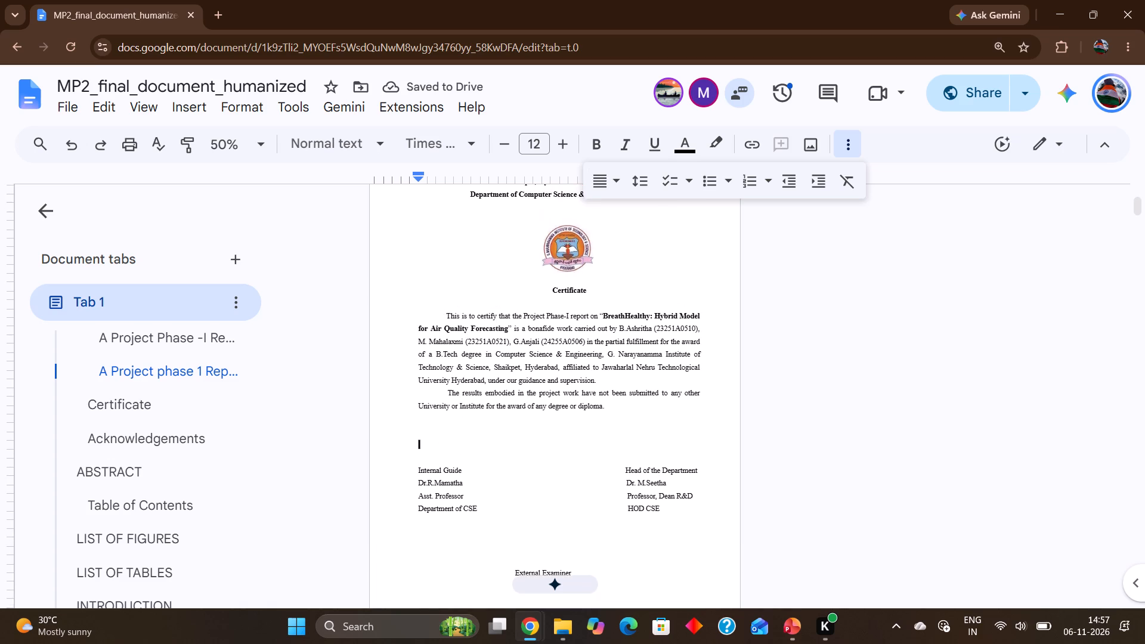
scroll(623, 239, up, 1)
click(608, 439)
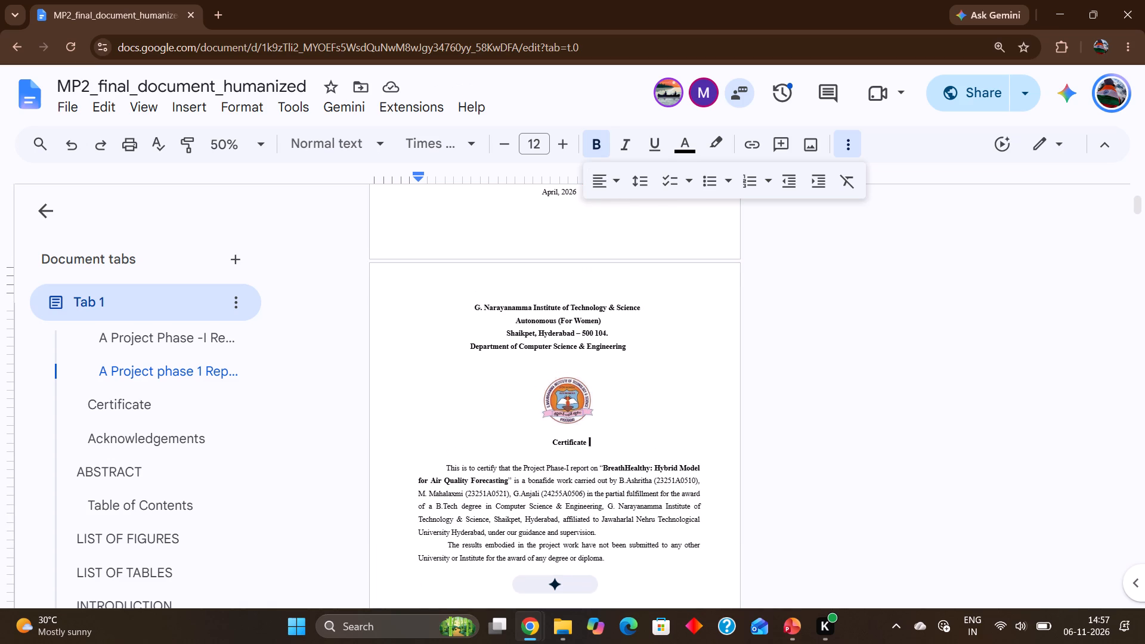
key(Return)
Remove one blank line from the gap above the "Internal Guide" and "Head of the Department" row.
scroll(618, 433, down, 1)
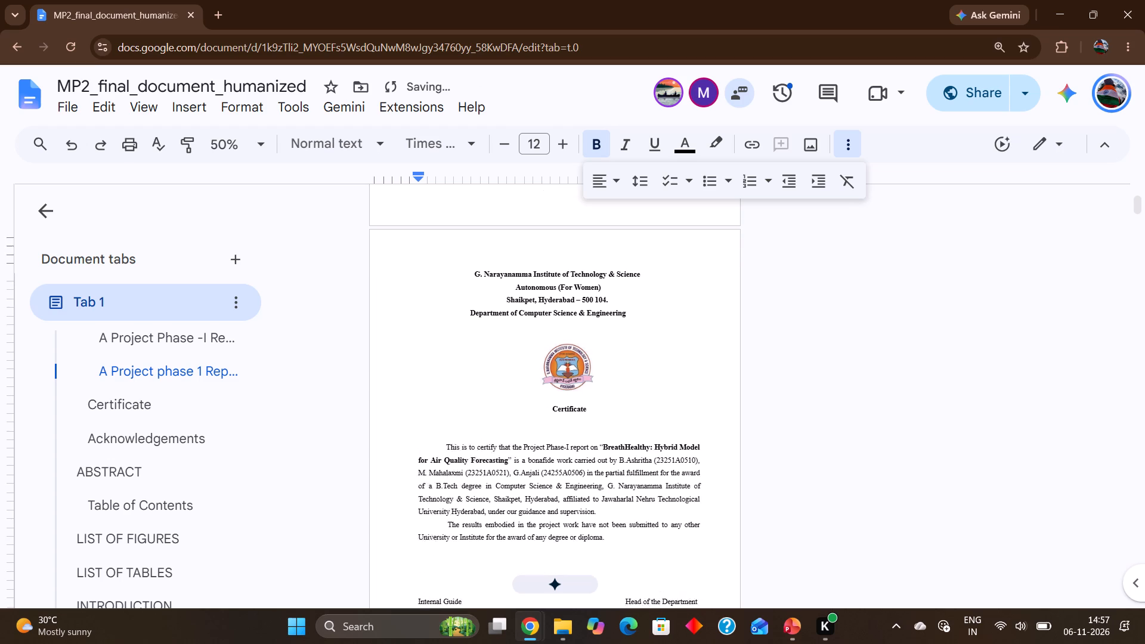
scroll(618, 433, down, 2)
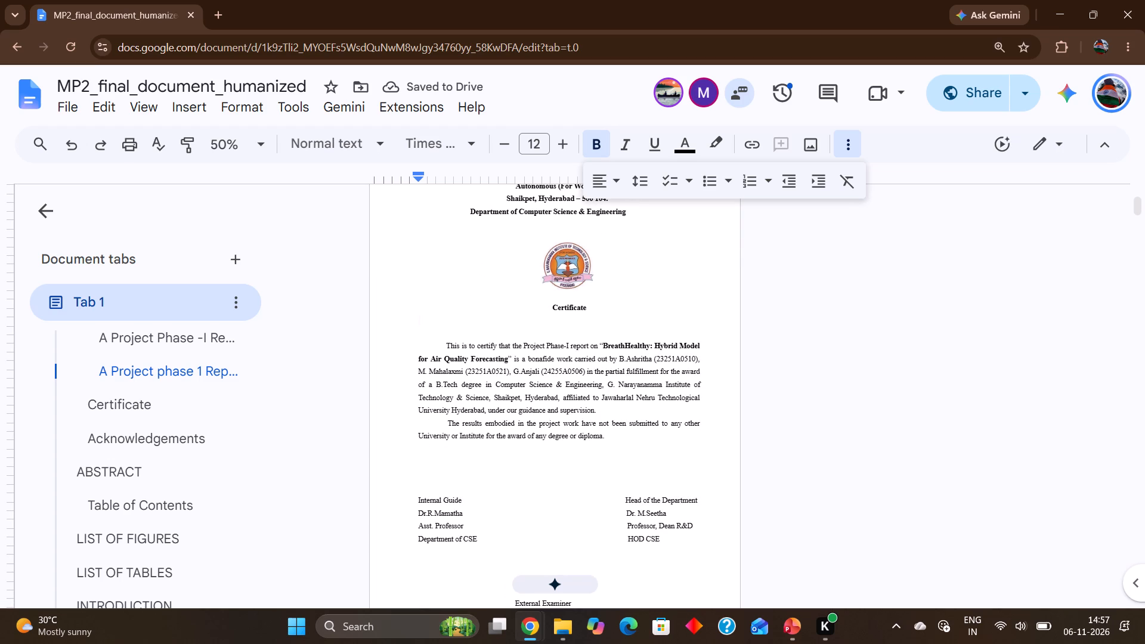
click(432, 476)
key(BackSpace)
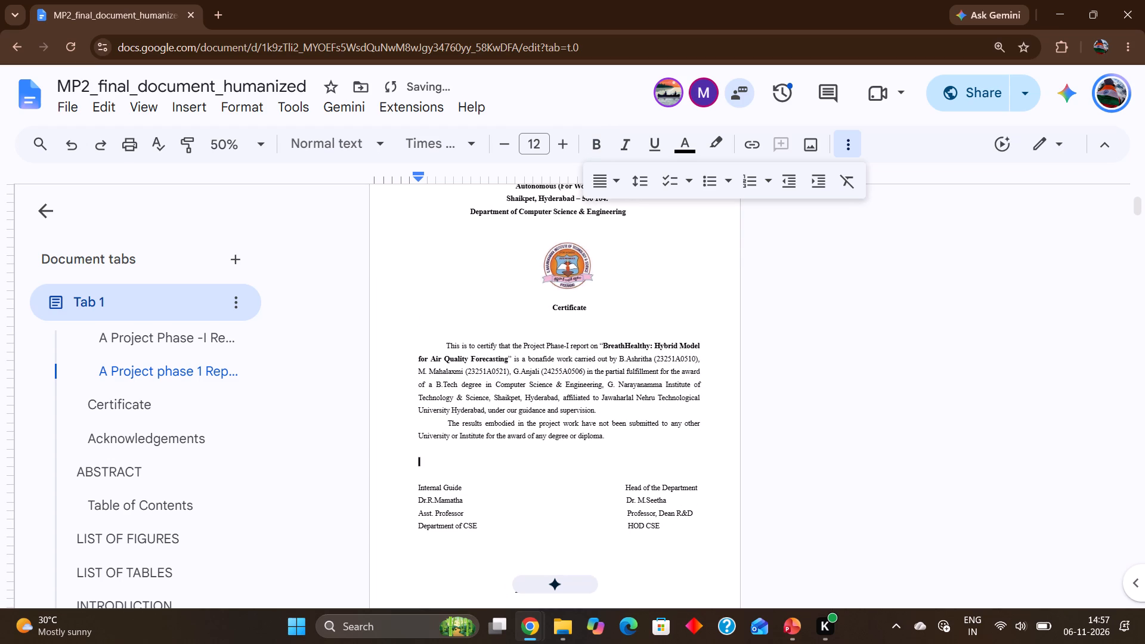
Adjust the leading spaces before "External Examiner" on the Certificate page so the line sits roughly centred between the two signatory columns.
scroll(541, 510, down, 1)
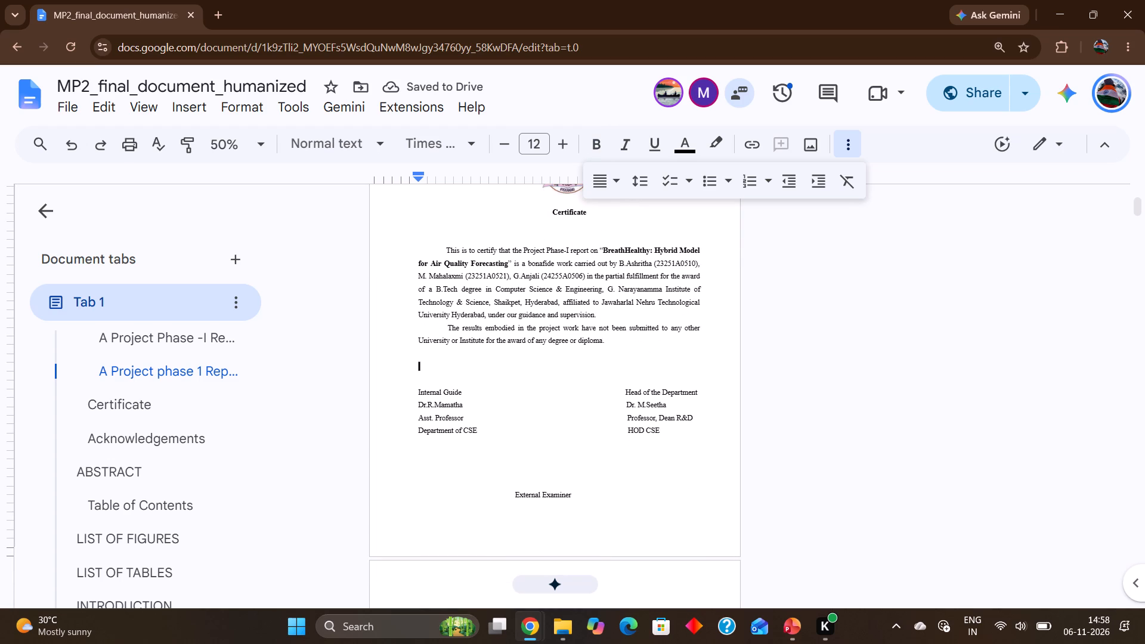
click(509, 499)
key(space)
key(space)
key(space)
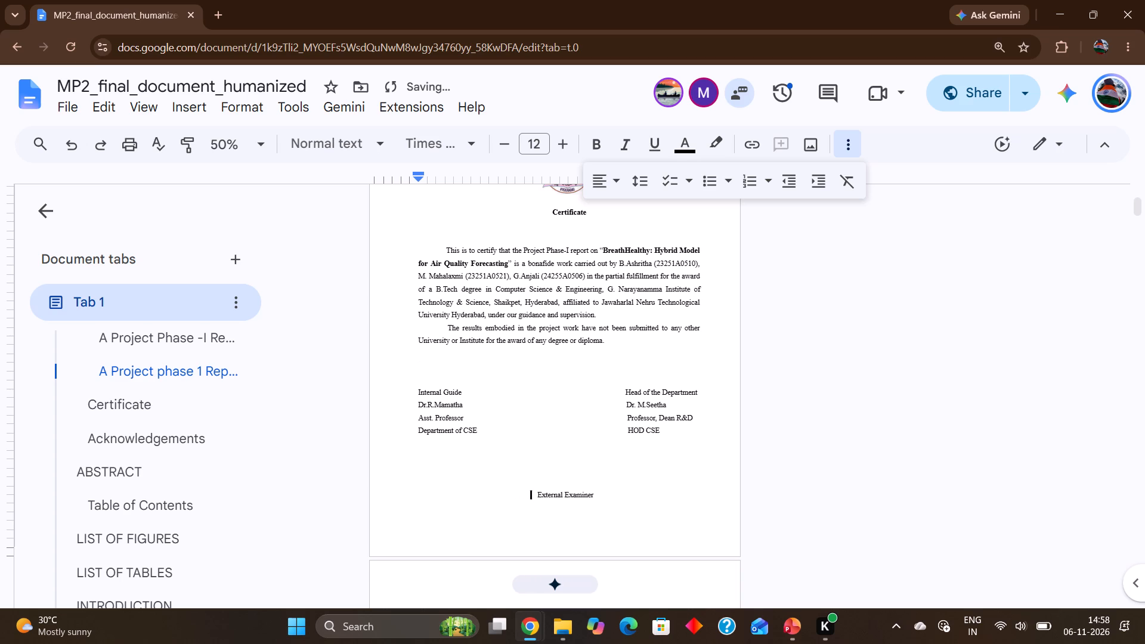
key(space)
key(space)
key(BackSpace)
key(BackSpace)
key(Right)
key(BackSpace)
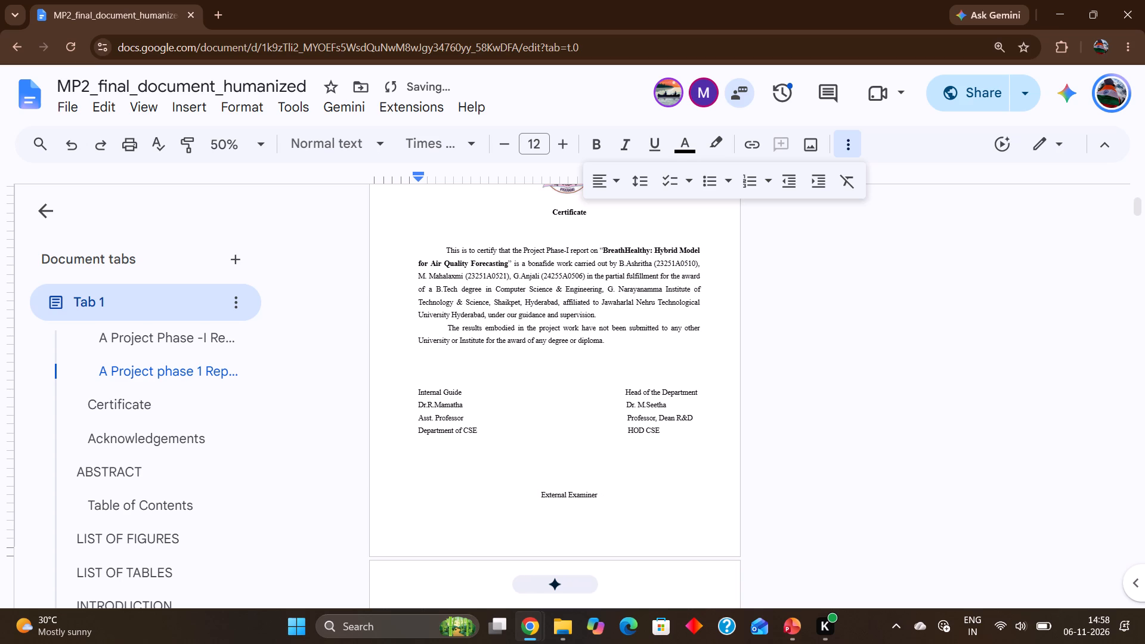
key(Right)
key(BackSpace)
Make the whole signatory block bold, from "Internal Guide" through the "Department of CSE" and "HOD CSE" row.
scroll(527, 501, up, 1)
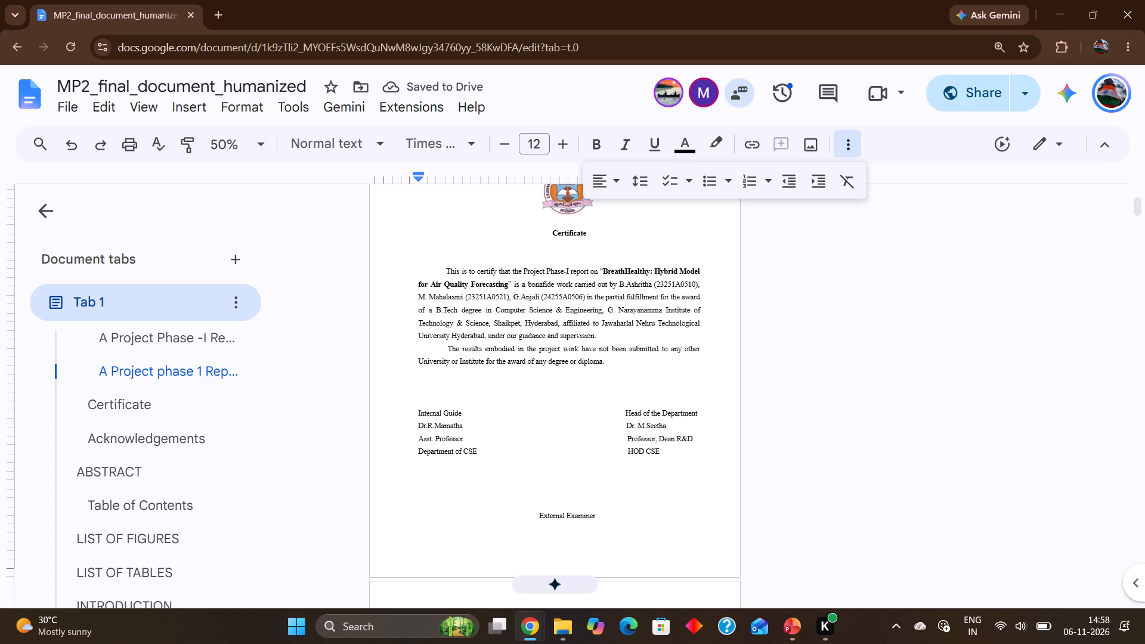
drag(418, 410, 536, 452)
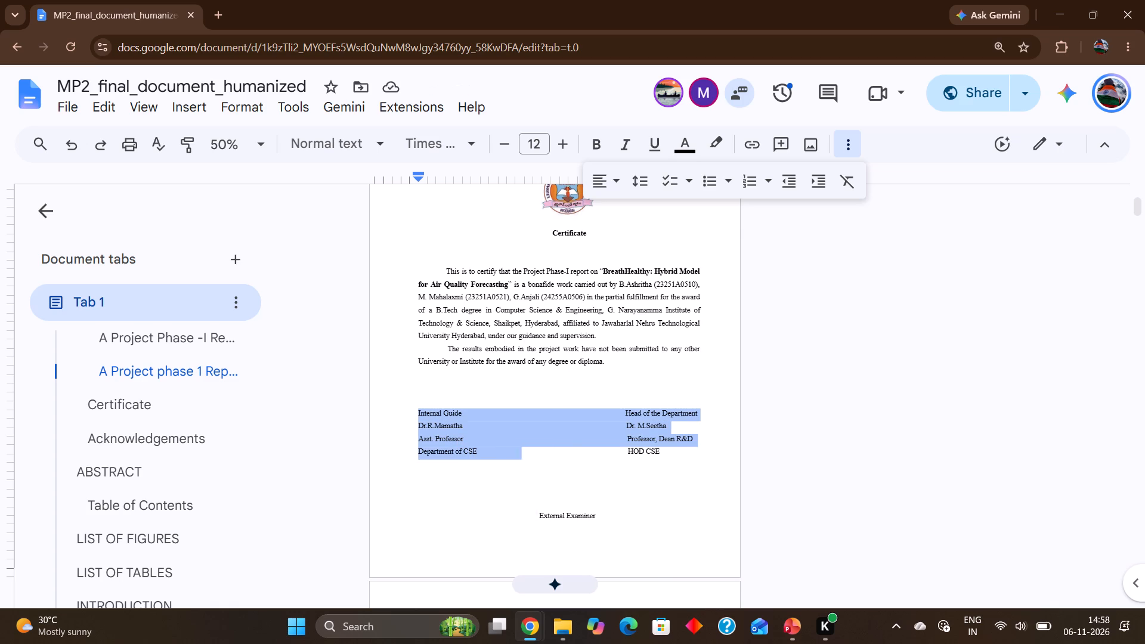
drag(536, 452, 666, 459)
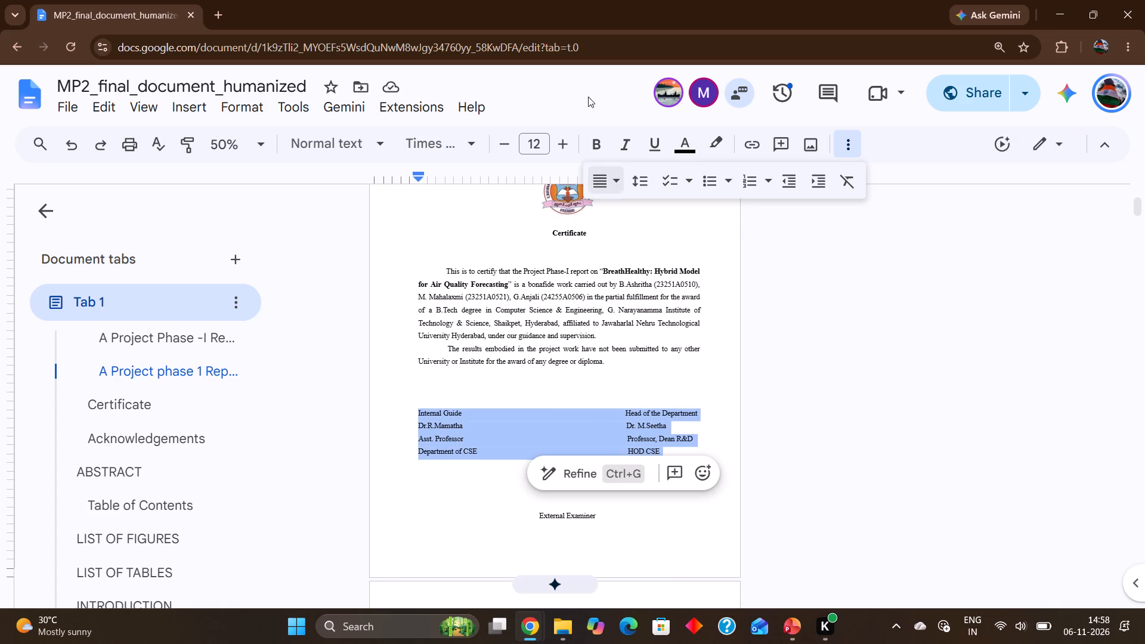
click(598, 147)
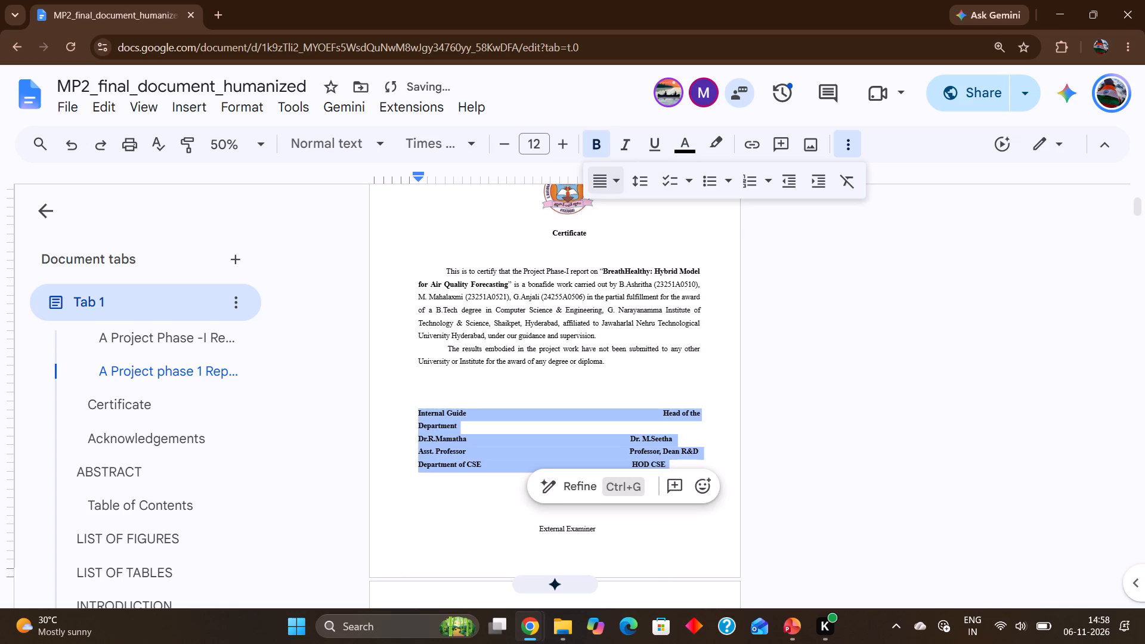
click(600, 393)
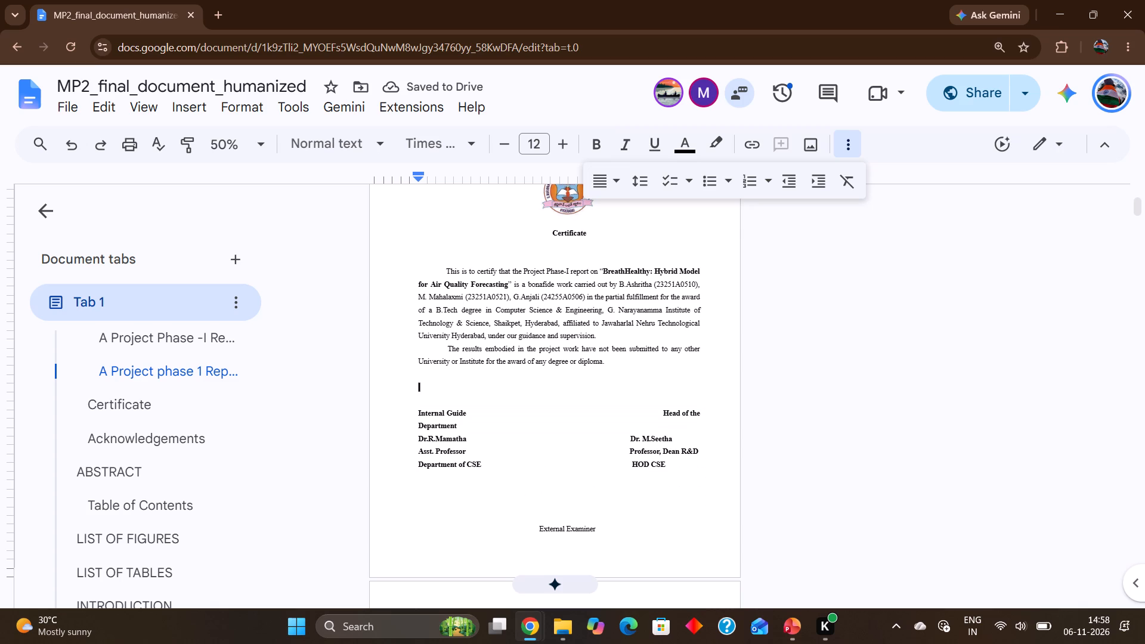
Remove spaces before "Head of the Department" so the whole title fits on the "Internal Guide" line.
click(661, 416)
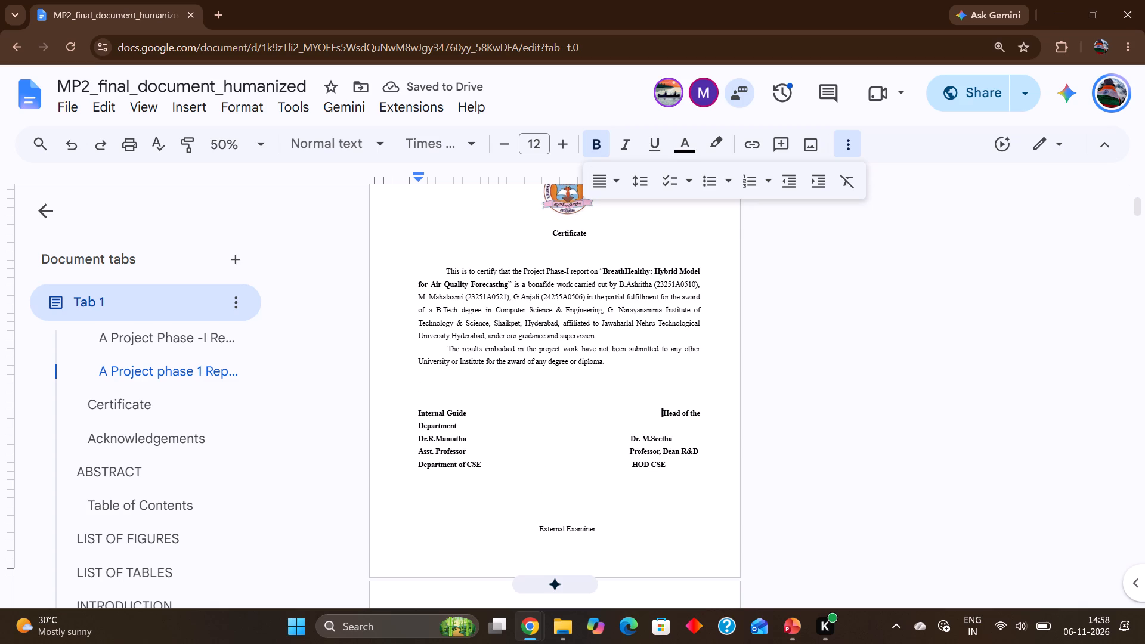
key(BackSpace)
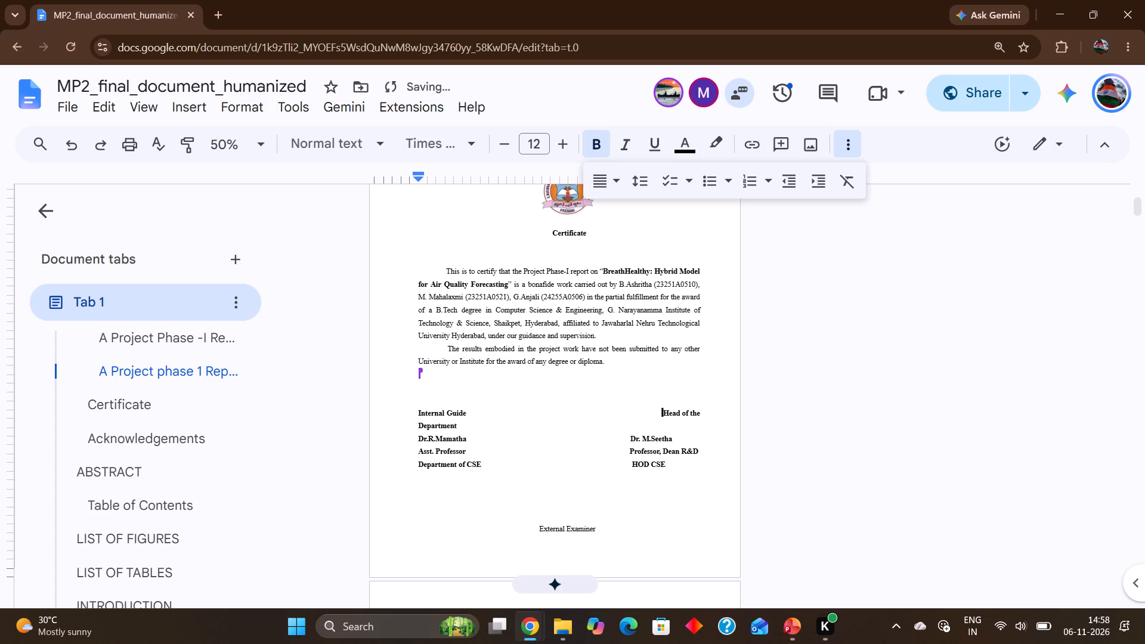
key(BackSpace)
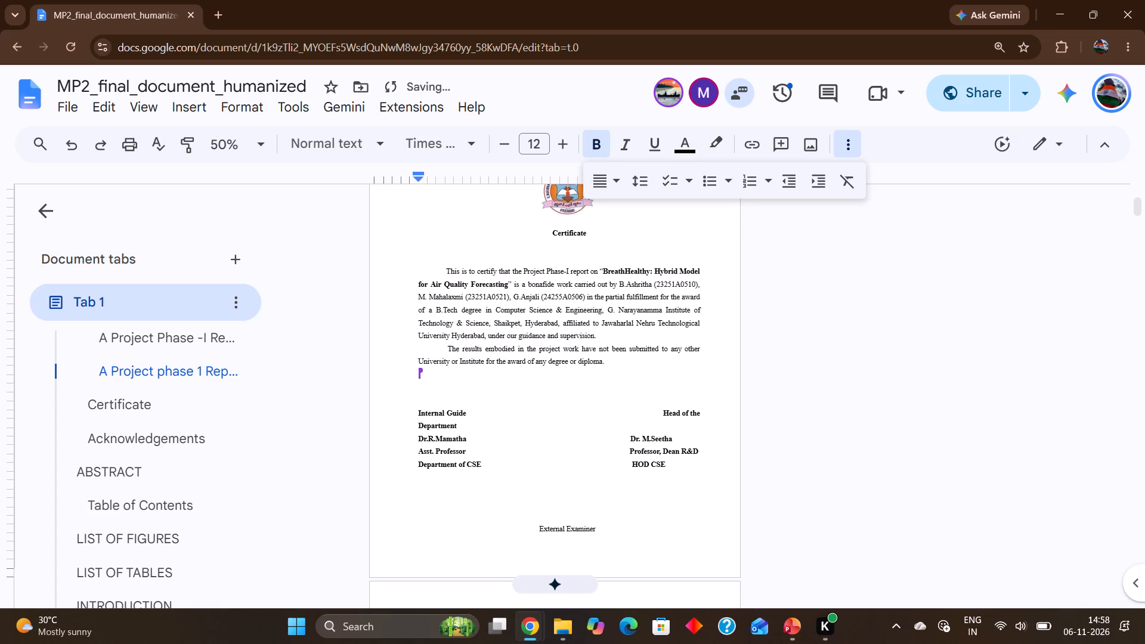
click(655, 417)
key(BackSpace)
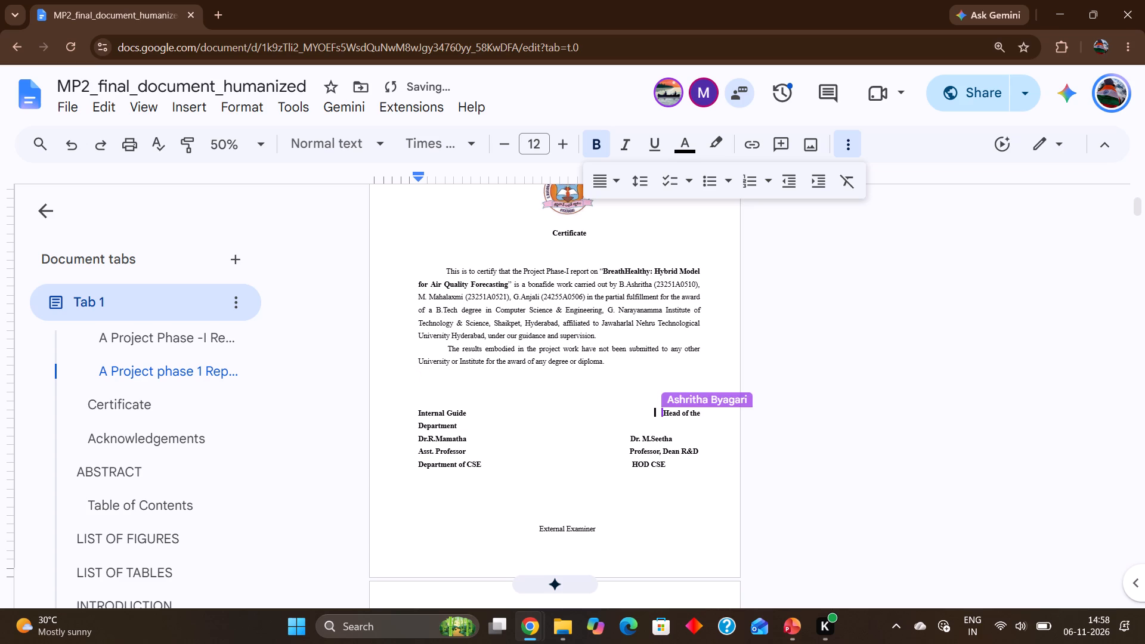
key(BackSpace)
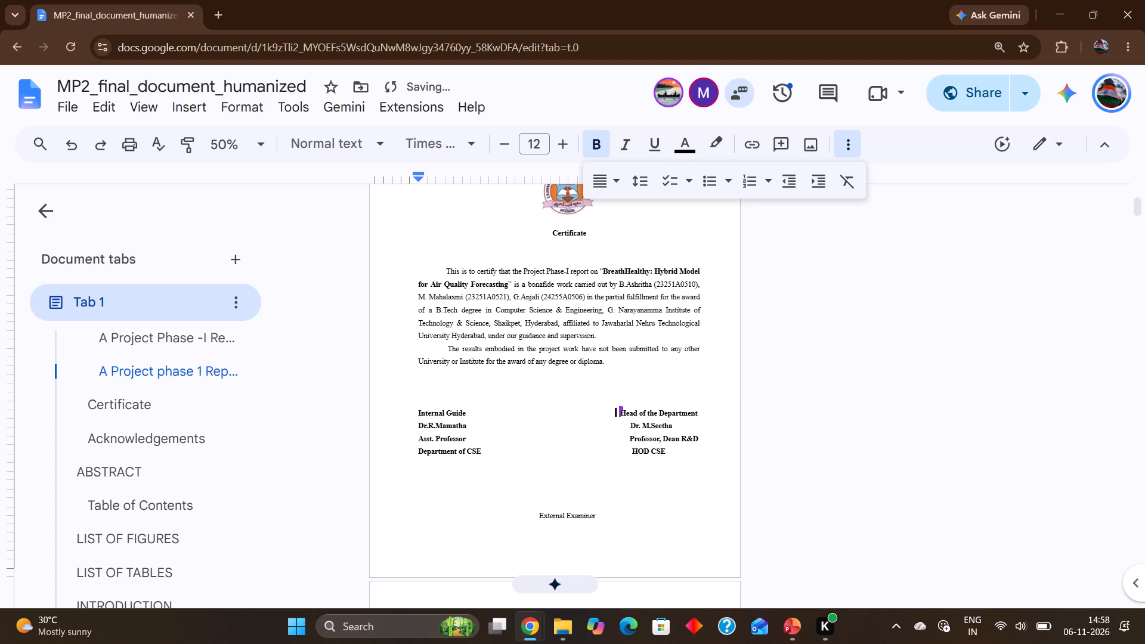
Remove extra spaces before the department head's name, "Professor, Dean R&D" and "HOD CSE" to align them under "Head of the Department".
click(631, 425)
key(BackSpace)
key(BackSpace)
key(BackSpace)
key(BackSpace)
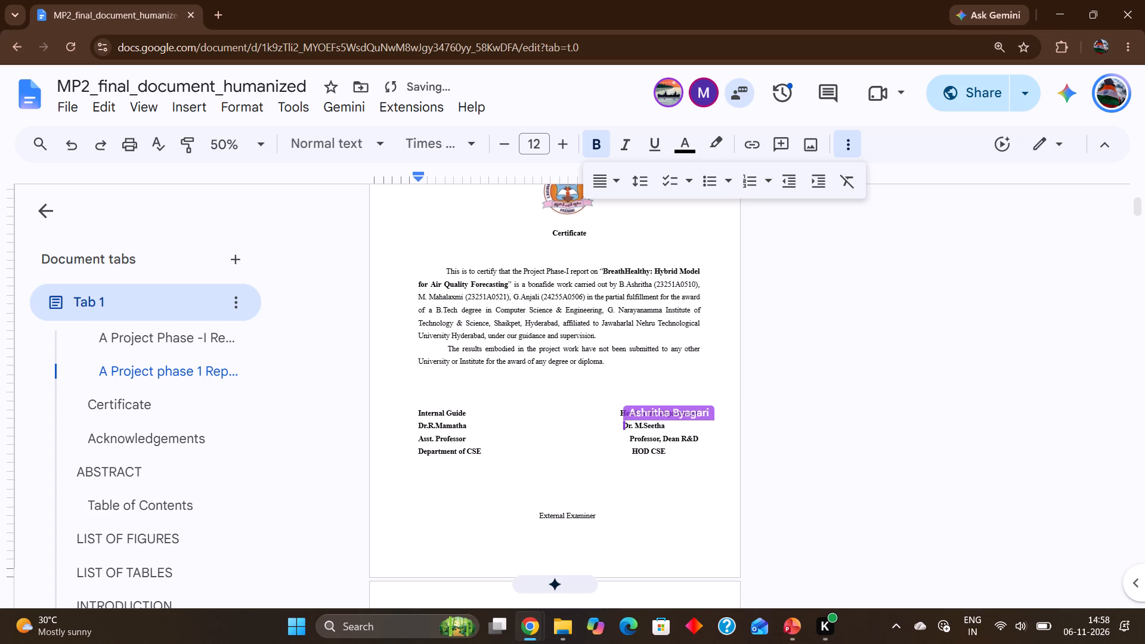
key(BackSpace)
click(631, 440)
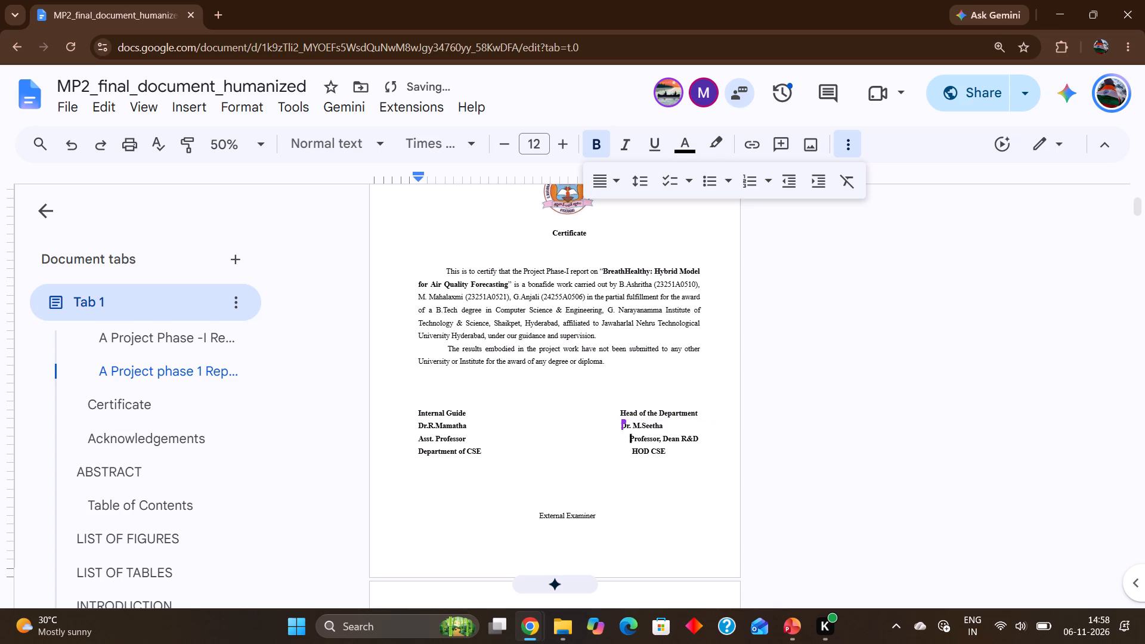
key(BackSpace)
key(BackSpace)
key(BackSpace)
key(BackSpace)
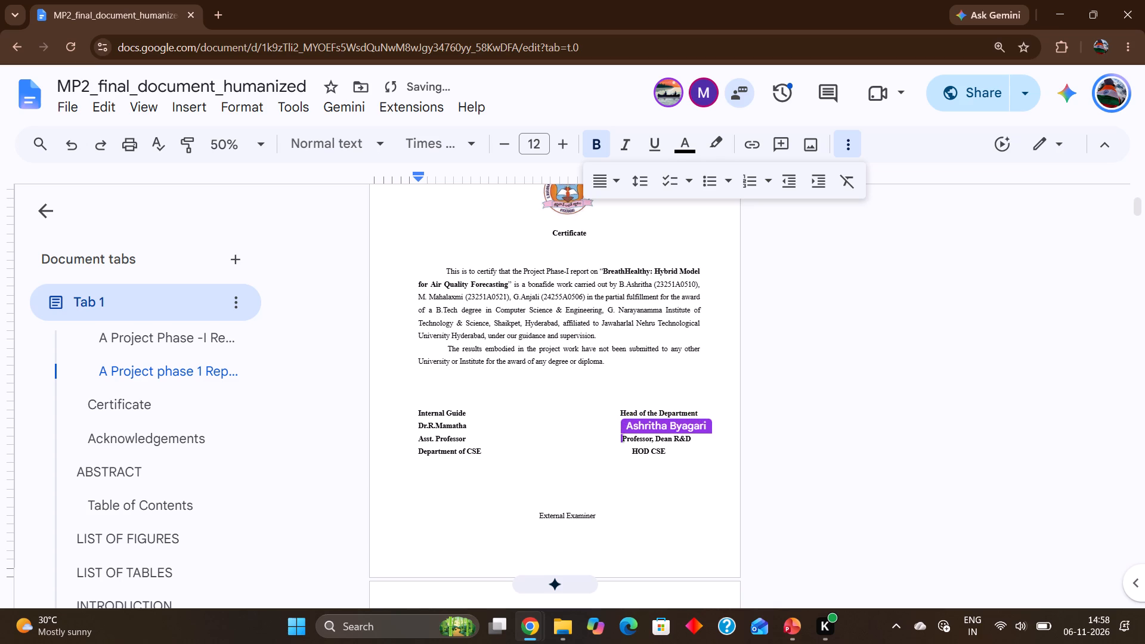
click(633, 452)
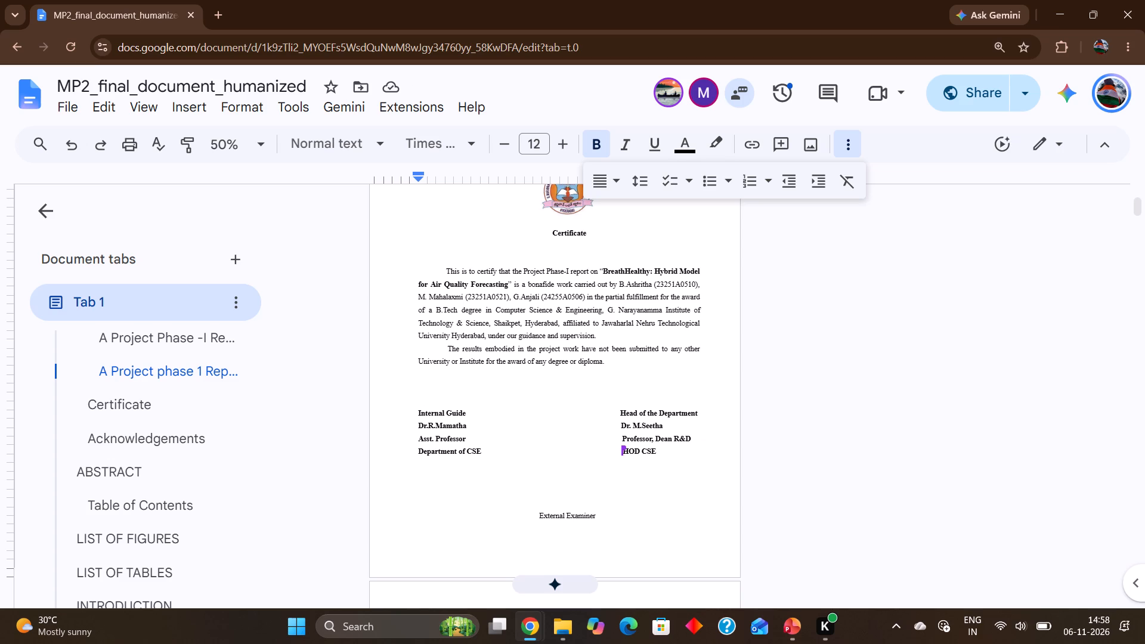
Make the "External Examiner" line bold.
drag(604, 518, 535, 515)
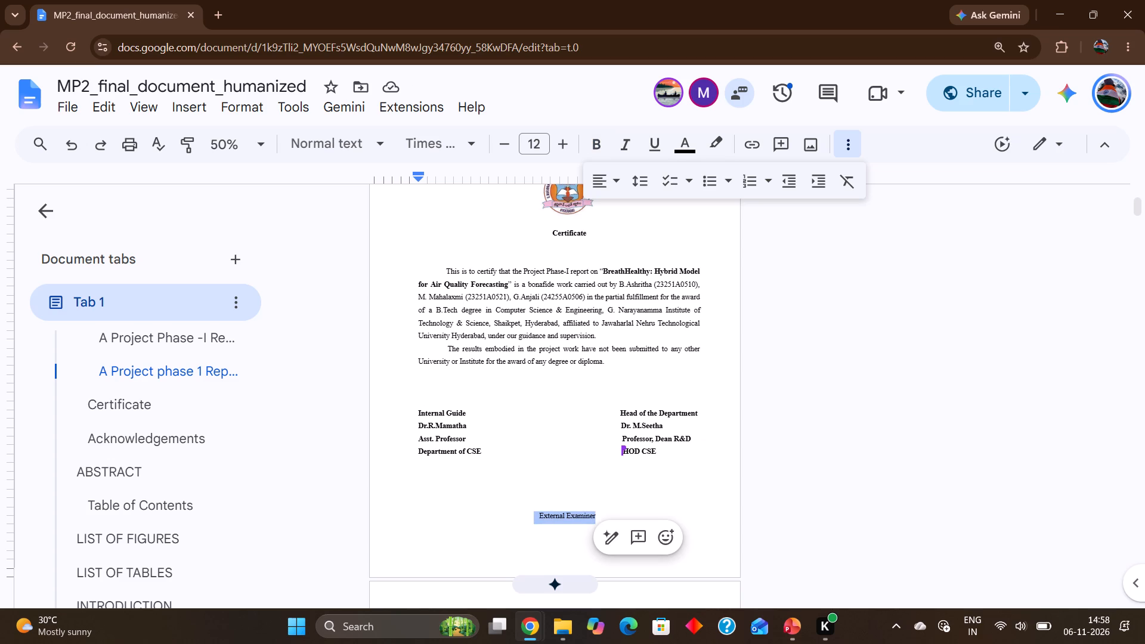
click(601, 143)
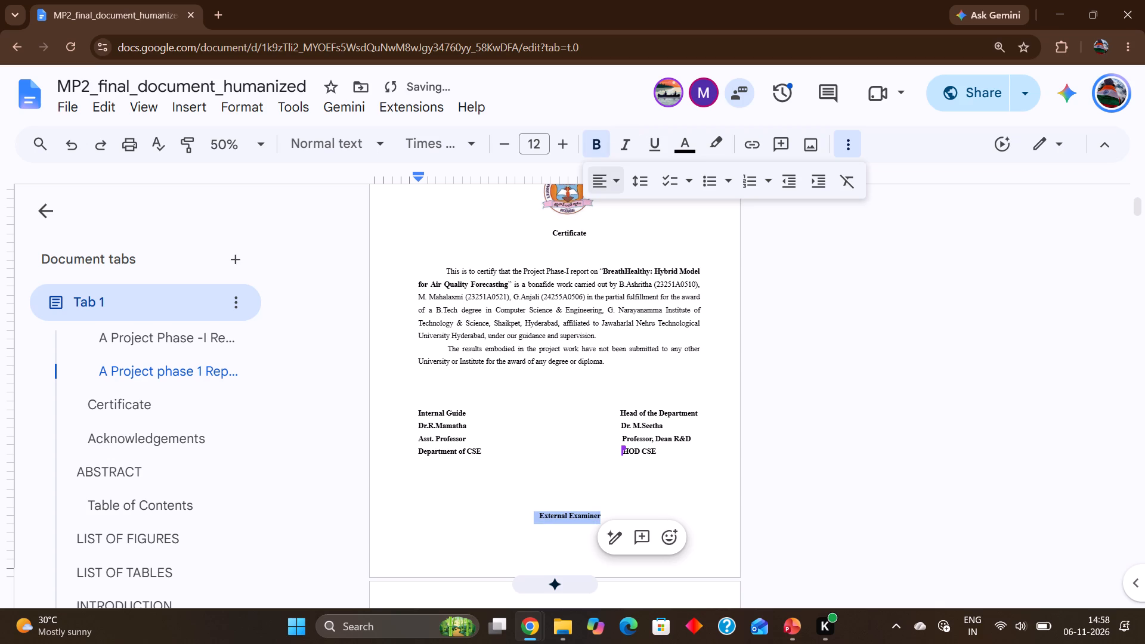
click(635, 490)
scroll(630, 524, up, 1)
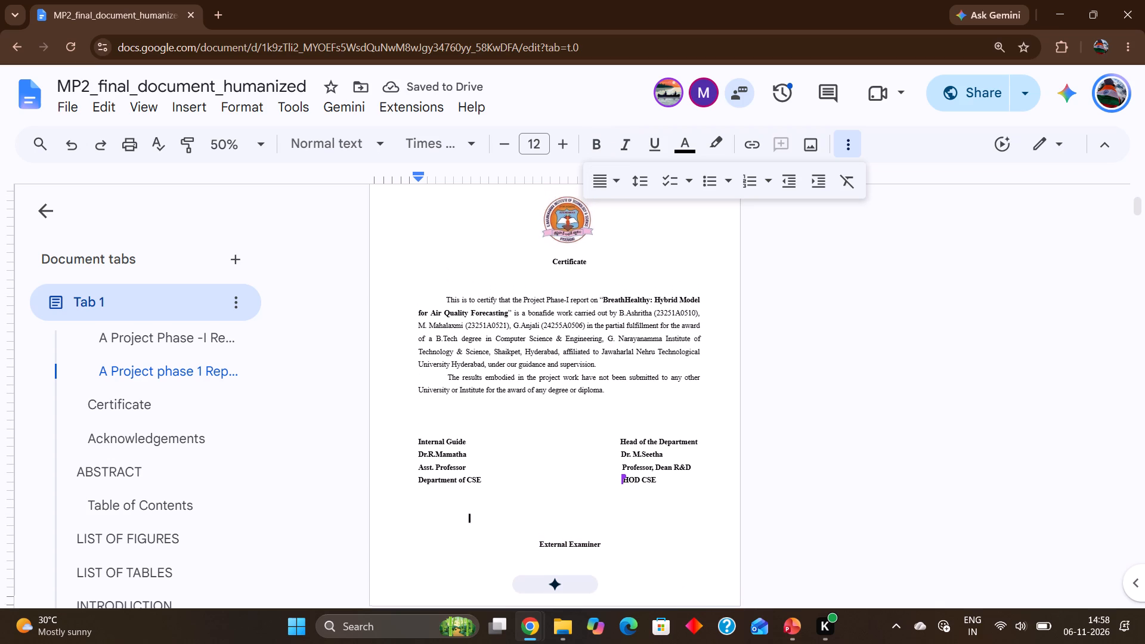
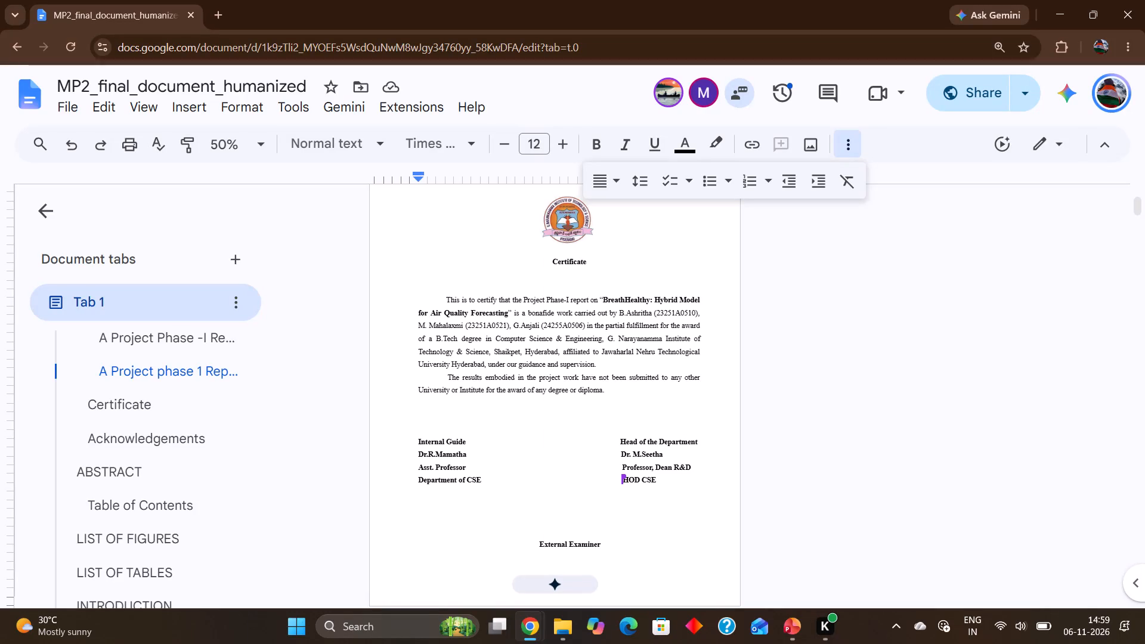
Remove ten of the spaces before "External Examiner" so the line sits centred on the Certificate page.
scroll(627, 530, down, 2)
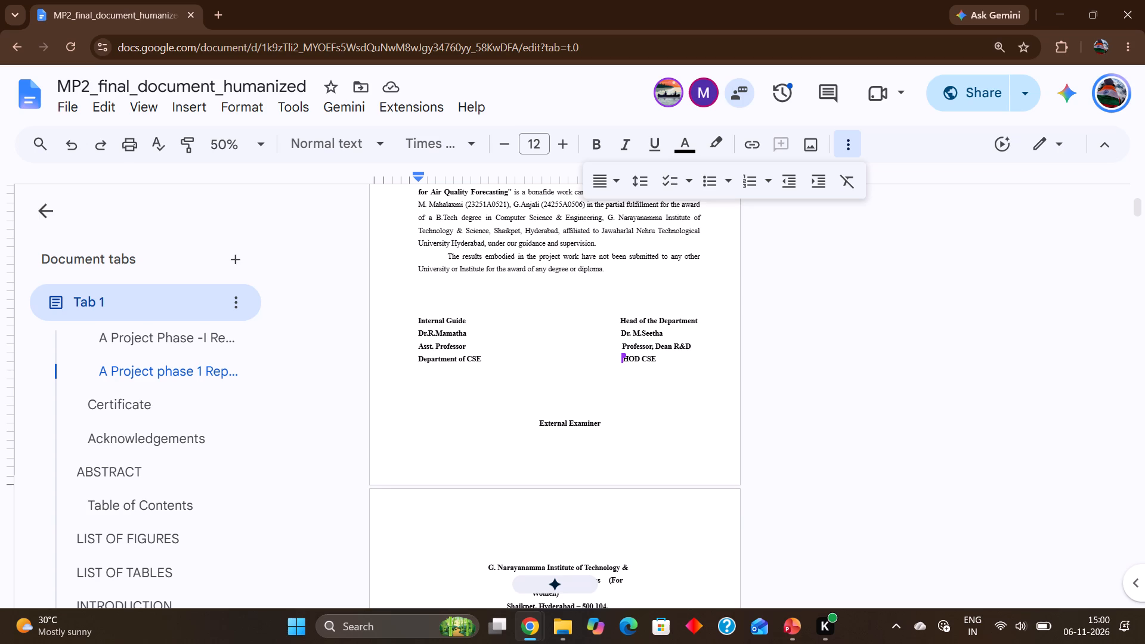
click(537, 423)
key(Right)
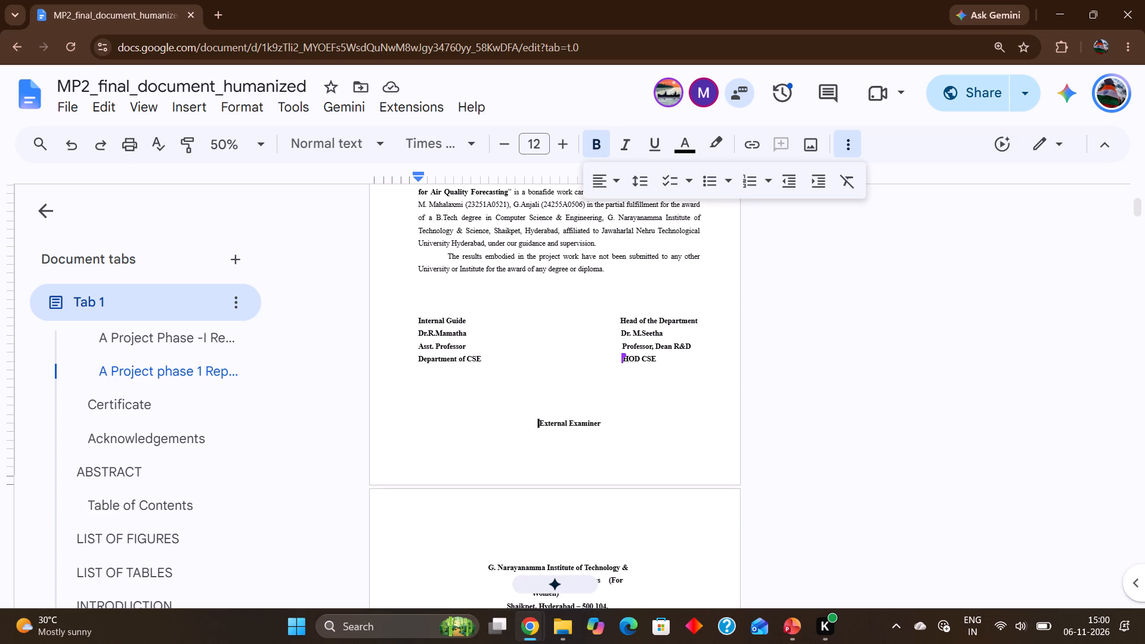
key(BackSpace)
key(BackSpace)
key(BackSpace)
key(BackSpace)
key(BackSpace)
key(BackSpace)
key(BackSpace)
key(BackSpace)
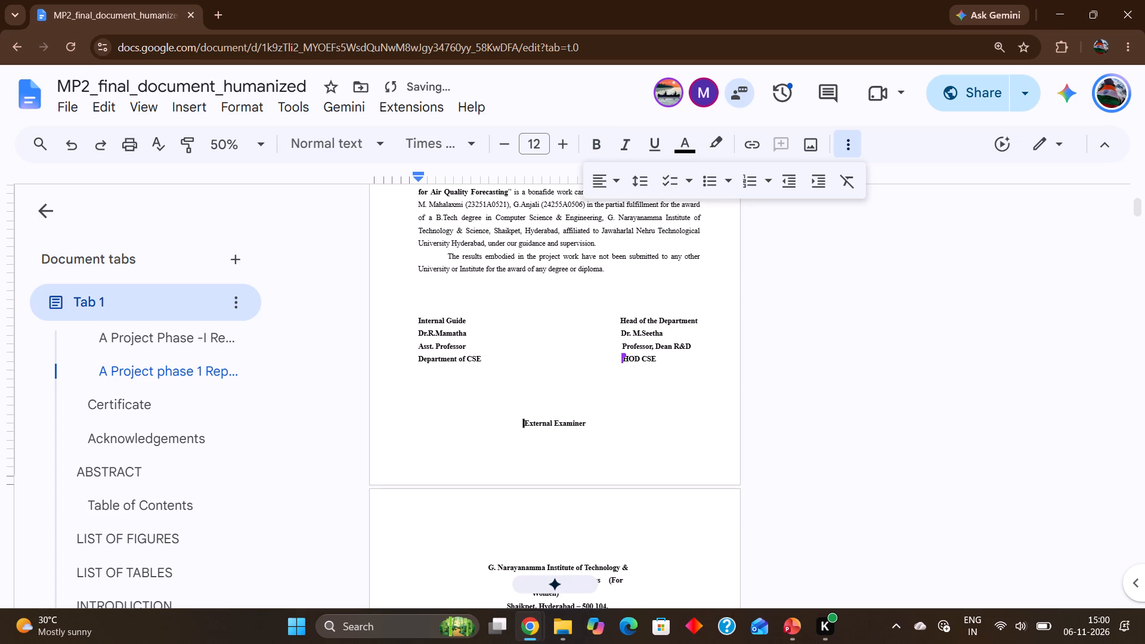
key(BackSpace)
key(BackSpace)
Review the layout of the title page, the Certificate page and the Centre of Excellence certificate page.
scroll(602, 425, up, 5)
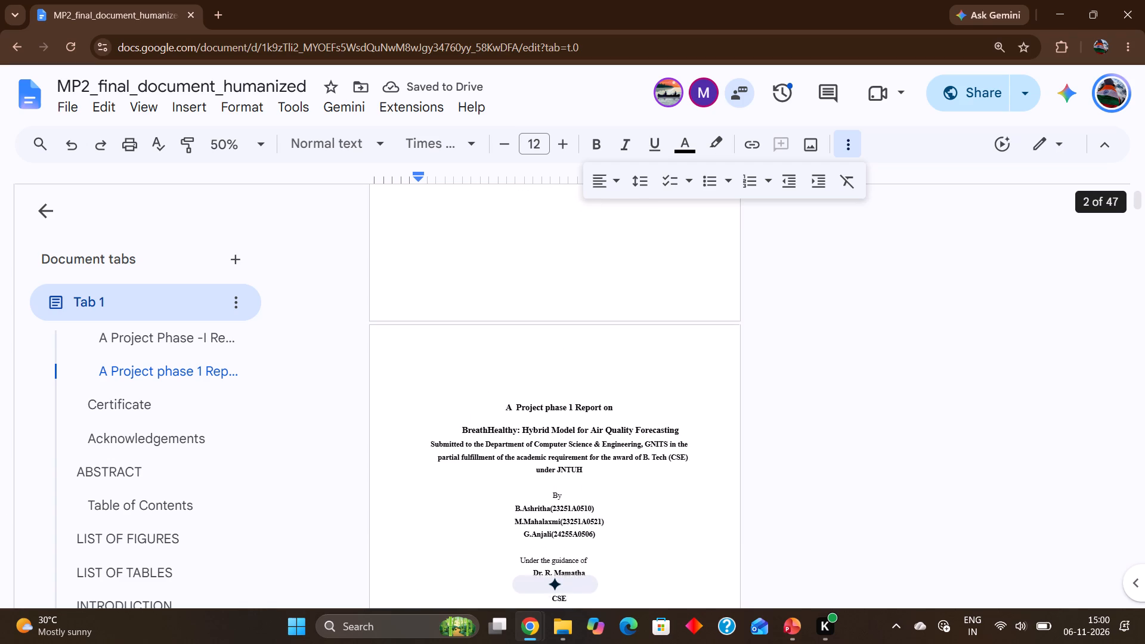
scroll(602, 425, up, 3)
scroll(602, 425, down, 4)
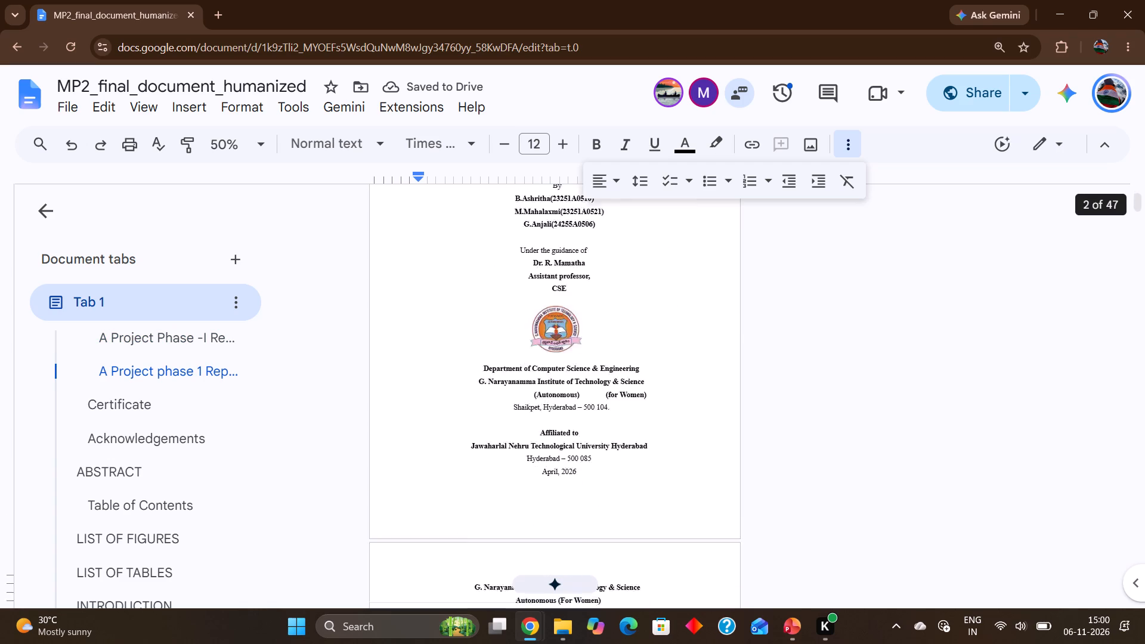
scroll(602, 425, down, 7)
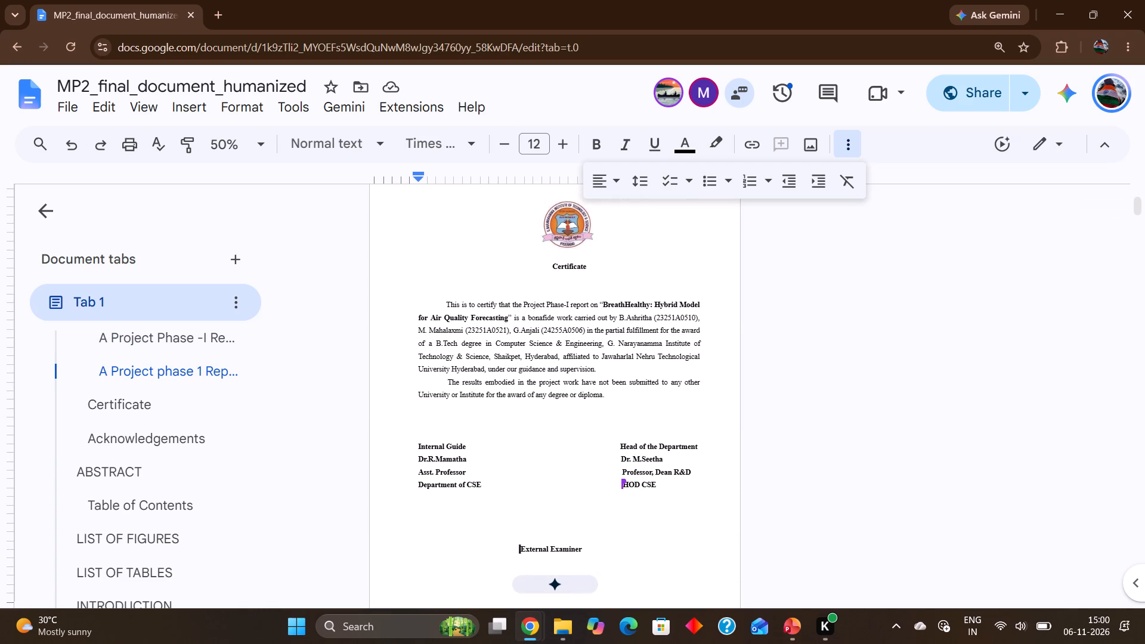
scroll(602, 425, down, 2)
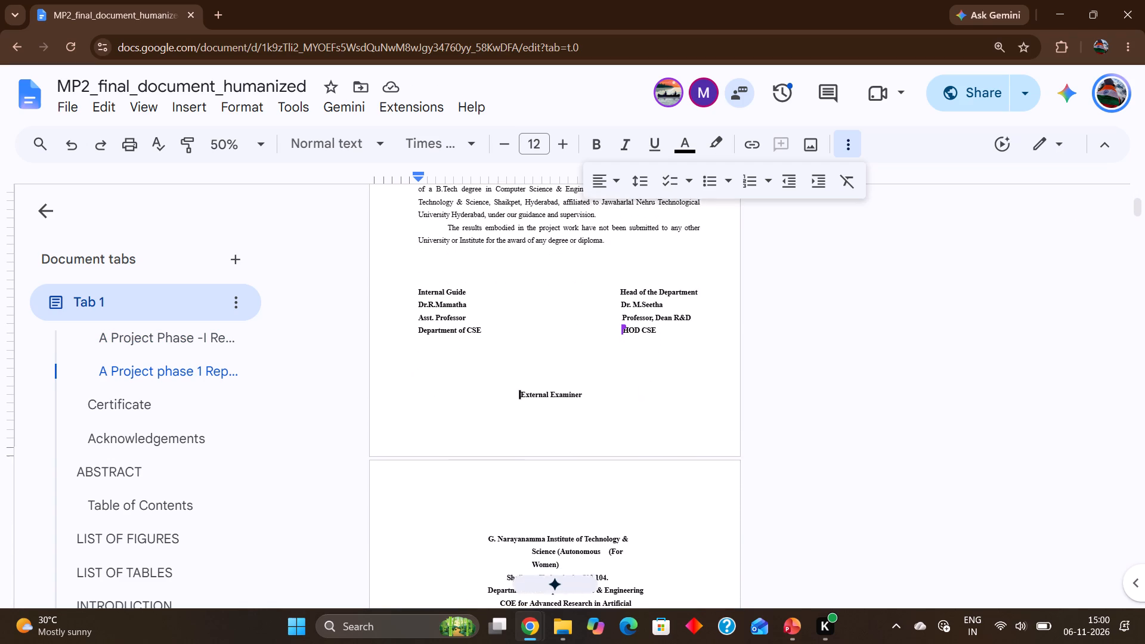
scroll(602, 425, down, 1)
scroll(602, 425, up, 1)
scroll(602, 425, down, 2)
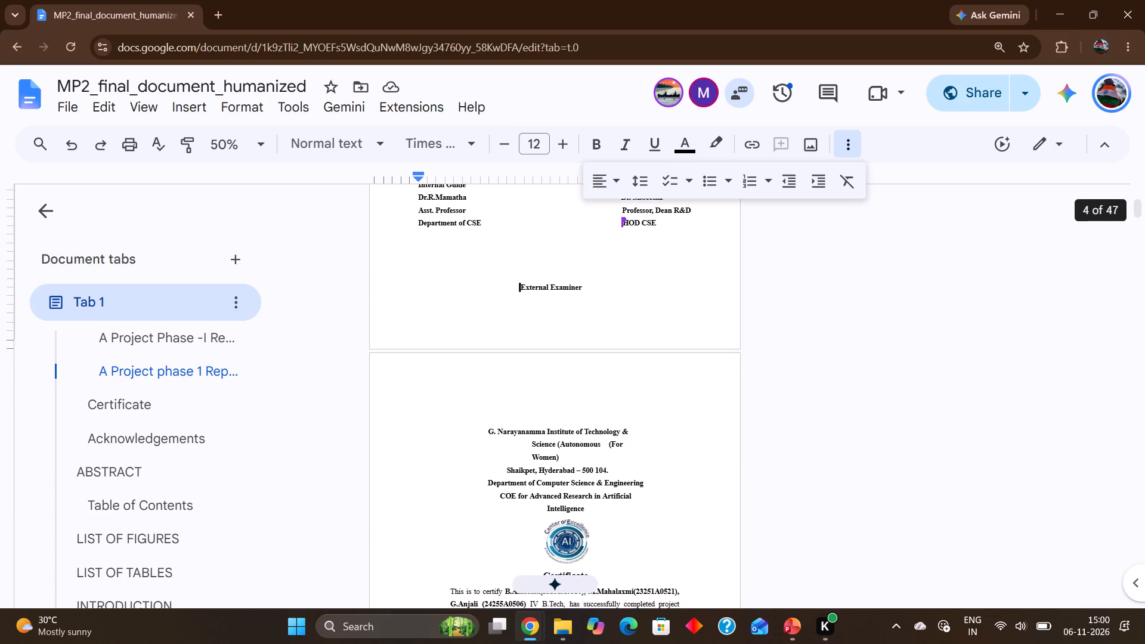
scroll(602, 425, down, 3)
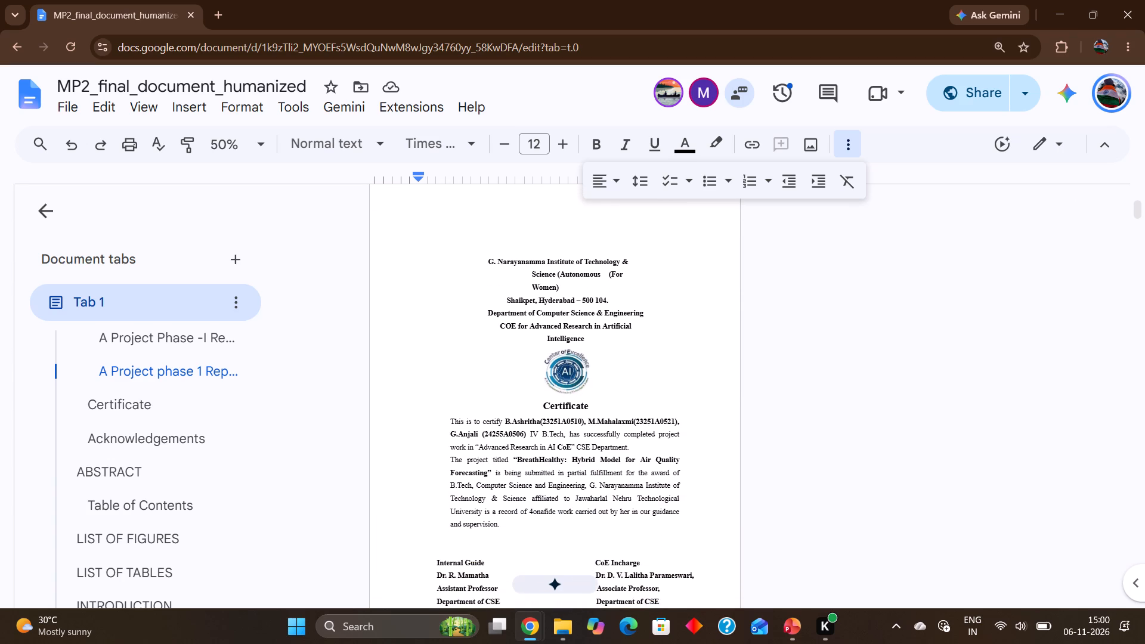
scroll(602, 425, down, 2)
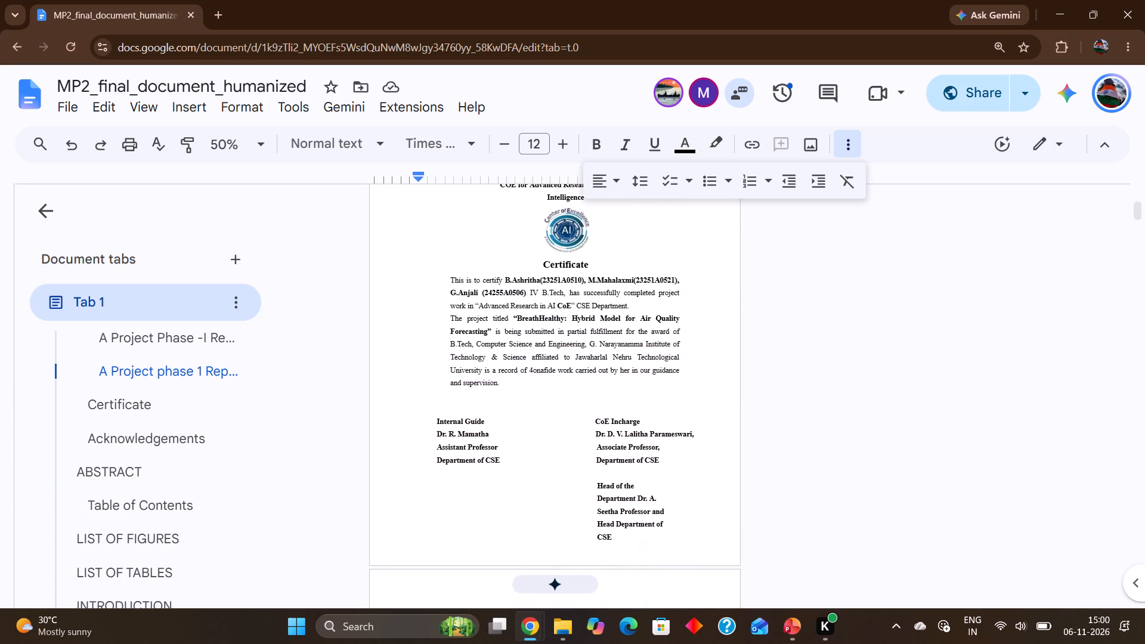
scroll(522, 398, up, 5)
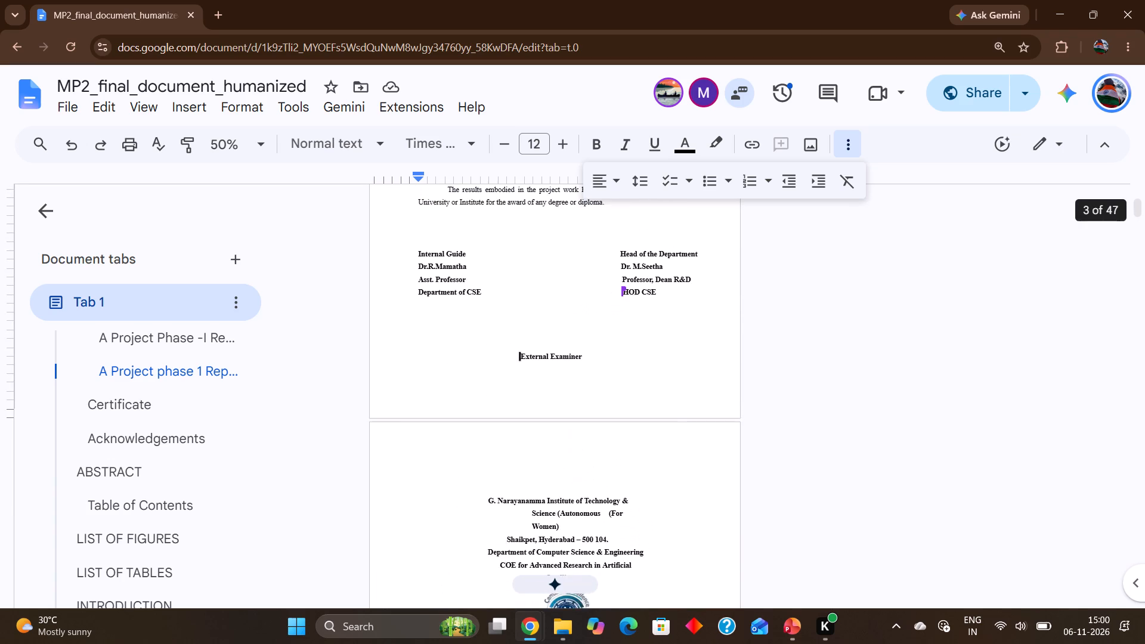
scroll(522, 398, up, 2)
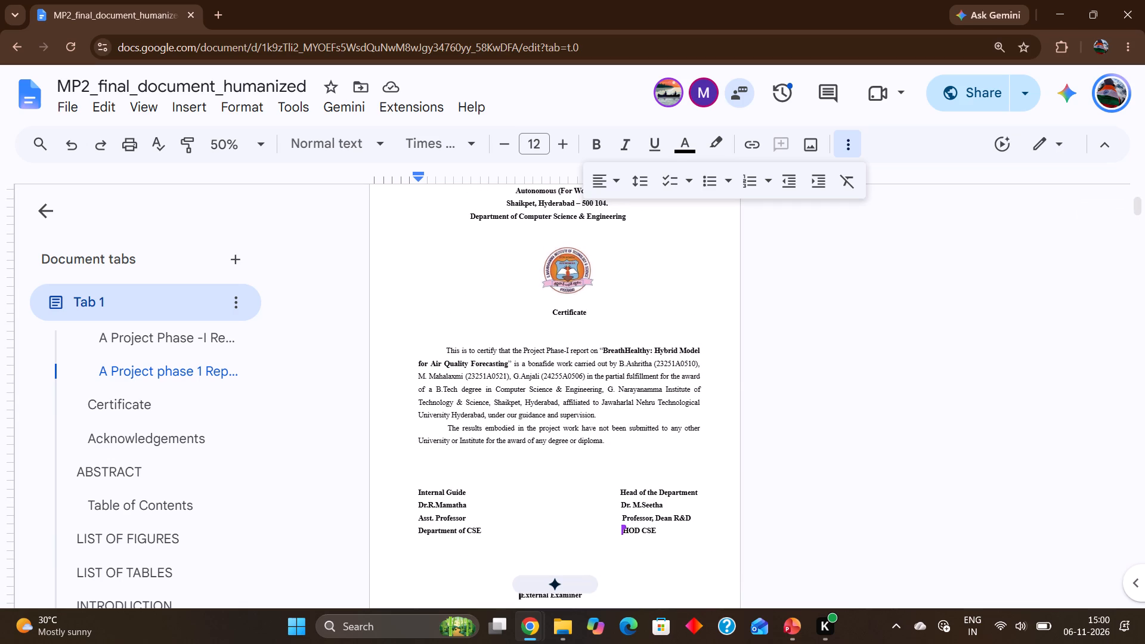
scroll(551, 442, down, 3)
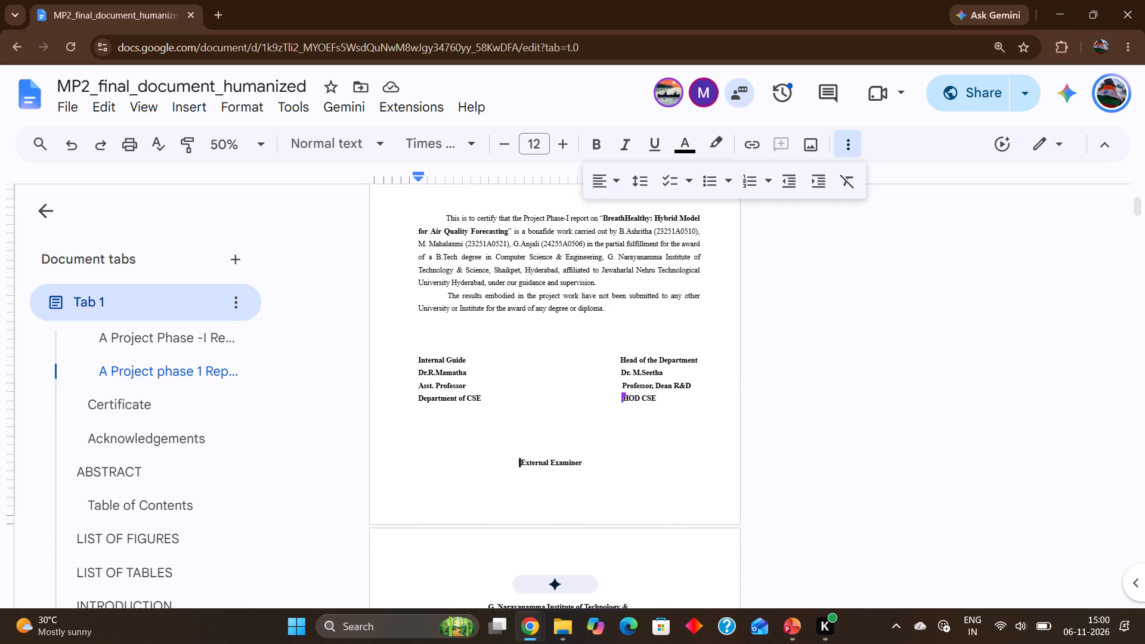
scroll(551, 442, down, 2)
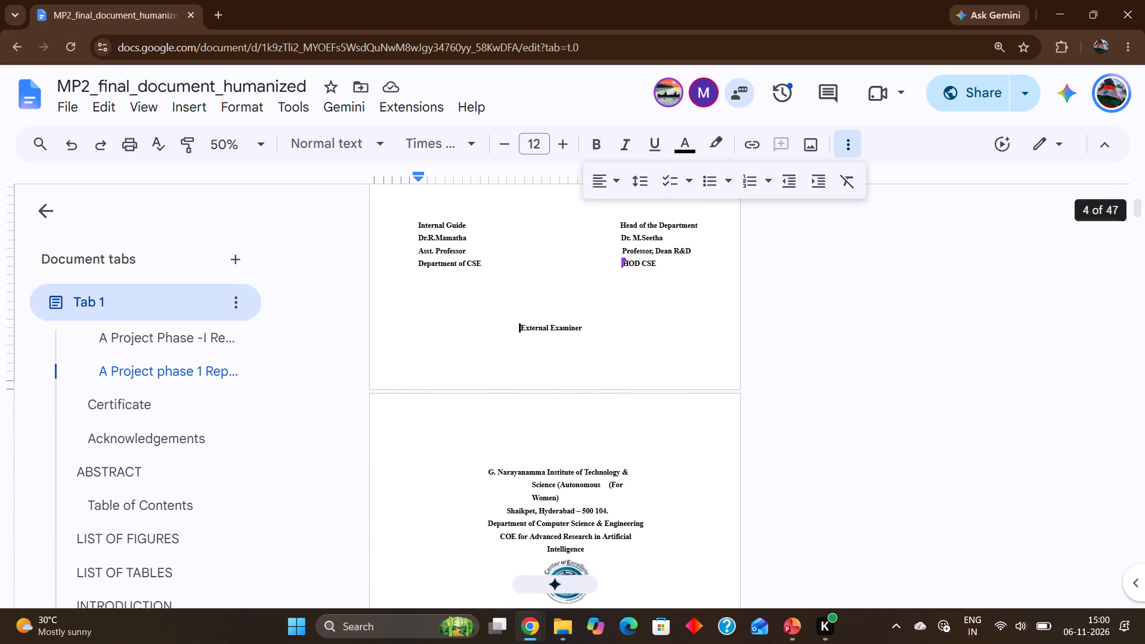
scroll(551, 442, down, 2)
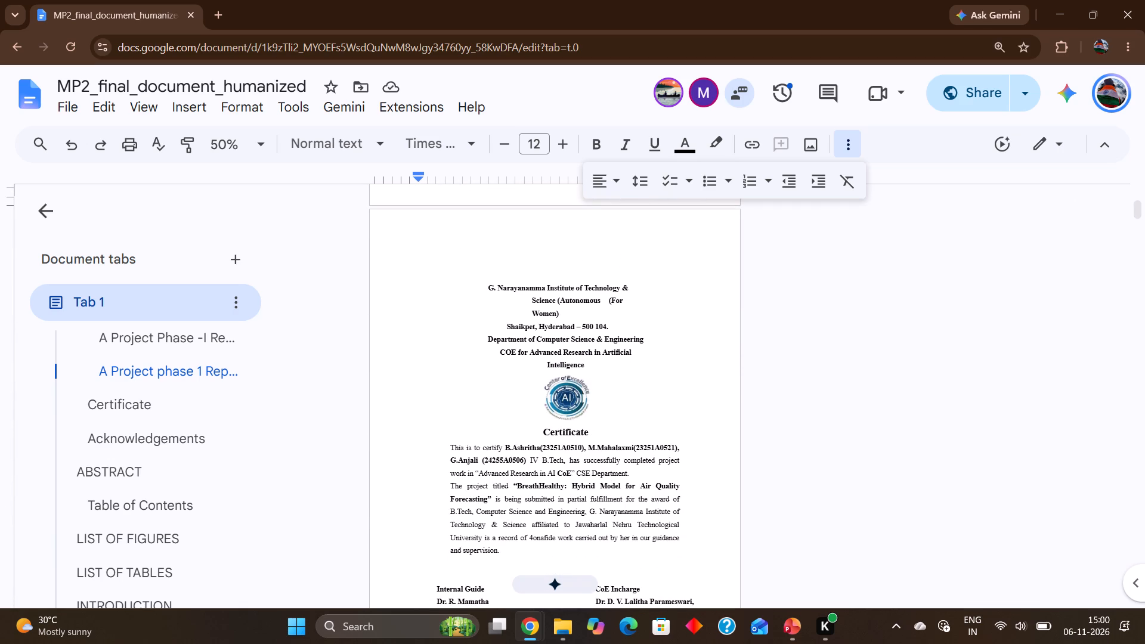
click(452, 445)
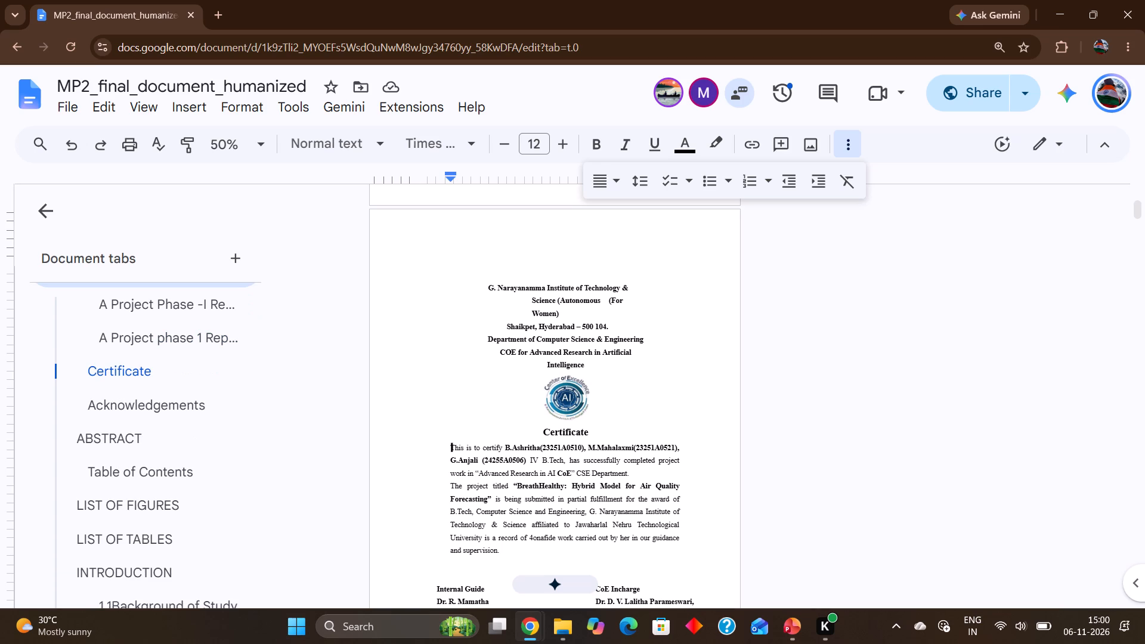
click(753, 294)
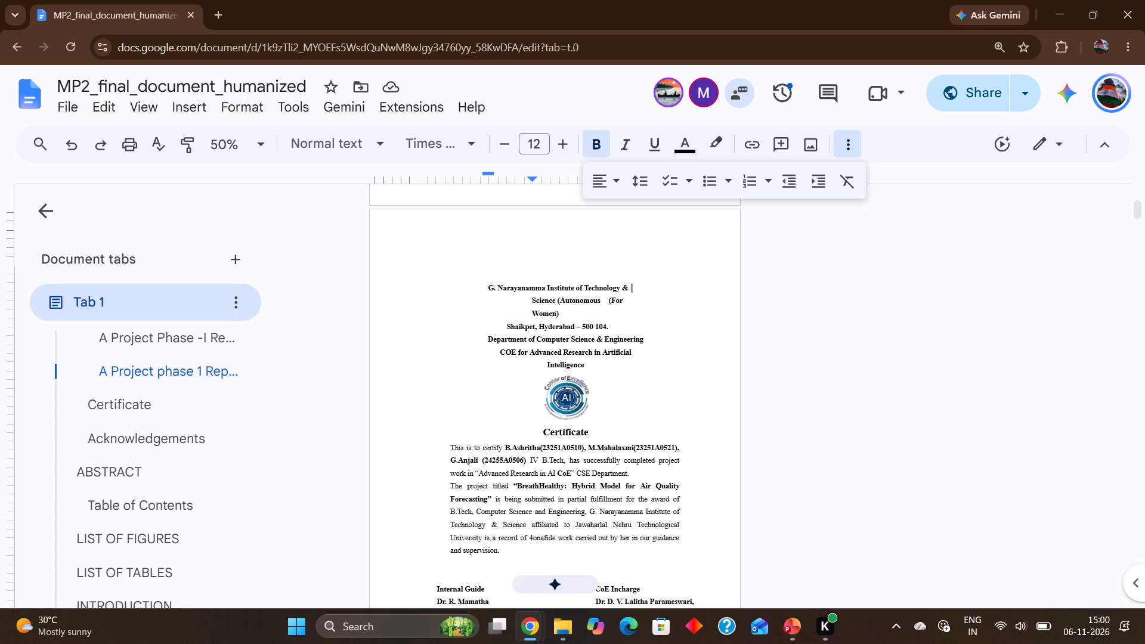
click(683, 460)
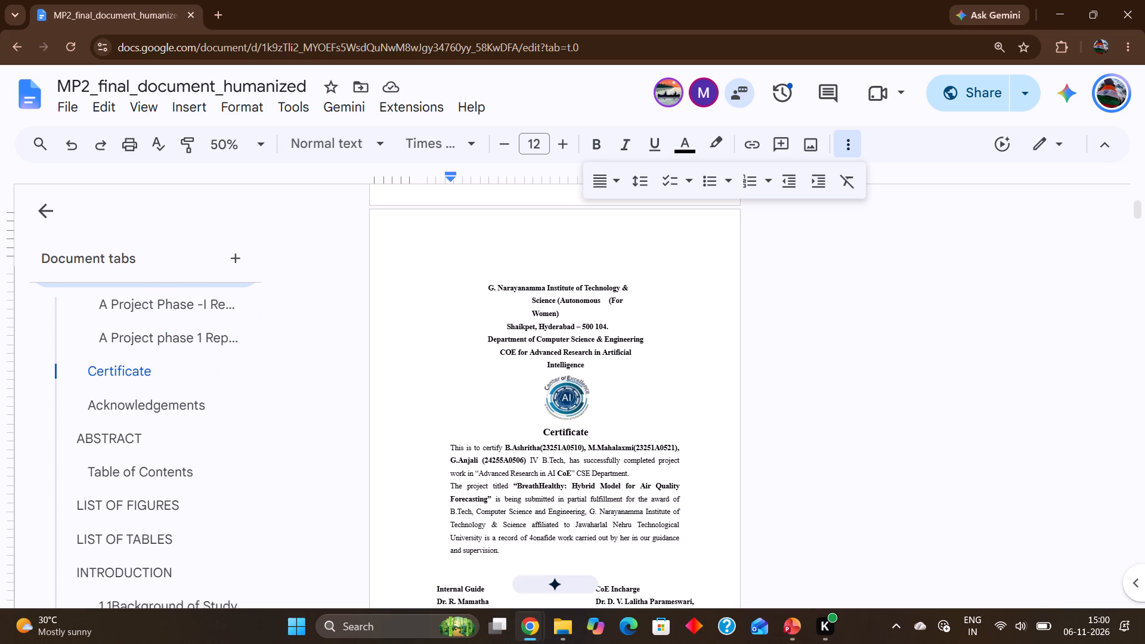
Check the formatting of the report's pages from the abstract through "3. BREATHHEALTHY SYSTEM DESIGN".
scroll(677, 517, down, 11)
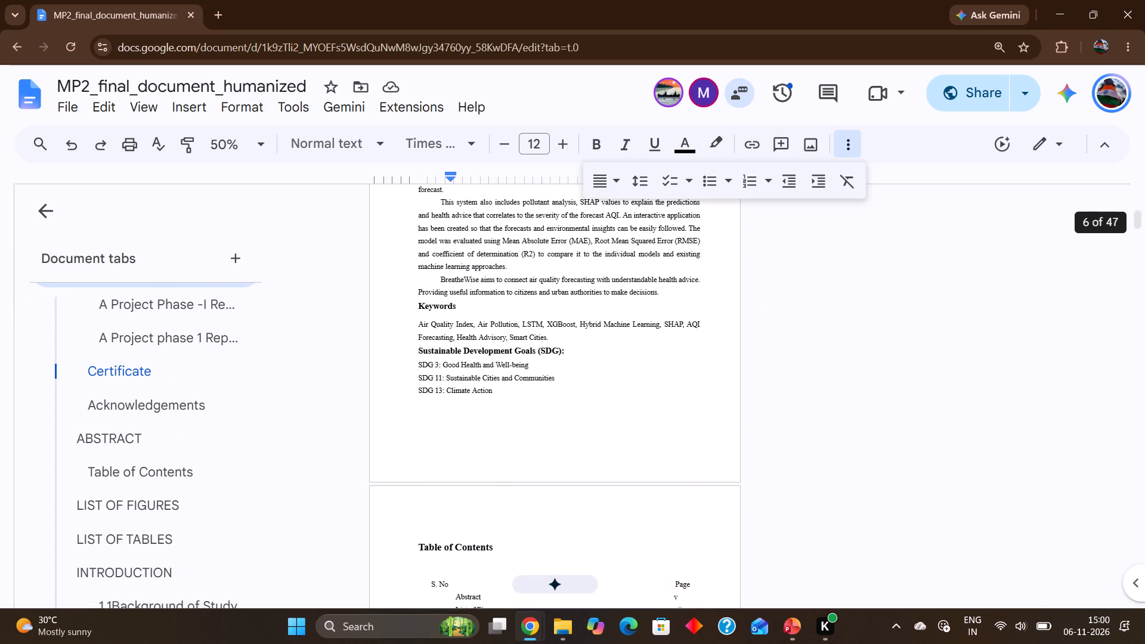
scroll(677, 517, down, 9)
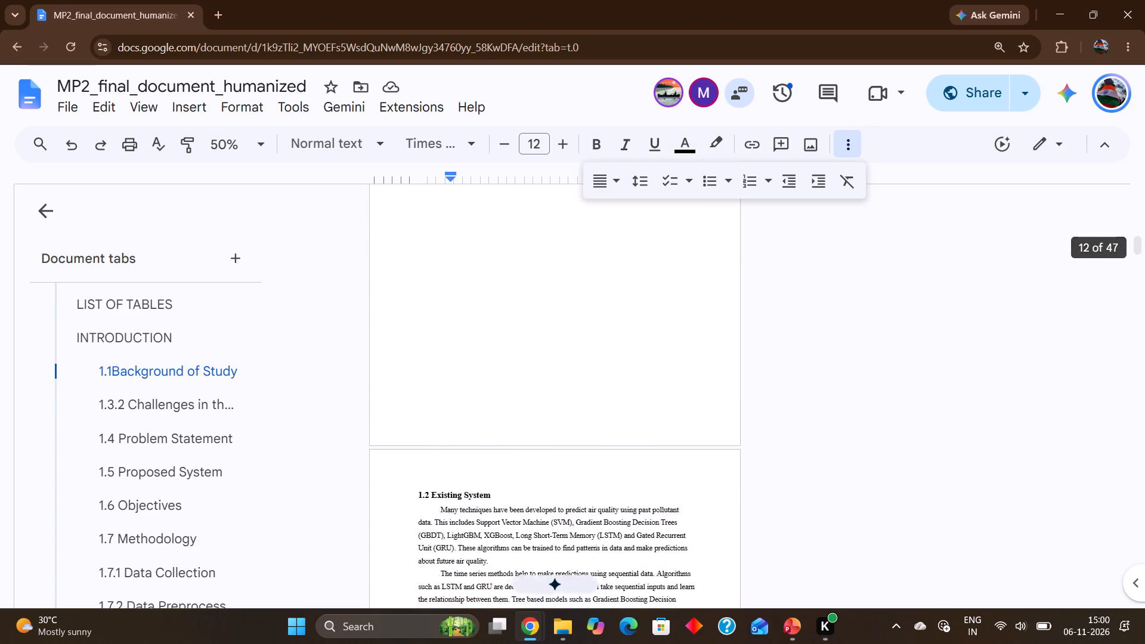
scroll(677, 517, down, 8)
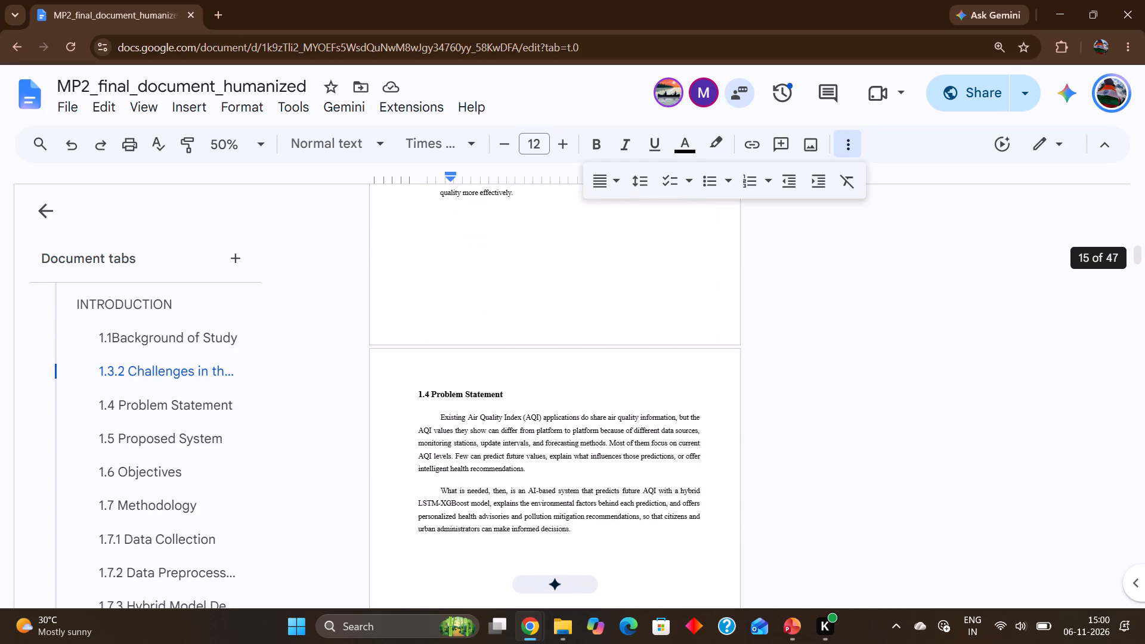
scroll(677, 517, down, 8)
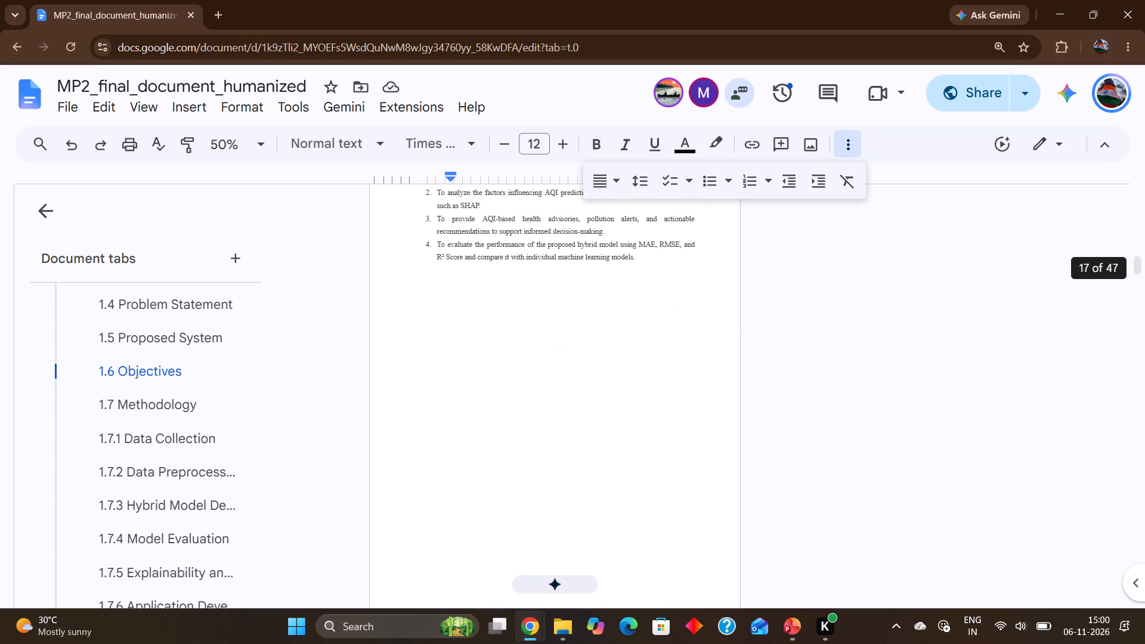
scroll(677, 517, down, 9)
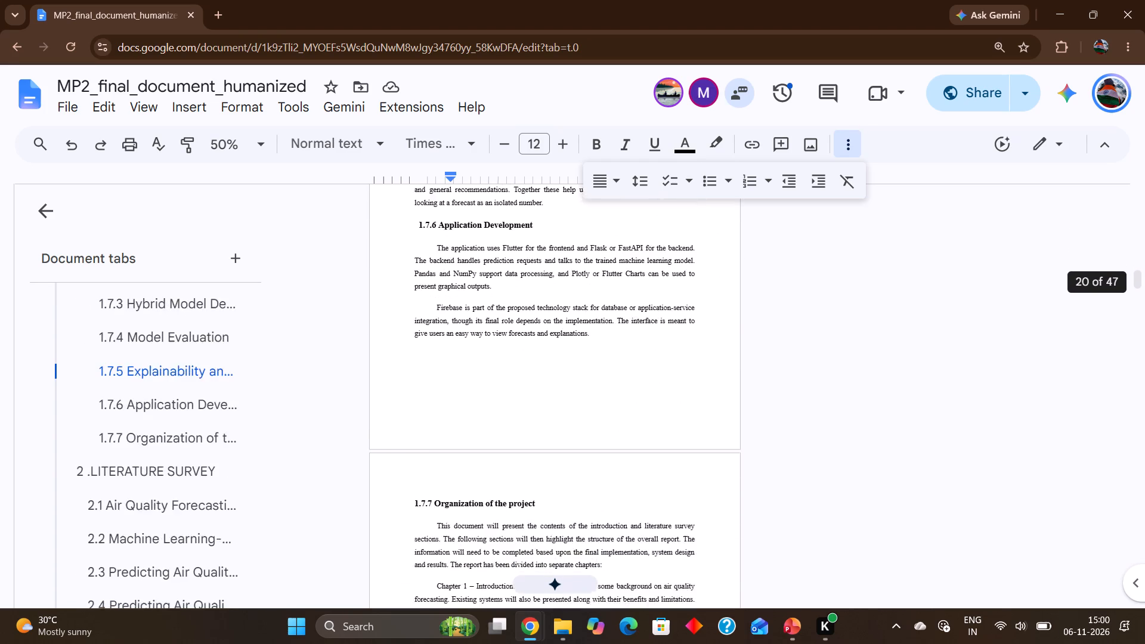
scroll(677, 517, down, 3)
scroll(677, 517, up, 3)
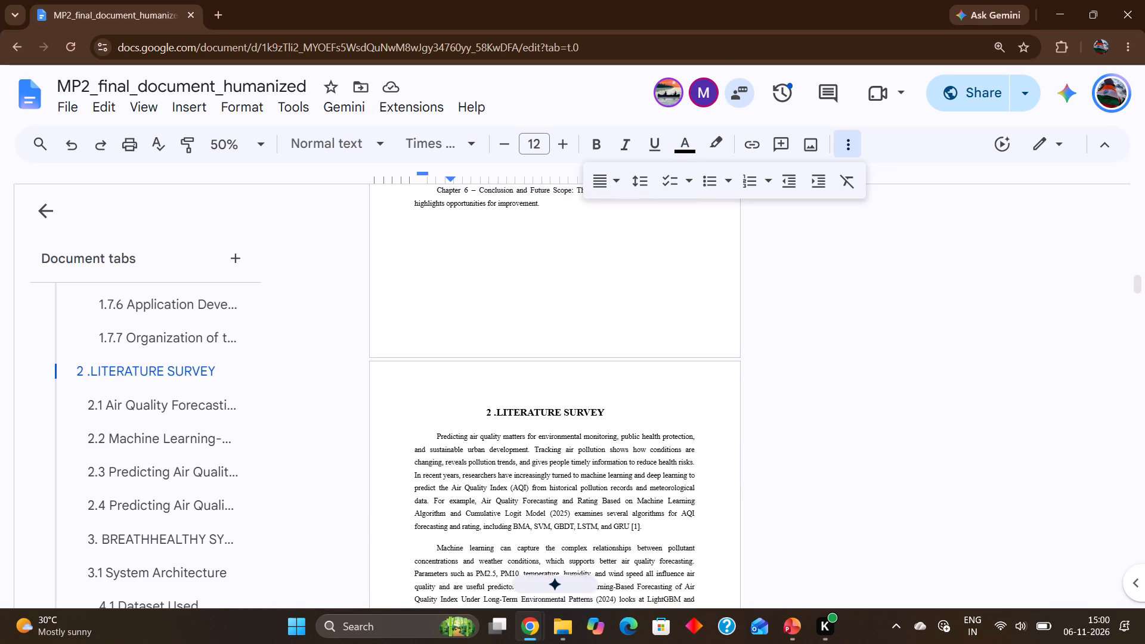
scroll(677, 517, down, 6)
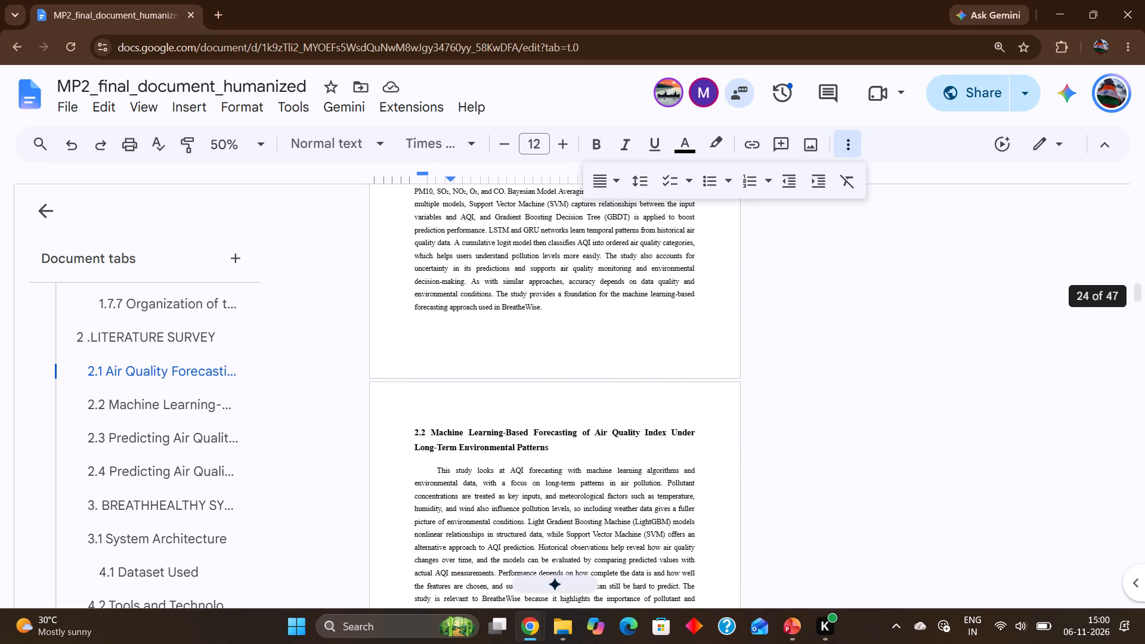
scroll(677, 517, down, 5)
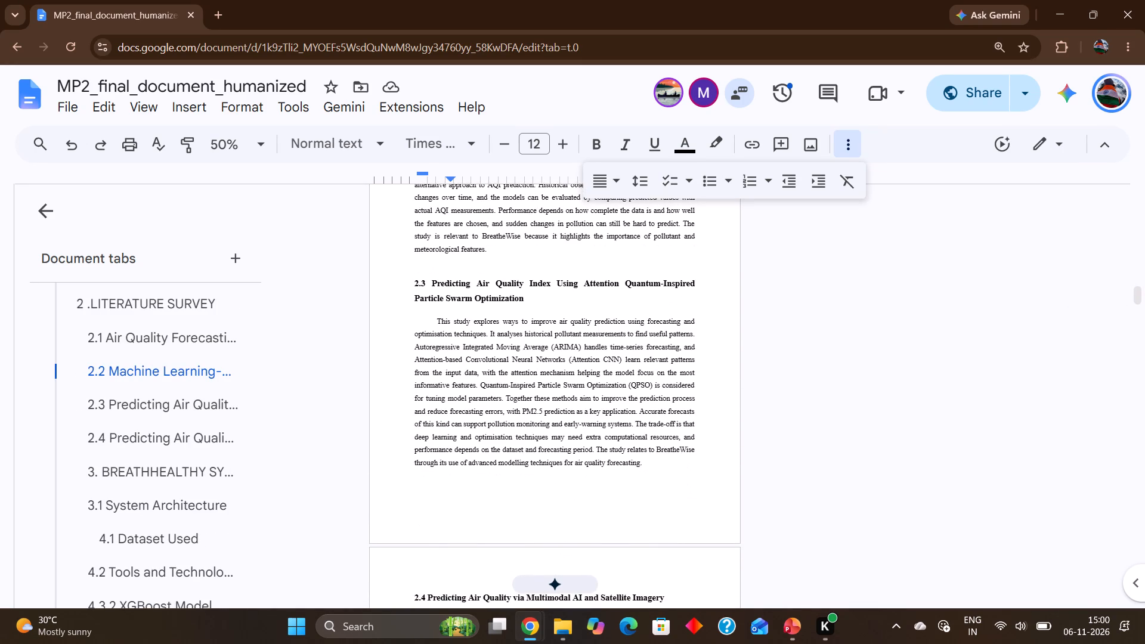
scroll(677, 517, down, 4)
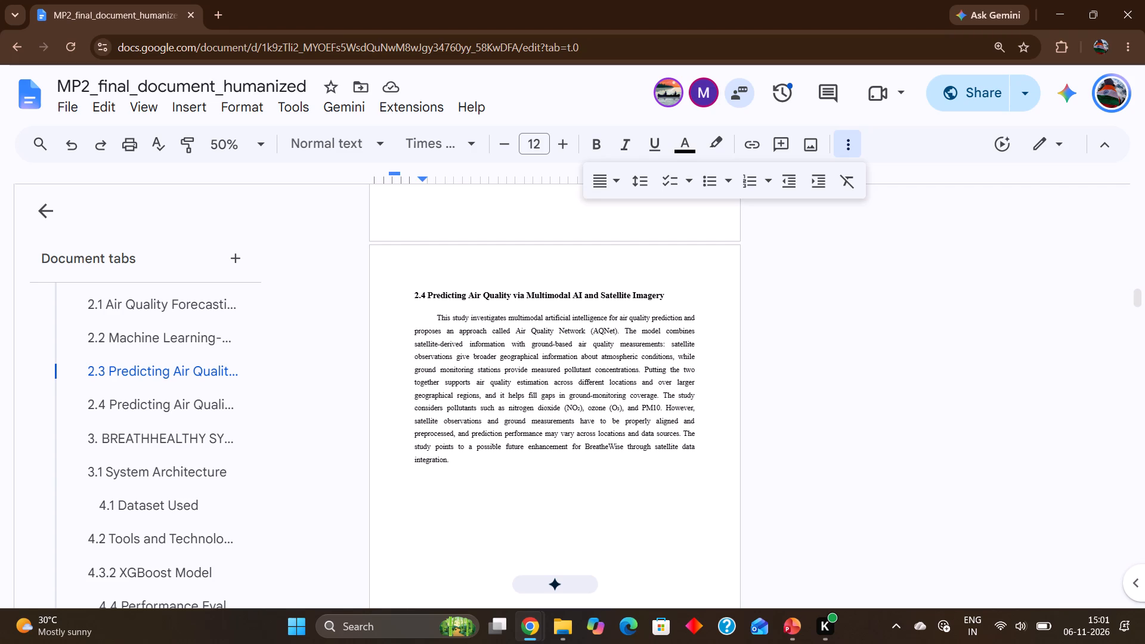
scroll(677, 517, down, 1)
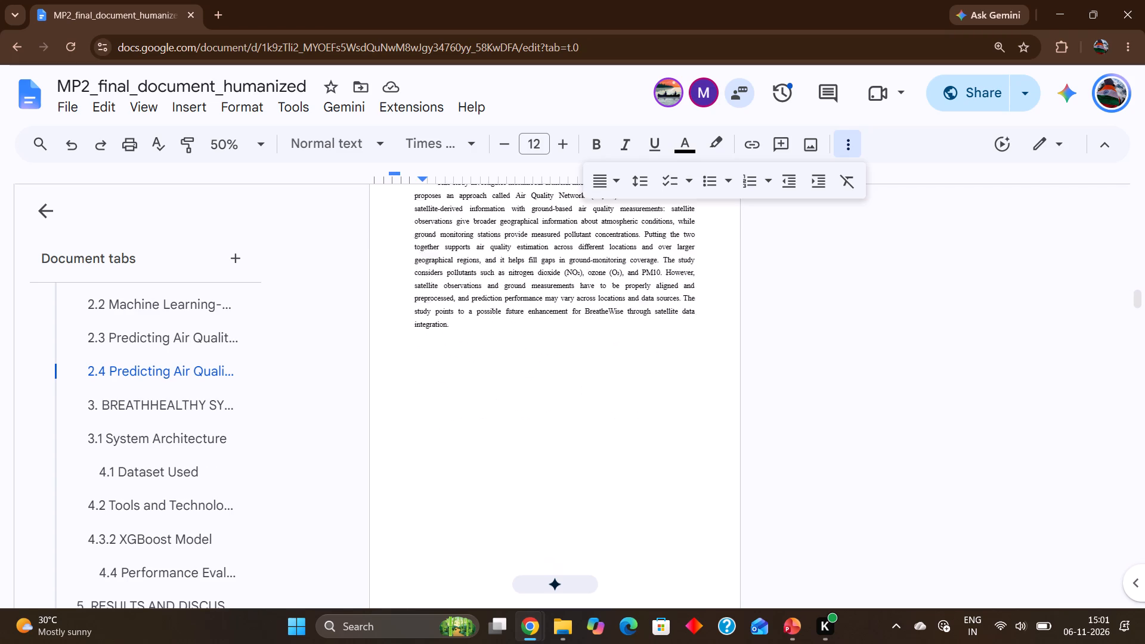
scroll(677, 517, down, 1)
scroll(677, 517, up, 1)
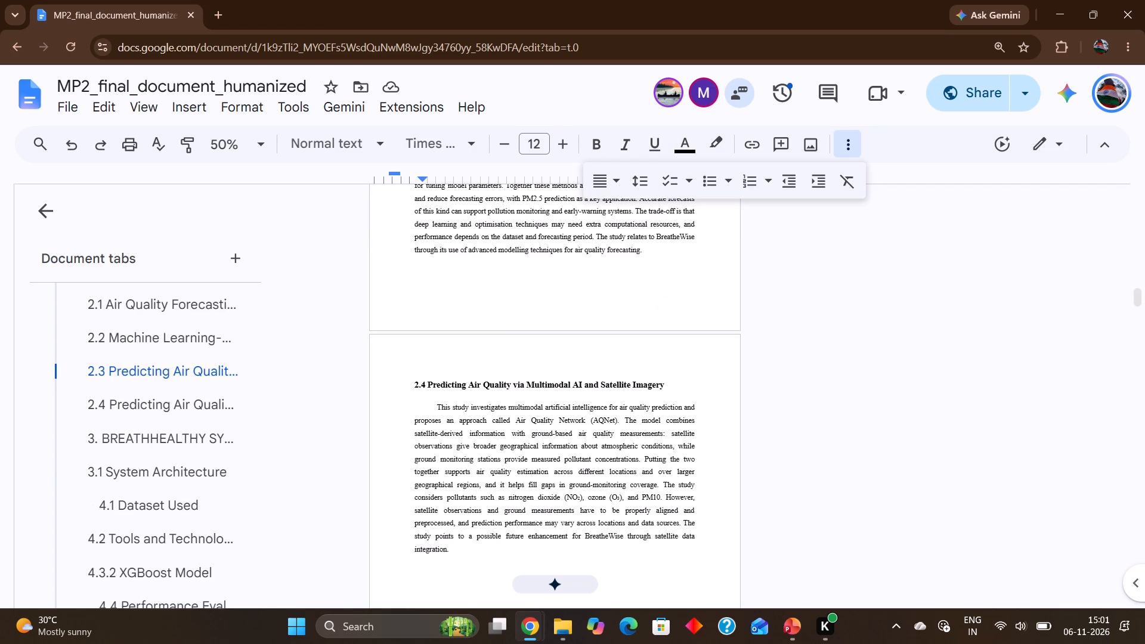
scroll(677, 517, down, 4)
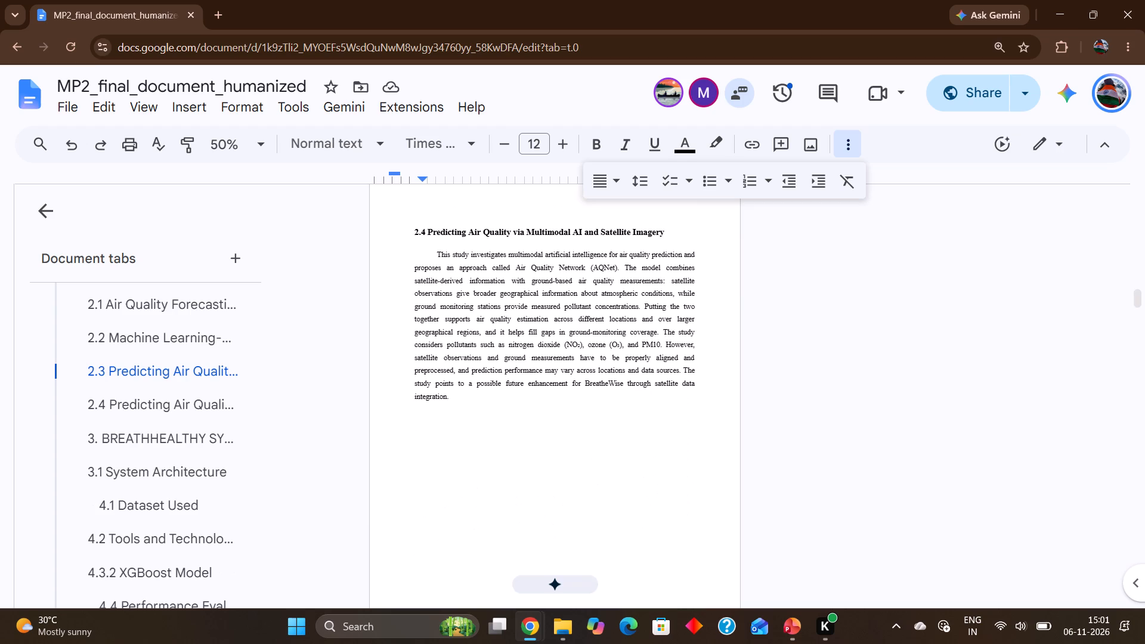
scroll(677, 517, down, 7)
scroll(677, 517, up, 2)
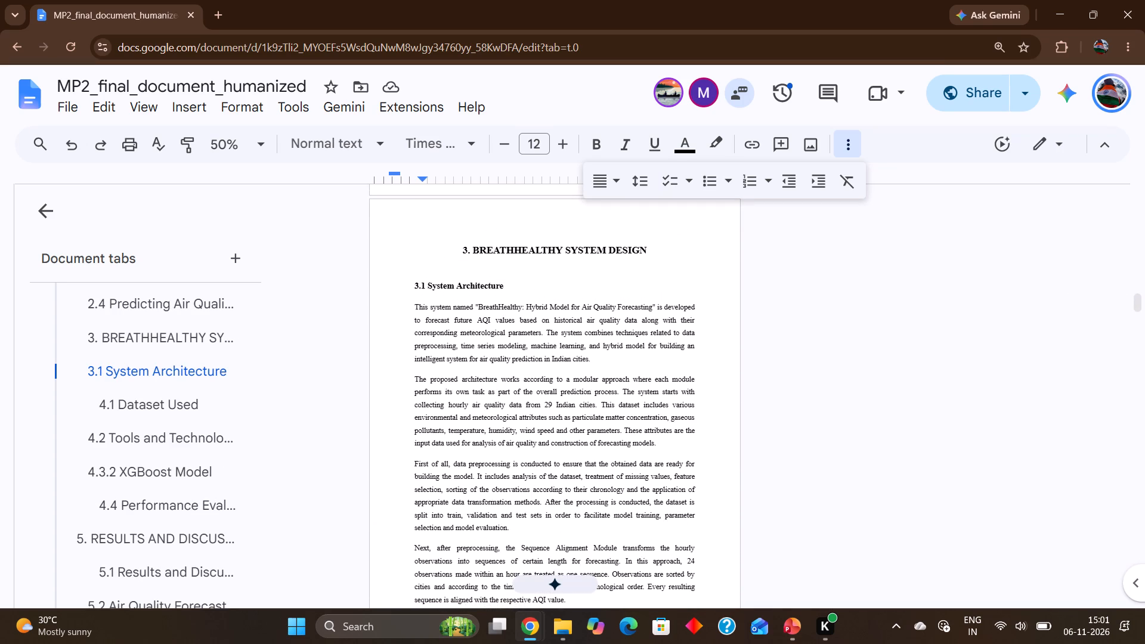
Give the first five body paragraphs of 3.1 System Architecture, from "This system named" to "The forecasting module", a first-line indent.
click(411, 306)
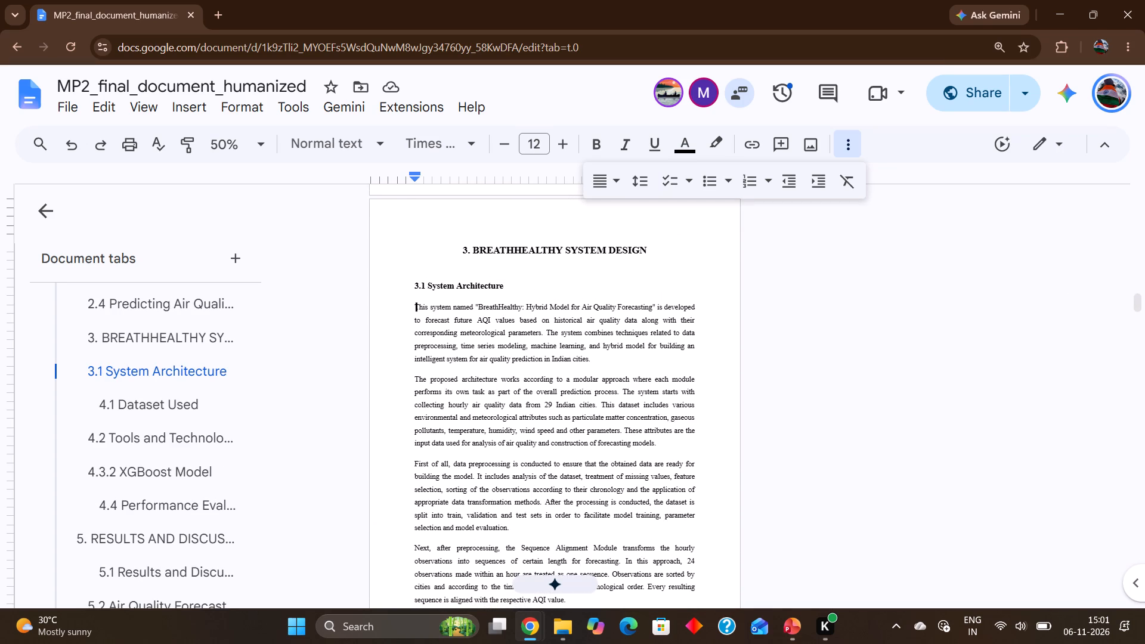
key(Tab)
click(417, 382)
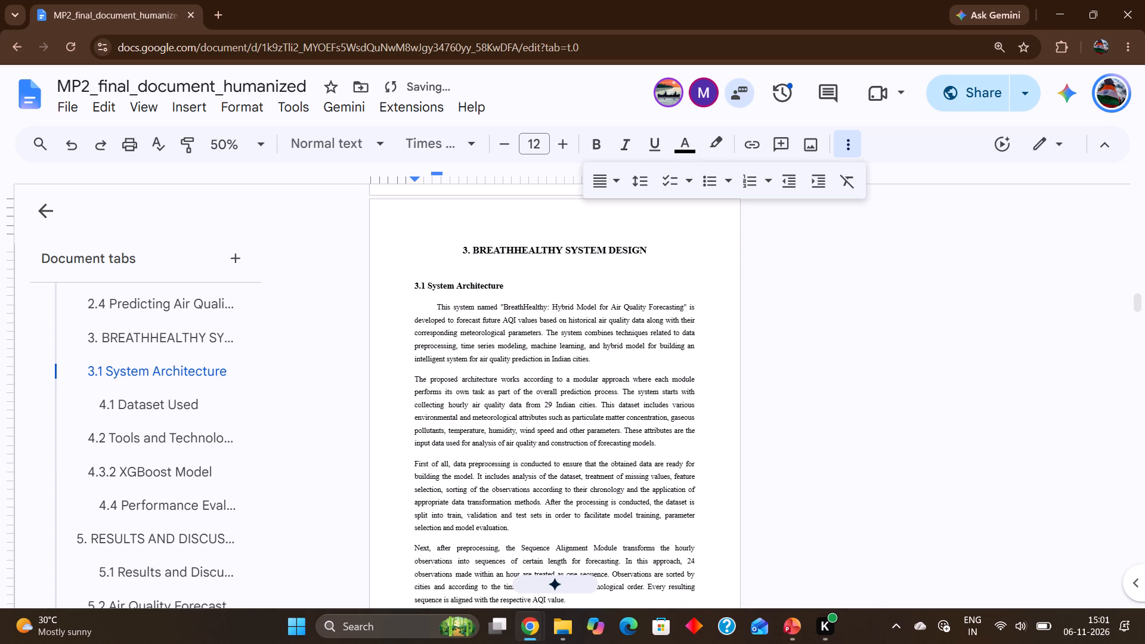
key(Tab)
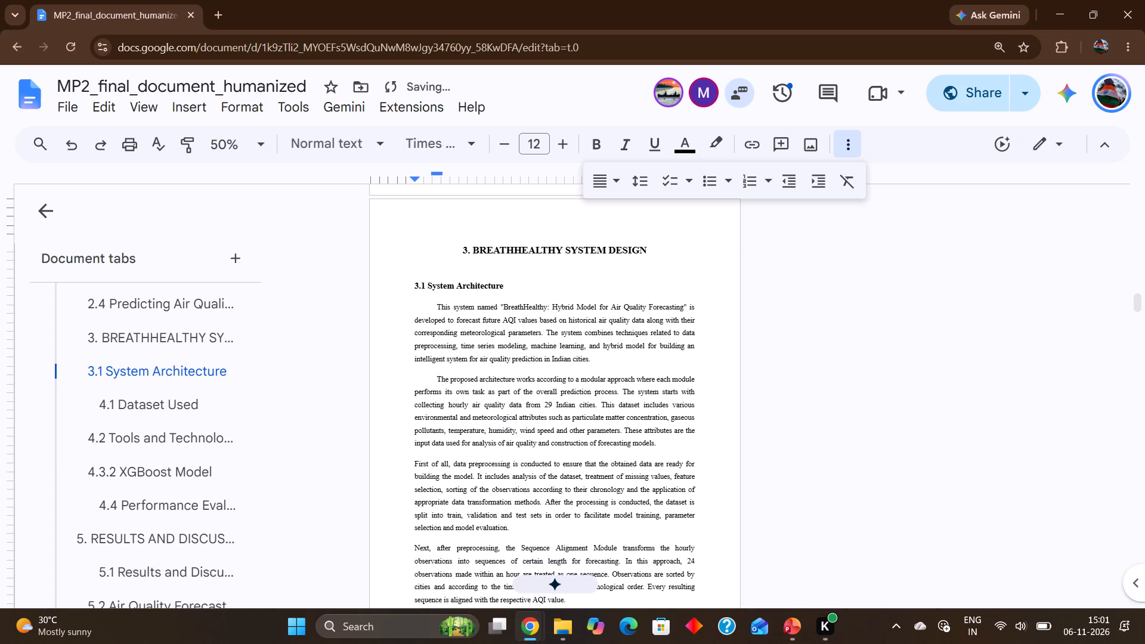
scroll(456, 443, down, 1)
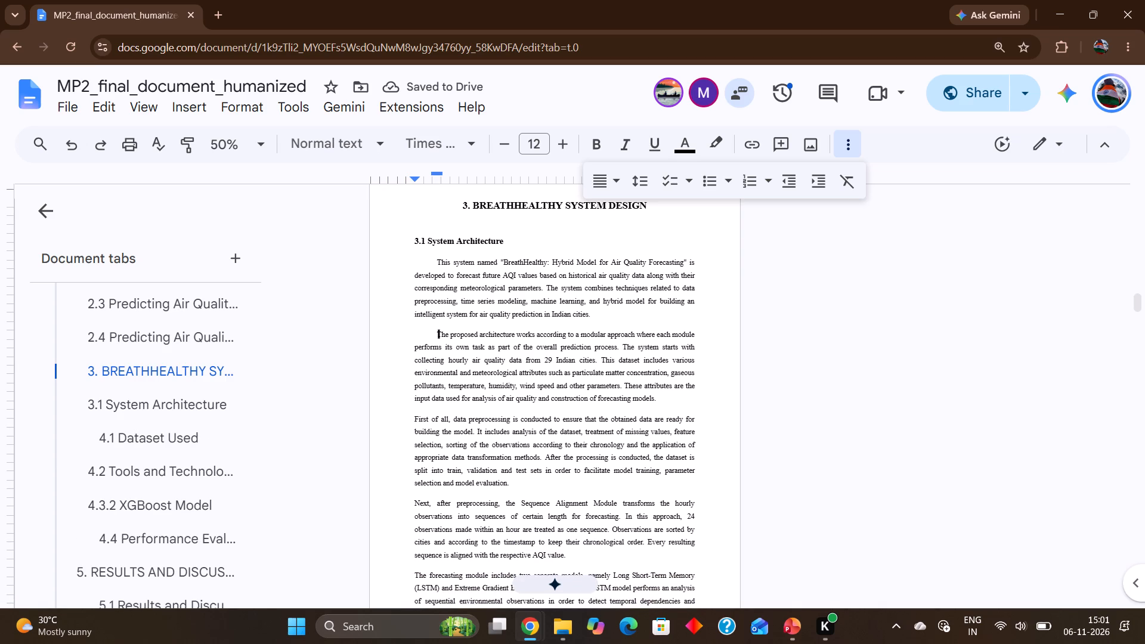
click(414, 419)
key(Tab)
scroll(546, 449, down, 1)
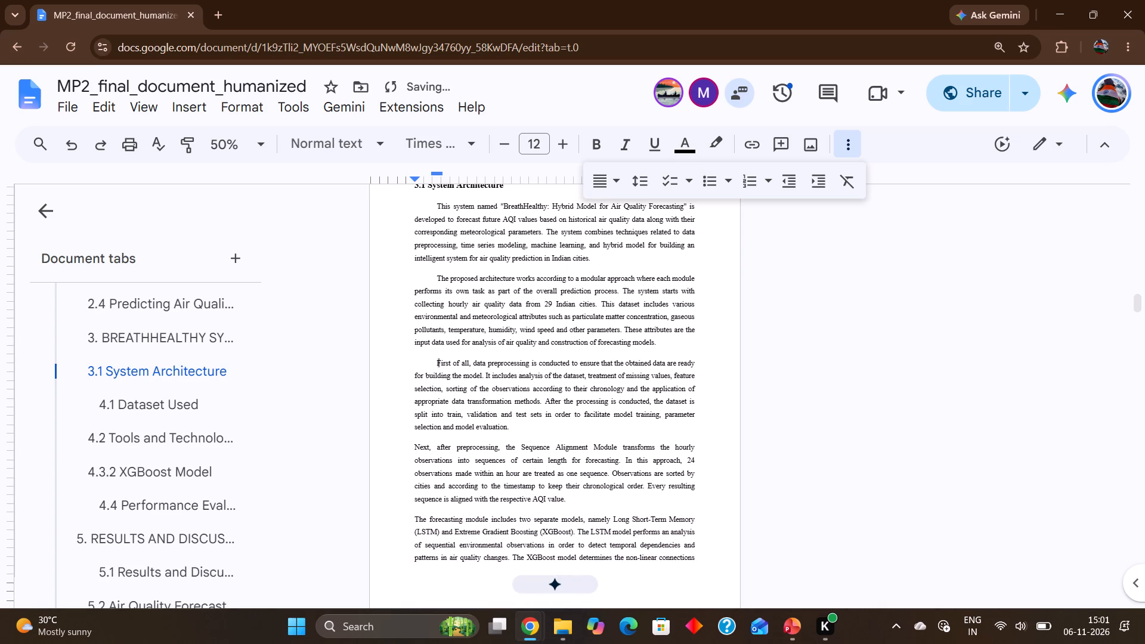
click(412, 444)
key(Tab)
scroll(533, 483, down, 1)
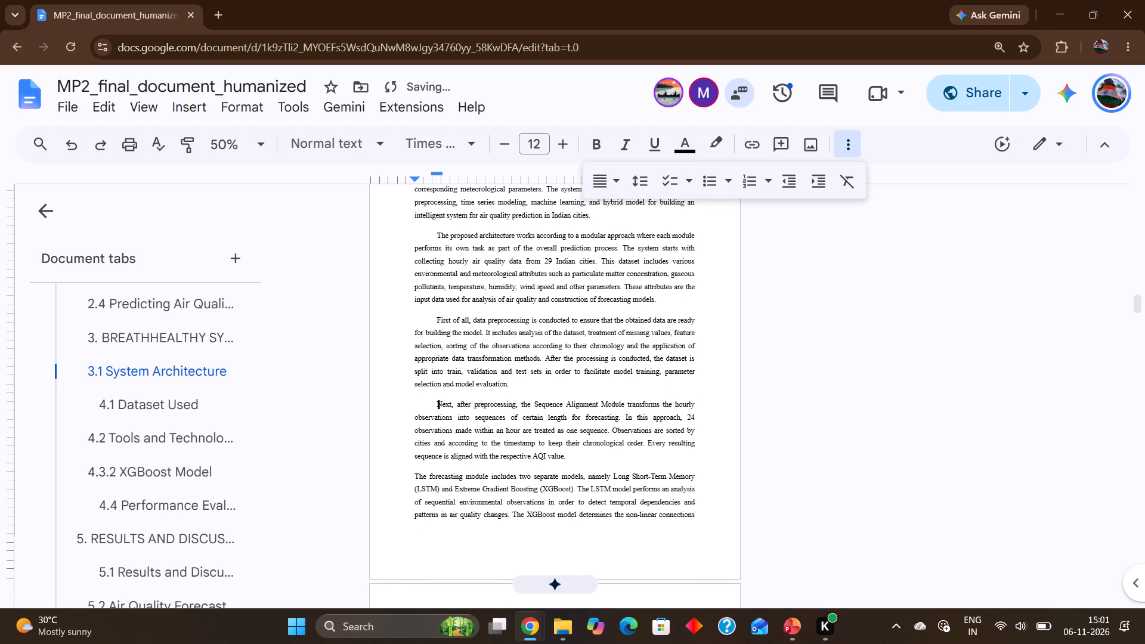
scroll(533, 483, down, 1)
click(414, 470)
key(Tab)
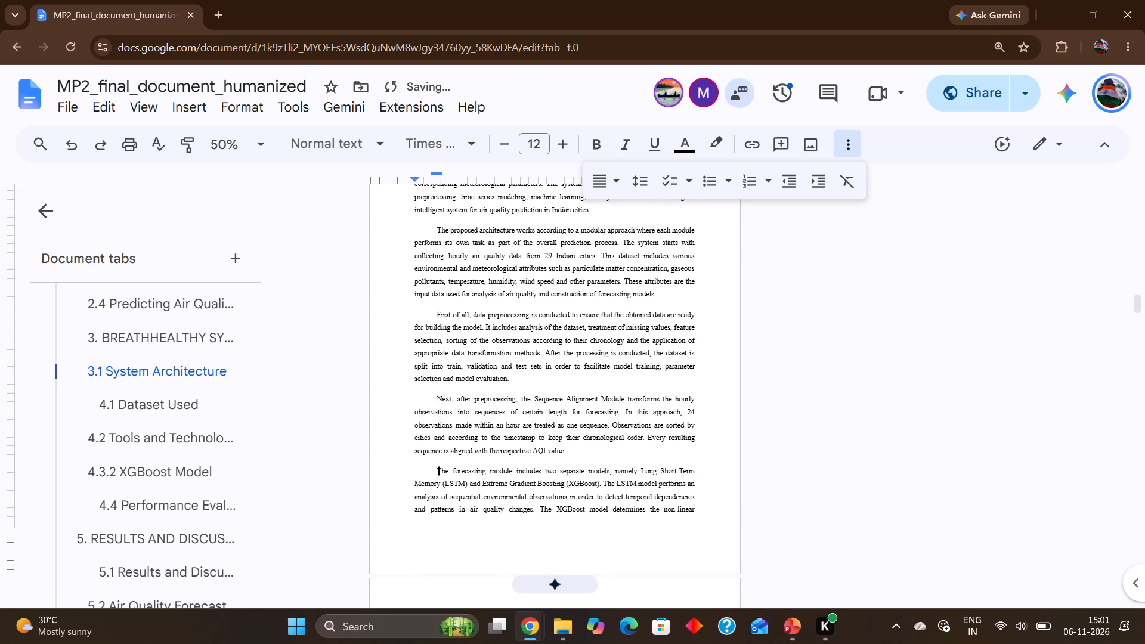
Indent the first line of the last four 3.1 paragraphs, from "For combination of predictions" to "To summarize".
scroll(564, 485, down, 3)
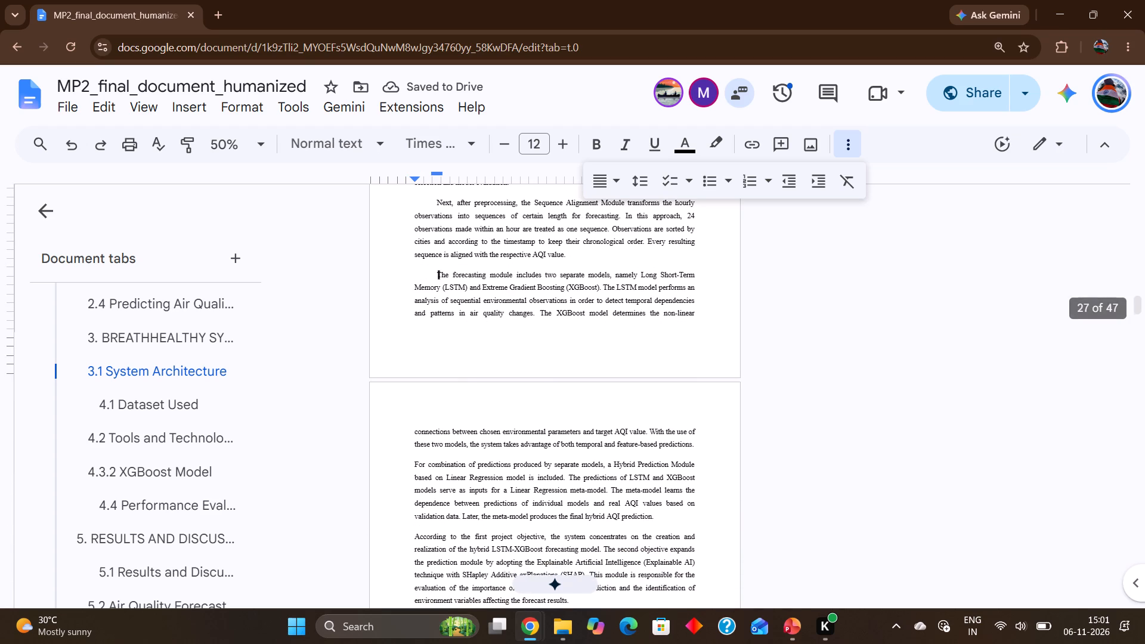
click(414, 463)
key(Tab)
scroll(532, 484, down, 1)
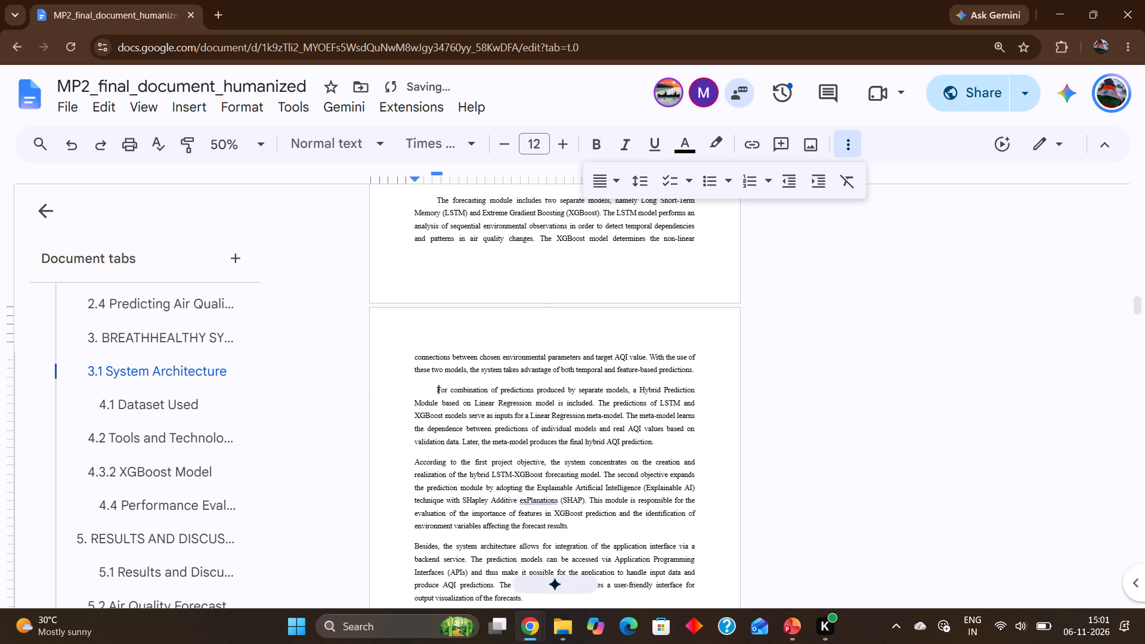
click(414, 464)
key(Tab)
scroll(513, 511, down, 1)
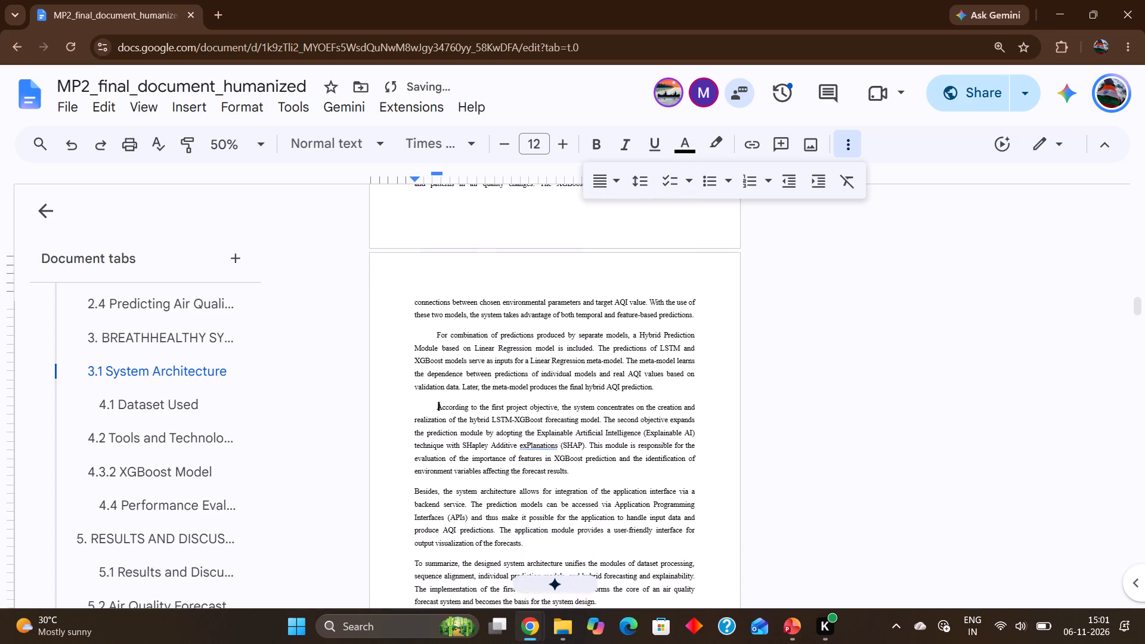
scroll(513, 511, down, 1)
click(415, 484)
key(Tab)
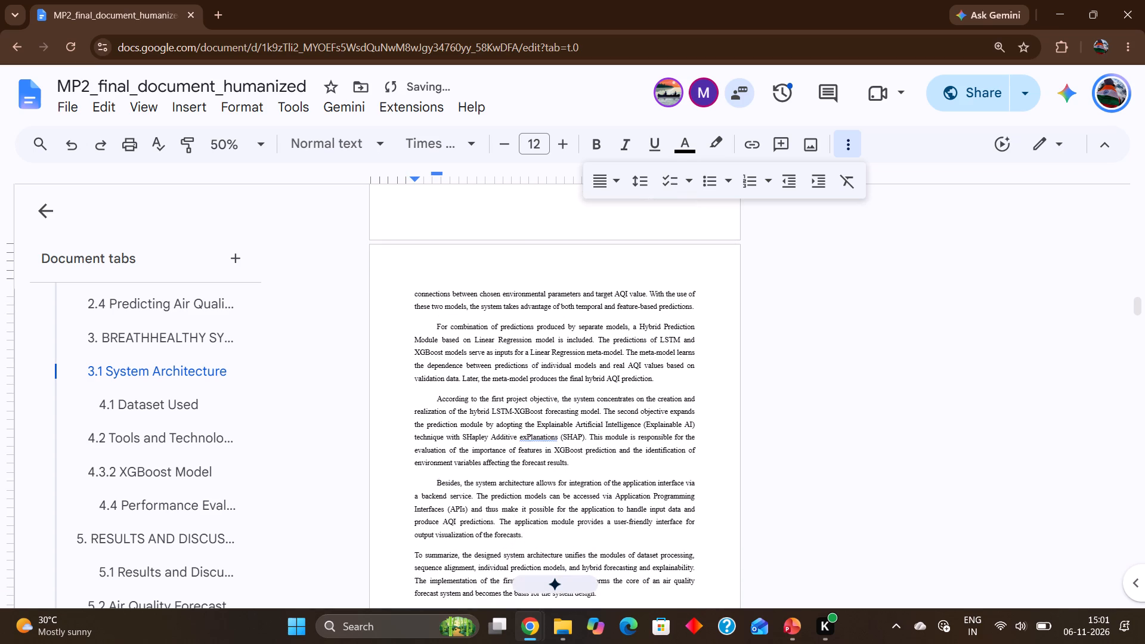
scroll(573, 507, down, 2)
click(416, 447)
key(Tab)
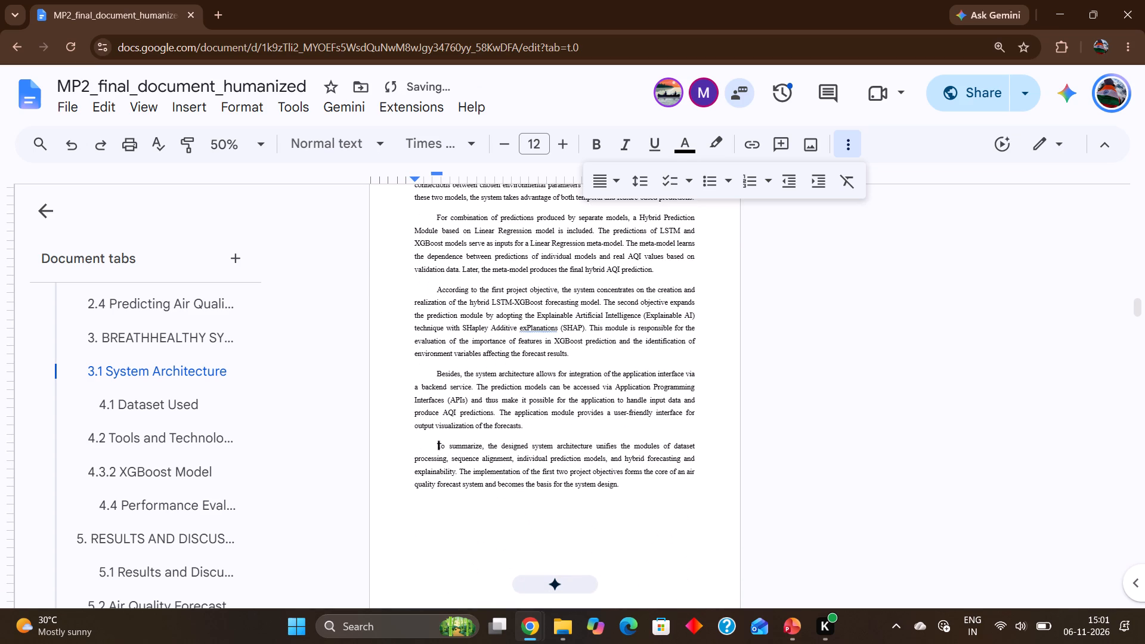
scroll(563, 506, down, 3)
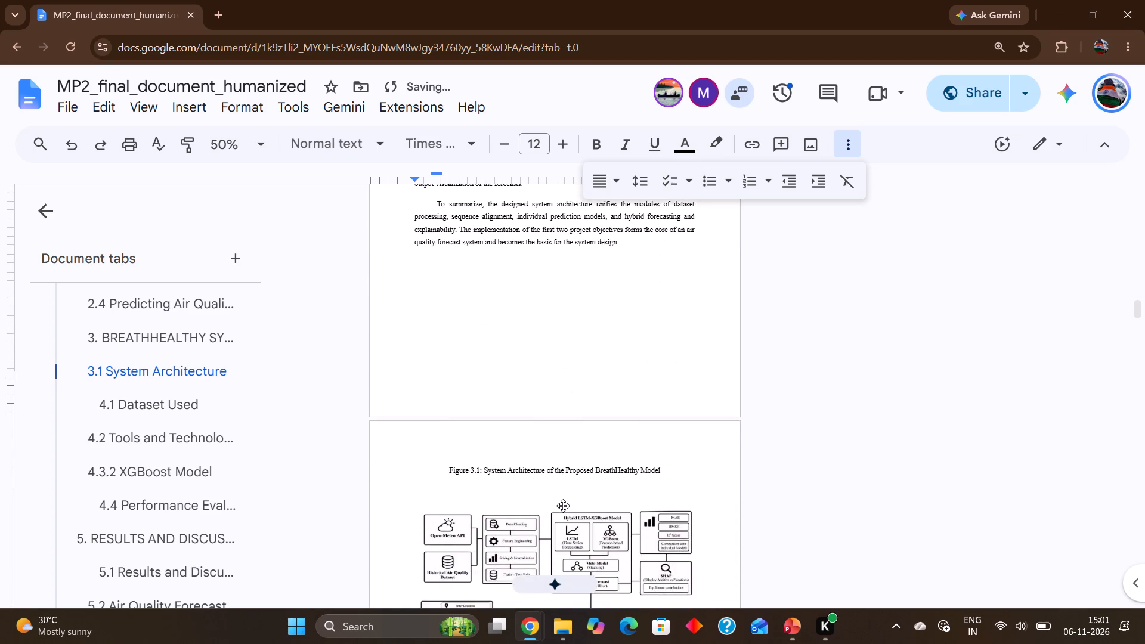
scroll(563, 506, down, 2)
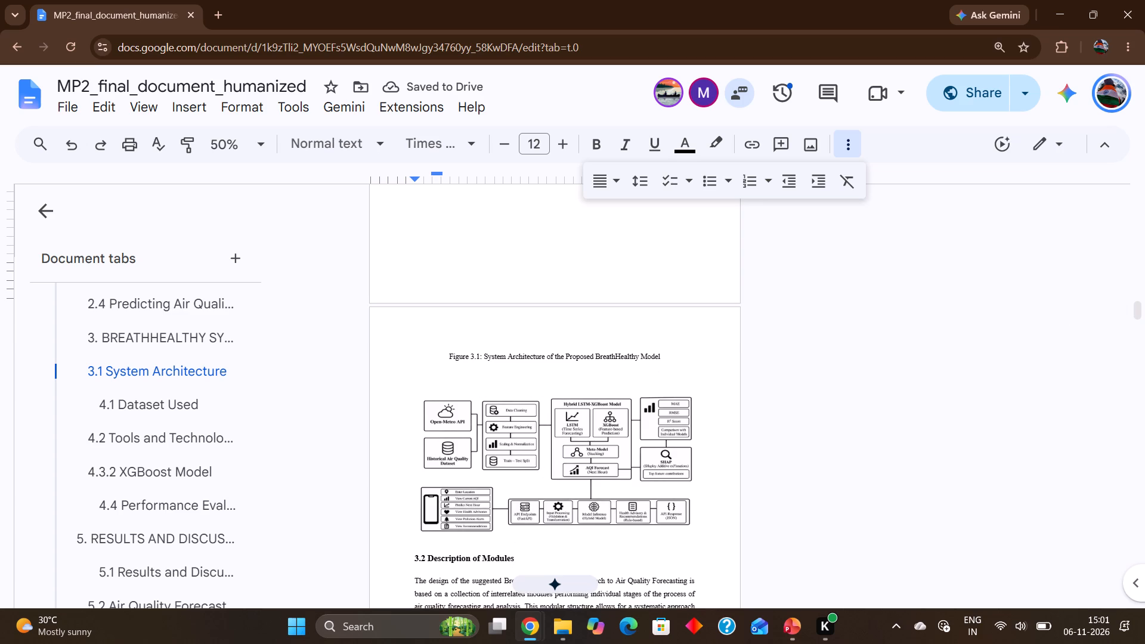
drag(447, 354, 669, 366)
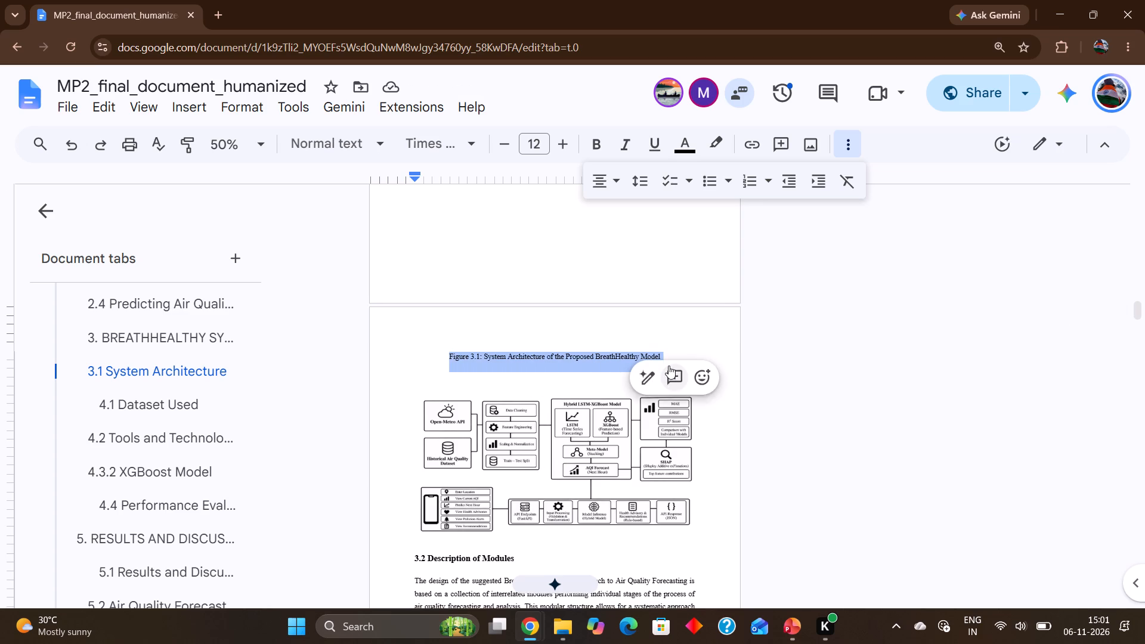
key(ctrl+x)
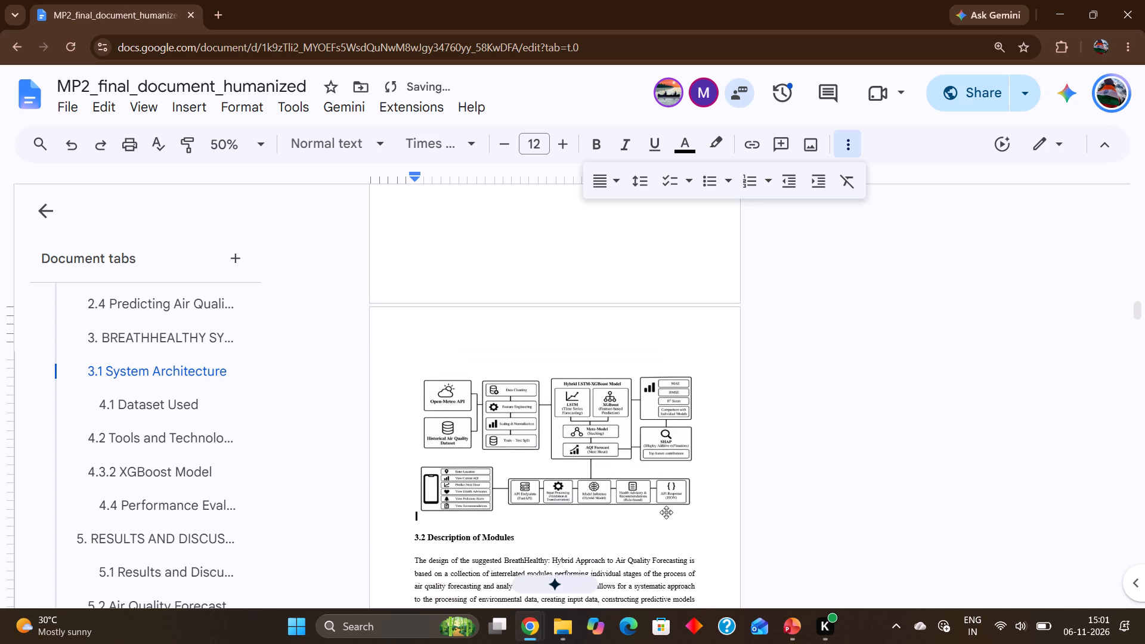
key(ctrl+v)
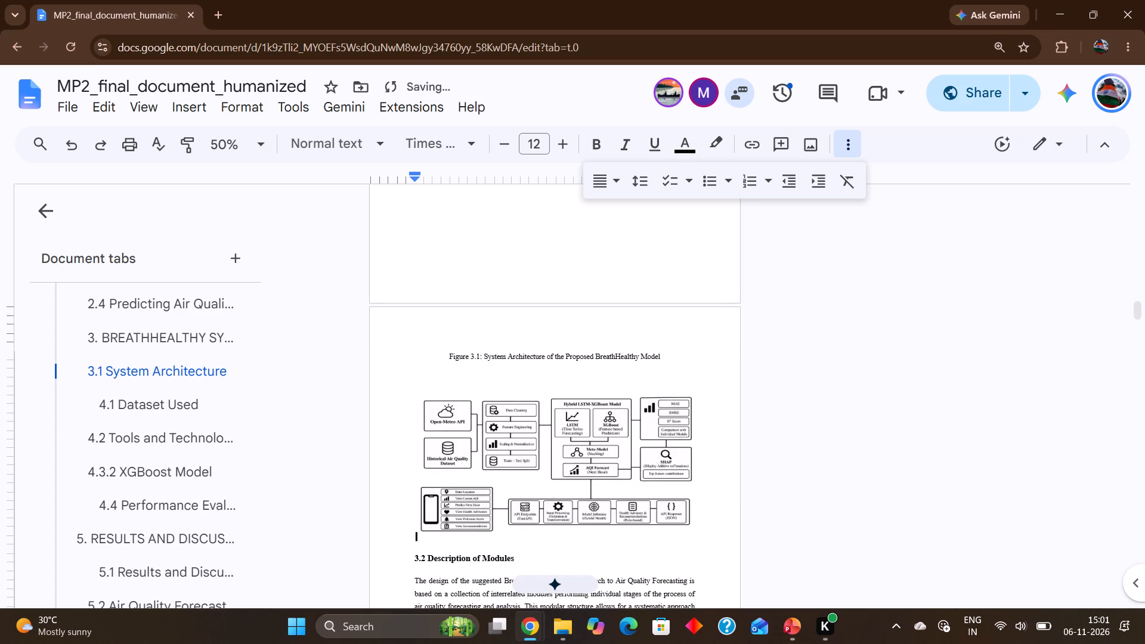
Move the caption "Figure 3.1: System Architecture of the Proposed BreathHealthy Model" from above the diagram to its own line below it.
drag(449, 352, 661, 354)
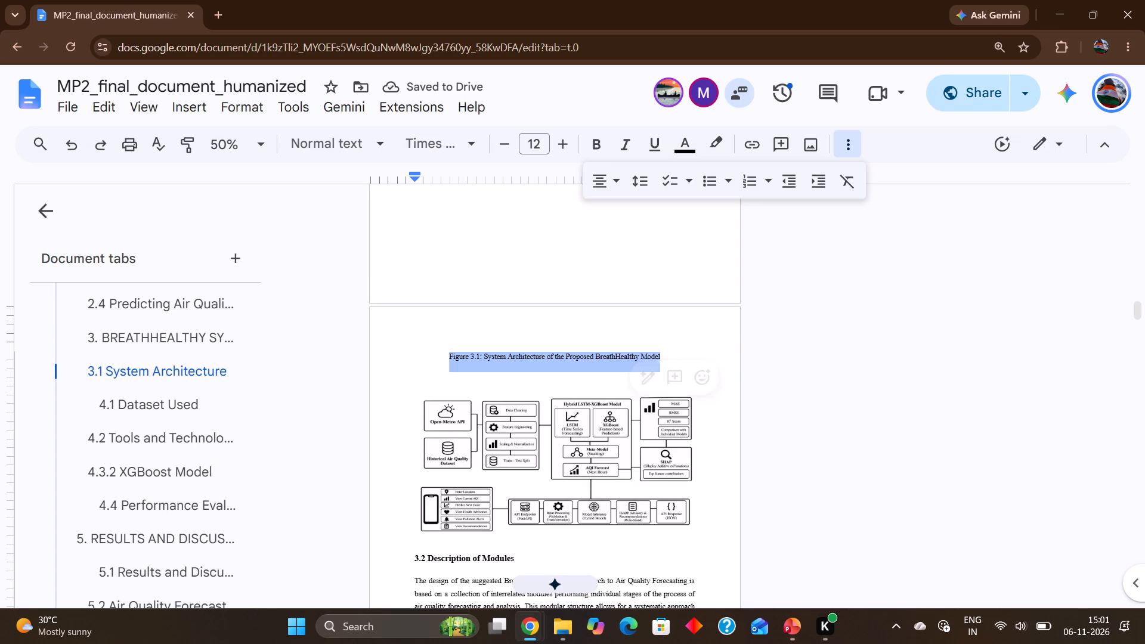
key(ctrl+x)
scroll(698, 500, down, 1)
click(698, 477)
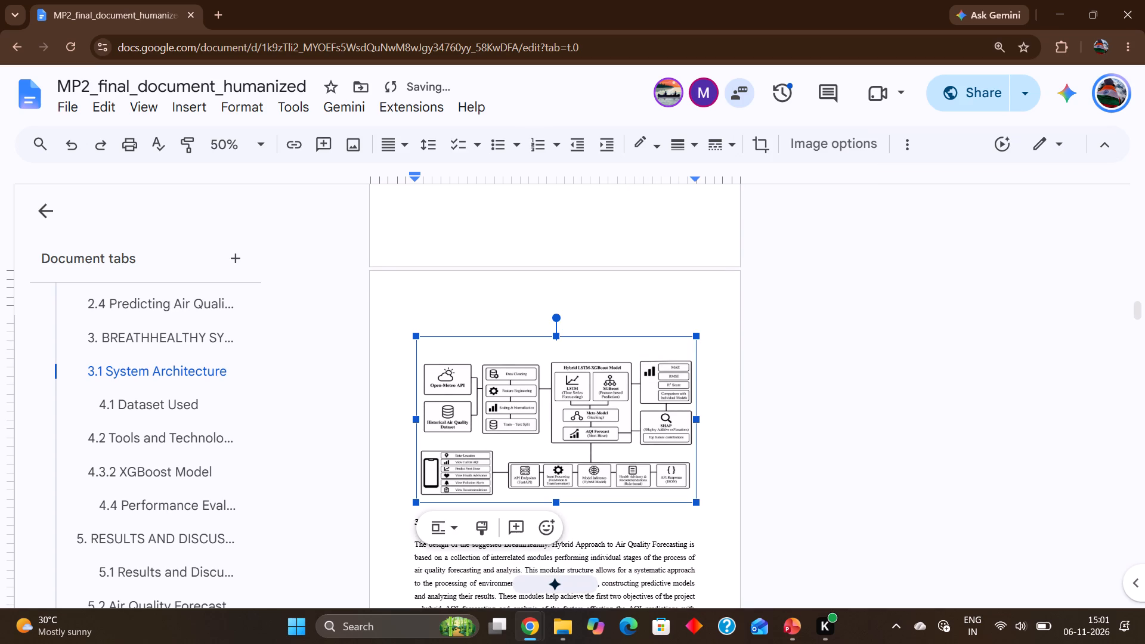
click(706, 504)
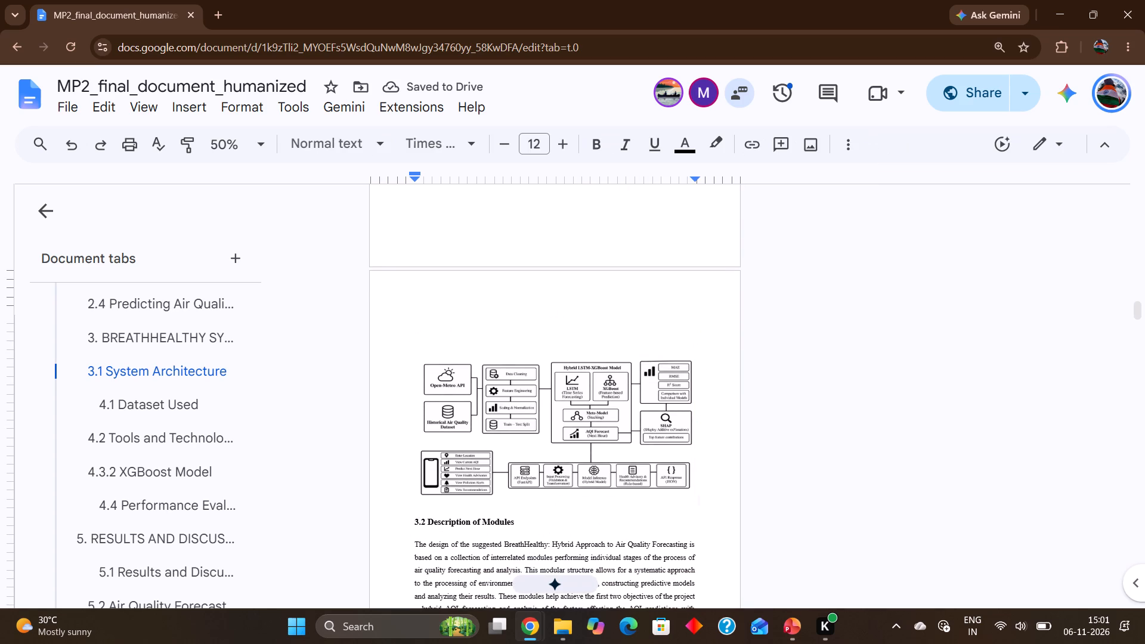
key(Return)
key(ctrl+v)
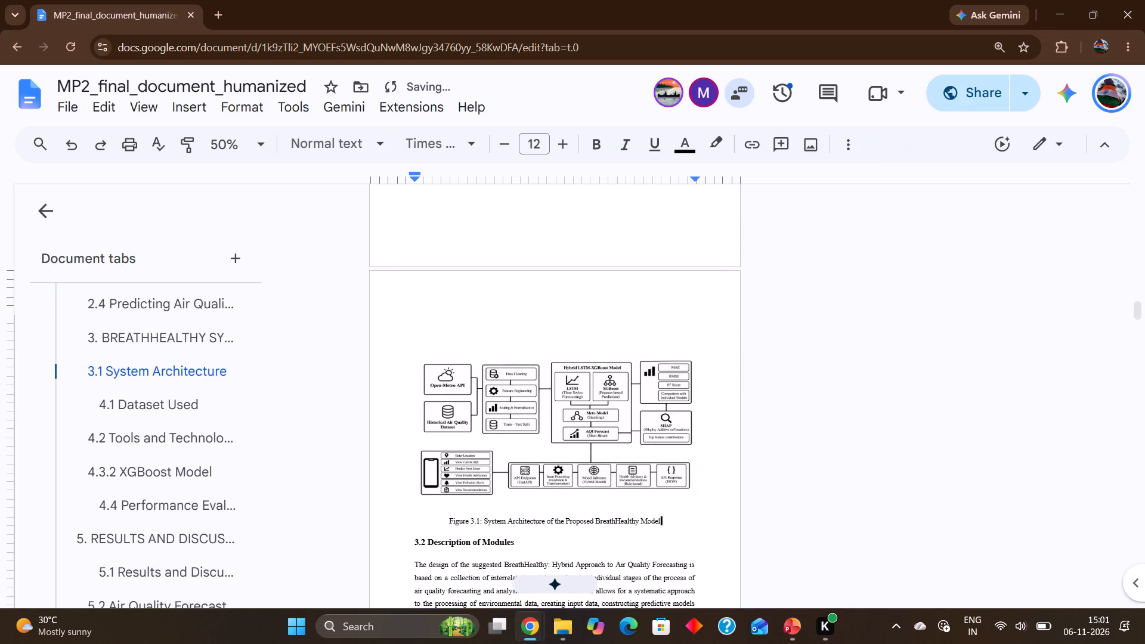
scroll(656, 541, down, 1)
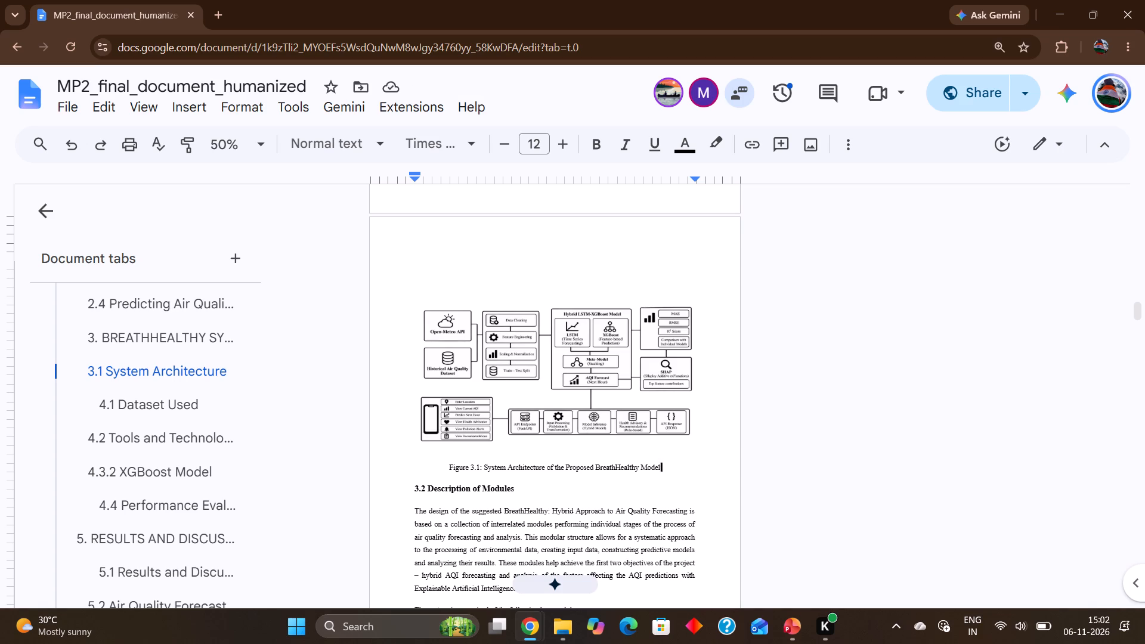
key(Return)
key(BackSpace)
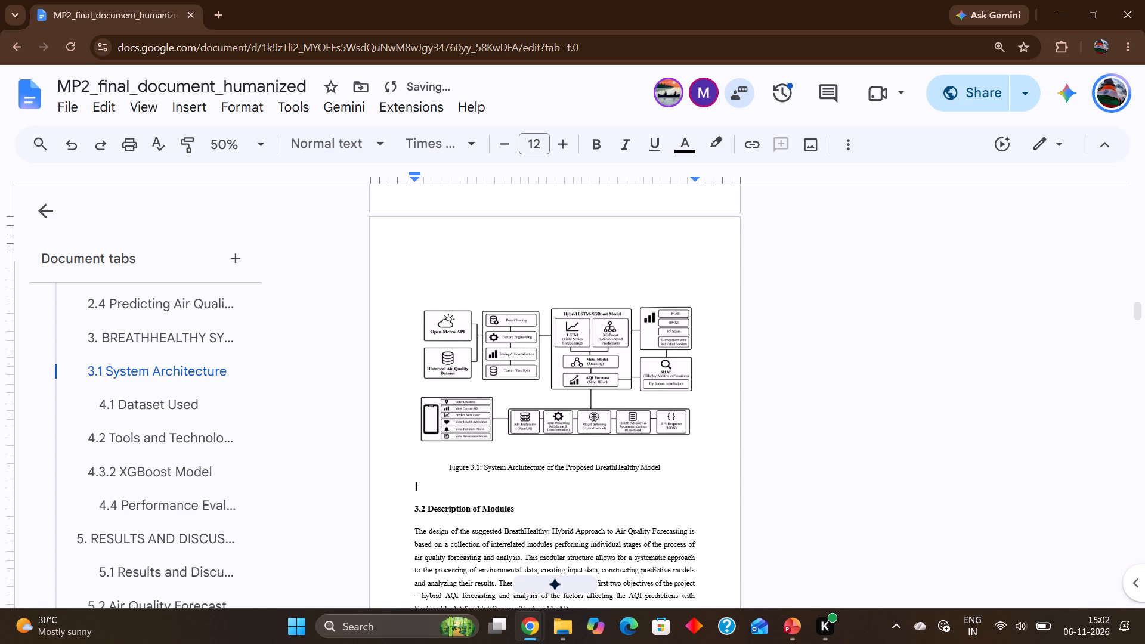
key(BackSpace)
Give the two introductory paragraphs of 3.2 Description of Modules and the Data Collection Module paragraph a first-line indent.
scroll(599, 524, down, 3)
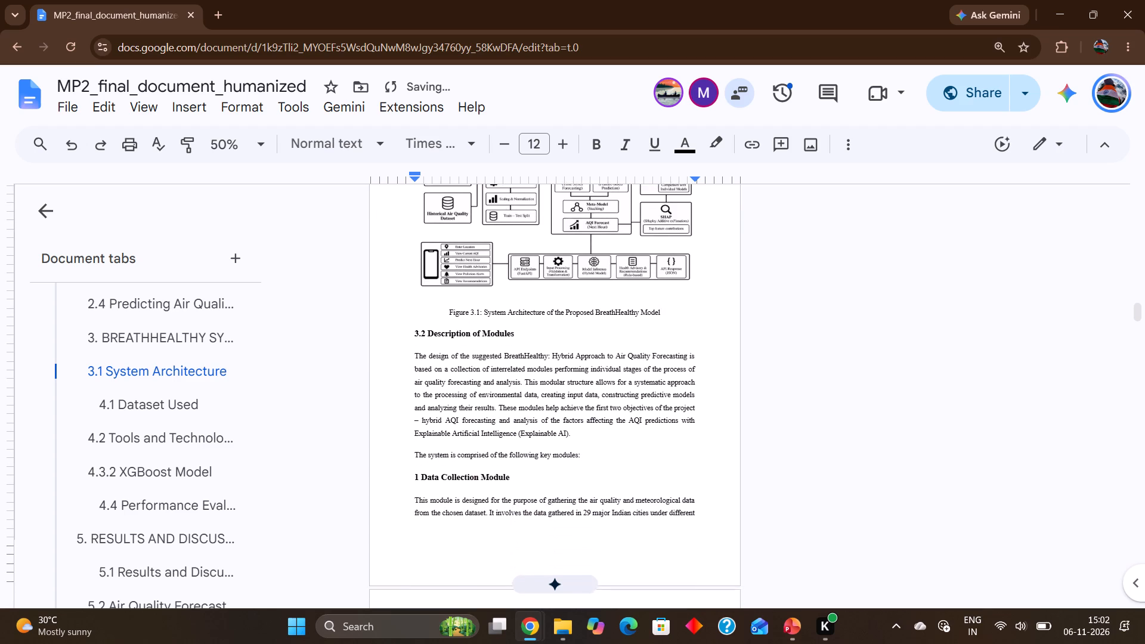
scroll(599, 524, down, 3)
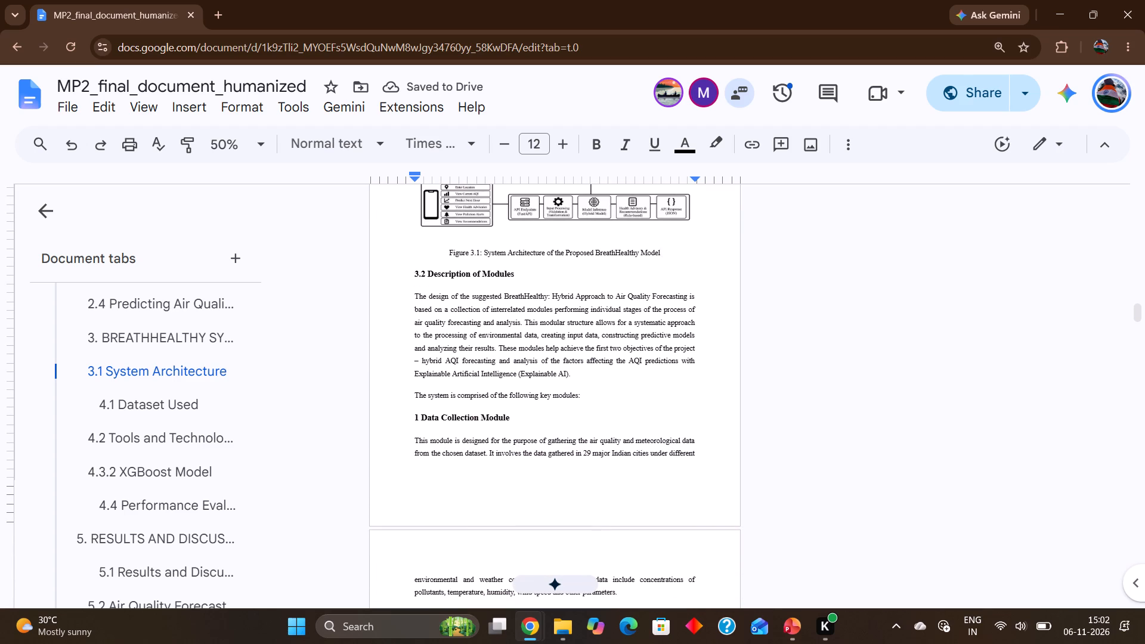
scroll(575, 494, down, 2)
scroll(575, 494, up, 1)
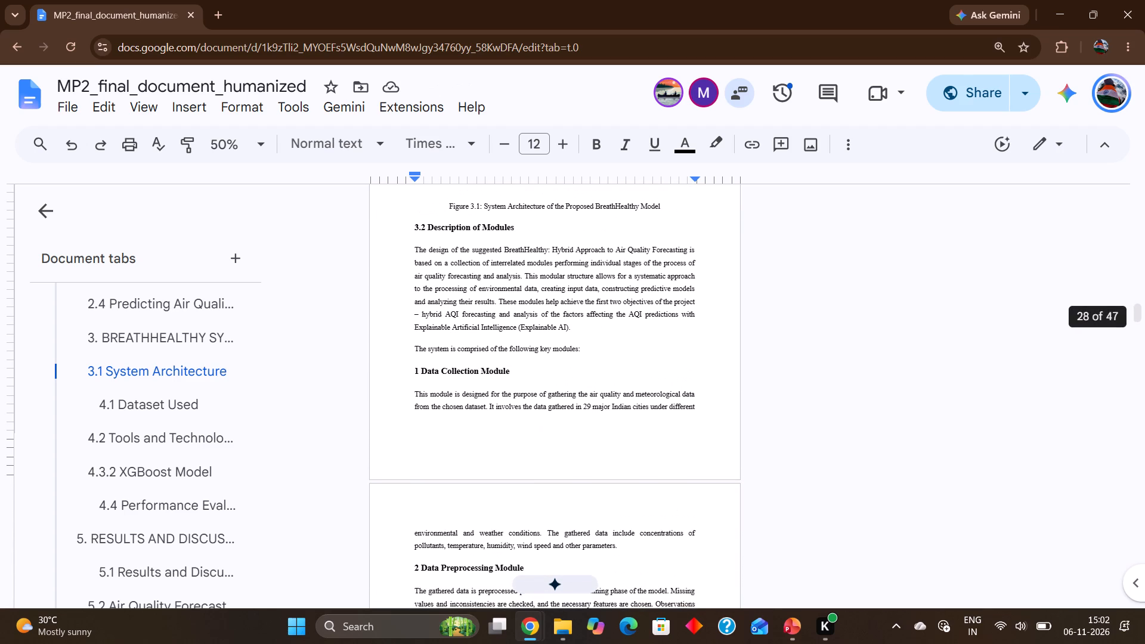
click(407, 249)
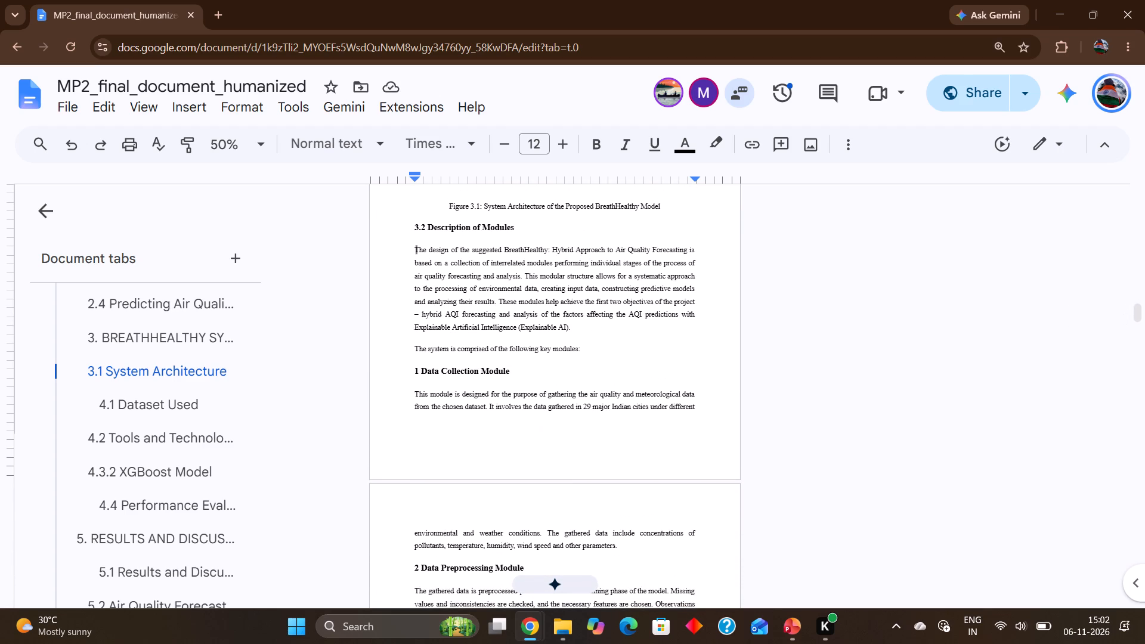
key(Tab)
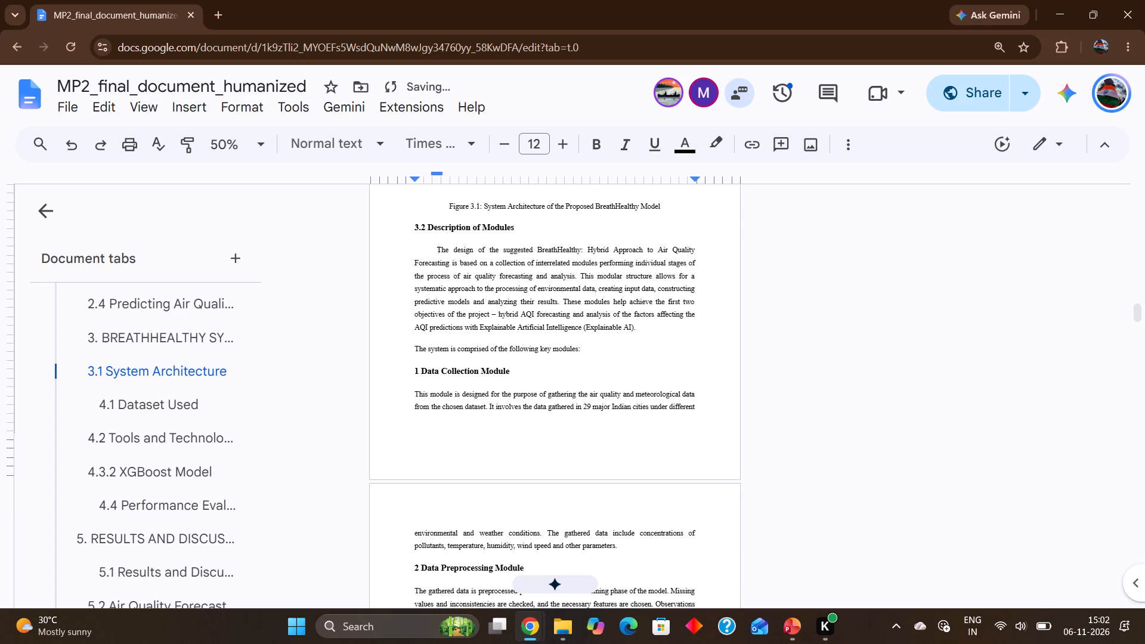
click(416, 351)
key(Tab)
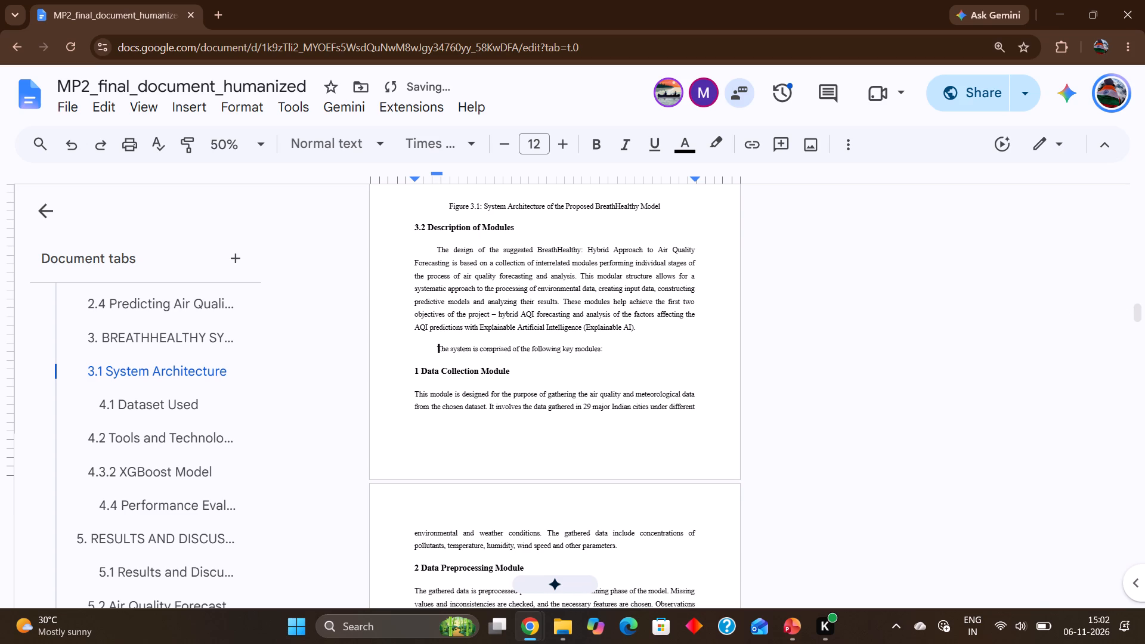
scroll(456, 401, down, 1)
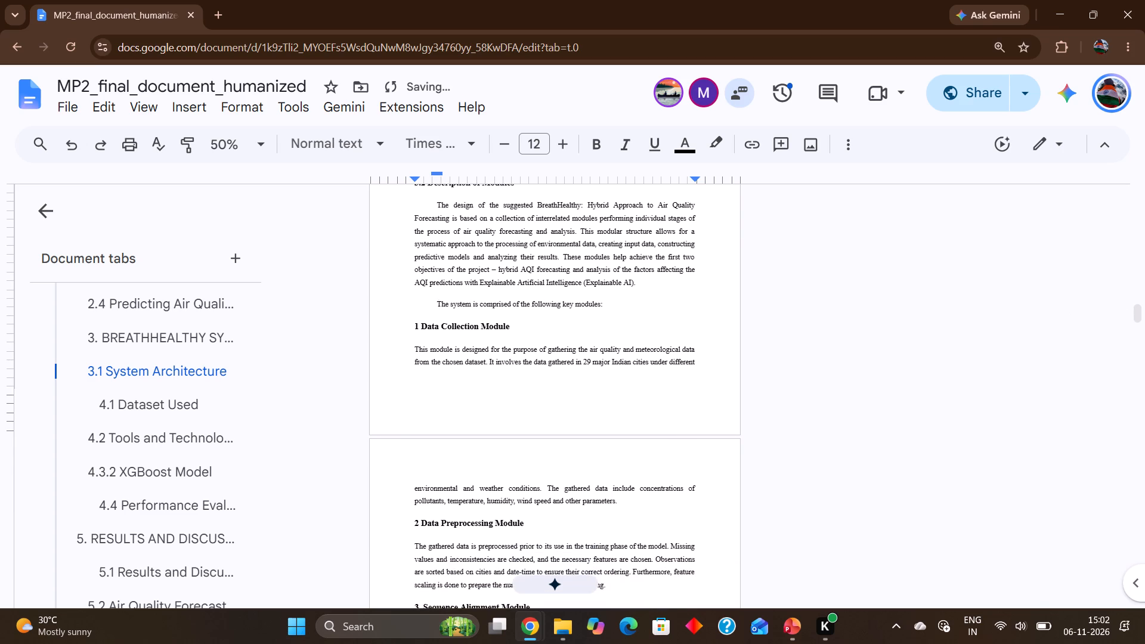
click(415, 351)
key(Tab)
Indent the first line of the Data Preprocessing, Sequence Alignment, Hybrid Prediction and Explainable AI module paragraphs.
scroll(476, 441, down, 2)
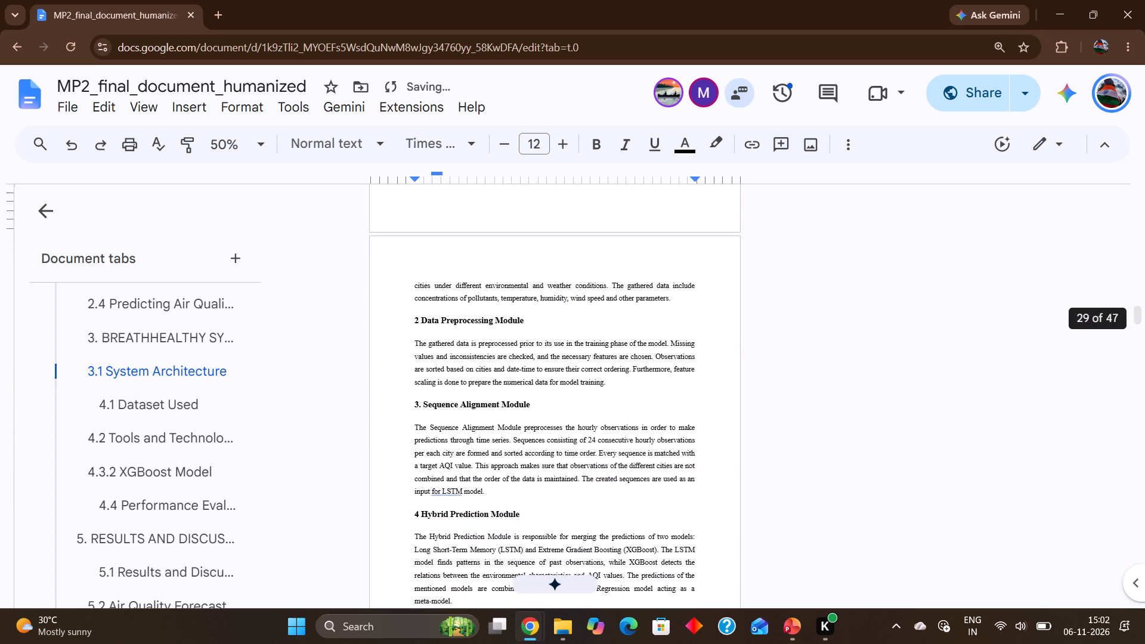
click(414, 344)
key(Tab)
scroll(490, 439, down, 1)
click(417, 366)
key(Tab)
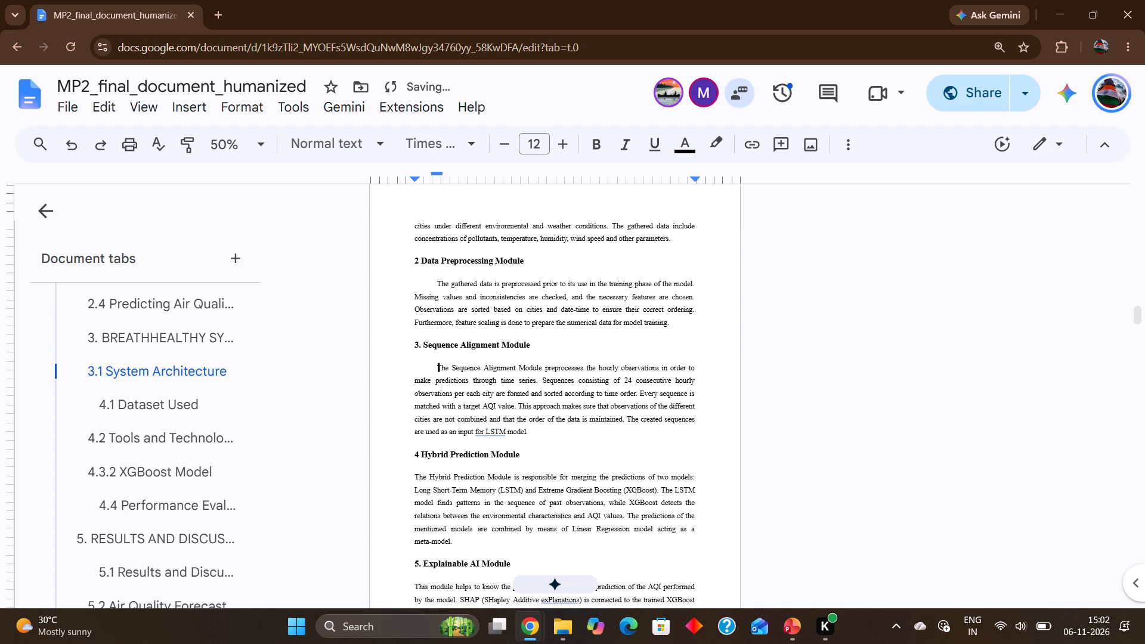
click(411, 478)
key(Tab)
scroll(499, 471, down, 1)
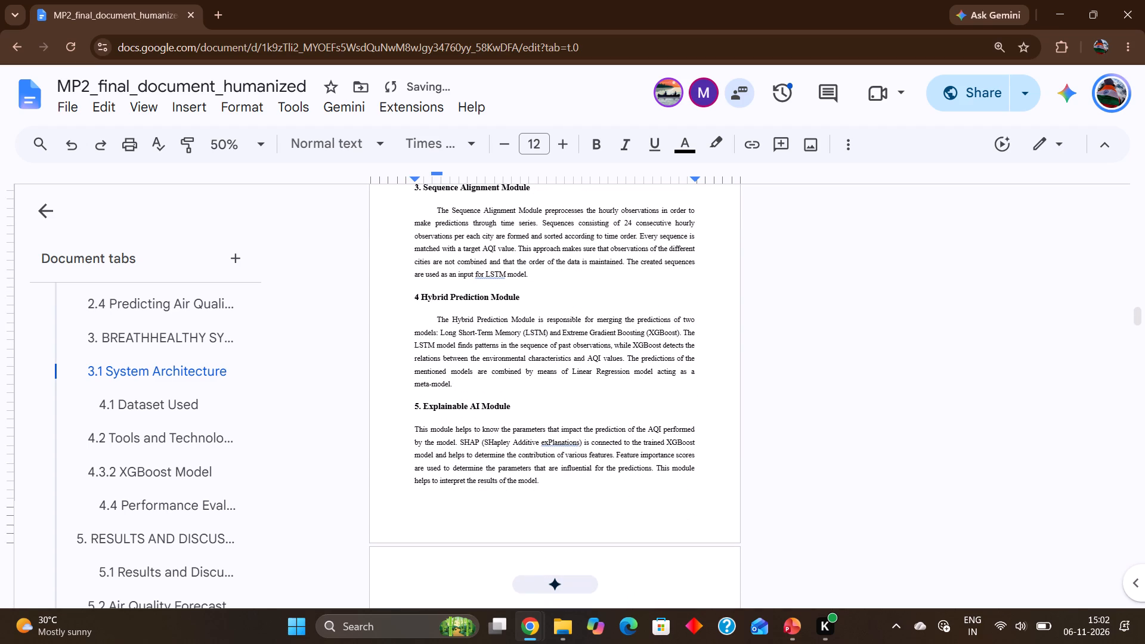
scroll(499, 471, down, 1)
click(411, 426)
key(Tab)
Remove the two blank lines above the heading "6. Dashboard and Visualization Module".
scroll(510, 475, down, 1)
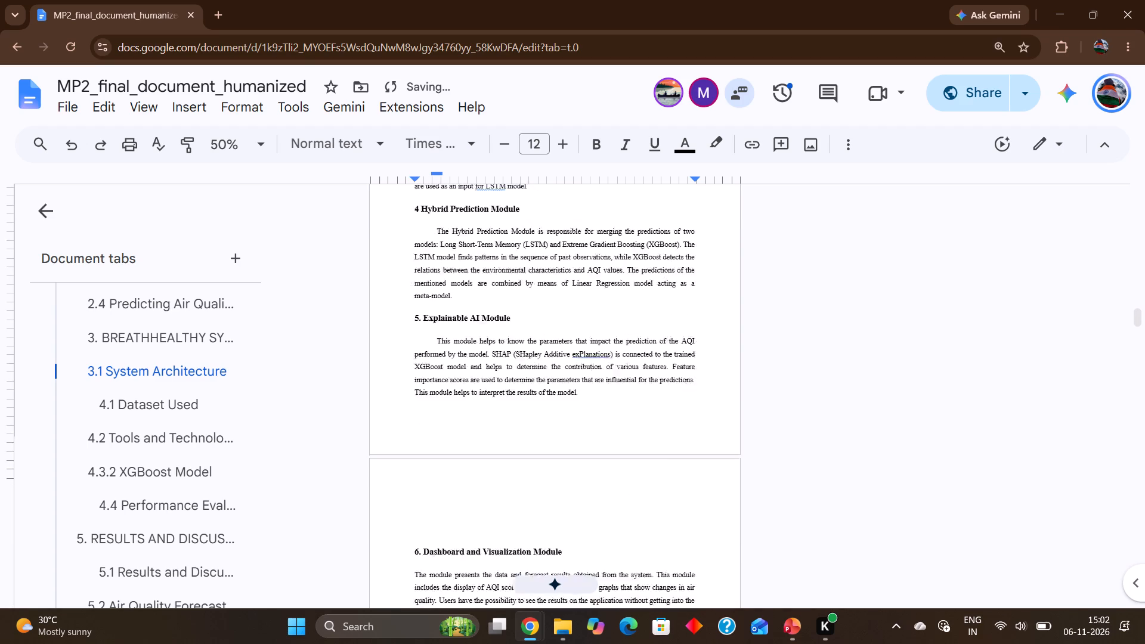
scroll(510, 475, down, 2)
click(431, 362)
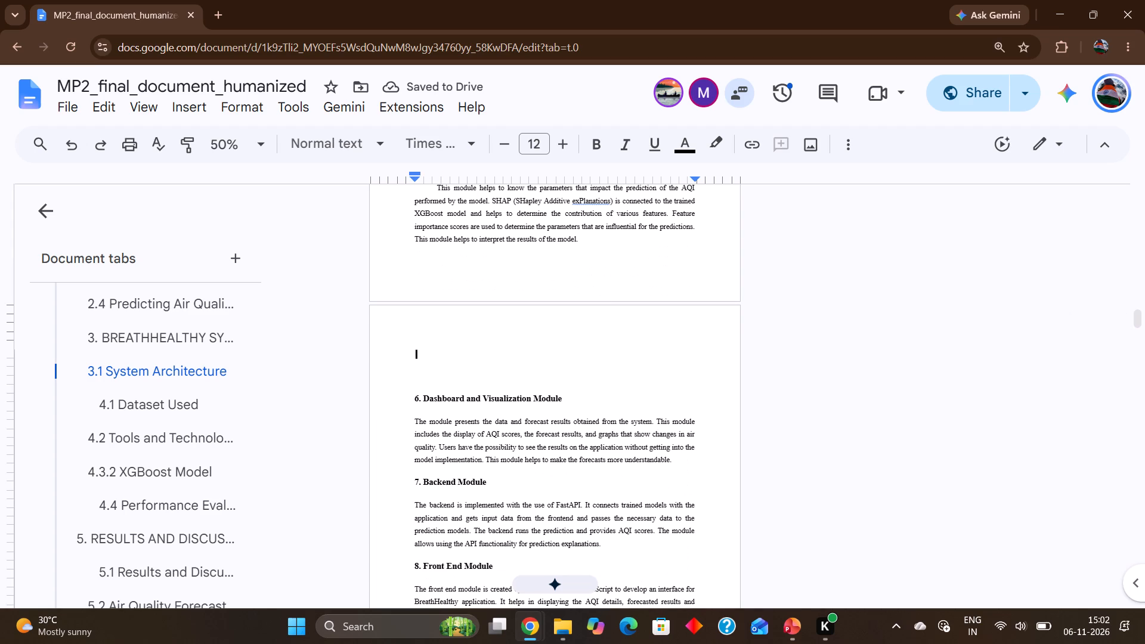
key(BackSpace)
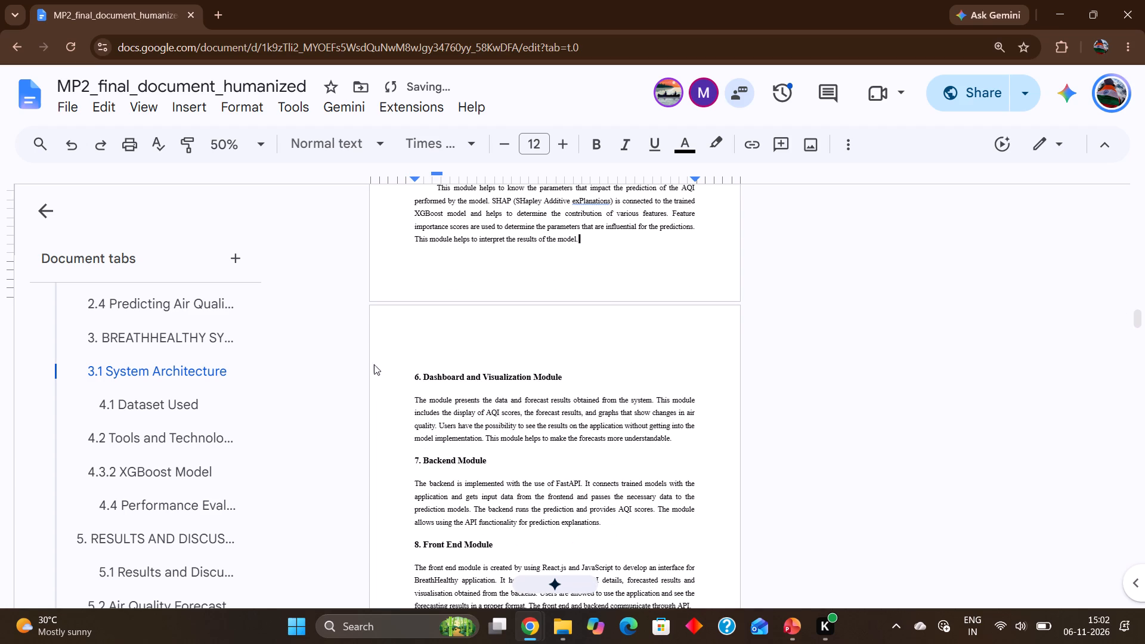
click(410, 348)
key(BackSpace)
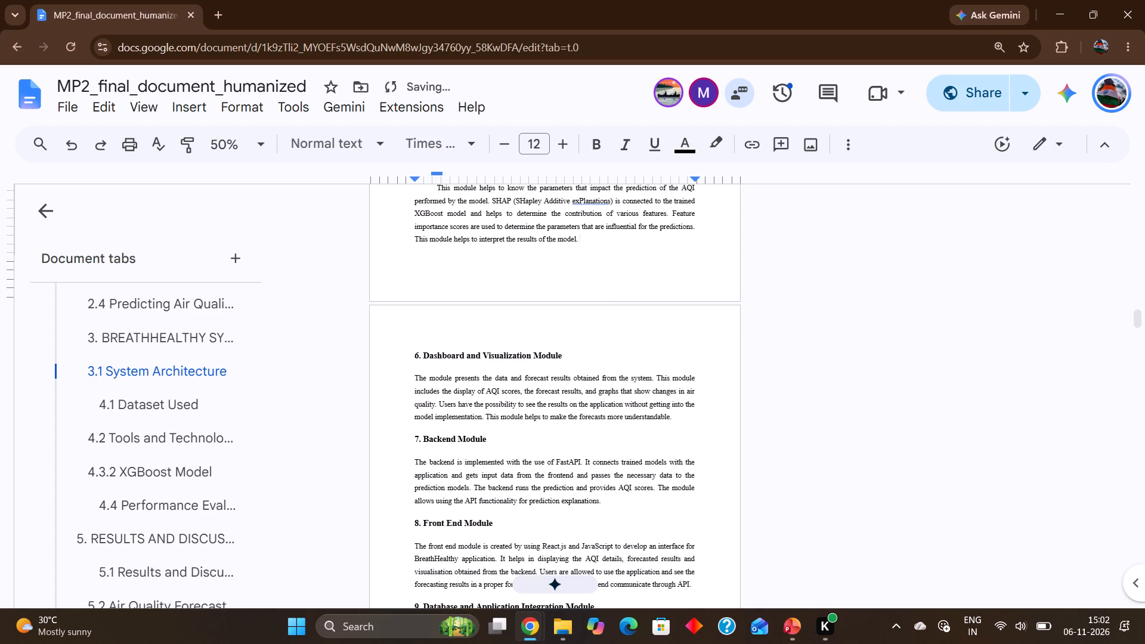
Indent the first line of the Dashboard and Visualization, Backend, Front End, and Database and Application Integration module paragraphs.
scroll(468, 385, down, 1)
click(410, 292)
key(Tab)
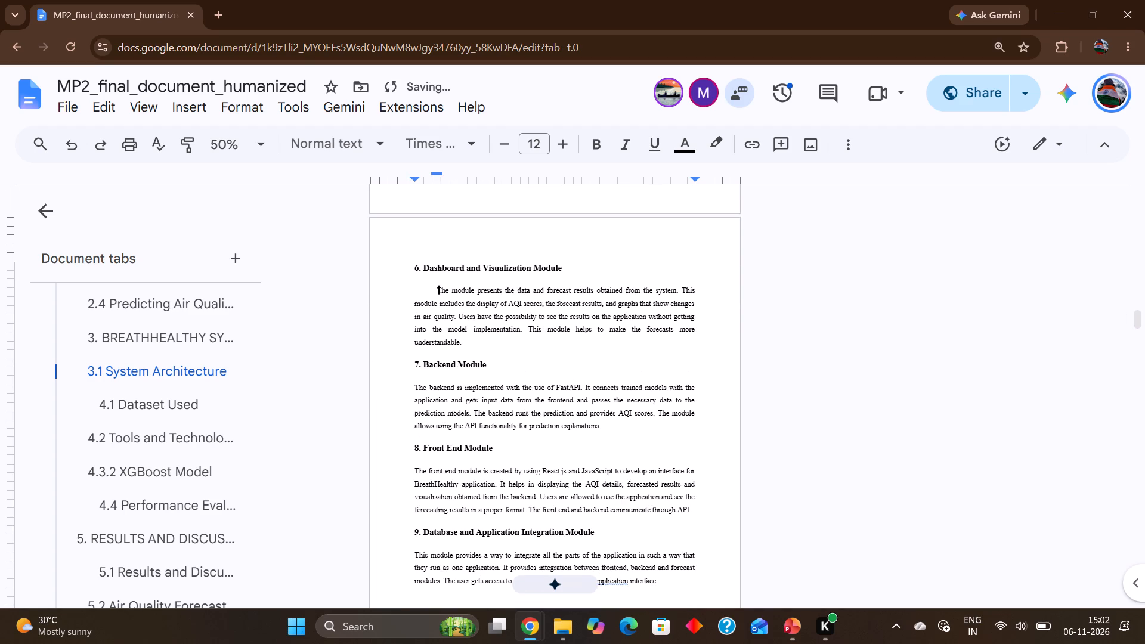
click(417, 391)
key(Tab)
scroll(435, 455, down, 1)
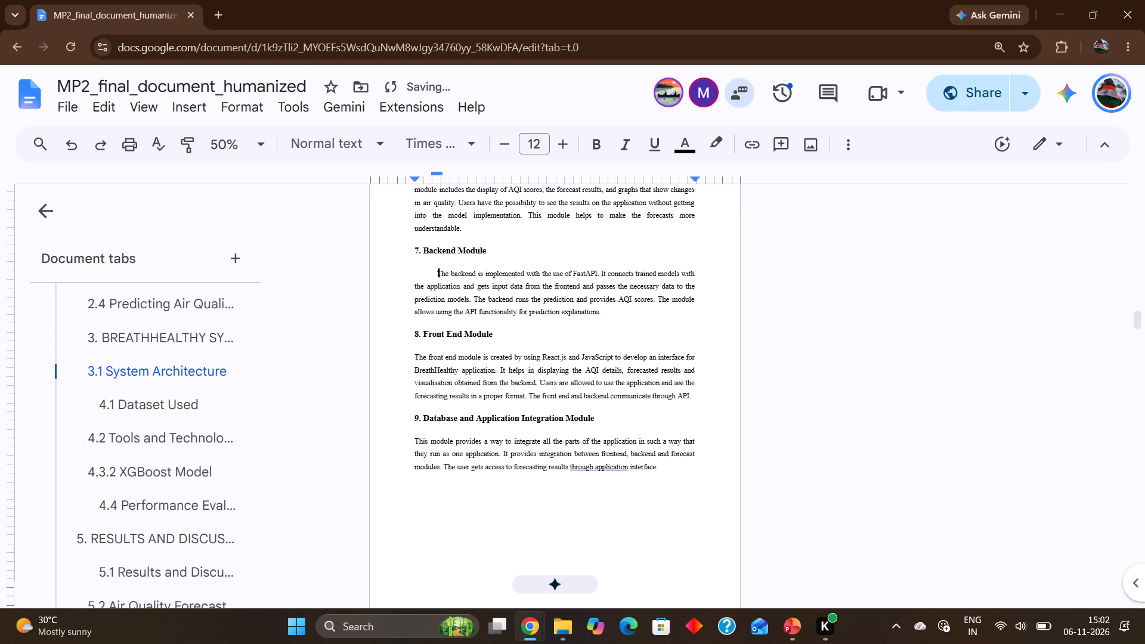
click(416, 358)
key(Tab)
scroll(466, 398, down, 1)
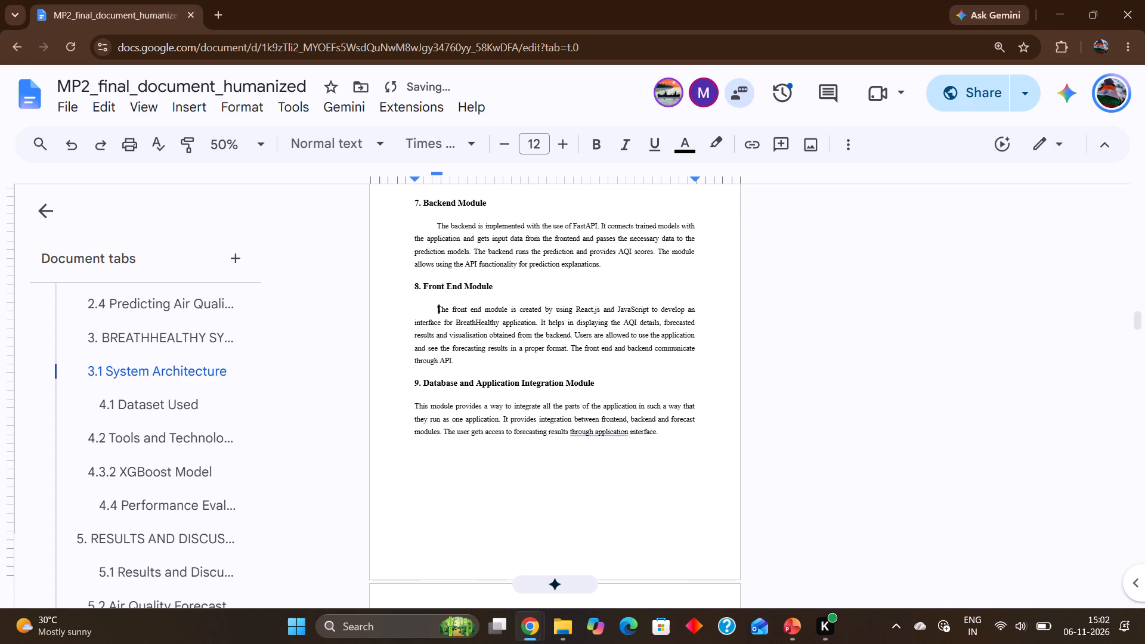
click(414, 406)
key(Tab)
Delete the extra blank line above the chapter title "4. IMPLEMENTATION".
scroll(524, 459, down, 2)
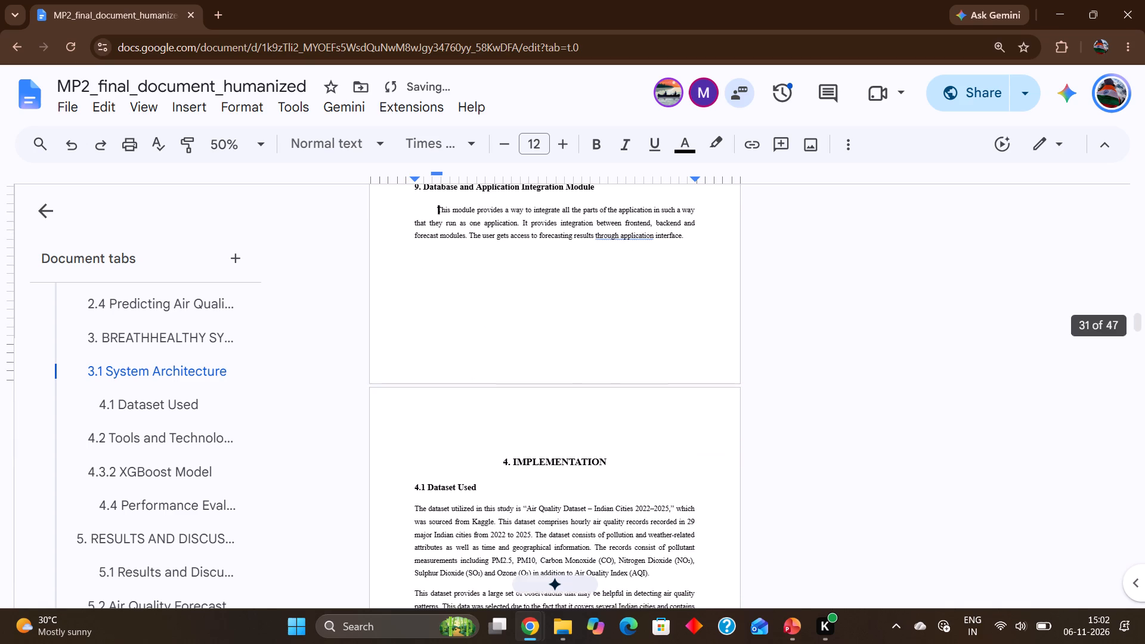
click(480, 413)
key(BackSpace)
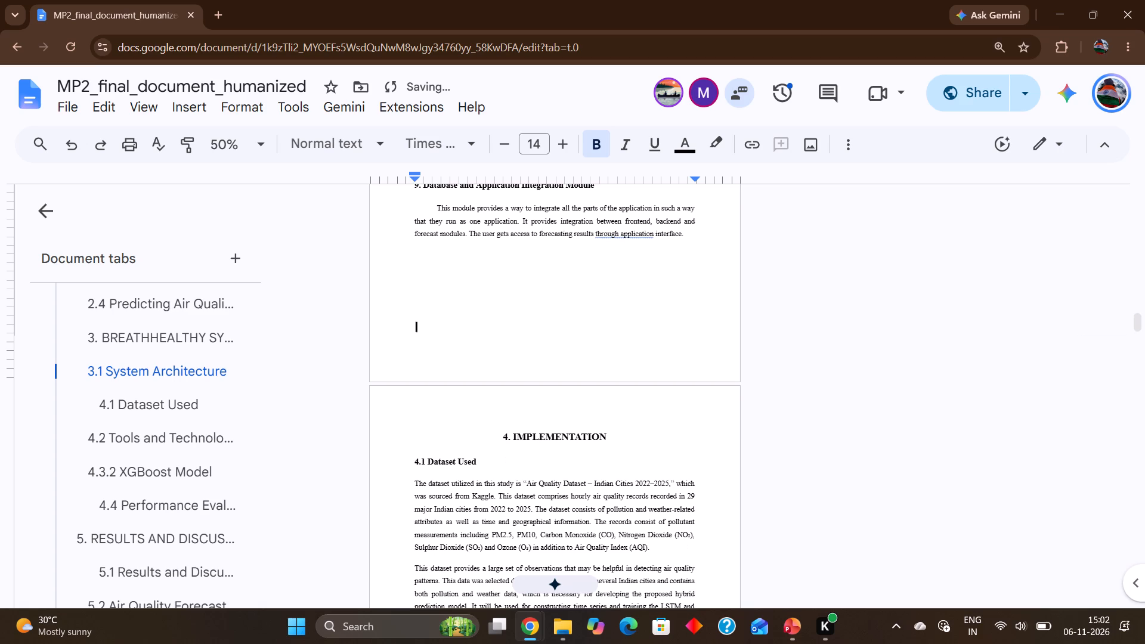
Give both 4.1 Dataset Used paragraphs, the 4.1.1 Data Preparation paragraph and the 4.2 introductory sentence a first-line indent.
scroll(526, 469, down, 2)
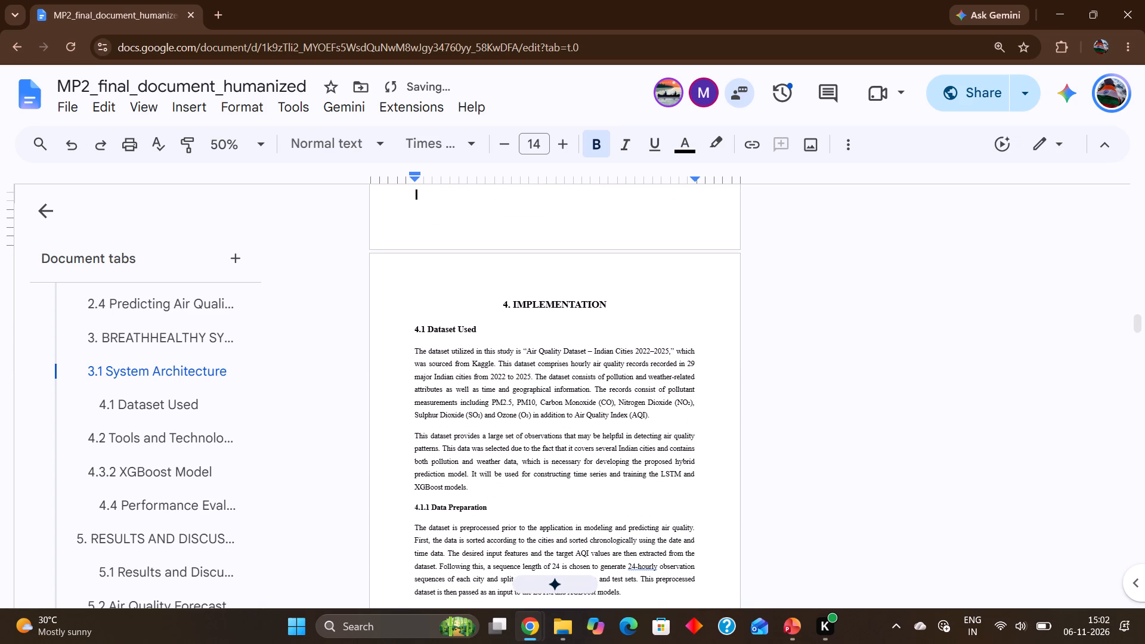
click(413, 353)
key(Tab)
scroll(473, 469, down, 1)
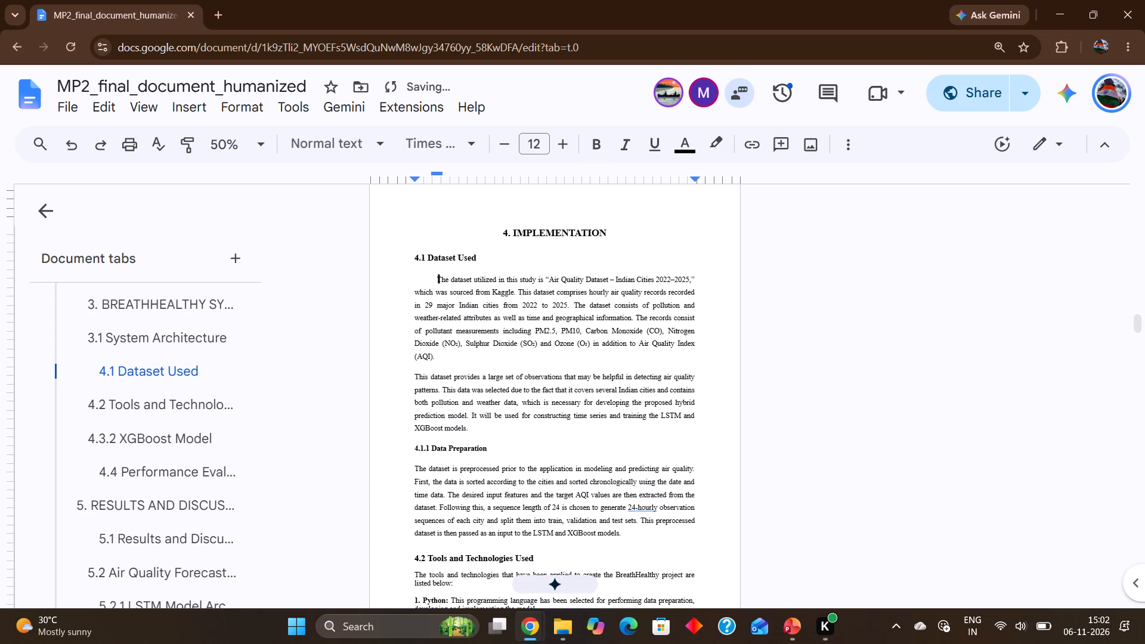
click(410, 377)
key(Tab)
scroll(492, 505, down, 1)
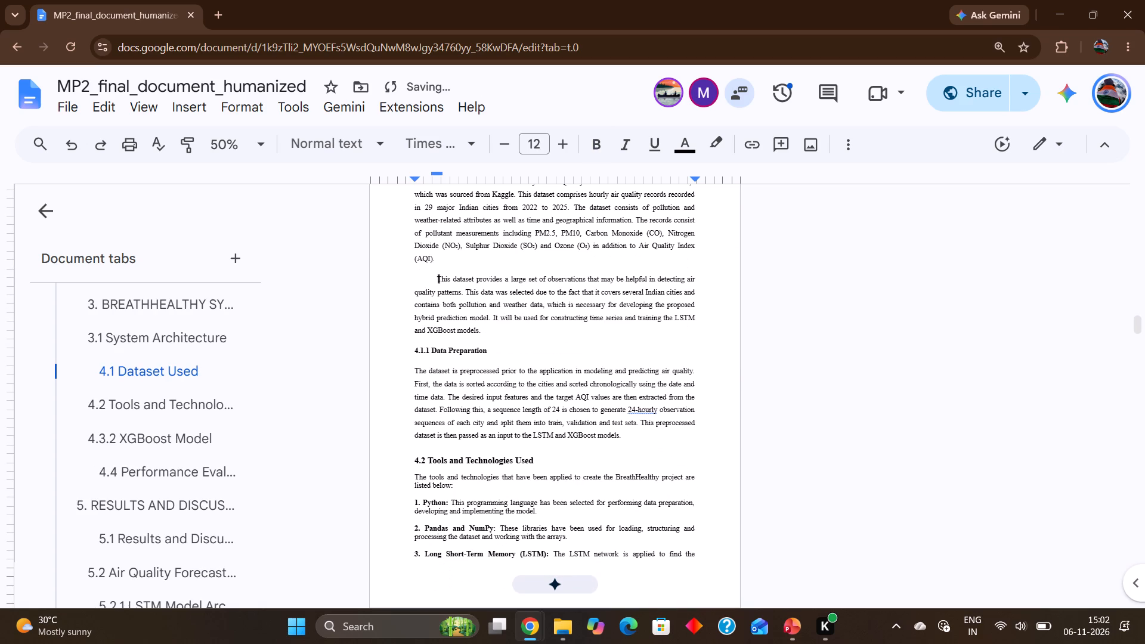
click(411, 370)
key(Tab)
scroll(488, 425, down, 1)
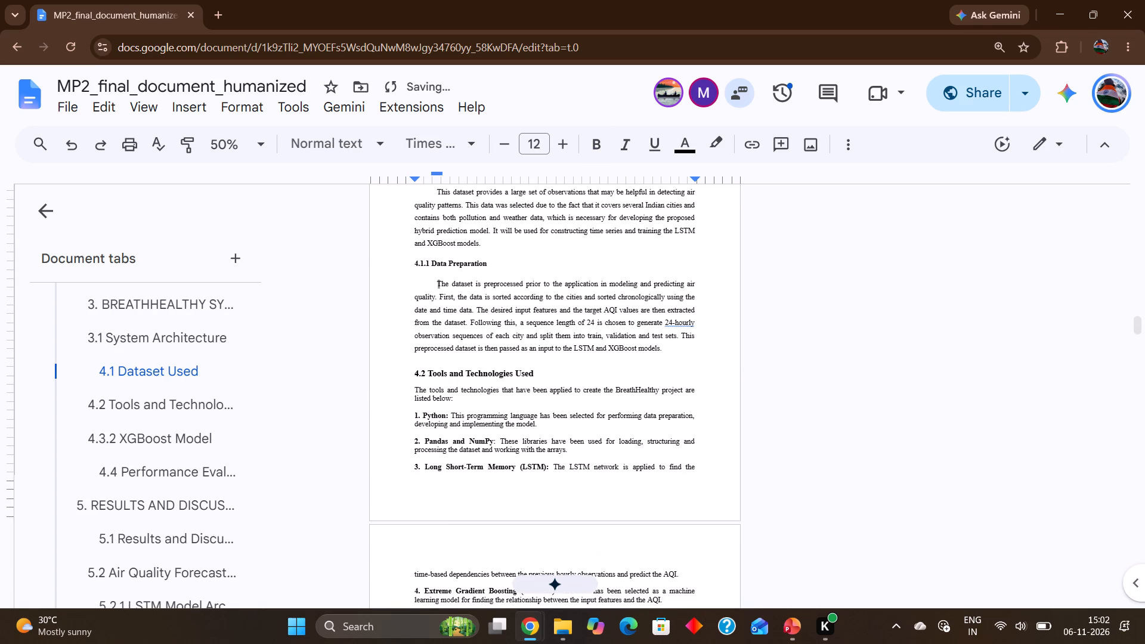
click(411, 395)
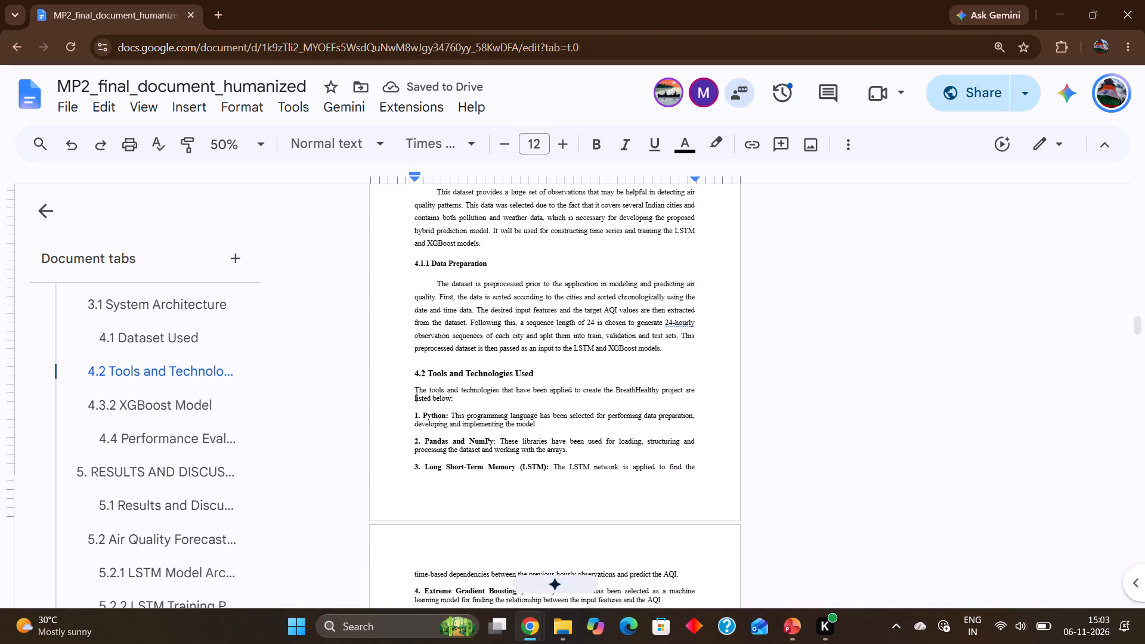
key(Up)
key(Tab)
Indent the first line of the two paragraphs under 4.3.1 LSTM Model.
scroll(421, 398, down, 1)
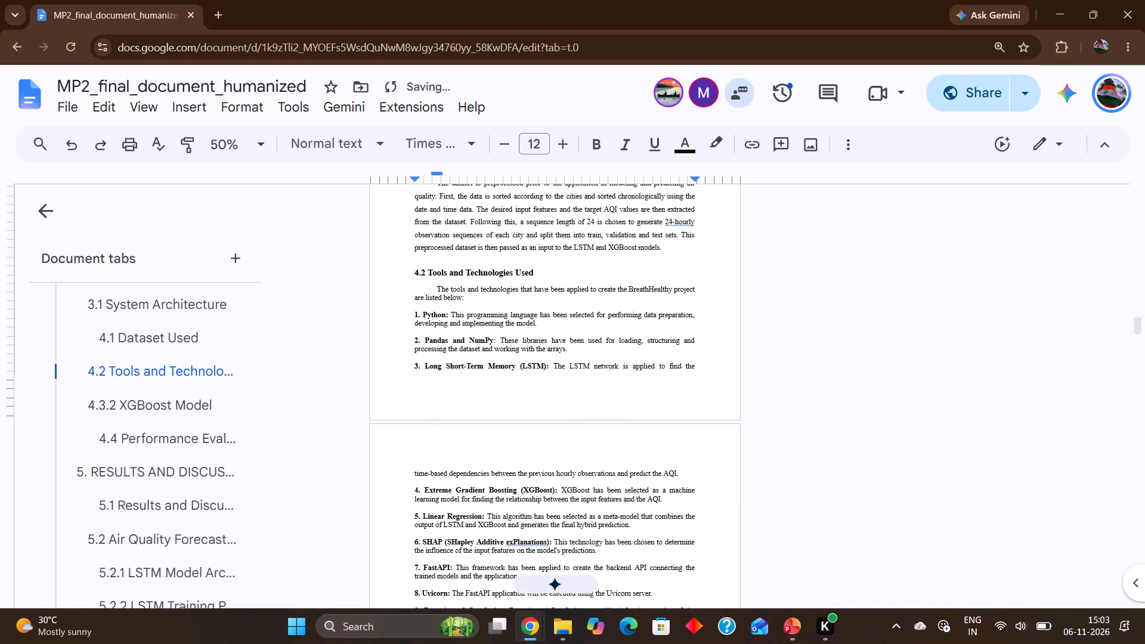
scroll(421, 398, down, 1)
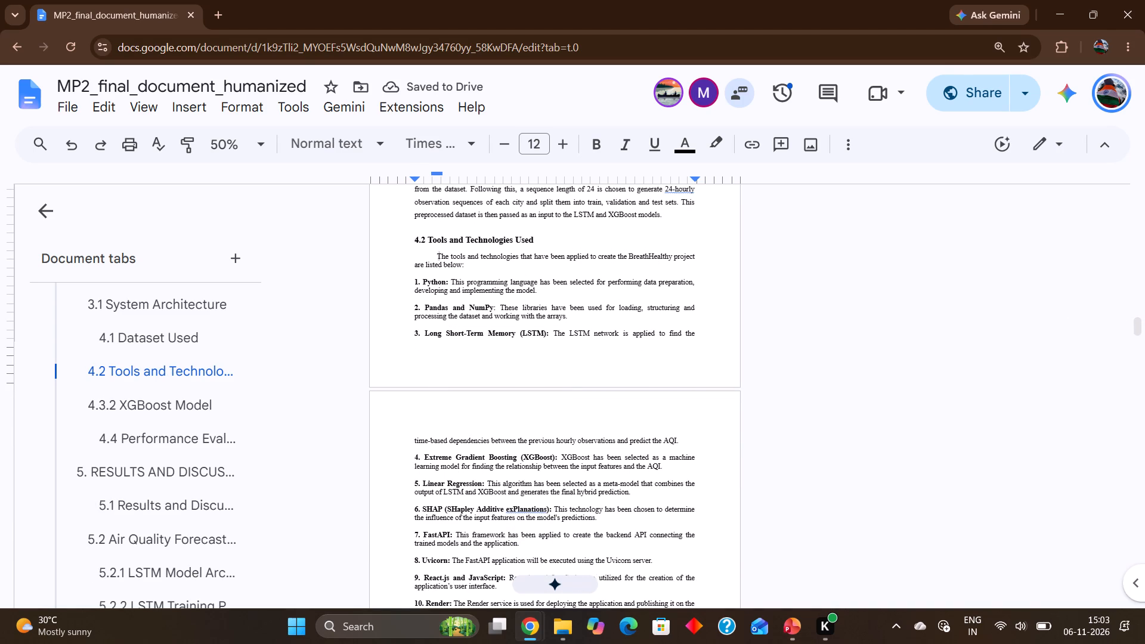
scroll(426, 314, down, 3)
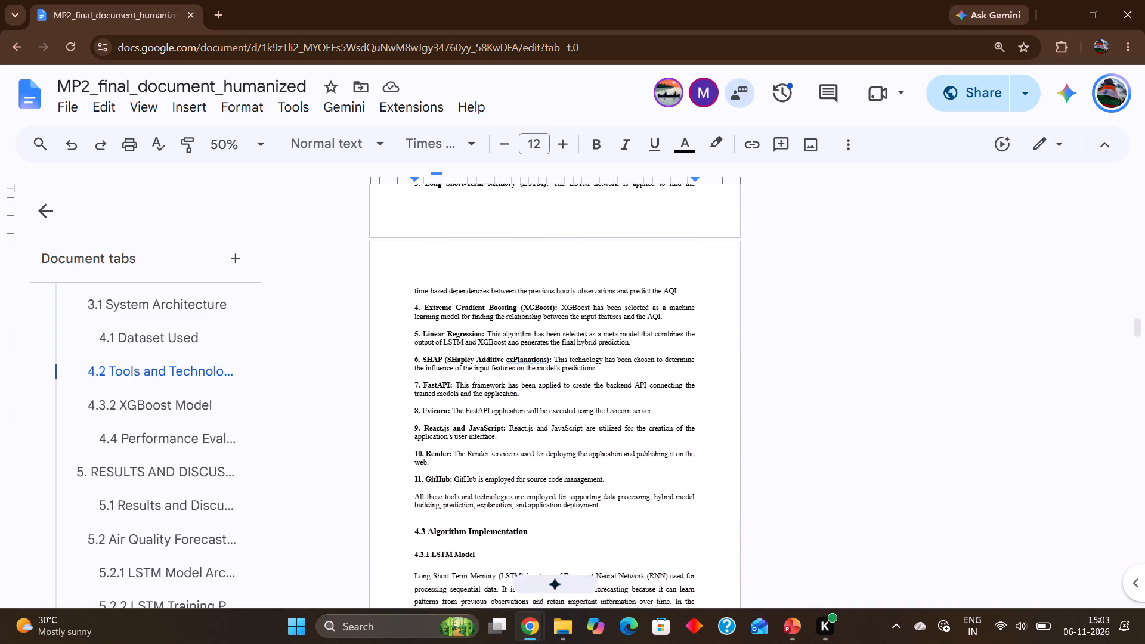
scroll(426, 314, down, 2)
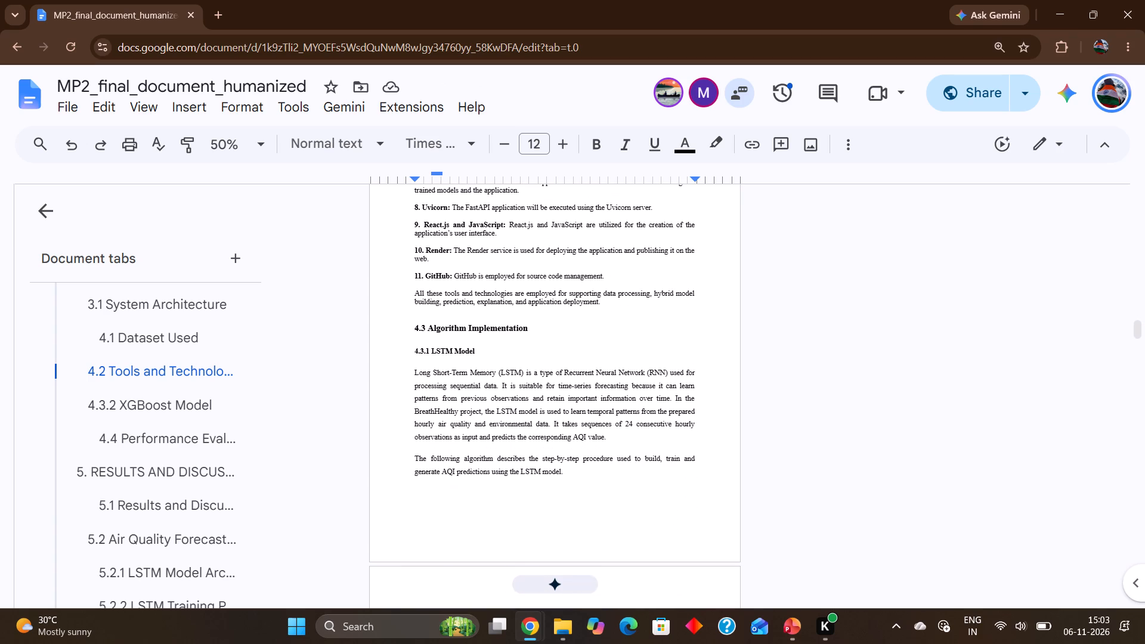
click(414, 369)
key(Tab)
scroll(493, 411, down, 1)
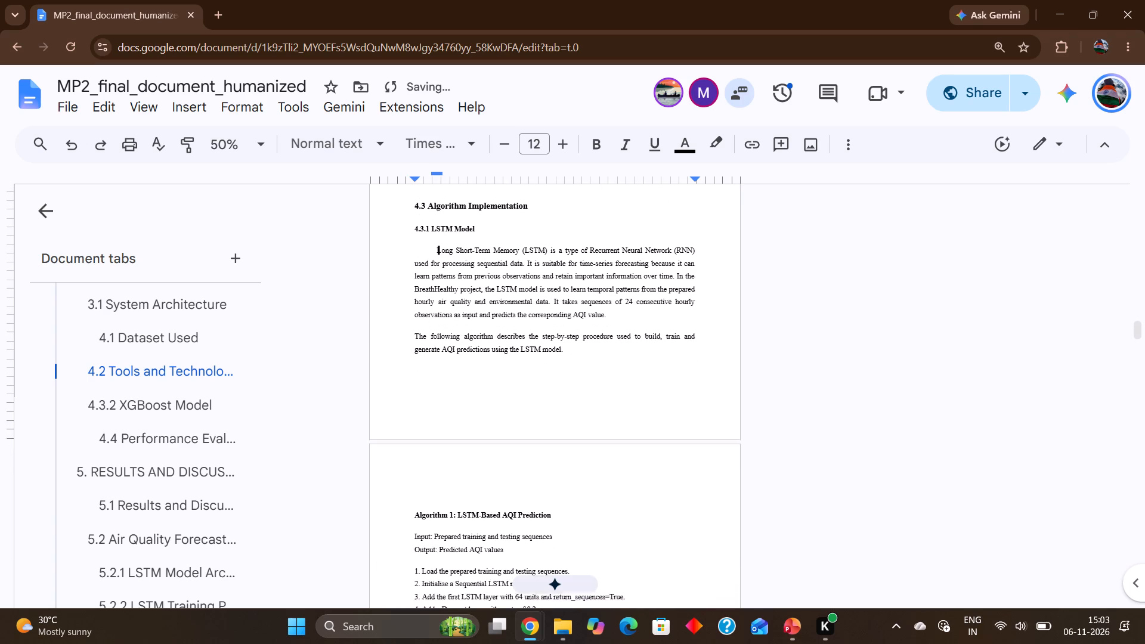
scroll(493, 411, down, 2)
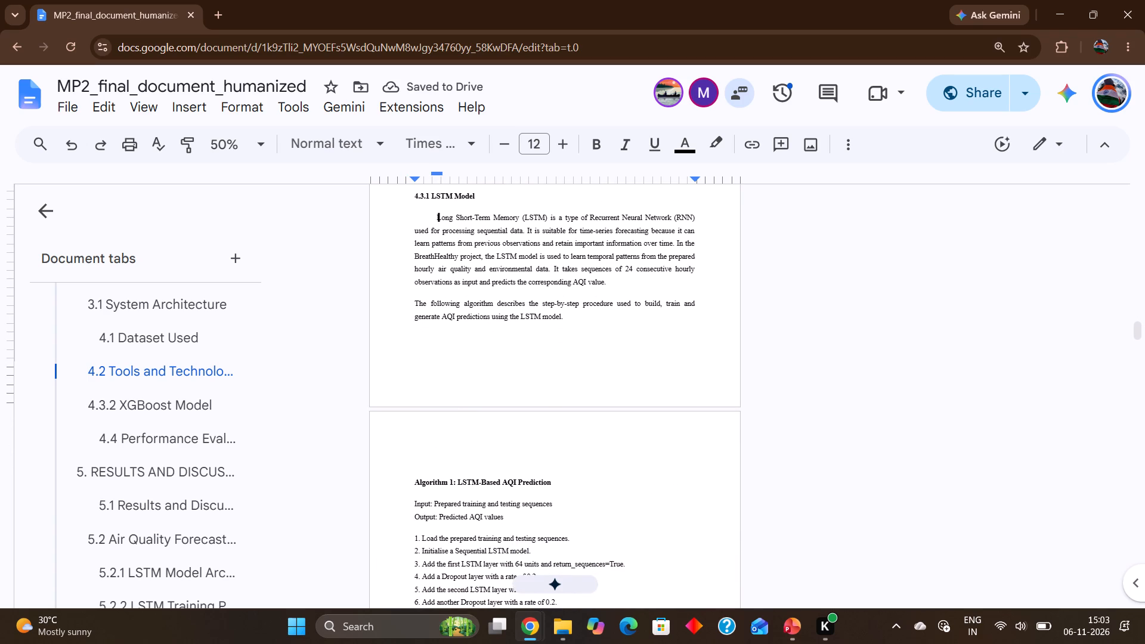
click(413, 304)
key(Tab)
Remove the extra blank line above "Algorithm 1: LSTM-Based AQI Prediction", keeping the heading at the start of its page.
click(434, 448)
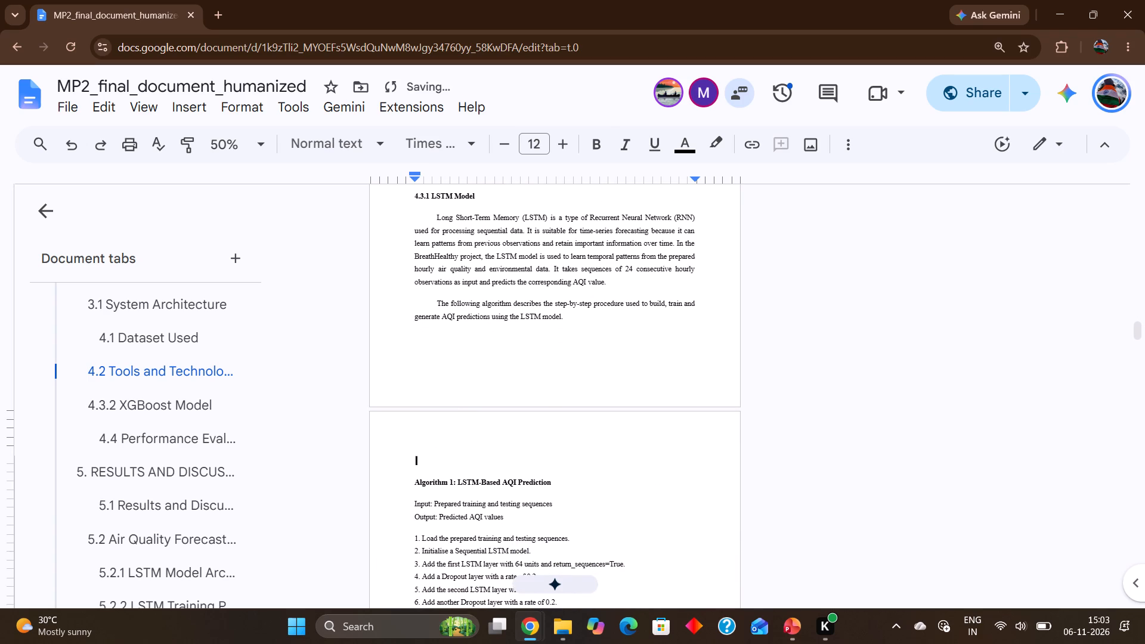
key(BackSpace)
key(BackSpace)
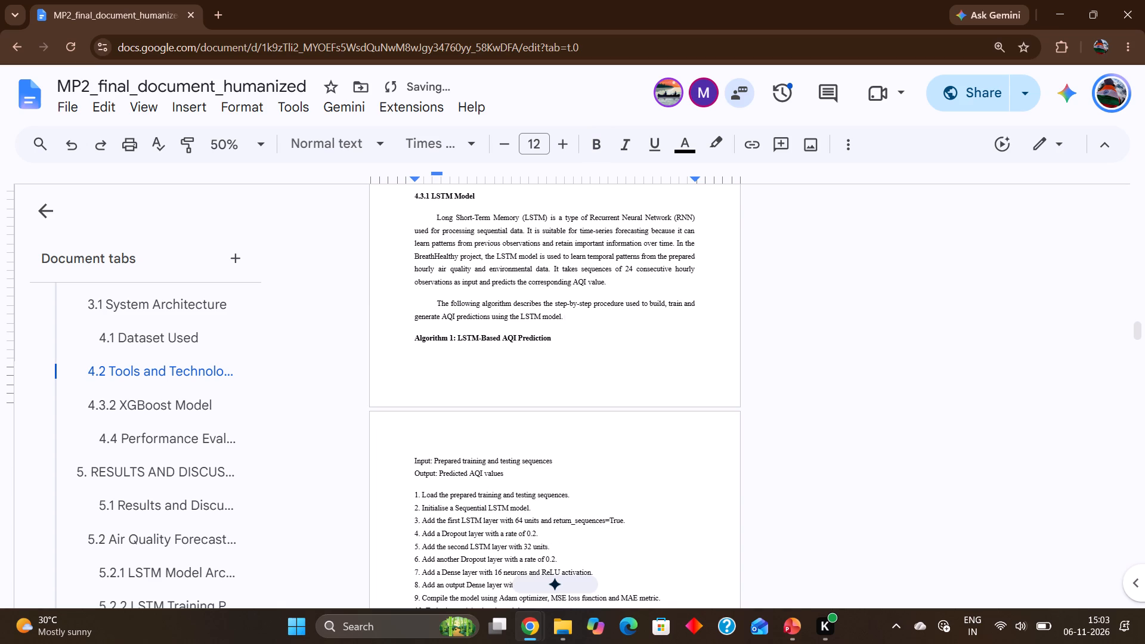
key(Return)
Indent the first line of the two paragraphs under 4.3.2 XGBoost Model.
scroll(440, 530, down, 2)
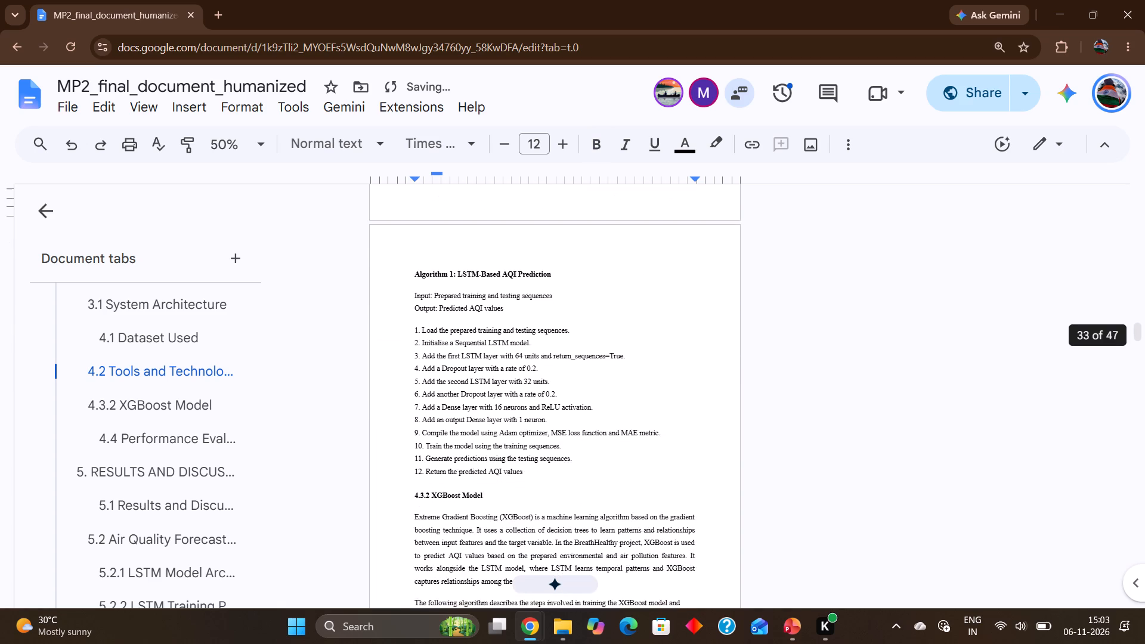
scroll(440, 530, down, 2)
scroll(465, 473, down, 1)
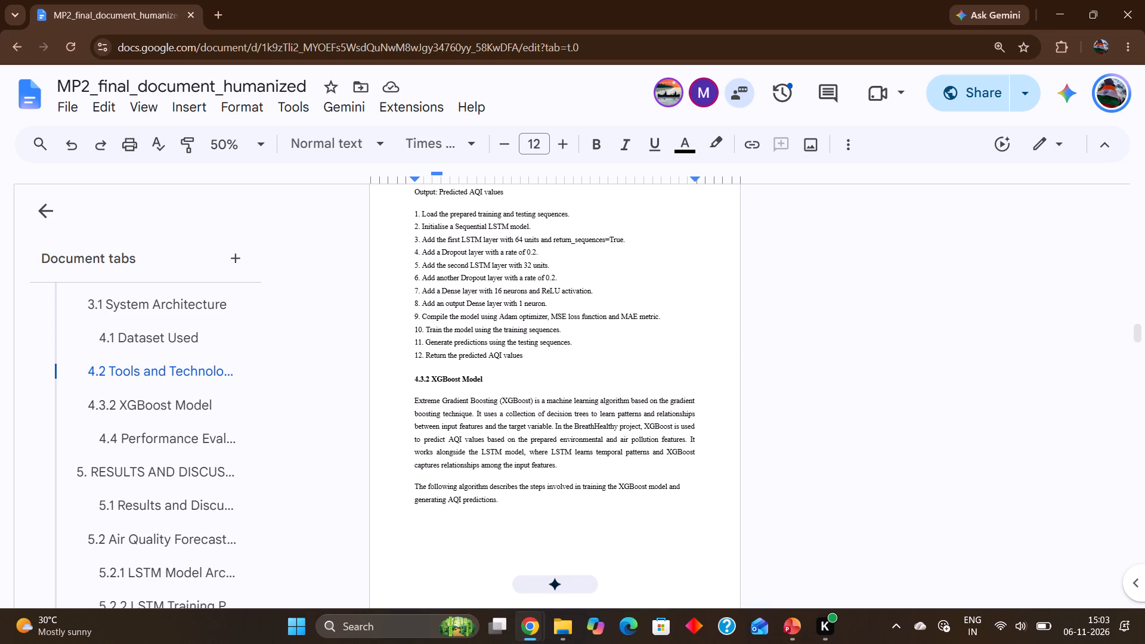
click(413, 399)
key(Tab)
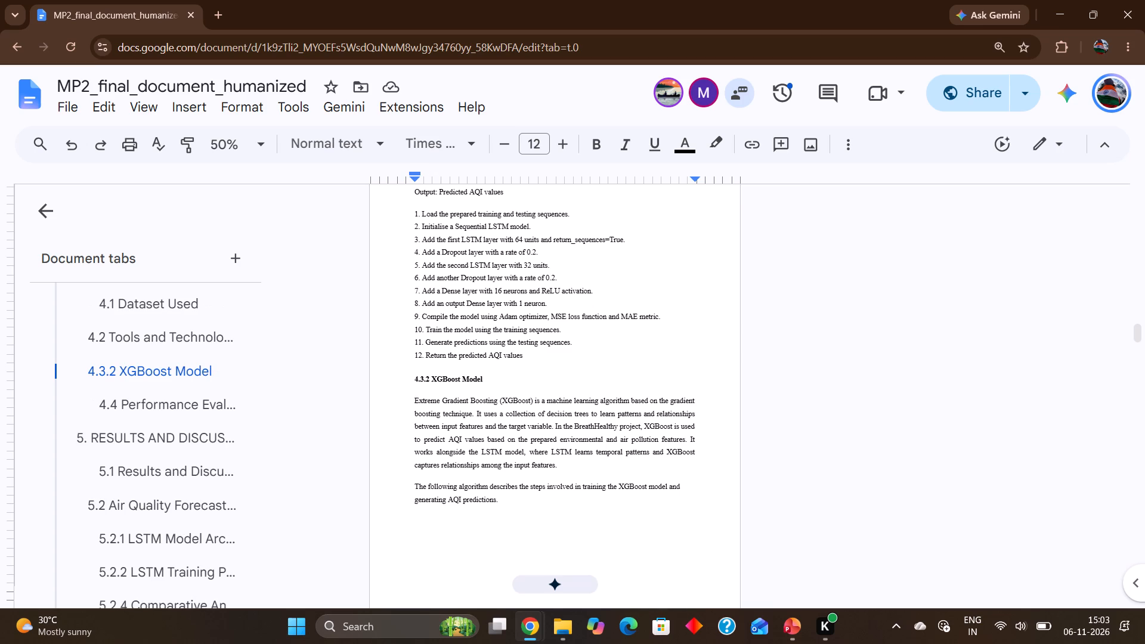
click(414, 484)
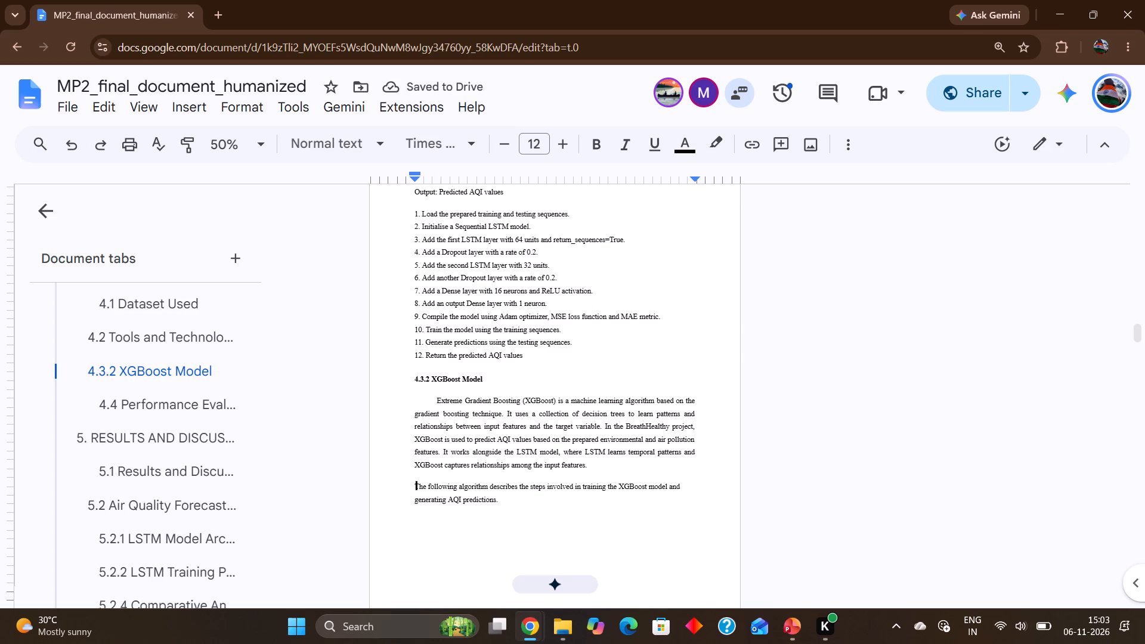
key(Tab)
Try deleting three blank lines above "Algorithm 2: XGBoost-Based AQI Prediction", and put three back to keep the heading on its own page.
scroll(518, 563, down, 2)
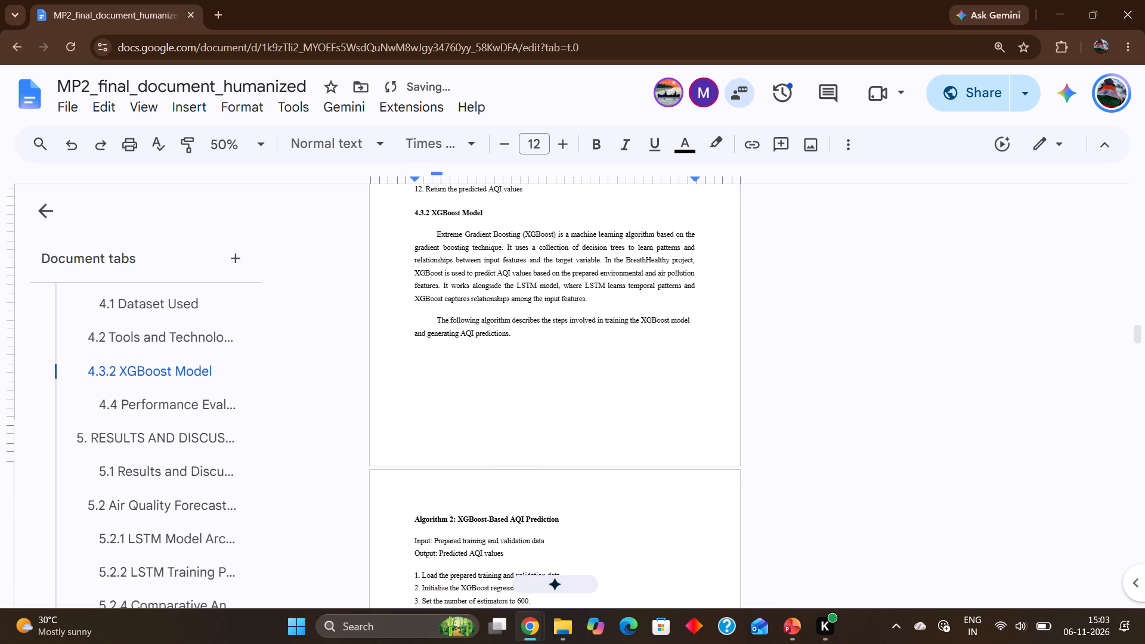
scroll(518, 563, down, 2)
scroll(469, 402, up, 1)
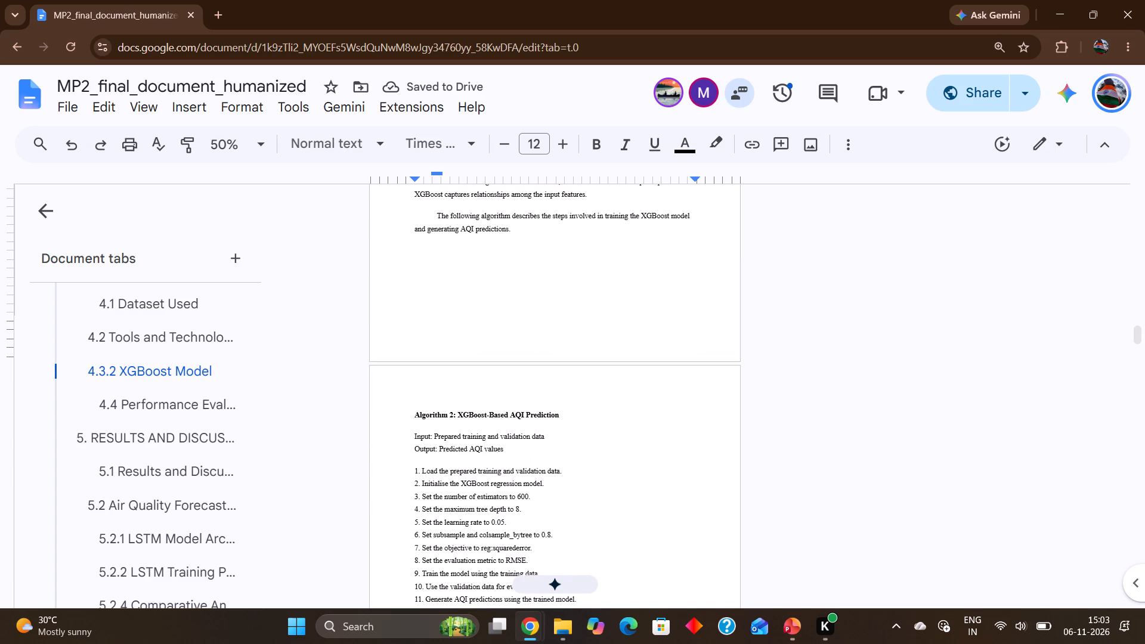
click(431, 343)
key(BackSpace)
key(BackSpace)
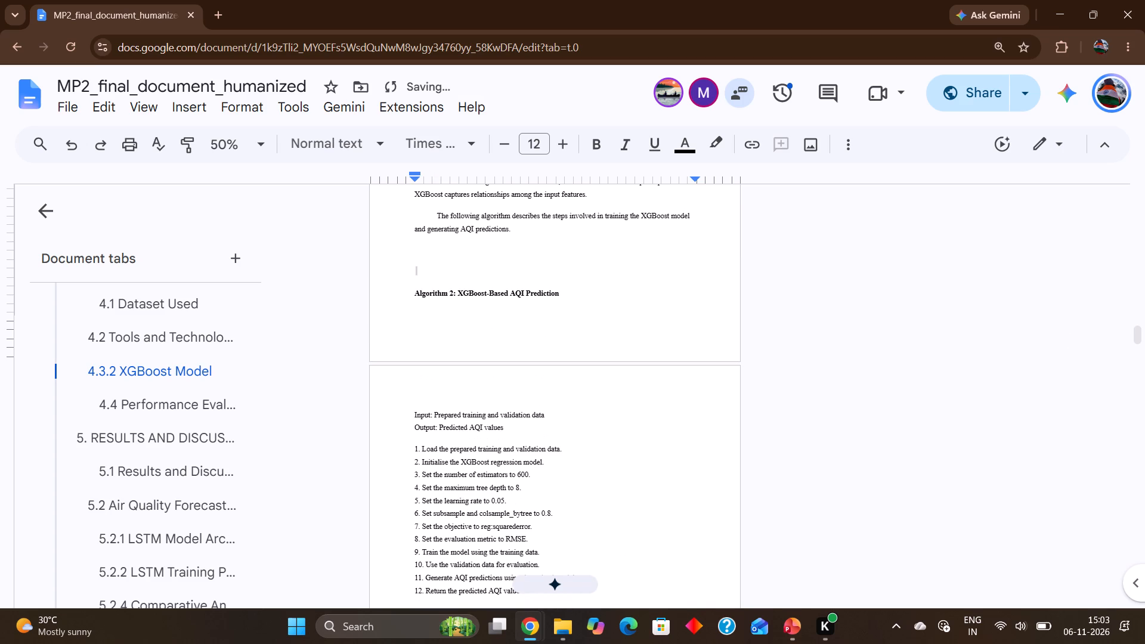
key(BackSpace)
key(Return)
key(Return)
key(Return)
Give the explanatory paragraph and the general formula sentence under 4.3.3 Hybrid Prediction using Linear Regression a first-line indent.
scroll(509, 429, down, 3)
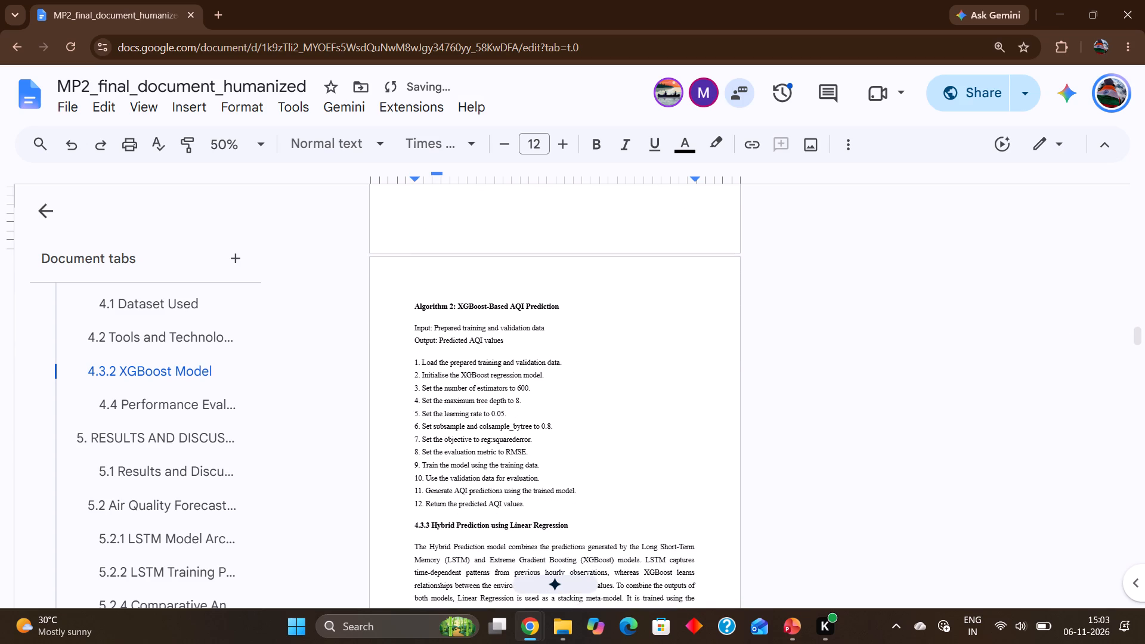
scroll(486, 396, down, 3)
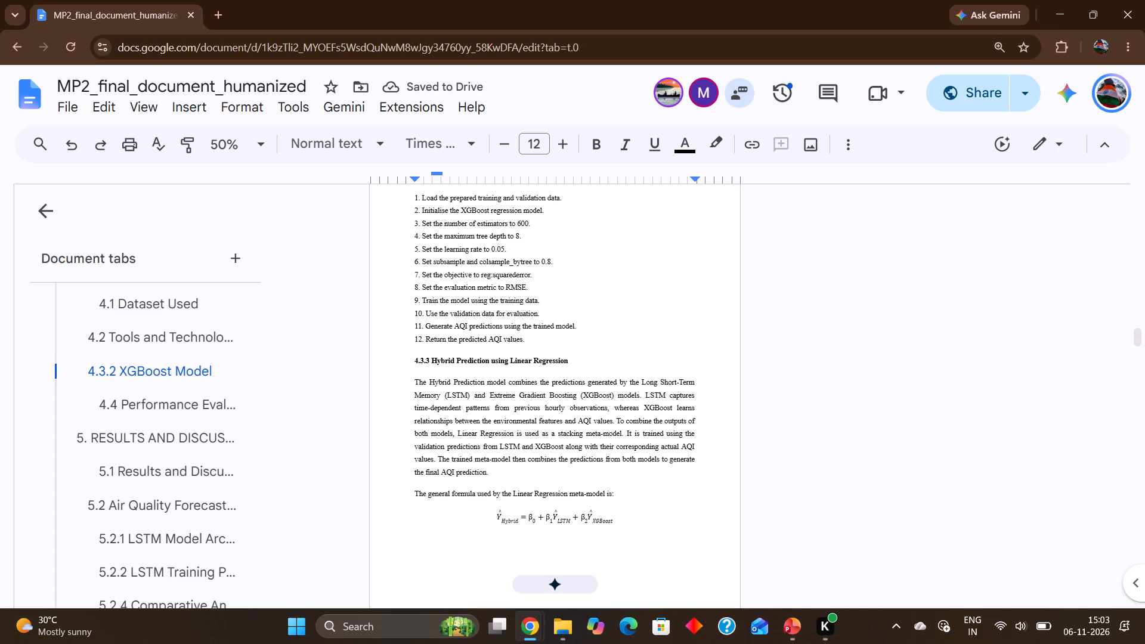
click(416, 383)
key(Tab)
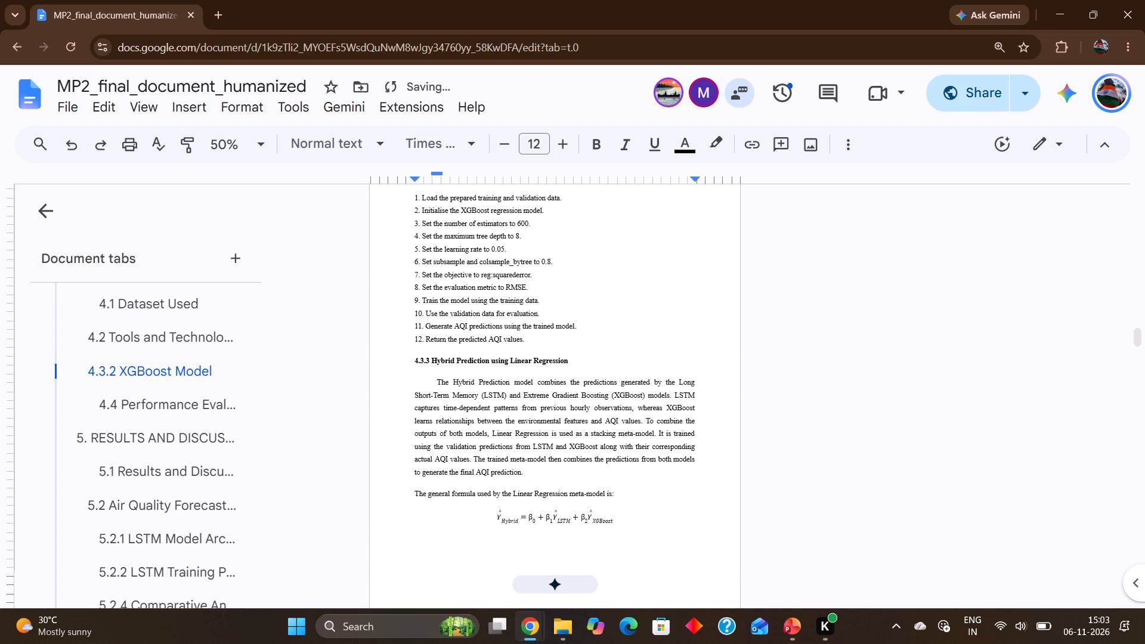
scroll(416, 389, down, 1)
click(409, 440)
key(Tab)
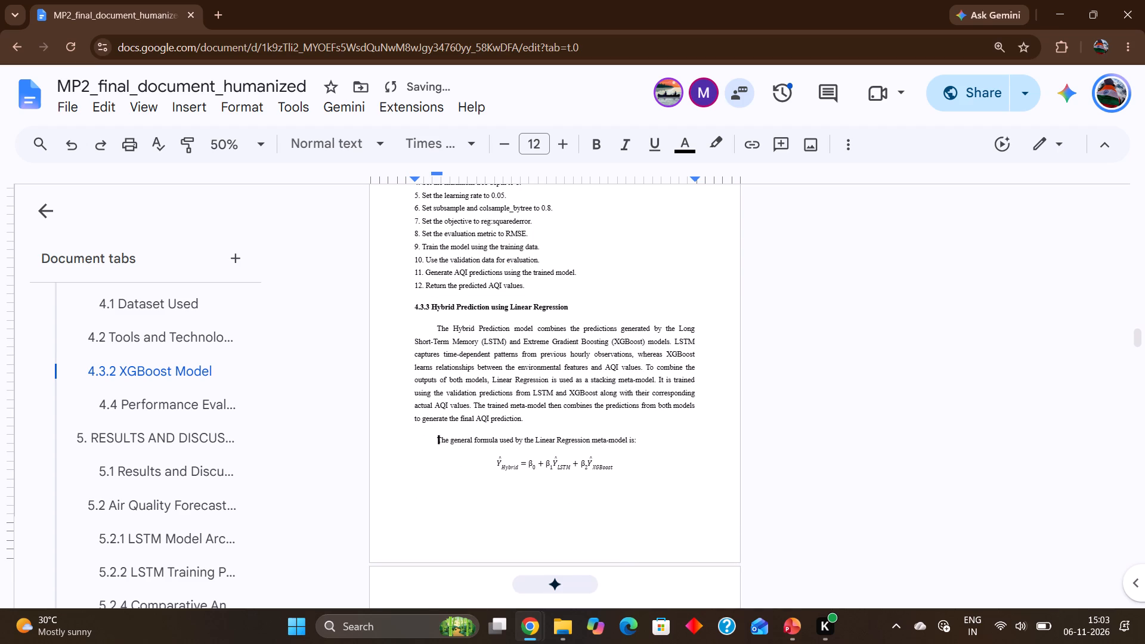
Indent the first line of the "The following algorithm describes" paragraph above "Algorithm 3: Hybrid AQI Prediction using Linear Regression".
scroll(469, 497, down, 3)
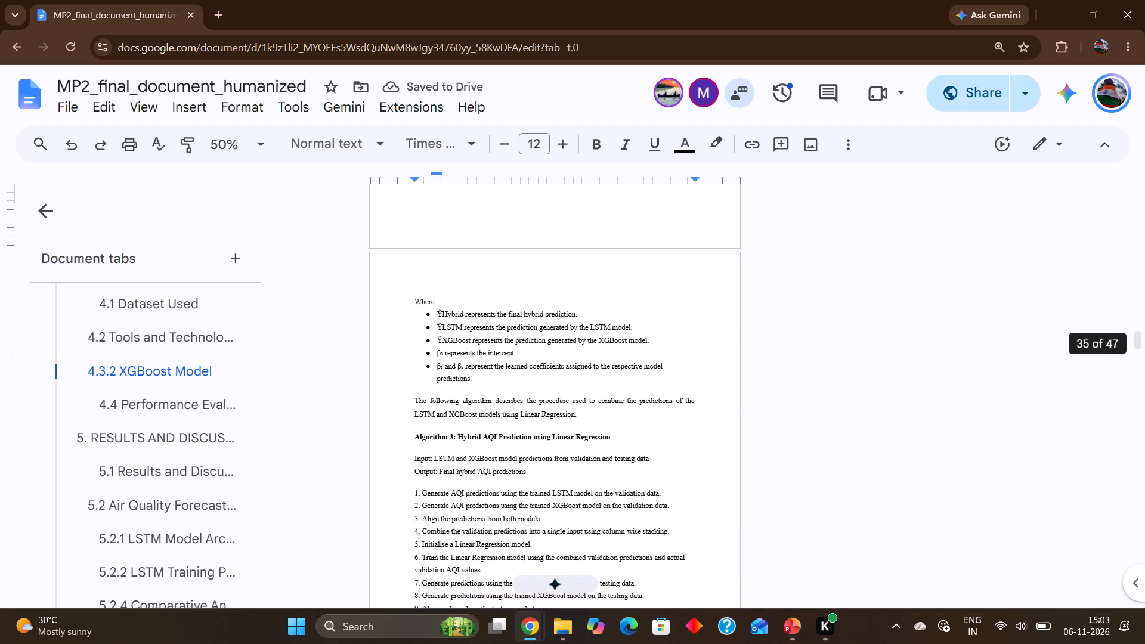
scroll(469, 497, down, 1)
click(413, 360)
key(Tab)
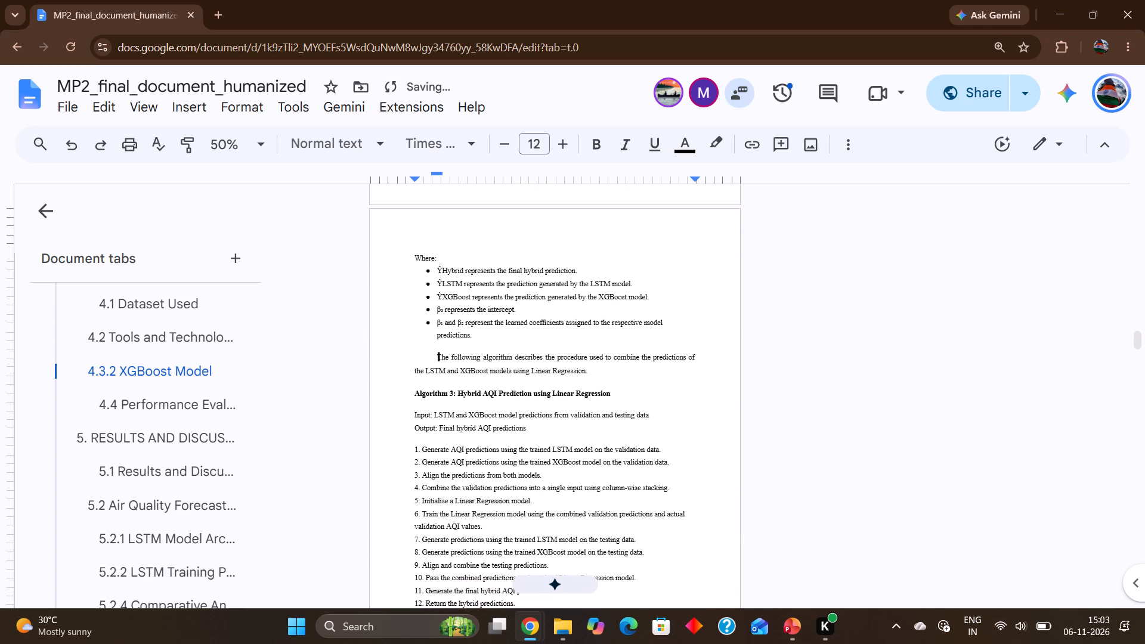
Give the paragraphs under 4.4 Performance Evaluation Metrics and 4.4.1 Mean Absolute Error (MAE) a first-line indent.
scroll(453, 461, down, 4)
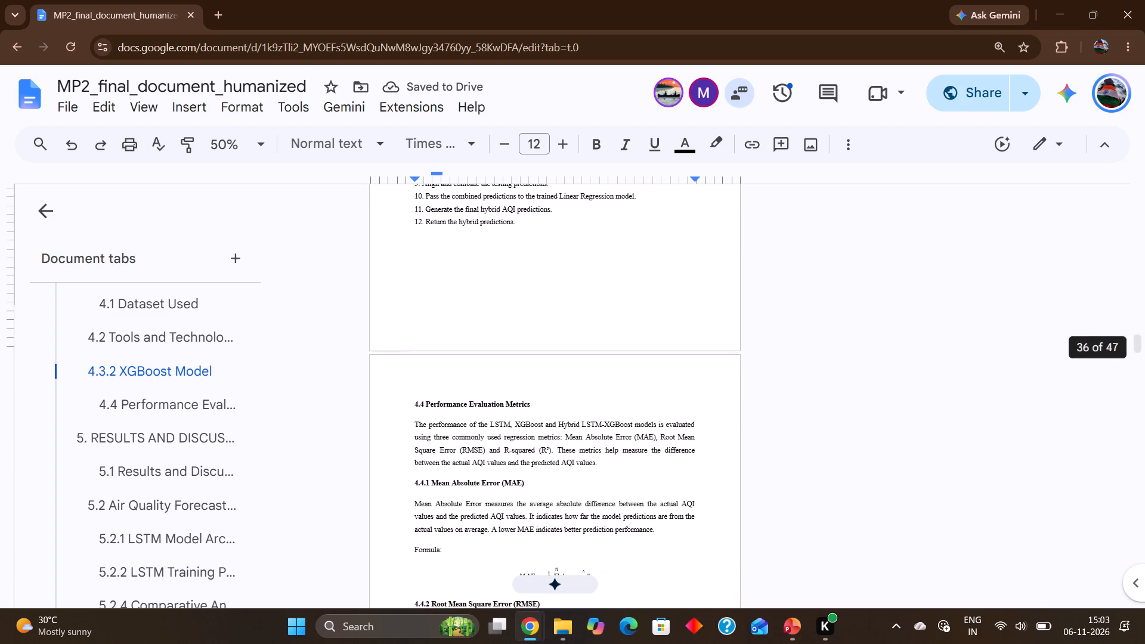
click(414, 426)
key(Tab)
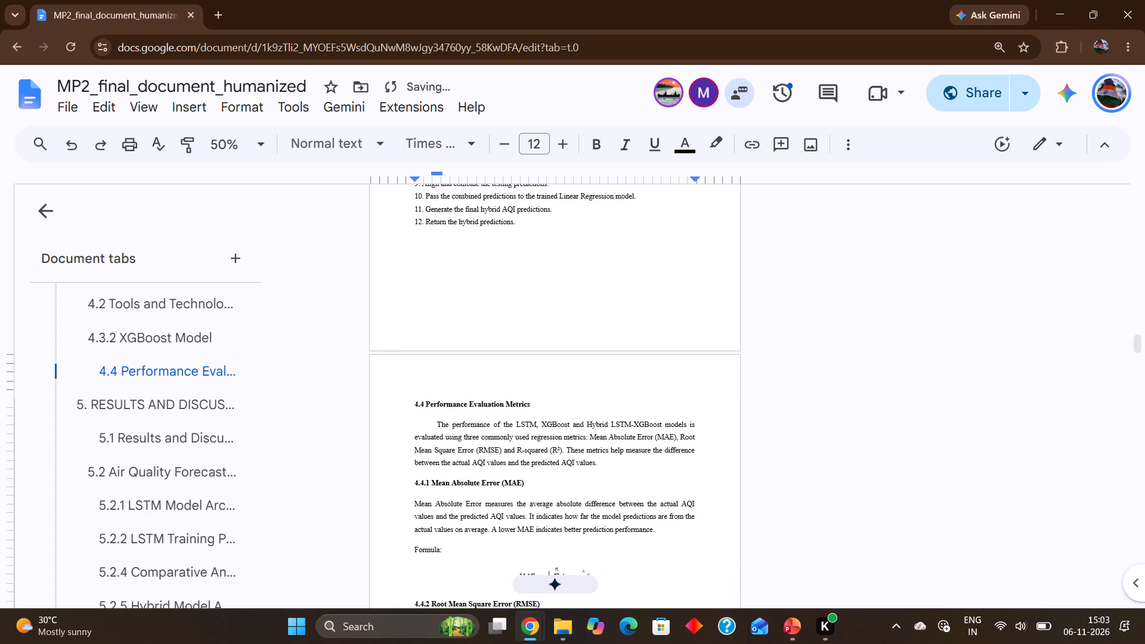
scroll(483, 452, down, 2)
click(413, 401)
key(Tab)
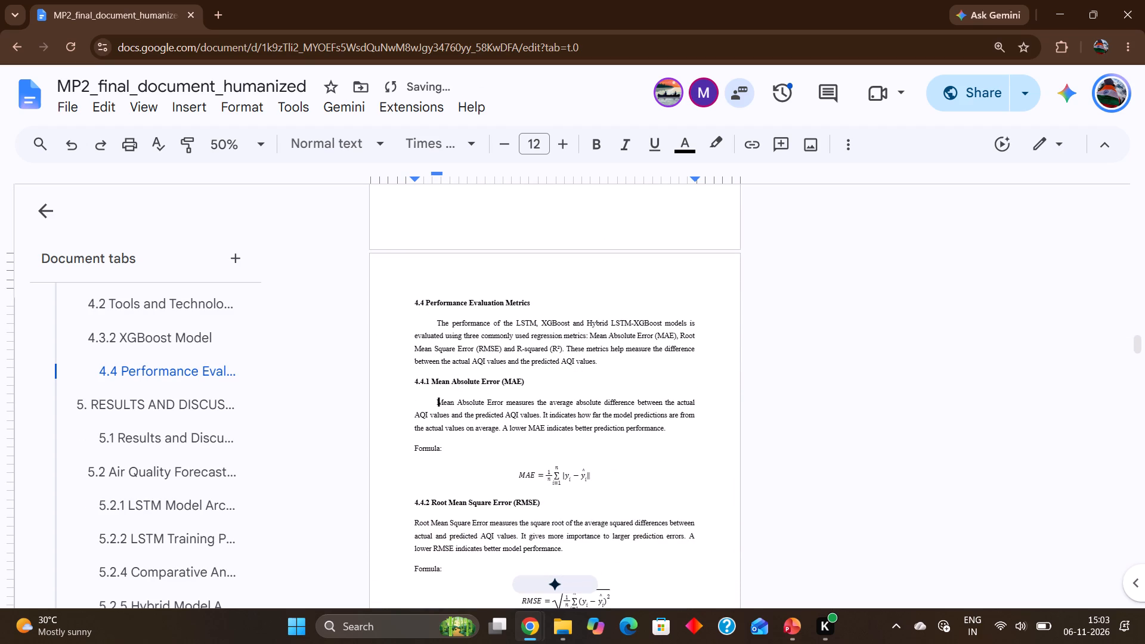
Indent the first line of the paragraphs under 4.4.2 Root Mean Square Error (RMSE) and 4.4.3 R-squared (R²).
scroll(482, 474, down, 1)
click(413, 460)
key(Tab)
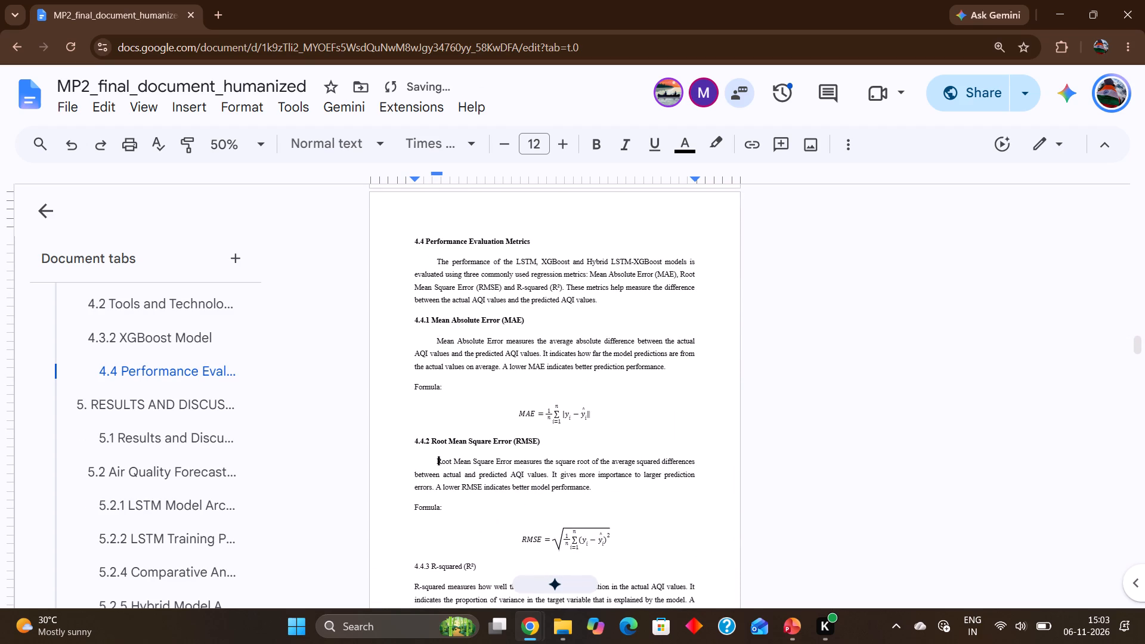
scroll(469, 486, down, 3)
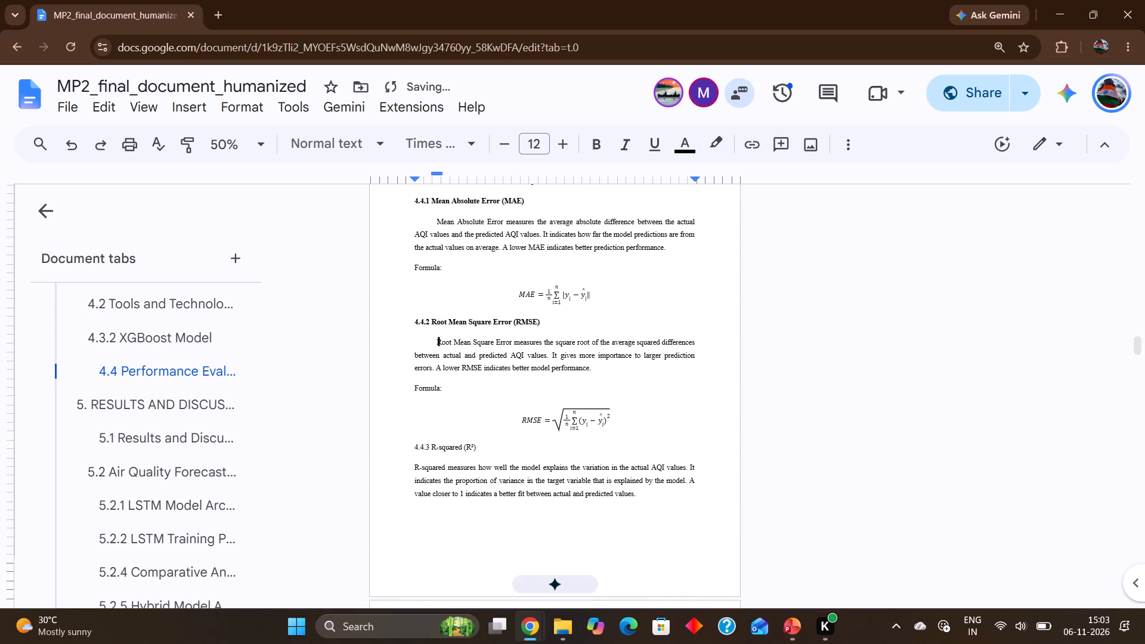
scroll(435, 476, down, 1)
click(410, 453)
key(Tab)
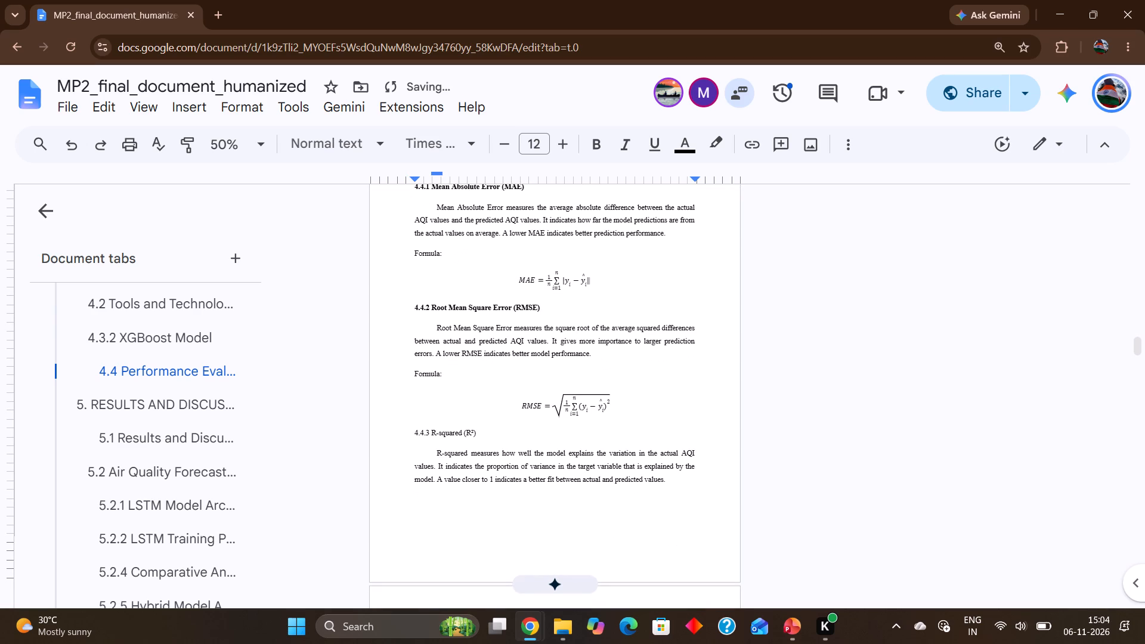
Make the heading "4.4.3 R-squared (R²)" bold.
scroll(456, 484, down, 1)
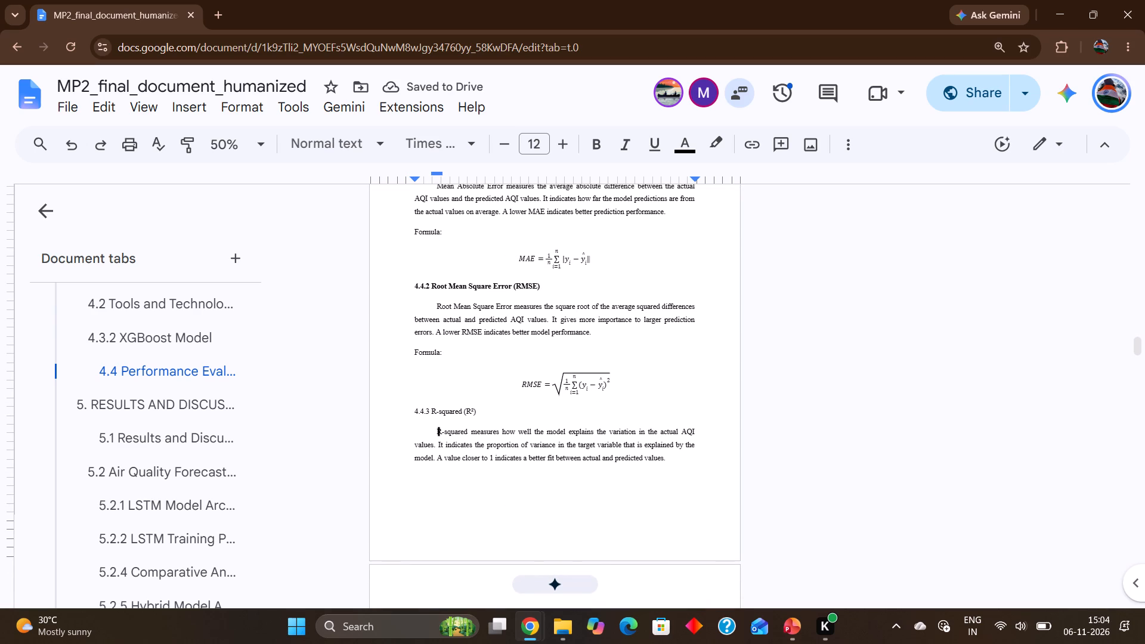
drag(486, 408, 406, 418)
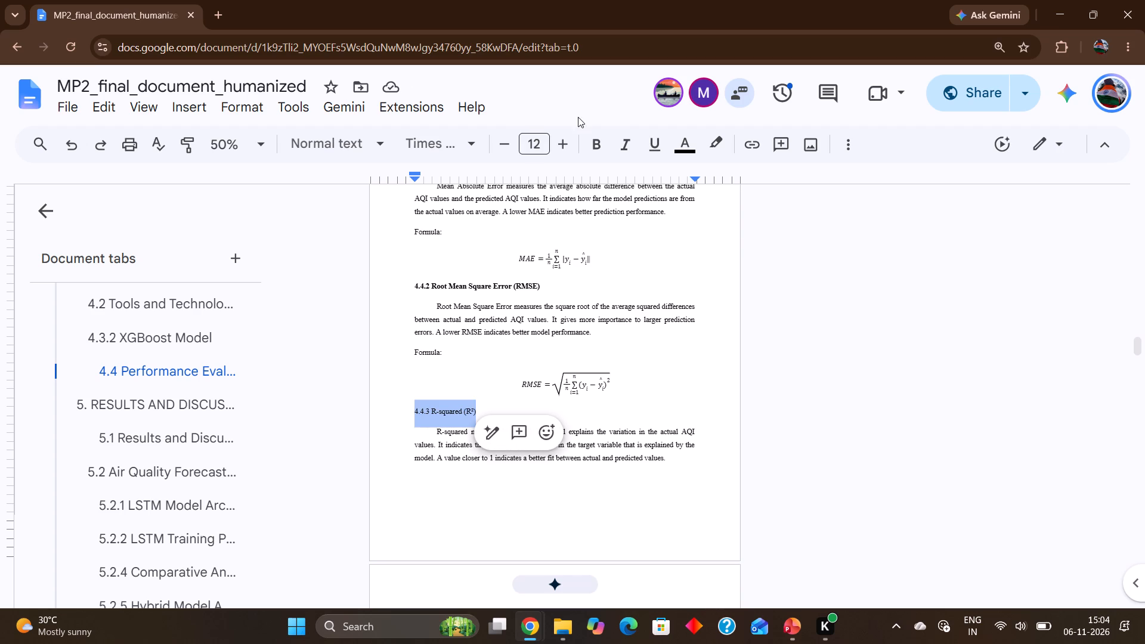
click(593, 134)
click(652, 419)
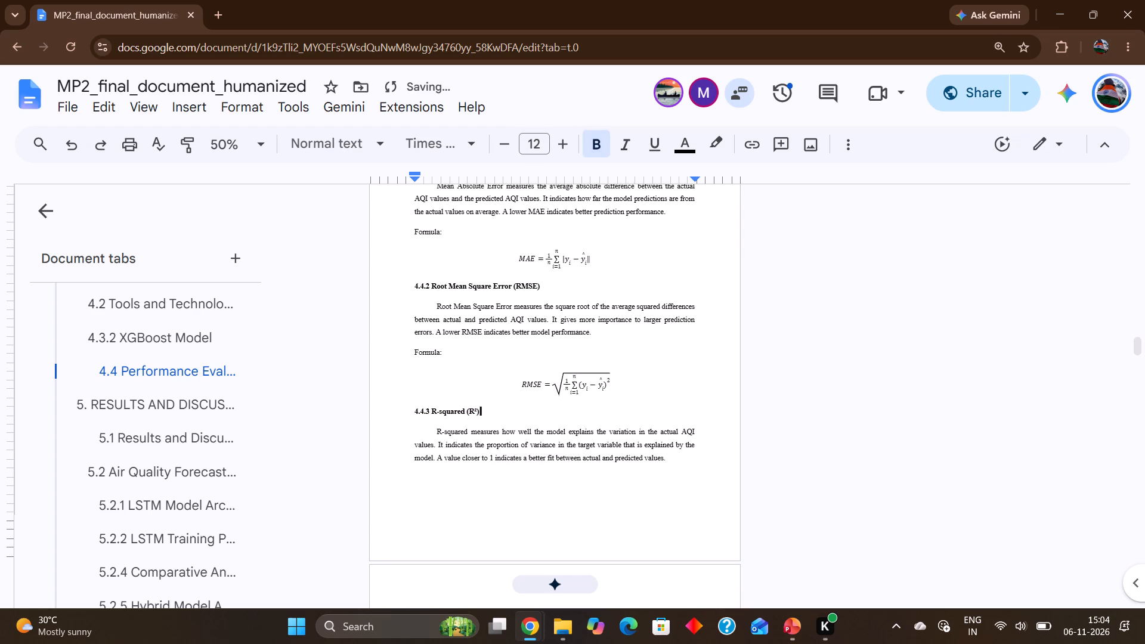
Give the first two paragraphs under 5.1 Results and Discussion a first-line indent.
scroll(634, 512, down, 4)
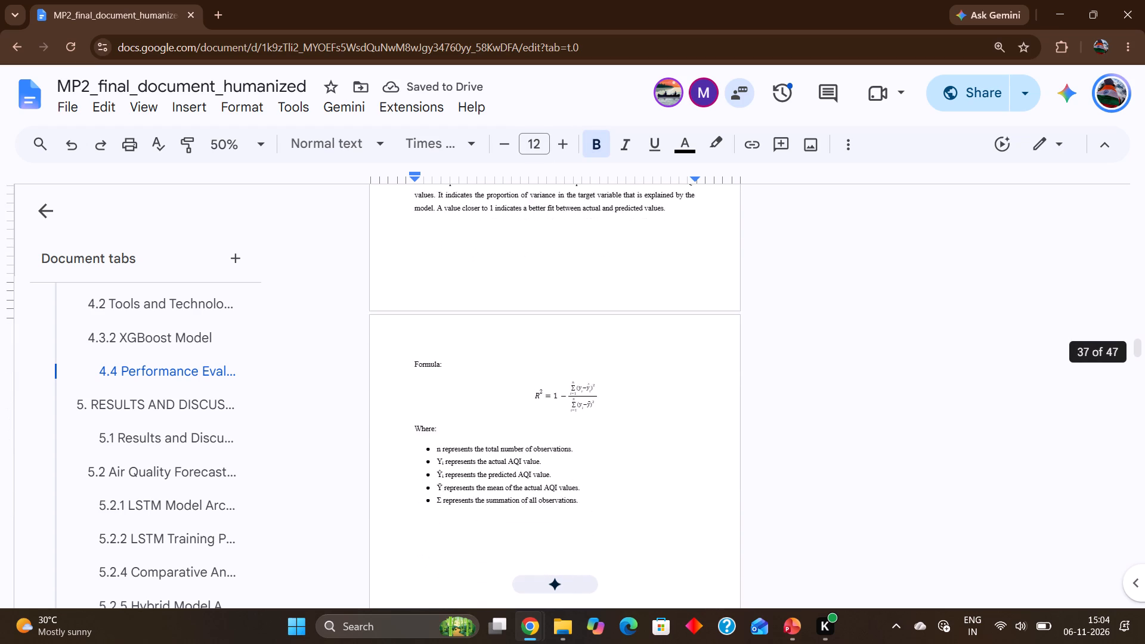
scroll(634, 512, down, 3)
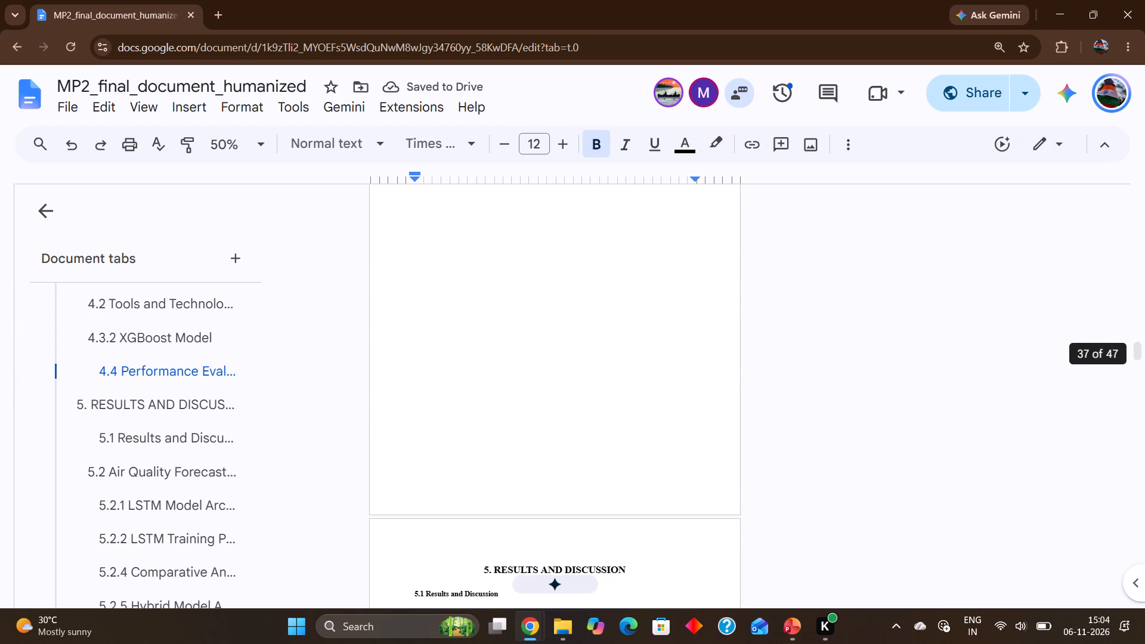
scroll(634, 512, down, 3)
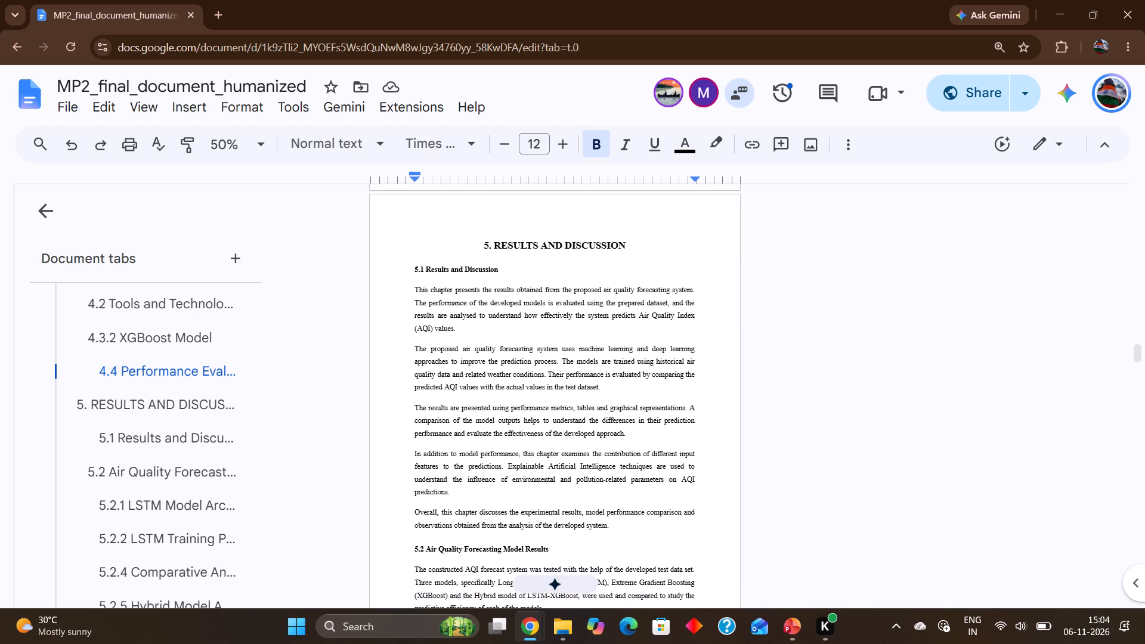
click(415, 286)
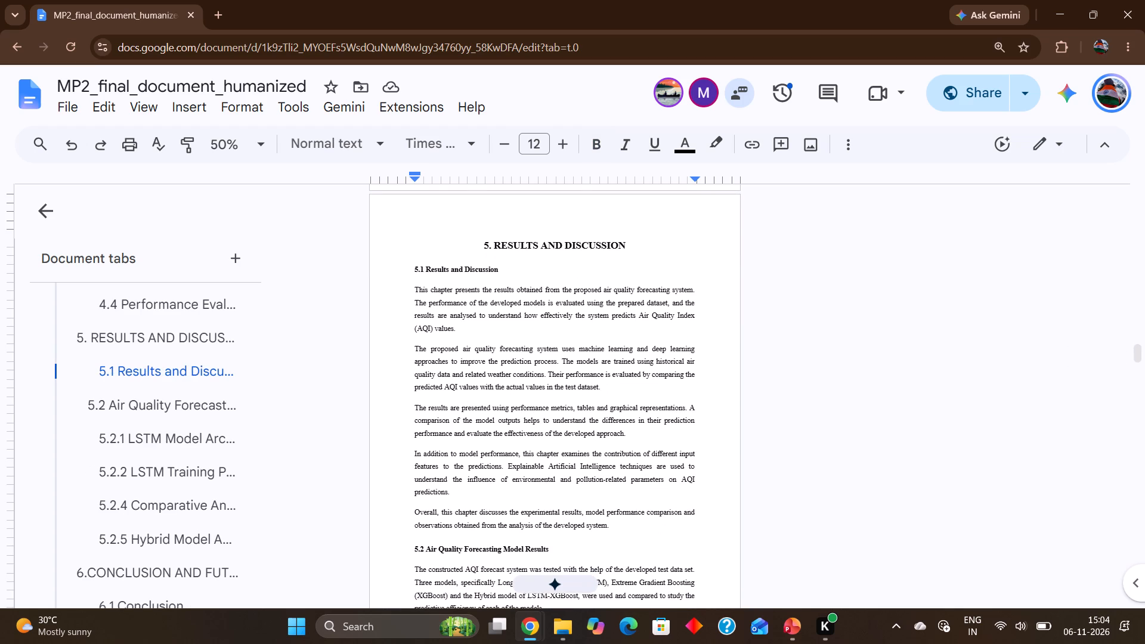
key(Tab)
click(413, 349)
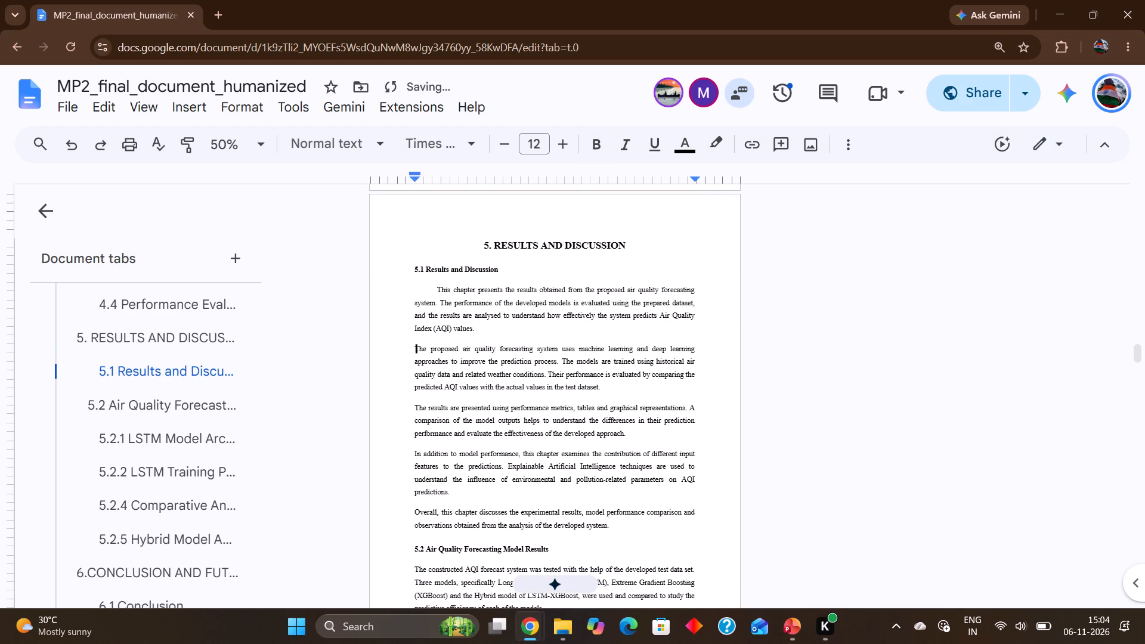
key(Tab)
Indent the first line of the remaining three paragraphs under 5.1, starting from "The results are presented using performance metrics".
scroll(482, 437, down, 1)
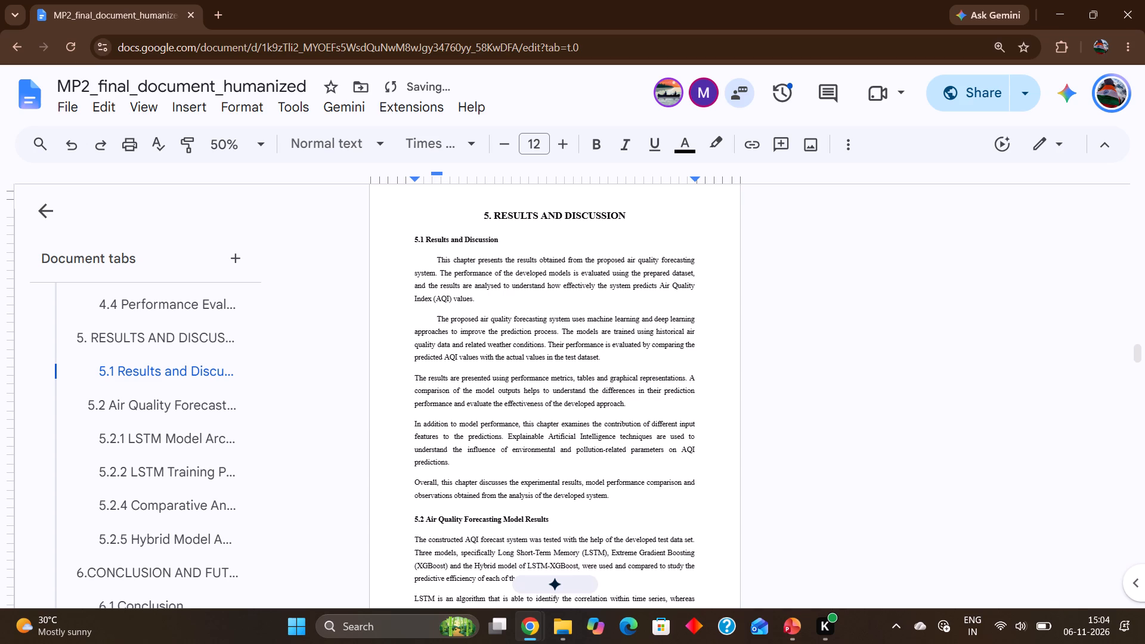
click(413, 380)
key(Tab)
scroll(466, 443, down, 1)
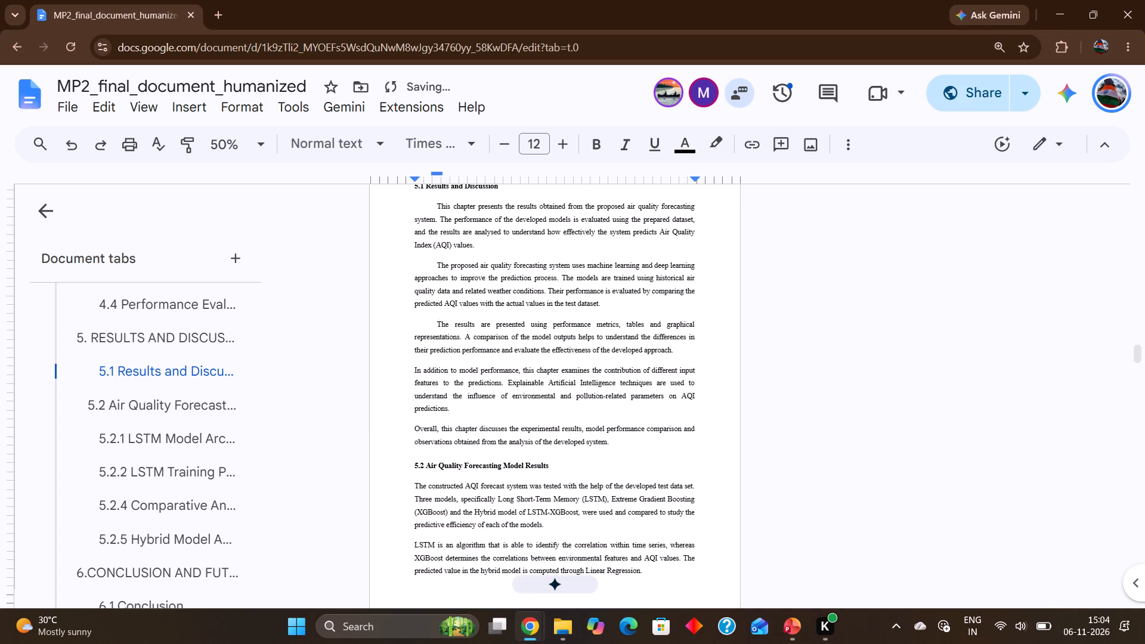
click(412, 375)
key(Tab)
scroll(463, 436, down, 1)
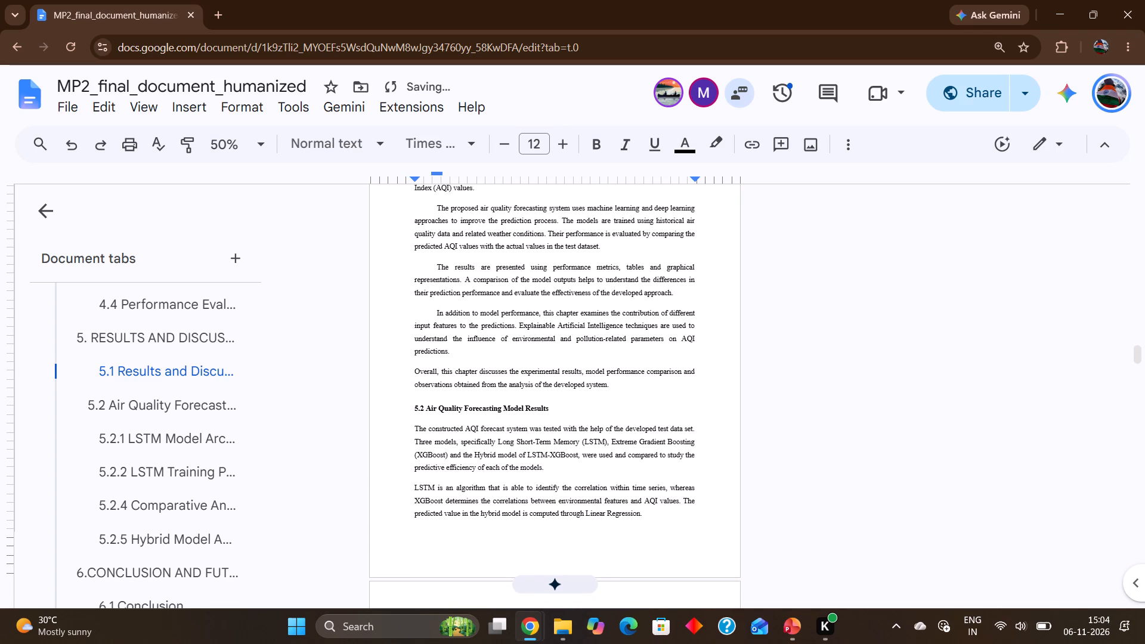
click(411, 370)
key(Tab)
Give the two paragraphs directly under 5.2 Air Quality Forecasting Model Results a first-line indent.
scroll(471, 443, down, 1)
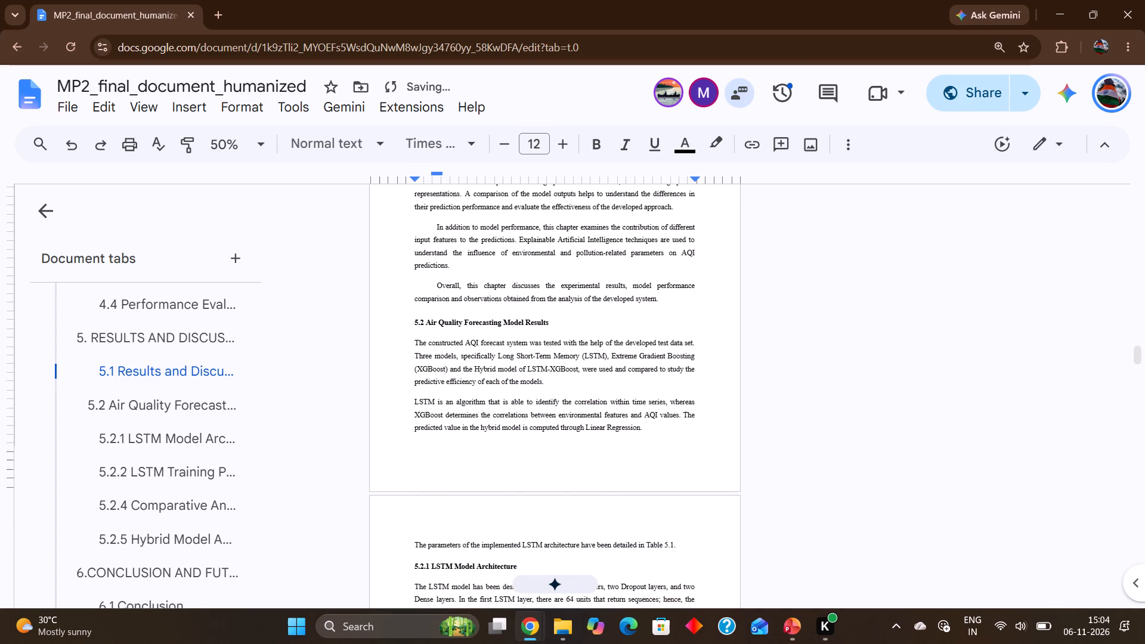
click(414, 344)
key(Tab)
scroll(461, 410, down, 1)
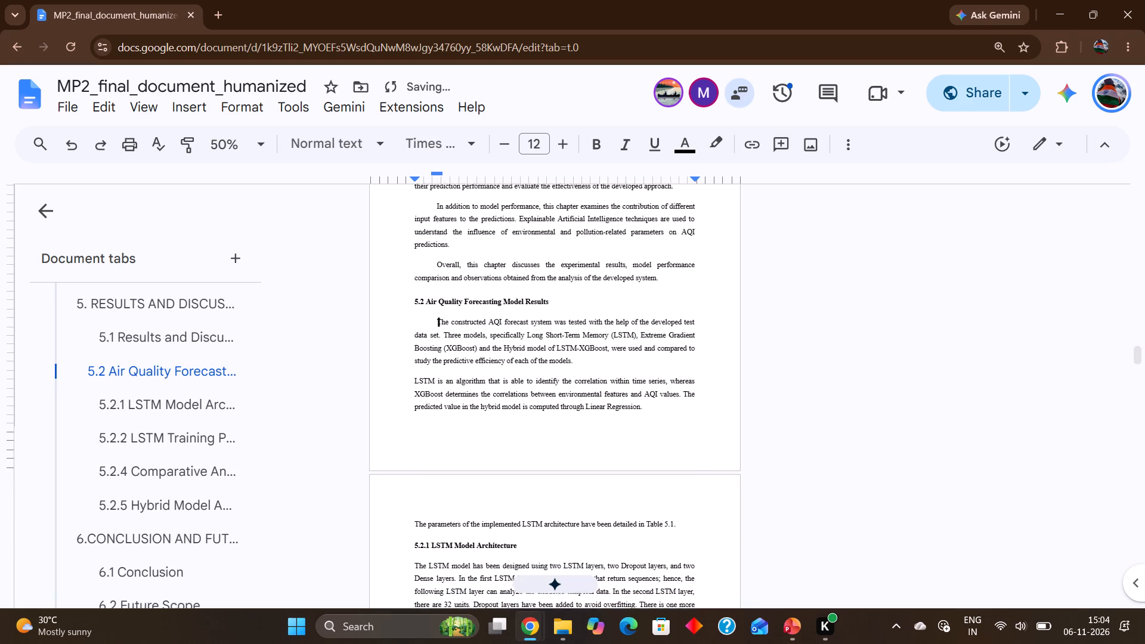
scroll(461, 410, down, 1)
click(415, 379)
key(Tab)
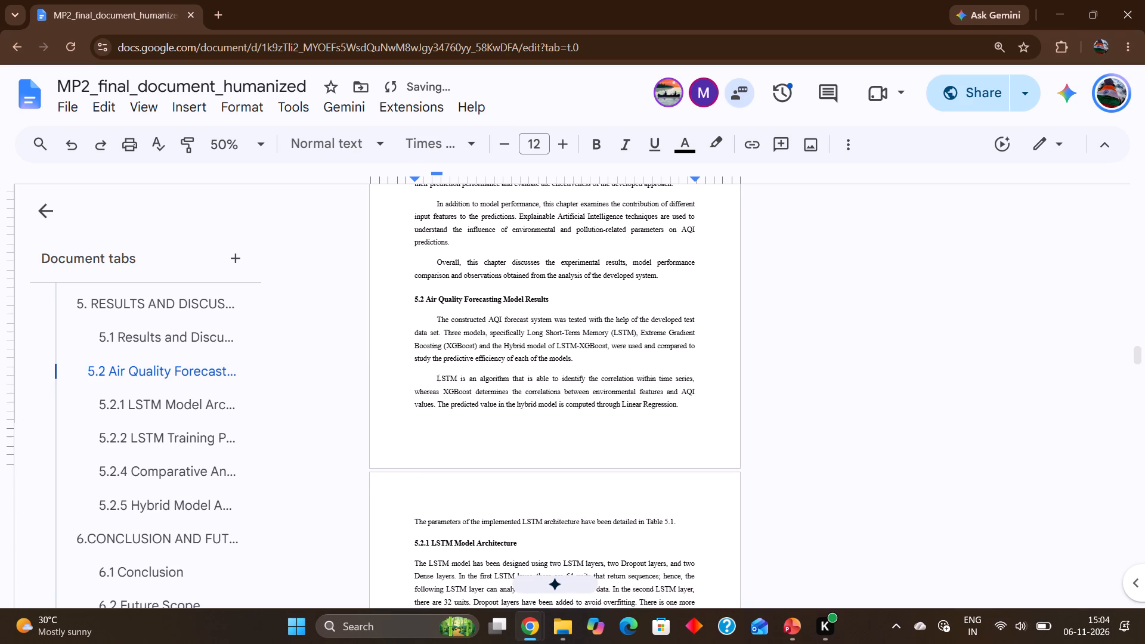
Indent the first line of the opening paragraph under 5.2.1 LSTM Model Architecture.
scroll(457, 440, down, 2)
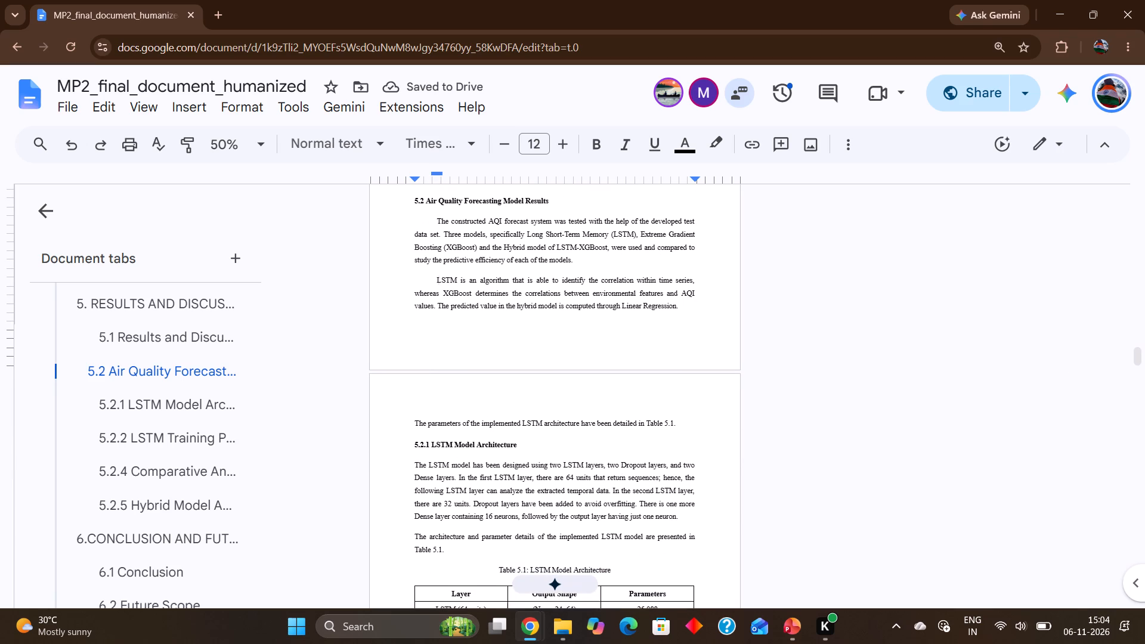
scroll(453, 445, down, 2)
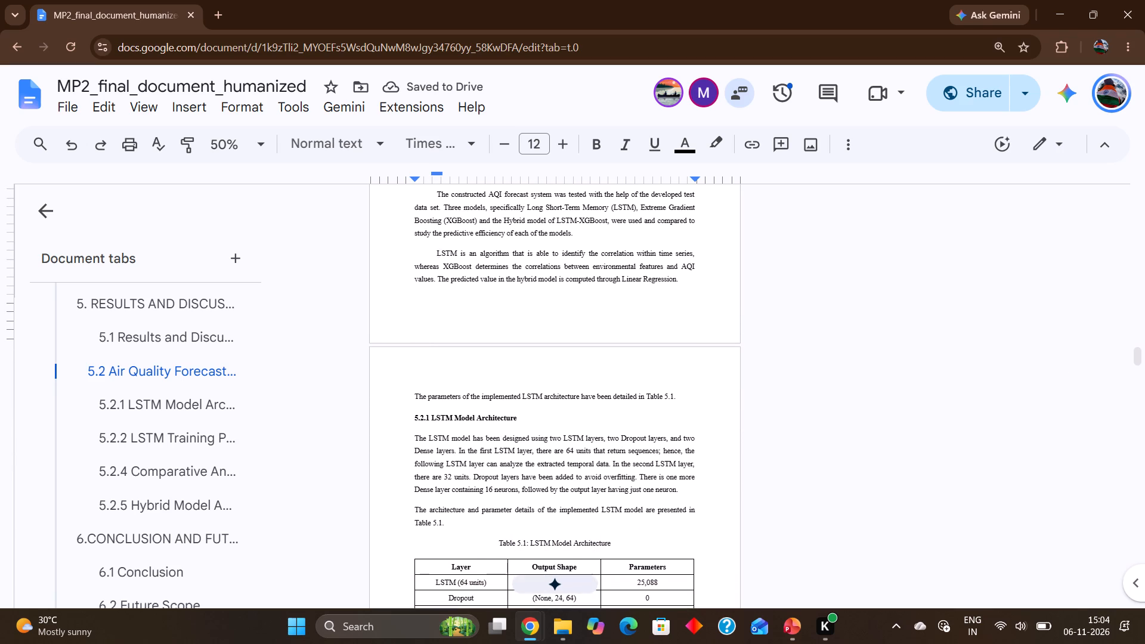
scroll(446, 446, down, 1)
click(415, 332)
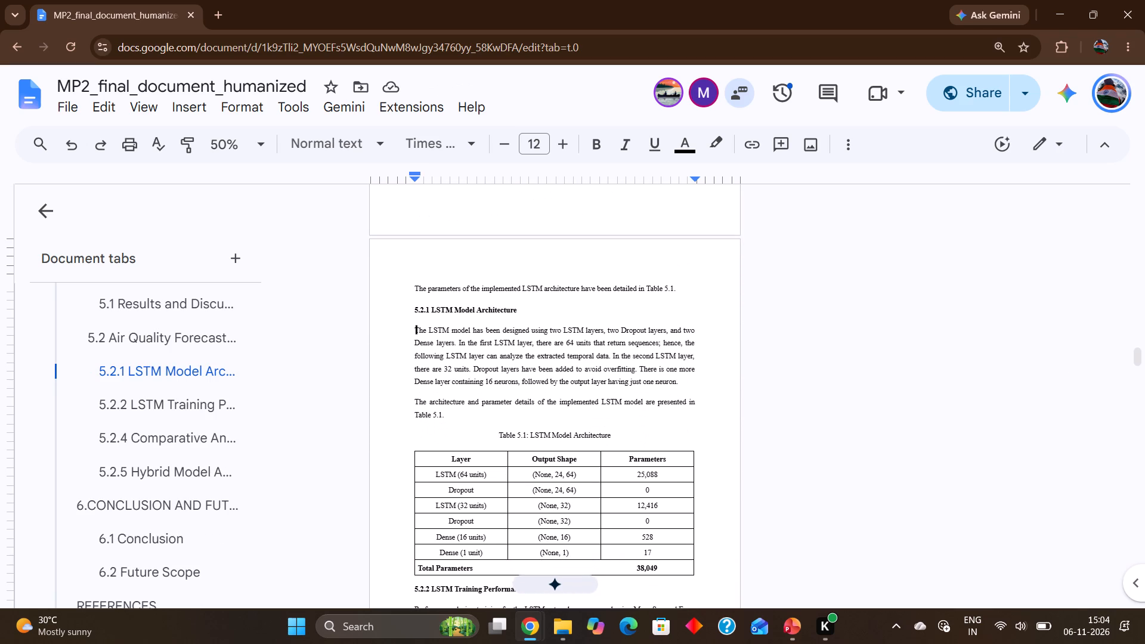
key(Tab)
Indent the first line of the paragraph under 5.2.2 LSTM Training Performance.
scroll(452, 411, down, 1)
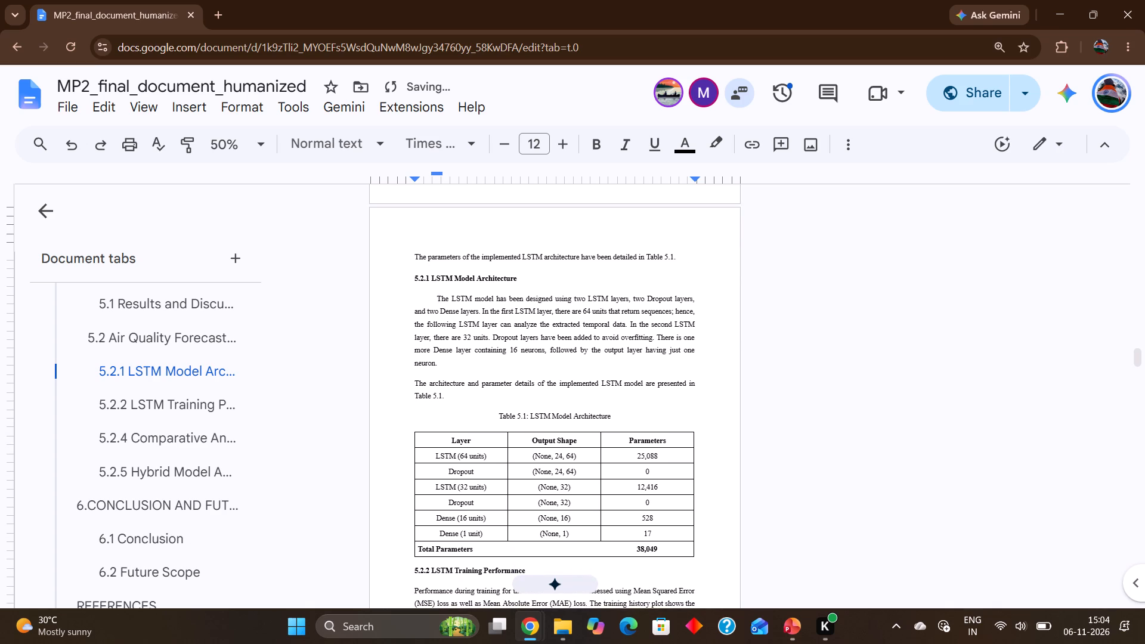
scroll(457, 417, down, 1)
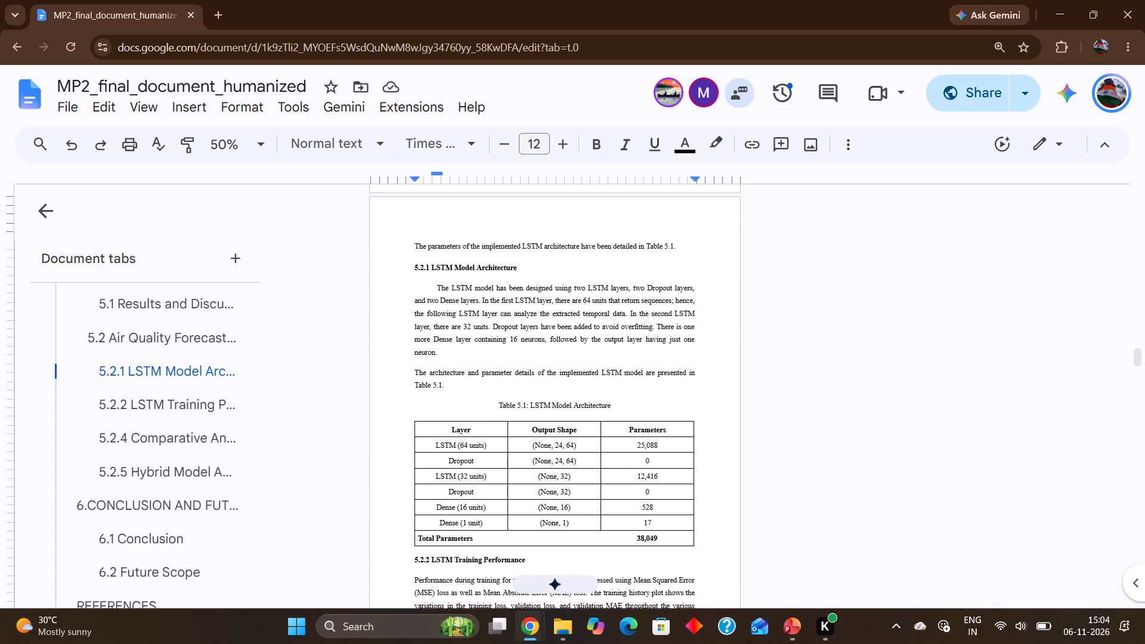
scroll(539, 416, down, 3)
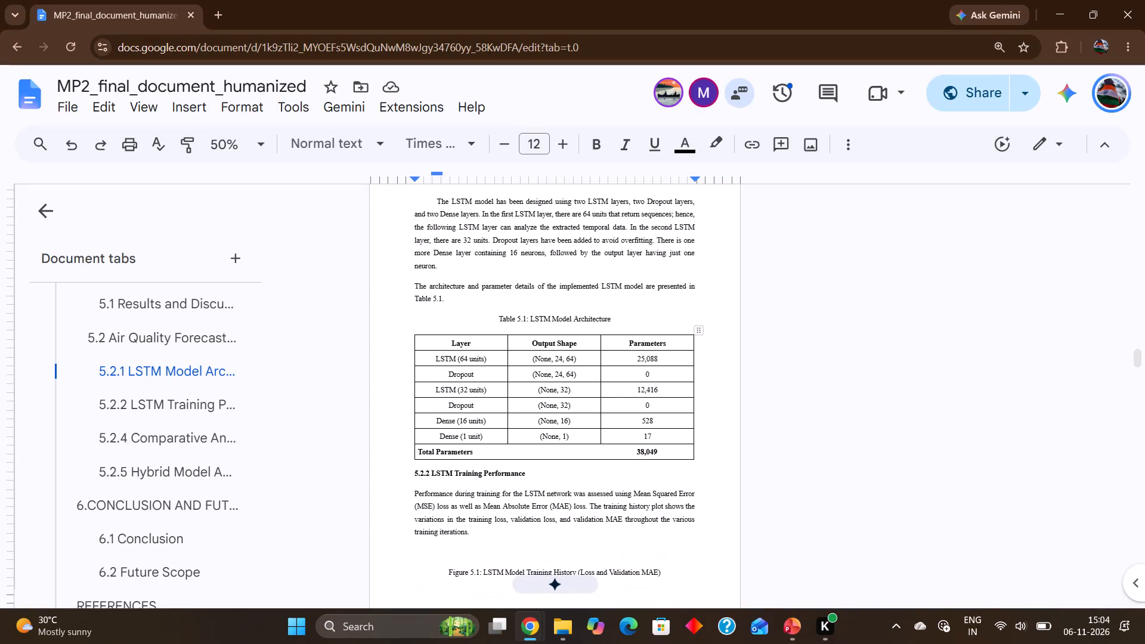
scroll(539, 416, down, 1)
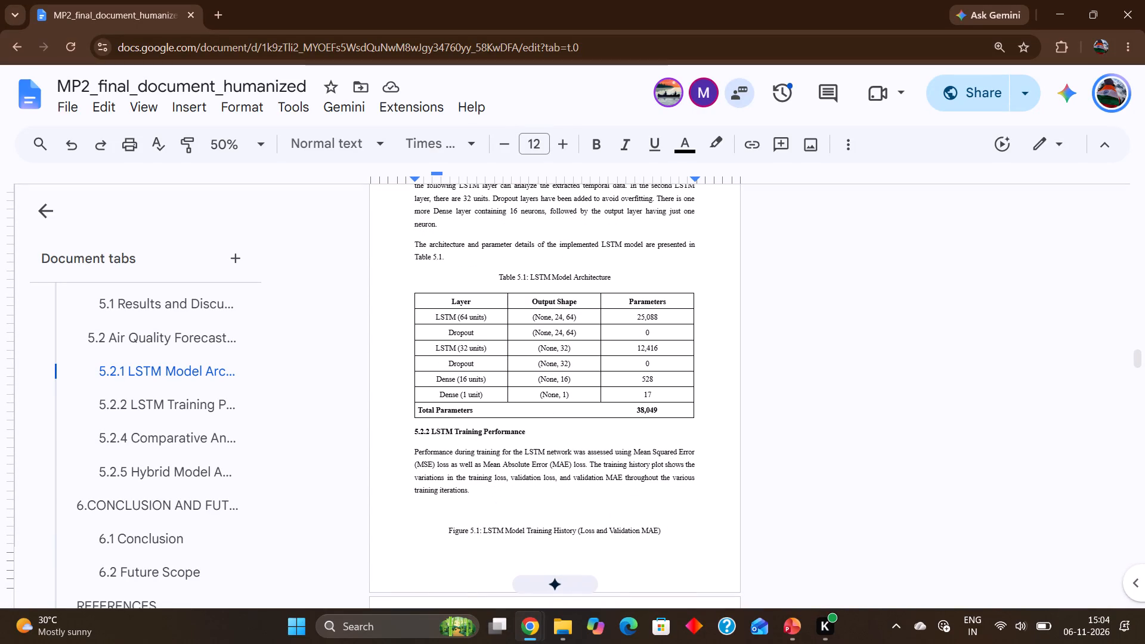
click(412, 454)
key(Tab)
Move the caption "Figure 5.1: LSTM Model Training History (Loss and Validation MAE)" from above the training history charts to a new line directly below them.
scroll(476, 502, down, 1)
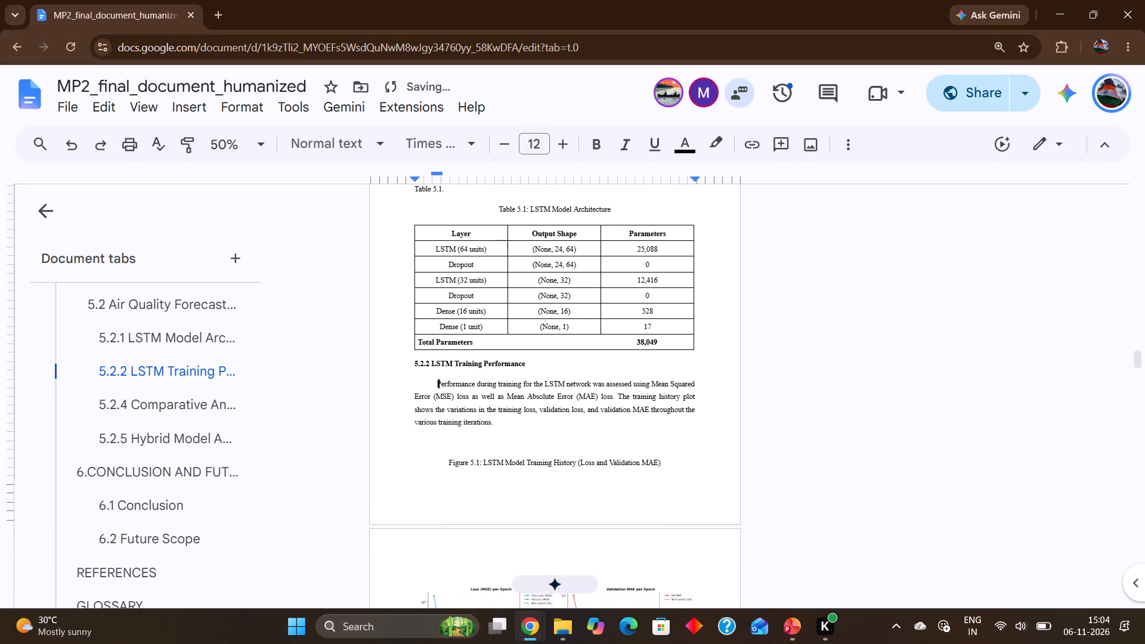
scroll(469, 486, down, 1)
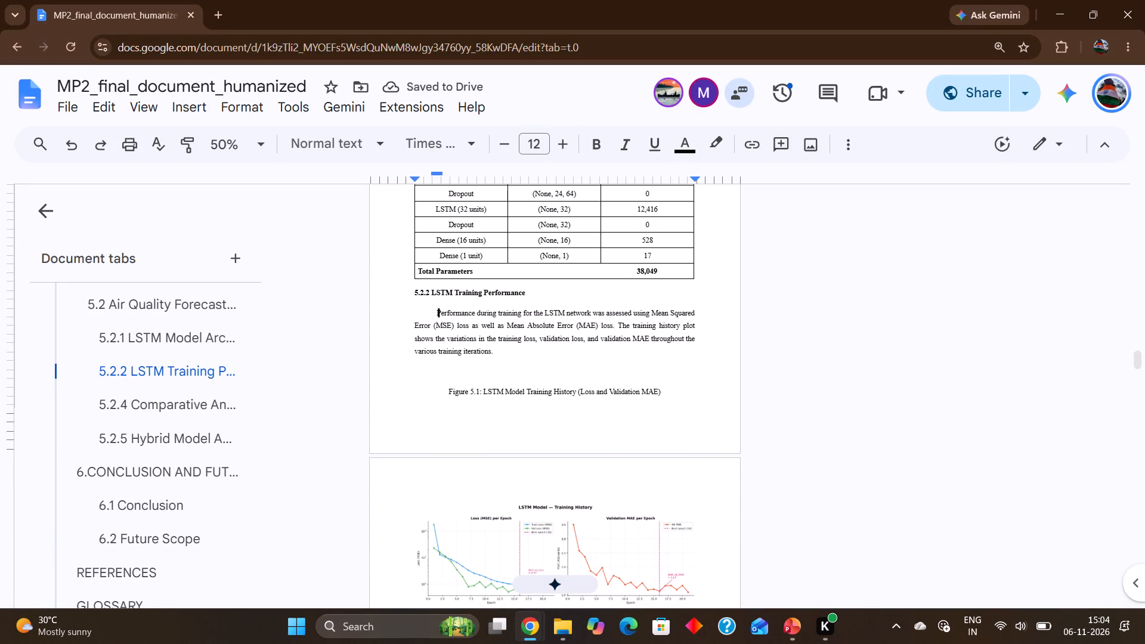
drag(447, 390, 687, 388)
key(ctrl+x)
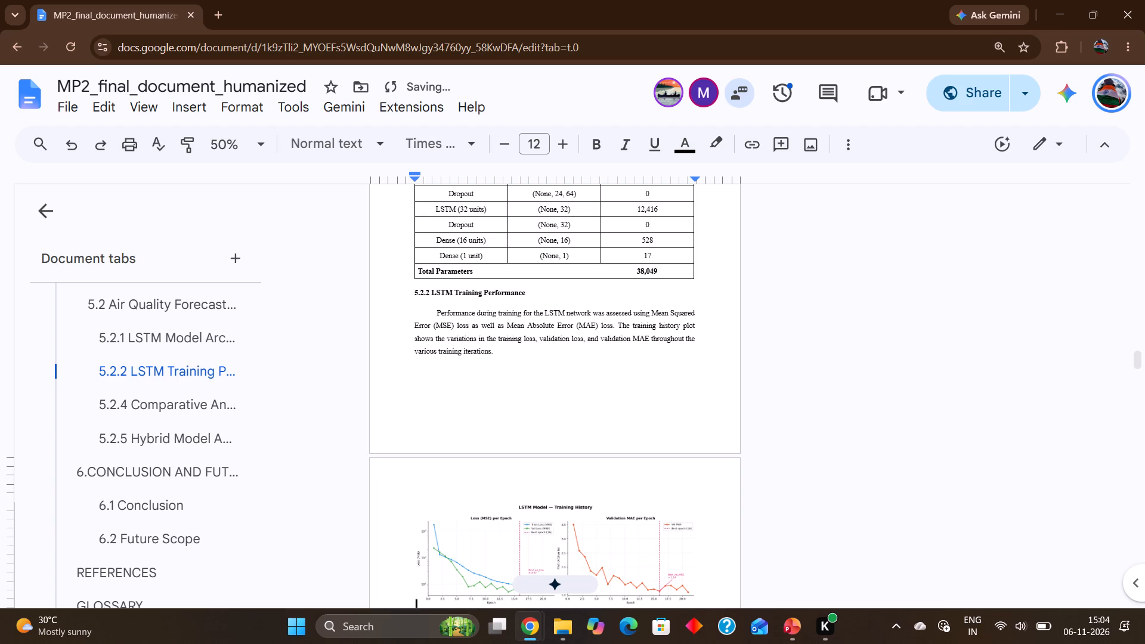
scroll(649, 414, down, 2)
click(704, 451)
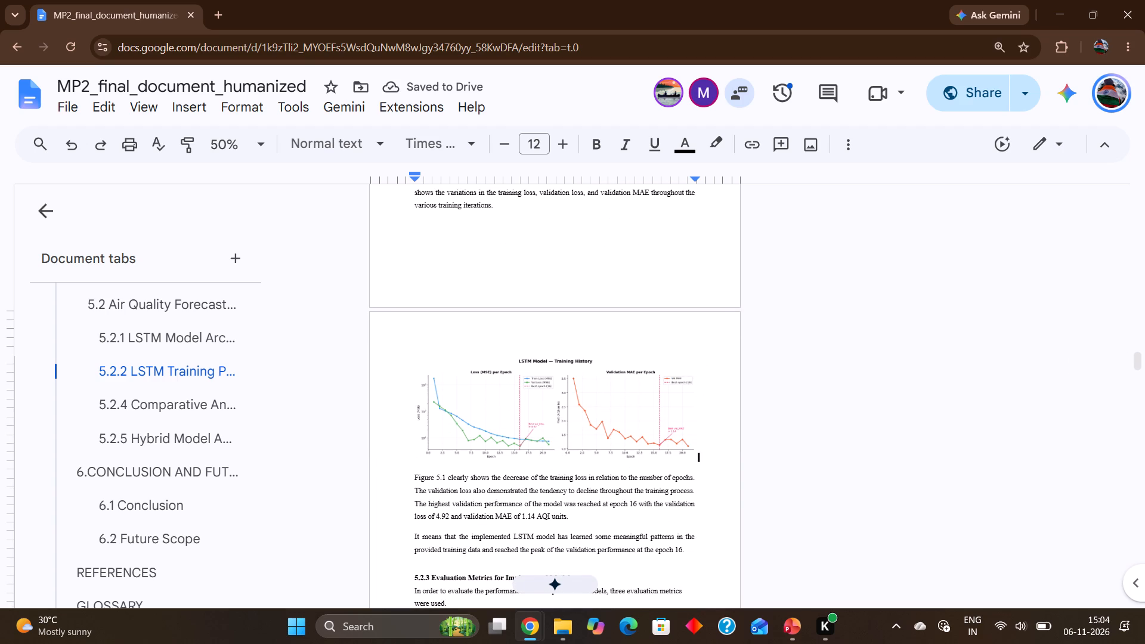
key(Return)
key(ctrl+v)
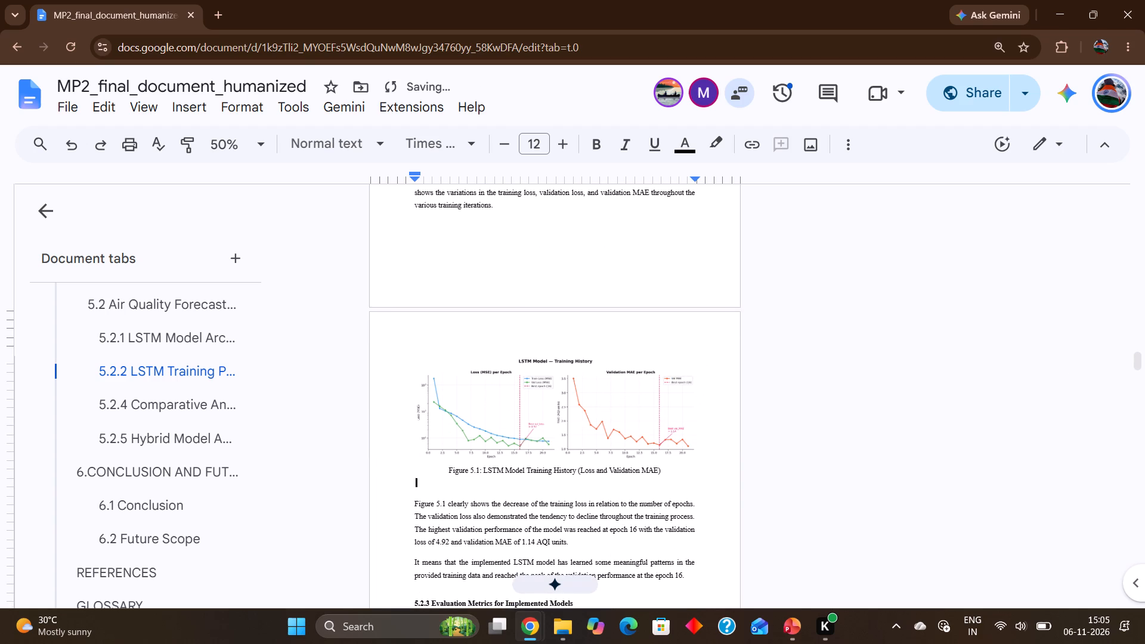
click(626, 397)
click(701, 527)
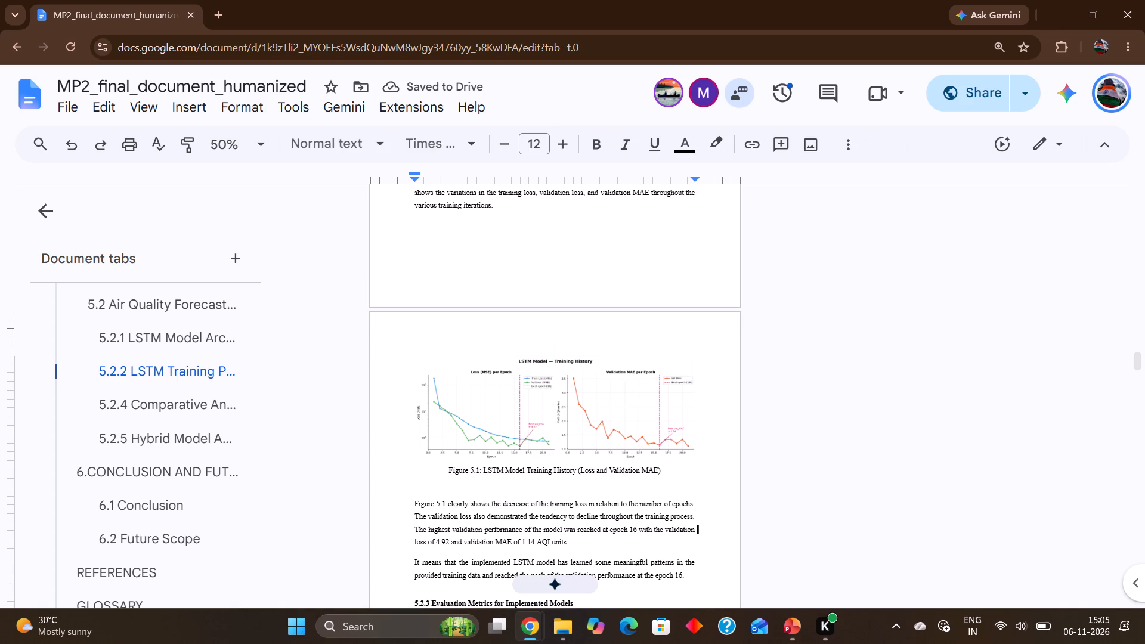
Indent the first line of the paragraph beginning "Figure 5.1 clearly shows" below the training history charts.
click(547, 396)
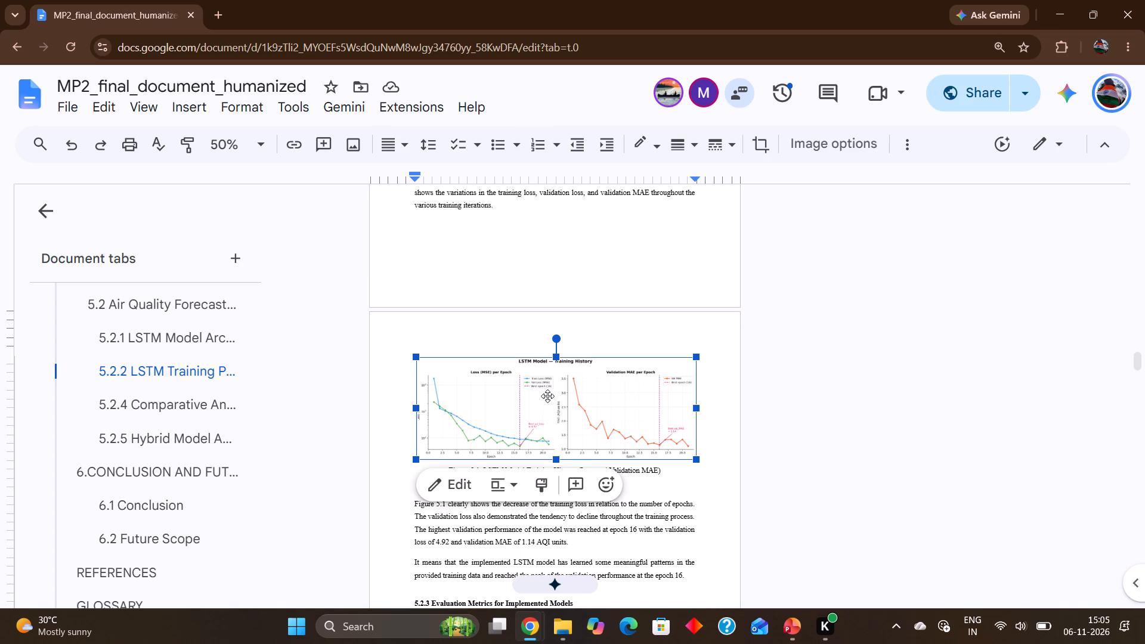
click(676, 514)
click(568, 408)
click(660, 497)
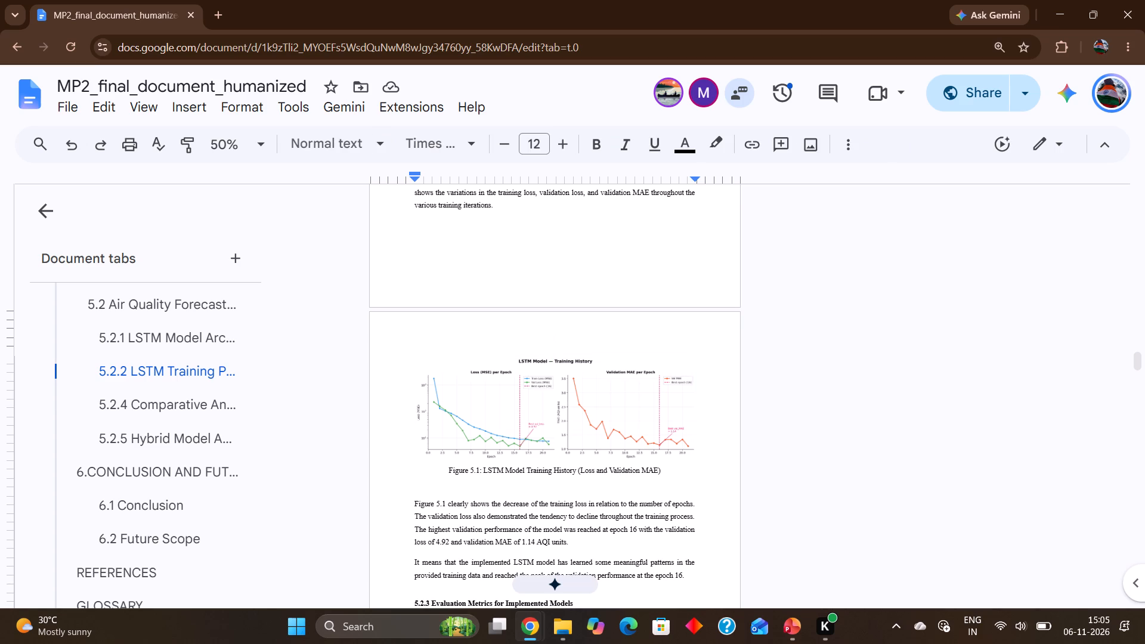
click(418, 503)
key(Left)
key(Tab)
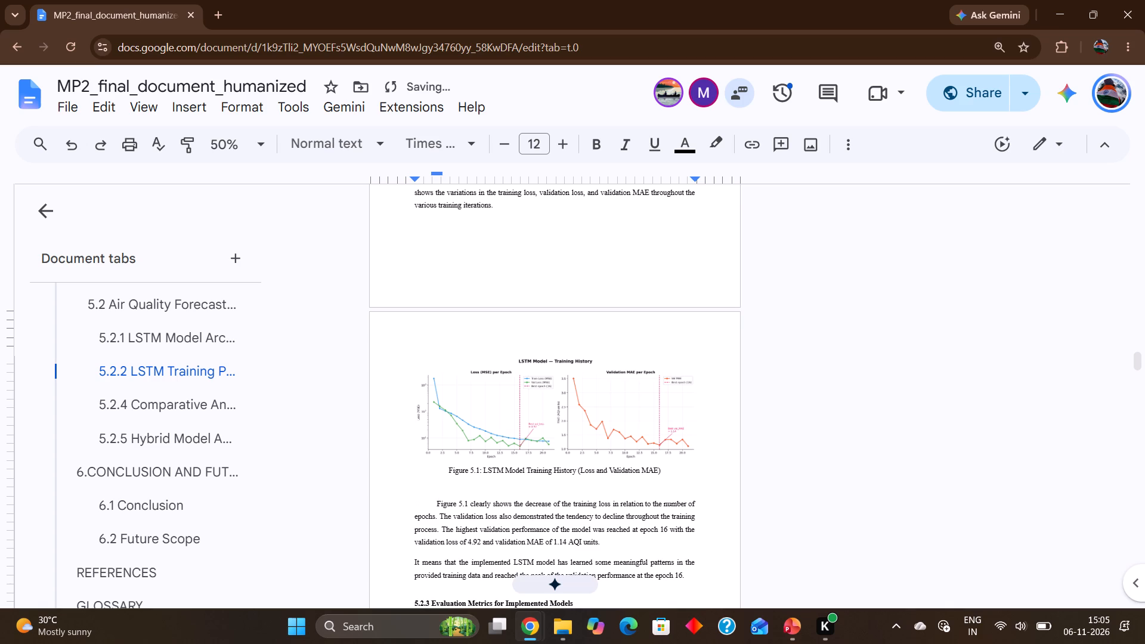
Indent the first line of the opening paragraph under 5.2.3 Evaluation Metrics for Implemented Models.
scroll(546, 483, down, 3)
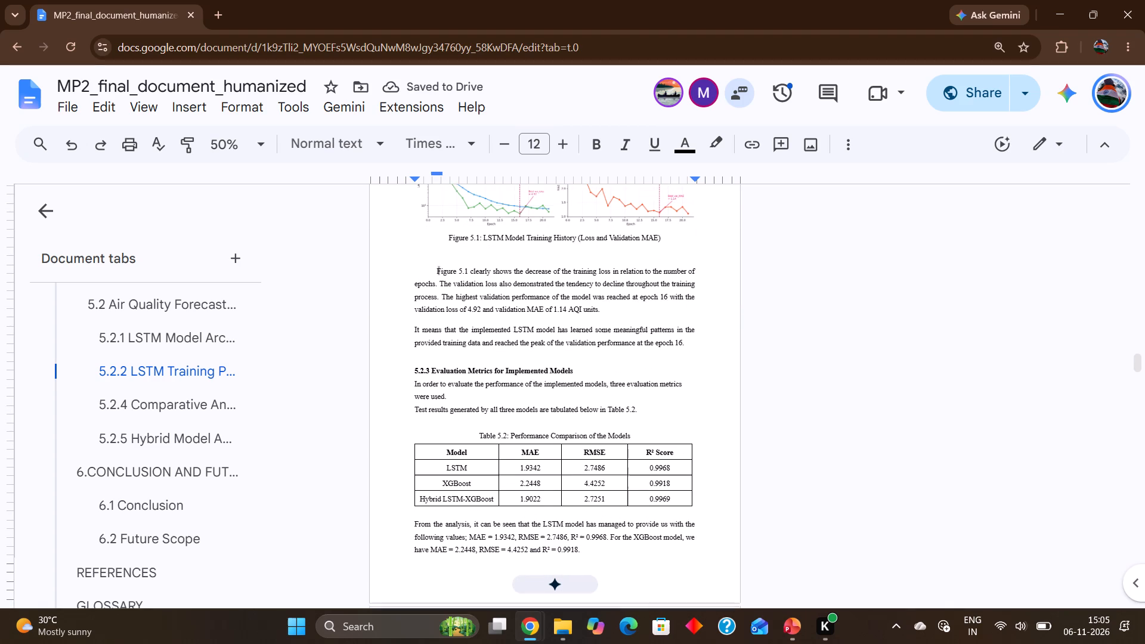
click(416, 382)
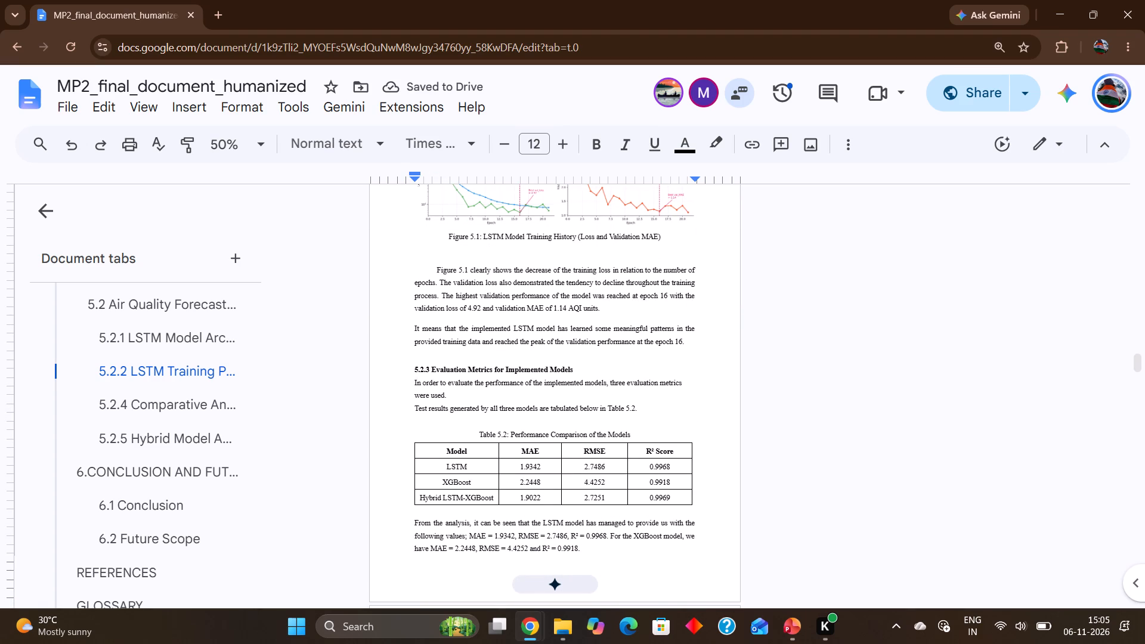
key(Left)
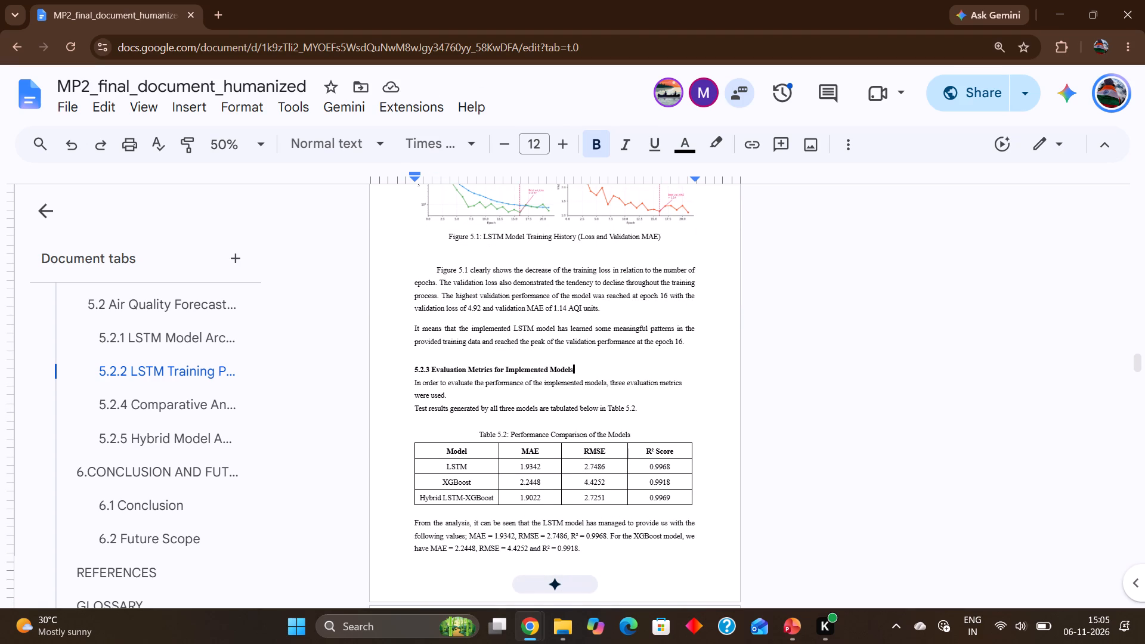
click(415, 385)
key(Tab)
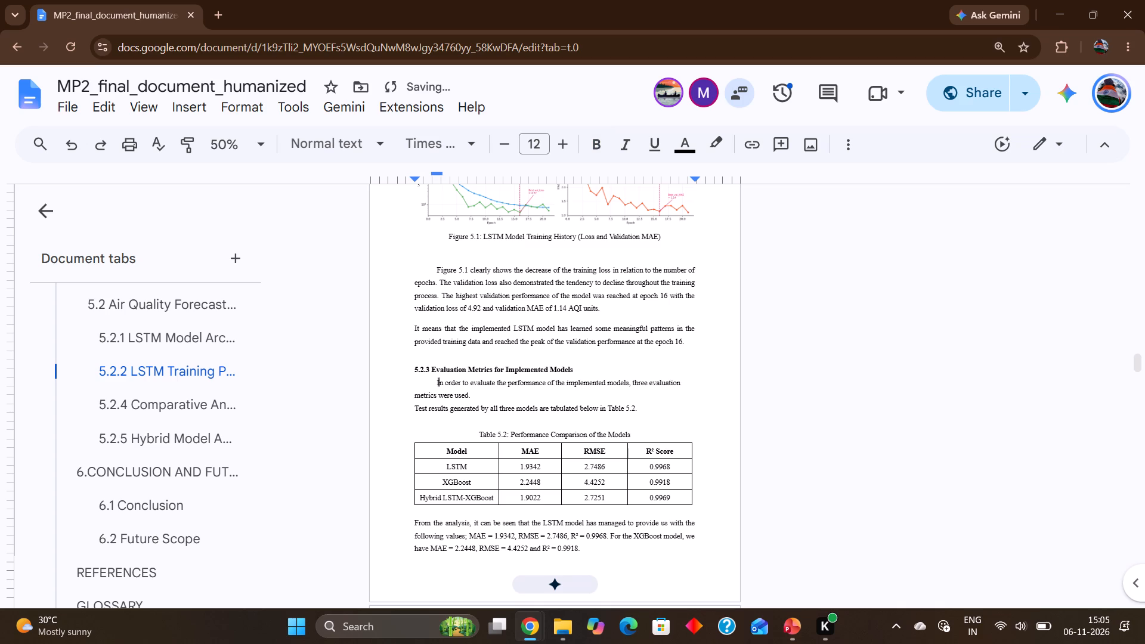
Give the two paragraphs after Table 5.2, beginning "From the analysis" and "For the Hybrid LSTM-XGBoost model", a first-line indent.
scroll(416, 395, down, 3)
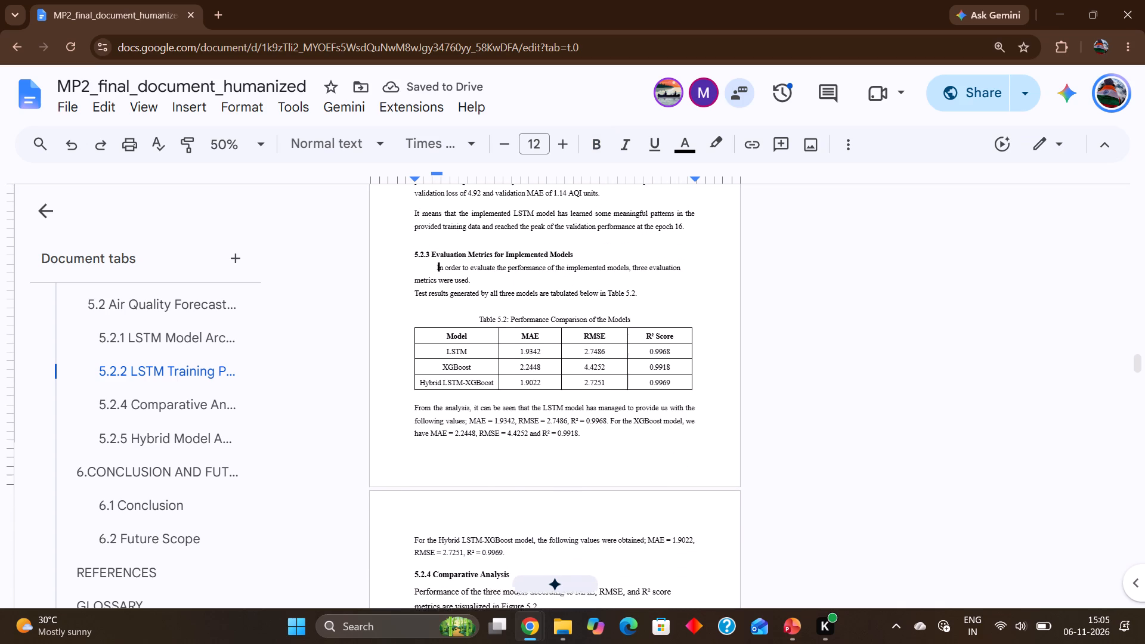
click(414, 405)
key(Tab)
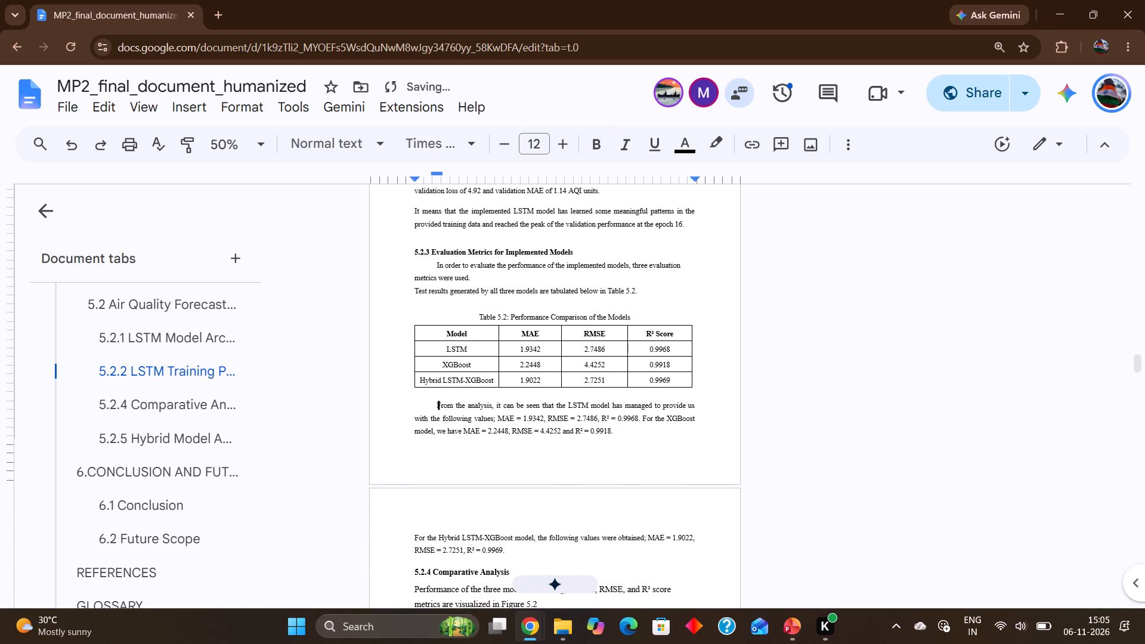
scroll(414, 417, down, 2)
click(413, 450)
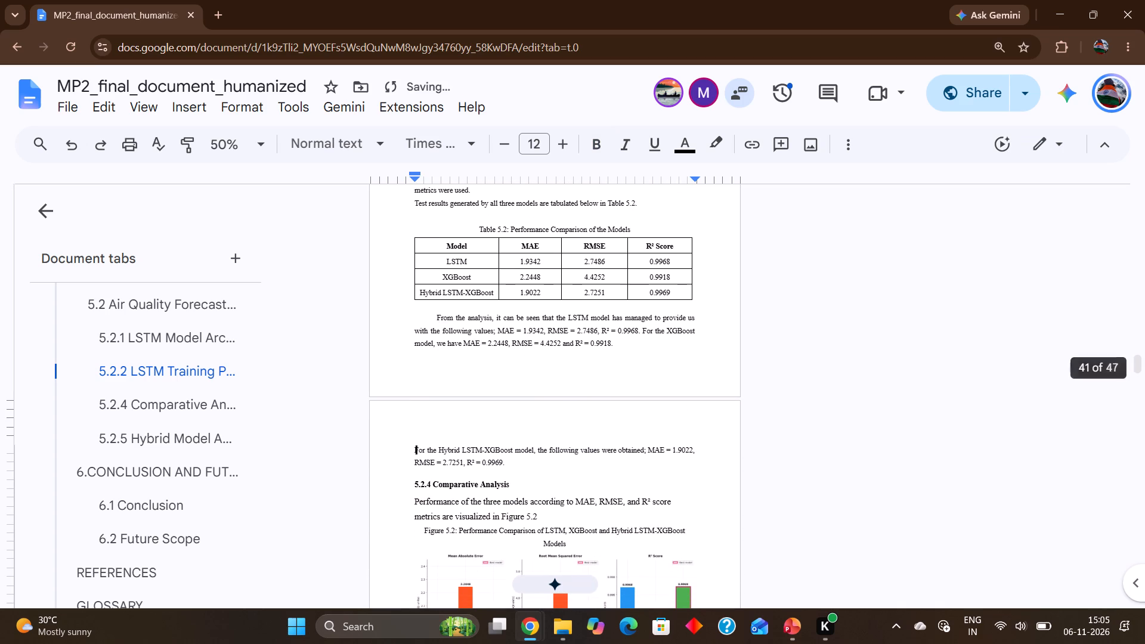
key(Tab)
Under 5.2.4 Comparative Analysis, indent the first lines of the opening paragraph and the paragraph beginning "From Figure 5.2".
scroll(521, 476, down, 1)
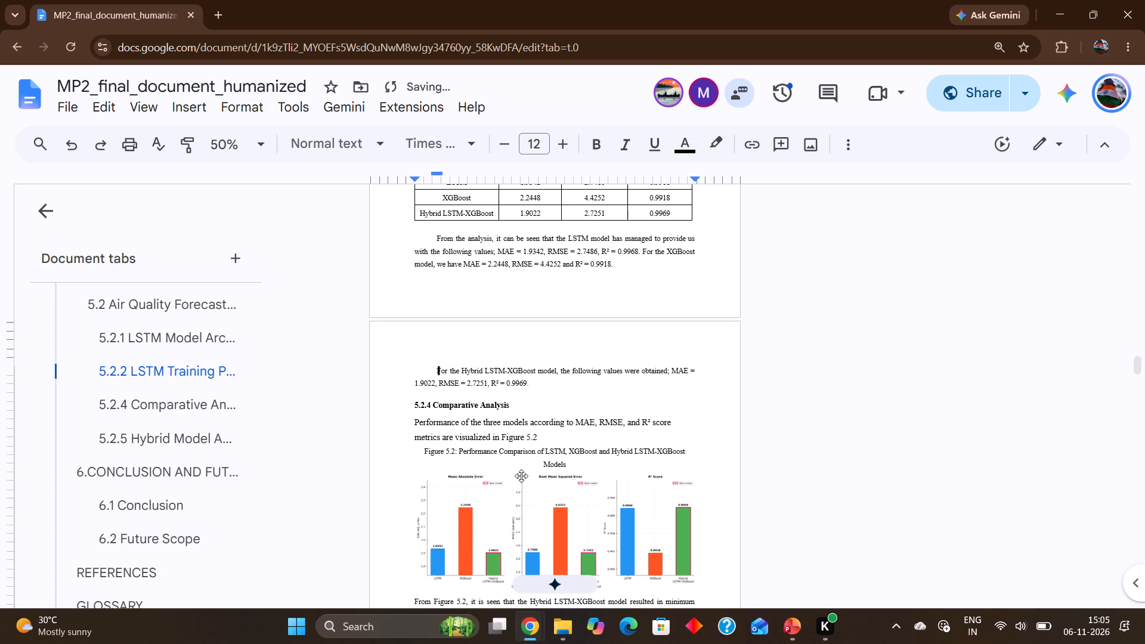
click(410, 424)
key(Tab)
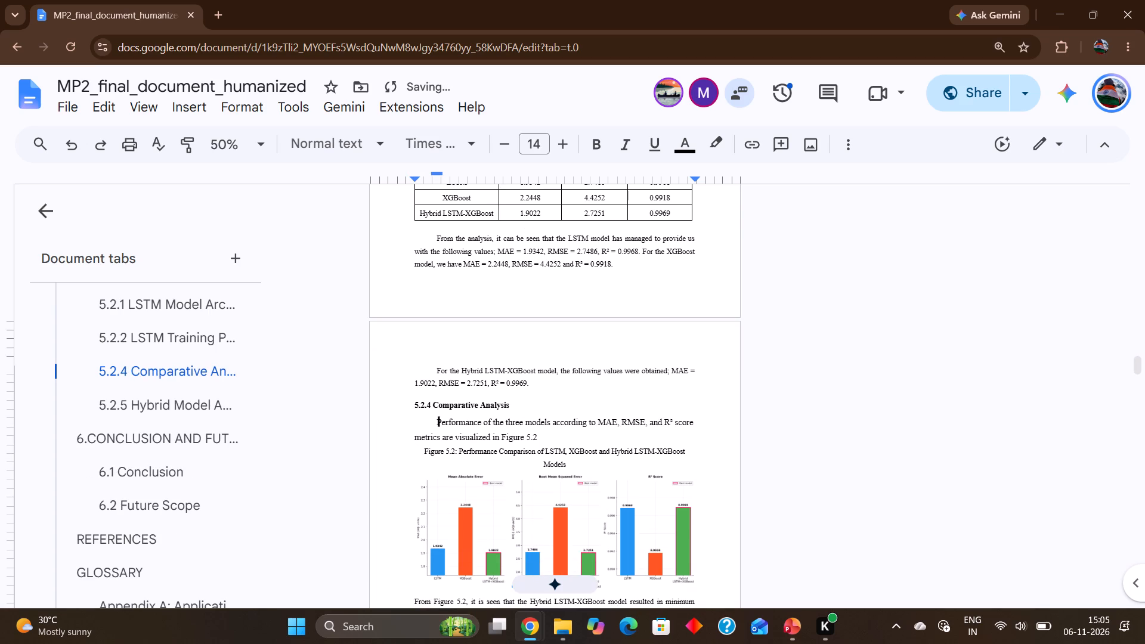
scroll(487, 482, down, 1)
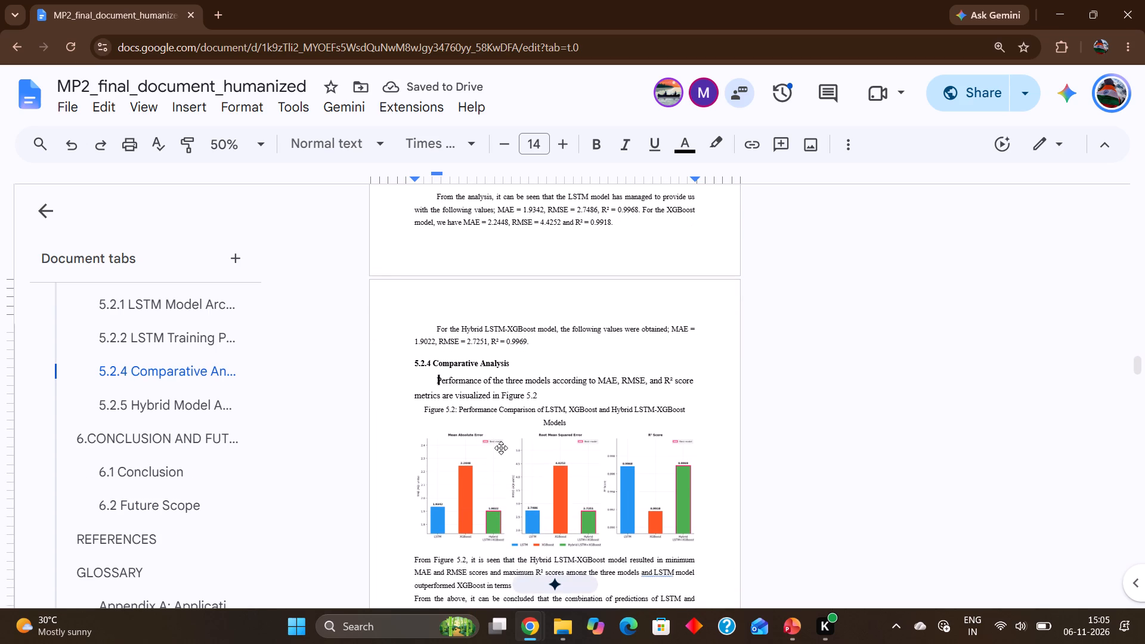
scroll(501, 448, down, 1)
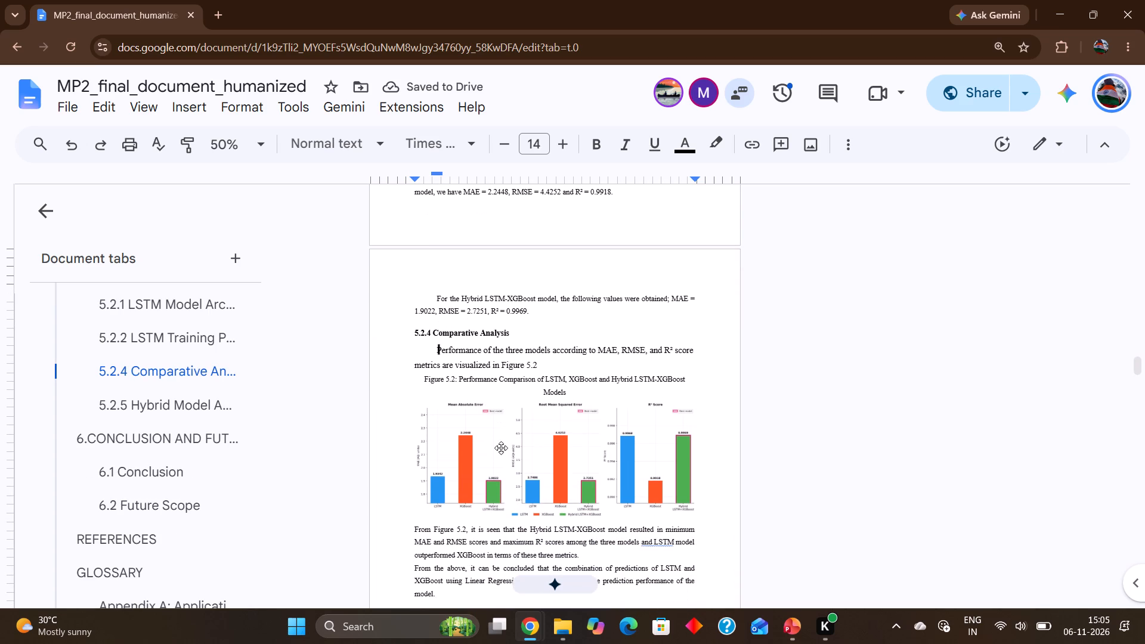
scroll(509, 466, down, 1)
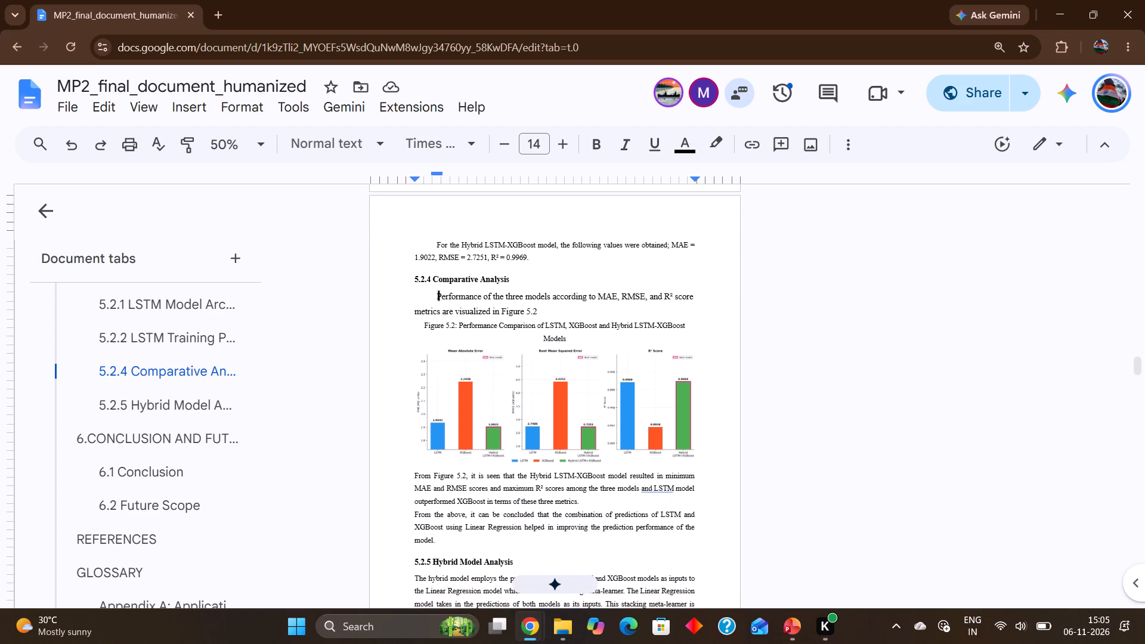
scroll(509, 466, down, 2)
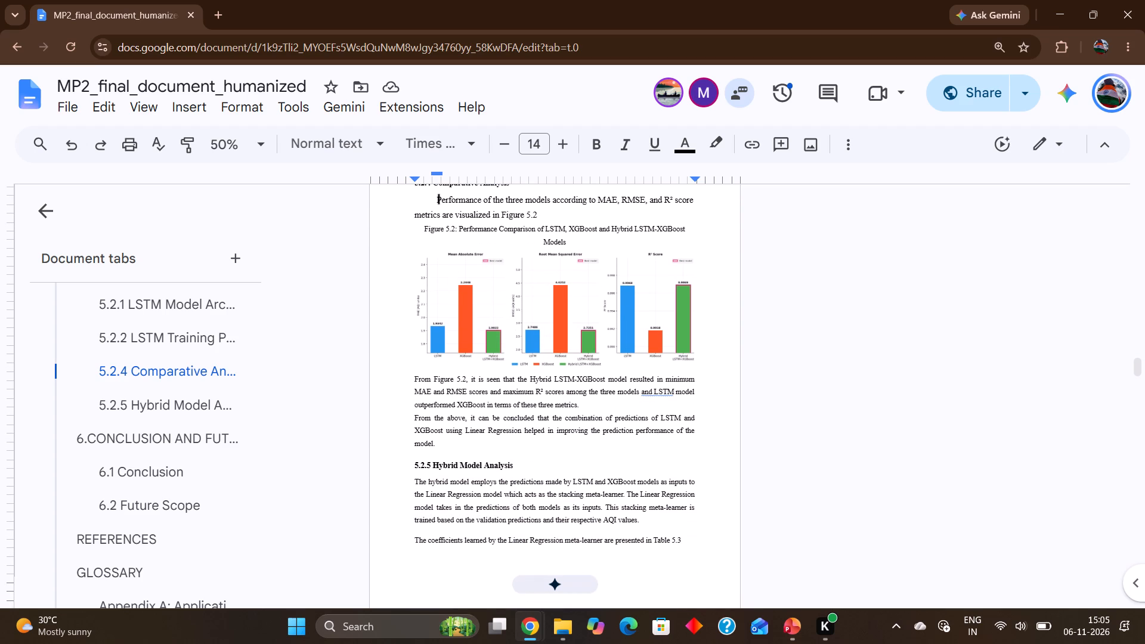
click(411, 377)
key(Tab)
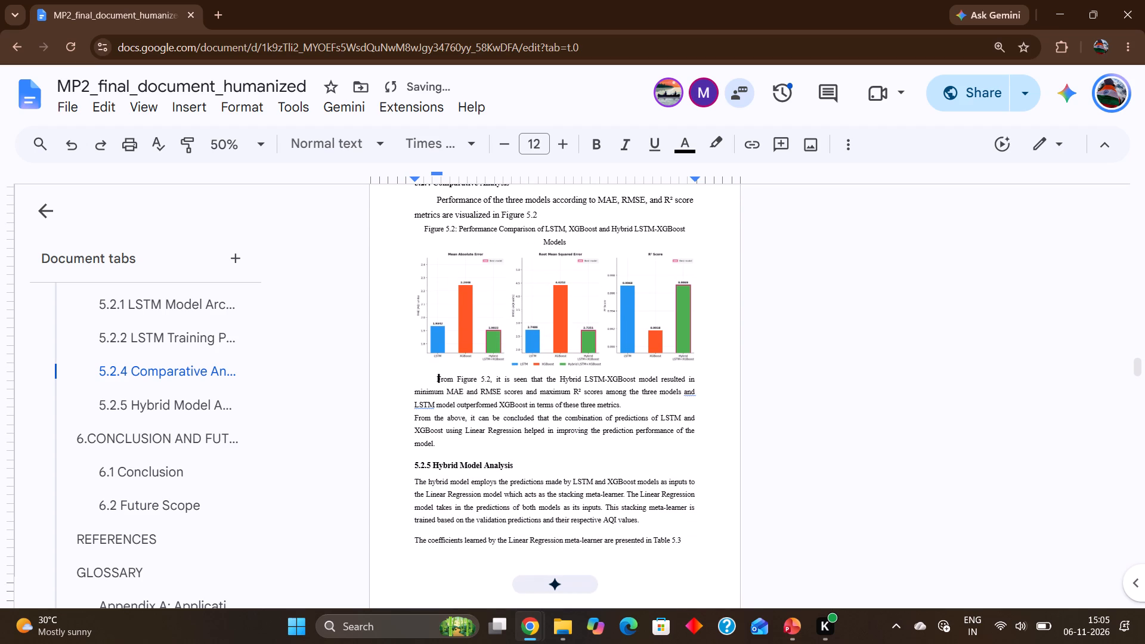
Indent the first line of the opening paragraph under 5.2.5 Hybrid Model Analysis.
click(412, 482)
key(Tab)
Look over the pages up to the start of chapter 6 and back through the report to 1.6 Objectives.
scroll(476, 509, down, 1)
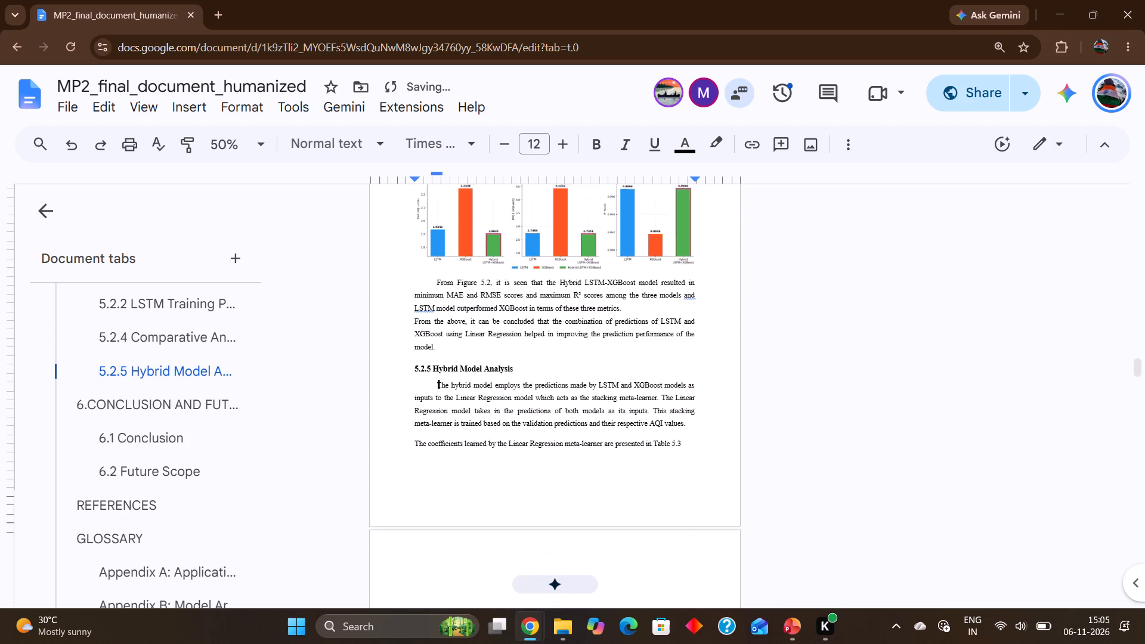
scroll(476, 509, down, 5)
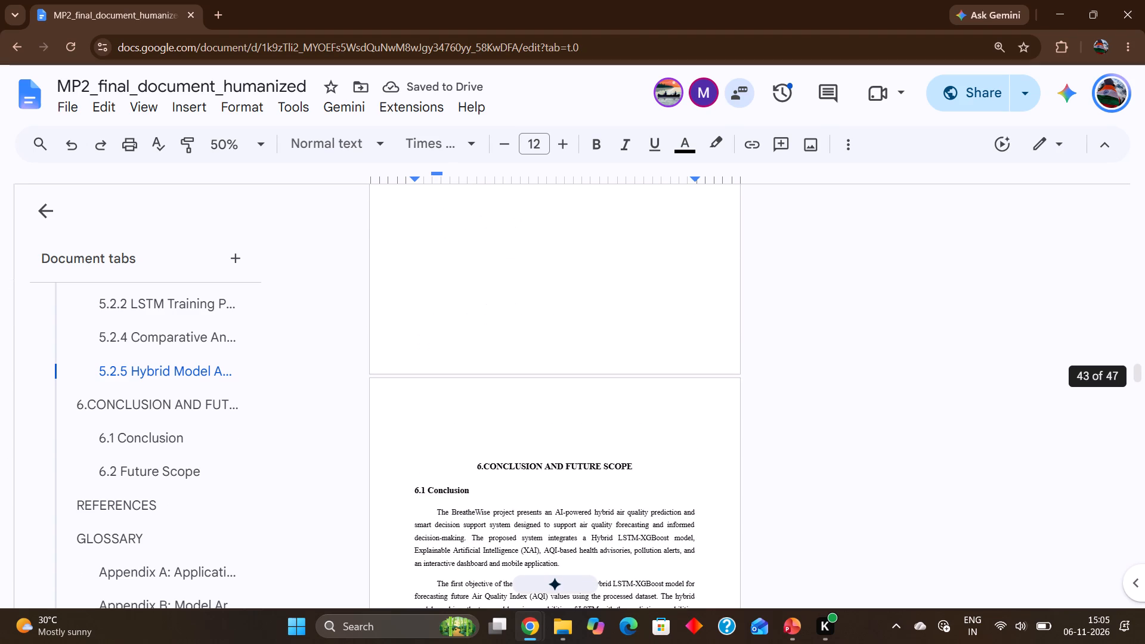
scroll(476, 509, up, 9)
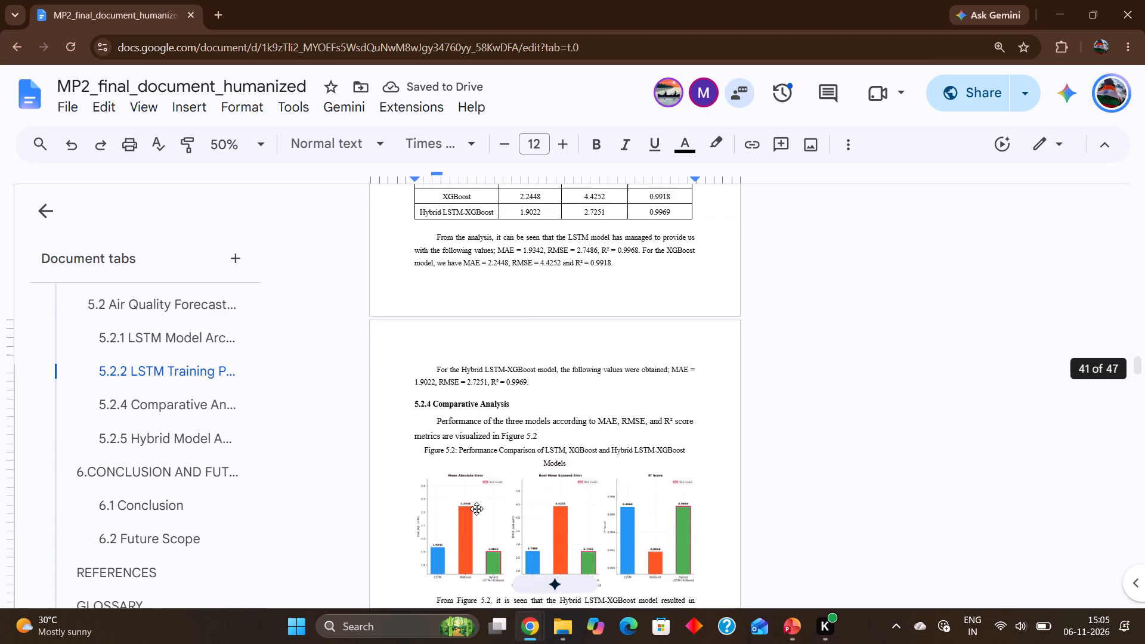
scroll(476, 509, up, 10)
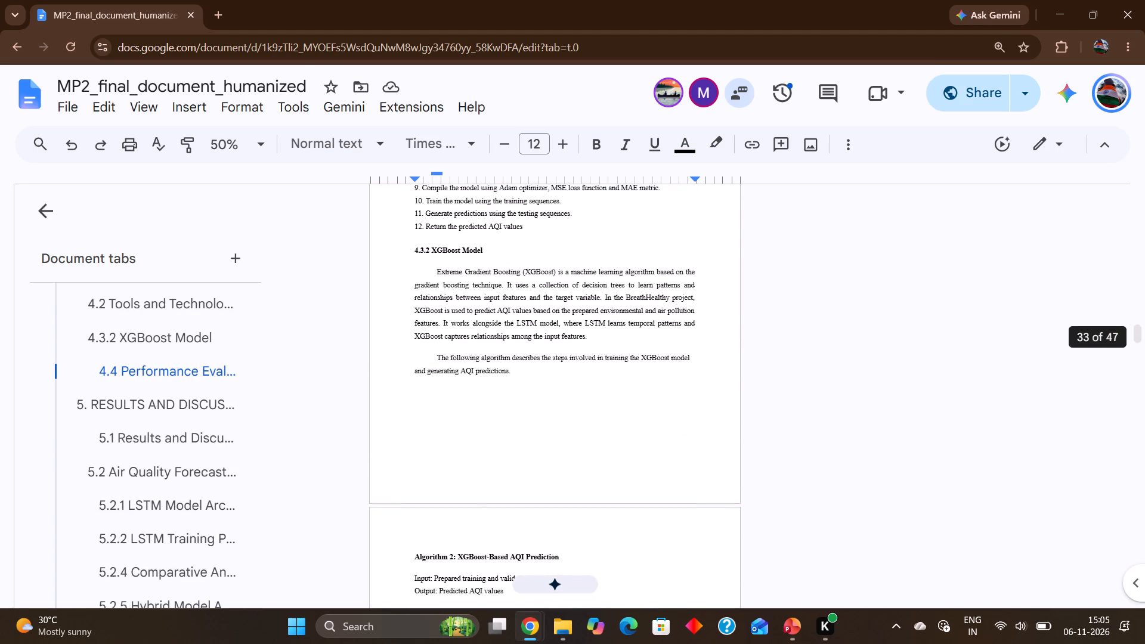
scroll(476, 509, up, 10)
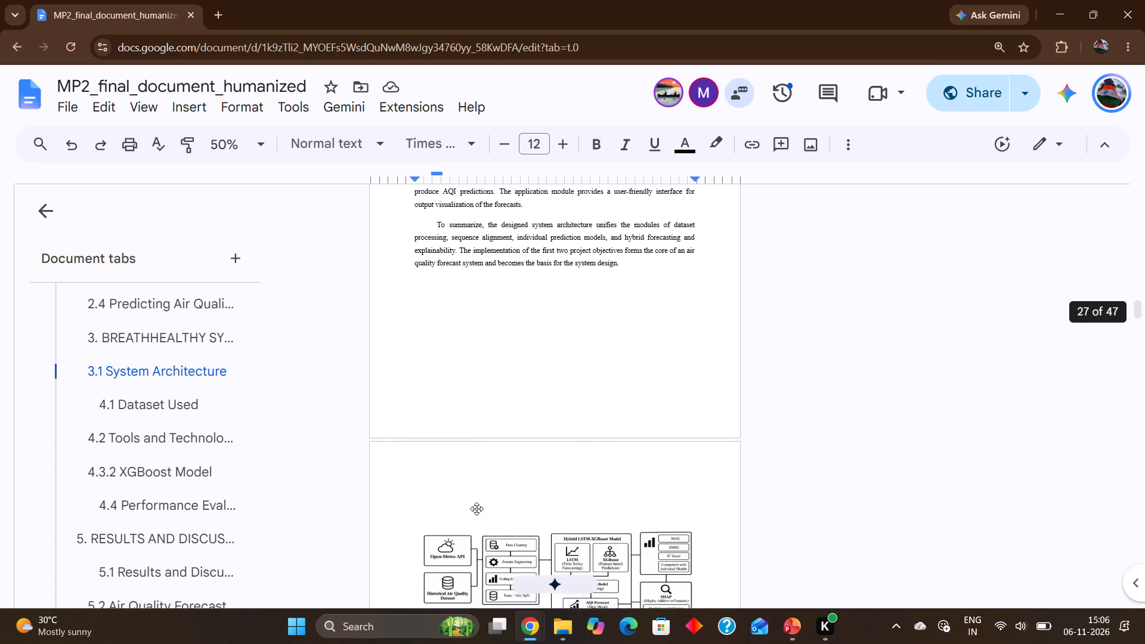
scroll(476, 509, up, 14)
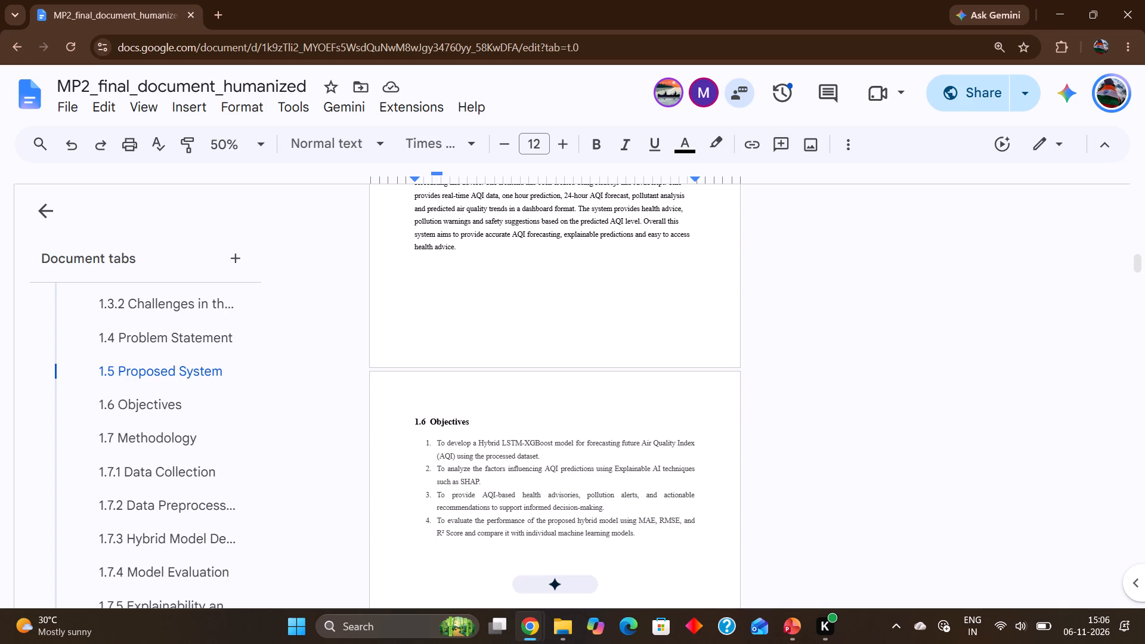
Review the indents, headings and page layout from 1.6 Objectives through the R-squared formula page in 4.4.
scroll(503, 435, down, 3)
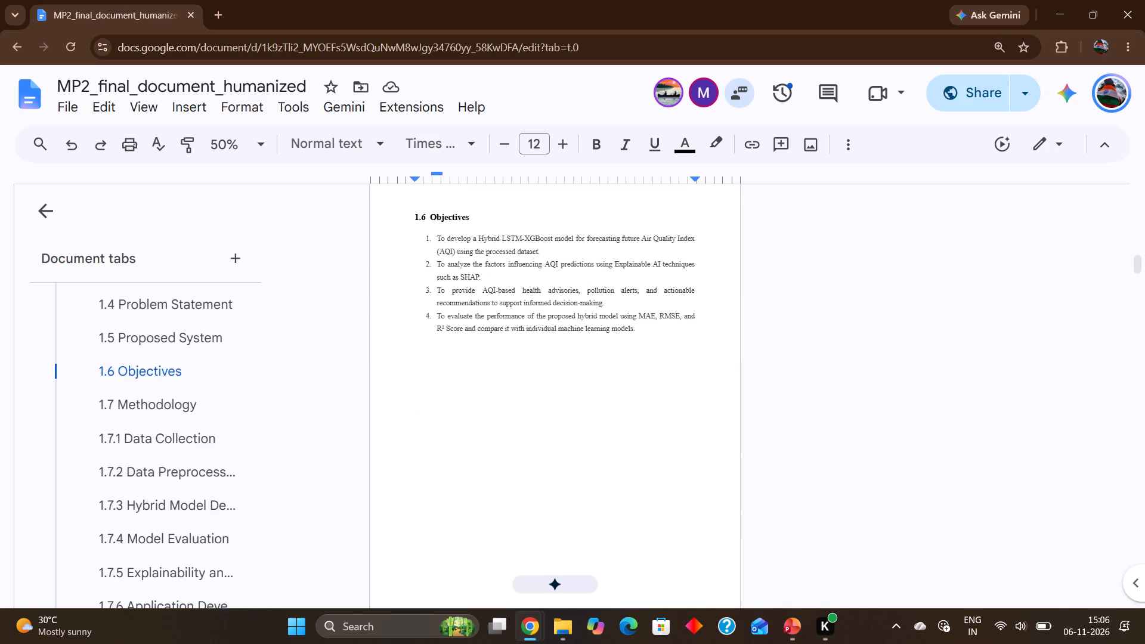
scroll(503, 435, down, 9)
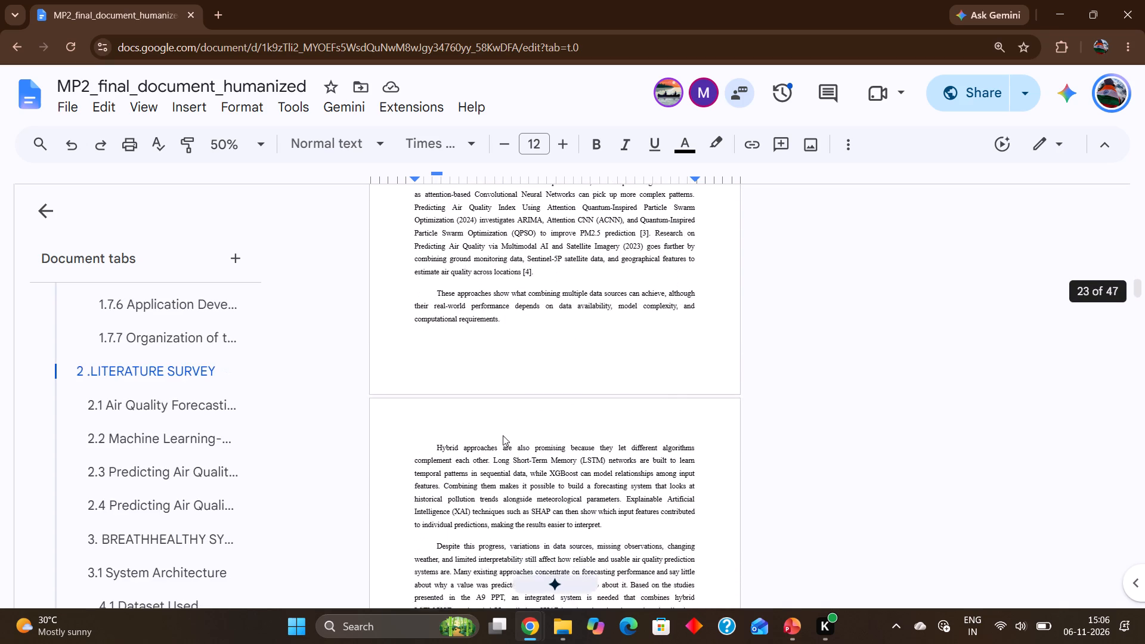
scroll(503, 435, down, 8)
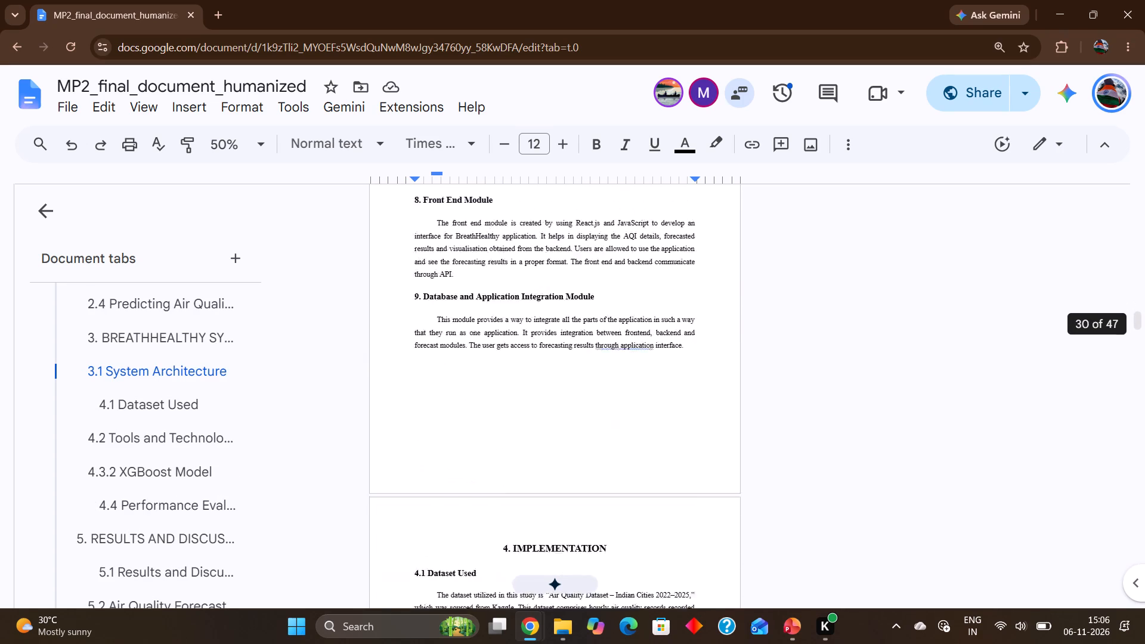
scroll(503, 435, down, 4)
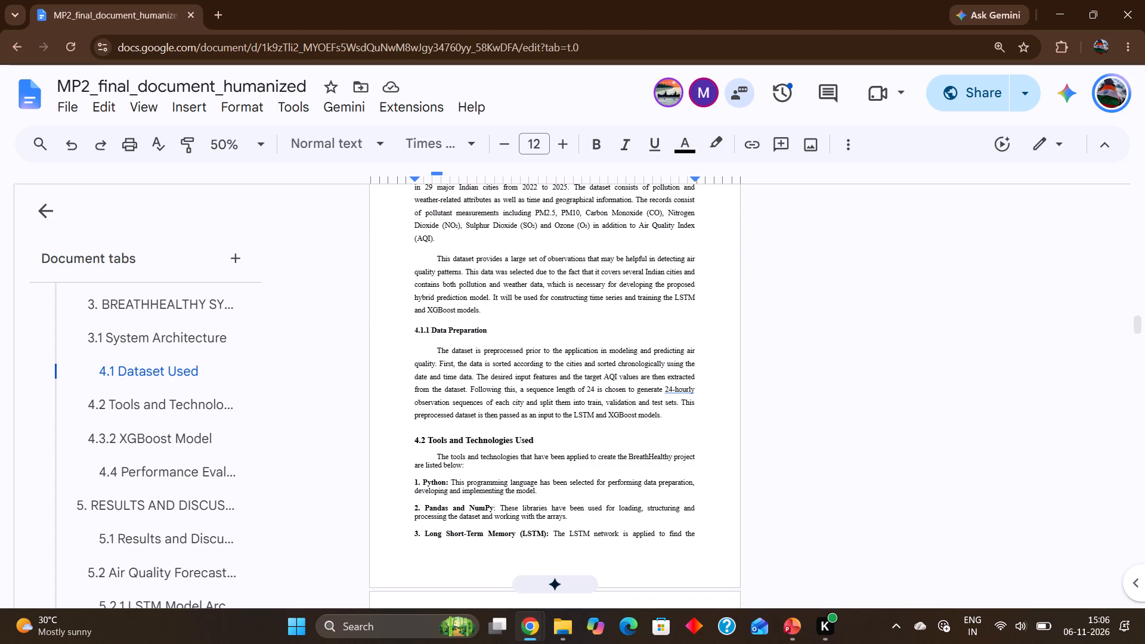
scroll(580, 467, down, 1)
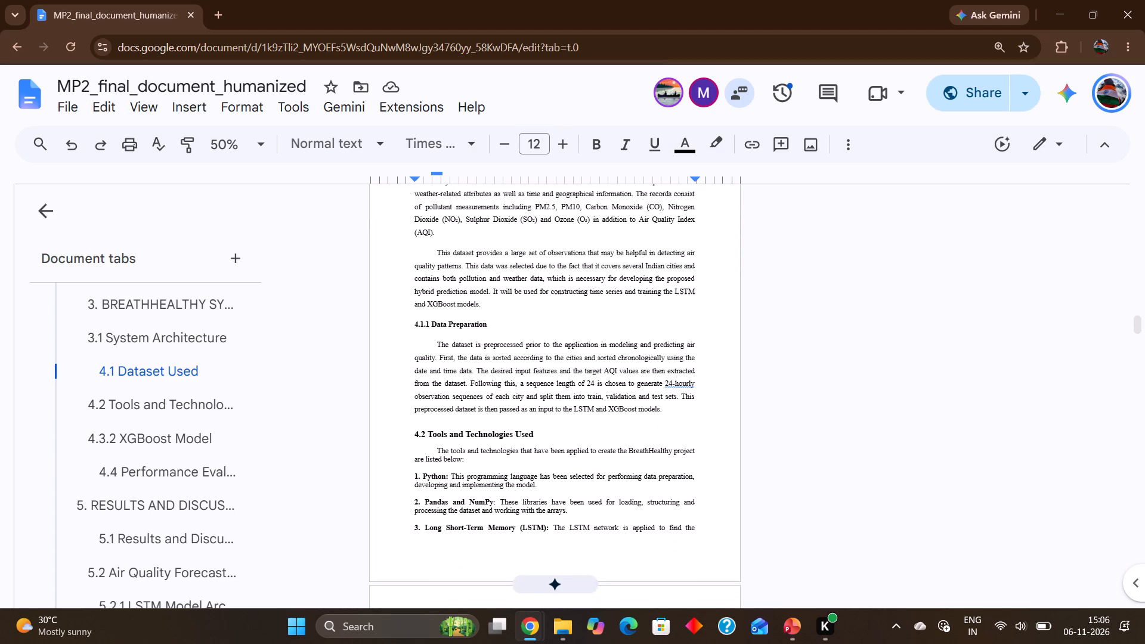
scroll(580, 467, down, 7)
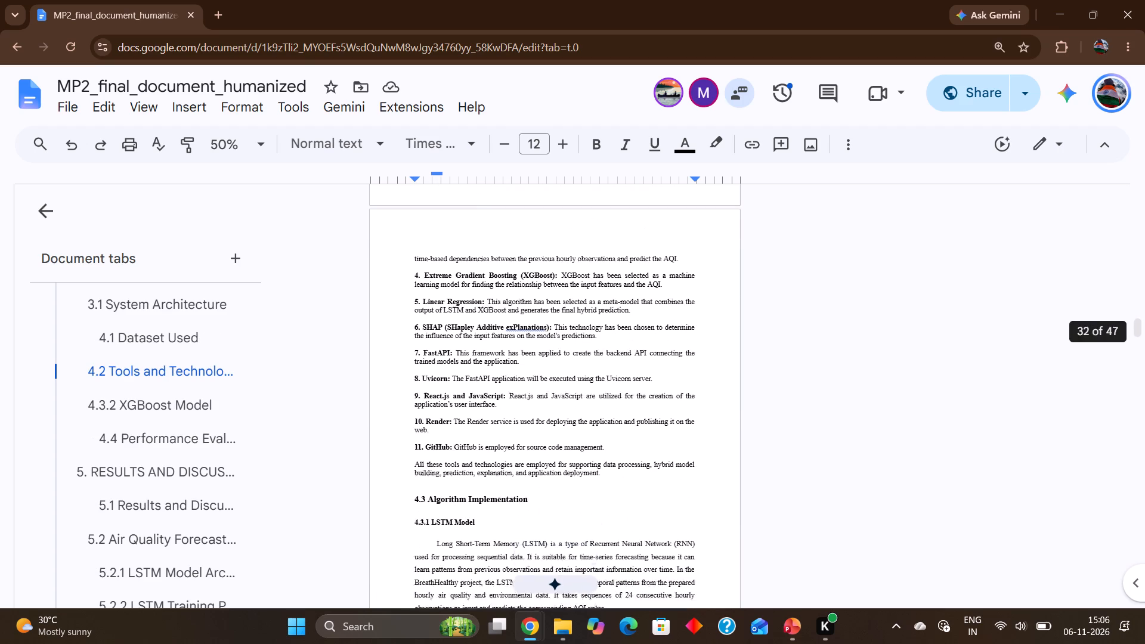
scroll(580, 467, down, 6)
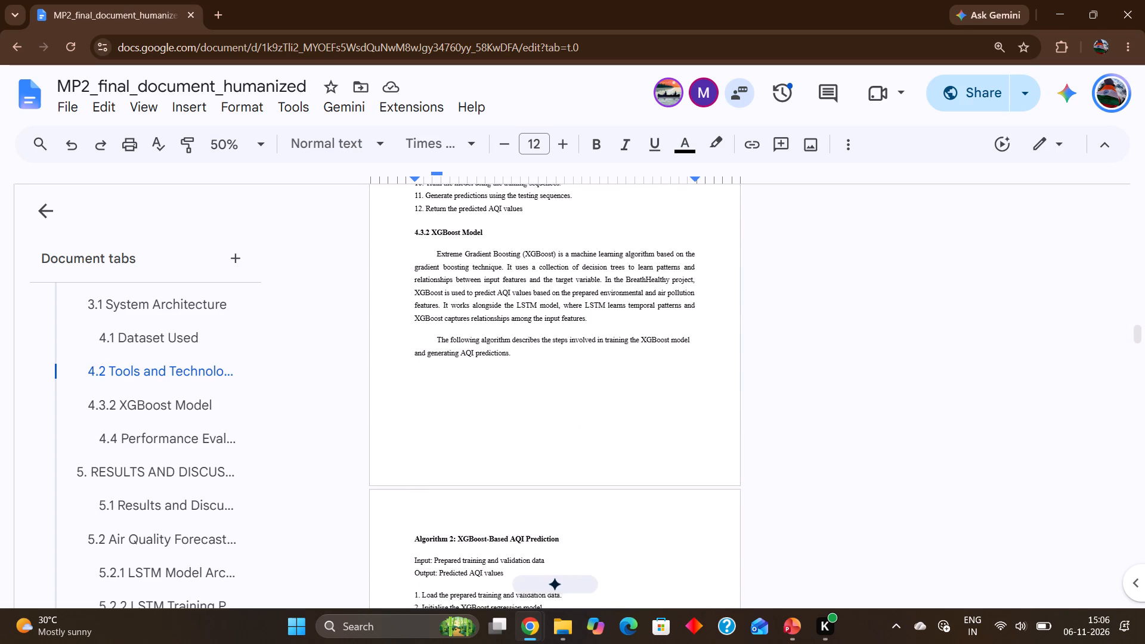
scroll(580, 467, down, 7)
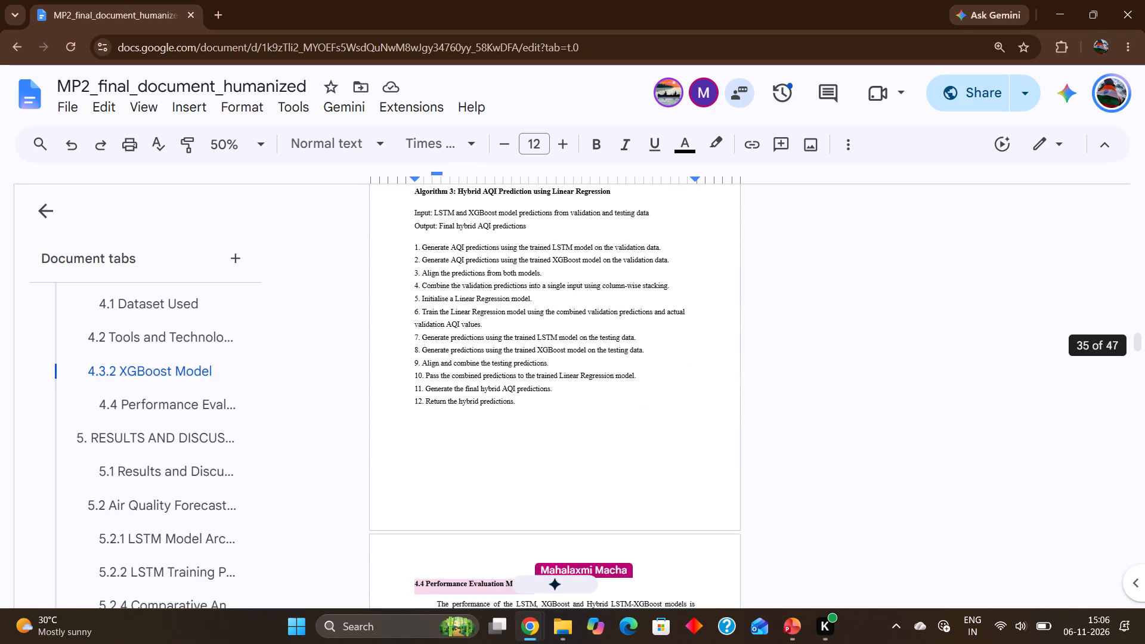
scroll(580, 467, down, 3)
scroll(593, 457, up, 1)
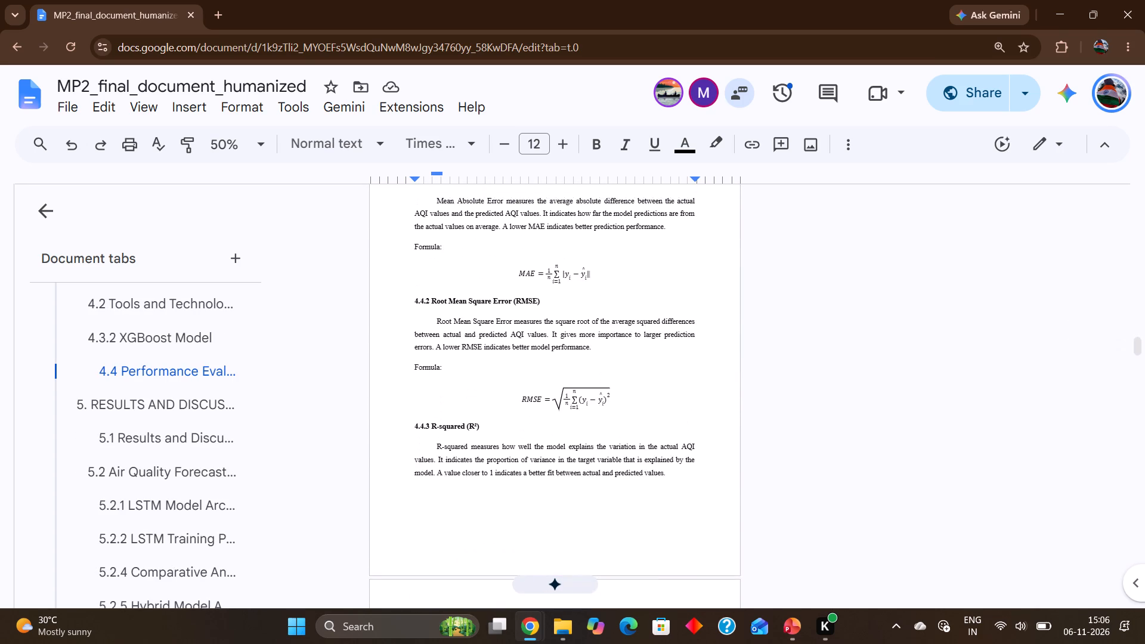
scroll(593, 457, up, 1)
scroll(593, 457, down, 5)
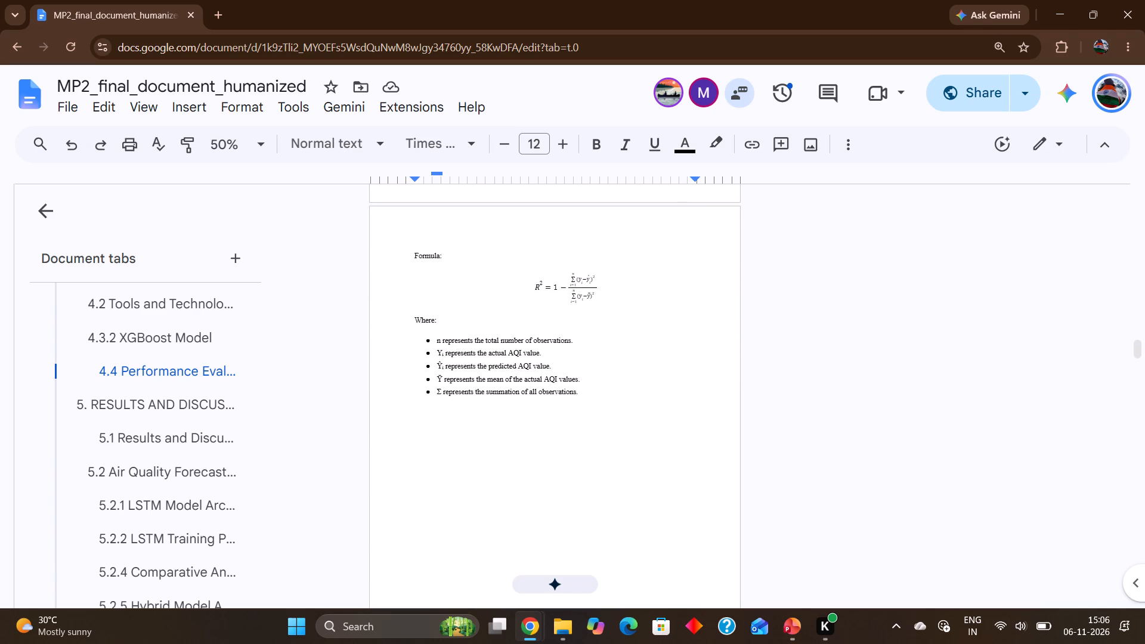
Review the indents, headings, tables and figure captions throughout chapter 5, up to the start of chapter 6.
scroll(593, 457, down, 3)
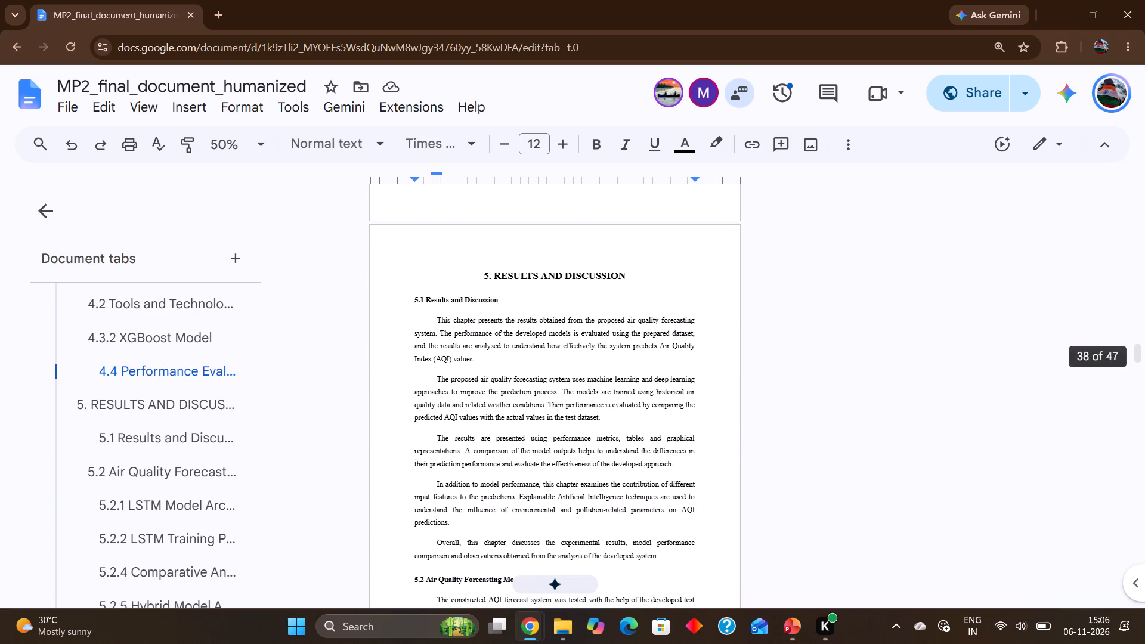
scroll(593, 457, down, 1)
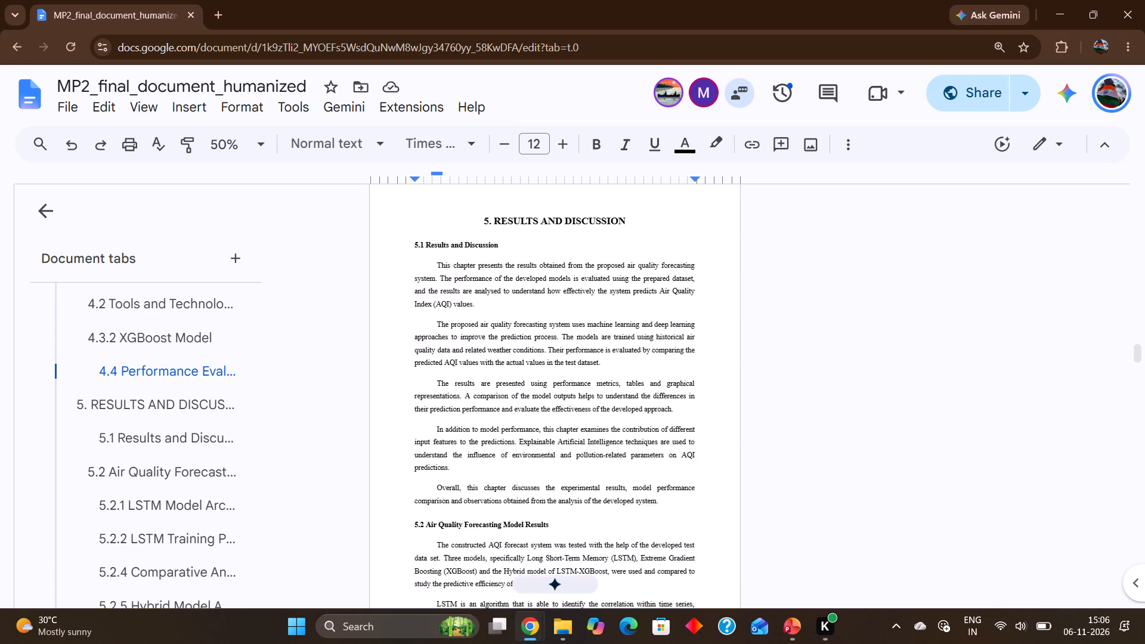
scroll(593, 457, down, 6)
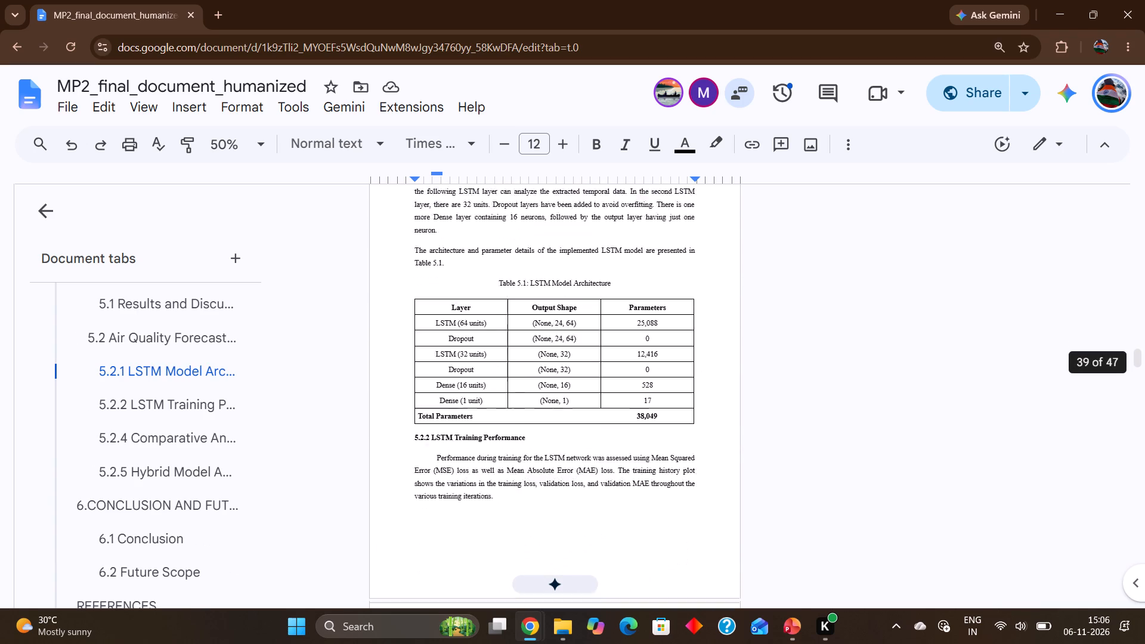
scroll(593, 457, down, 3)
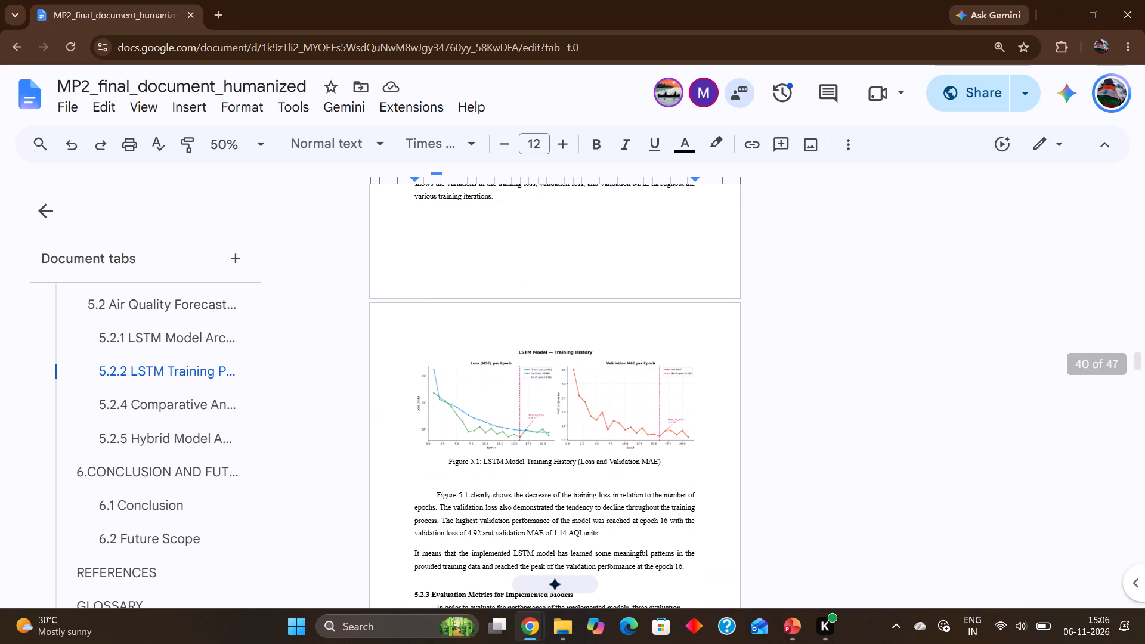
scroll(593, 457, down, 4)
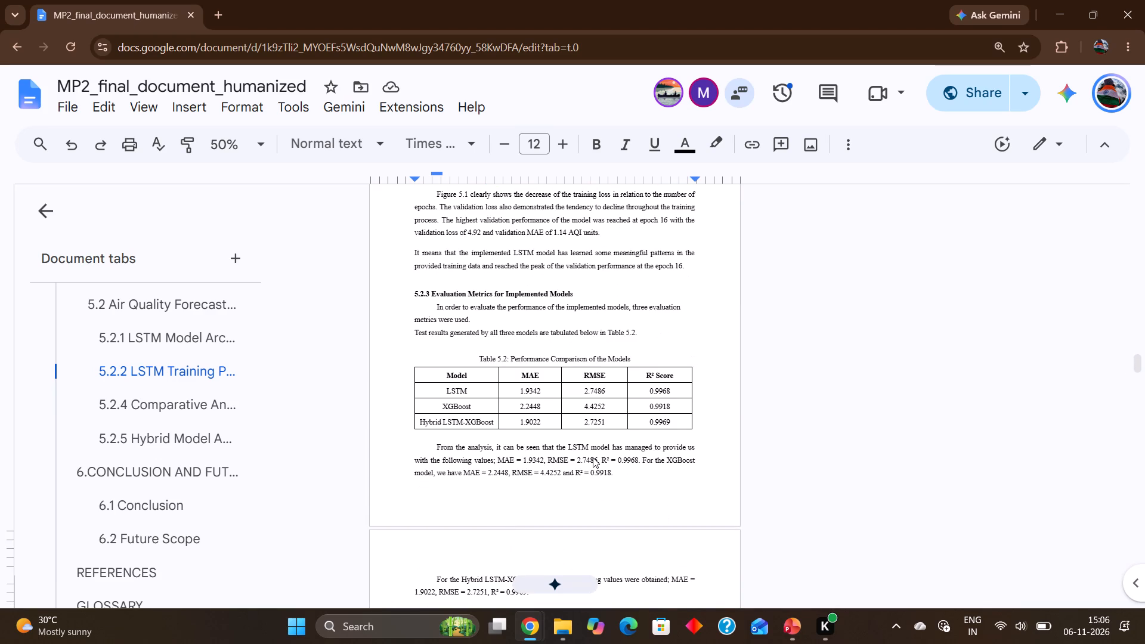
scroll(593, 457, down, 2)
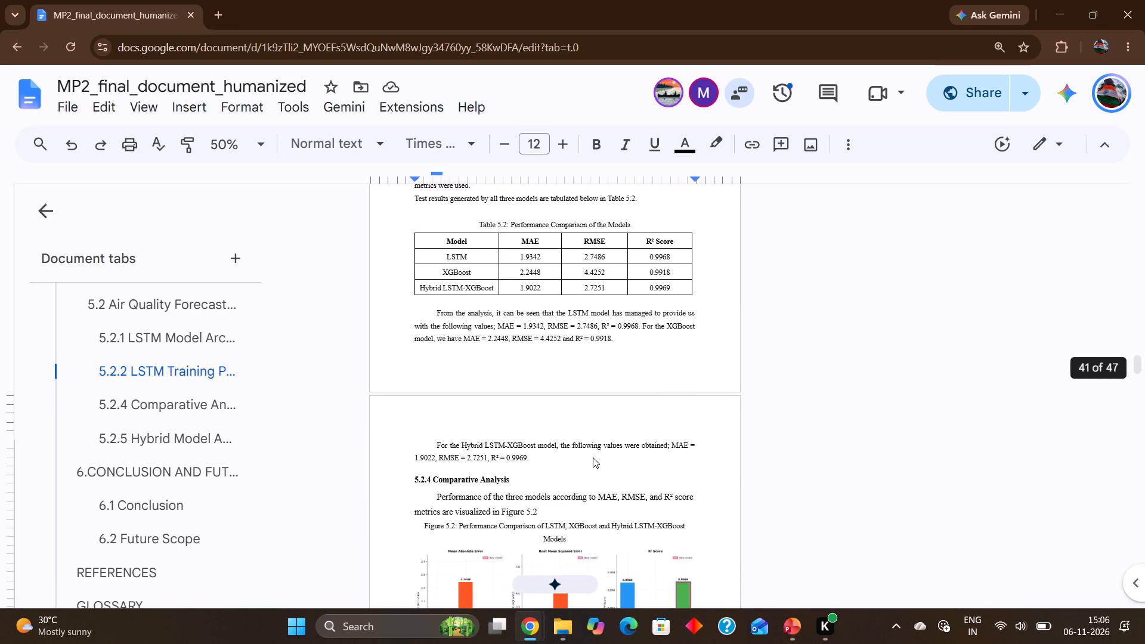
scroll(593, 457, down, 2)
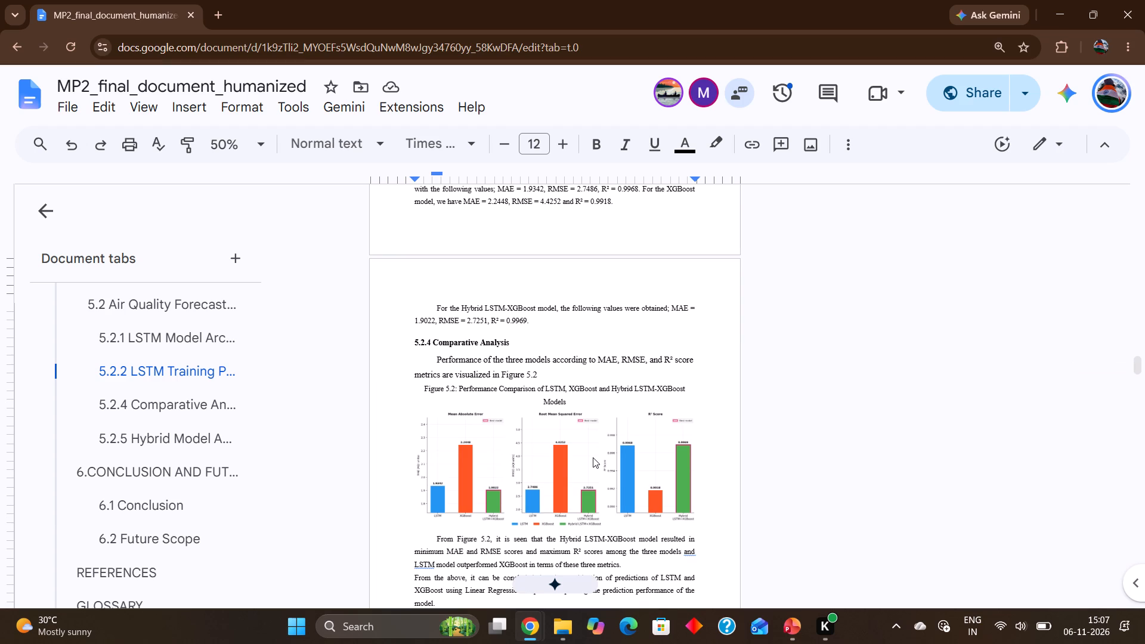
scroll(593, 457, down, 2)
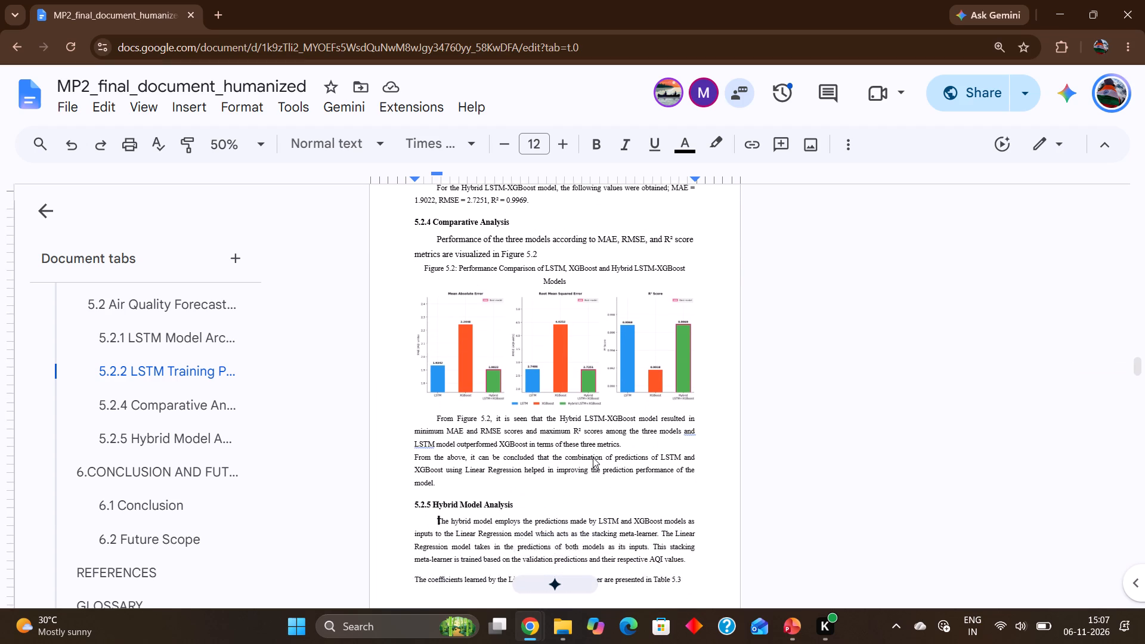
scroll(593, 457, down, 1)
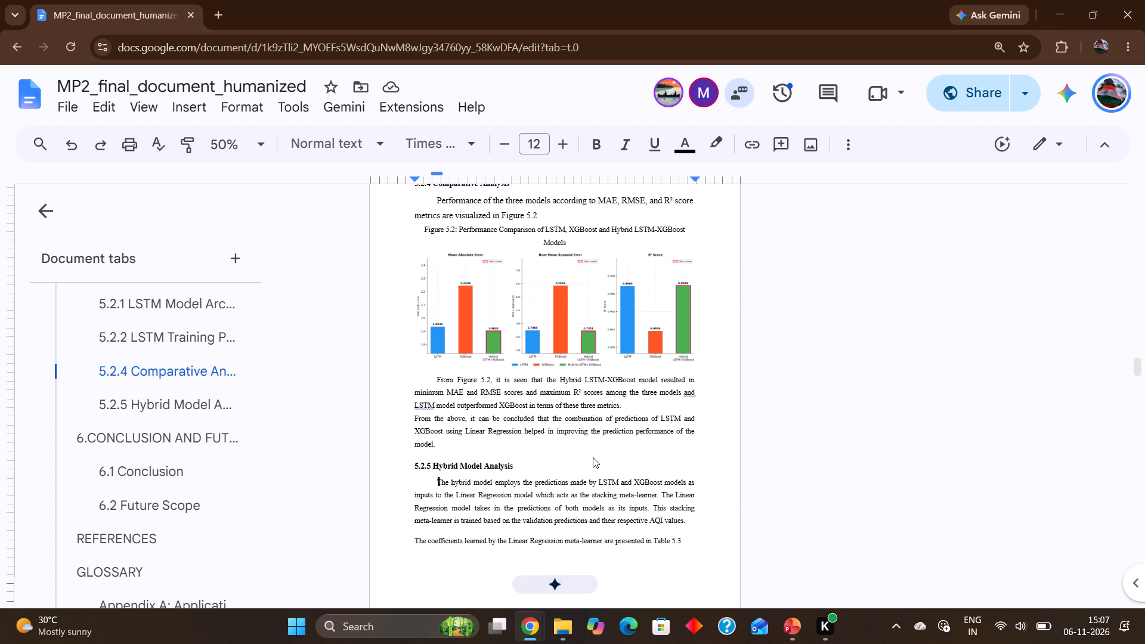
scroll(593, 457, down, 4)
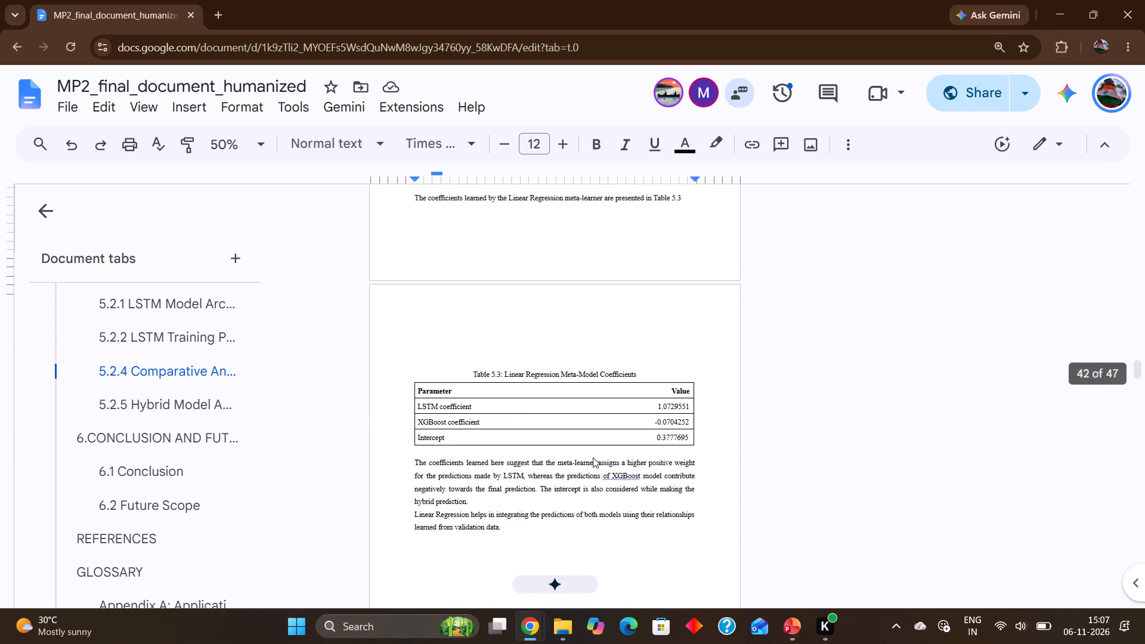
scroll(593, 457, down, 3)
Recheck the layout of sections 5.2 to 5.2.5, comparing the caption placement and spacing around Figures 5.1 and 5.2 and the tables.
scroll(593, 457, up, 2)
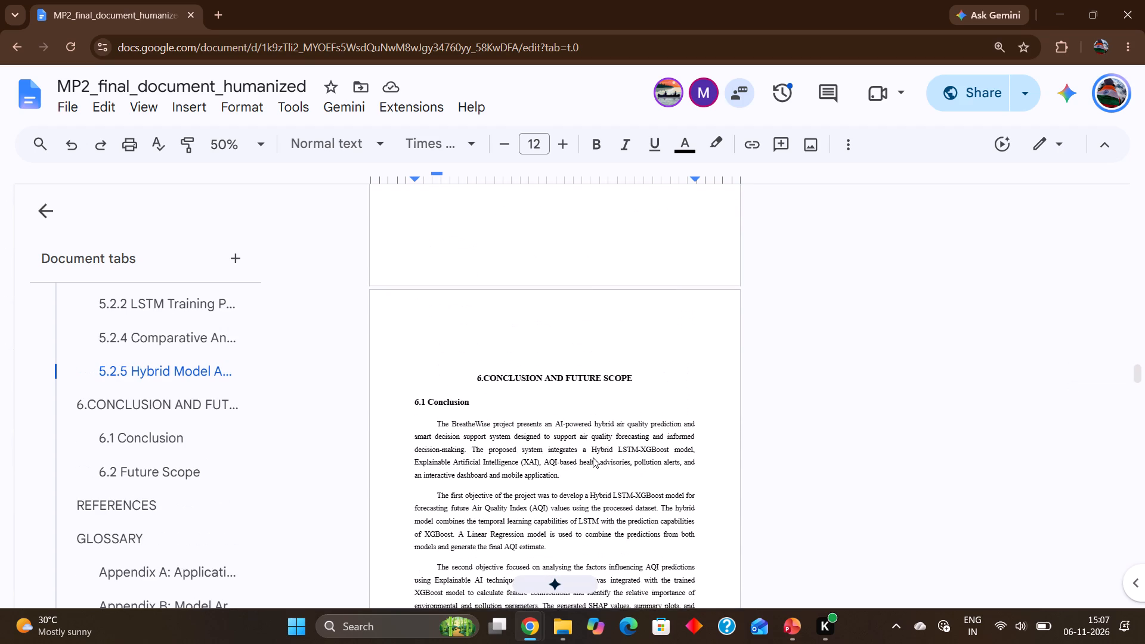
scroll(593, 457, up, 4)
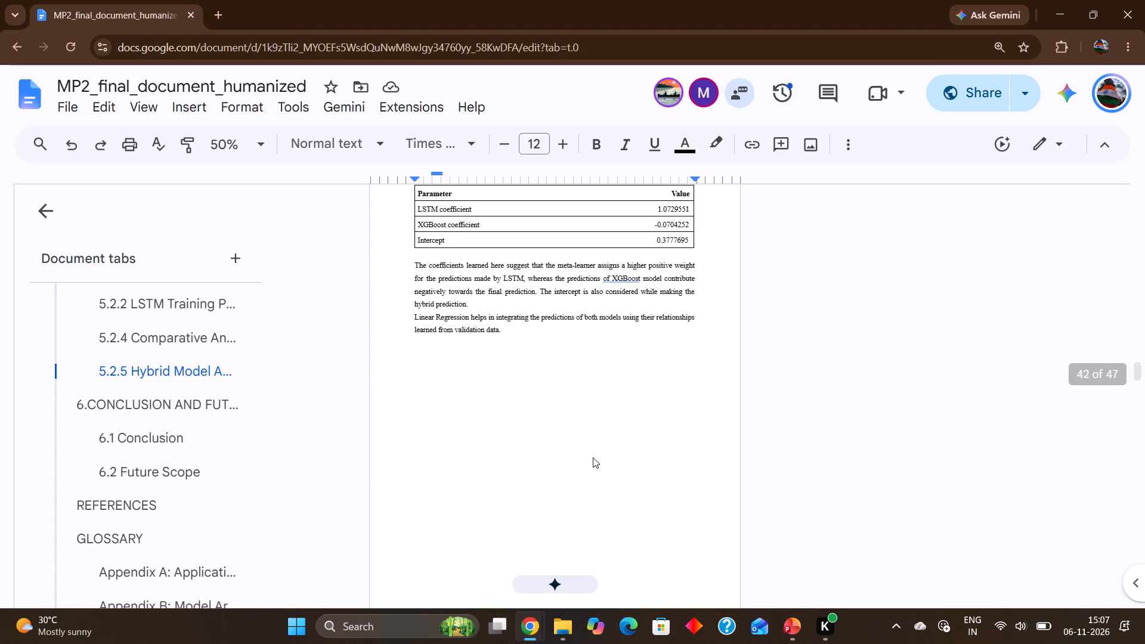
scroll(593, 457, up, 7)
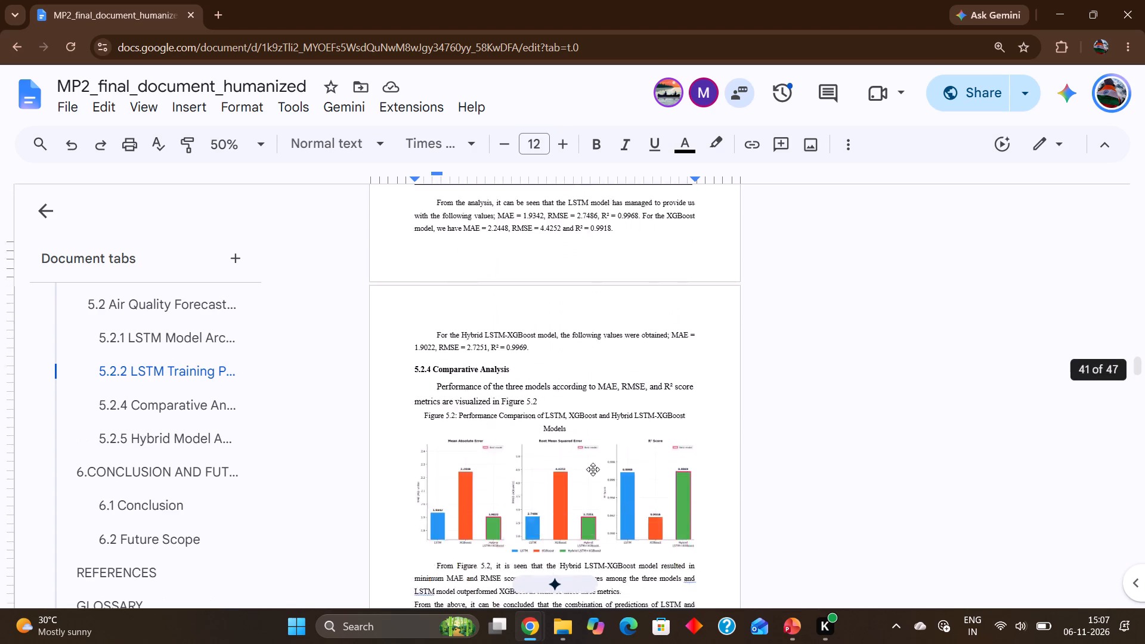
scroll(593, 469, up, 7)
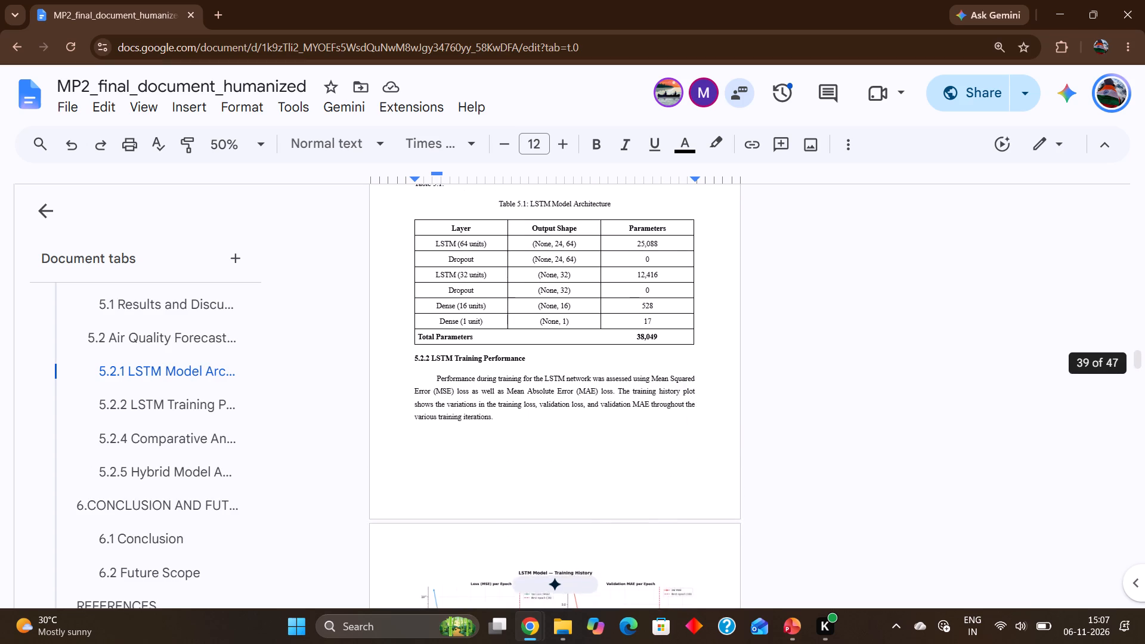
scroll(593, 469, up, 2)
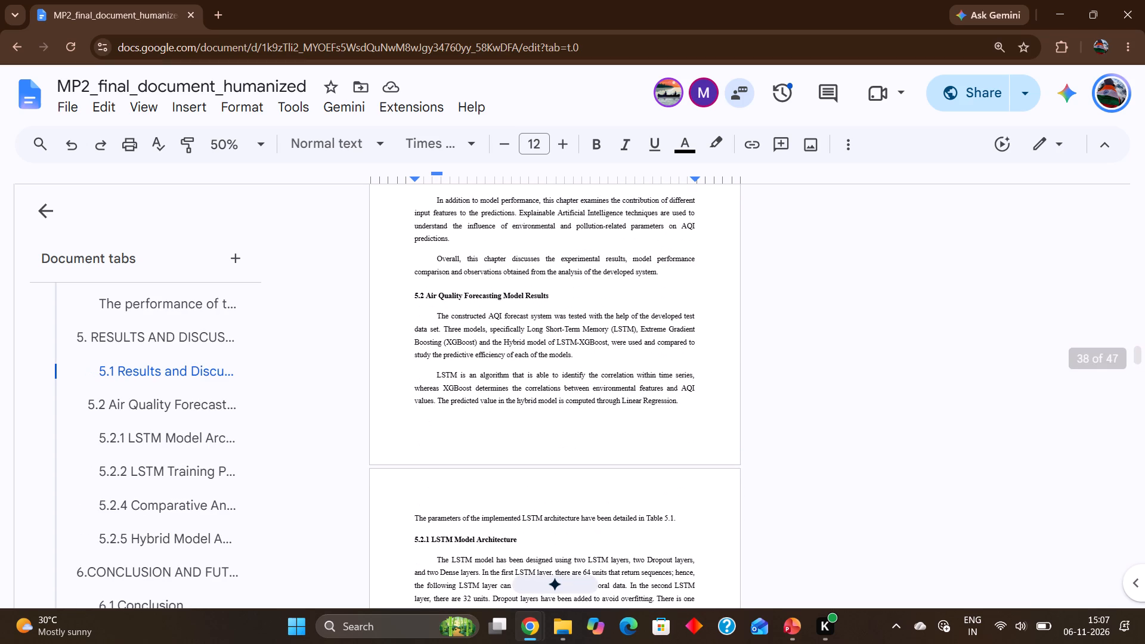
scroll(592, 415, down, 2)
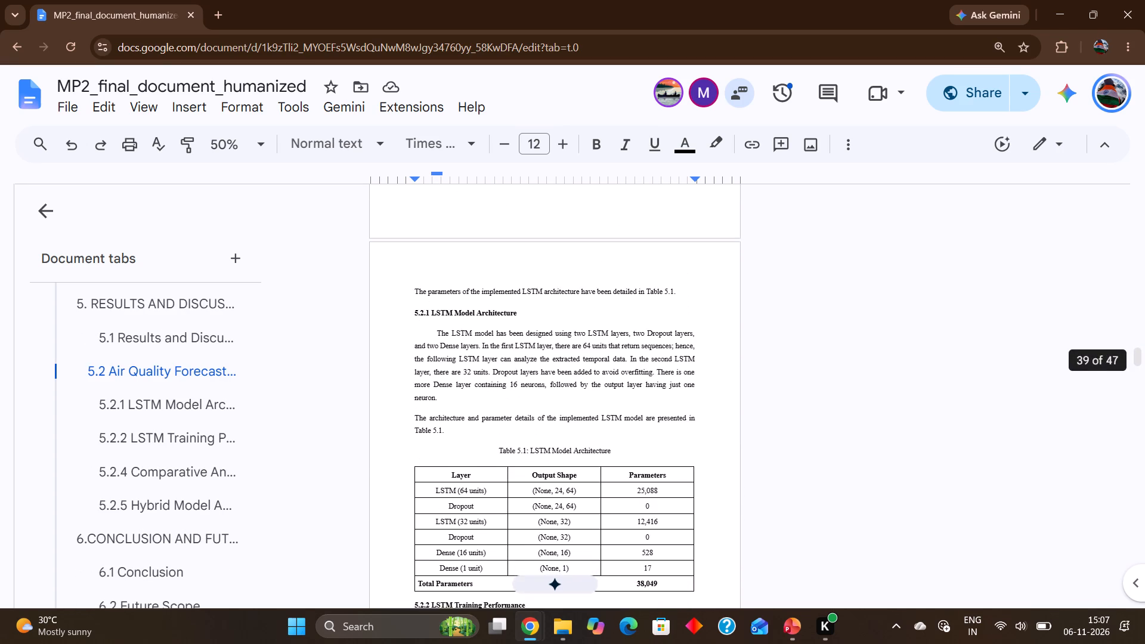
scroll(592, 415, down, 6)
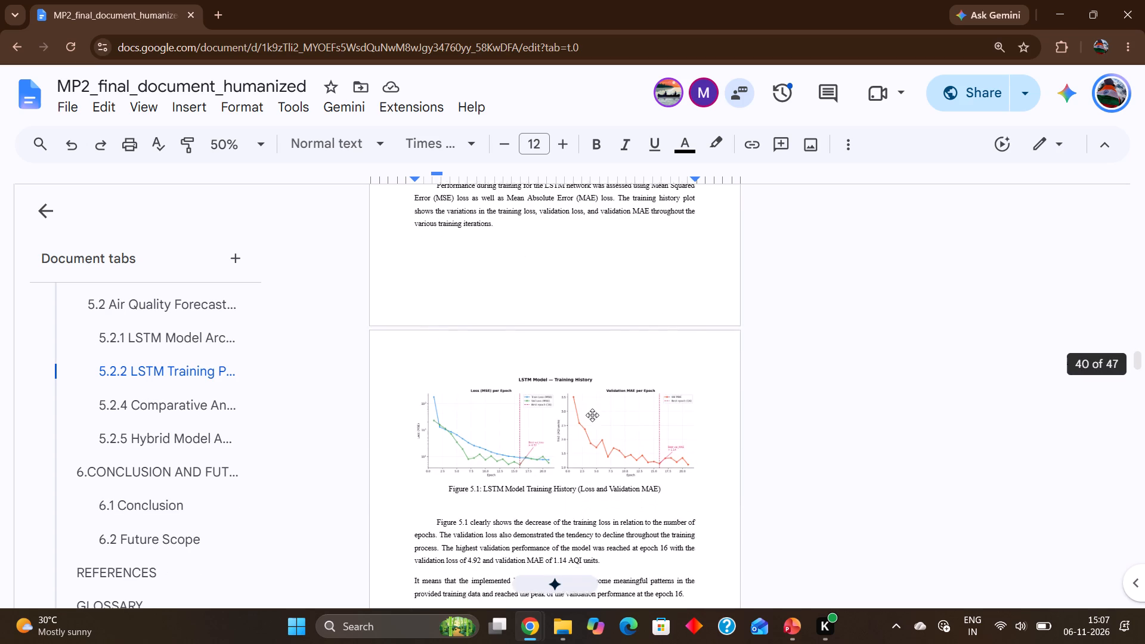
scroll(592, 415, down, 4)
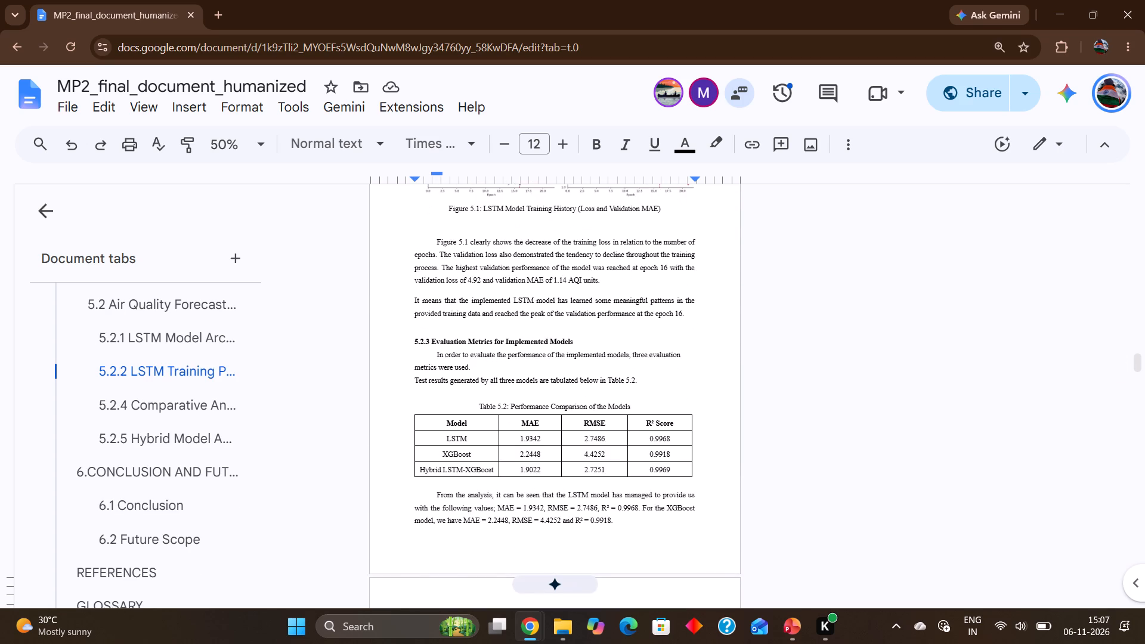
scroll(592, 415, down, 3)
scroll(592, 415, up, 1)
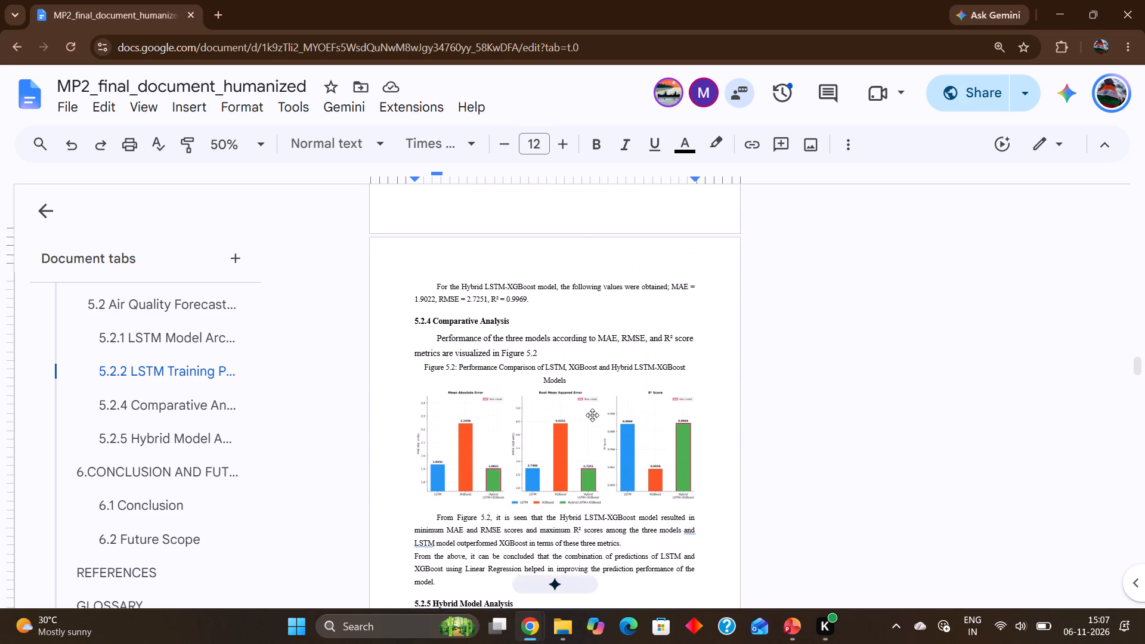
scroll(592, 415, up, 1)
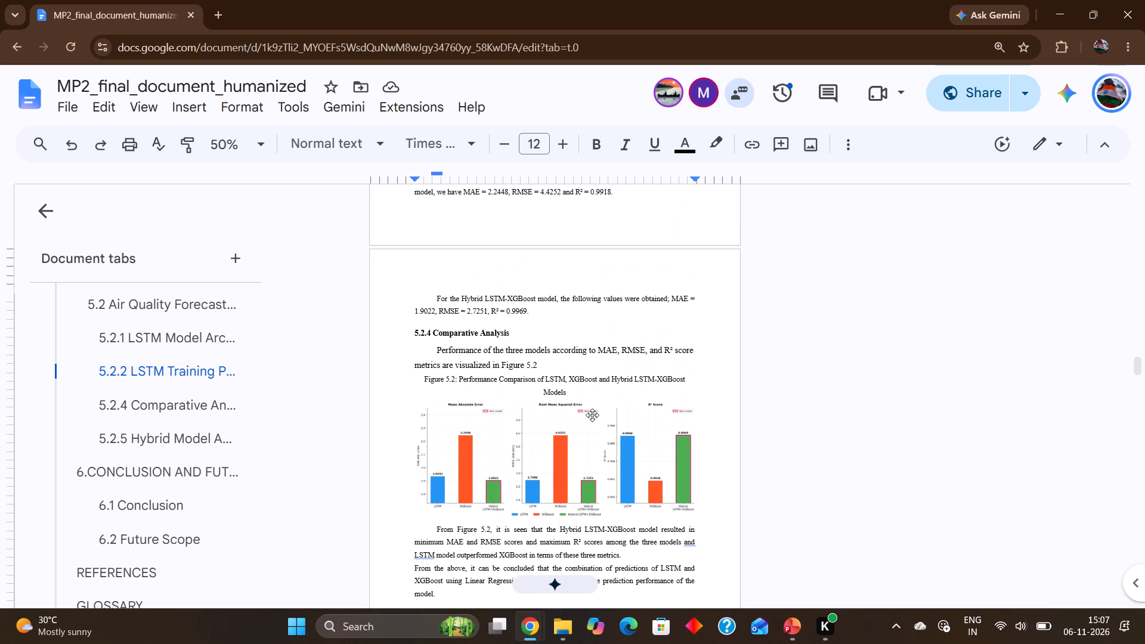
scroll(592, 415, up, 1)
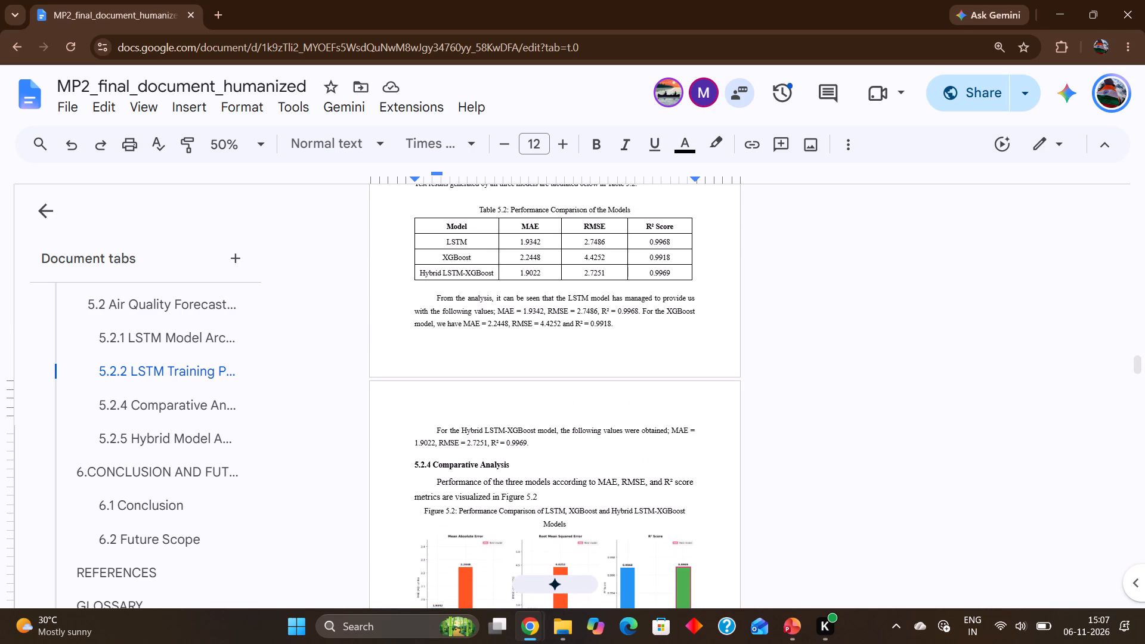
scroll(577, 420, up, 2)
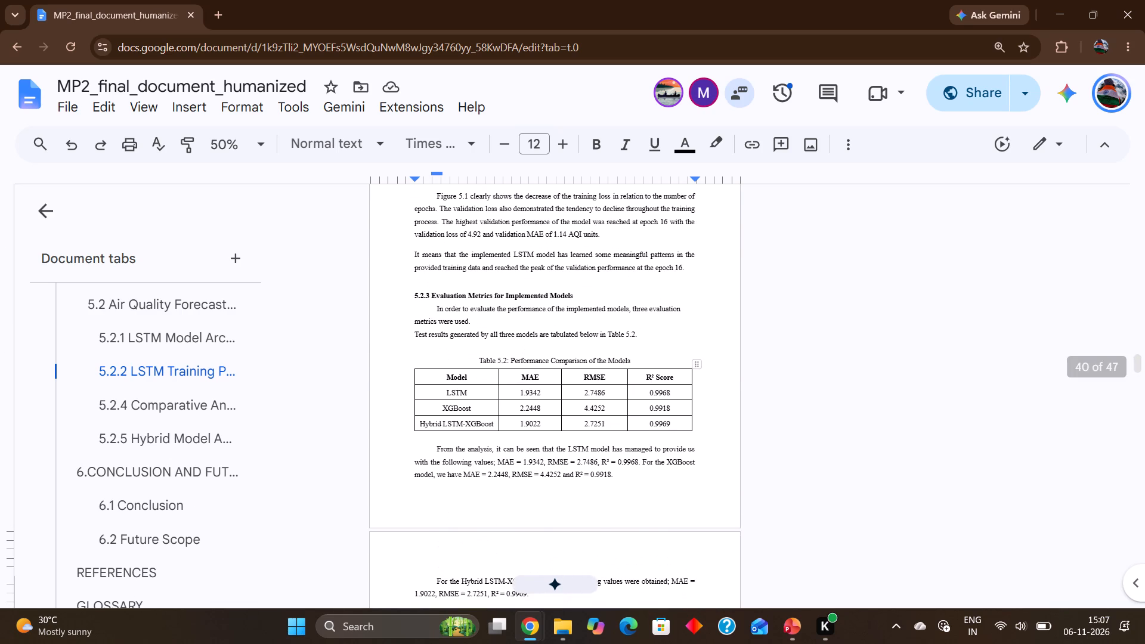
scroll(577, 420, up, 1)
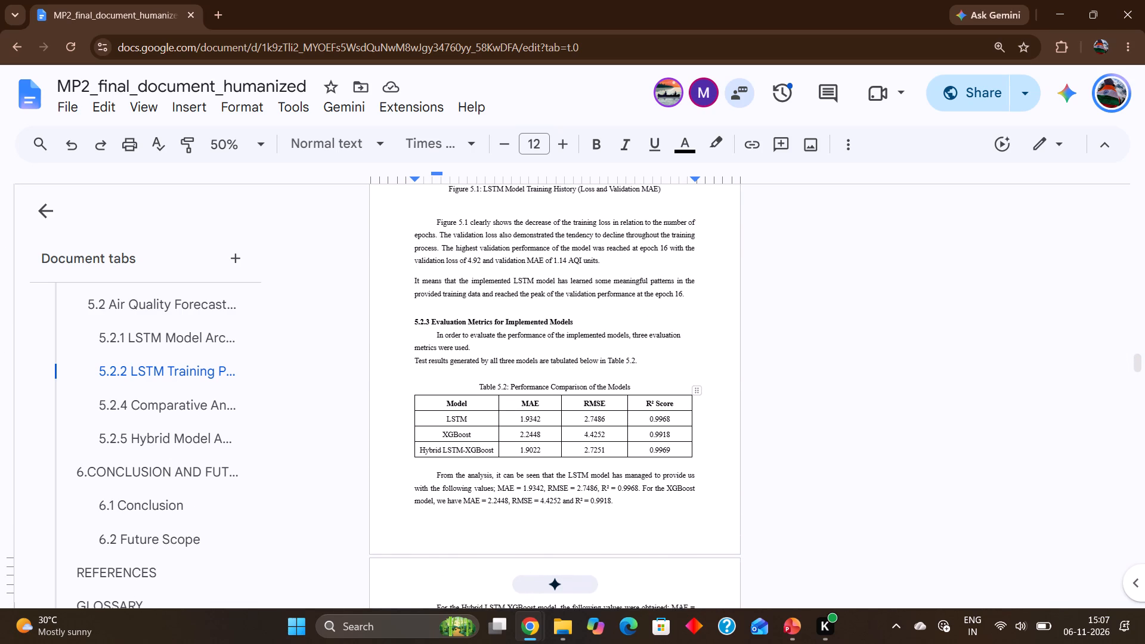
scroll(577, 420, up, 1)
scroll(529, 444, up, 3)
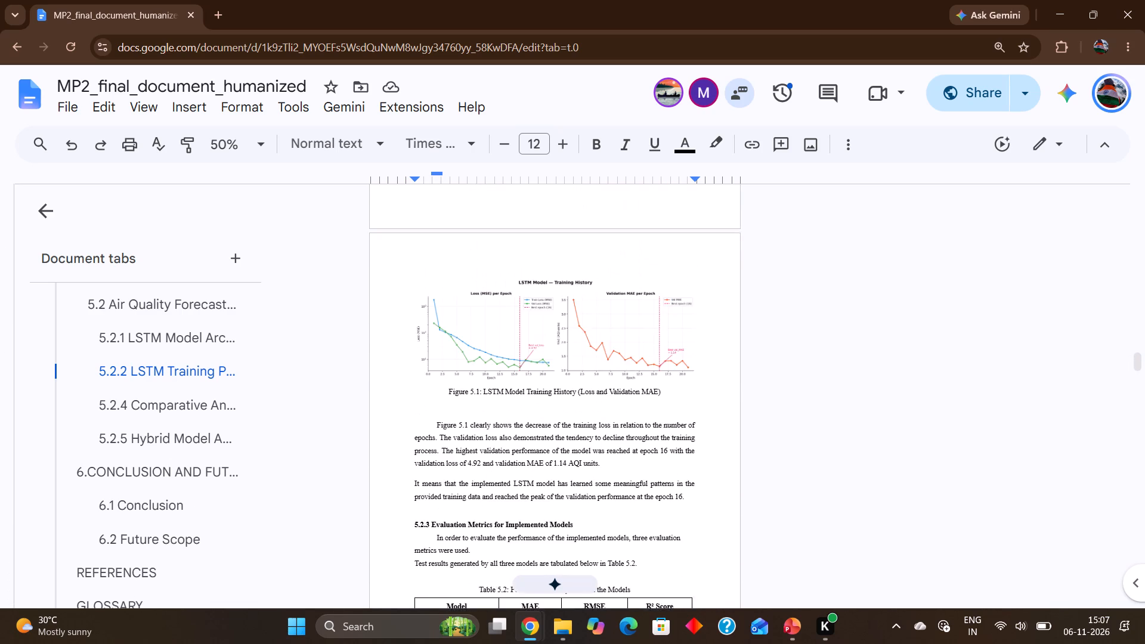
Examine the pages from Figure 5.1 through Table 5.3 and the end of 5.2.5 for indents, captions and empty space.
scroll(529, 444, down, 1)
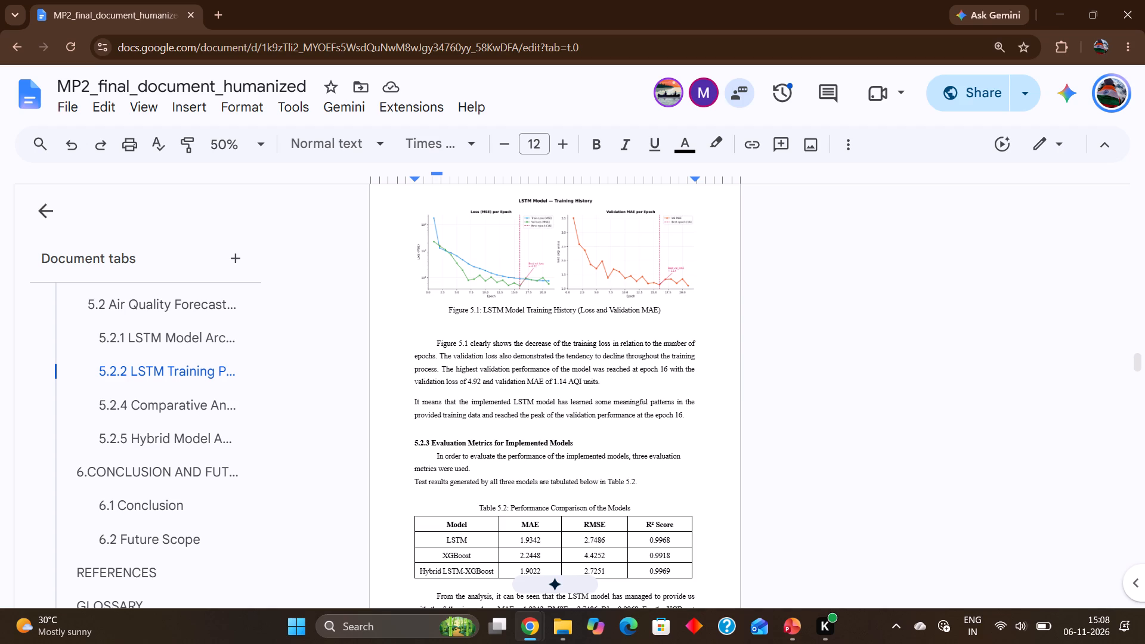
scroll(575, 413, down, 5)
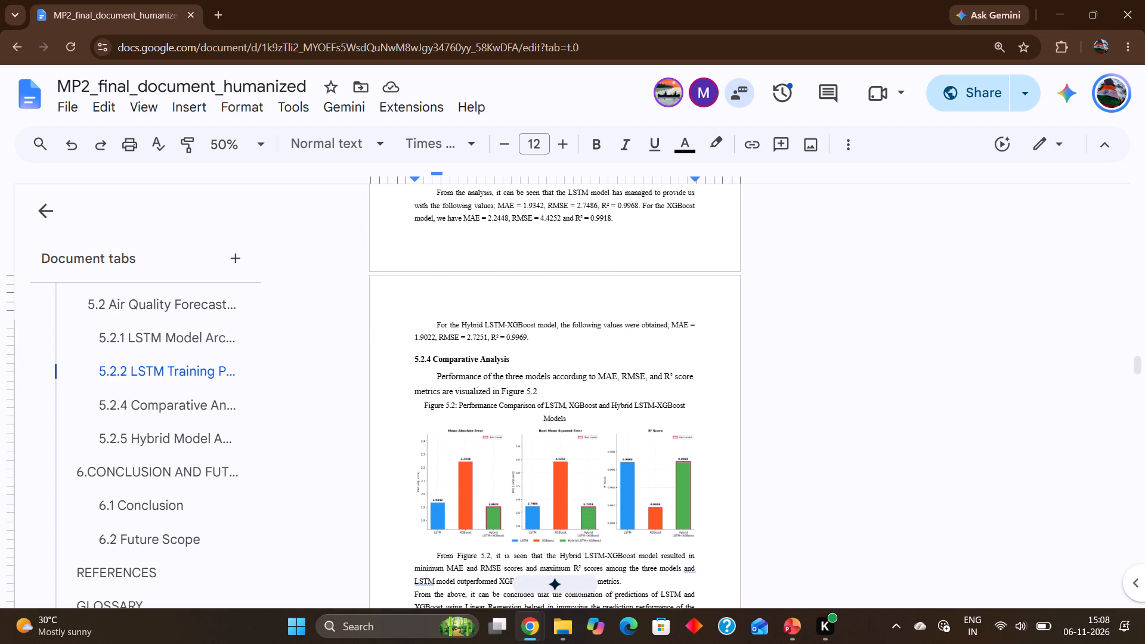
scroll(575, 413, down, 2)
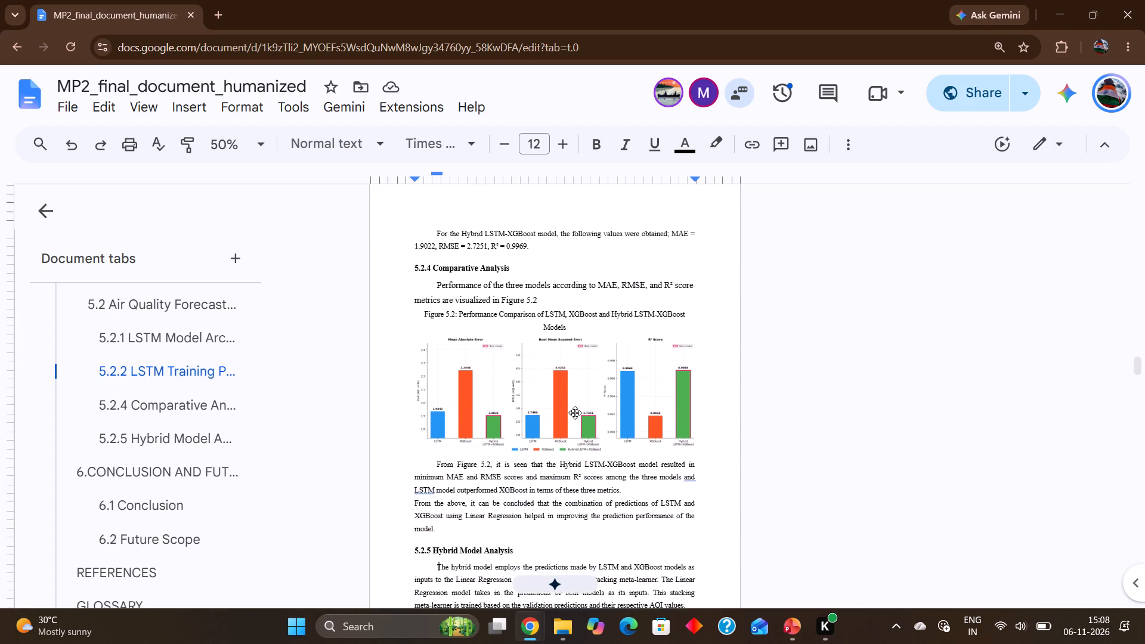
scroll(575, 413, down, 4)
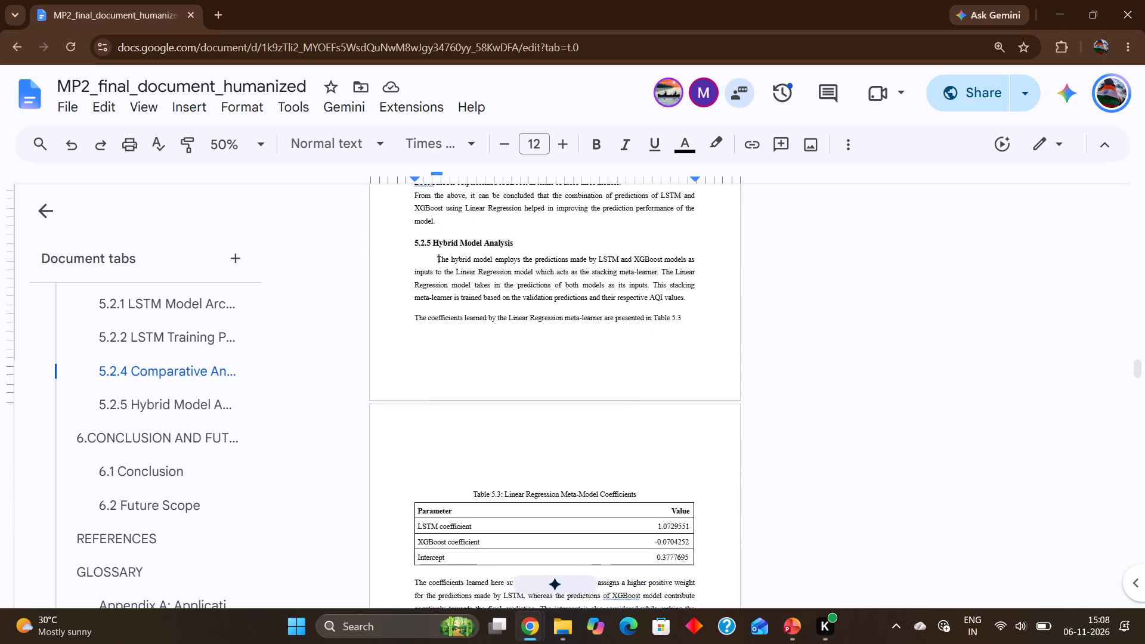
scroll(575, 413, down, 5)
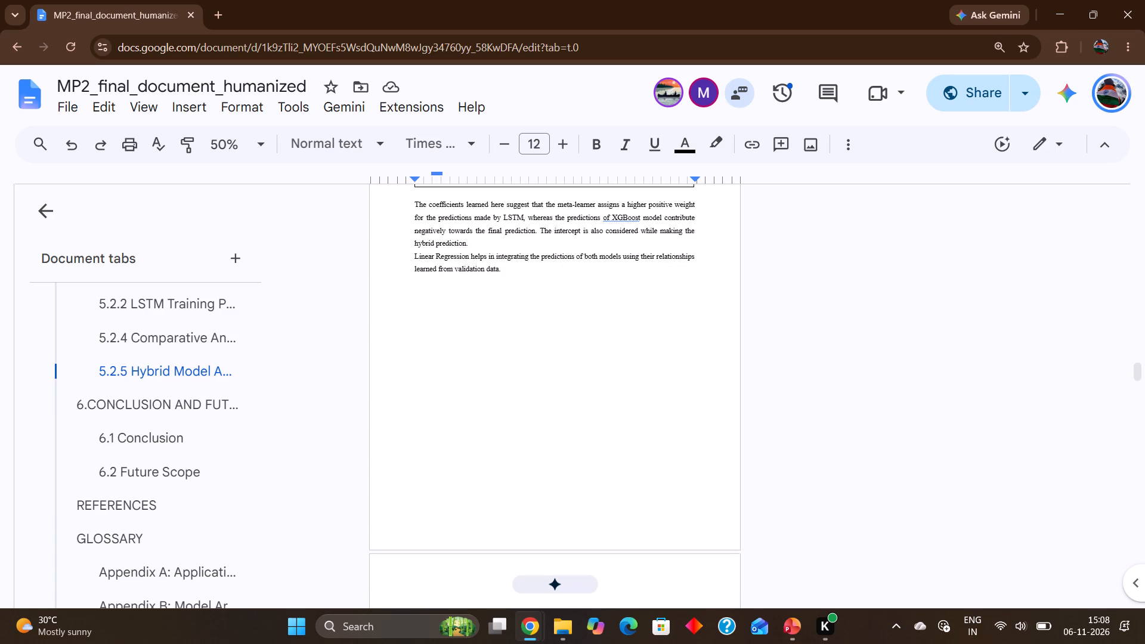
scroll(575, 413, down, 7)
Look back through chapter 5 to the R-squared formula page, and recheck the layout from 5.1 to Table 5.1.
scroll(575, 413, up, 8)
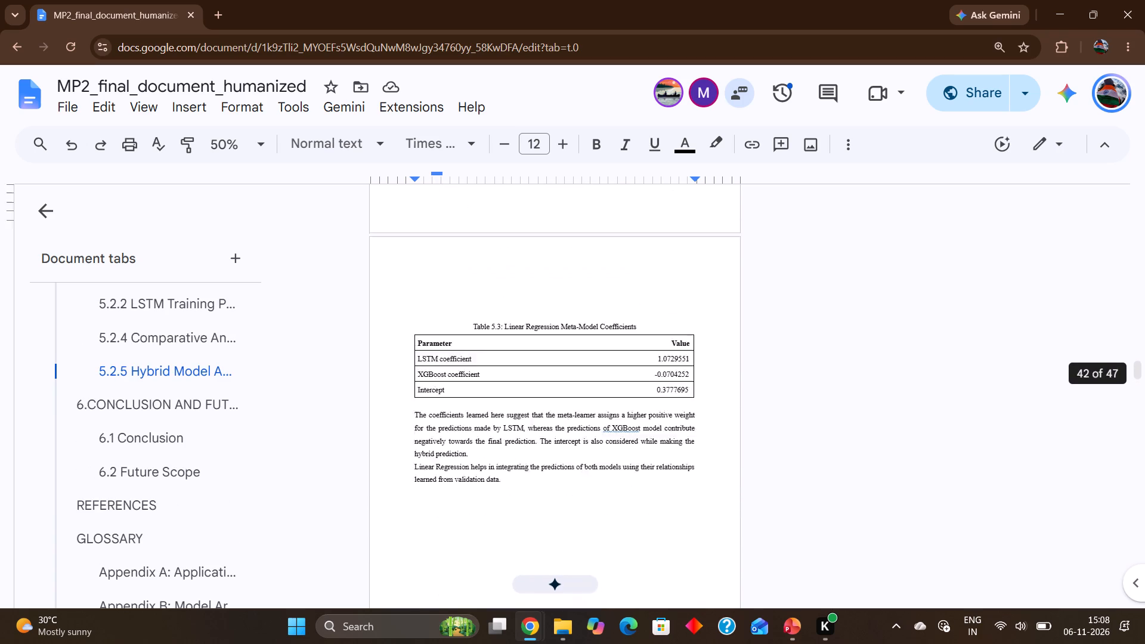
scroll(575, 413, up, 8)
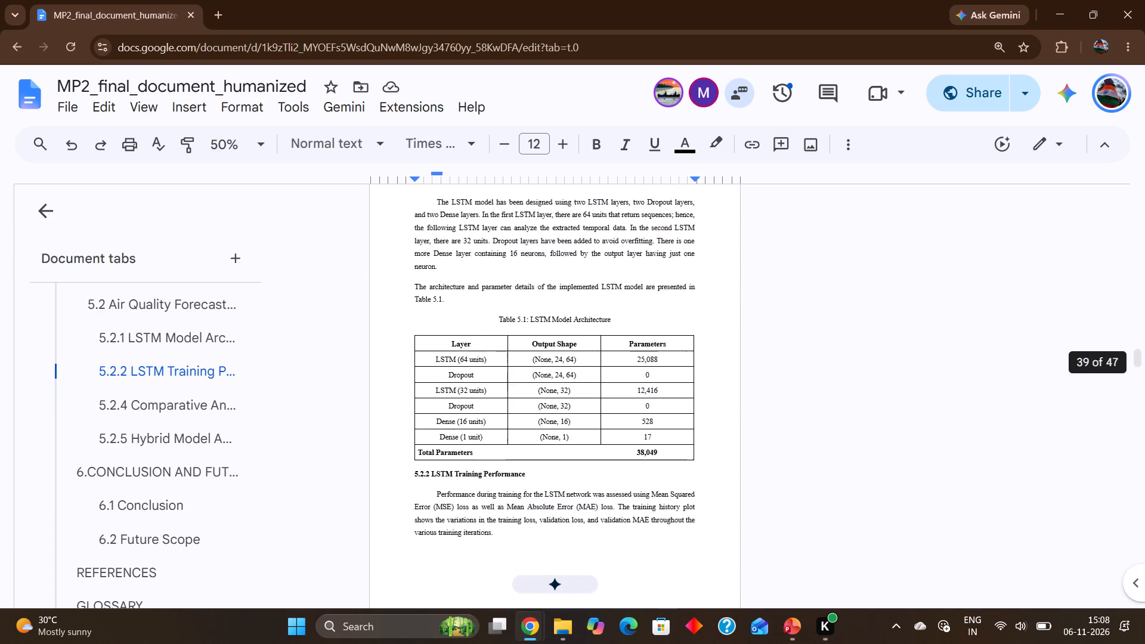
scroll(575, 413, up, 3)
scroll(575, 413, down, 2)
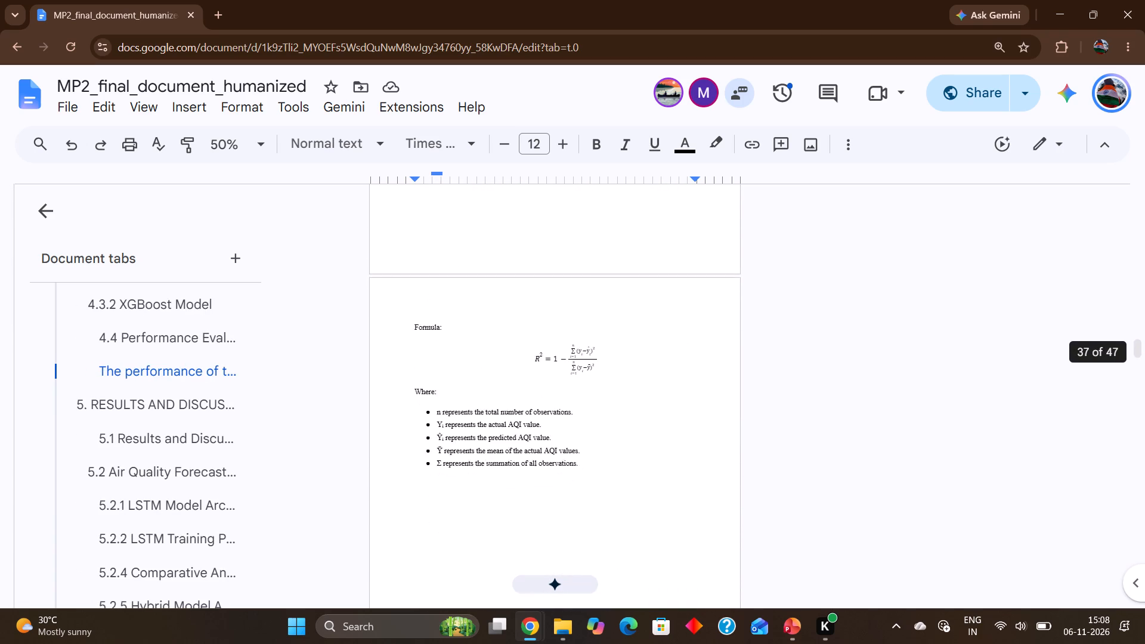
scroll(575, 413, down, 6)
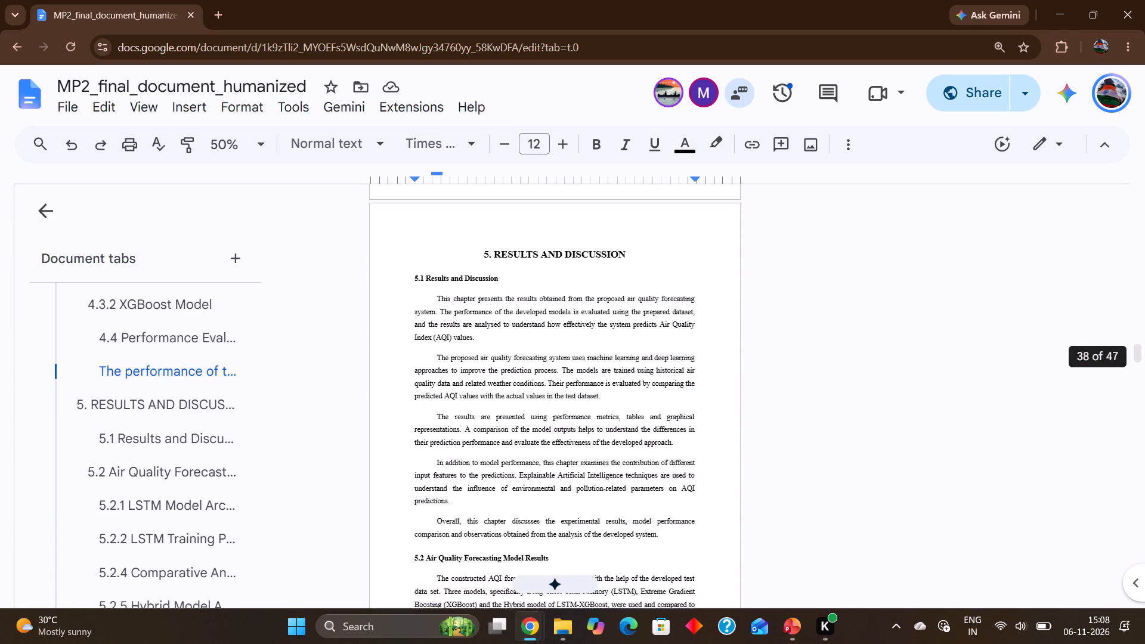
scroll(575, 413, down, 4)
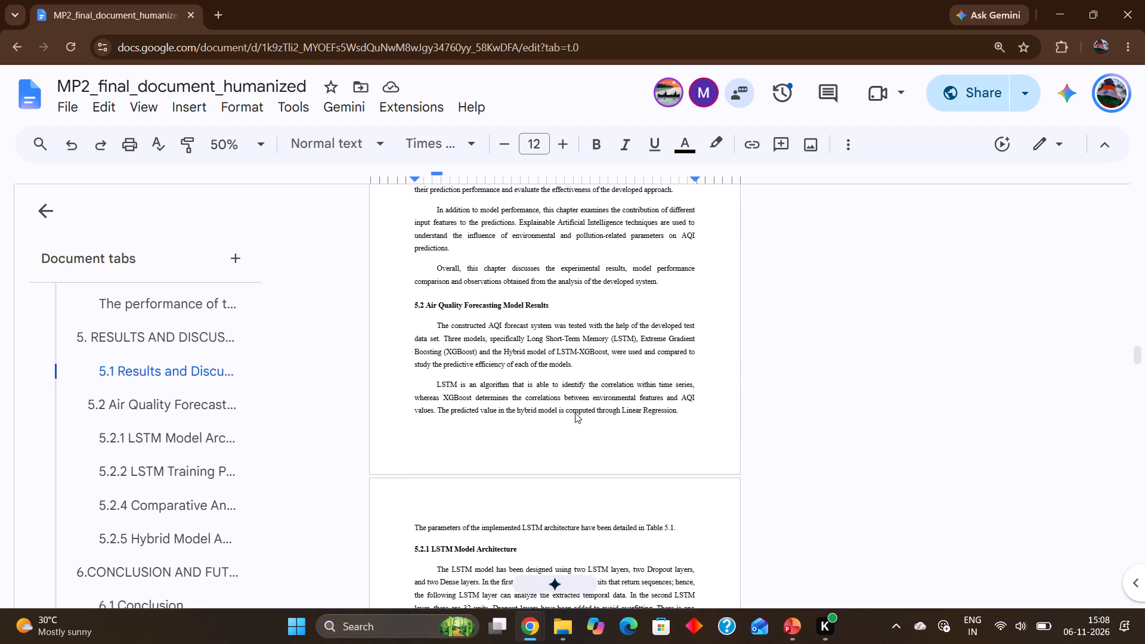
scroll(575, 413, down, 1)
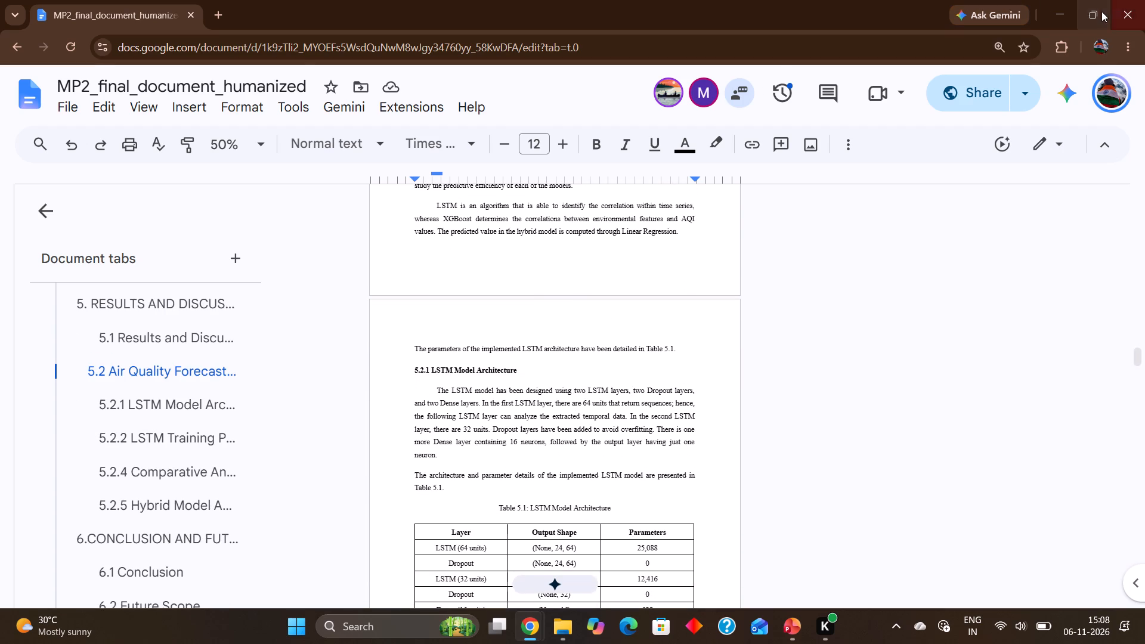
Arrange the report window side by side with the other browser window holding the PDF.
click(1030, 128)
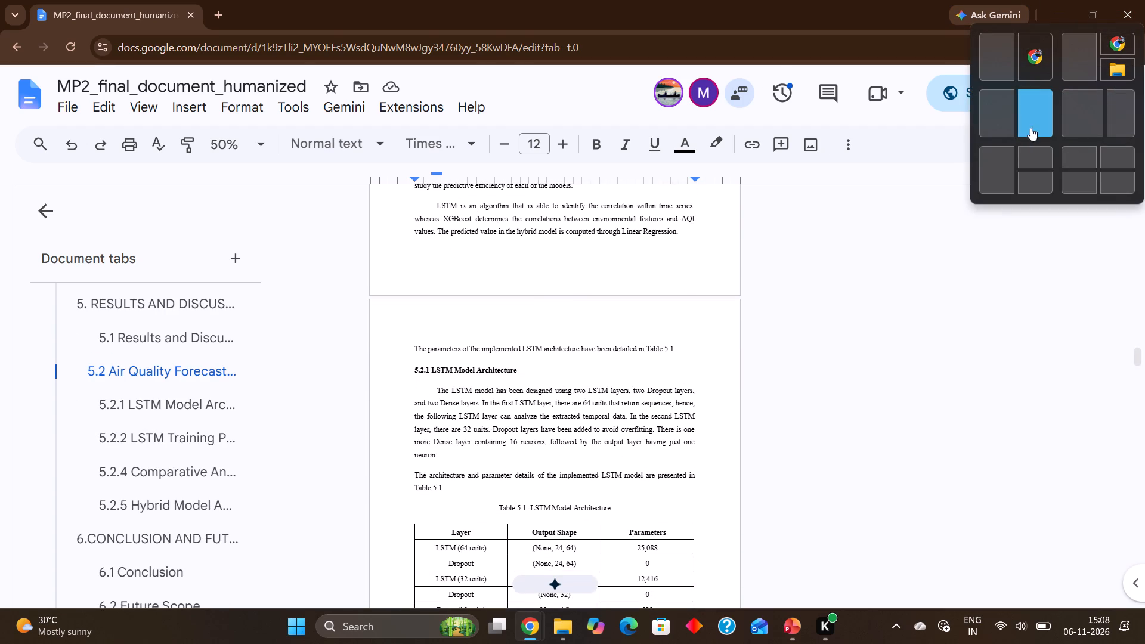
scroll(308, 304, up, 6)
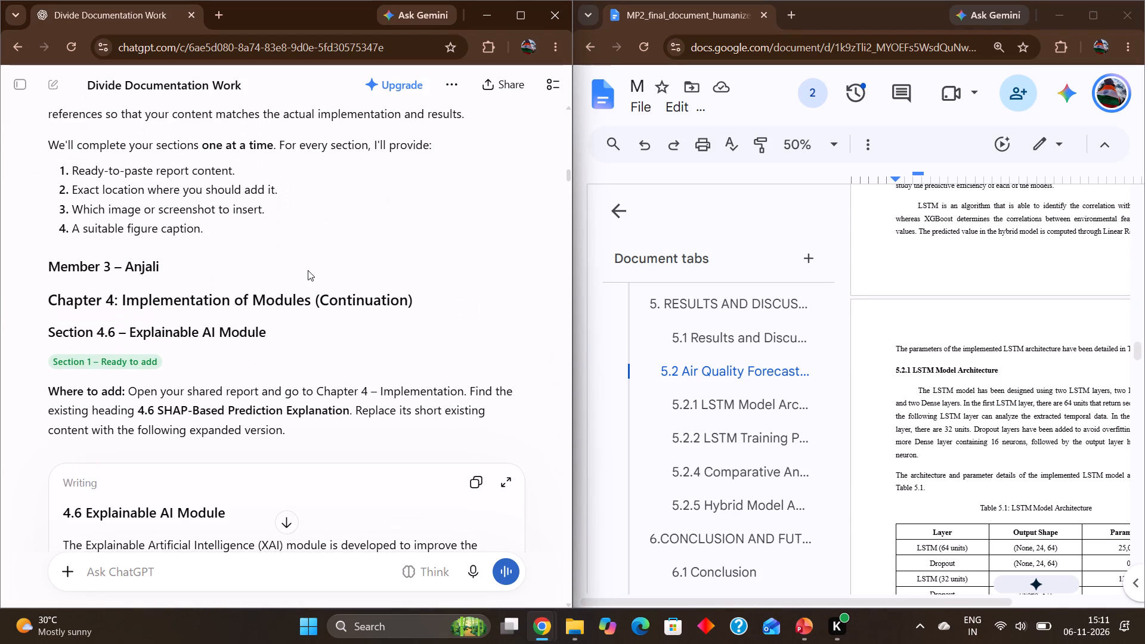
Compare the report's sections 4.3.2 to 5.2, including the hybrid prediction and evaluation metrics, with the chat's Section 4.6 placement instructions.
scroll(933, 294, up, 2)
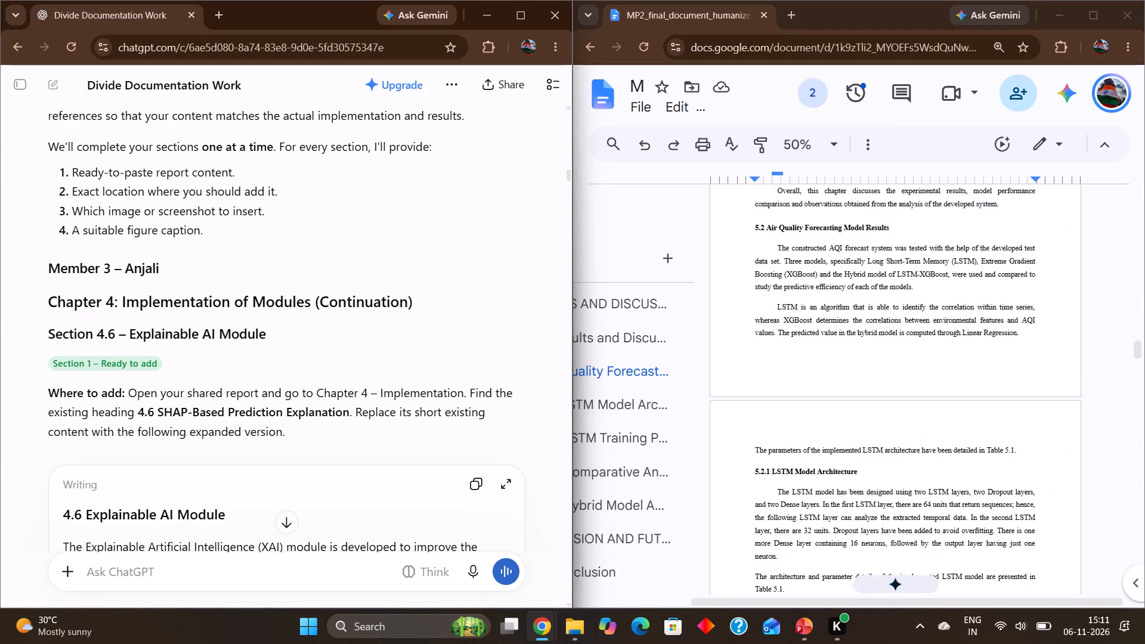
scroll(933, 294, up, 6)
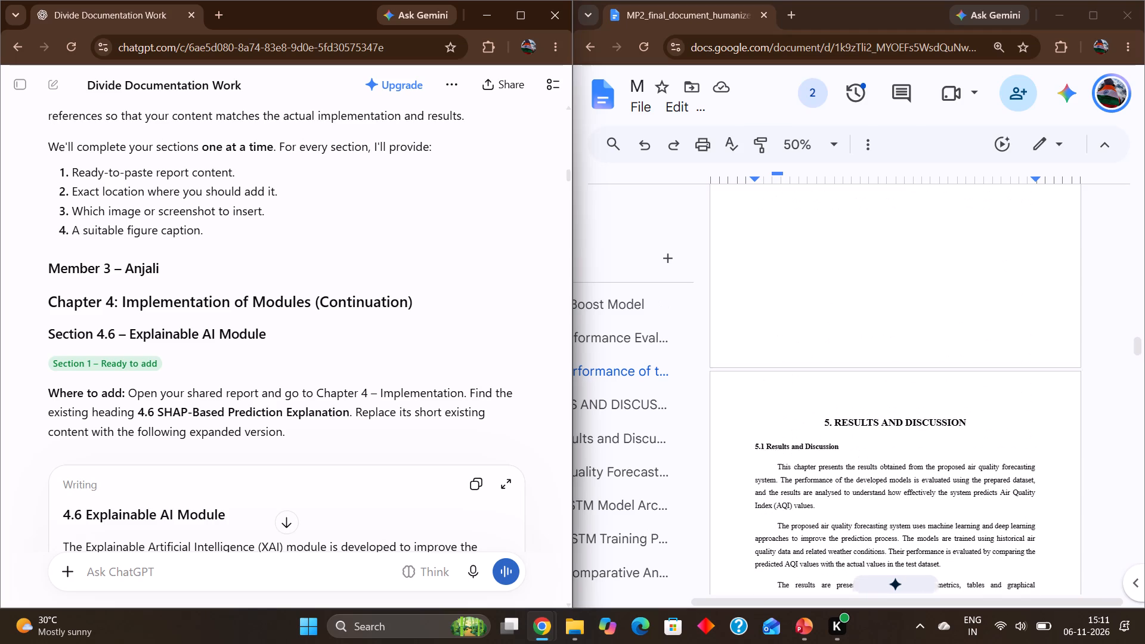
scroll(933, 294, up, 3)
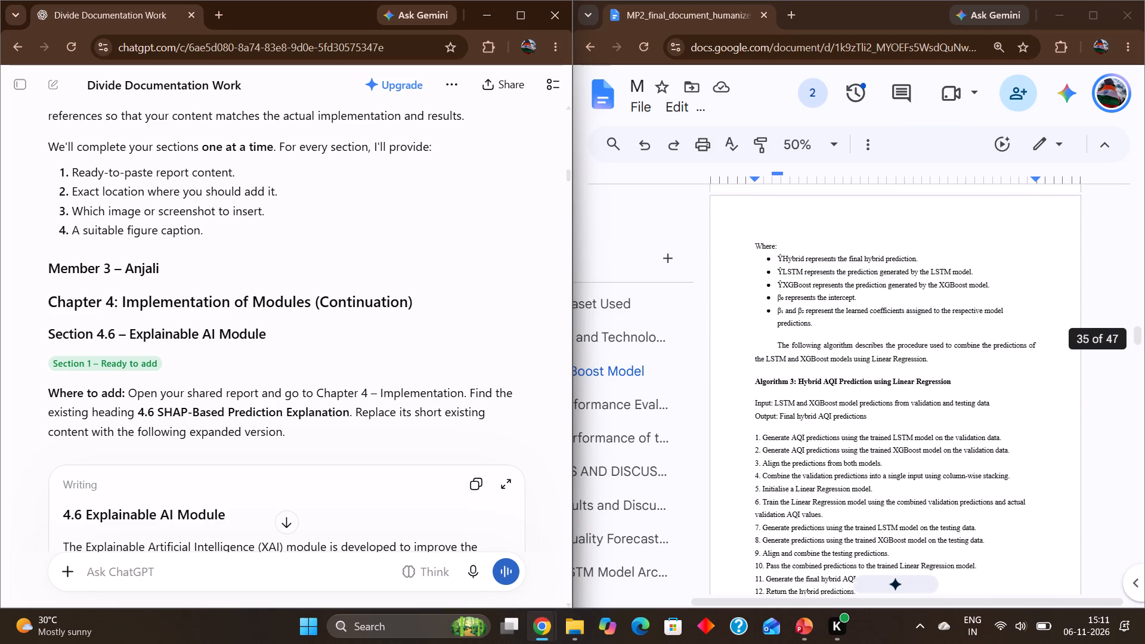
scroll(933, 294, up, 3)
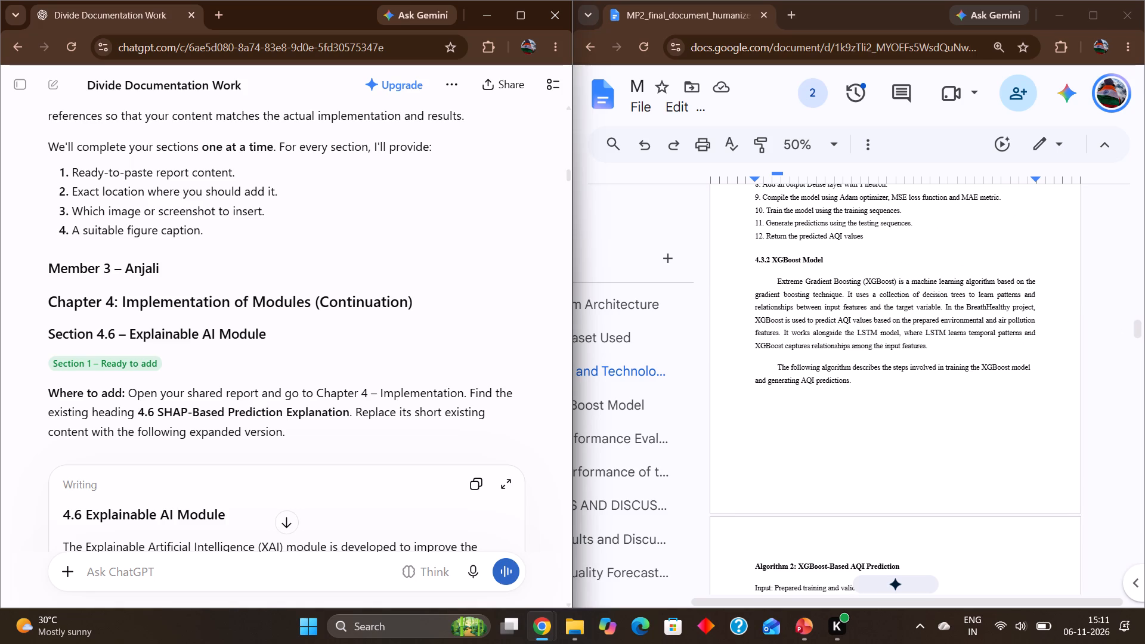
scroll(915, 314, down, 4)
scroll(915, 314, left, 1)
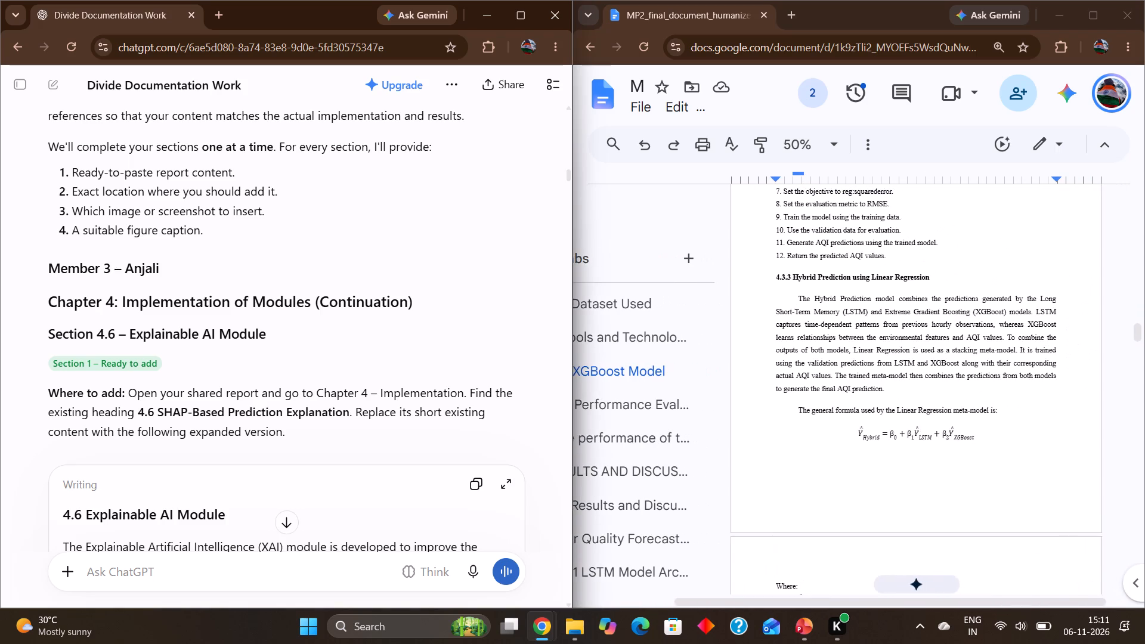
scroll(915, 314, down, 7)
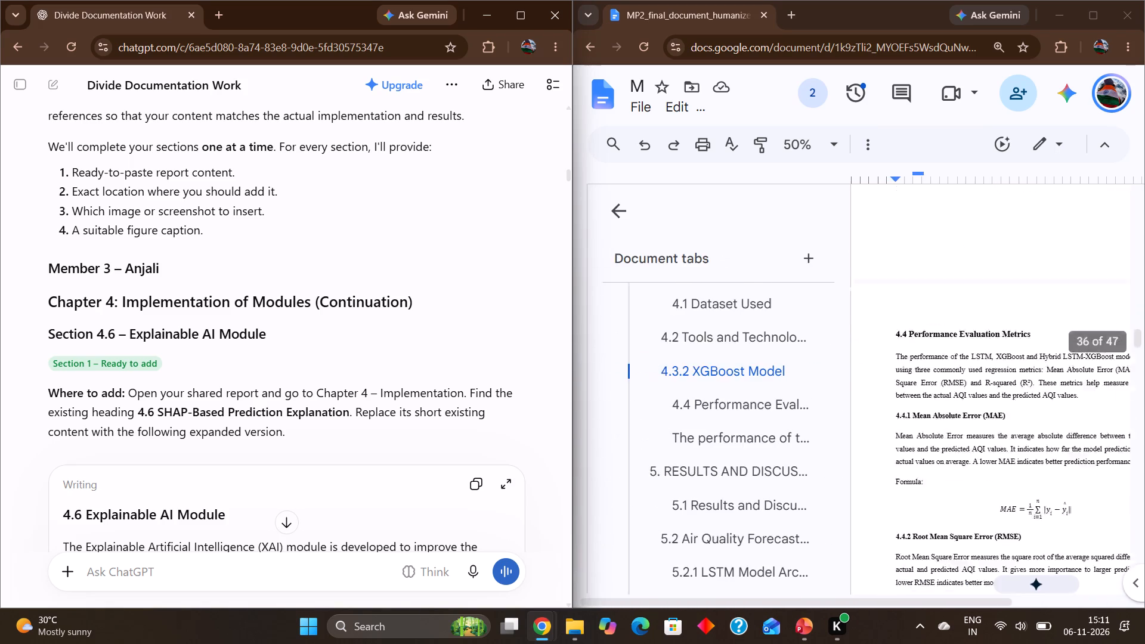
scroll(915, 314, left, 2)
scroll(915, 314, down, 3)
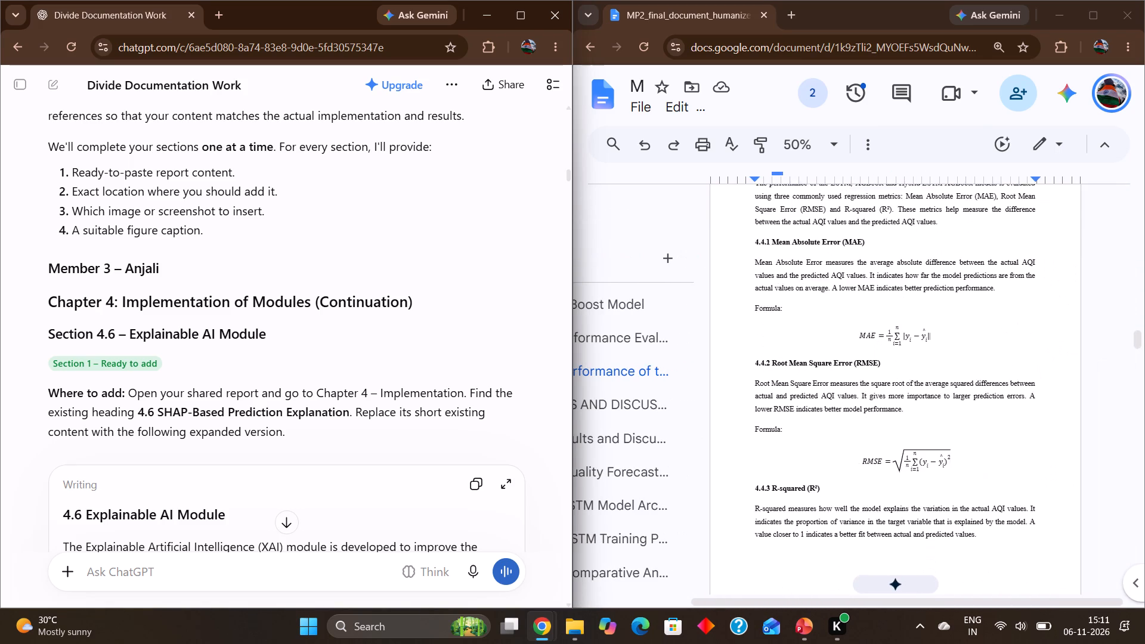
scroll(915, 314, down, 3)
scroll(915, 314, up, 2)
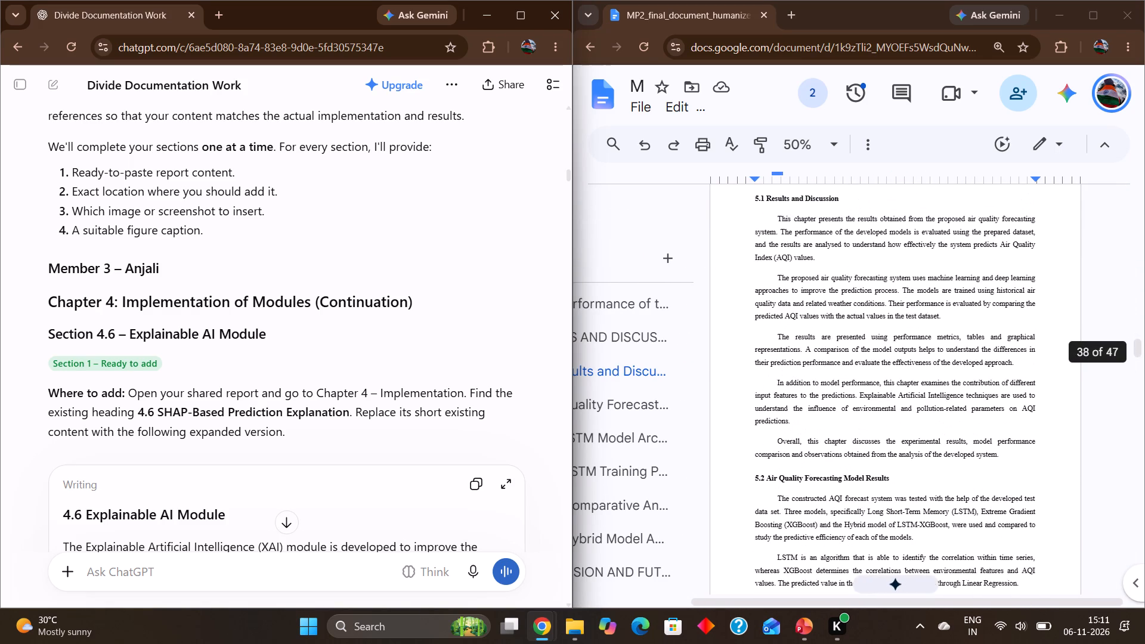
Look back through the report's Chapter 4 from the R-squared metric to section 4.1 Dataset Used.
scroll(915, 314, up, 5)
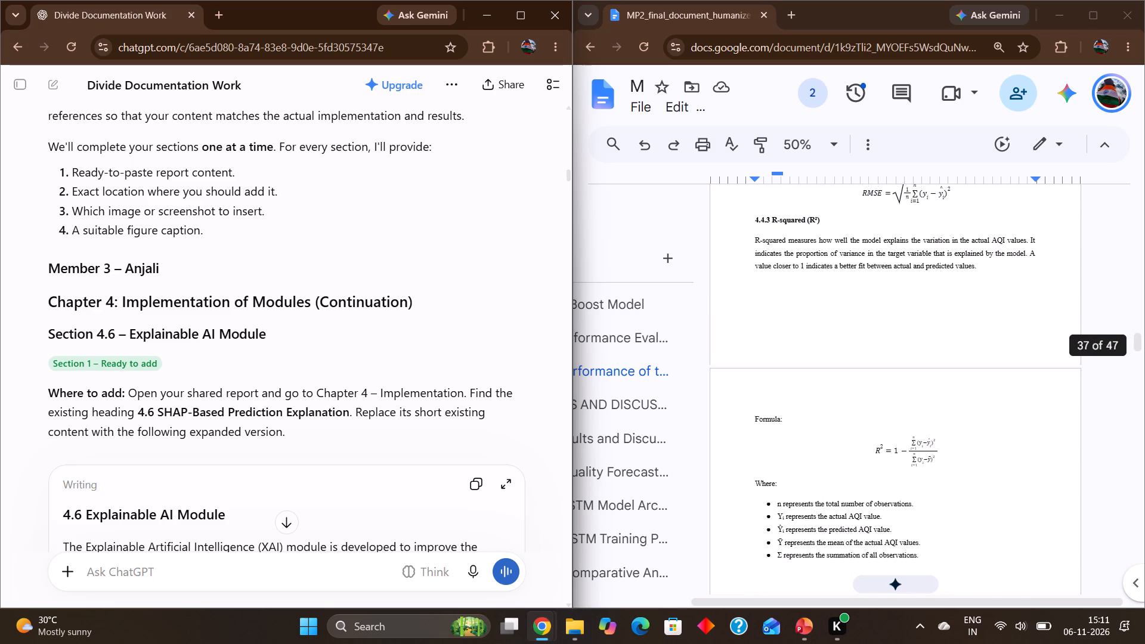
scroll(915, 314, up, 4)
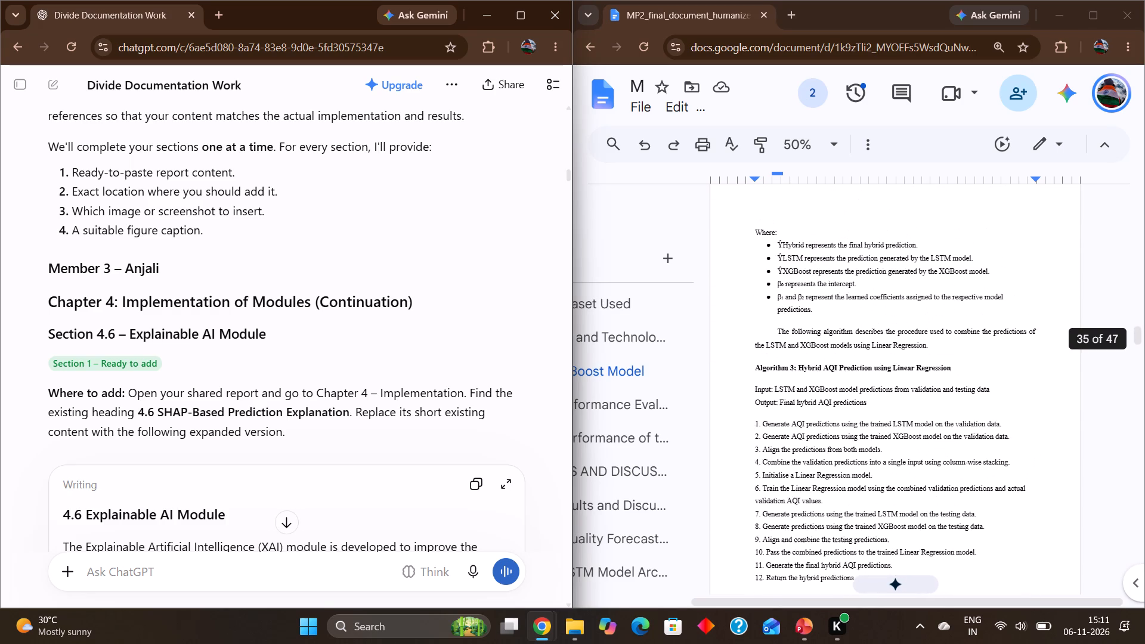
scroll(915, 314, up, 5)
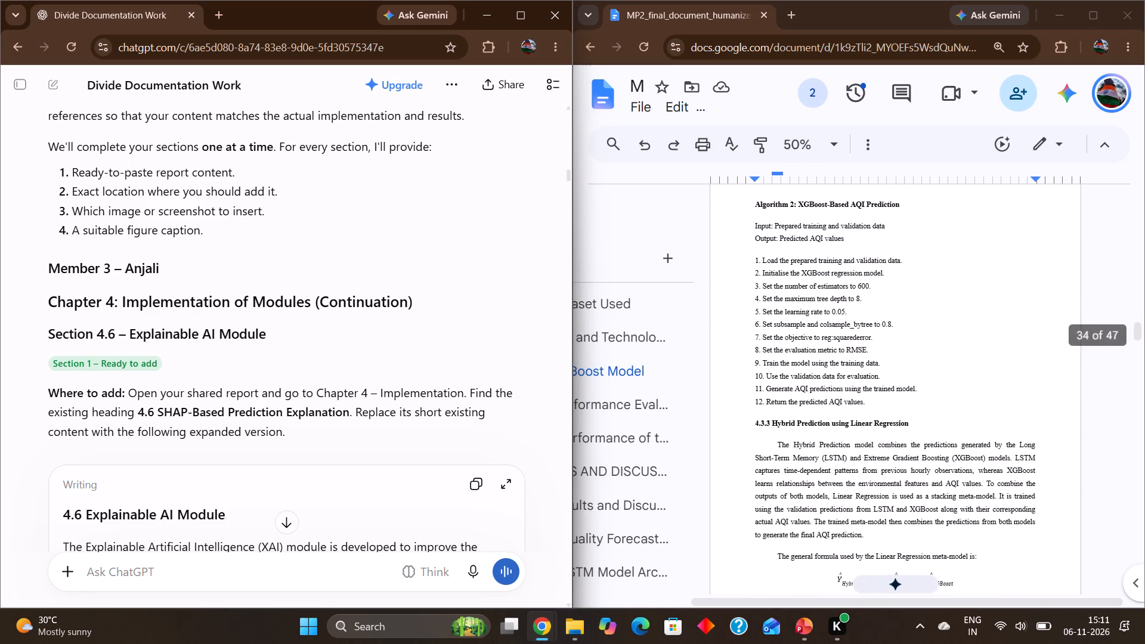
scroll(915, 314, up, 5)
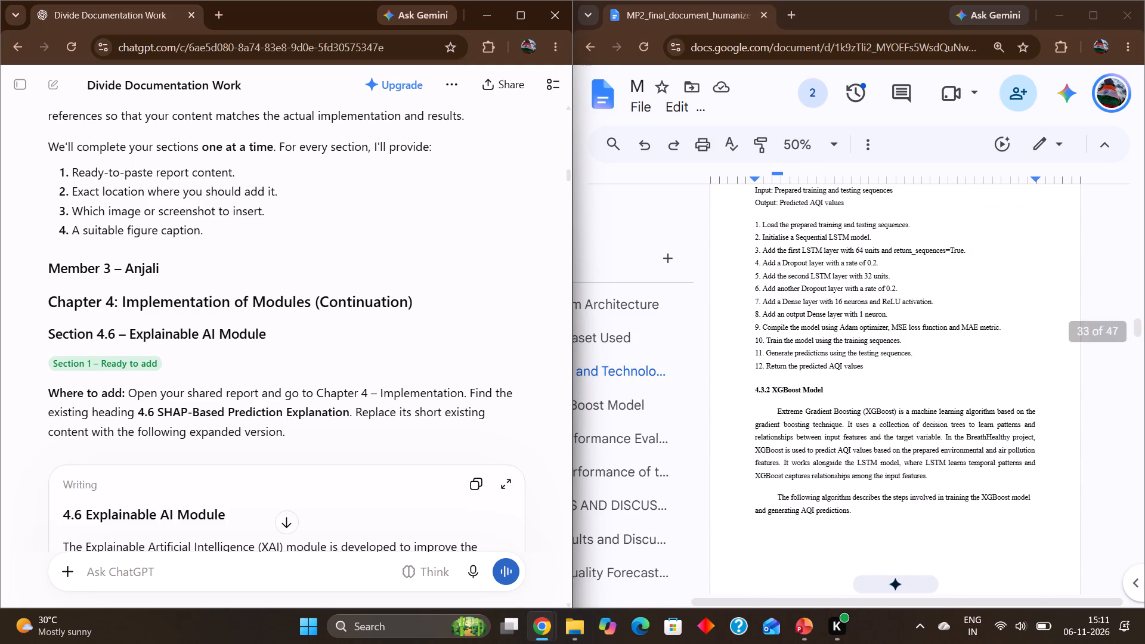
scroll(915, 314, up, 4)
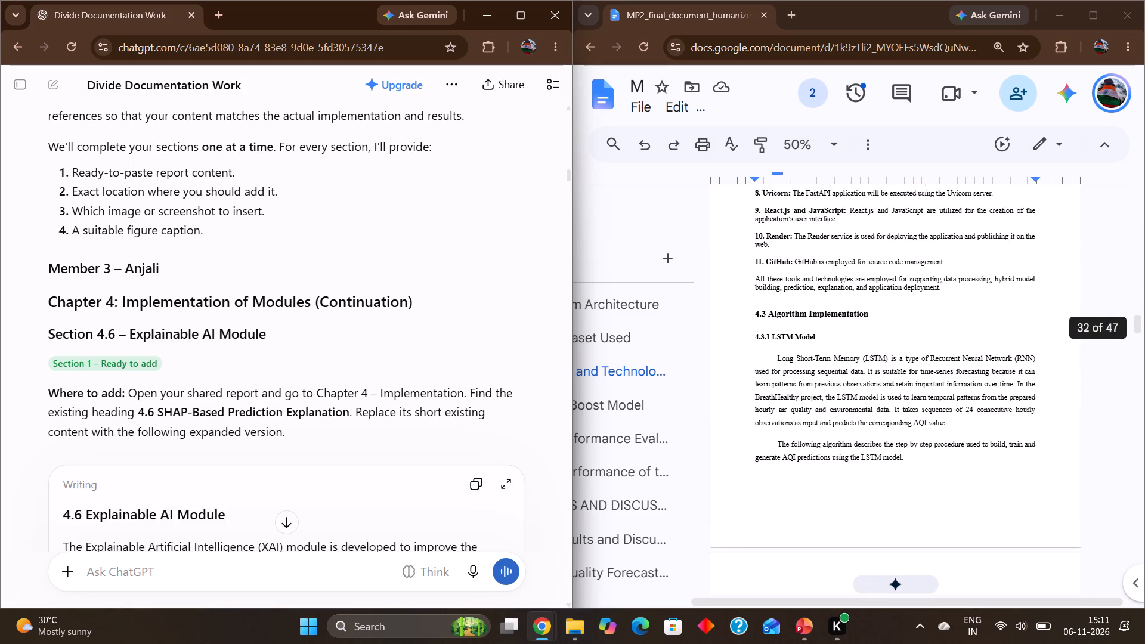
scroll(915, 314, up, 3)
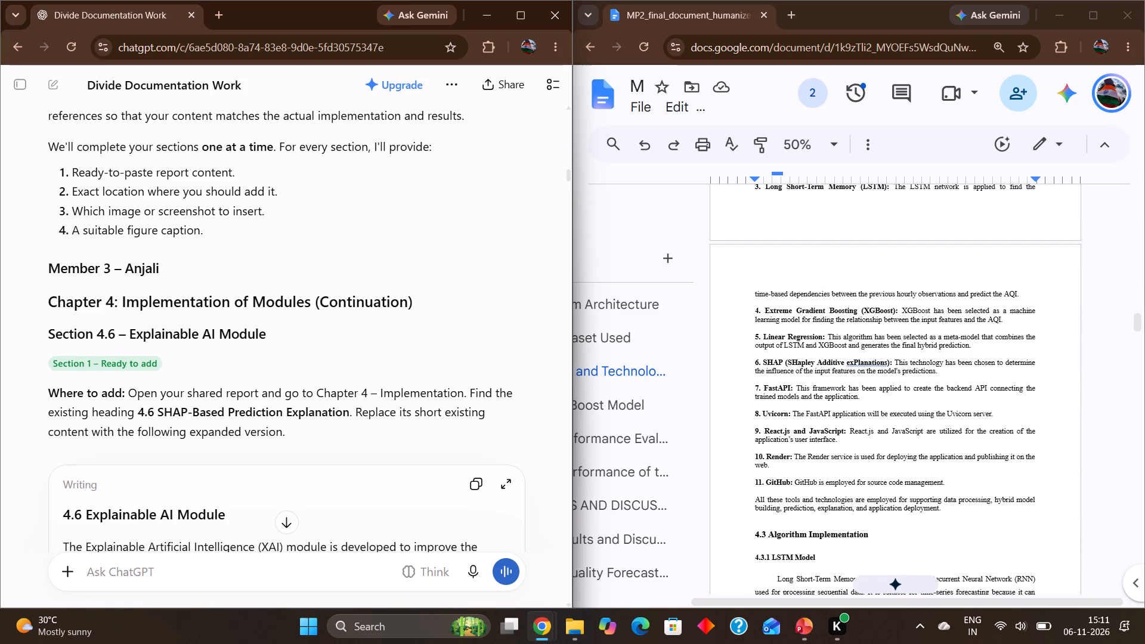
scroll(915, 314, up, 4)
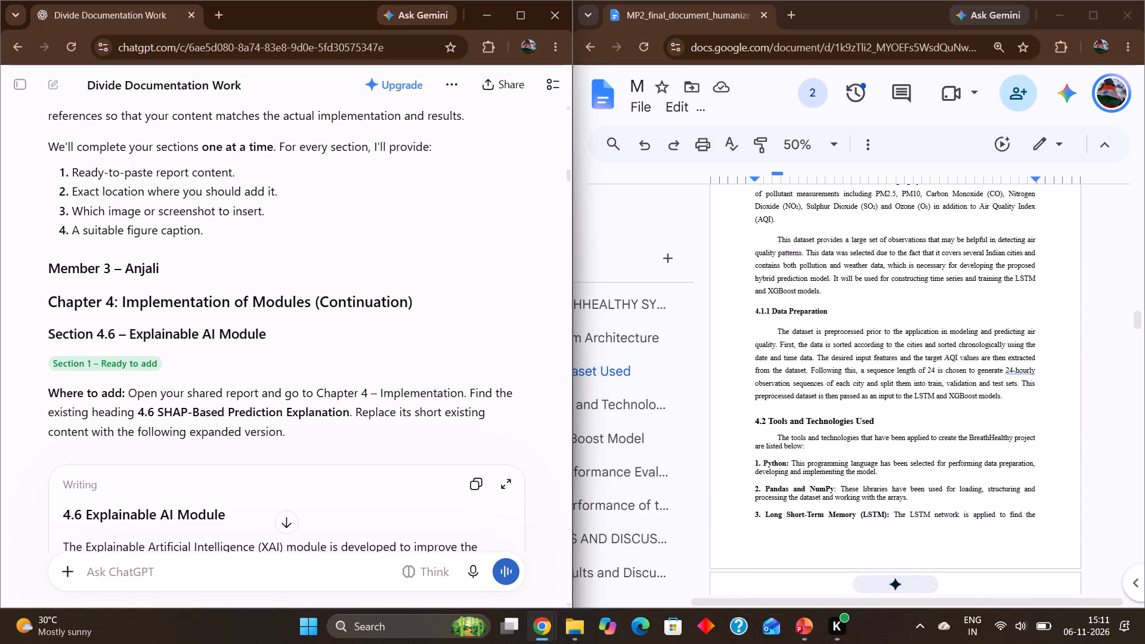
scroll(915, 314, up, 2)
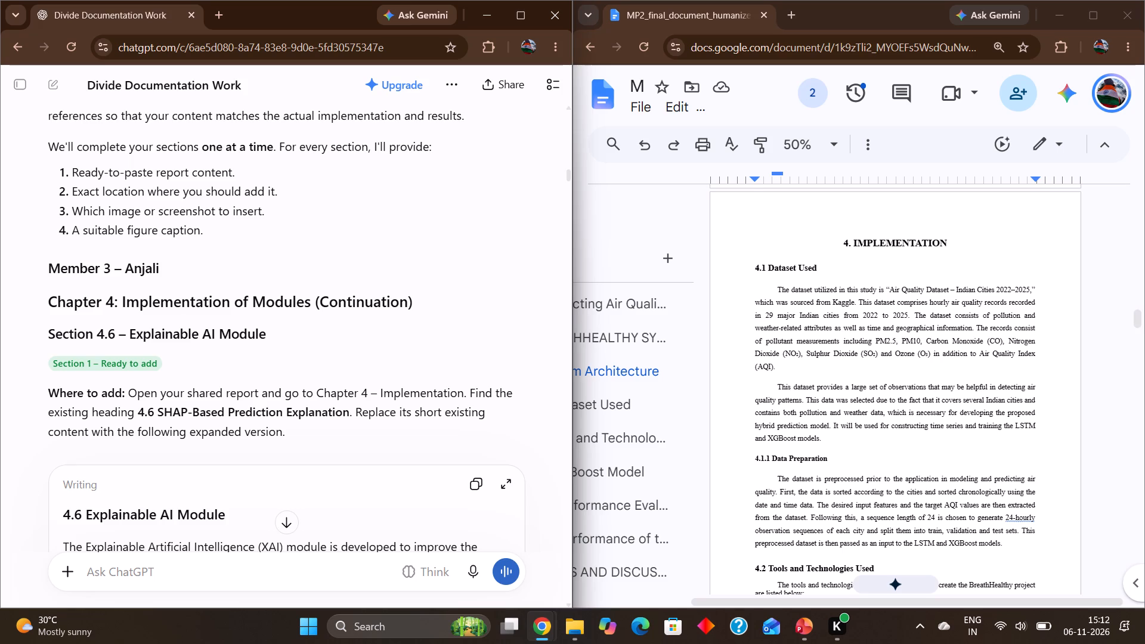
Examine the report's sections 4.1.1 to 4.3.3, covering data preparation, tools and technologies, and the LSTM, XGBoost and hybrid models.
scroll(824, 485, down, 3)
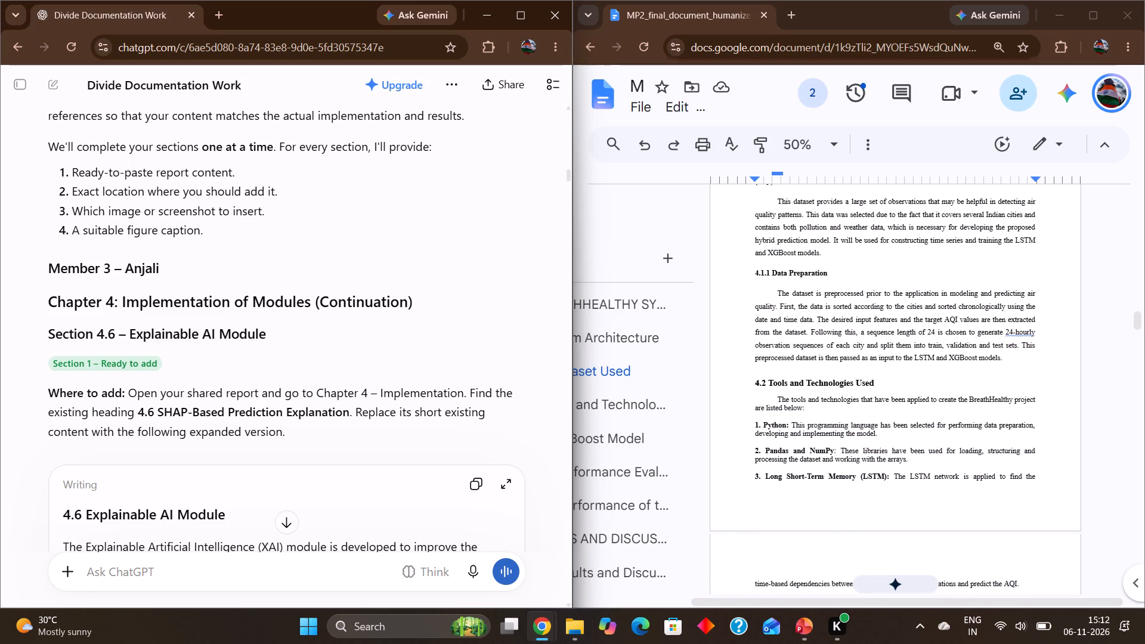
scroll(824, 485, down, 3)
scroll(824, 485, up, 1)
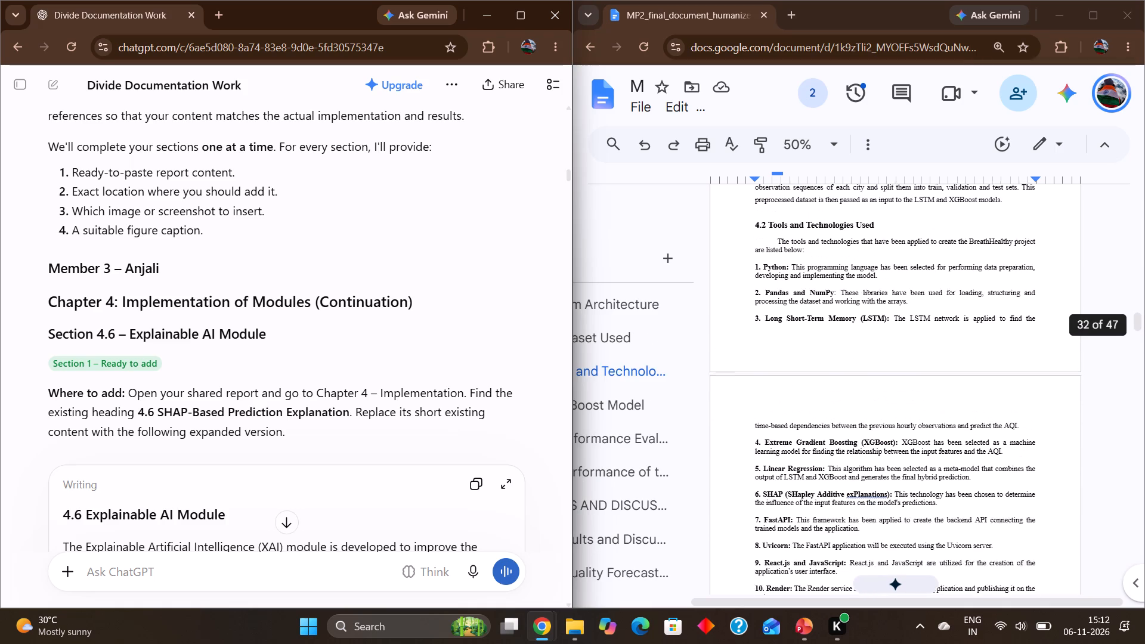
scroll(824, 485, up, 1)
scroll(824, 485, down, 3)
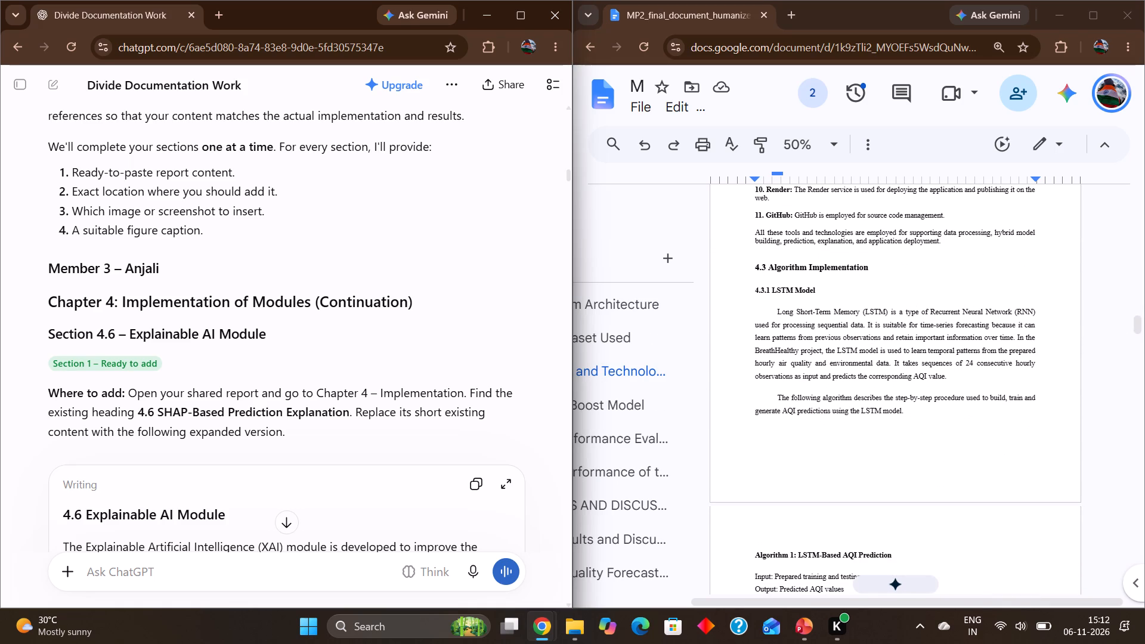
scroll(838, 492, down, 3)
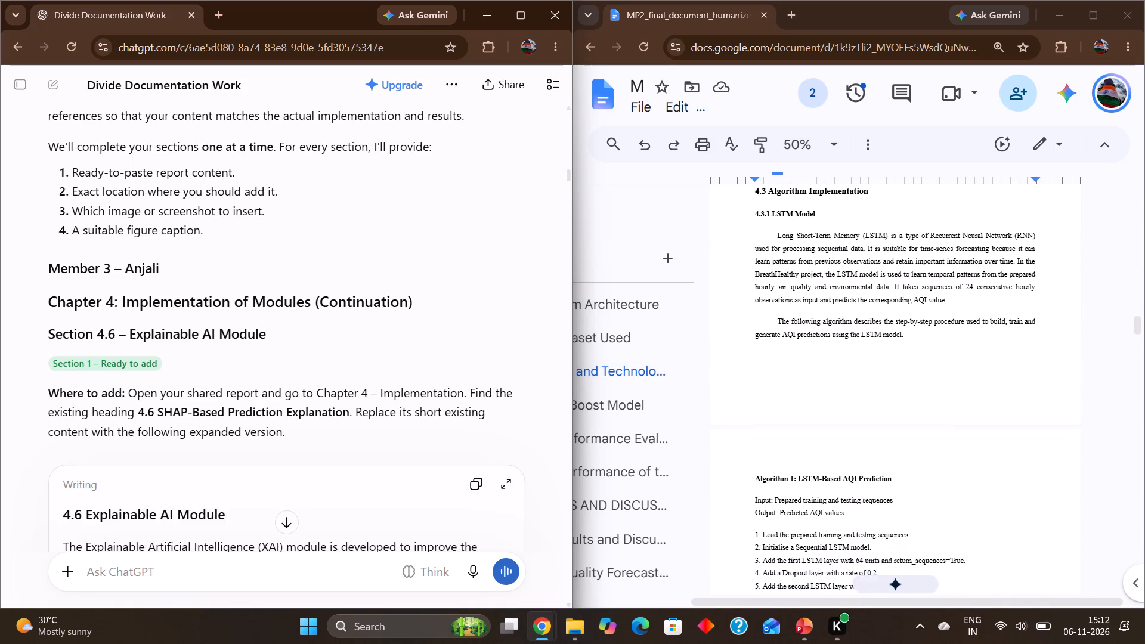
scroll(838, 492, down, 4)
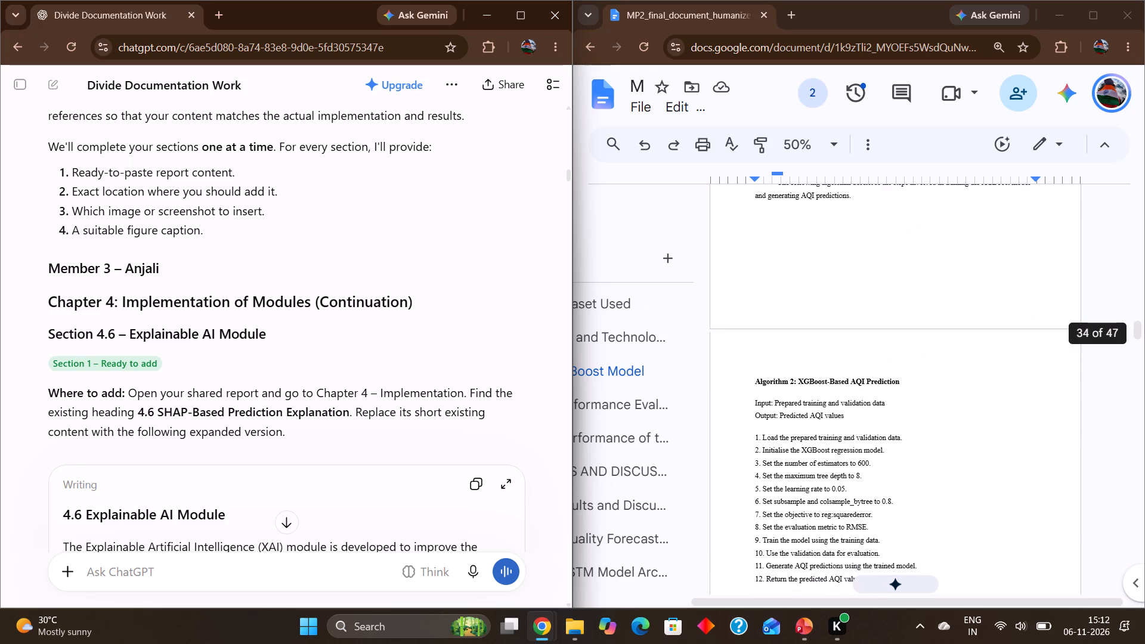
scroll(838, 492, down, 2)
scroll(838, 492, up, 1)
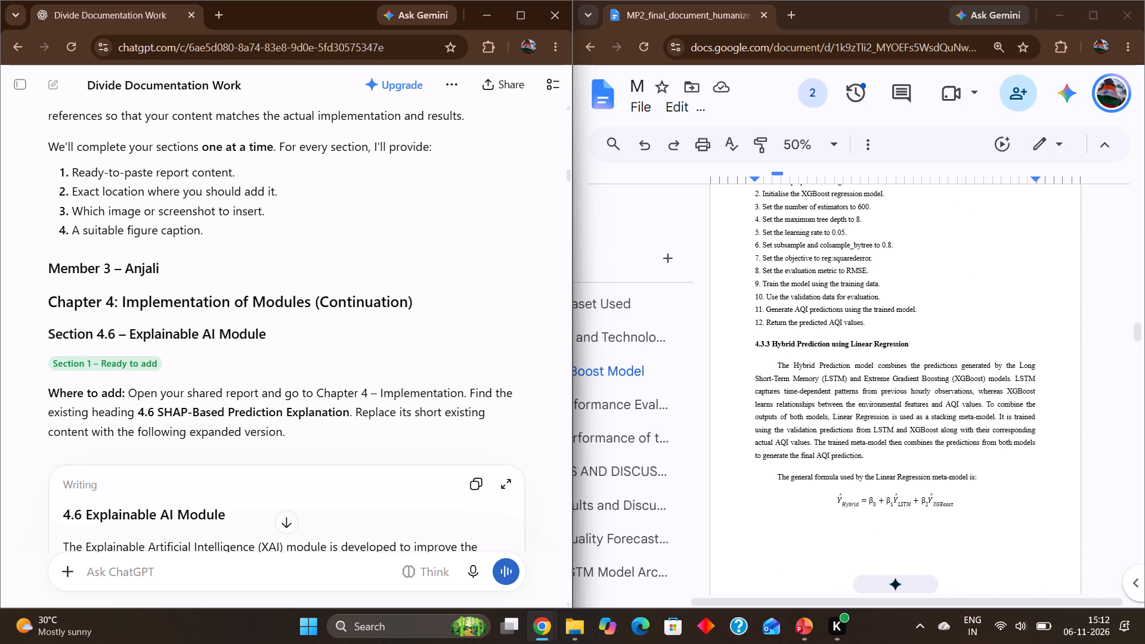
scroll(838, 492, up, 1)
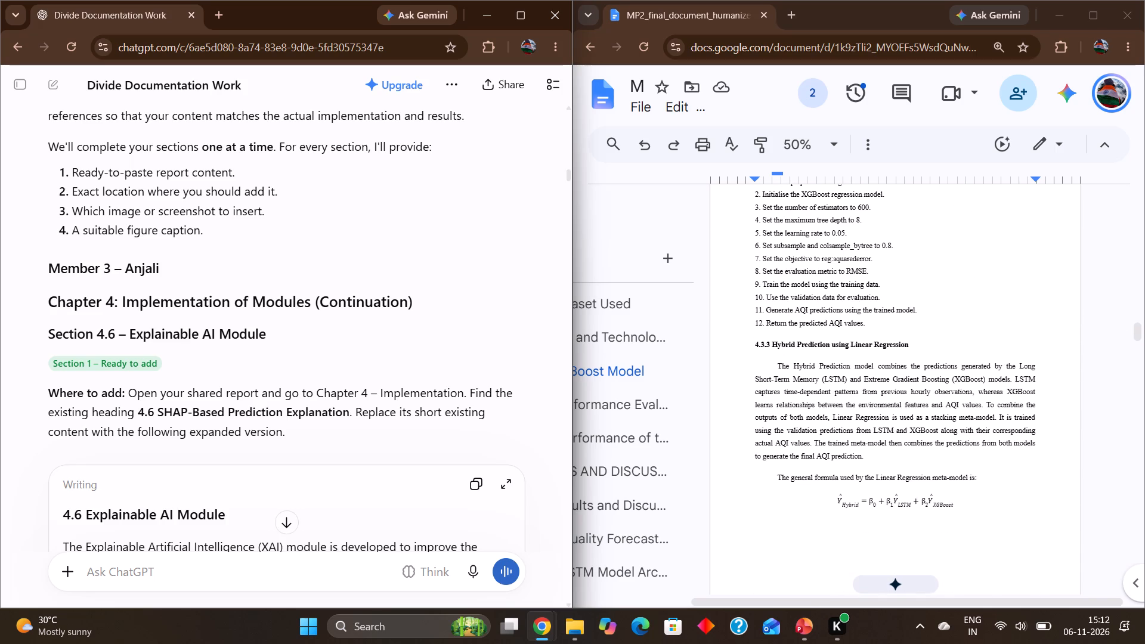
scroll(838, 492, up, 1)
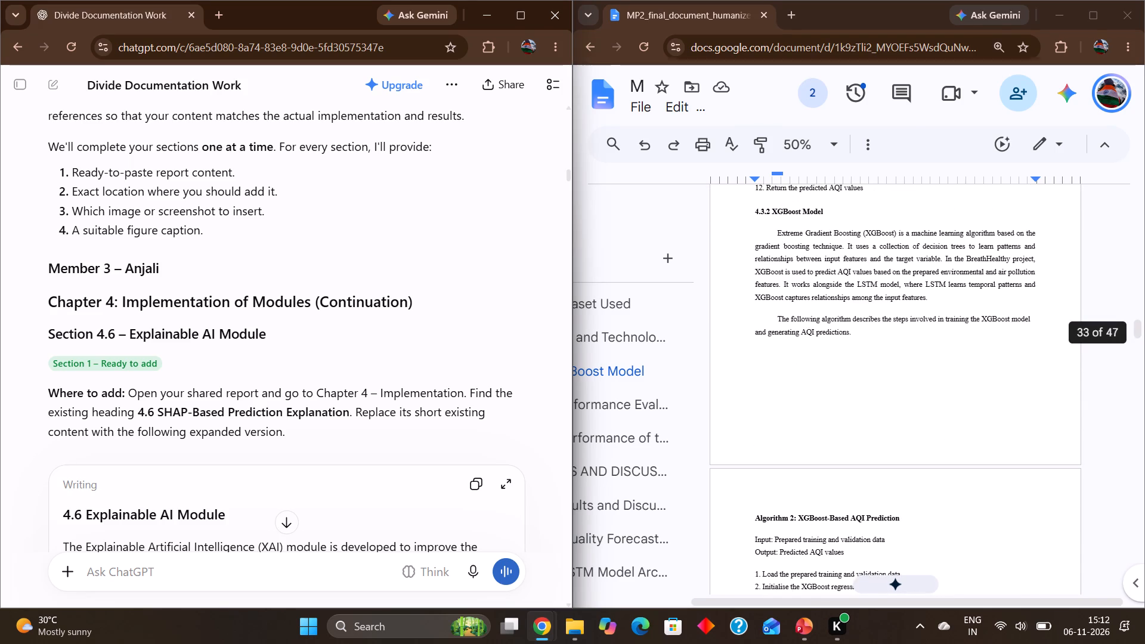
scroll(838, 492, up, 4)
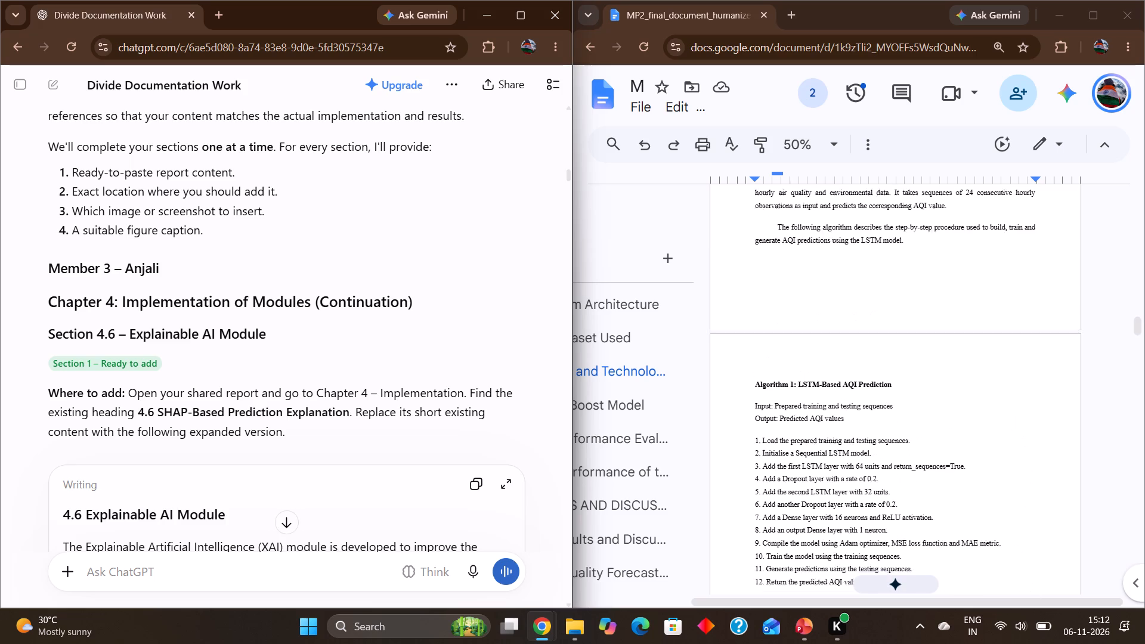
scroll(838, 492, up, 2)
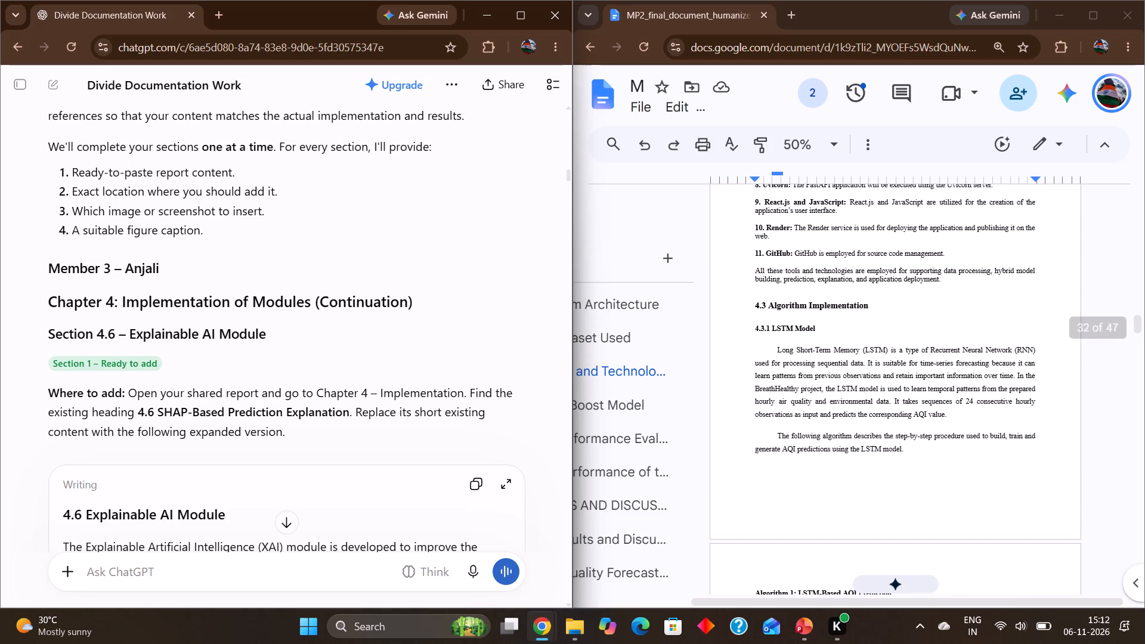
Review Algorithms 1 to 3 in the report's section 4.3 and the start of section 4.4 Performance Evaluation Metrics.
scroll(840, 503, down, 1)
scroll(840, 503, left, 1)
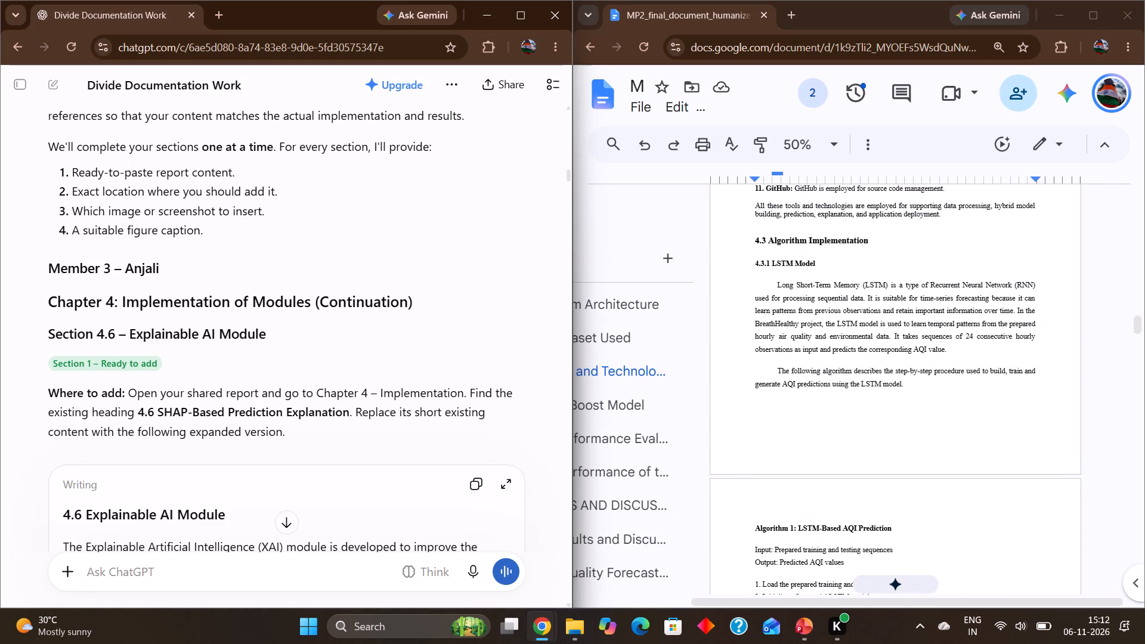
scroll(840, 503, left, 1)
scroll(804, 408, down, 1)
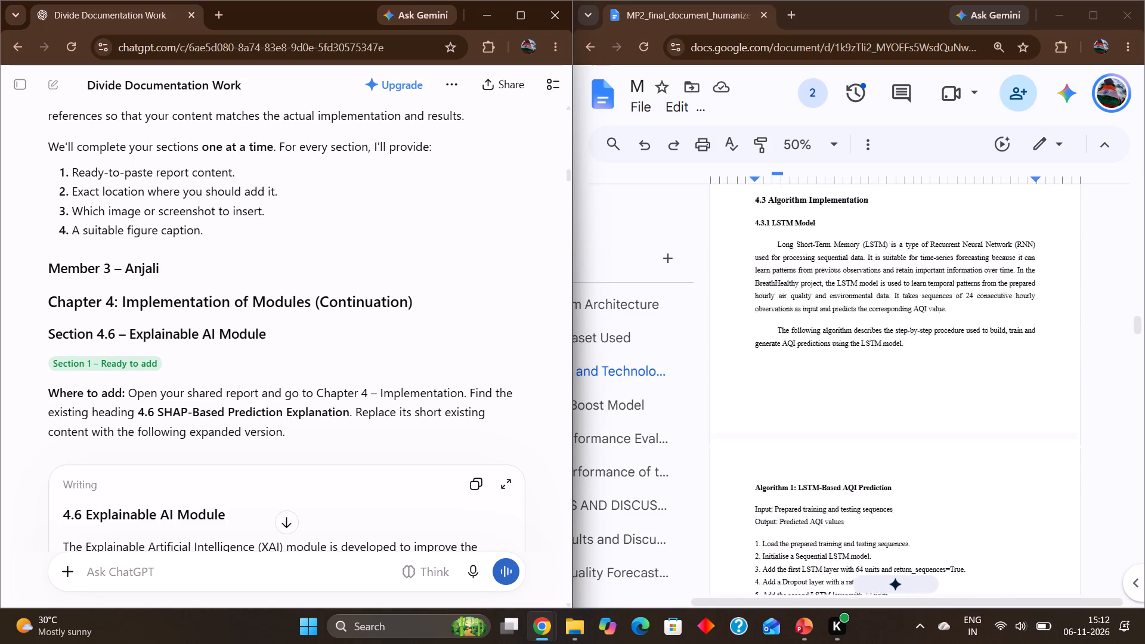
scroll(804, 408, down, 5)
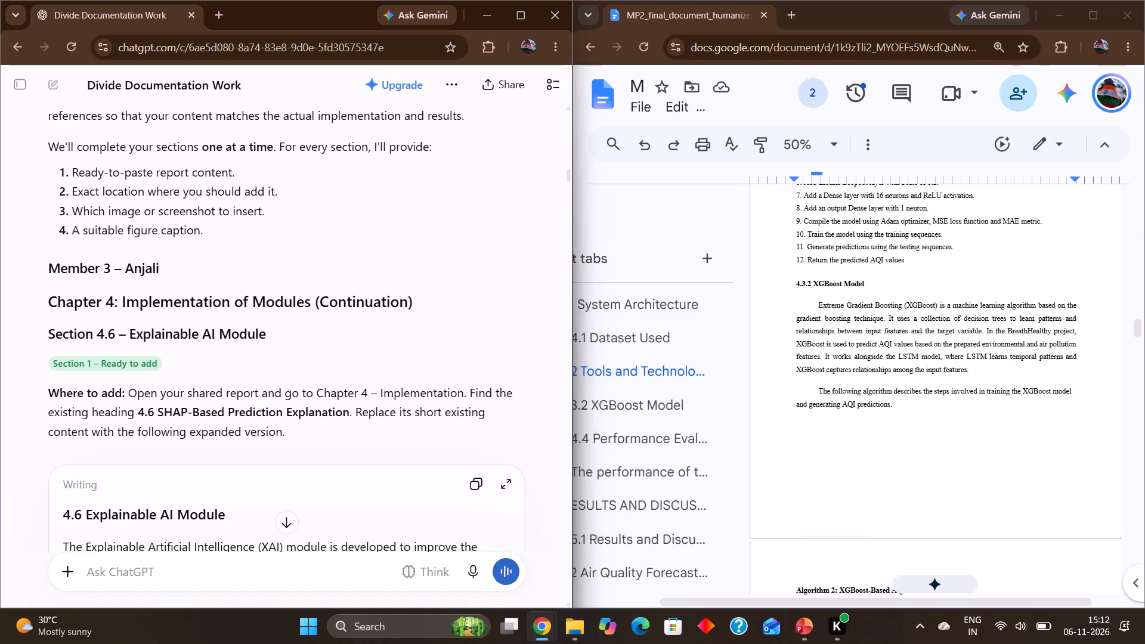
scroll(809, 387, down, 1)
scroll(809, 387, left, 1)
scroll(809, 387, down, 3)
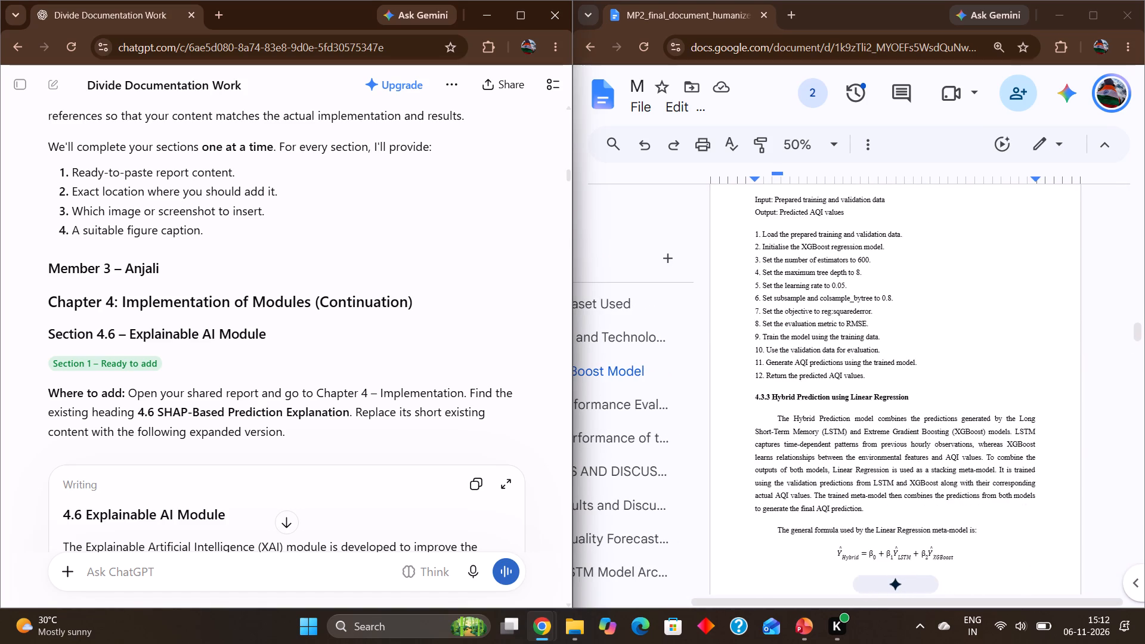
scroll(809, 387, down, 3)
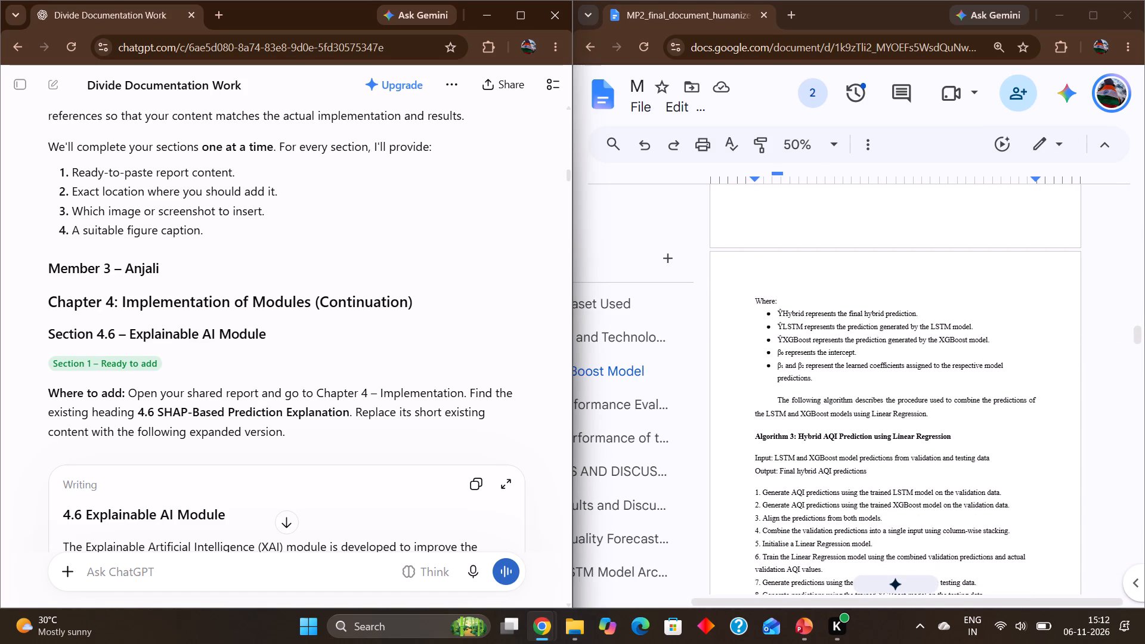
scroll(809, 387, down, 1)
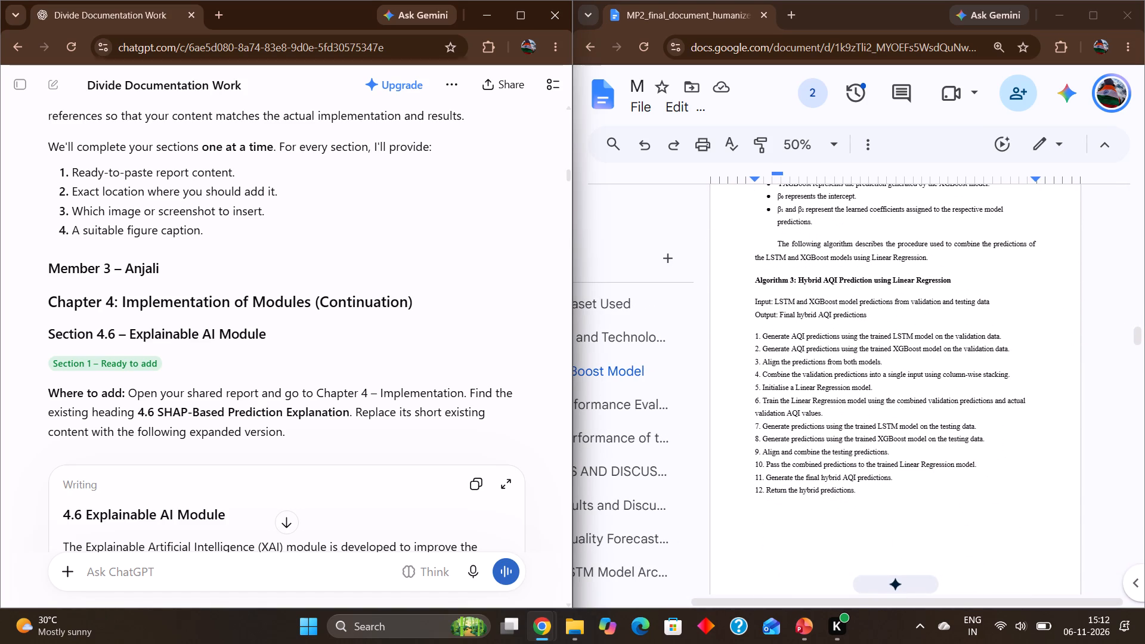
scroll(819, 430, up, 2)
scroll(819, 430, down, 1)
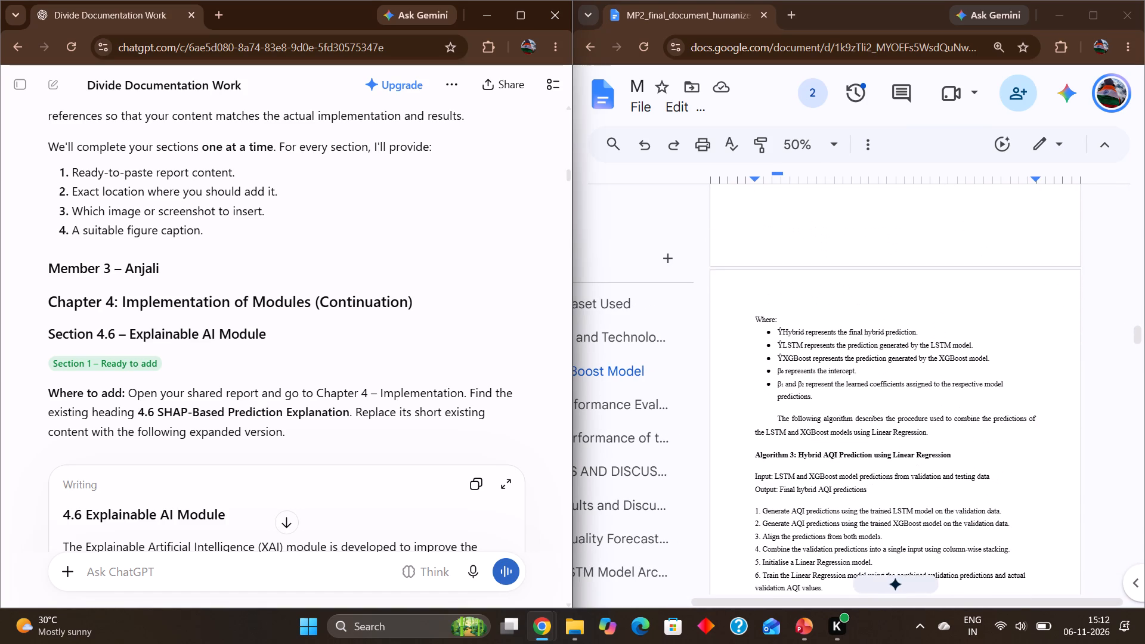
scroll(819, 430, down, 3)
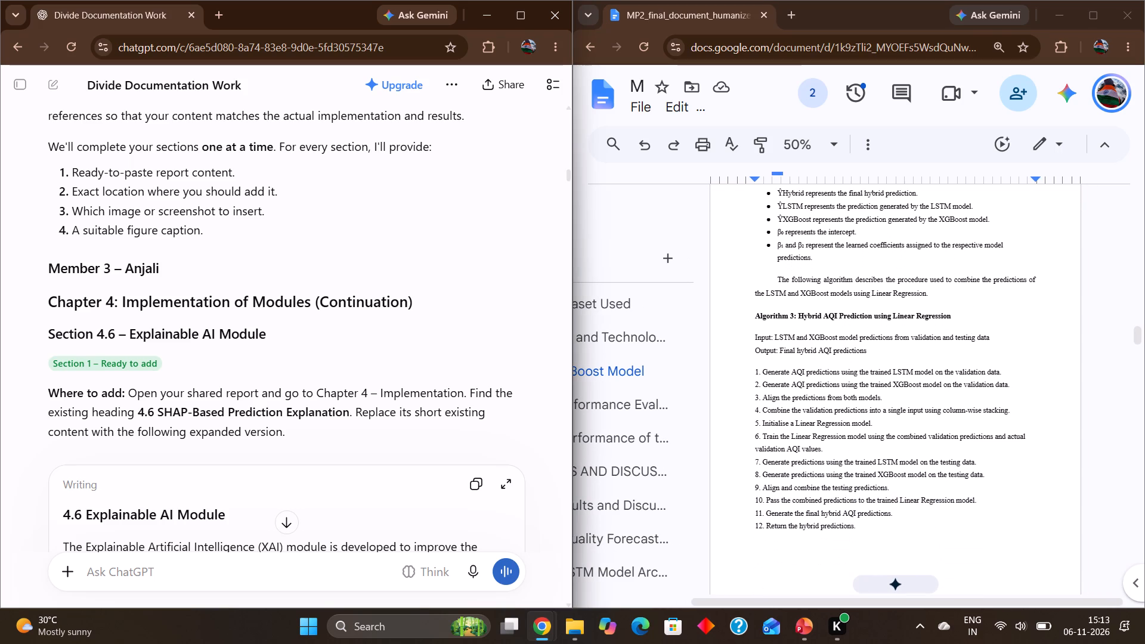
scroll(819, 430, down, 2)
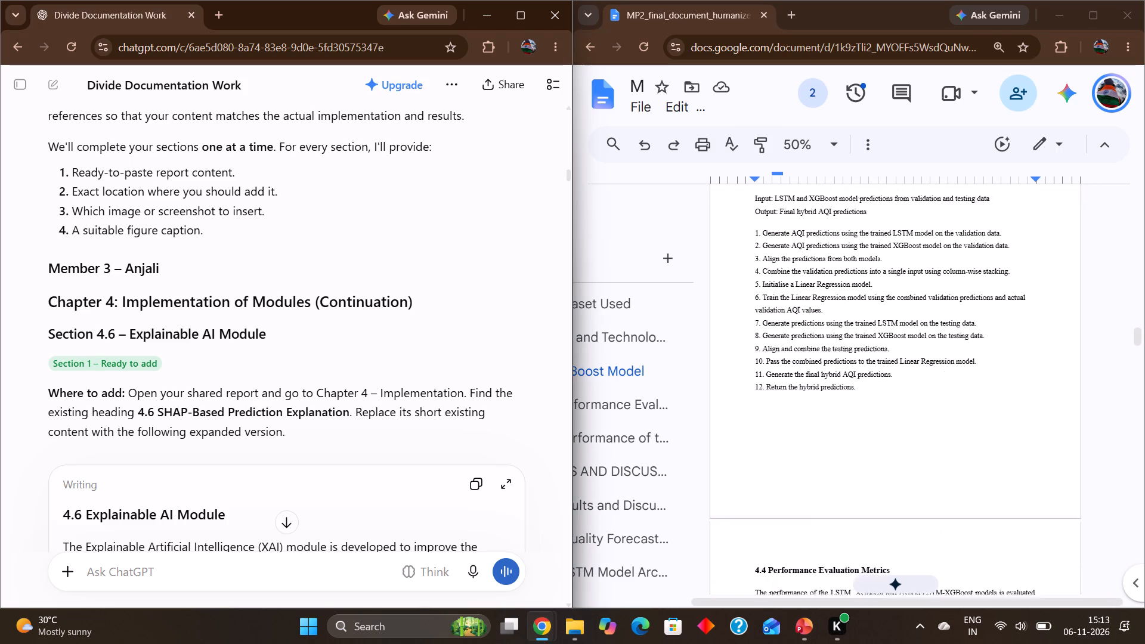
scroll(819, 430, down, 3)
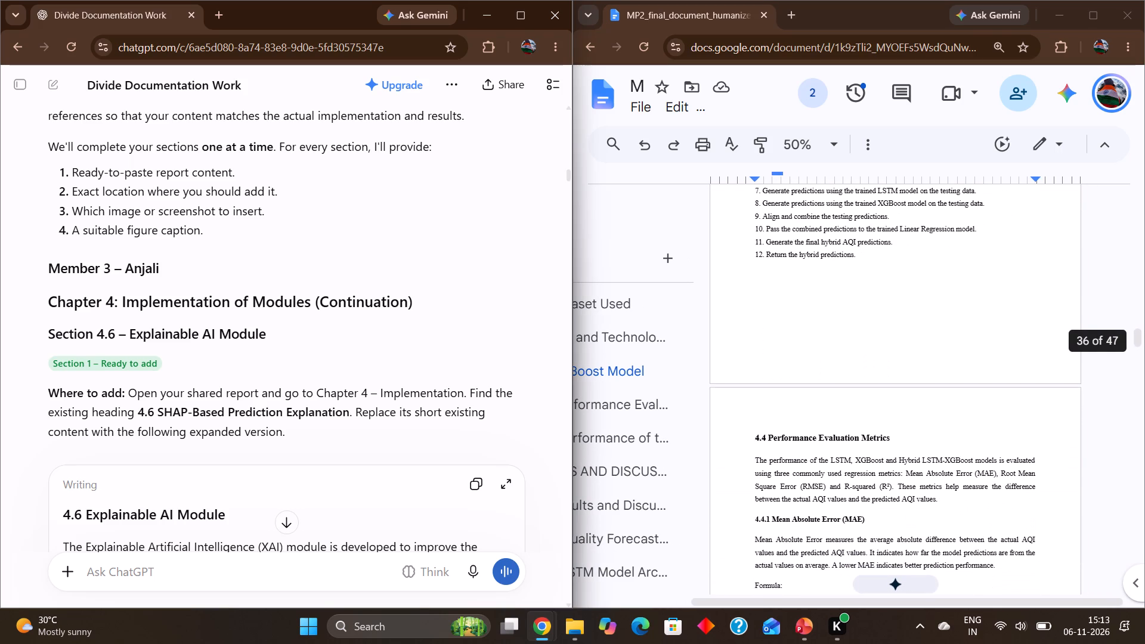
scroll(819, 430, down, 1)
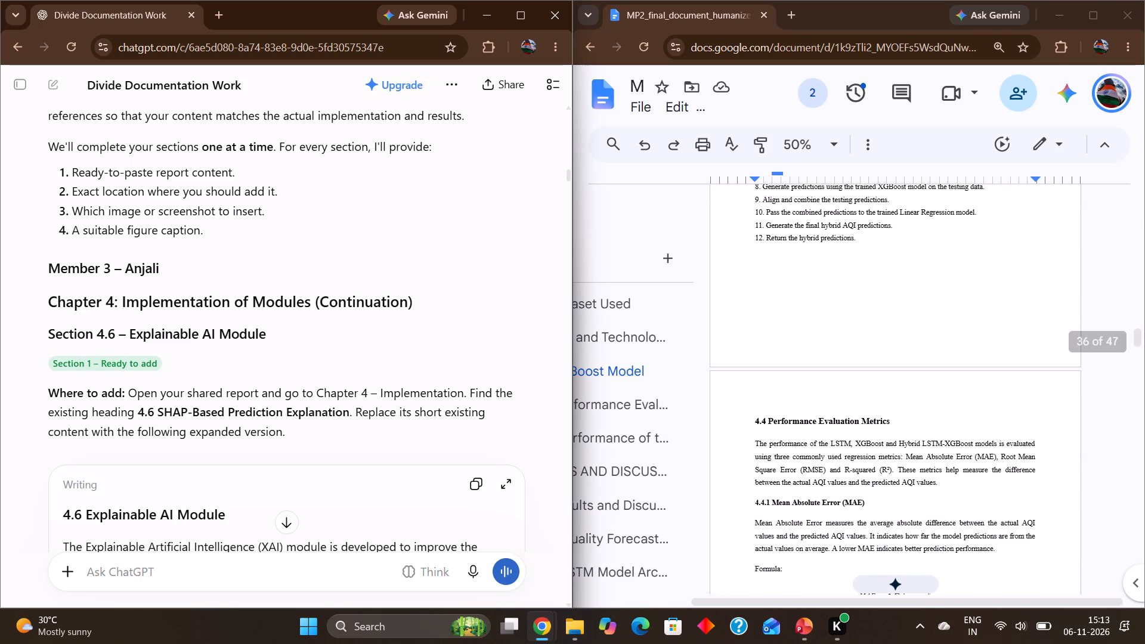
scroll(819, 430, down, 2)
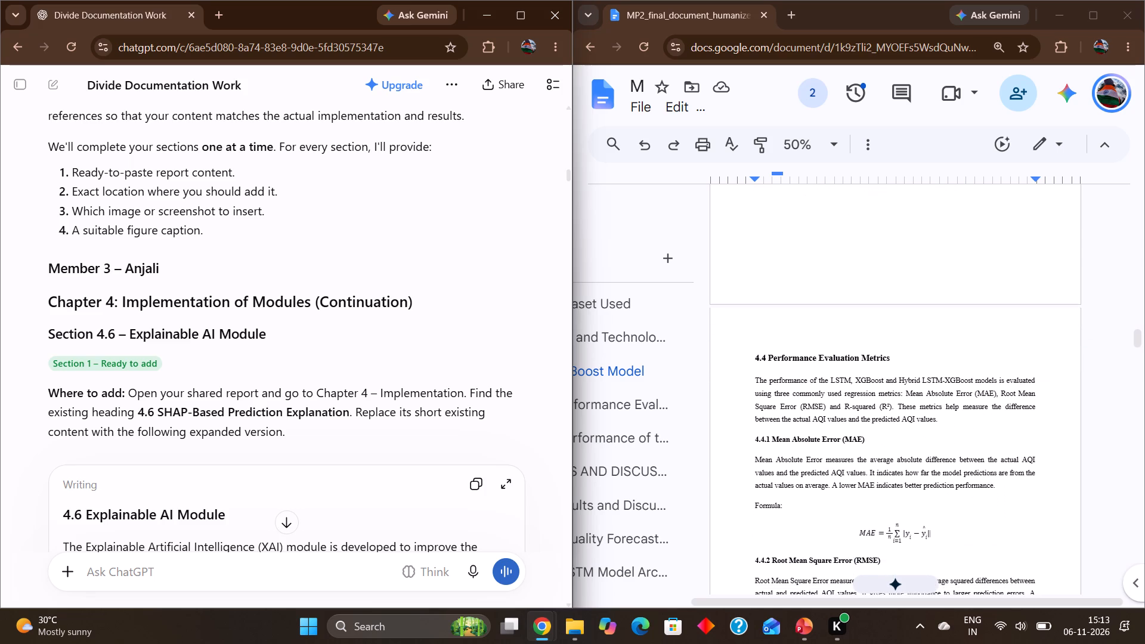
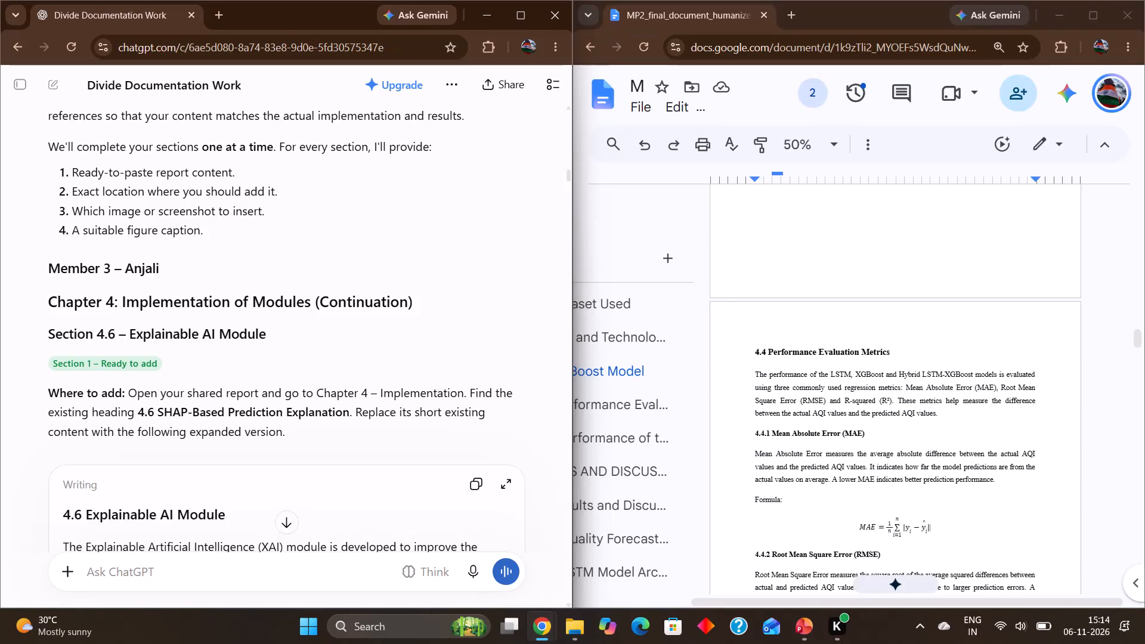
scroll(895, 482, down, 1)
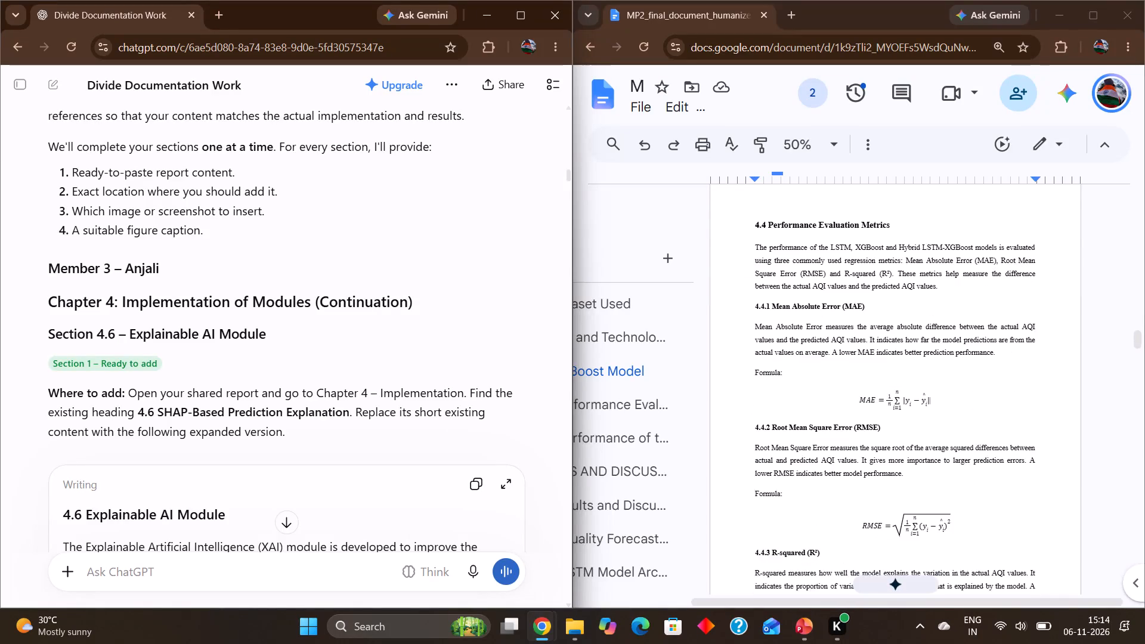
scroll(895, 482, down, 2)
scroll(895, 482, left, 1)
scroll(895, 482, down, 3)
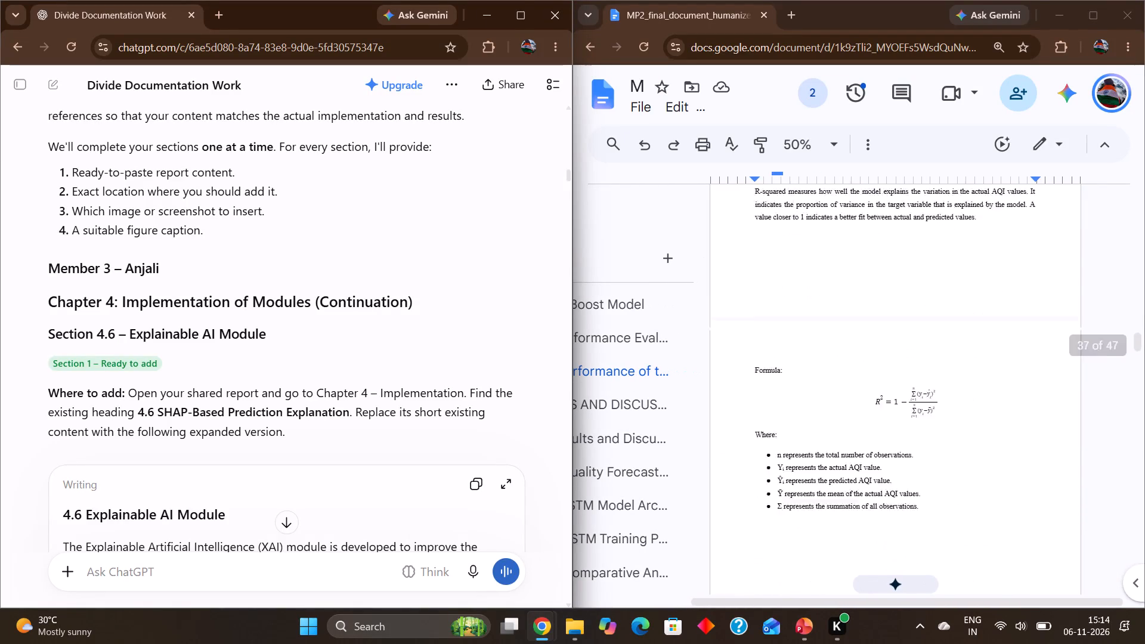
scroll(895, 482, down, 7)
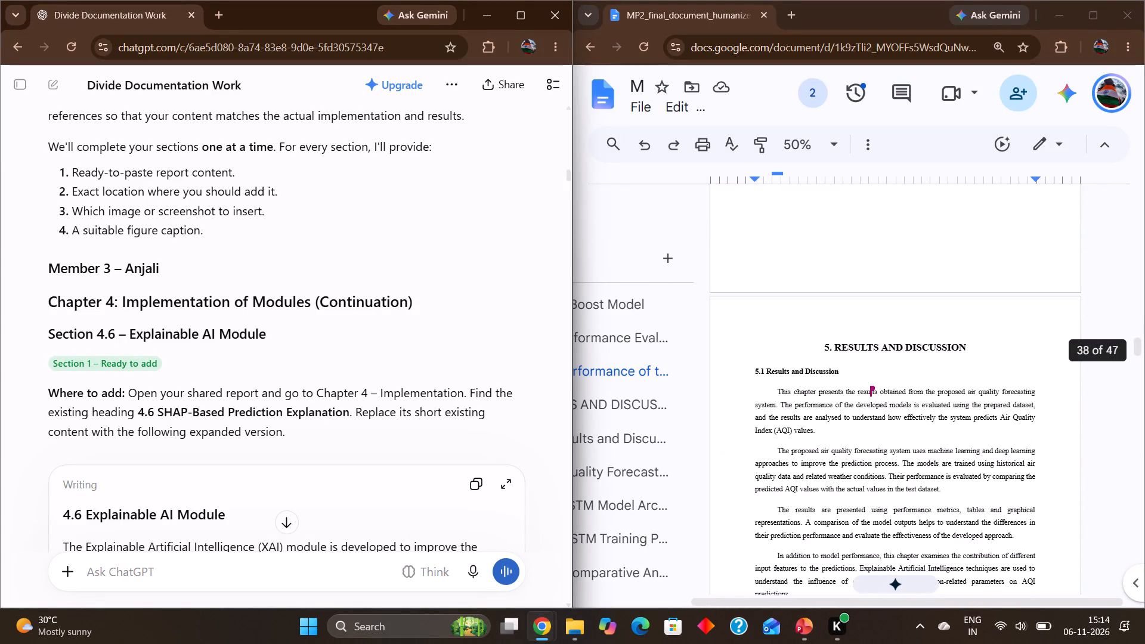
scroll(895, 482, down, 2)
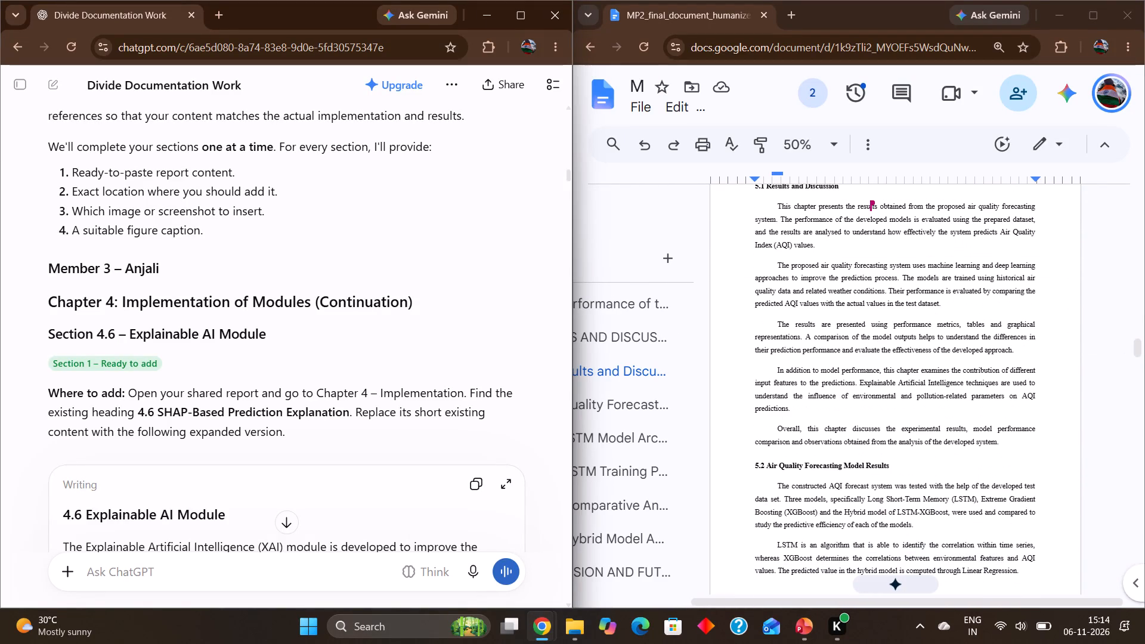
scroll(895, 482, down, 2)
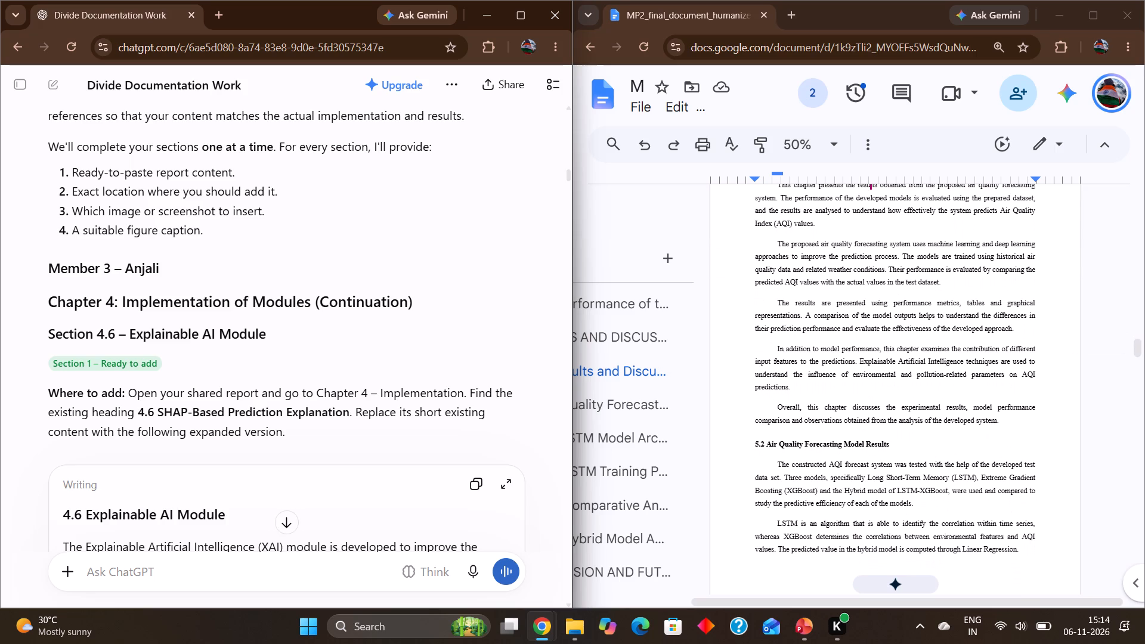
scroll(895, 482, down, 2)
scroll(895, 482, left, 1)
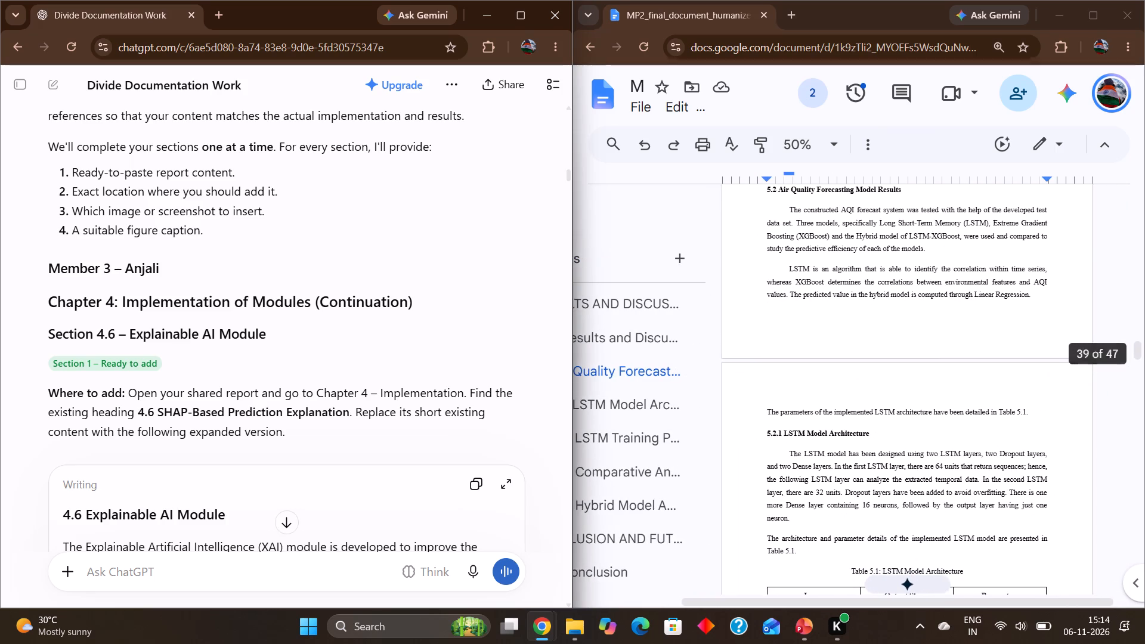
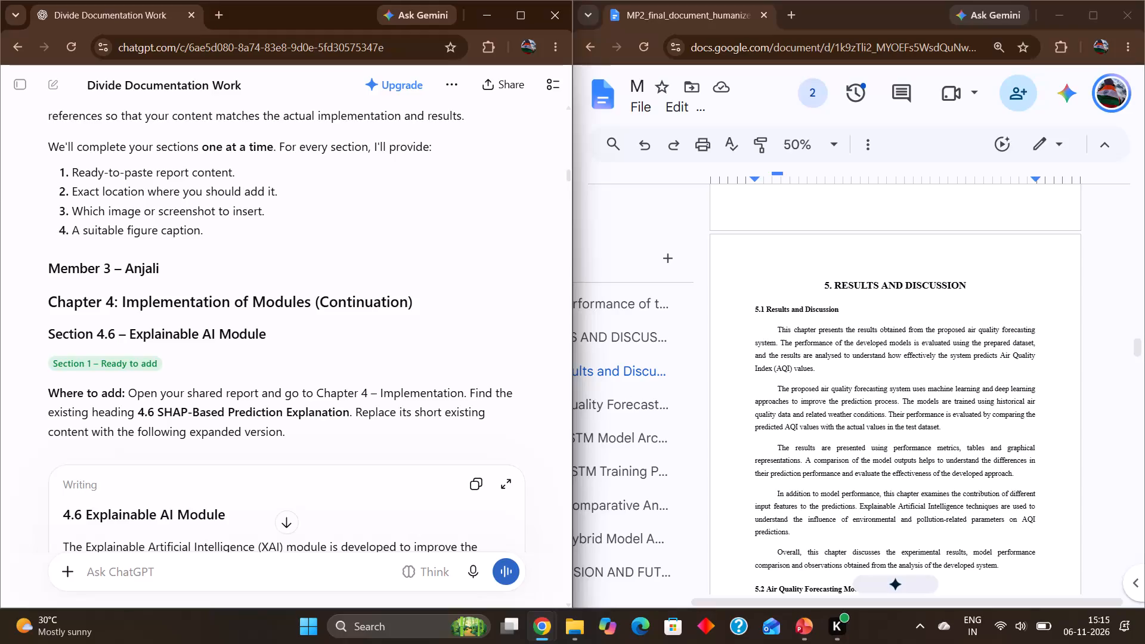
Review Chapter 5 of the shared report from 5.1 Results and Discussion through 5.2.3 Evaluation Metrics for Implemented Models.
scroll(900, 466, down, 3)
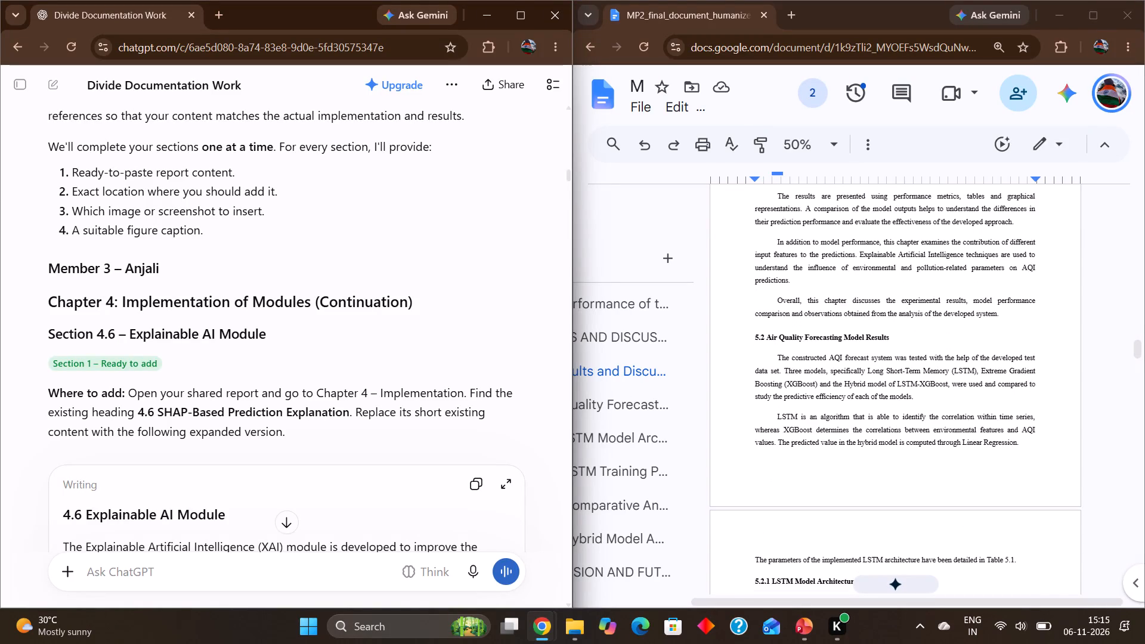
scroll(900, 466, down, 4)
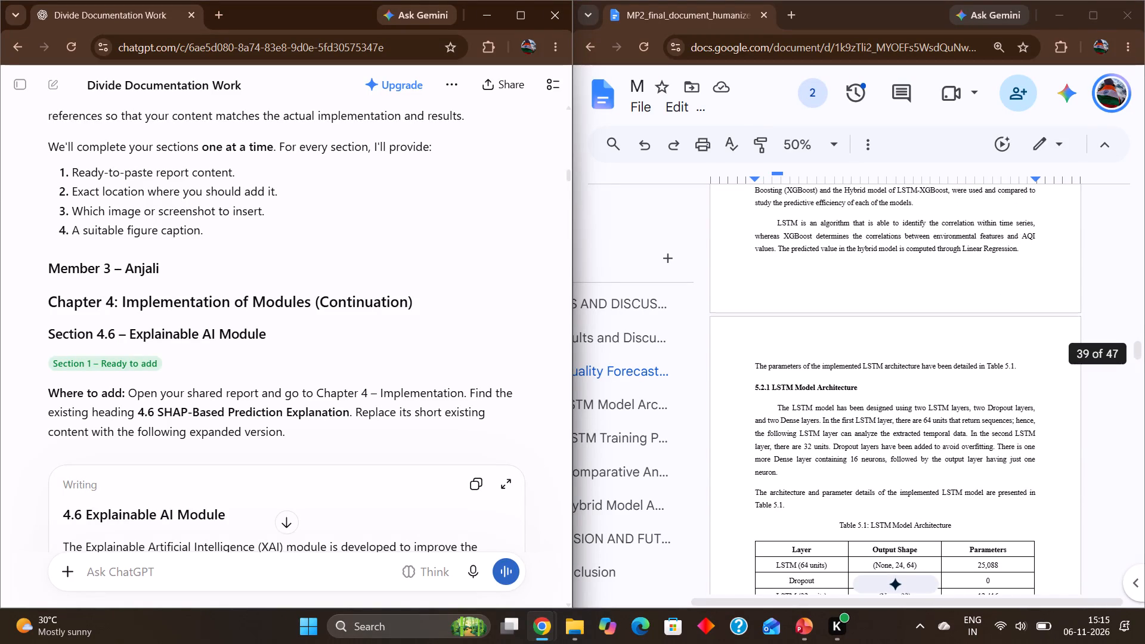
scroll(900, 466, down, 2)
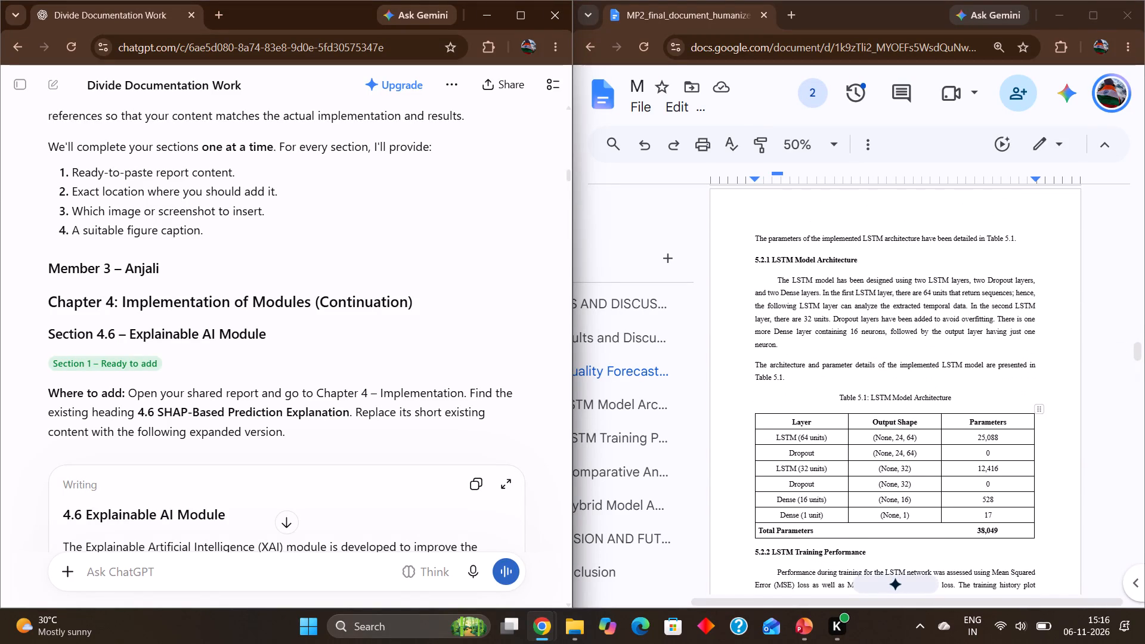
scroll(868, 434, down, 2)
scroll(868, 434, left, 1)
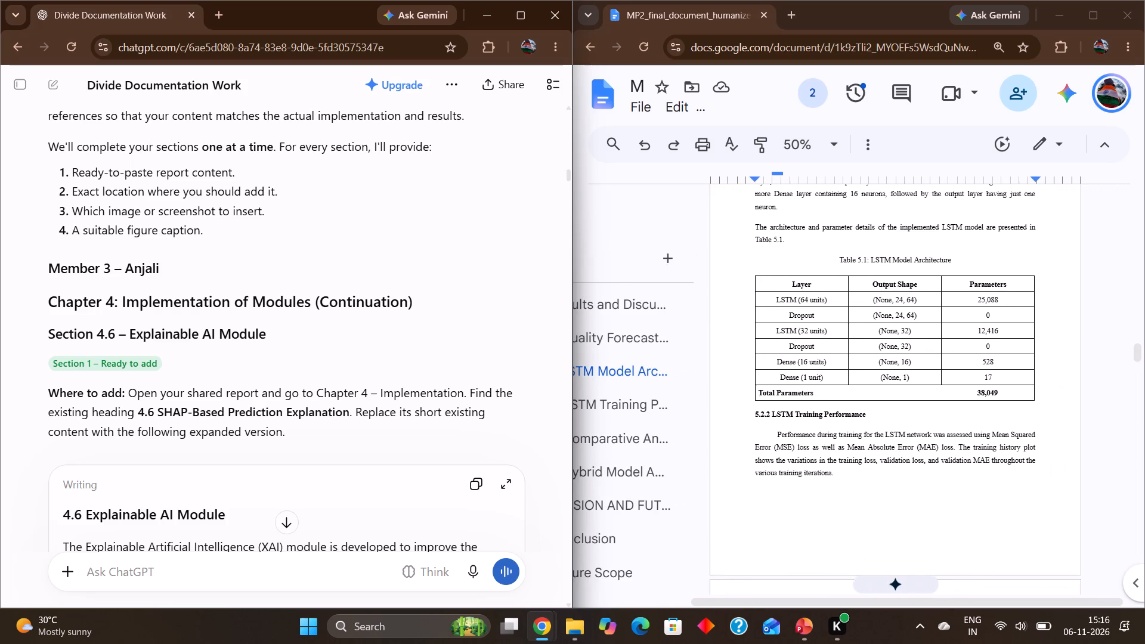
scroll(868, 434, down, 3)
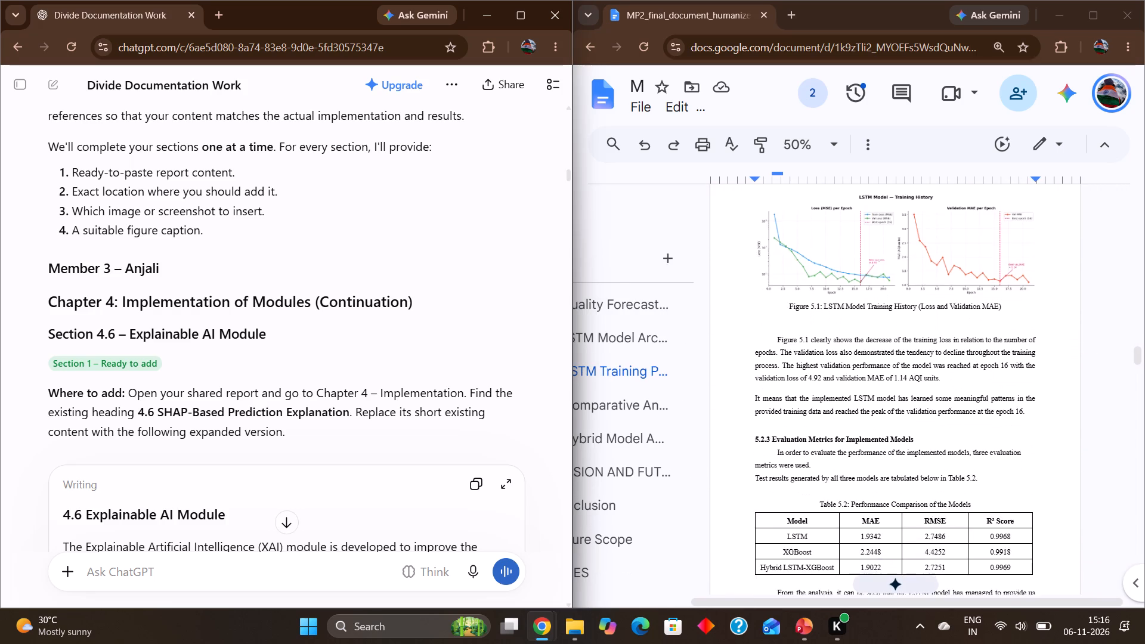
scroll(868, 434, down, 3)
Go back and review Chapter 4 from 4.3.2 XGBoost Model through 4.4.3 R-squared, including Algorithms 2 and 3.
scroll(868, 434, up, 5)
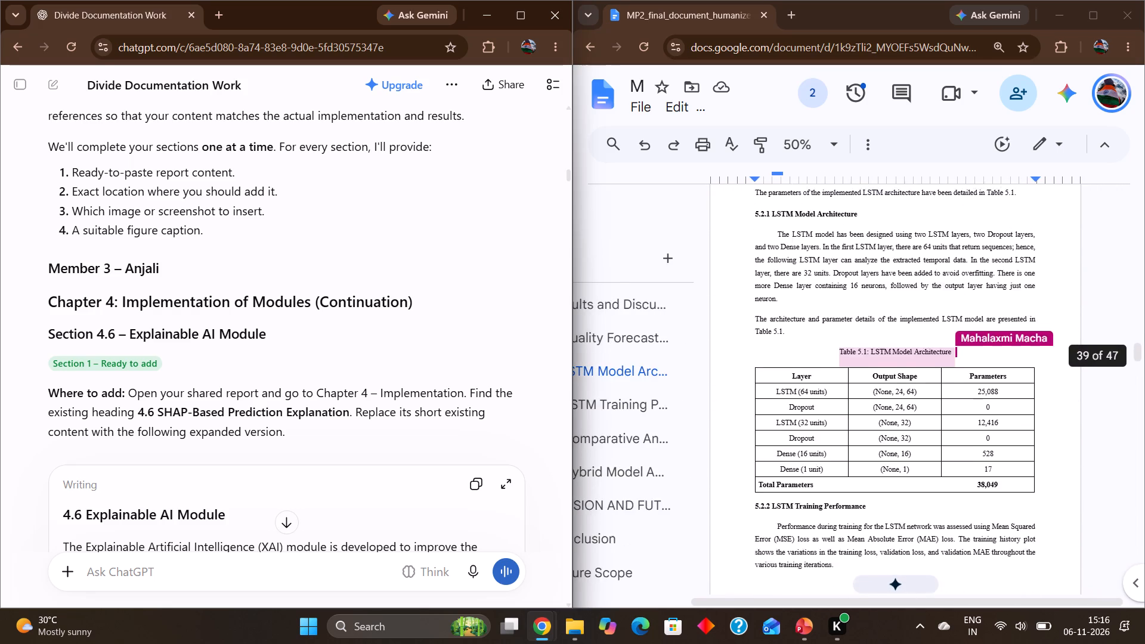
scroll(868, 434, up, 12)
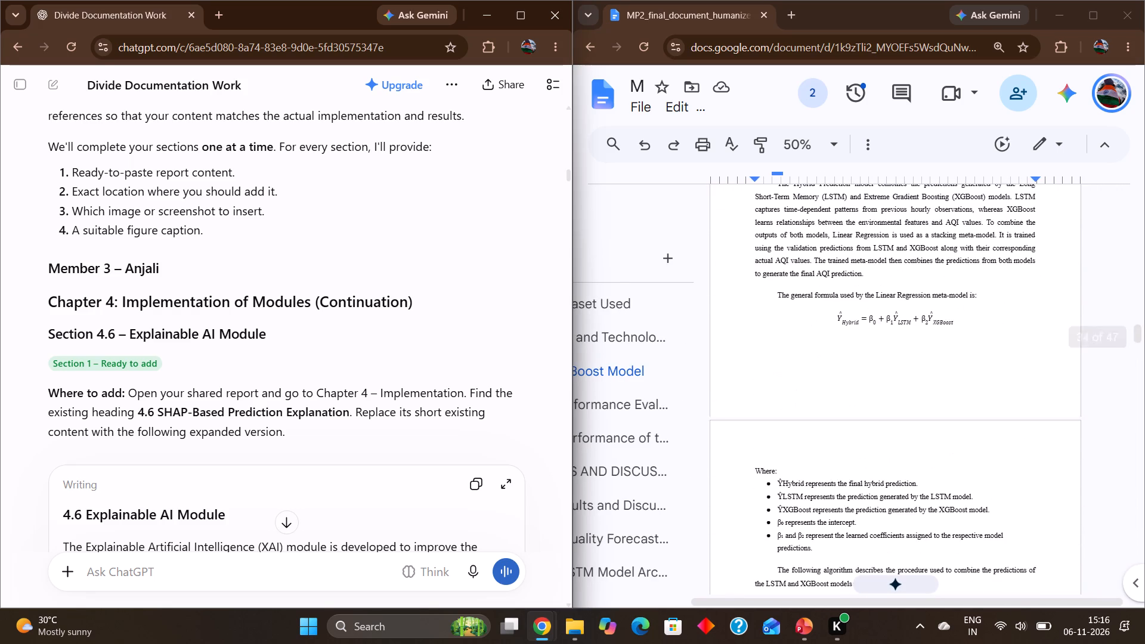
scroll(868, 434, up, 3)
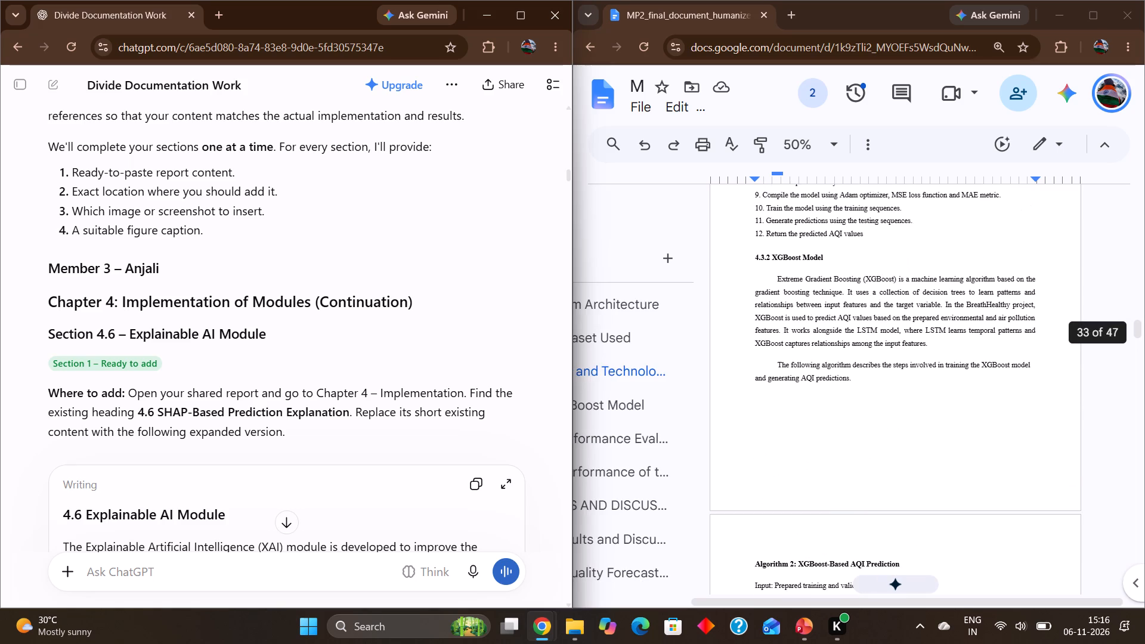
scroll(868, 434, down, 5)
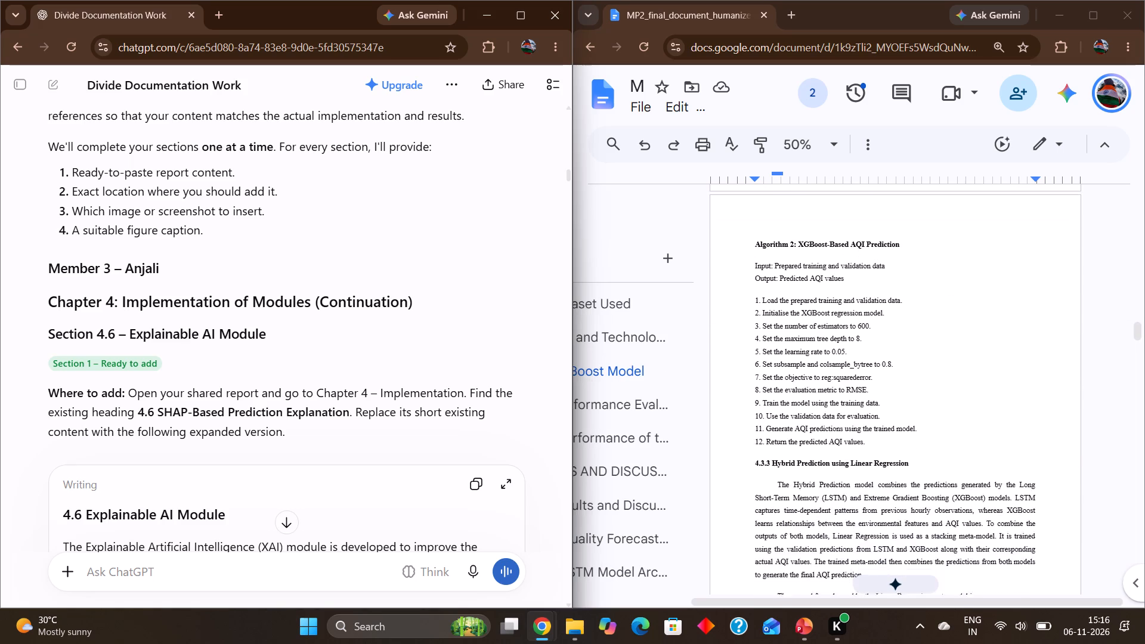
scroll(868, 434, down, 5)
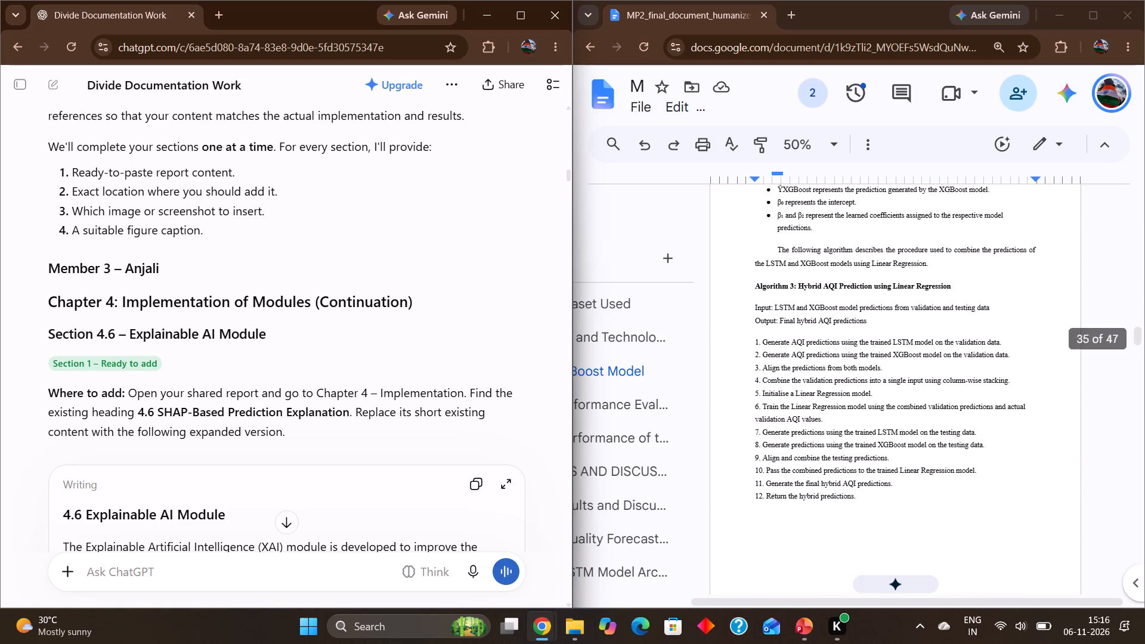
scroll(868, 434, down, 3)
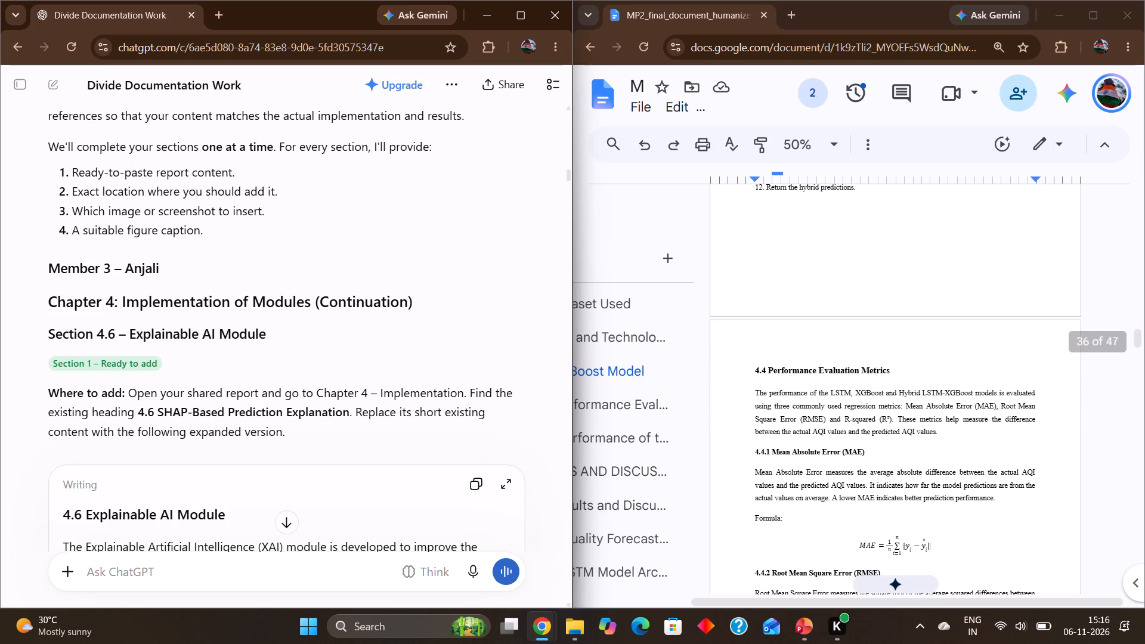
scroll(848, 417, down, 2)
scroll(848, 417, up, 1)
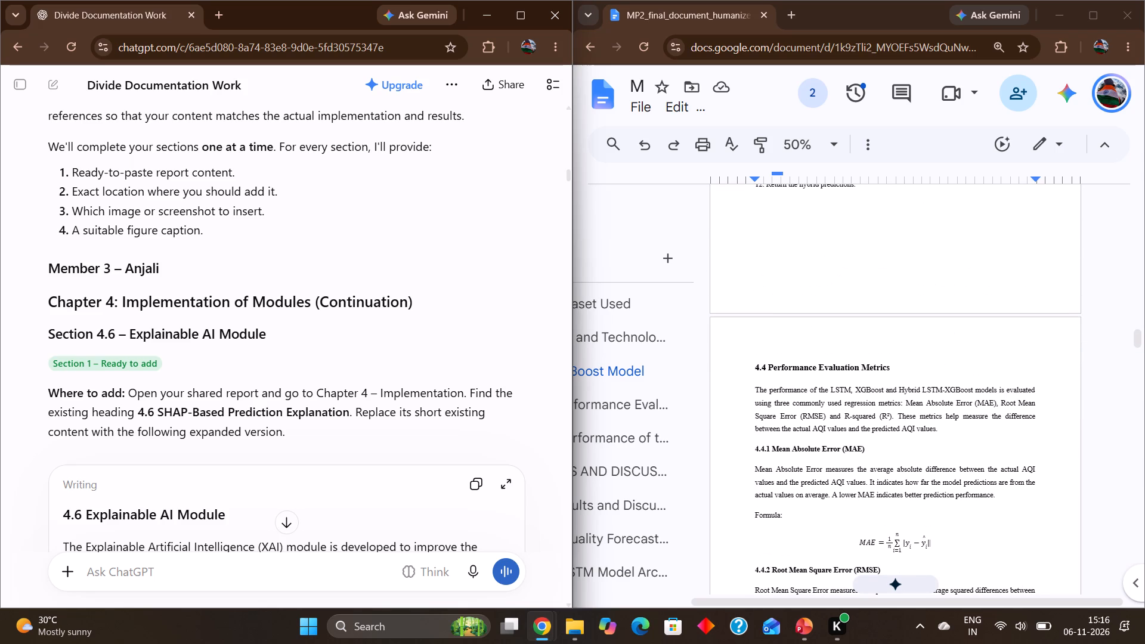
scroll(908, 430, down, 4)
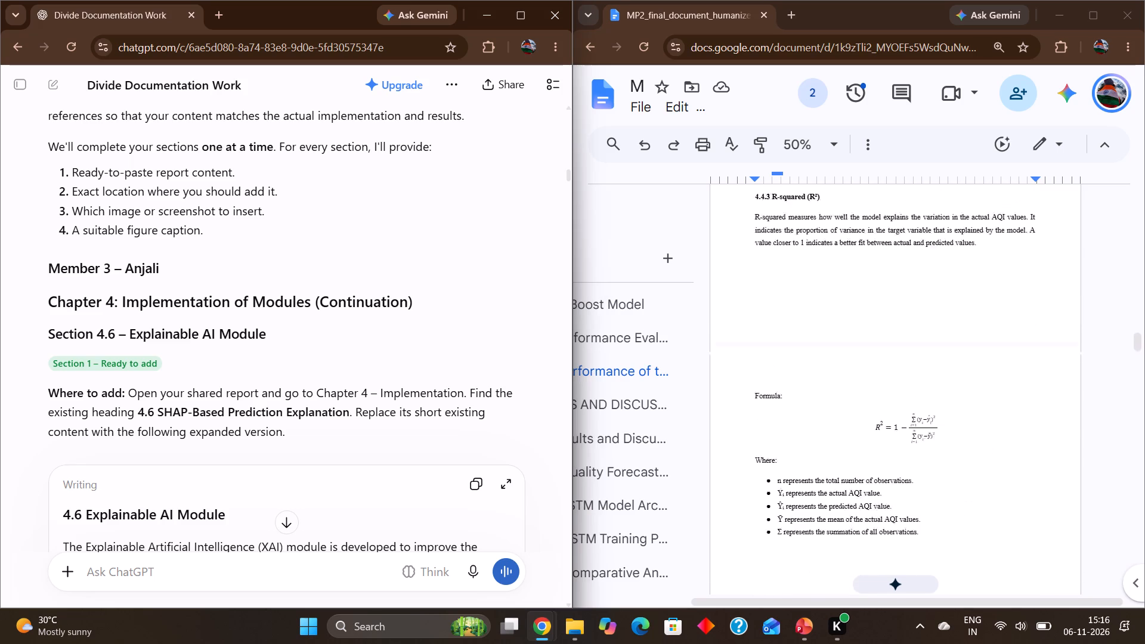
Review the report from the R-squared formula through the Chapter 5 results and Table 5.3 to the start of Chapter 6.
scroll(908, 430, down, 8)
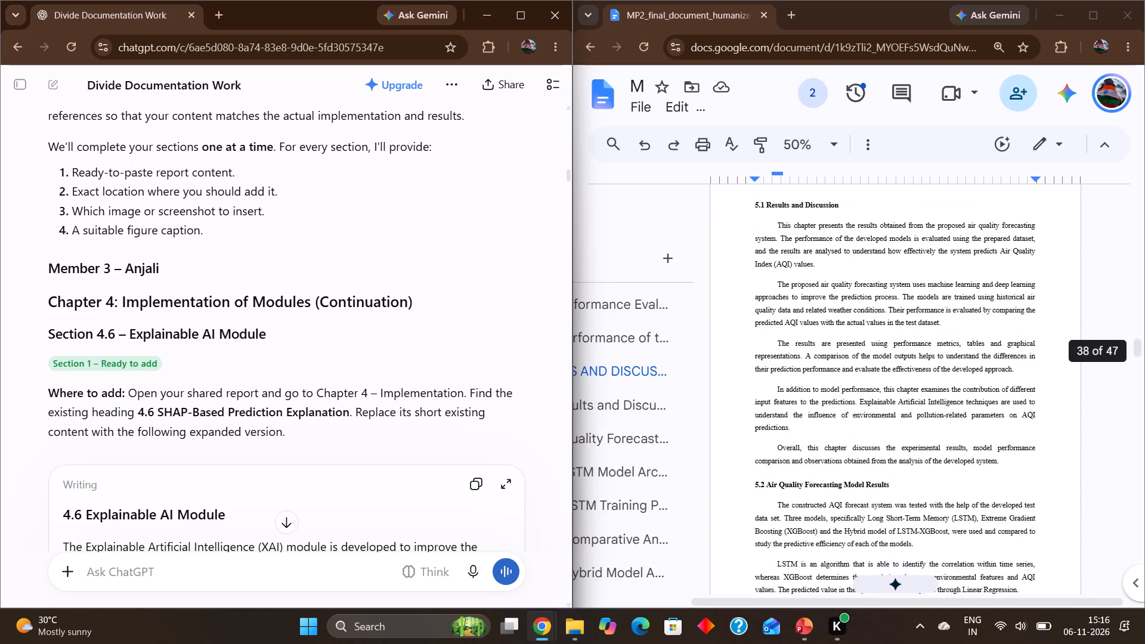
scroll(908, 430, down, 6)
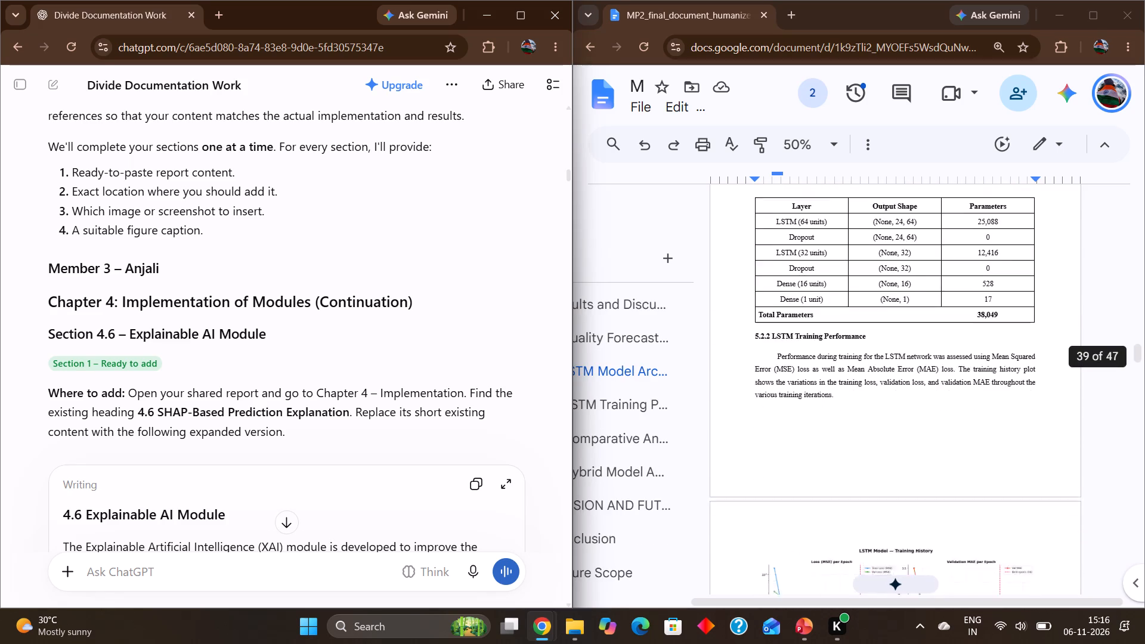
scroll(908, 430, down, 3)
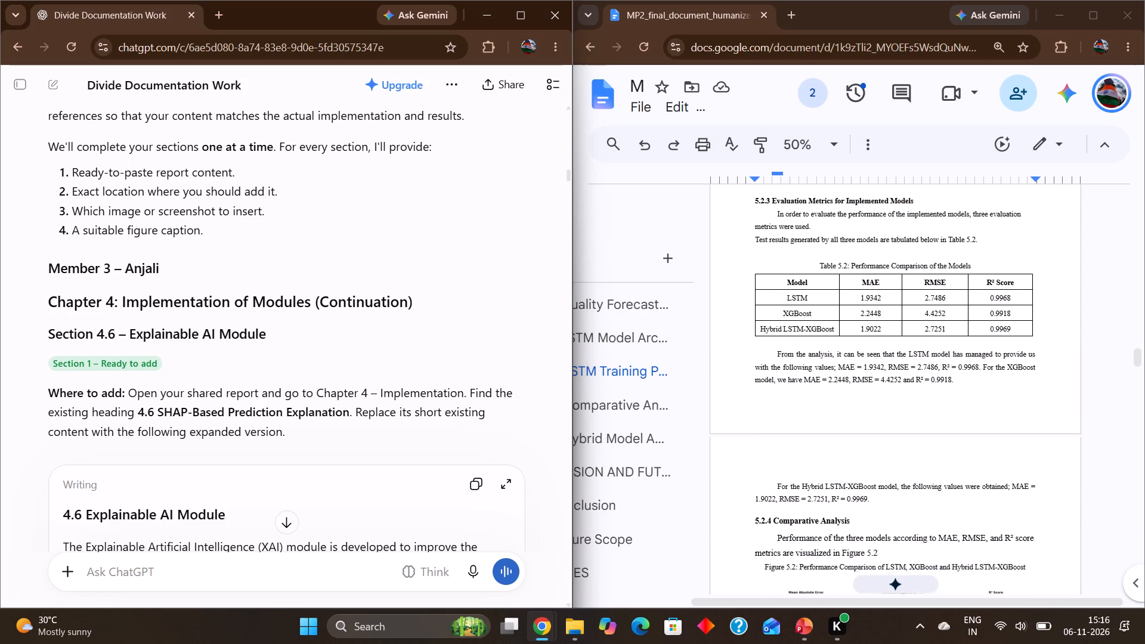
scroll(908, 430, down, 3)
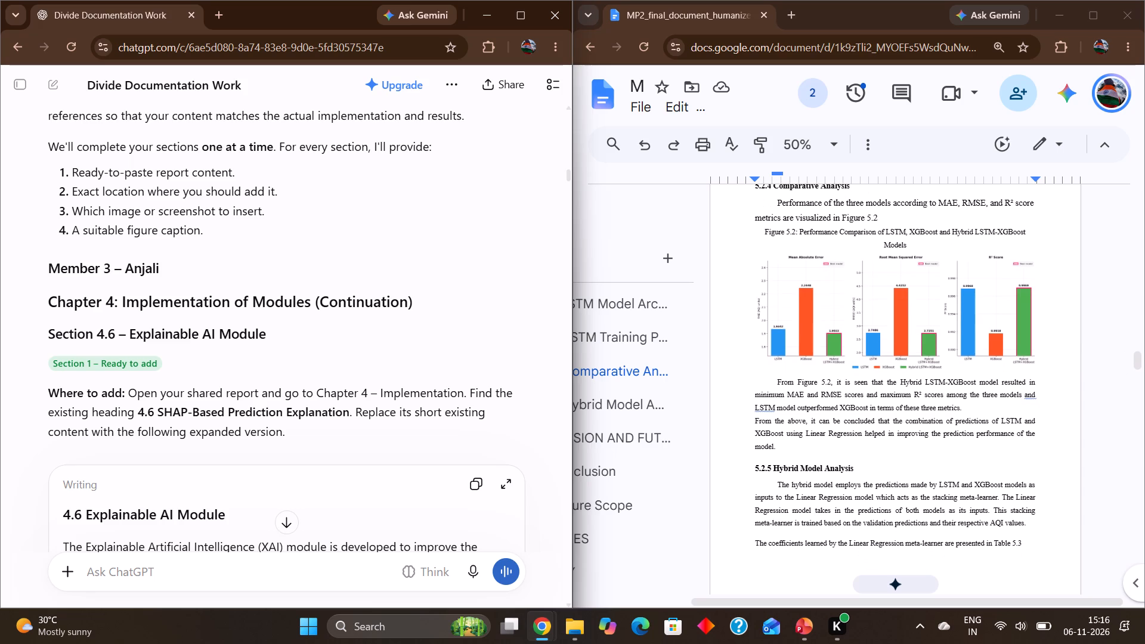
scroll(908, 430, down, 5)
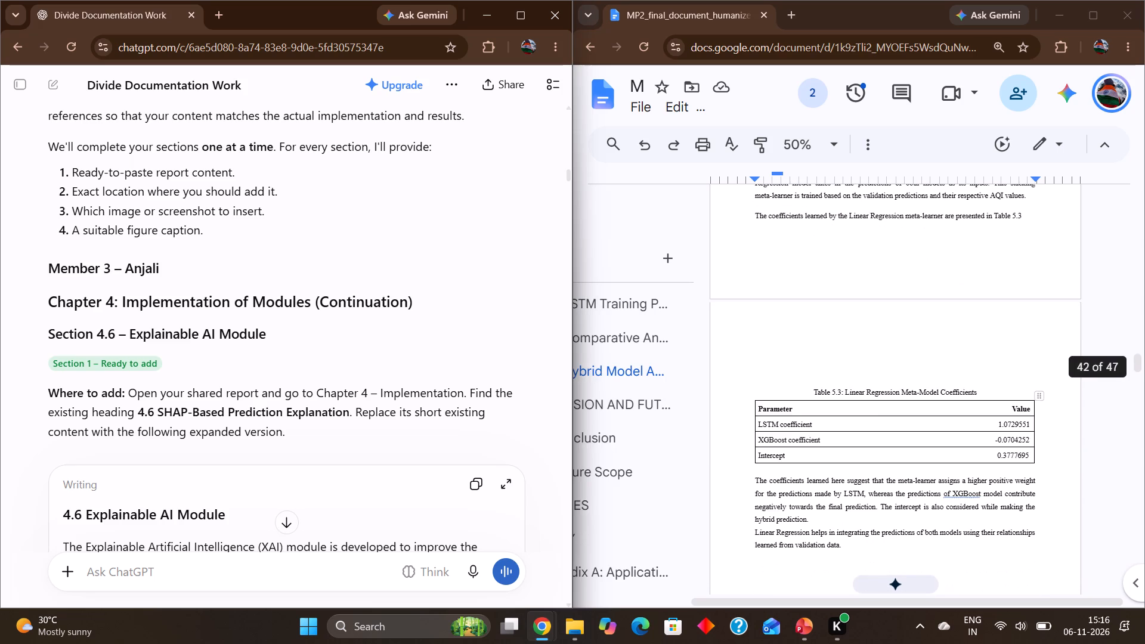
scroll(908, 430, down, 3)
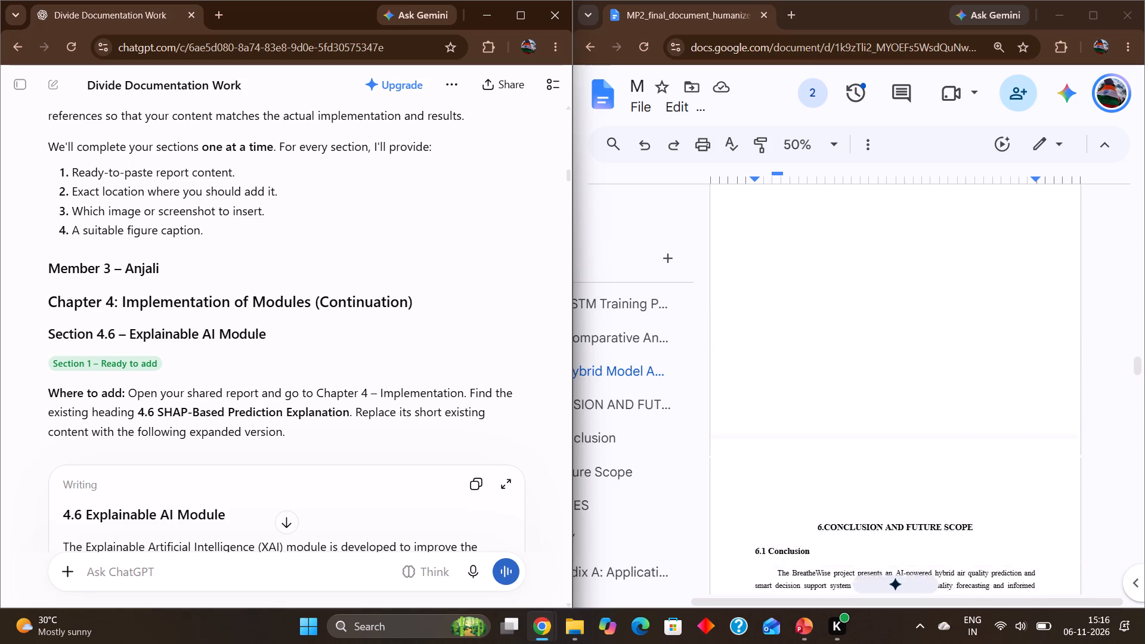
Delete surplus blank lines in the empty space before the Chapter 6 heading, finishing with one new line break.
scroll(908, 430, down, 1)
scroll(908, 430, up, 1)
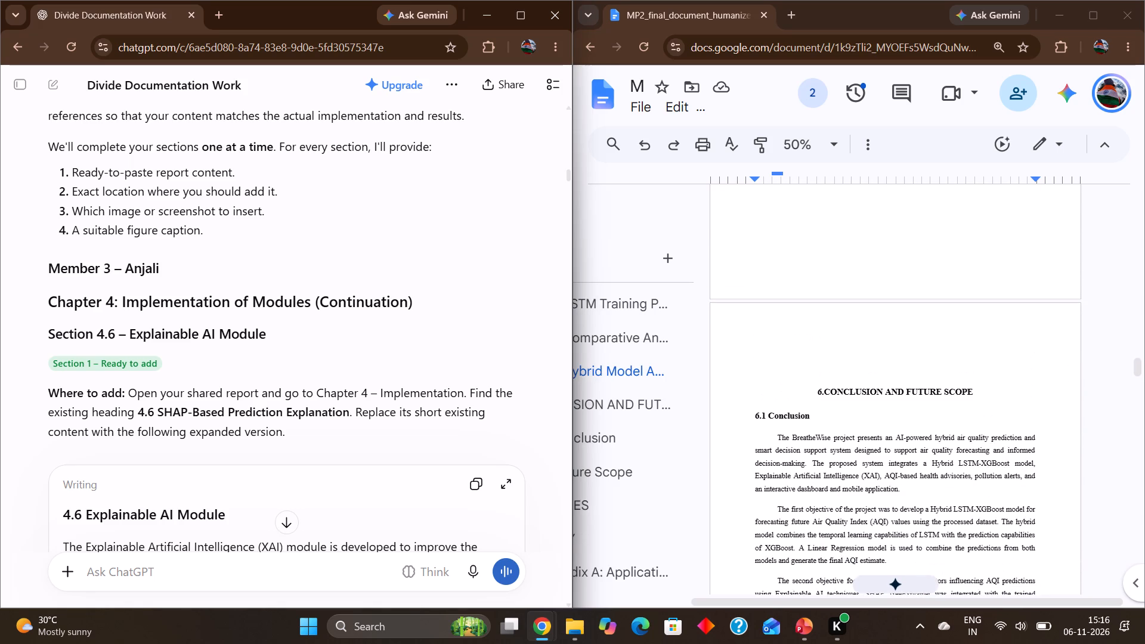
click(830, 363)
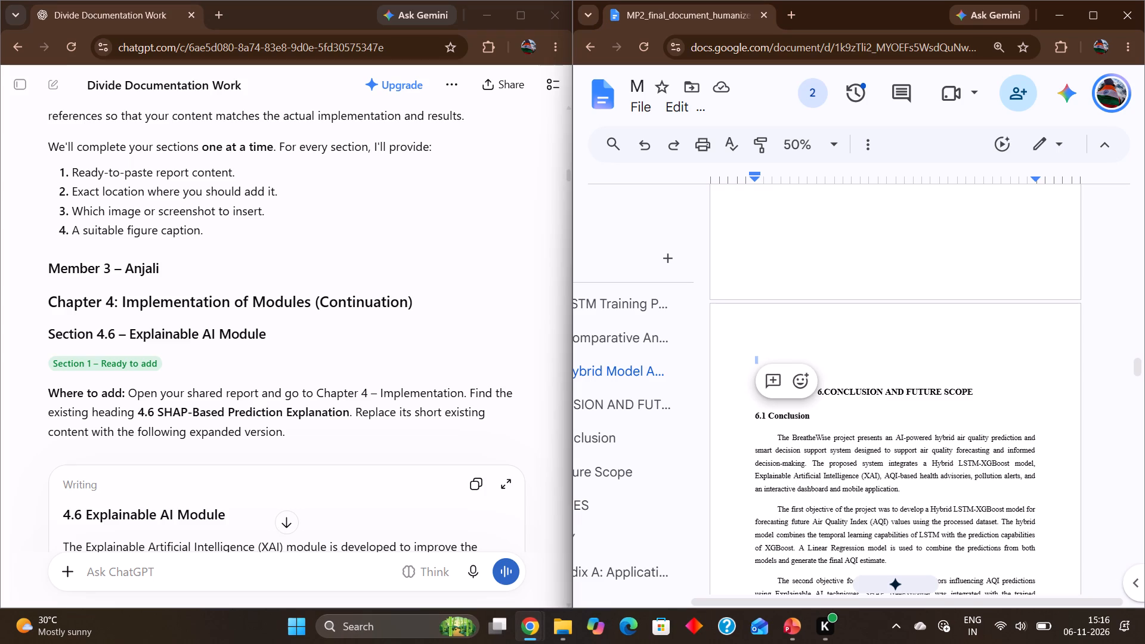
click(826, 236)
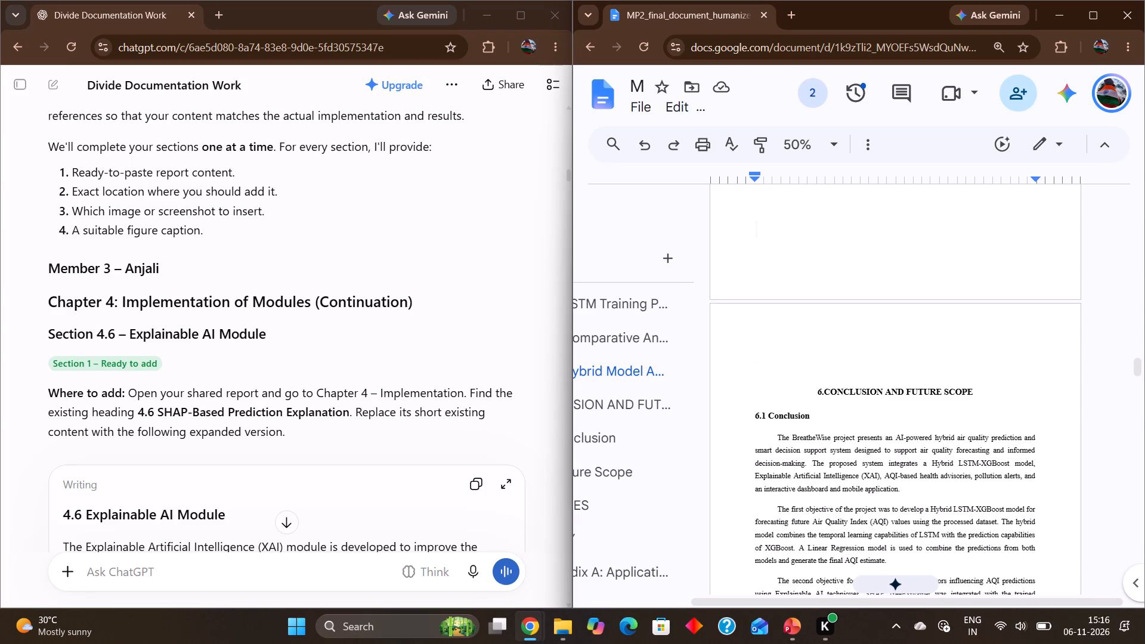
key(BackSpace)
key(BackSpace)
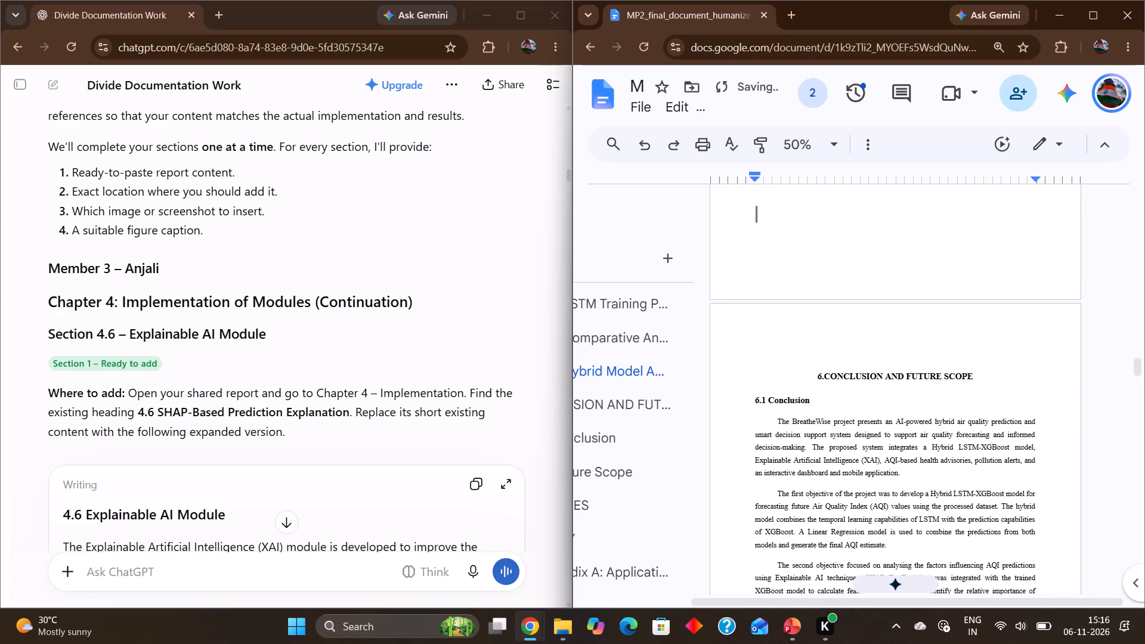
key(BackSpace)
key(Return)
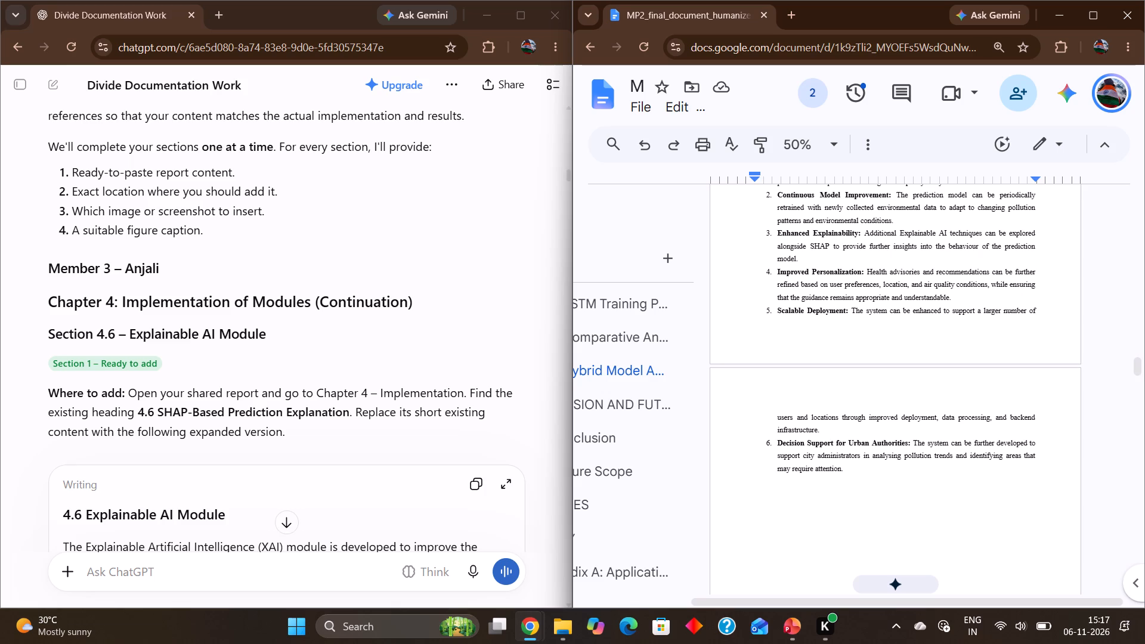
Check the page layout backwards from 6.2 Future Scope through the Chapter 5 tables and figures to the Chapter 5 heading.
scroll(937, 270, up, 3)
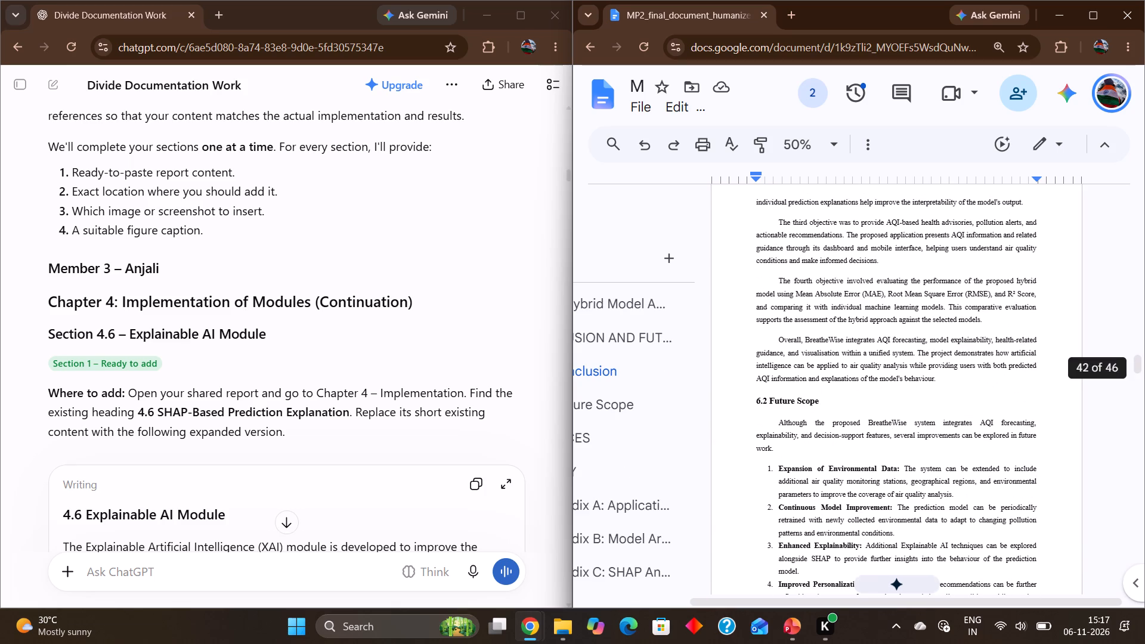
scroll(937, 270, up, 5)
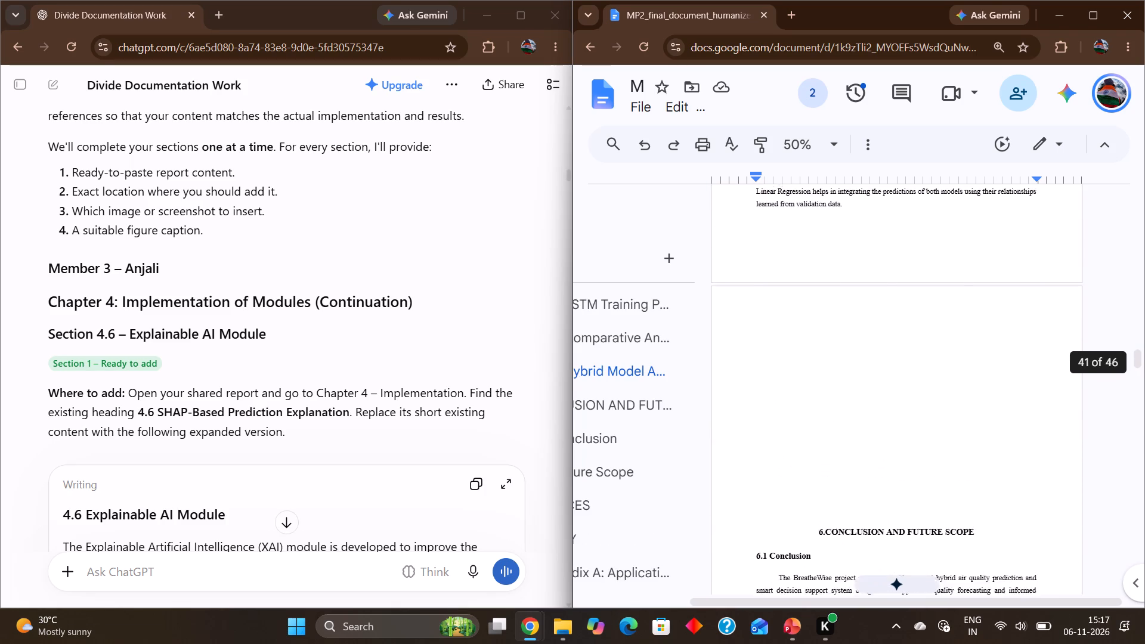
scroll(937, 270, up, 2)
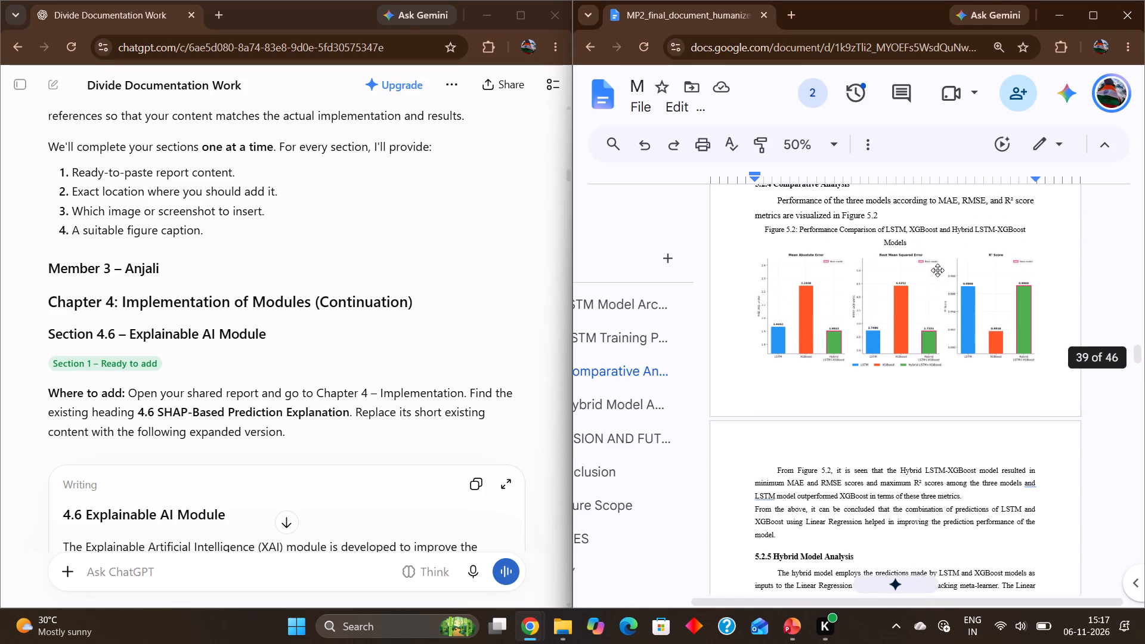
scroll(937, 270, up, 3)
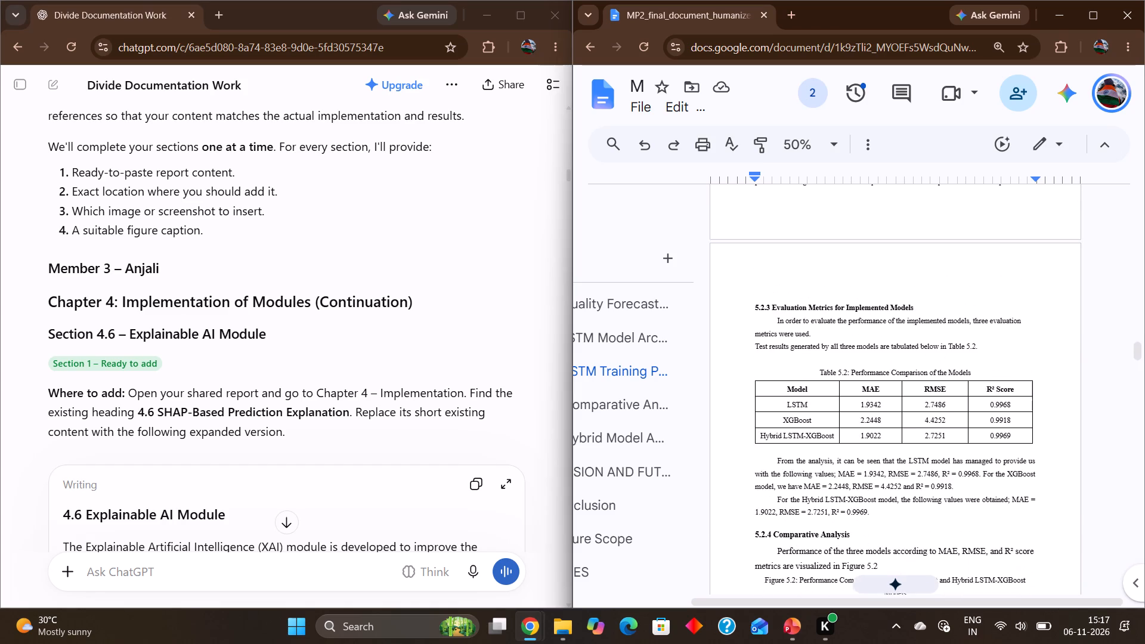
scroll(937, 270, up, 4)
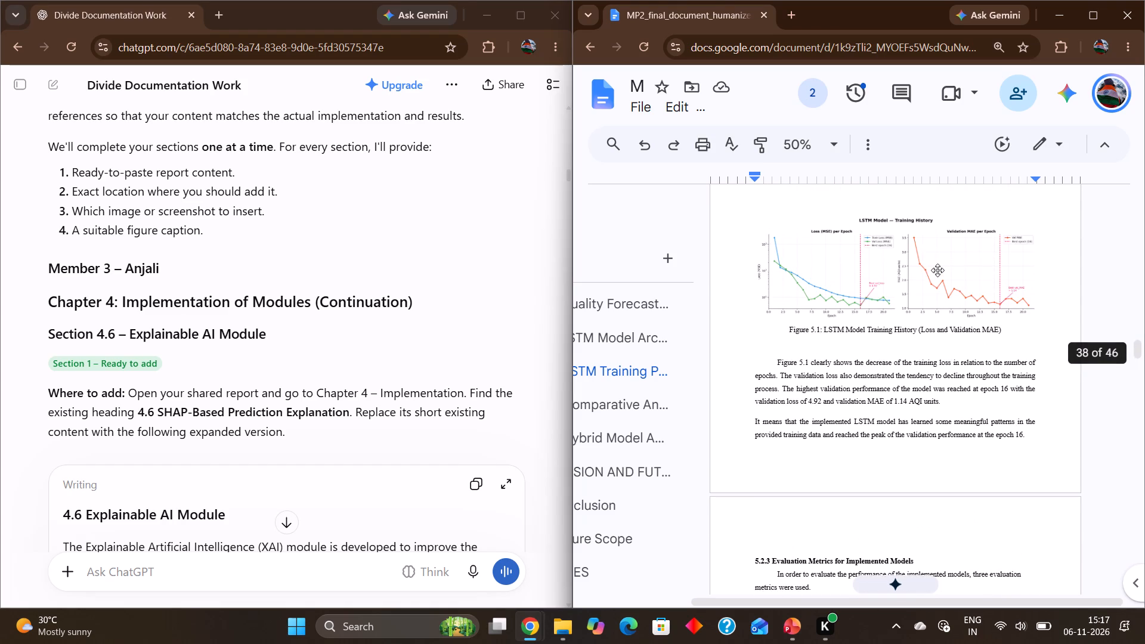
scroll(939, 313, up, 1)
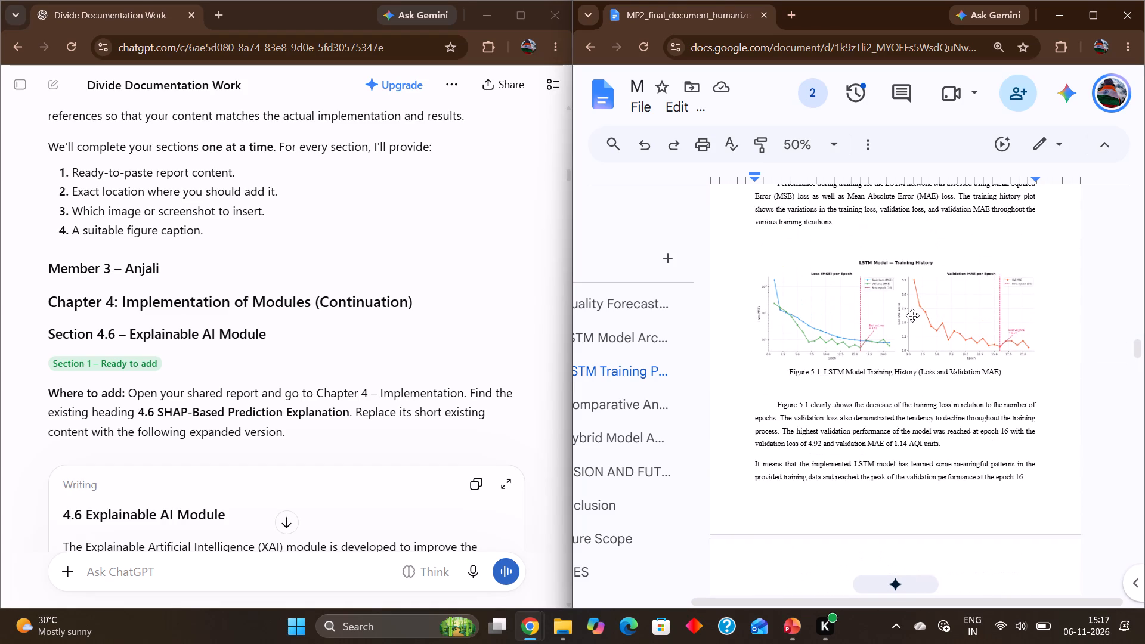
scroll(912, 315, up, 3)
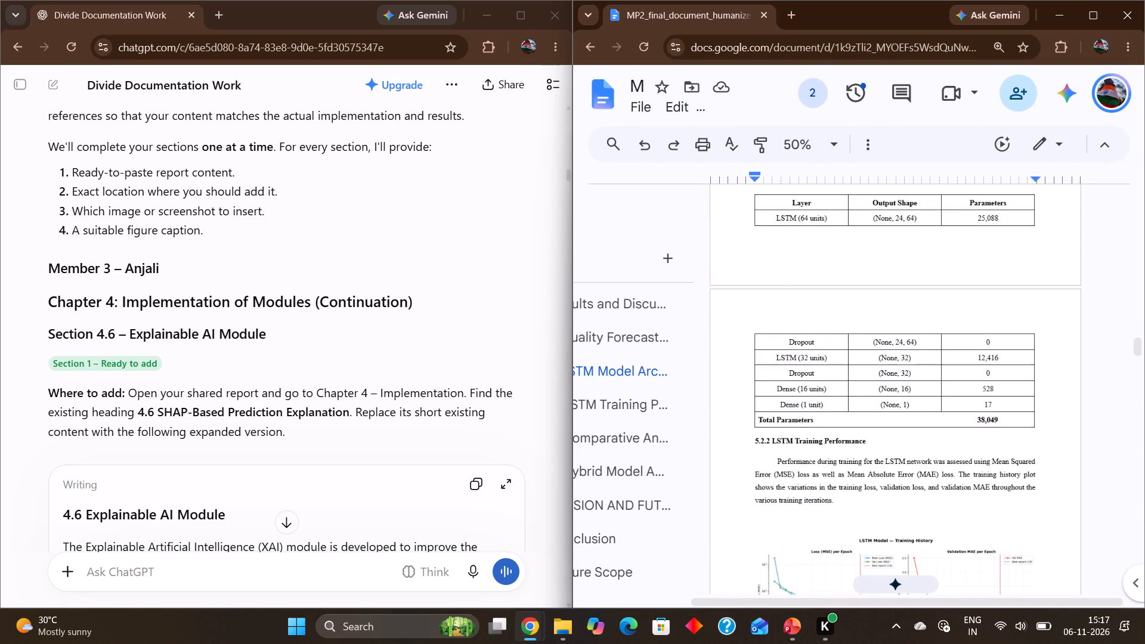
scroll(912, 315, up, 5)
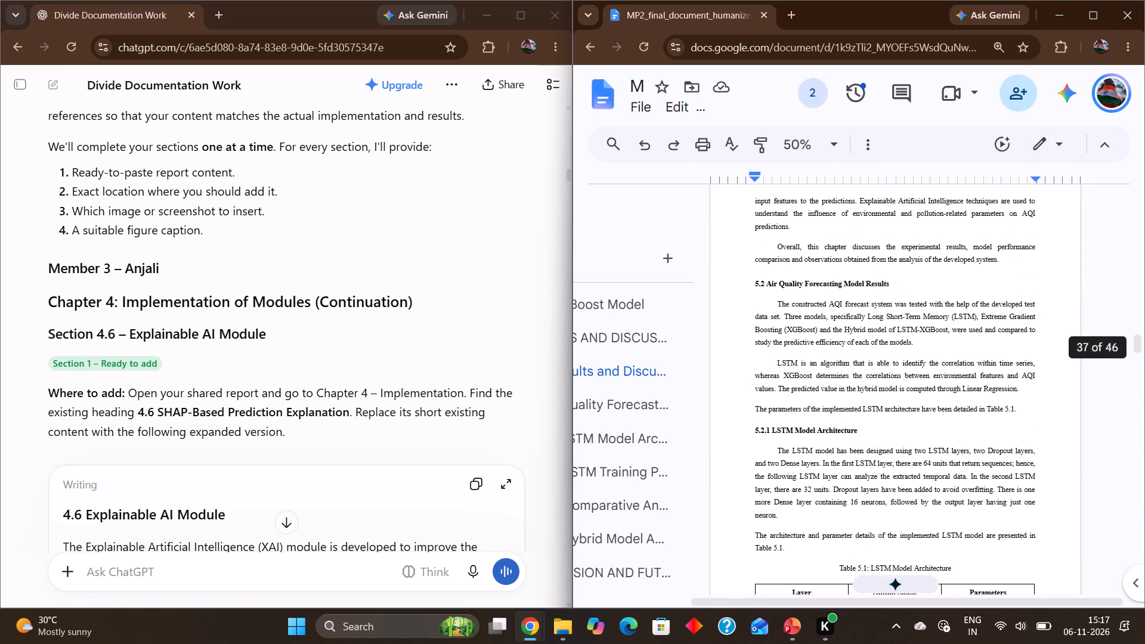
scroll(912, 315, up, 3)
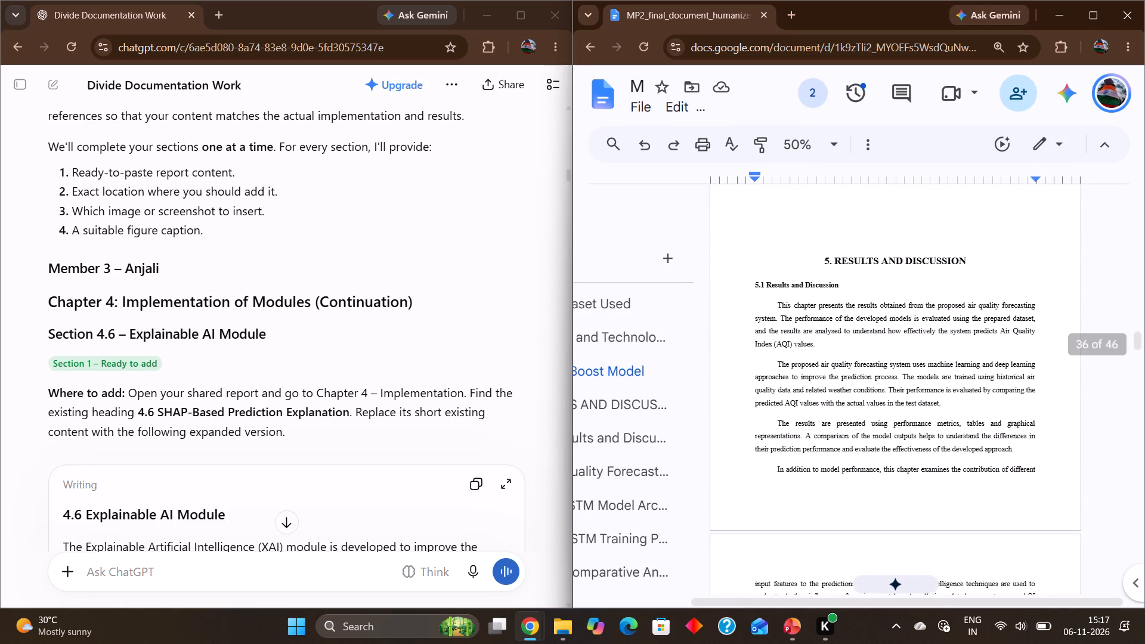
Copy all of Chapter 5, from the Results and Discussion heading to "learned from validation data", and delete it from the report.
drag(818, 256, 949, 643)
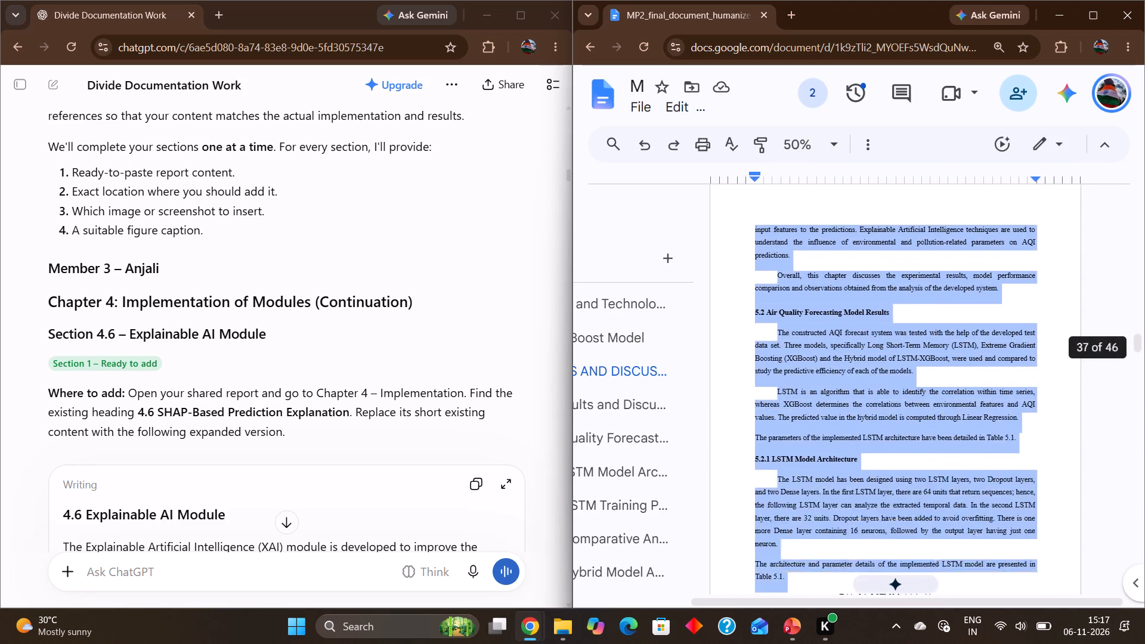
drag(949, 643, 830, 337)
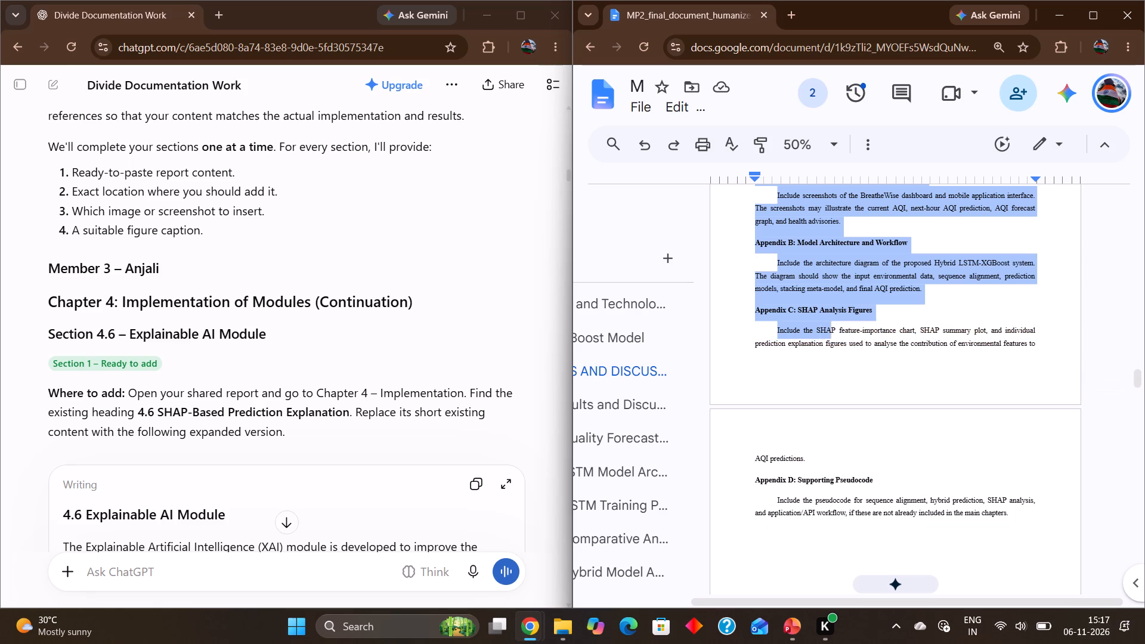
drag(830, 337, 750, 202)
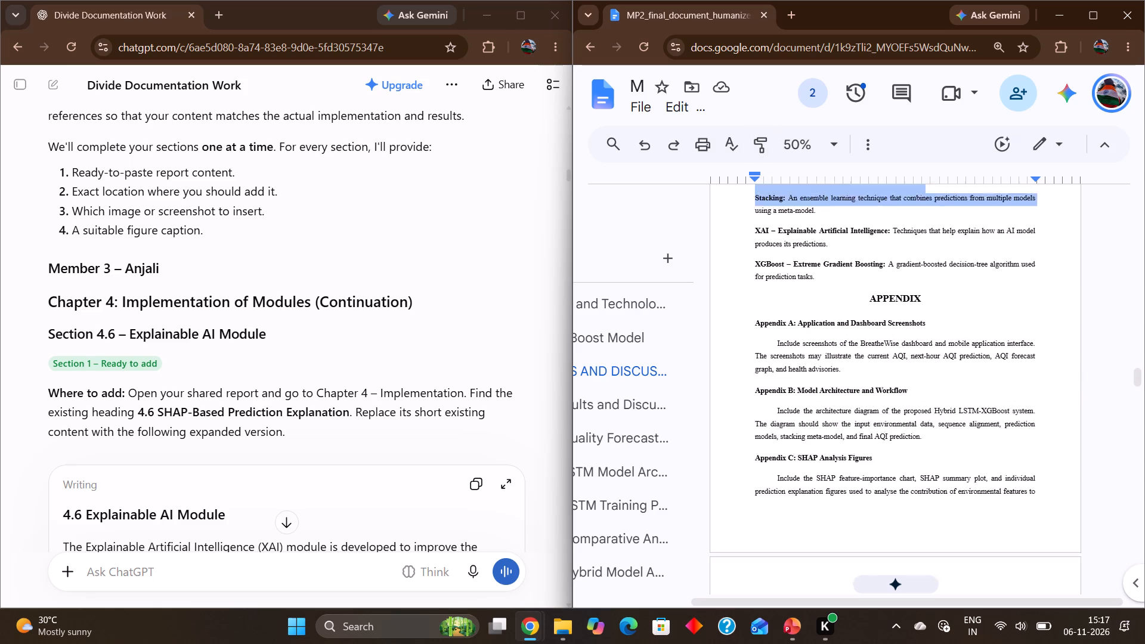
drag(750, 202, 732, 168)
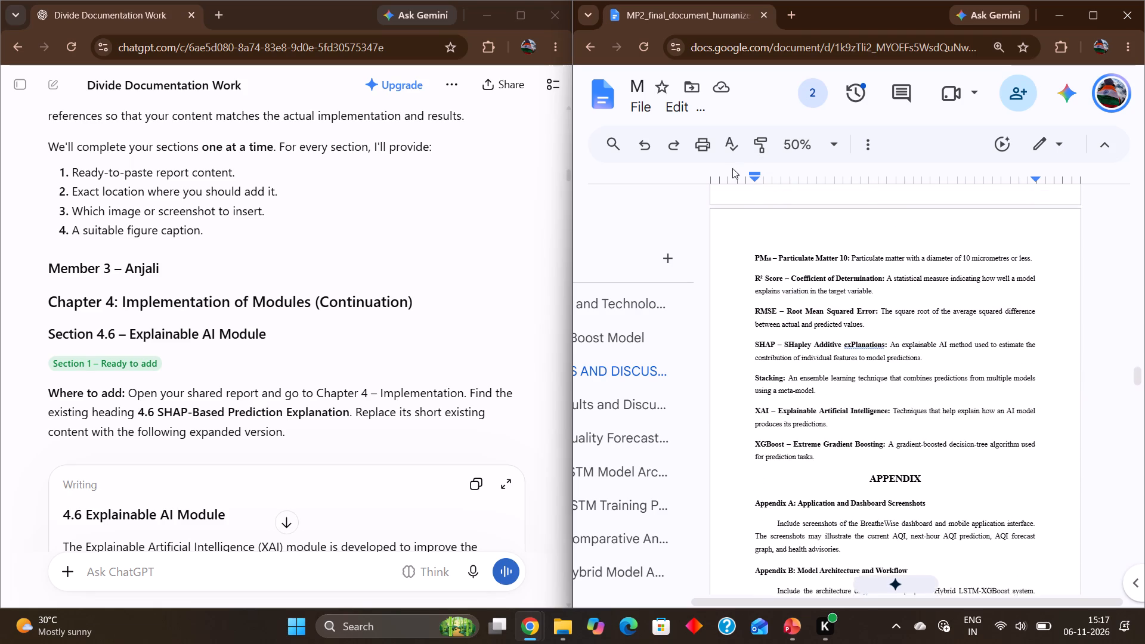
drag(732, 168, 751, 178)
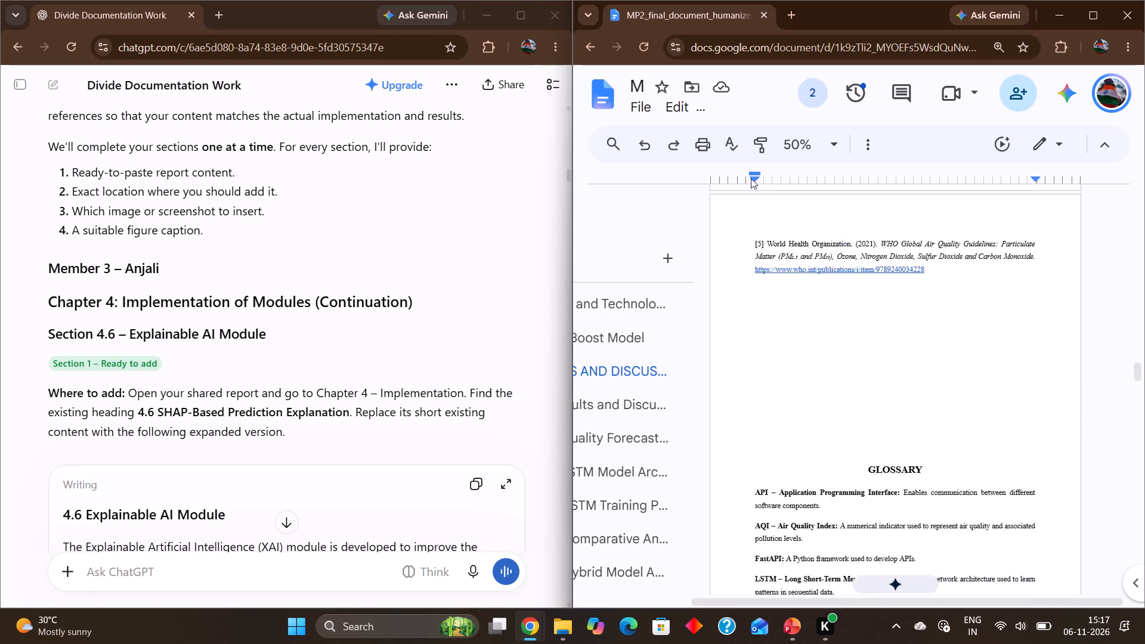
drag(751, 178, 752, 207)
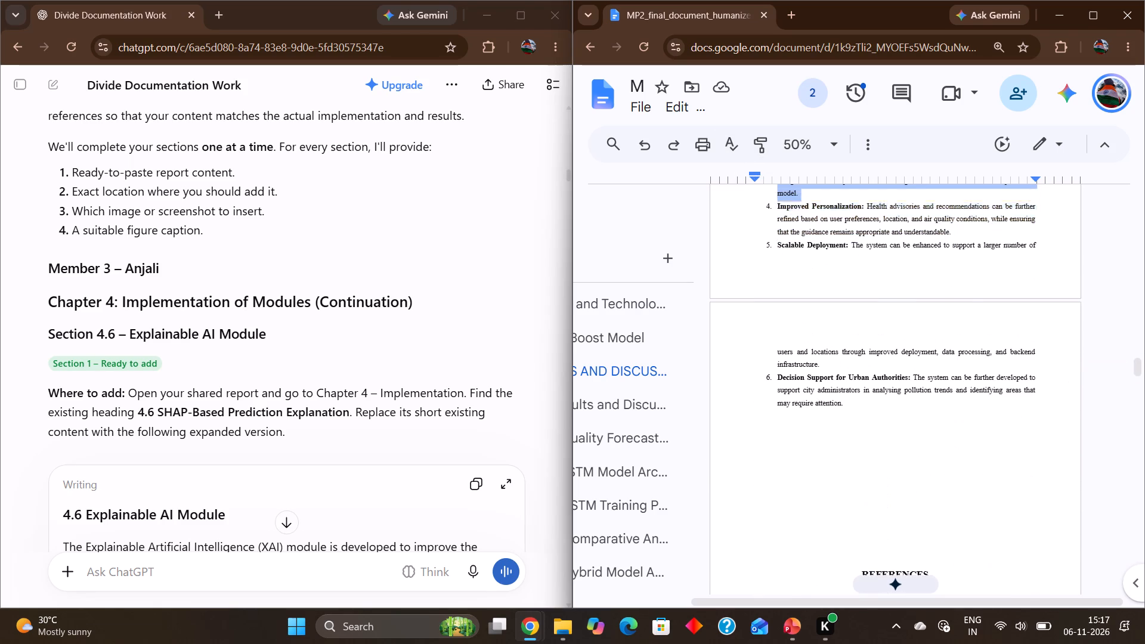
drag(752, 207, 750, 154)
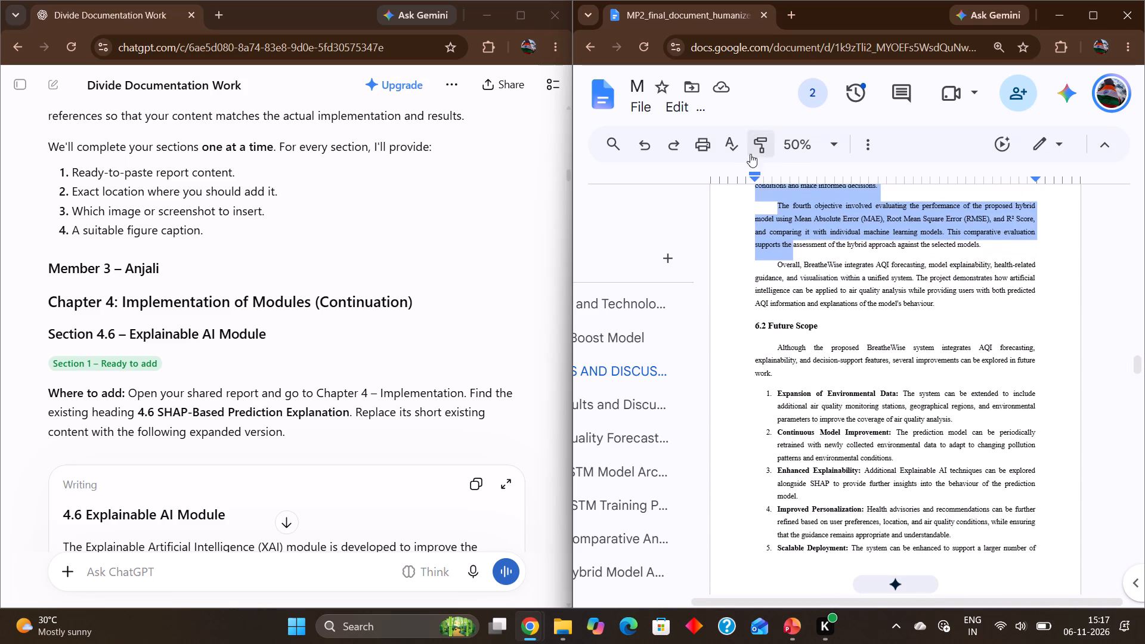
drag(750, 154, 766, 242)
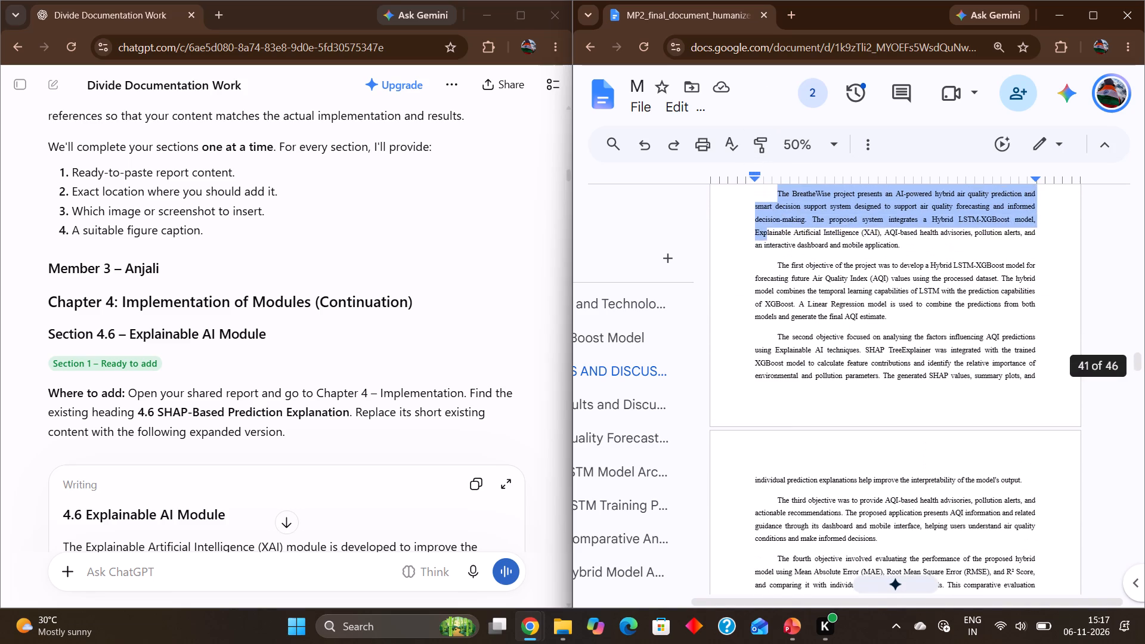
drag(766, 242, 843, 265)
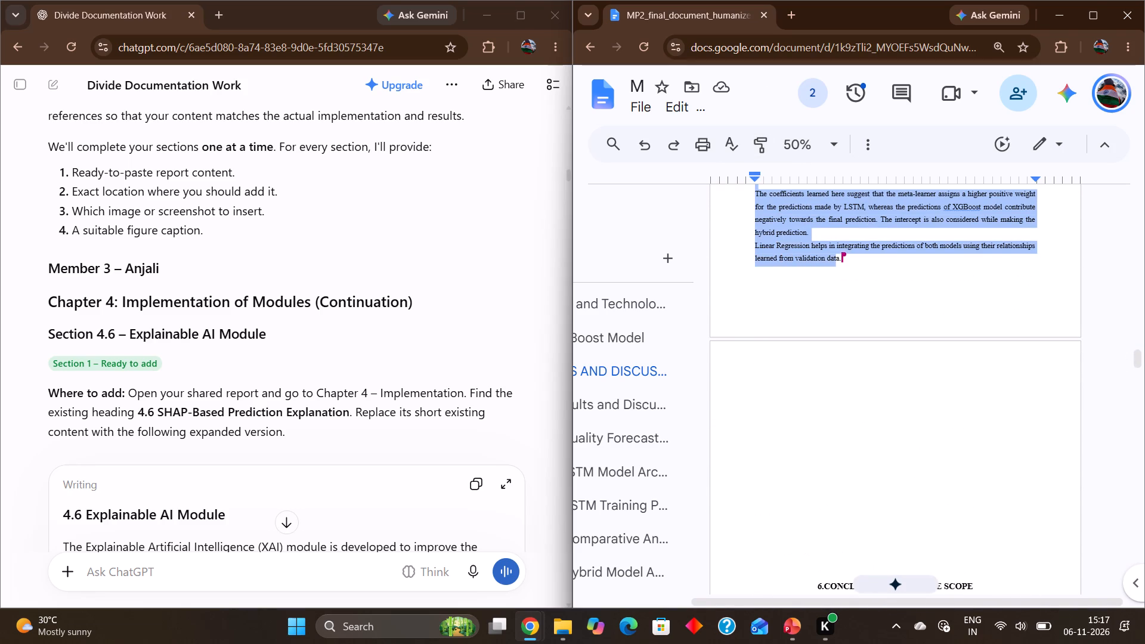
drag(843, 265, 859, 259)
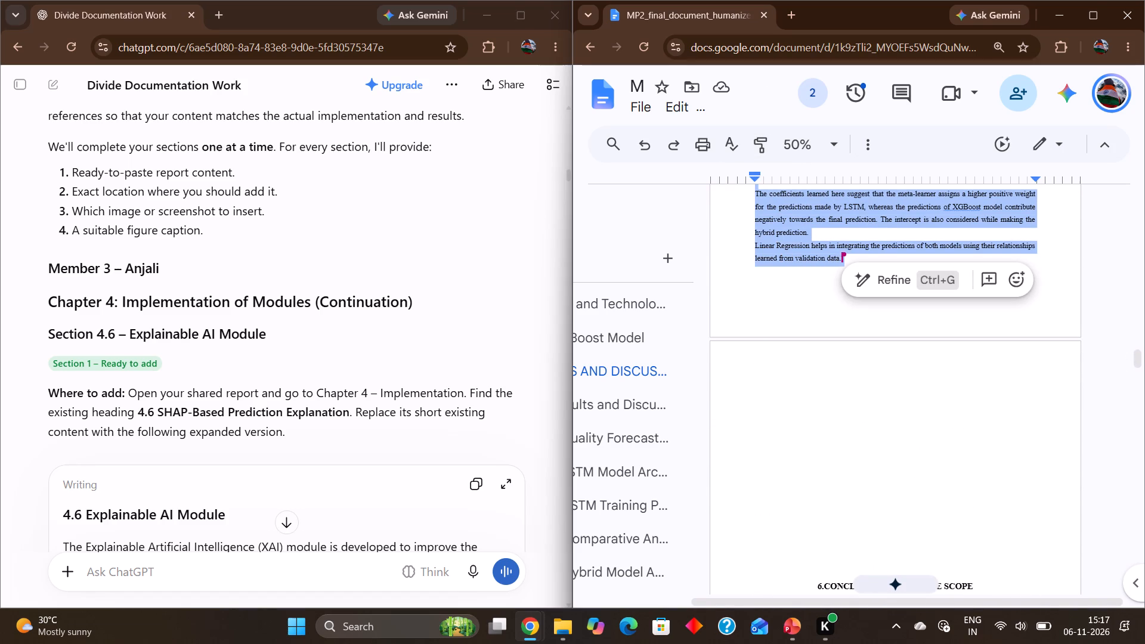
key(ctrl+c)
key(BackSpace)
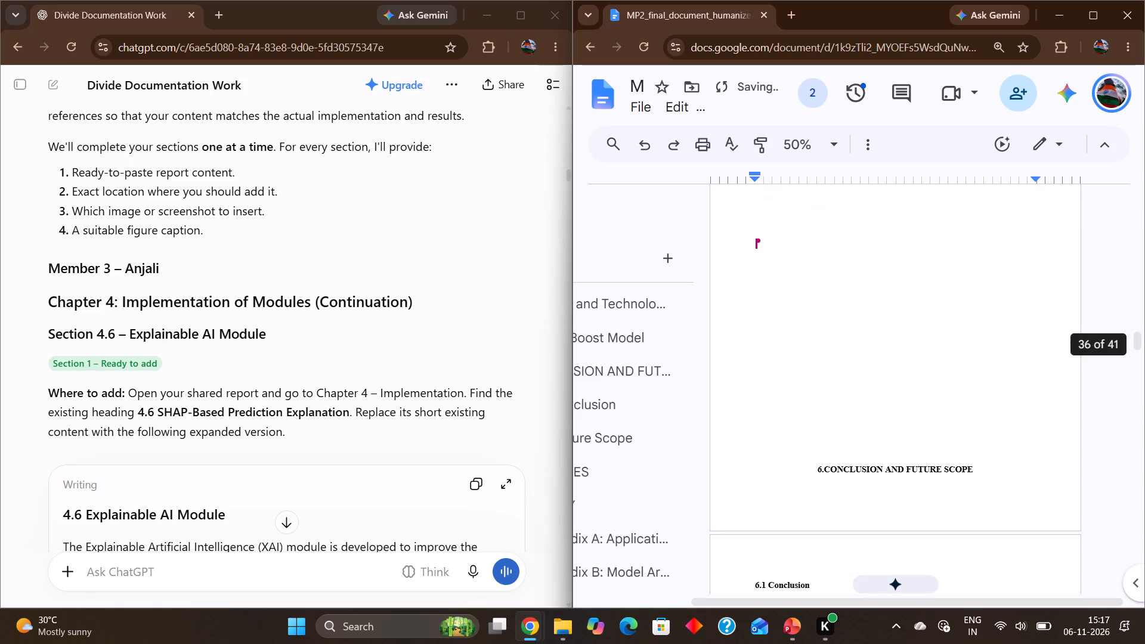
Delete the run of blank lines following Algorithm 3, keeping the full stop after "Return the hybrid predictions".
key(Return)
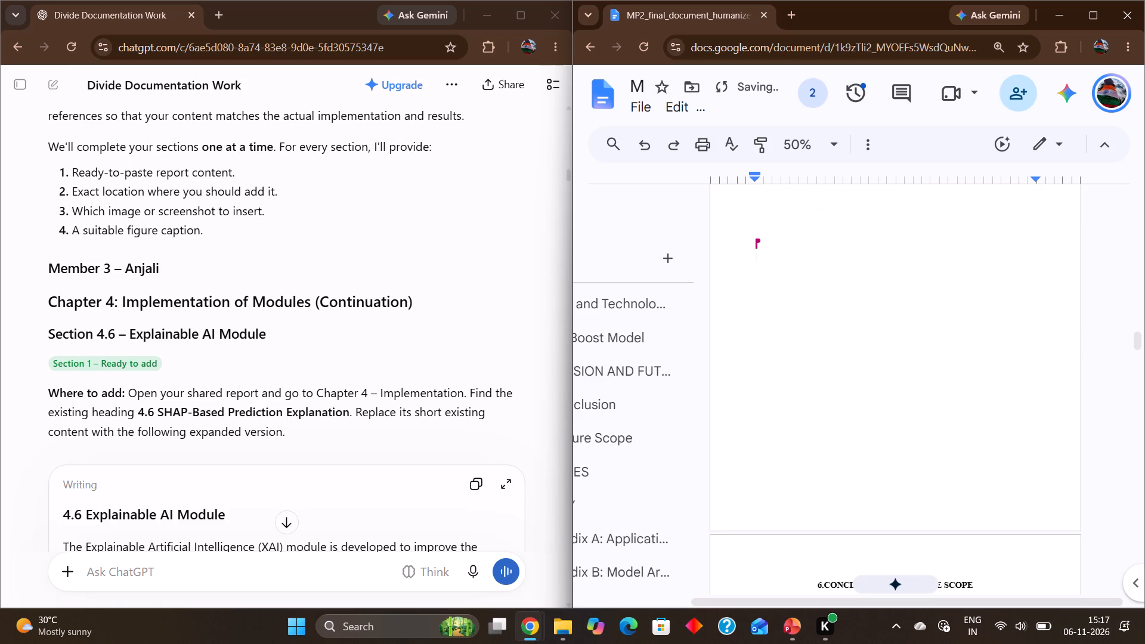
scroll(886, 345, up, 7)
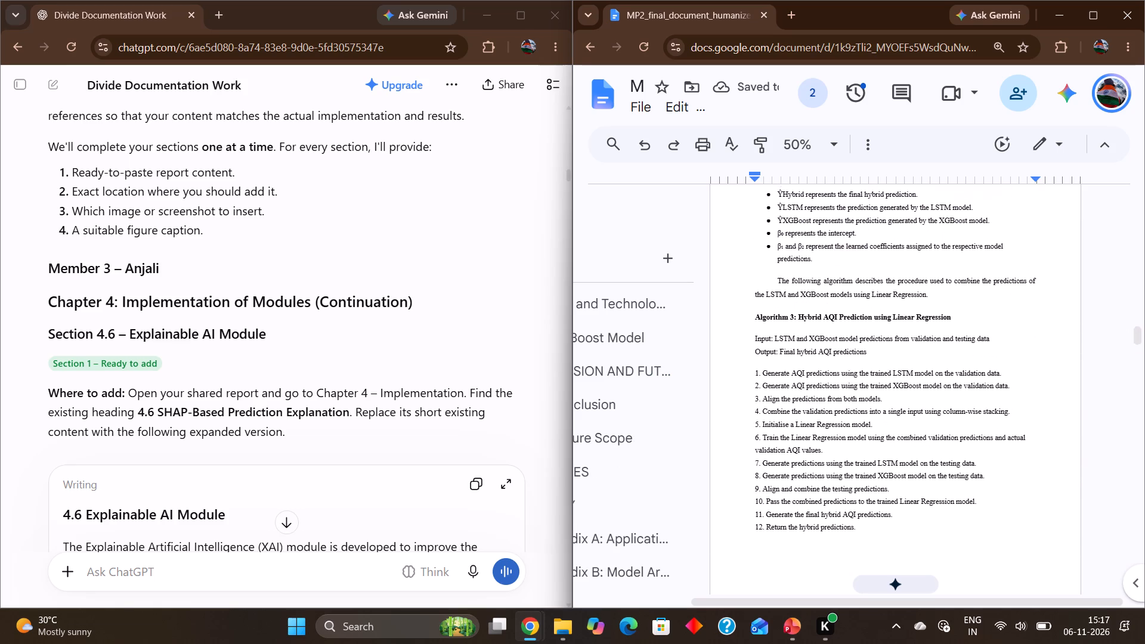
scroll(886, 345, up, 1)
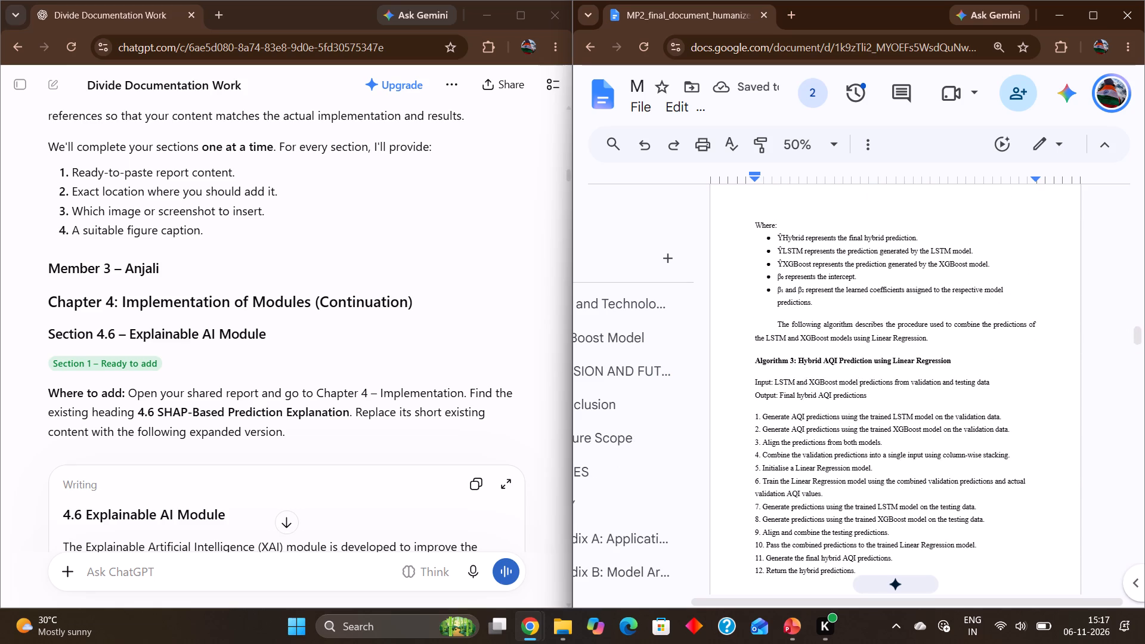
scroll(910, 318, up, 2)
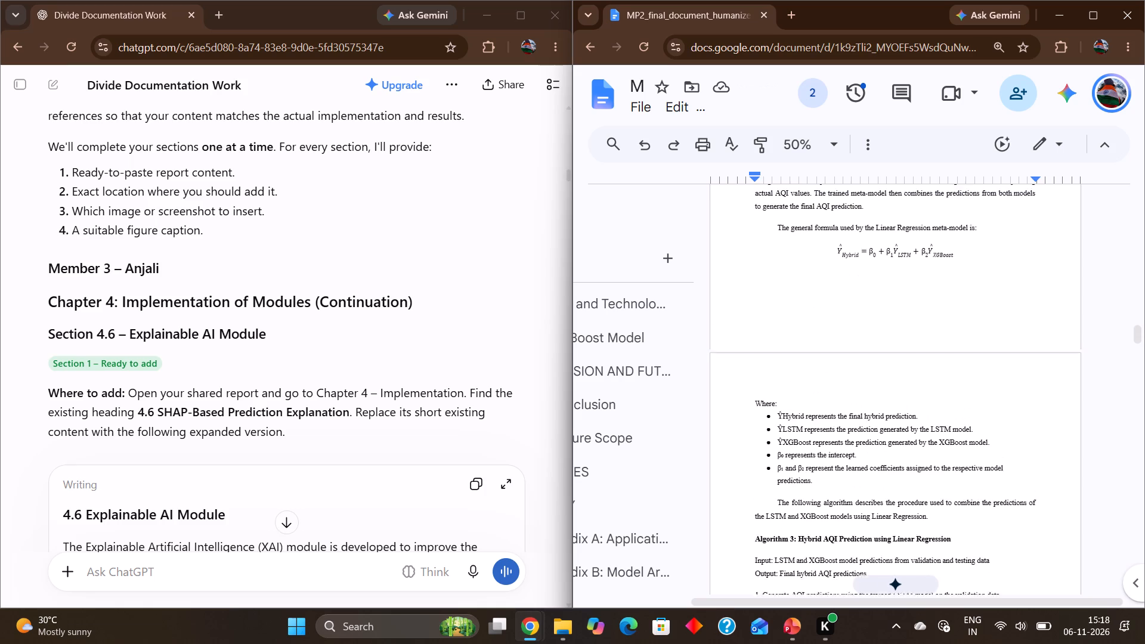
scroll(910, 318, down, 7)
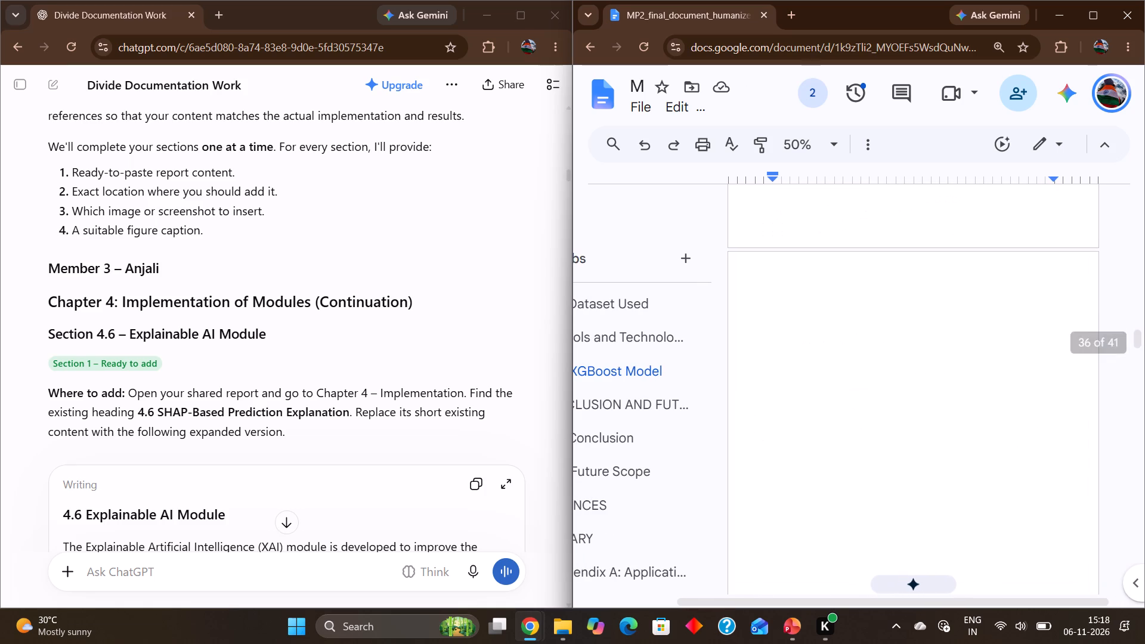
key(BackSpace)
key(BackSpace)
key(BackSpace)
key(BackSpace)
key(BackSpace)
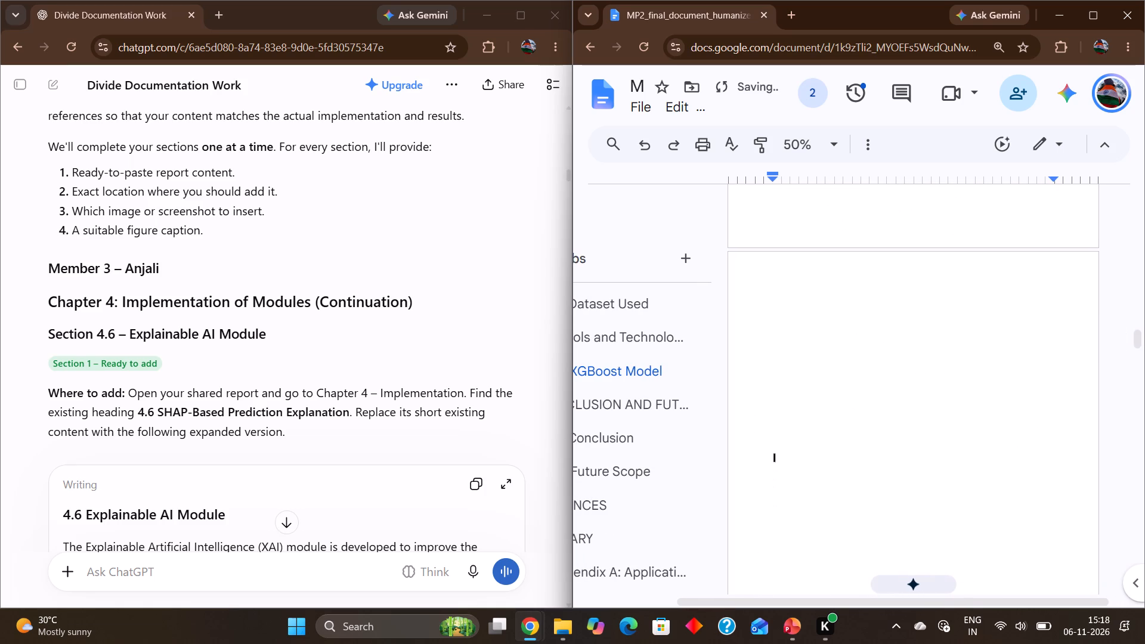
key(BackSpace)
key(BackSpace)
key(BackSpace)
key(BackSpace)
key(BackSpace)
key(BackSpace)
key(BackSpace)
key(BackSpace)
key(BackSpace)
key(BackSpace)
key(BackSpace)
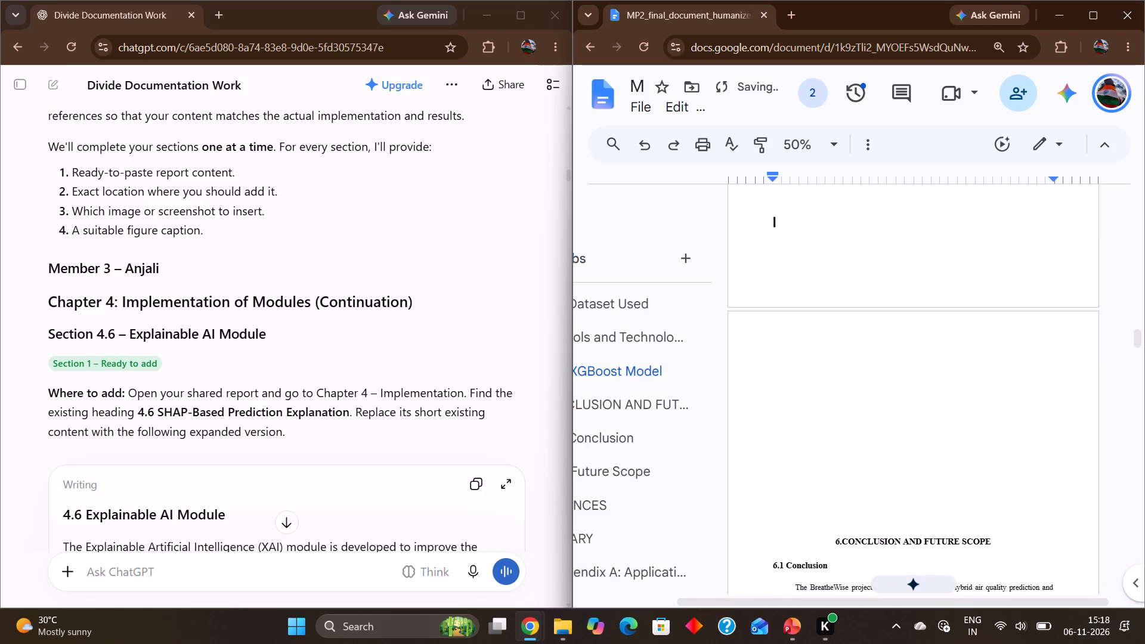
key(BackSpace)
key(BackSpace)
key(BackSpace)
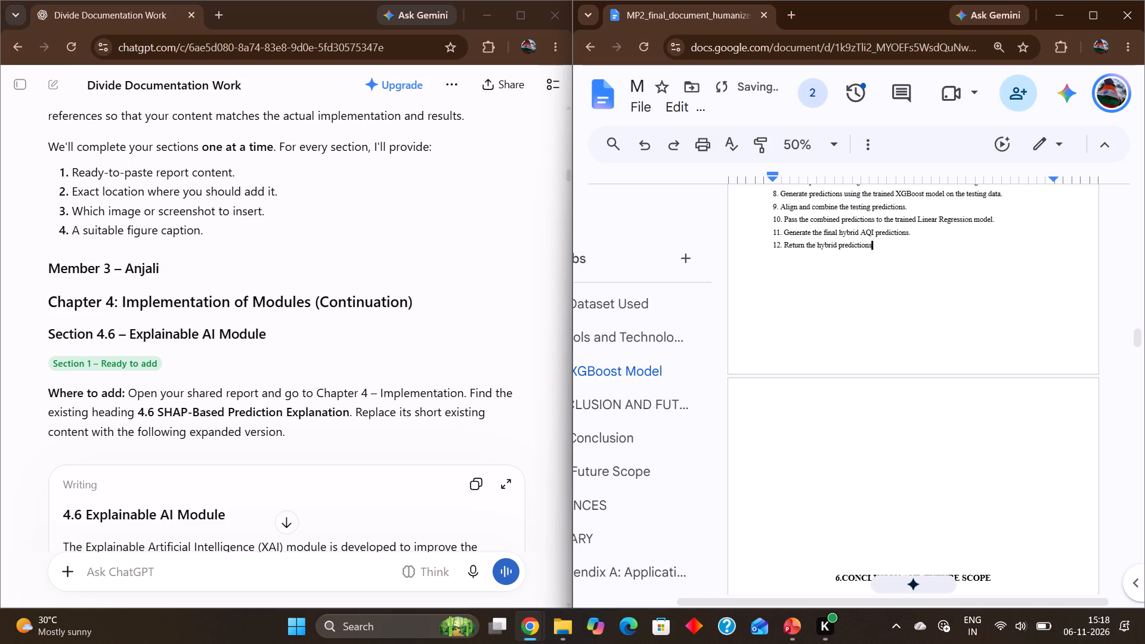
key(period)
Remove the remaining blank lines before the Chapter 6 heading, finishing with one new line break after Algorithm 3's last line.
click(796, 489)
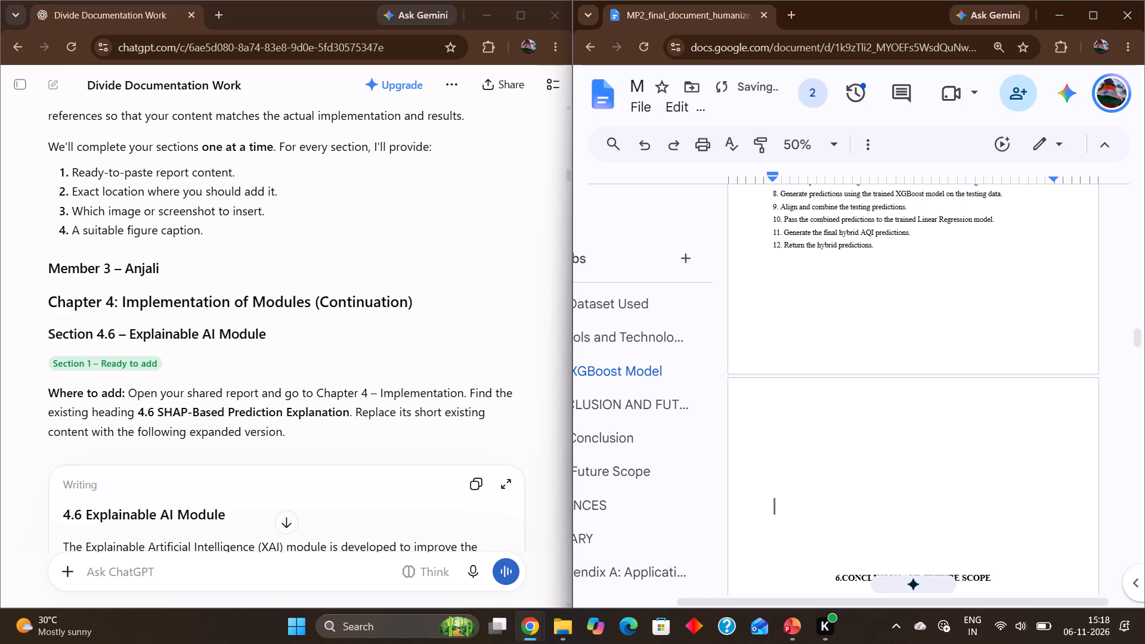
key(BackSpace)
key(BackSpace)
key(BackSpace)
key(BackSpace)
key(BackSpace)
key(BackSpace)
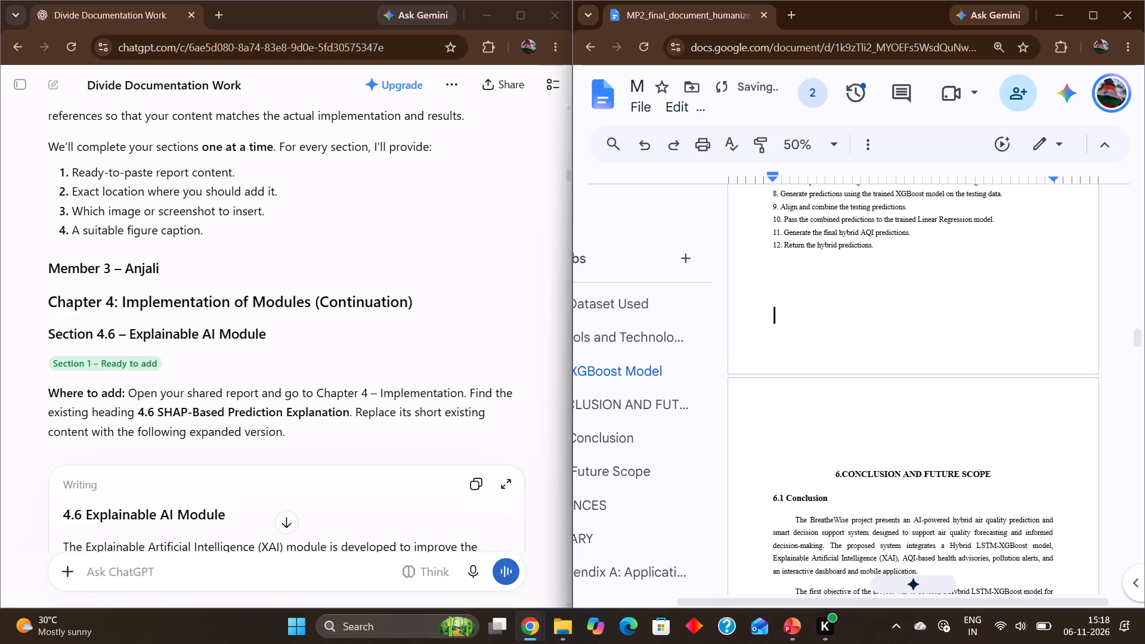
key(BackSpace)
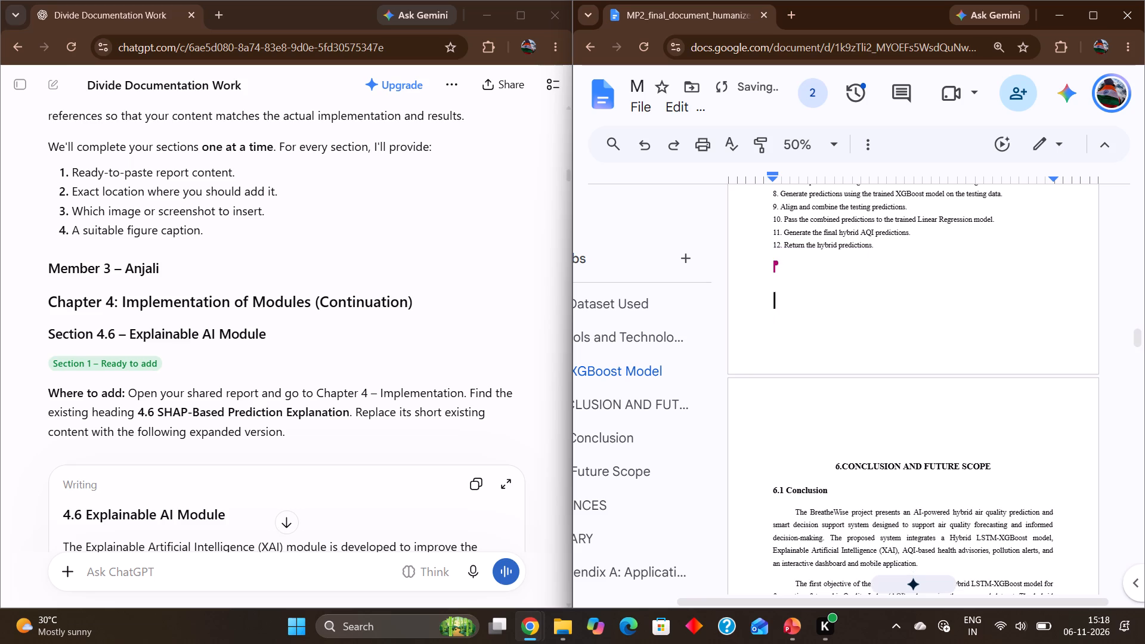
key(BackSpace)
key(BackSpace)
key(Return)
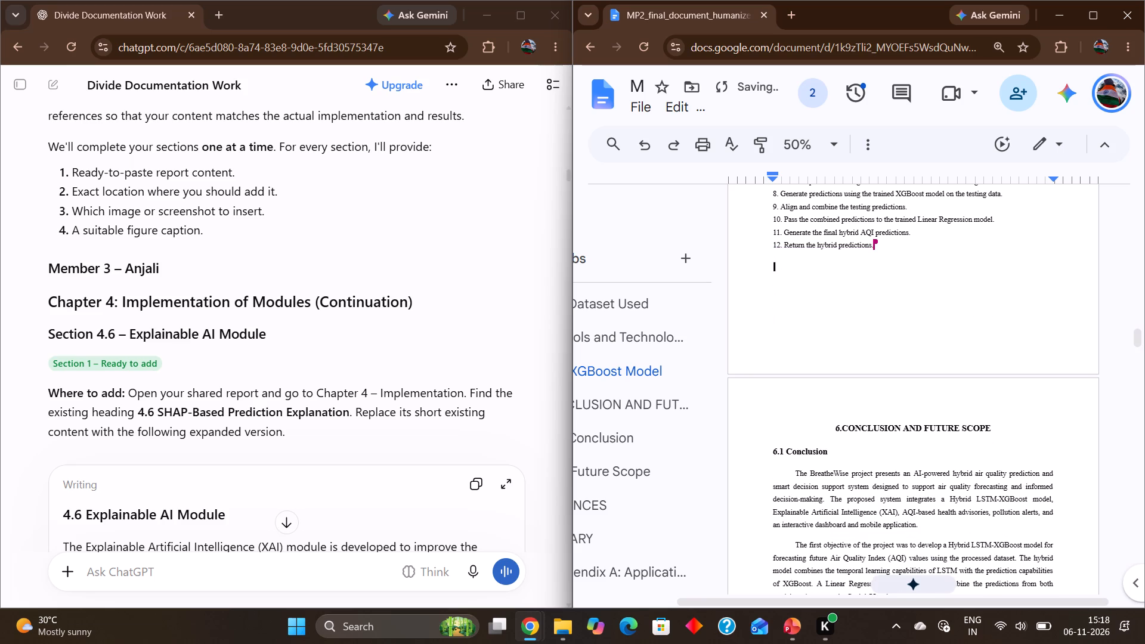
Check the page layout from Algorithm 3 through Chapter 6, the References and the Glossary to the Appendix.
scroll(831, 526, up, 4)
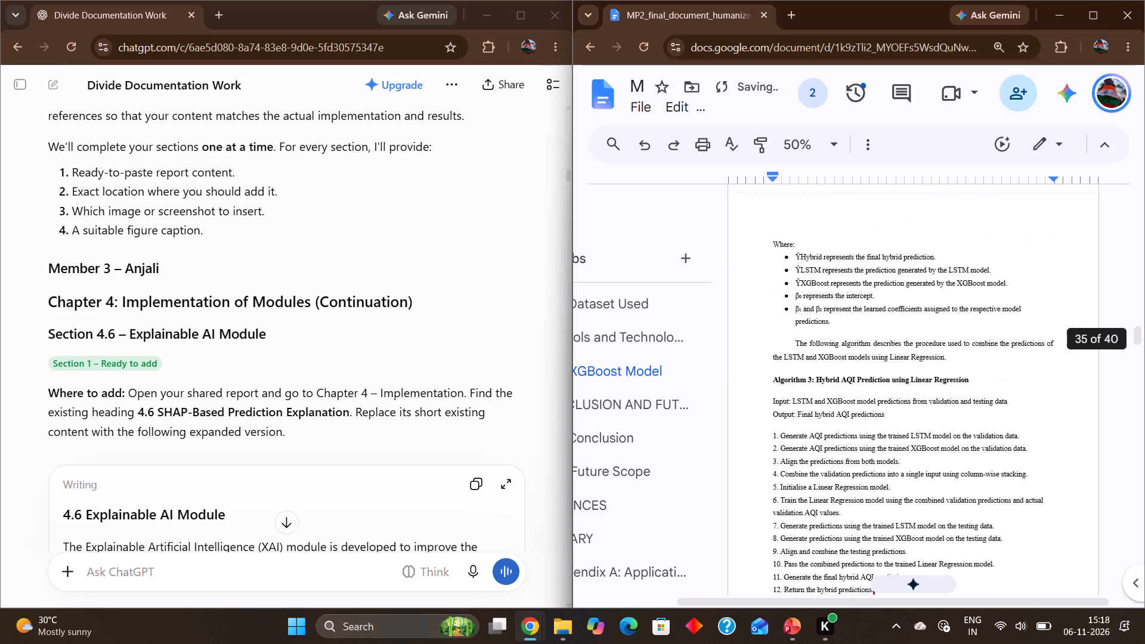
scroll(831, 526, up, 2)
scroll(831, 526, down, 9)
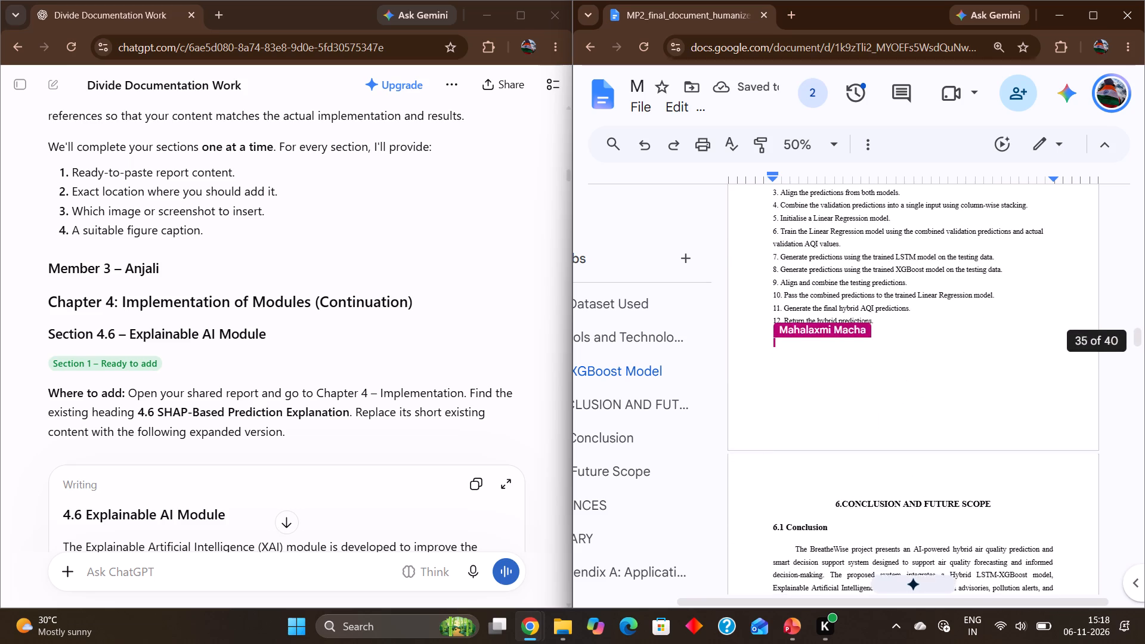
scroll(831, 526, down, 2)
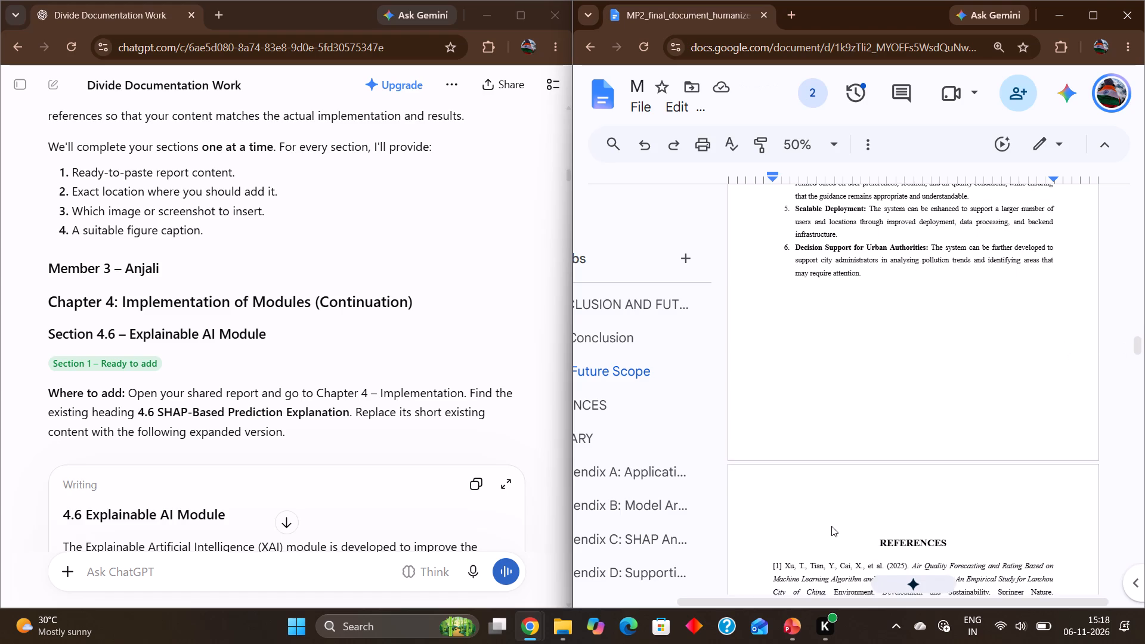
scroll(831, 526, down, 5)
scroll(831, 526, up, 1)
scroll(831, 526, left, 1)
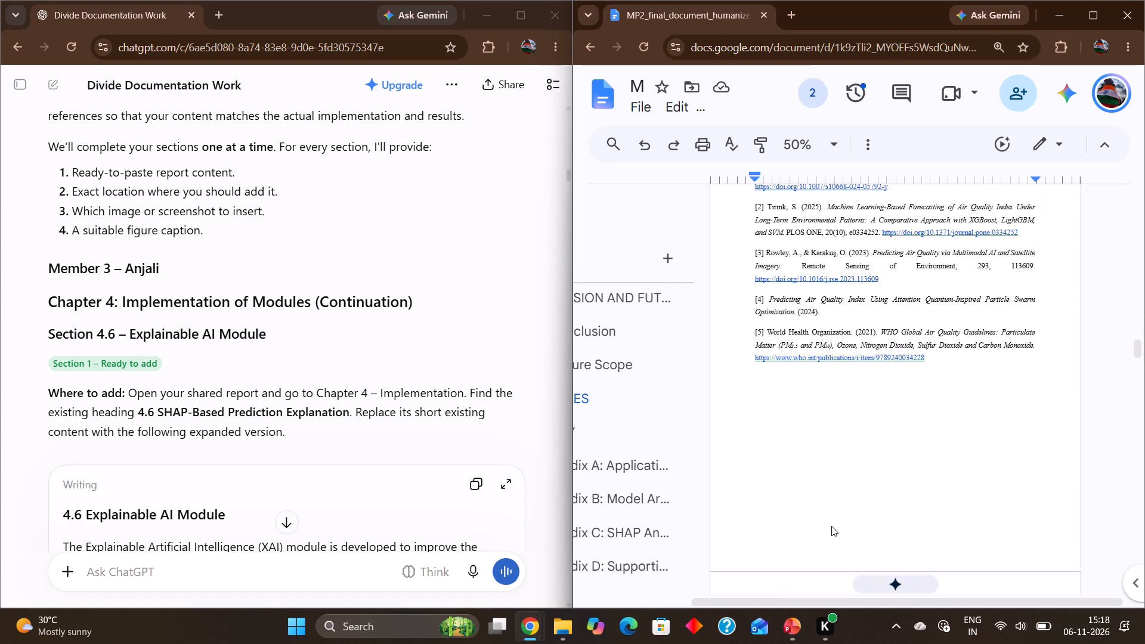
scroll(831, 526, left, 1)
scroll(831, 526, right, 1)
scroll(831, 526, down, 9)
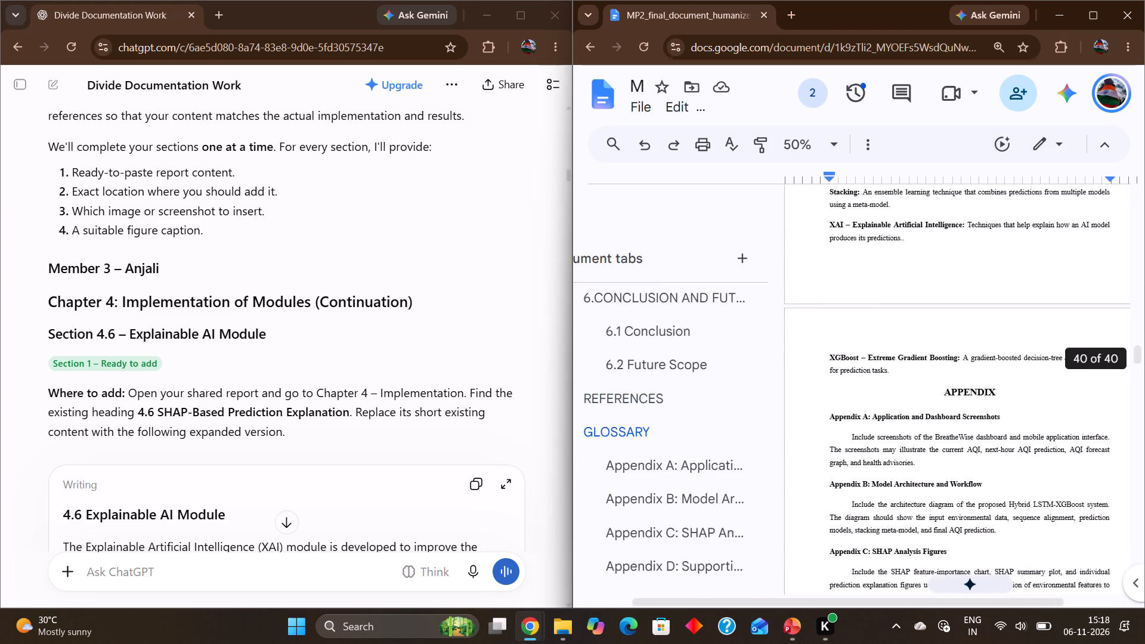
scroll(831, 526, down, 7)
Go back to the beginning of the report and review the title pages, Certificate and start of the Acknowledgements.
scroll(831, 526, up, 14)
scroll(831, 526, up, 15)
scroll(831, 526, up, 17)
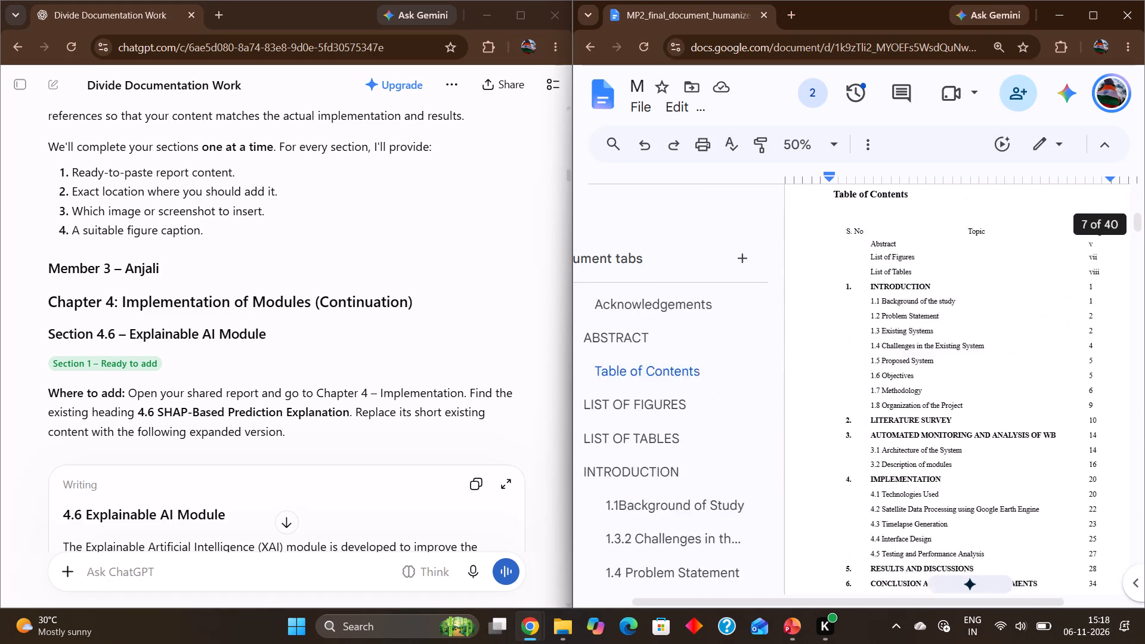
scroll(831, 526, up, 7)
scroll(831, 526, left, 1)
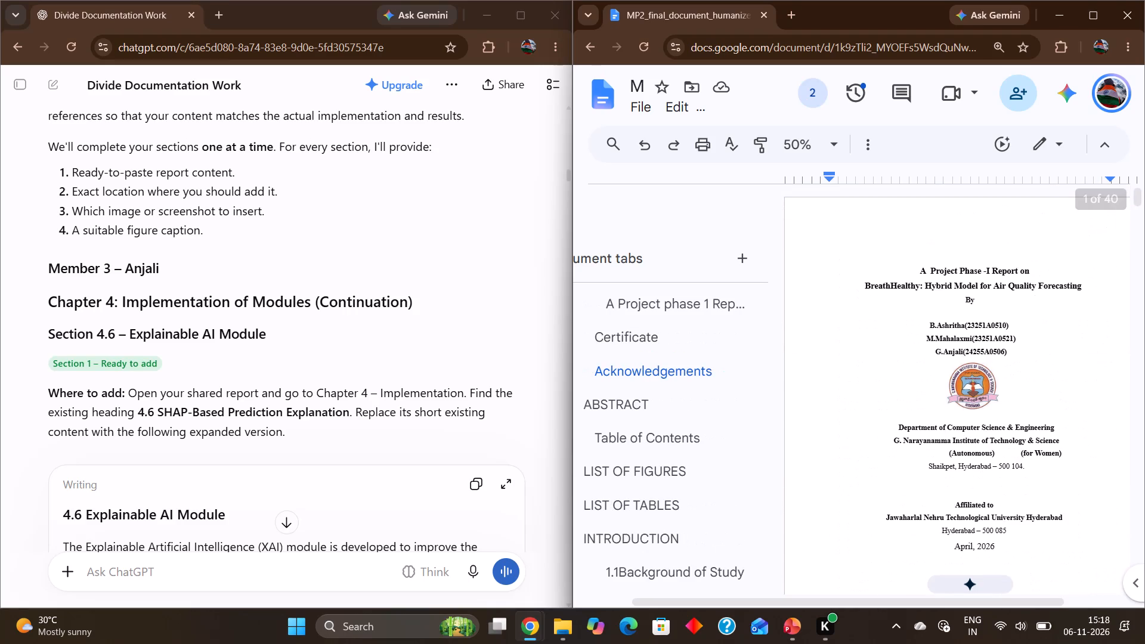
scroll(909, 538, down, 4)
scroll(909, 538, left, 1)
scroll(909, 538, down, 6)
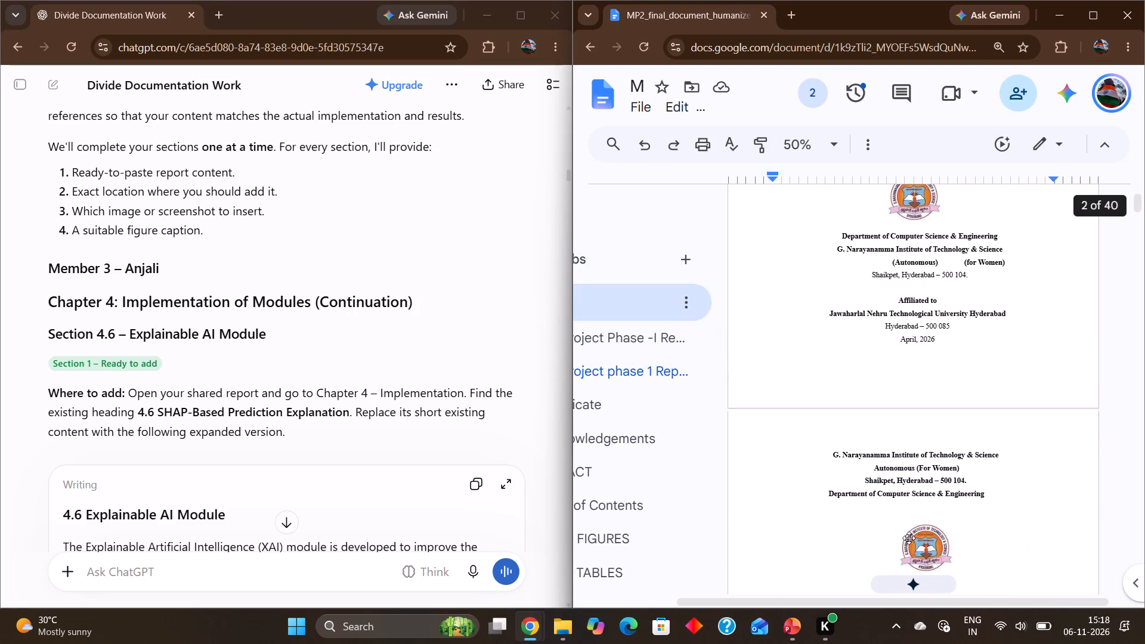
scroll(909, 538, down, 2)
scroll(909, 538, up, 1)
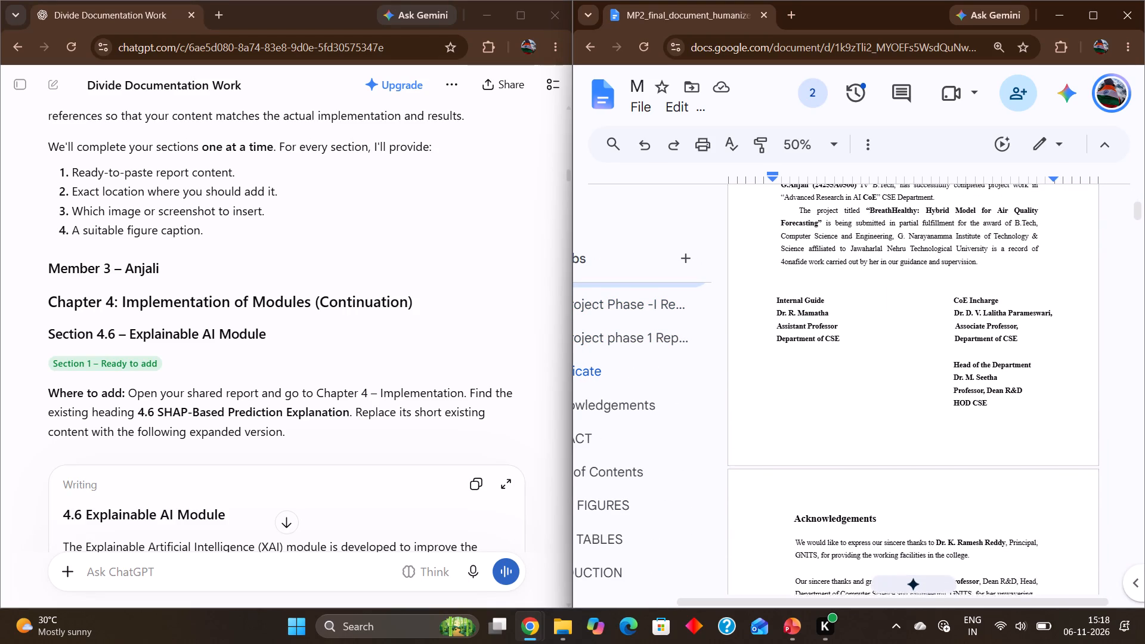
scroll(909, 538, up, 1)
scroll(937, 438, up, 1)
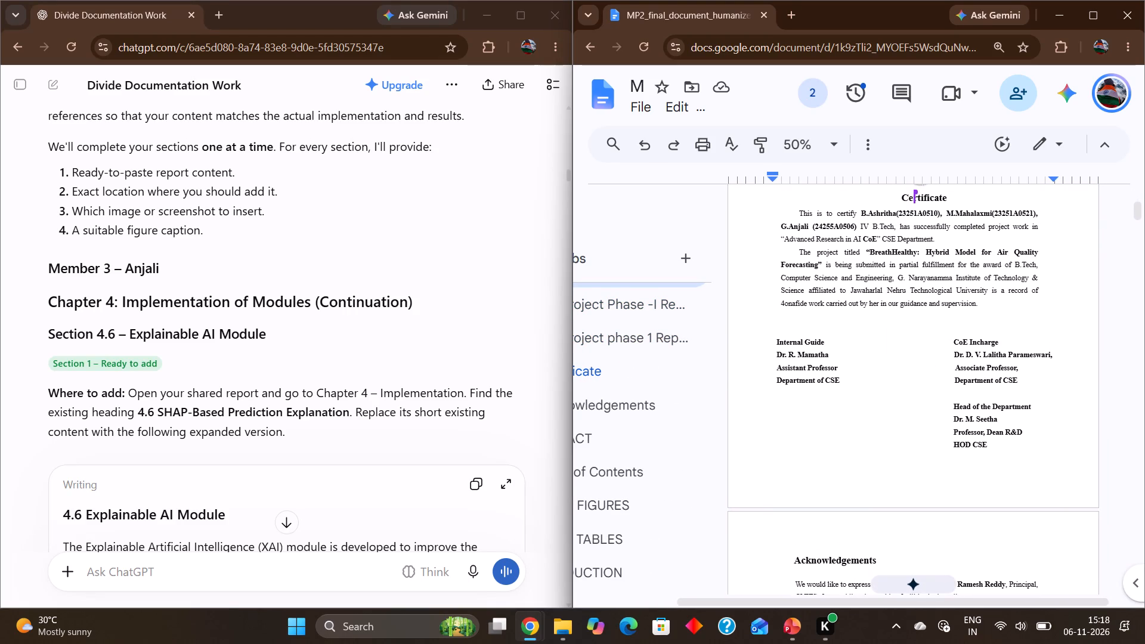
scroll(937, 438, up, 2)
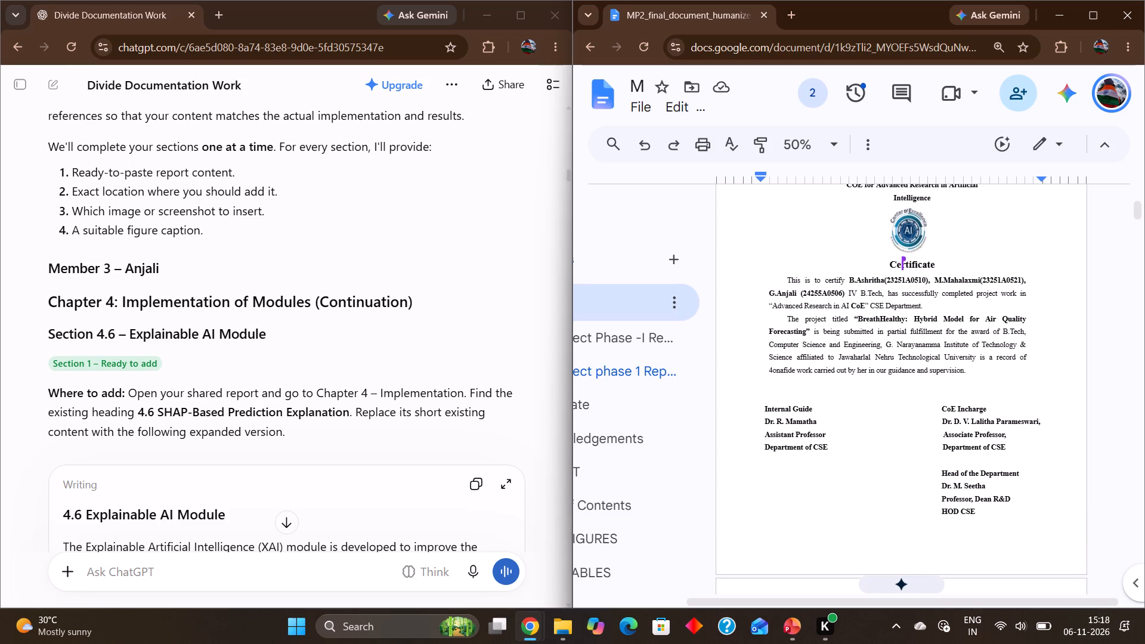
Justify the heading and both body paragraphs on the Centre of Excellence Certificate page.
click(1100, 7)
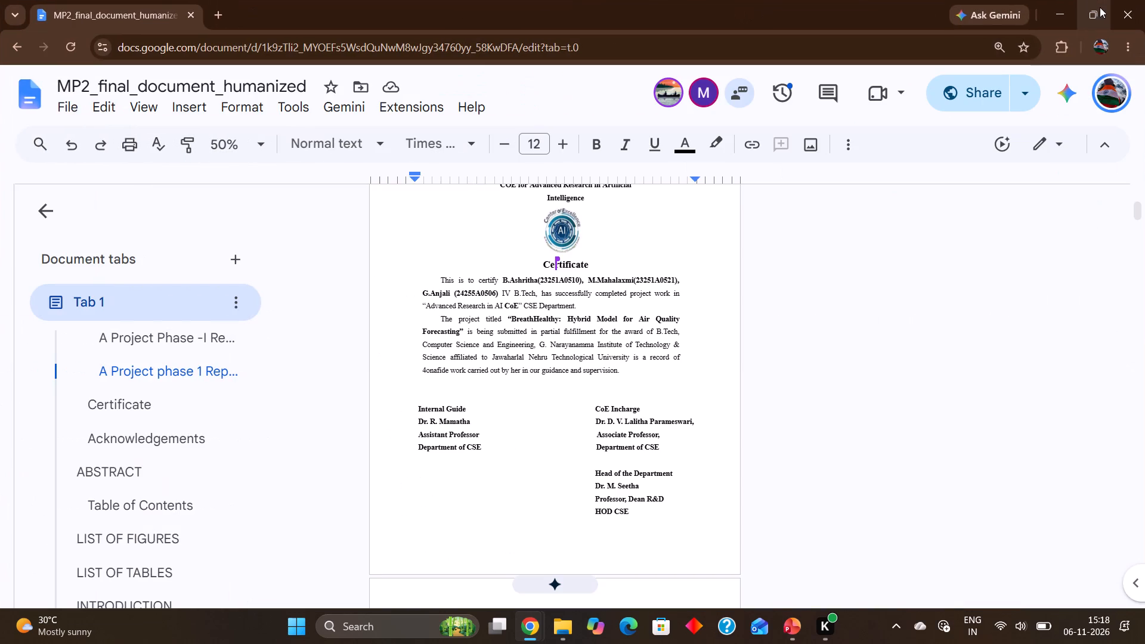
drag(718, 314, 623, 411)
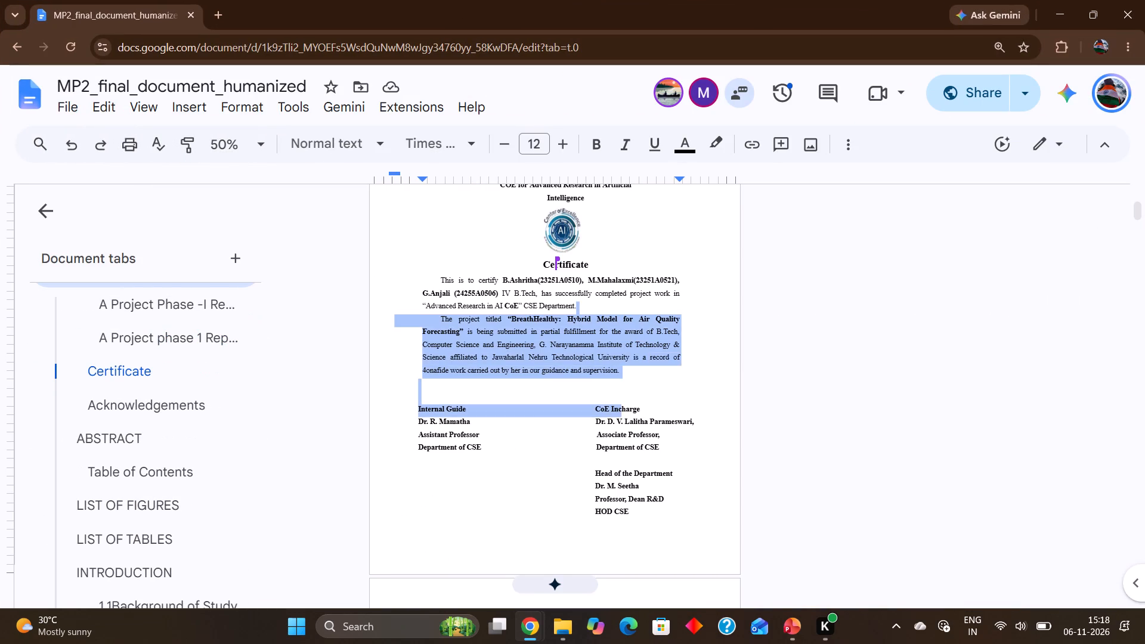
click(562, 497)
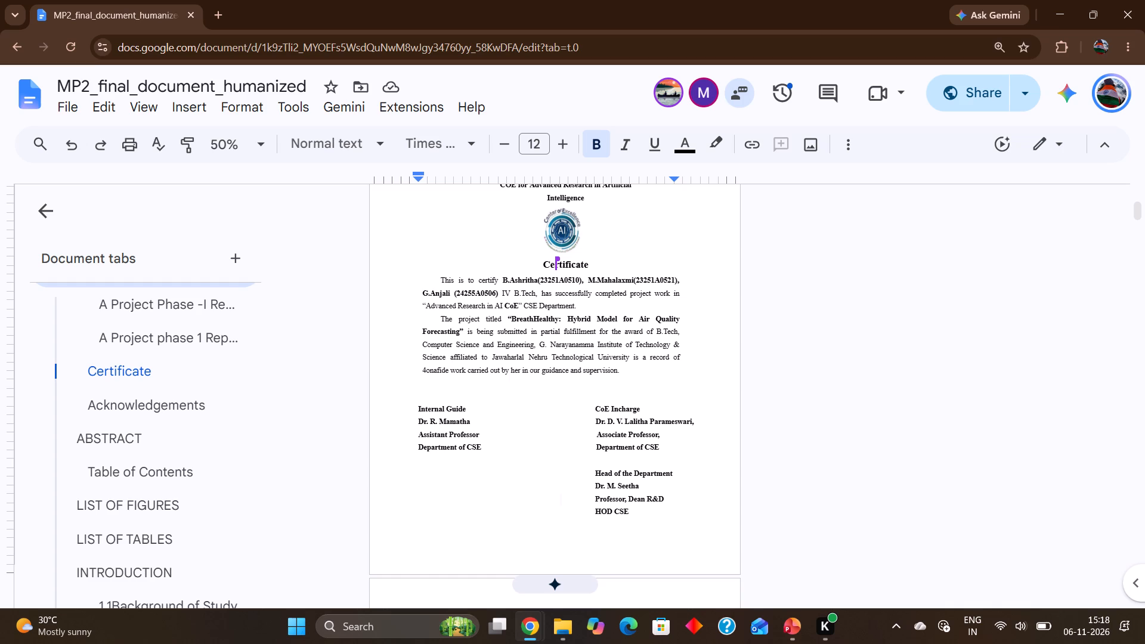
scroll(627, 498, right, 1)
scroll(627, 498, up, 1)
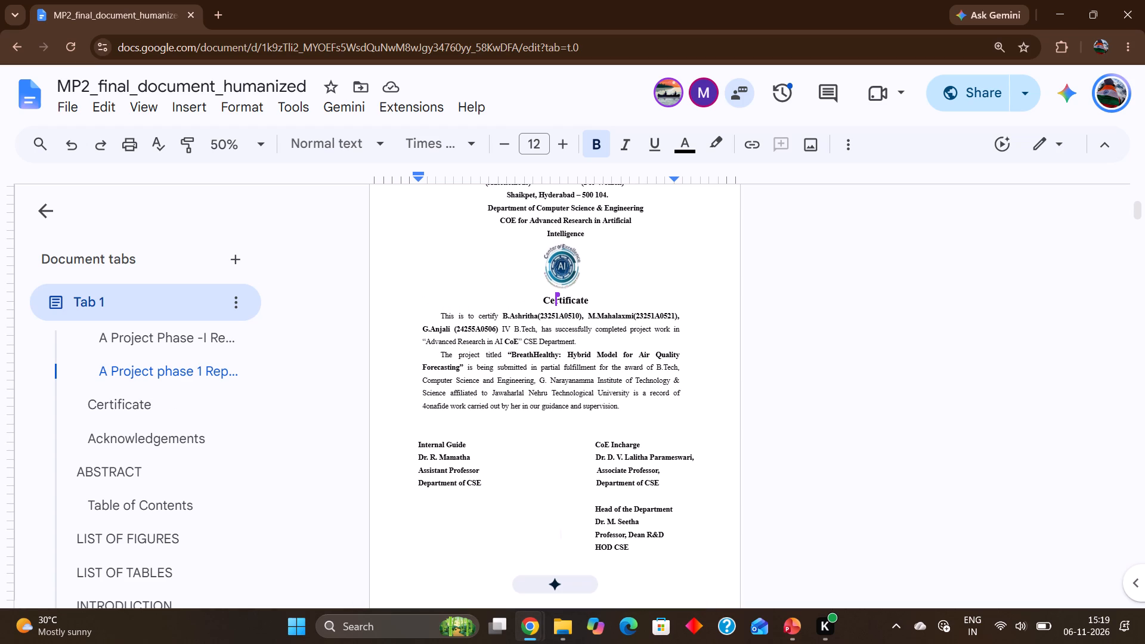
click(542, 419)
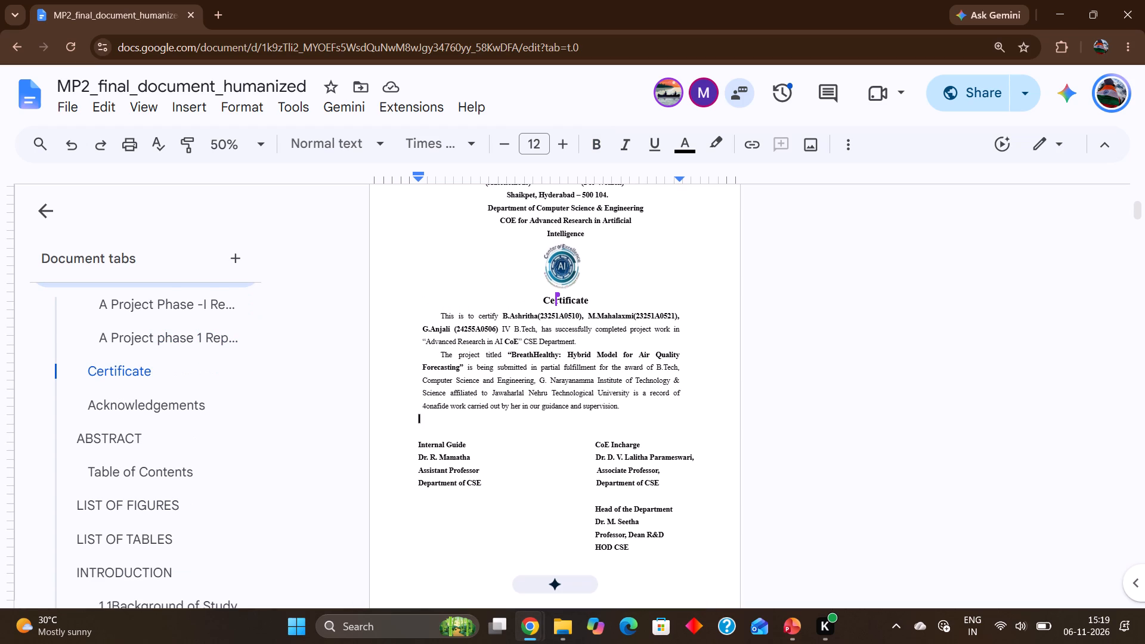
scroll(519, 411, up, 1)
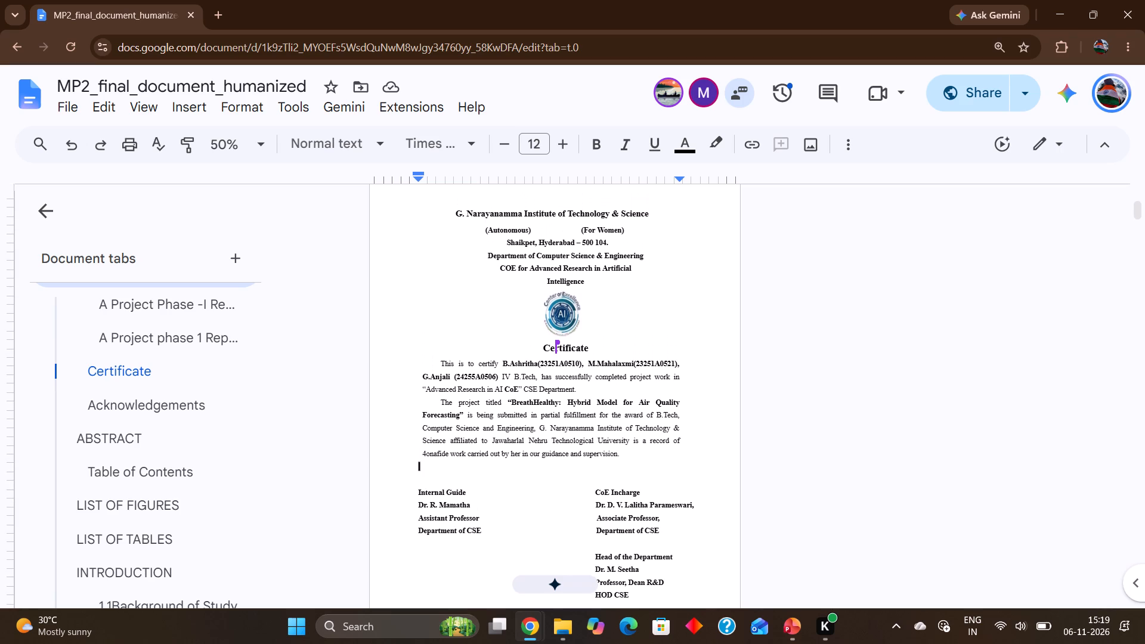
drag(437, 358, 645, 452)
click(849, 140)
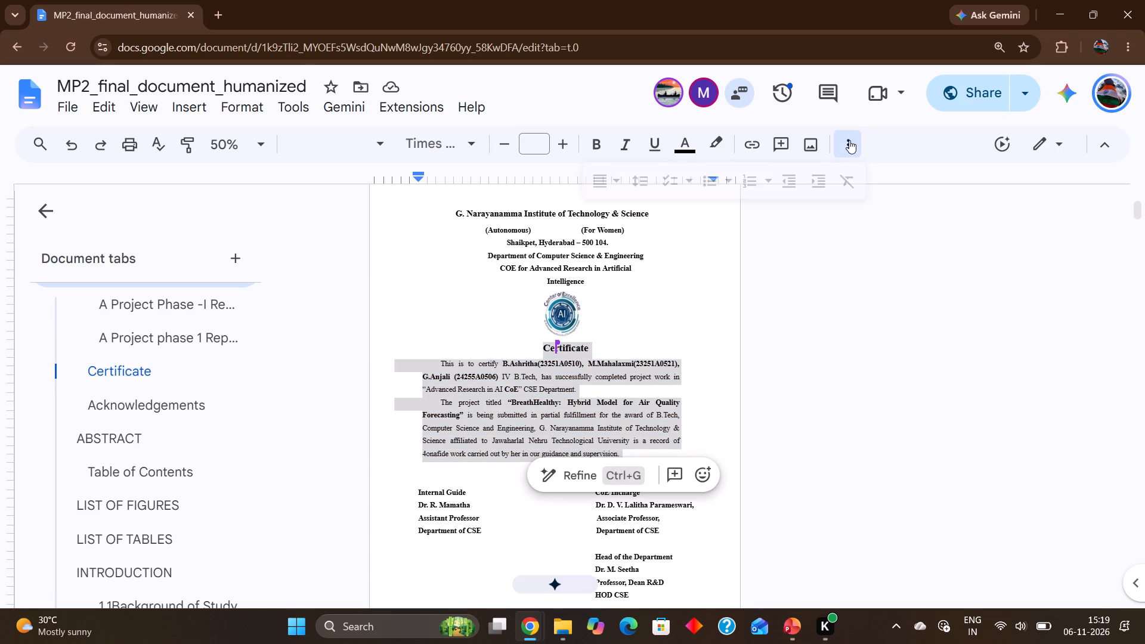
click(612, 180)
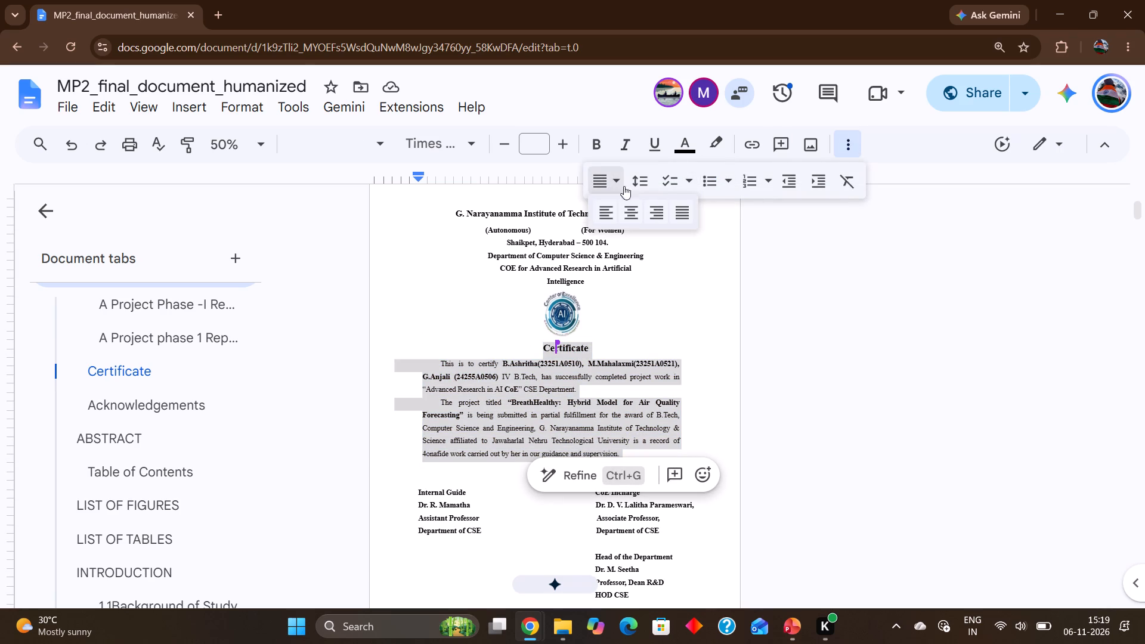
click(674, 214)
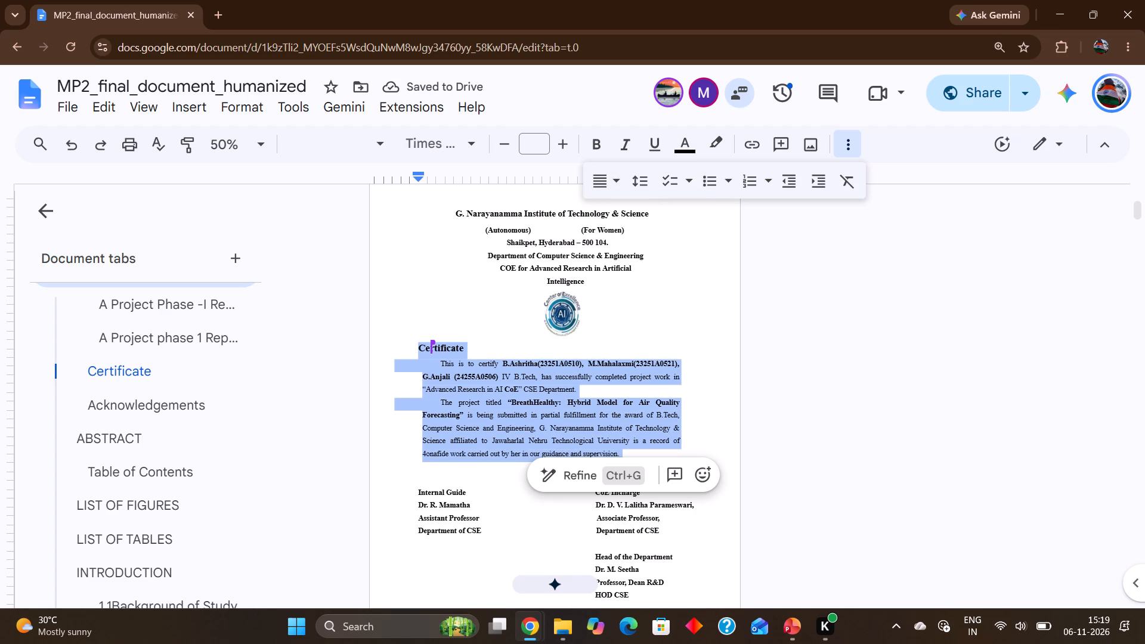
Centre the "Certificate" heading beneath the Center of Excellence AI logo.
click(487, 349)
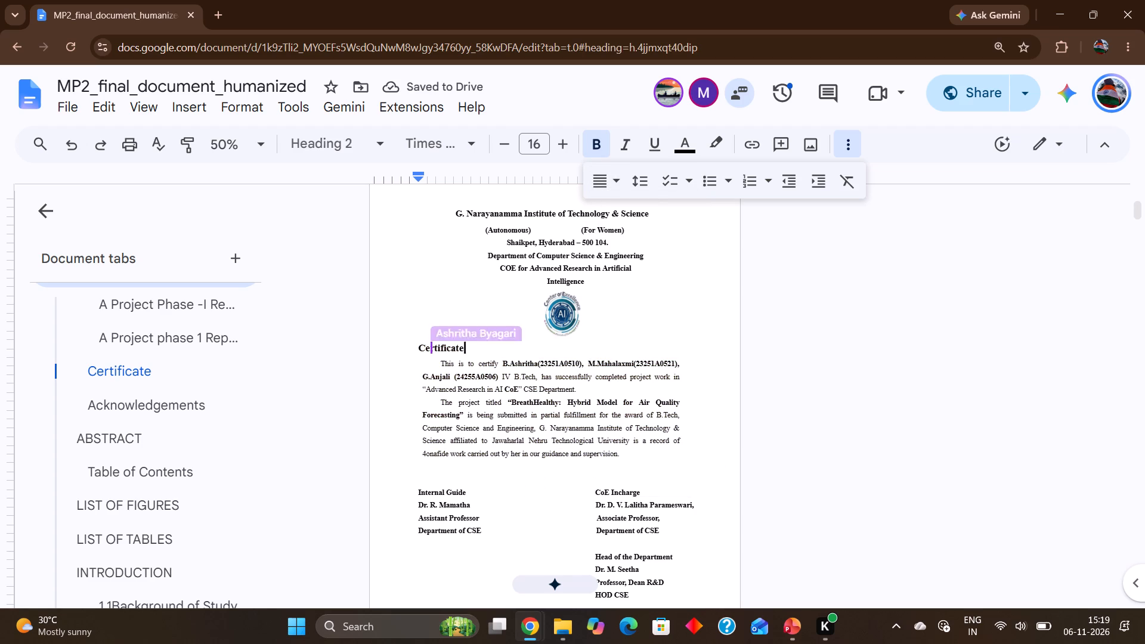
drag(411, 346, 469, 348)
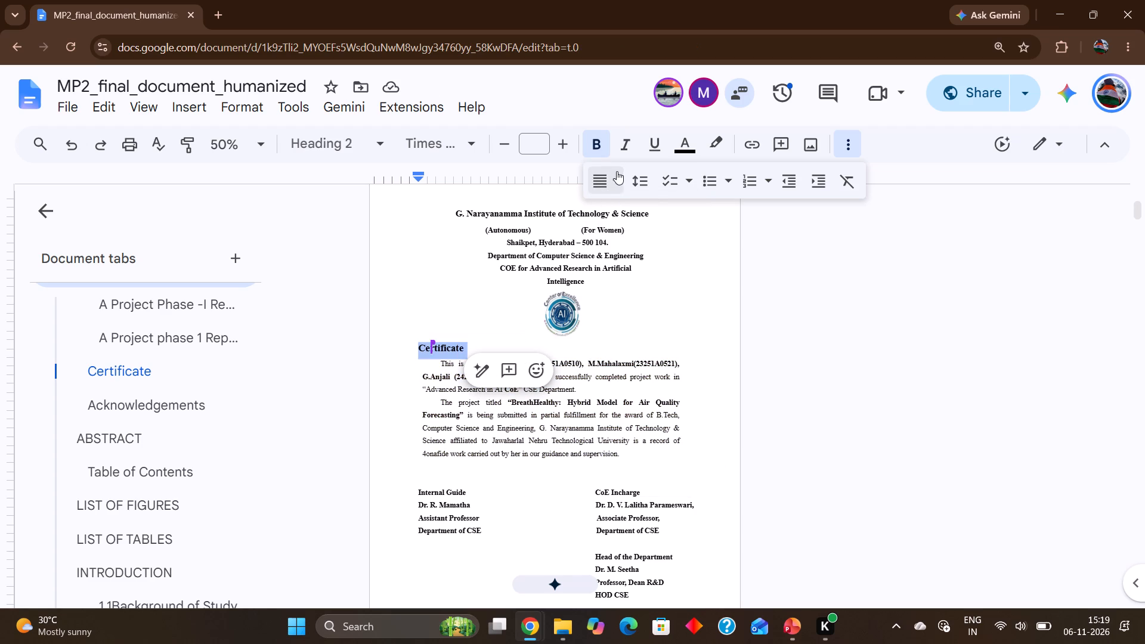
click(616, 177)
click(623, 208)
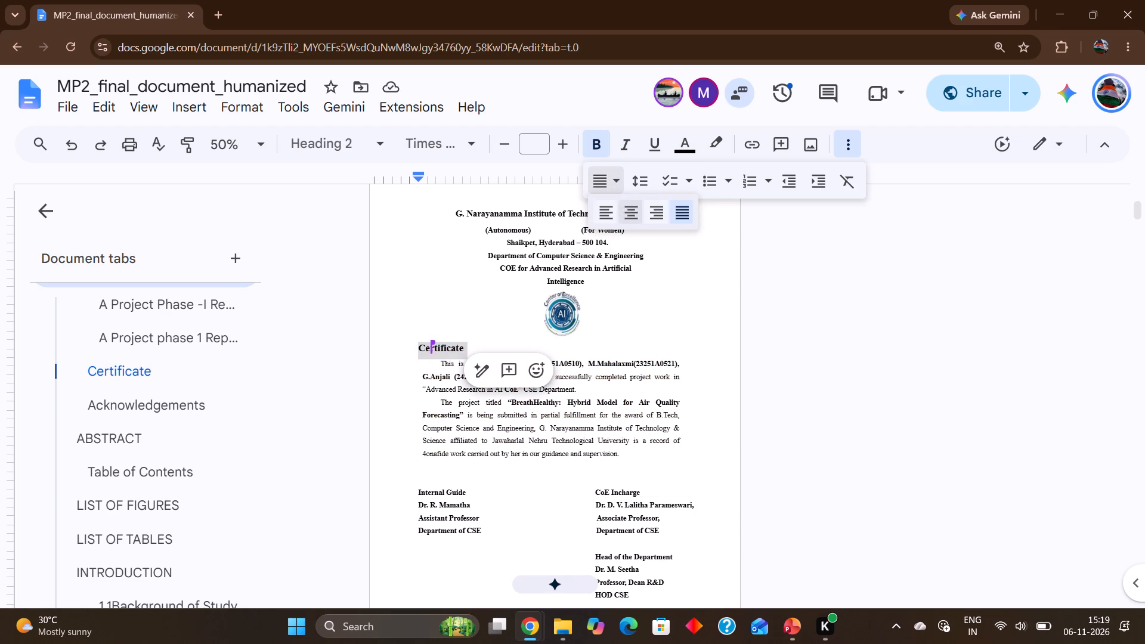
click(617, 340)
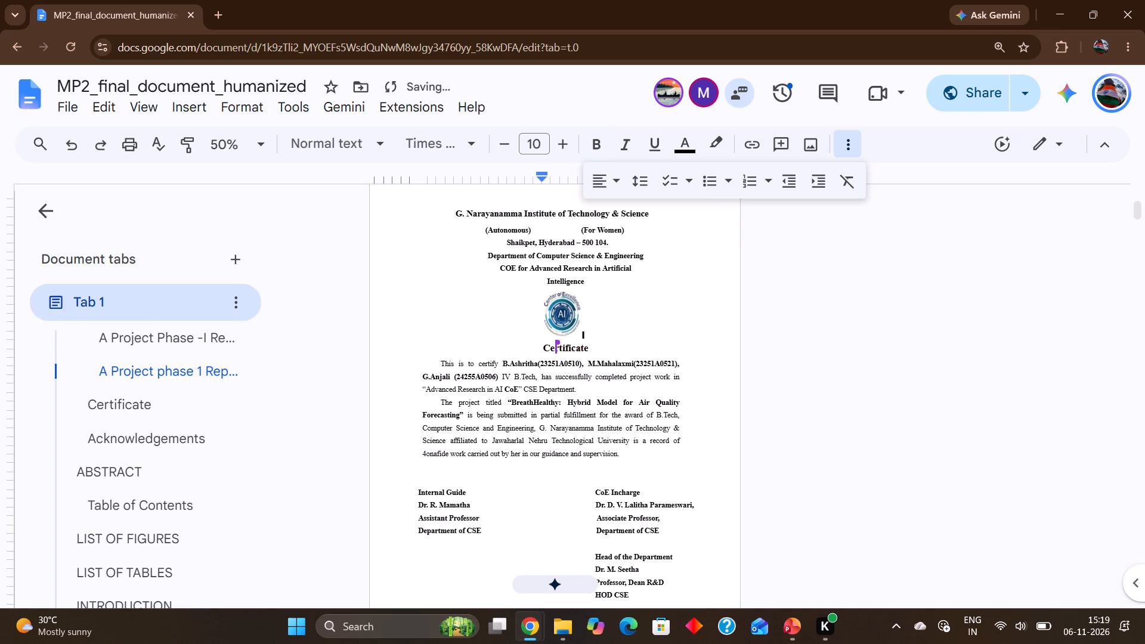
Compare the layout of the two Certificate pages and closely inspect the "Certificate" heading beneath the AI logo.
scroll(490, 485, down, 1)
scroll(490, 485, up, 2)
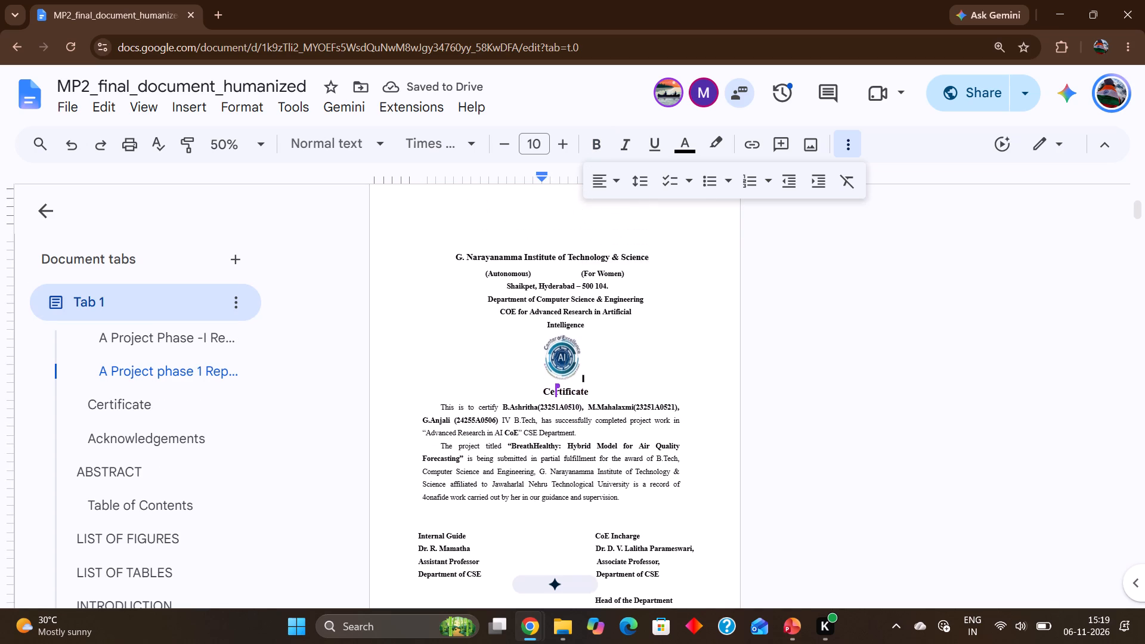
scroll(490, 485, up, 5)
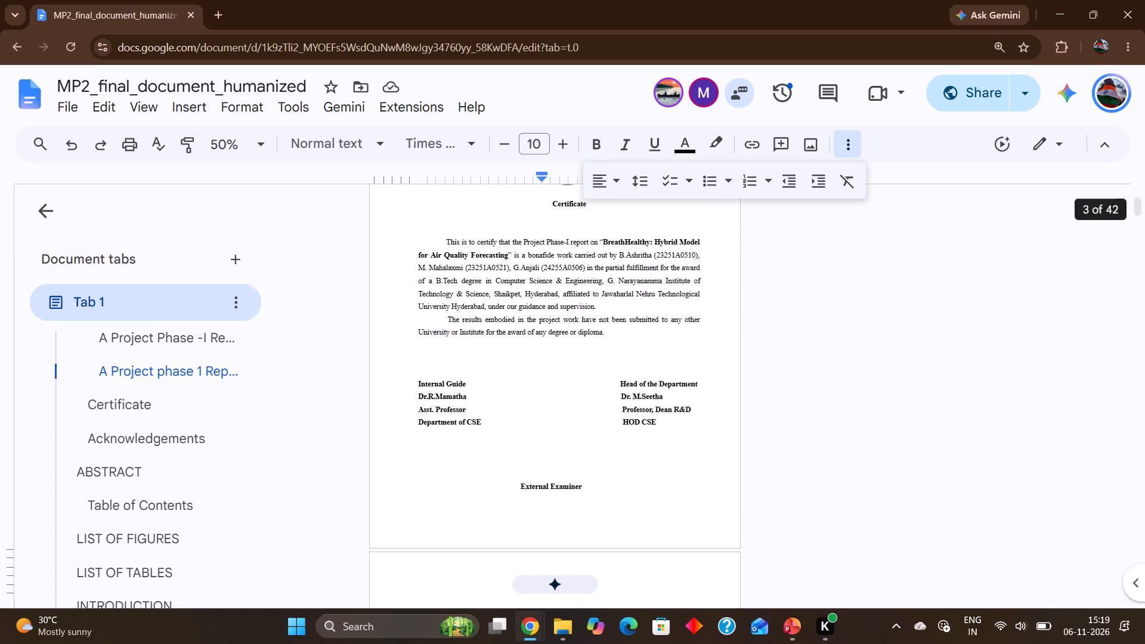
scroll(490, 485, up, 1)
scroll(490, 485, down, 3)
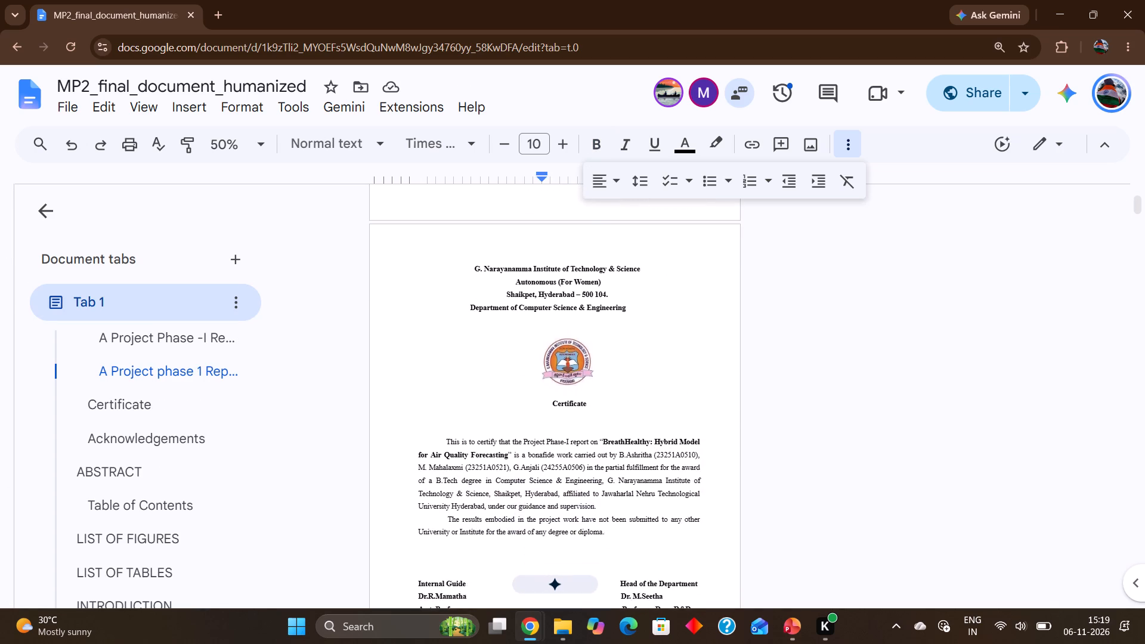
scroll(490, 485, down, 4)
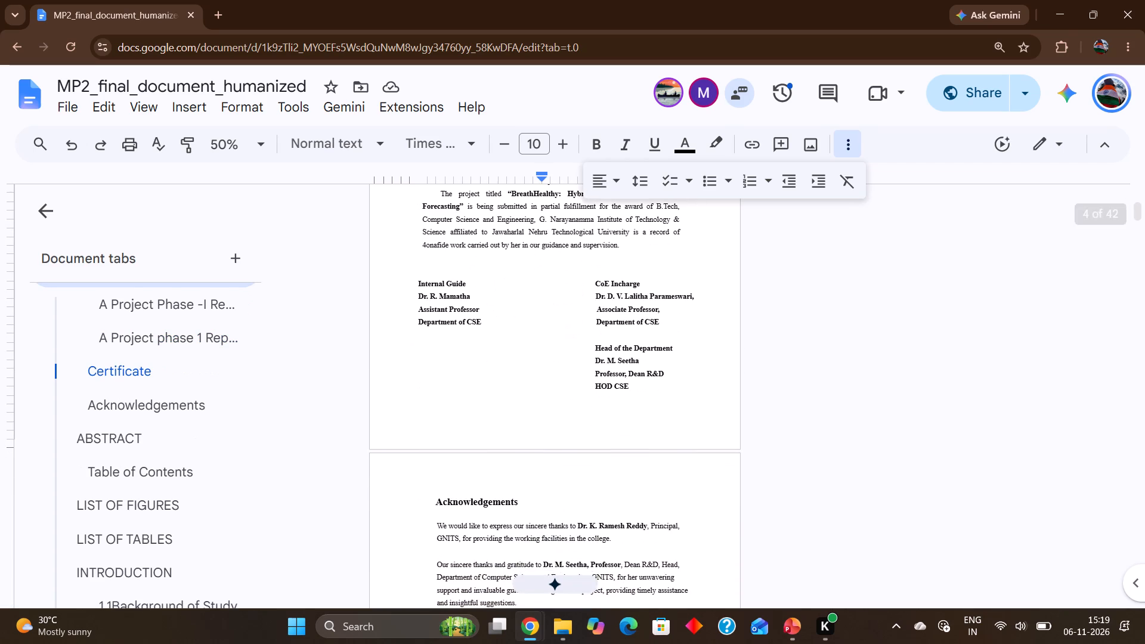
scroll(490, 485, down, 1)
scroll(490, 485, up, 3)
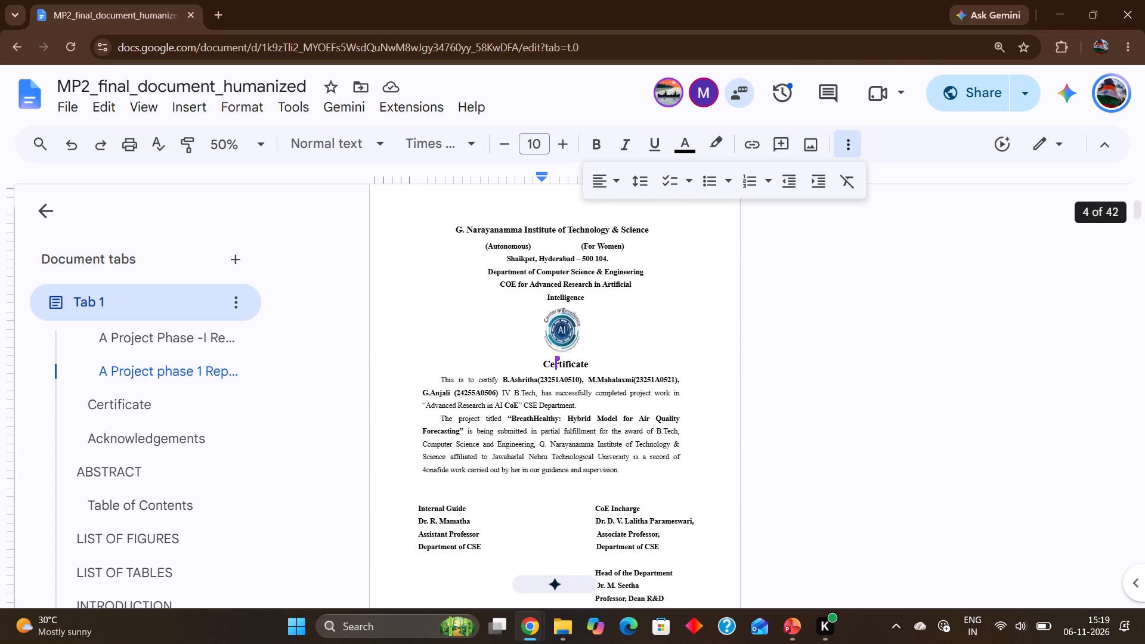
scroll(583, 373, up, 1)
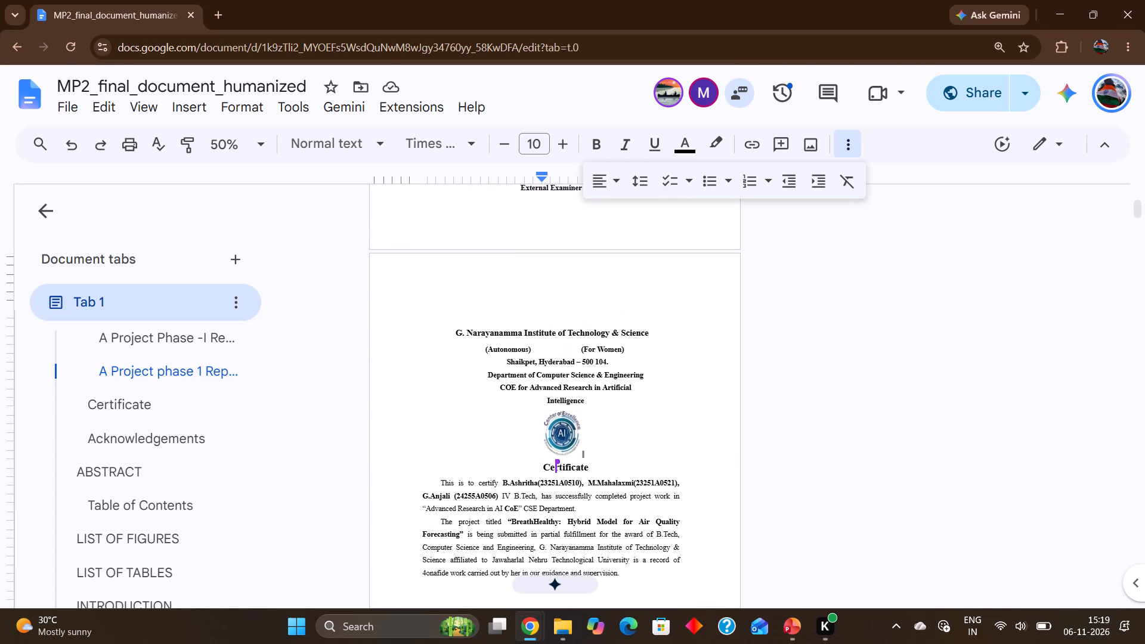
scroll(579, 349, right, 1)
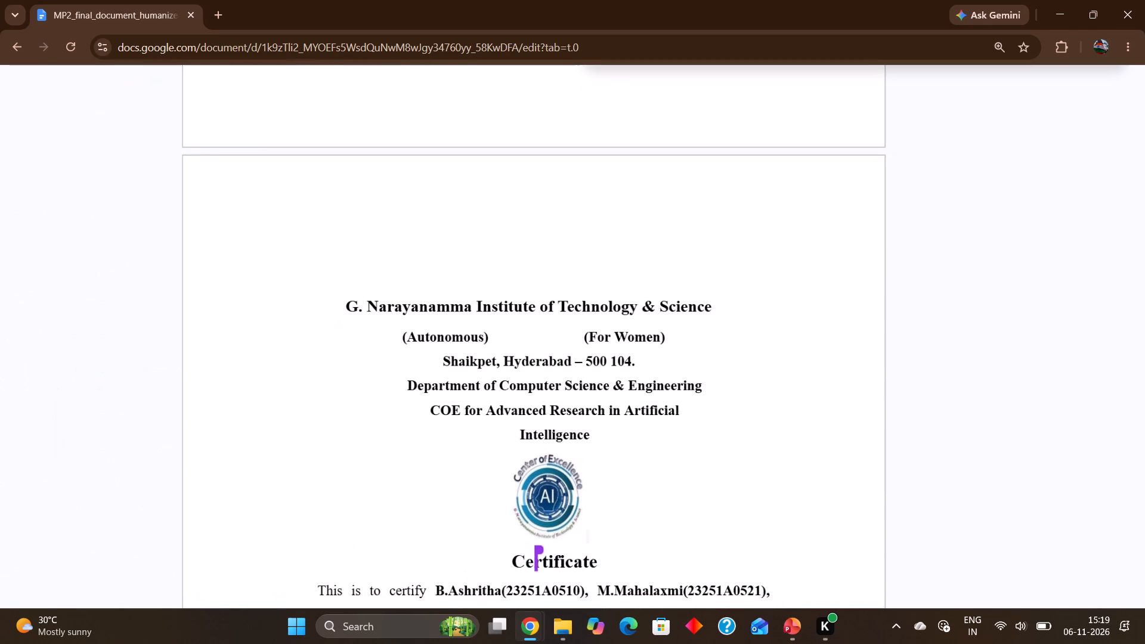
scroll(579, 349, right, 1)
scroll(579, 349, down, 2)
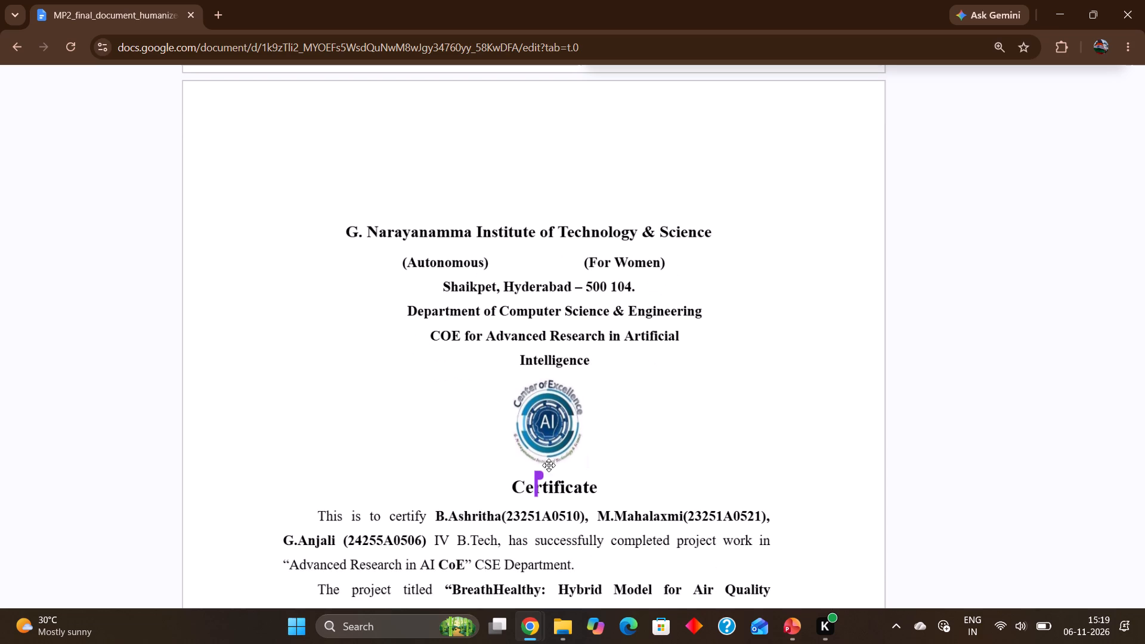
click(542, 489)
drag(513, 487, 572, 484)
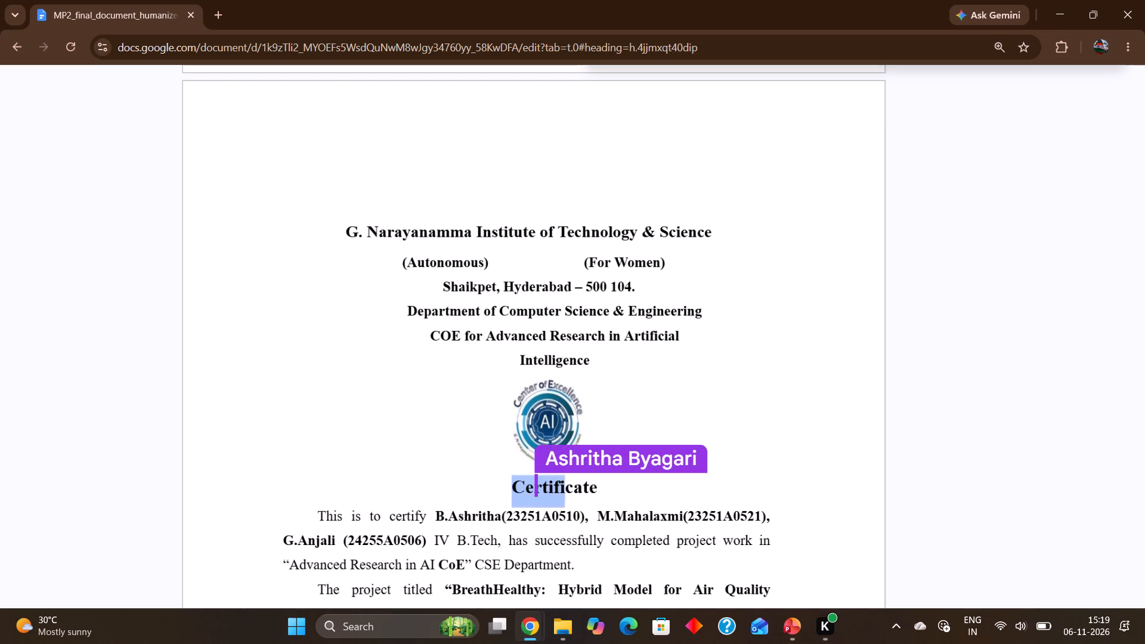
drag(572, 484, 598, 483)
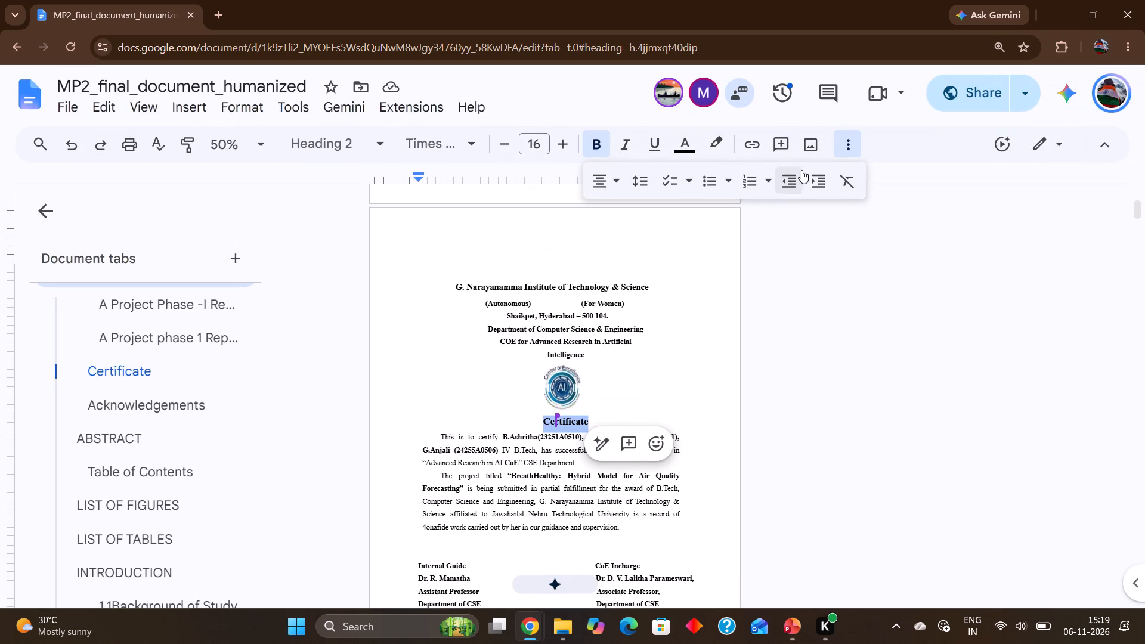
click(623, 410)
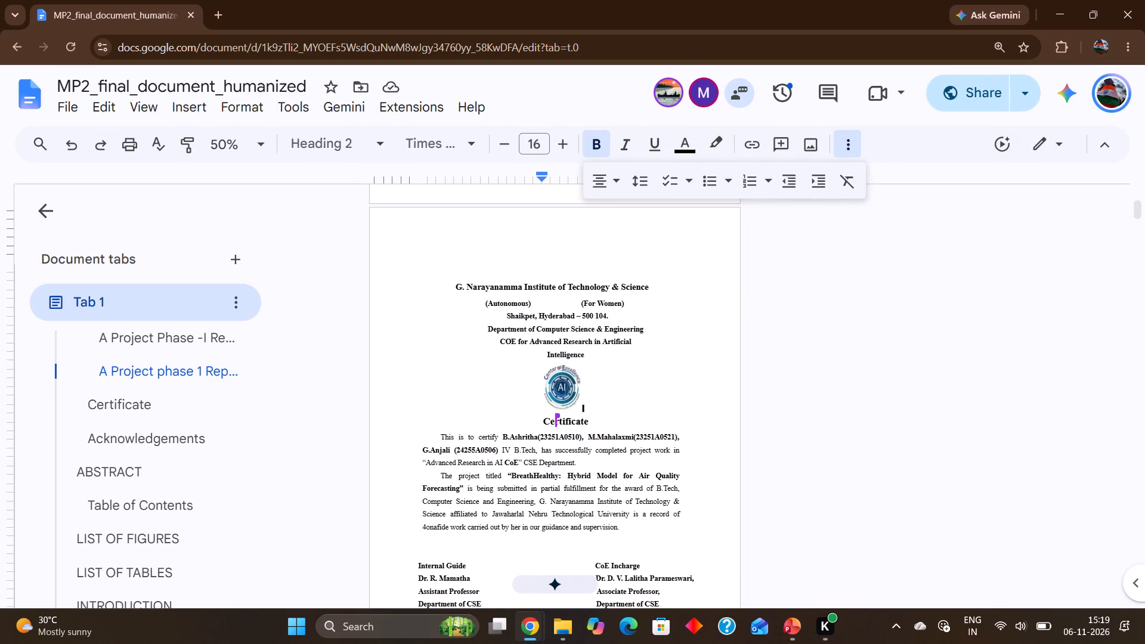
Review the front matter from the title page through both Certificate pages to the Acknowledgements.
scroll(627, 459, up, 11)
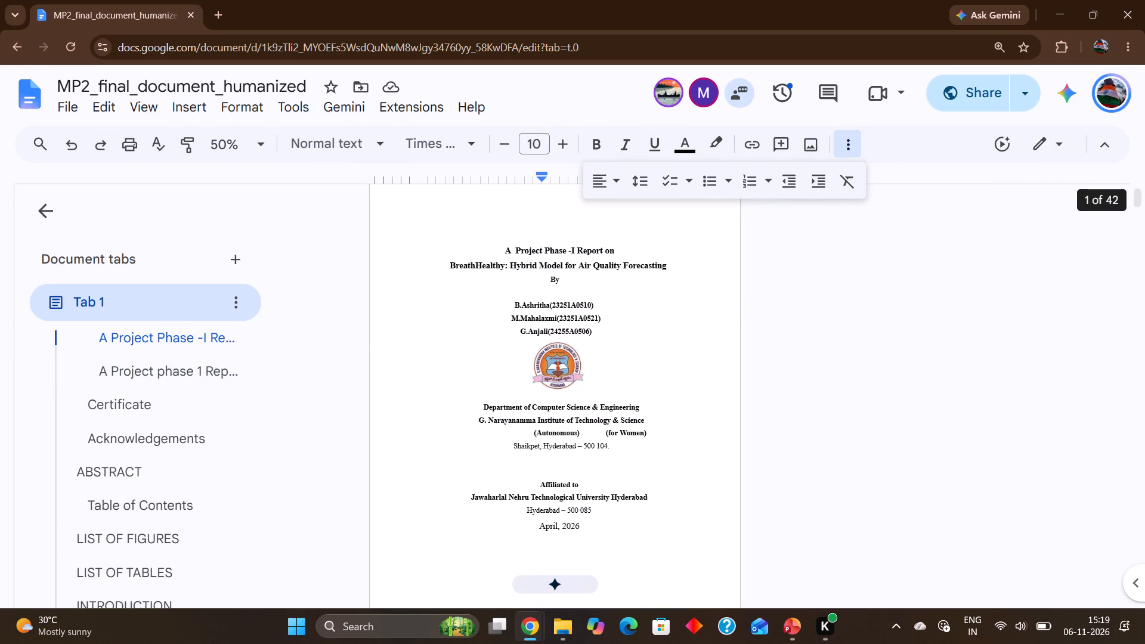
scroll(627, 459, up, 1)
scroll(627, 459, down, 8)
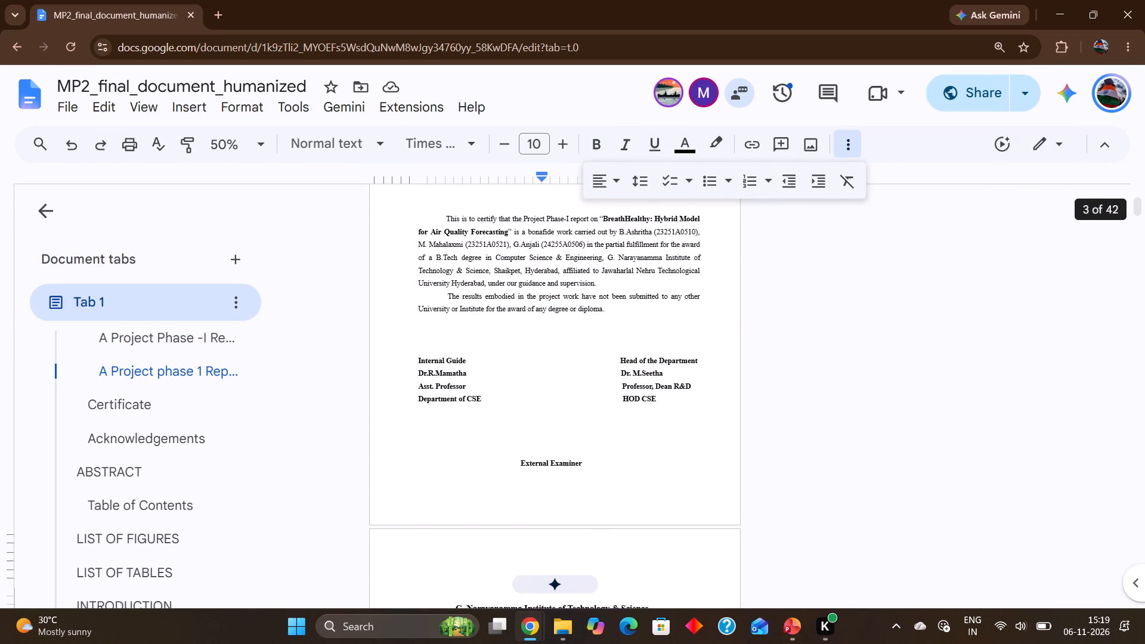
scroll(627, 459, down, 7)
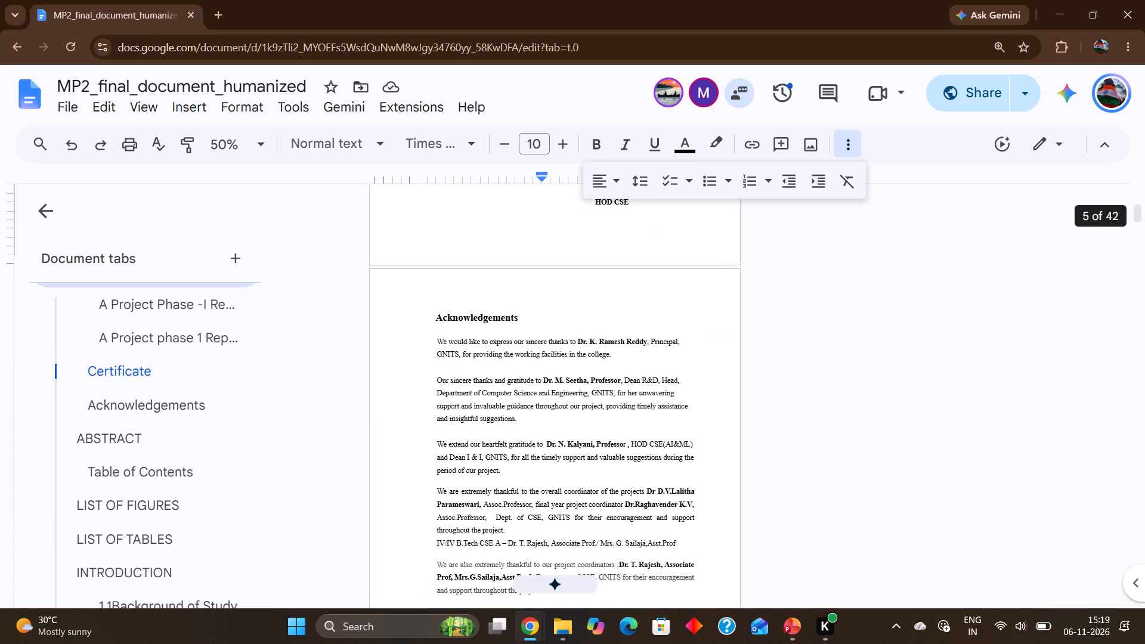
scroll(627, 459, down, 1)
Add a slight first-line indent to the opening paragraph of the Acknowledgements.
click(437, 278)
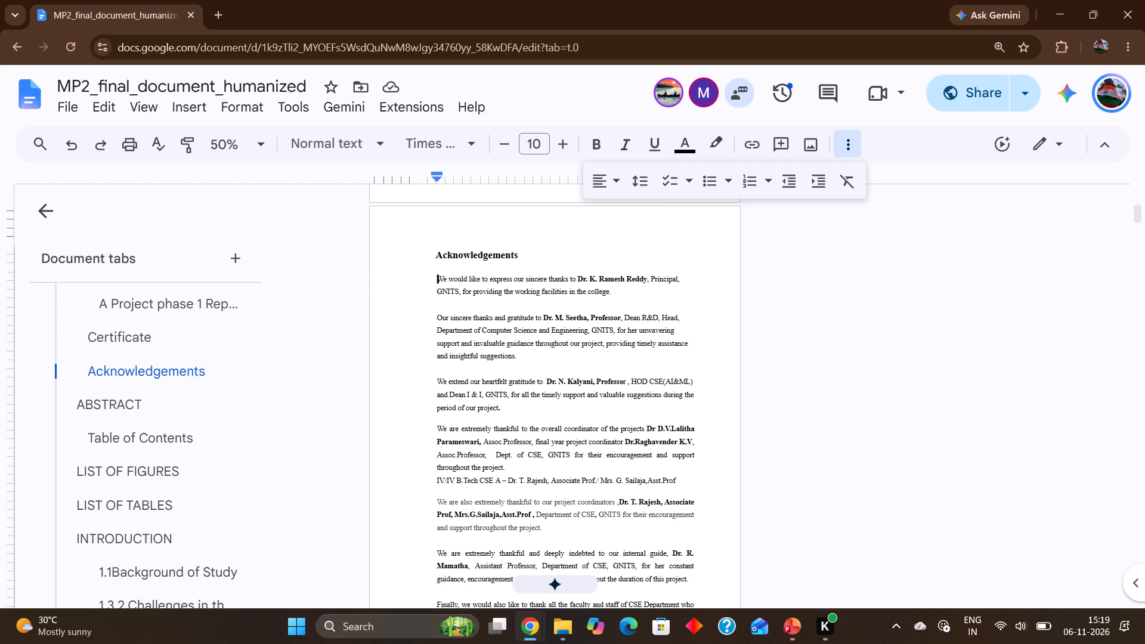
key(Tab)
key(BackSpace)
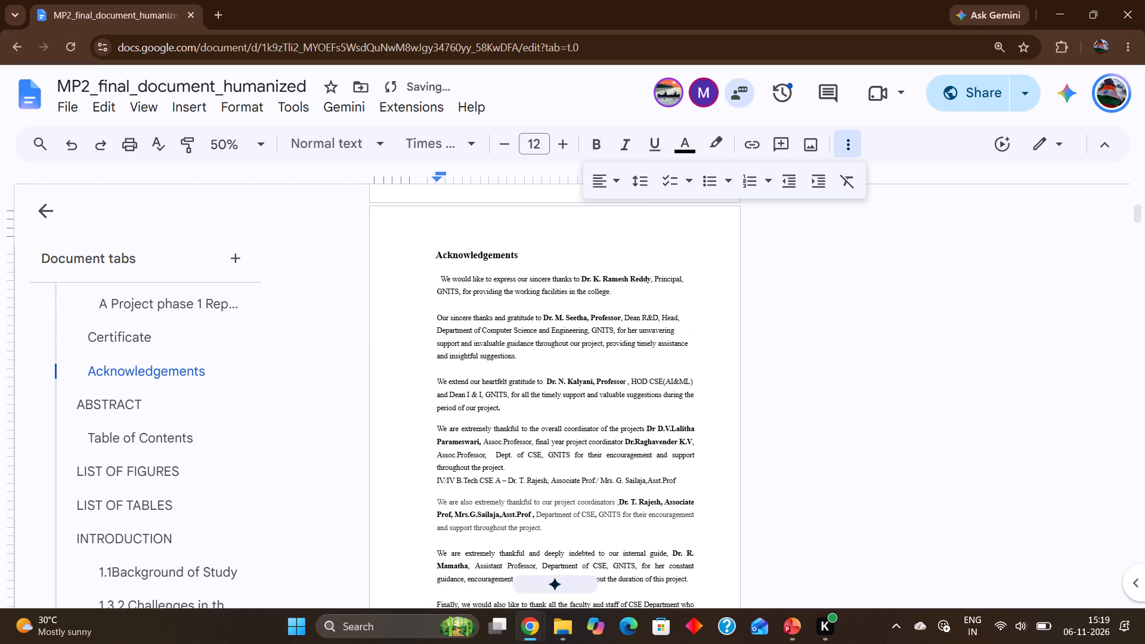
key(Tab)
key(BackSpace)
key(Tab)
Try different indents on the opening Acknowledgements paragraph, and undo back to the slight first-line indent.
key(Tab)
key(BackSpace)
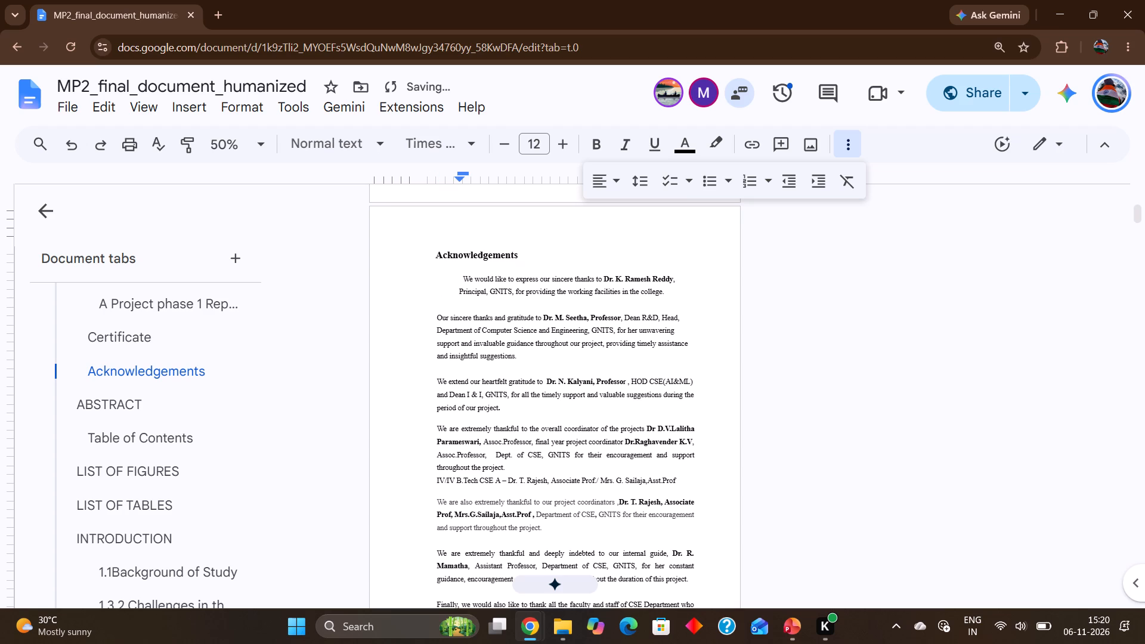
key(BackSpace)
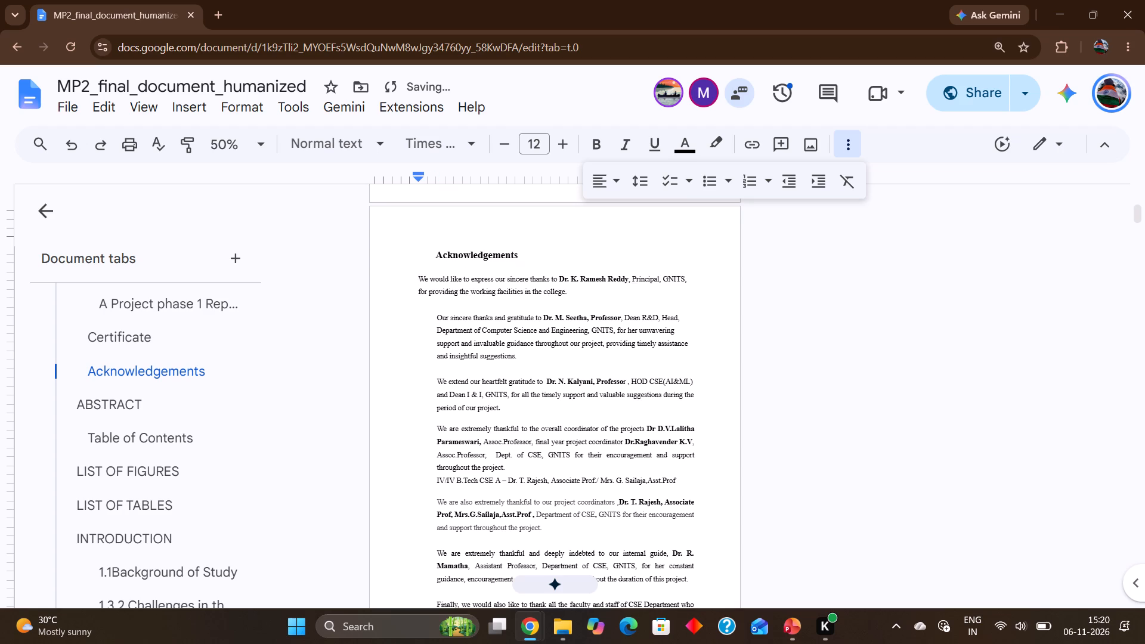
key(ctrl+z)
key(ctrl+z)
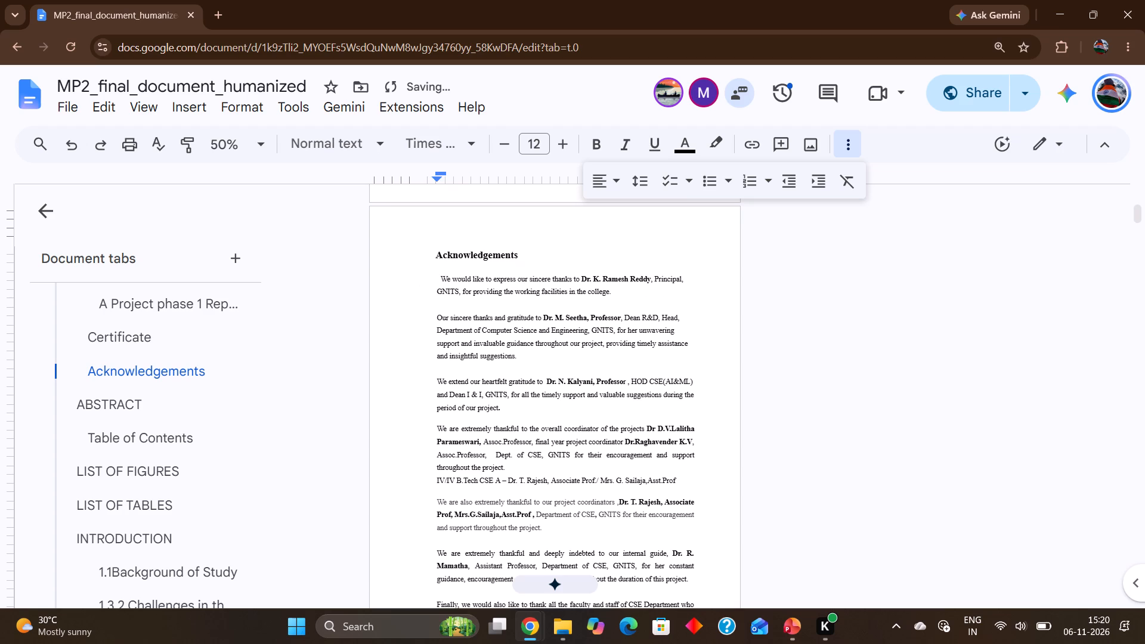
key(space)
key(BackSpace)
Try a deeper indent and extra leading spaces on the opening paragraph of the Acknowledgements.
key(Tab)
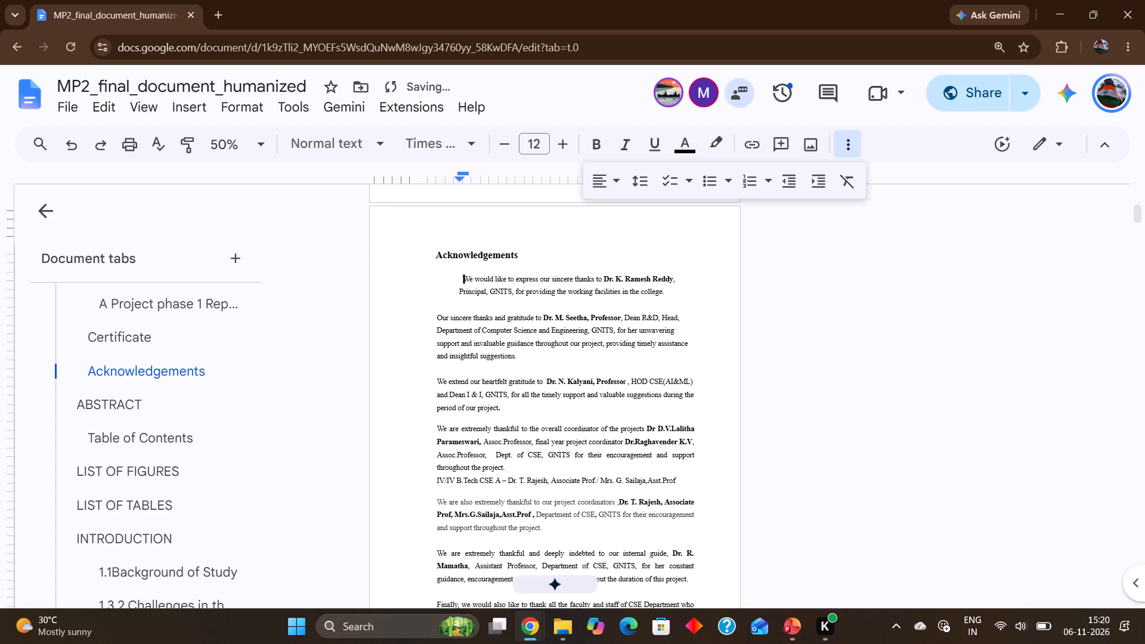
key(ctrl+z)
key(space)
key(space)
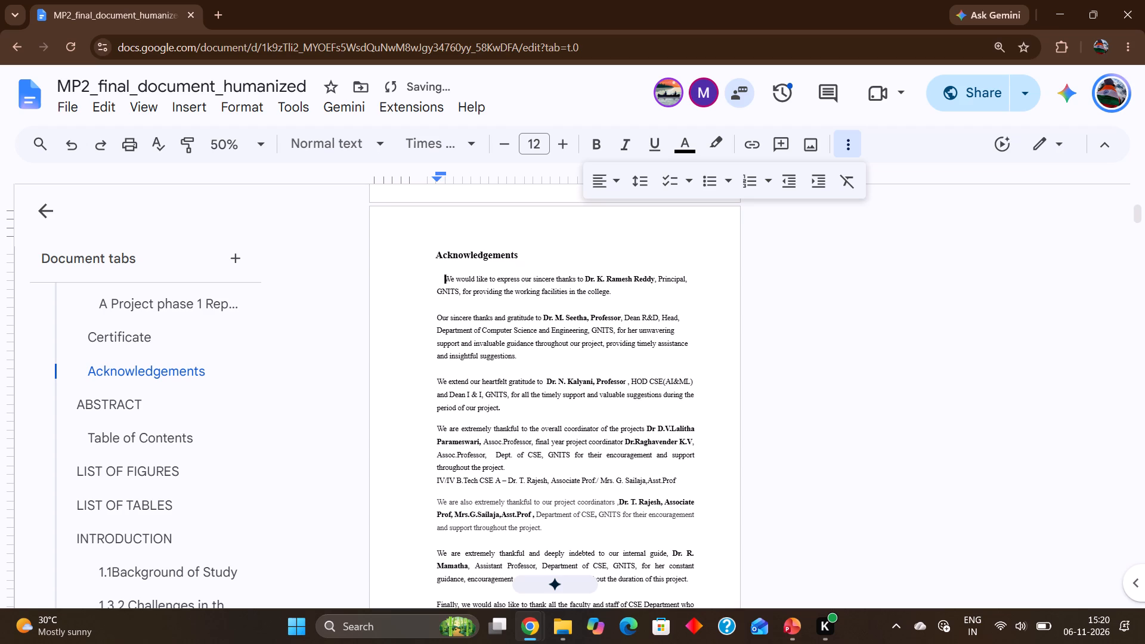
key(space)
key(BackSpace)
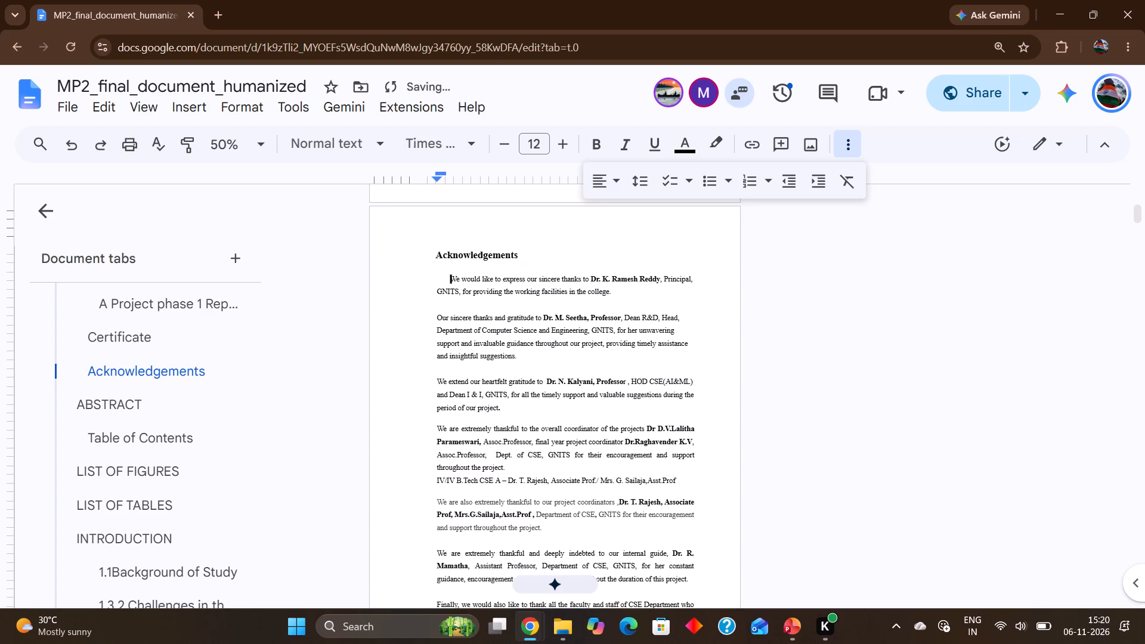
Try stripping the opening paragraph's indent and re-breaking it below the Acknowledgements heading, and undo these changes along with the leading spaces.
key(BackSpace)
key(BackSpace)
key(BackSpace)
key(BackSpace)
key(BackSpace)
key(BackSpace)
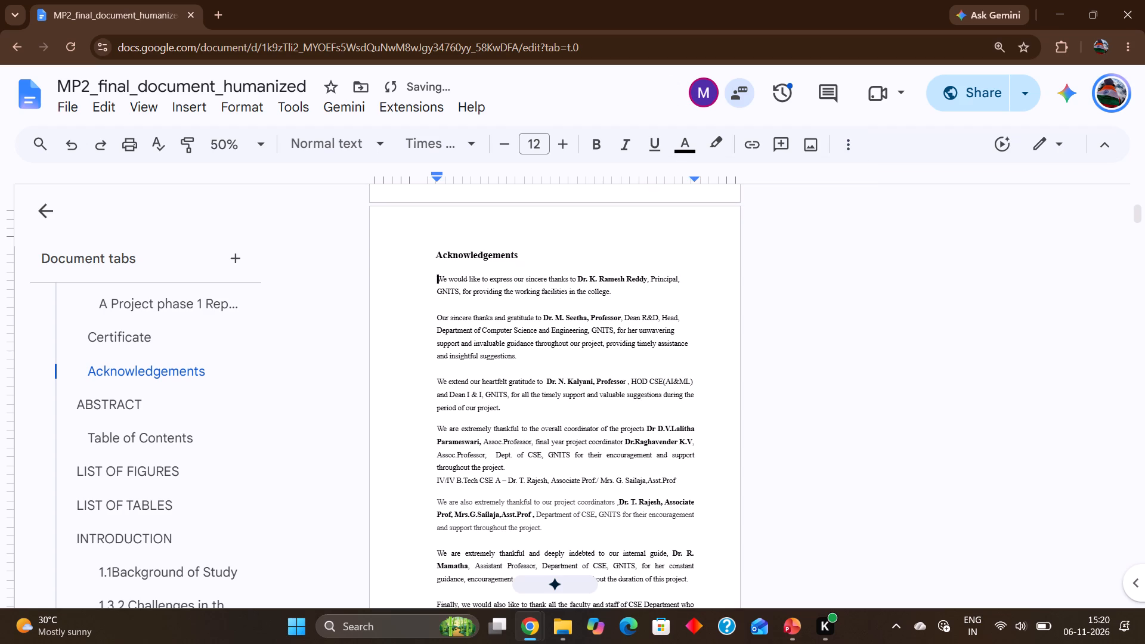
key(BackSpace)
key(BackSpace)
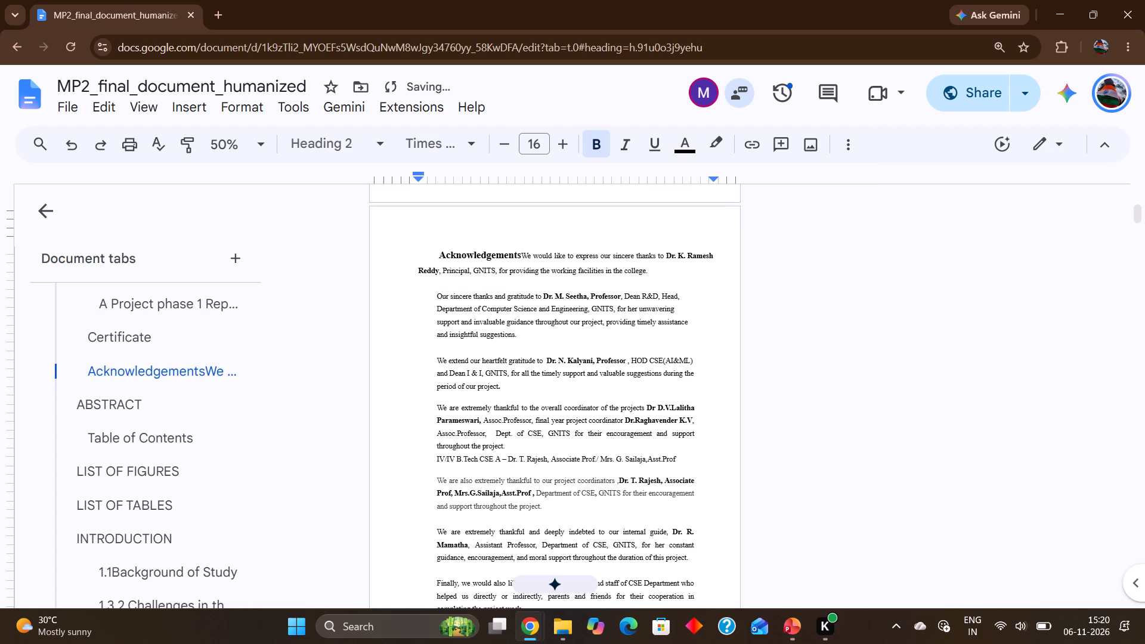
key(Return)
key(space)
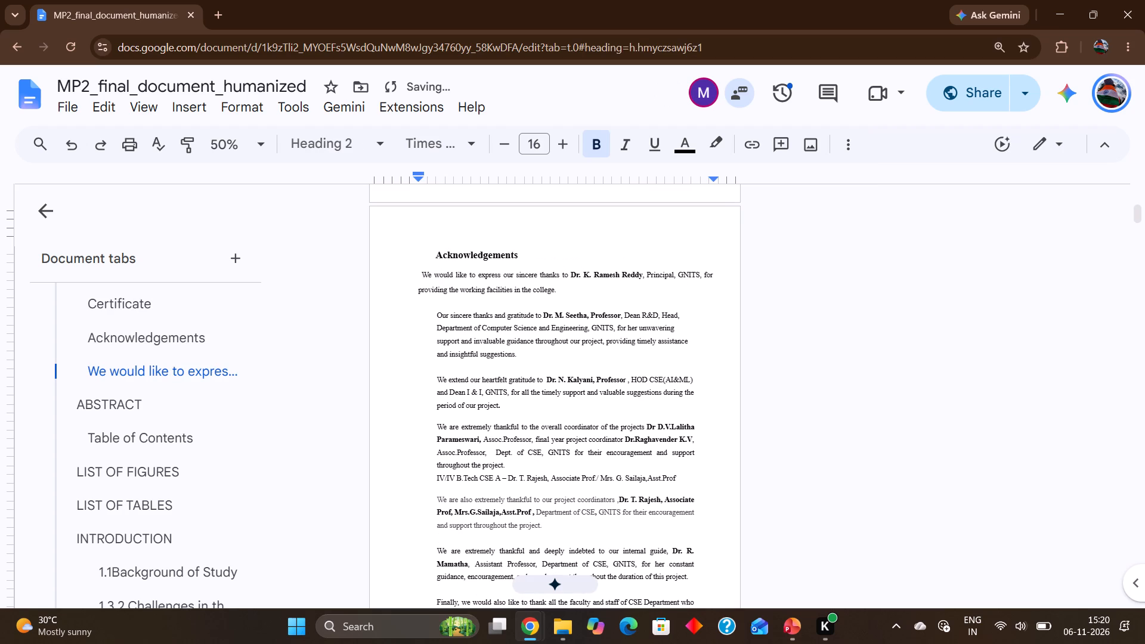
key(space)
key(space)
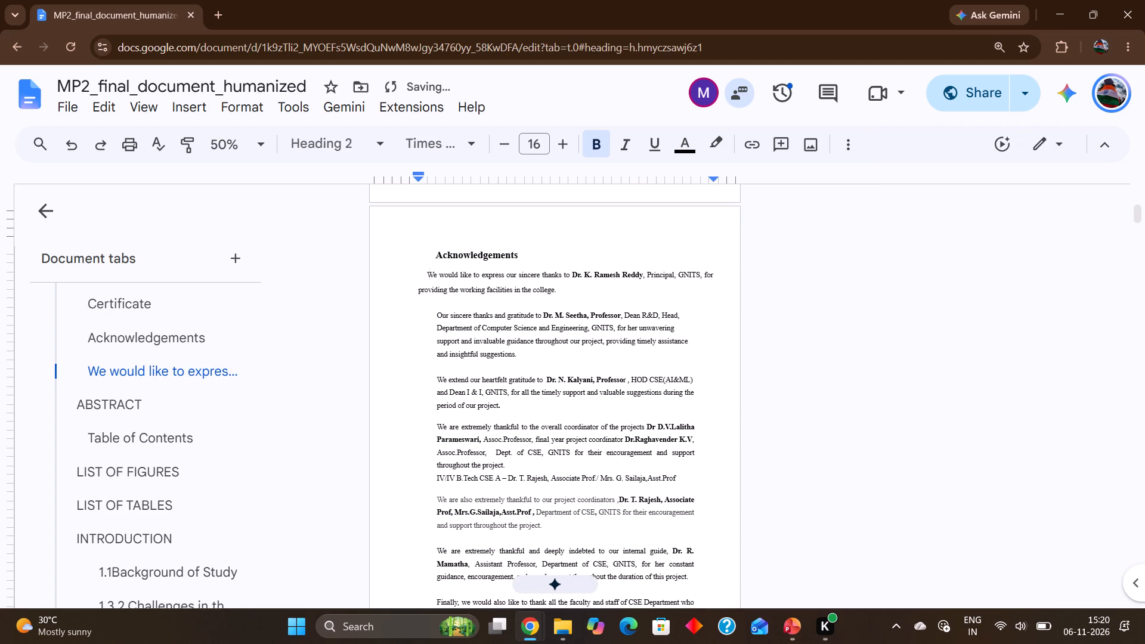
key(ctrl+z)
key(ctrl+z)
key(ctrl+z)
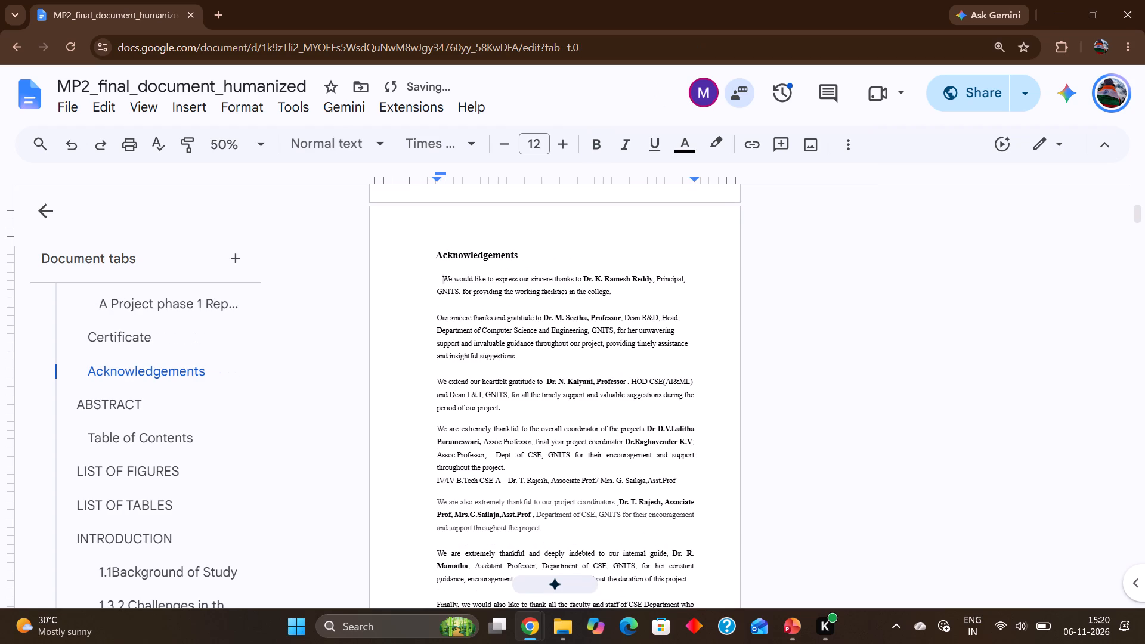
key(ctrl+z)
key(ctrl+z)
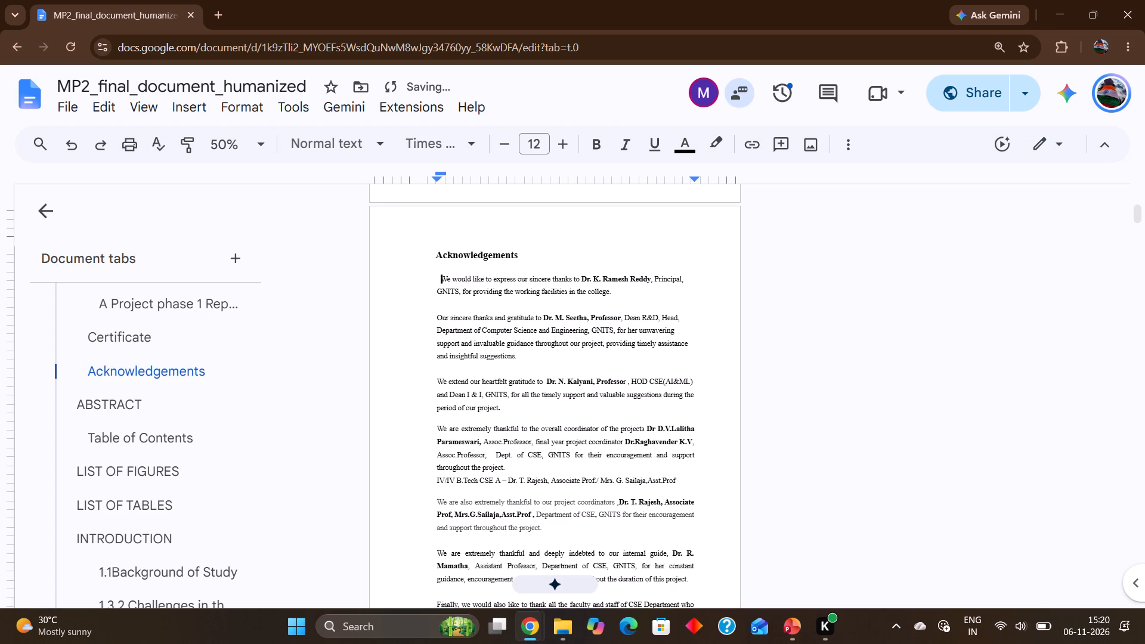
Remove the slight first-line indent from the opening paragraph of the Acknowledgements.
key(Tab)
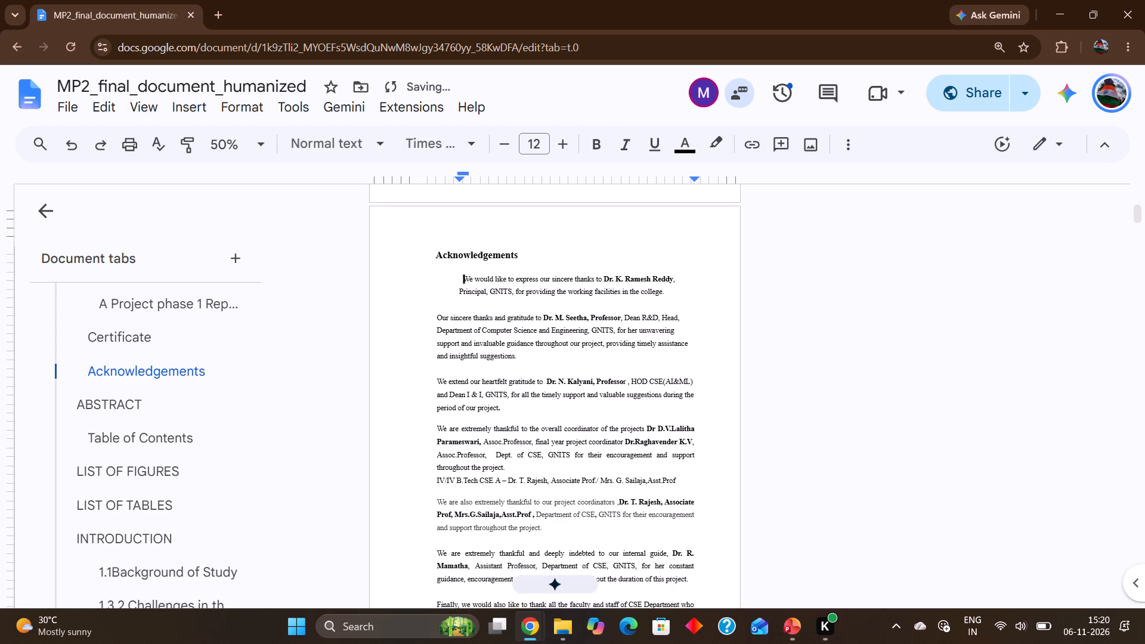
key(ctrl+z)
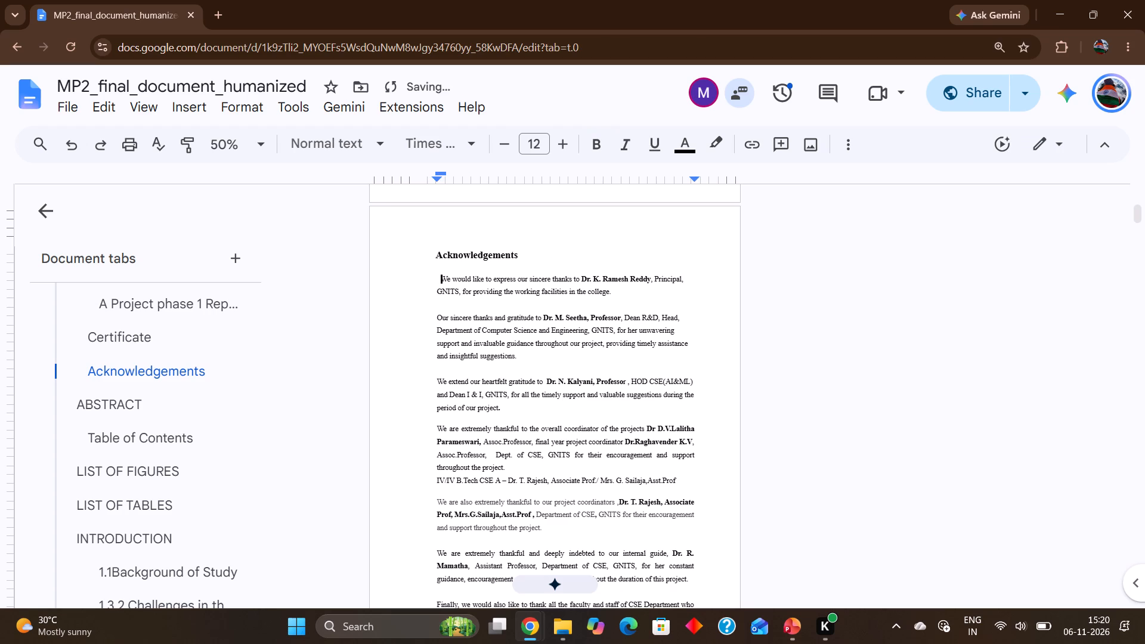
key(BackSpace)
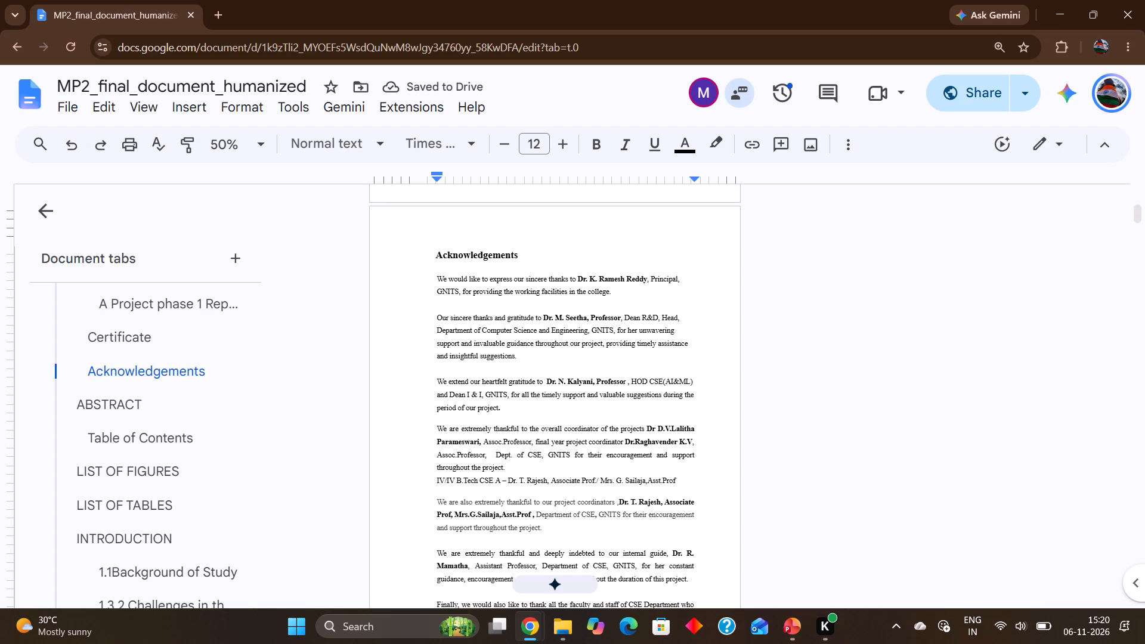
Review the rest of the Acknowledgements and the Abstract page, including its keywords and Sustainable Development Goals.
scroll(565, 477, down, 2)
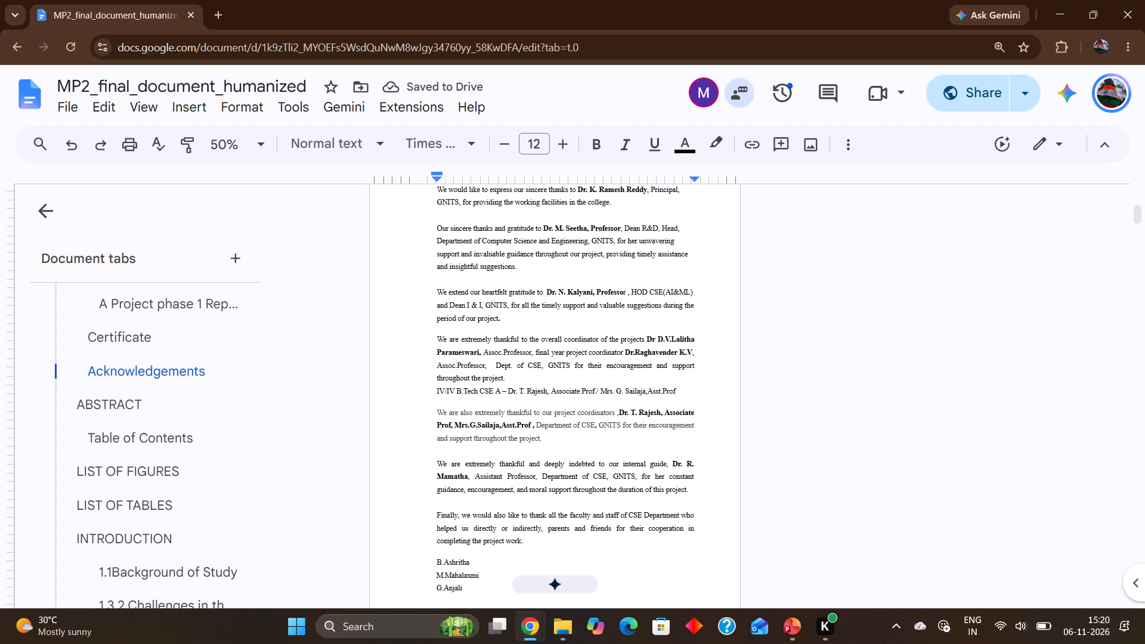
scroll(565, 477, down, 4)
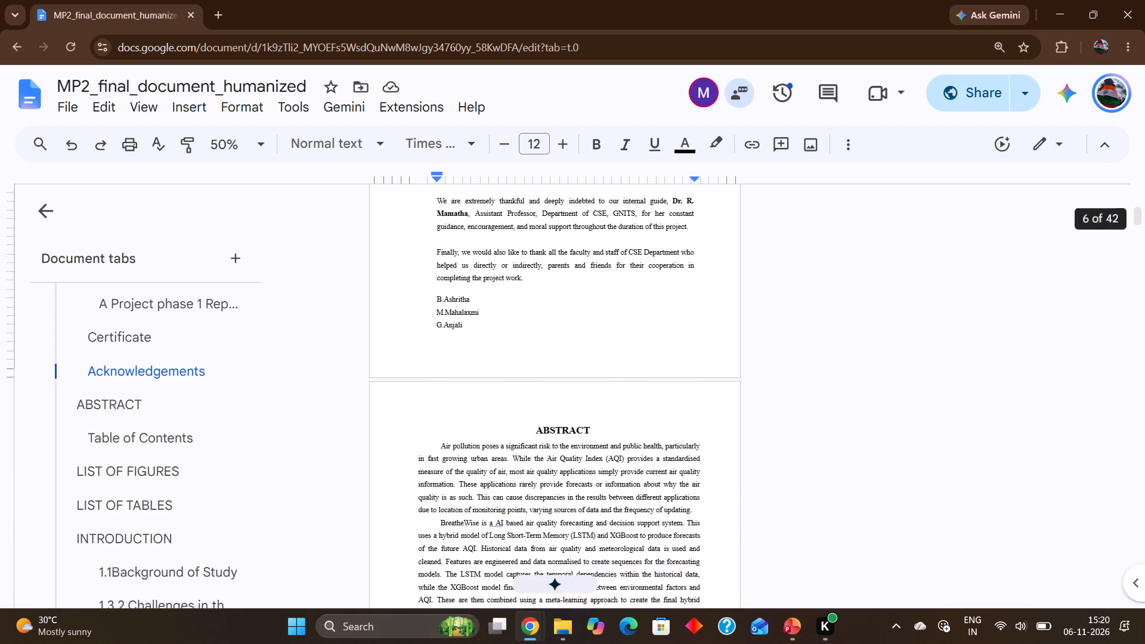
scroll(565, 477, down, 1)
scroll(546, 407, down, 2)
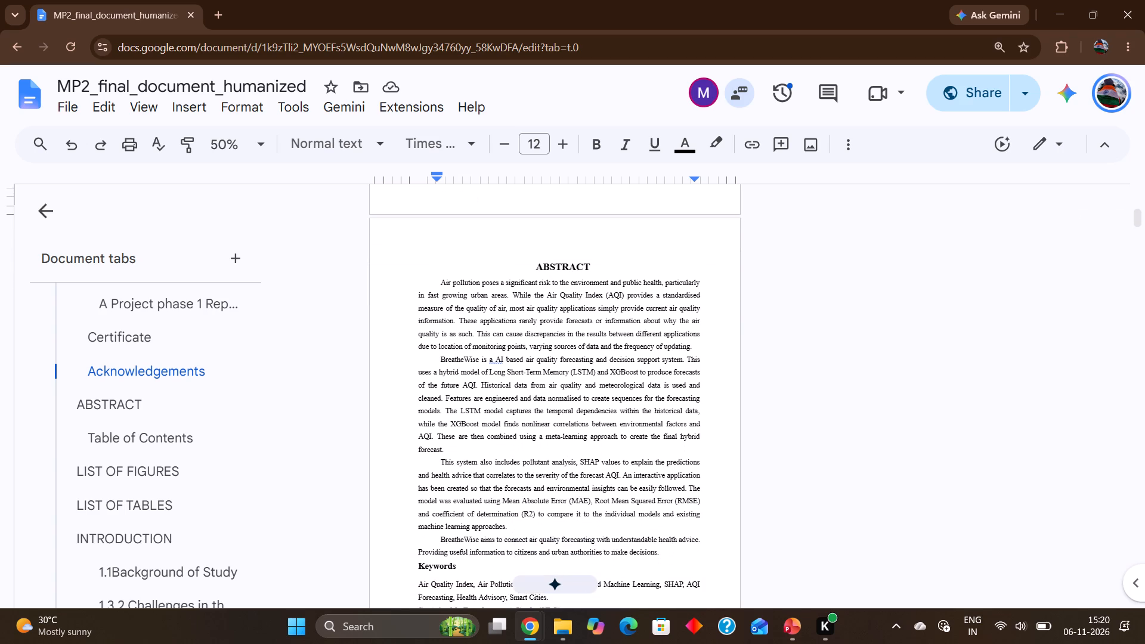
scroll(546, 407, down, 3)
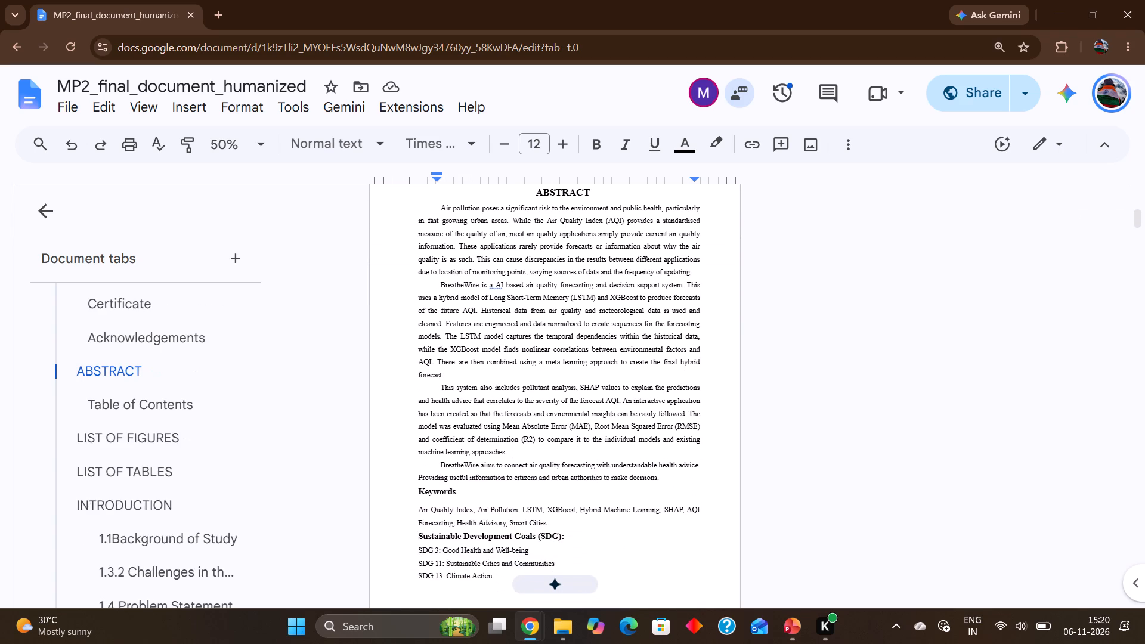
scroll(546, 407, up, 3)
scroll(579, 472, down, 1)
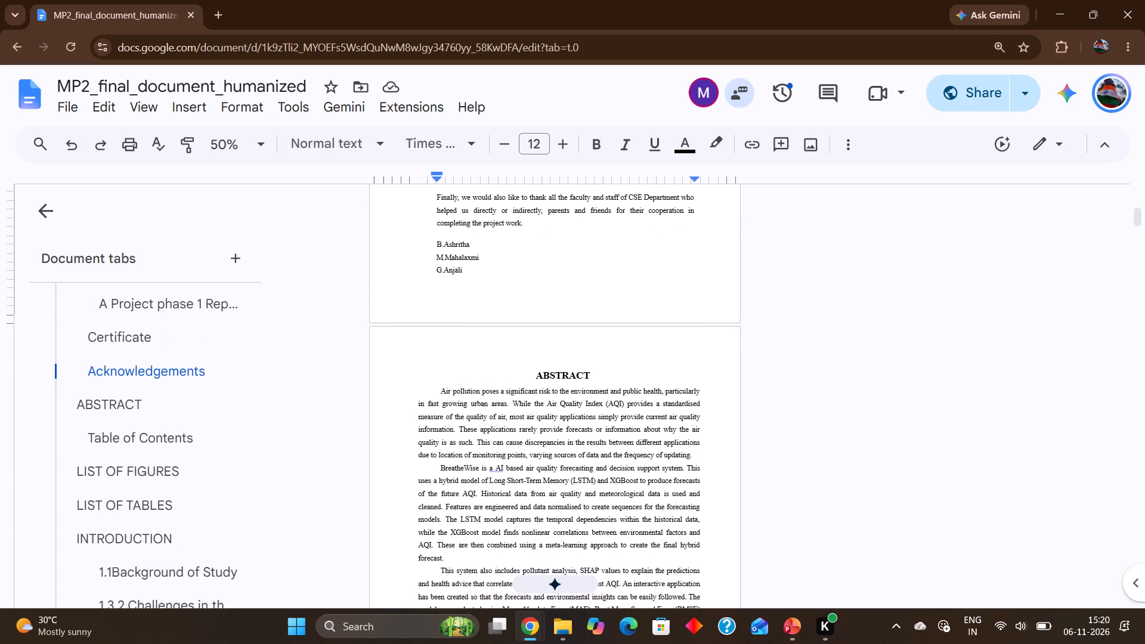
scroll(541, 488, down, 1)
scroll(576, 529, down, 2)
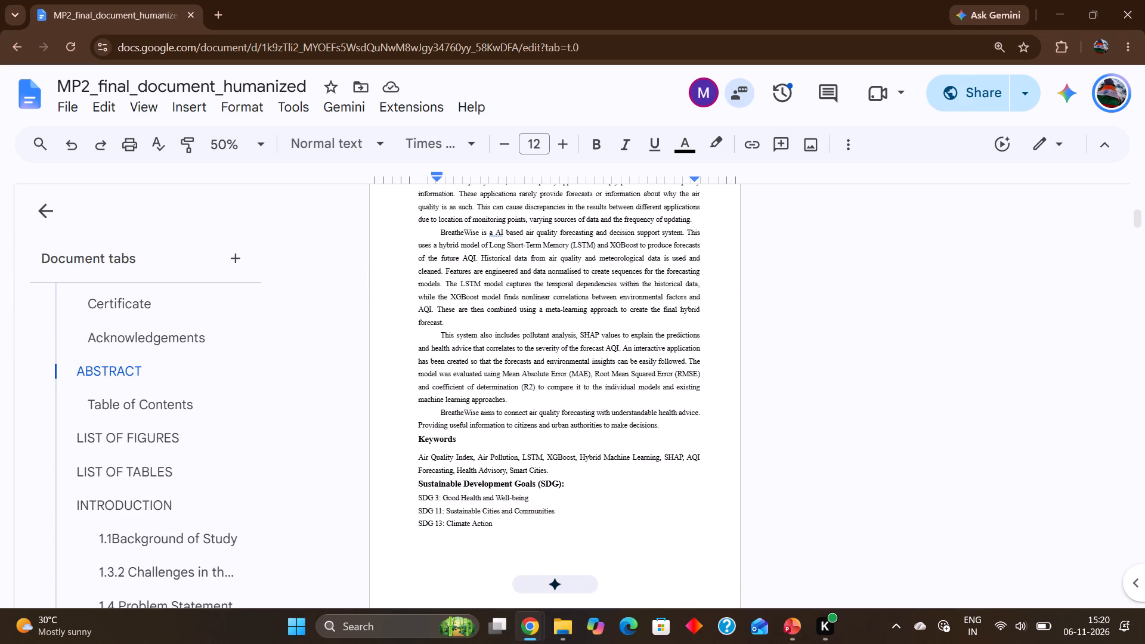
scroll(576, 529, down, 1)
scroll(576, 529, up, 2)
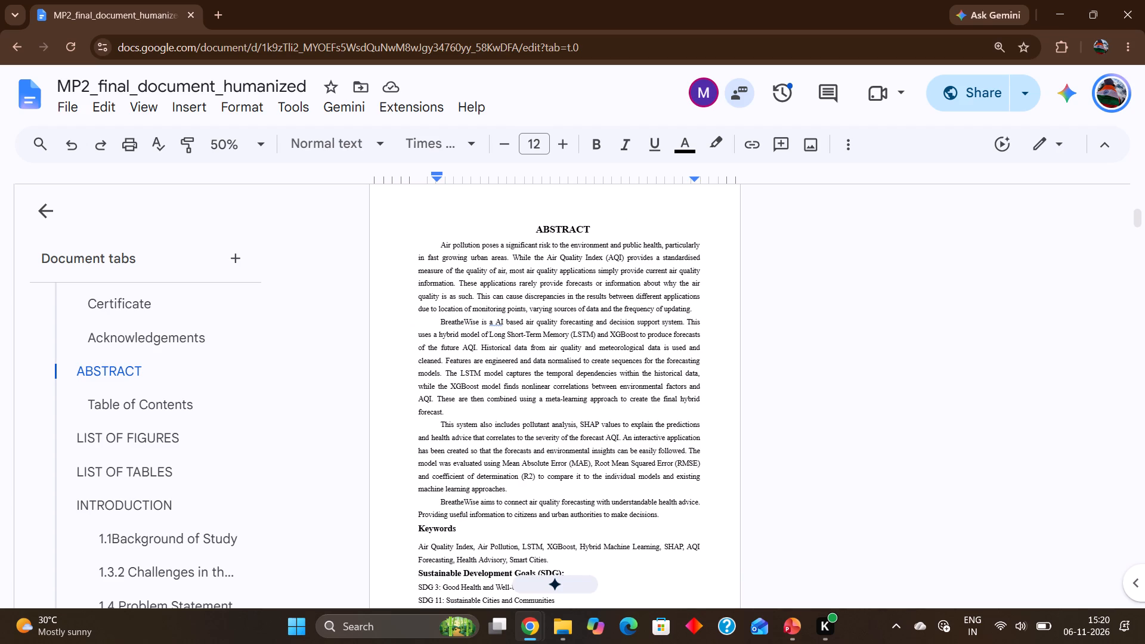
Insert a blank line between the ABSTRACT heading and its first paragraph.
click(601, 225)
key(Return)
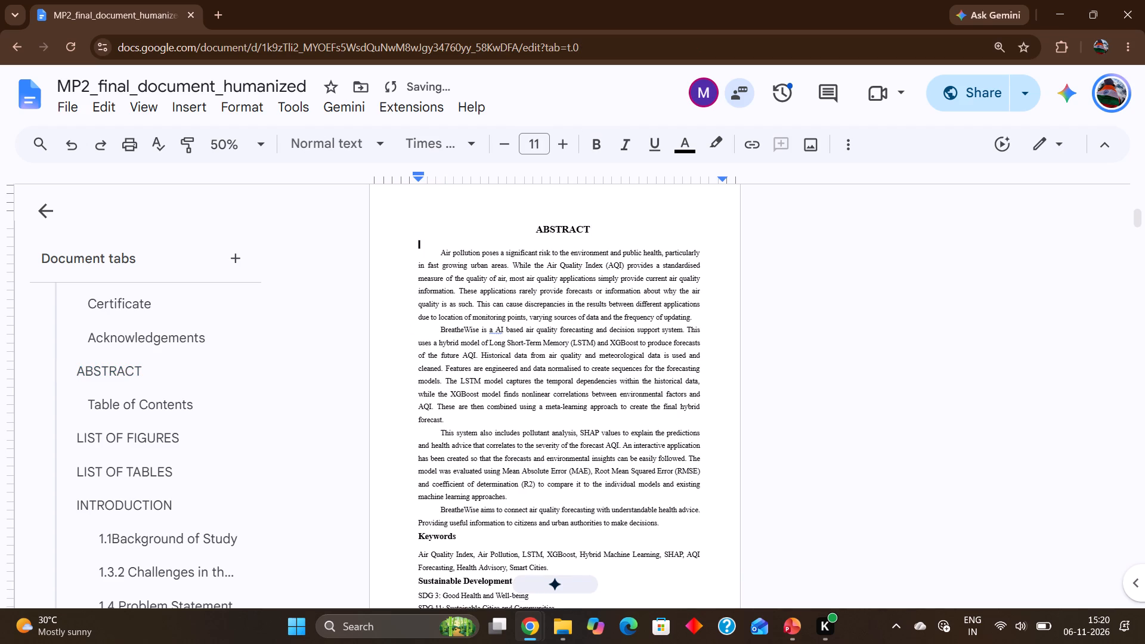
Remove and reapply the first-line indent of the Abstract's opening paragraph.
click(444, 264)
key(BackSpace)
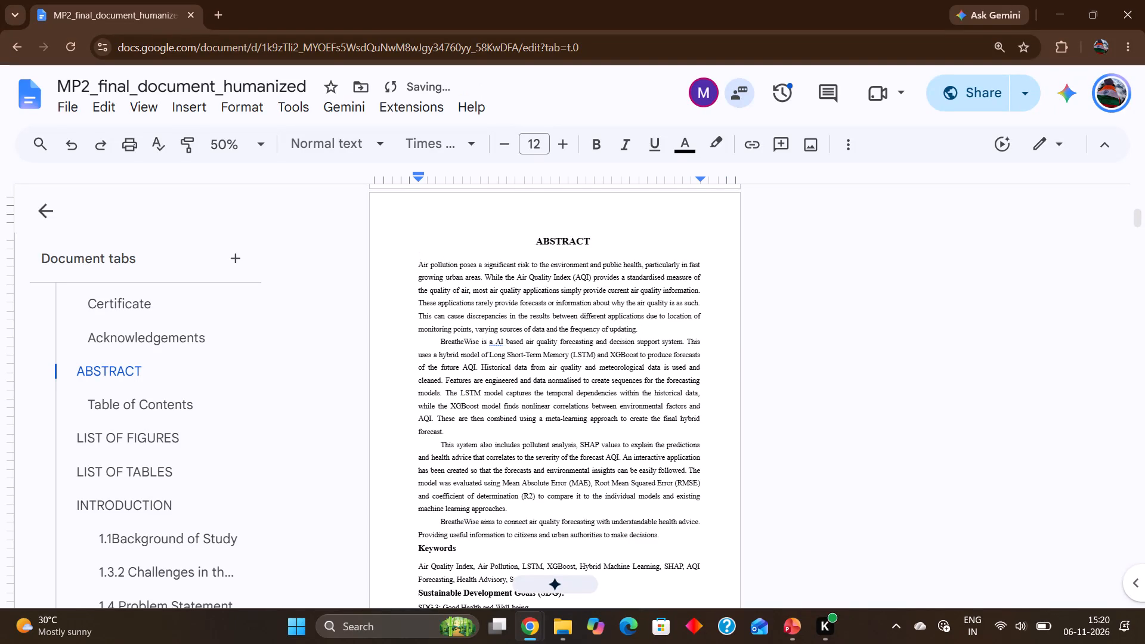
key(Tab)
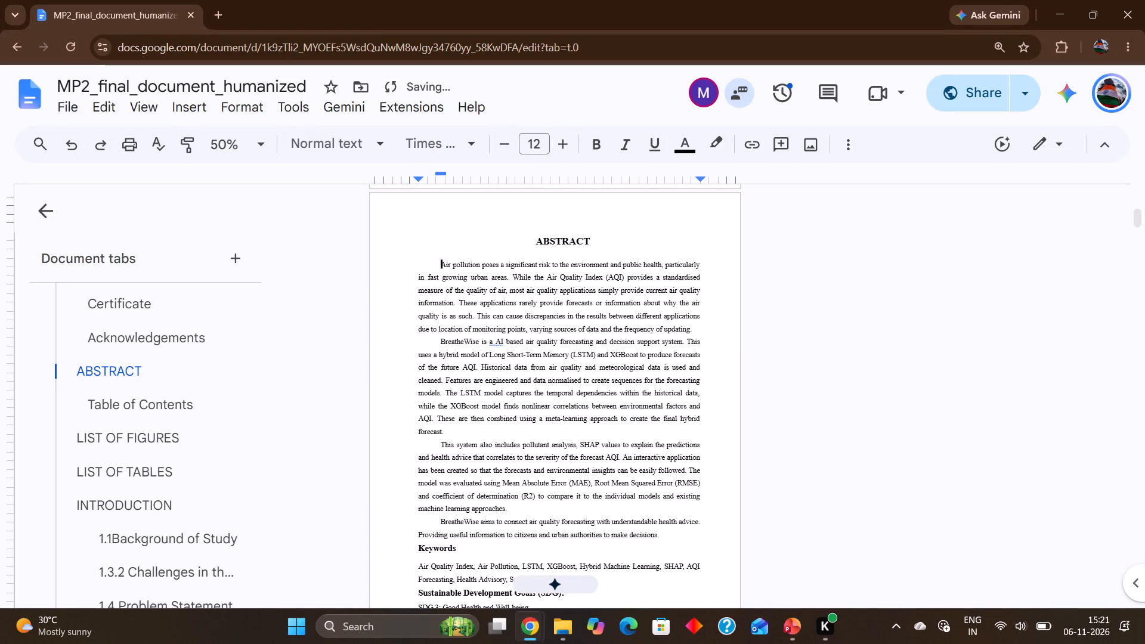
Review the pages from the end of the Abstract through the contents, figures and tables lists to the Introduction.
scroll(548, 371, down, 2)
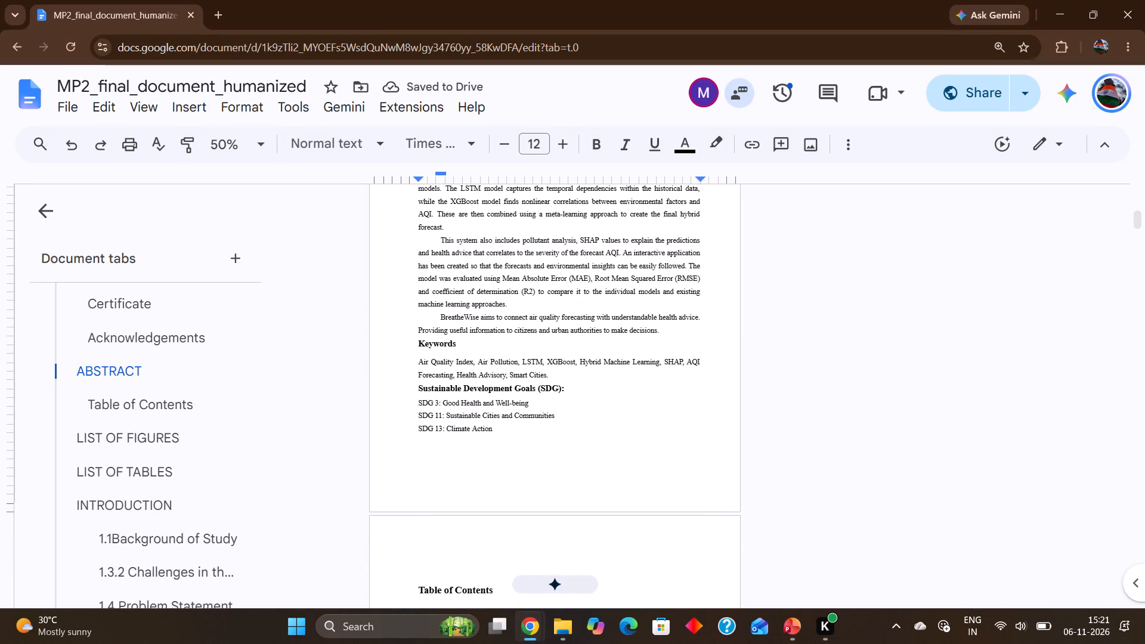
scroll(508, 382, down, 3)
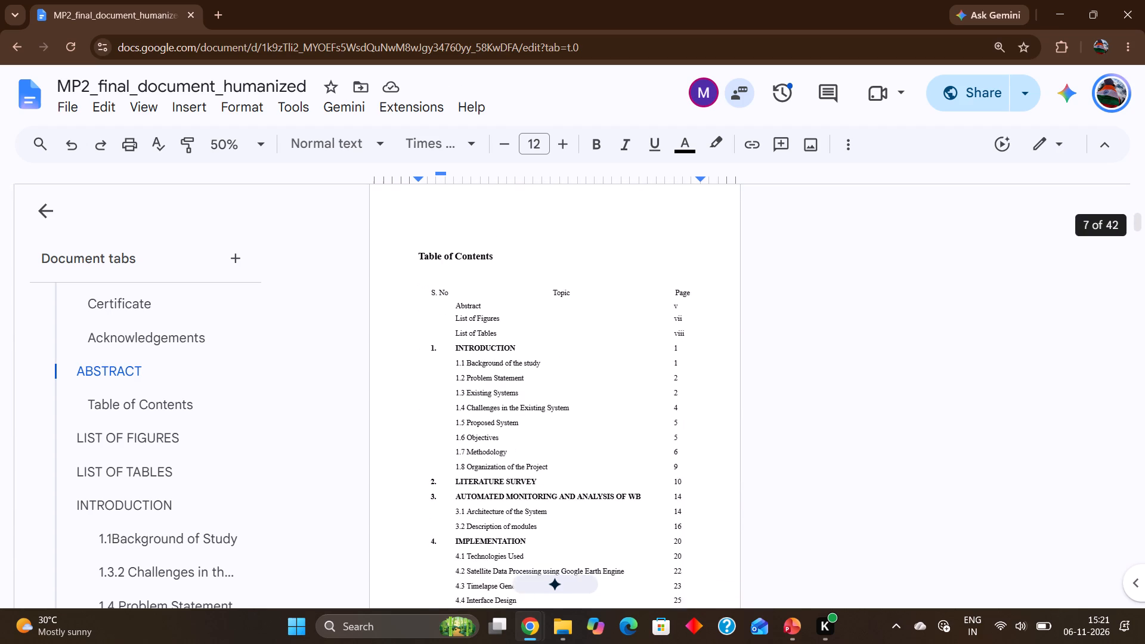
scroll(508, 382, down, 4)
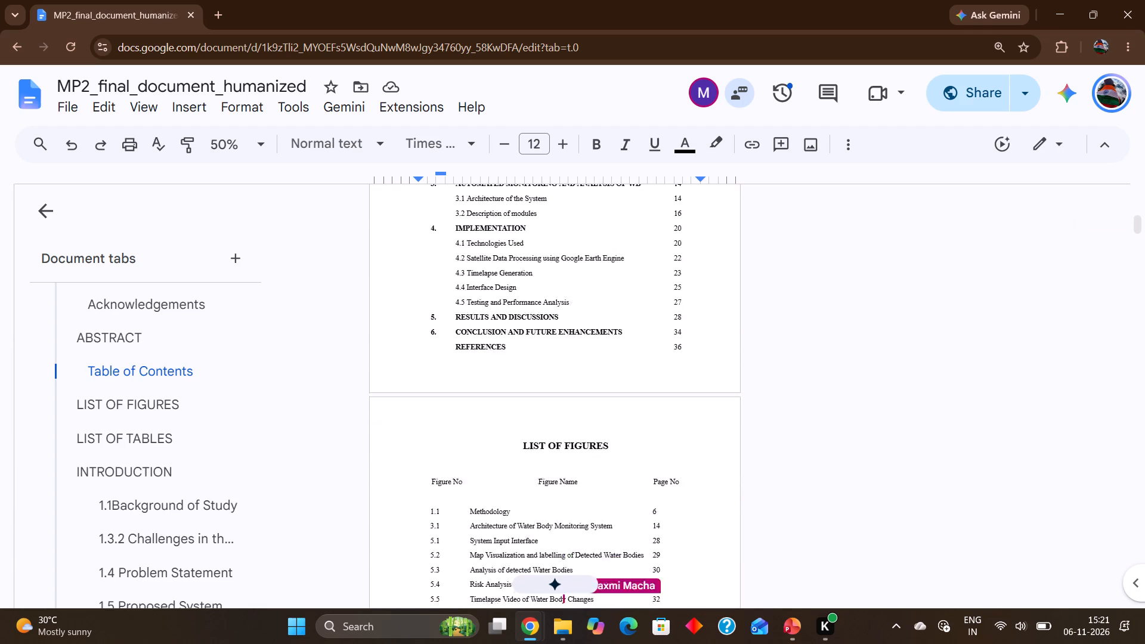
scroll(508, 382, down, 5)
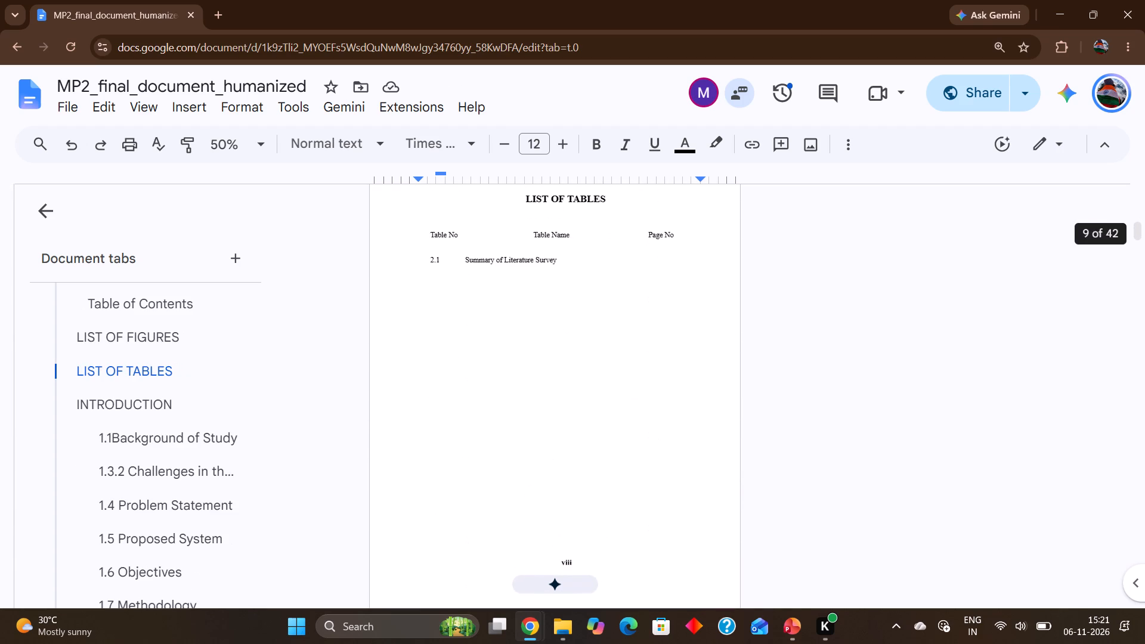
scroll(508, 382, down, 5)
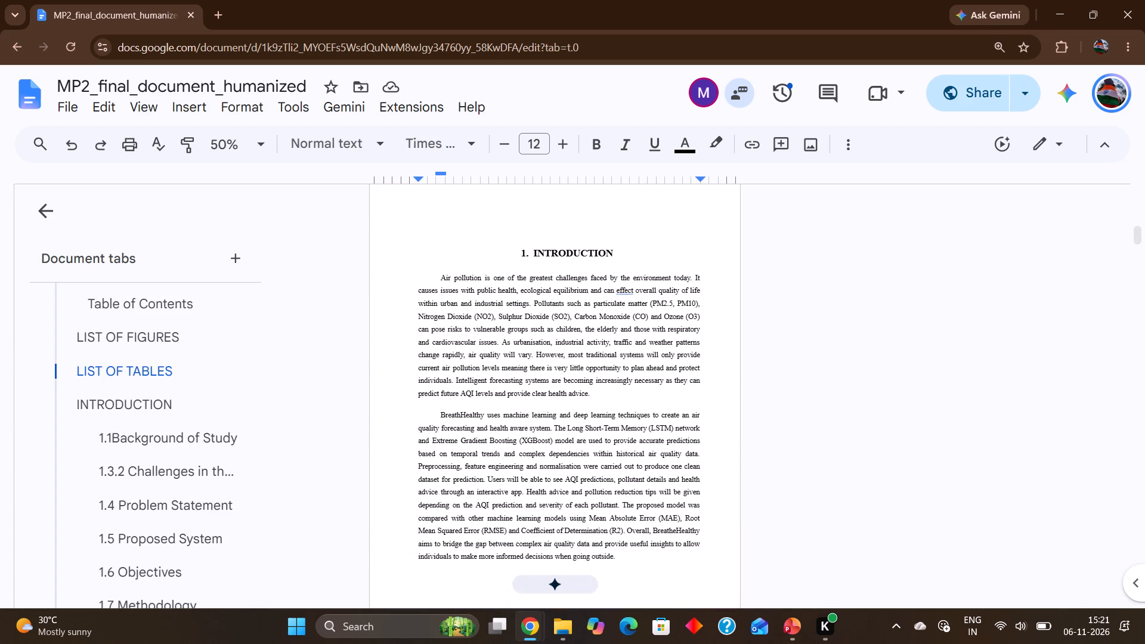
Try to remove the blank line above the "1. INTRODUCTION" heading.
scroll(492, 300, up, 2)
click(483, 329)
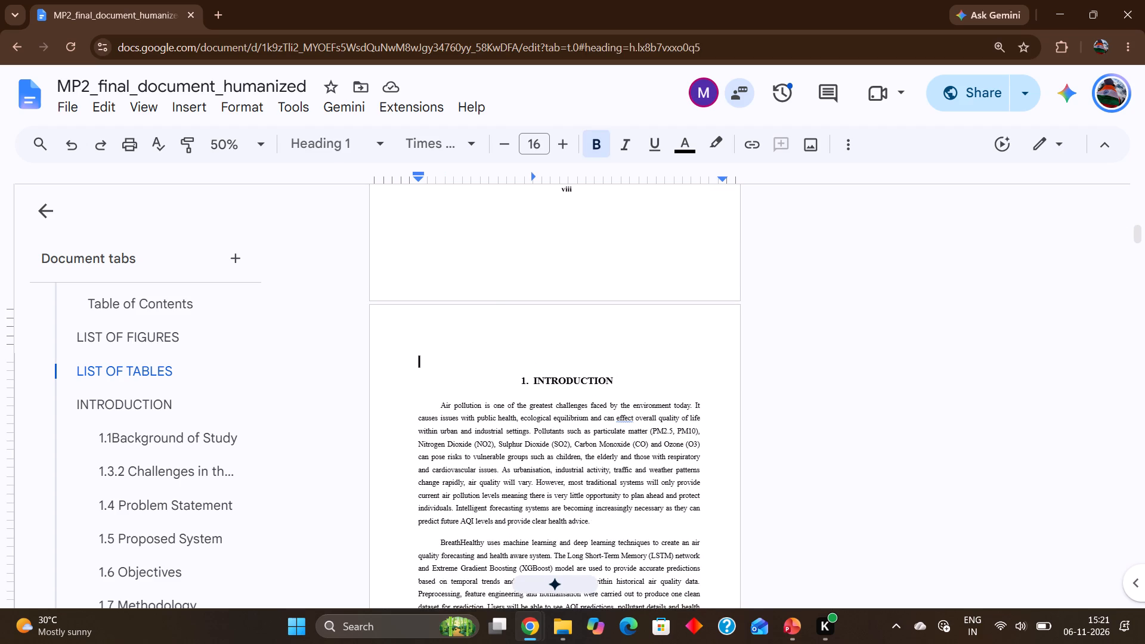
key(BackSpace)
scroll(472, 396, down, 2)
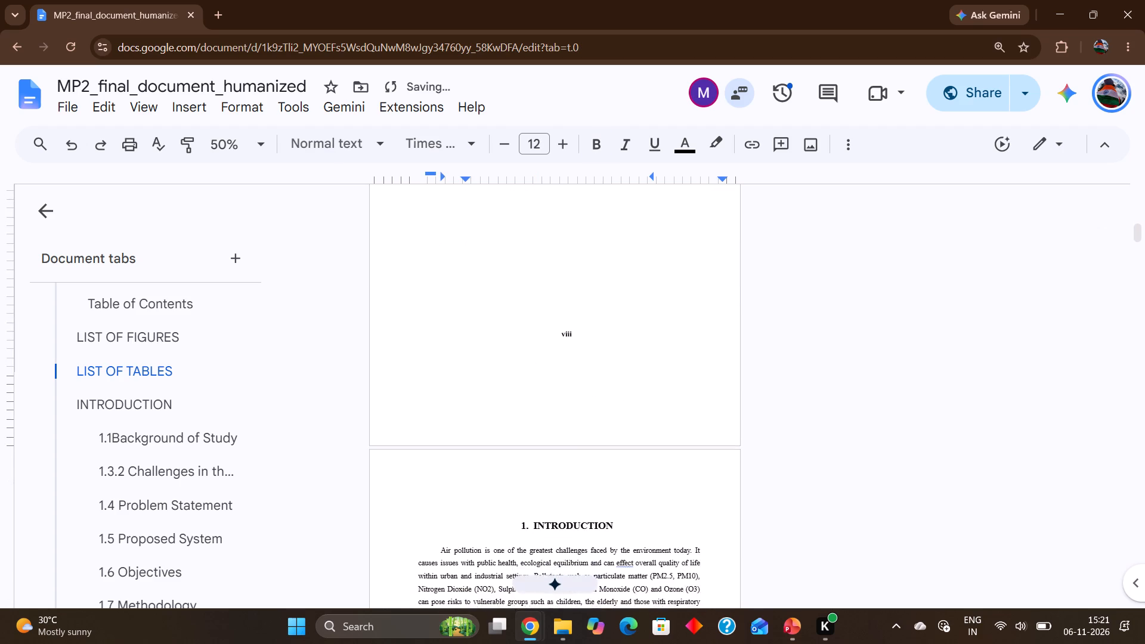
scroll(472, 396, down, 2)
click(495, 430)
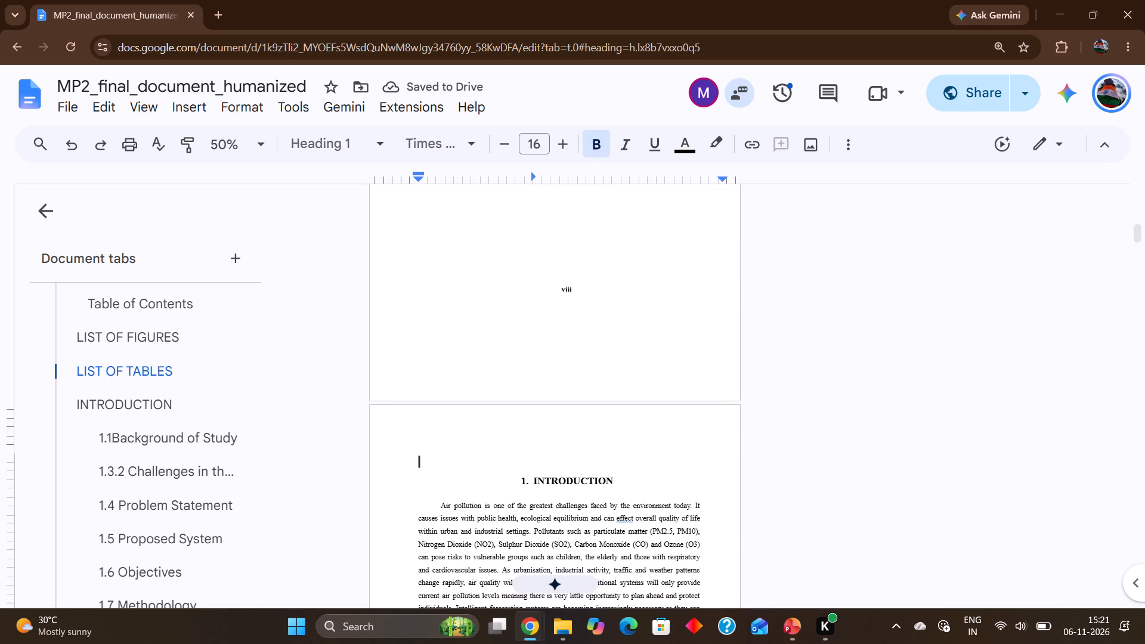
Split the second Introduction paragraph so that a new paragraph starts at "The proposed model was compared".
scroll(666, 415, down, 2)
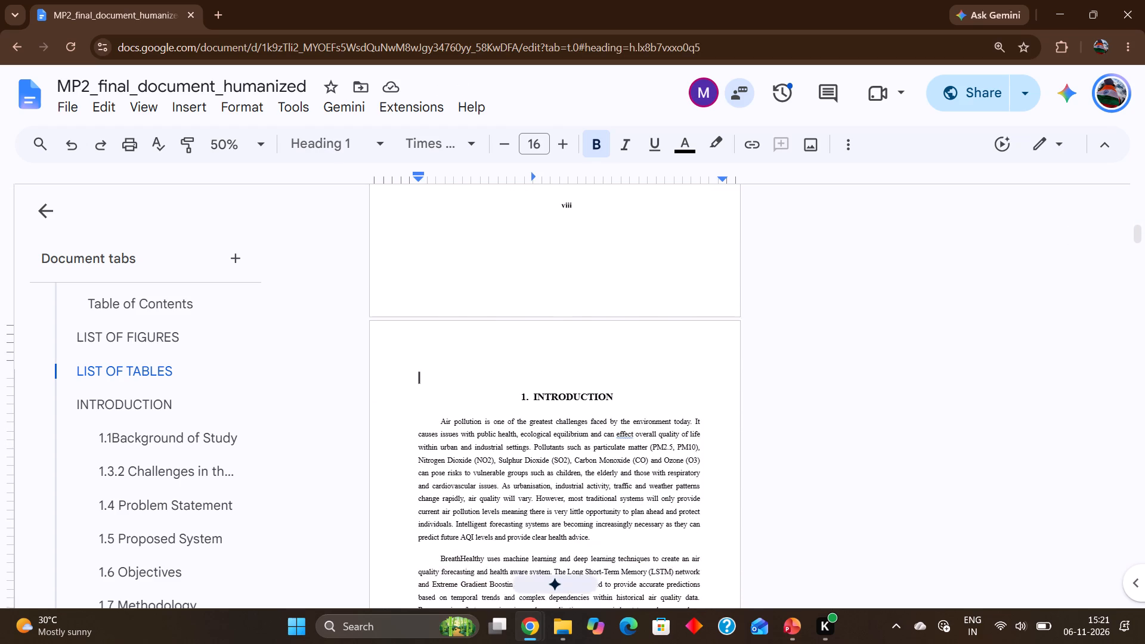
scroll(666, 415, down, 1)
scroll(582, 461, down, 1)
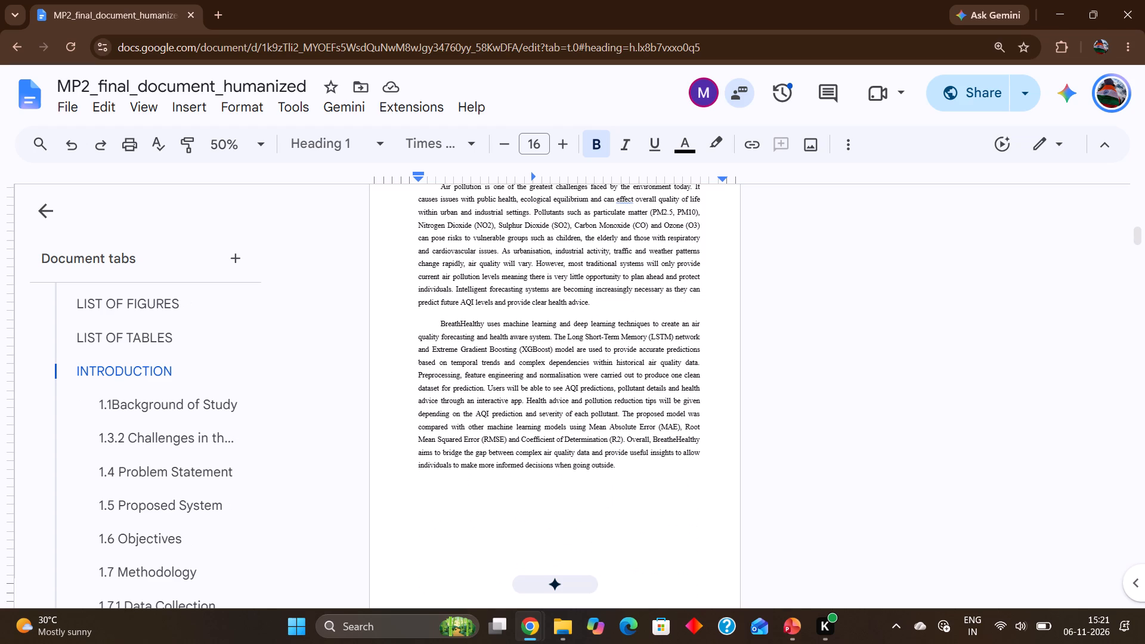
scroll(582, 461, down, 1)
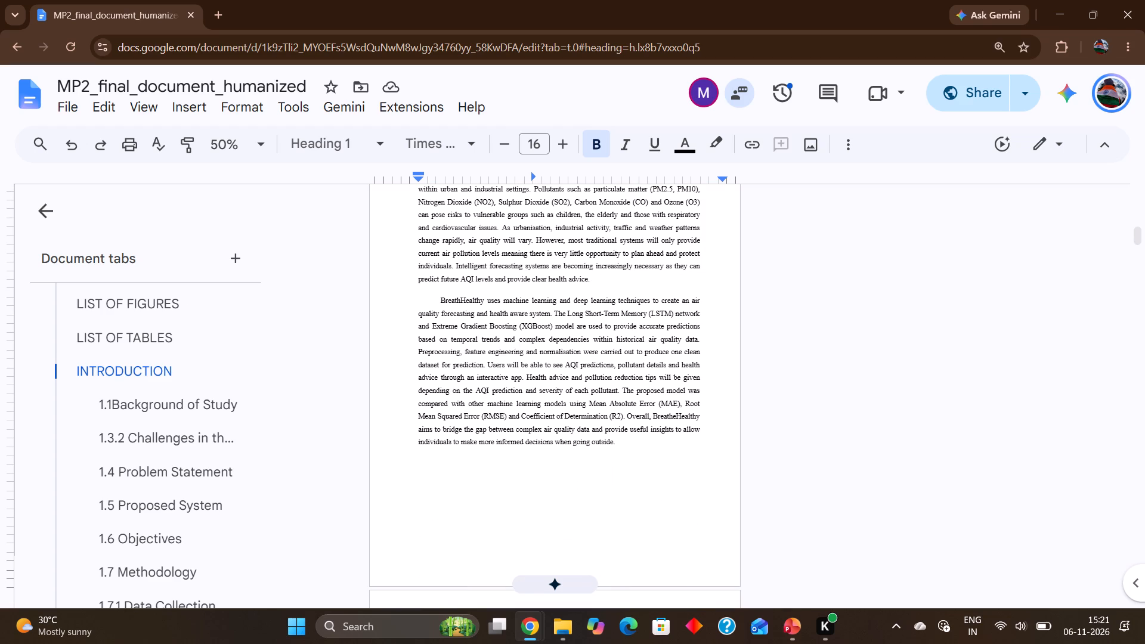
click(625, 389)
scroll(625, 389, down, 2)
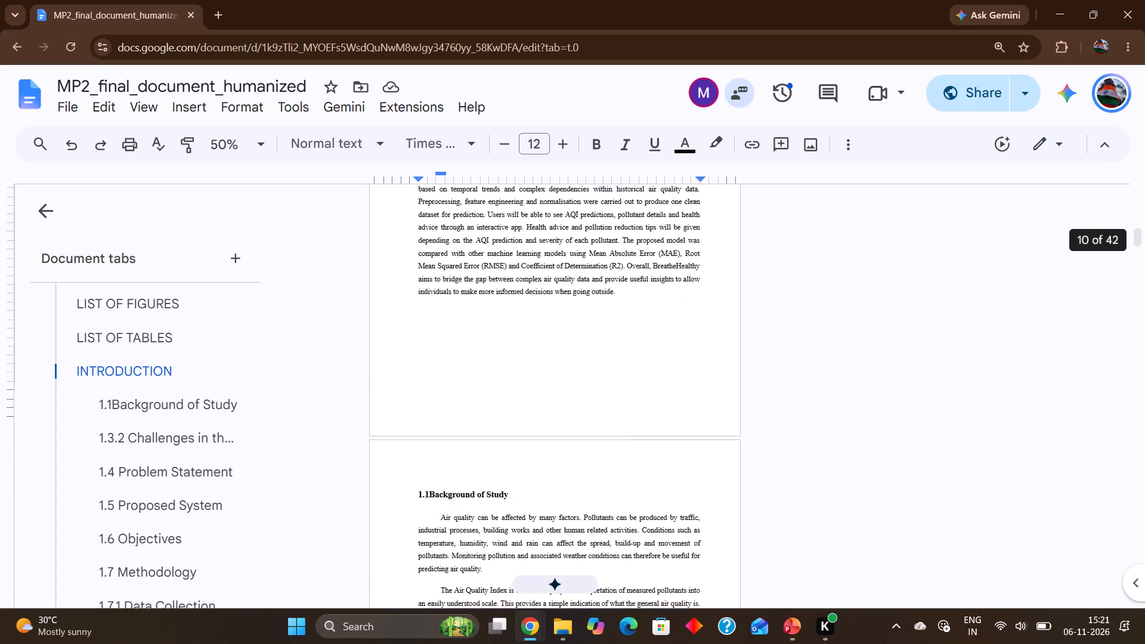
scroll(625, 389, down, 1)
key(Return)
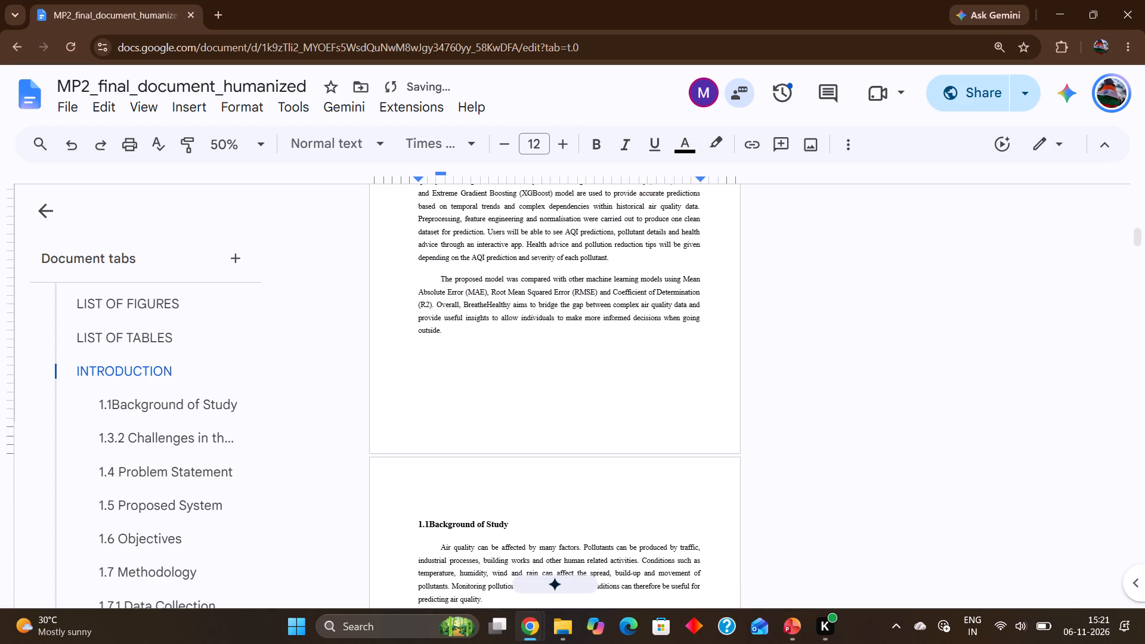
Review the layout of section 1.1 Background of Study through the start of section 1.2 Existing System.
scroll(625, 389, up, 2)
scroll(625, 389, down, 4)
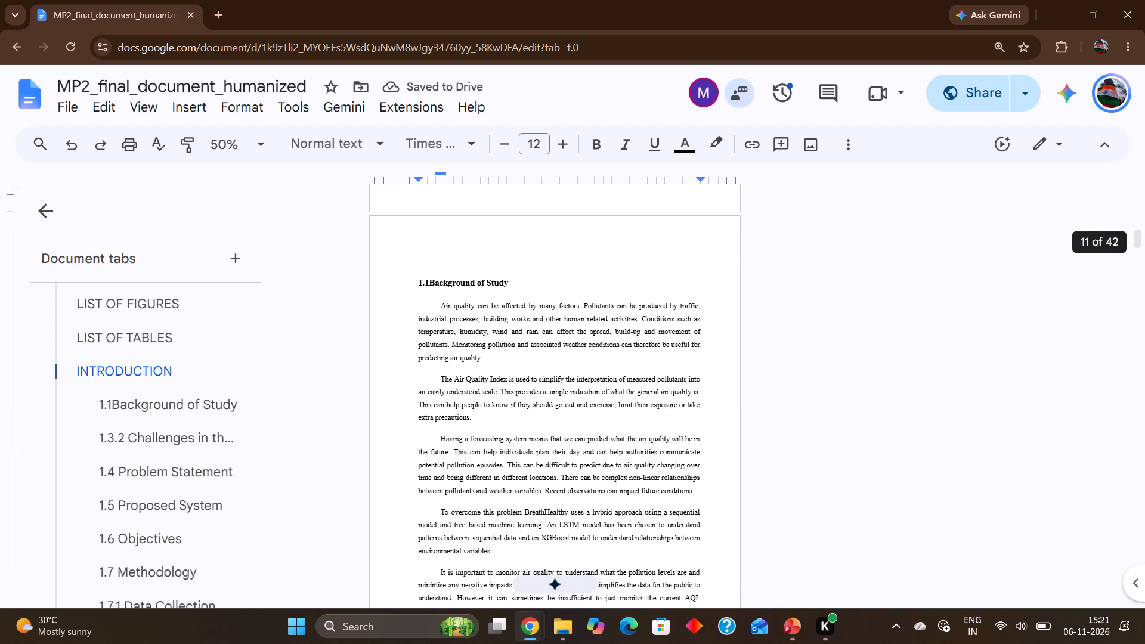
scroll(631, 346, down, 4)
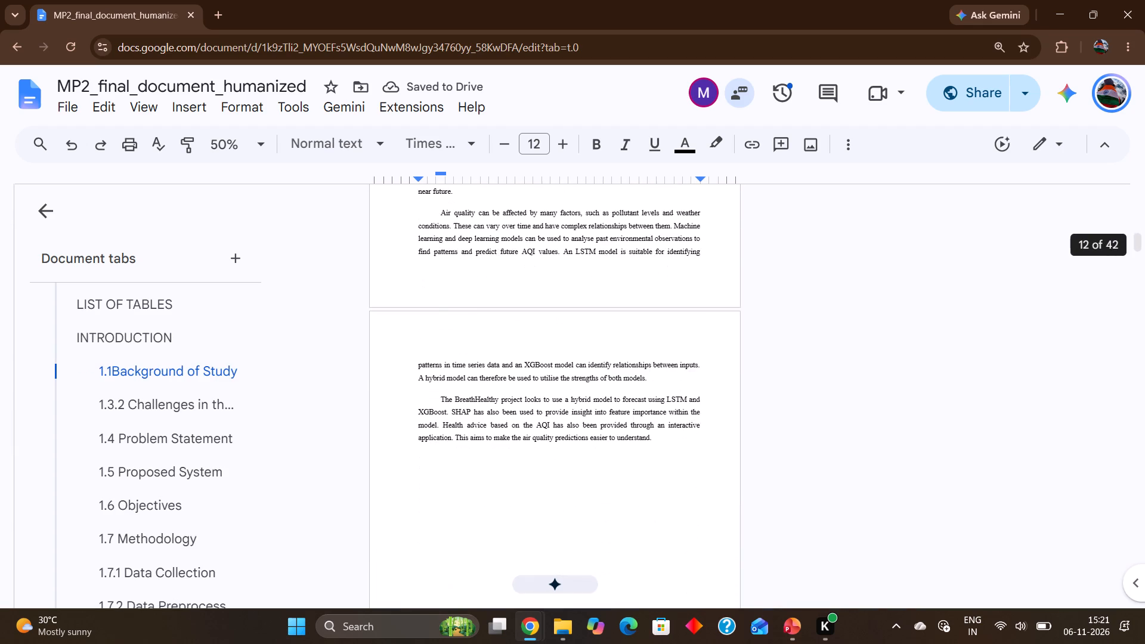
scroll(631, 346, down, 4)
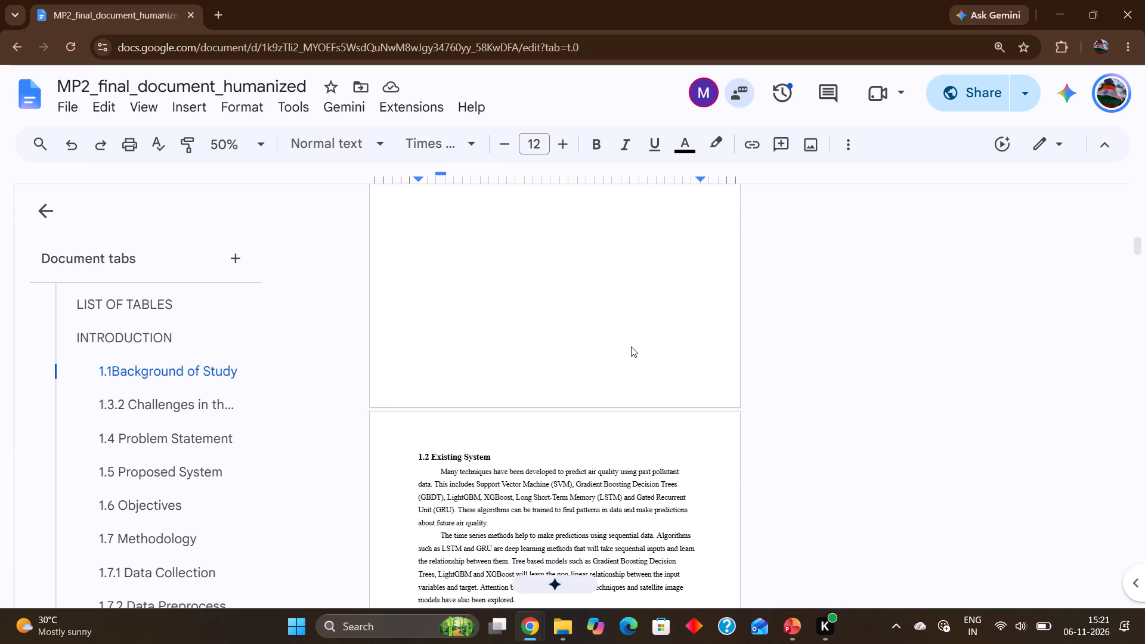
scroll(631, 346, down, 1)
scroll(631, 346, up, 11)
scroll(631, 346, down, 6)
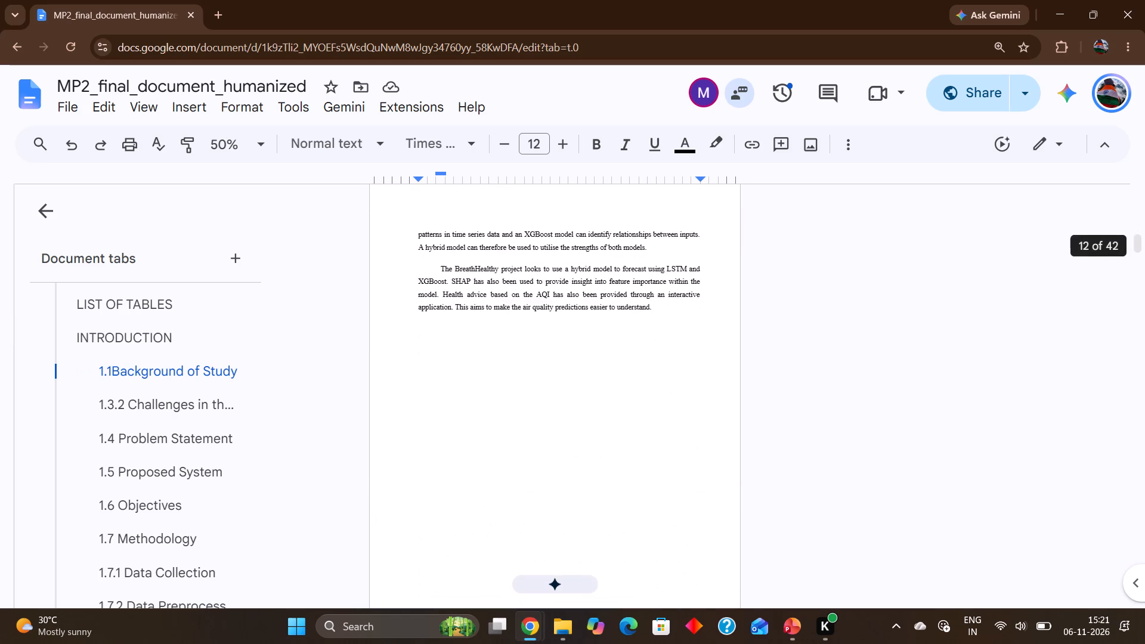
scroll(631, 346, down, 1)
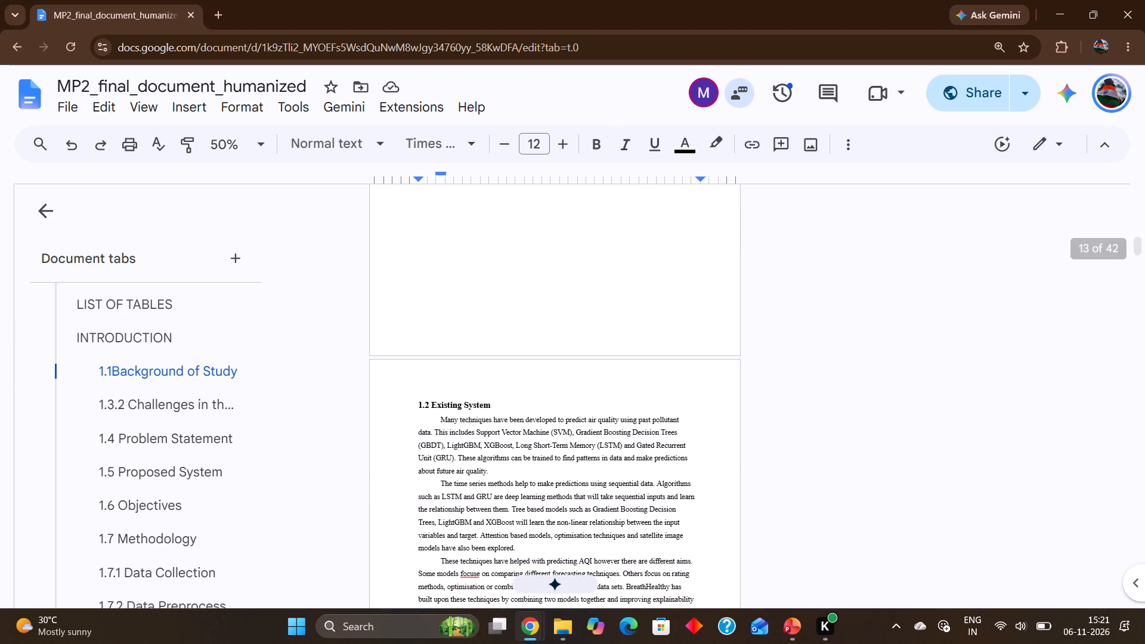
Try to remove the large empty gap above the "1.2 Existing System" heading.
click(414, 407)
key(BackSpace)
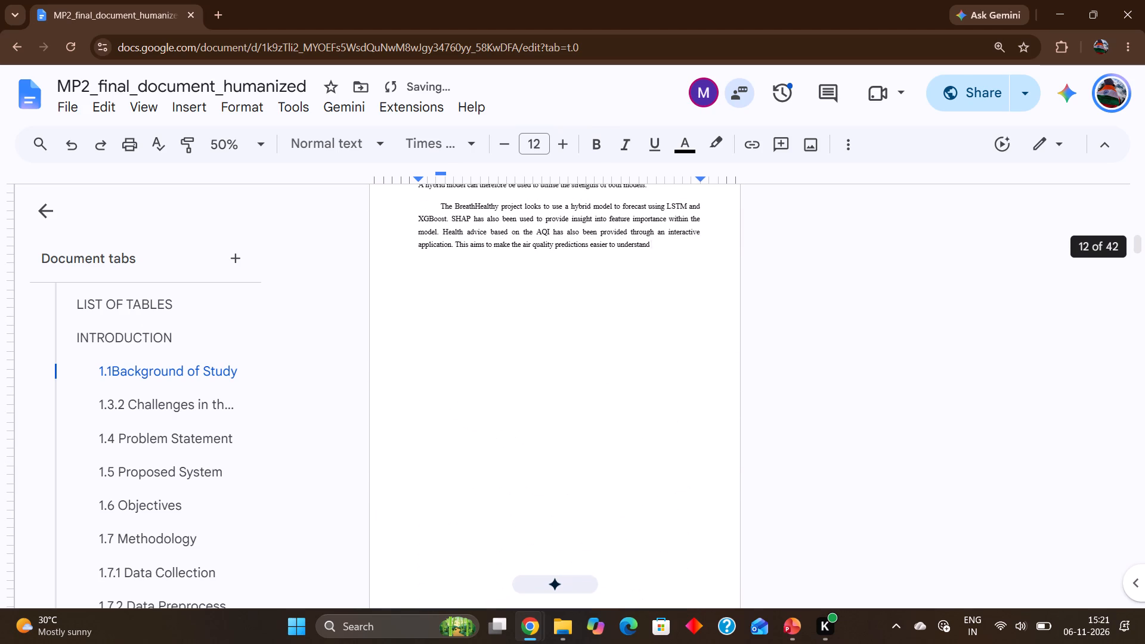
drag(457, 282, 560, 507)
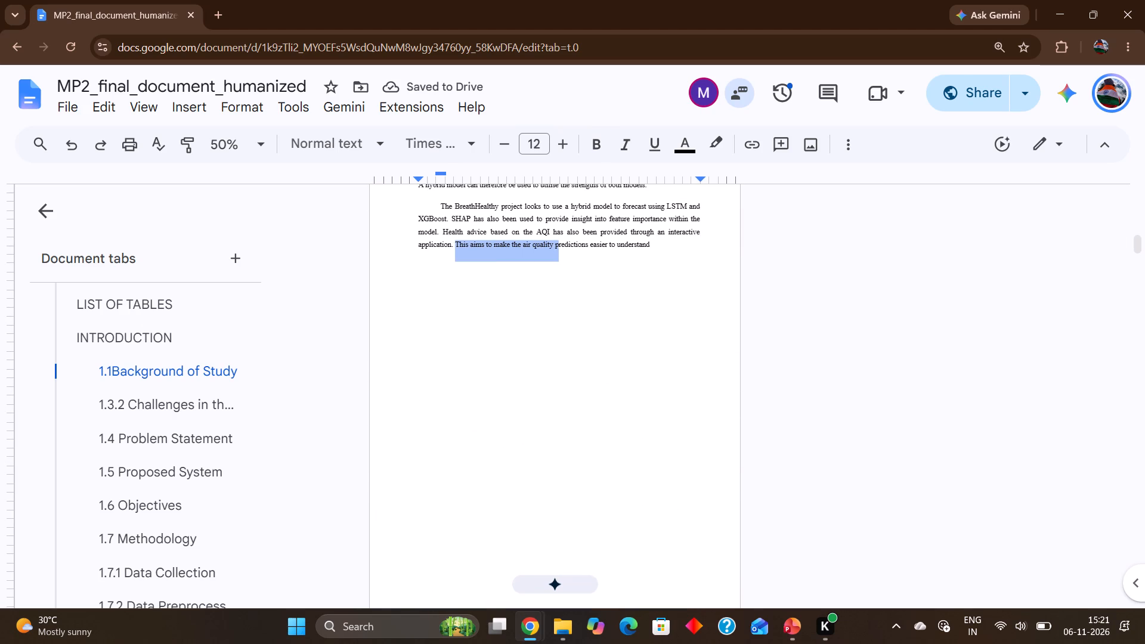
drag(560, 507, 562, 510)
click(642, 460)
scroll(624, 490, down, 2)
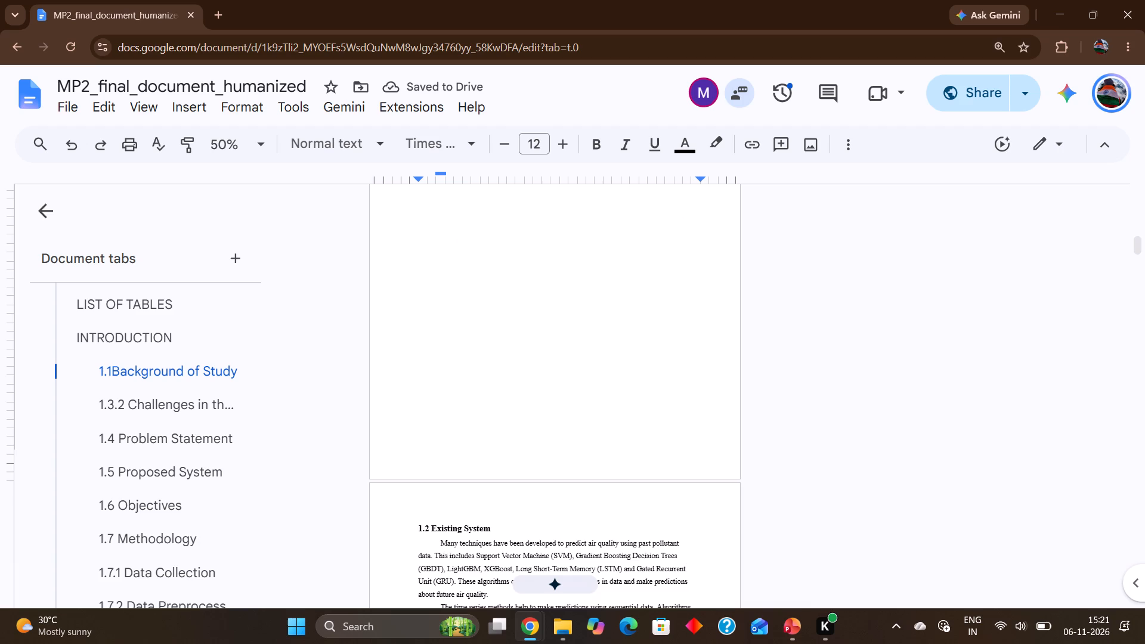
drag(539, 401, 550, 410)
click(609, 443)
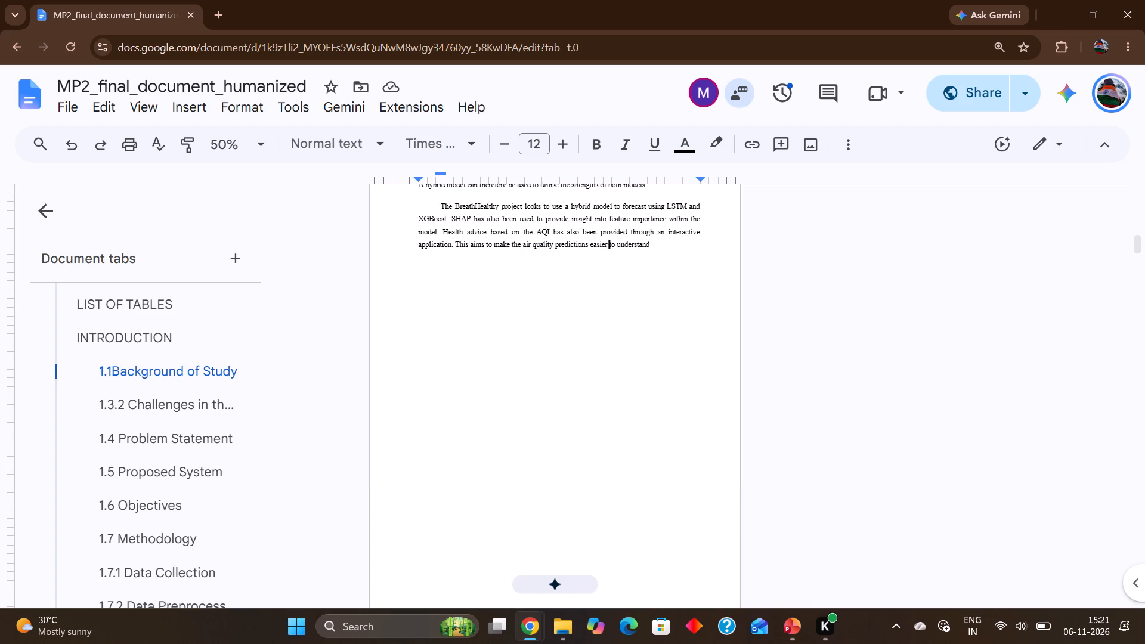
Add an unindented blank line below the closing paragraph of section 1.1, which ends "predictions easier to understand".
click(675, 243)
key(Return)
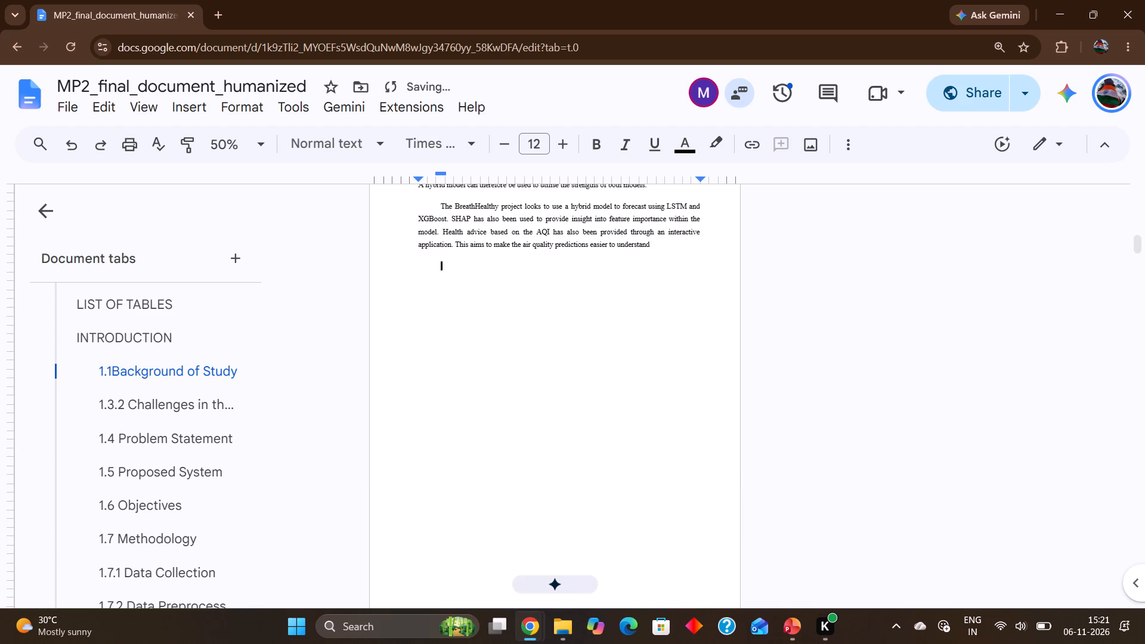
key(Return)
key(BackSpace)
key(BackSpace)
key(BackSpace)
key(Return)
key(BackSpace)
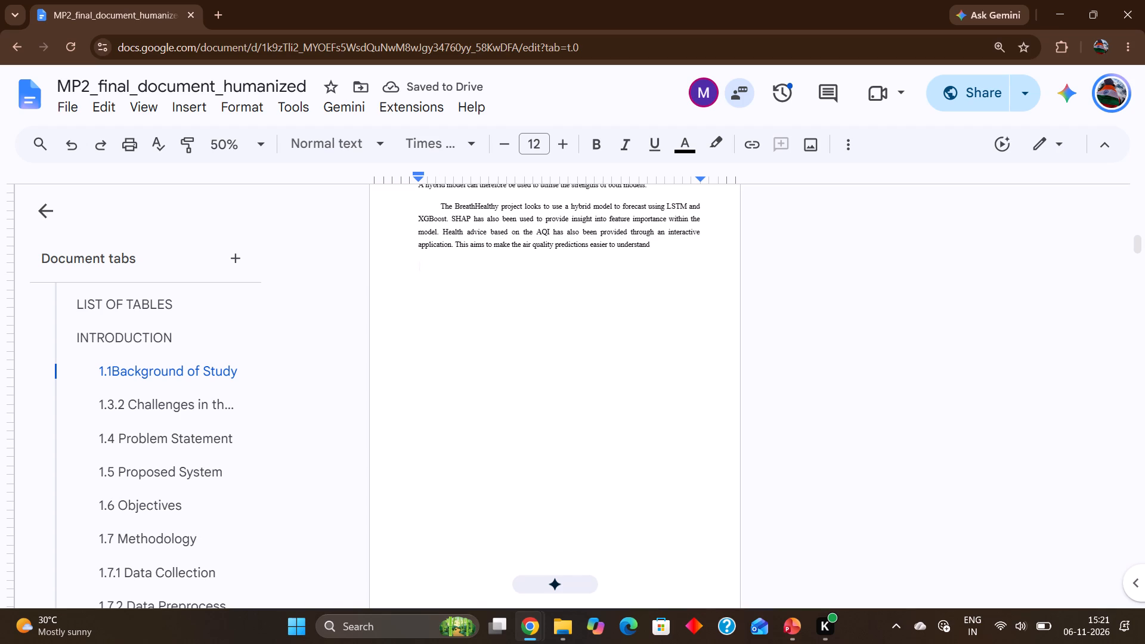
key(Tab)
key(BackSpace)
Move the whole "1.2 Existing System" section, heading and body text, directly below the closing paragraph of section 1.1.
scroll(679, 363, down, 3)
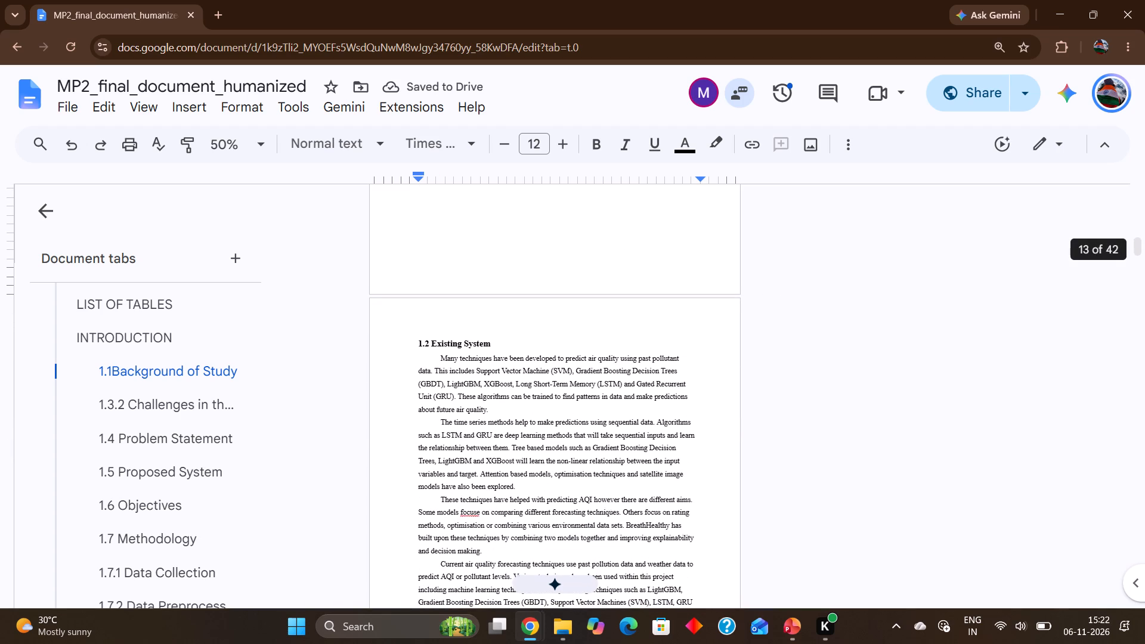
click(418, 343)
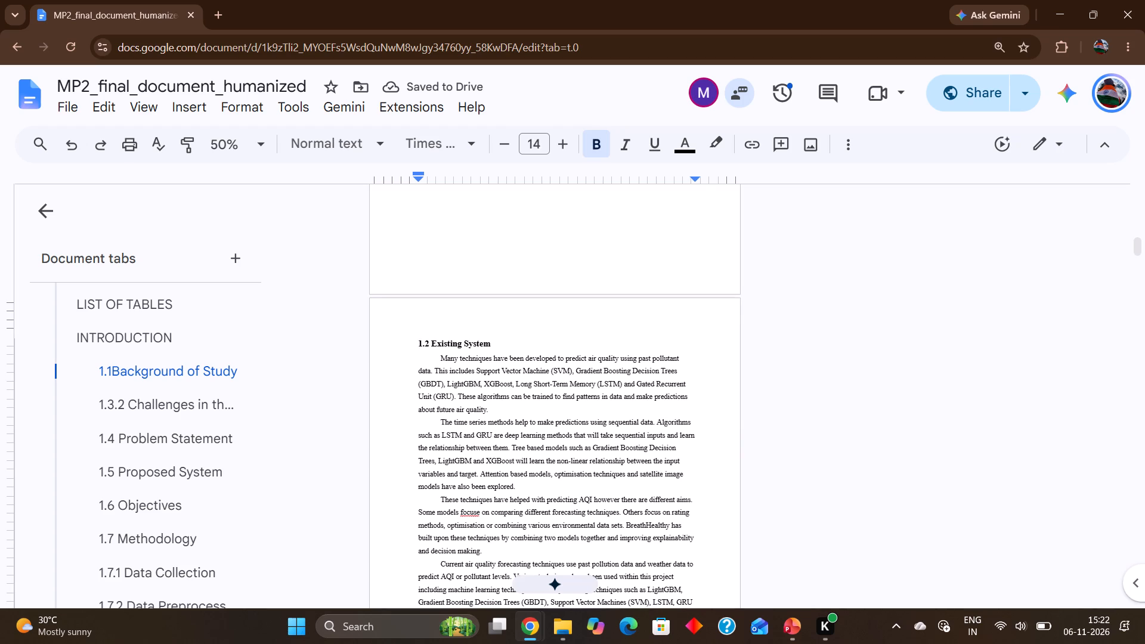
drag(418, 343, 580, 376)
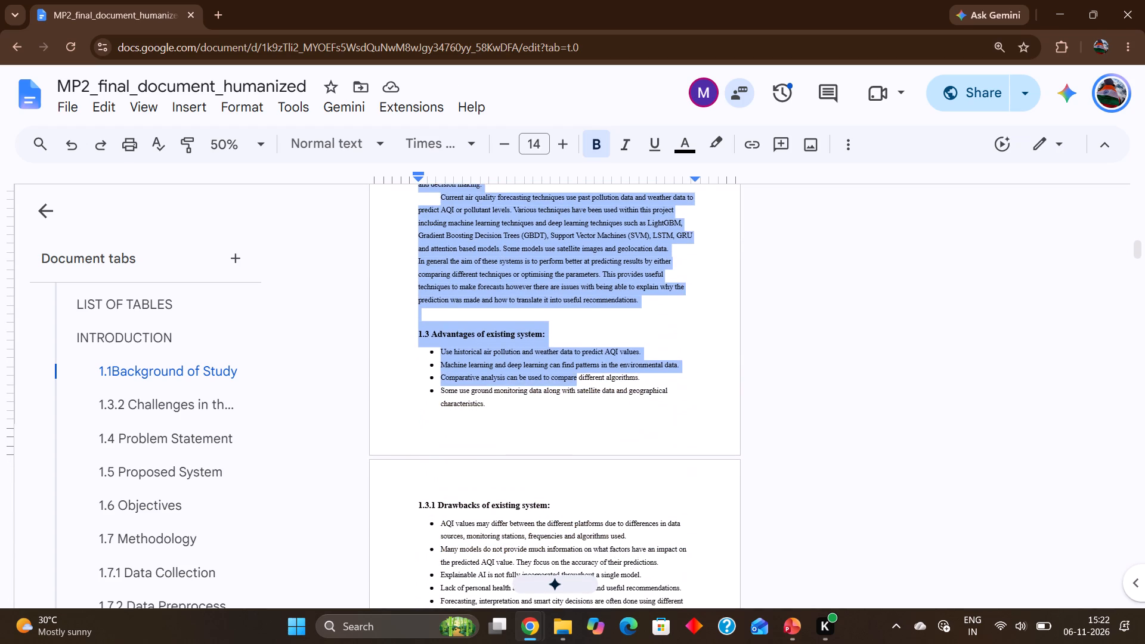
drag(580, 376, 537, 309)
key(ctrl+x)
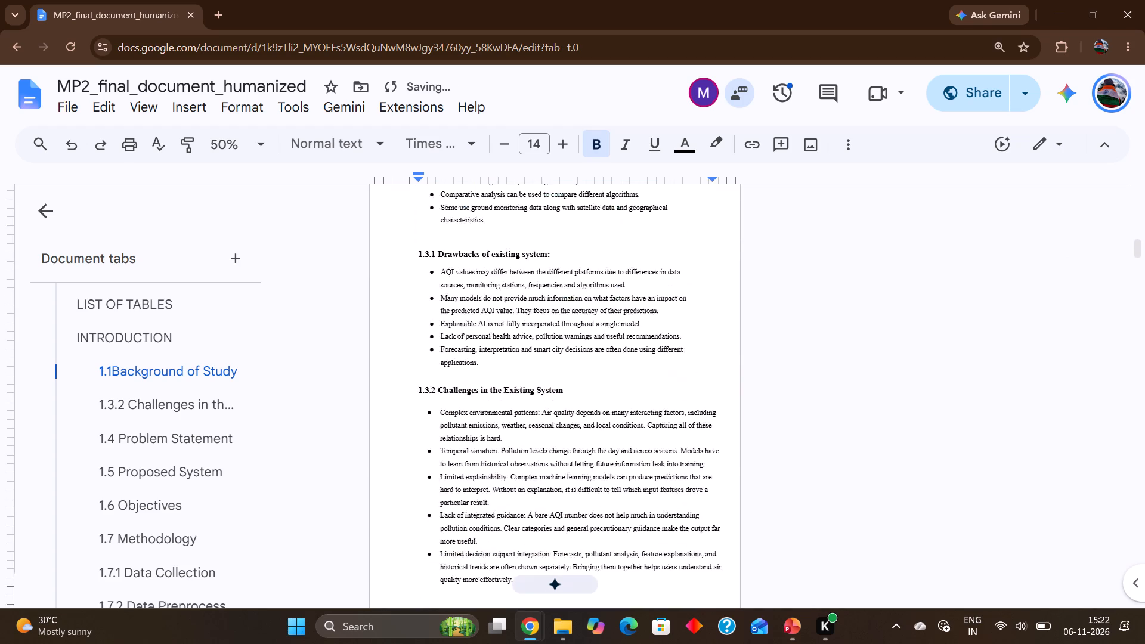
scroll(515, 296, up, 5)
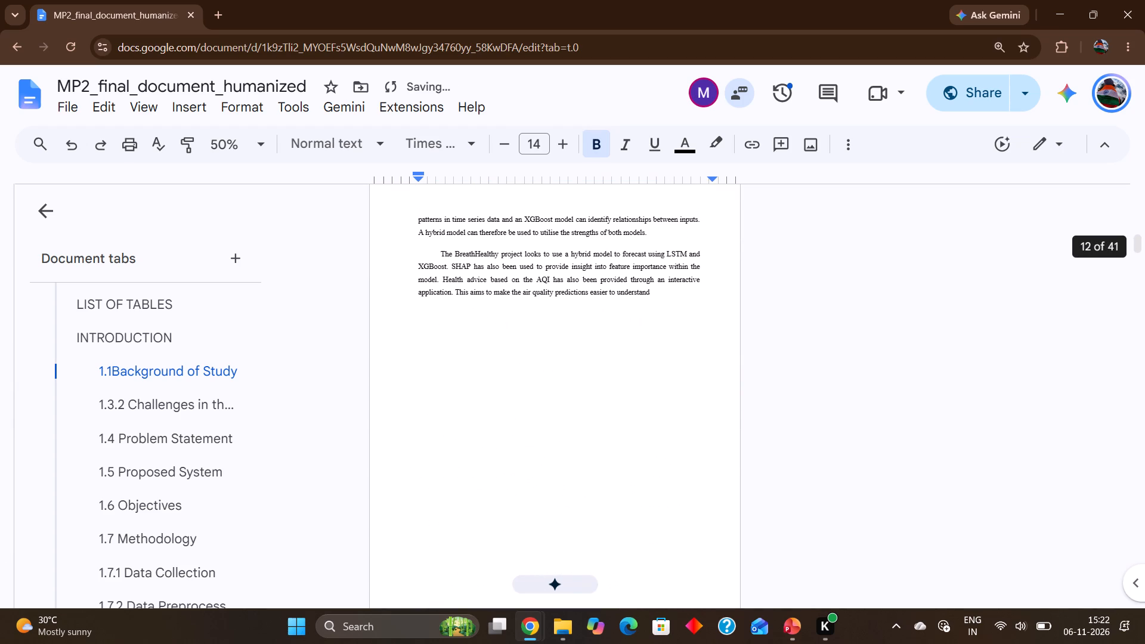
click(666, 296)
key(Return)
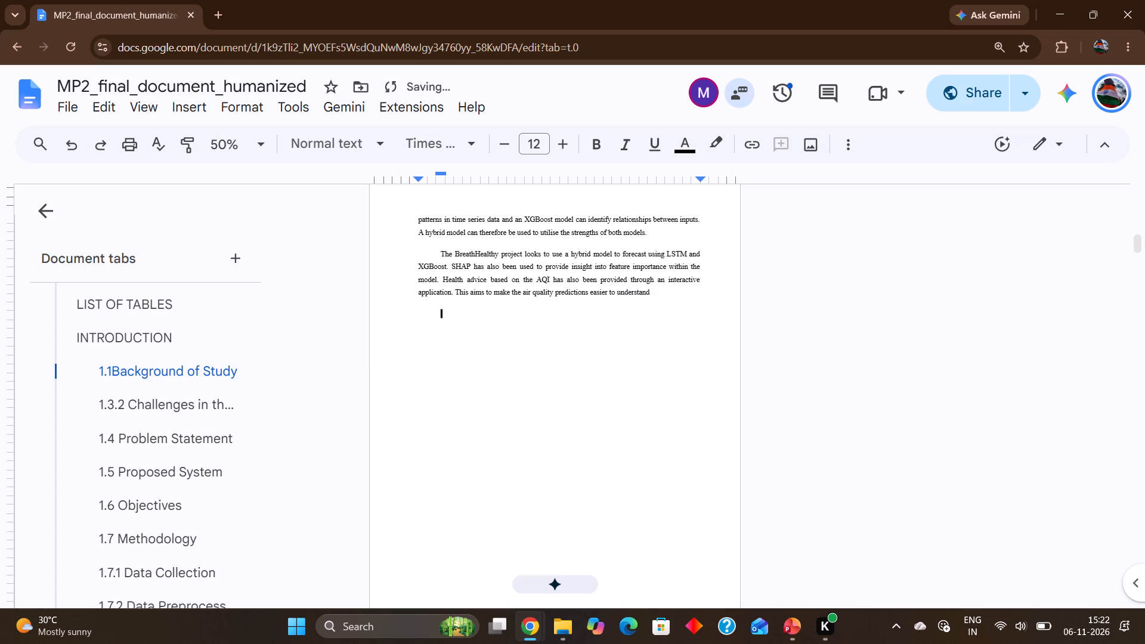
key(ctrl+v)
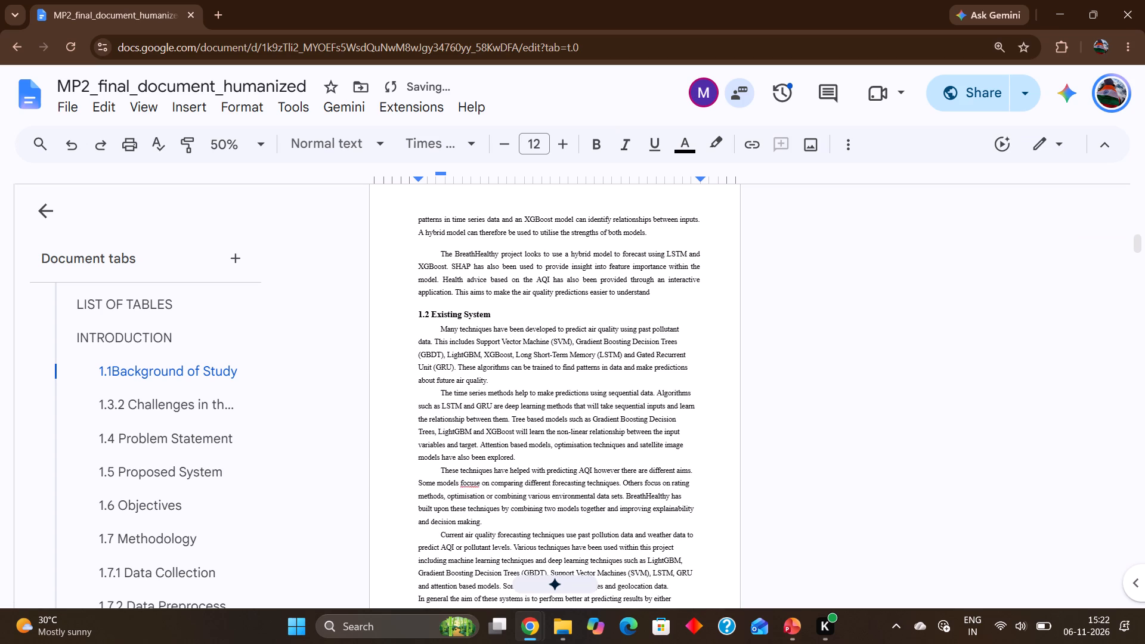
Justify the body paragraphs of section 1.2, from "Many techniques have been developed" to "useful recommendations".
click(419, 314)
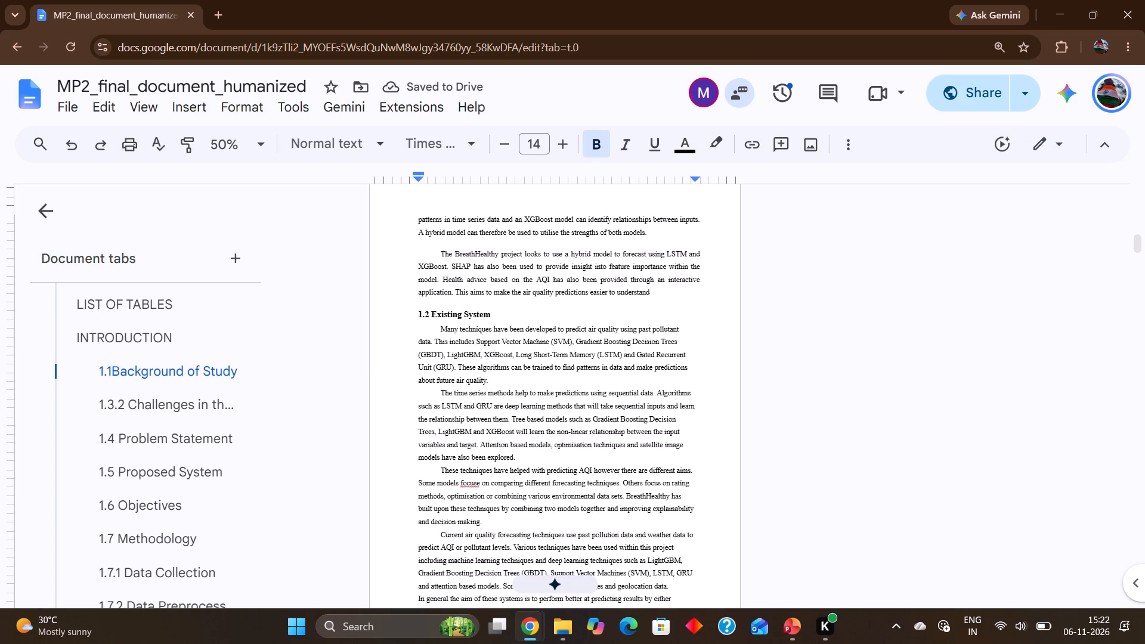
drag(440, 326, 633, 343)
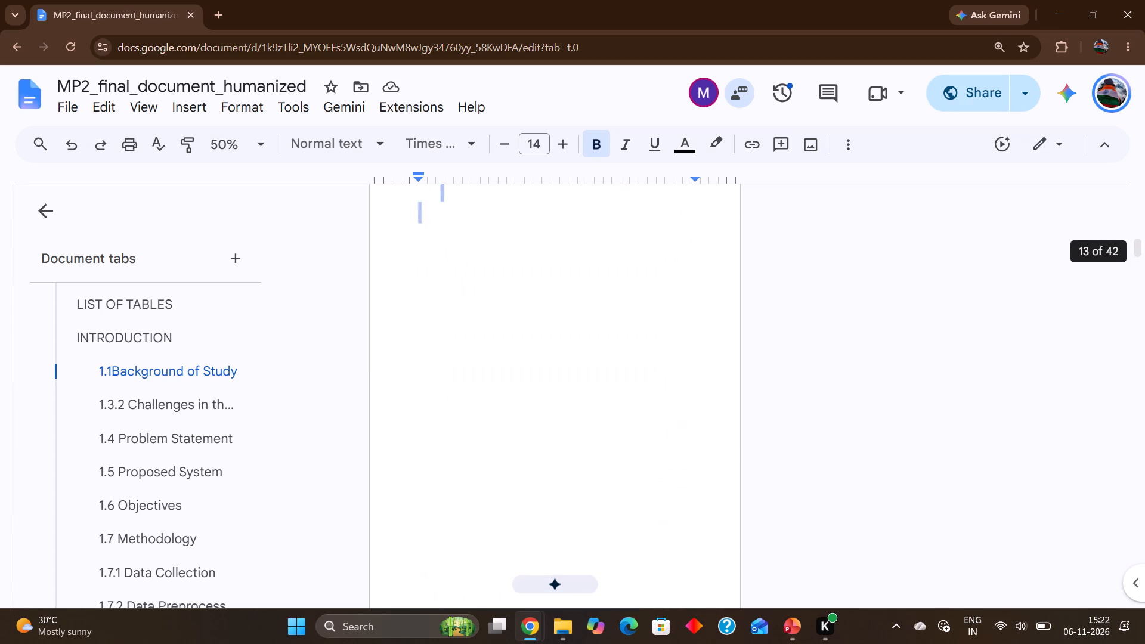
drag(633, 343, 648, 343)
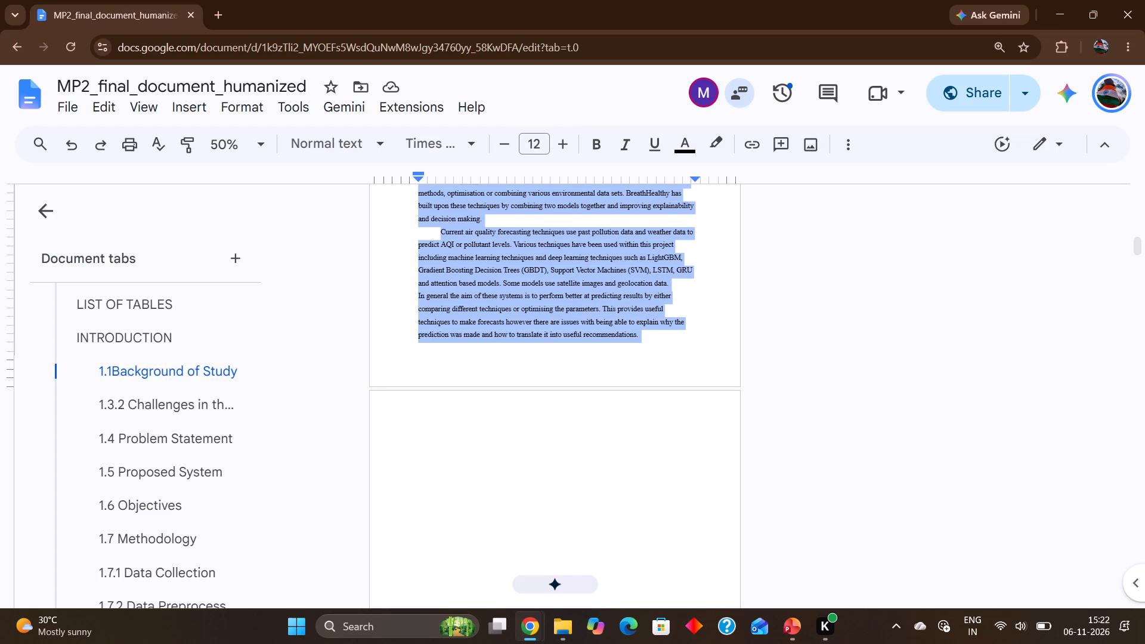
click(723, 147)
click(719, 145)
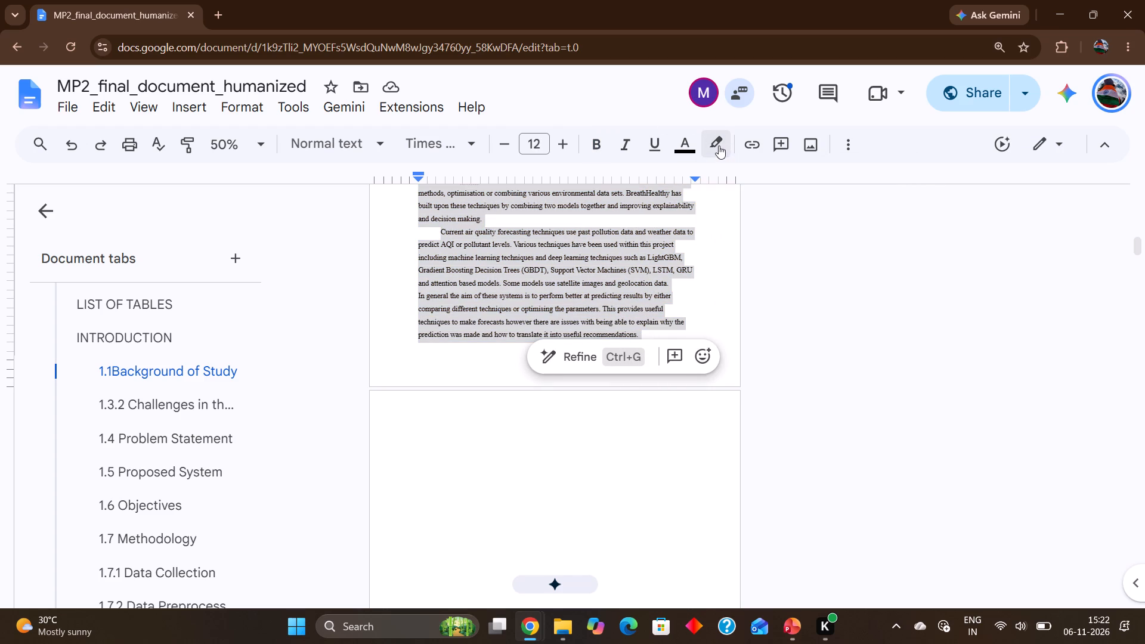
click(840, 151)
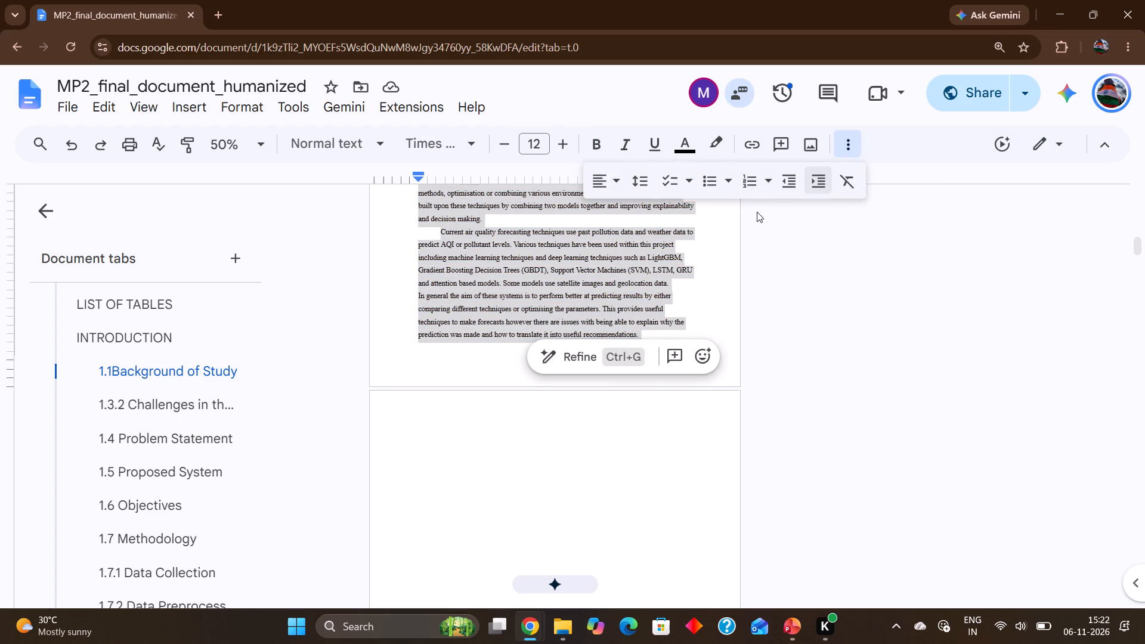
click(648, 186)
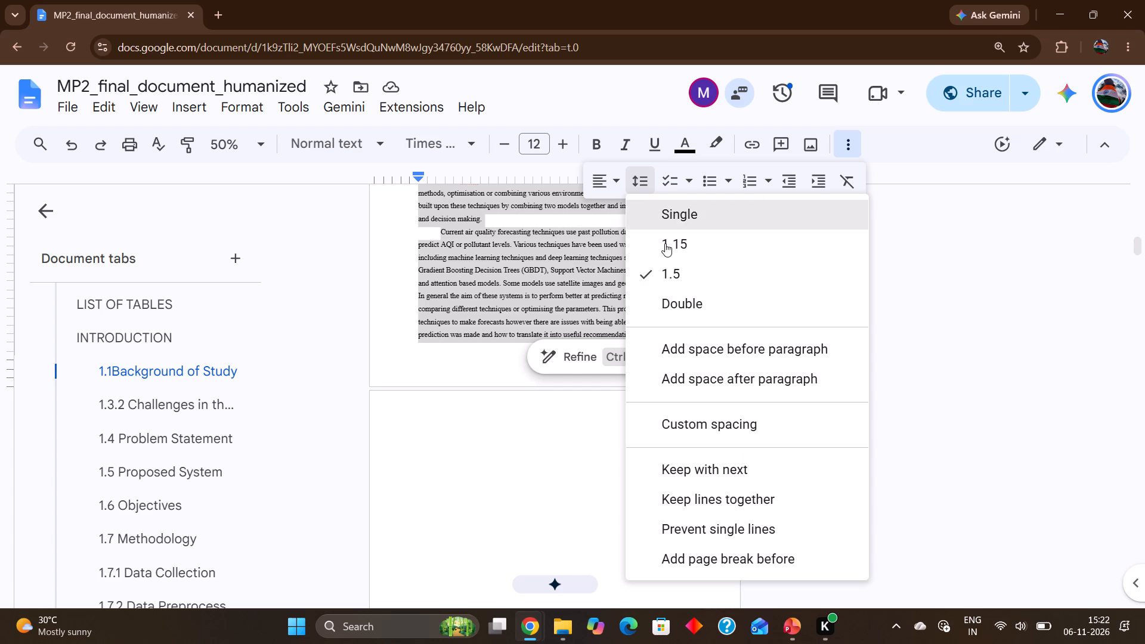
click(674, 271)
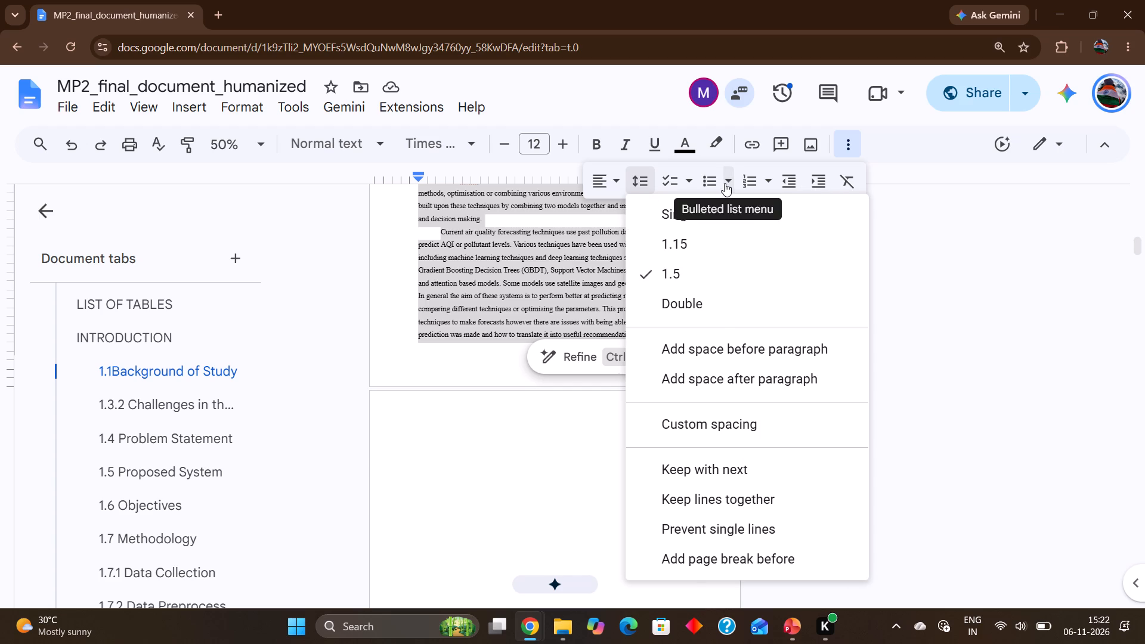
click(726, 183)
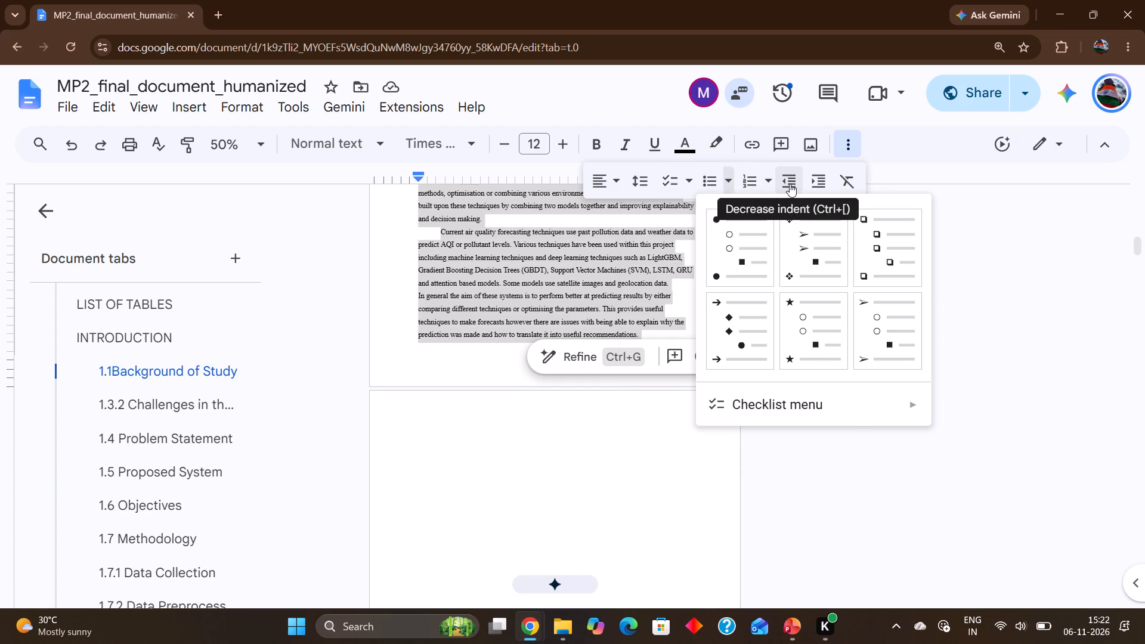
click(790, 184)
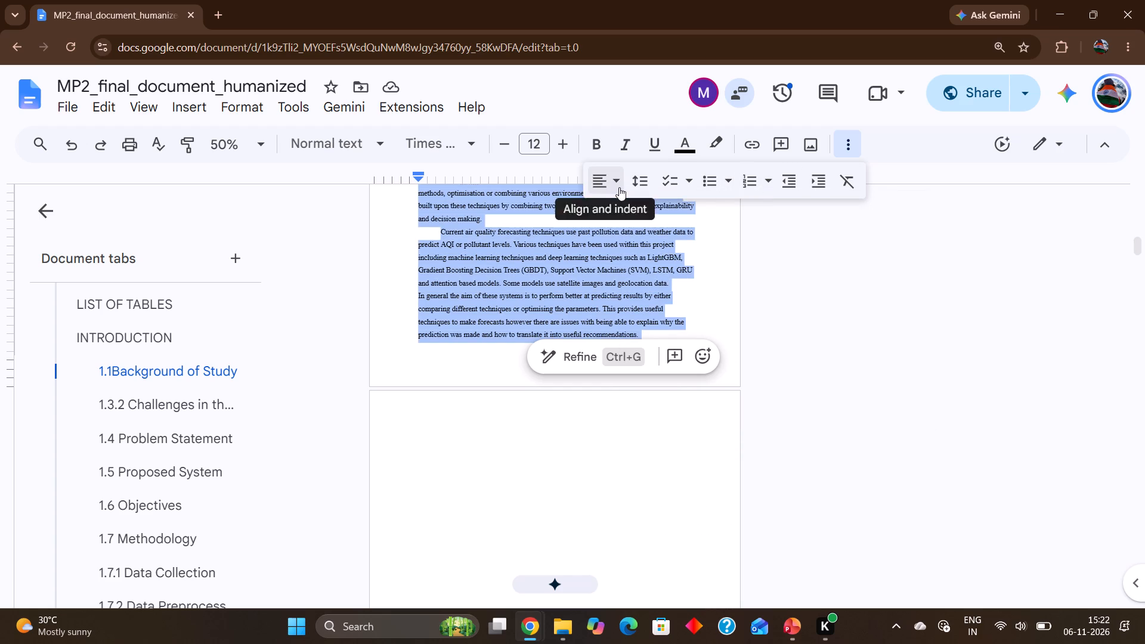
click(619, 187)
click(683, 213)
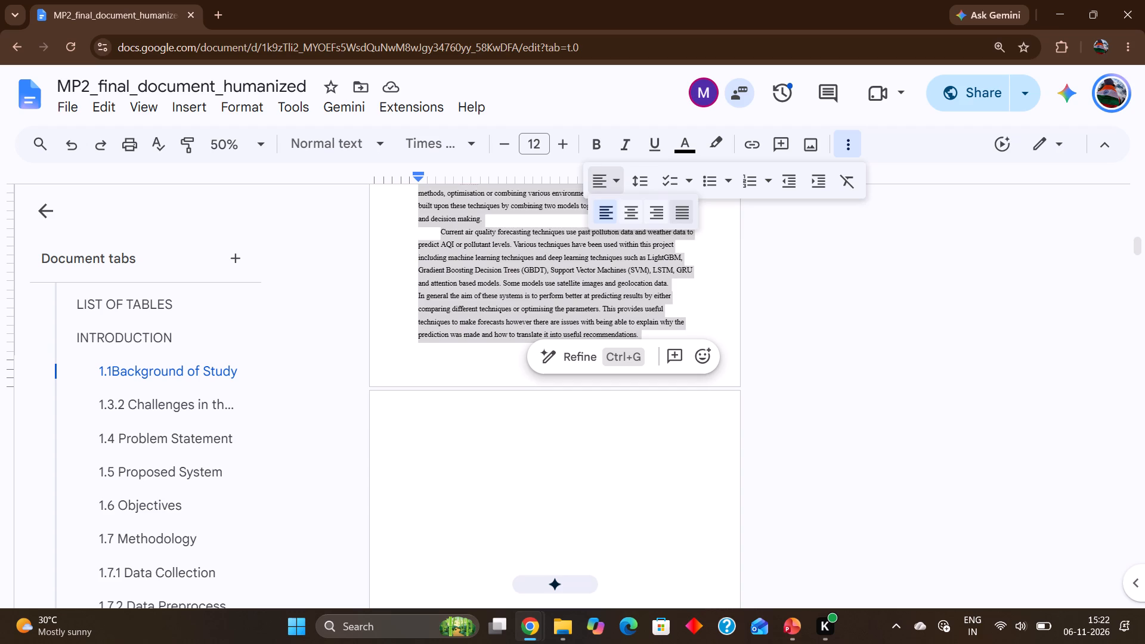
click(667, 426)
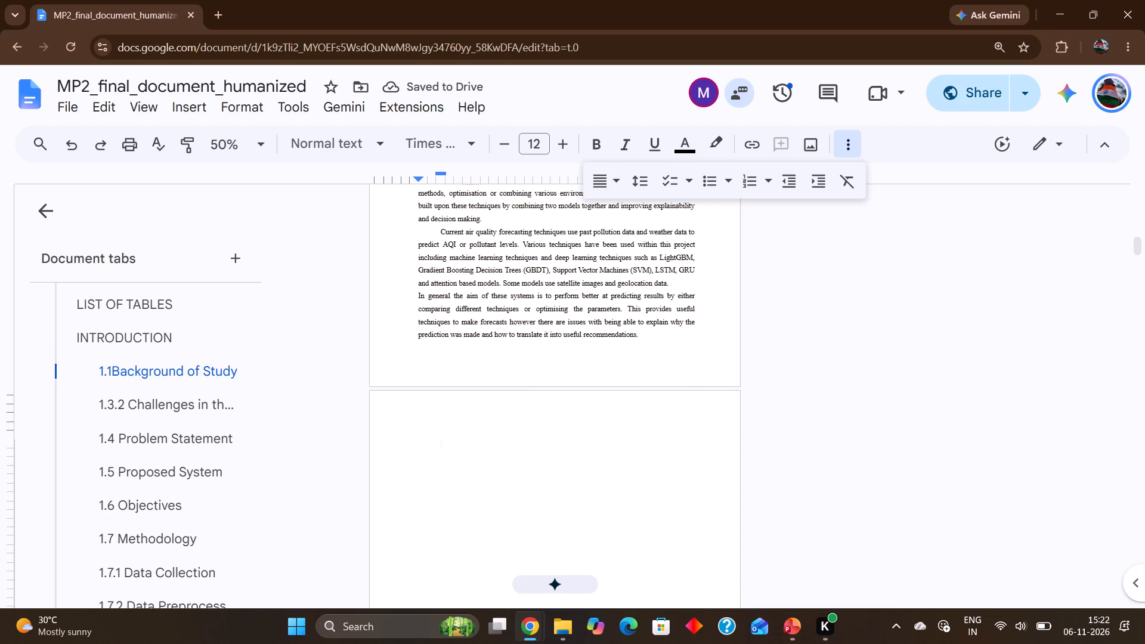
Check the justified section 1.2 paragraphs against the section 1.1 text above them.
scroll(621, 375, up, 4)
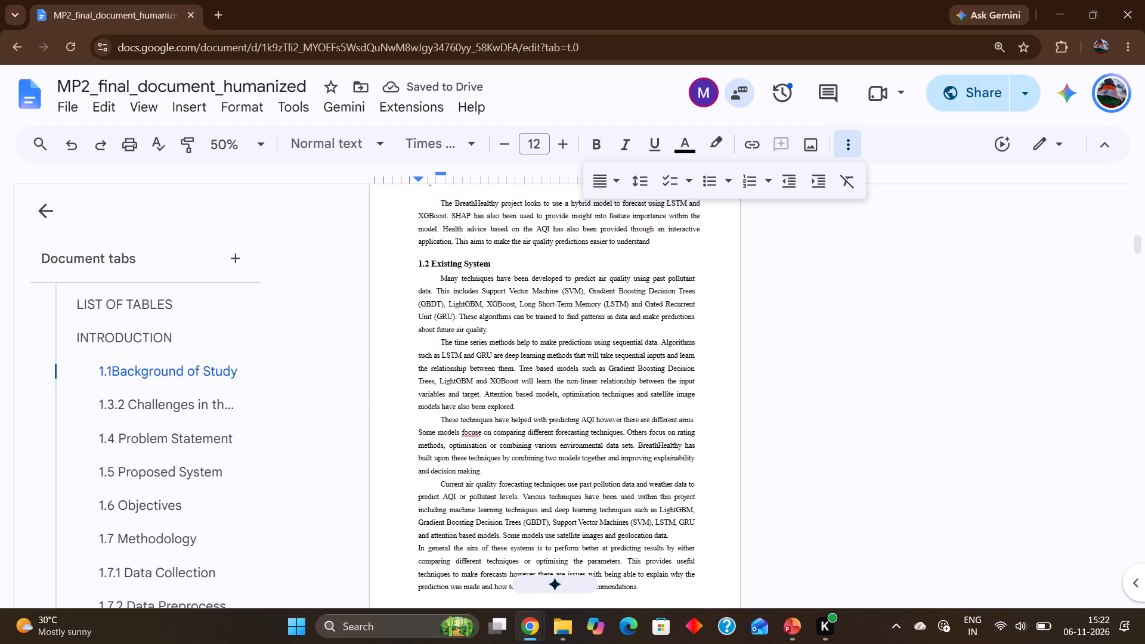
scroll(534, 342, up, 1)
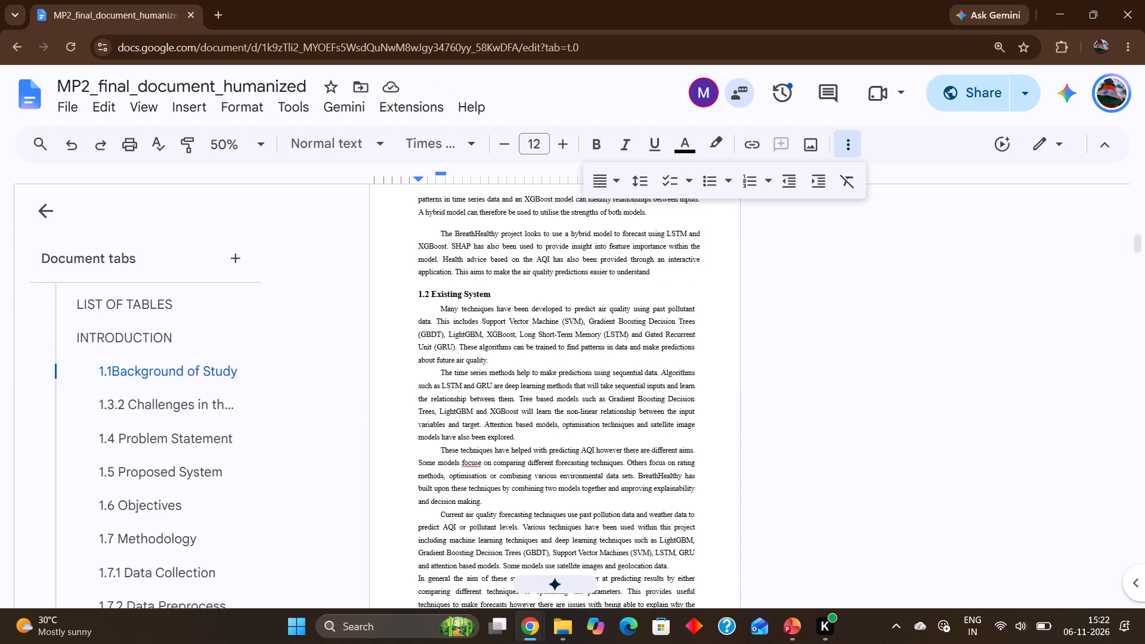
scroll(524, 305, up, 1)
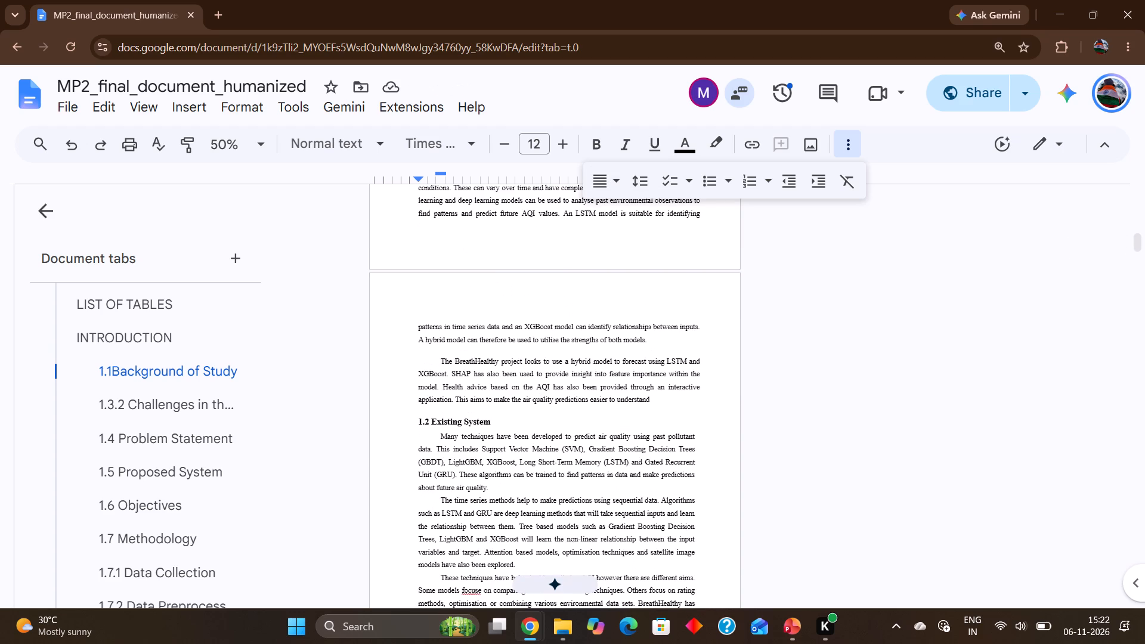
scroll(522, 384, down, 3)
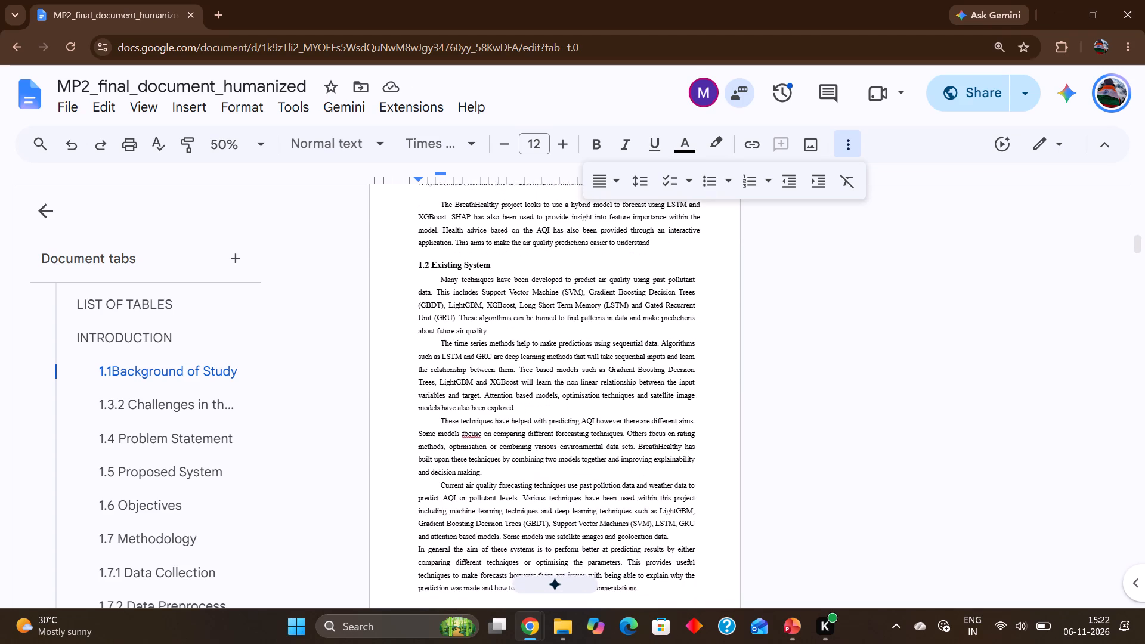
Remove the blank lines and empty page between the end of section 1.2 and the "1.3 Advantages of existing system" heading.
scroll(522, 384, down, 1)
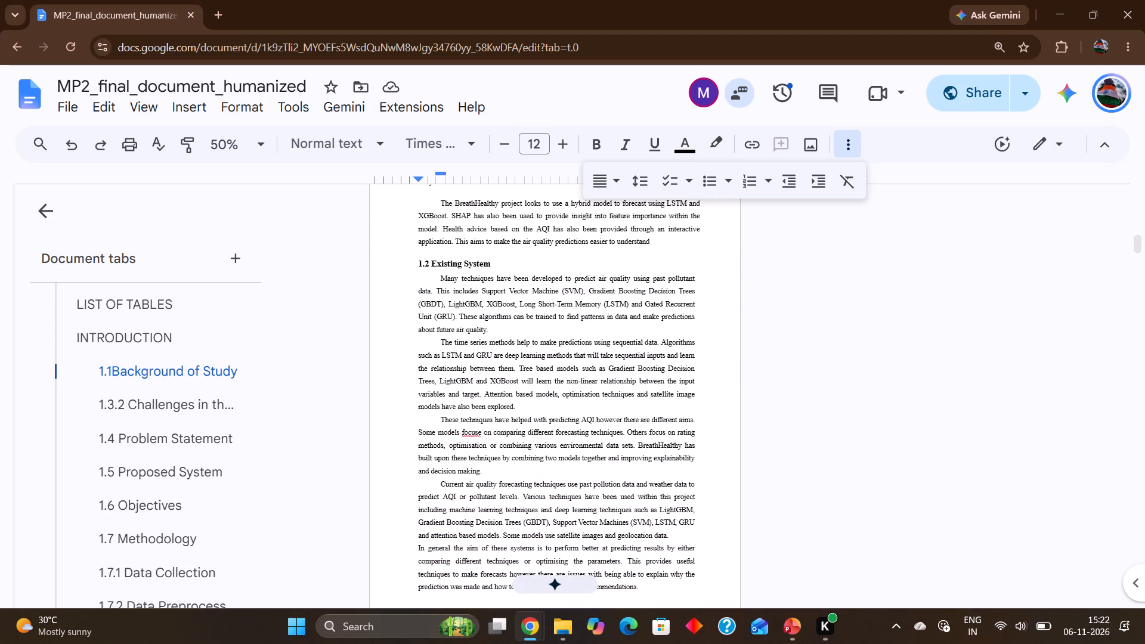
scroll(574, 302, up, 3)
scroll(574, 302, down, 3)
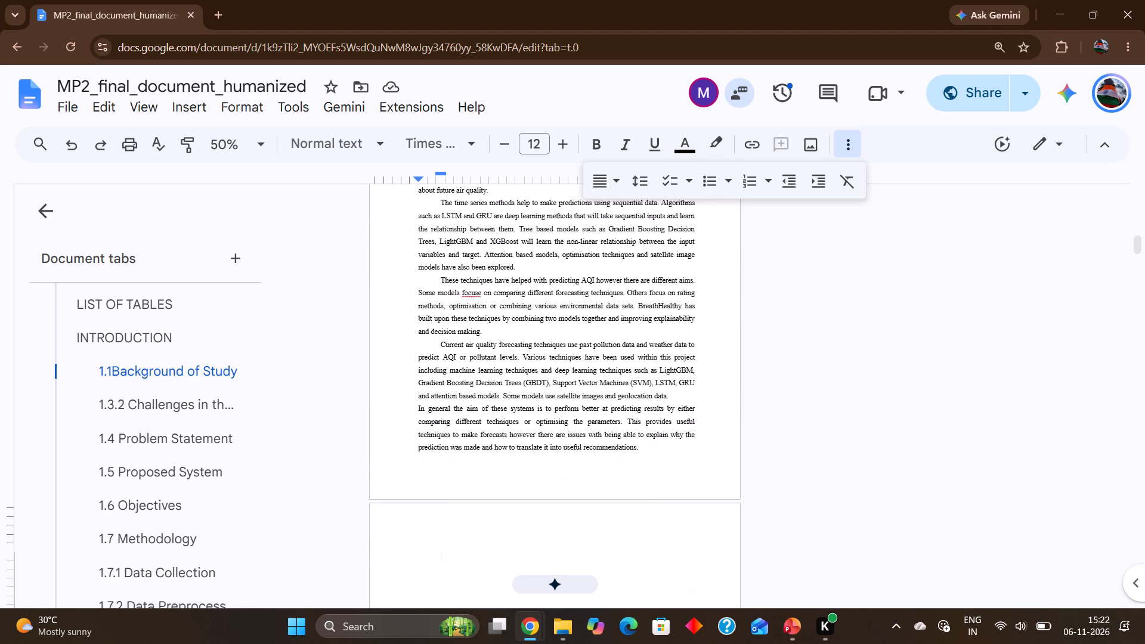
scroll(574, 302, down, 2)
key(BackSpace)
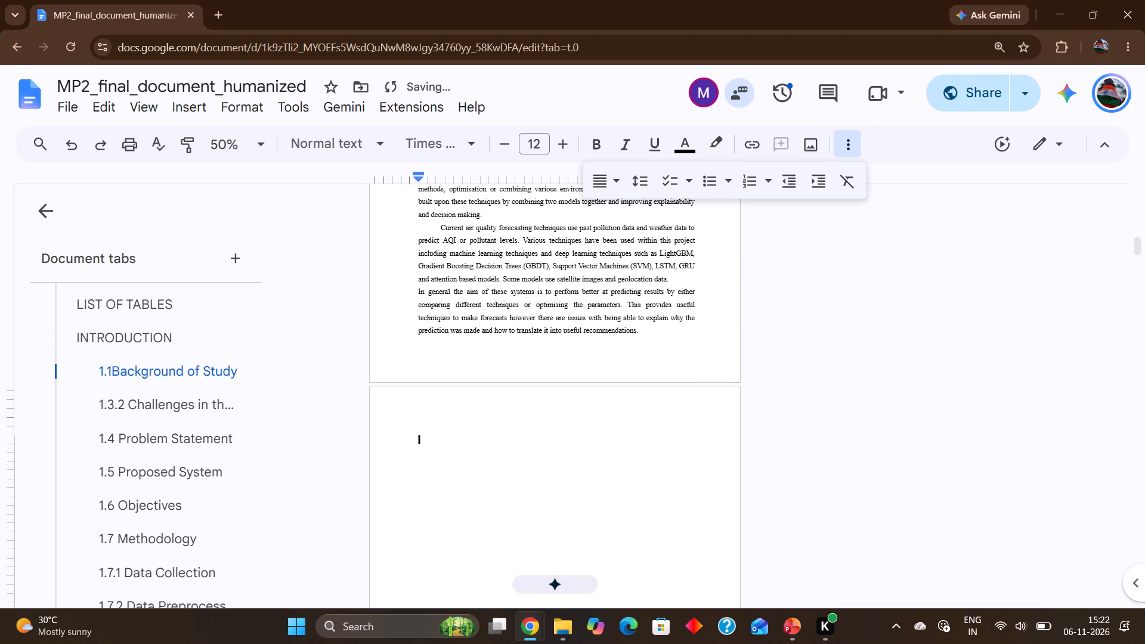
key(BackSpace)
key(BackSpace)
scroll(547, 346, down, 1)
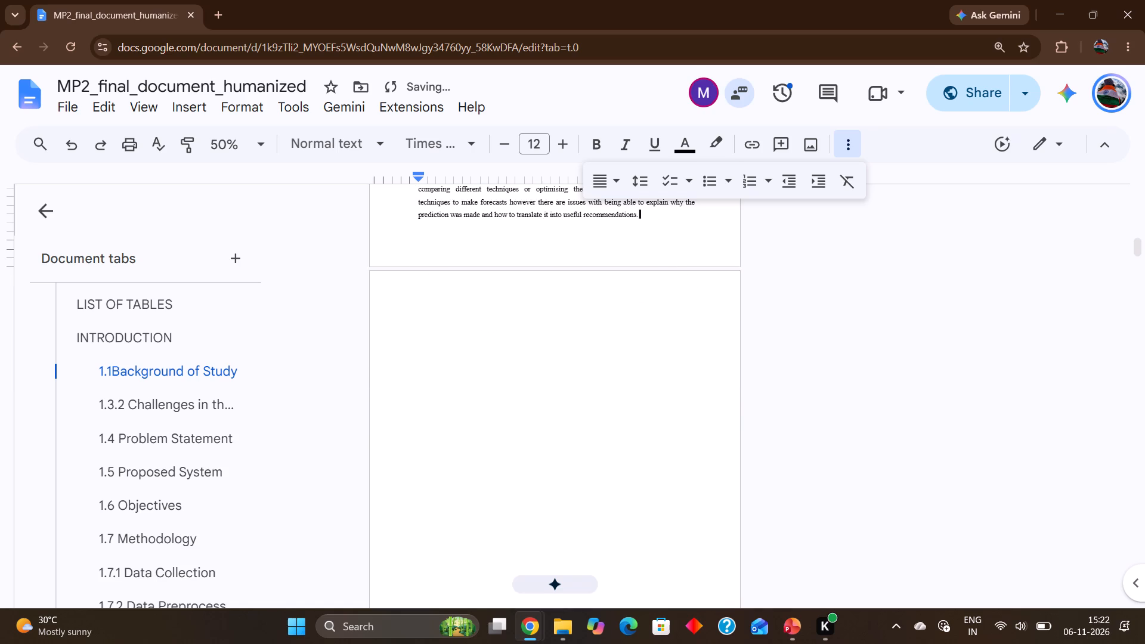
scroll(538, 441, down, 4)
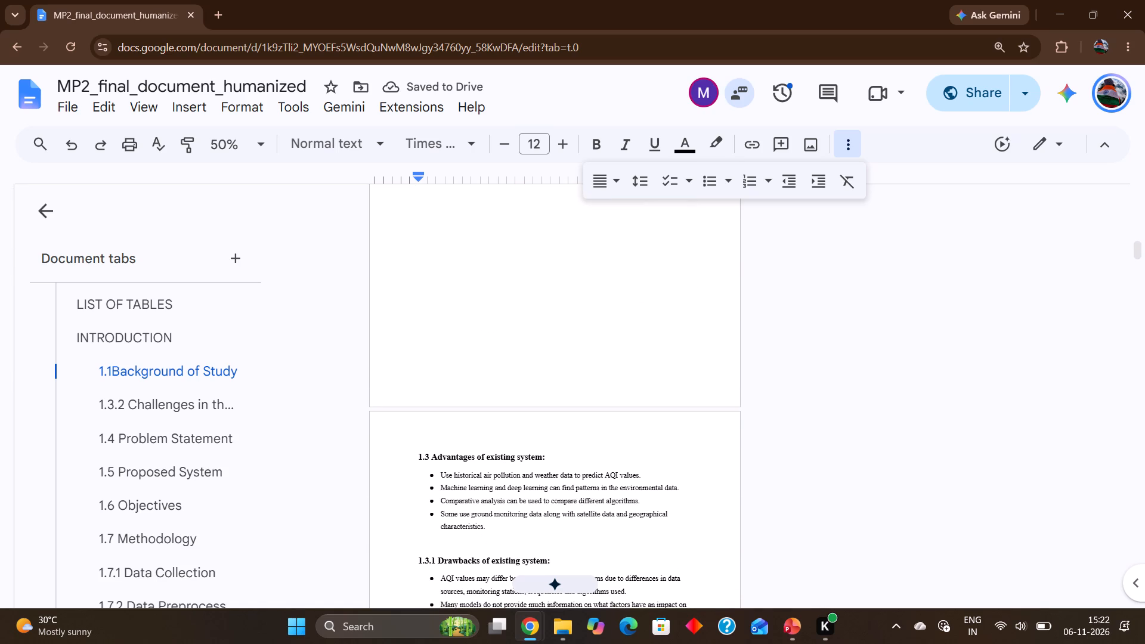
click(434, 384)
click(410, 448)
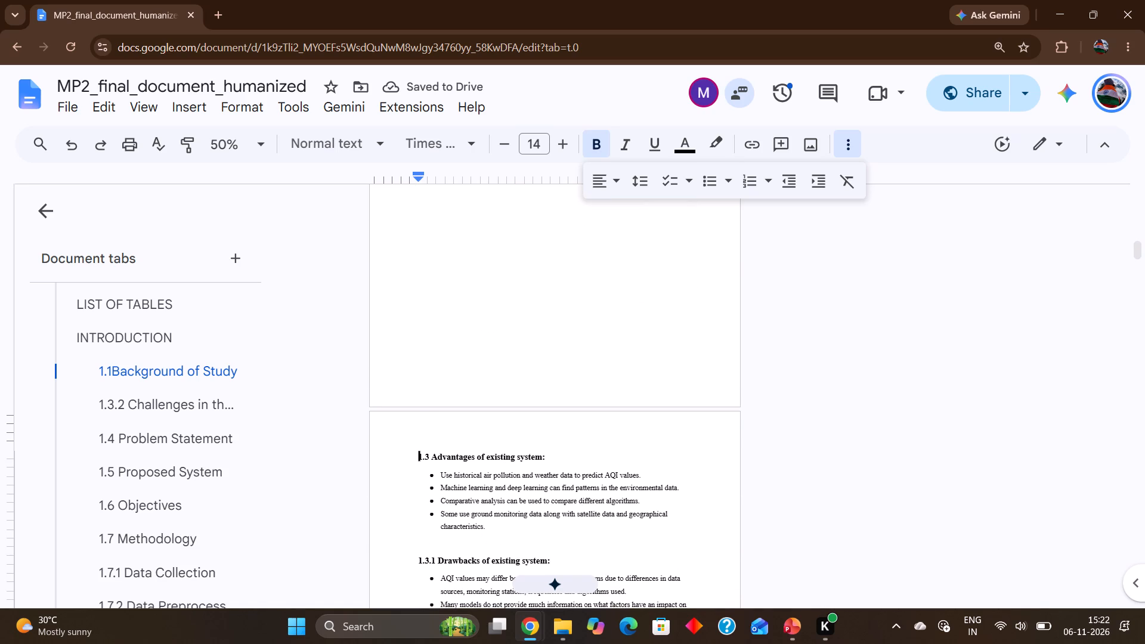
key(BackSpace)
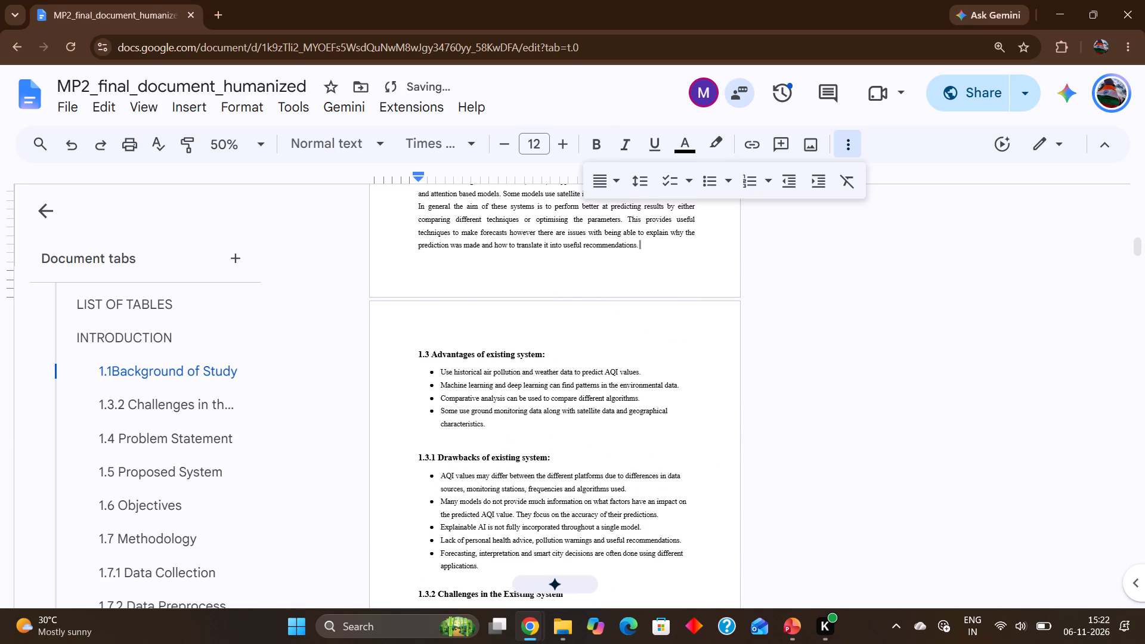
Check the layout from the "1.2 Existing System" heading through the start of section 1.3.
scroll(499, 388, up, 2)
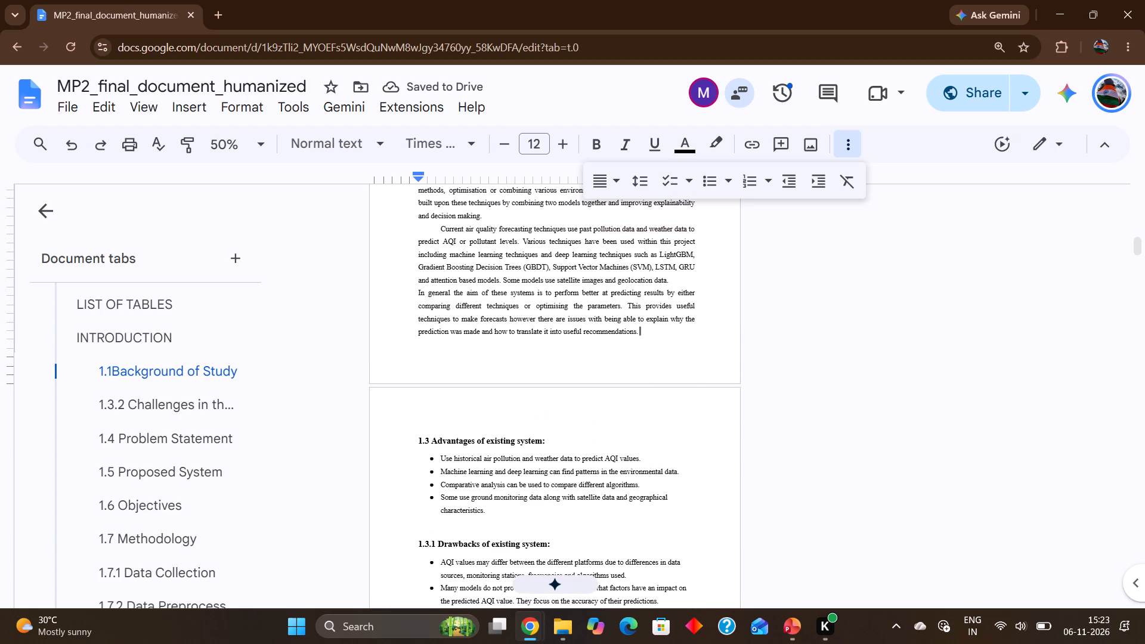
scroll(505, 370, up, 2)
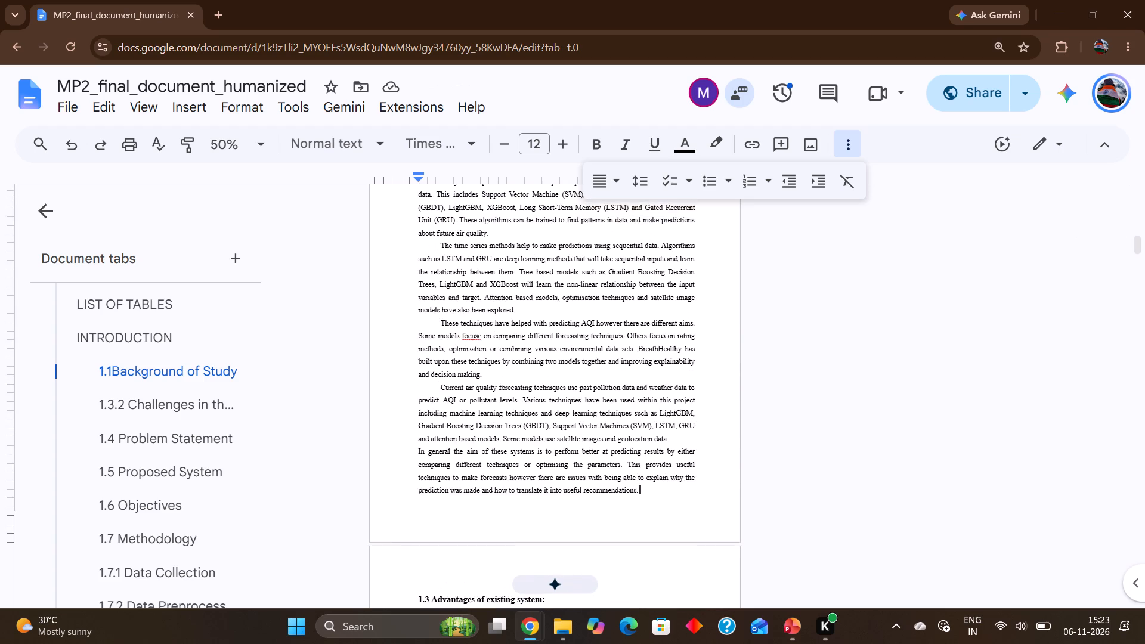
scroll(505, 370, up, 2)
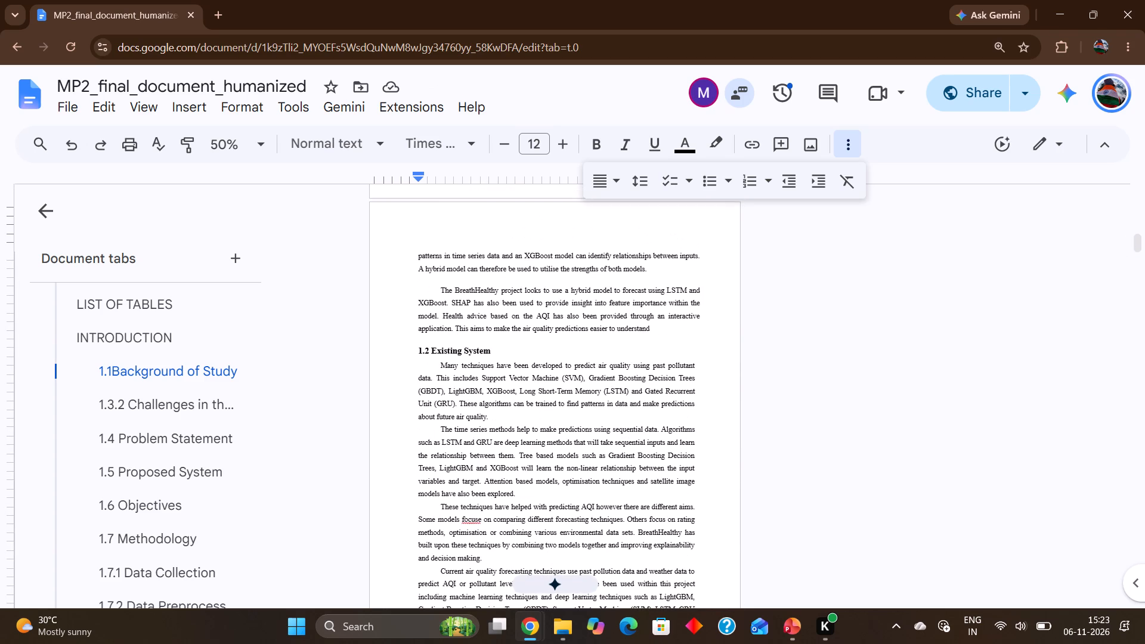
click(420, 352)
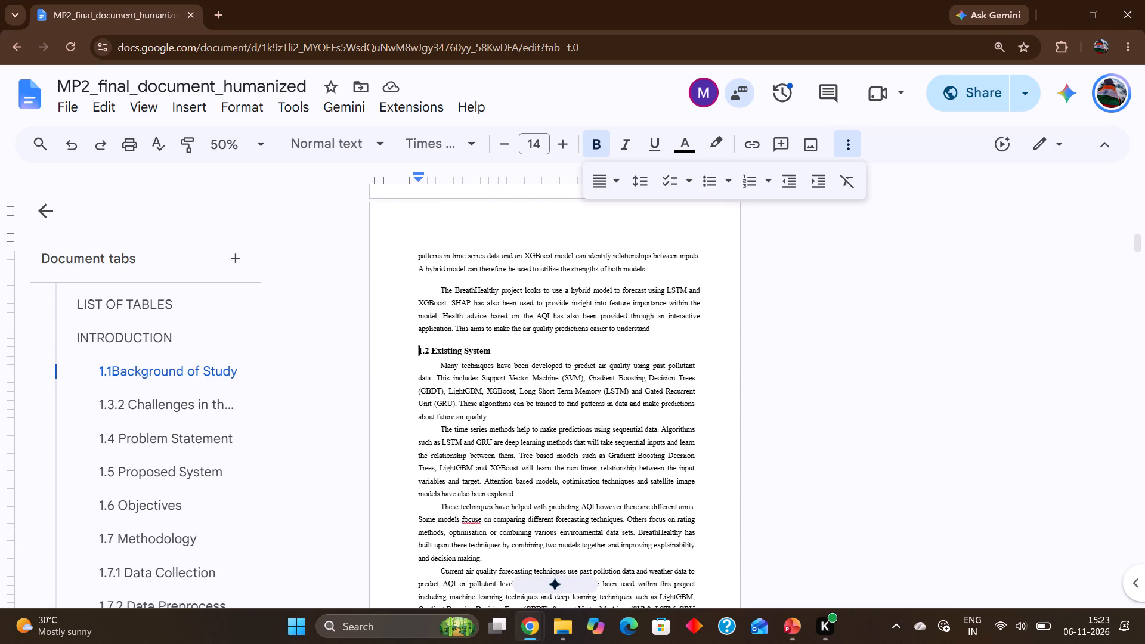
scroll(478, 389, down, 1)
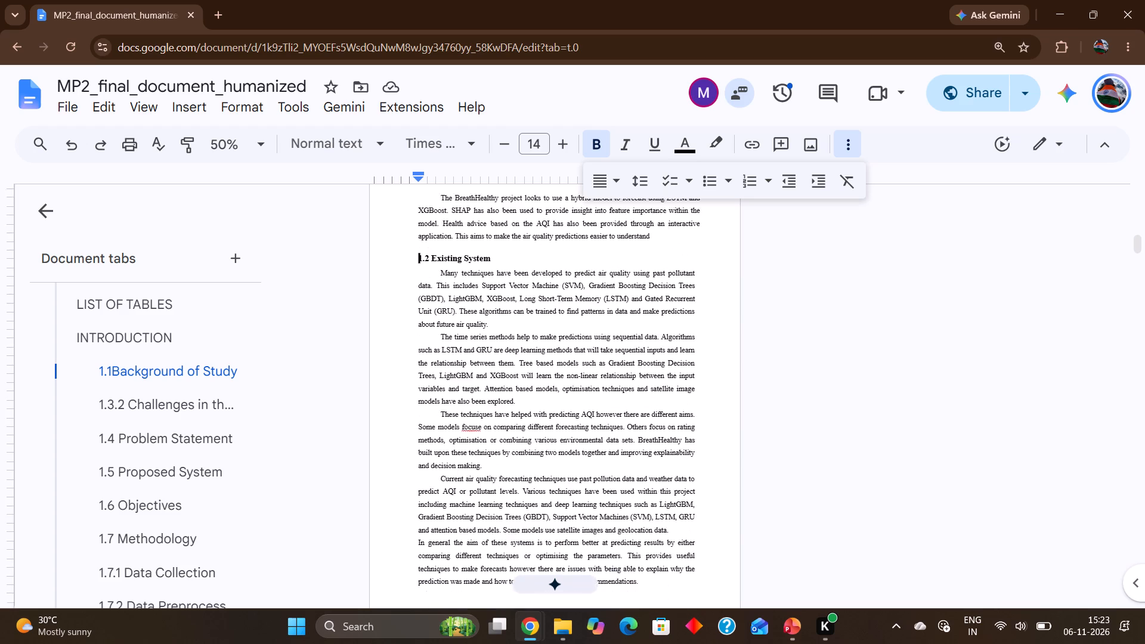
scroll(478, 389, down, 5)
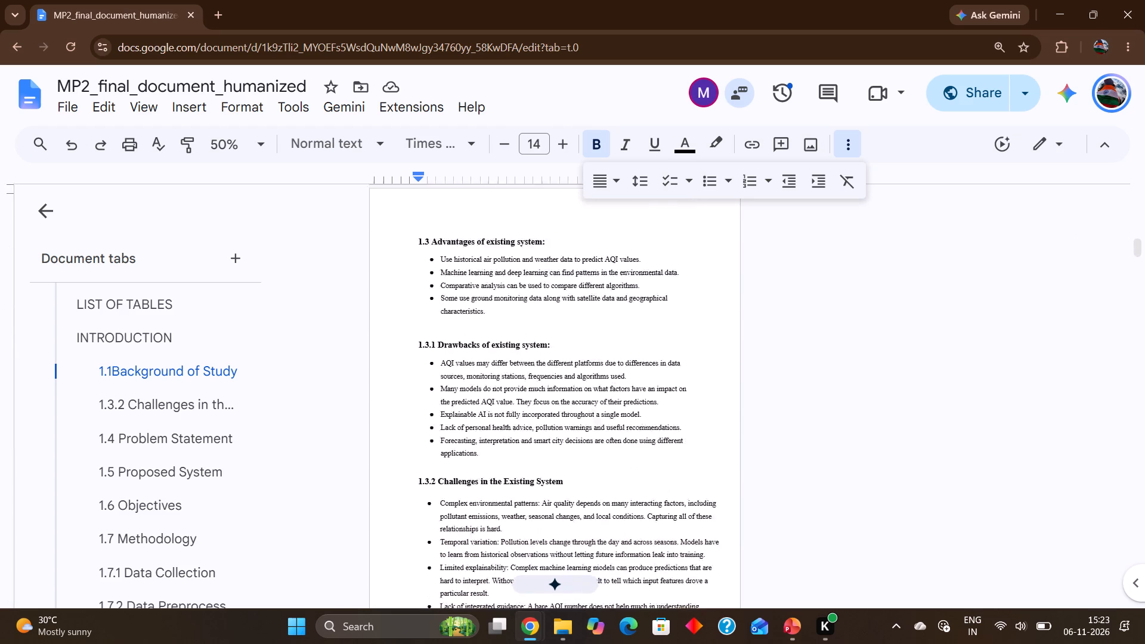
Delete the blank lines above the "1.4 Problem Statement" heading, keeping the full stop that ends the section 1.3.2 list.
scroll(478, 389, down, 4)
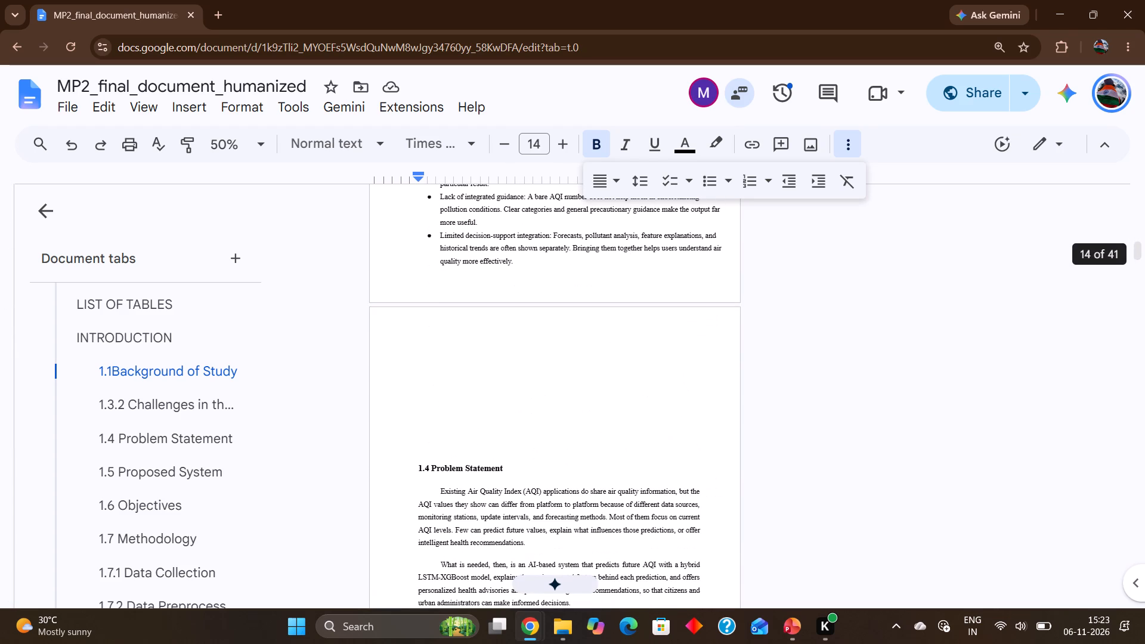
click(433, 420)
key(BackSpace)
key(BackSpace)
key(BackSpace)
key(BackSpace)
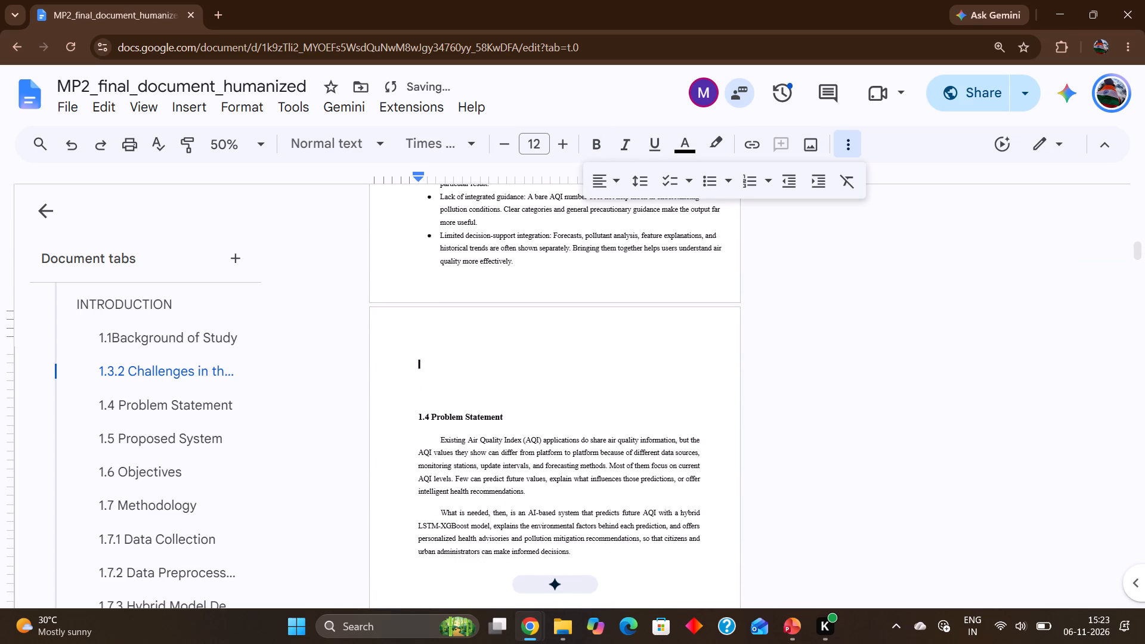
key(BackSpace)
key(BackSpace)
key(BackSpace)
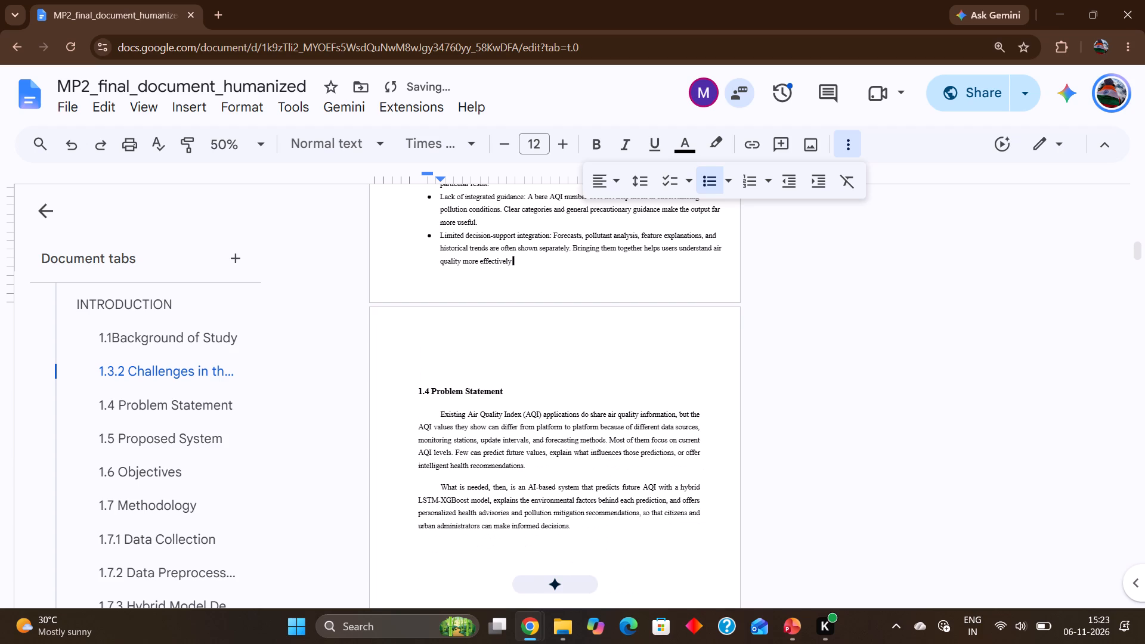
key(period)
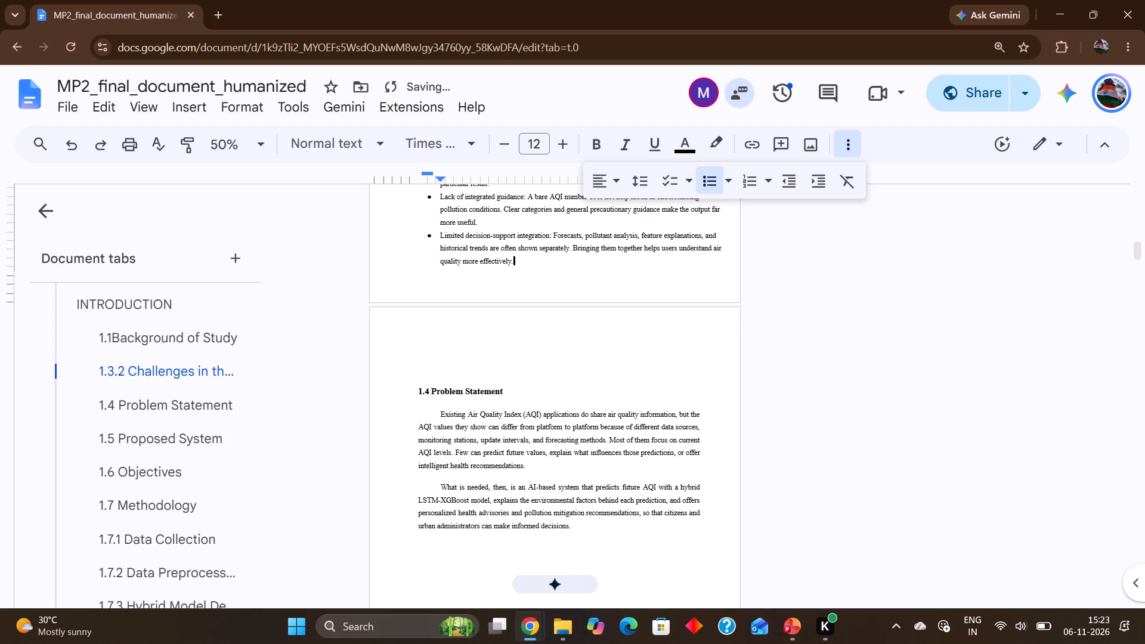
click(426, 360)
key(BackSpace)
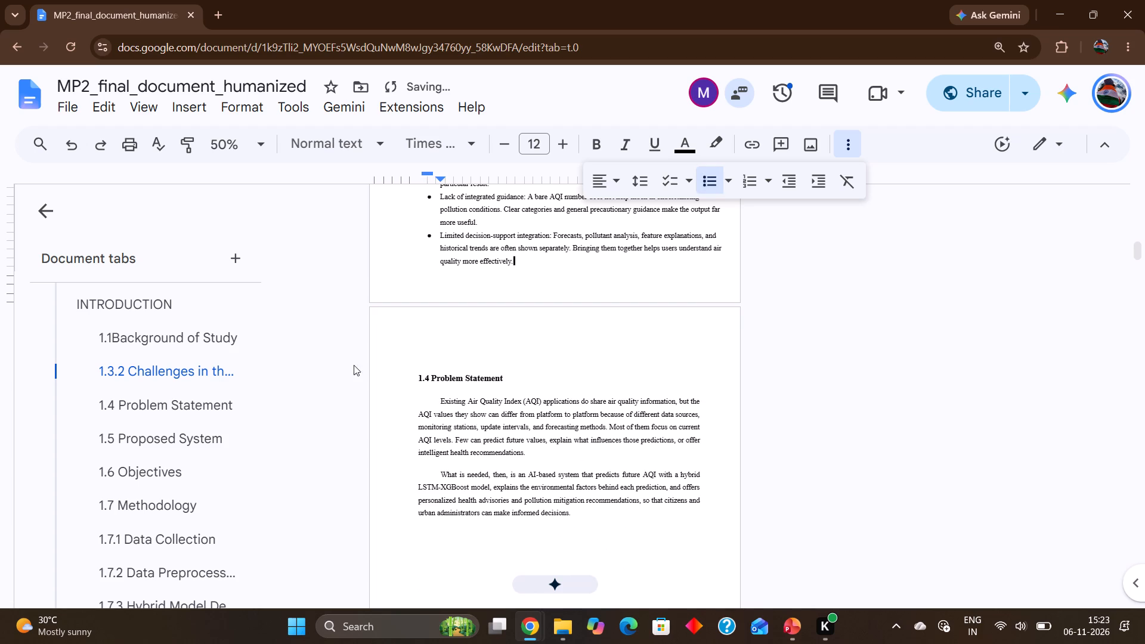
click(431, 336)
key(BackSpace)
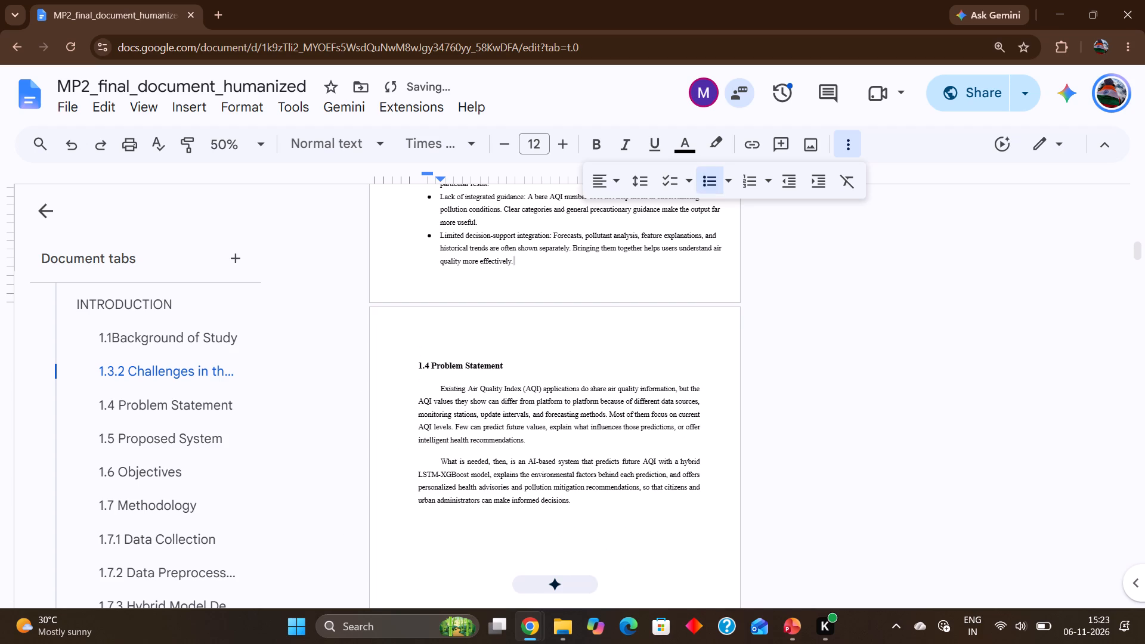
click(430, 346)
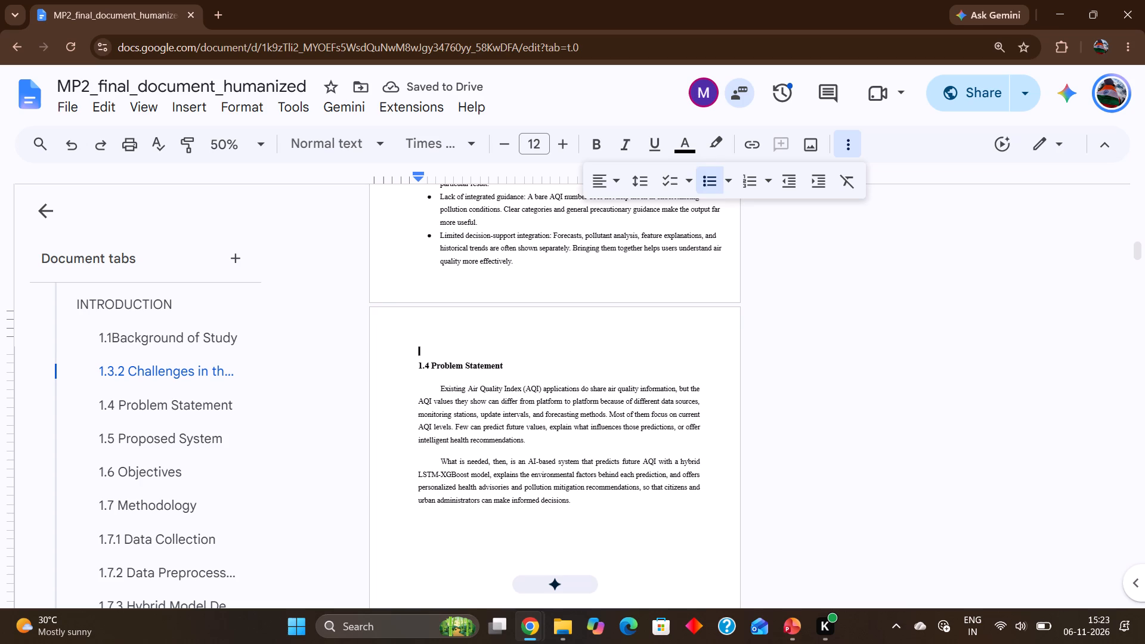
key(BackSpace)
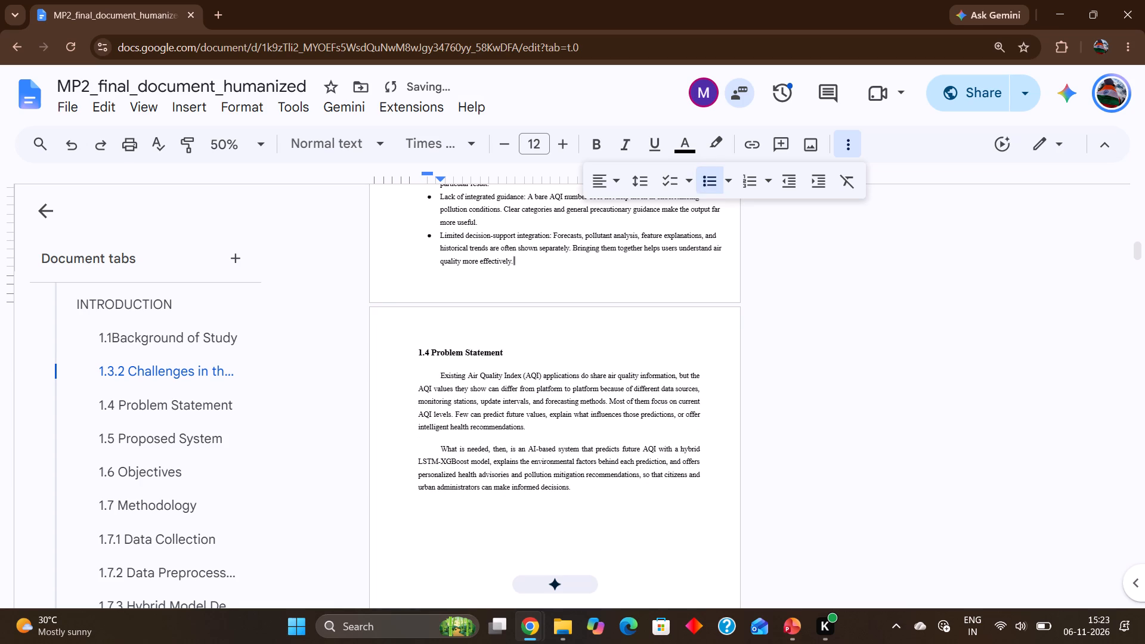
Join the "1.4 Problem Statement" heading to the preceding list, split it off again, and remove its bullet and indent.
click(434, 331)
key(Left)
key(Left)
key(Left)
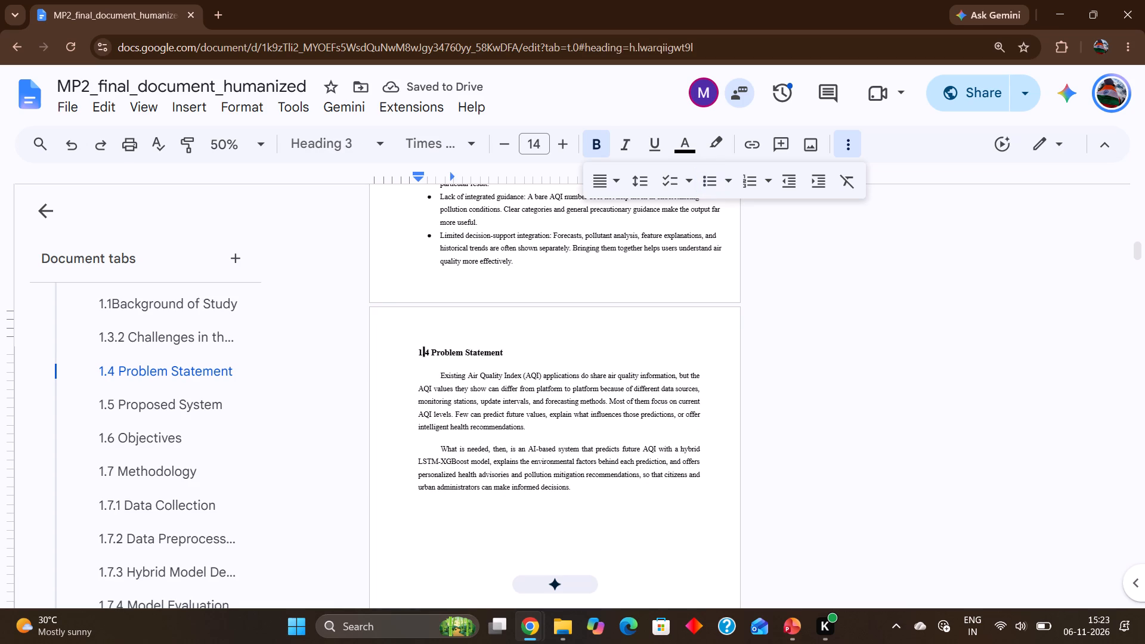
key(Left)
key(BackSpace)
key(Return)
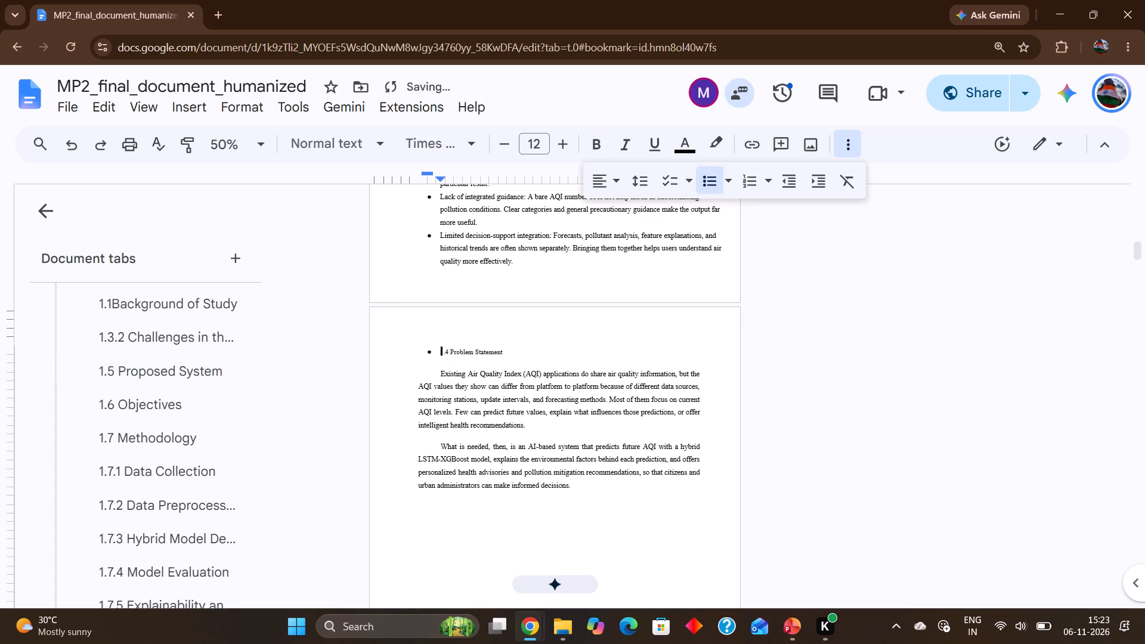
key(BackSpace)
key(BackSpace)
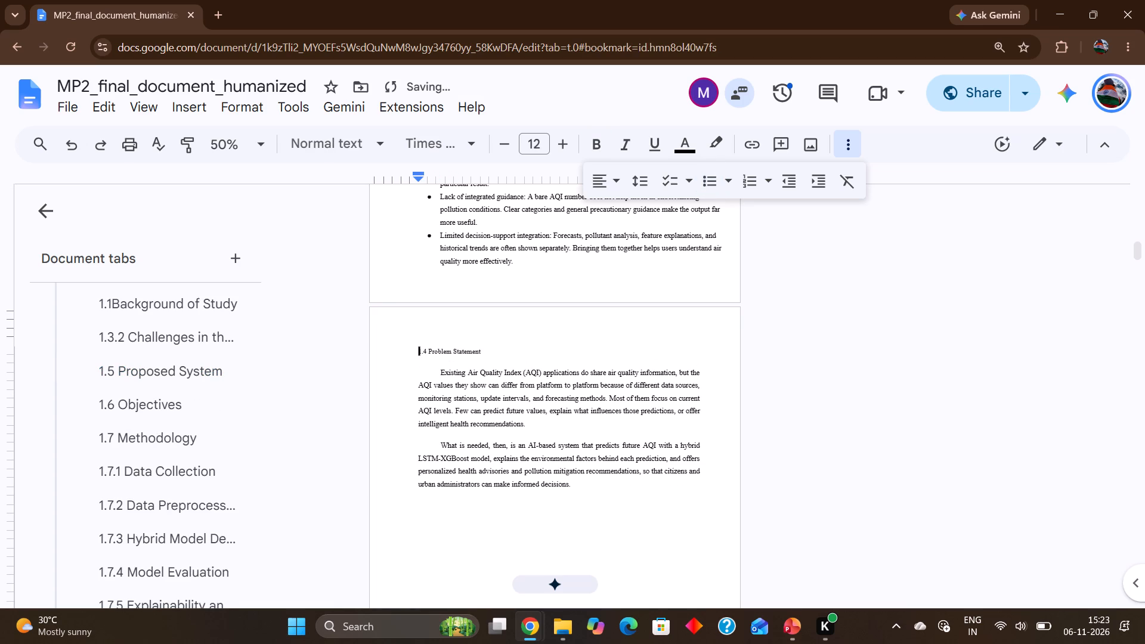
Format the "1.4 Problem Statement" line as bold at font size 14.
drag(485, 348, 394, 358)
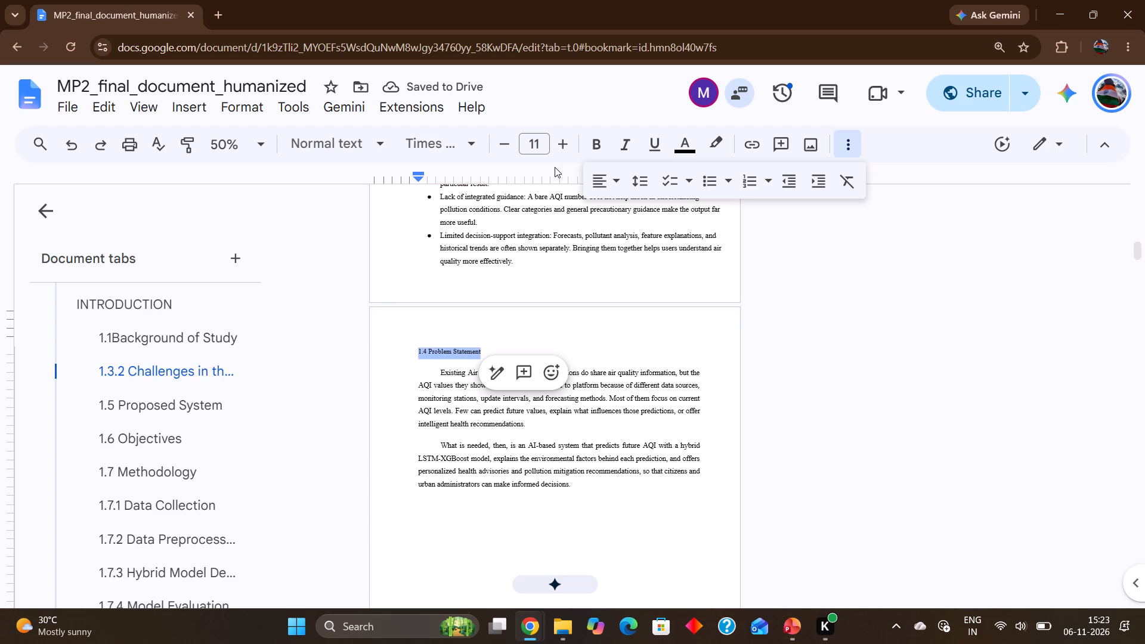
double_click(562, 132)
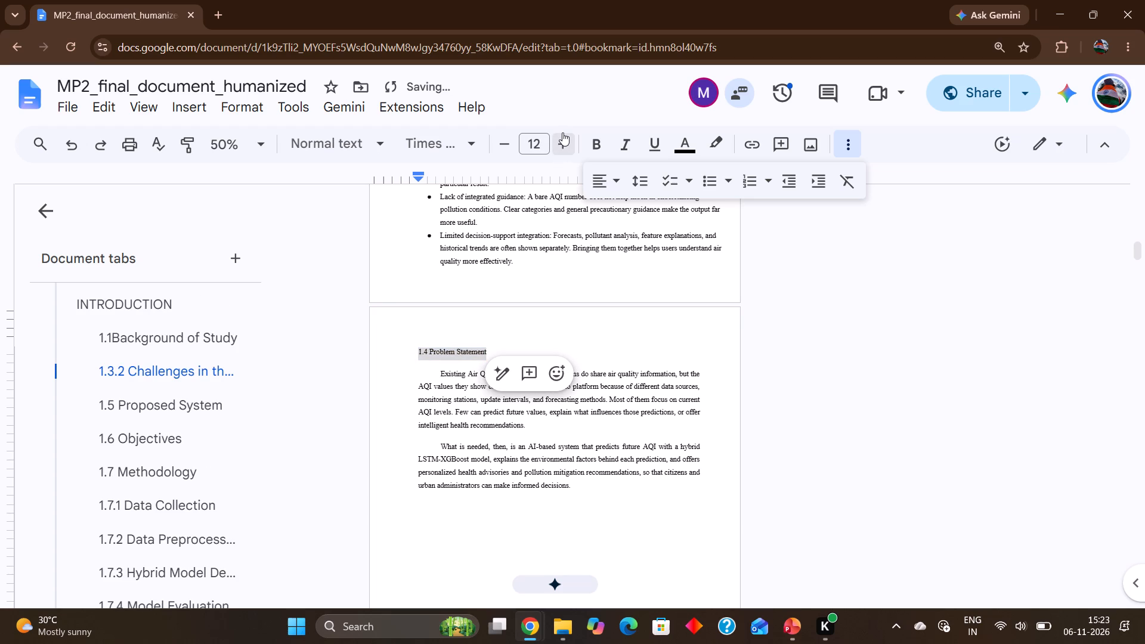
click(562, 132)
click(601, 143)
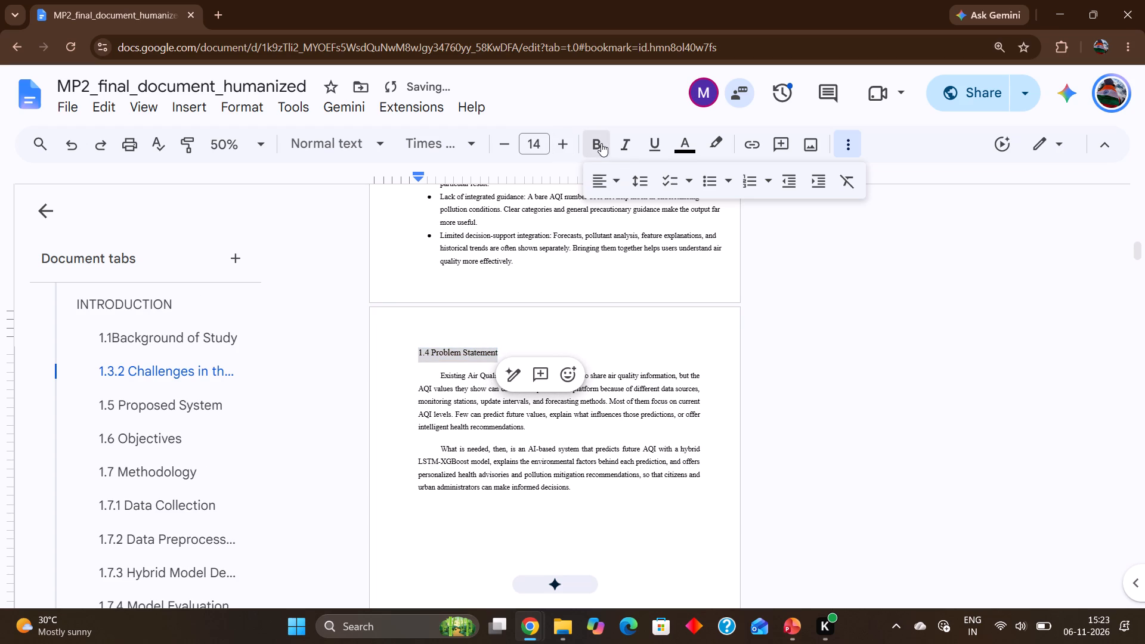
click(586, 348)
Review the page layout around section 1.4, down to section 1.5 and back up to the start of the Introduction.
scroll(595, 329, up, 2)
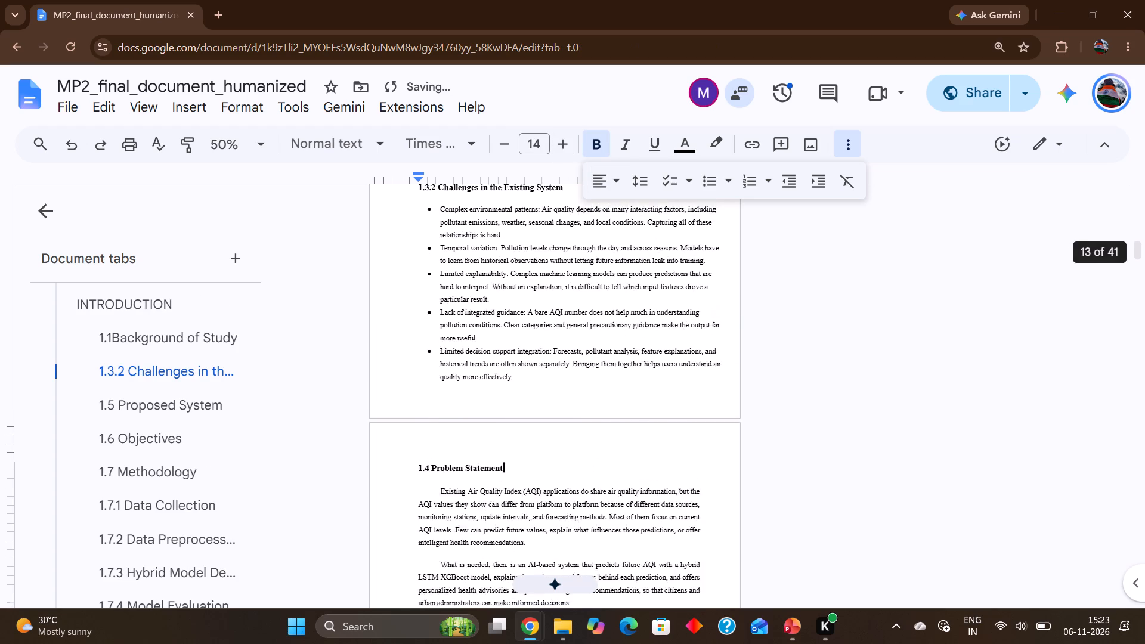
scroll(595, 329, up, 1)
scroll(595, 329, down, 3)
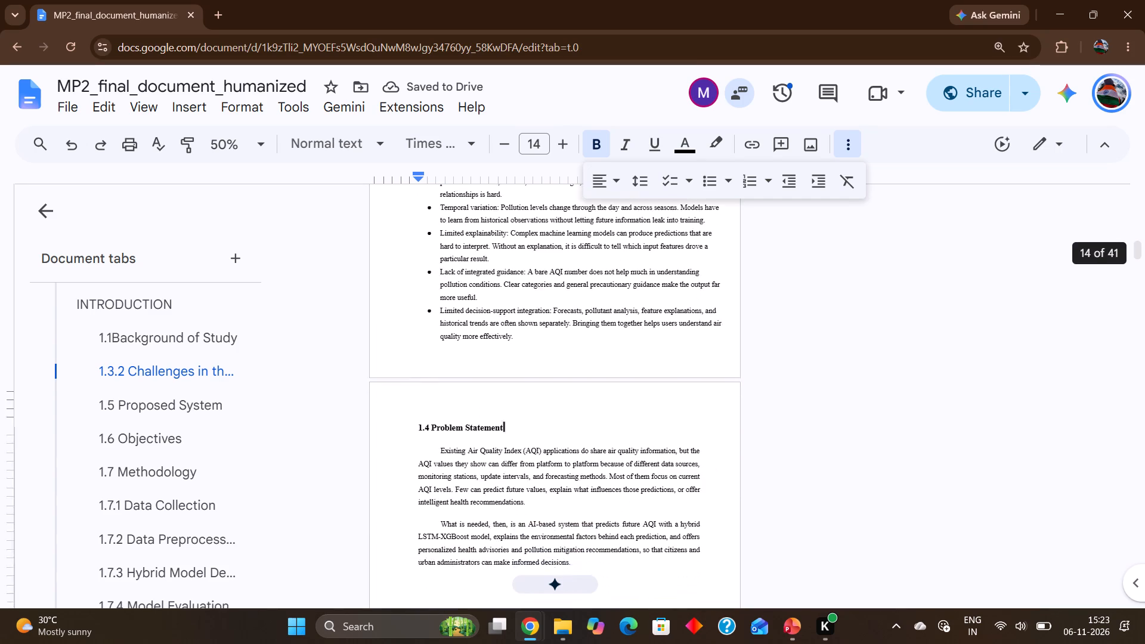
scroll(595, 329, down, 5)
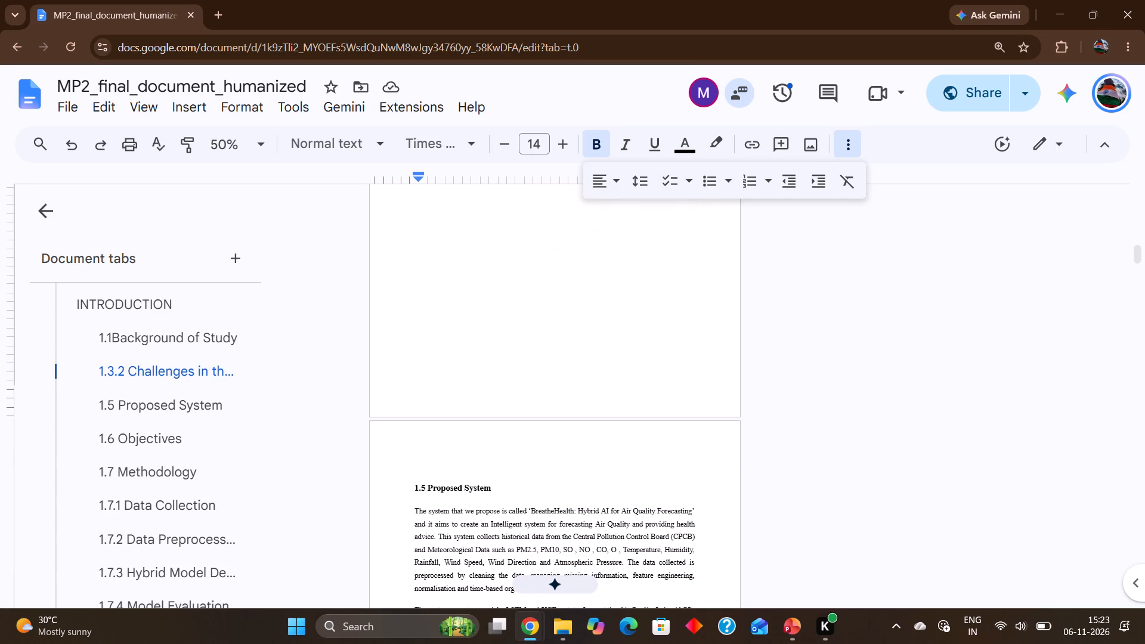
scroll(486, 380, up, 4)
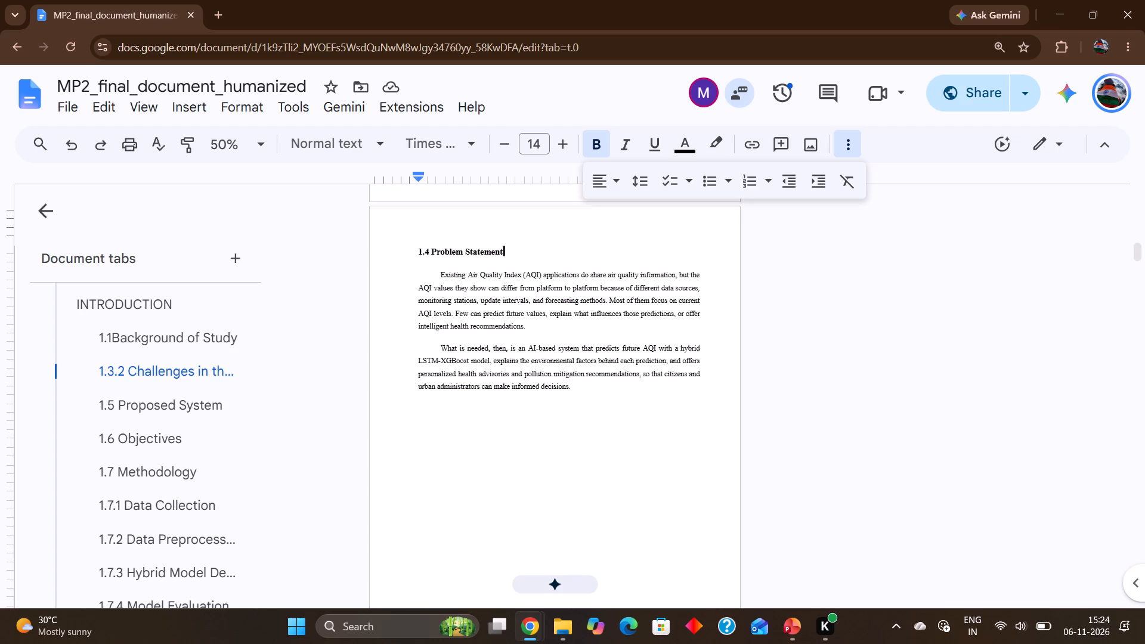
scroll(538, 398, up, 4)
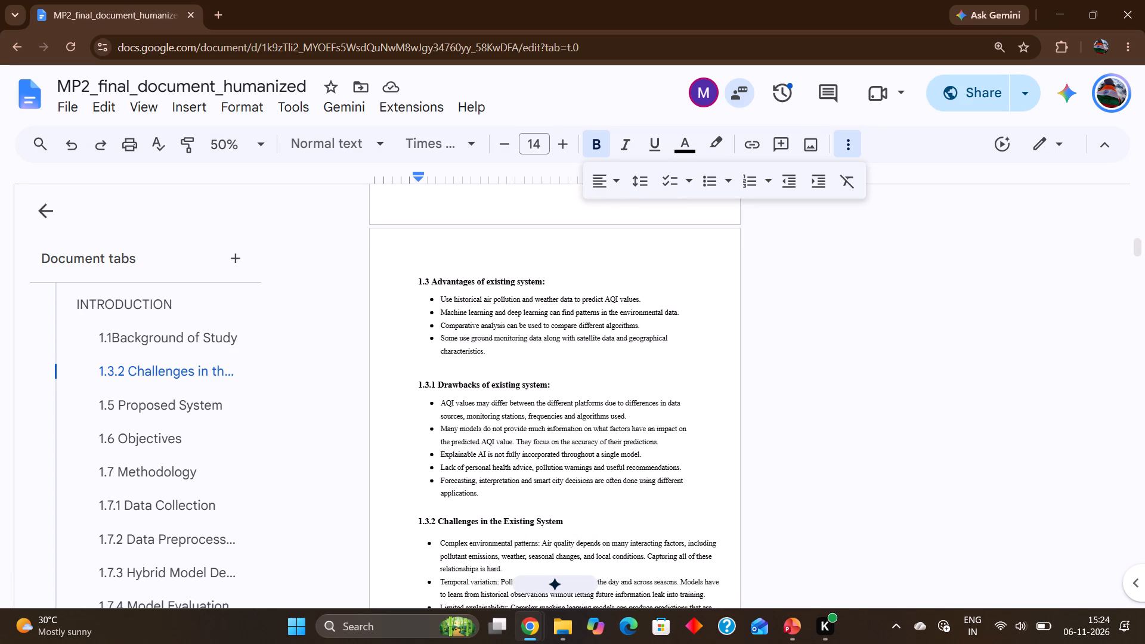
scroll(538, 398, up, 6)
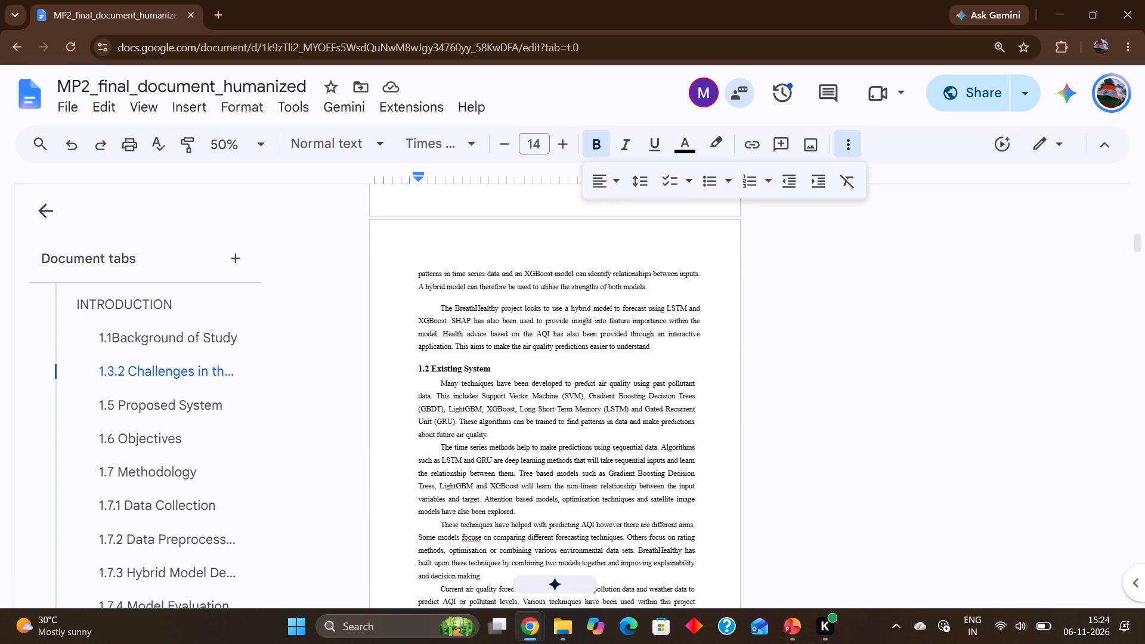
scroll(538, 398, up, 4)
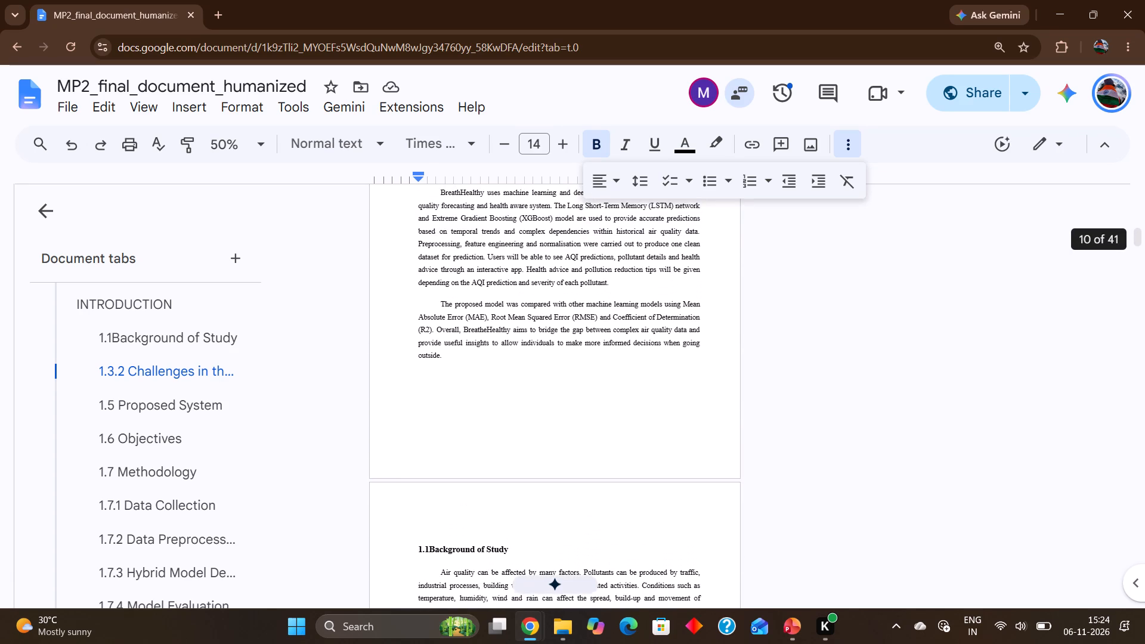
scroll(538, 398, up, 4)
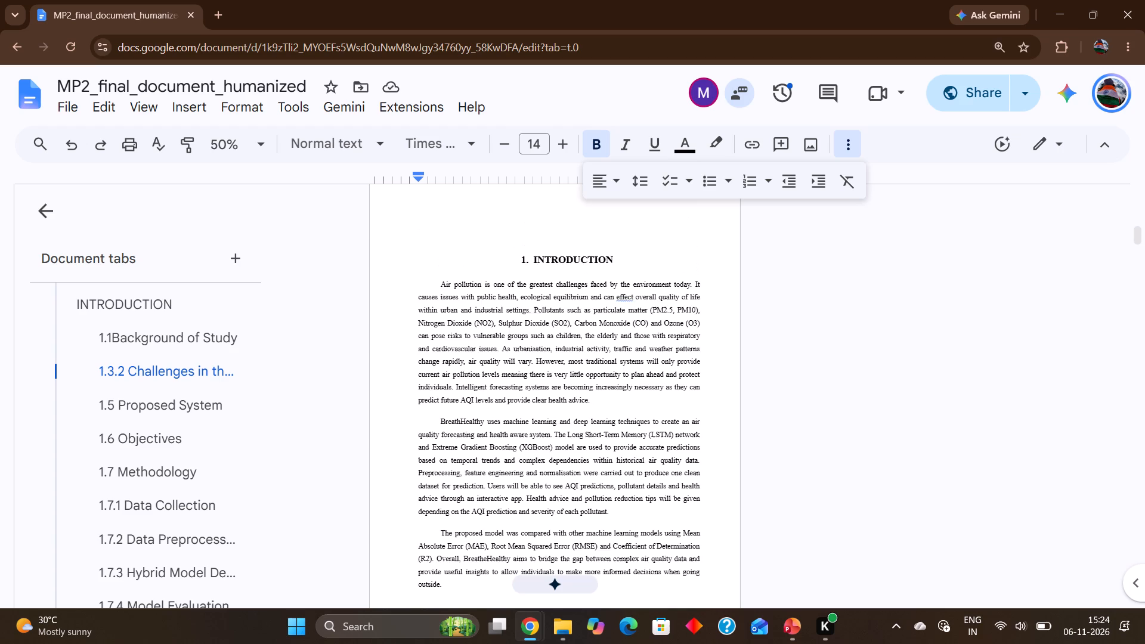
Look back through the front matter pages from the start of the Introduction up to the title page.
scroll(538, 398, up, 8)
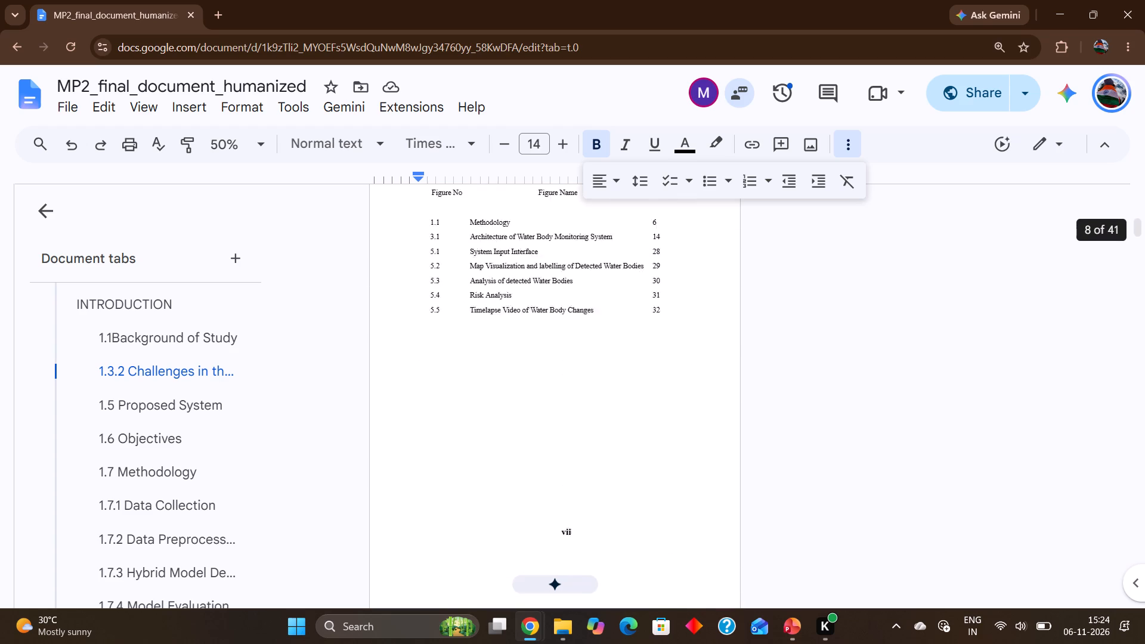
scroll(538, 398, up, 9)
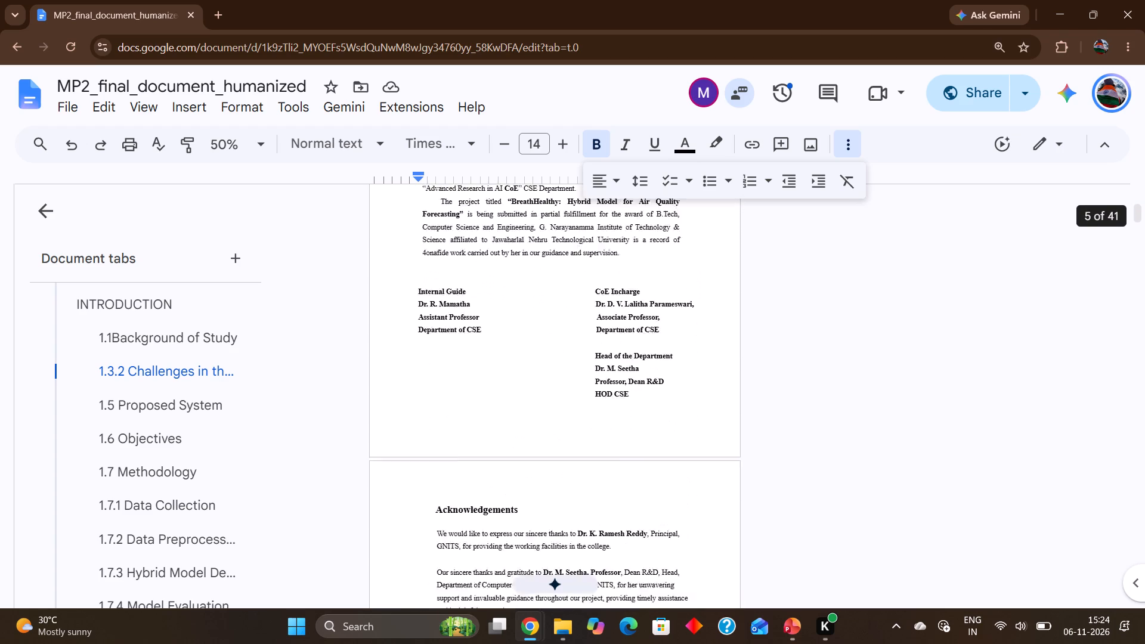
scroll(538, 398, up, 8)
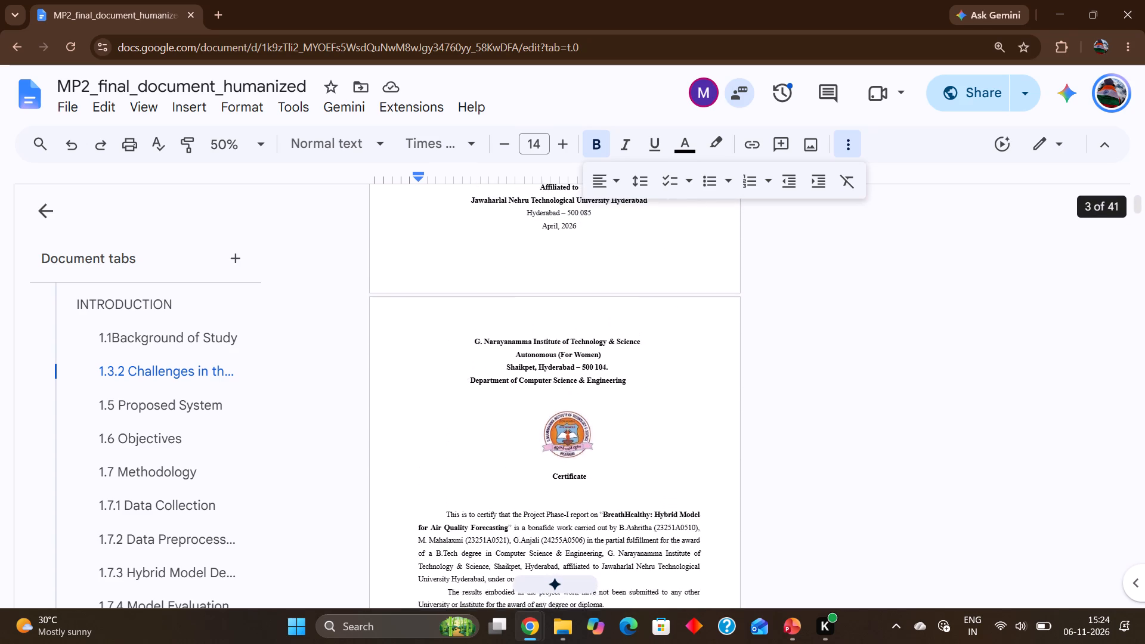
scroll(538, 398, up, 5)
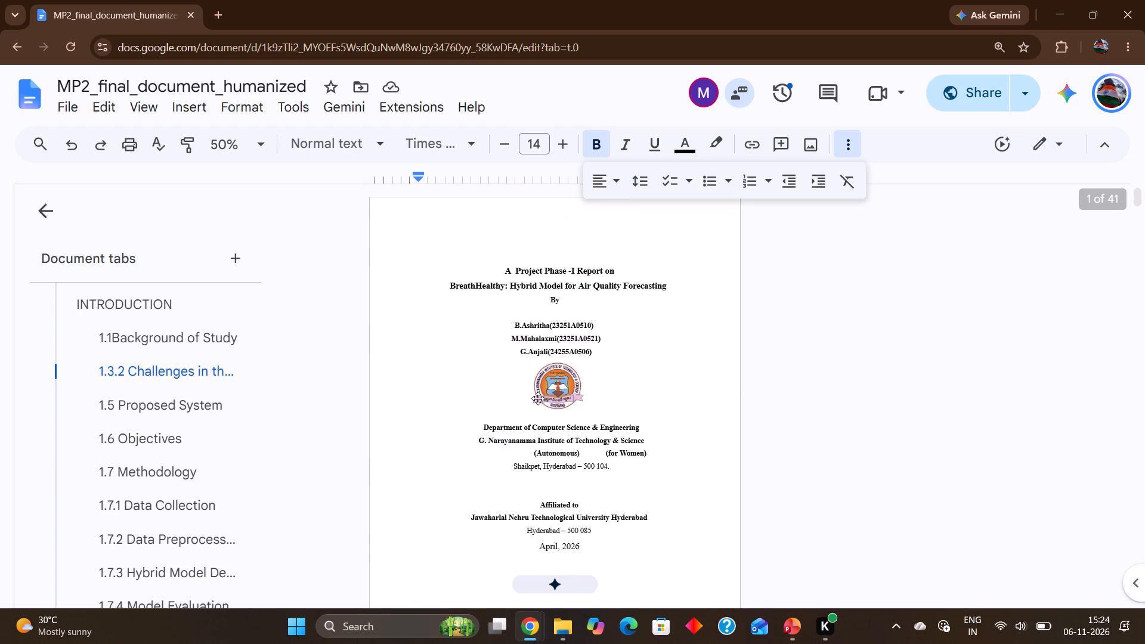
Review the page layout from the title page through the front matter and Introduction to the end of section 1.4.
scroll(538, 398, down, 10)
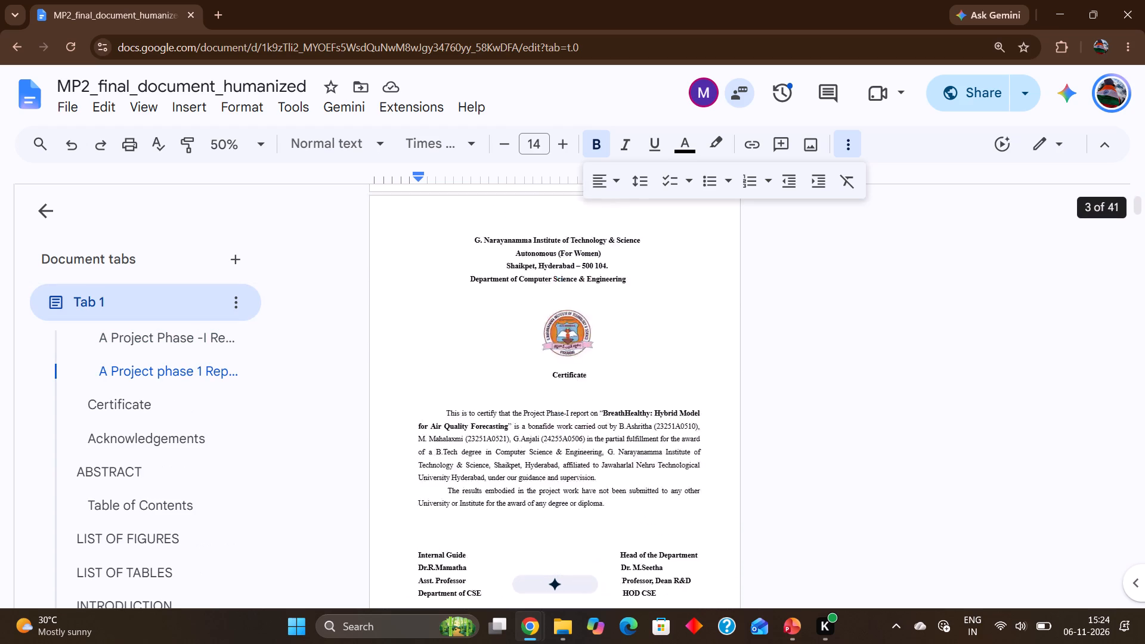
scroll(538, 398, down, 12)
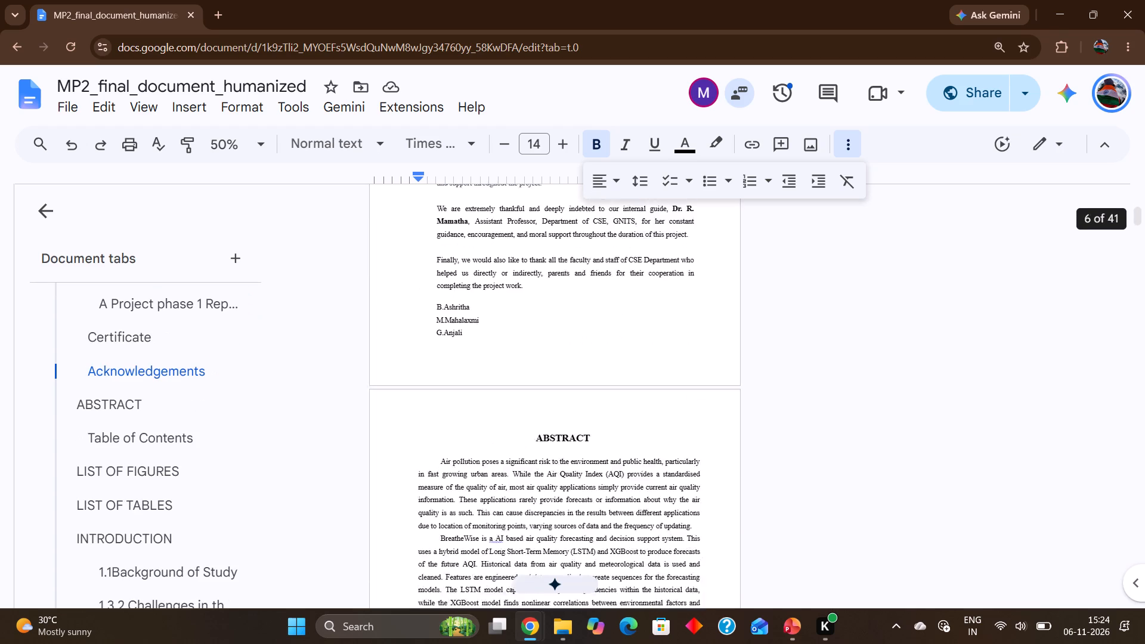
scroll(538, 398, down, 8)
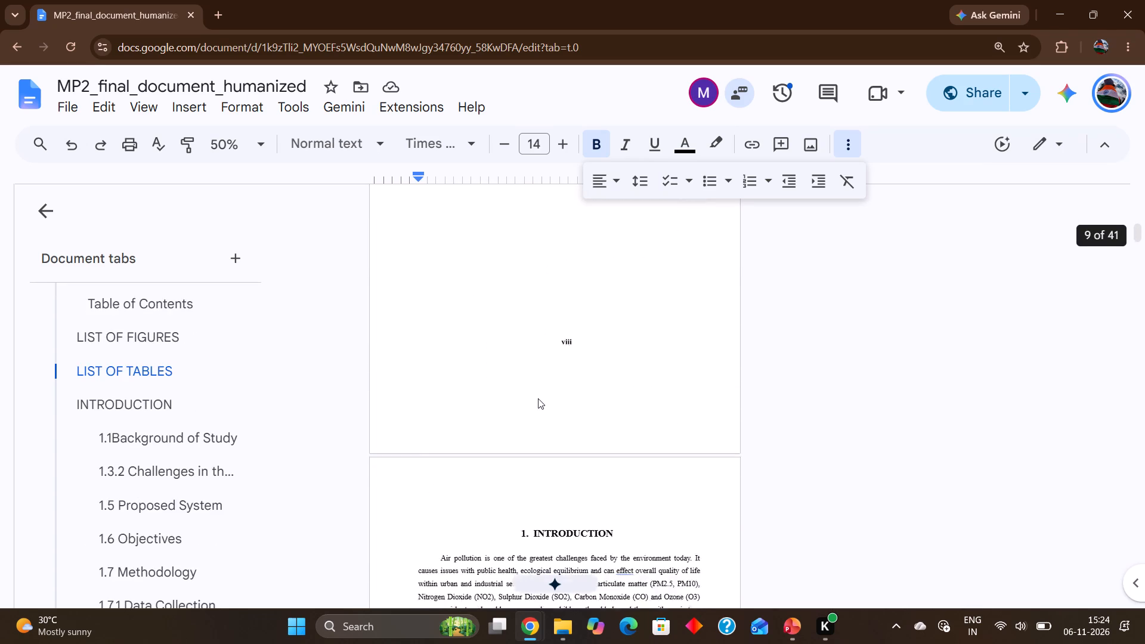
scroll(538, 398, down, 3)
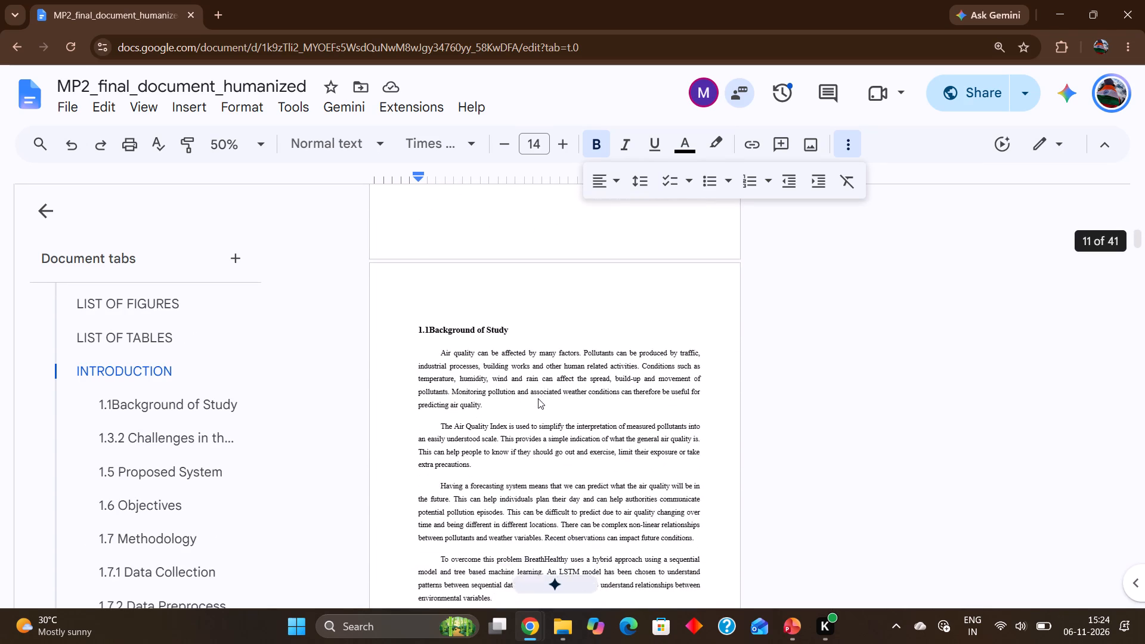
scroll(538, 398, down, 5)
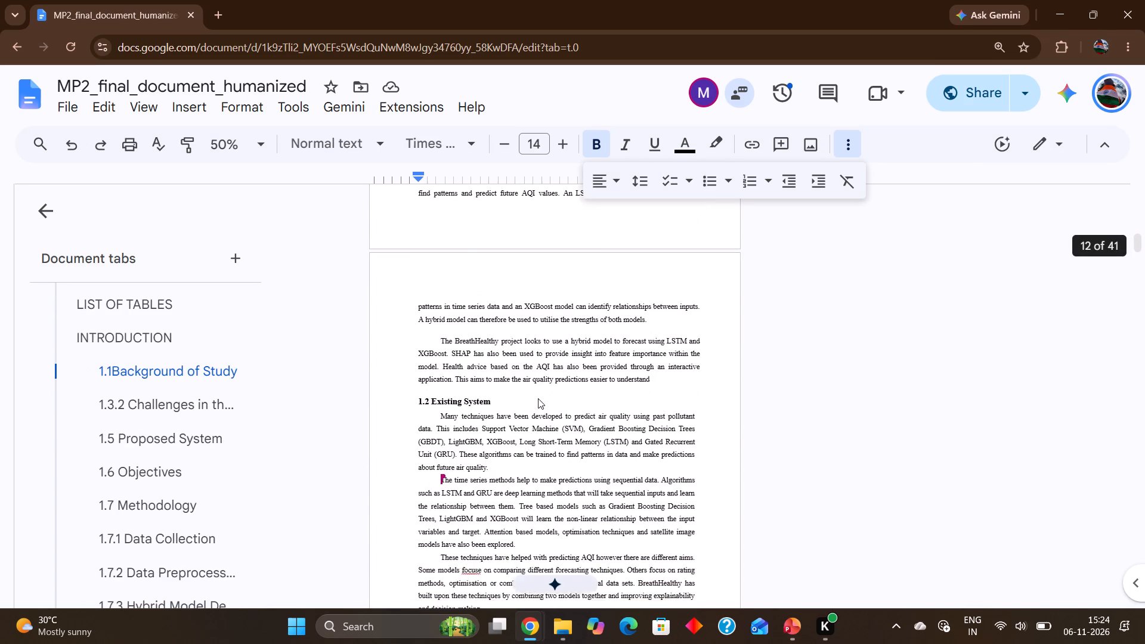
scroll(538, 398, down, 4)
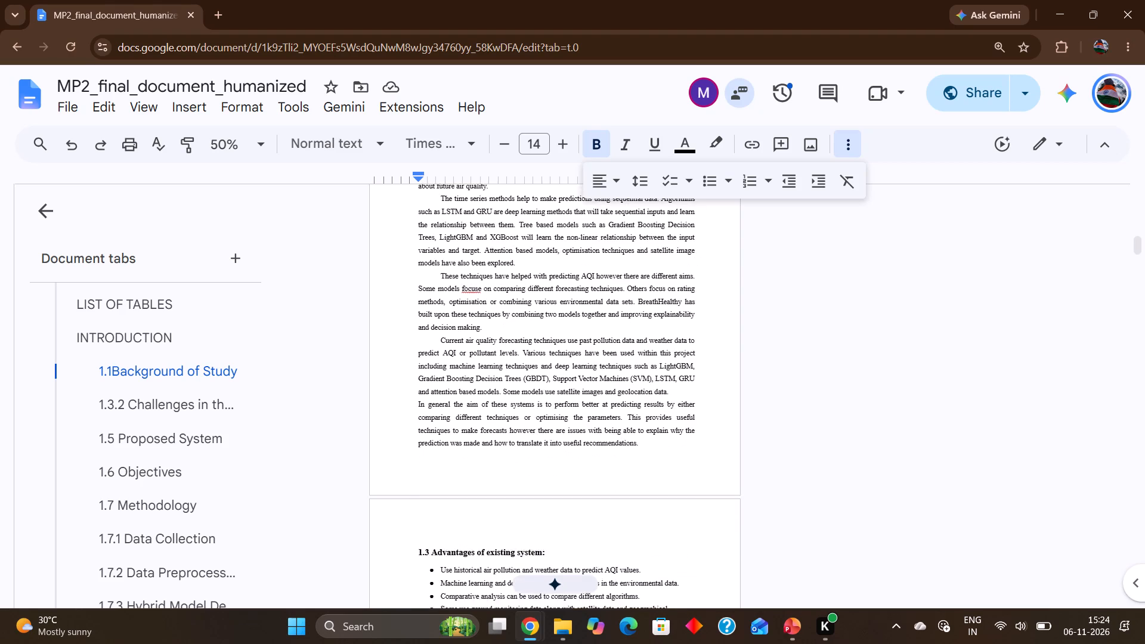
scroll(533, 369, down, 4)
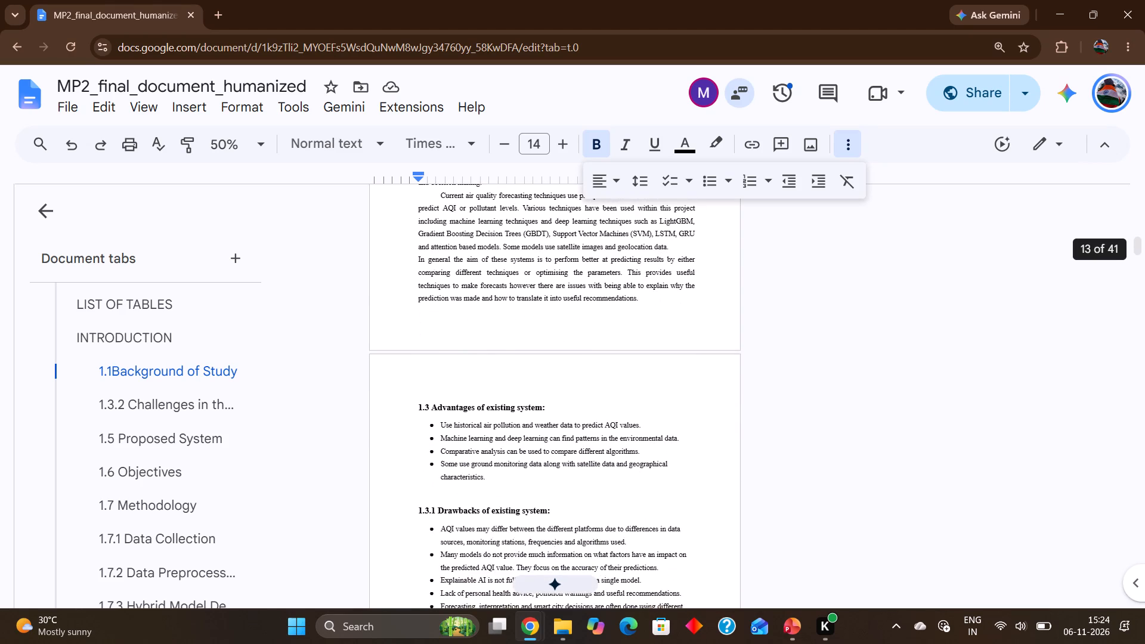
scroll(533, 369, down, 5)
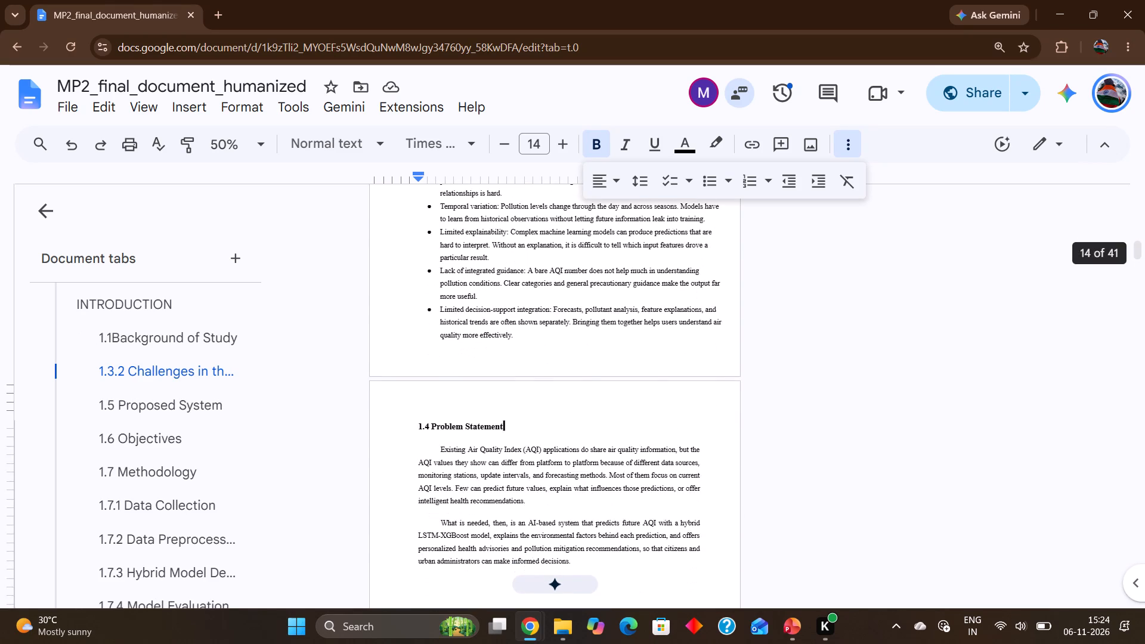
scroll(533, 369, down, 4)
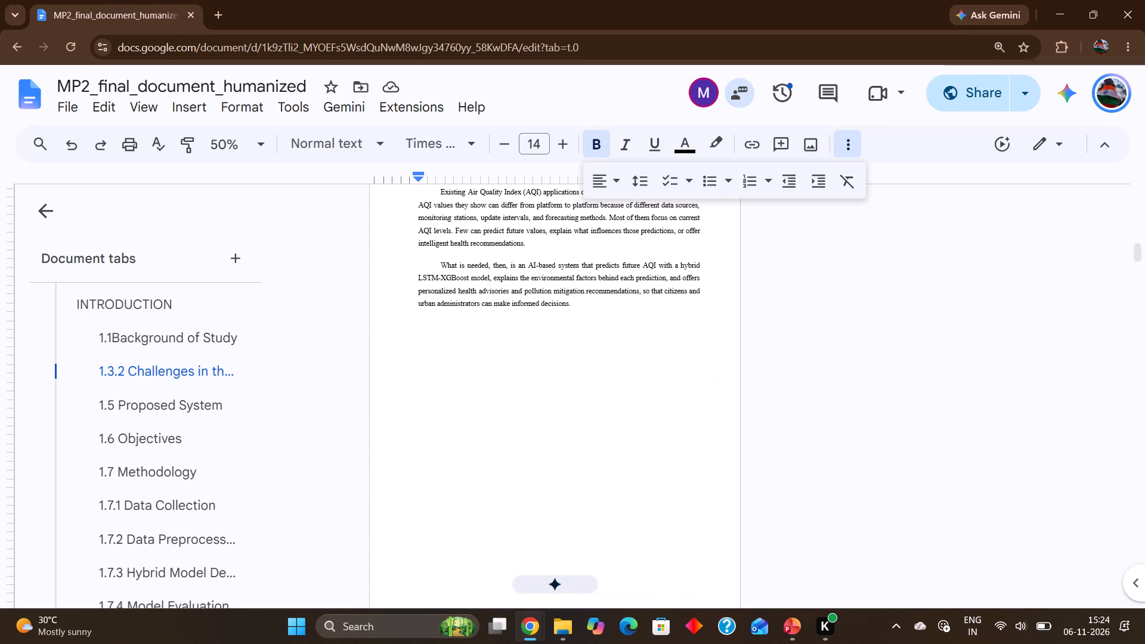
scroll(533, 369, down, 3)
Examine the blank area between the end of the section 1.4 text and the "1.5 Proposed System" heading.
click(438, 366)
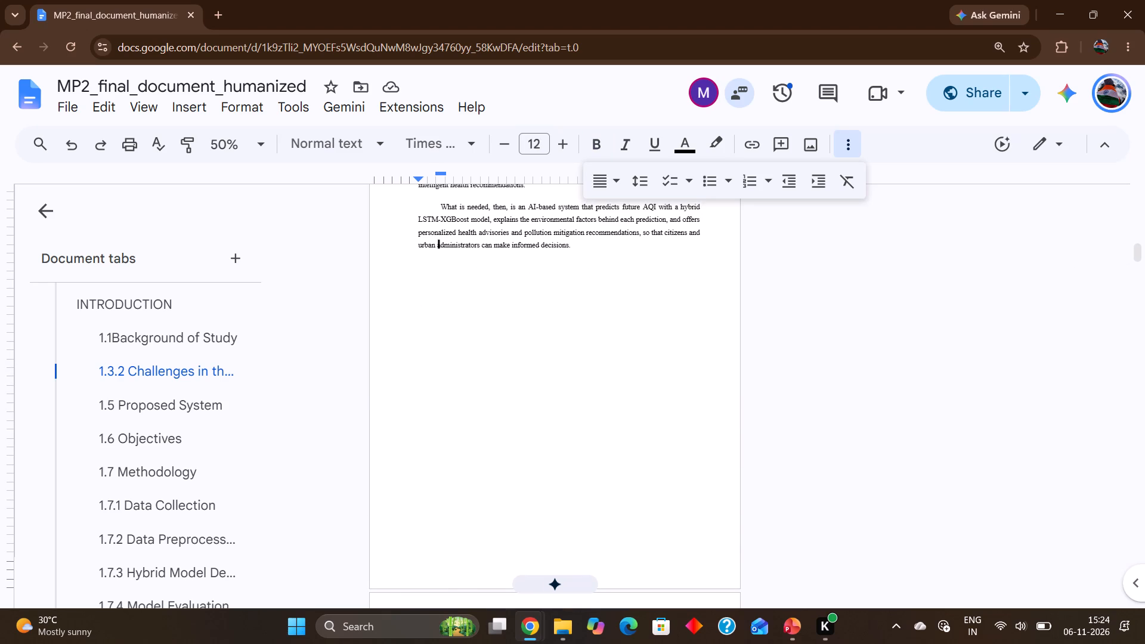
click(592, 240)
click(586, 246)
click(440, 286)
scroll(633, 374, up, 2)
scroll(633, 374, down, 6)
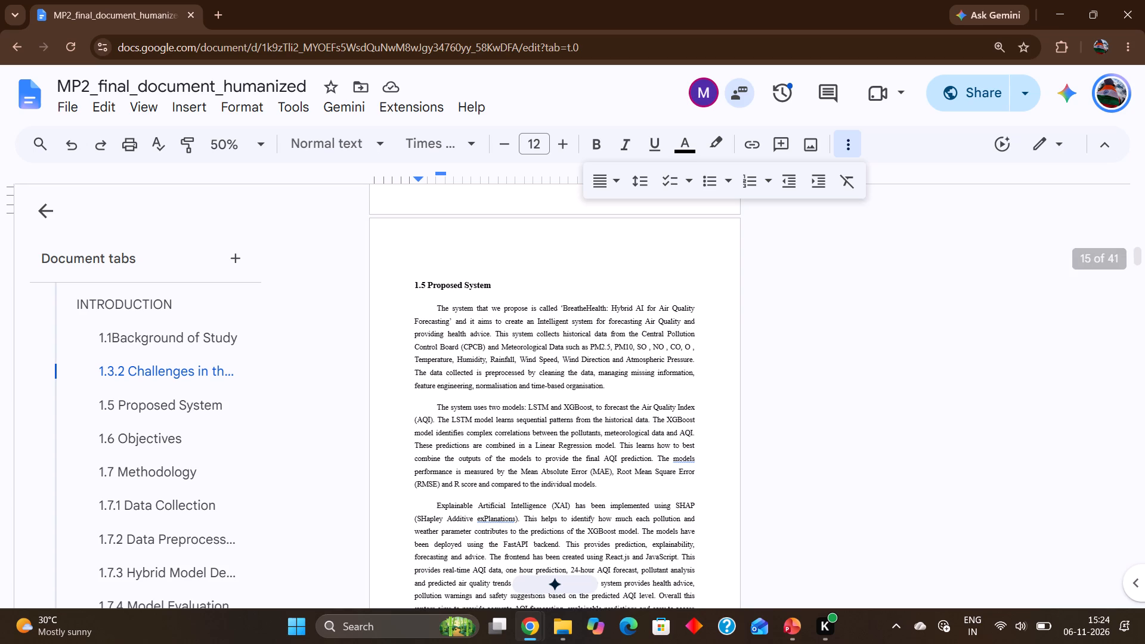
scroll(500, 270, up, 1)
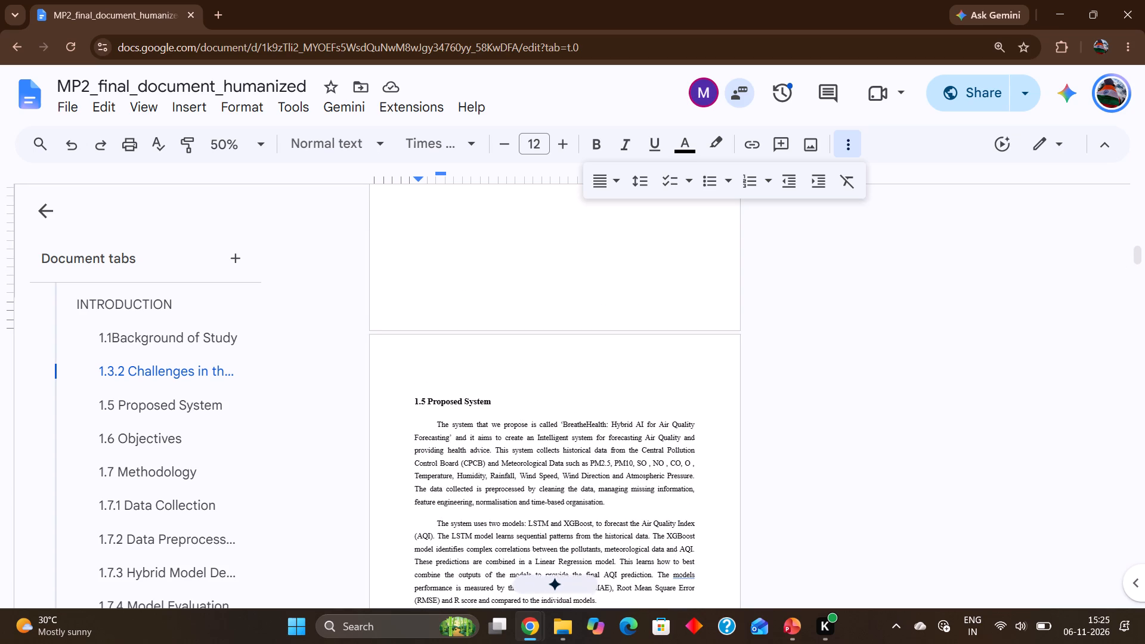
scroll(500, 270, up, 1)
scroll(500, 270, down, 4)
scroll(500, 270, up, 3)
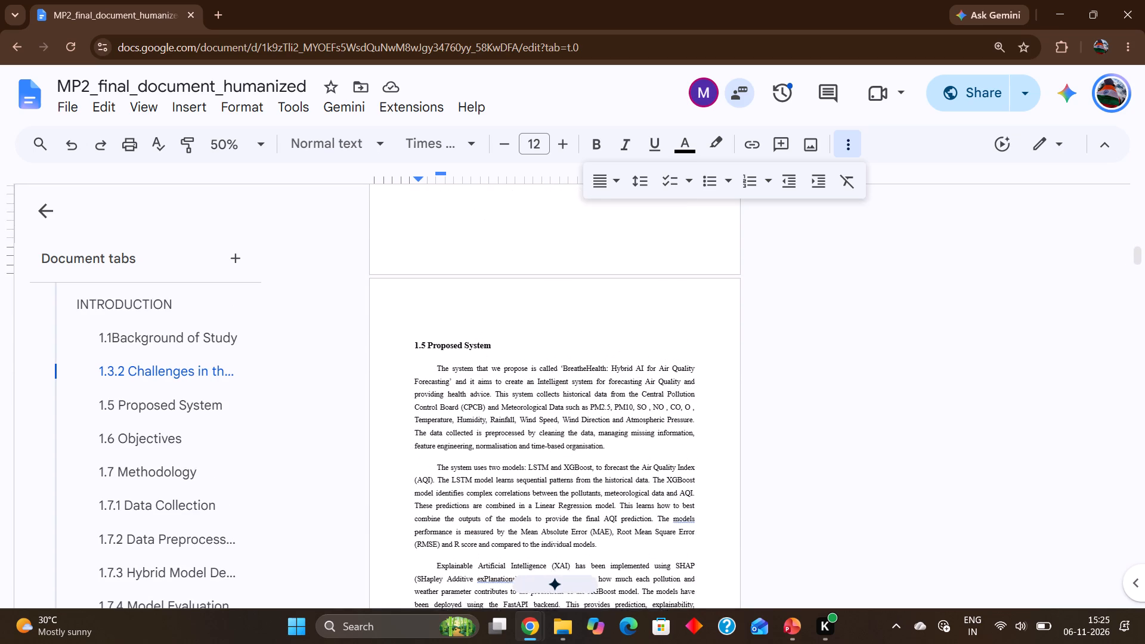
scroll(500, 270, up, 2)
Delete backwards from the "1.5 Proposed System" heading through the full stop after "informed decisions", and add a tabbed line without first-line indent below.
click(429, 339)
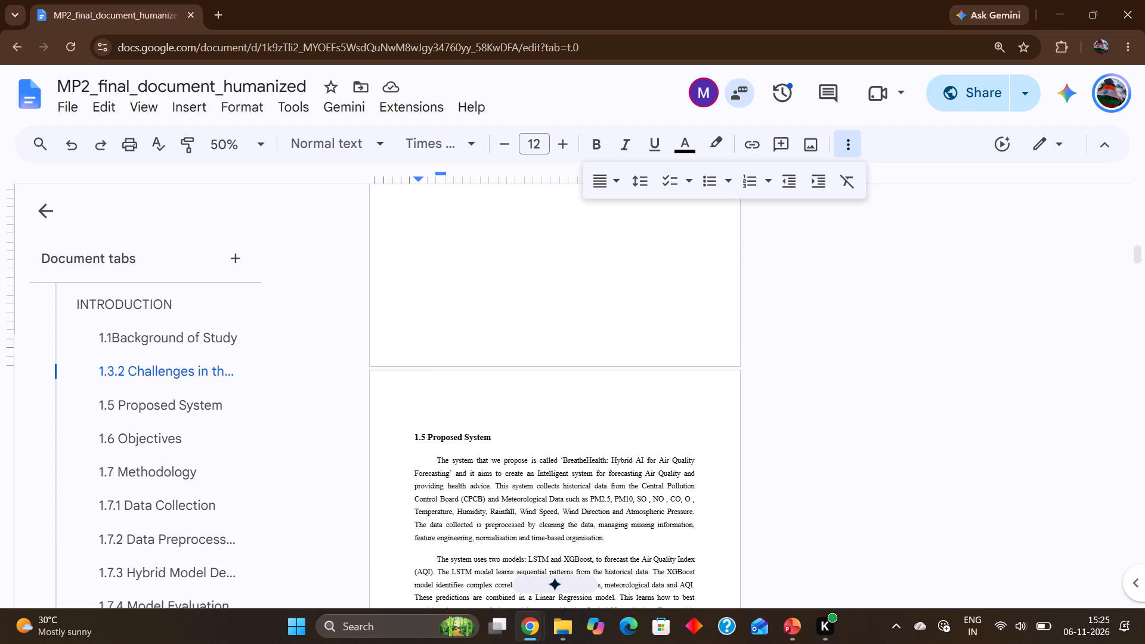
click(409, 435)
key(BackSpace)
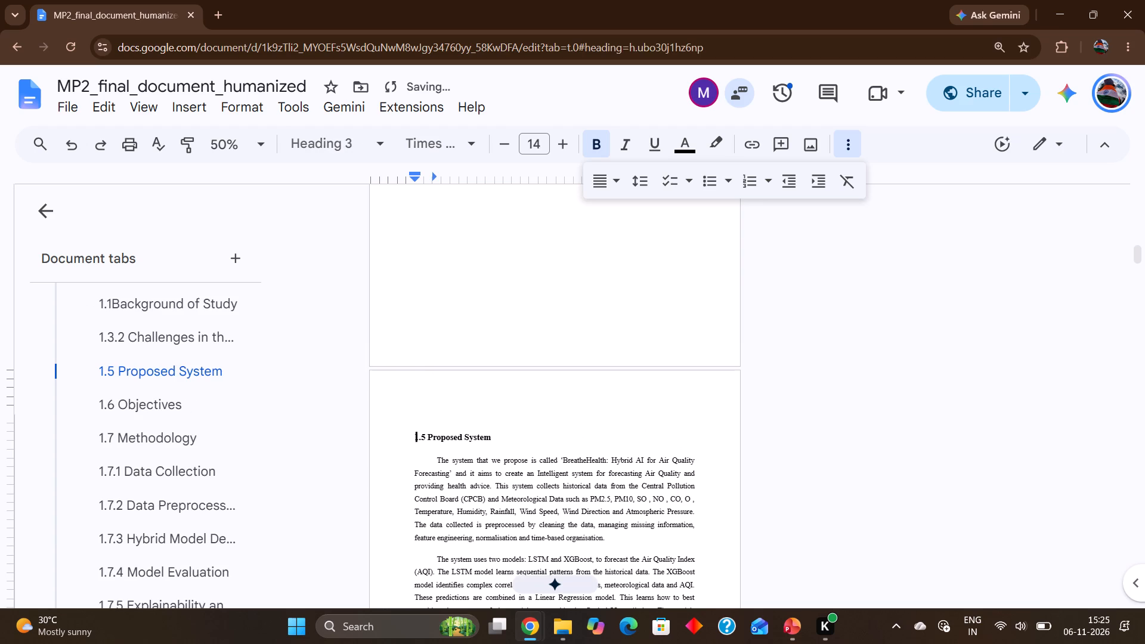
key(Left)
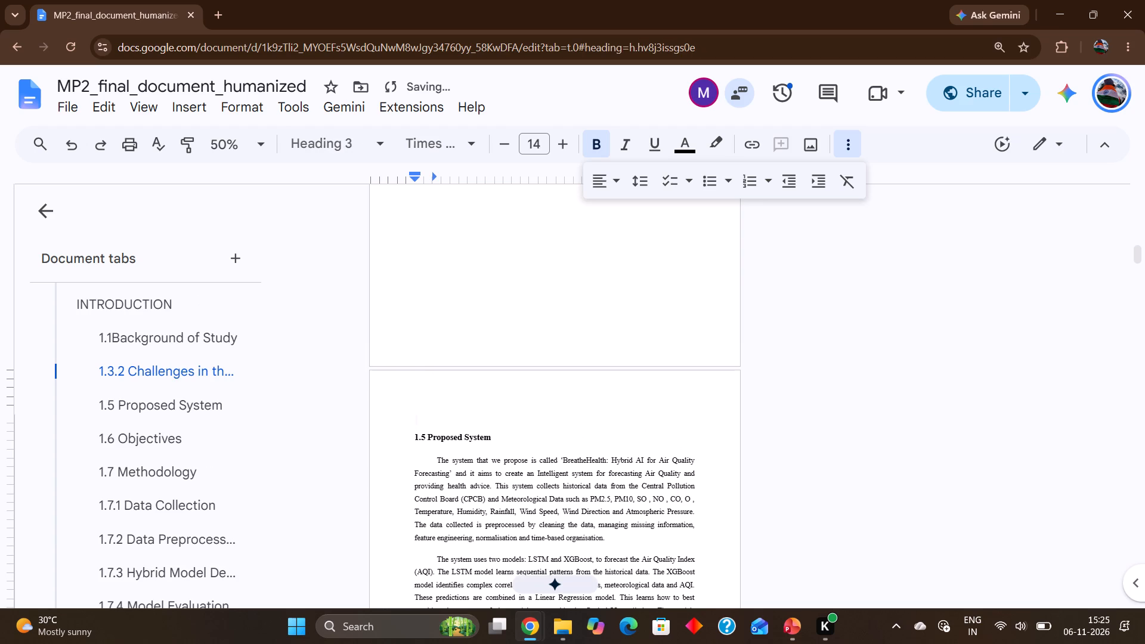
key(BackSpace)
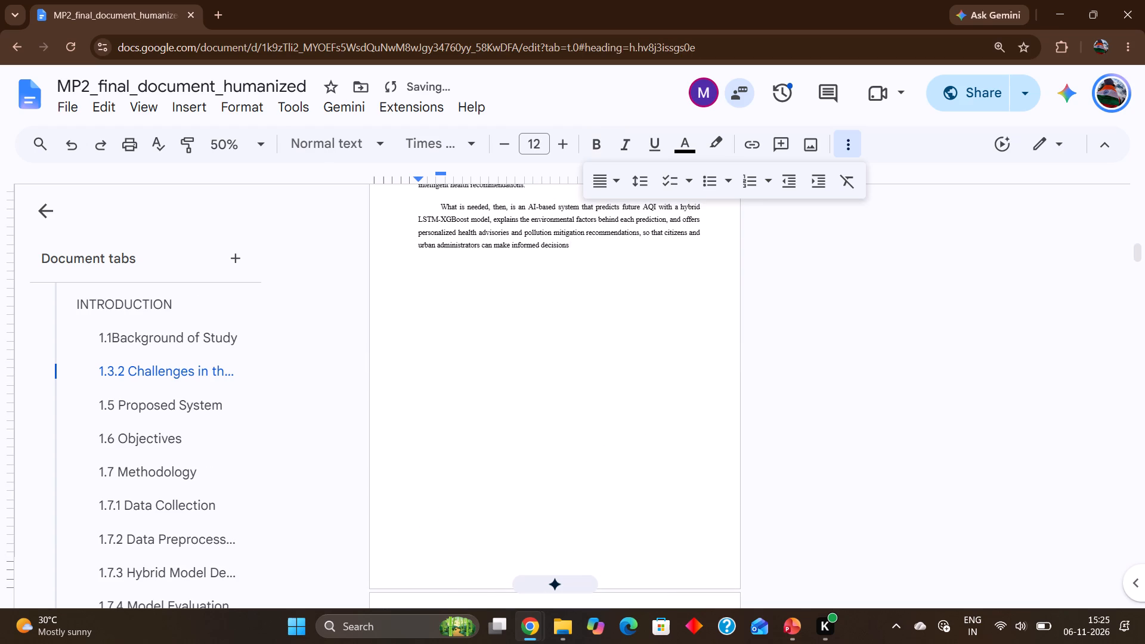
key(Return)
key(BackSpace)
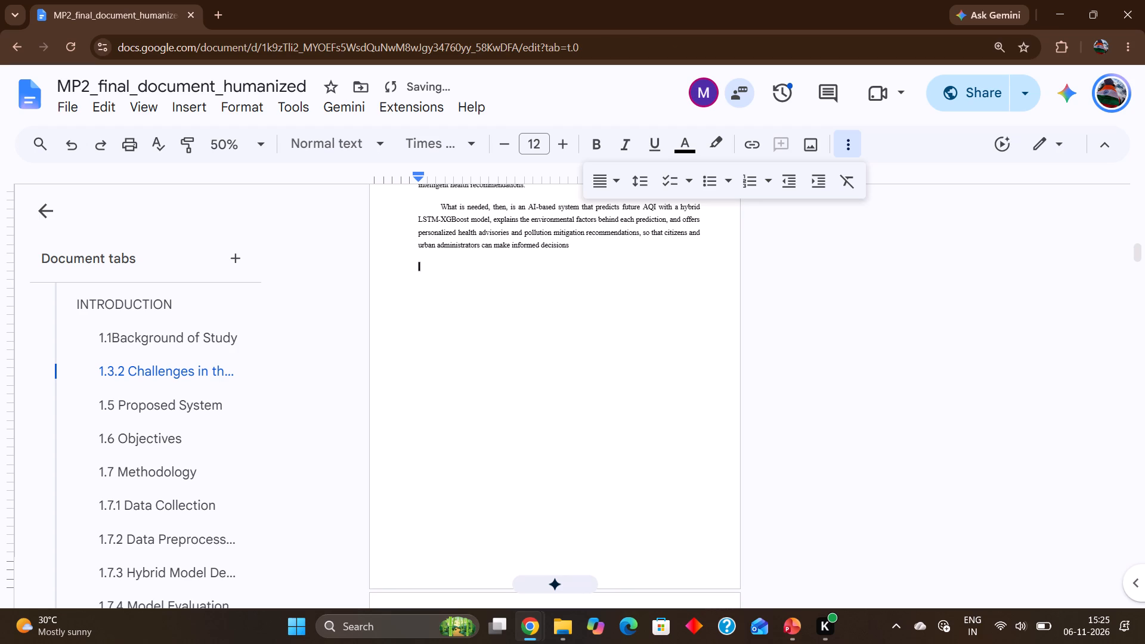
key(Tab)
Check the page layout of sections 1.5 to 1.7 and return to the "1.4 Problem Statement" section.
scroll(522, 413, down, 3)
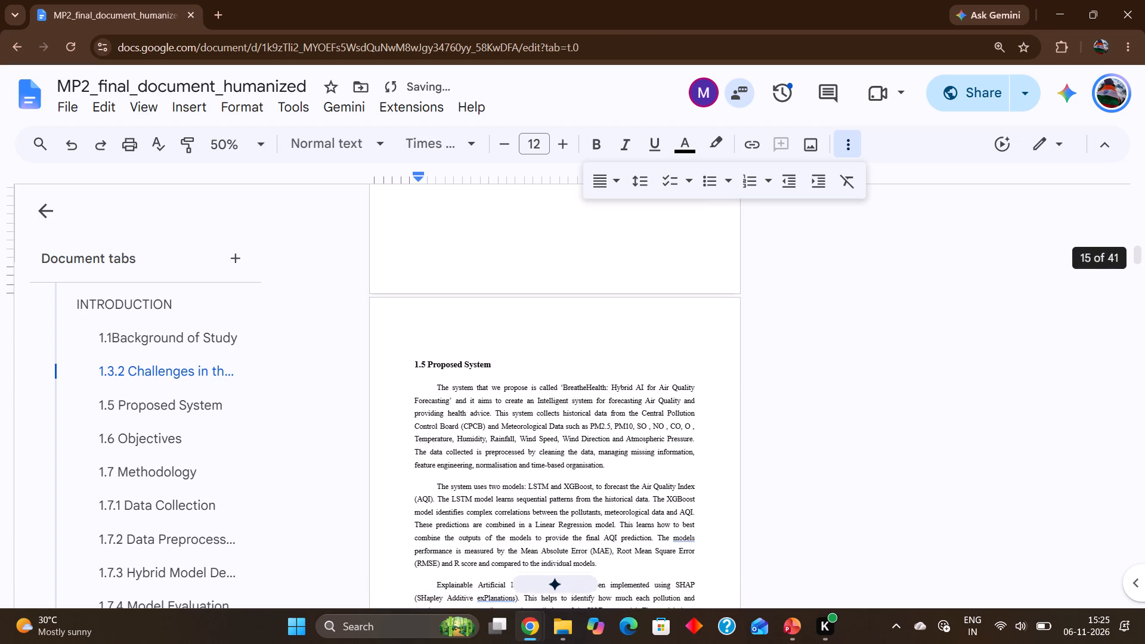
scroll(522, 413, down, 7)
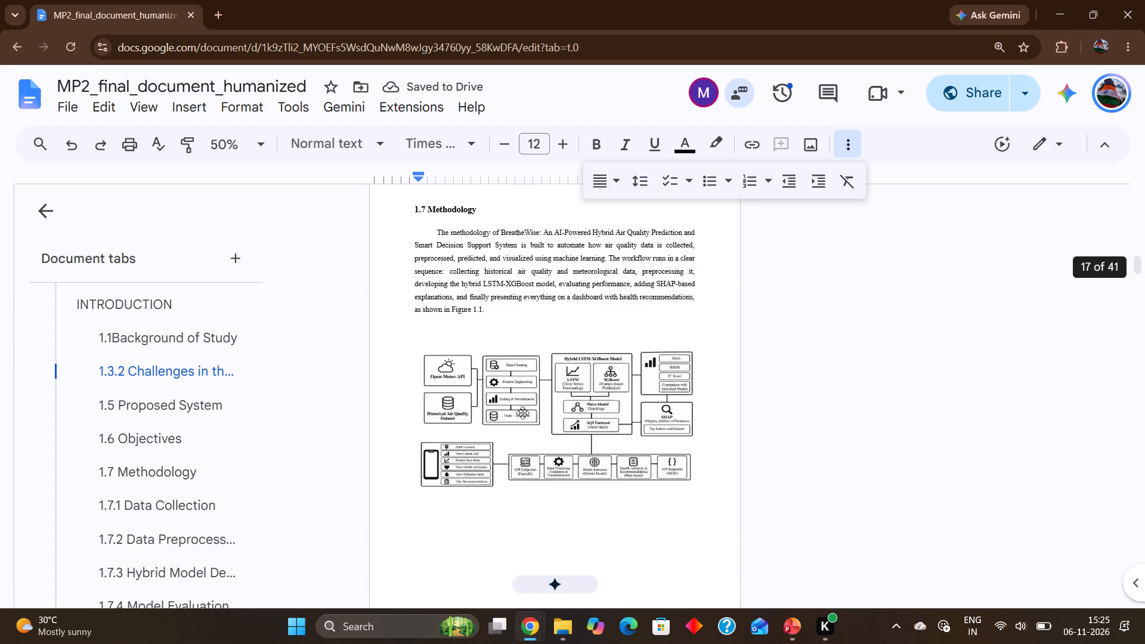
scroll(522, 413, down, 1)
scroll(522, 413, up, 6)
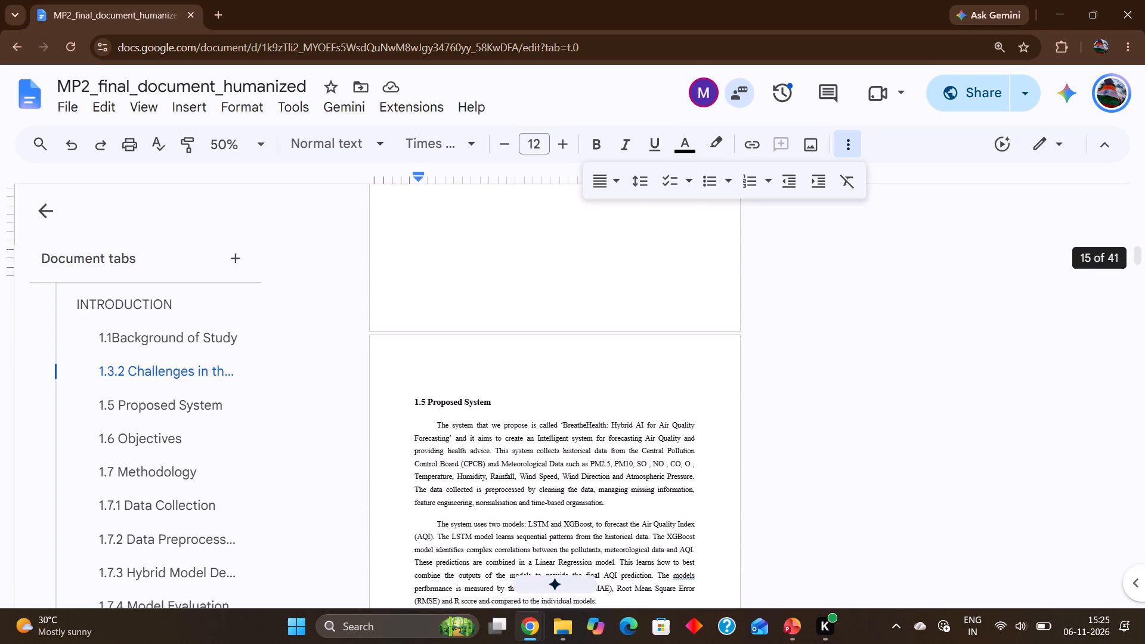
scroll(522, 413, up, 4)
scroll(445, 306, up, 1)
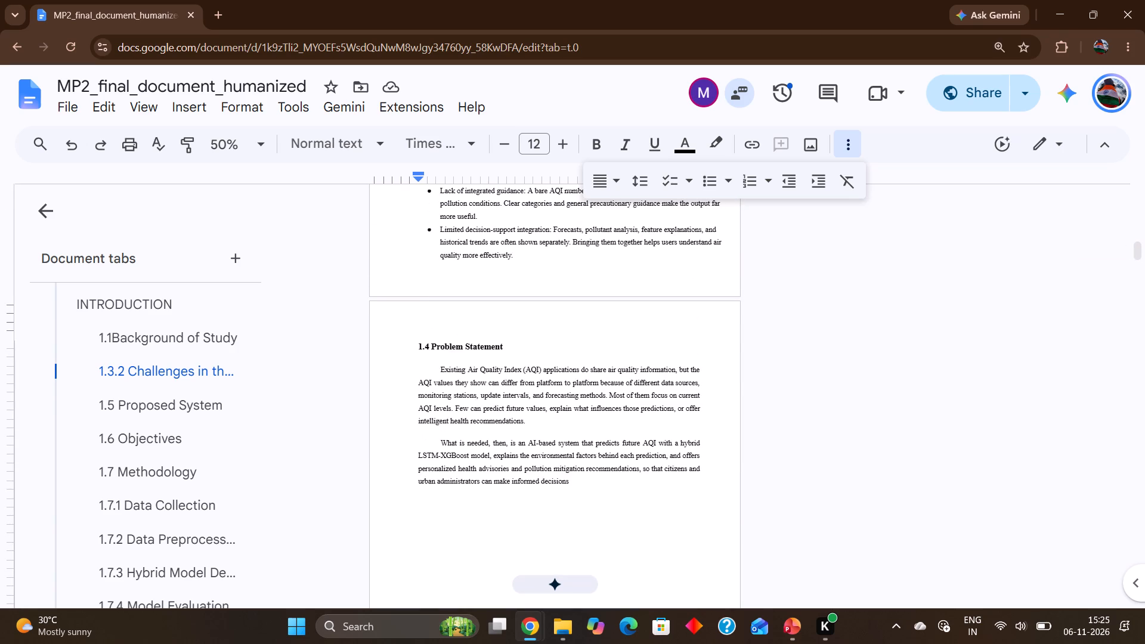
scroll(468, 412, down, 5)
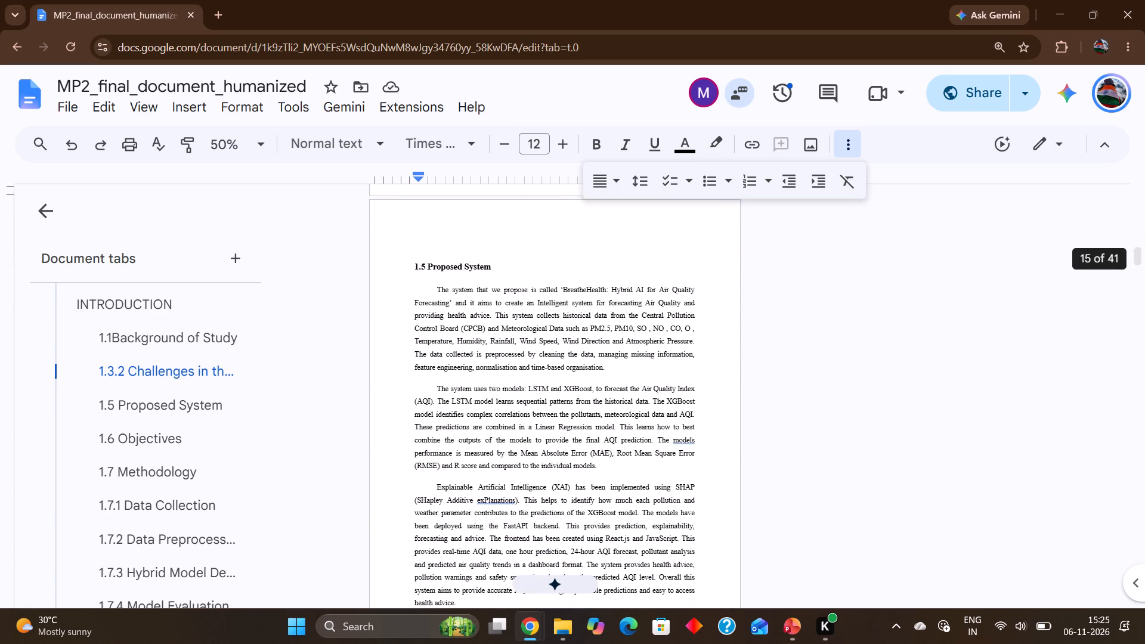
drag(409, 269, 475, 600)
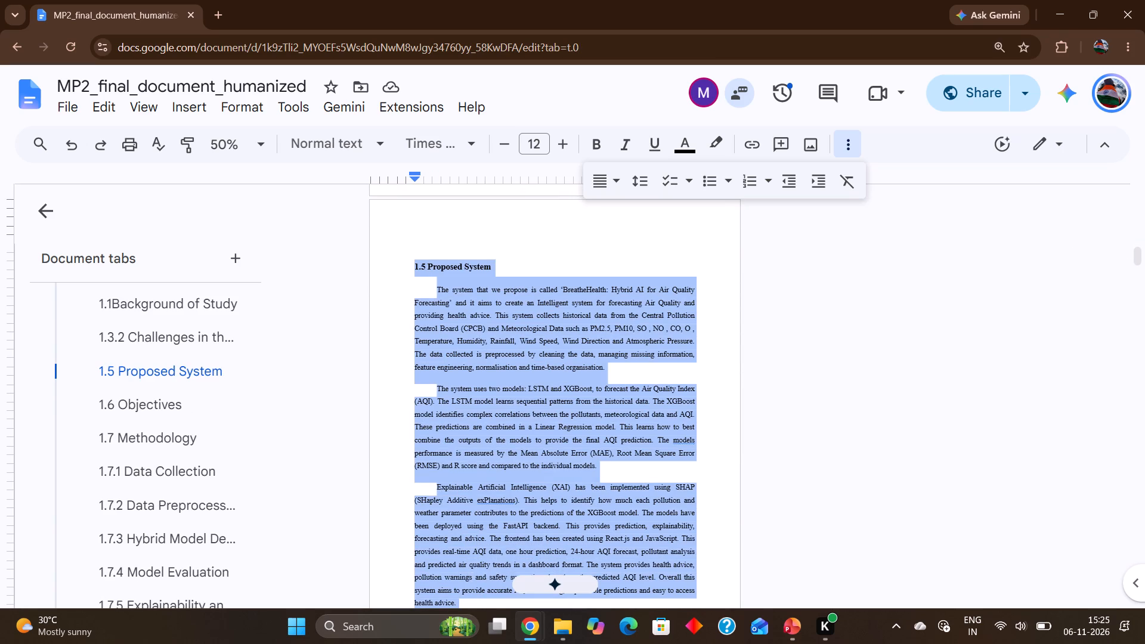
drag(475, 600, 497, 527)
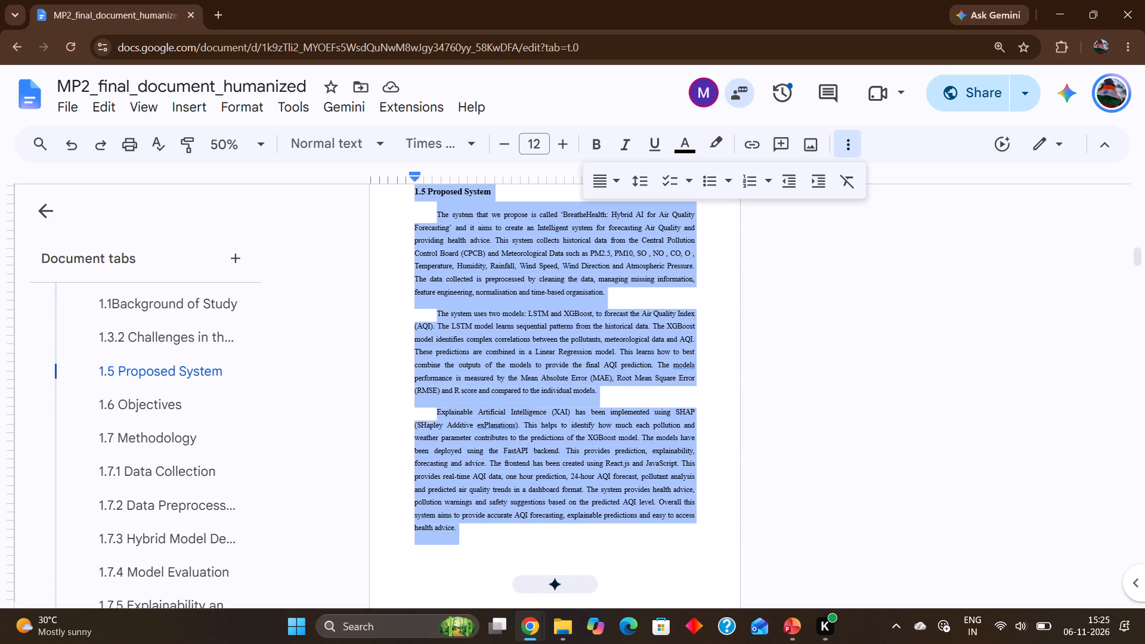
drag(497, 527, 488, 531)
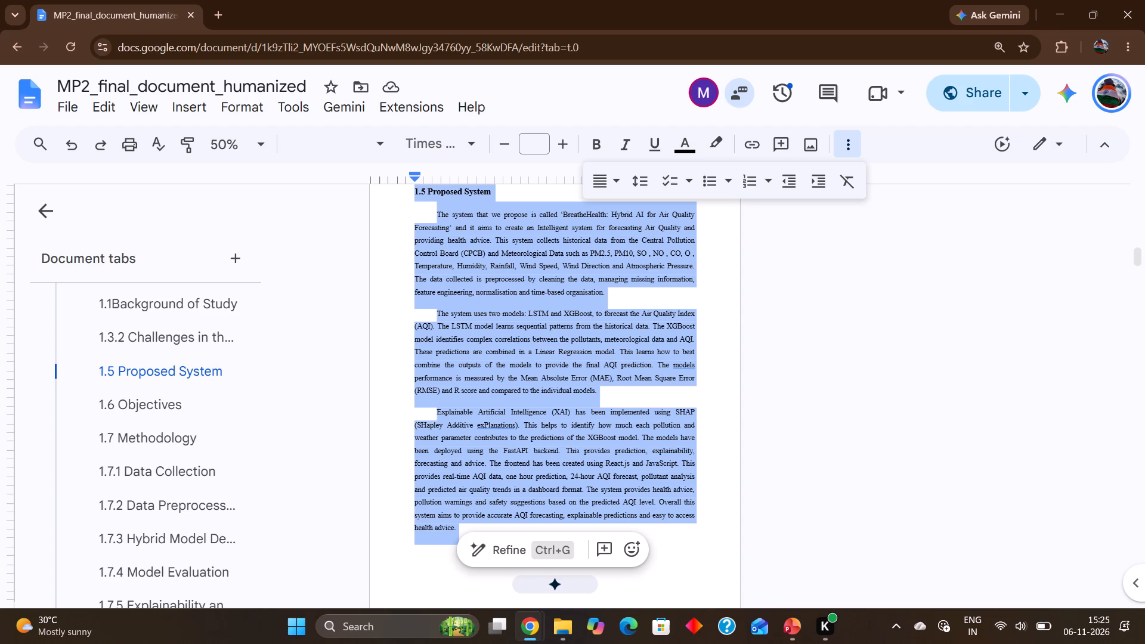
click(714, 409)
Compare the page layout of section 1.4 with that of section 1.5 Proposed System.
scroll(667, 376, up, 2)
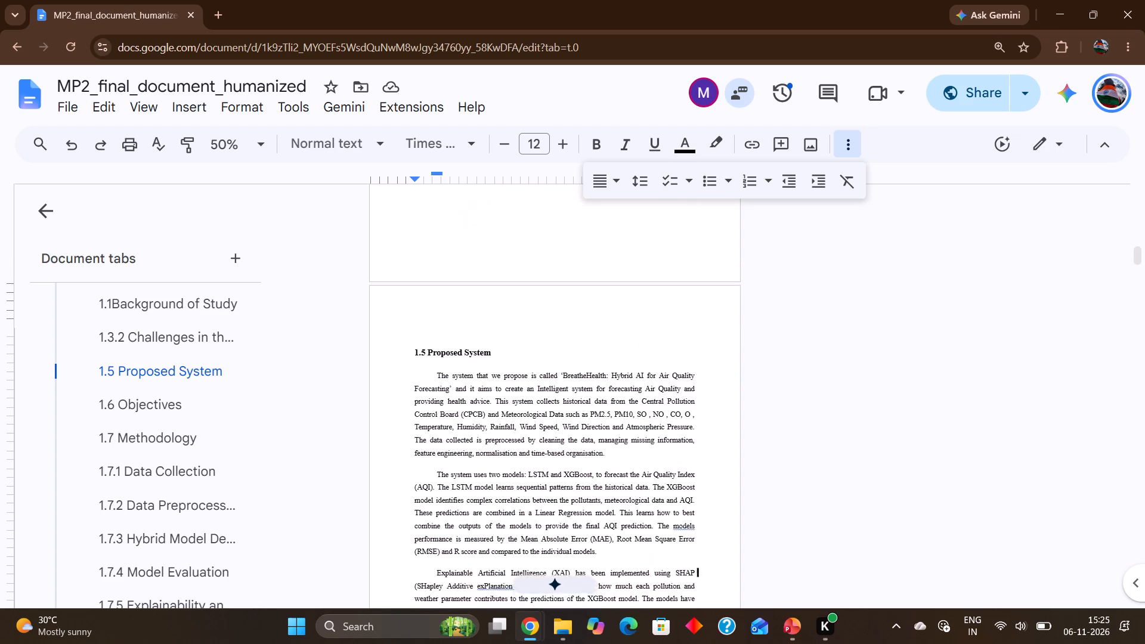
scroll(667, 376, up, 3)
scroll(667, 376, down, 3)
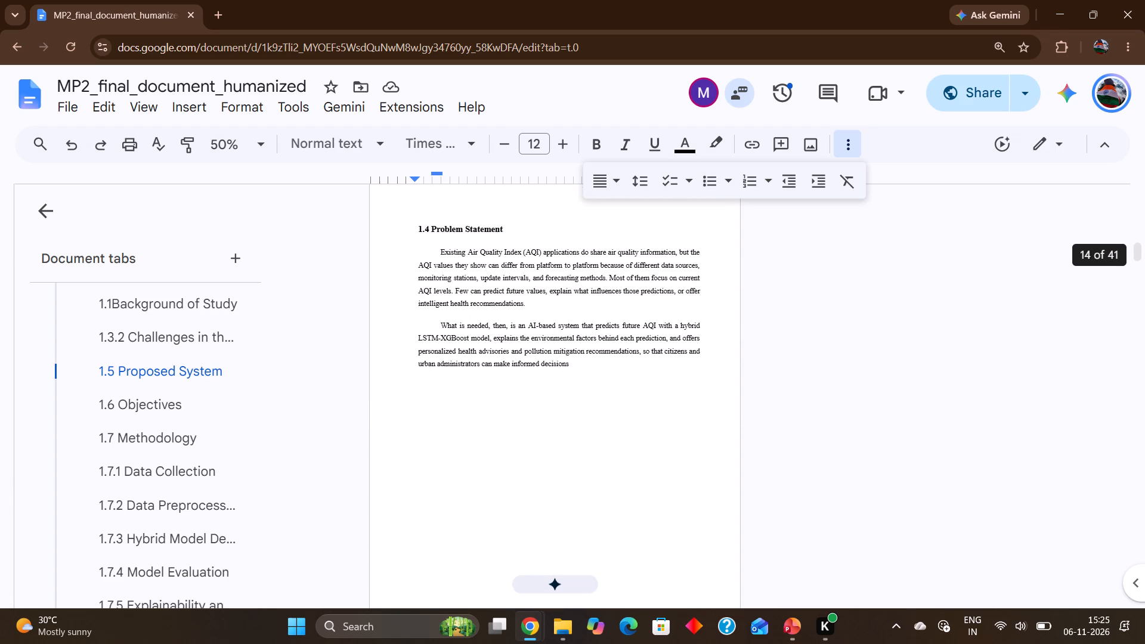
scroll(667, 376, down, 6)
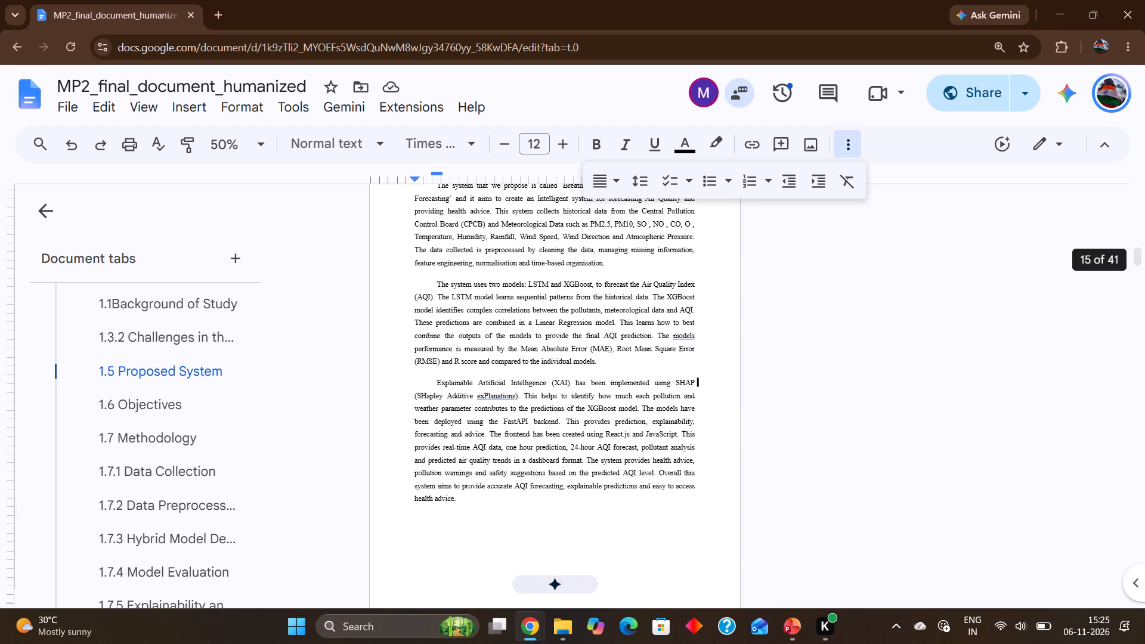
Delete the workflow diagram below the introductory paragraph of section 1.7 Methodology.
scroll(667, 376, down, 4)
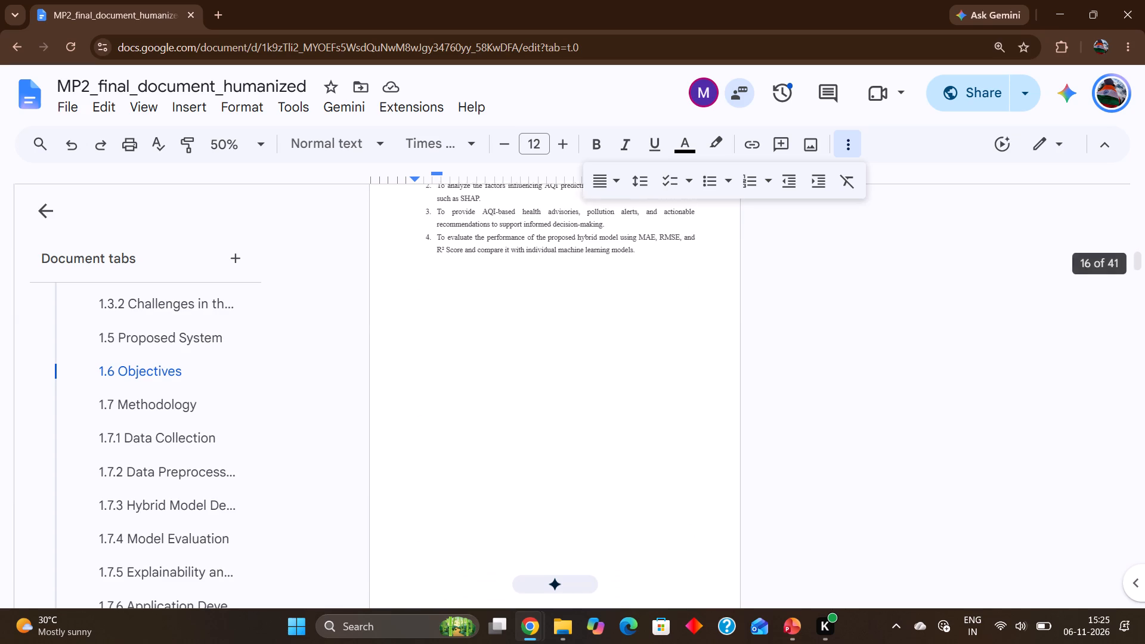
scroll(667, 376, down, 5)
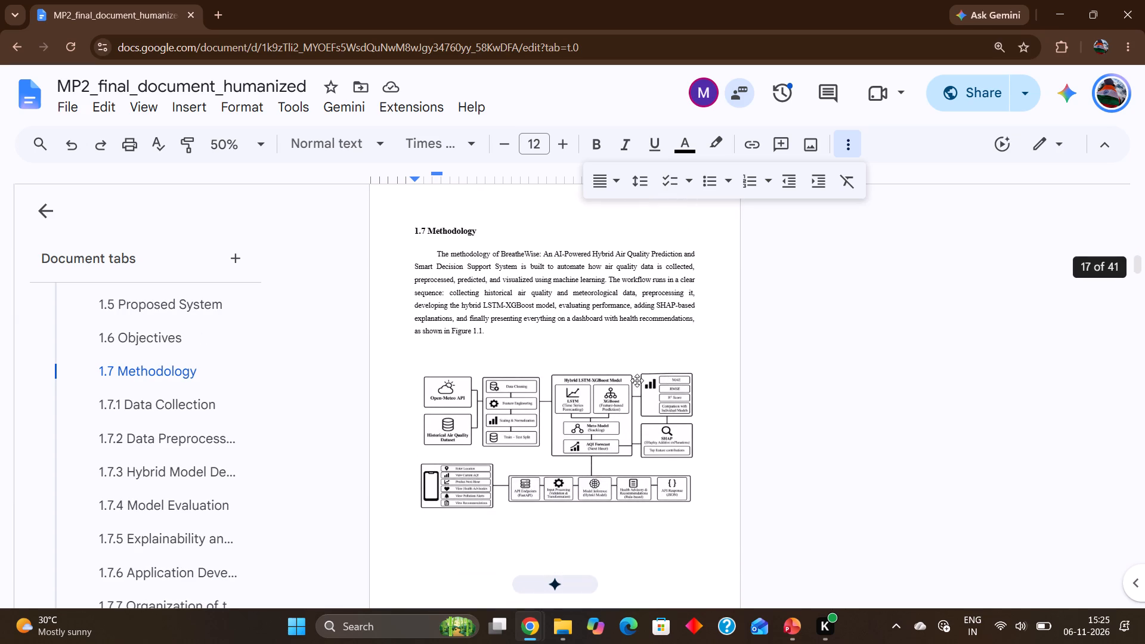
scroll(633, 383, down, 1)
click(614, 383)
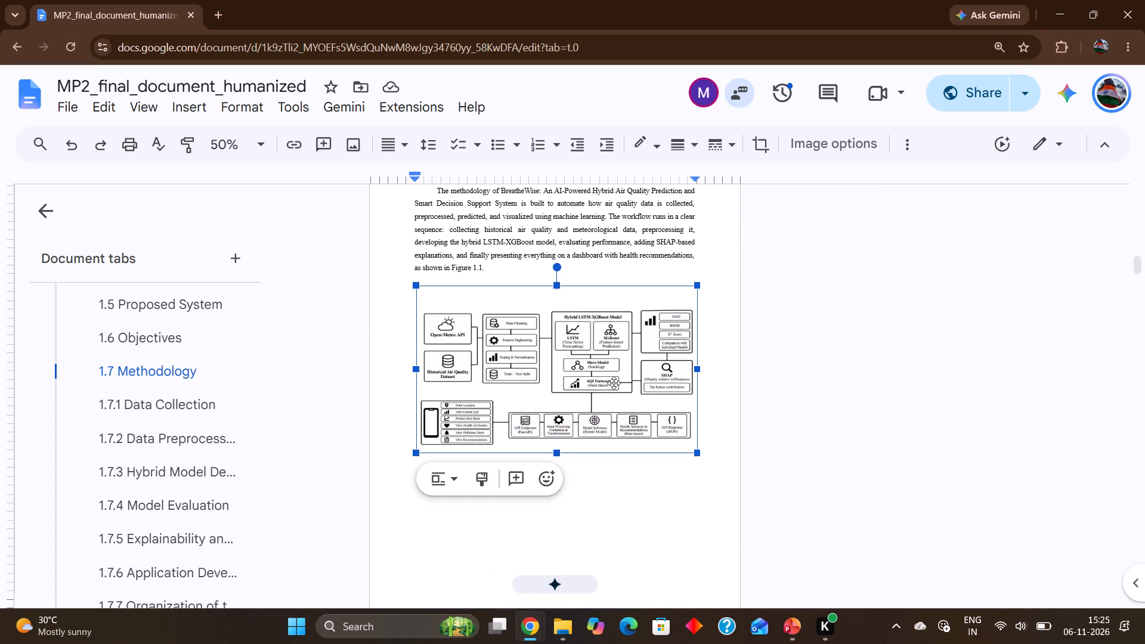
key(BackSpace)
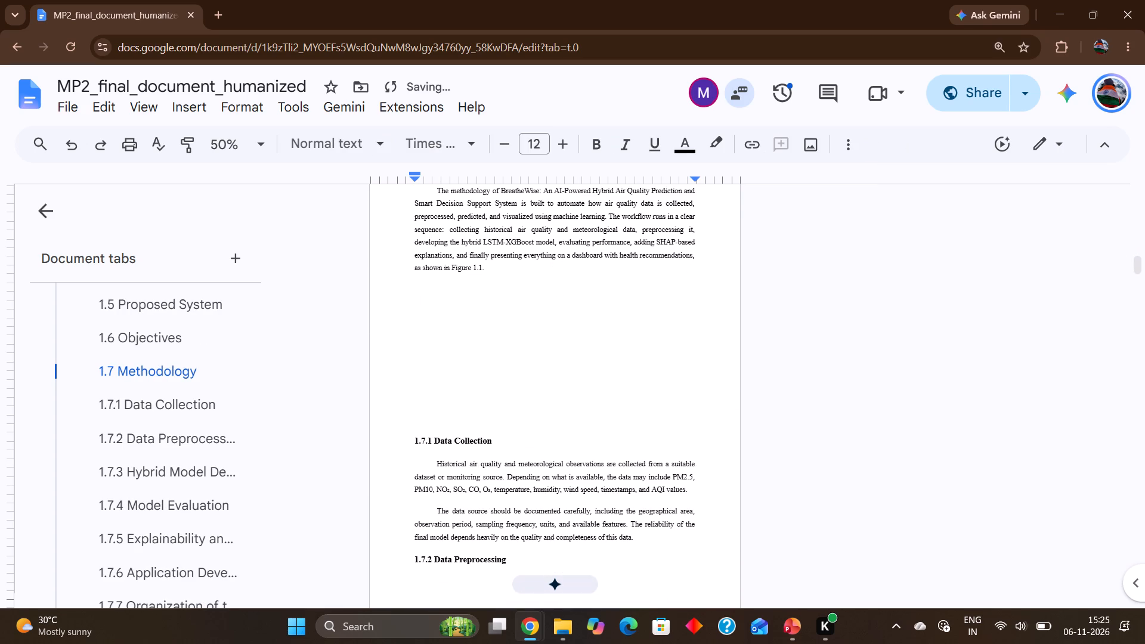
Add two blank lines after the last paragraph of 1.7.1 Data Collection to push the "1.7.2 Data Preprocessing" heading onto the next page.
scroll(591, 376, left, 1)
scroll(558, 383, down, 1)
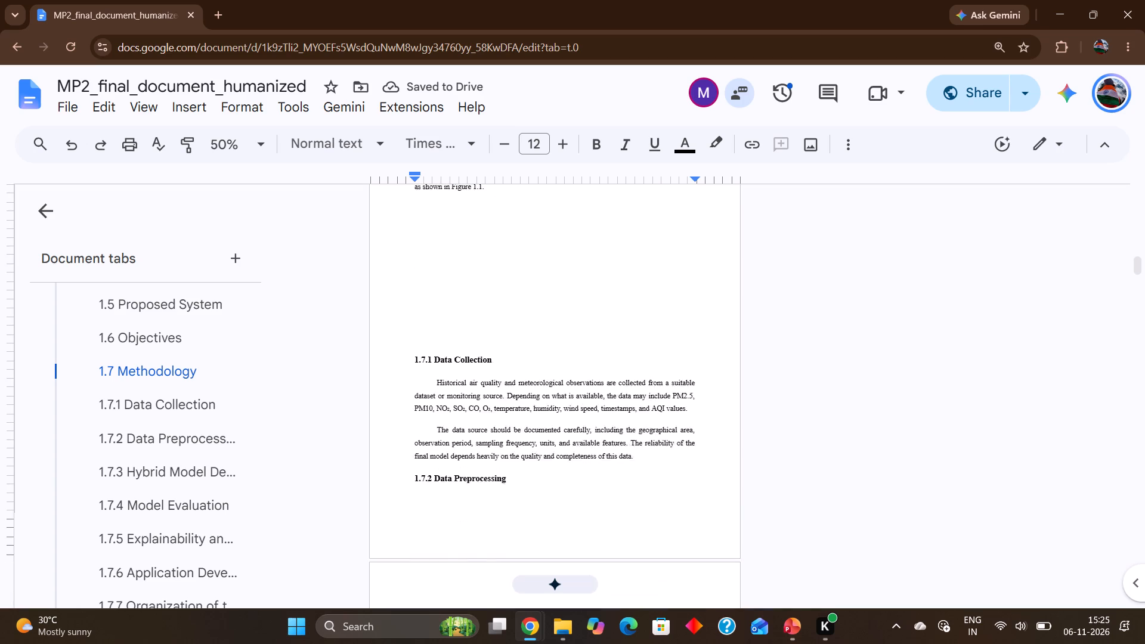
scroll(558, 383, down, 1)
click(662, 330)
key(Return)
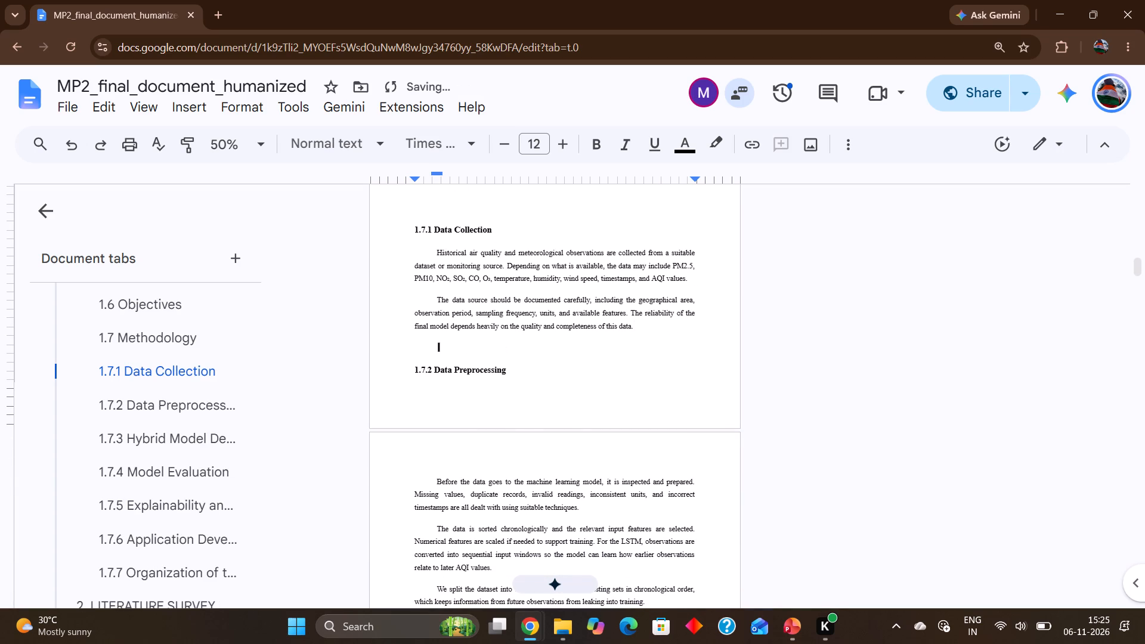
key(Return)
Check the page layout and heading positions from section 1.7.1 Data Collection through 1.7.5 Explainability and Visualisation.
scroll(661, 301, up, 1)
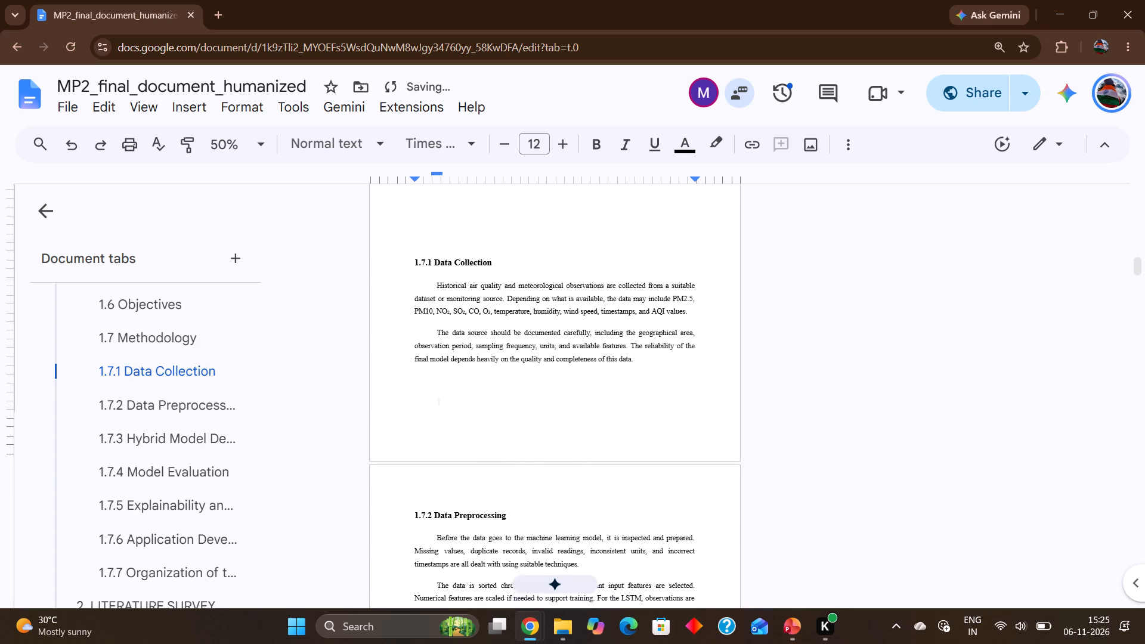
scroll(661, 301, up, 1)
scroll(661, 301, down, 5)
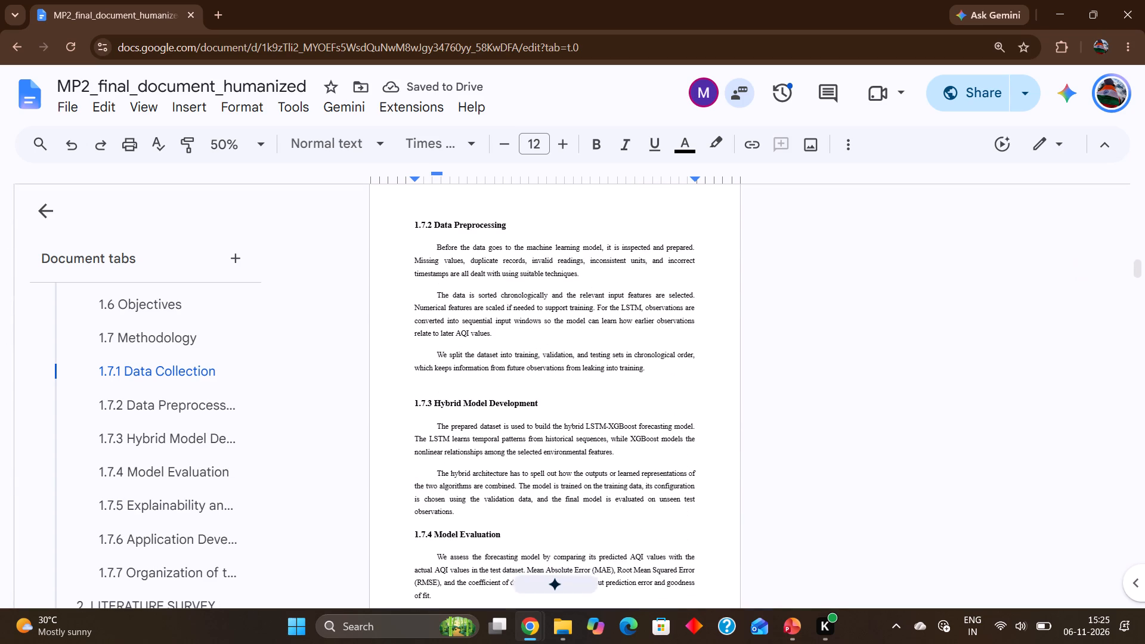
scroll(661, 301, down, 3)
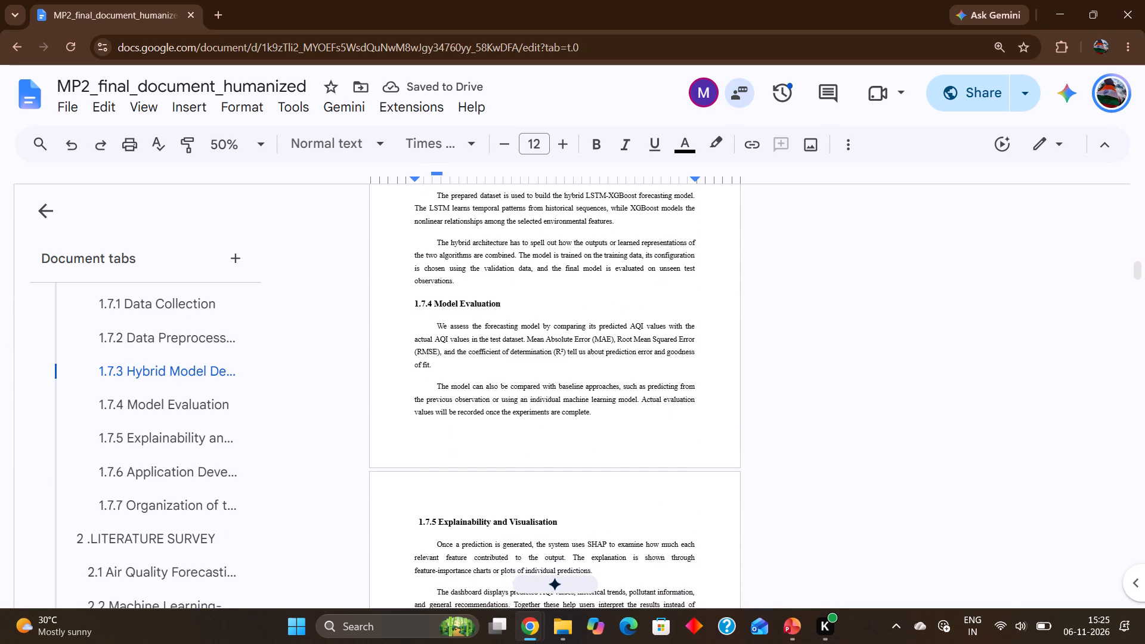